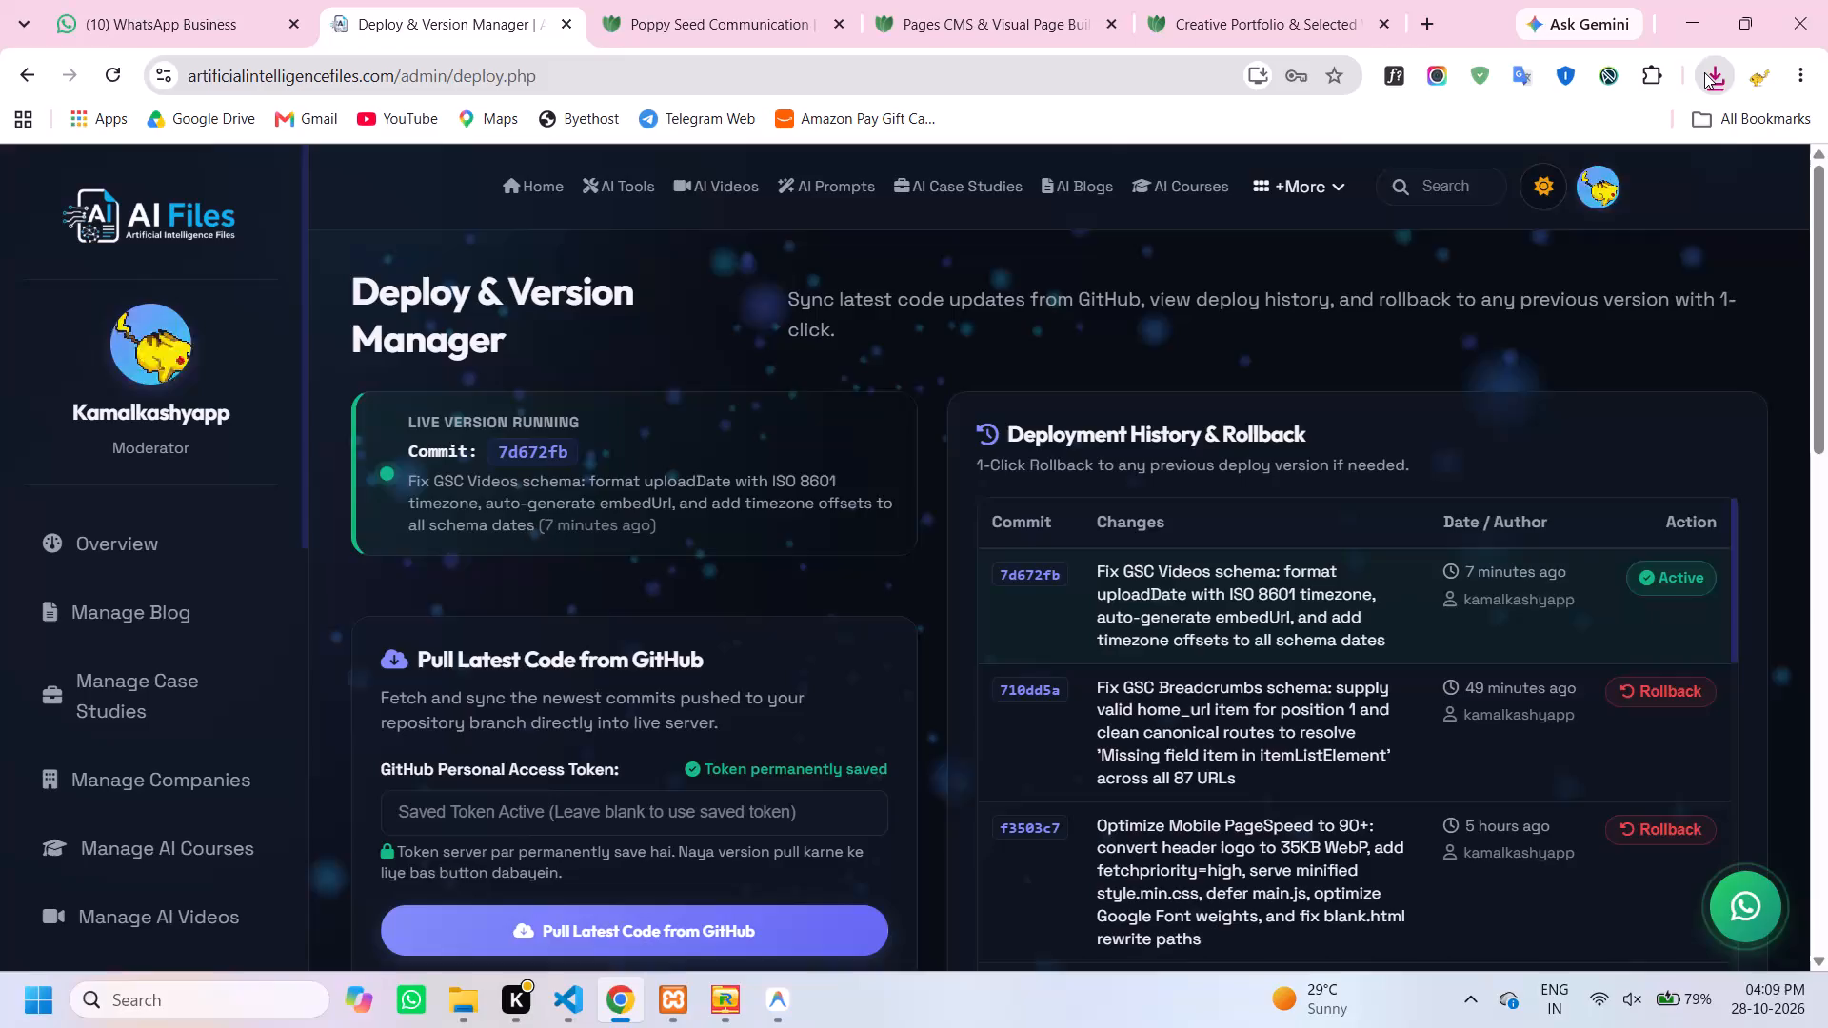
In File Explorer's Downloads folder, extract the "WhatsApp Unknown 2026-10-28 at 4.09.09 PM" archive into its own folder and open that folder.
{"action": "left_click", "coordinate": [1629, 182]}
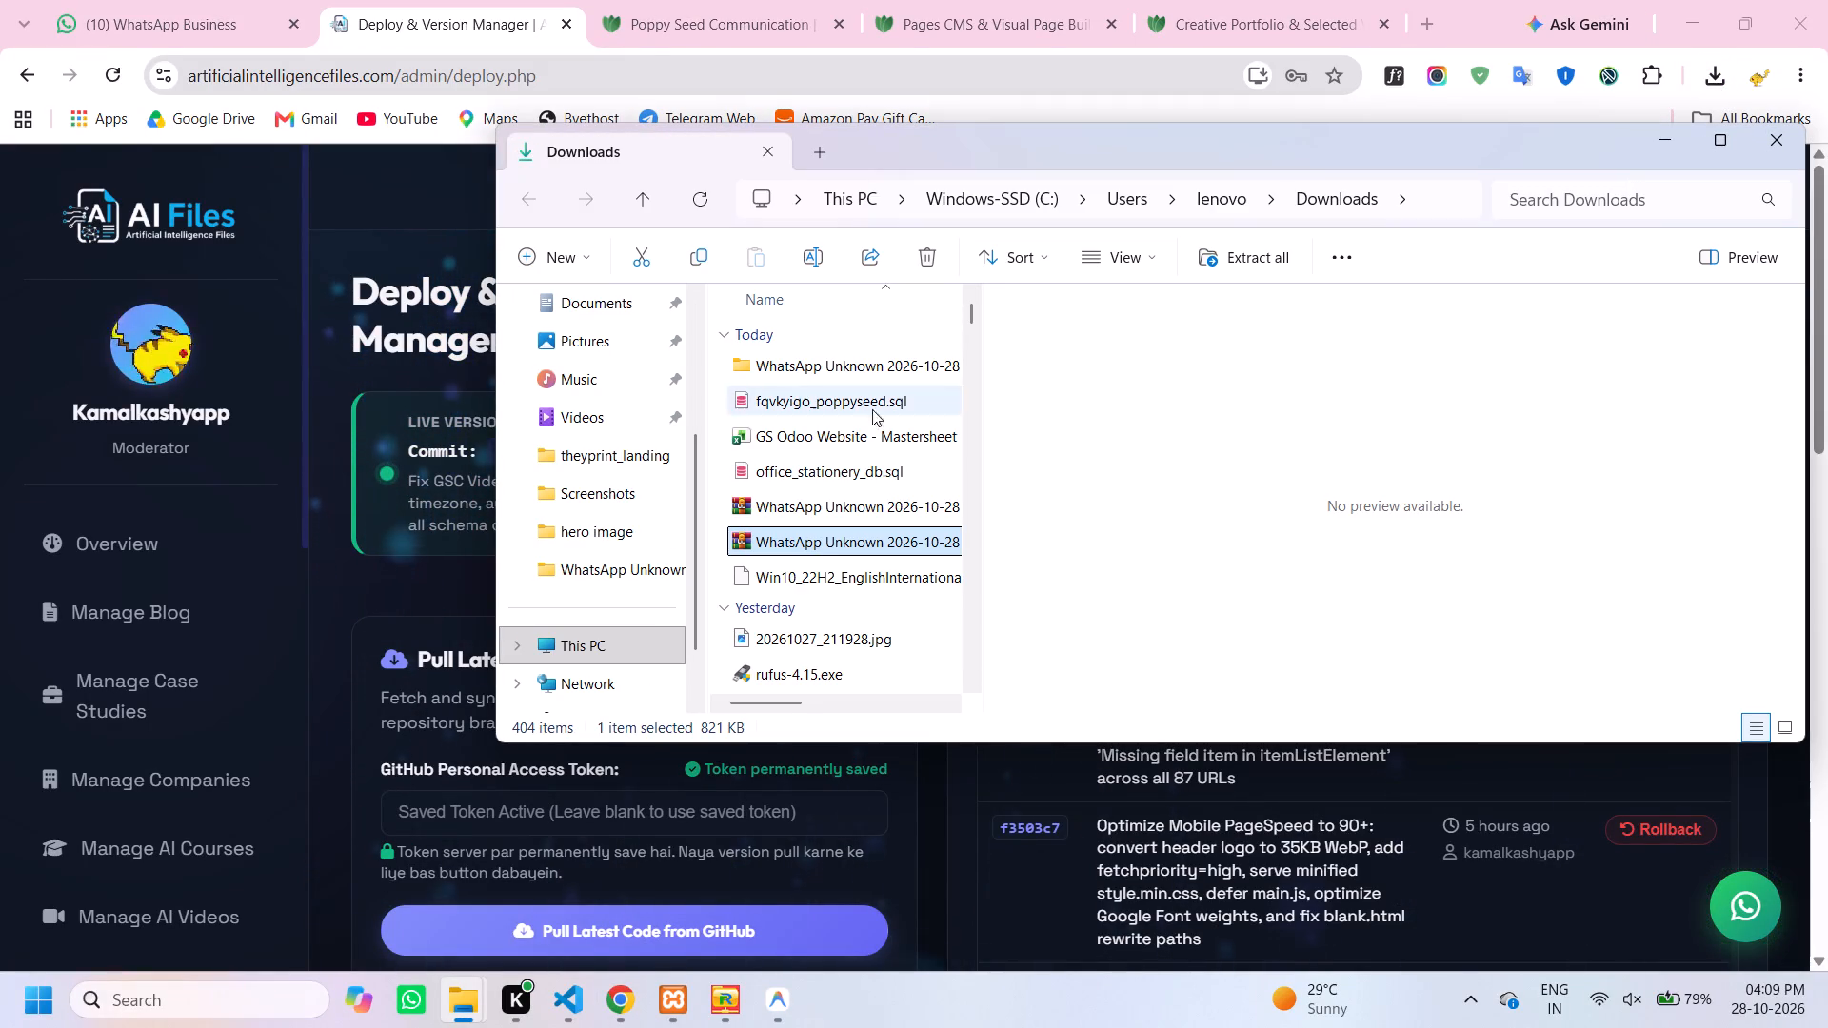
{"action": "right_click", "coordinate": [816, 542]}
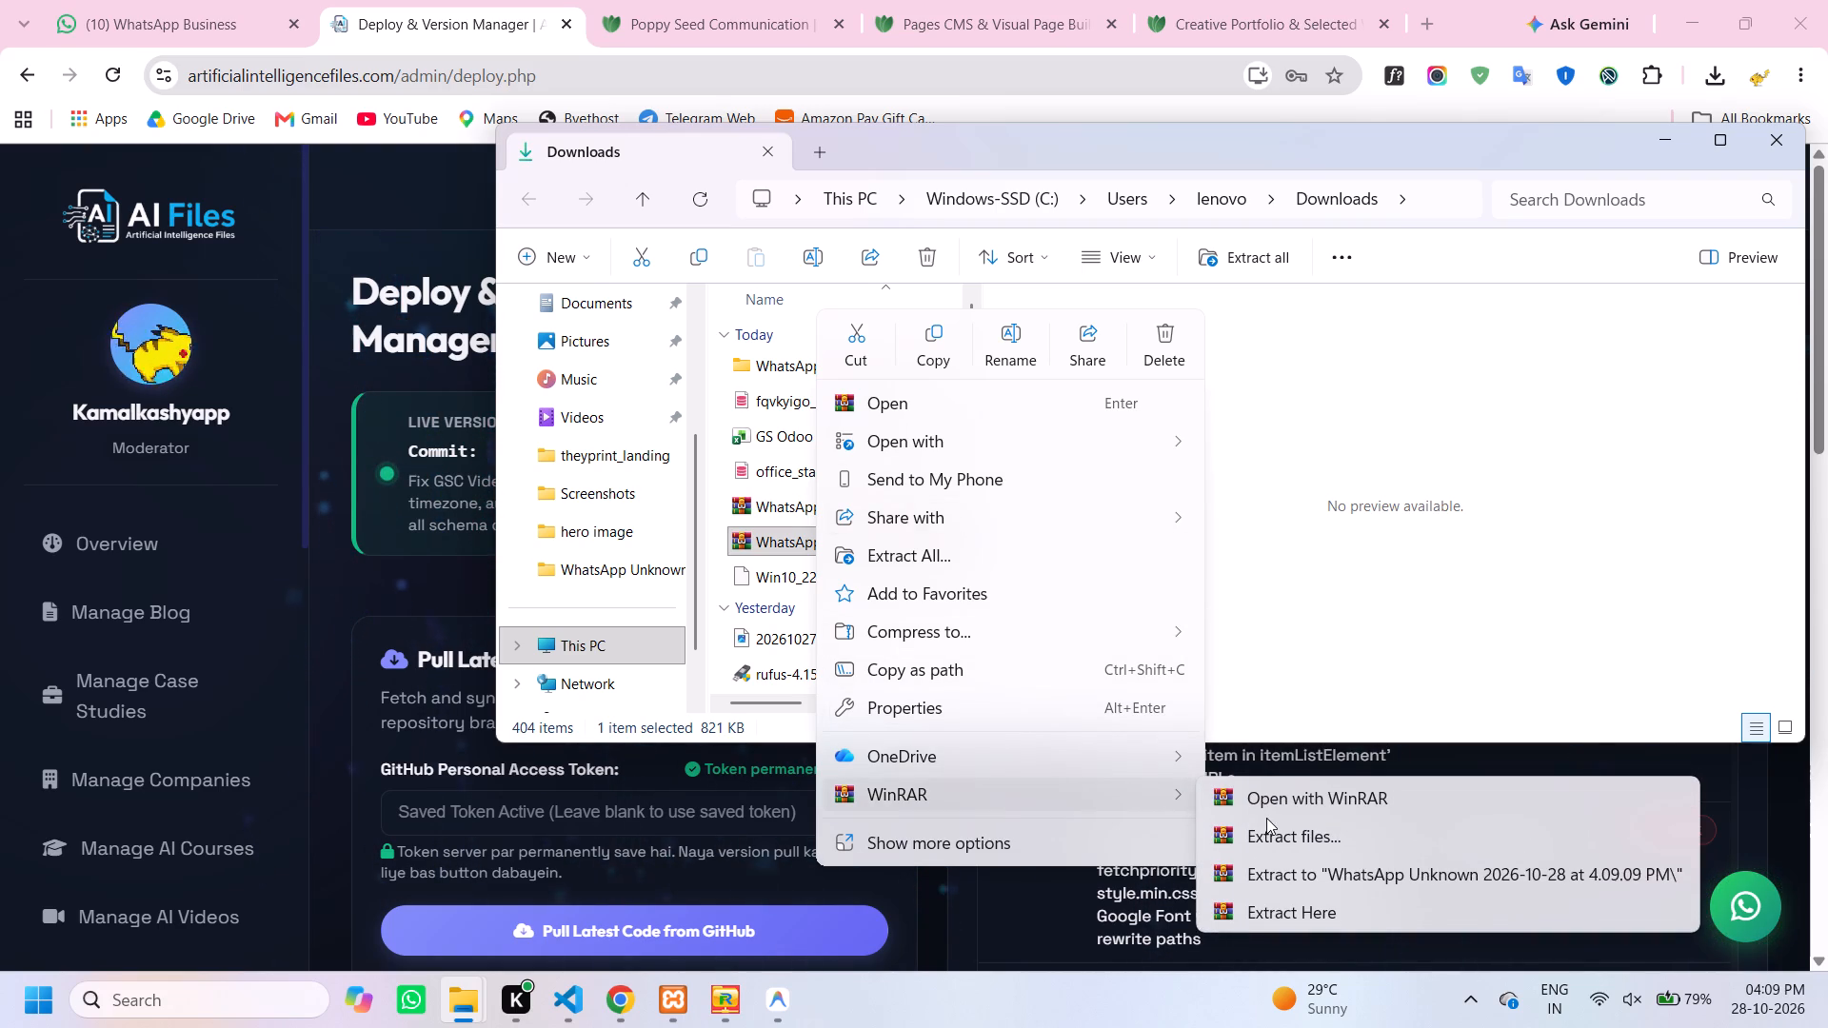
{"action": "left_click", "coordinate": [1282, 858]}
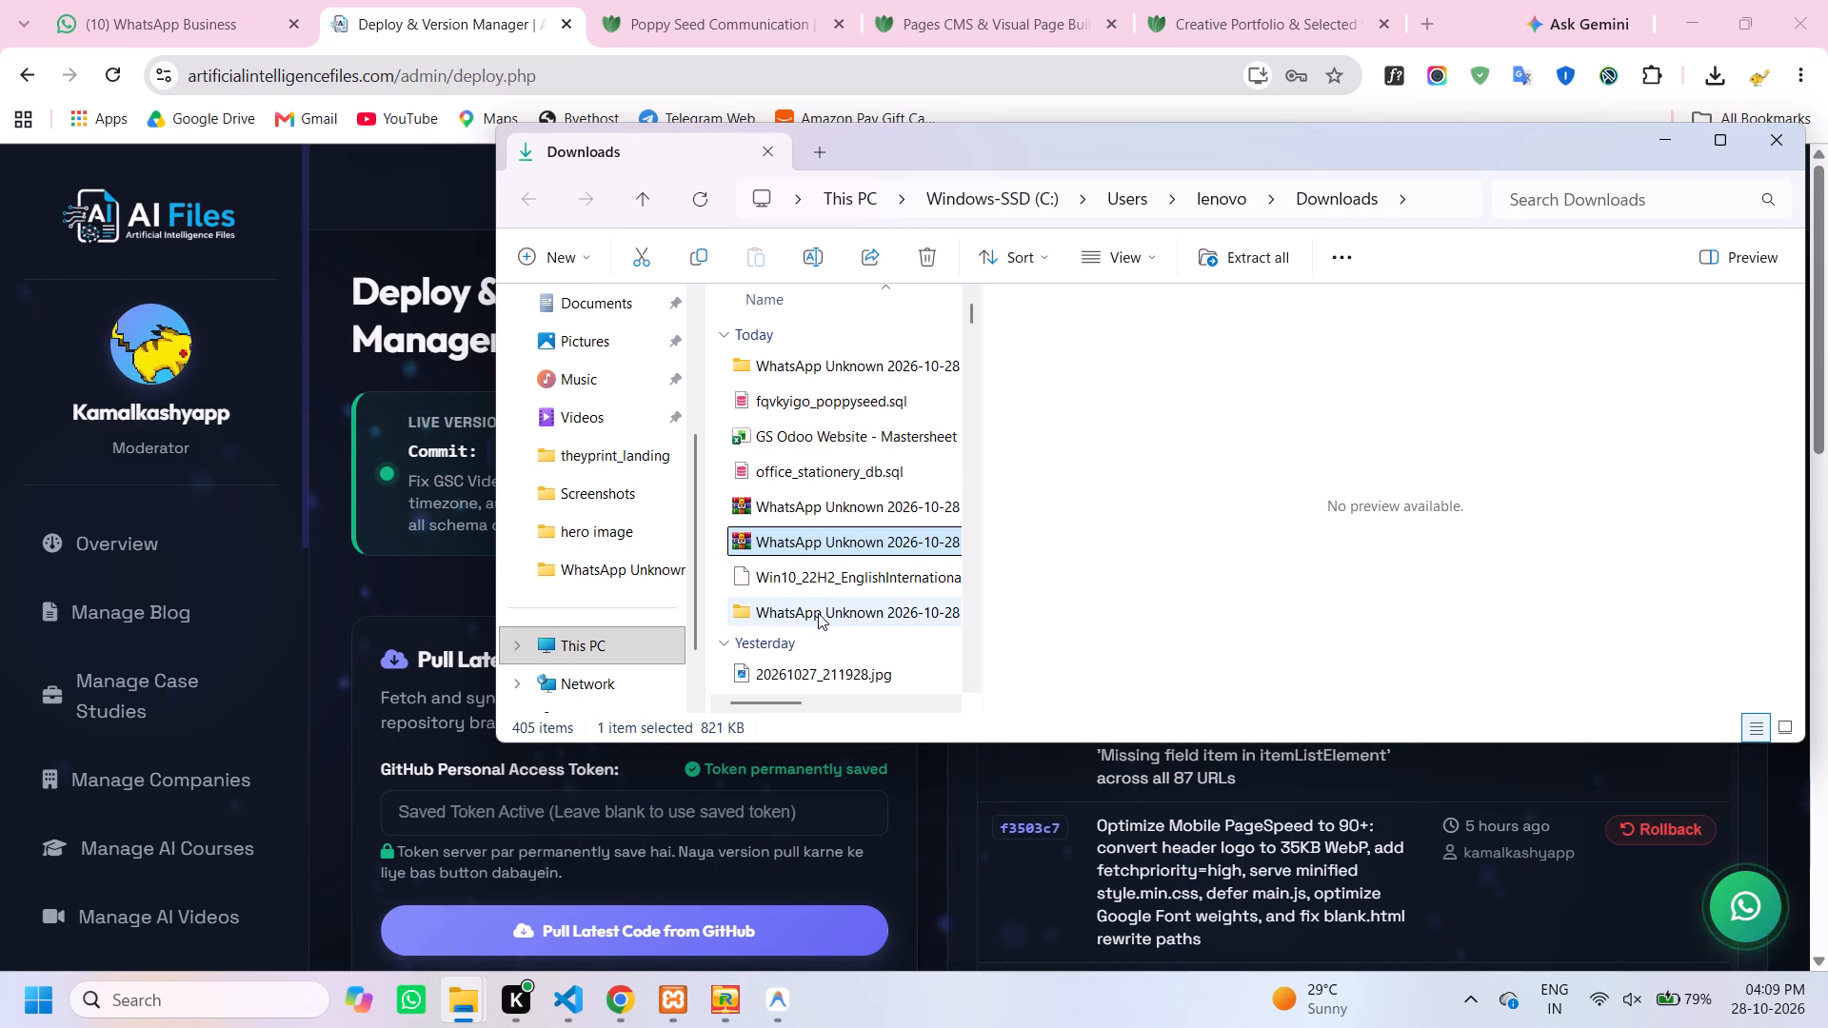
{"action": "double_click", "coordinate": [818, 613]}
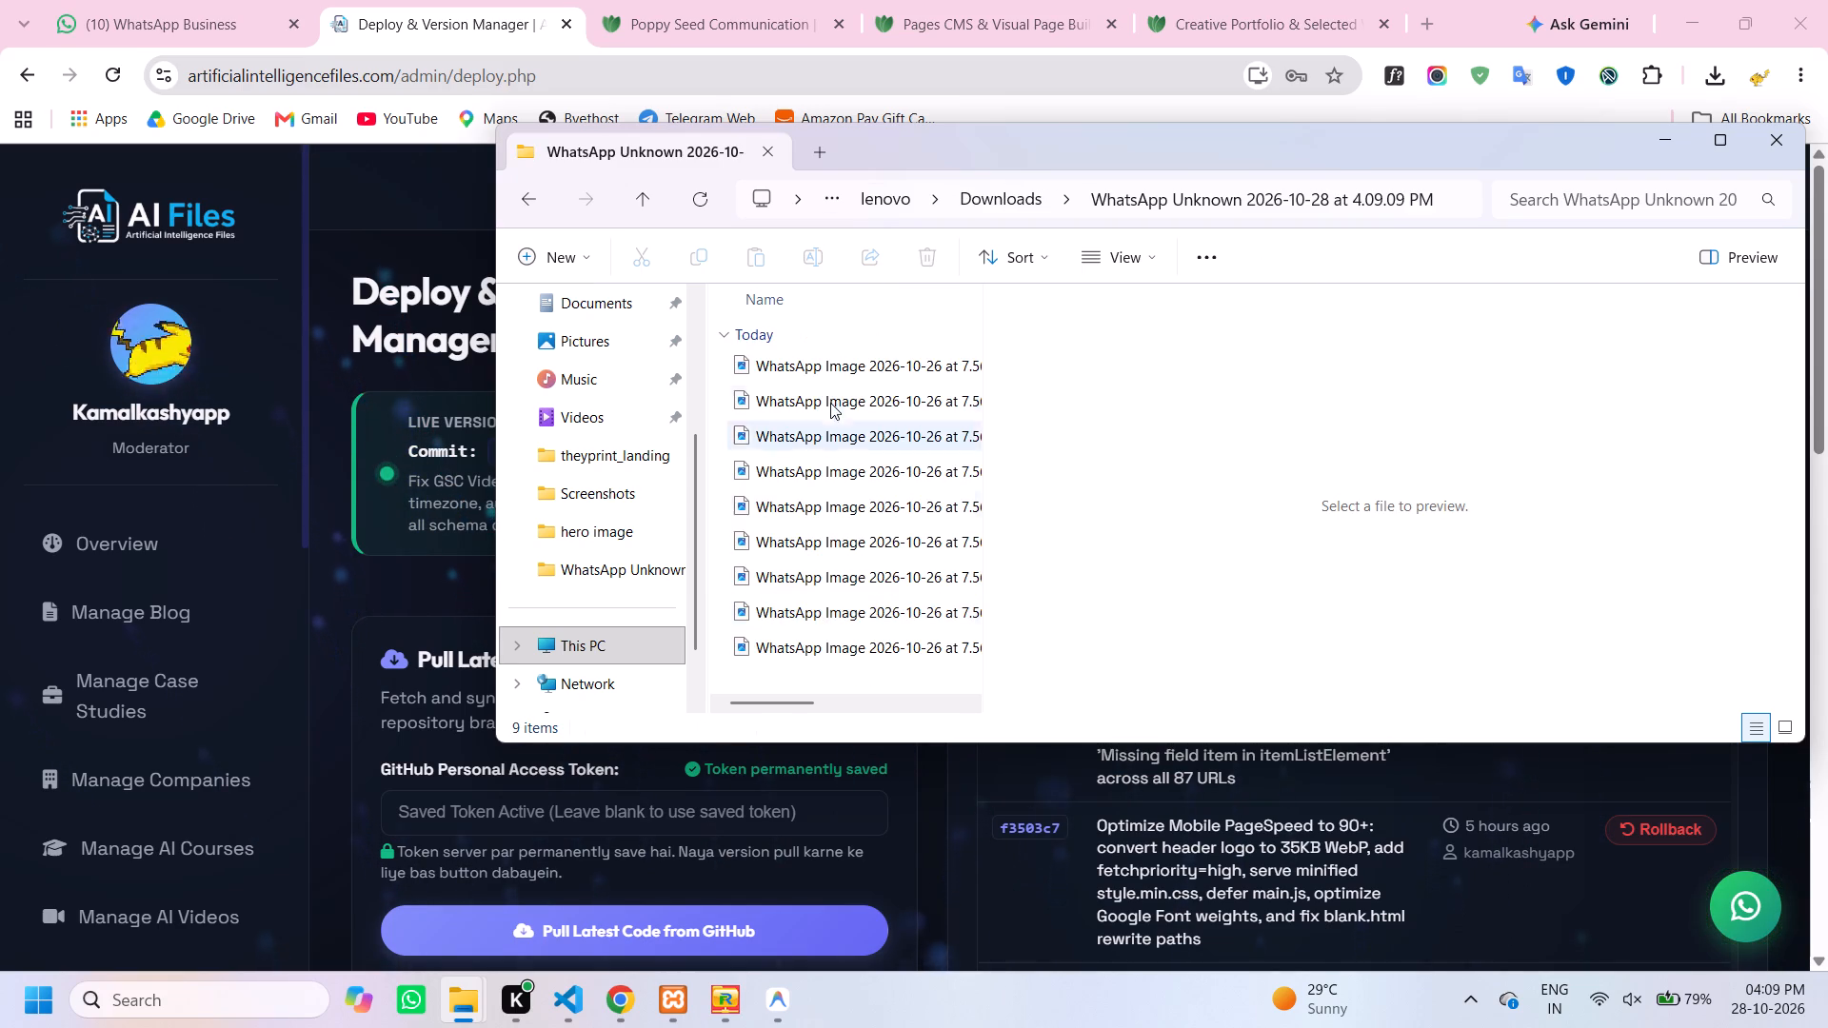
Rename the PetStar logo image, the first file in the extracted folder, as petstar, keeping the .jpeg extension.
{"action": "left_click", "coordinate": [817, 363]}
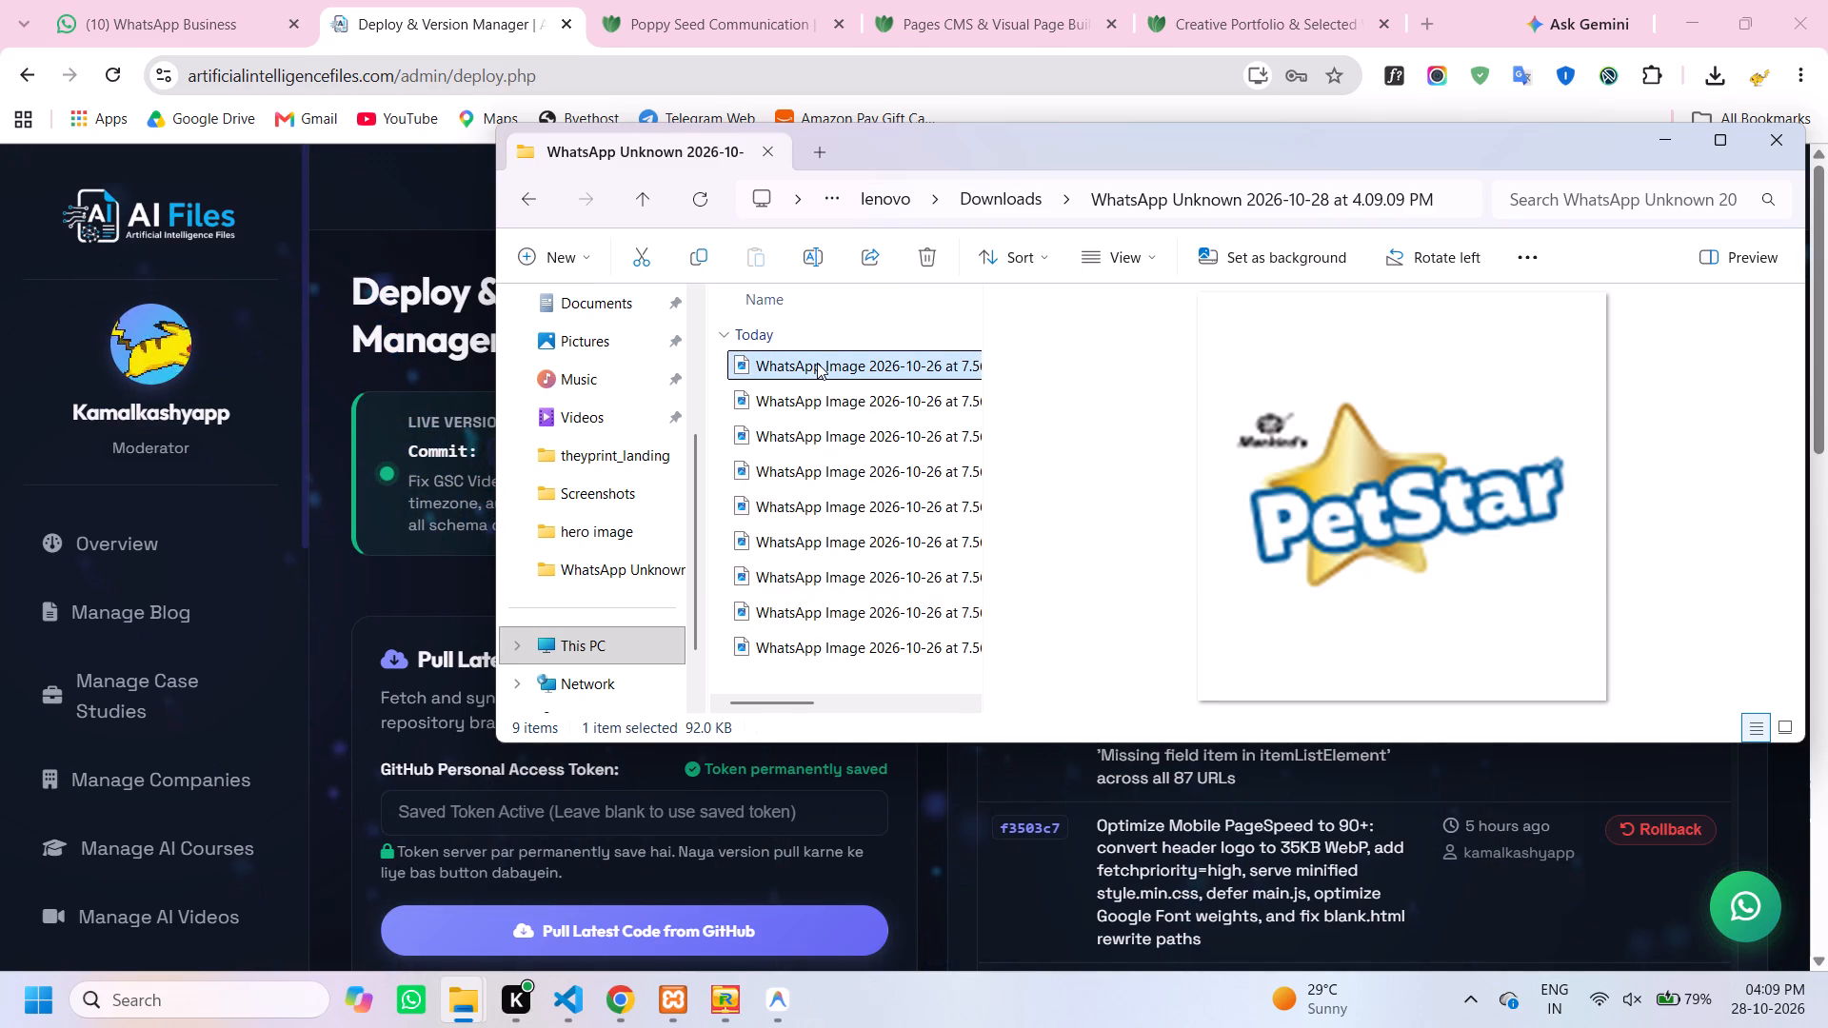
{"action": "key", "text": "F2"}
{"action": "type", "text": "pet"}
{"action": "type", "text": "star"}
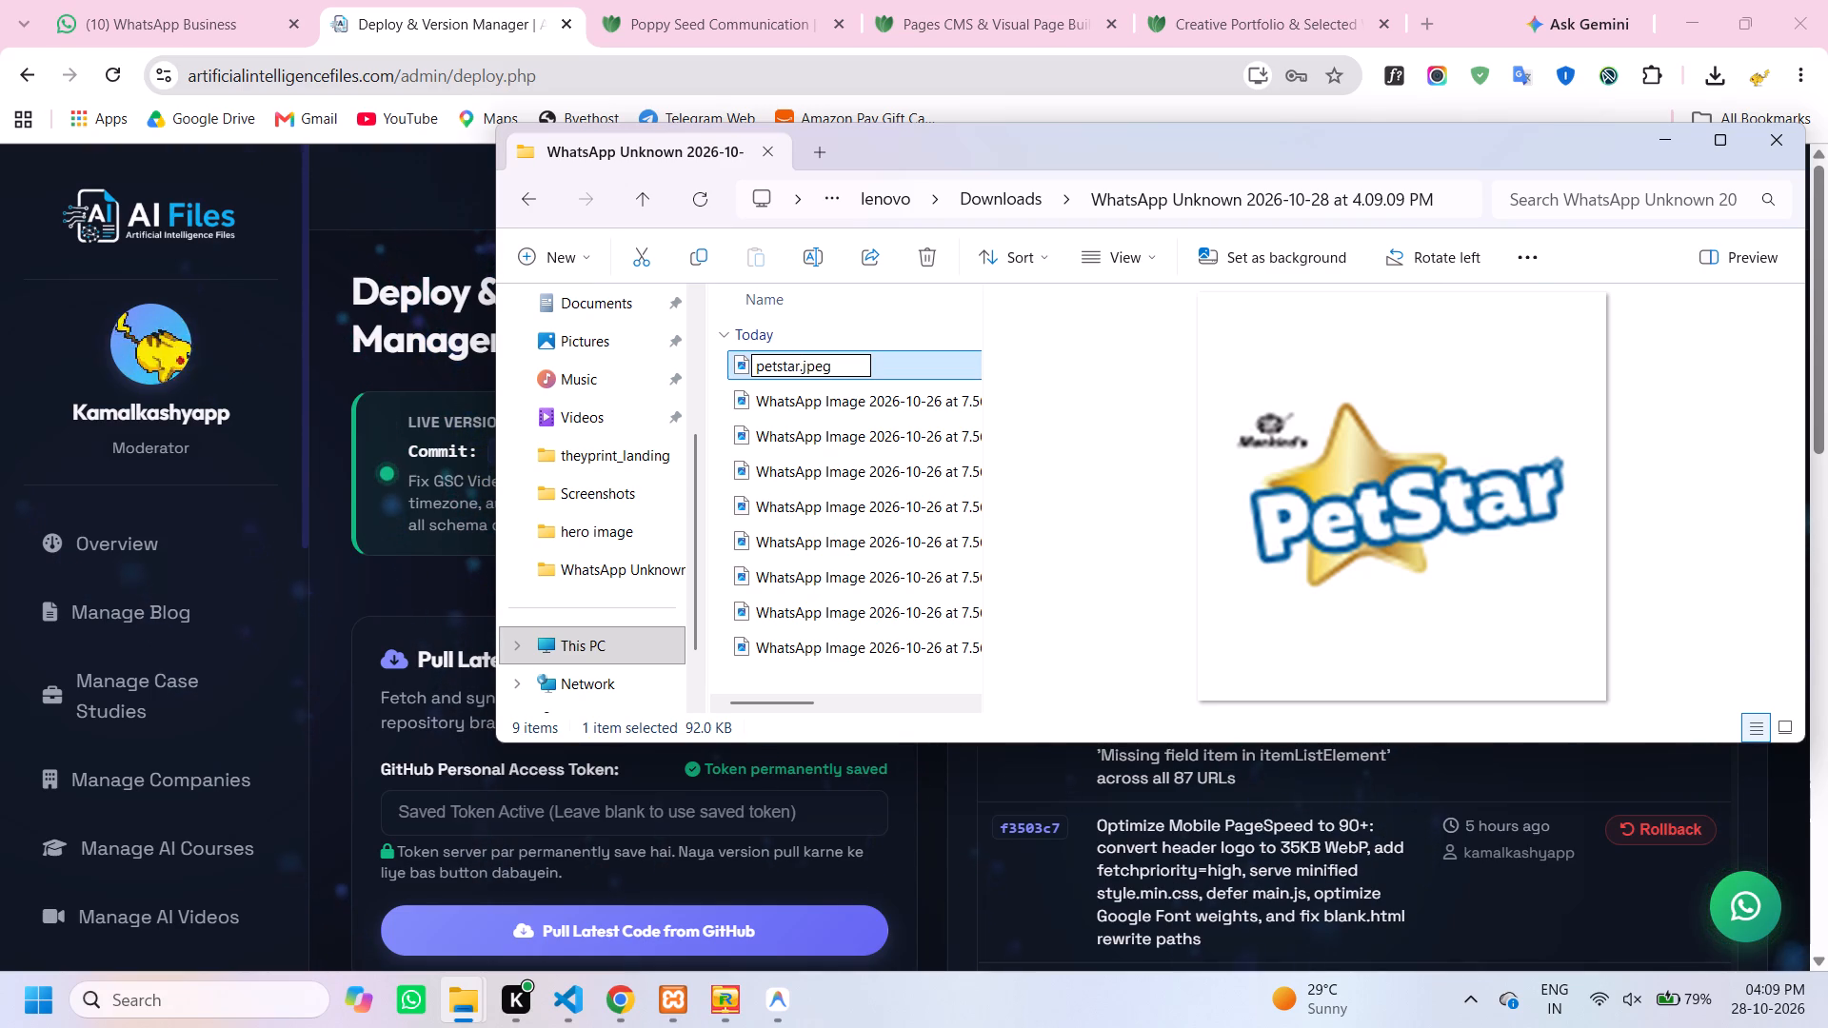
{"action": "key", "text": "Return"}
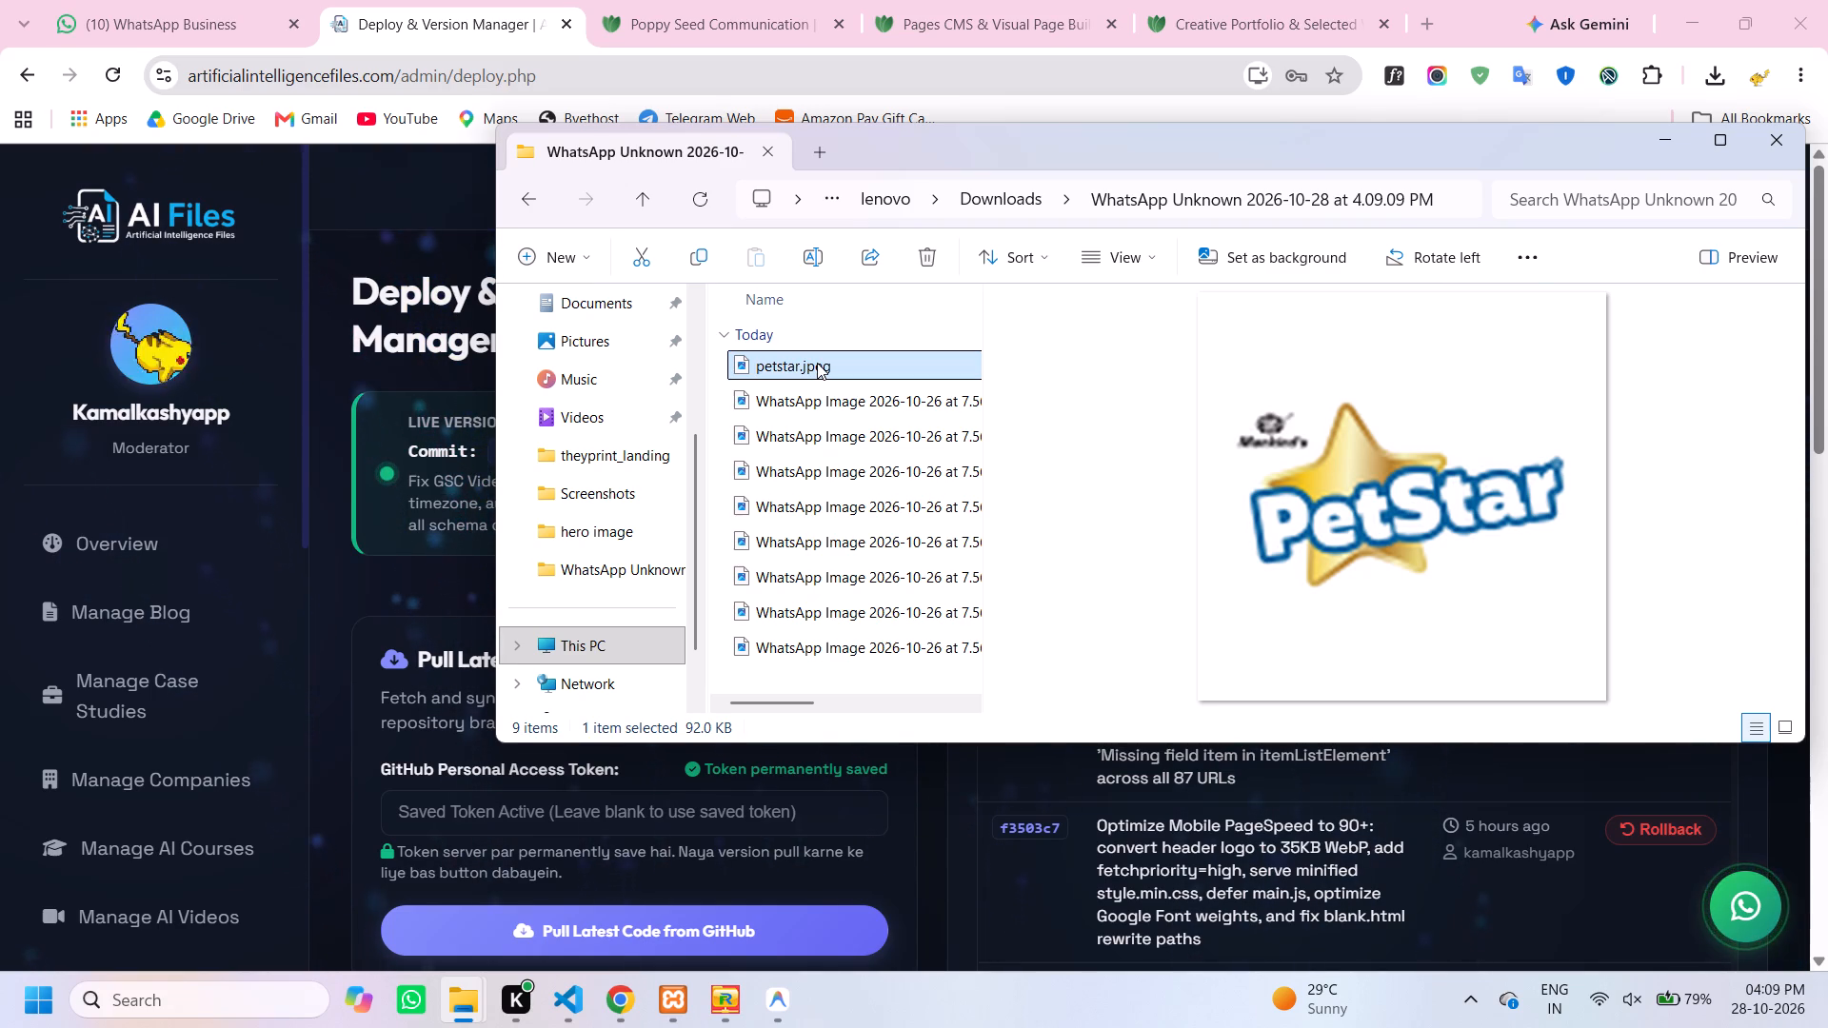
Rename the Shiv Nadar School logo image, the file after petstar.jpeg, with a name beginning "Shiv Nadar".
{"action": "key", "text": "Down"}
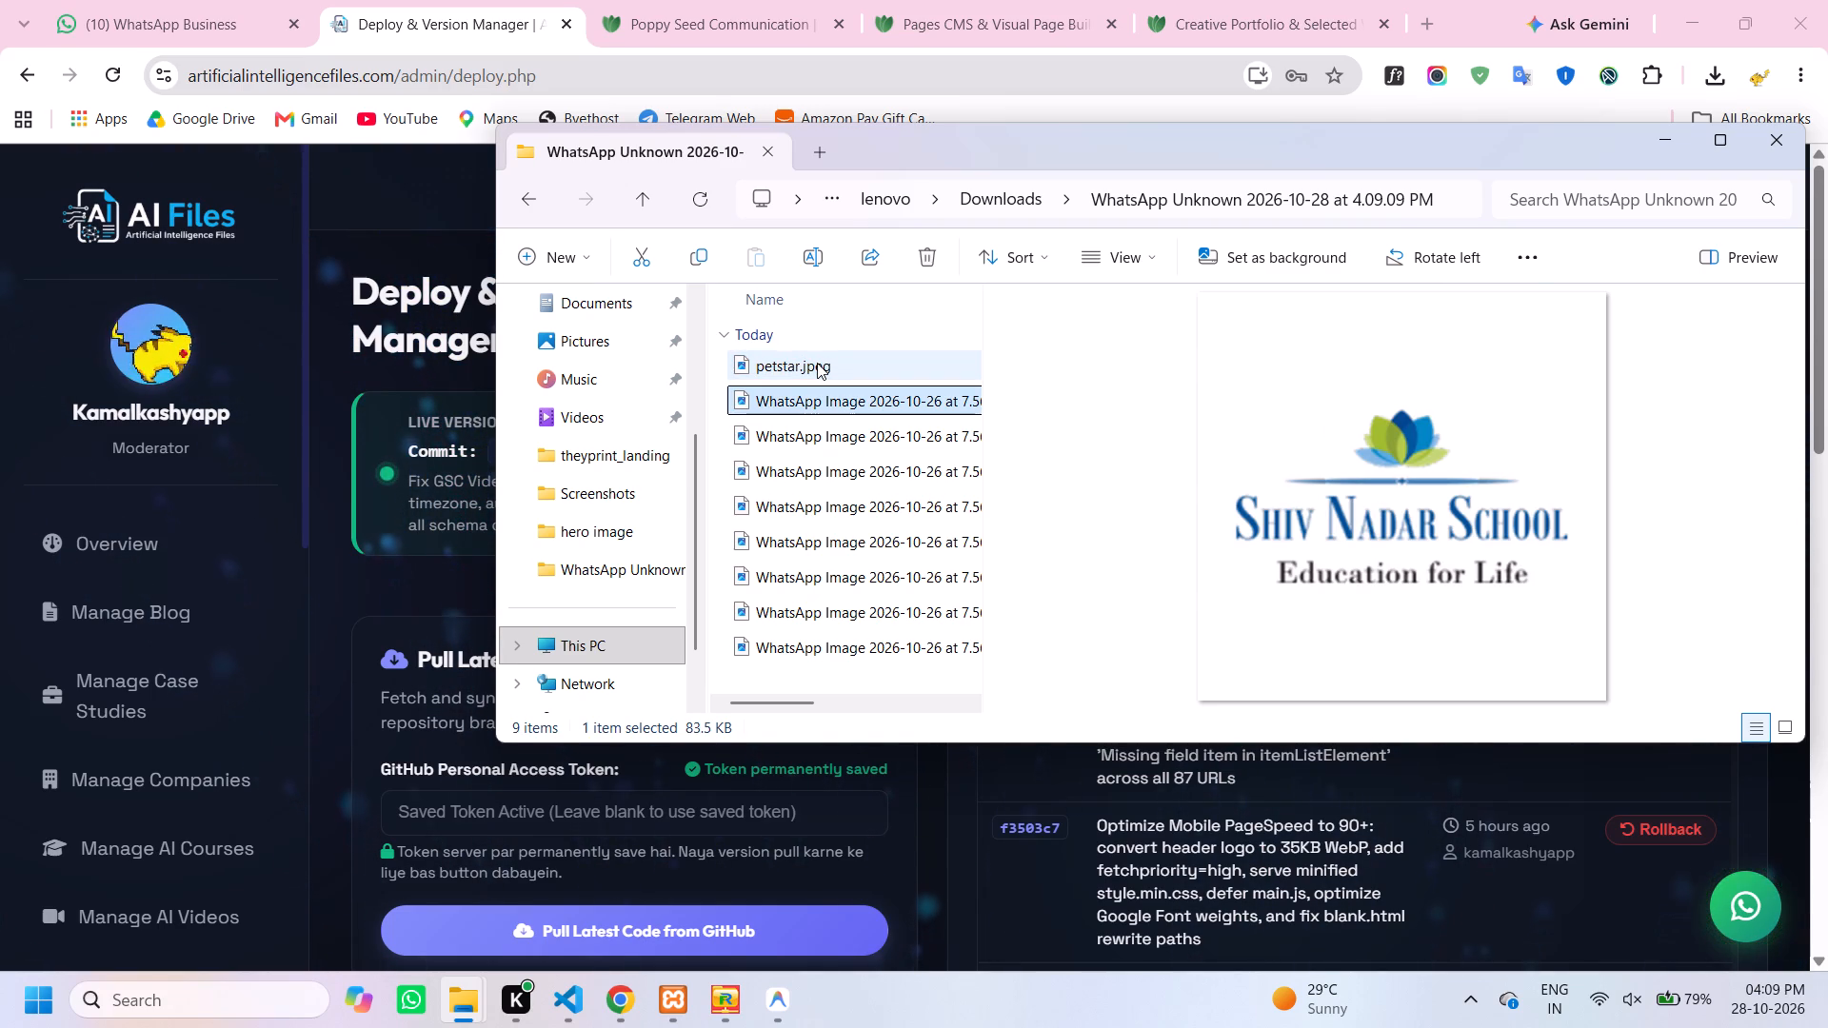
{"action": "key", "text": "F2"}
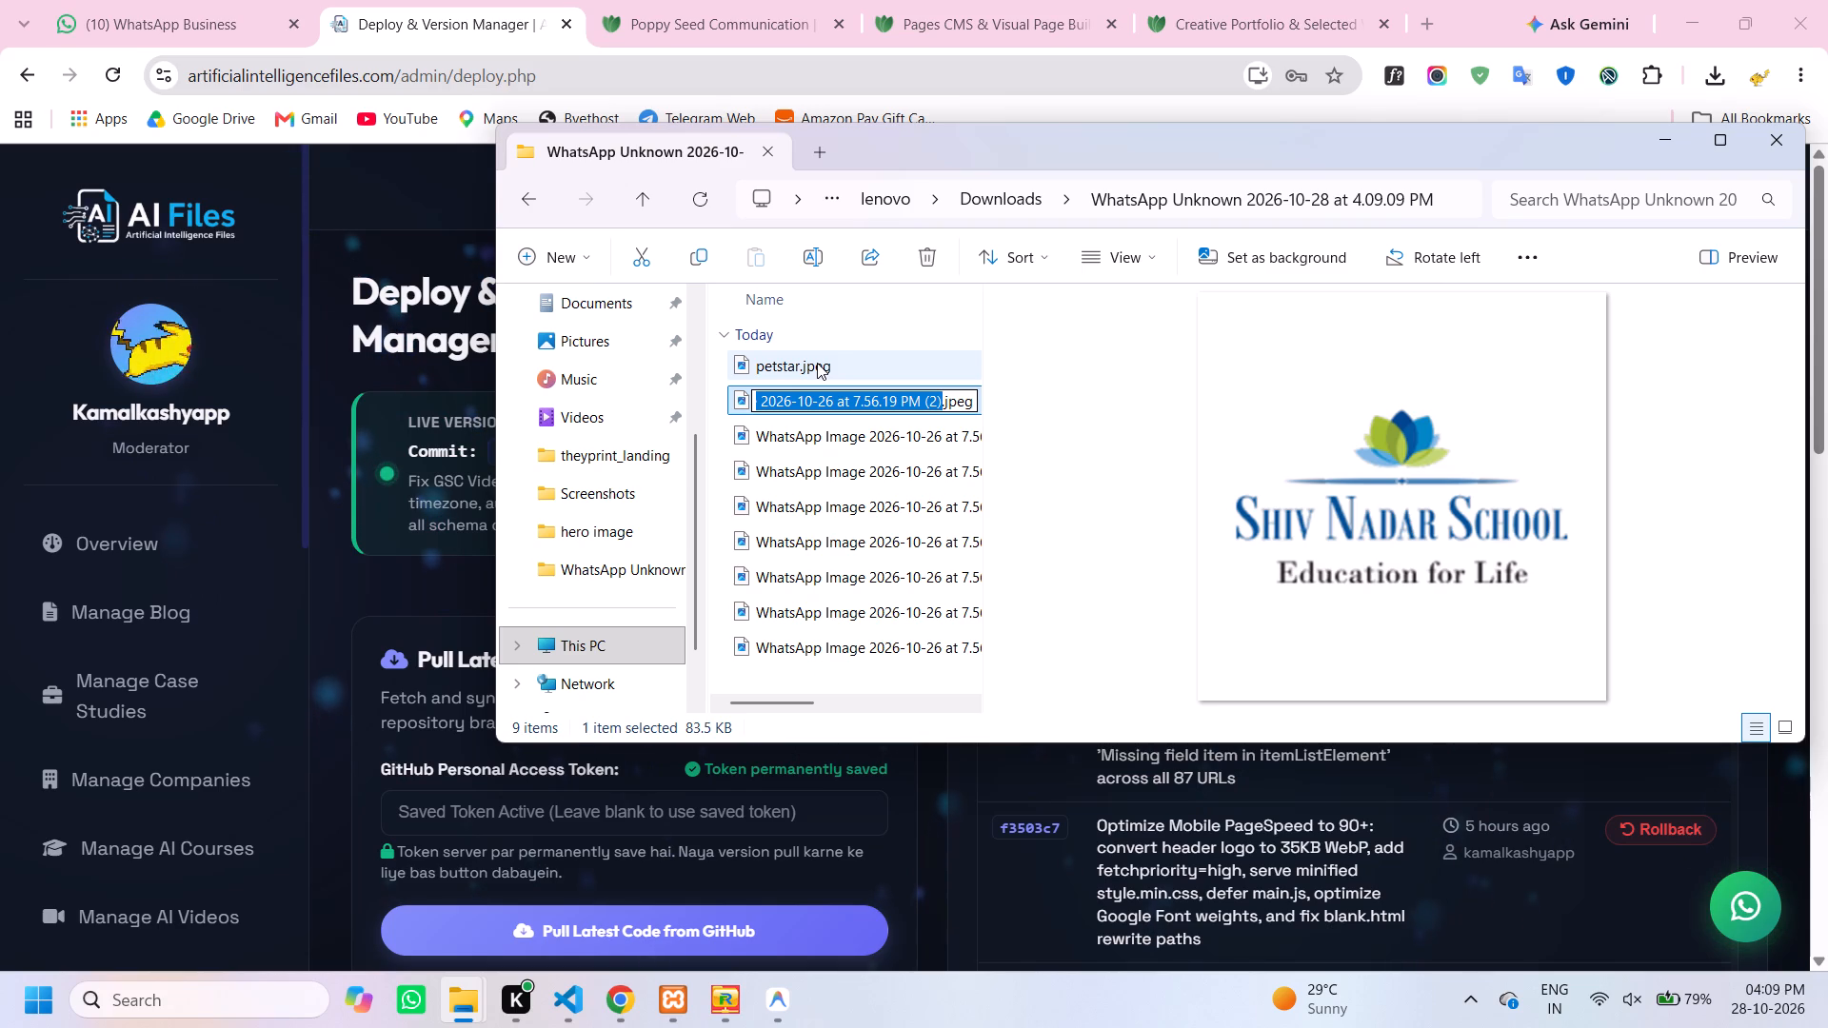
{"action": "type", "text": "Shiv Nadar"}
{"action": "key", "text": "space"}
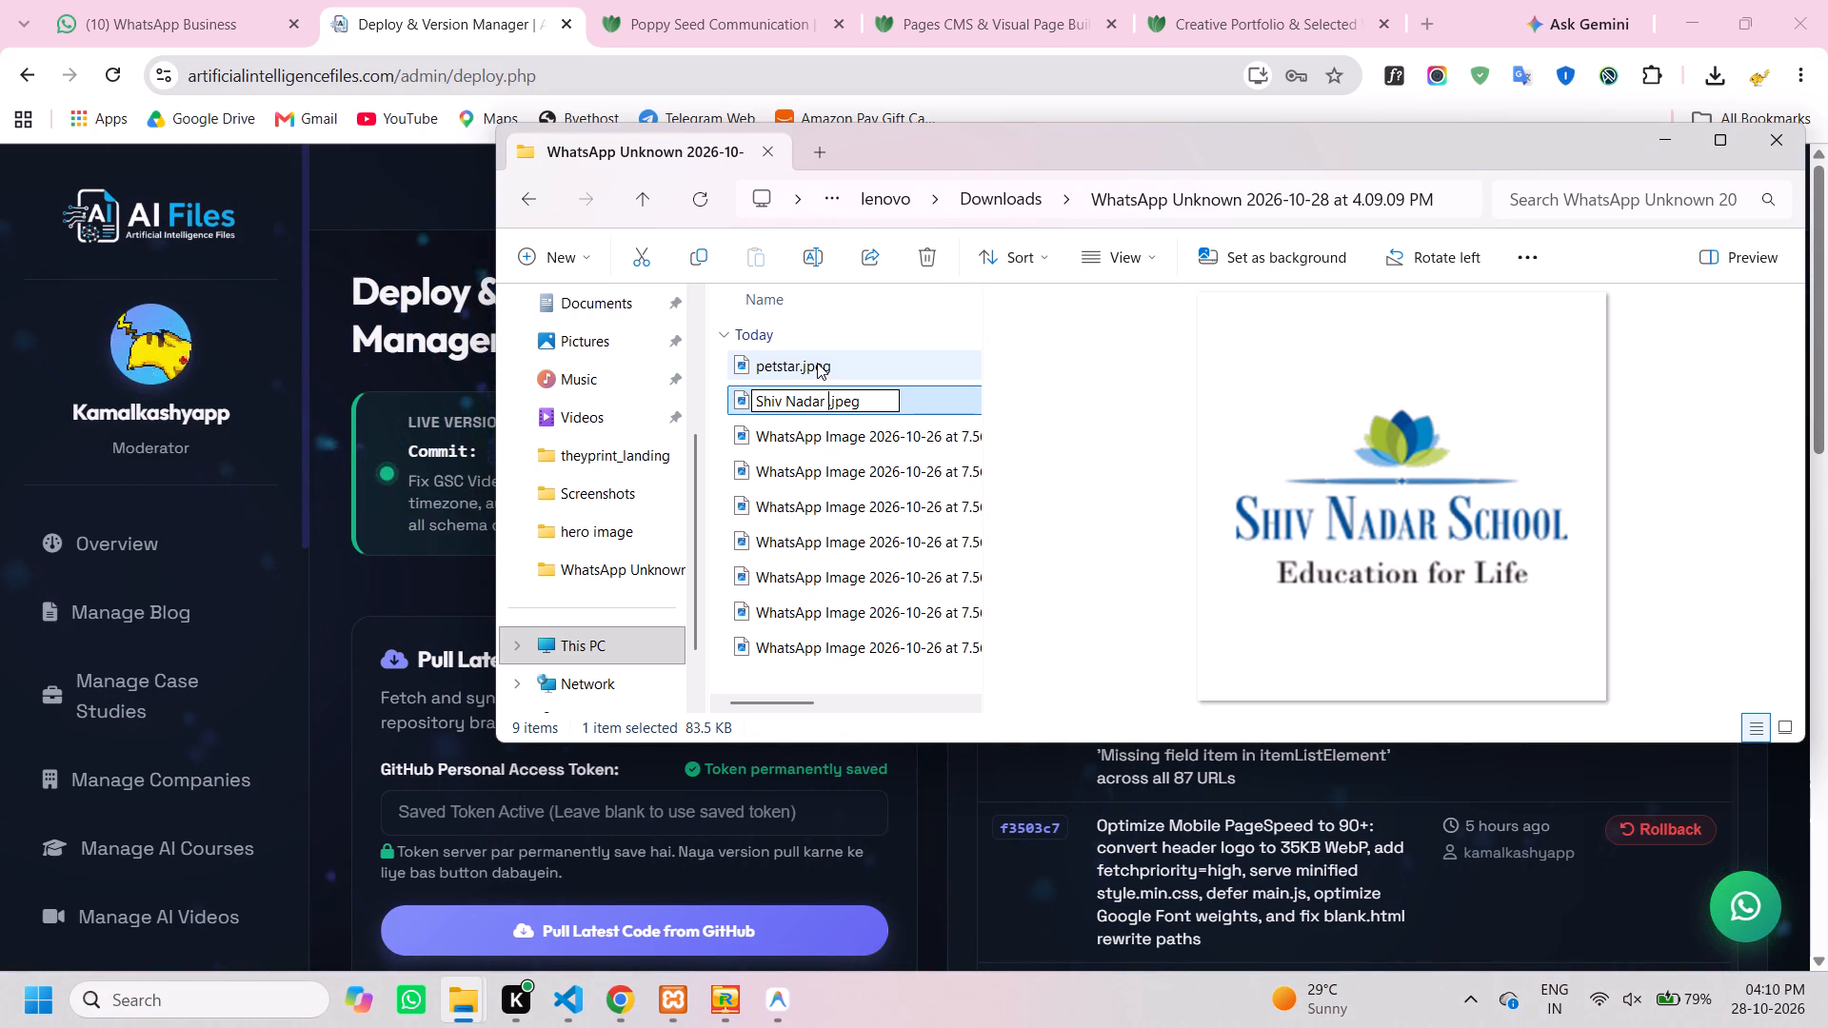
Complete the Shiv Nadar School logo's file name as Shiv Nadar School.
{"action": "type", "text": "School"}
{"action": "key", "text": "Return"}
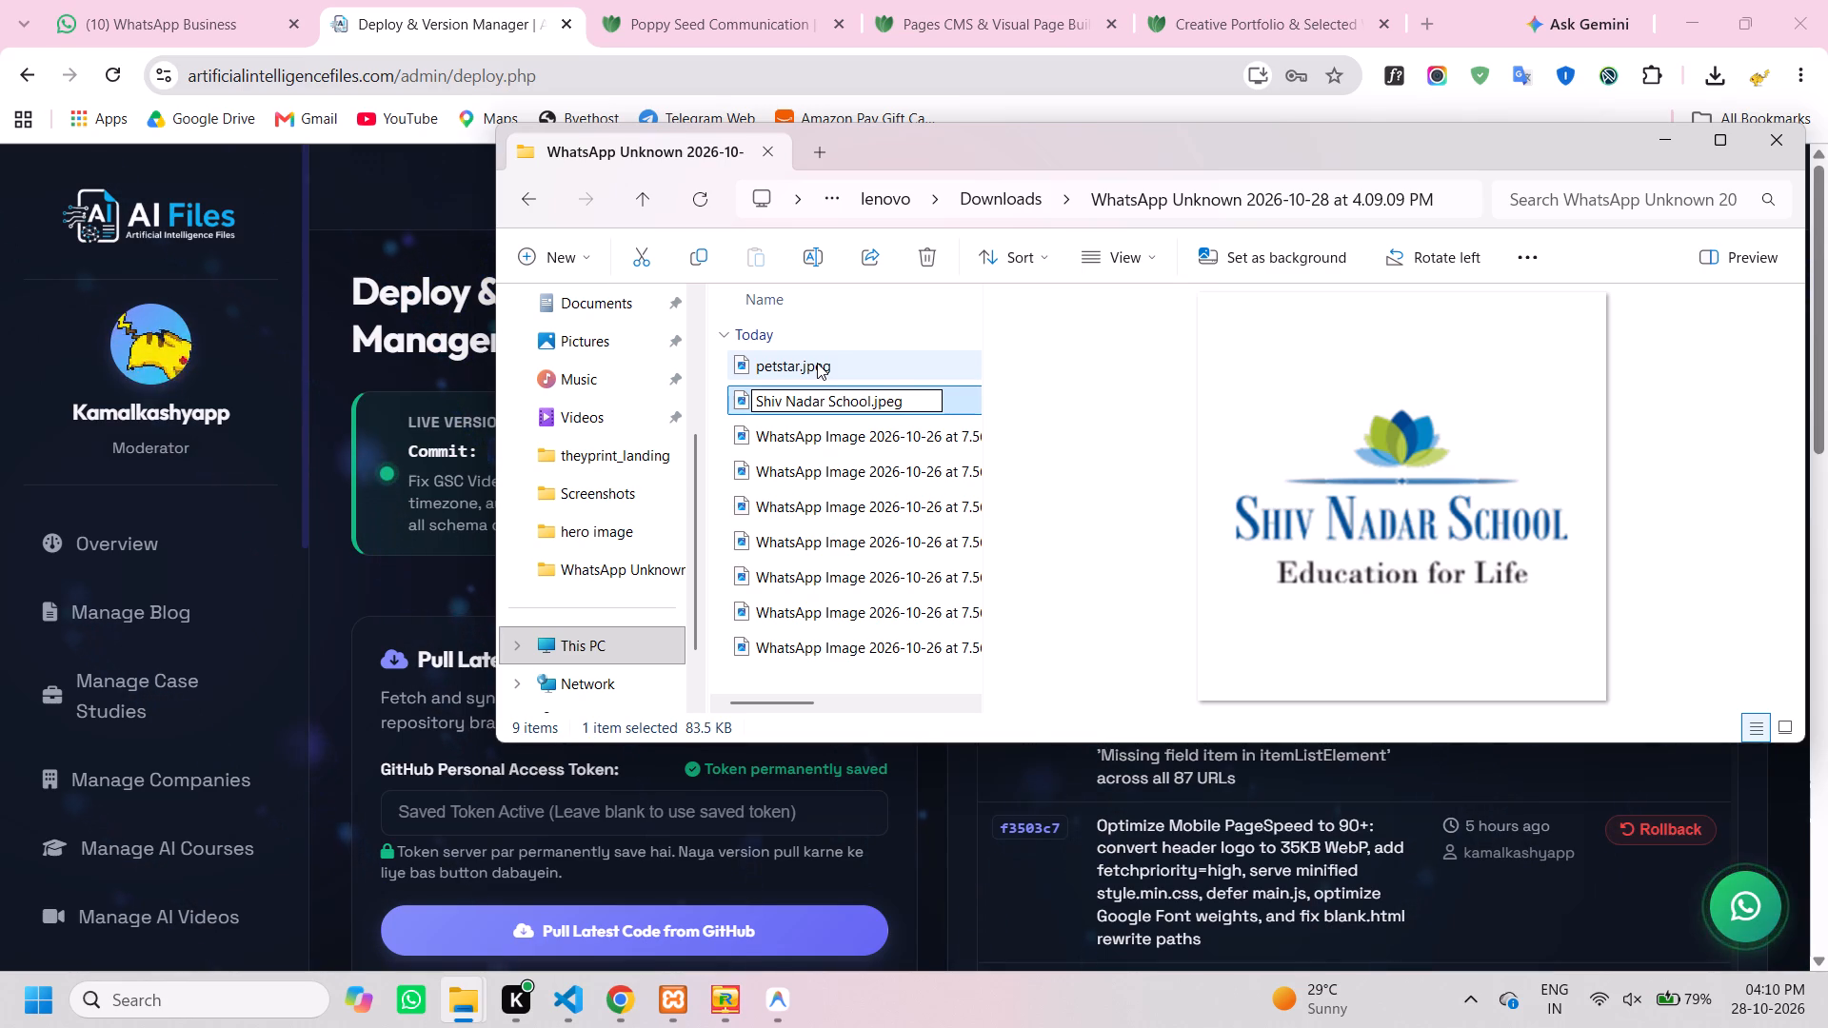
Rename the Mankind logo image file as mankind.
{"action": "key", "text": "Down"}
{"action": "key", "text": "F2"}
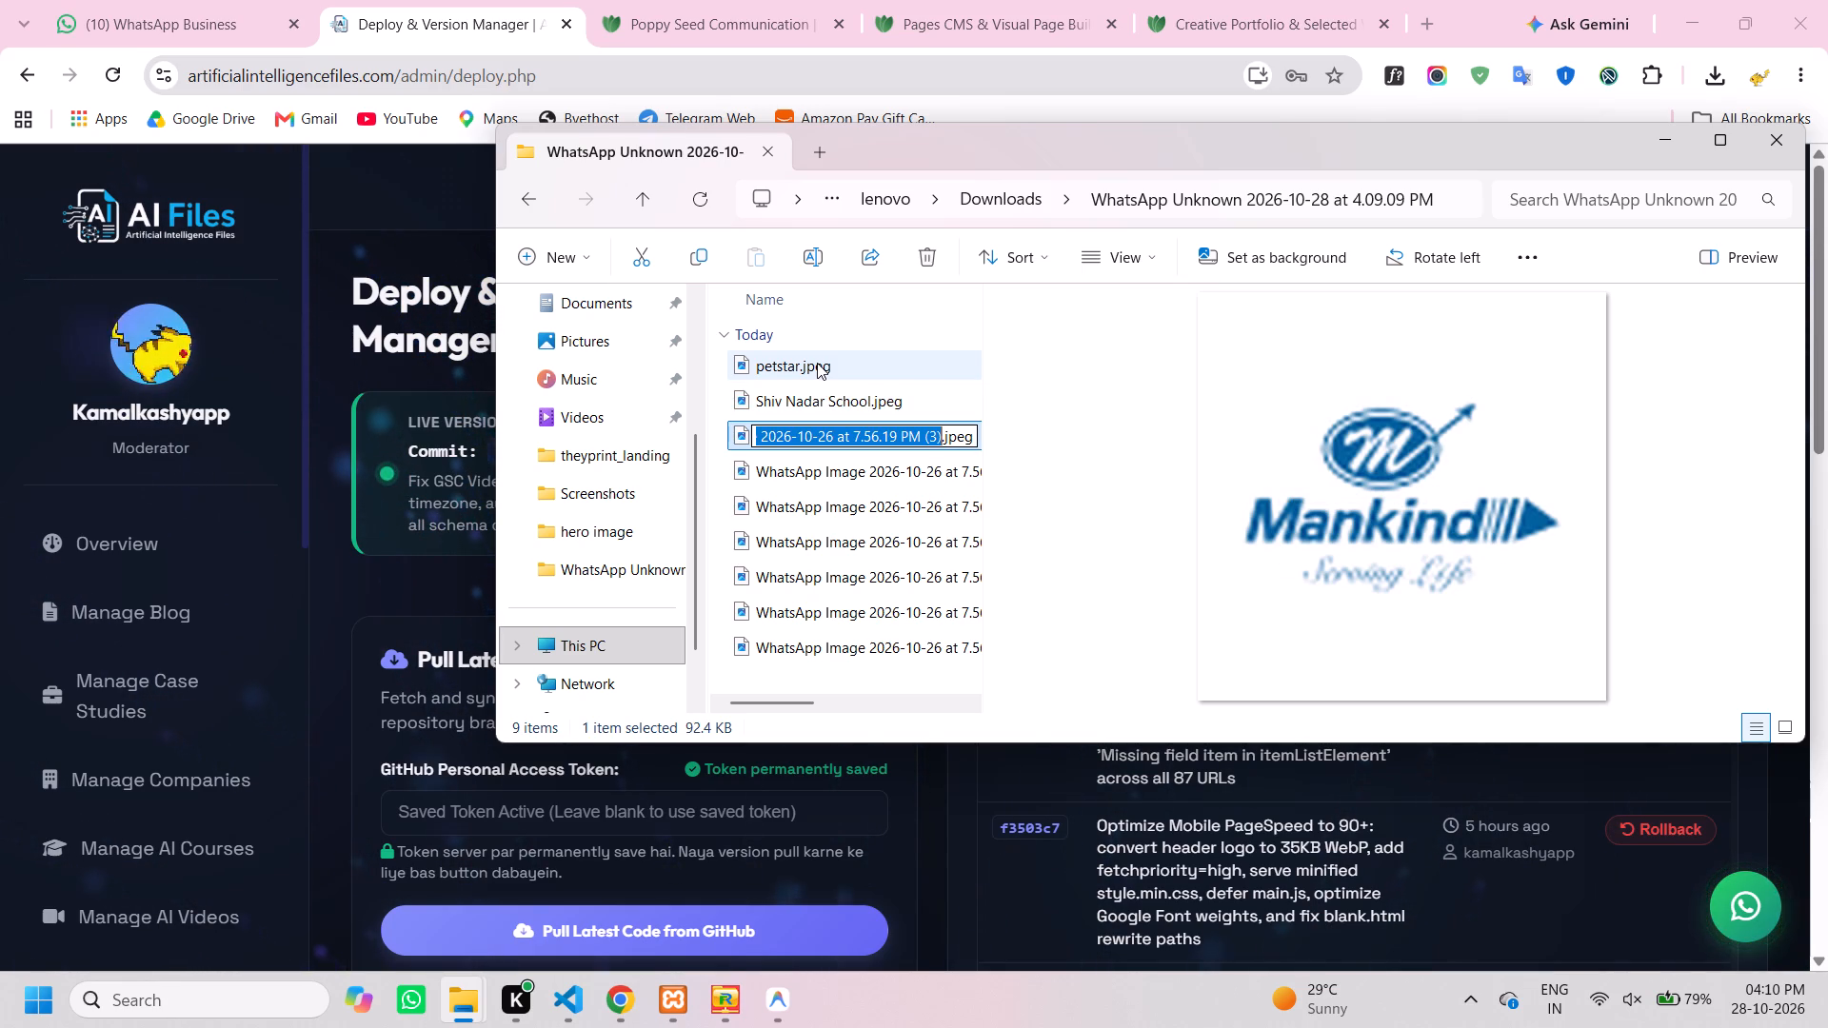
{"action": "type", "text": "mankind"}
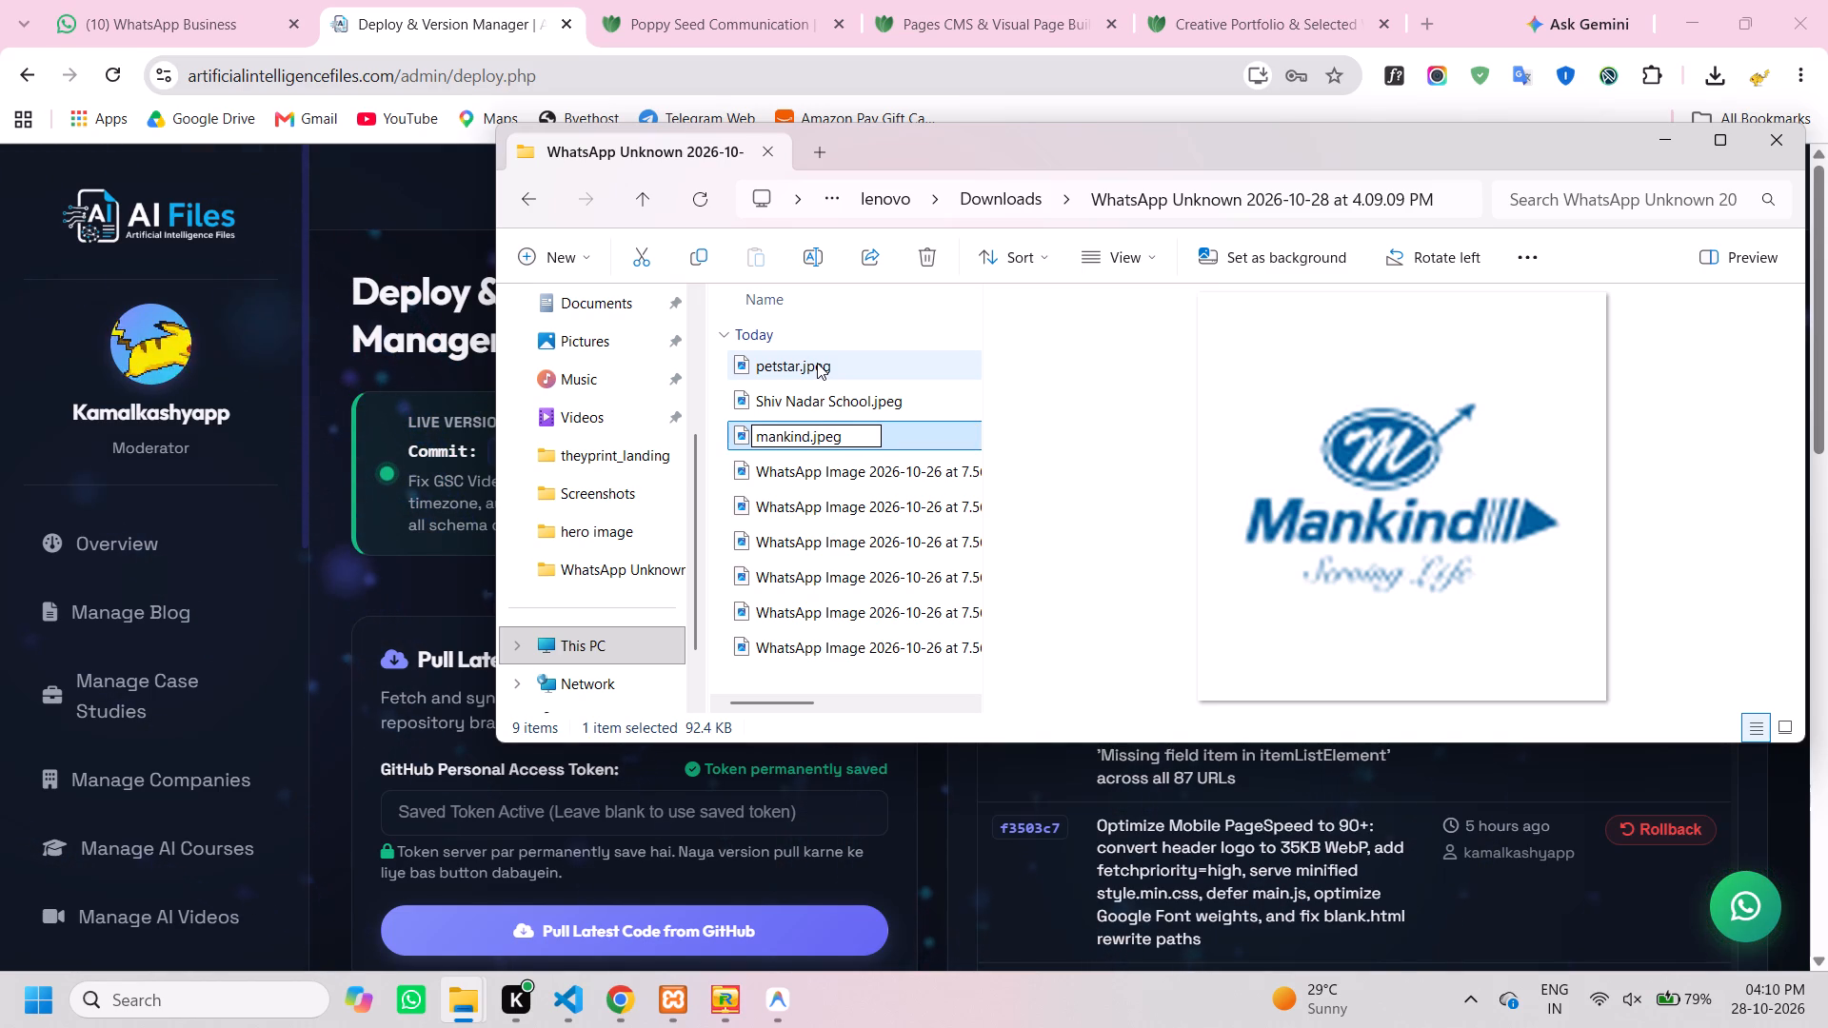
{"action": "key", "text": "Return"}
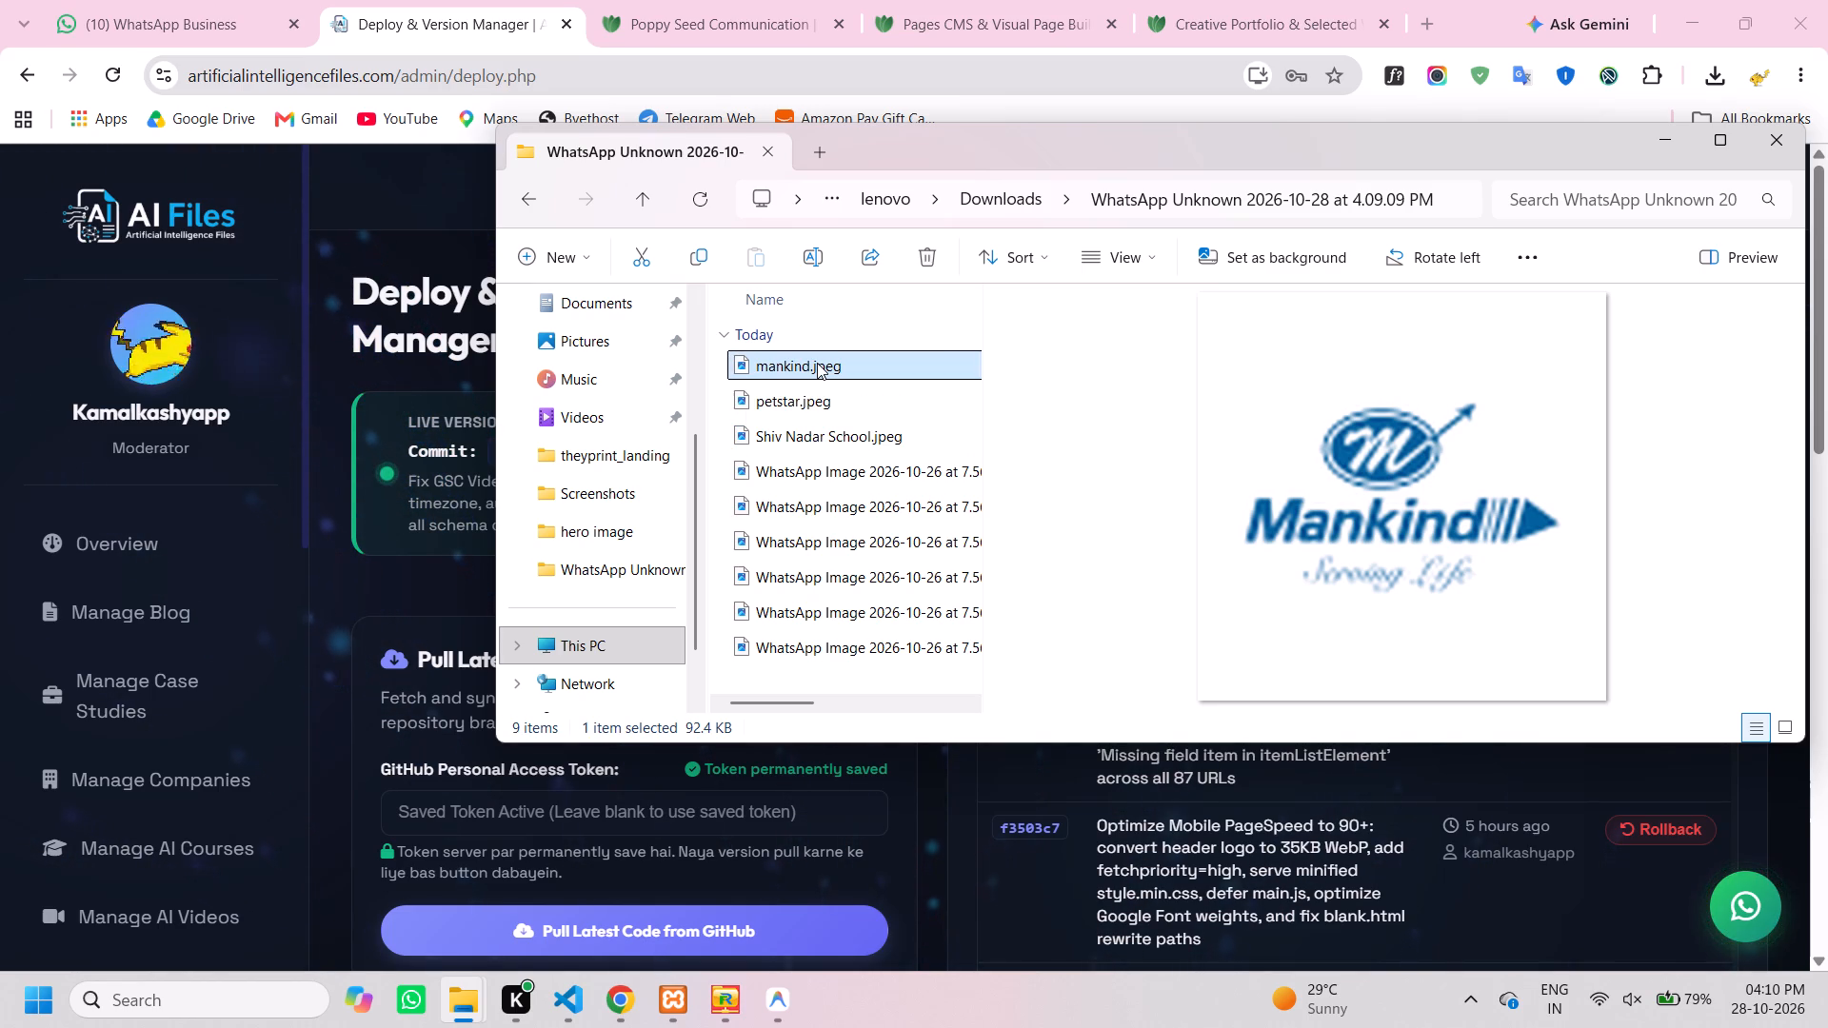
Rename the Parliament Basmati Rice logo image file as parliament.
{"action": "key", "text": "Down"}
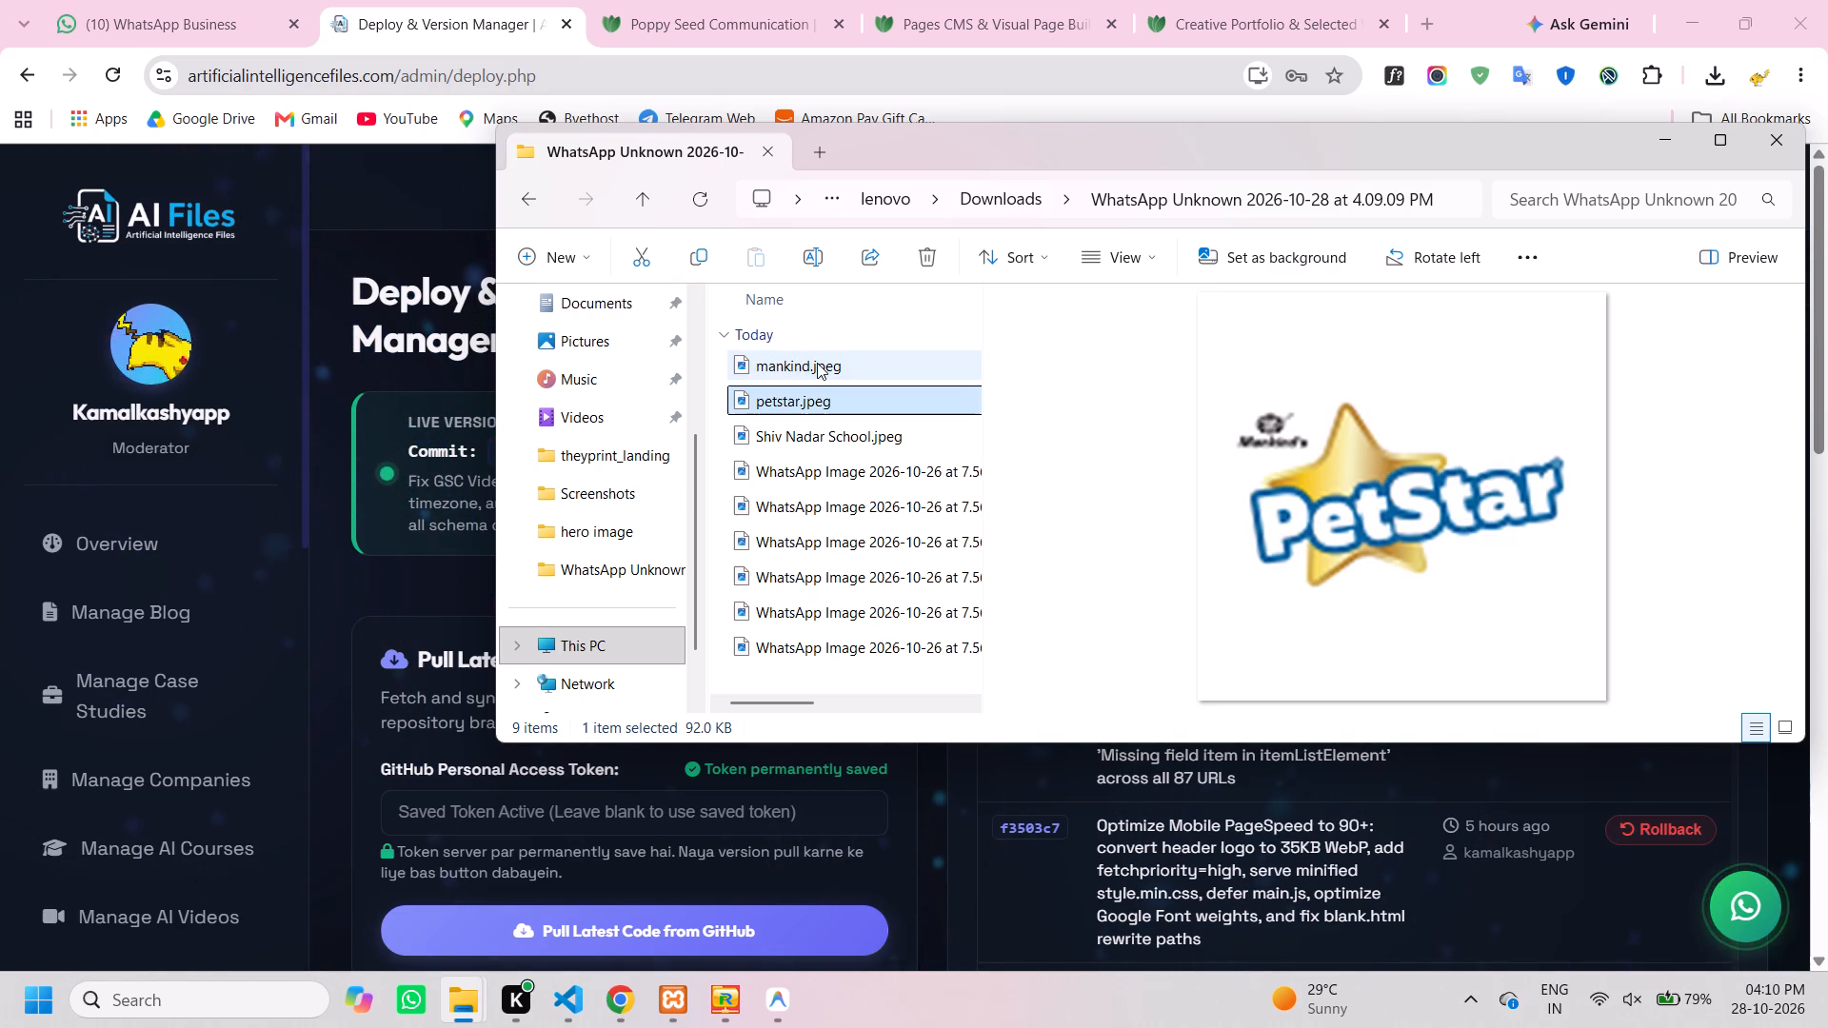
{"action": "key", "text": "Down"}
{"action": "key", "text": "Down"}
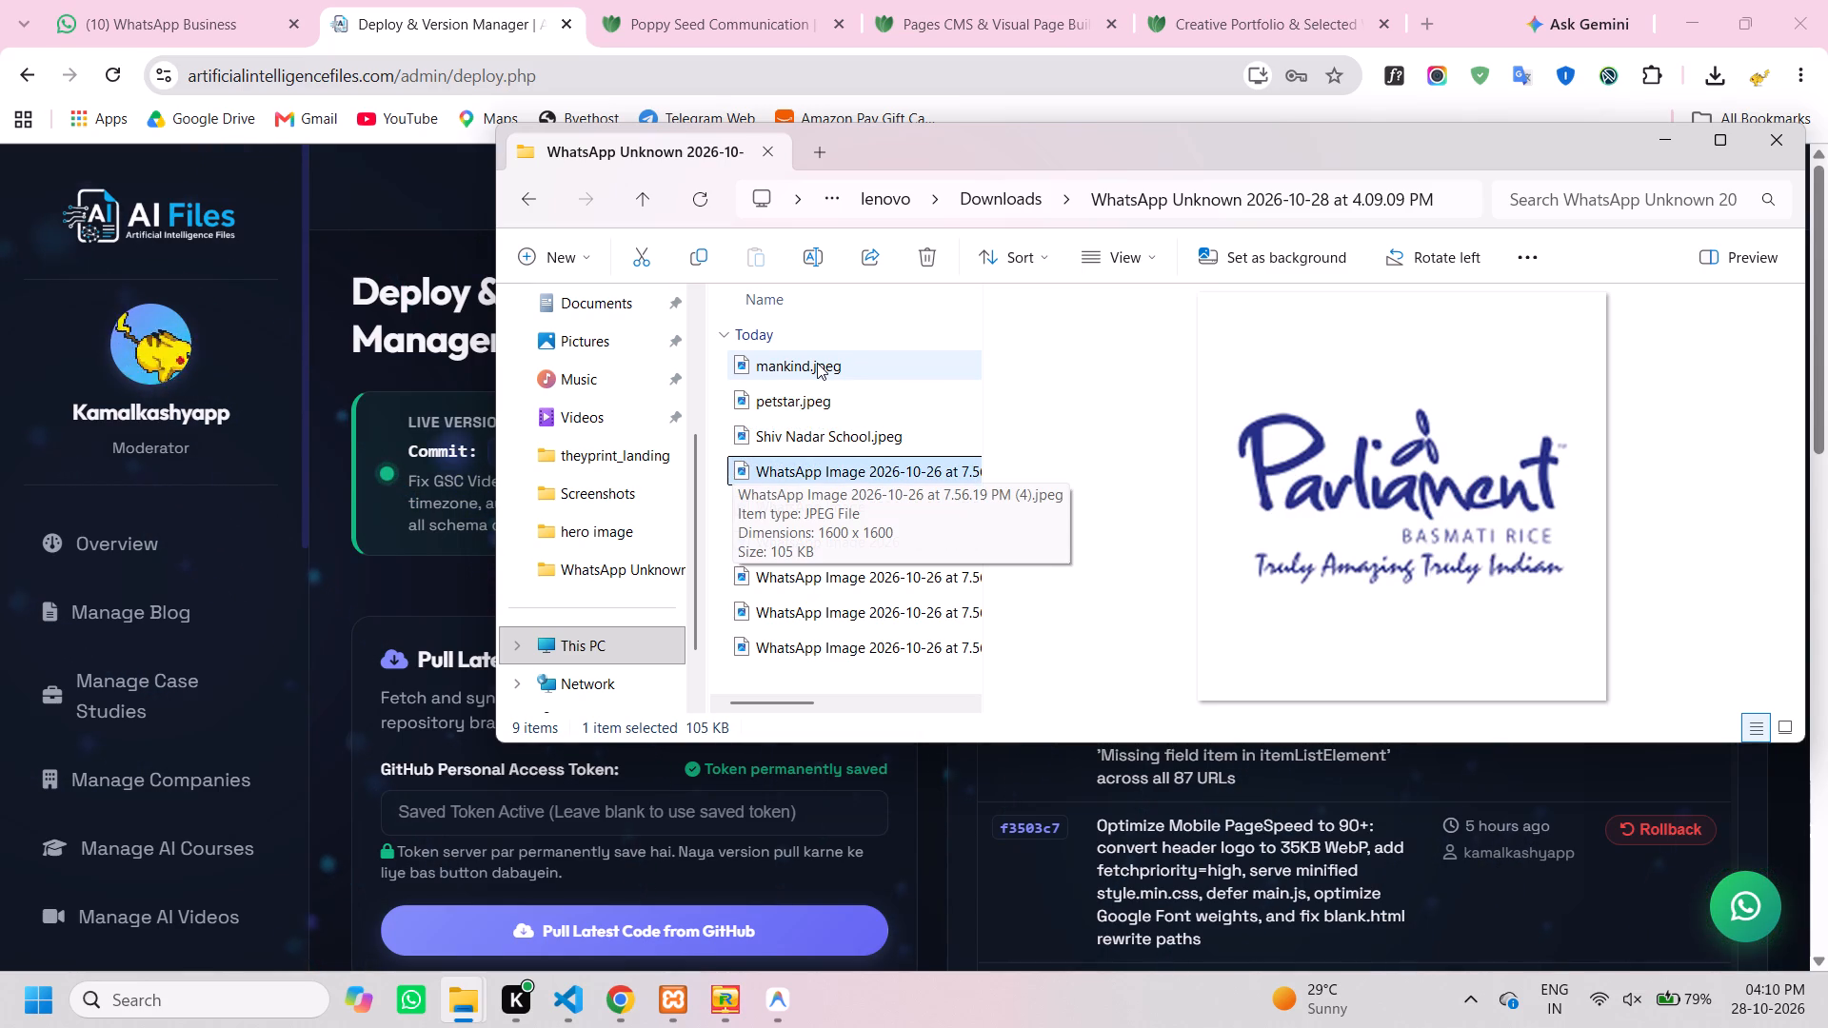
{"action": "key", "text": "F2"}
{"action": "type", "text": "par"}
{"action": "type", "text": "liaments"}
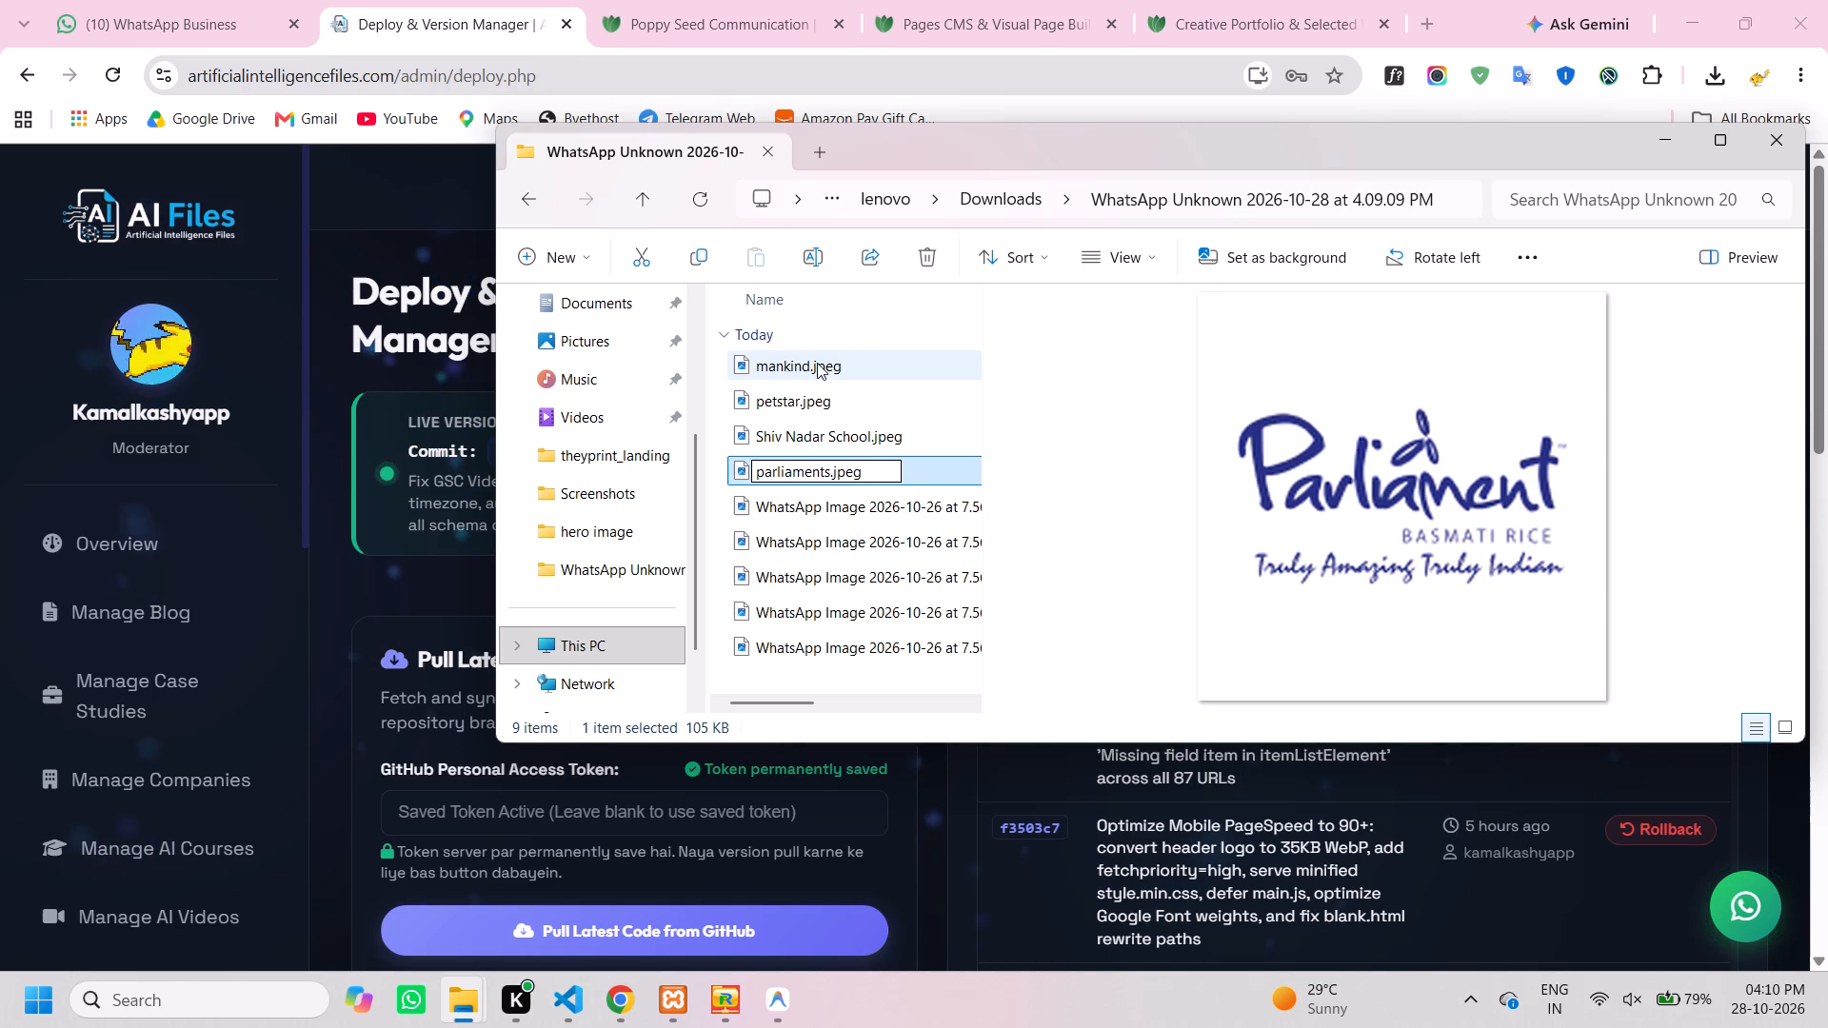
{"action": "key", "text": "BackSpace"}
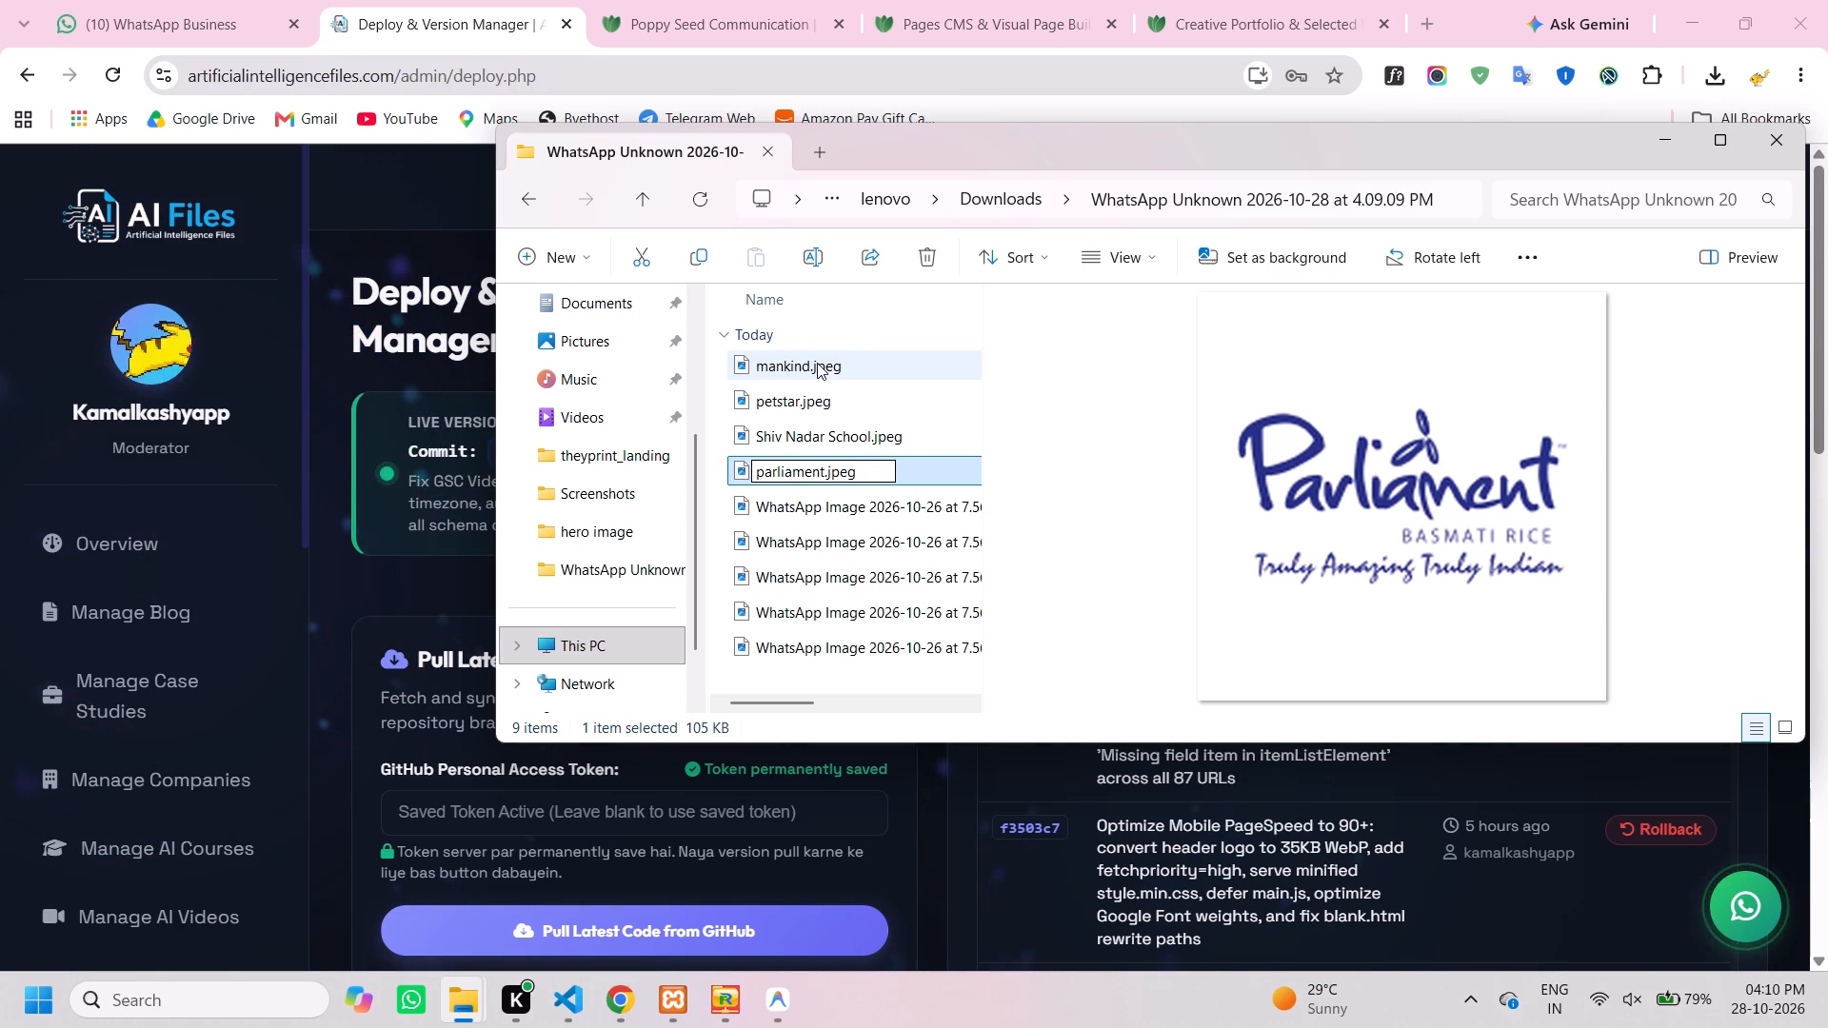
{"action": "key", "text": "Return"}
Rename the FairShop logo image file as fairshop.
{"action": "key", "text": "Down"}
{"action": "key", "text": "Down"}
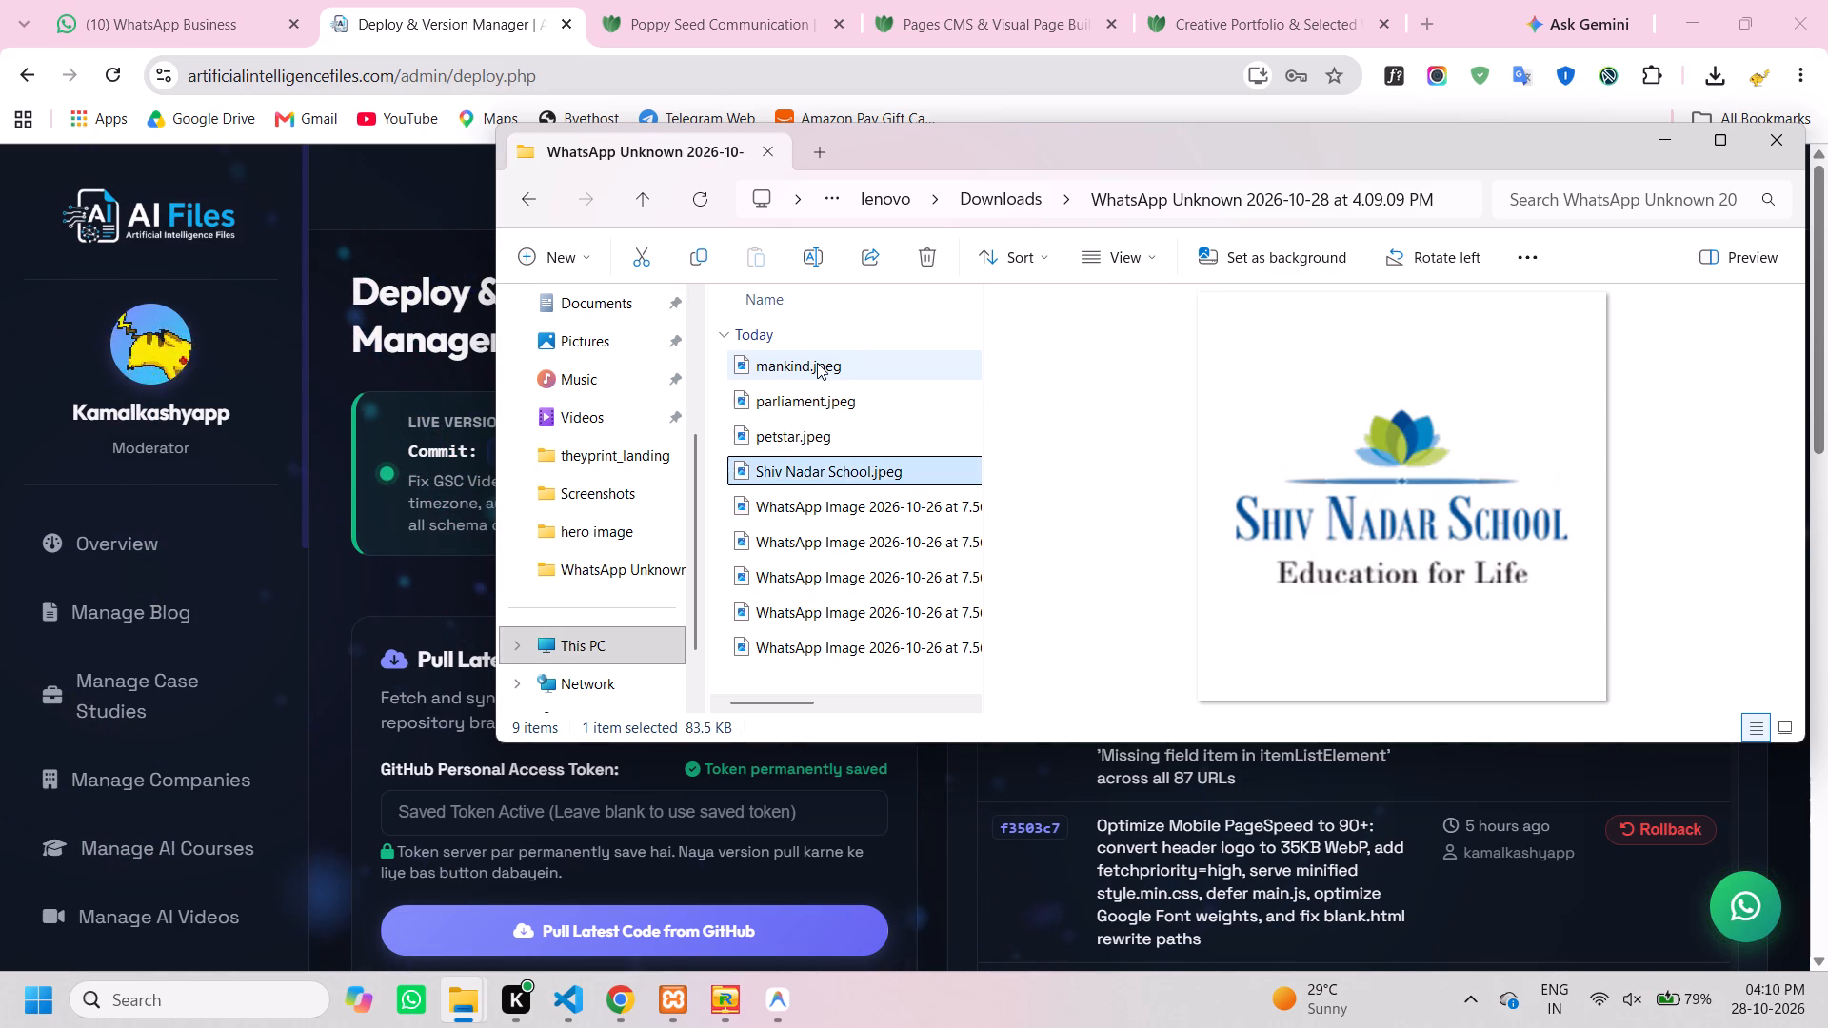
{"action": "key", "text": "Down"}
{"action": "key", "text": "F3"}
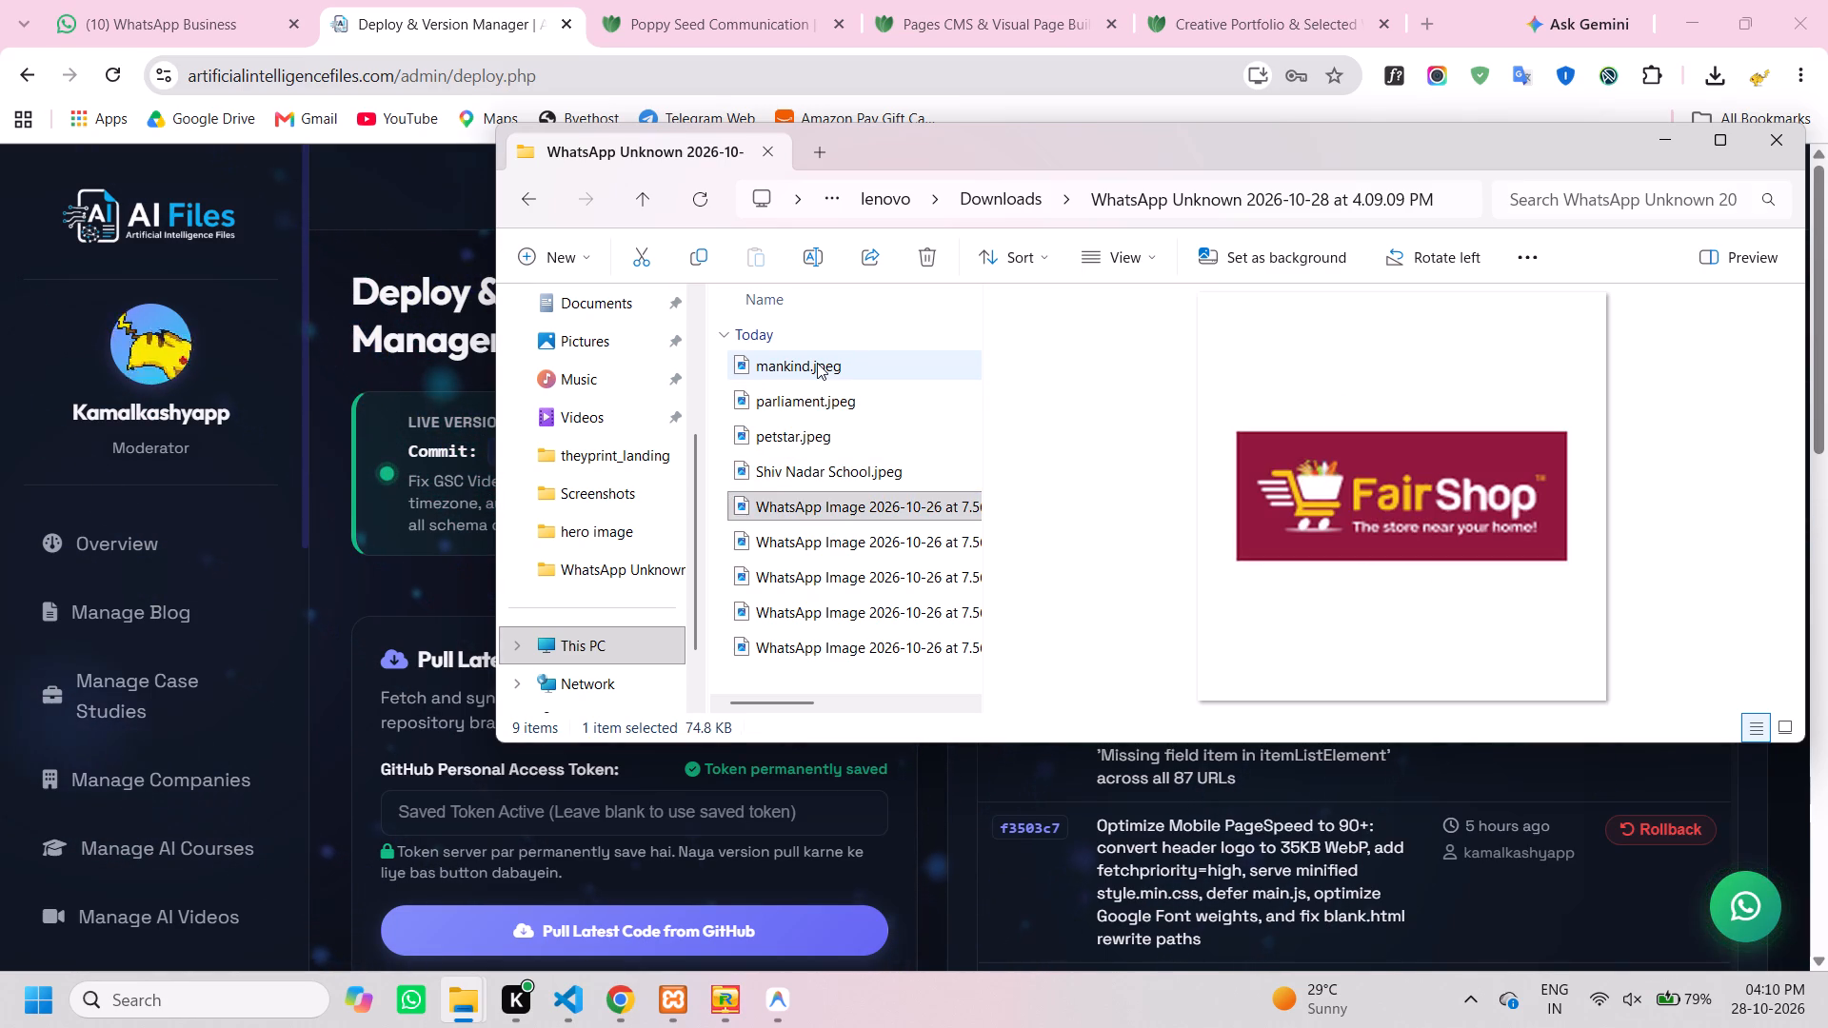
{"action": "key", "text": "Down"}
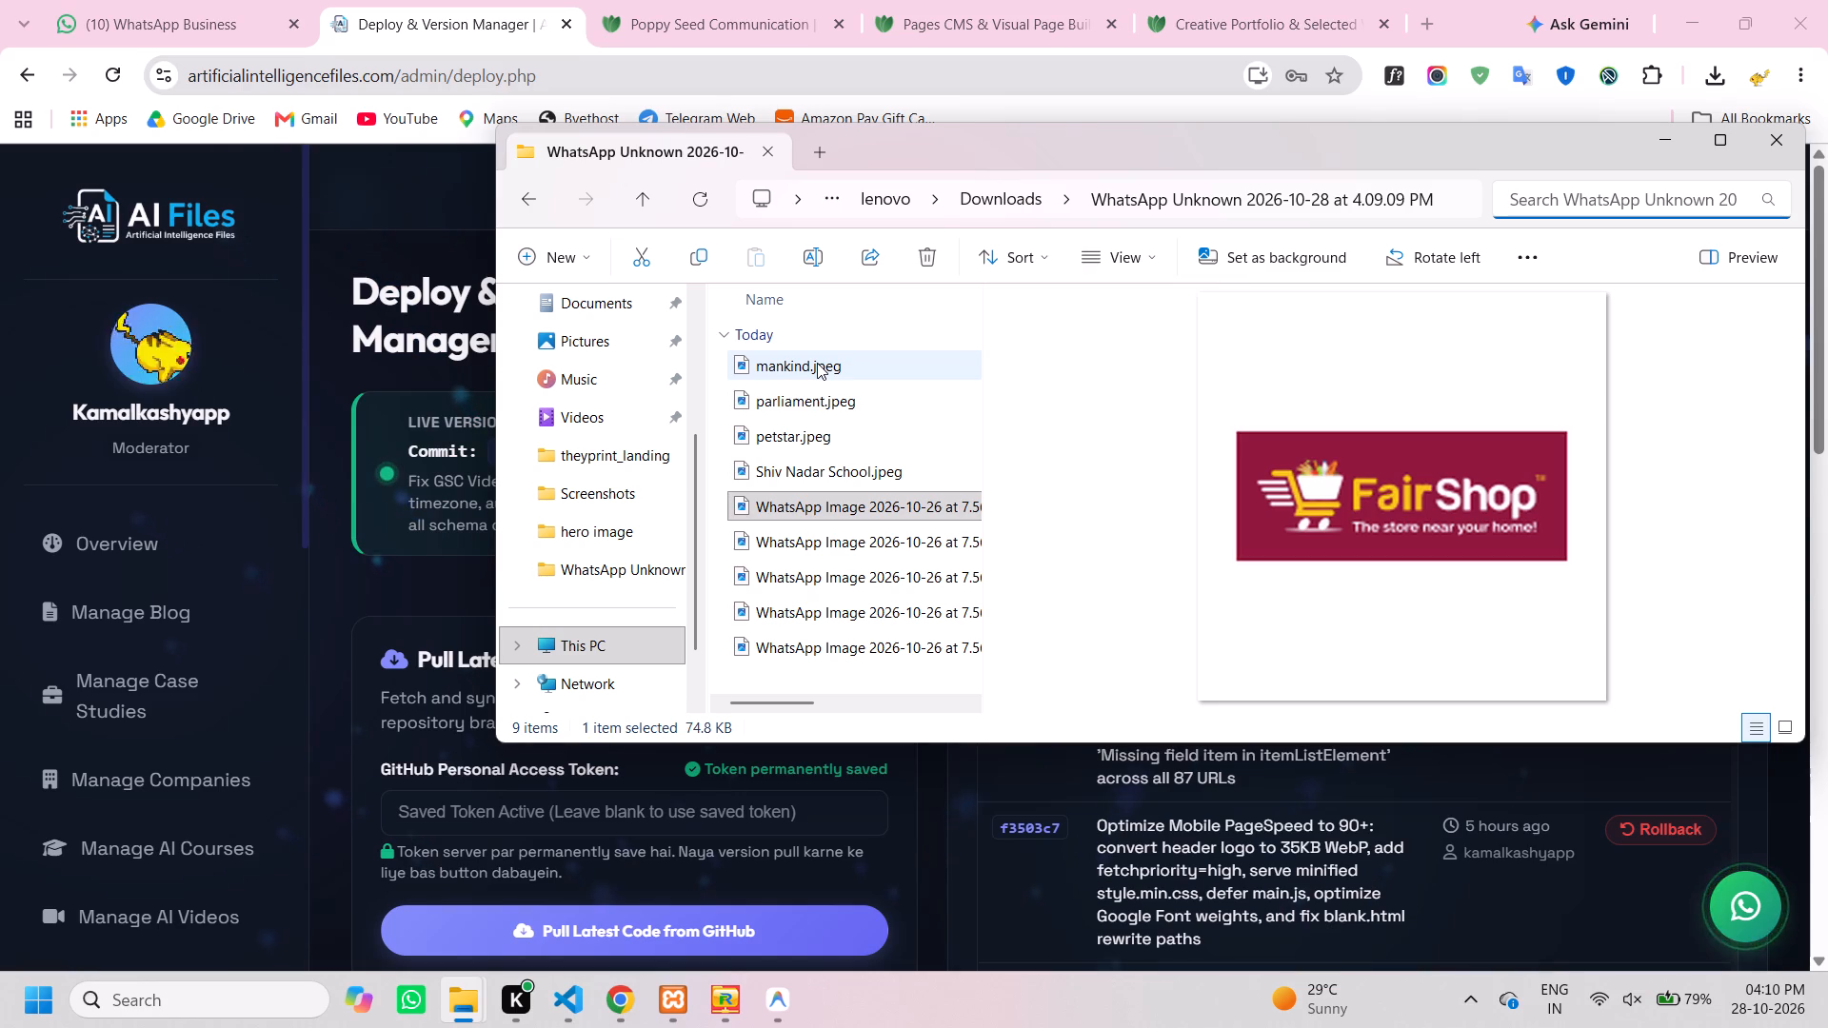
{"action": "key", "text": "Down"}
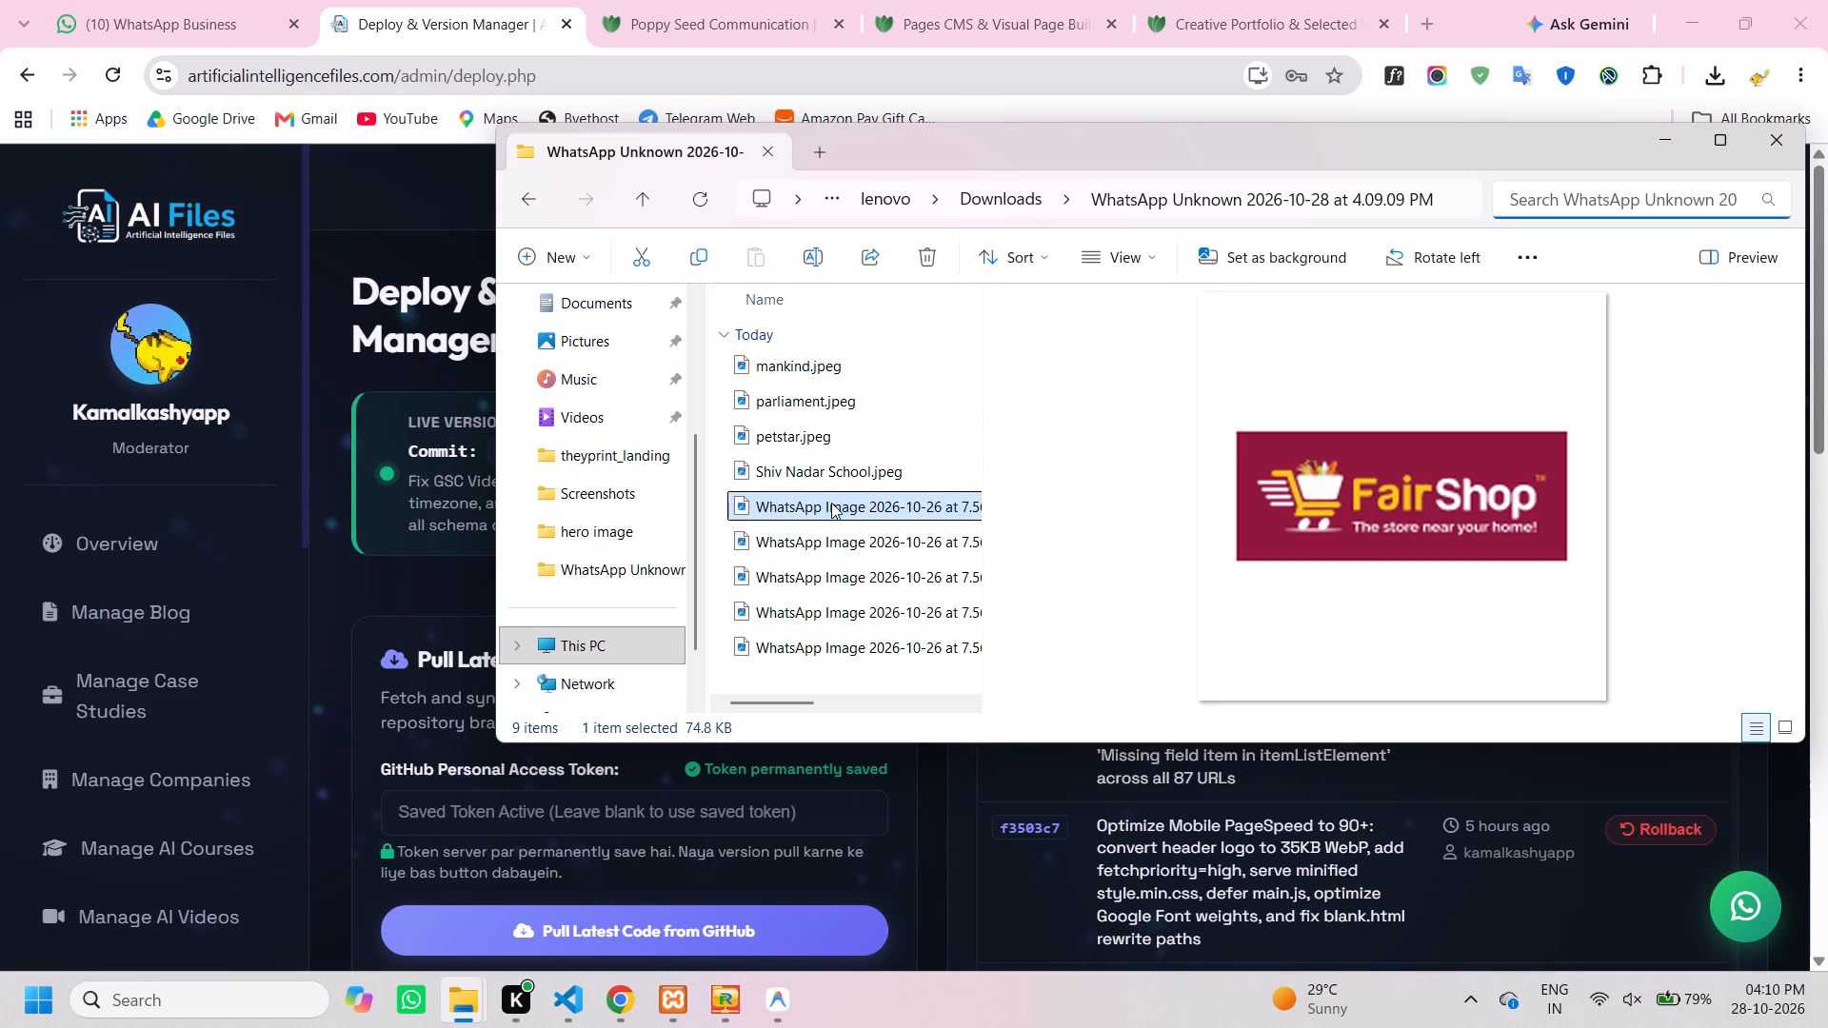
{"action": "left_click", "coordinate": [831, 503]}
{"action": "key", "text": "F2"}
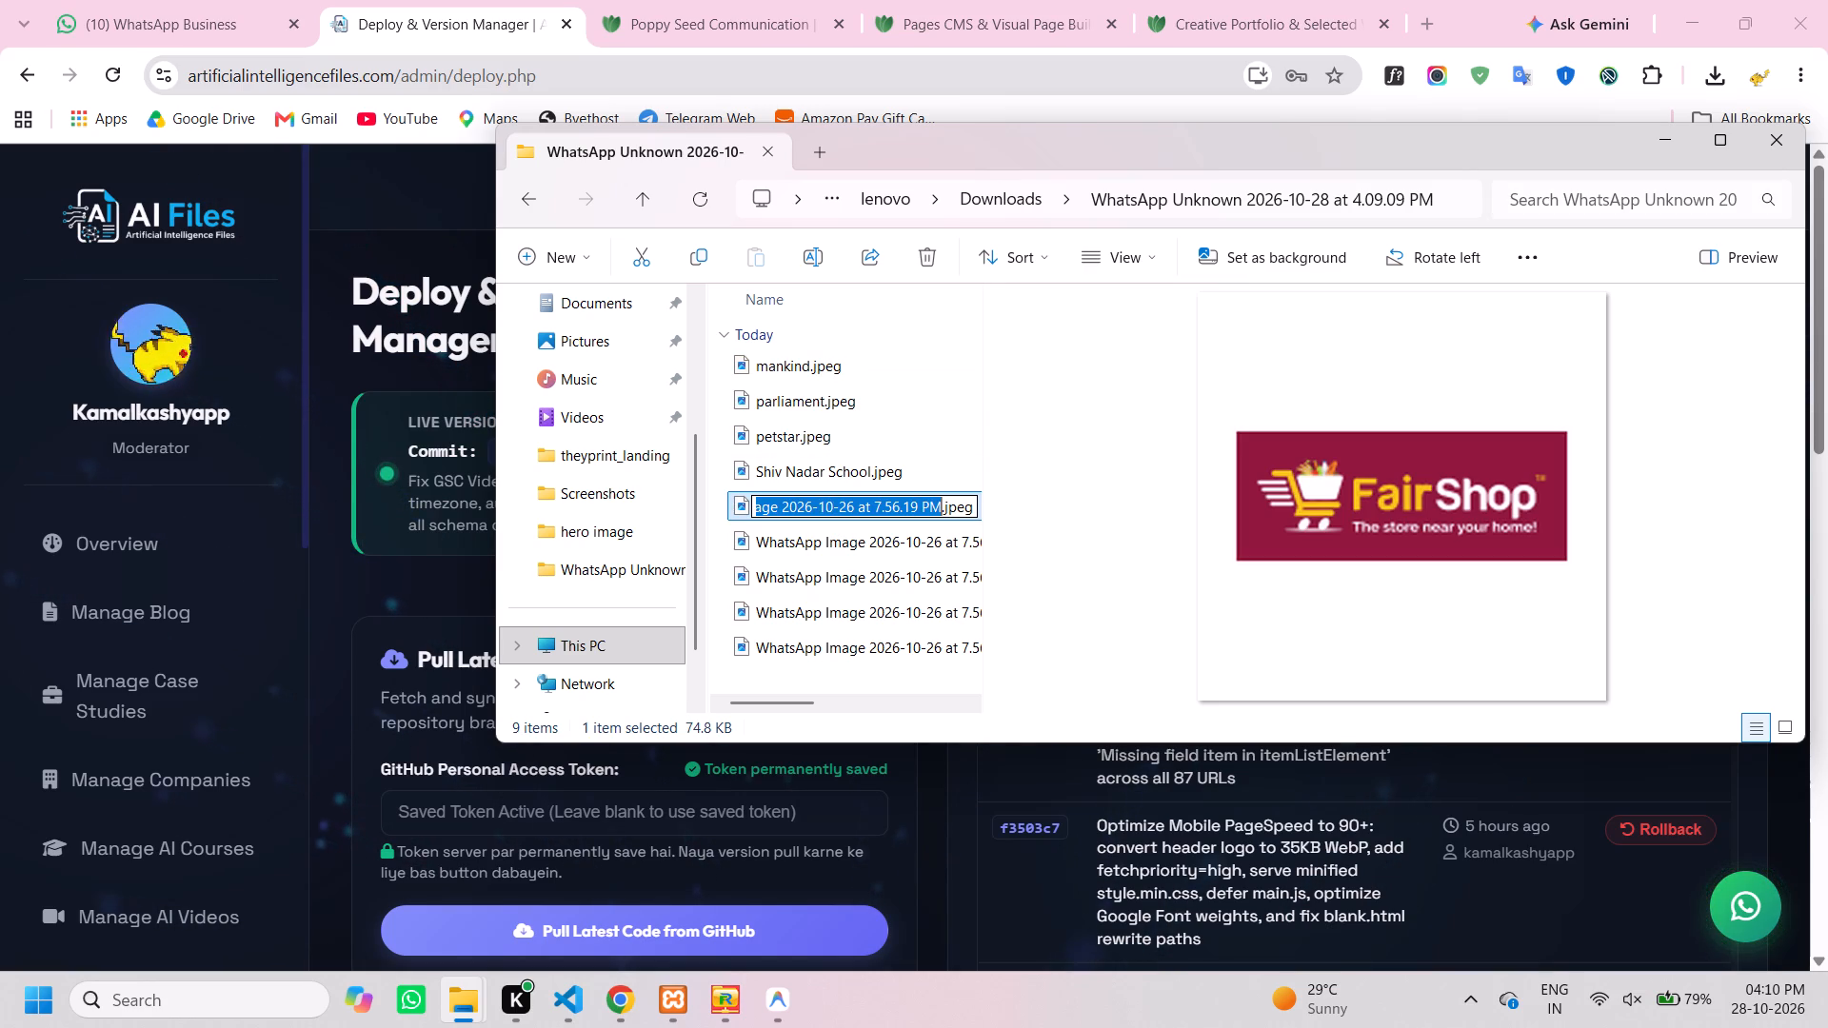
{"action": "type", "text": "fai"}
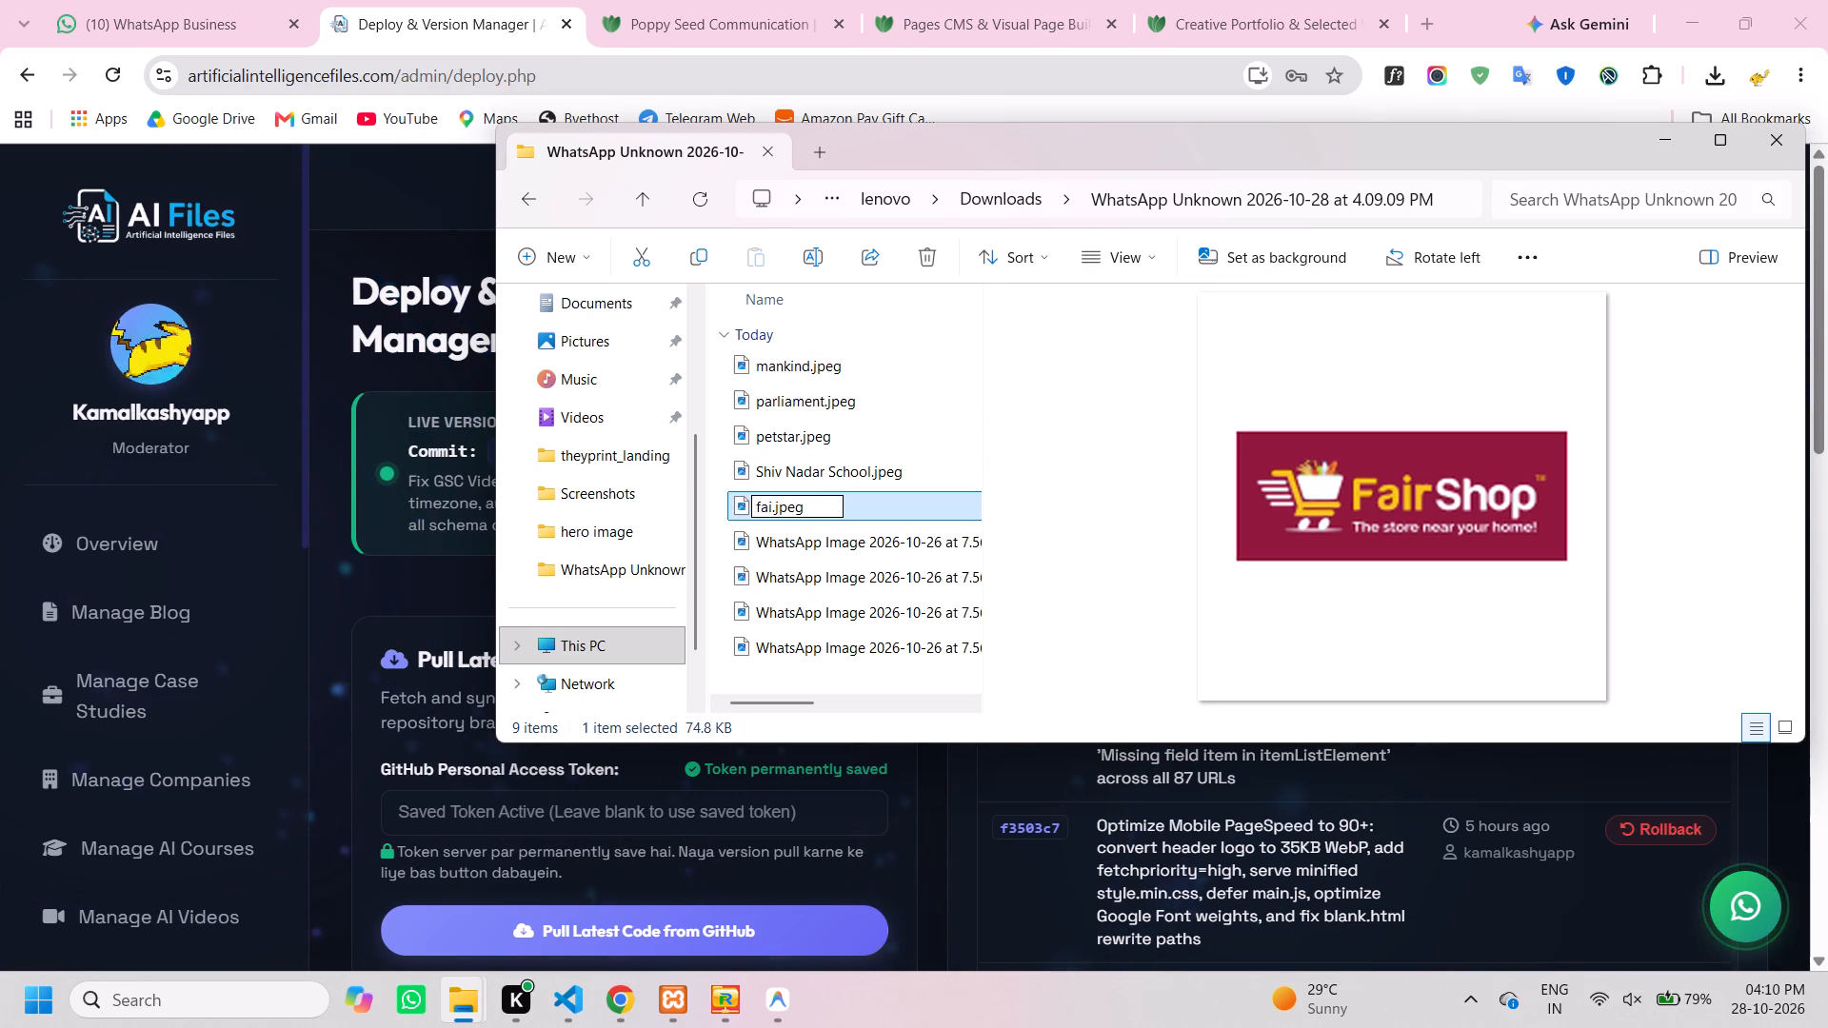
{"action": "type", "text": "rshop"}
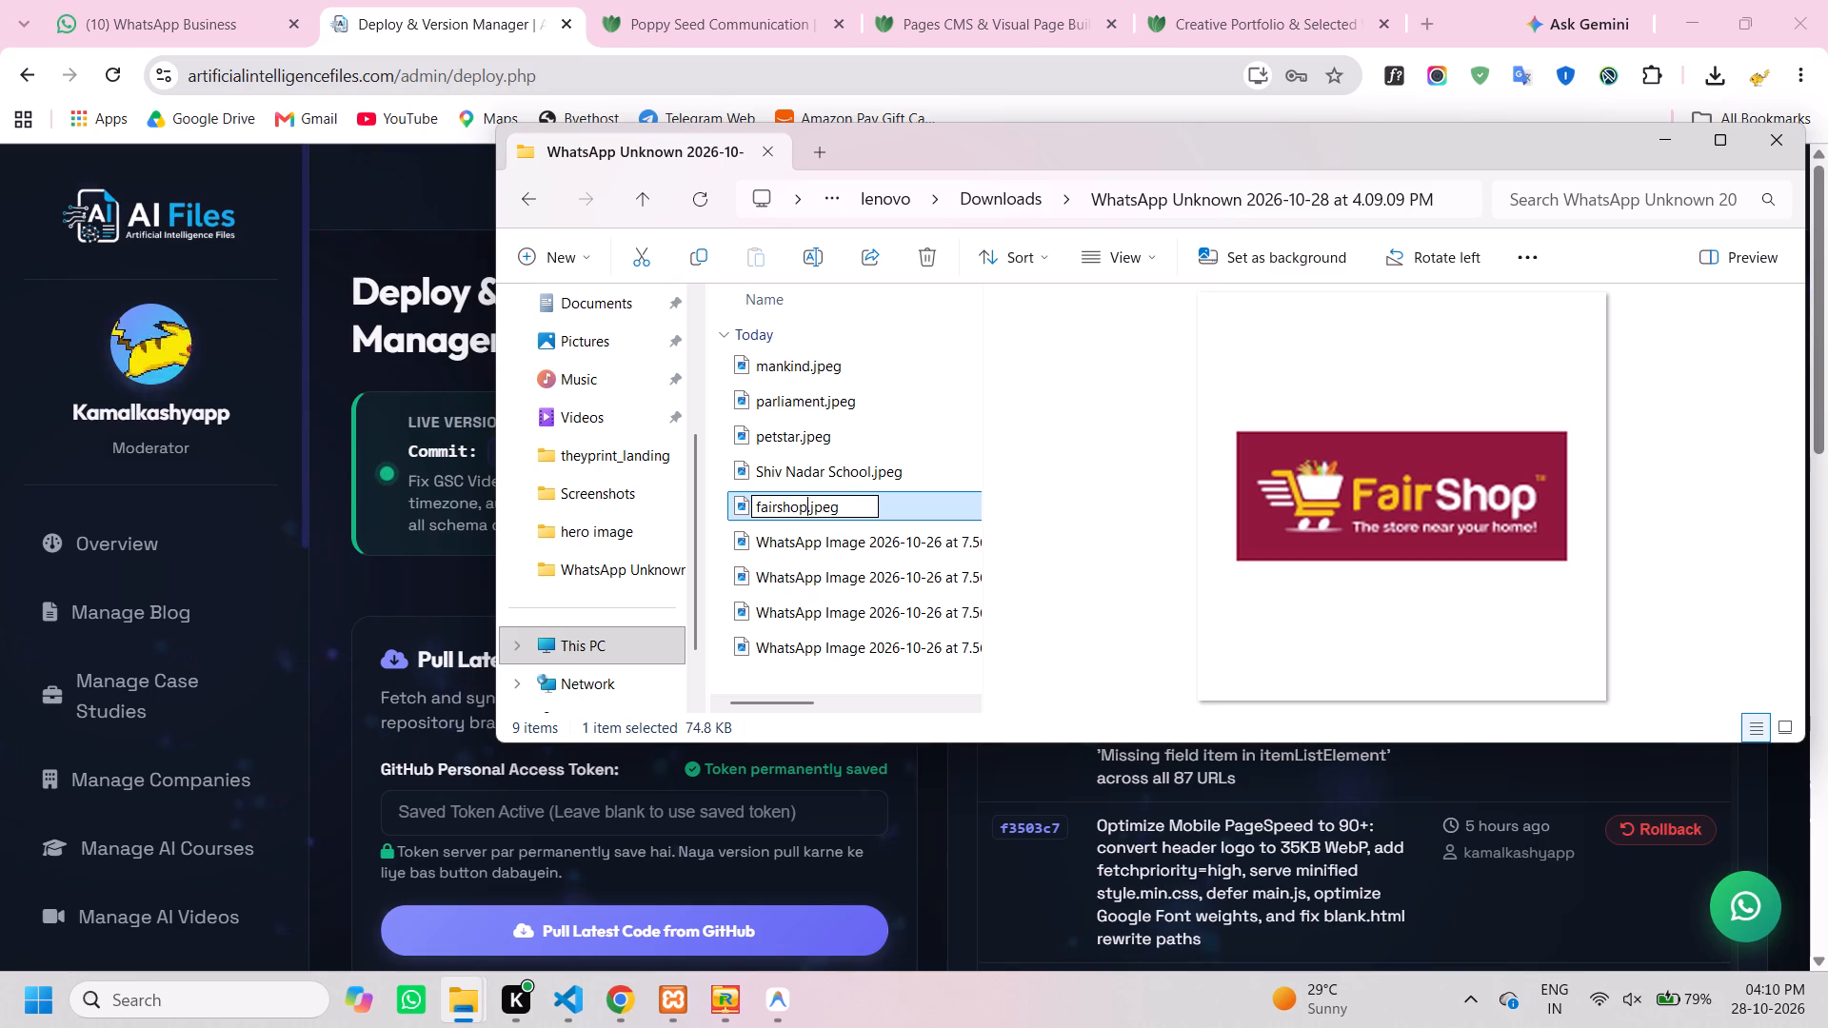
{"action": "key", "text": "Return"}
Rename the Yatharth Super Speciality Hospitals logo image file as yatharth.
{"action": "key", "text": "Down"}
{"action": "key", "text": "Down"}
{"action": "key", "text": "Down"}
{"action": "key", "text": "Down"}
{"action": "key", "text": "Down"}
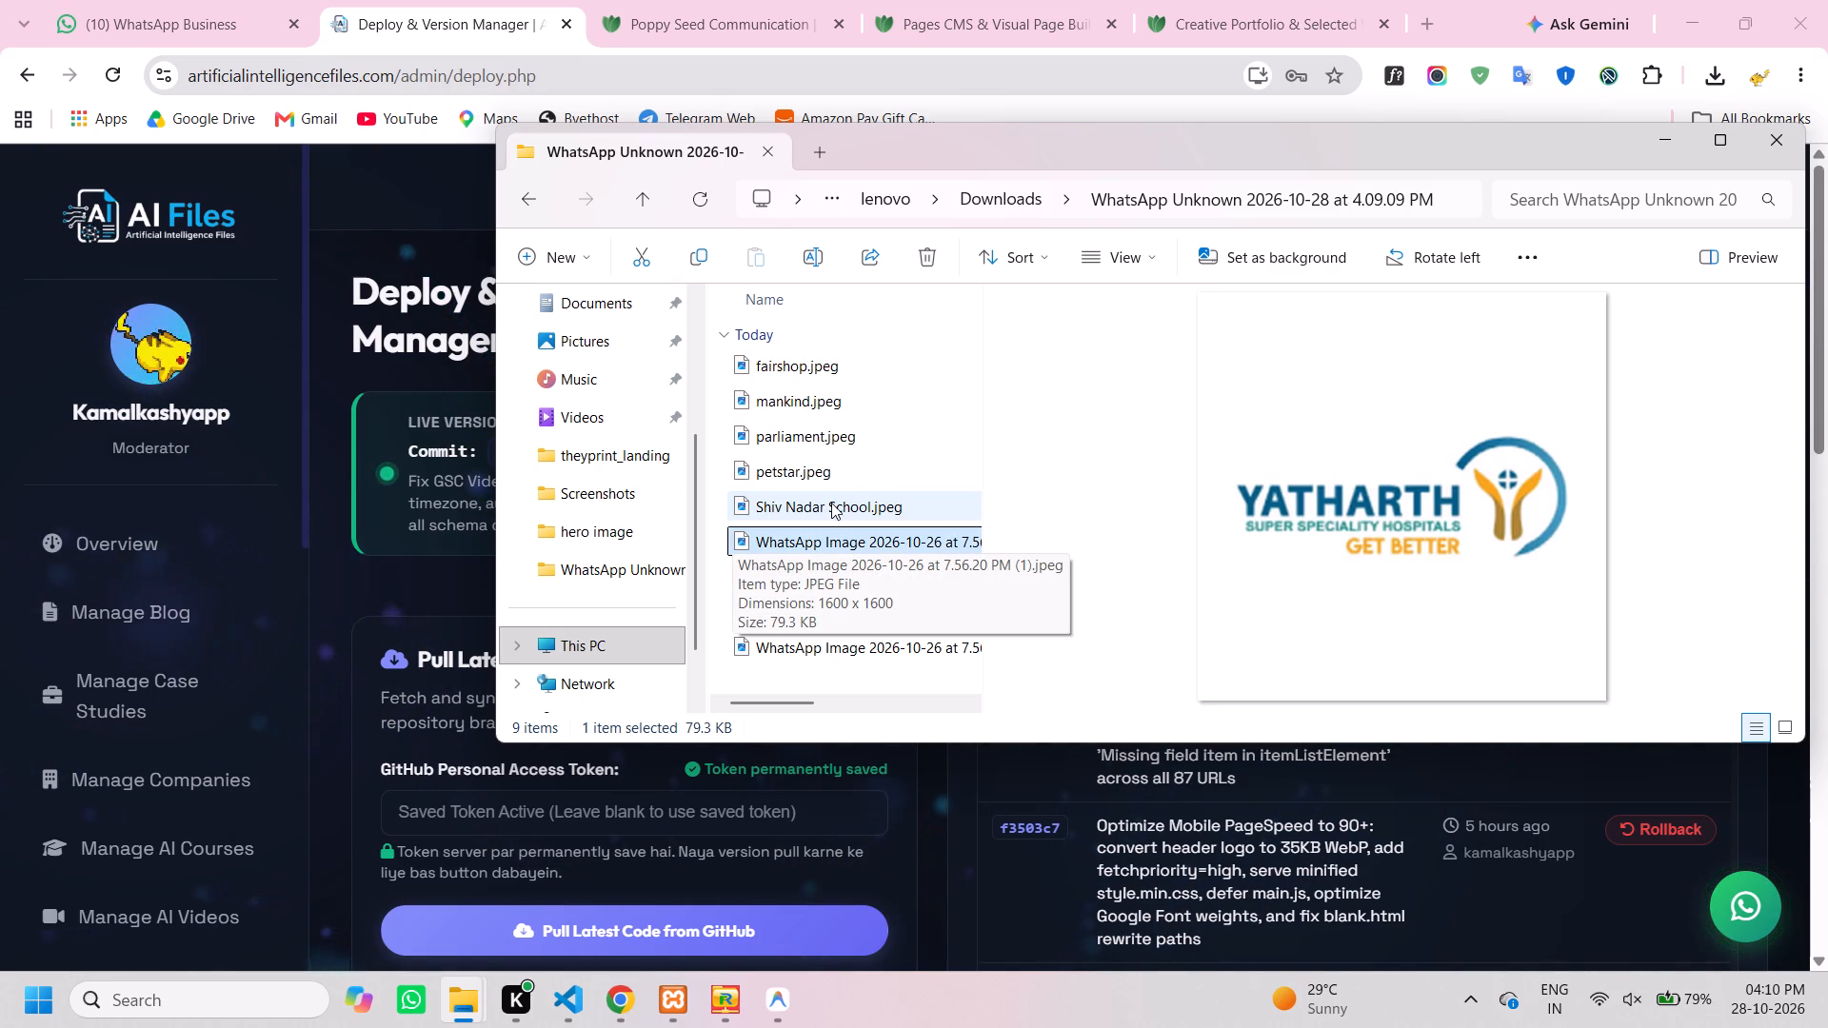
{"action": "key", "text": "F2"}
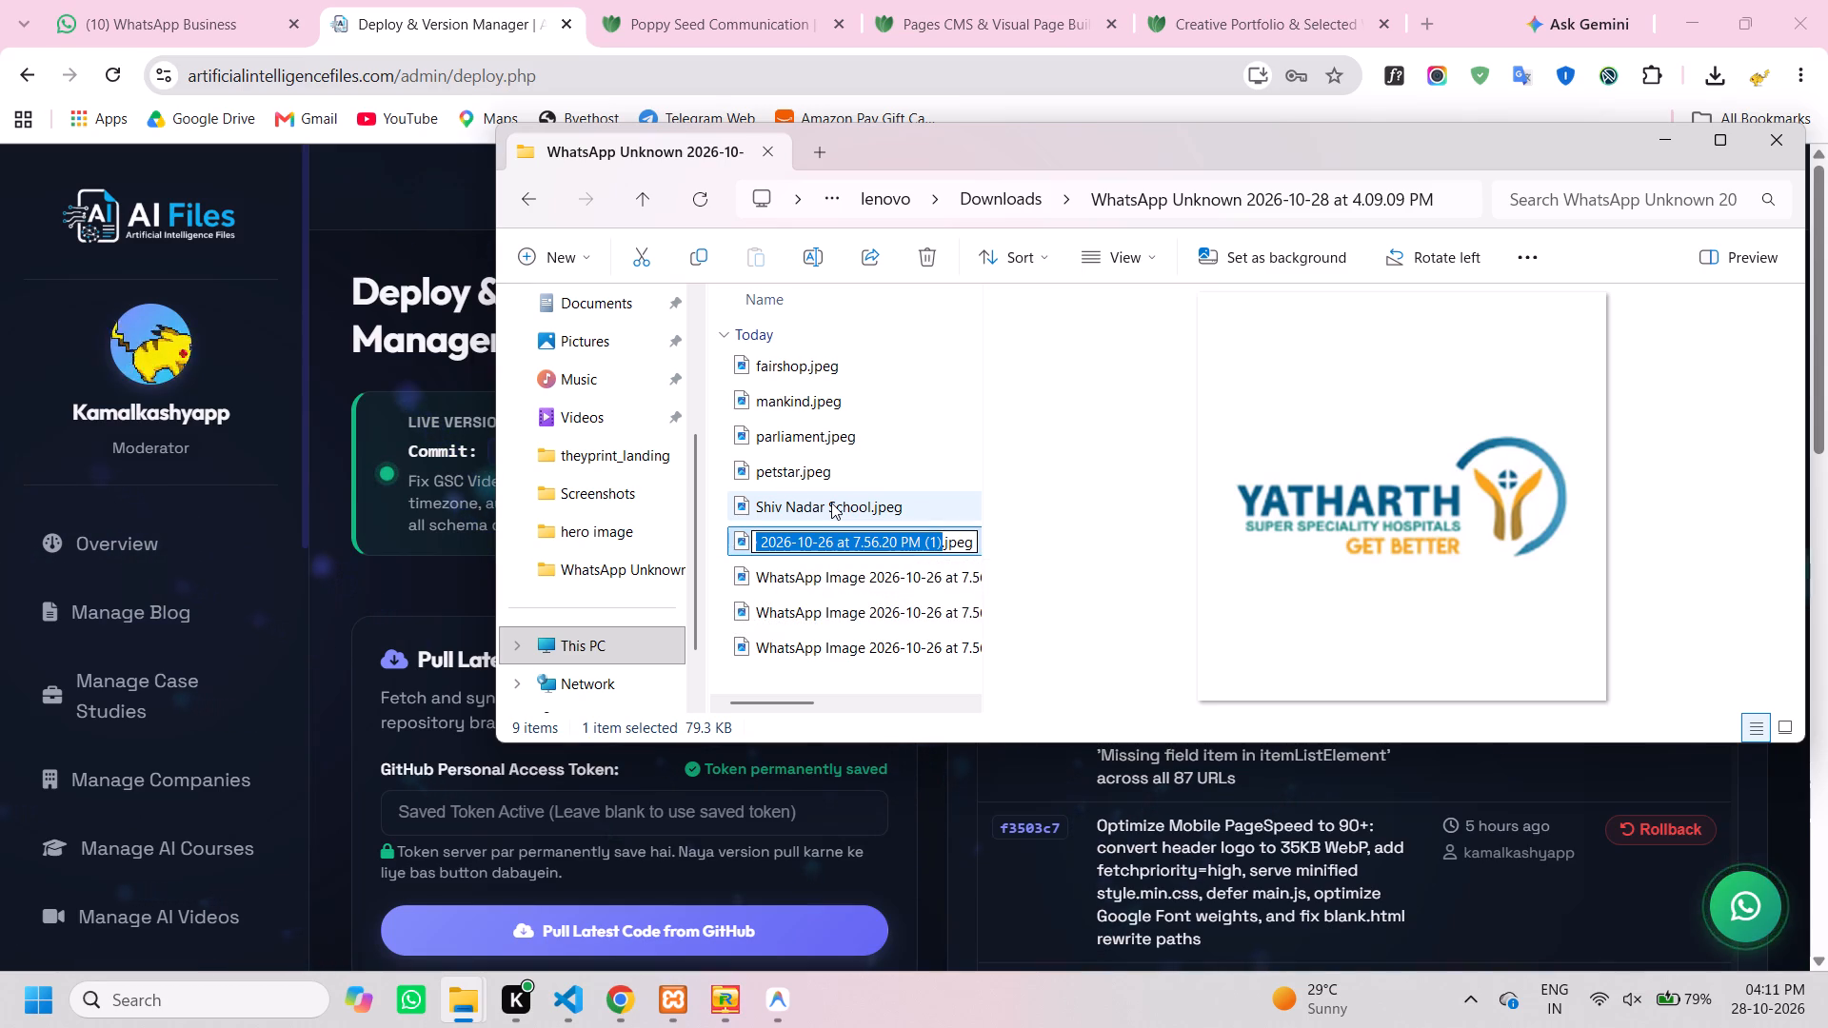
{"action": "type", "text": "yatha"}
{"action": "type", "text": "rr"}
{"action": "key", "text": "t"}
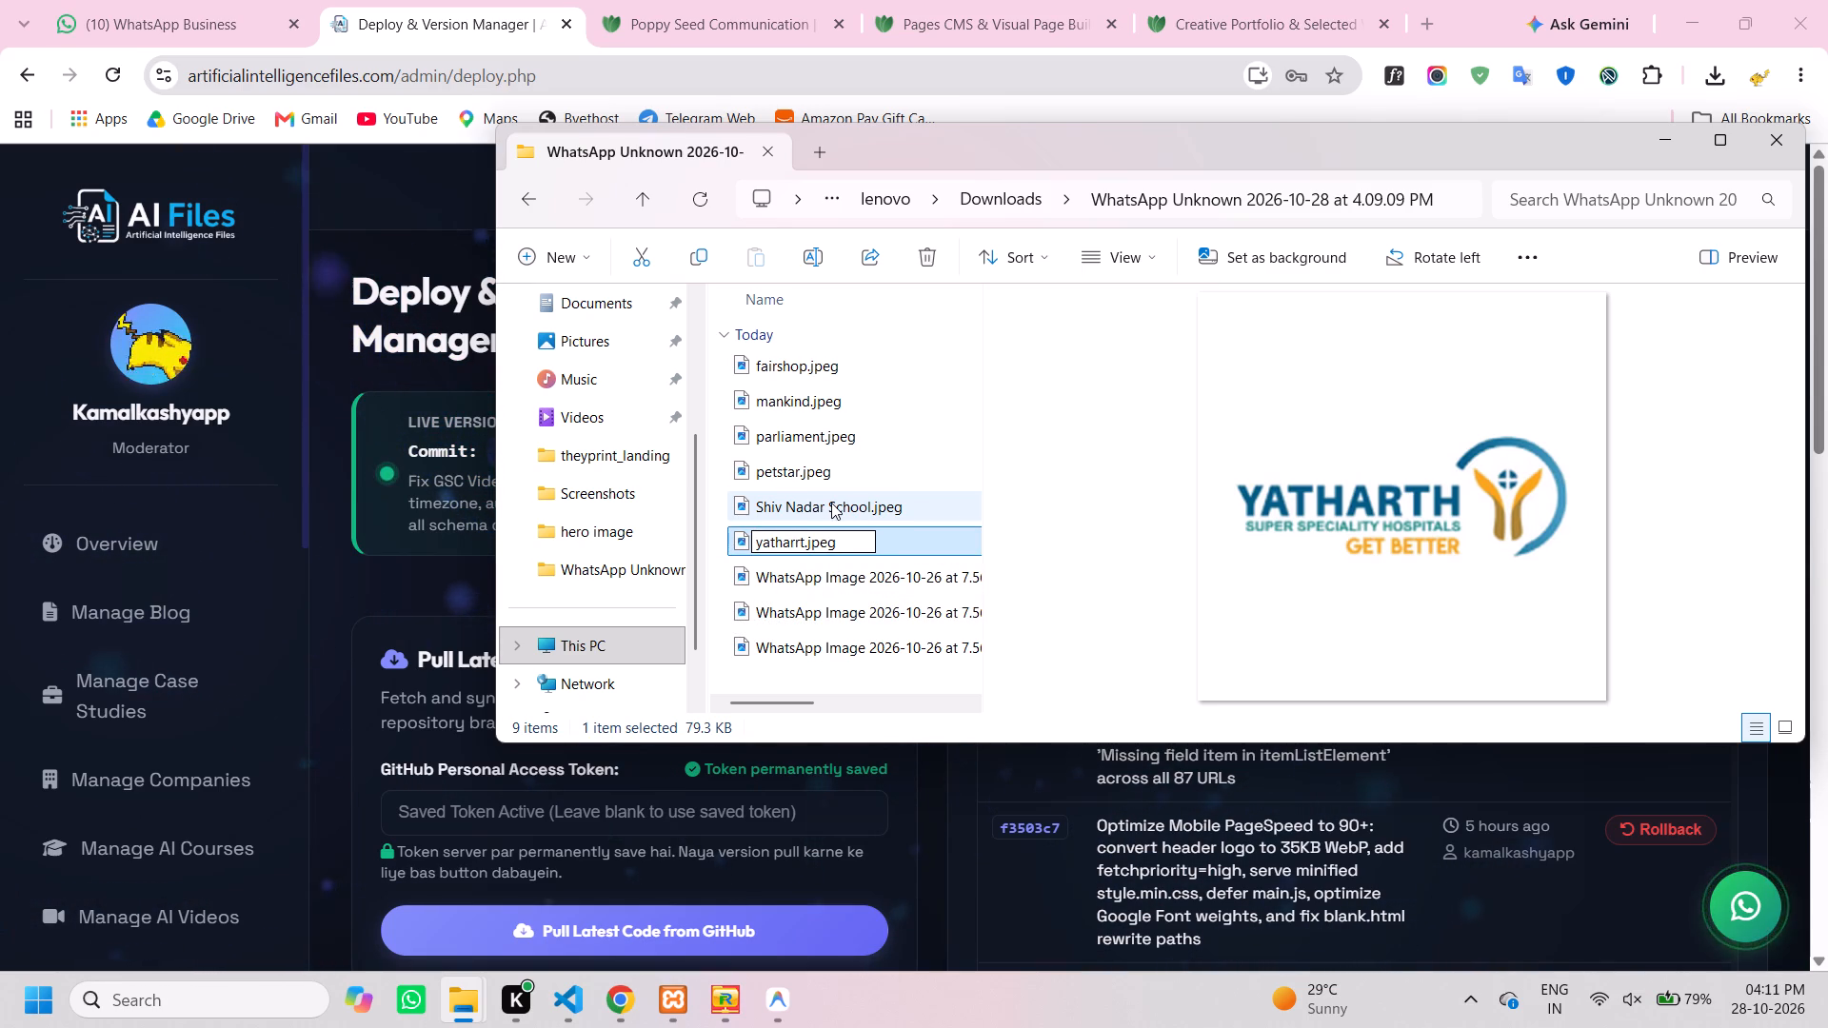
{"action": "key", "text": "h"}
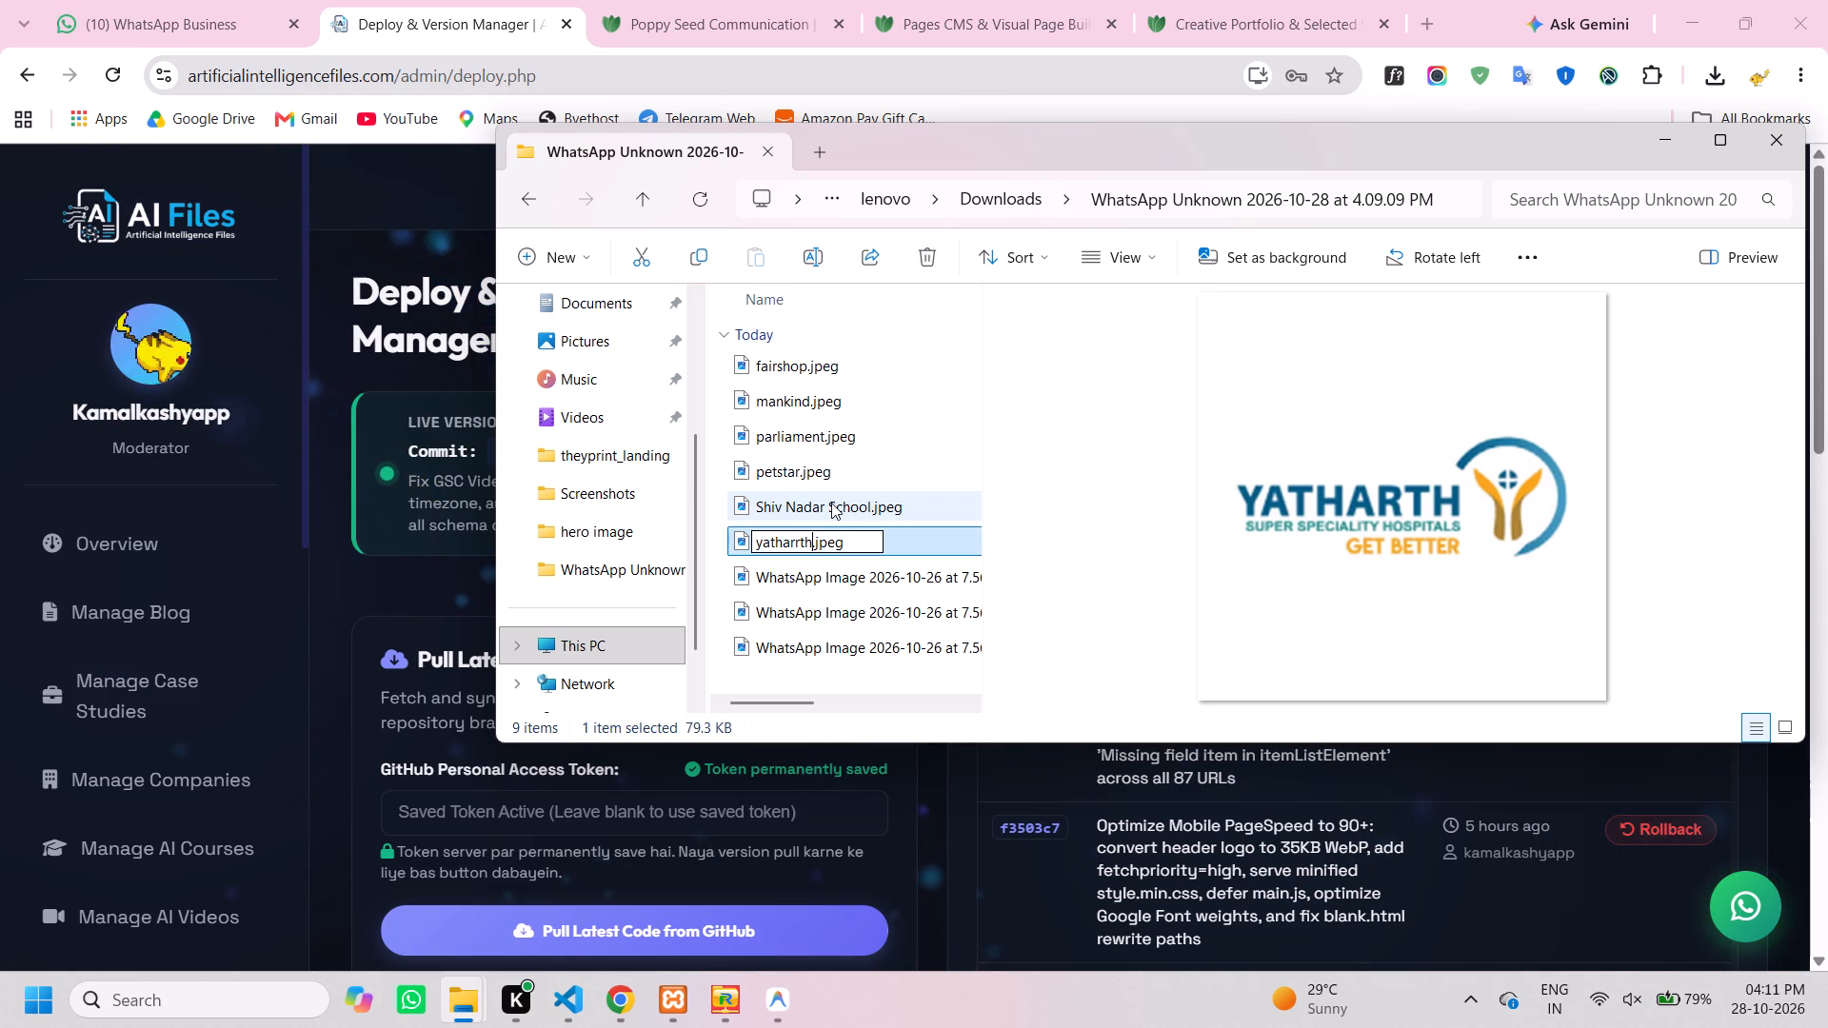
{"action": "key", "text": "Left"}
{"action": "key", "text": "Left"}
{"action": "key", "text": "BackSpace"}
{"action": "key", "text": "Return"}
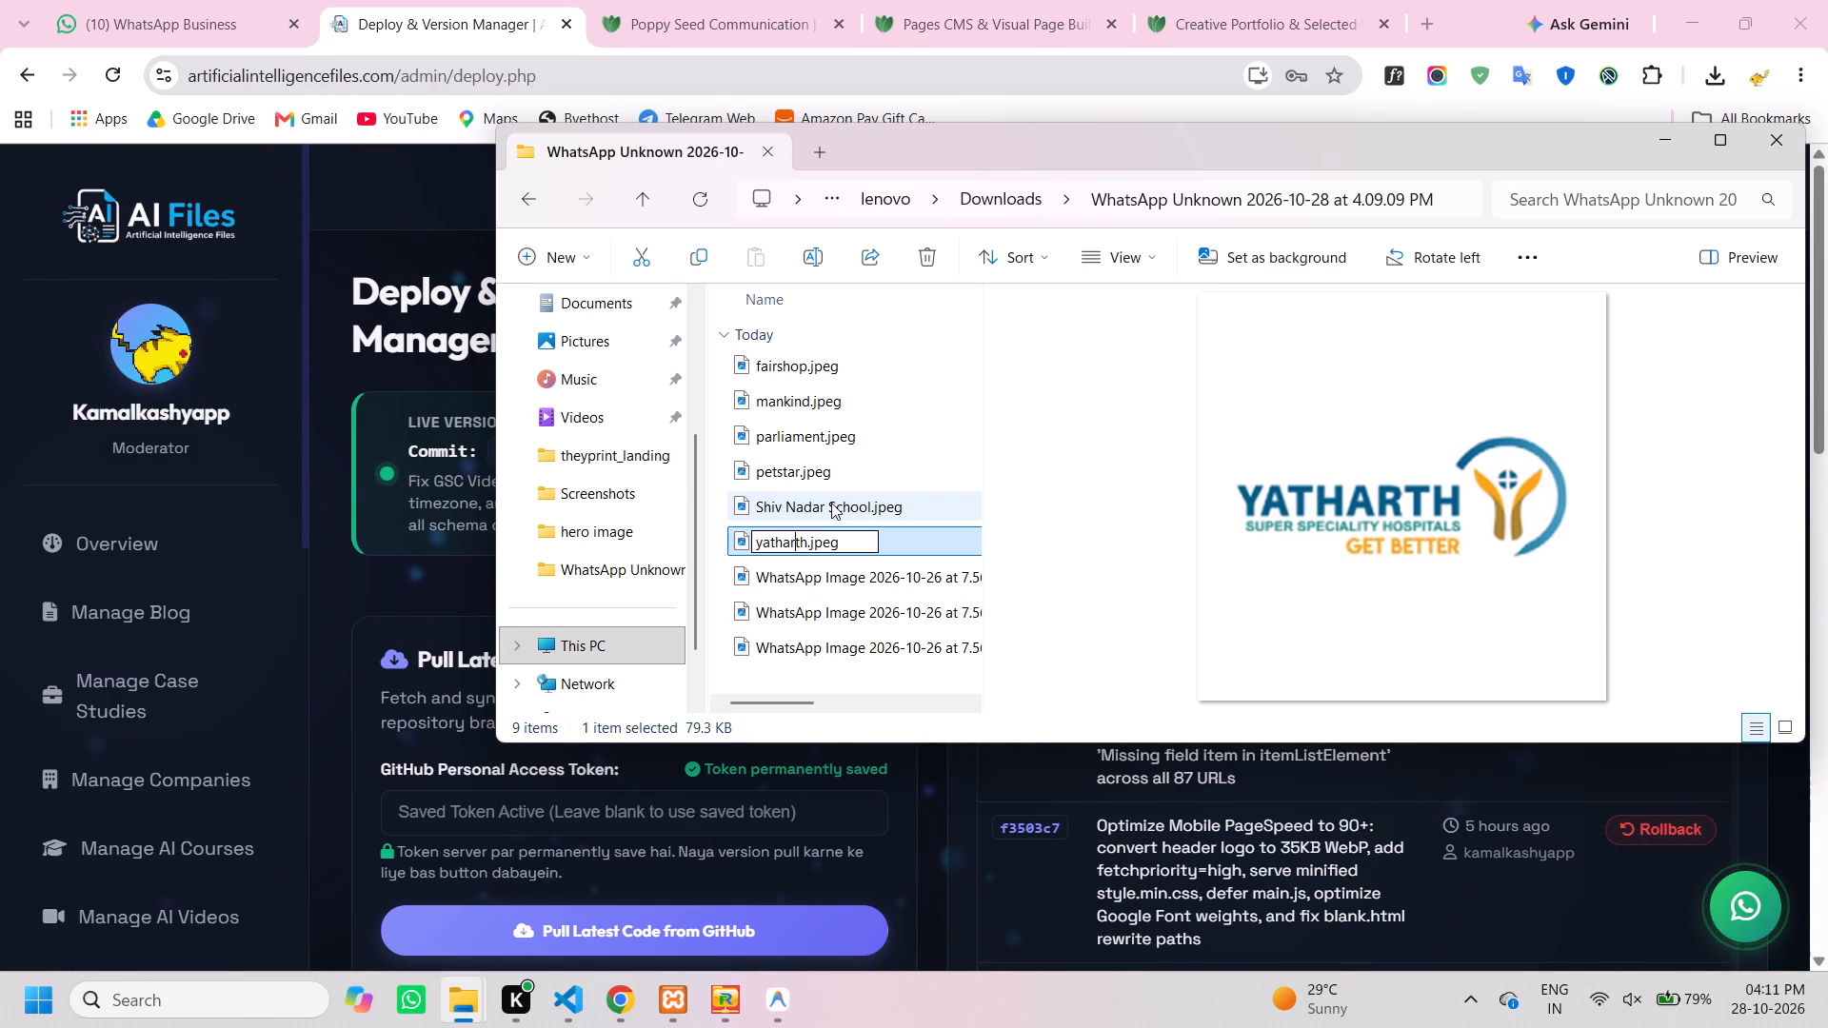
Rename the Idemitsu logo image file as idemitsu.
{"action": "key", "text": "Up"}
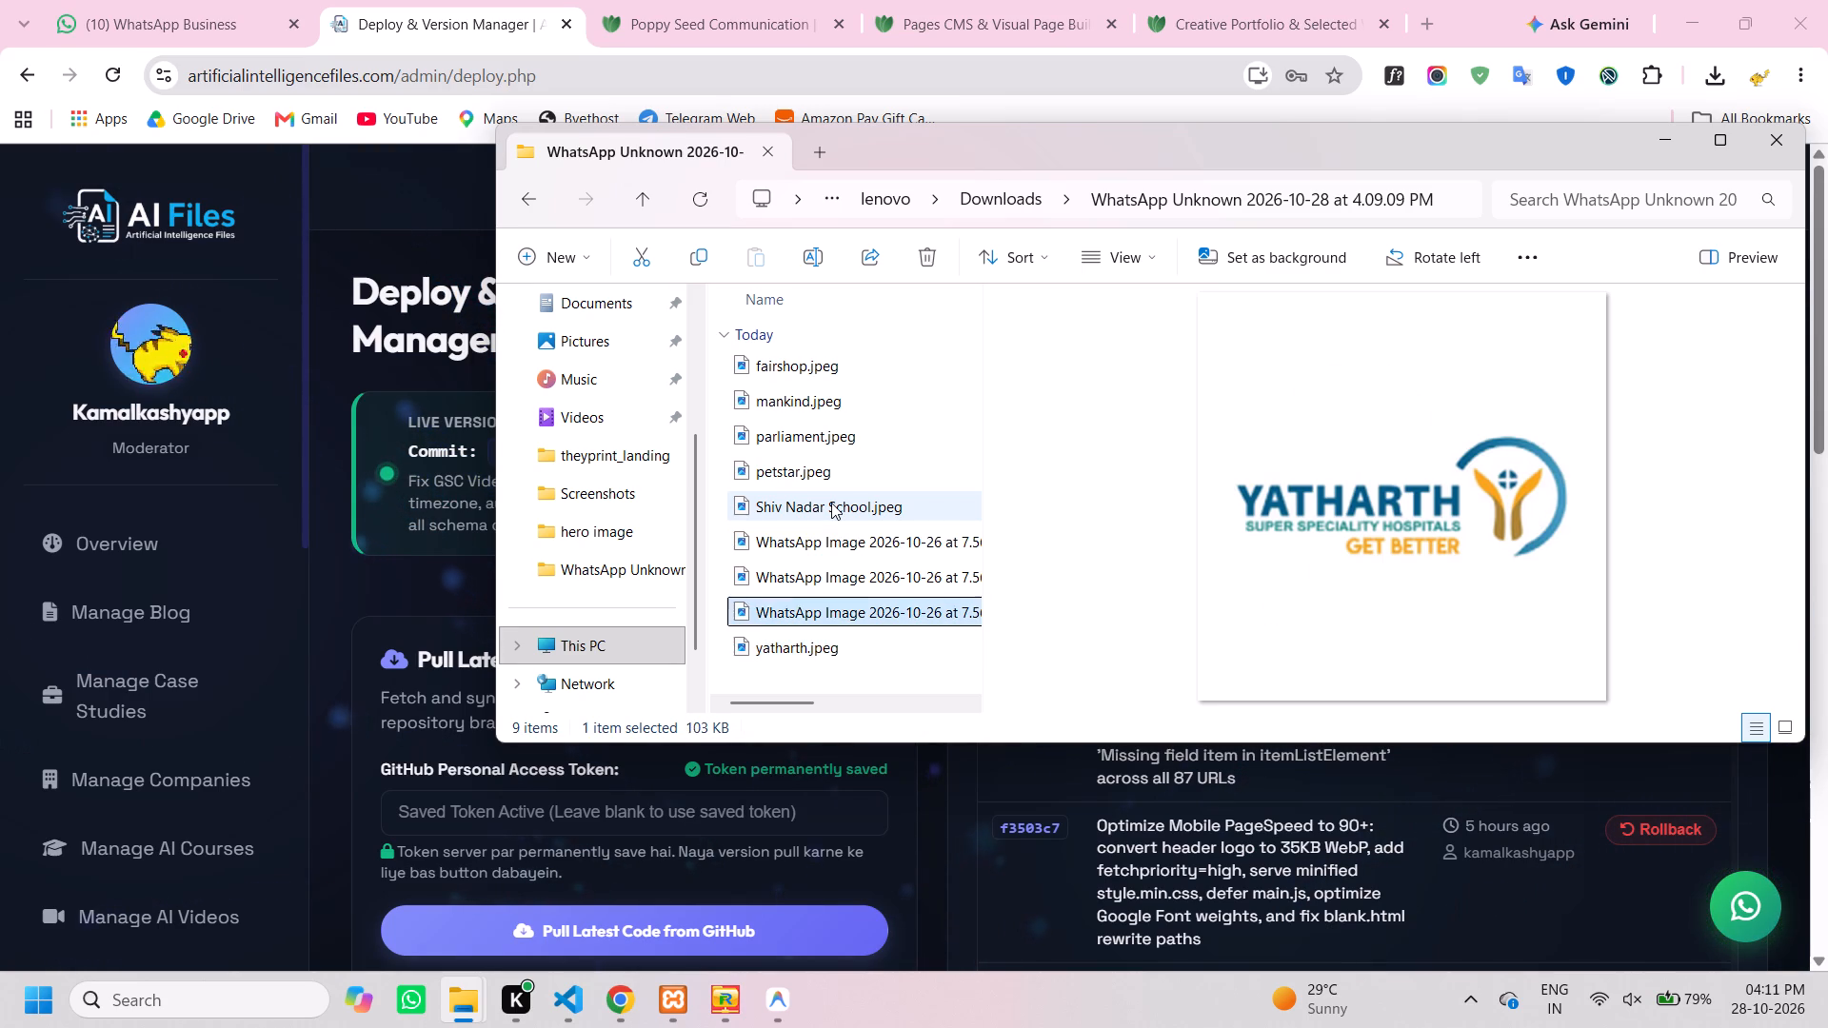
{"action": "key", "text": "Up"}
{"action": "key", "text": "Up"}
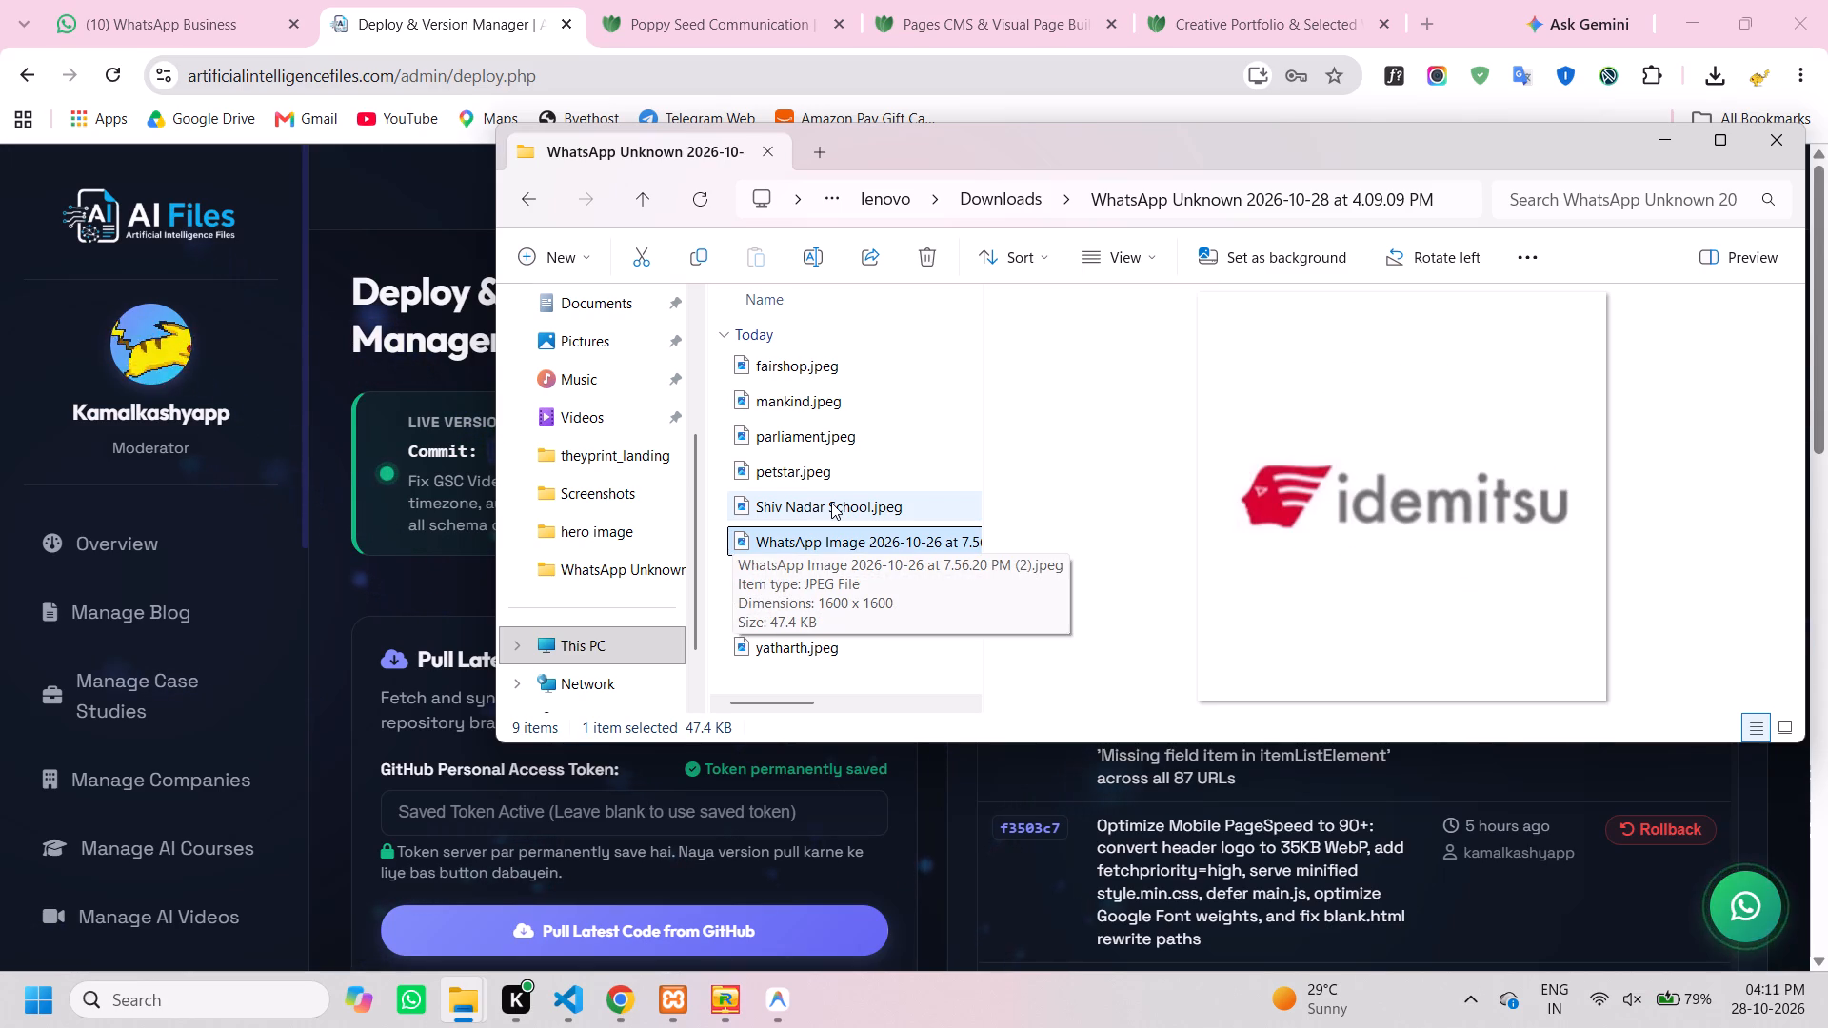
{"action": "key", "text": "F2"}
{"action": "key", "text": "i"}
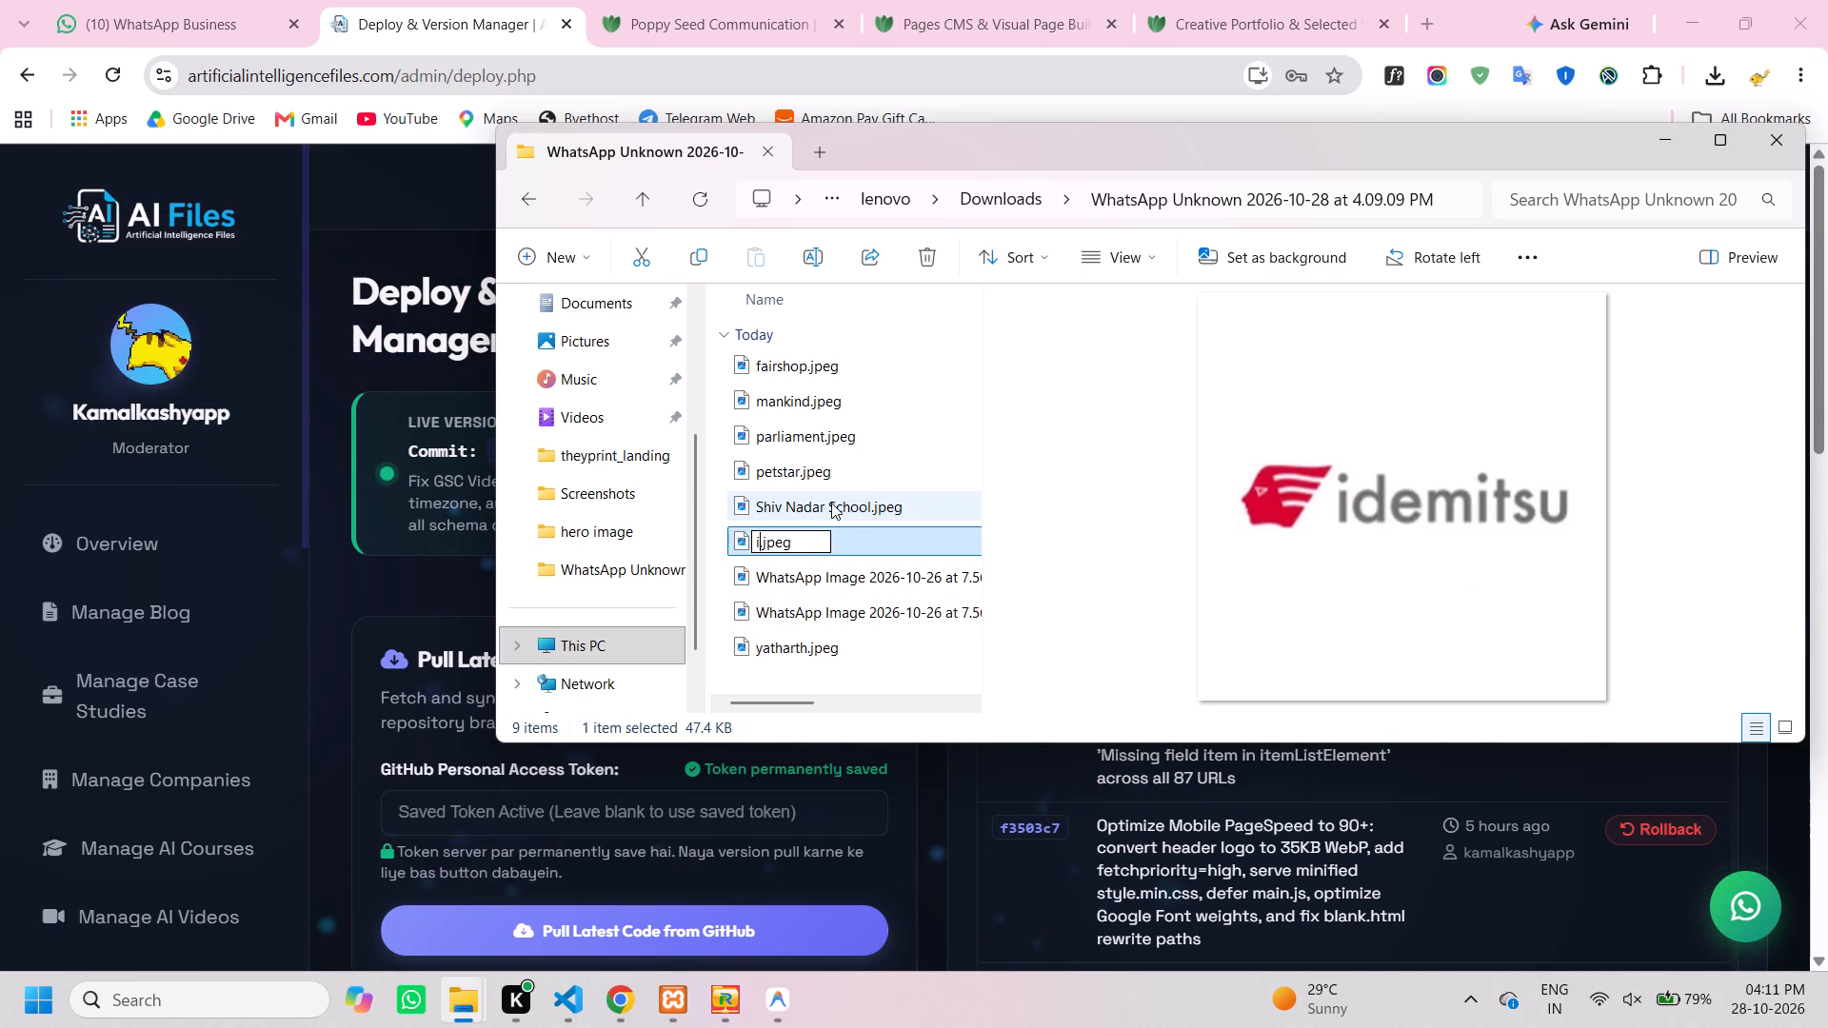
{"action": "type", "text": "demitsu"}
{"action": "key", "text": "Return"}
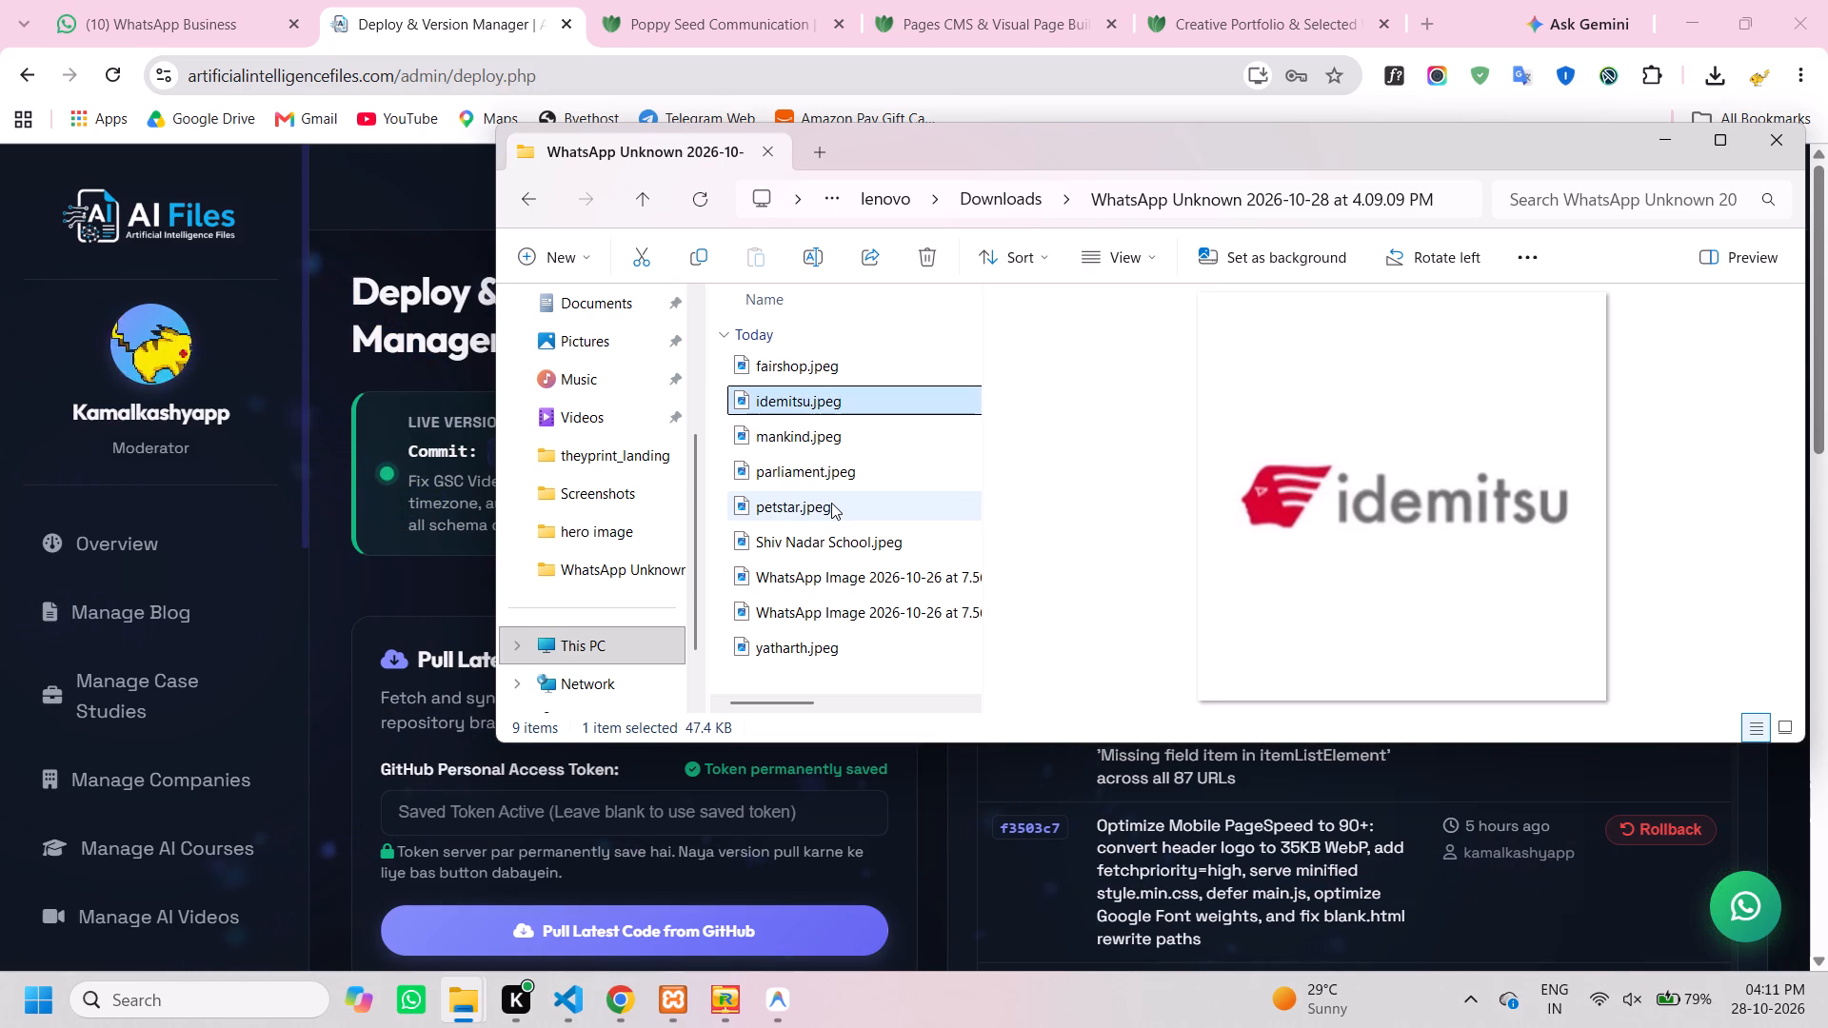
Rename the Dabur tree logo image file as dabur.
{"action": "key", "text": "Down"}
{"action": "key", "text": "Down"}
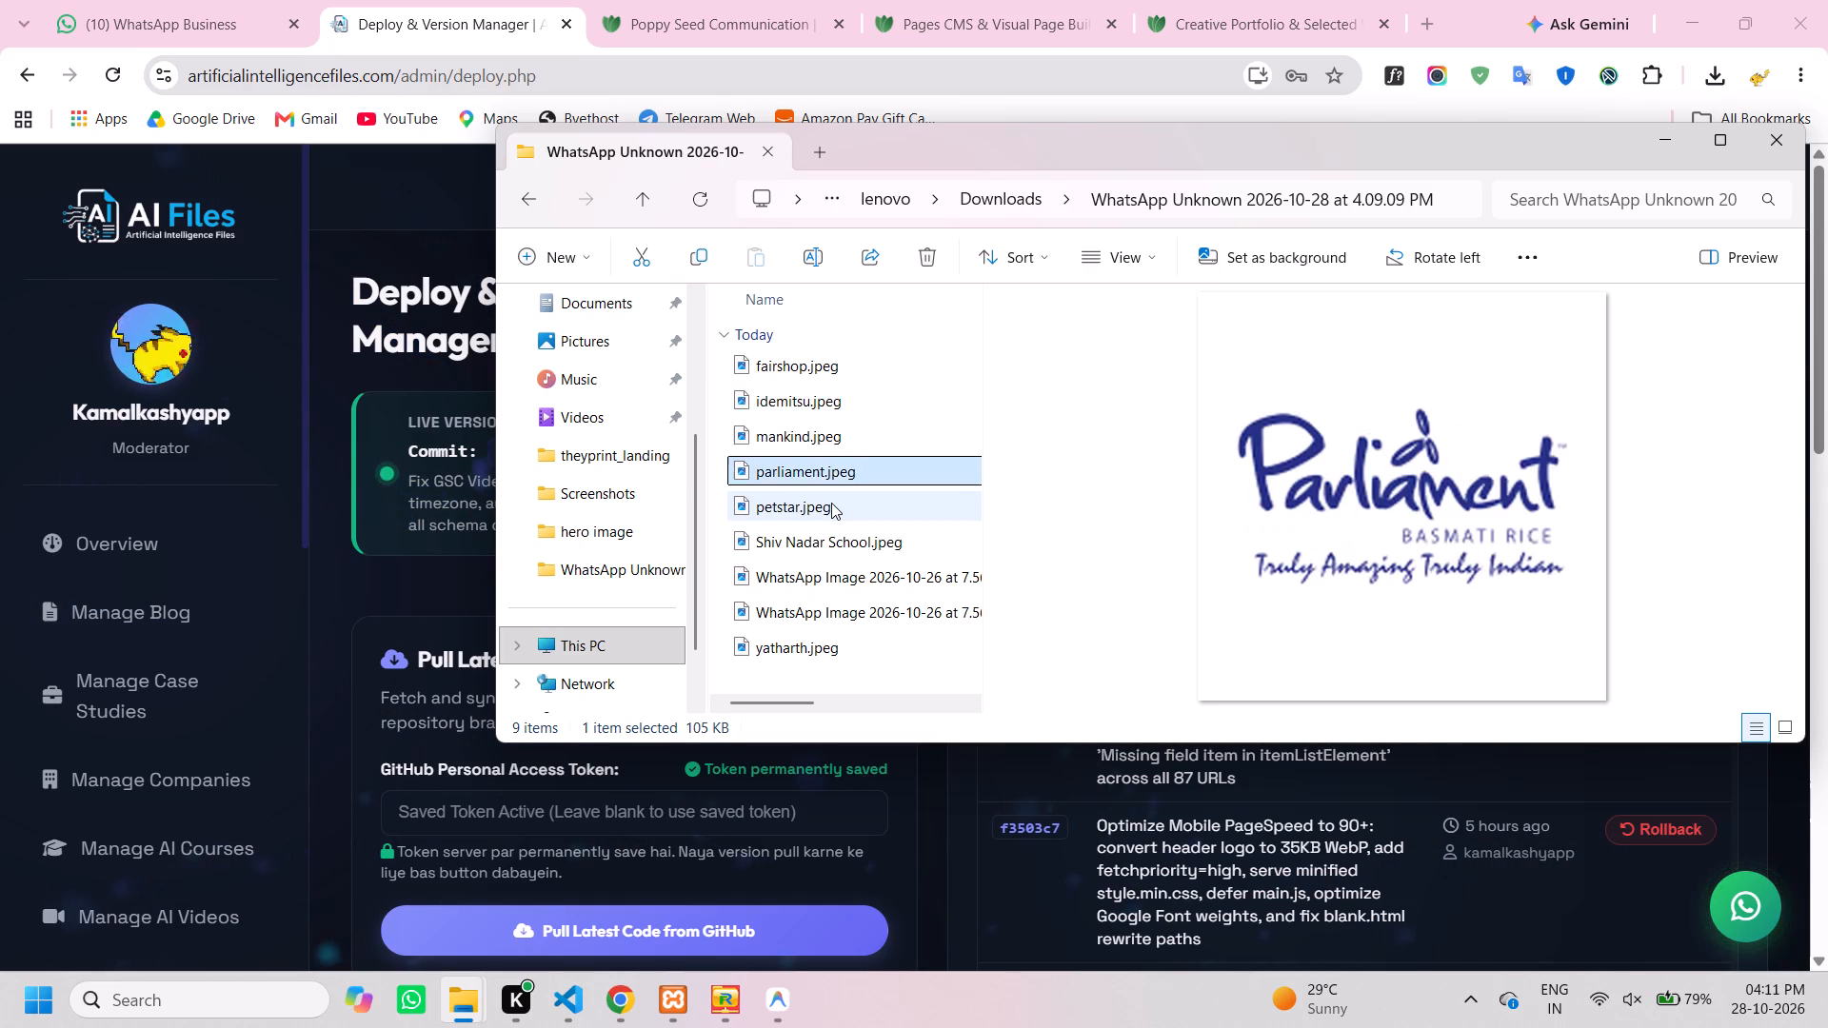
{"action": "key", "text": "Down"}
{"action": "key", "text": "Down"}
{"action": "key", "text": "Down"}
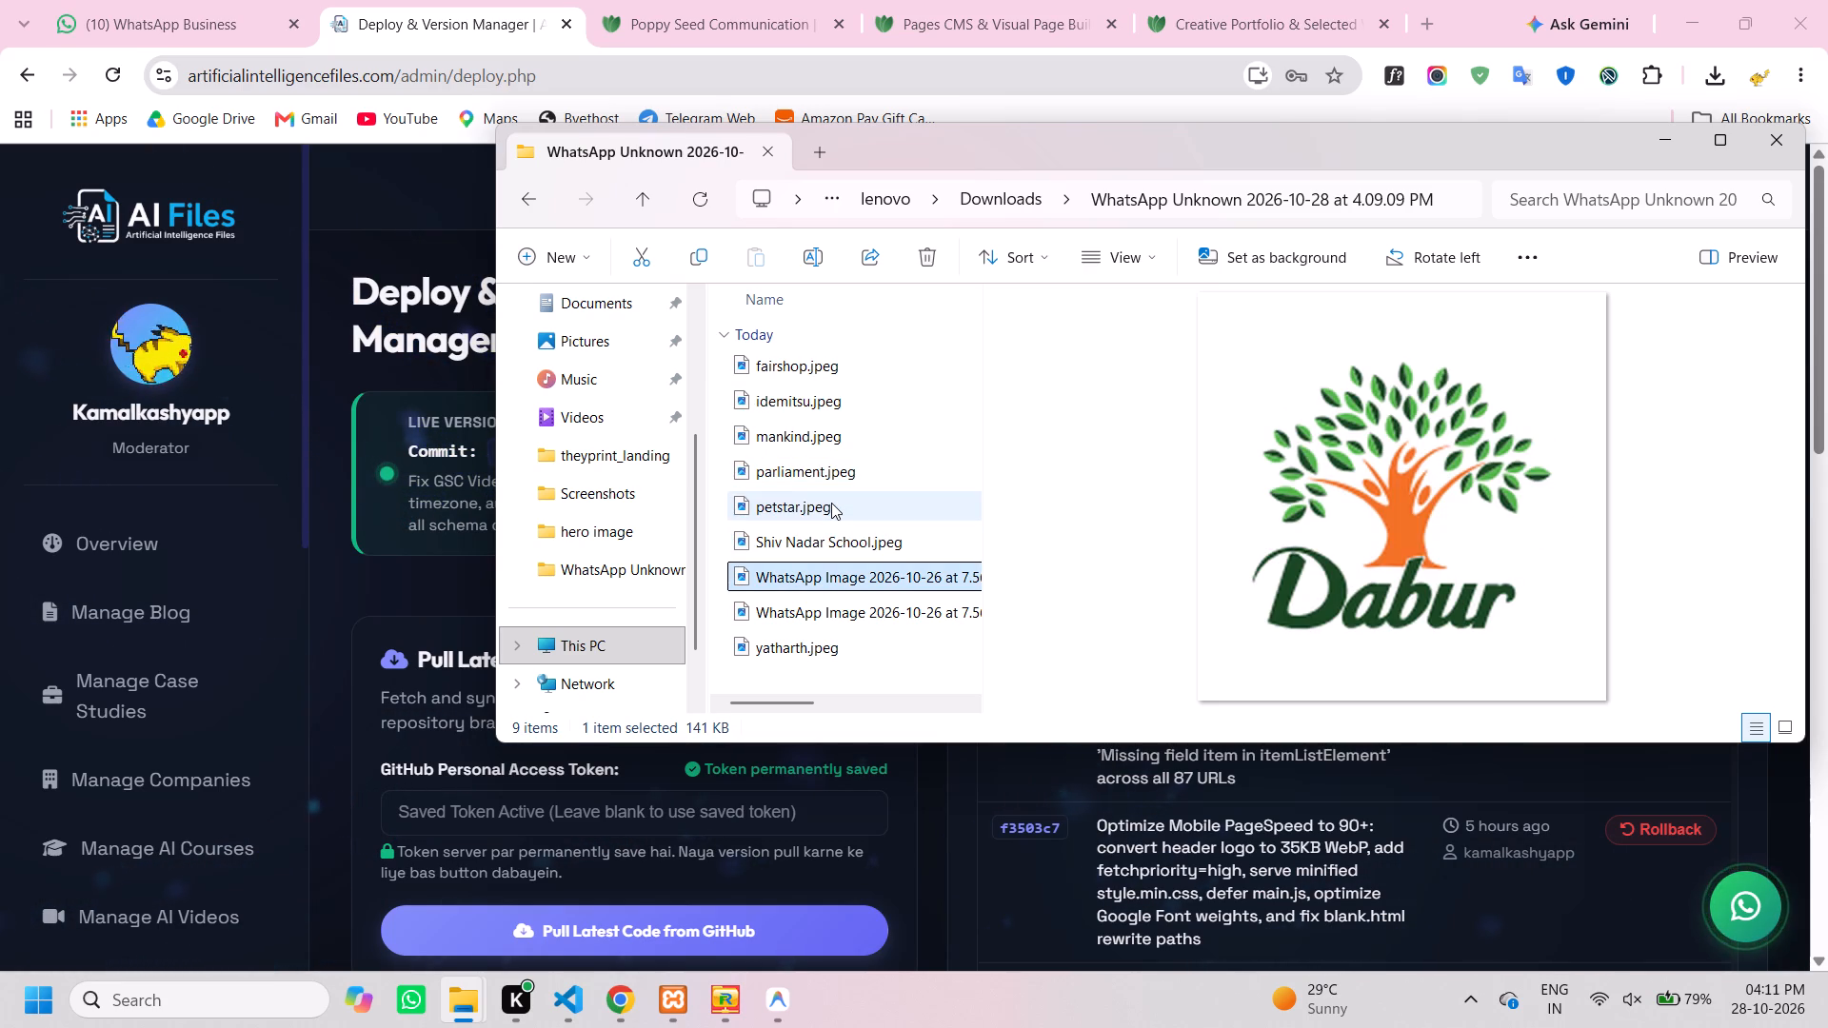
{"action": "key", "text": "F2"}
{"action": "type", "text": "dabur"}
{"action": "key", "text": "Return"}
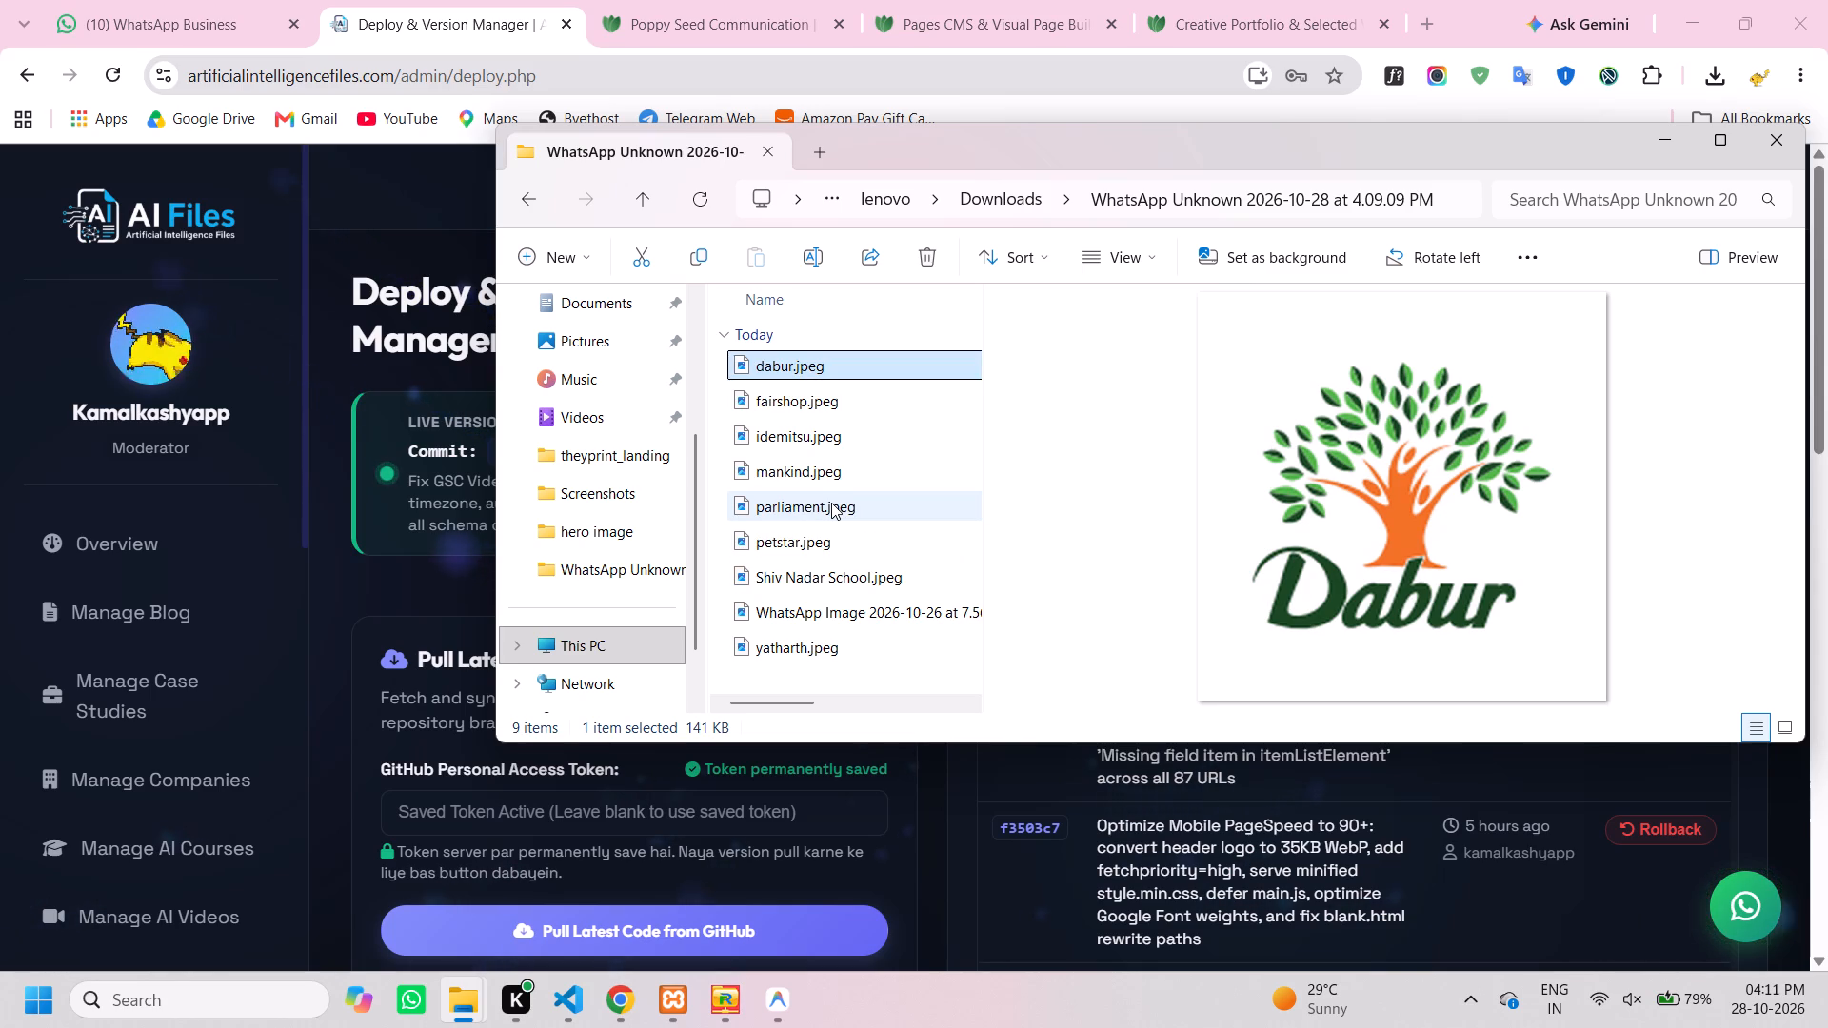
Rename the Hi nine beauty brand logo image file as hinine.
{"action": "key", "text": "Down"}
{"action": "key", "text": "Down"}
{"action": "key", "text": "Down"}
{"action": "key", "text": "Down"}
{"action": "key", "text": "Down"}
{"action": "key", "text": "Down"}
{"action": "key", "text": "Down"}
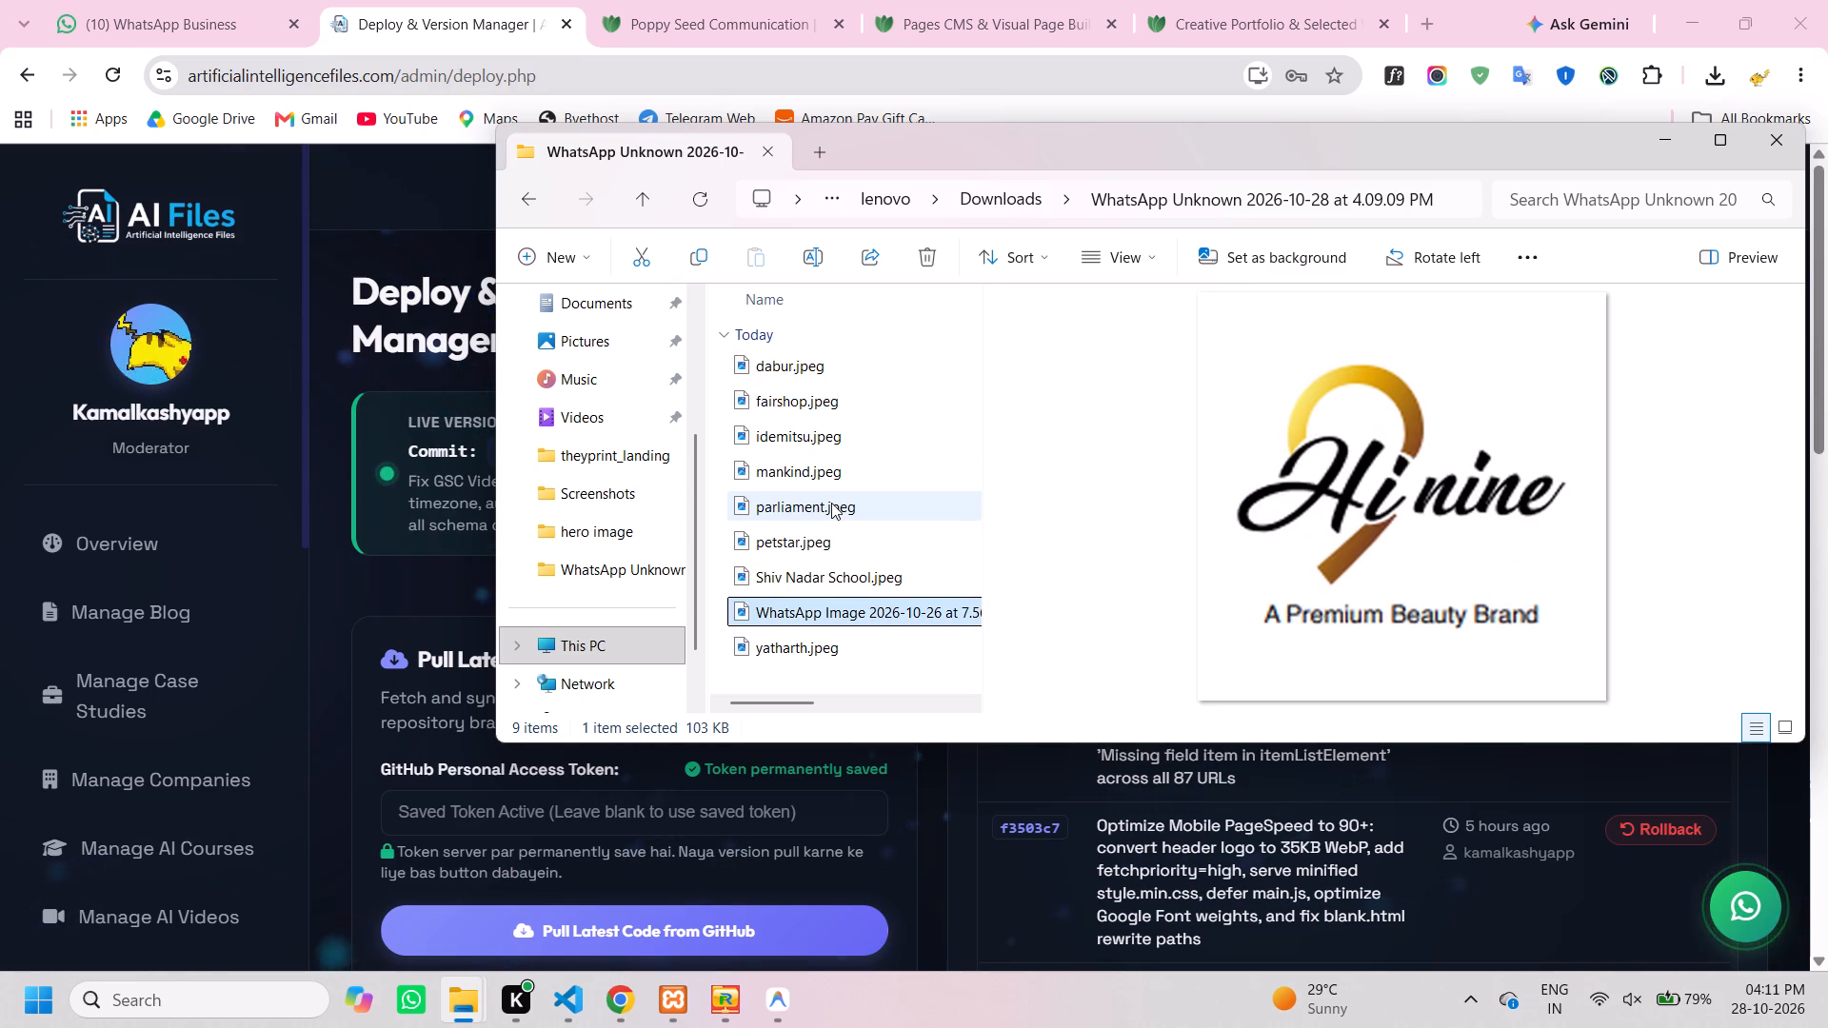
{"action": "key", "text": "F2"}
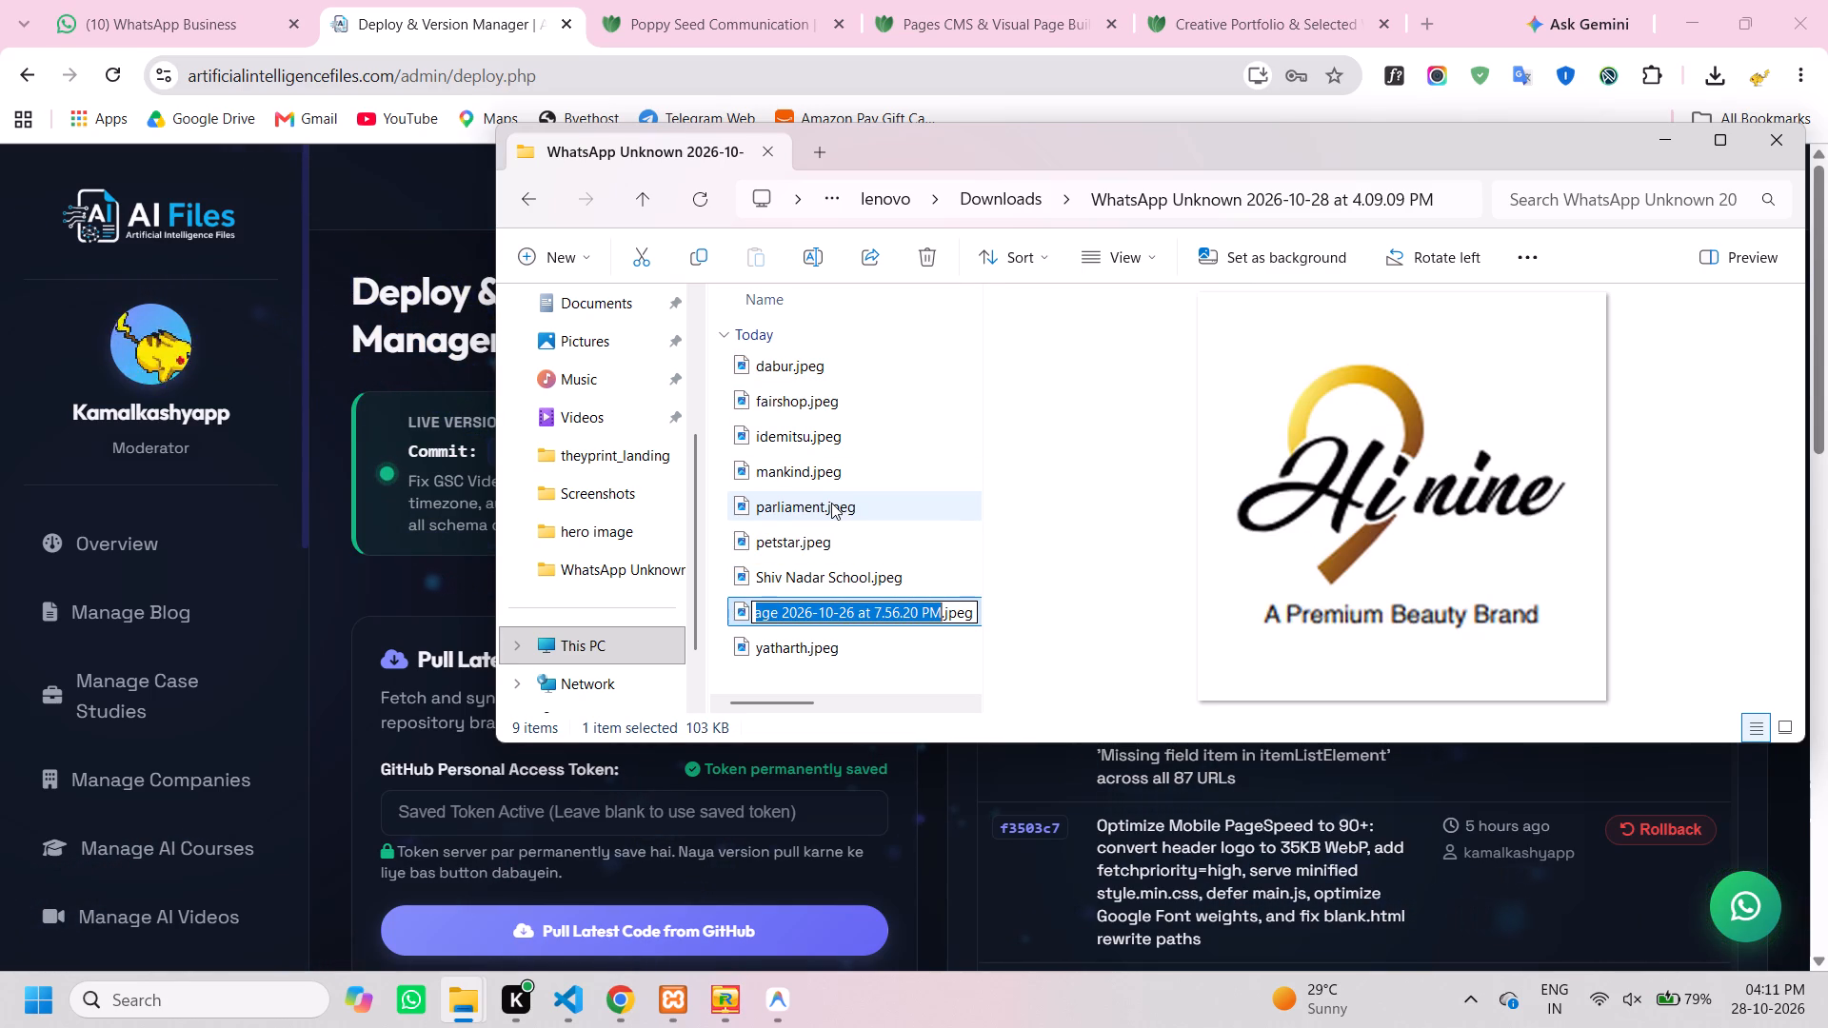
{"action": "type", "text": "hi"}
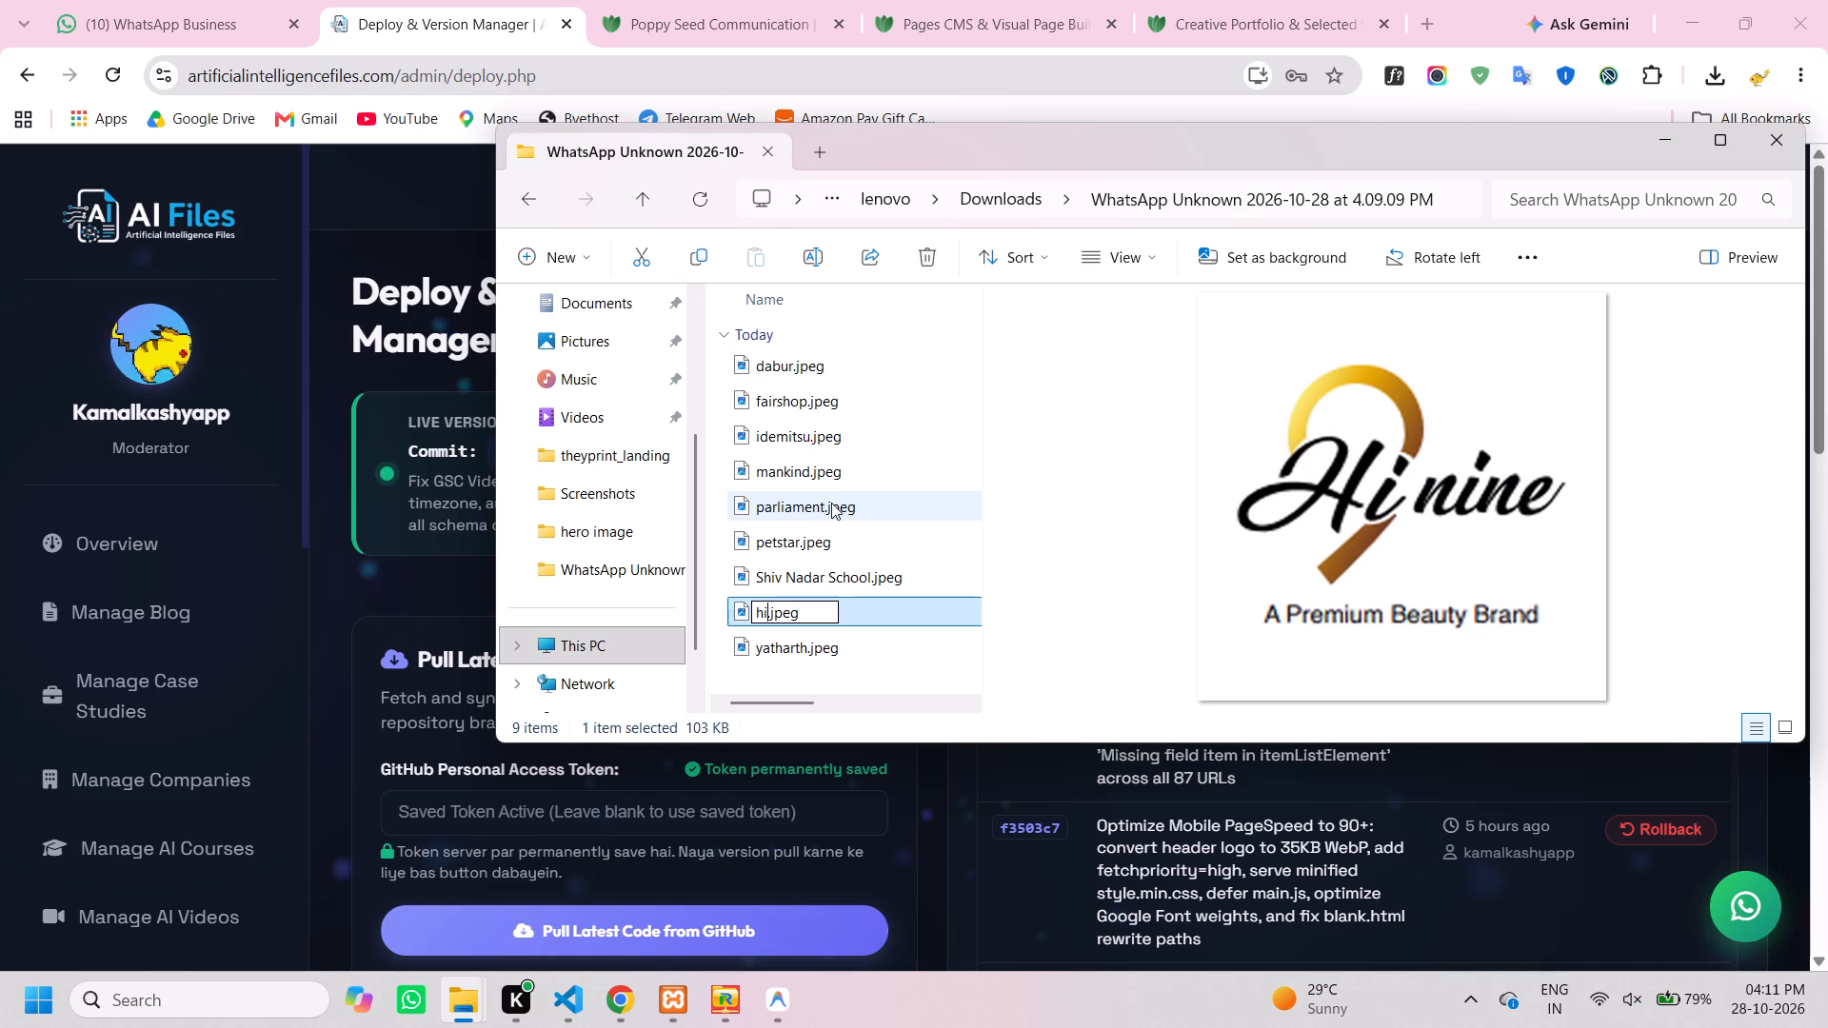
{"action": "type", "text": "nine"}
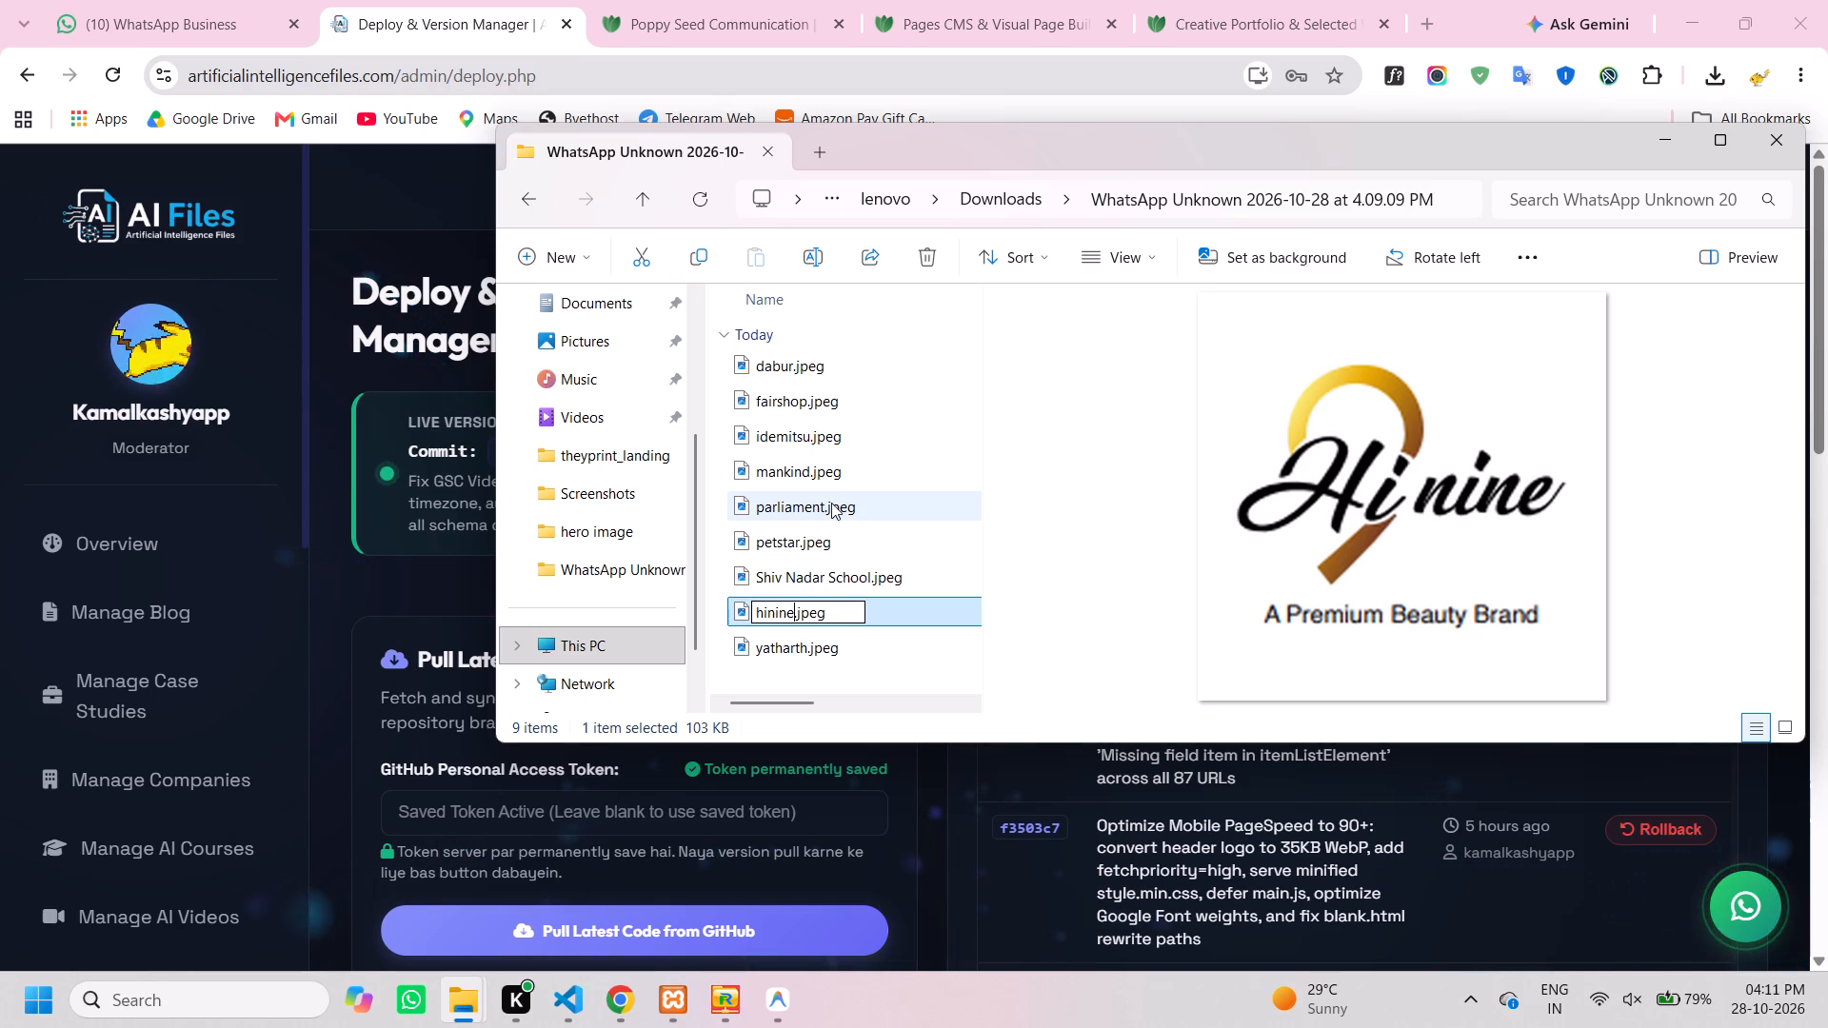
{"action": "key", "text": "Return"}
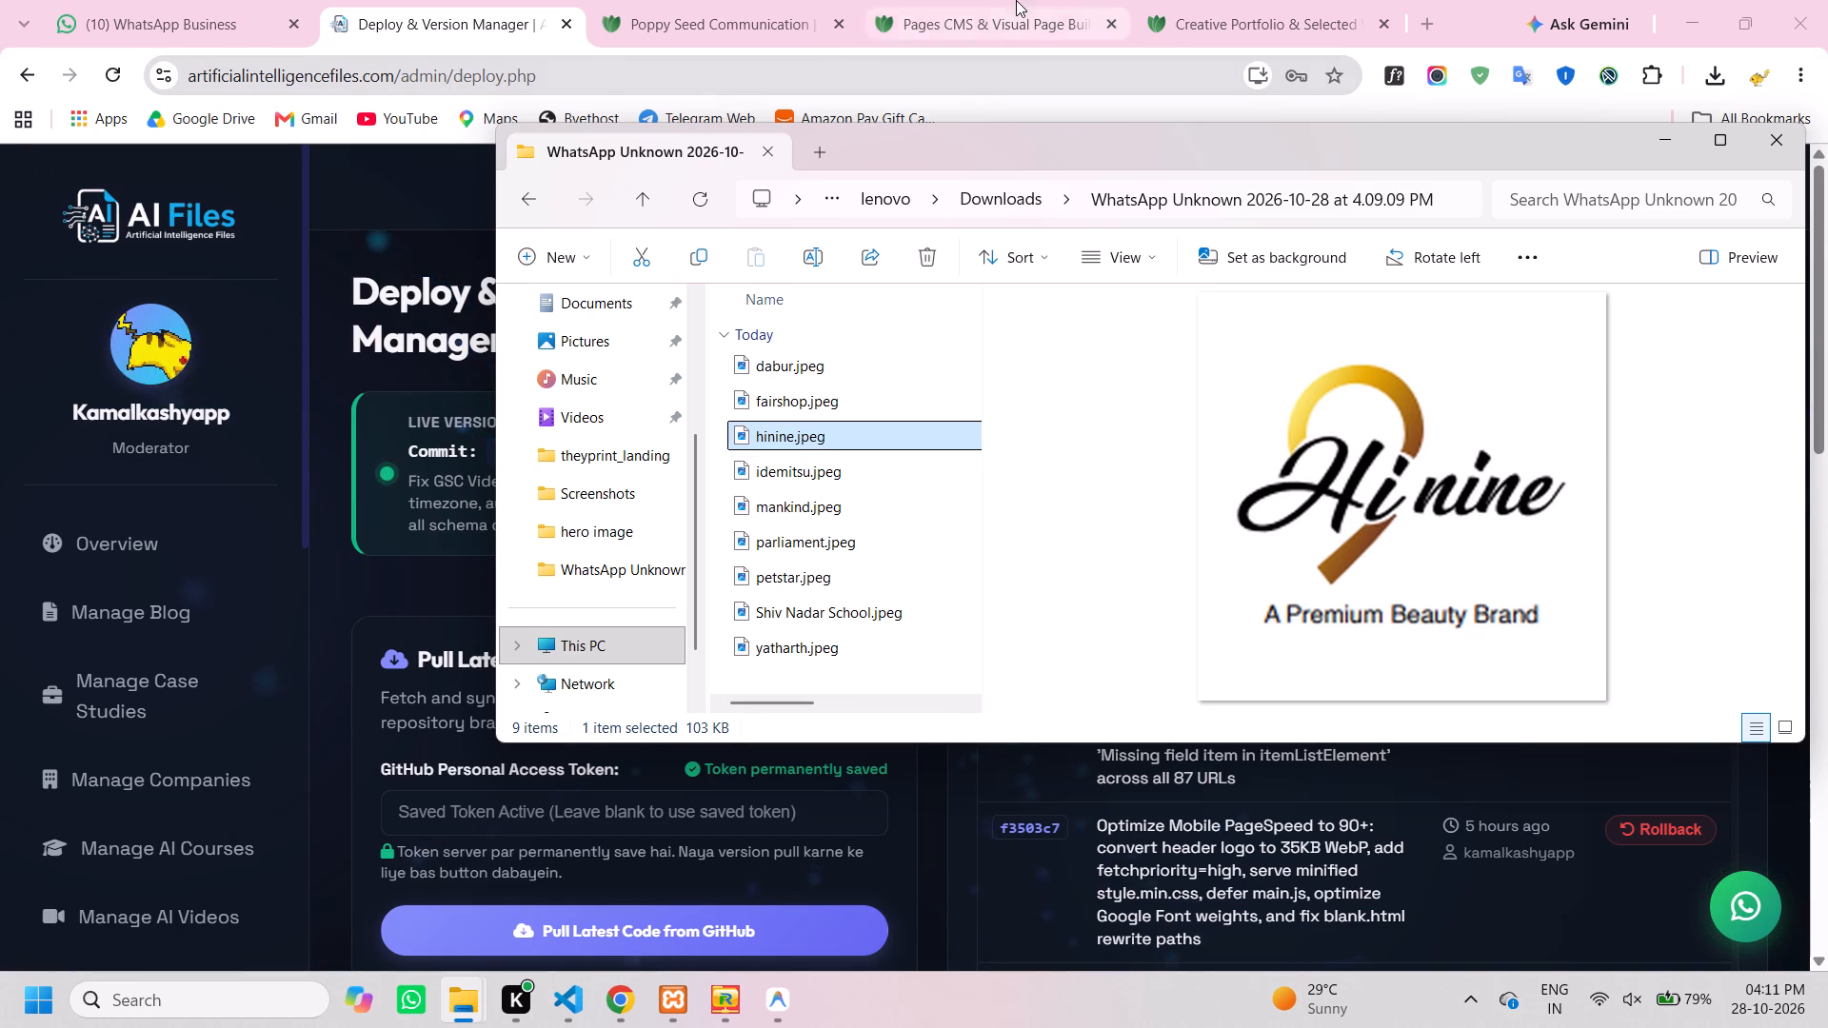
Switch to the Poppy Seed Creative Portfolio page in Chrome and close its developer tools.
{"action": "left_click", "coordinate": [1257, 0]}
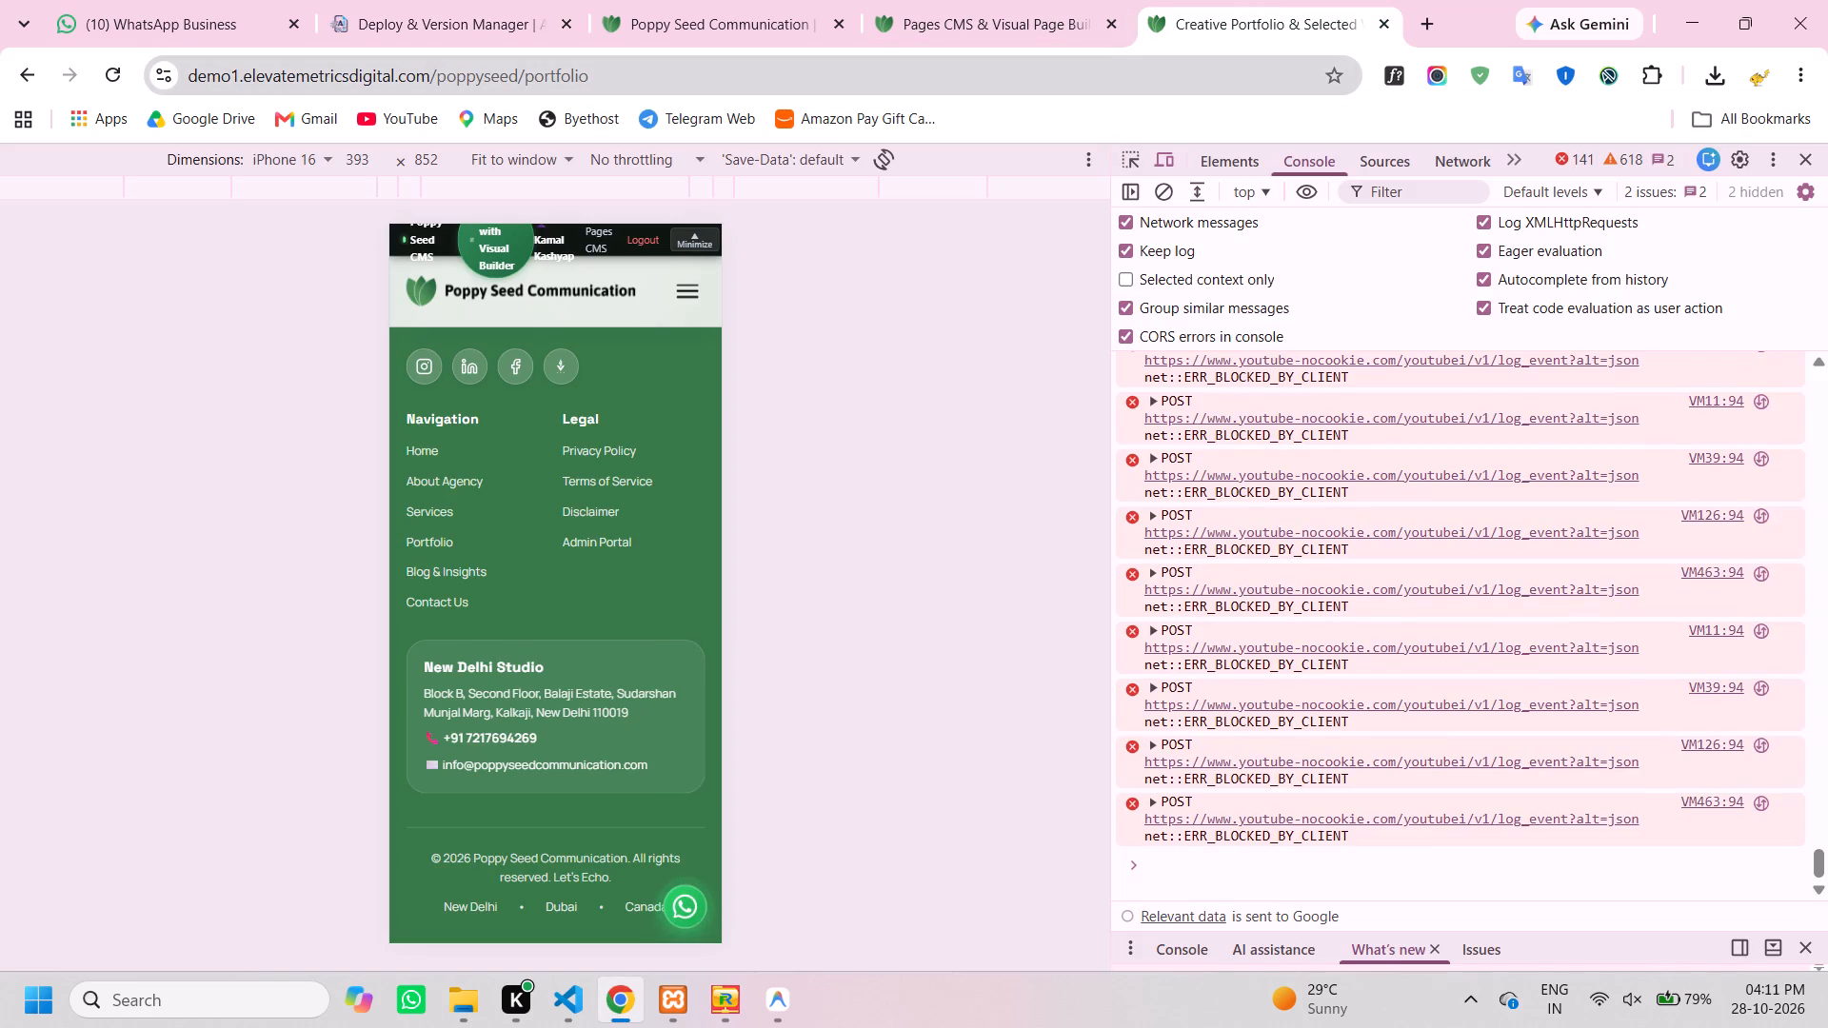
{"action": "left_click", "coordinate": [1804, 153]}
Search Google for dabur and open the official Dabur website from the results.
{"action": "left_click", "coordinate": [1088, 69]}
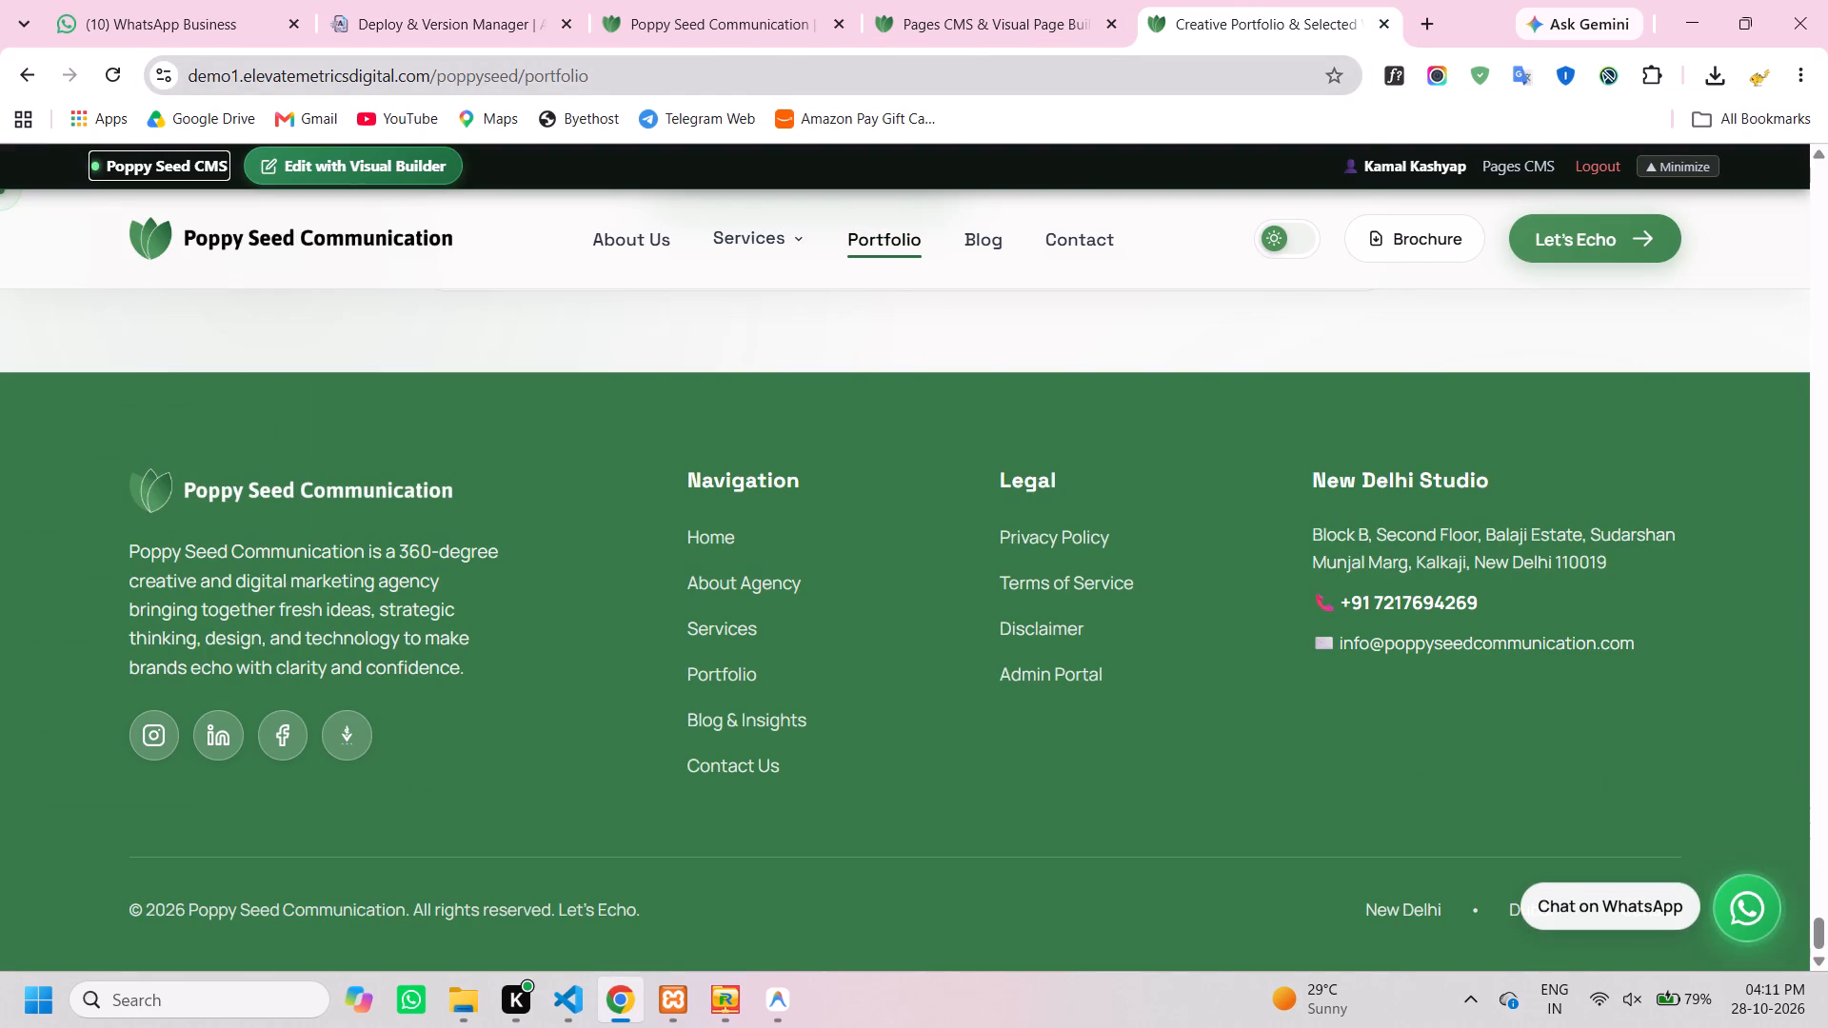
{"action": "type", "text": "da"}
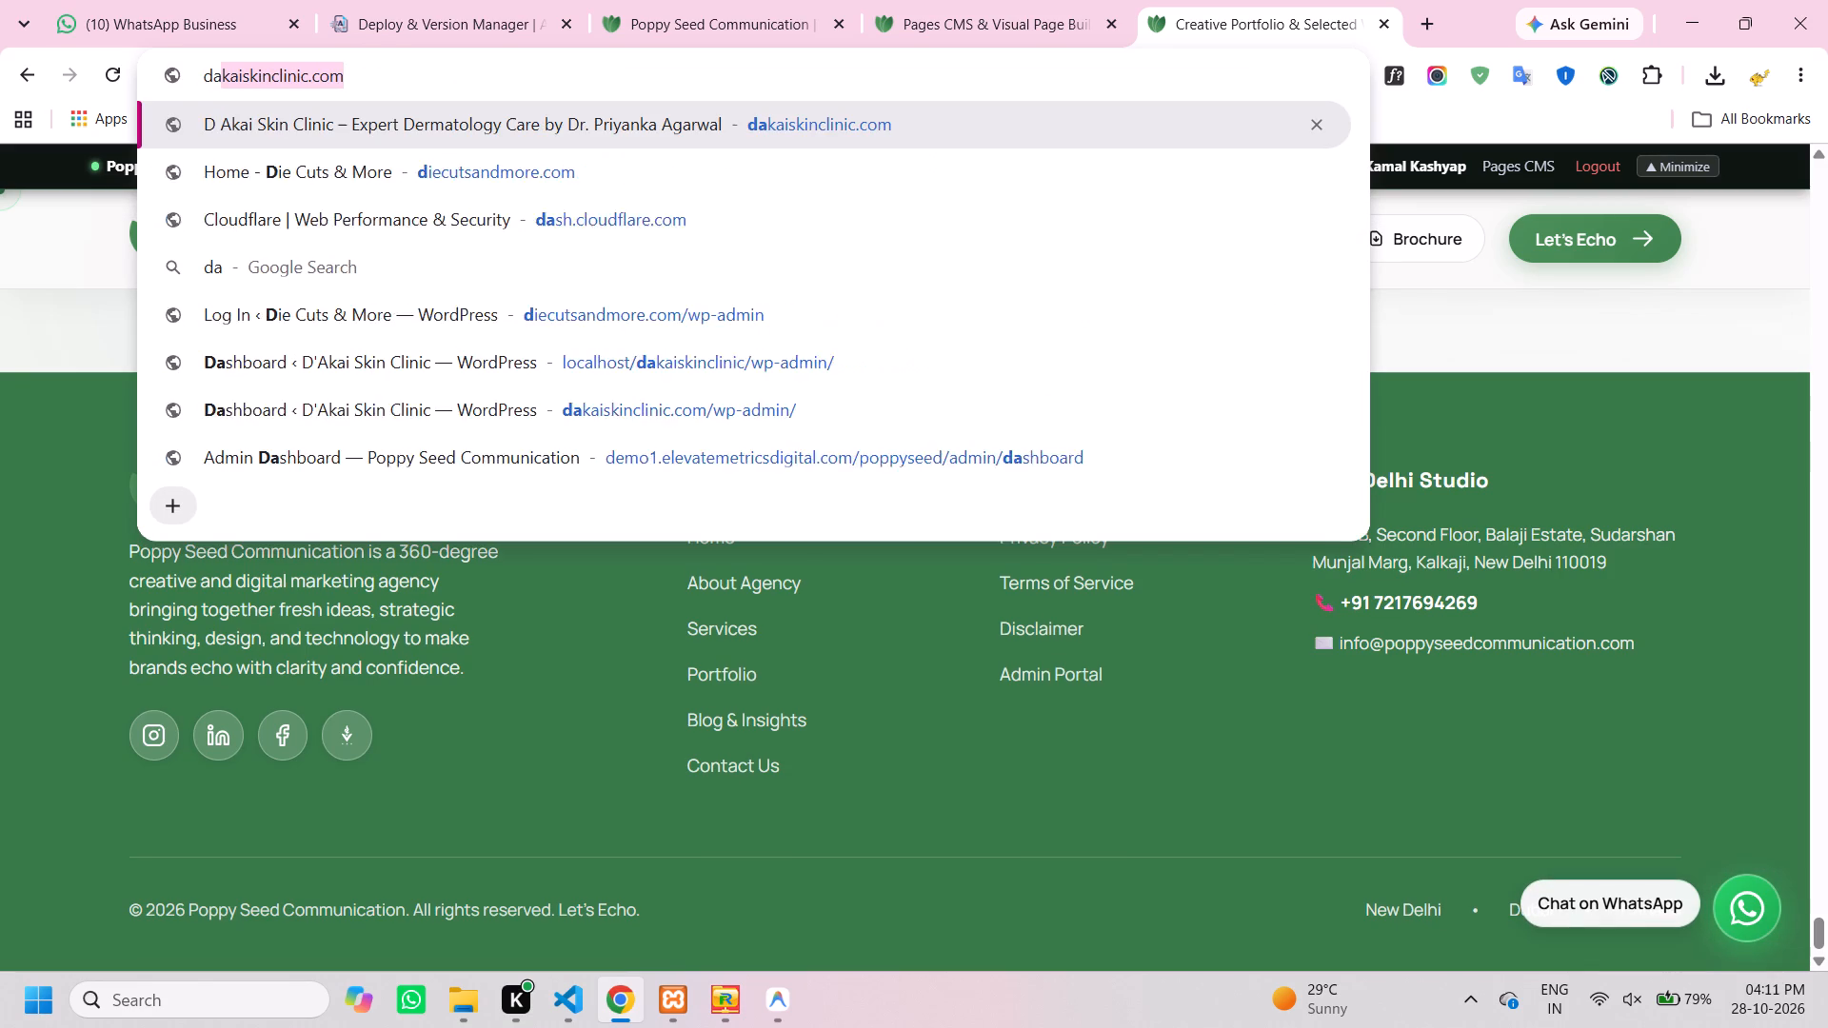
{"action": "type", "text": "bur"}
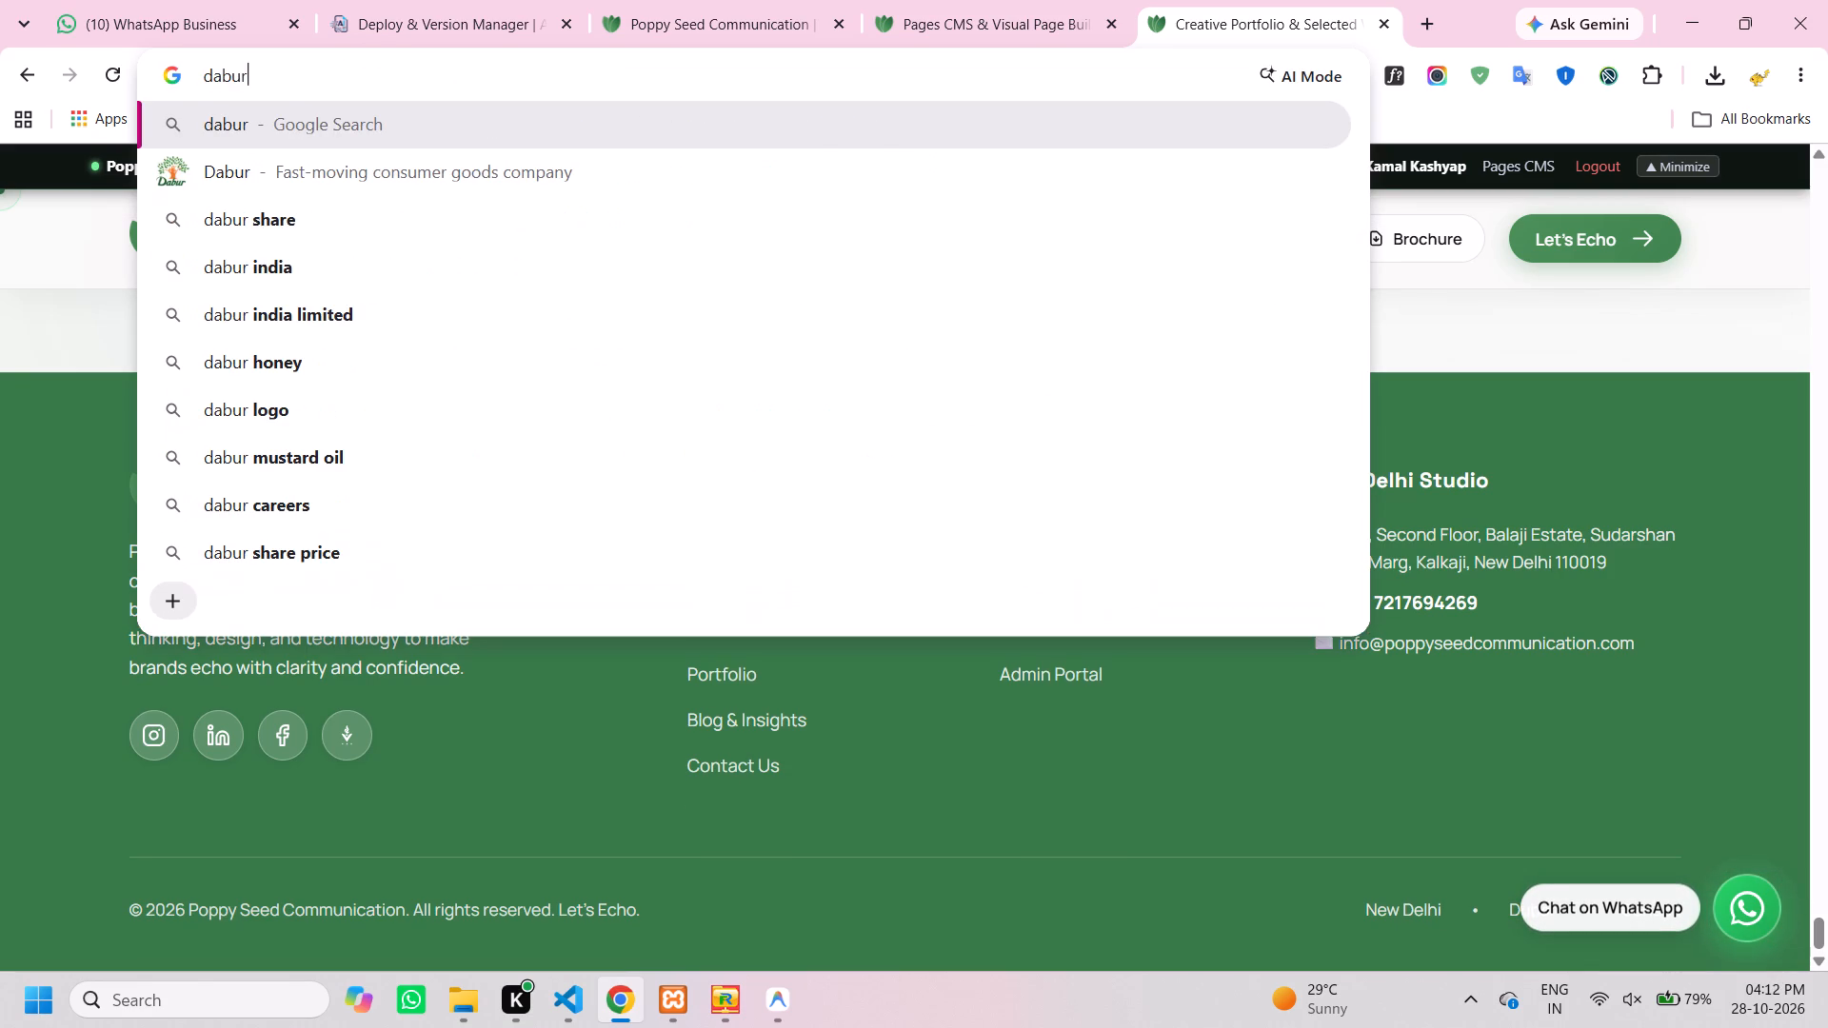
{"action": "key", "text": "Return"}
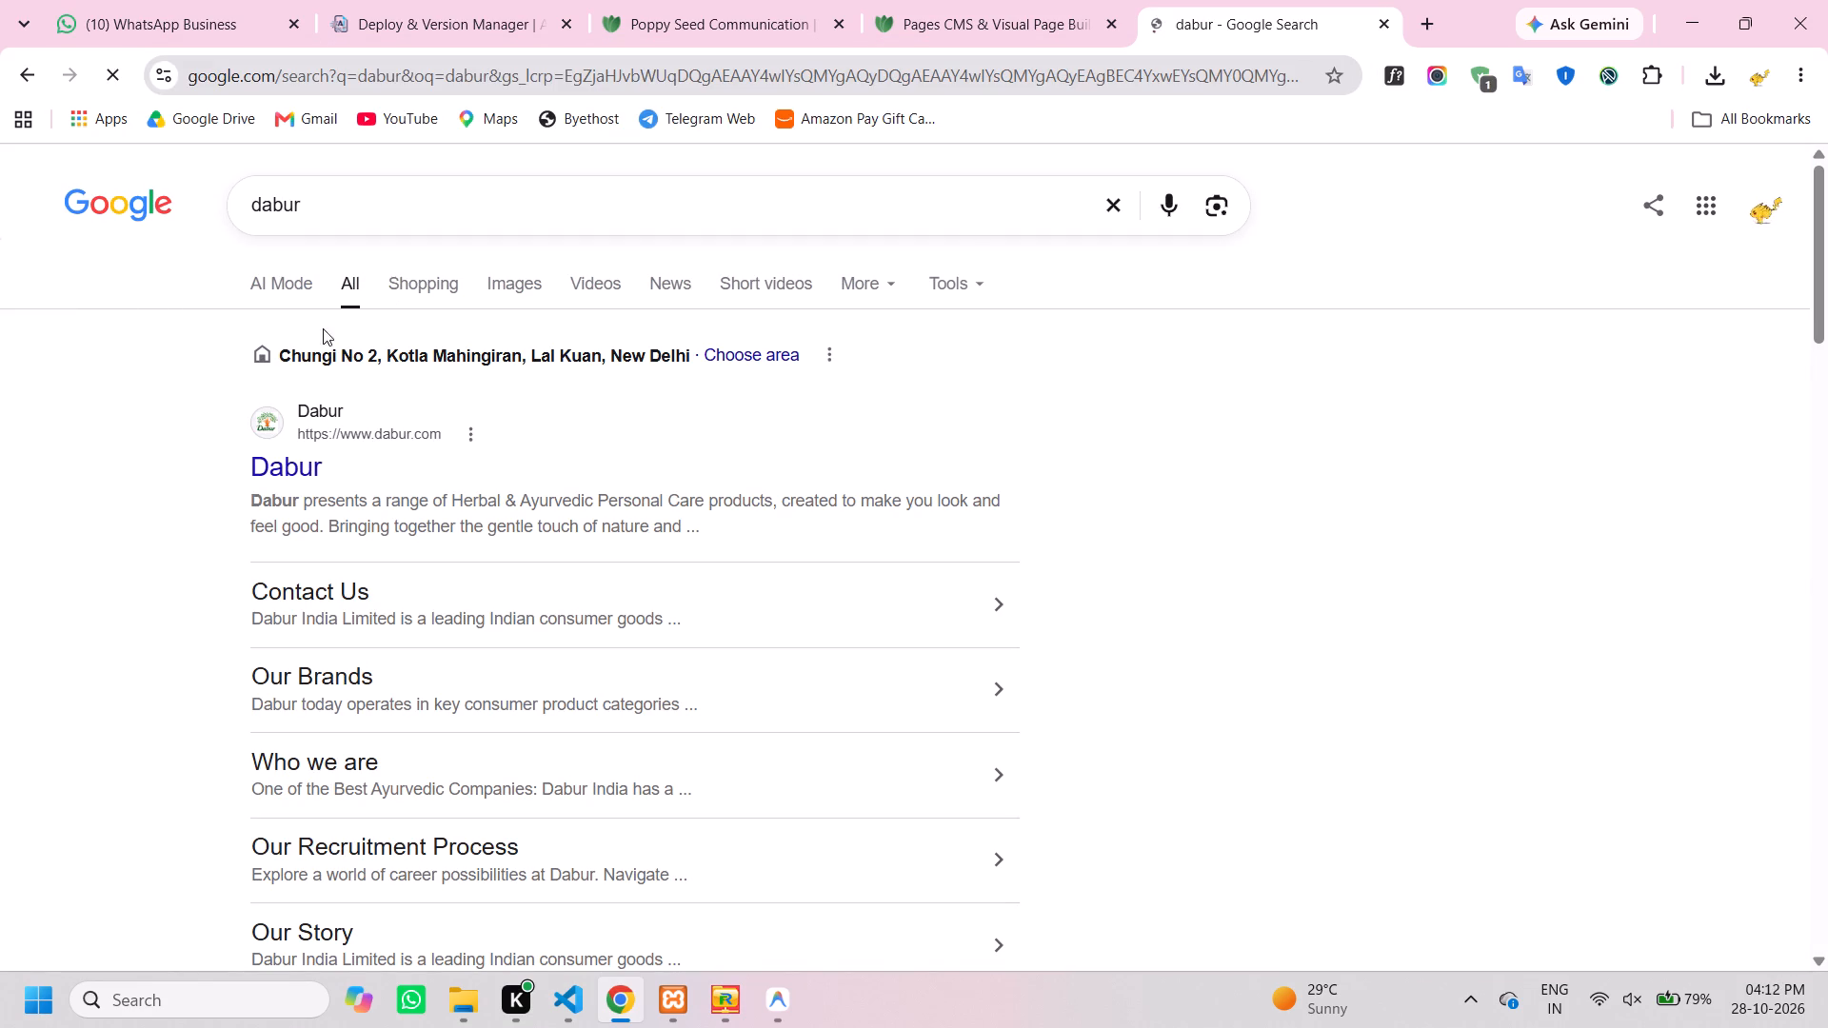
{"action": "left_click", "coordinate": [274, 468]}
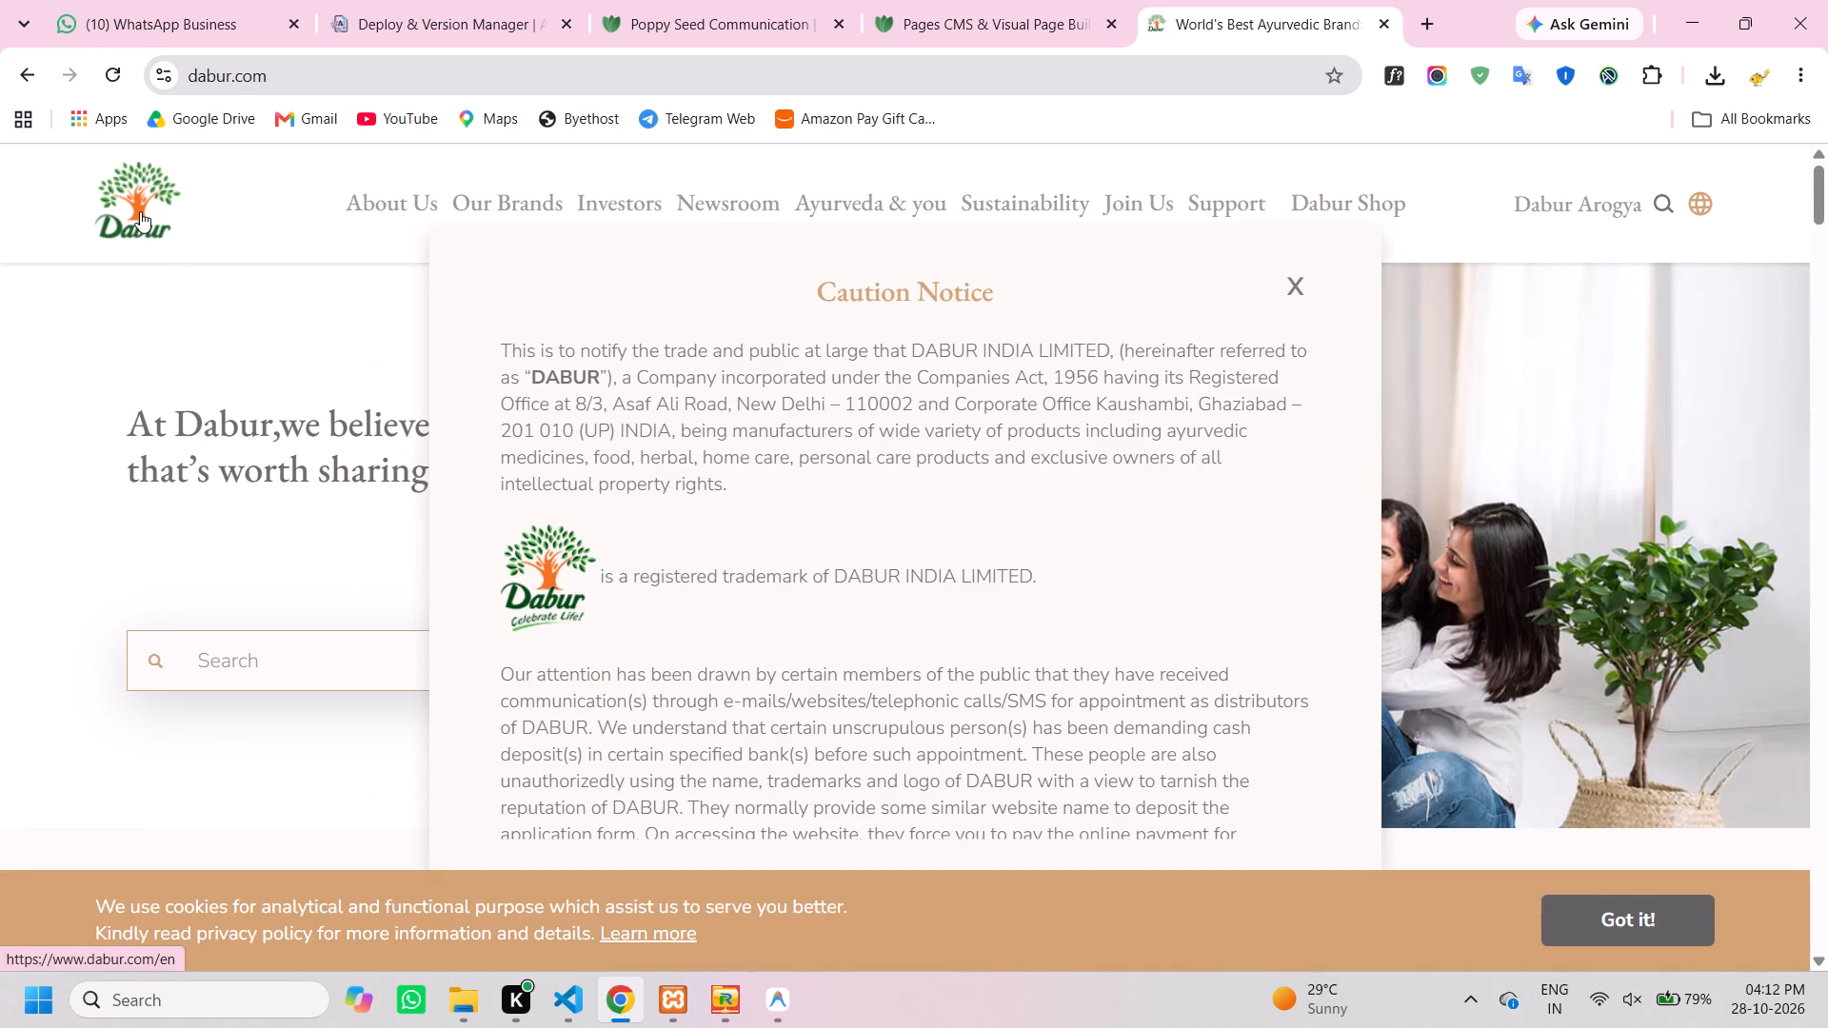
Open the image options for the Dabur logo shown in the website's caution notice.
{"action": "right_click", "coordinate": [557, 576]}
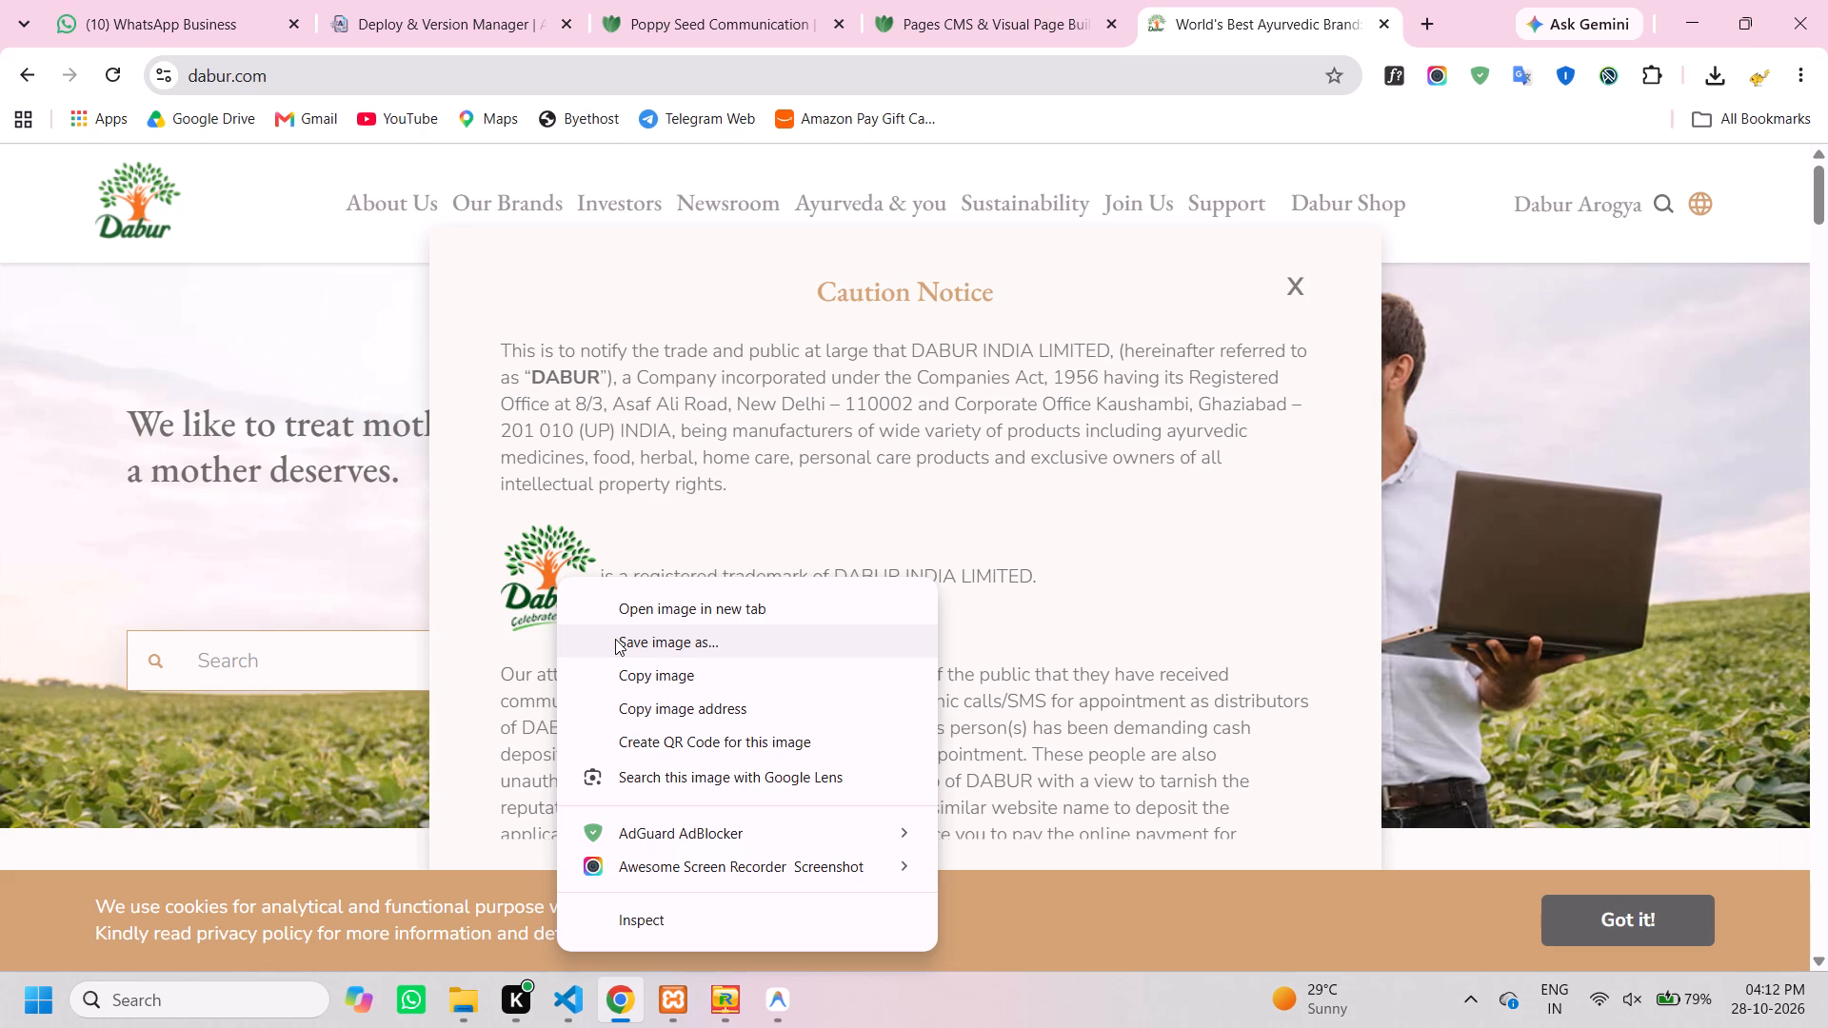
Save the Dabur logo image from the caution notice into a new folder named logosss inside Downloads.
{"action": "left_click", "coordinate": [615, 639]}
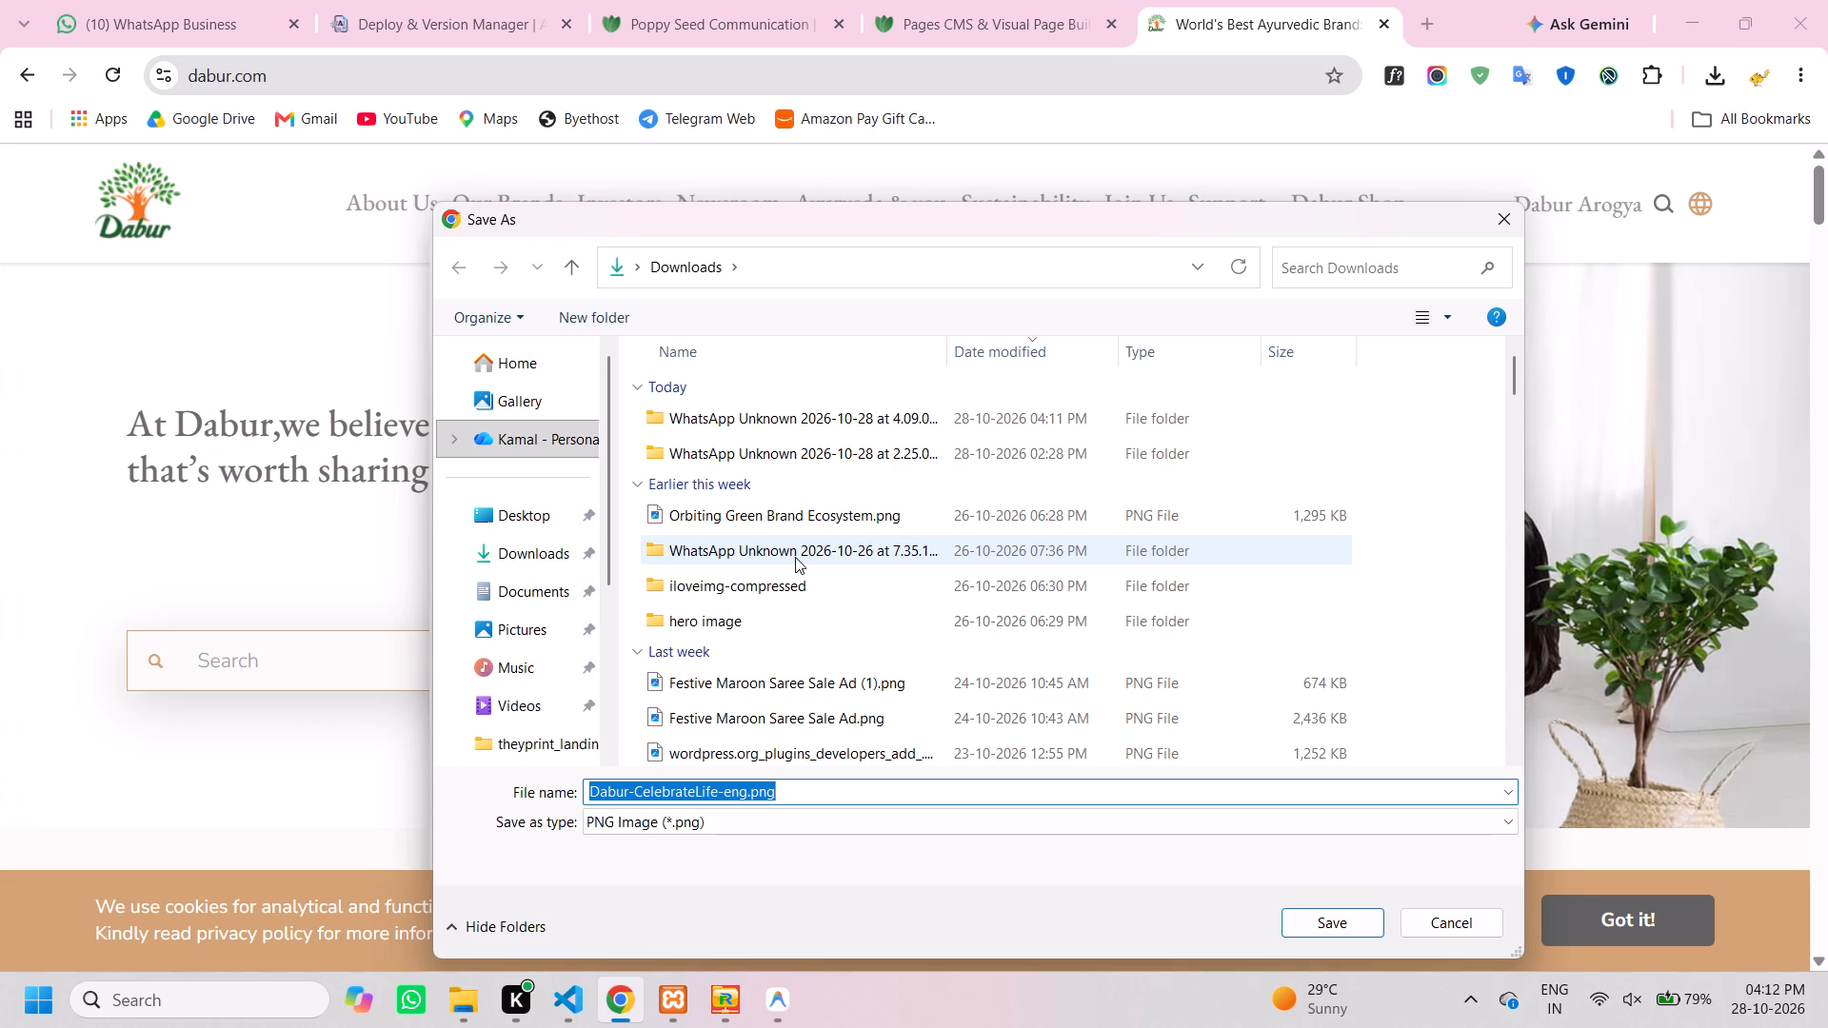
{"action": "key", "text": "ctrl+shift+n"}
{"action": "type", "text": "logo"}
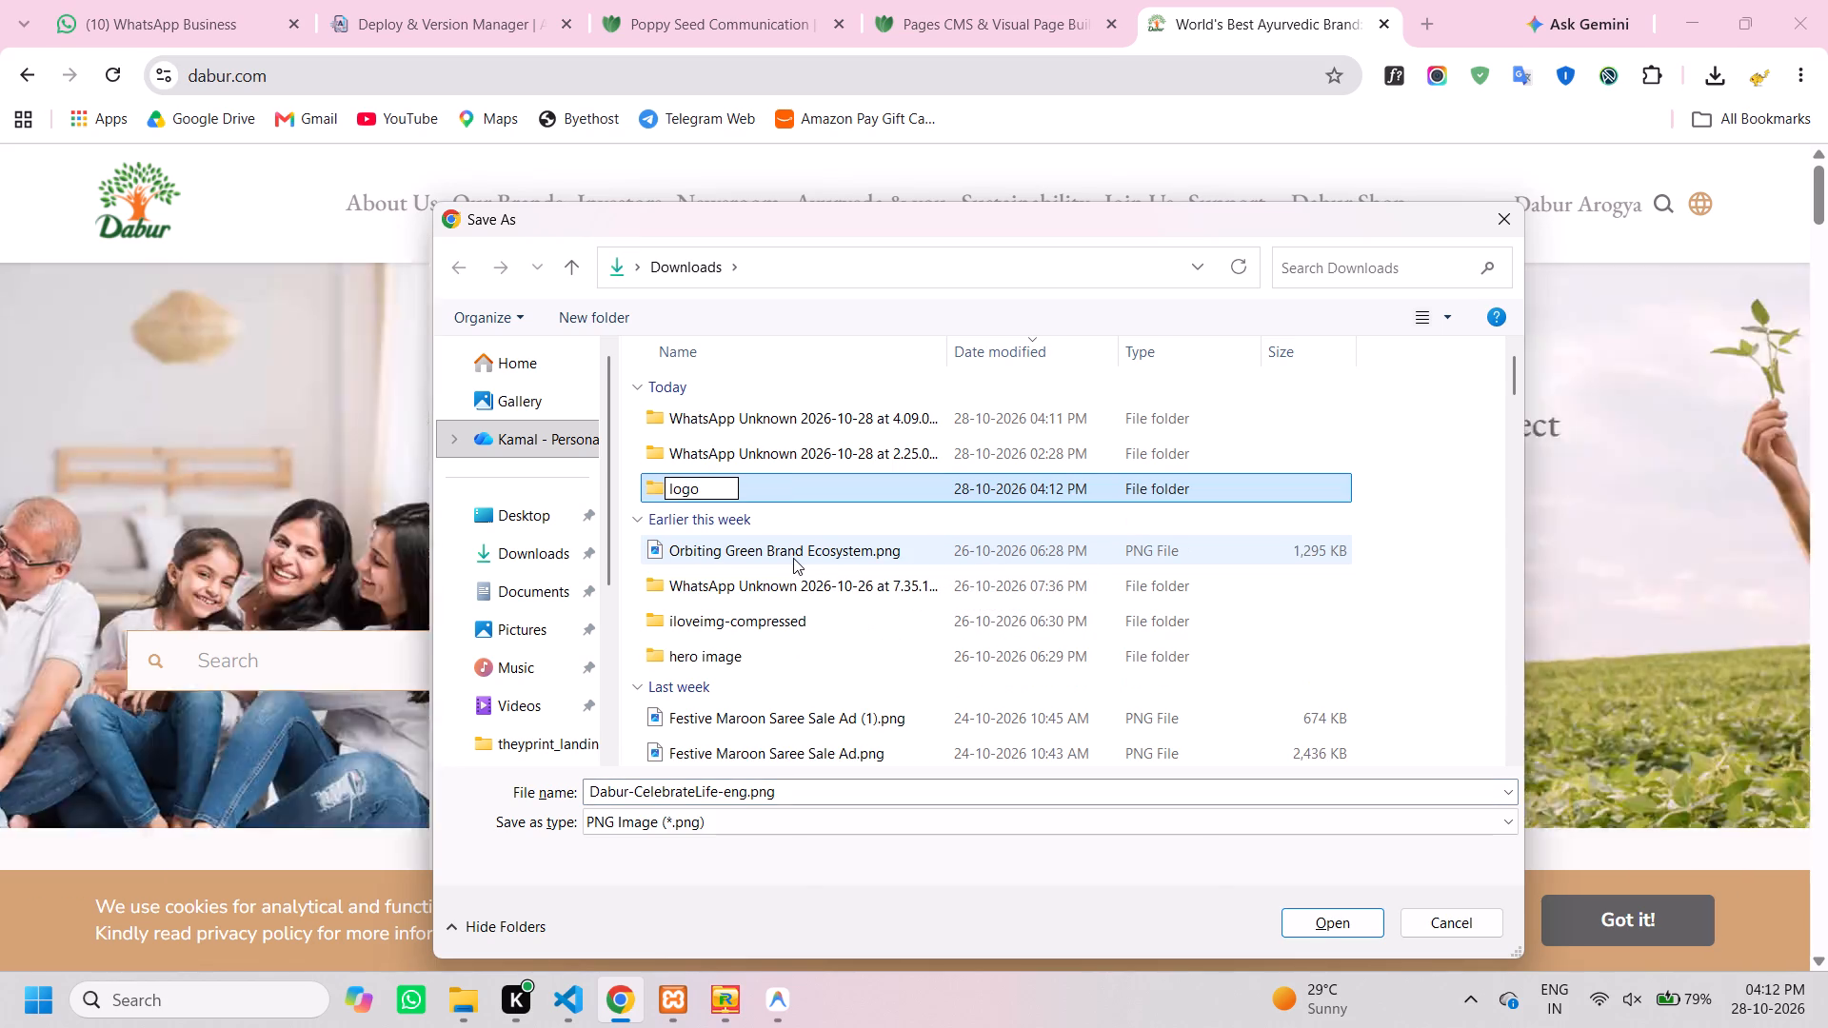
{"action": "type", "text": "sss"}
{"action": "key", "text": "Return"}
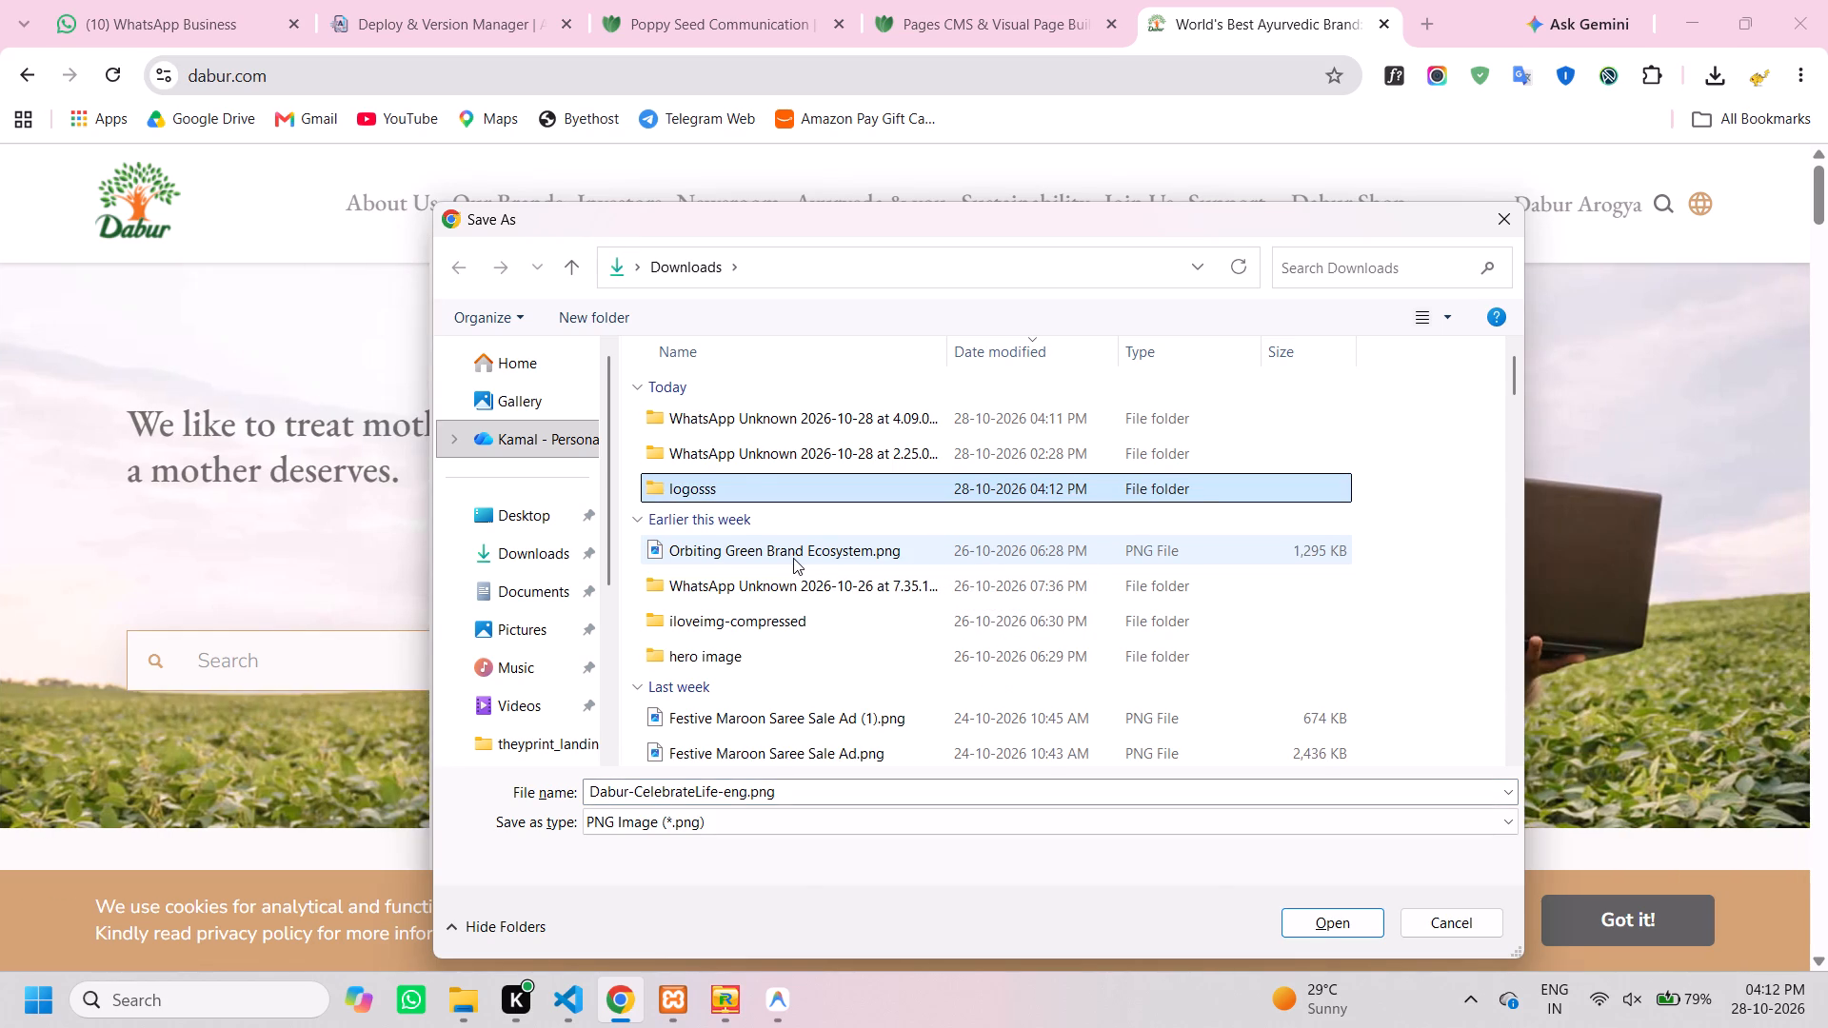
{"action": "double_click", "coordinate": [748, 476]}
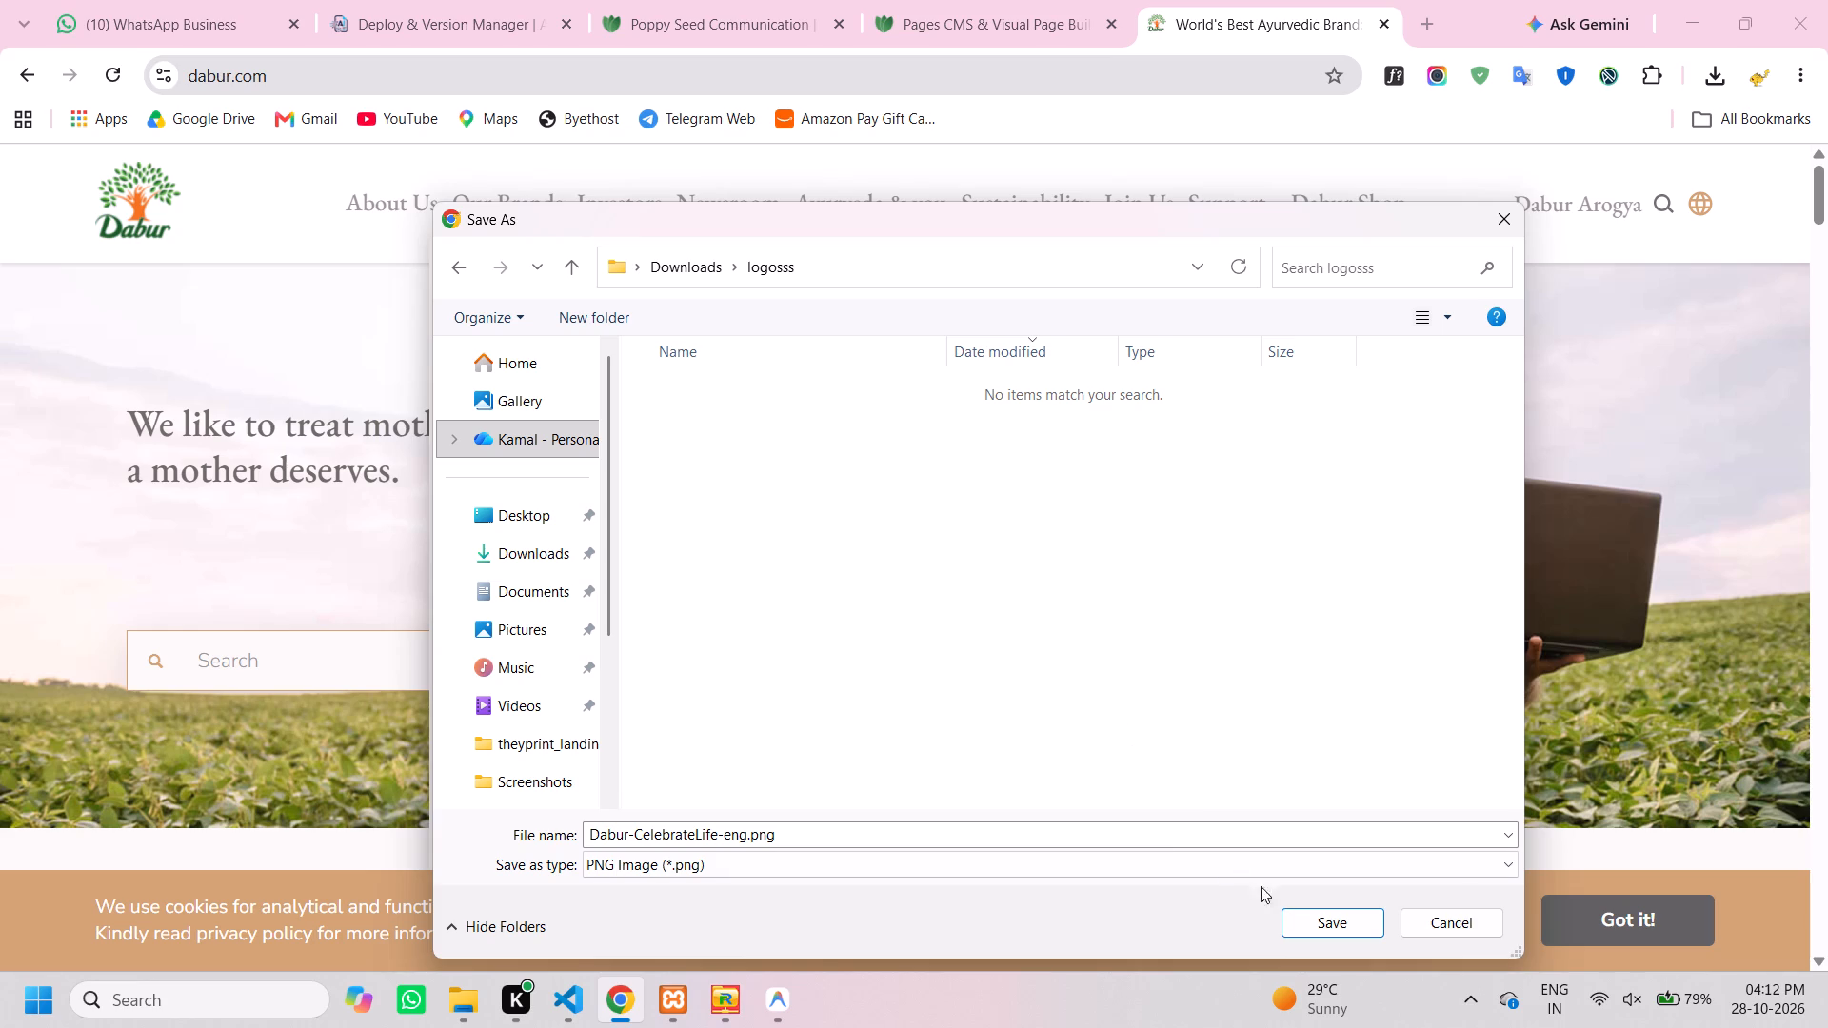
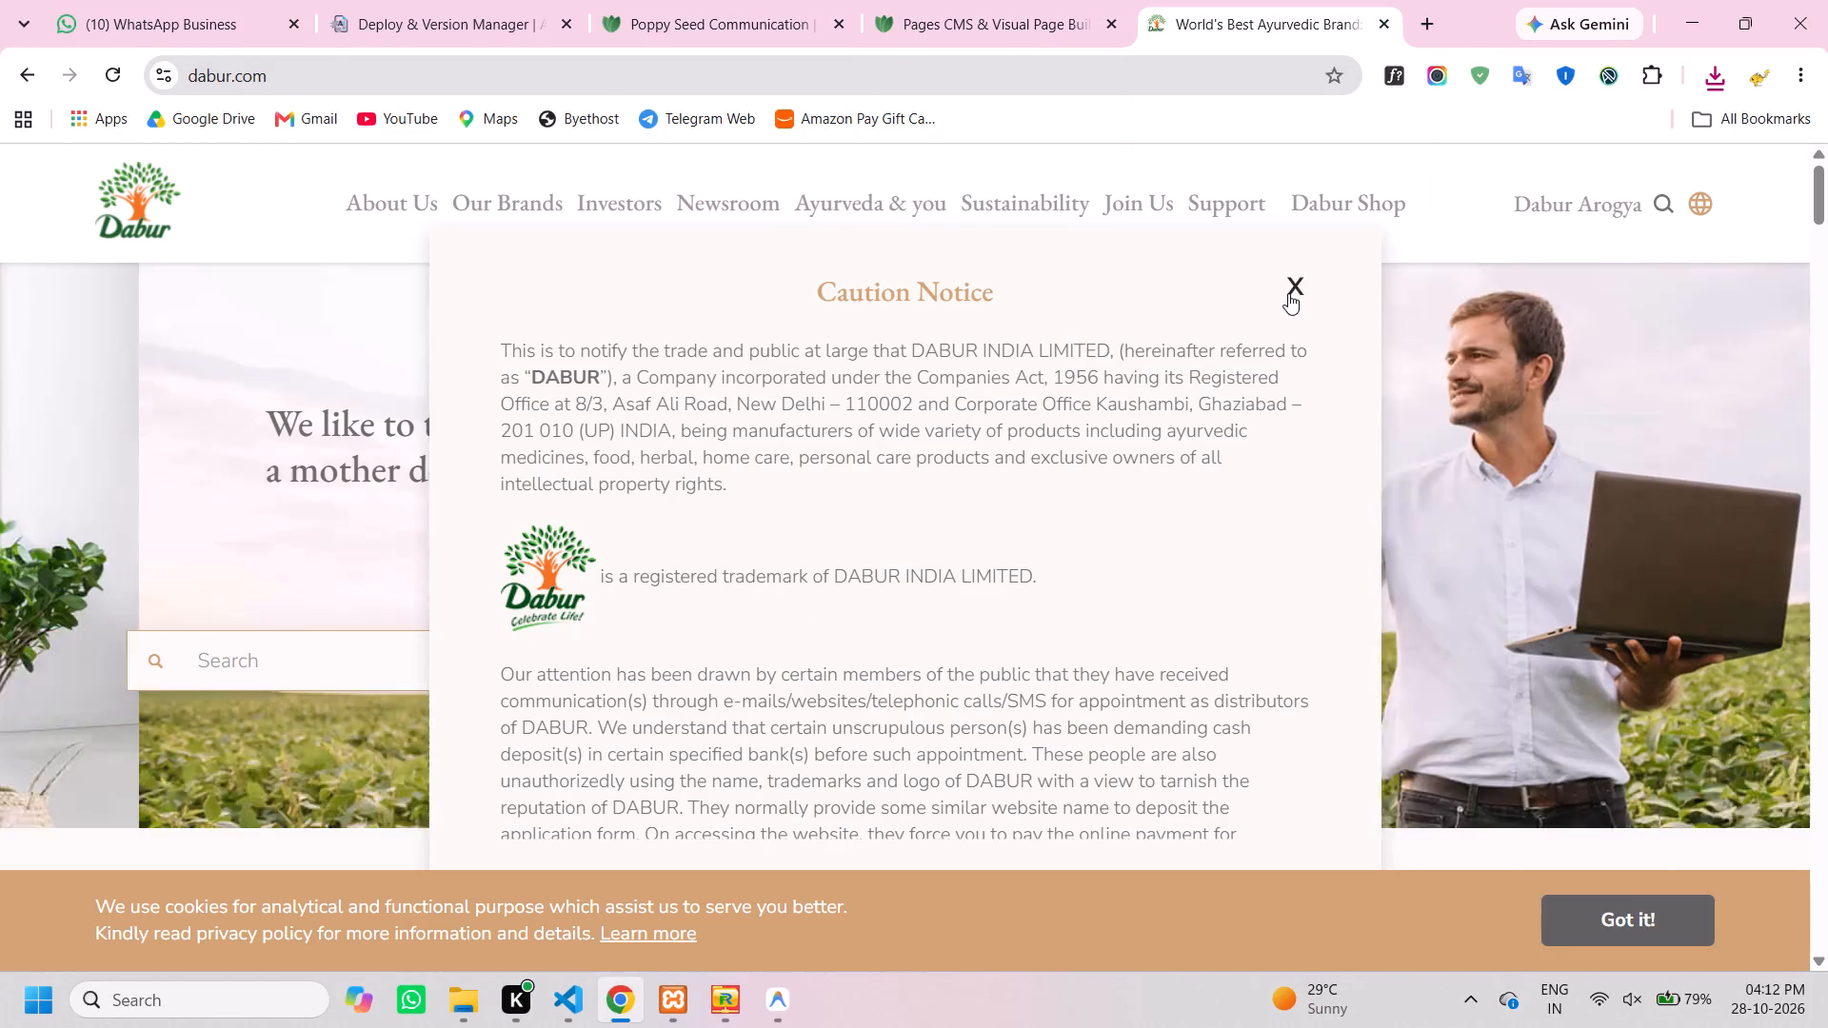
Dismiss the caution notice on the Dabur website.
{"action": "left_click", "coordinate": [1288, 290]}
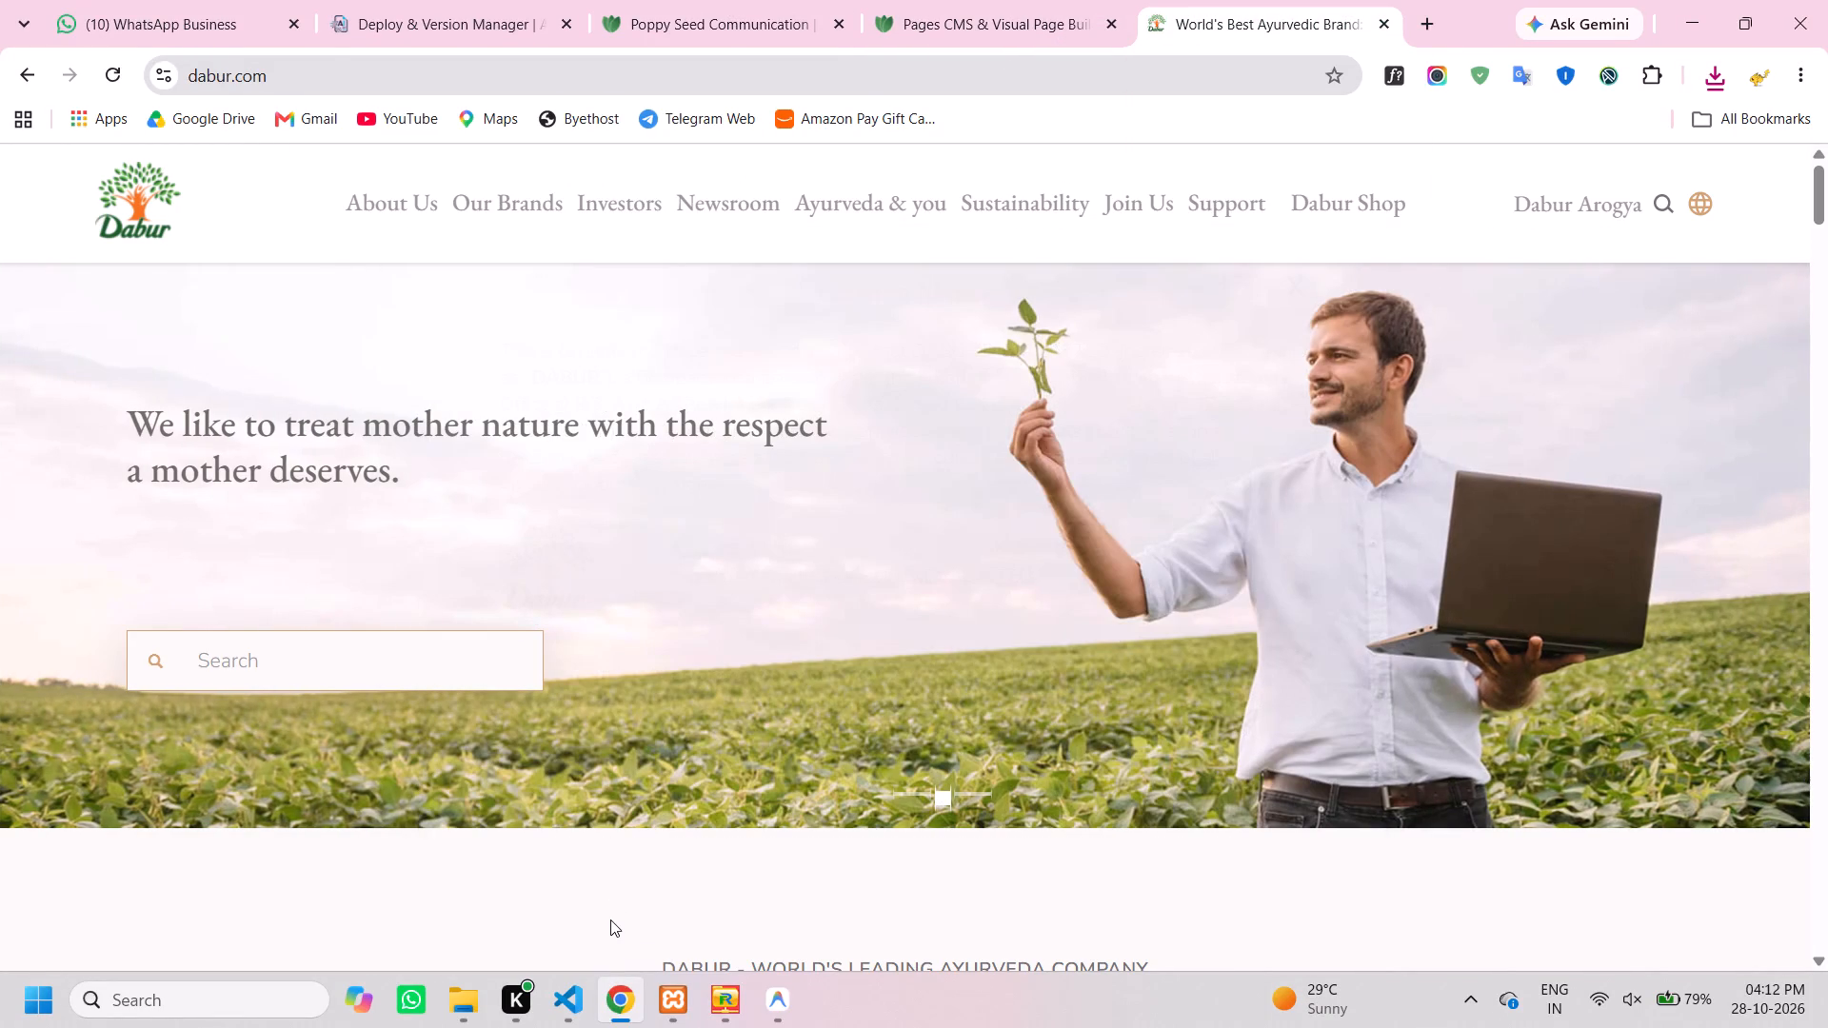
Switch from the Dabur website to the Pages CMS page of the Poppy Seed admin.
{"action": "left_click", "coordinate": [777, 0]}
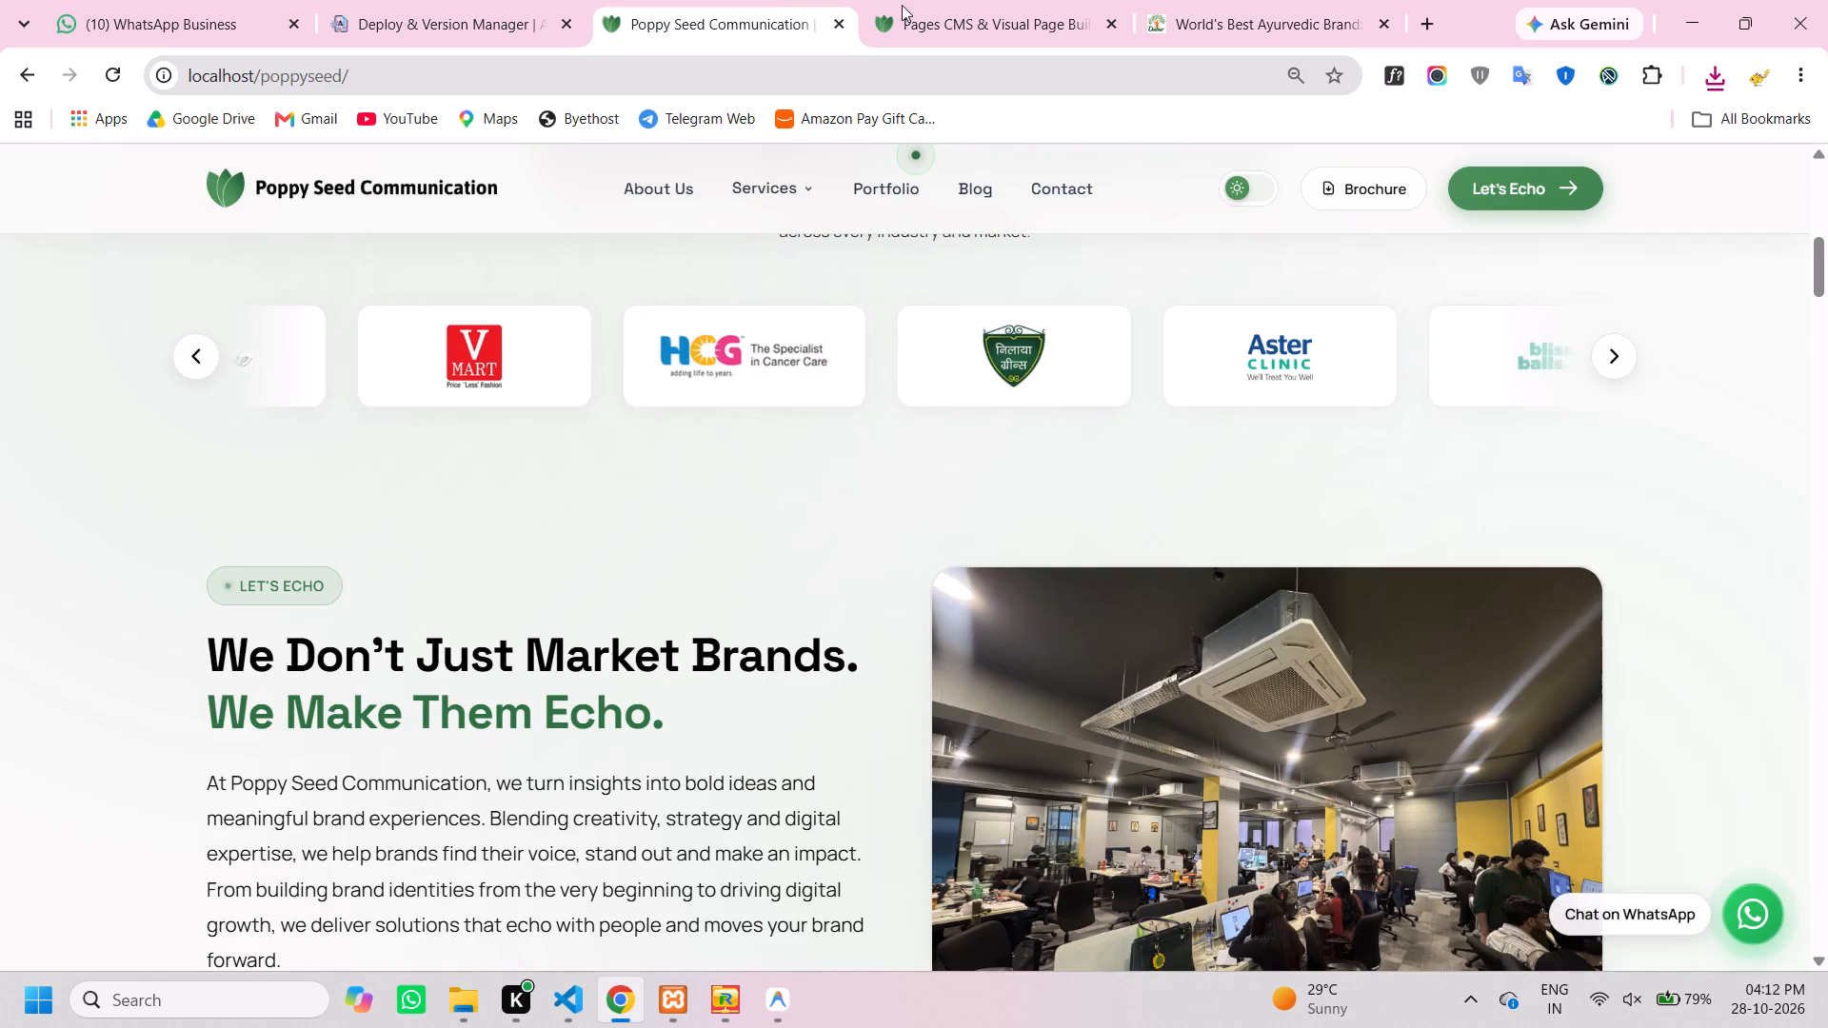
{"action": "left_click", "coordinate": [943, 15]}
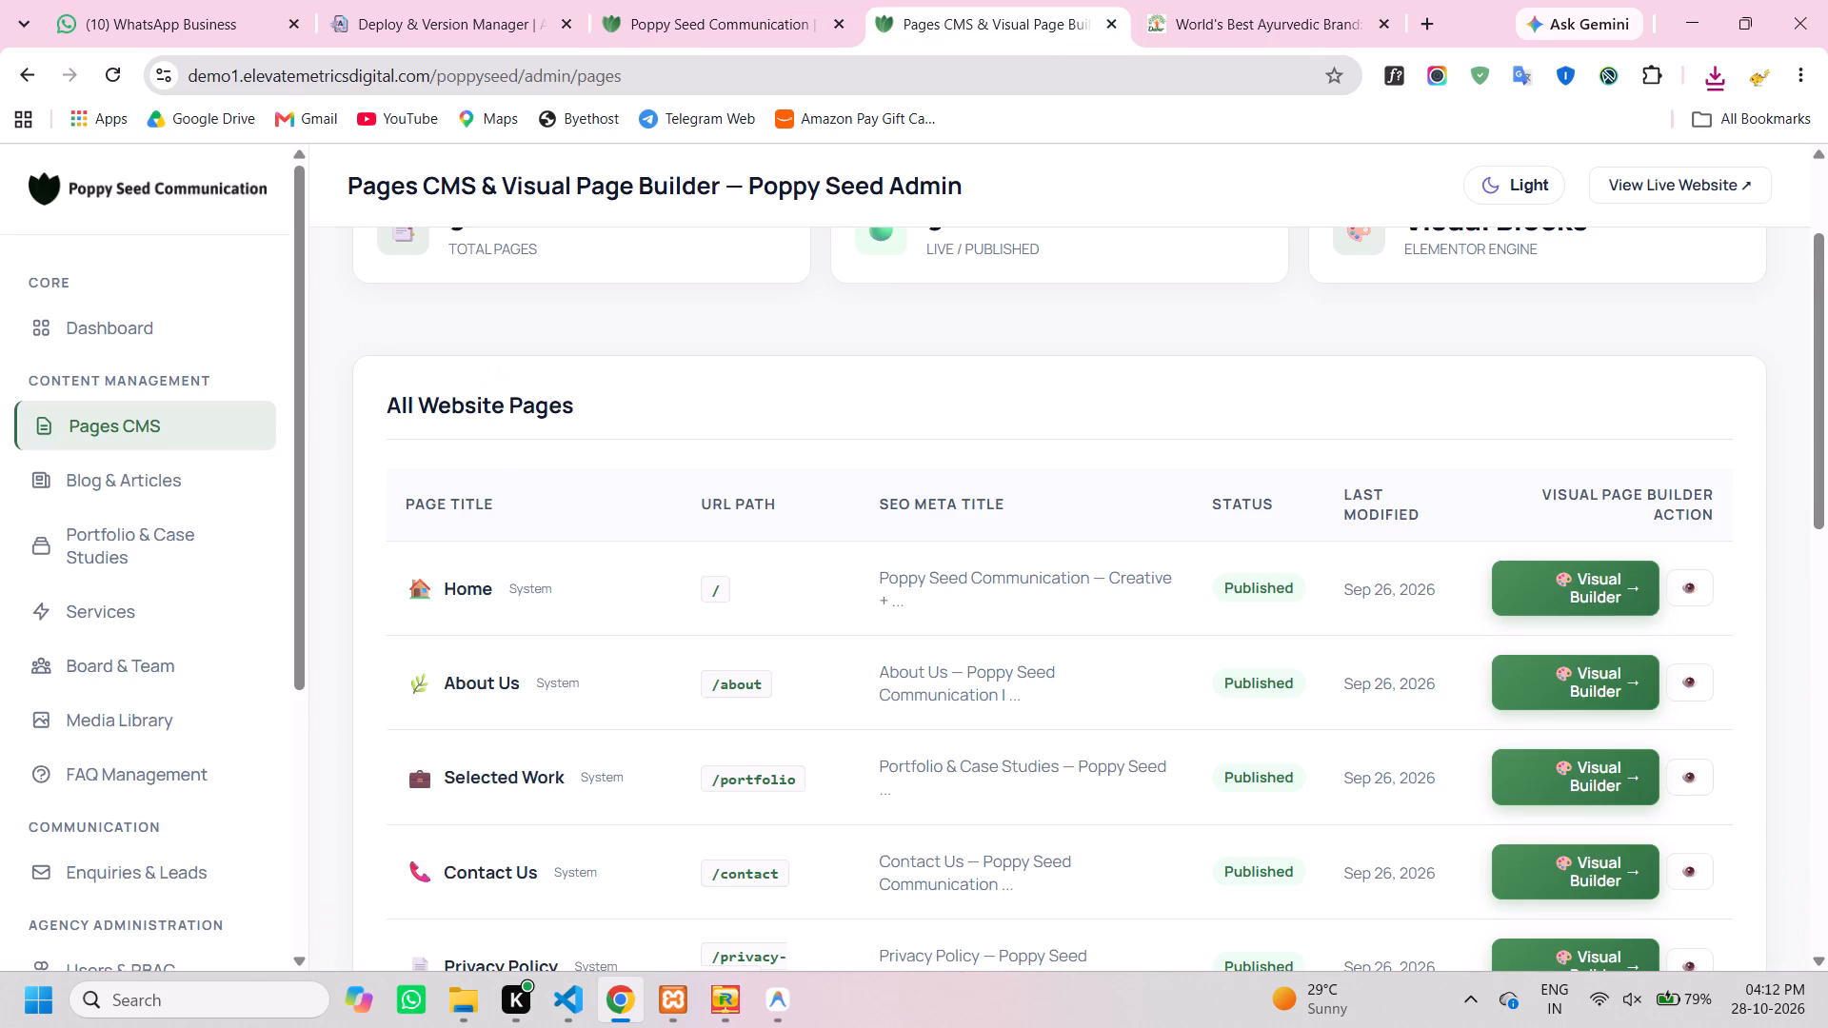
Open the Home page in the Visual Builder and bring up its client logos section for editing.
{"action": "left_click", "coordinate": [1609, 580]}
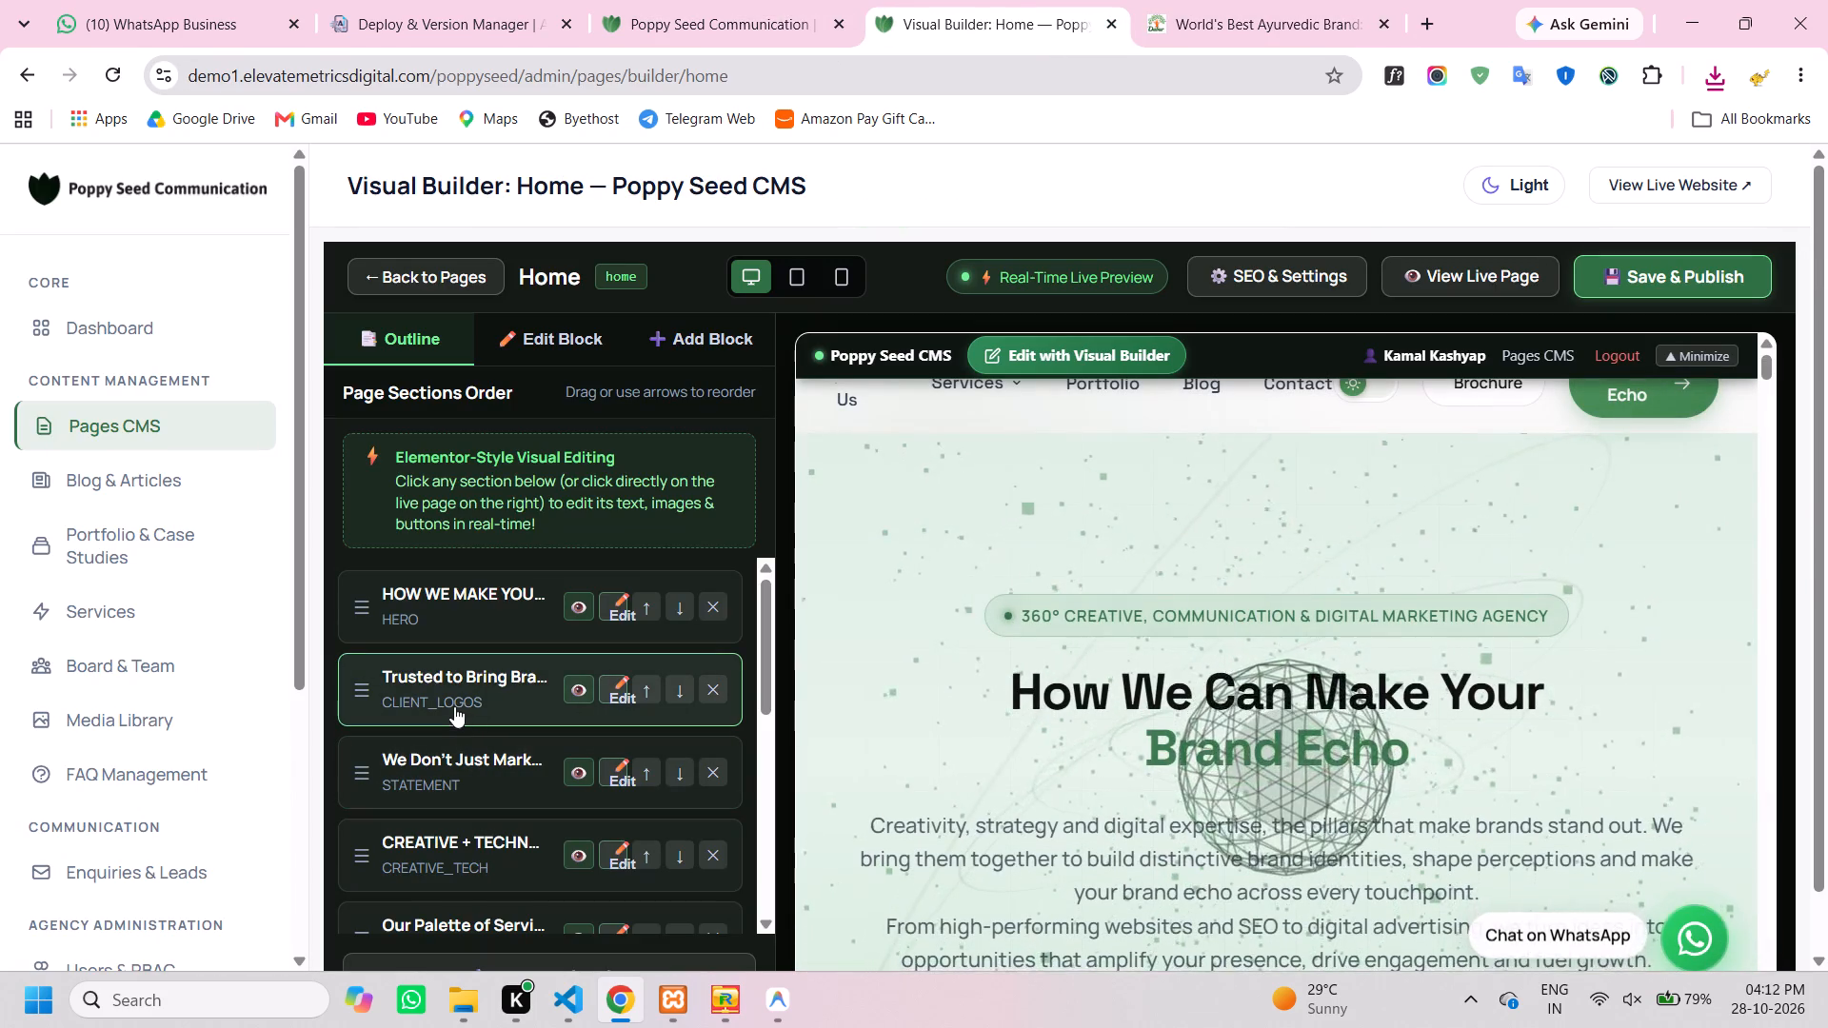
{"action": "left_click", "coordinate": [446, 697]}
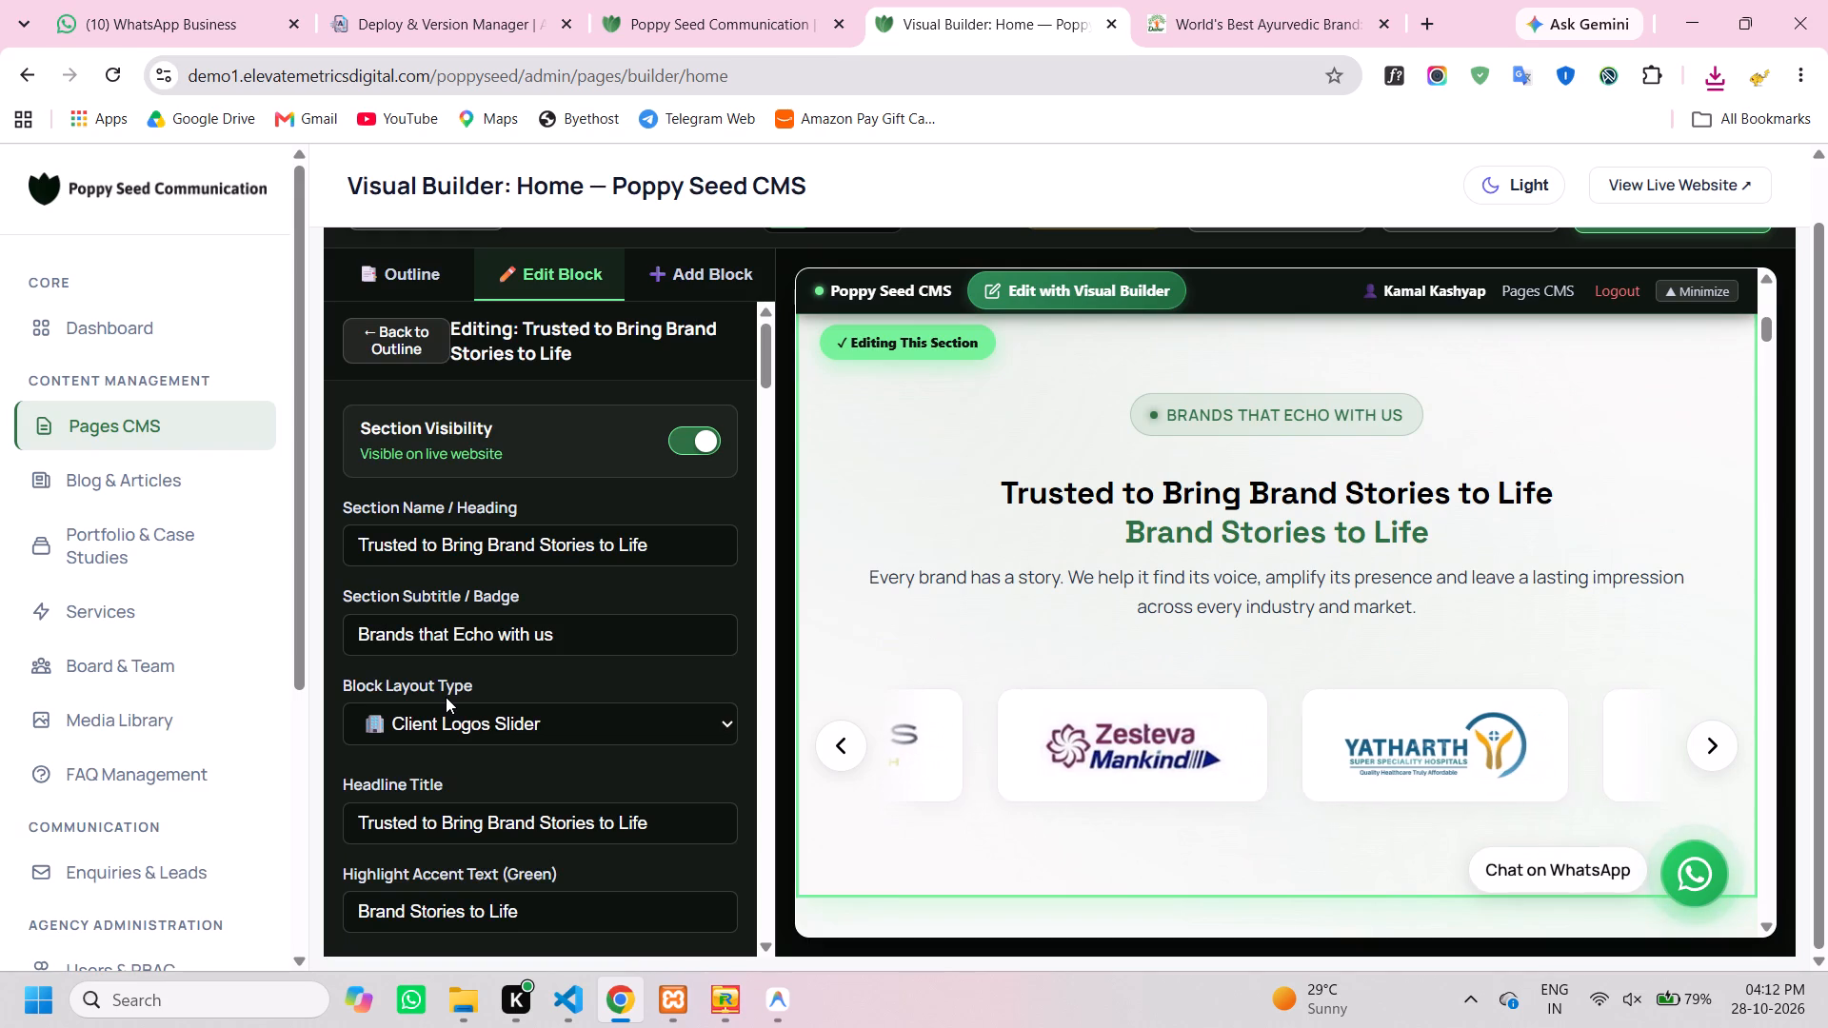
Add another client logo entry at the end of the Client Logos list and name it Dabur.
{"action": "scroll", "coordinate": [446, 697], "scroll_direction": "down", "scroll_amount": 8}
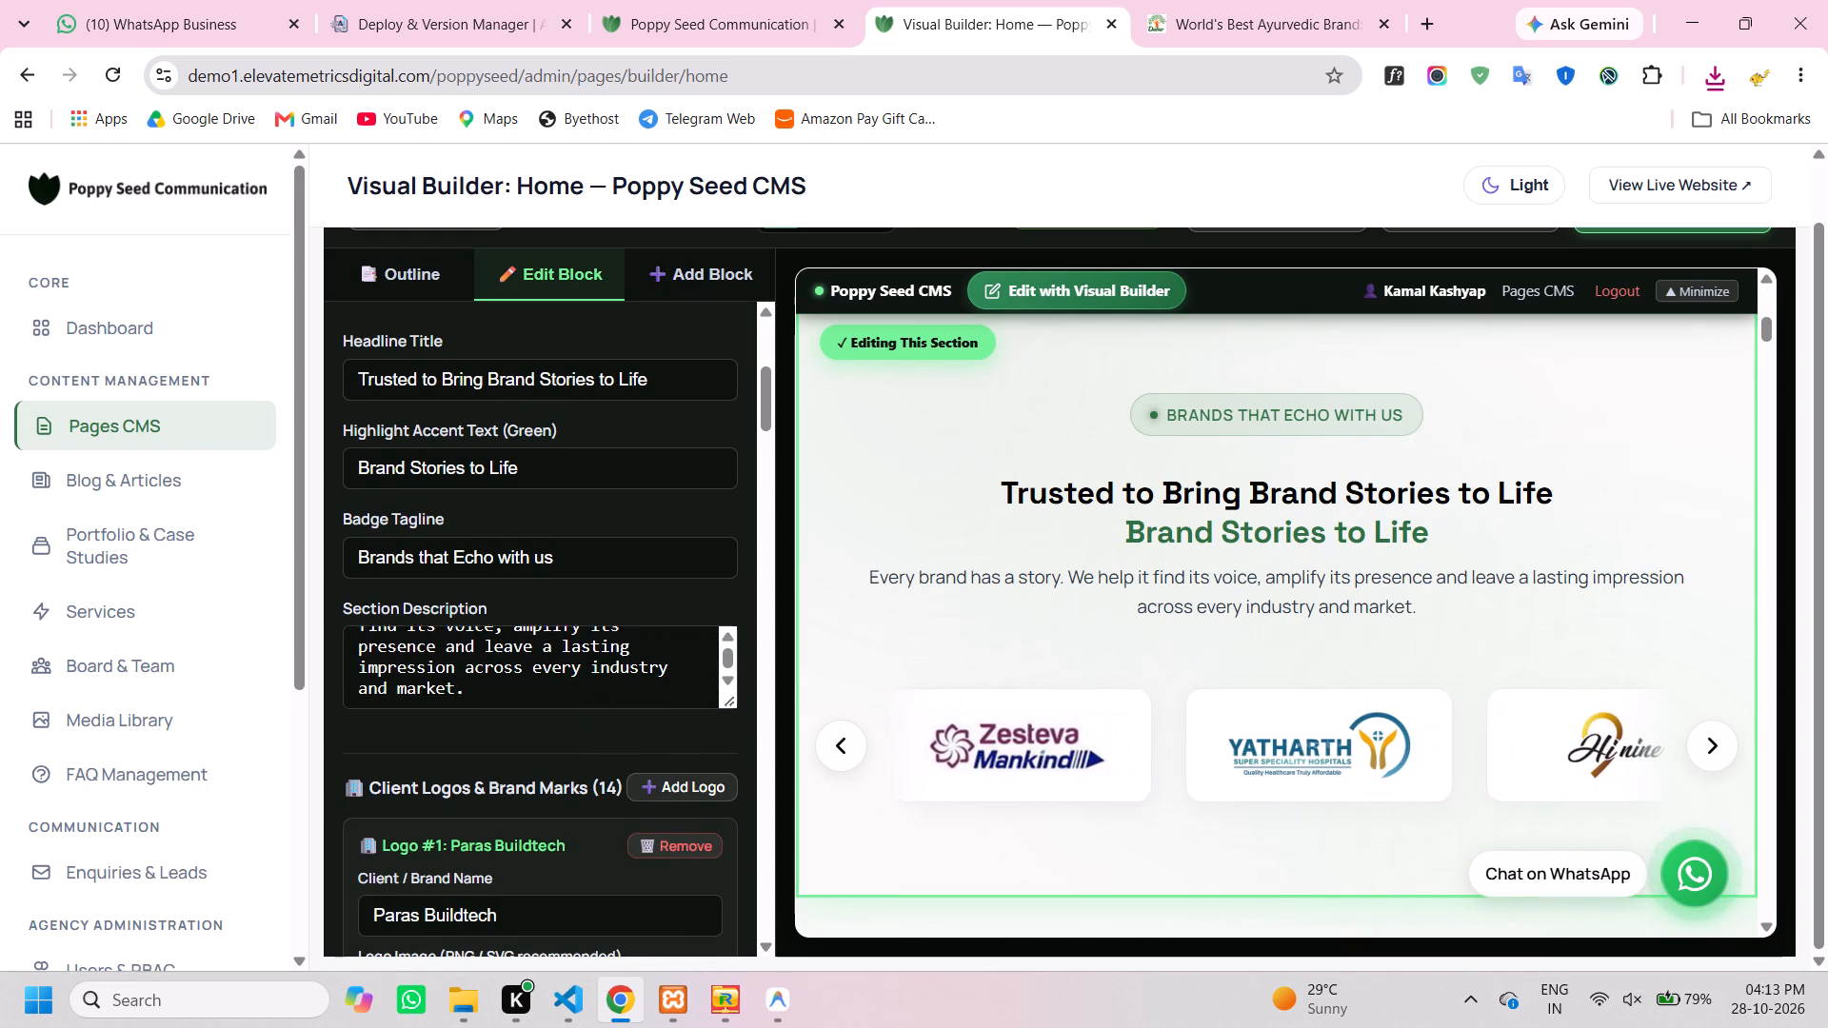
{"action": "scroll", "coordinate": [446, 697], "scroll_direction": "down", "scroll_amount": 8}
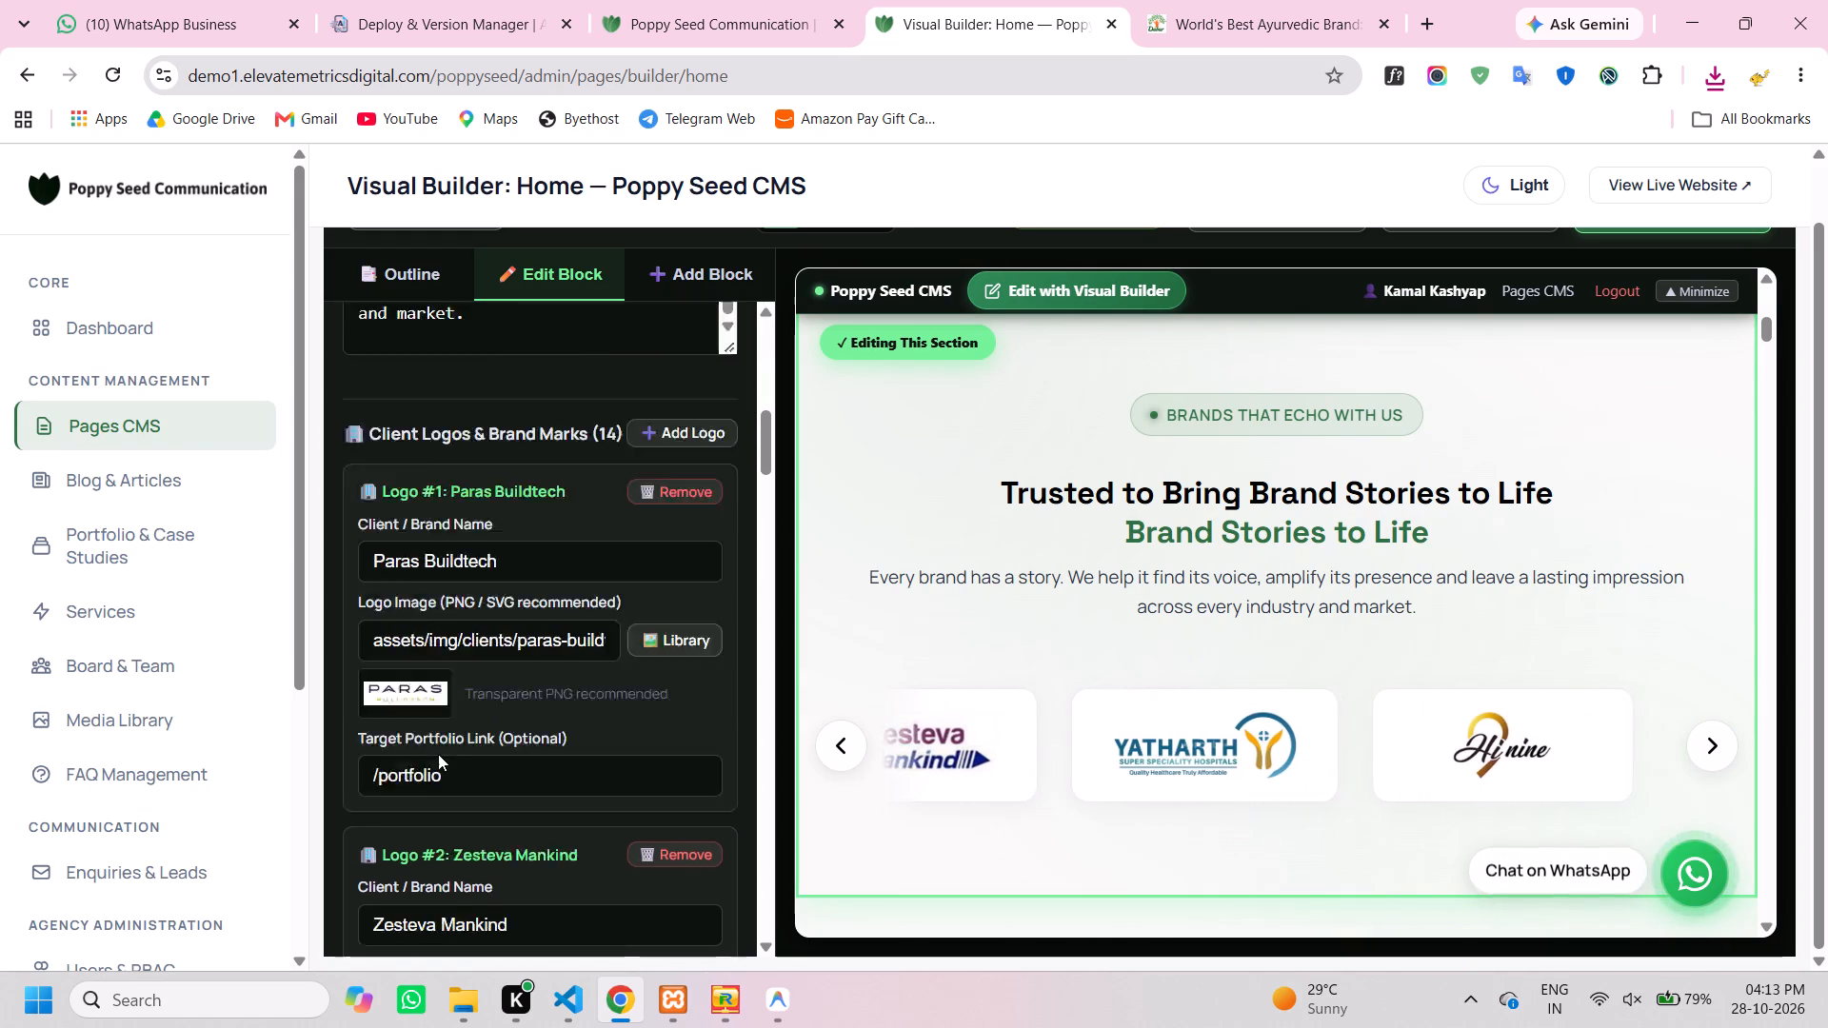
{"action": "scroll", "coordinate": [438, 754], "scroll_direction": "down", "scroll_amount": 14}
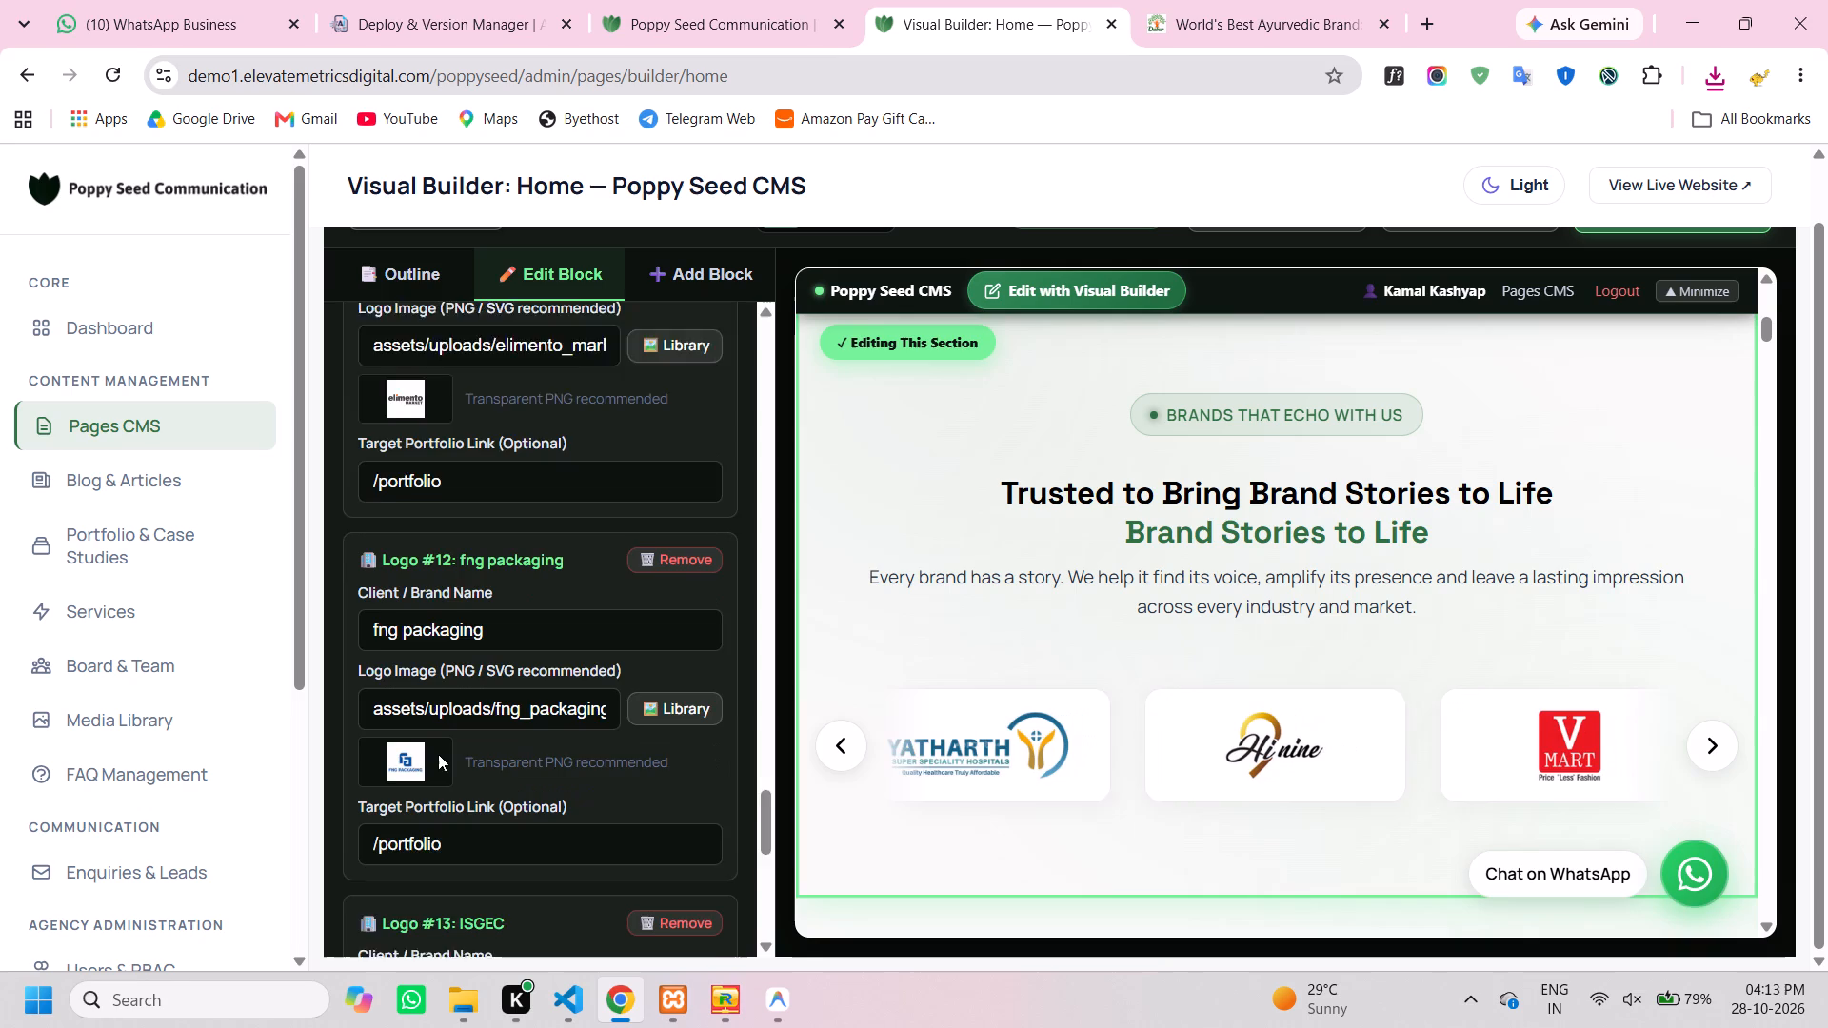
{"action": "scroll", "coordinate": [438, 754], "scroll_direction": "down", "scroll_amount": 4}
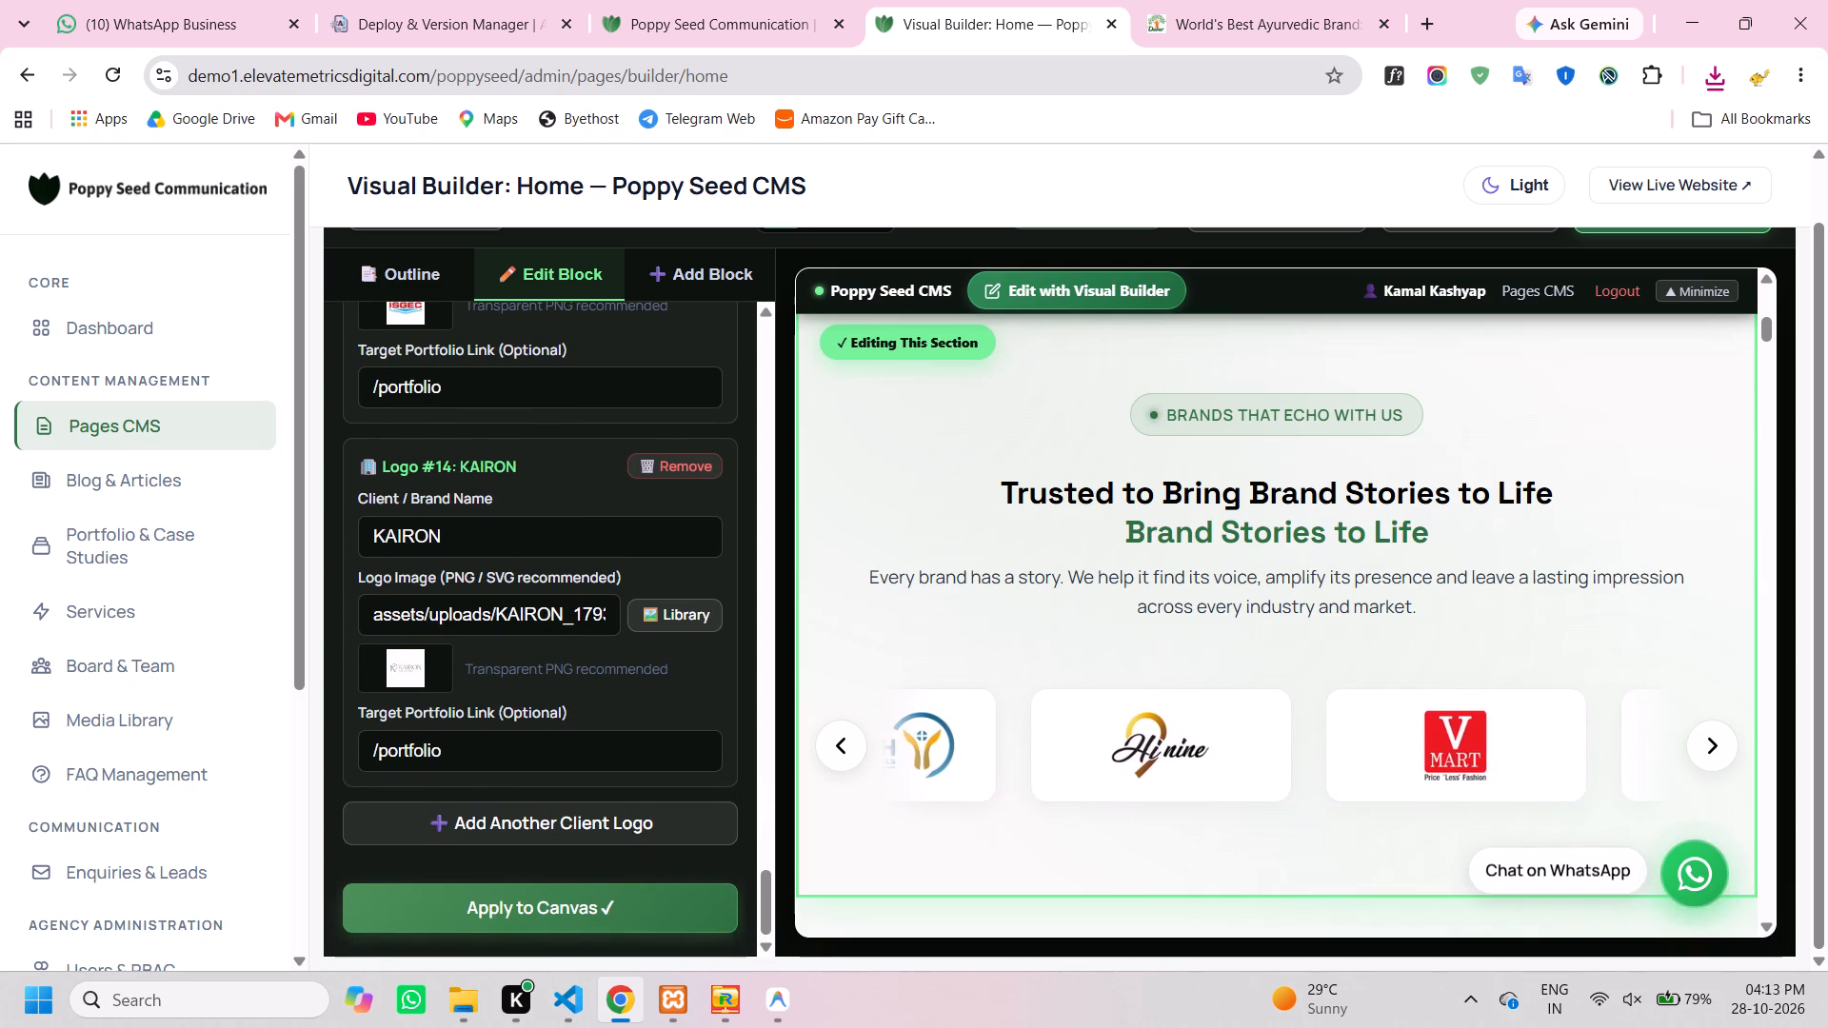
{"action": "left_click", "coordinate": [495, 817]}
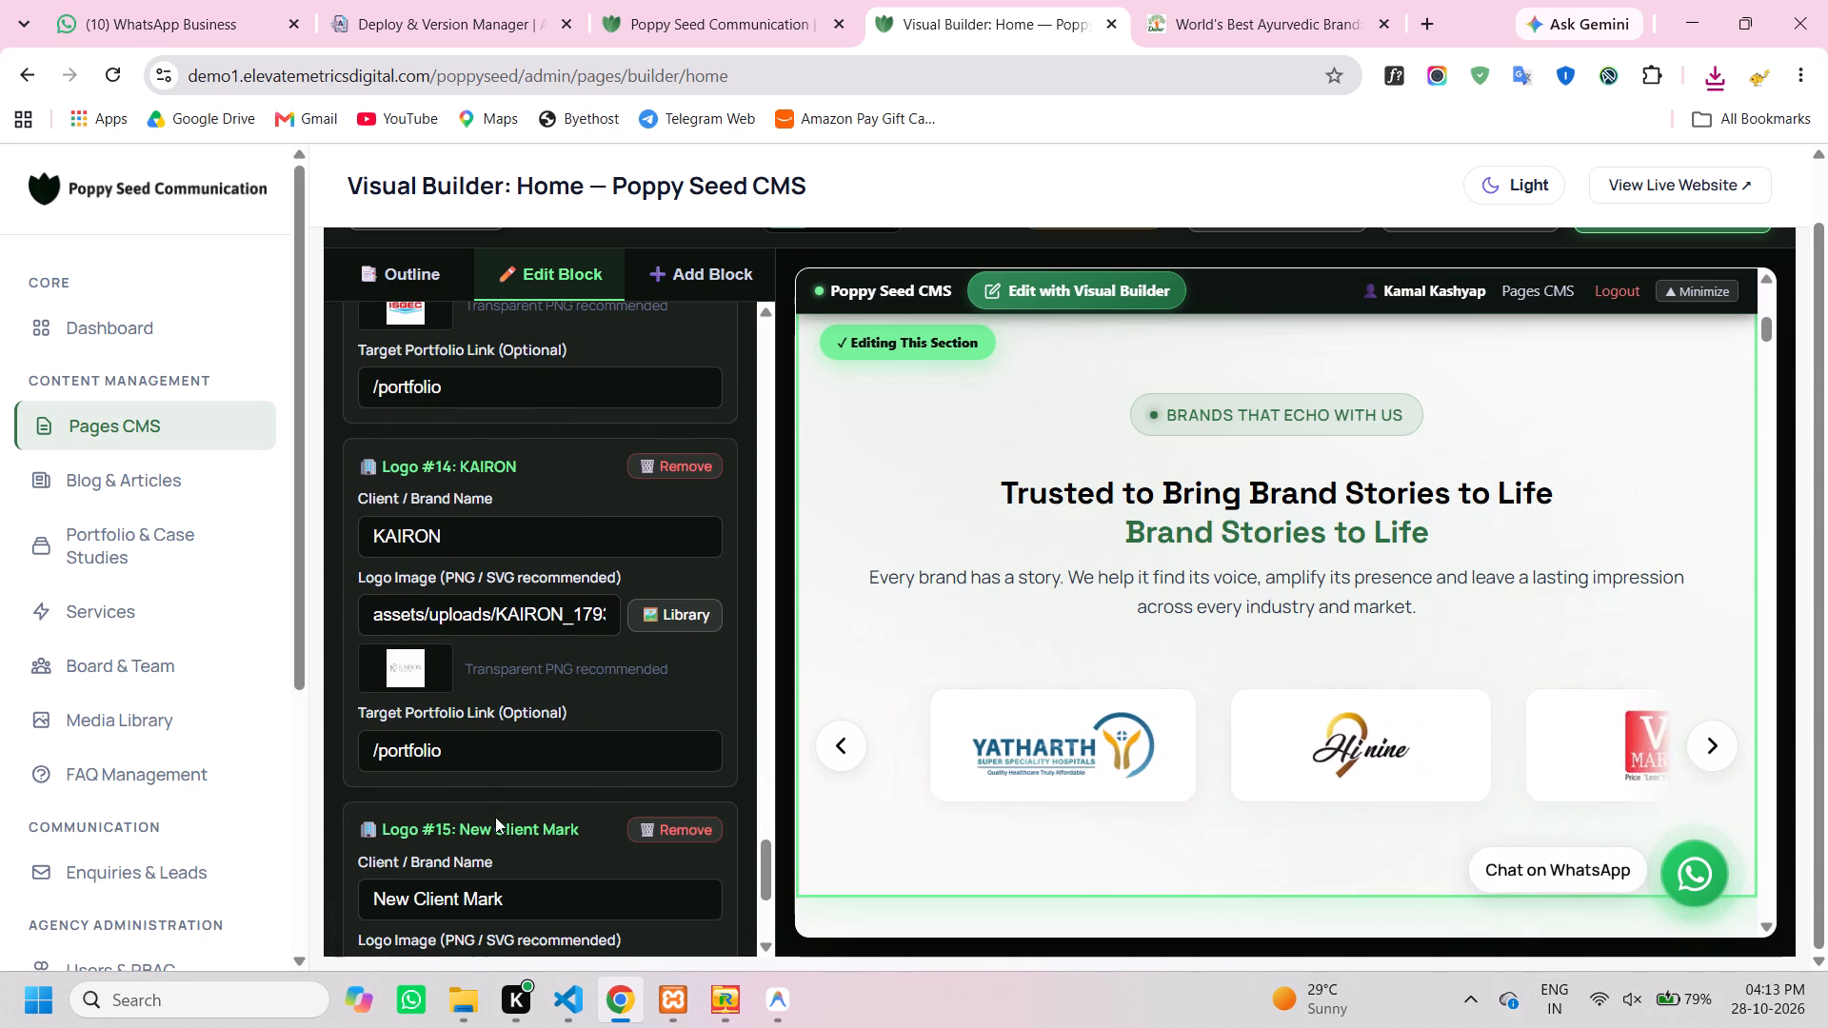
{"action": "scroll", "coordinate": [495, 817], "scroll_direction": "down", "scroll_amount": 3}
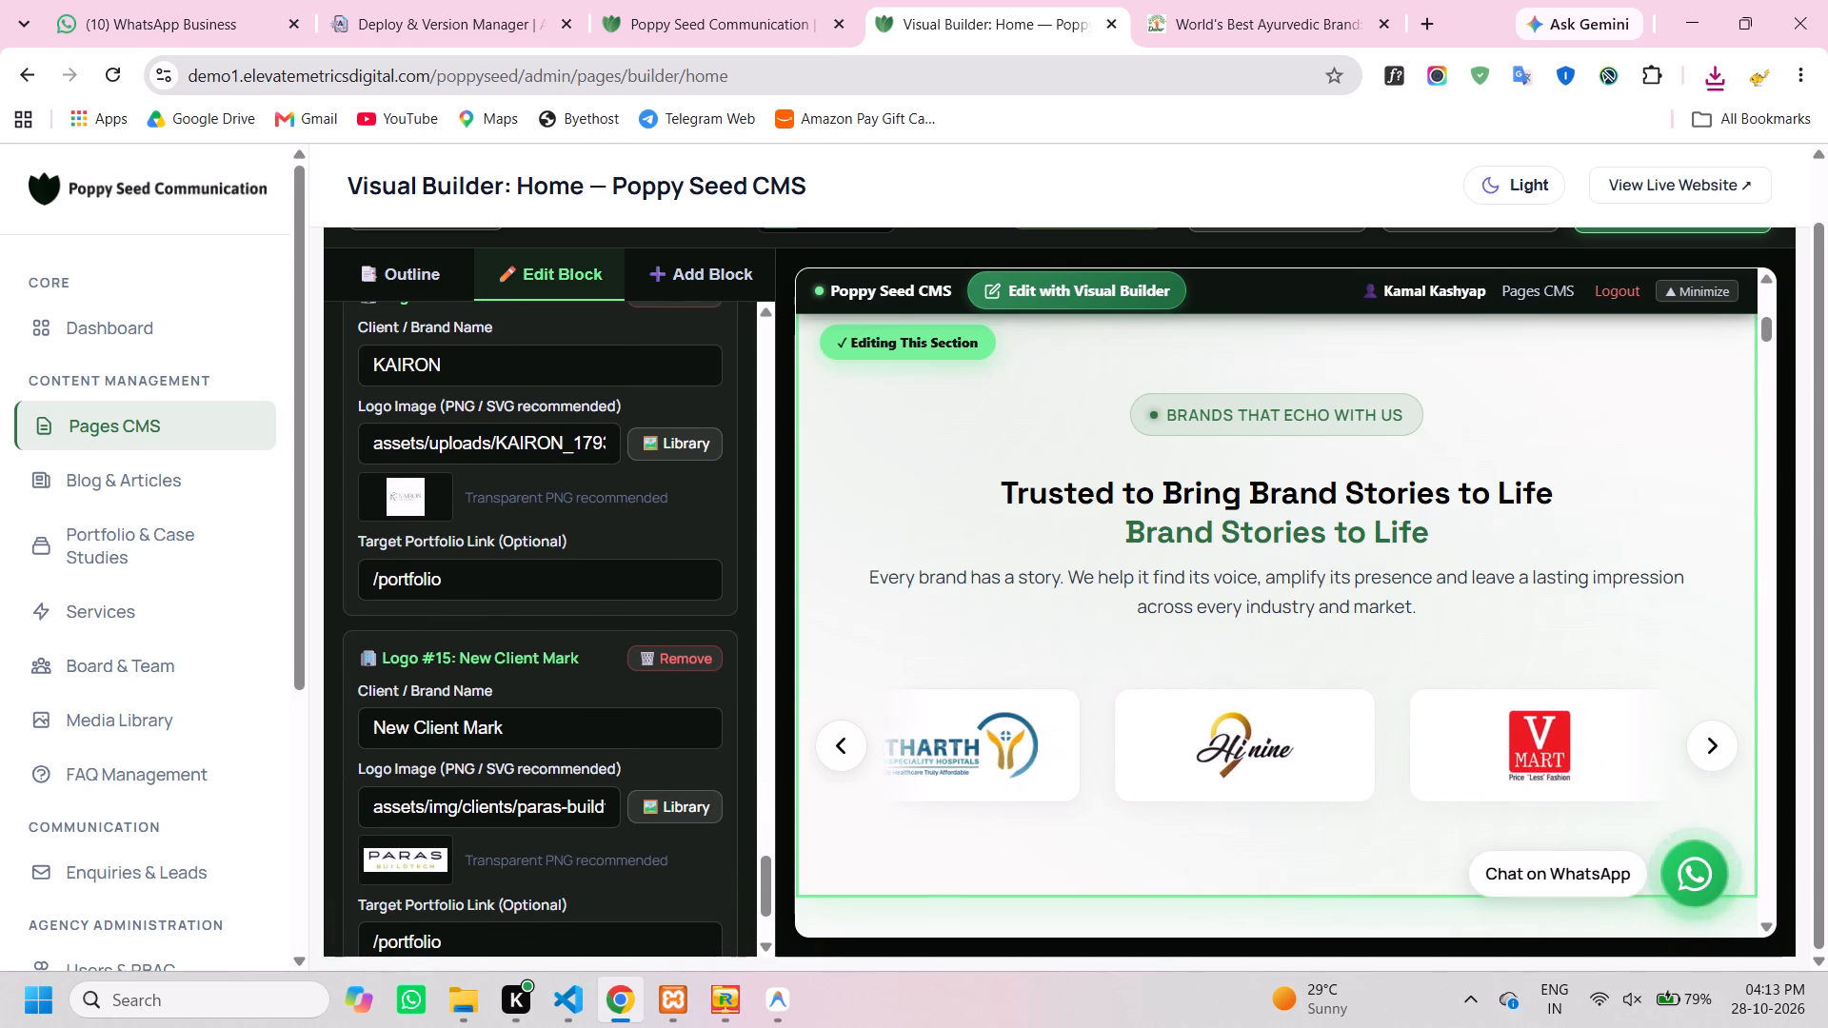
{"action": "left_click_drag", "start_coordinate": [527, 718], "coordinate": [226, 739]}
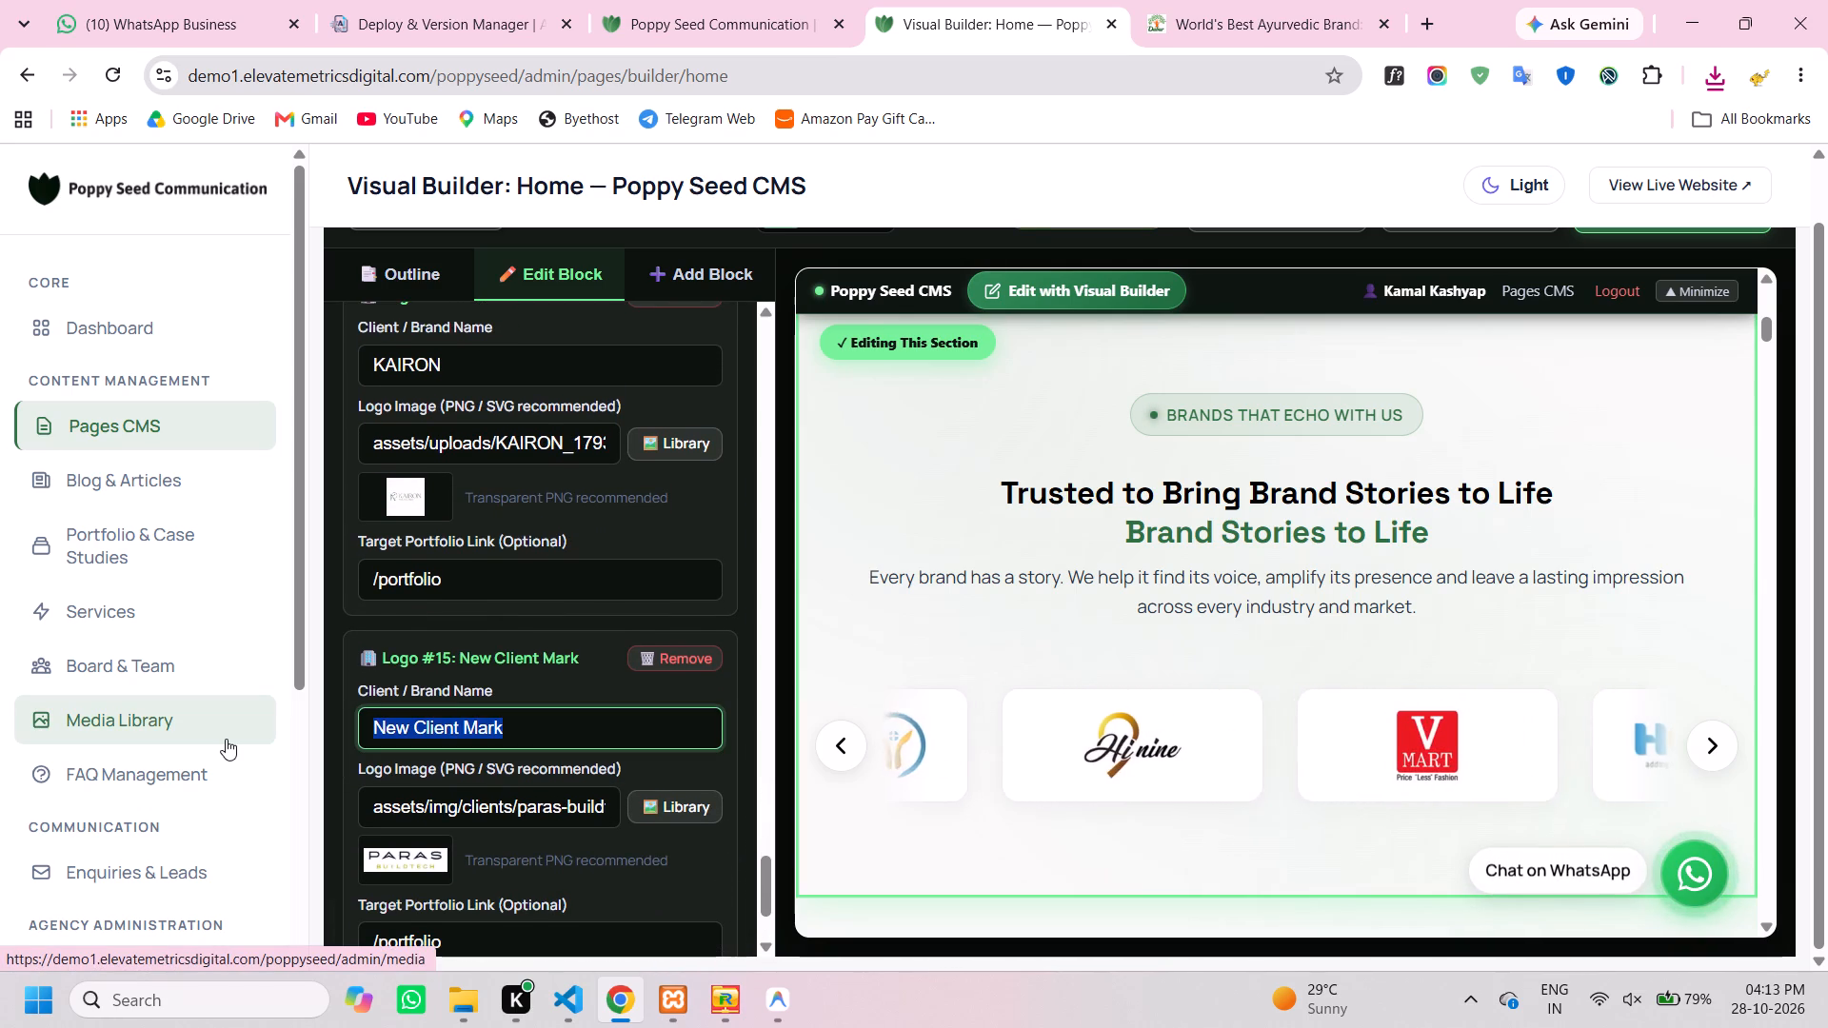
{"action": "type", "text": "Ba"}
{"action": "key", "text": "BackSpace"}
{"action": "key", "text": "BackSpace"}
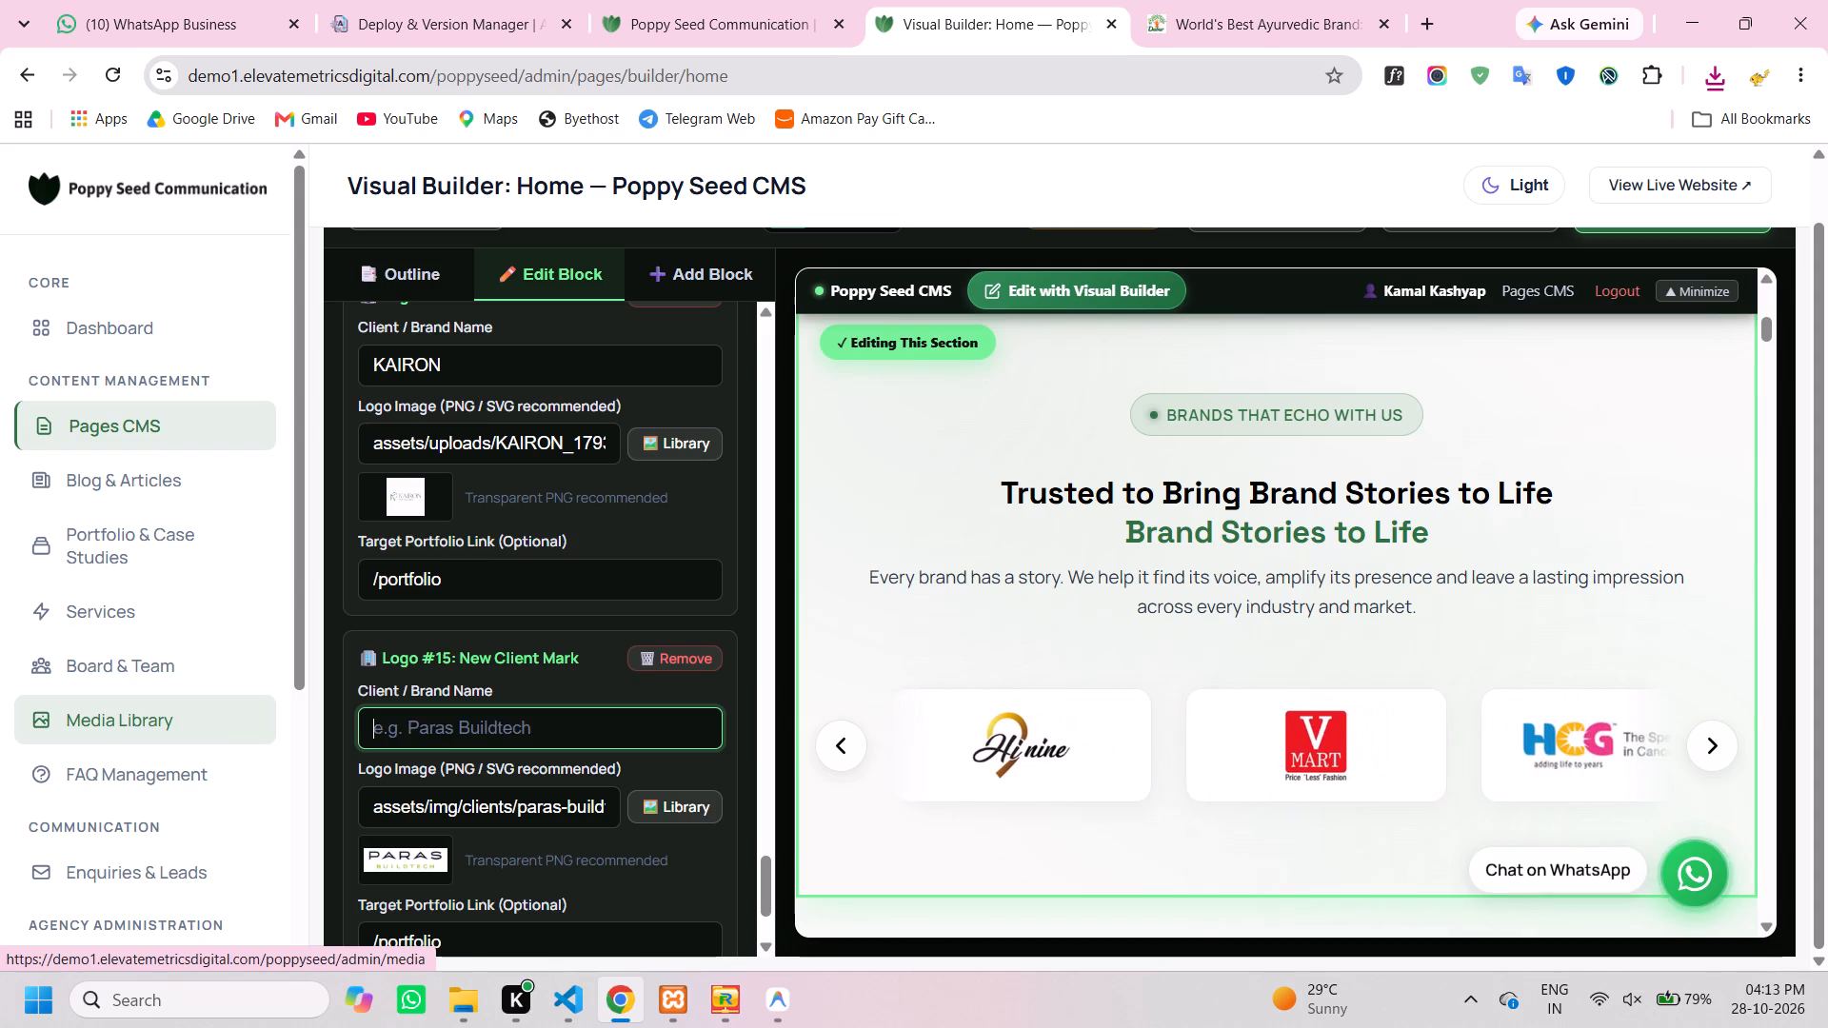
{"action": "type", "text": "Dabur"}
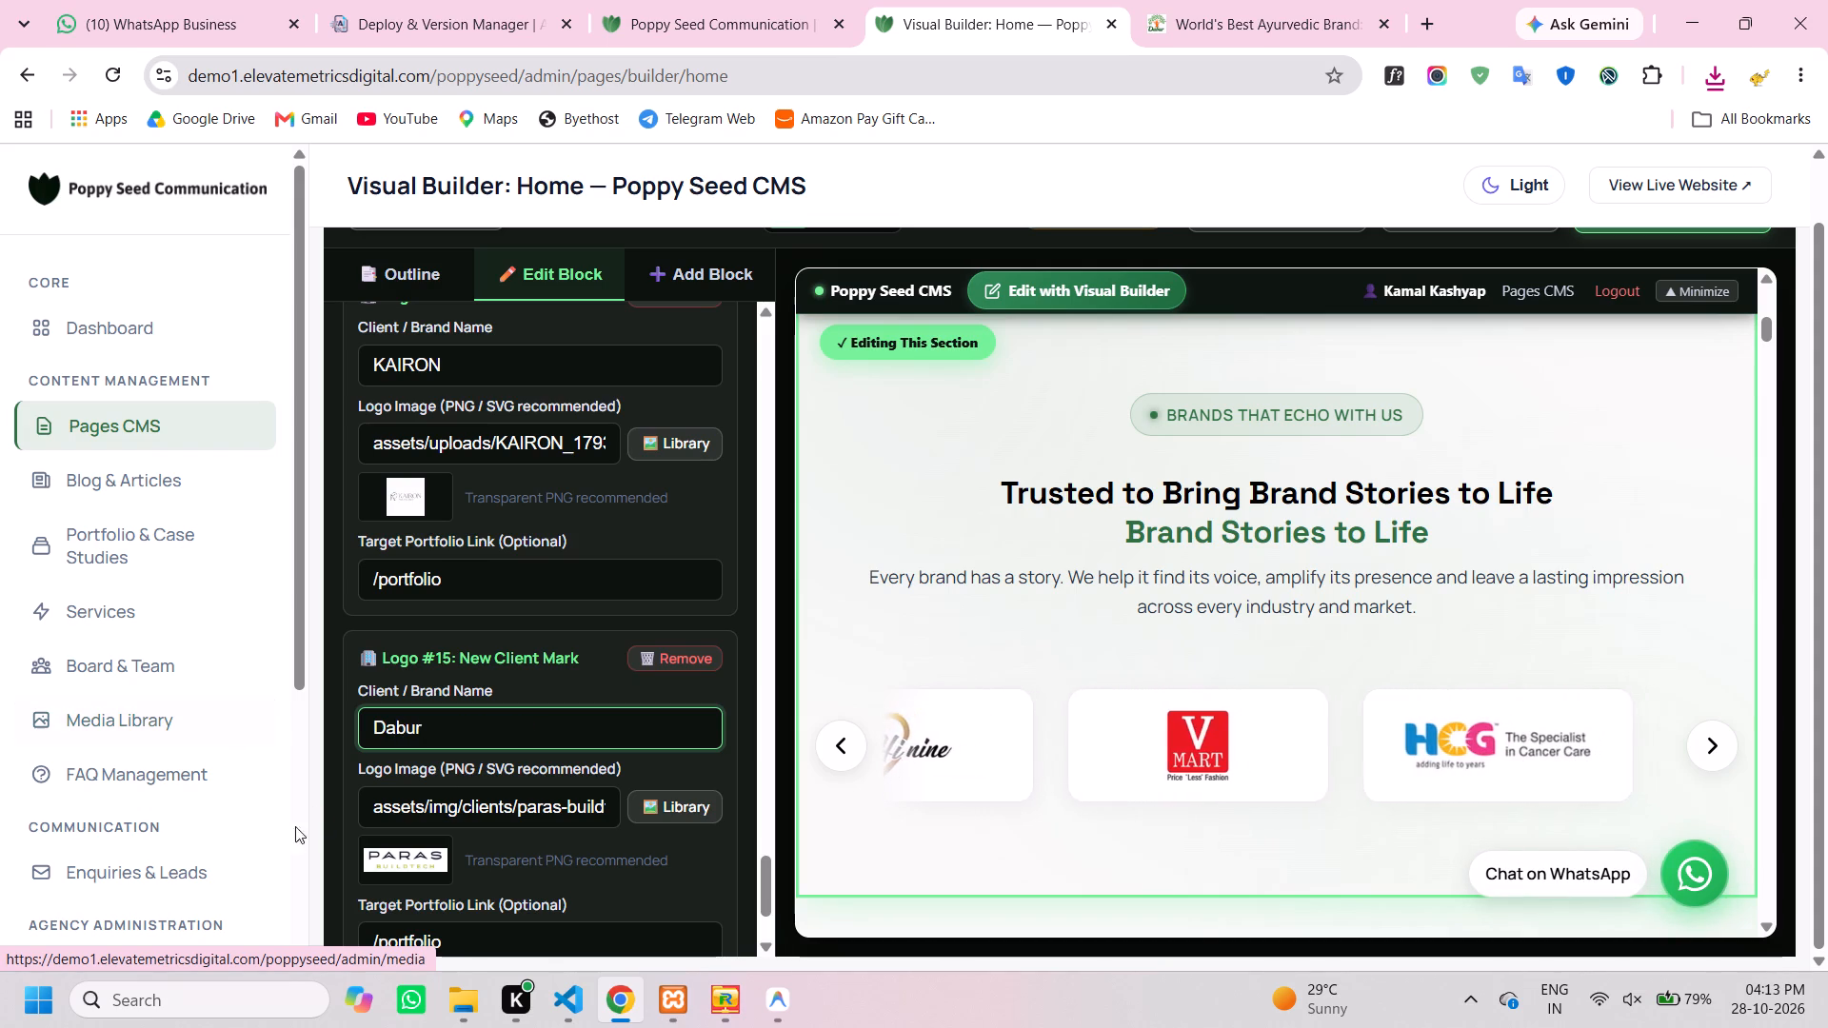
Upload Dabur-CelebrateLife-eng.png from the logosss folder in Downloads and choose it as the Dabur entry's logo image.
{"action": "left_click", "coordinate": [672, 797]}
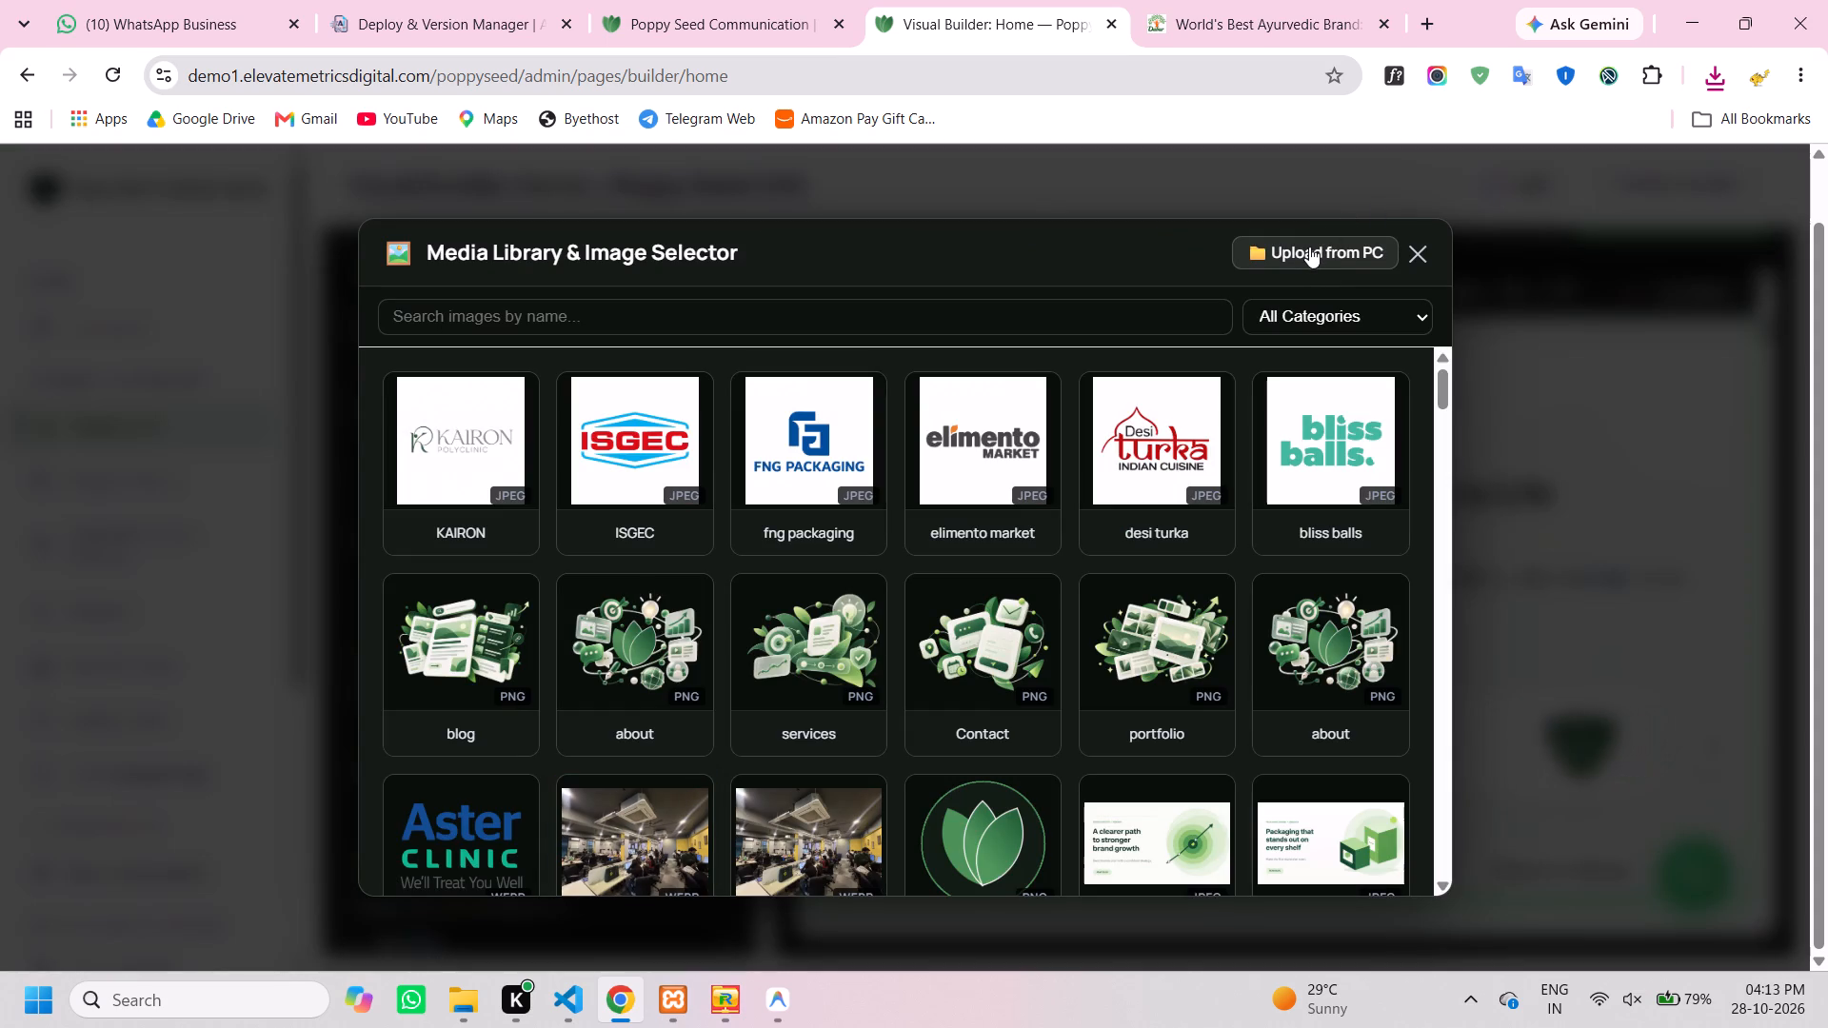
{"action": "left_click", "coordinate": [1309, 247]}
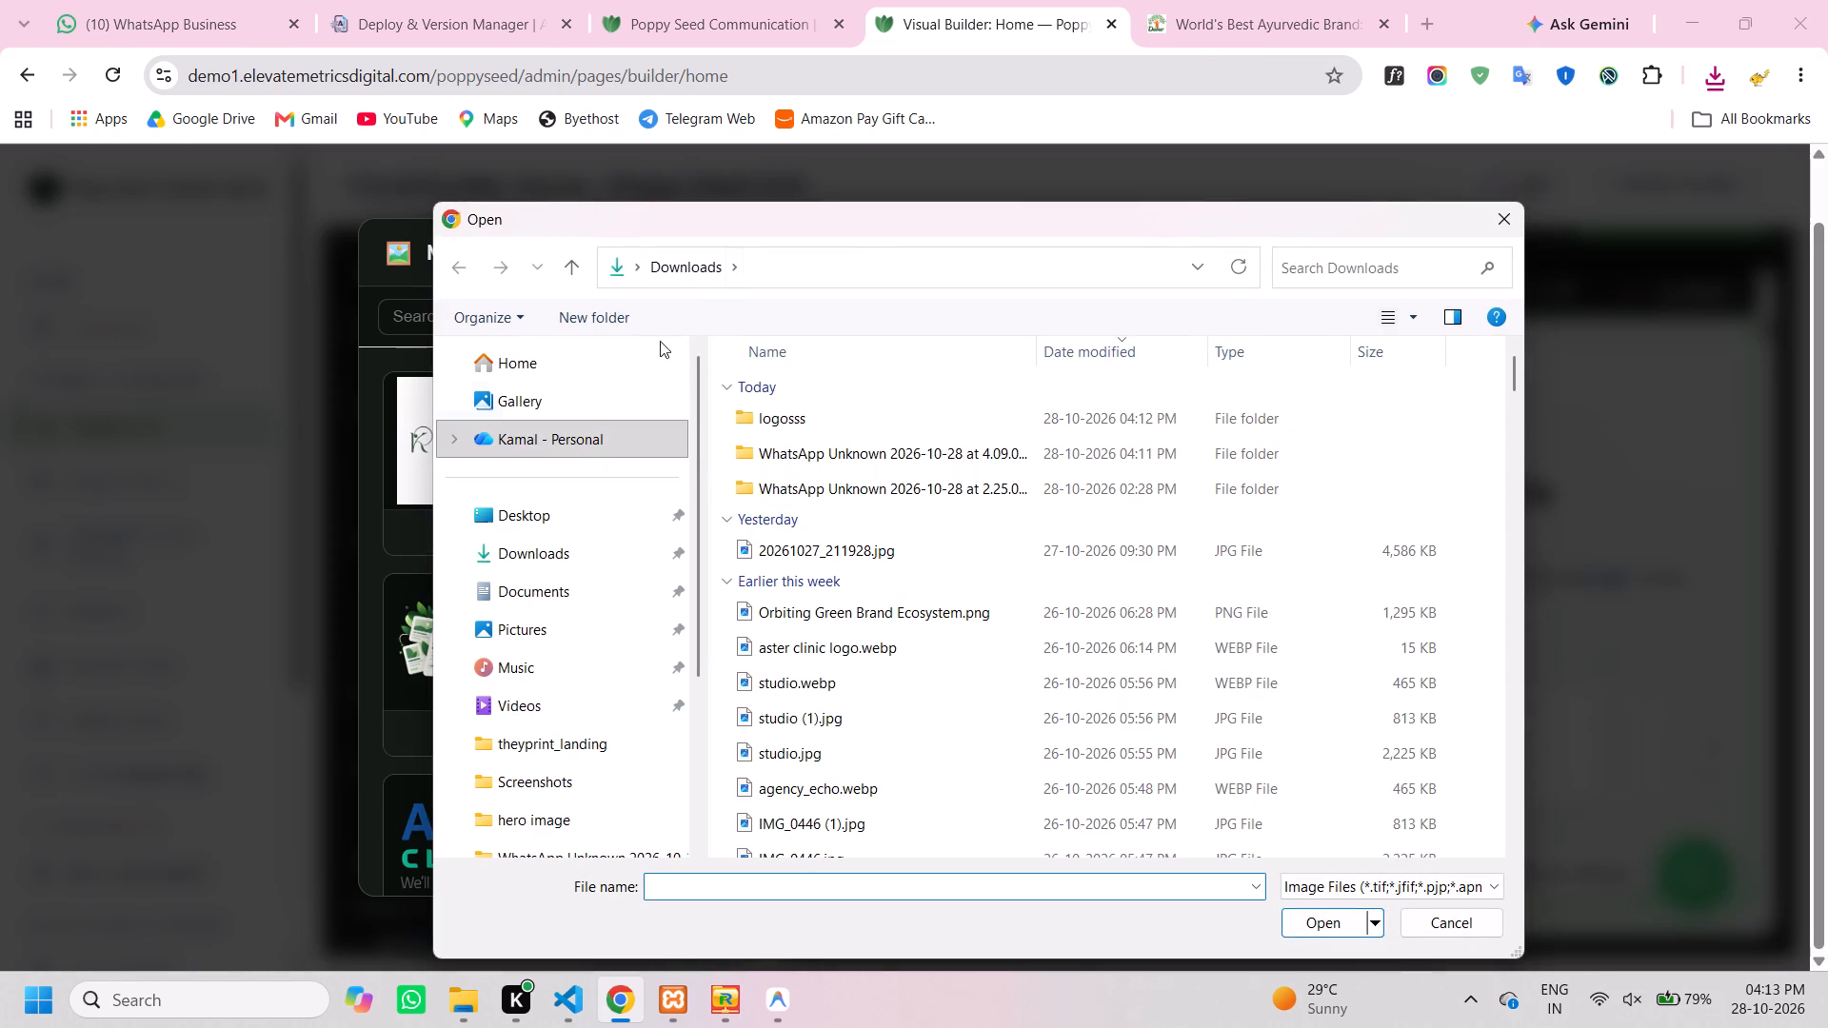
{"action": "double_click", "coordinate": [804, 425]}
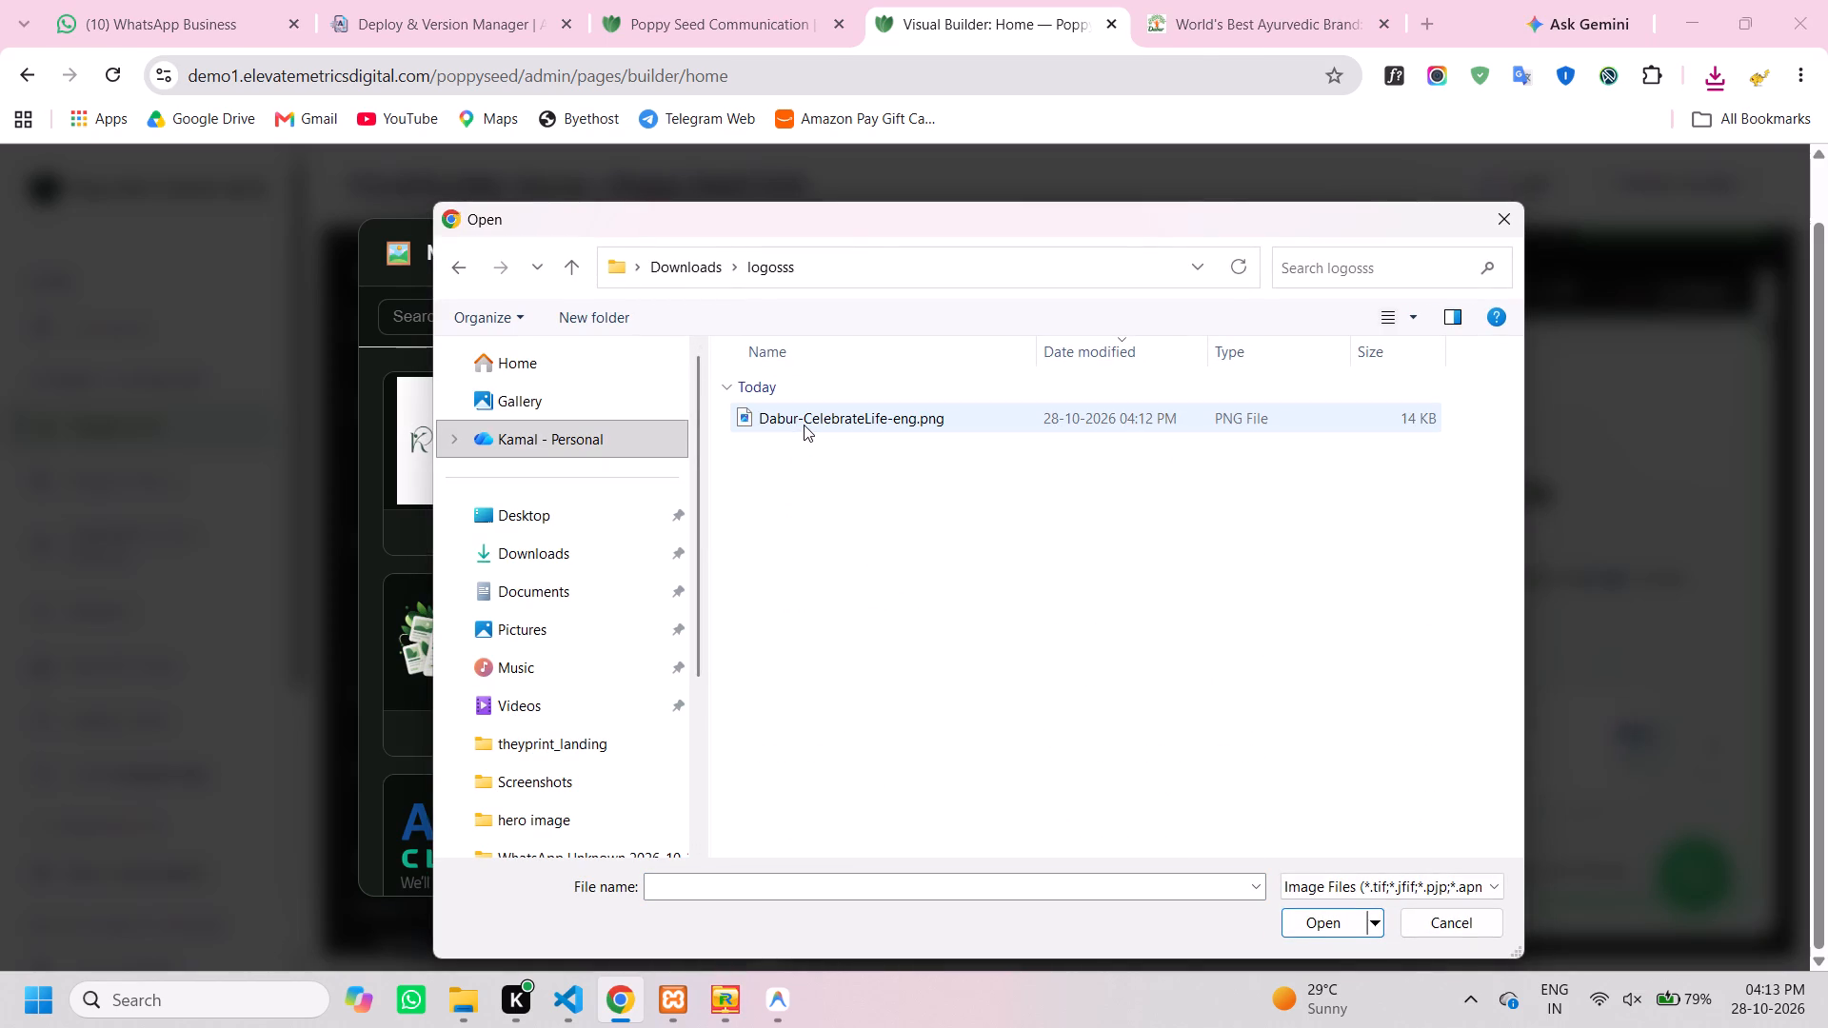
{"action": "left_click", "coordinate": [804, 425]}
{"action": "left_click", "coordinate": [1307, 912]}
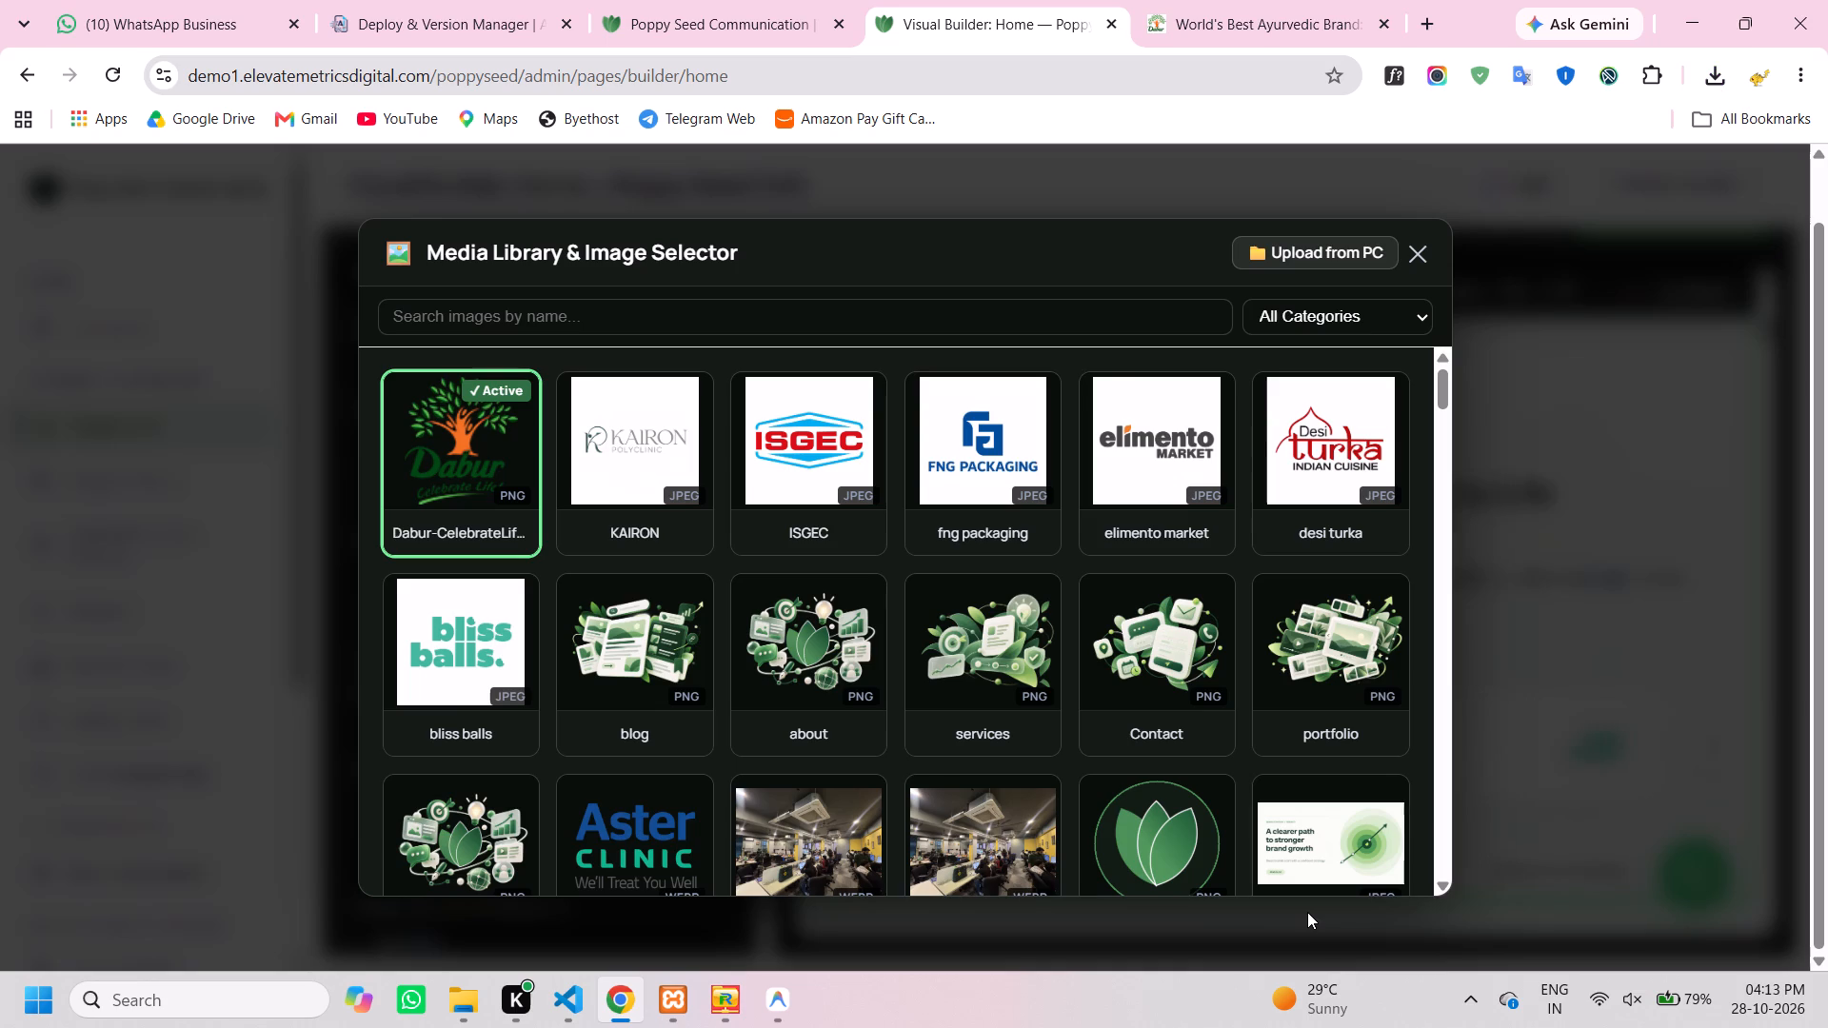
{"action": "left_click", "coordinate": [457, 465]}
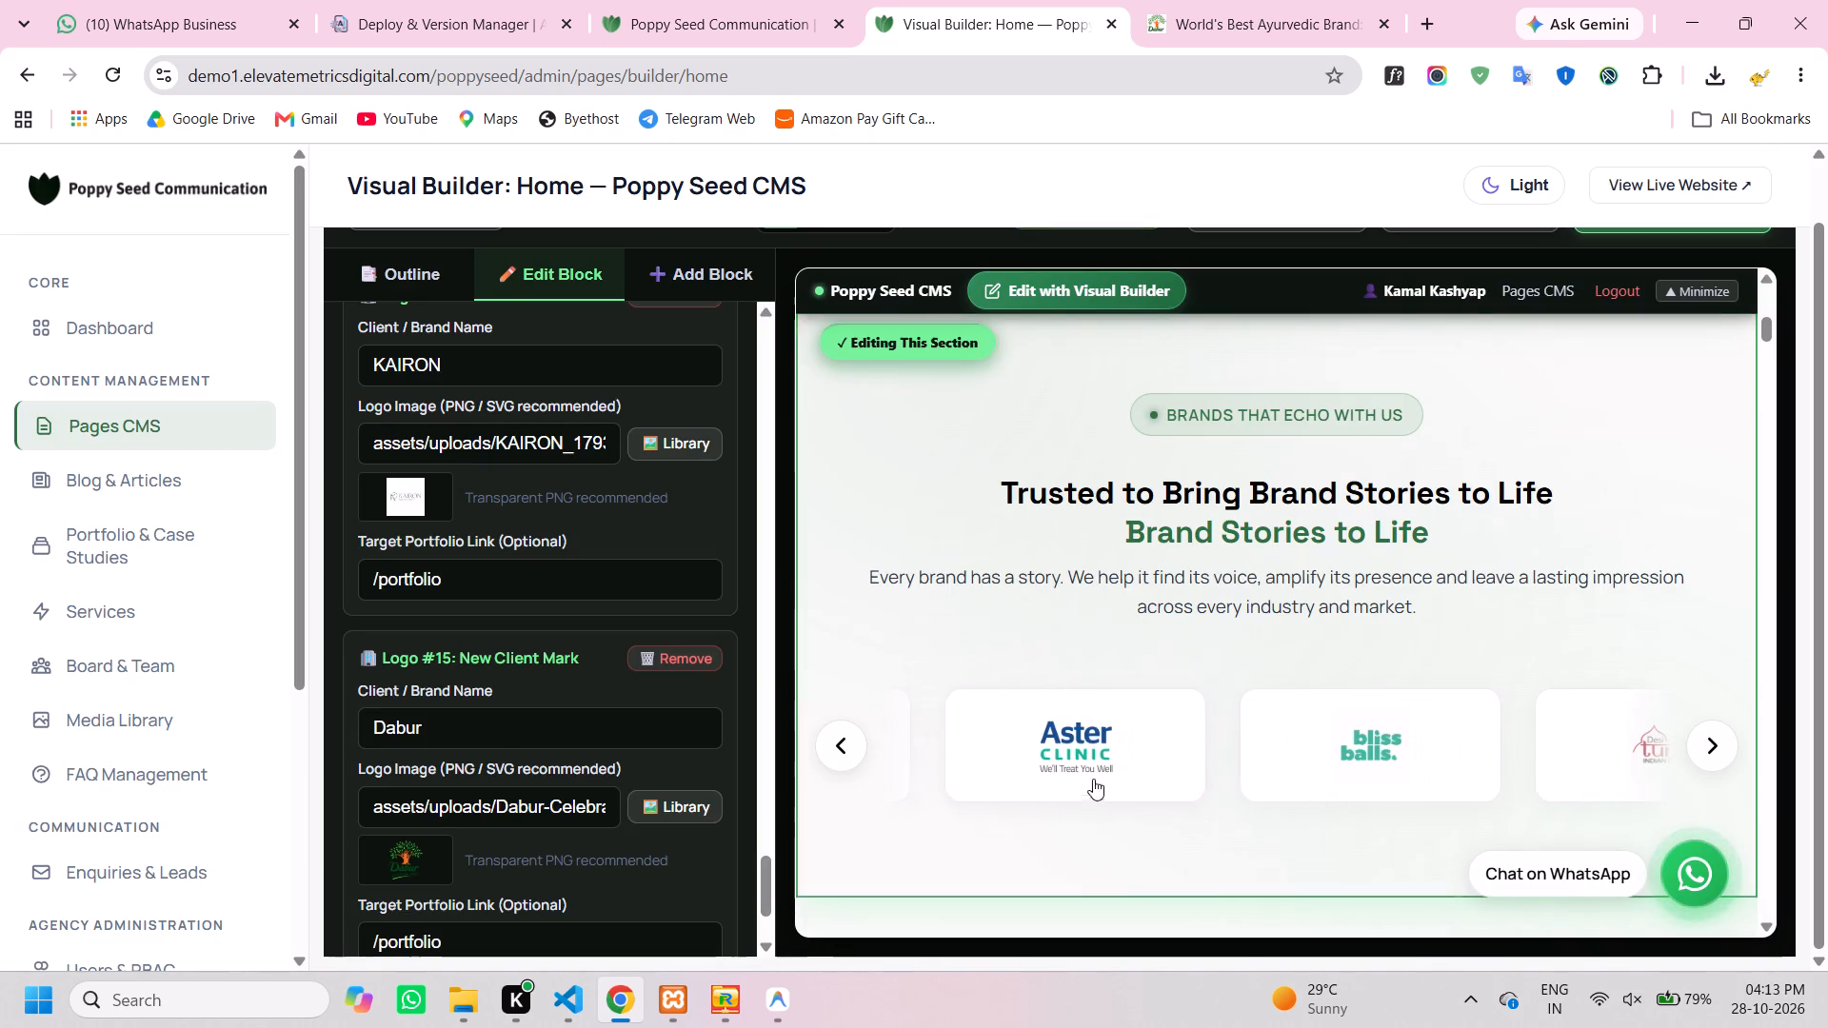
Advance the client logos slider in the live preview to check the later logos.
{"action": "left_click", "coordinate": [1719, 748]}
{"action": "triple_click", "coordinate": [1719, 748]}
{"action": "left_click", "coordinate": [1719, 748]}
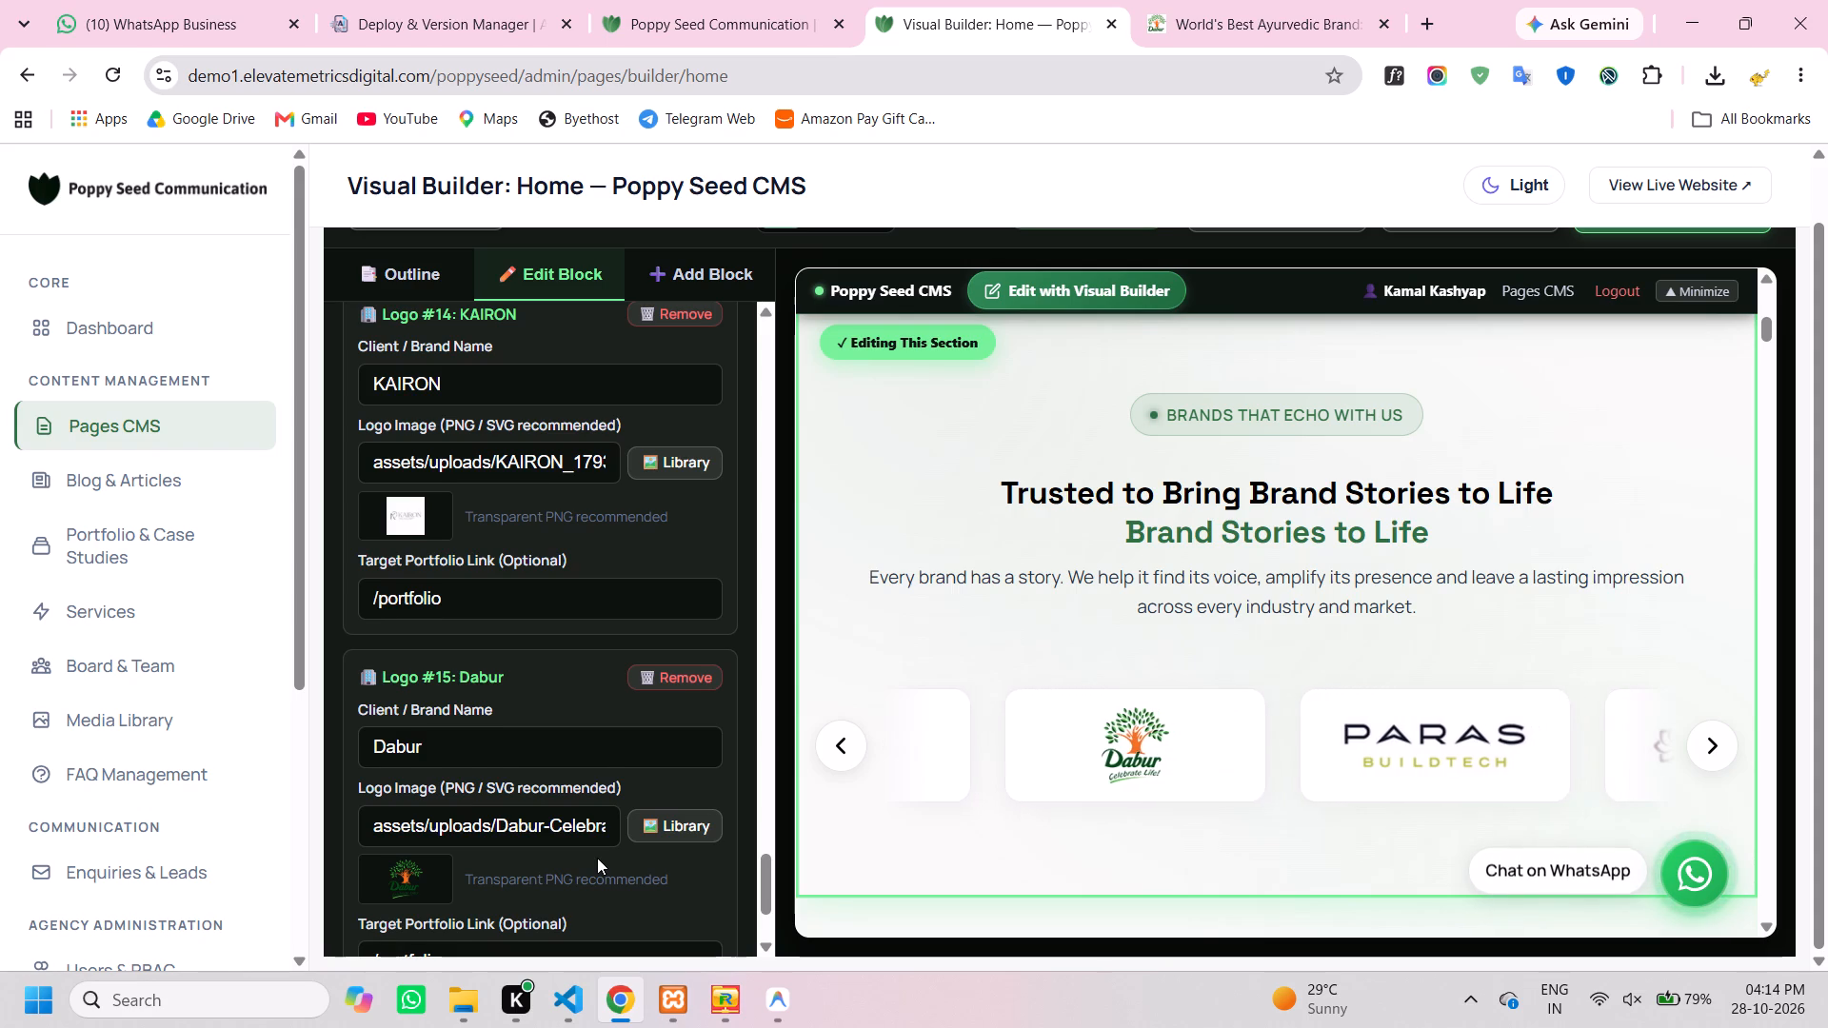
Copy the name fairshop from fairshop.jpeg in the WhatsApp download folder and start a new web lookup in the Dabur website's tab.
{"action": "scroll", "coordinate": [597, 858], "scroll_direction": "down", "scroll_amount": 4}
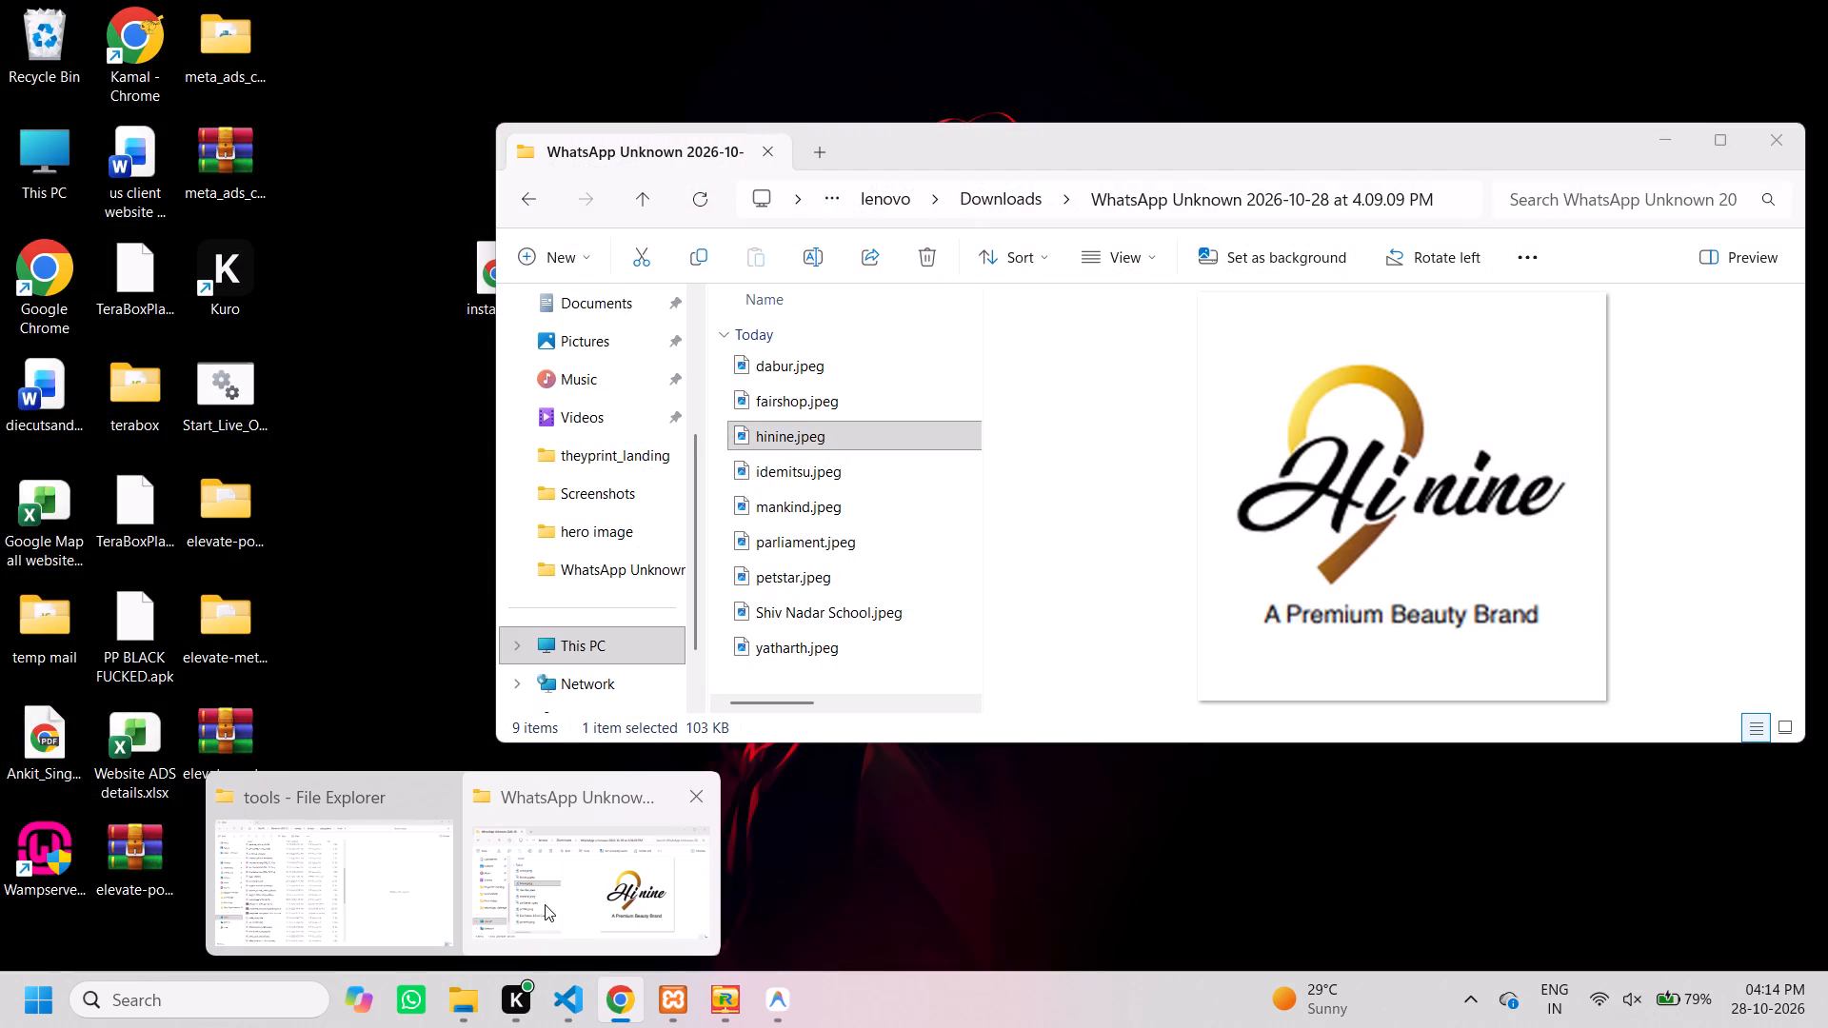
{"action": "left_click", "coordinate": [545, 904]}
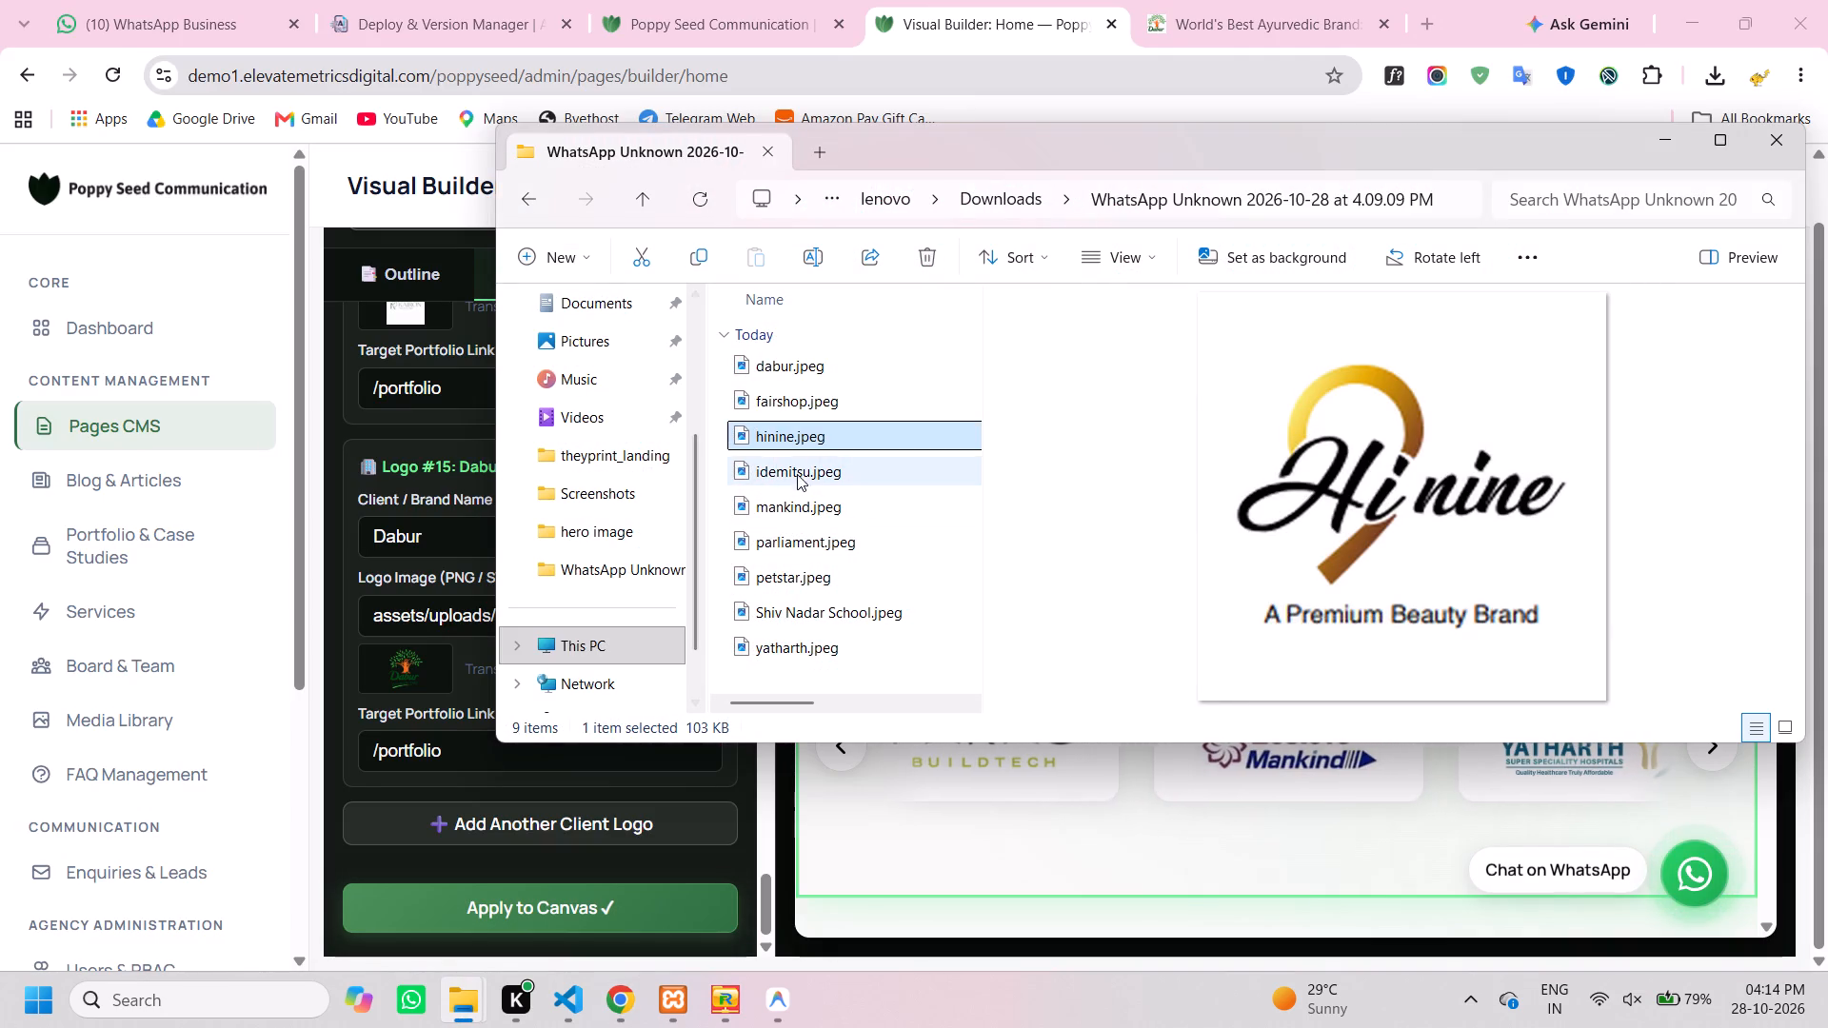
{"action": "left_click", "coordinate": [791, 394]}
{"action": "key", "text": "F2"}
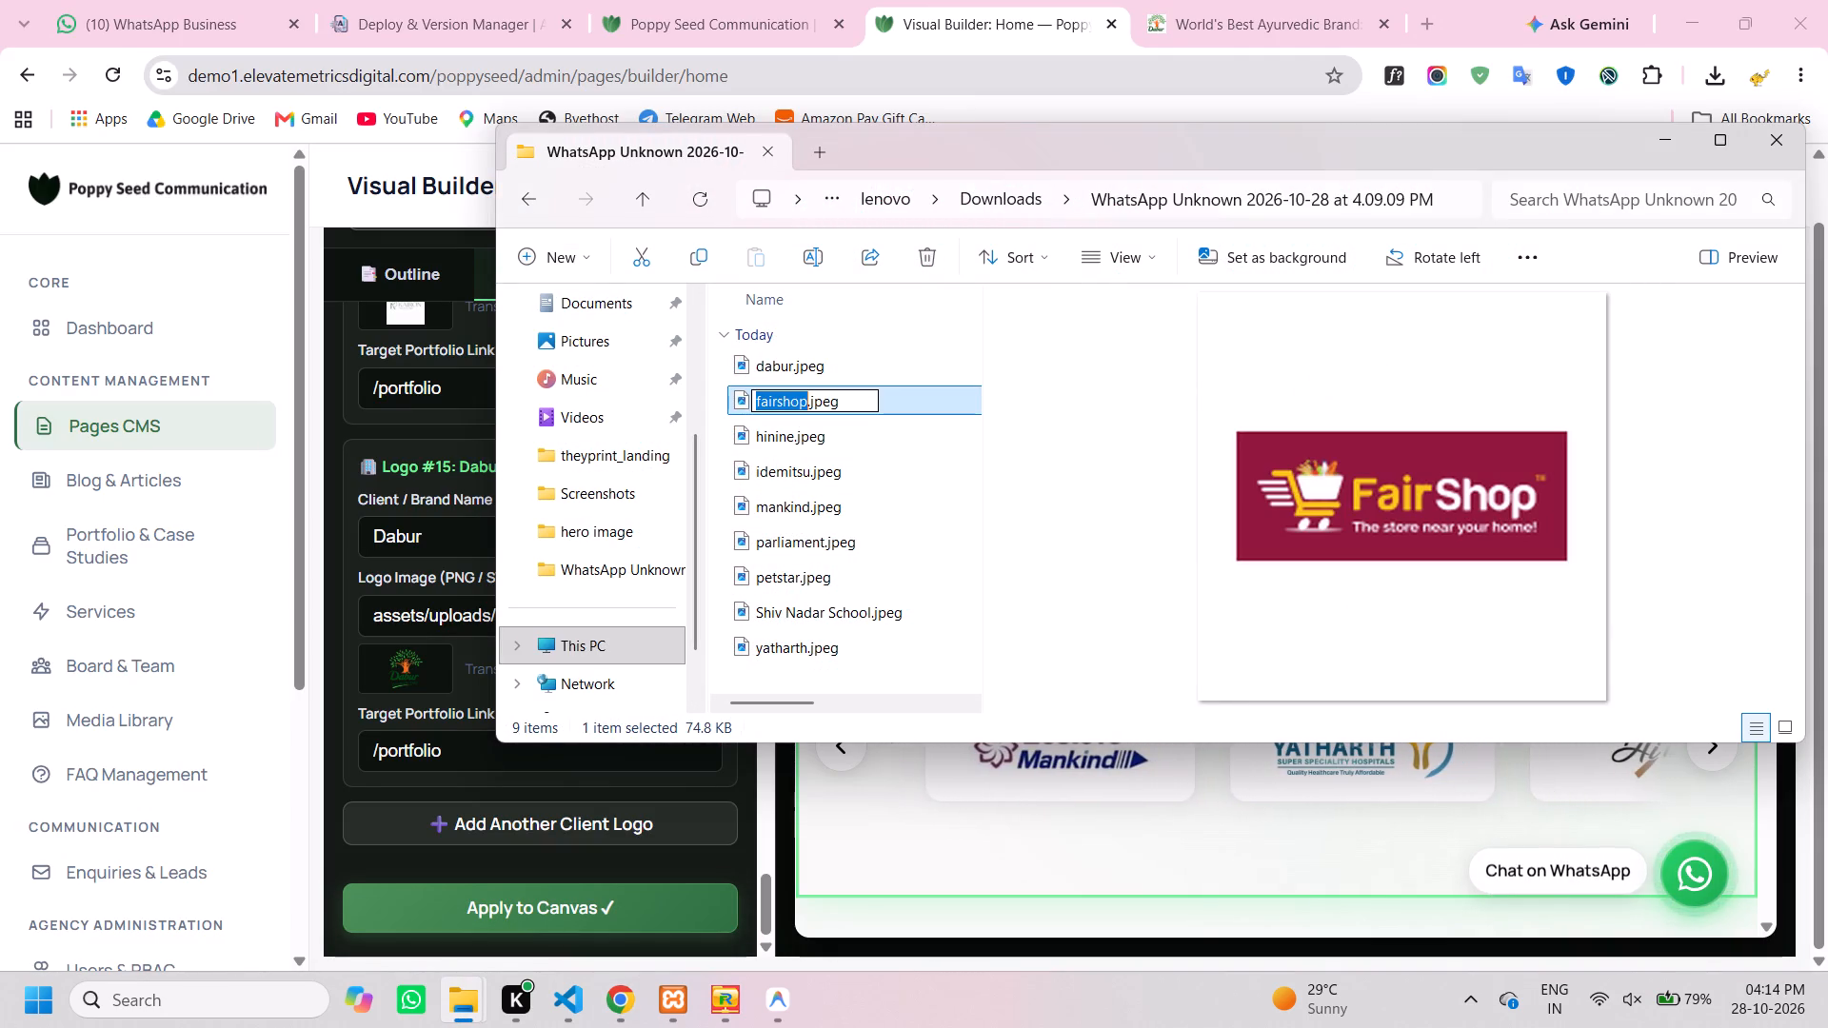
{"action": "key", "text": "ctrl+c"}
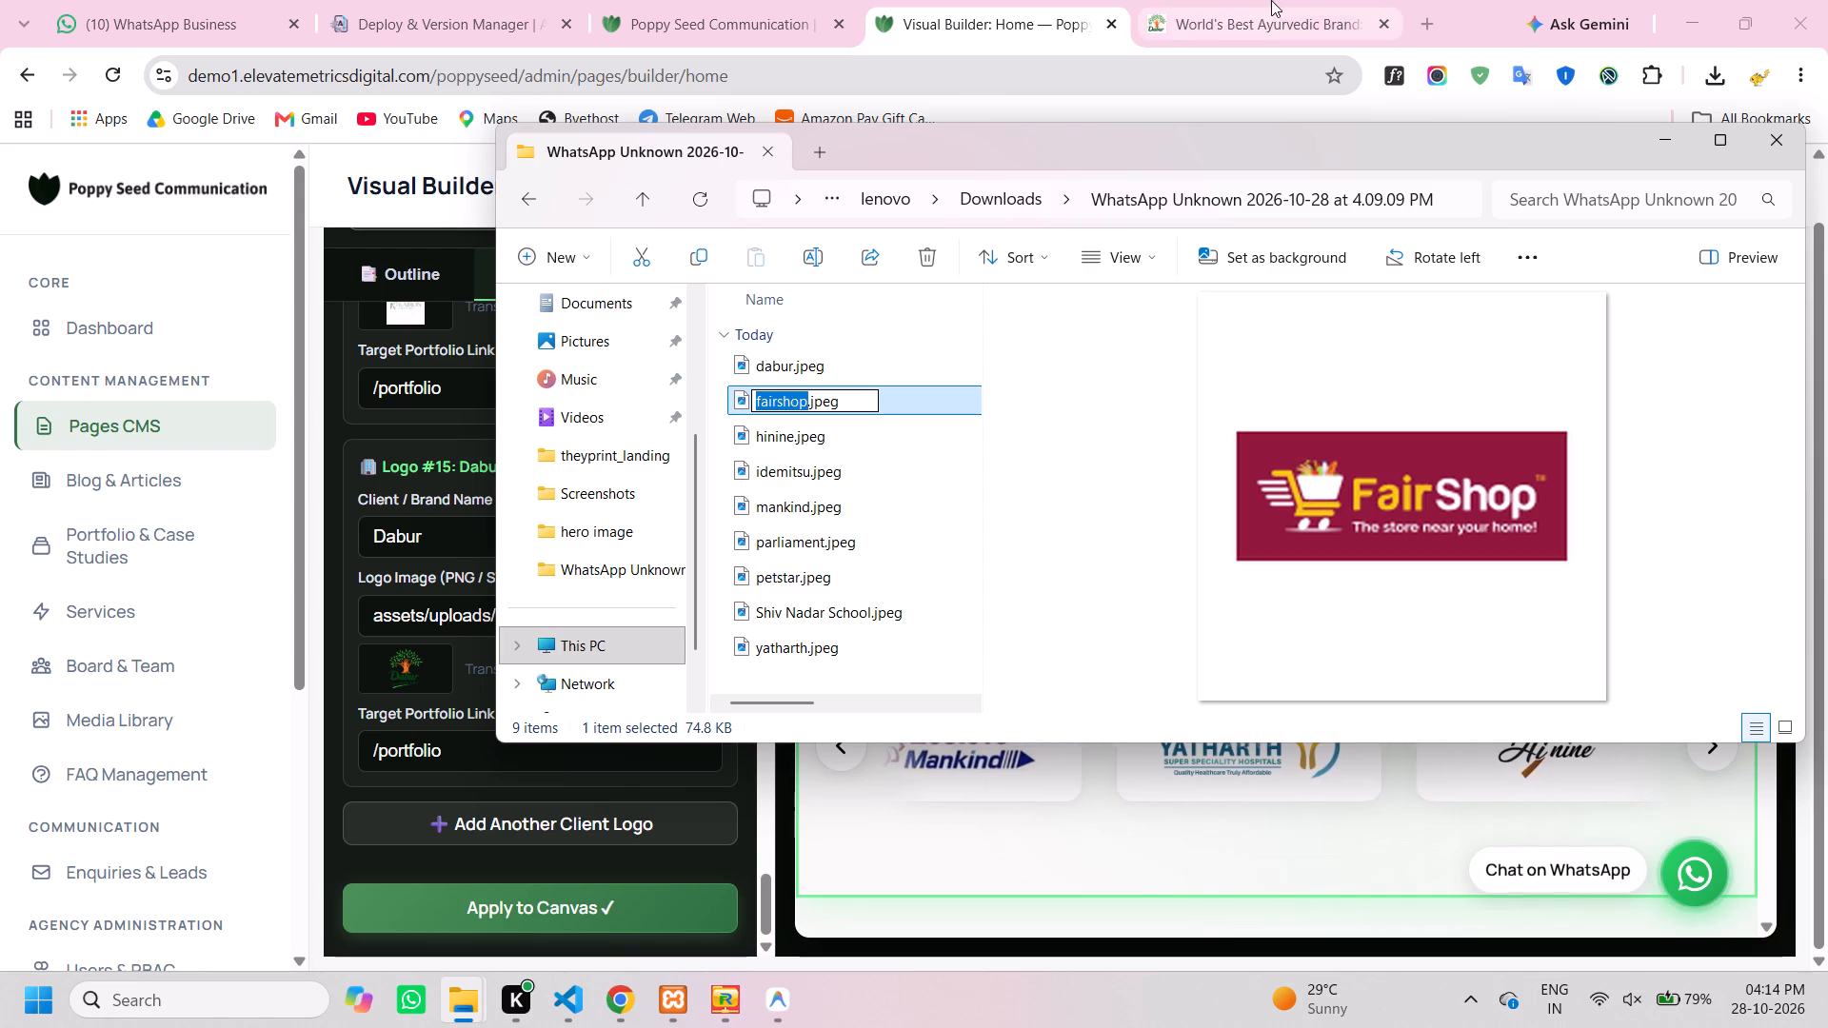
{"action": "left_click", "coordinate": [1283, 1]}
{"action": "left_click", "coordinate": [1171, 64]}
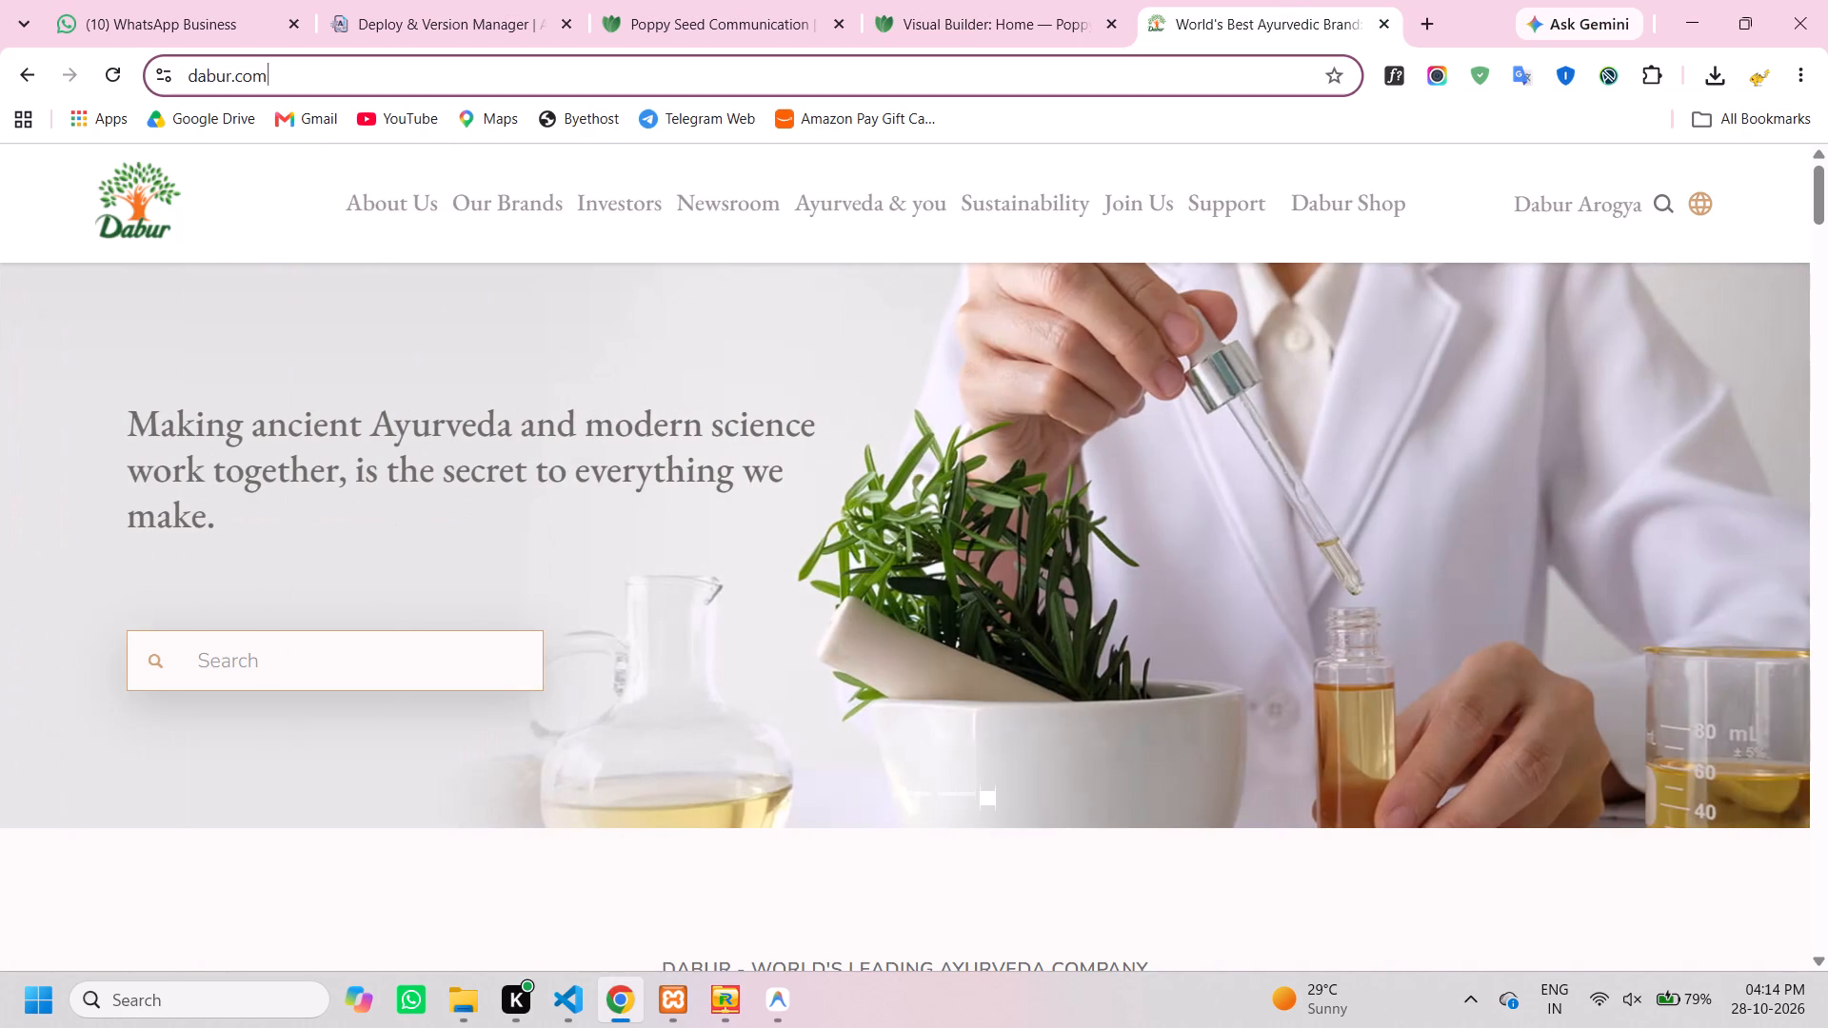
Search Google for fairshop and look through the results for the brand's official pages.
{"action": "key", "text": "ctrl+v"}
{"action": "key", "text": "Return"}
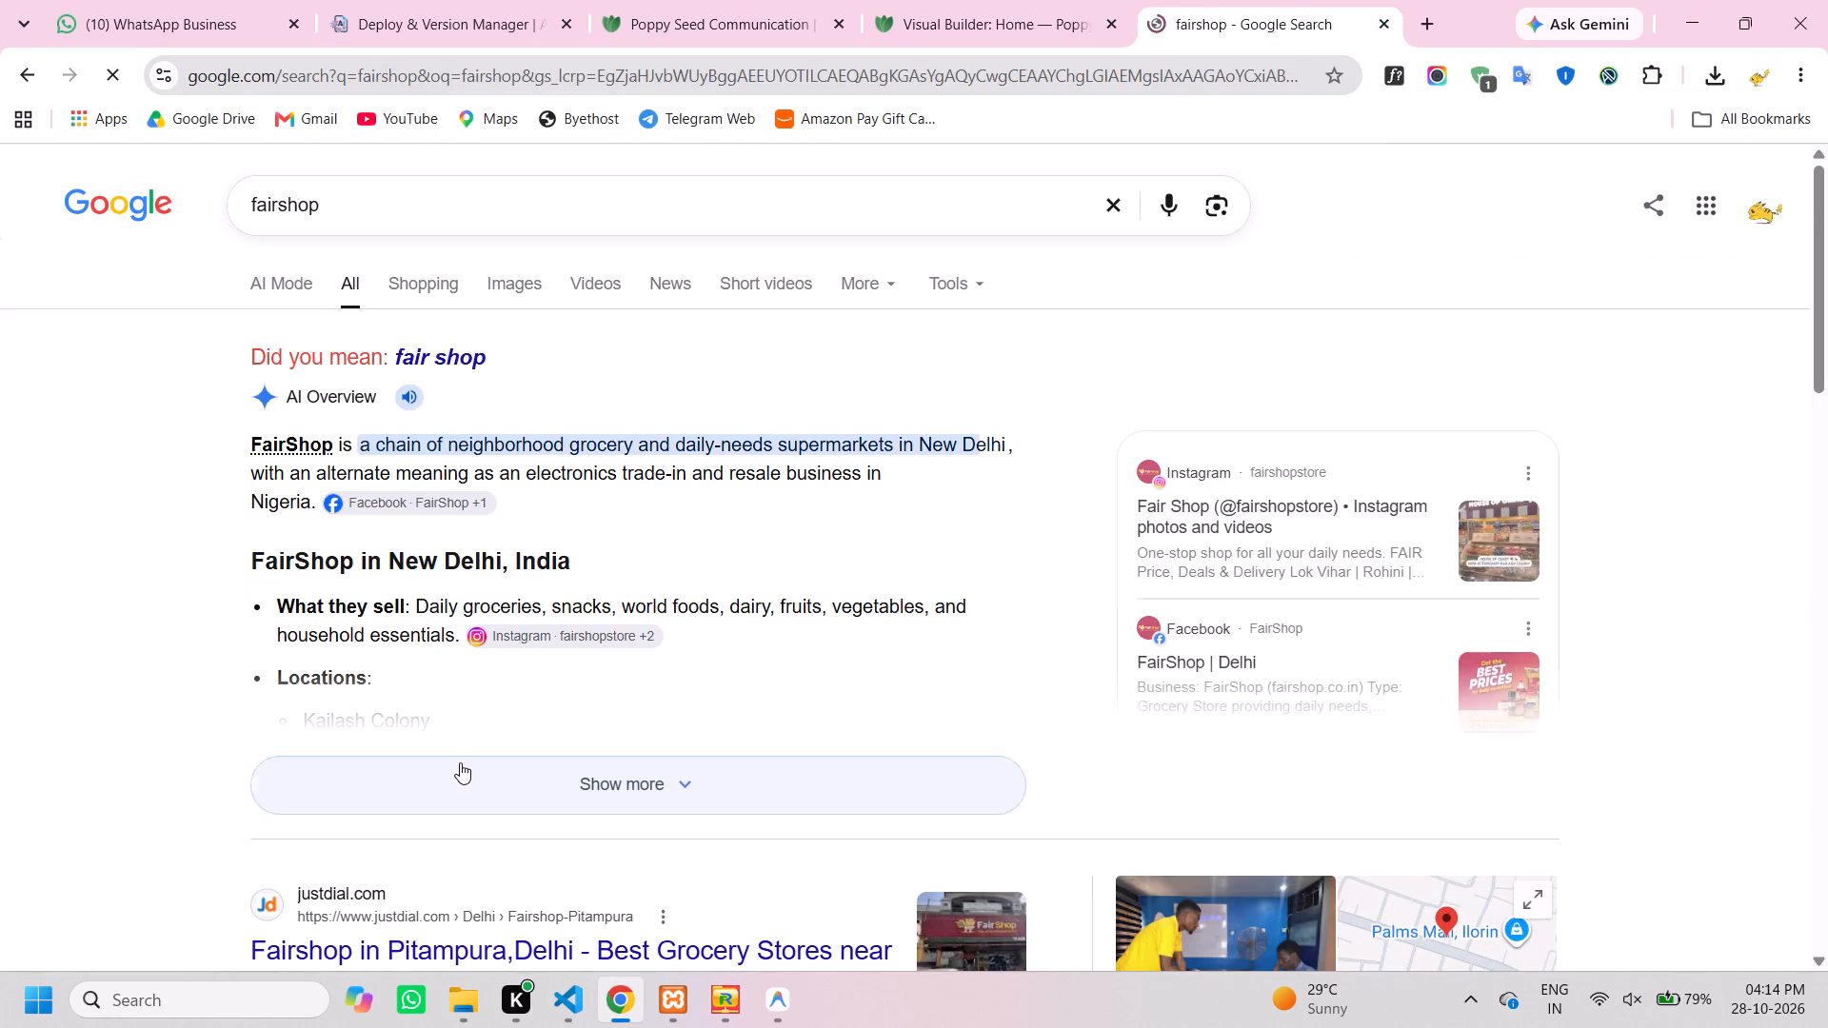
{"action": "scroll", "coordinate": [460, 762], "scroll_direction": "down", "scroll_amount": 4}
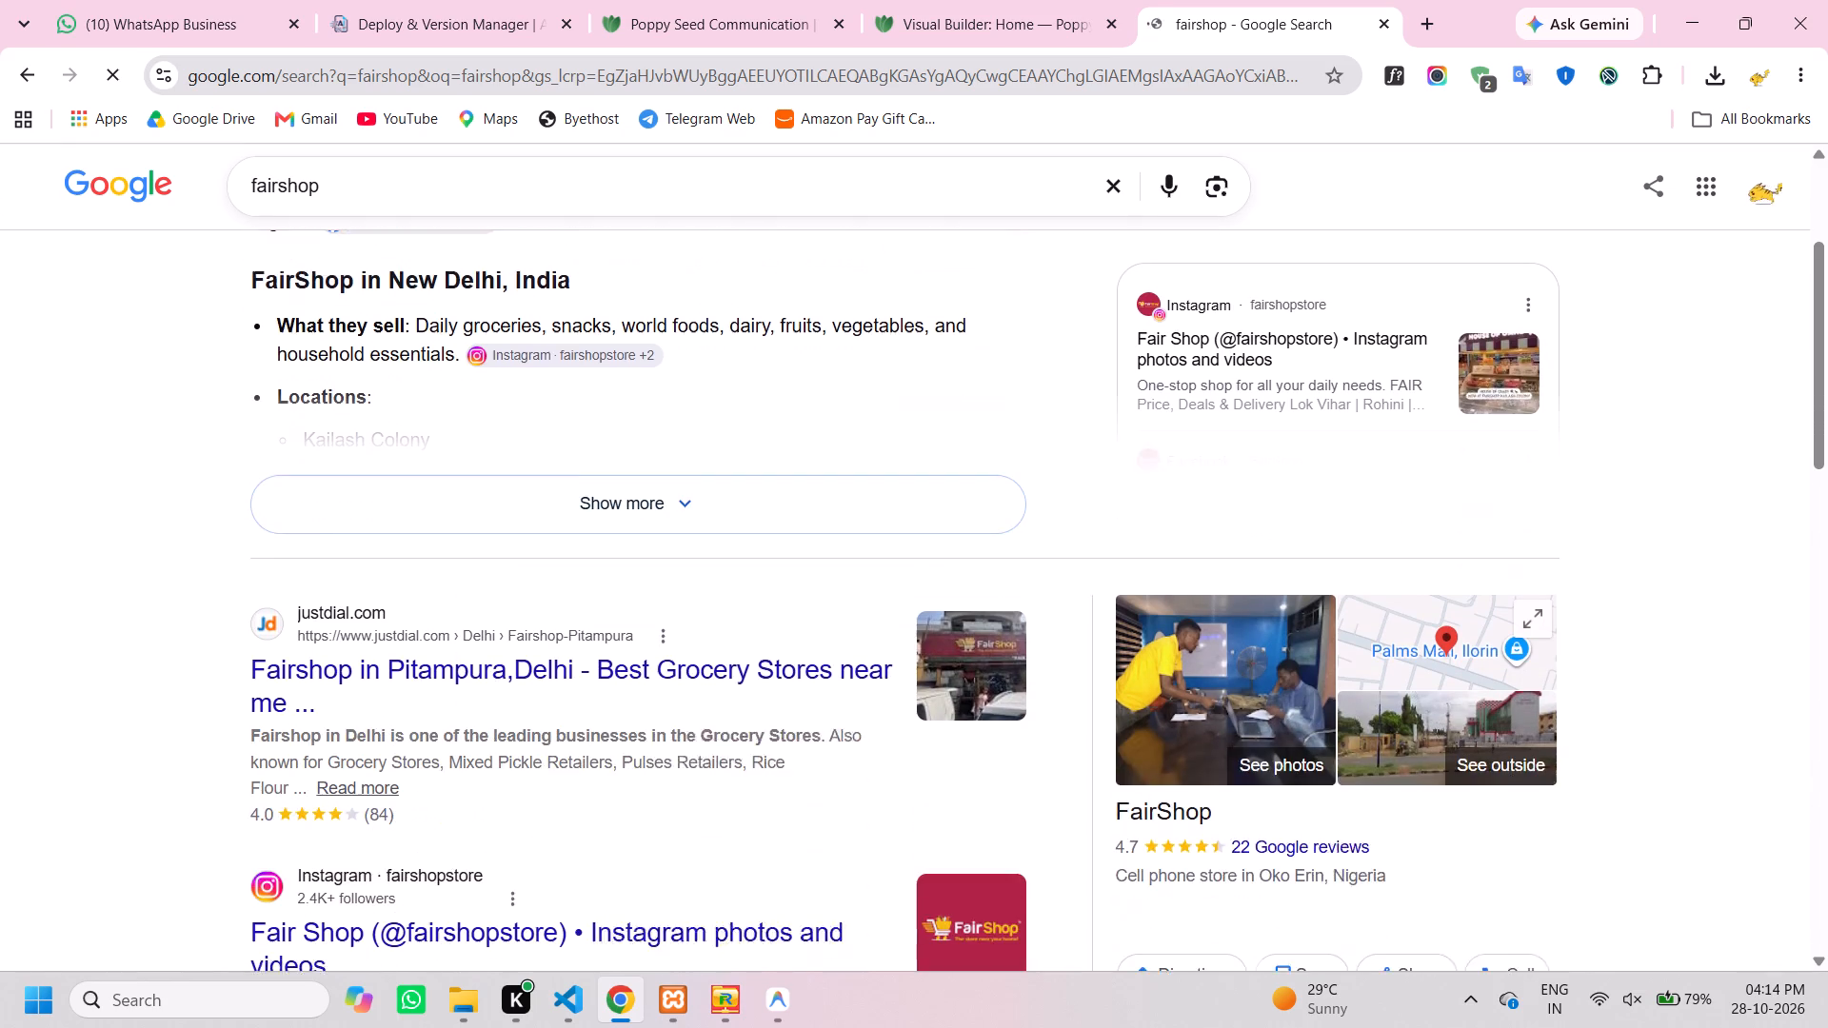
{"action": "scroll", "coordinate": [460, 762], "scroll_direction": "down", "scroll_amount": 3}
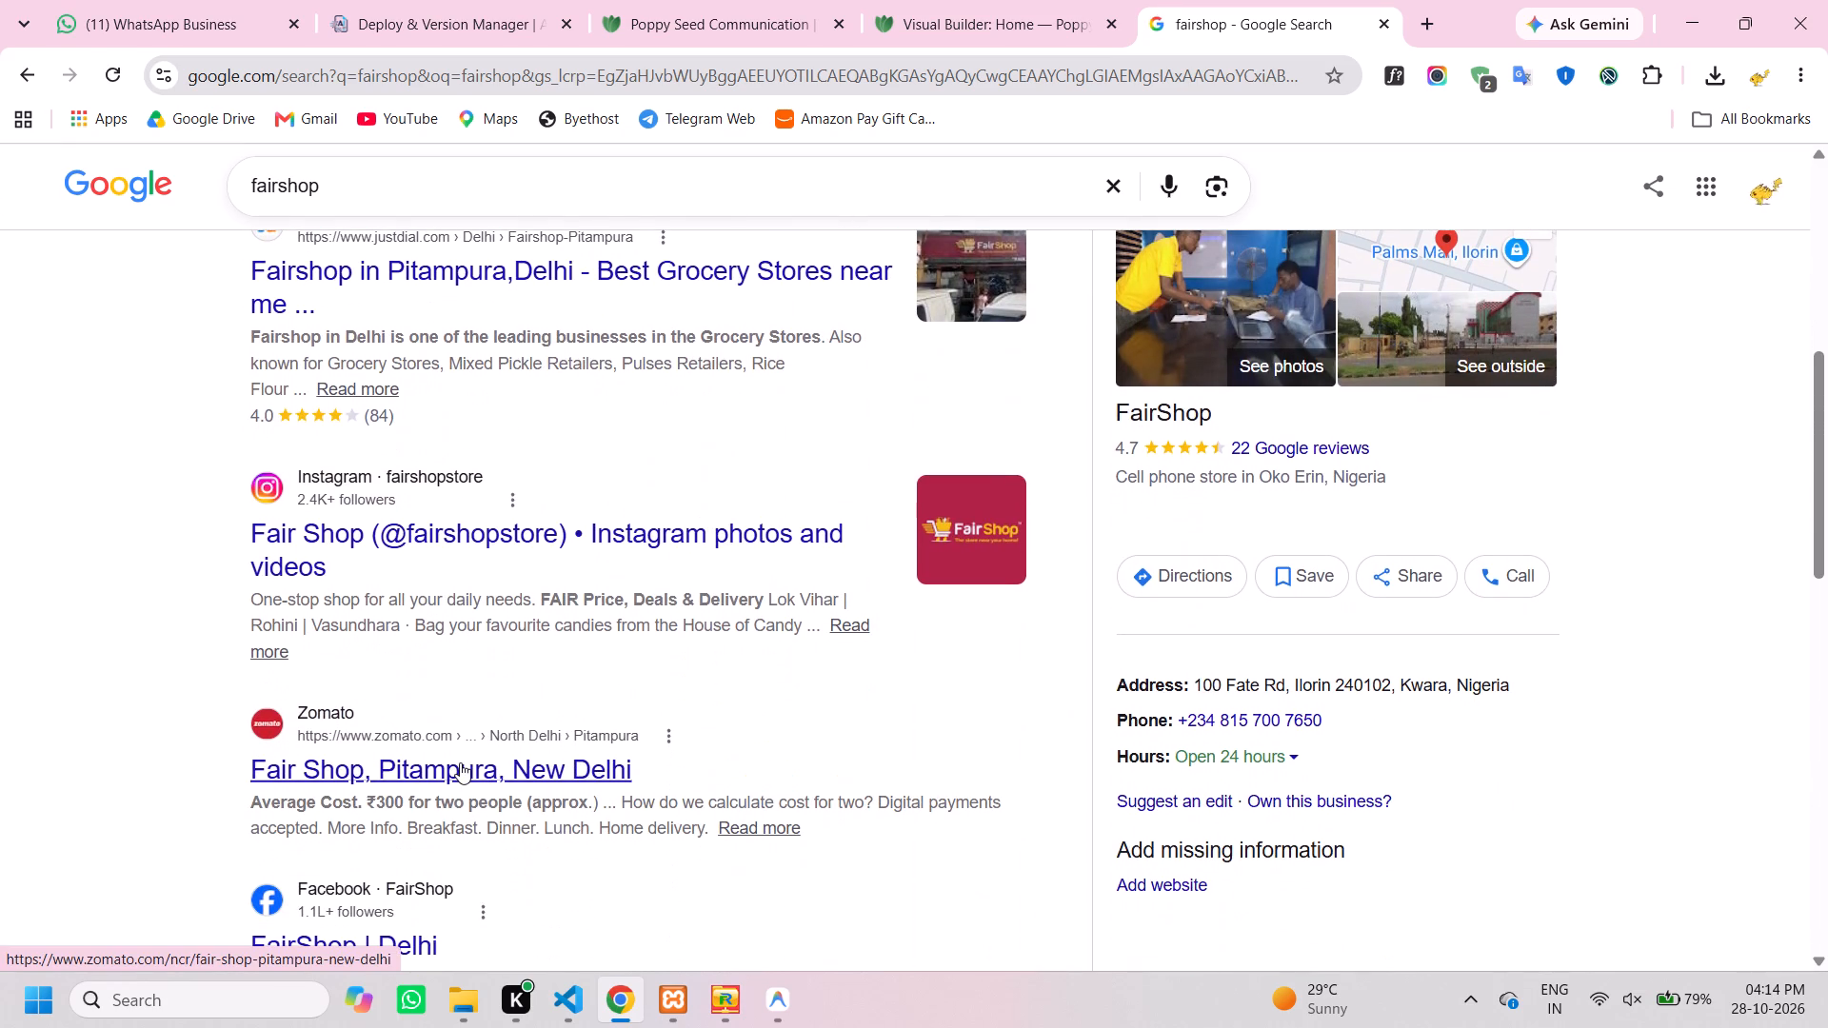
{"action": "scroll", "coordinate": [460, 762], "scroll_direction": "down", "scroll_amount": 3}
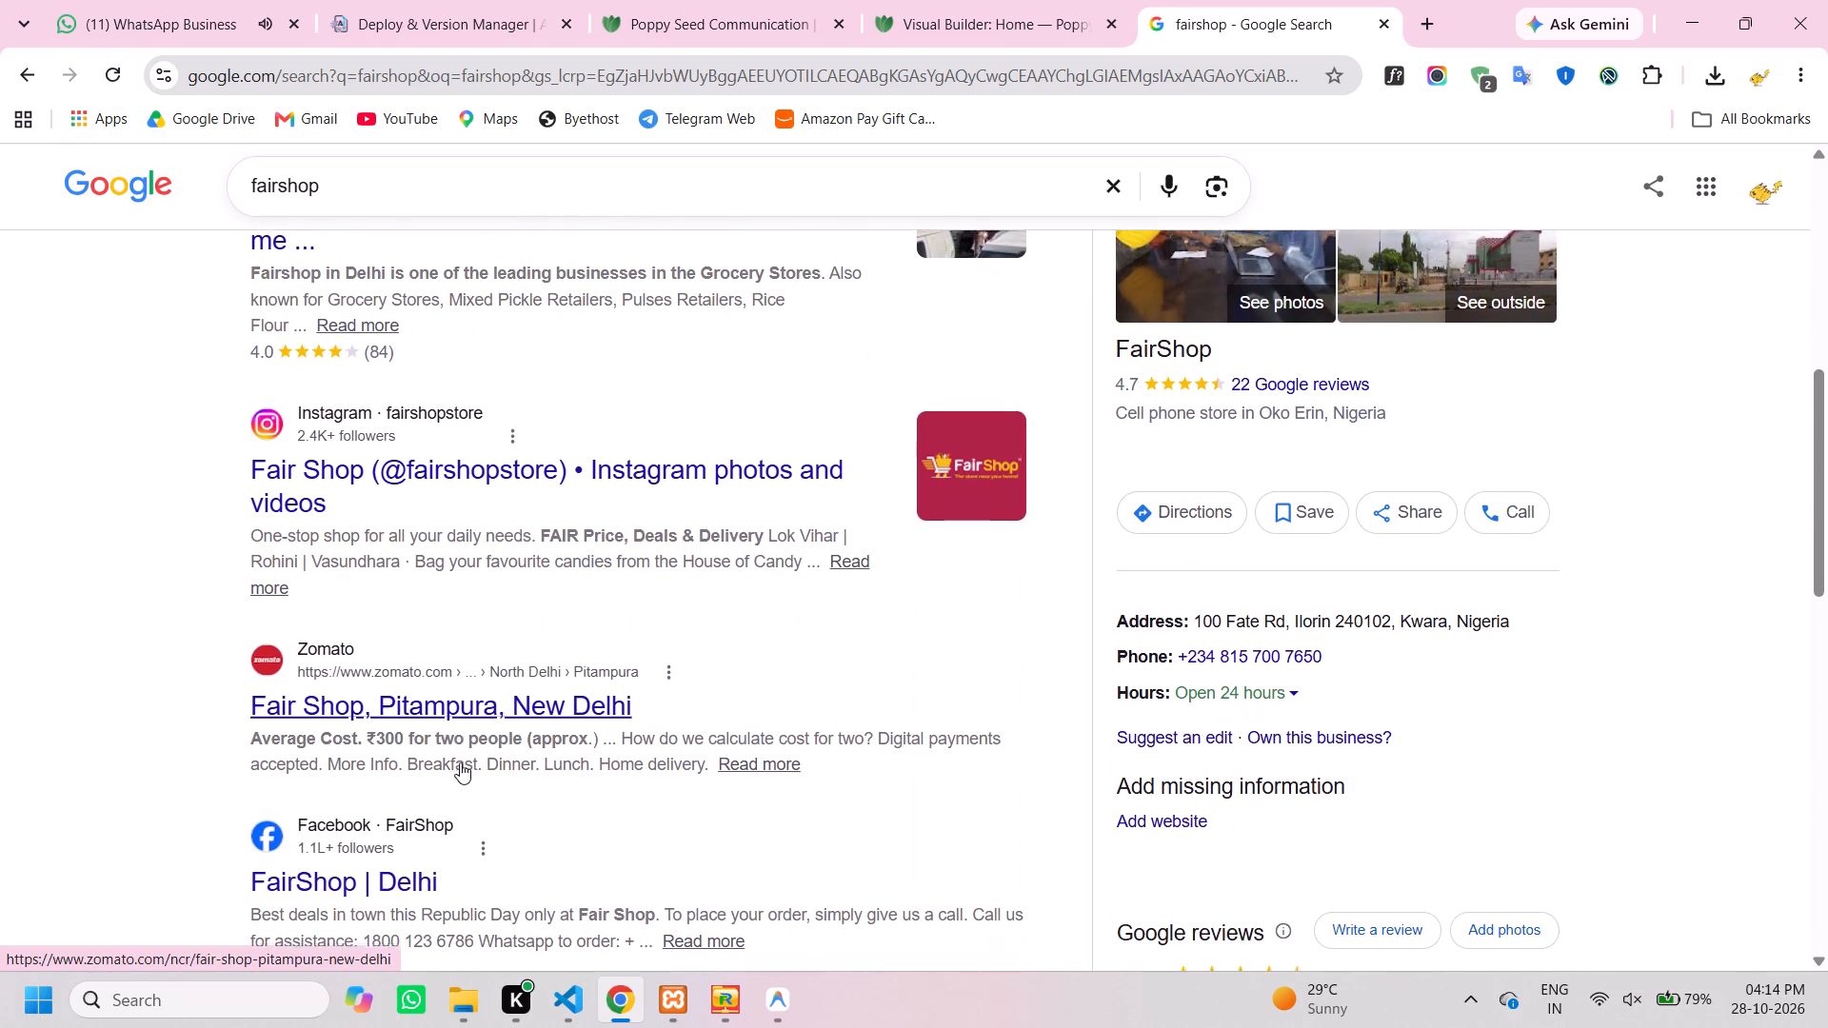
{"action": "scroll", "coordinate": [460, 762], "scroll_direction": "down", "scroll_amount": 6}
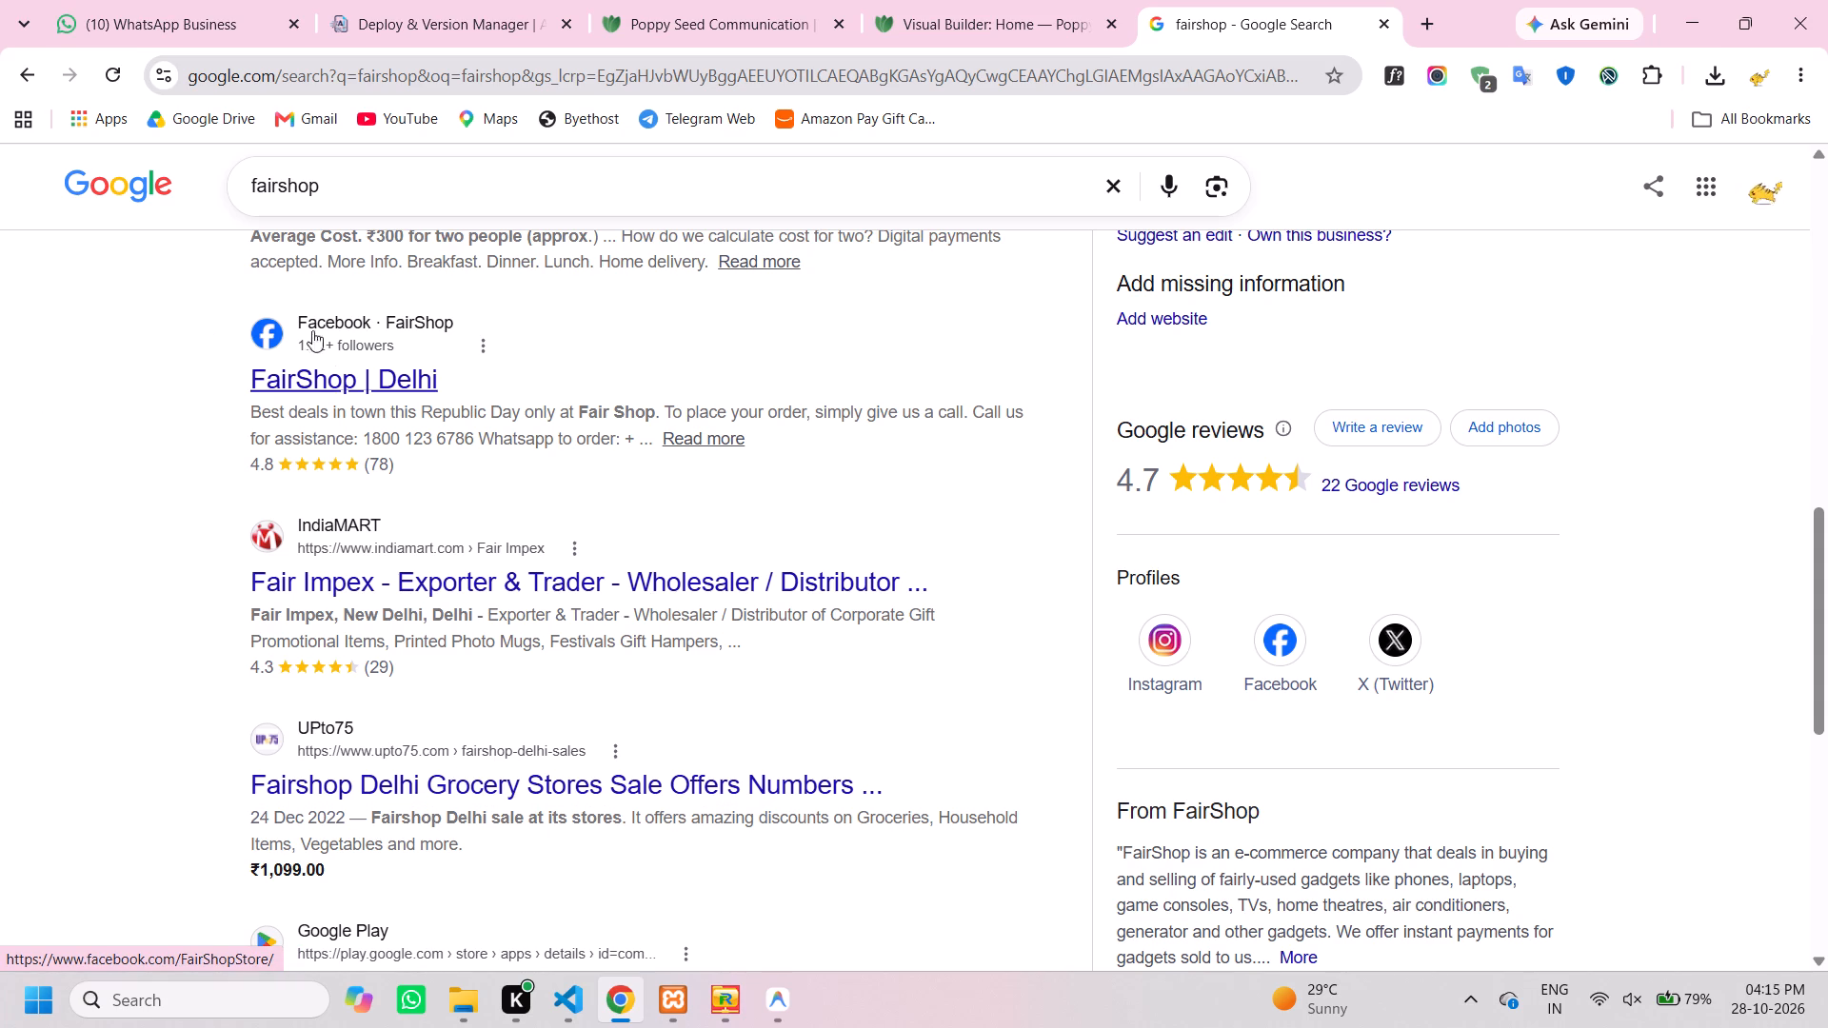
Open FairShop's Delhi Facebook page from the search results, also checking the remaining results and the expanded AI overview.
{"action": "left_click", "coordinate": [327, 379], "text": "ctrl"}
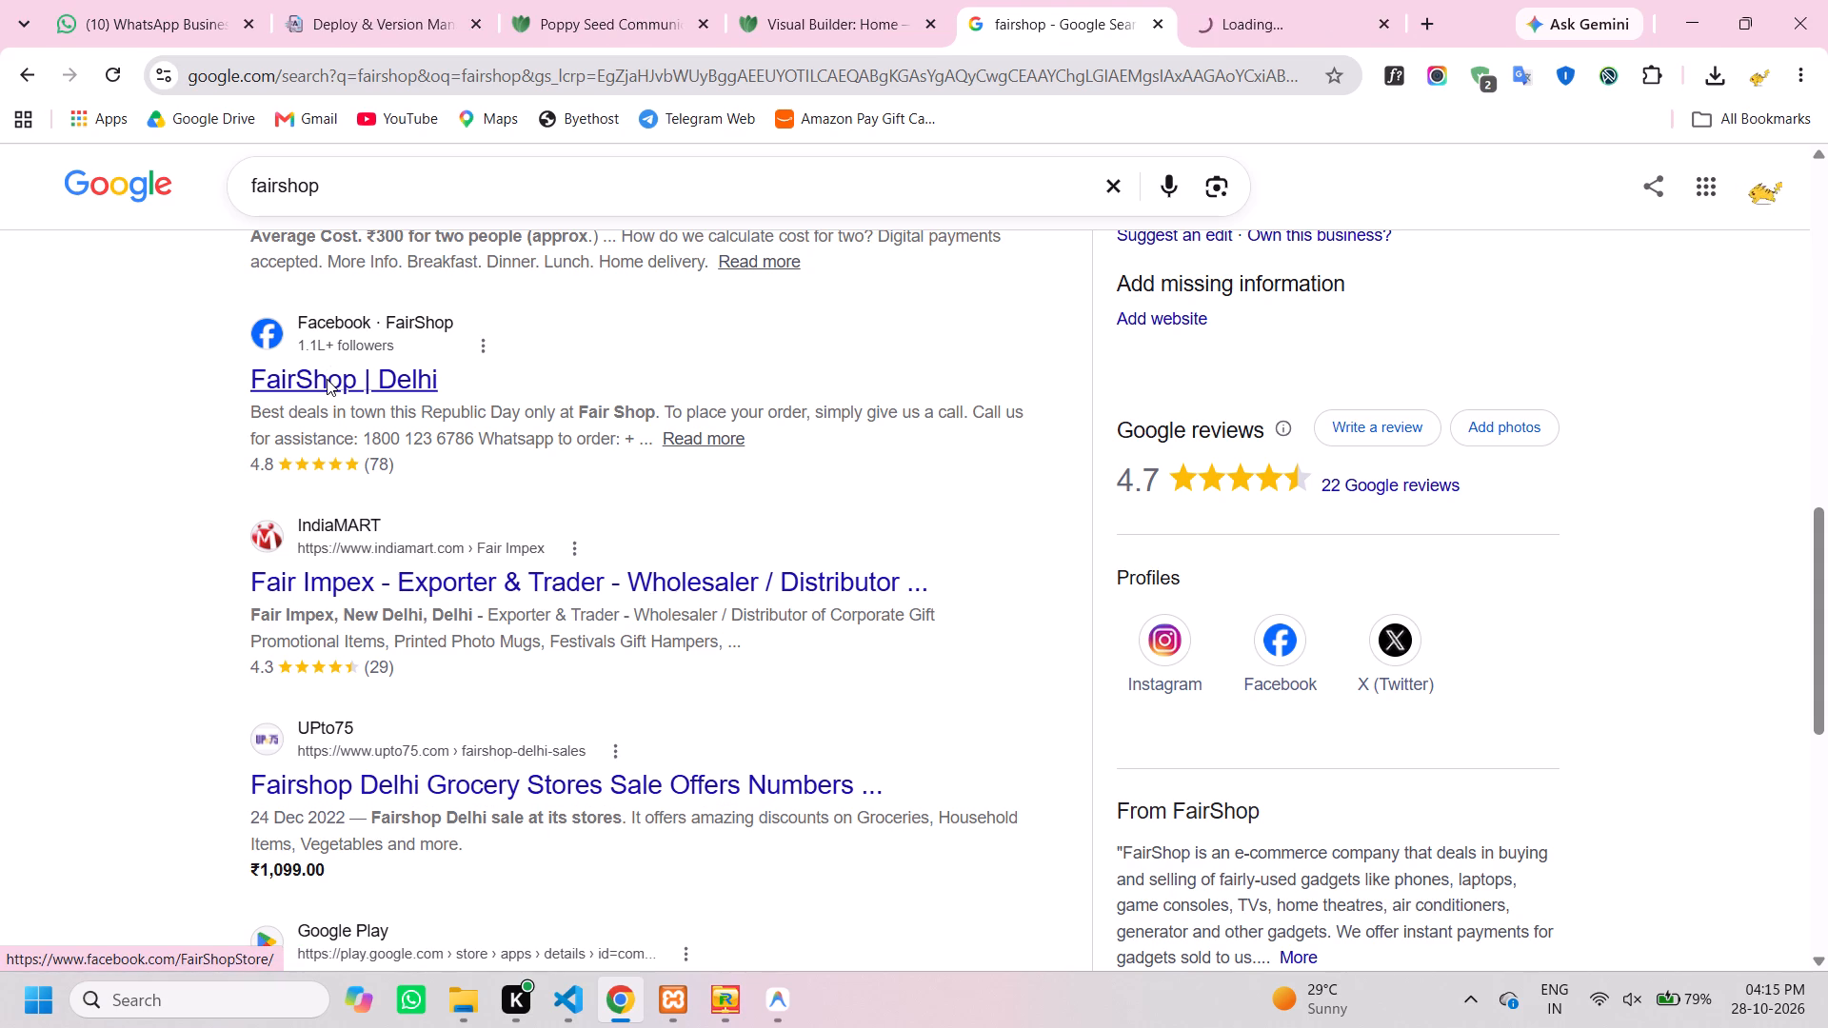
{"action": "scroll", "coordinate": [680, 623], "scroll_direction": "down", "scroll_amount": 4}
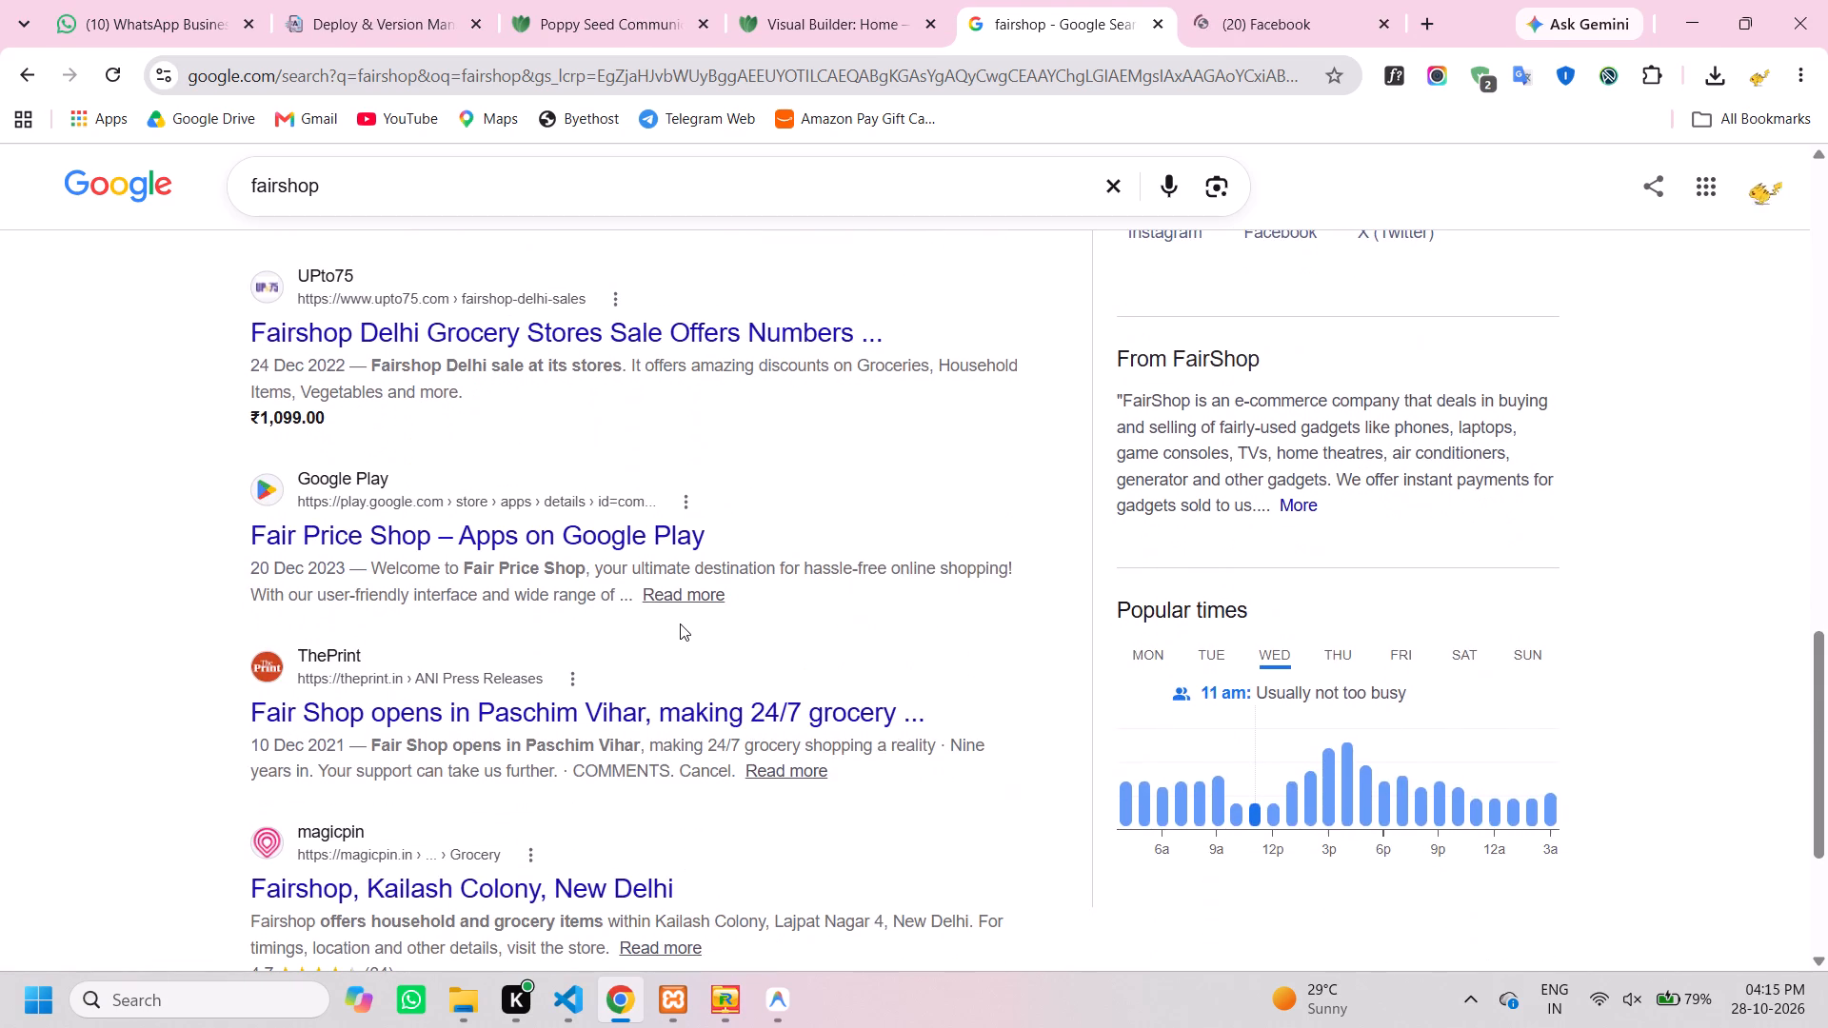
{"action": "scroll", "coordinate": [680, 623], "scroll_direction": "down", "scroll_amount": 4}
{"action": "scroll", "coordinate": [680, 623], "scroll_direction": "up", "scroll_amount": 6}
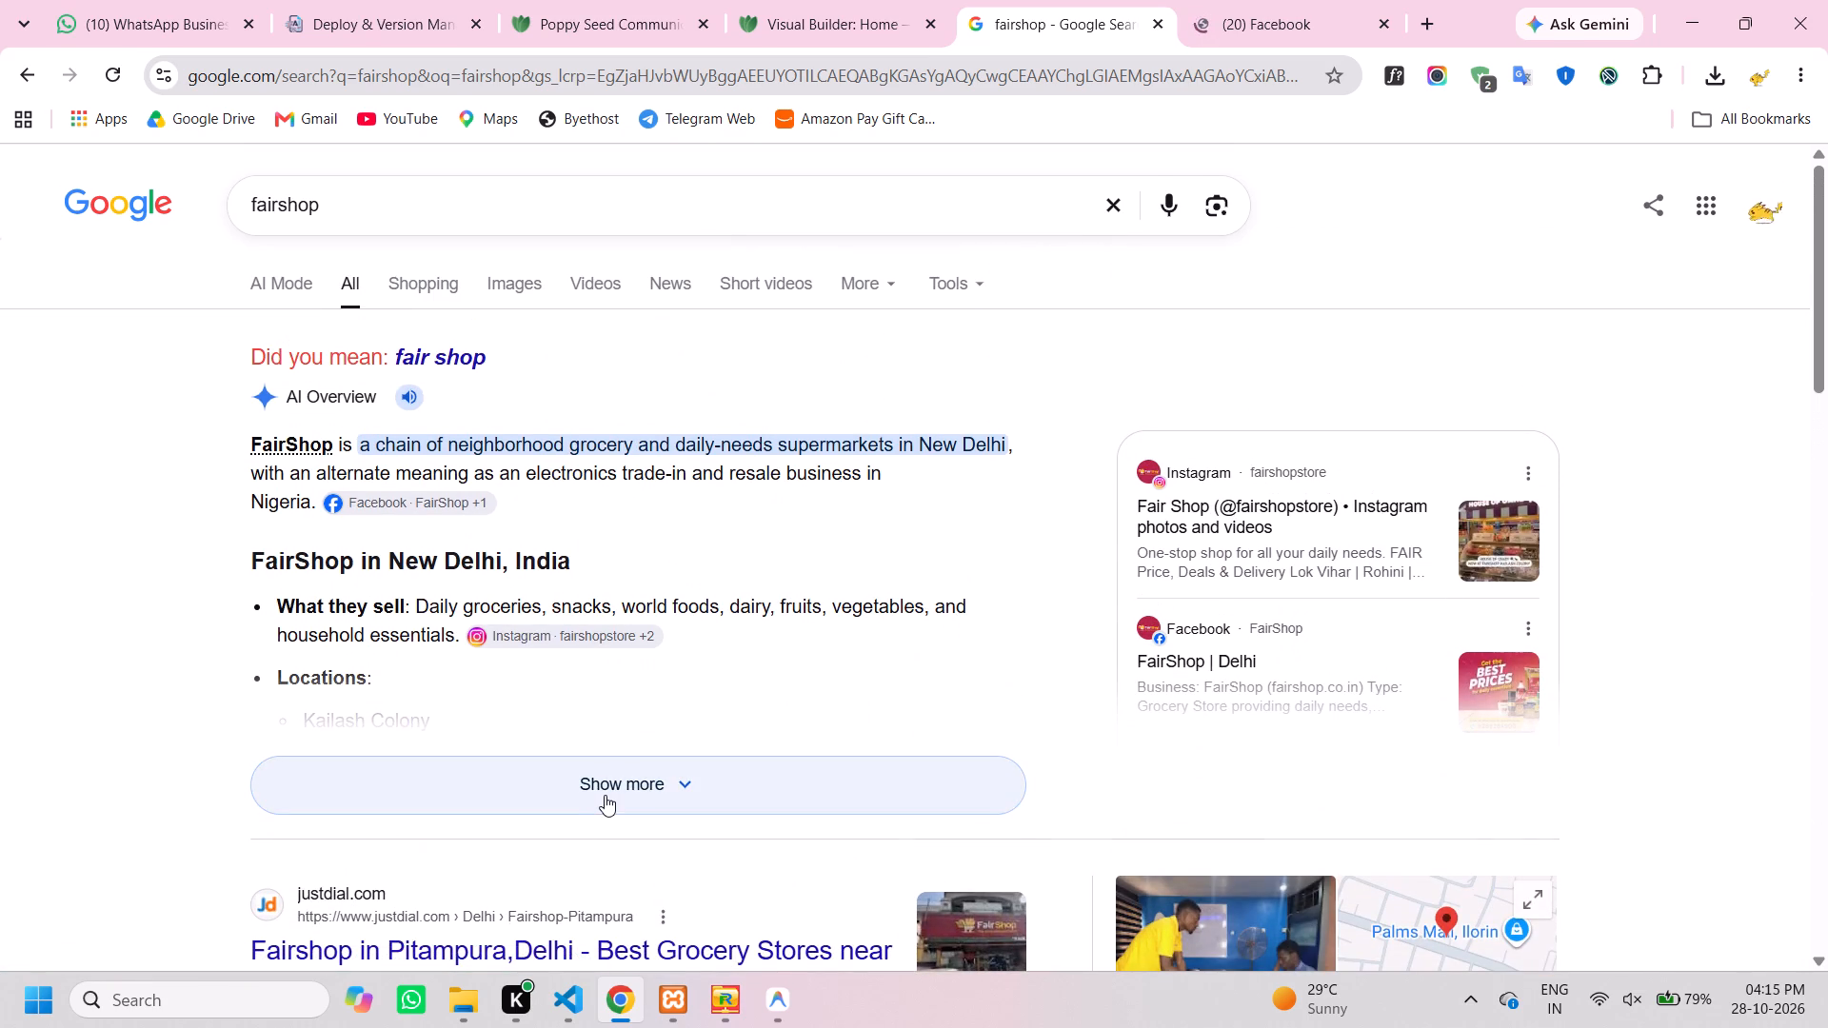
{"action": "left_click", "coordinate": [605, 795]}
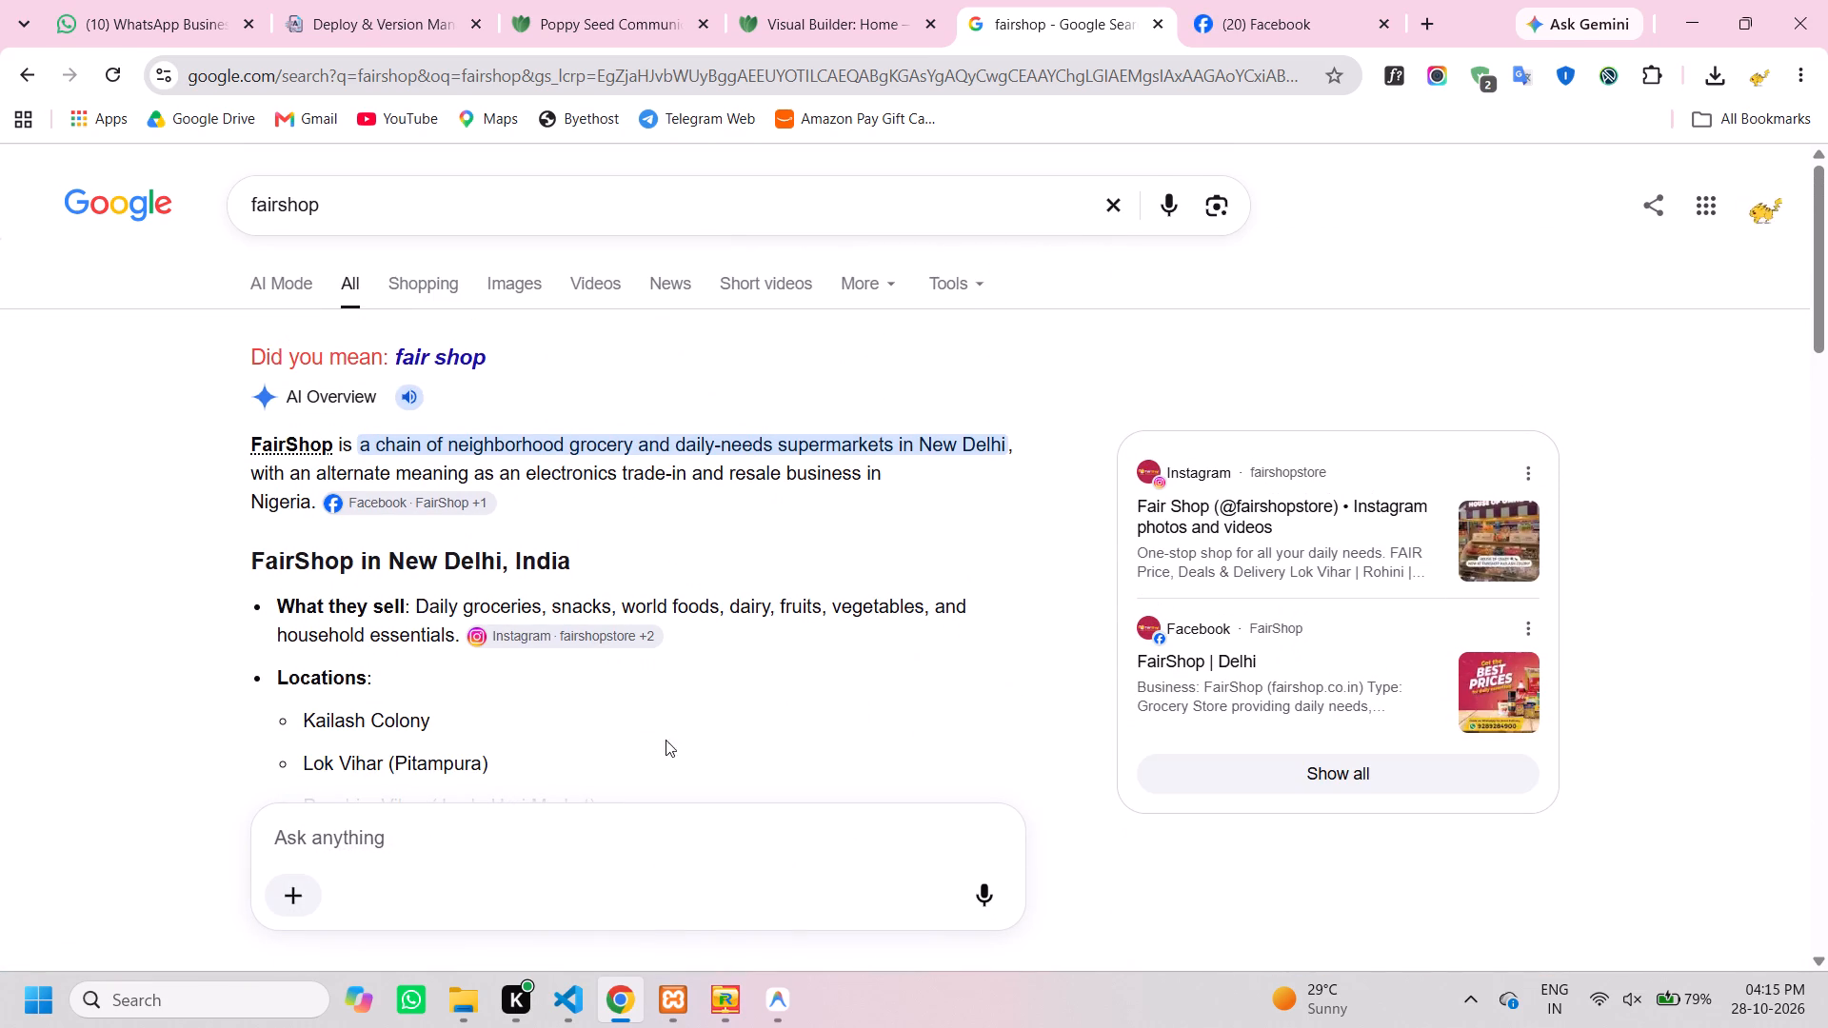
{"action": "left_click", "coordinate": [1273, 0]}
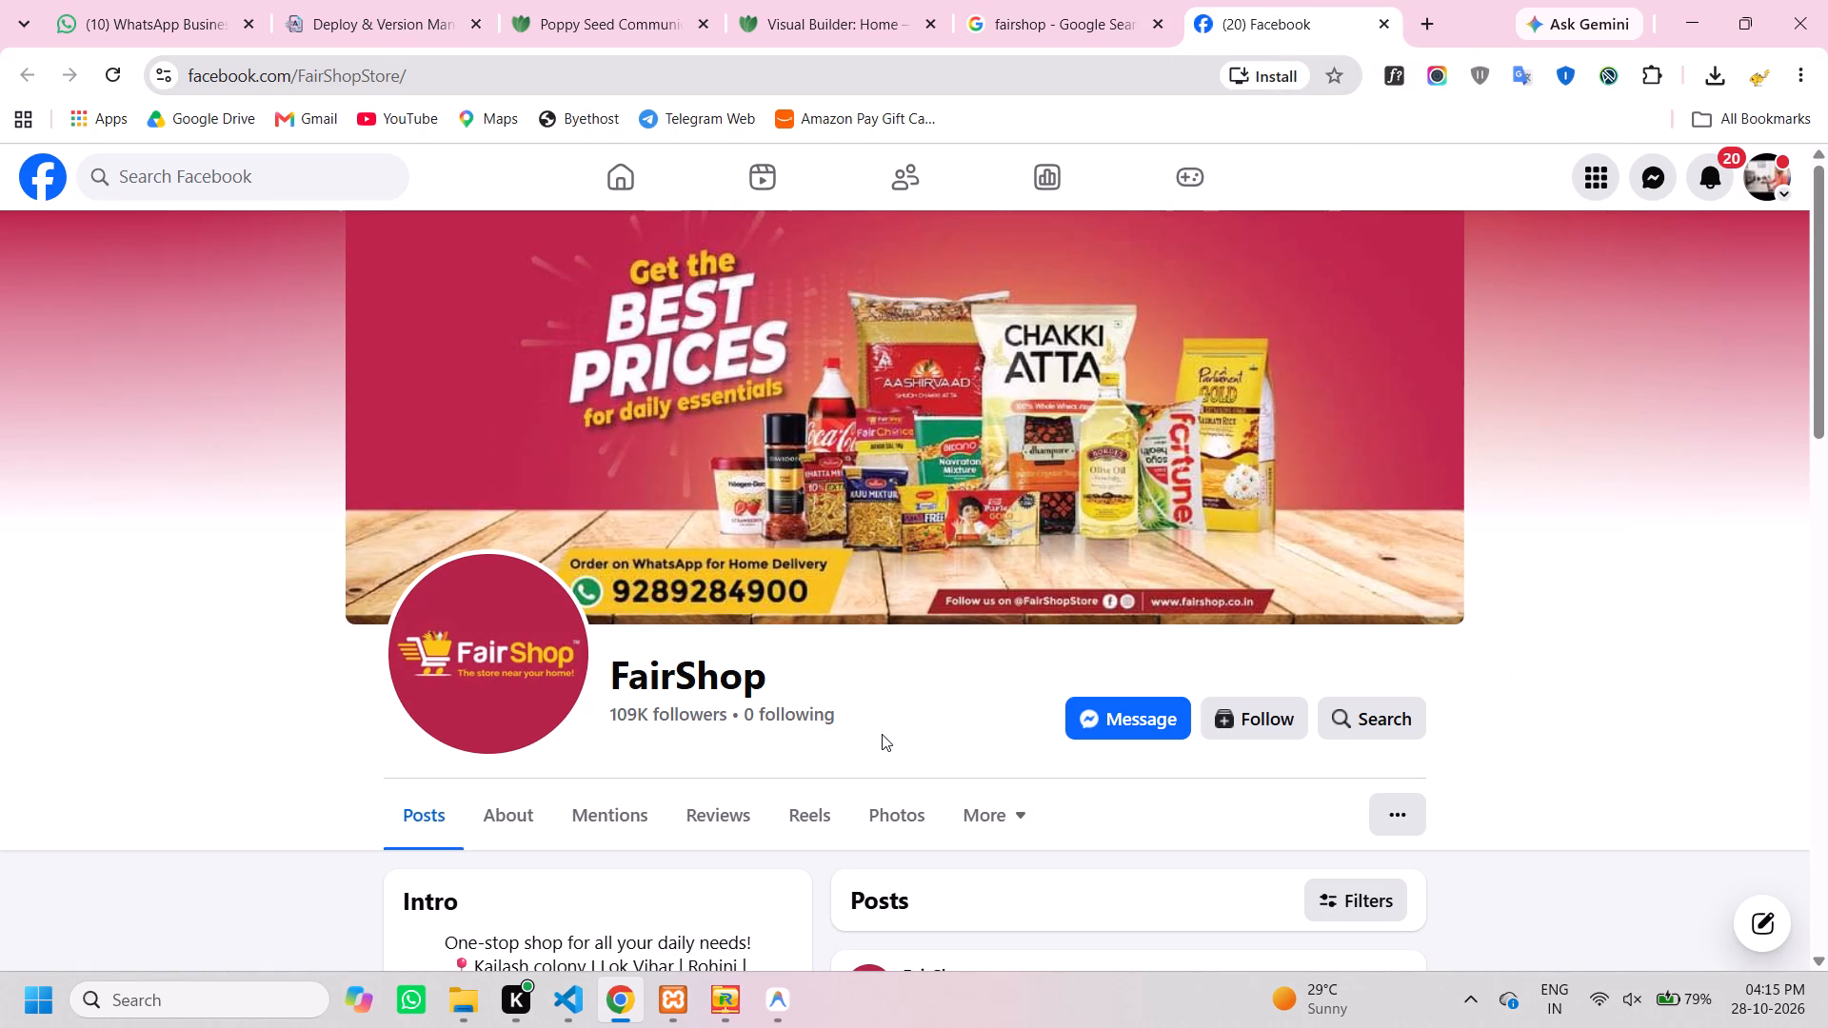
Look through the intro, photos and posts on FairShop's Facebook page for a usable logo.
{"action": "scroll", "coordinate": [882, 734], "scroll_direction": "down", "scroll_amount": 7}
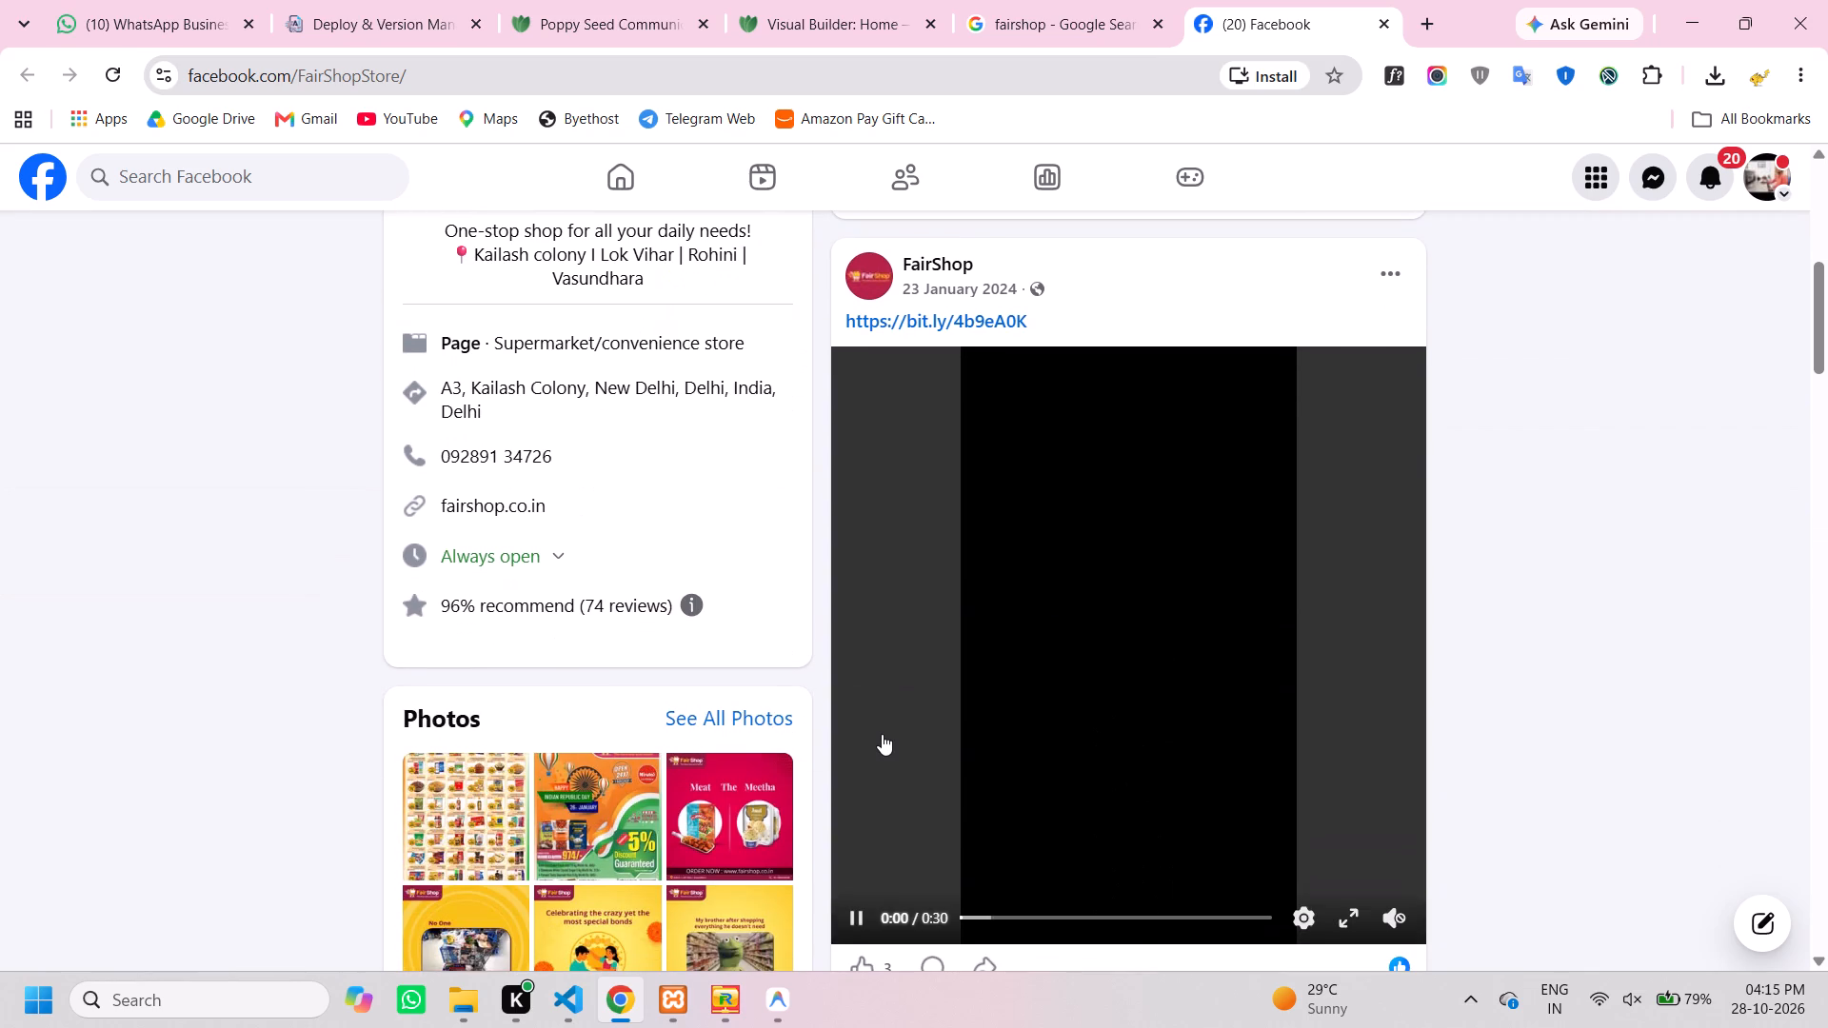
{"action": "scroll", "coordinate": [735, 769], "scroll_direction": "down", "scroll_amount": 5}
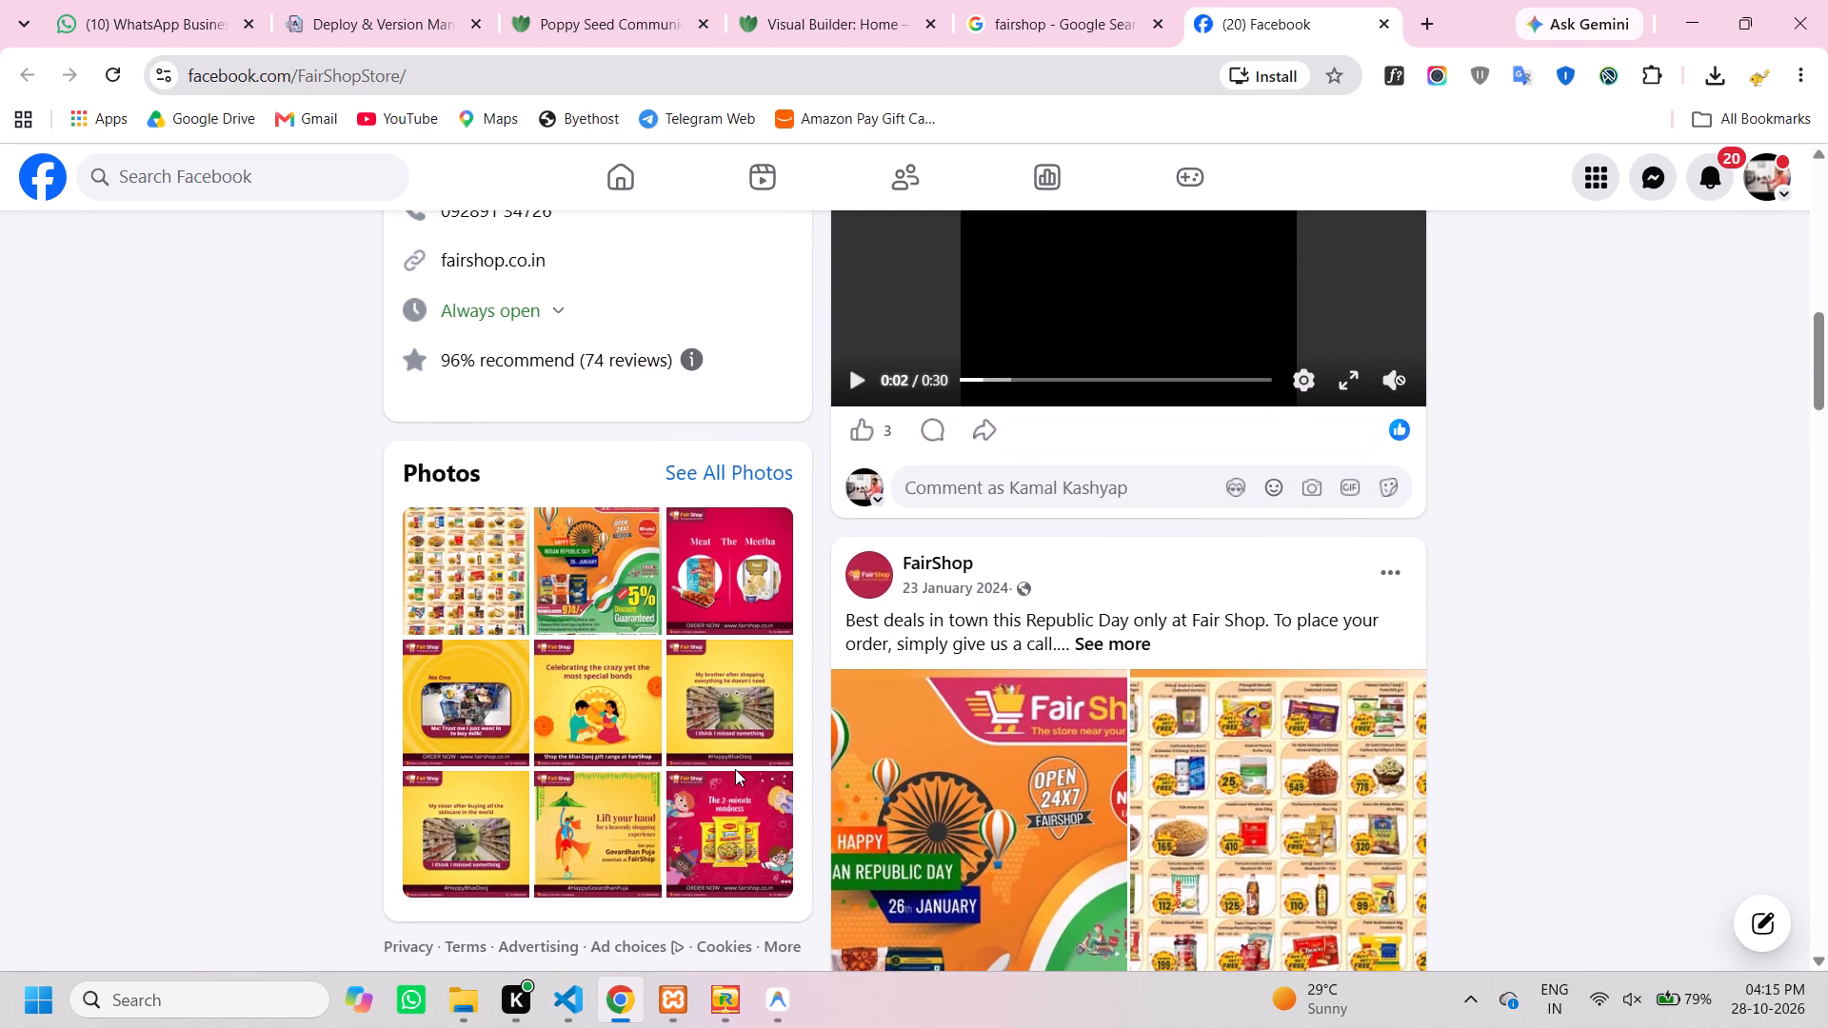
{"action": "scroll", "coordinate": [735, 769], "scroll_direction": "down", "scroll_amount": 6}
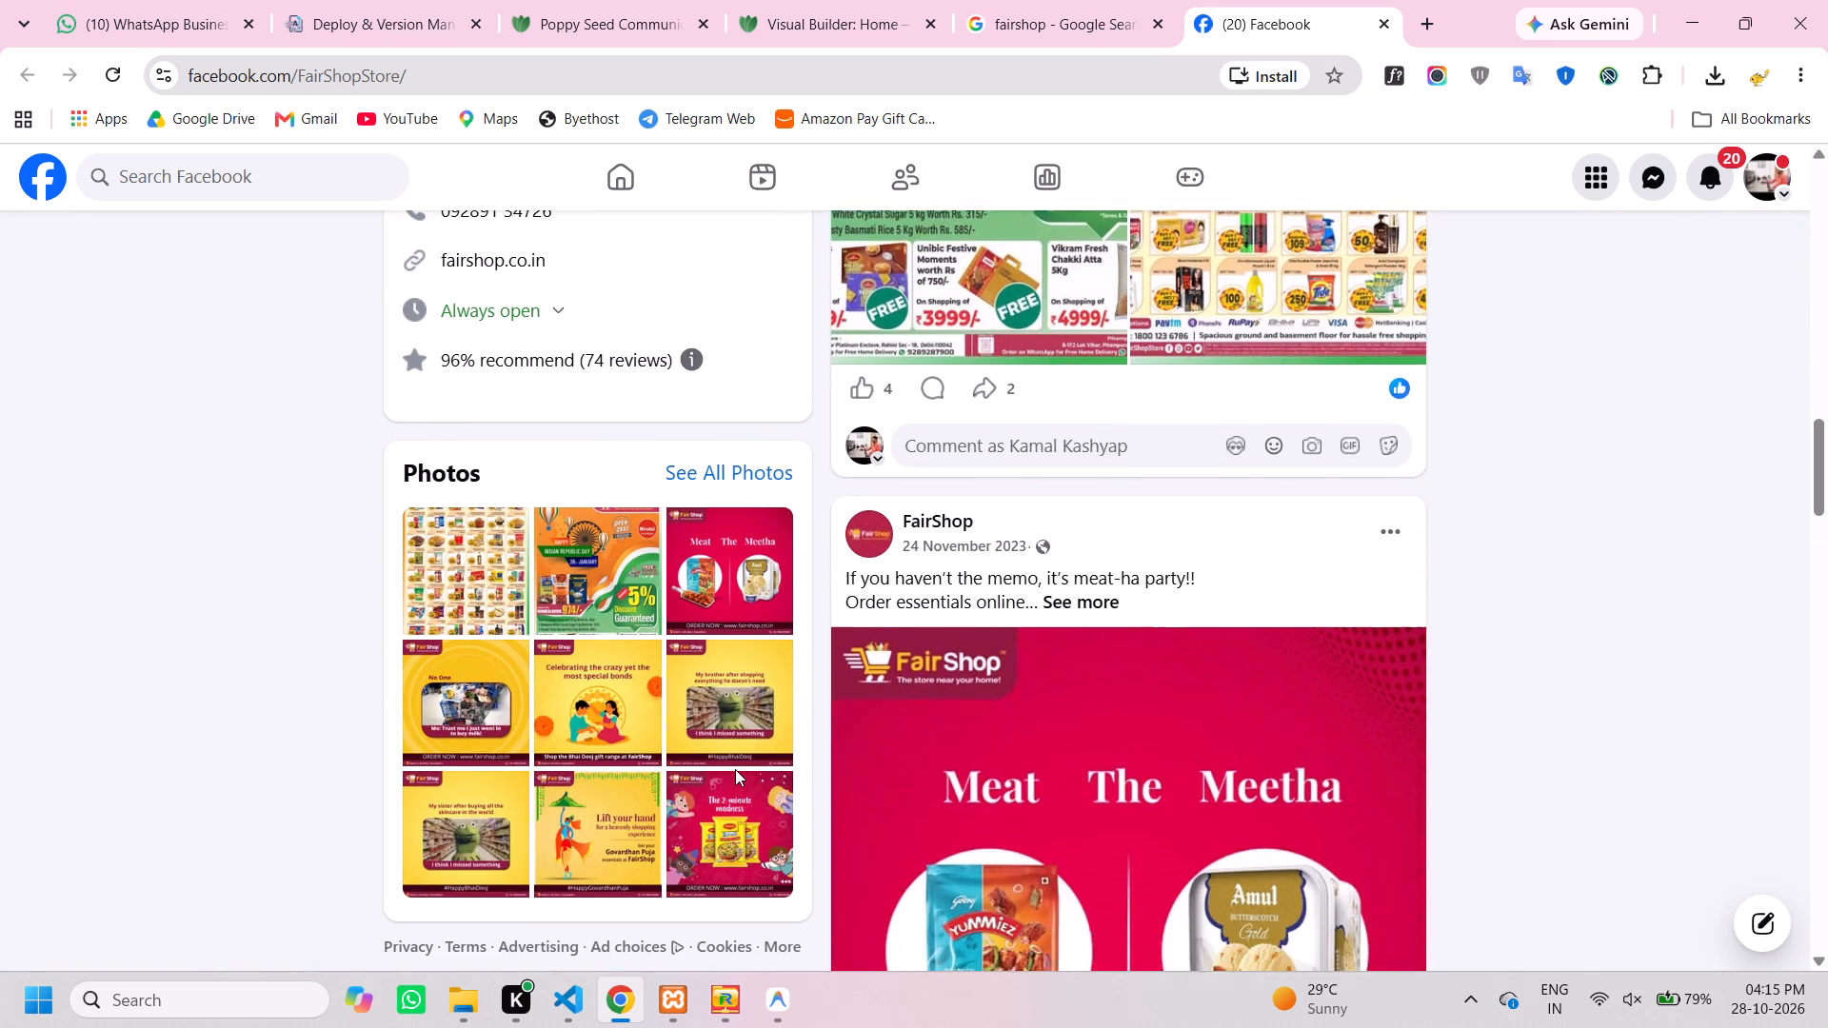
{"action": "scroll", "coordinate": [735, 769], "scroll_direction": "down", "scroll_amount": 8}
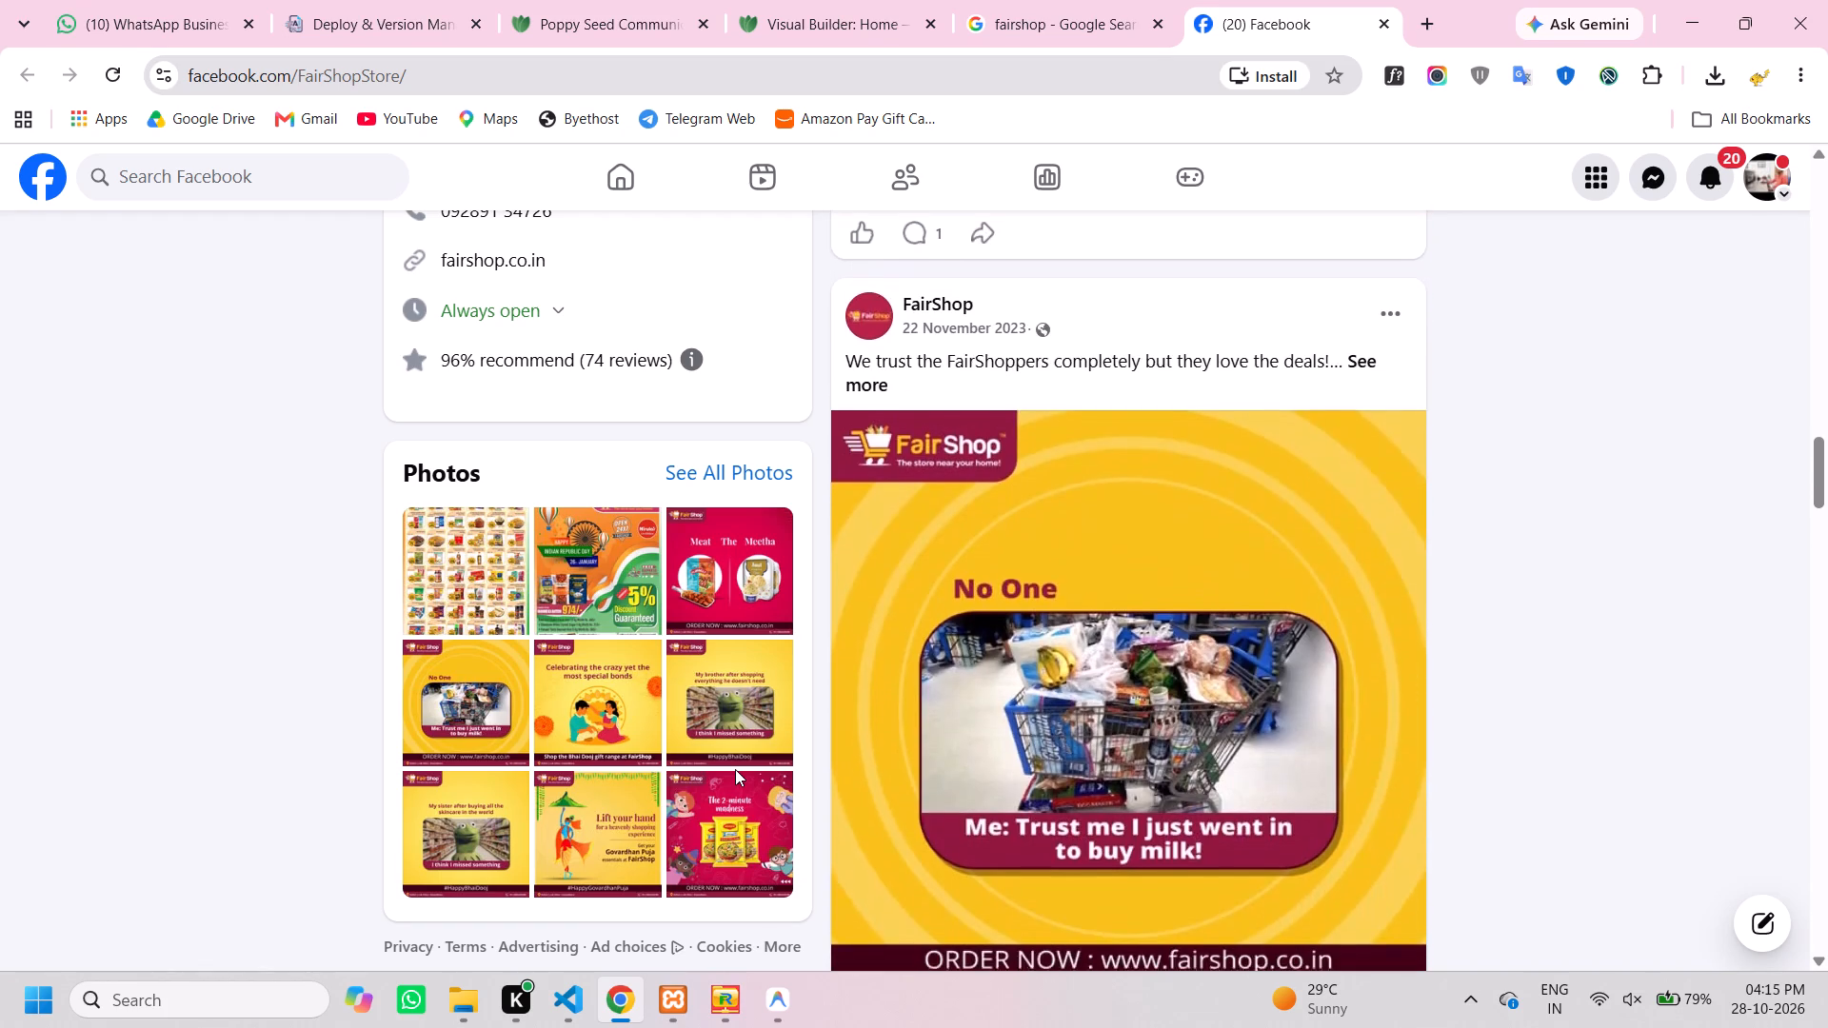
{"action": "scroll", "coordinate": [735, 769], "scroll_direction": "down", "scroll_amount": 12}
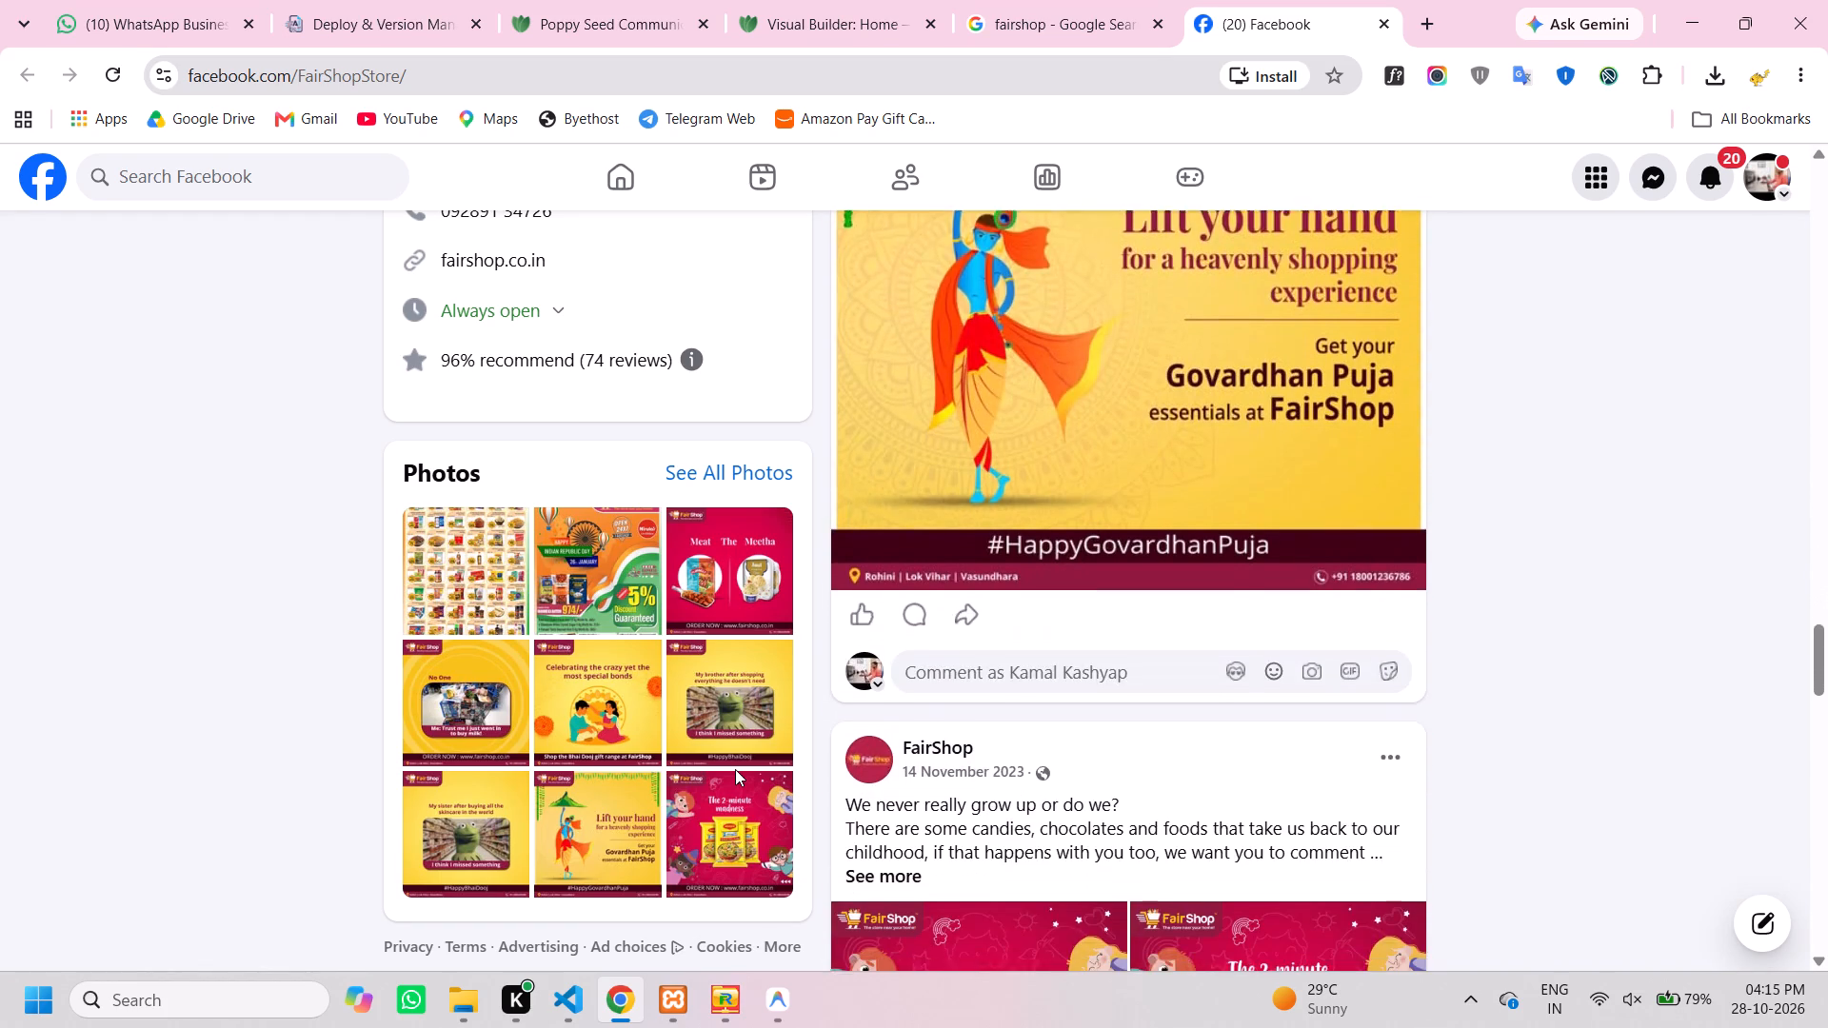
{"action": "scroll", "coordinate": [735, 769], "scroll_direction": "up", "scroll_amount": 8}
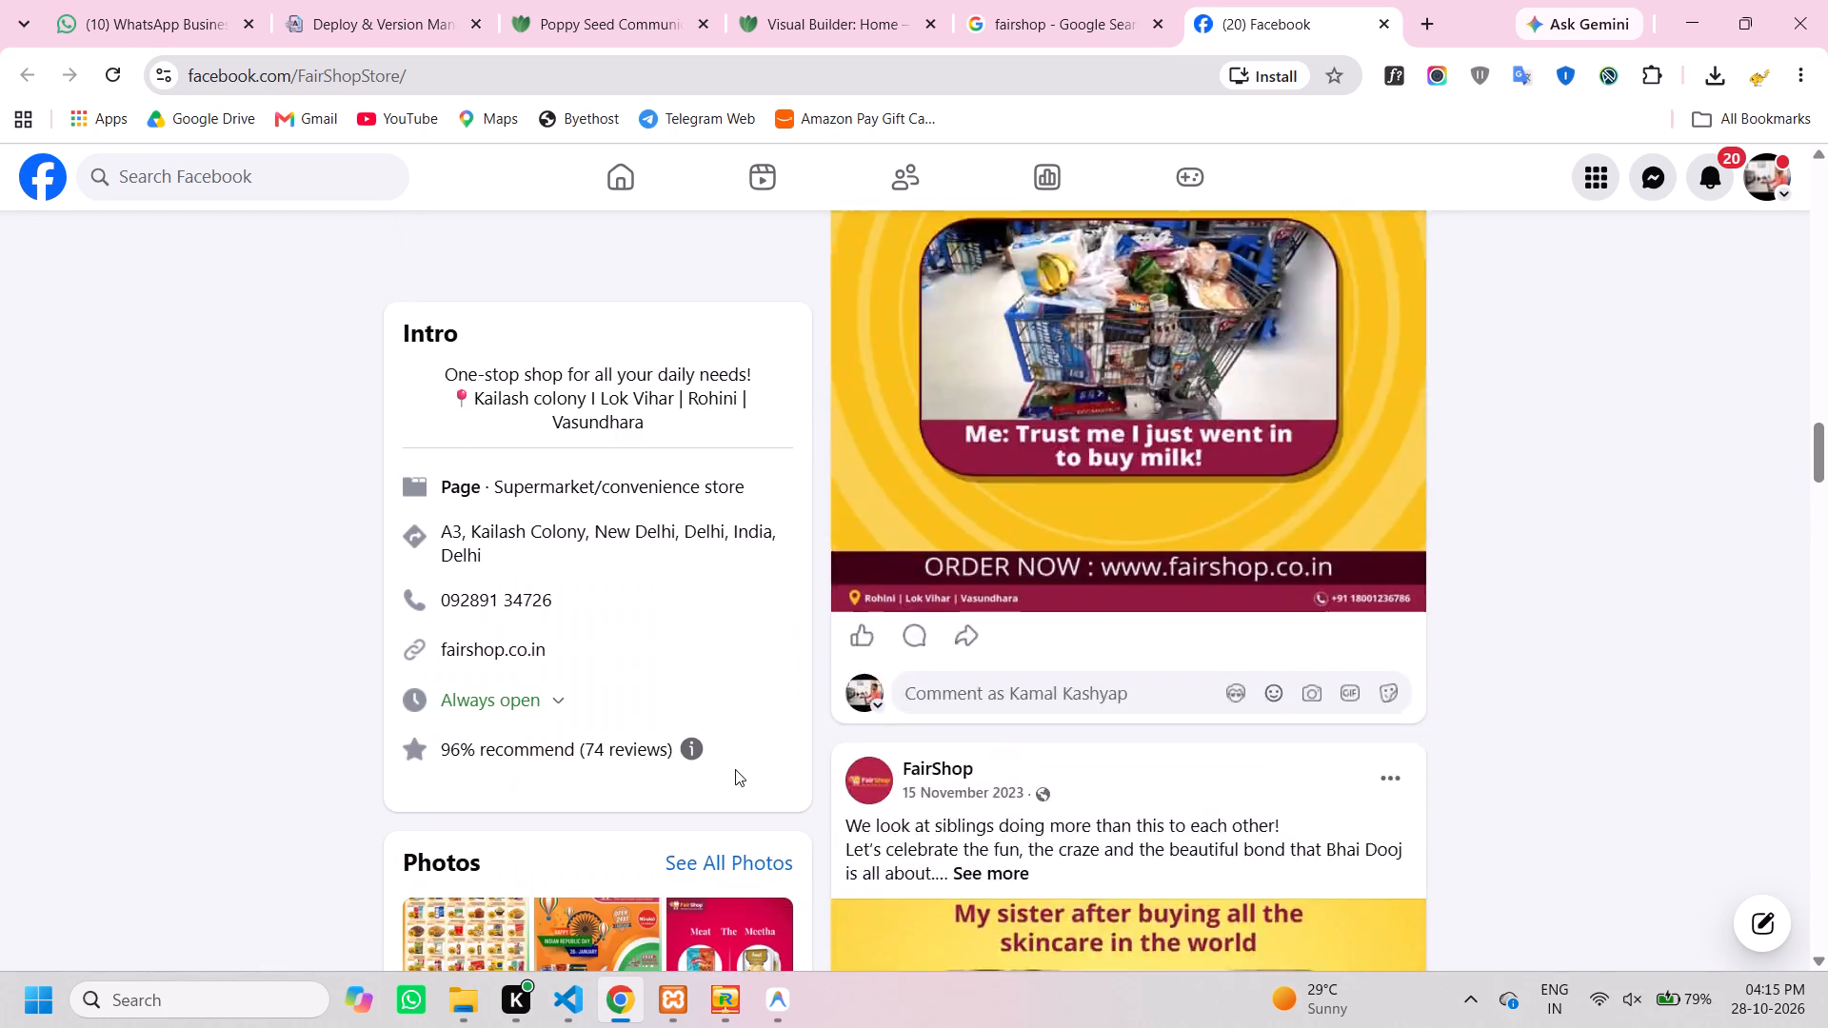
{"action": "scroll", "coordinate": [735, 769], "scroll_direction": "up", "scroll_amount": 7}
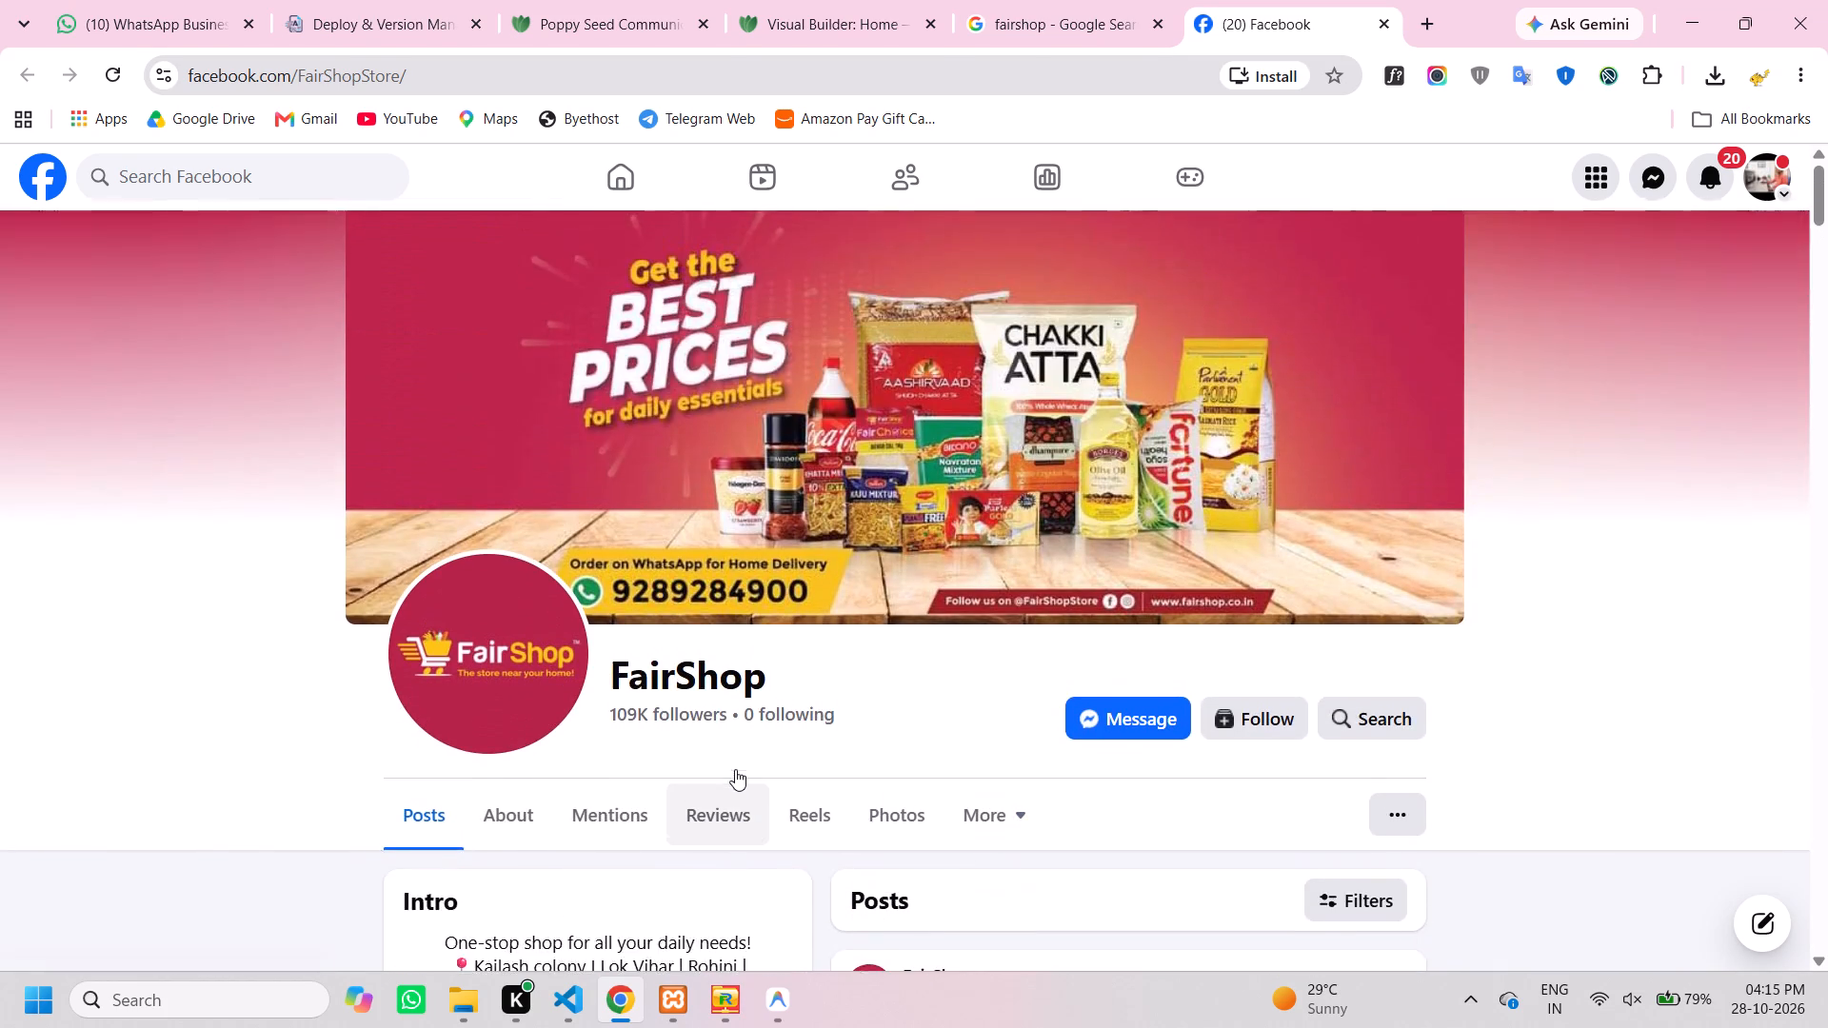
{"action": "scroll", "coordinate": [735, 769], "scroll_direction": "down", "scroll_amount": 2}
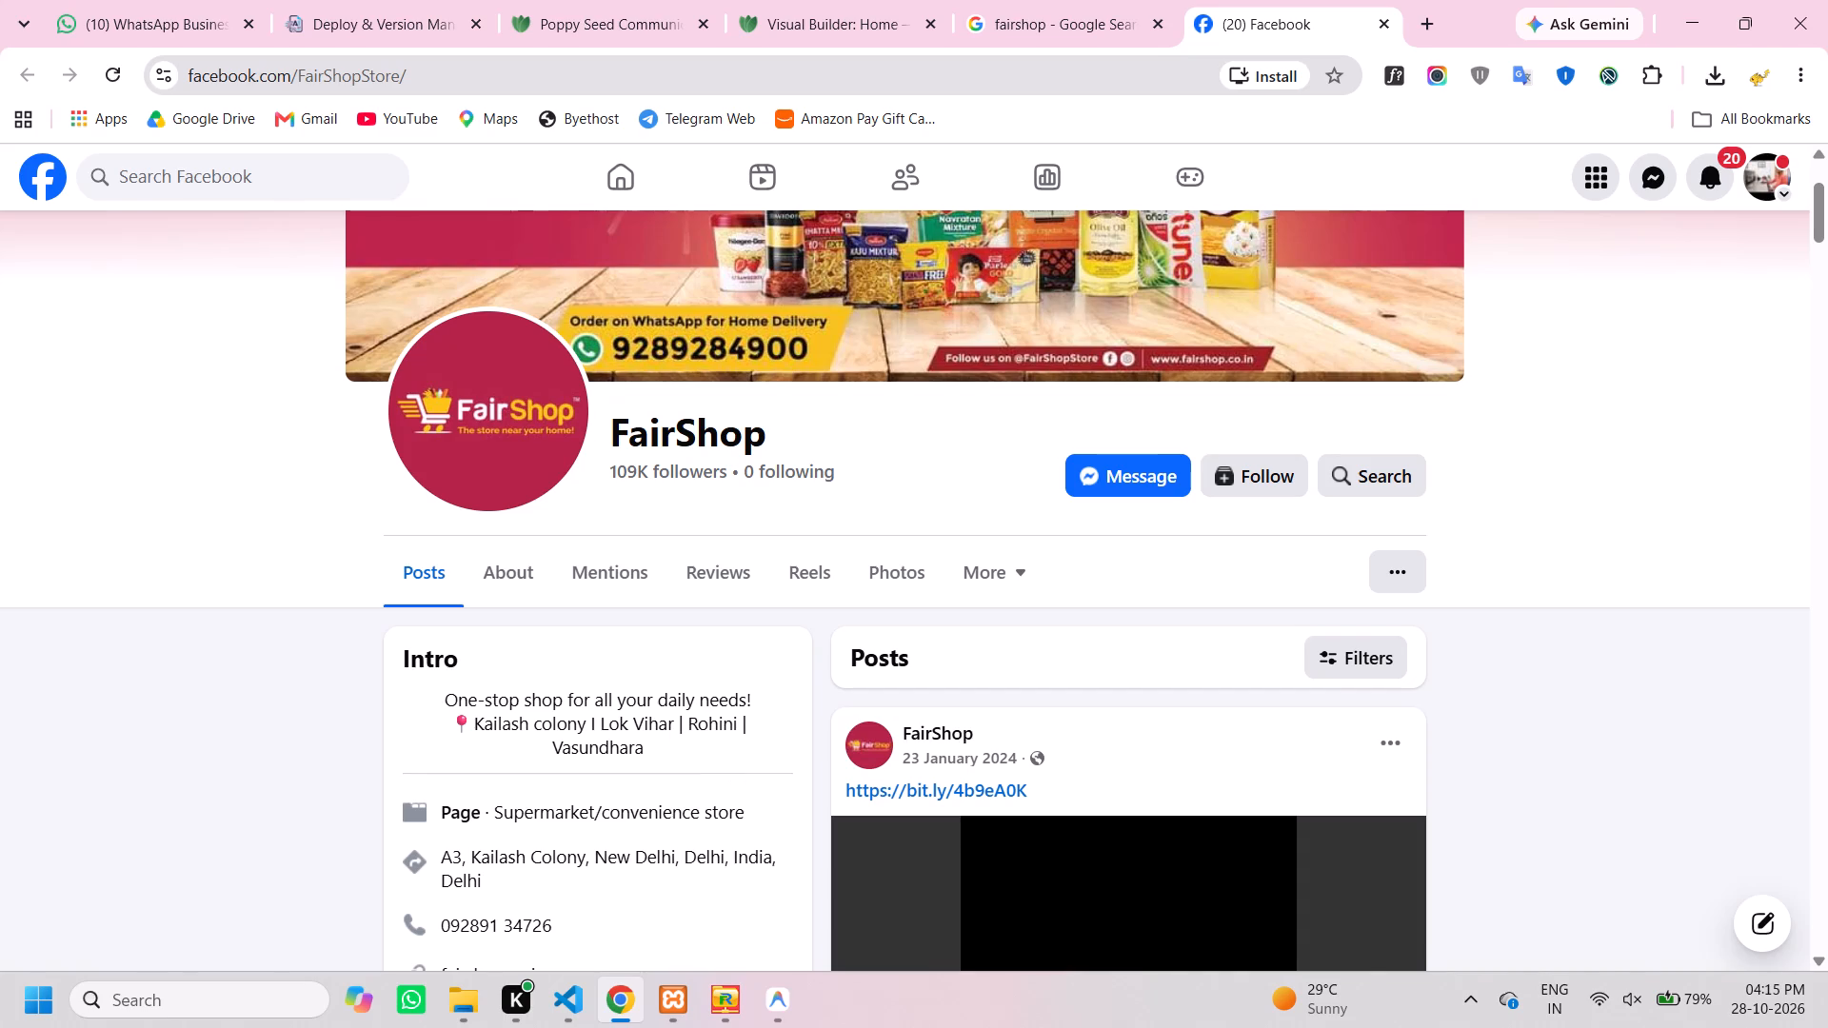
Browse the Photos section of FairShop's Facebook page for a clean version of the logo.
{"action": "left_click", "coordinate": [940, 569]}
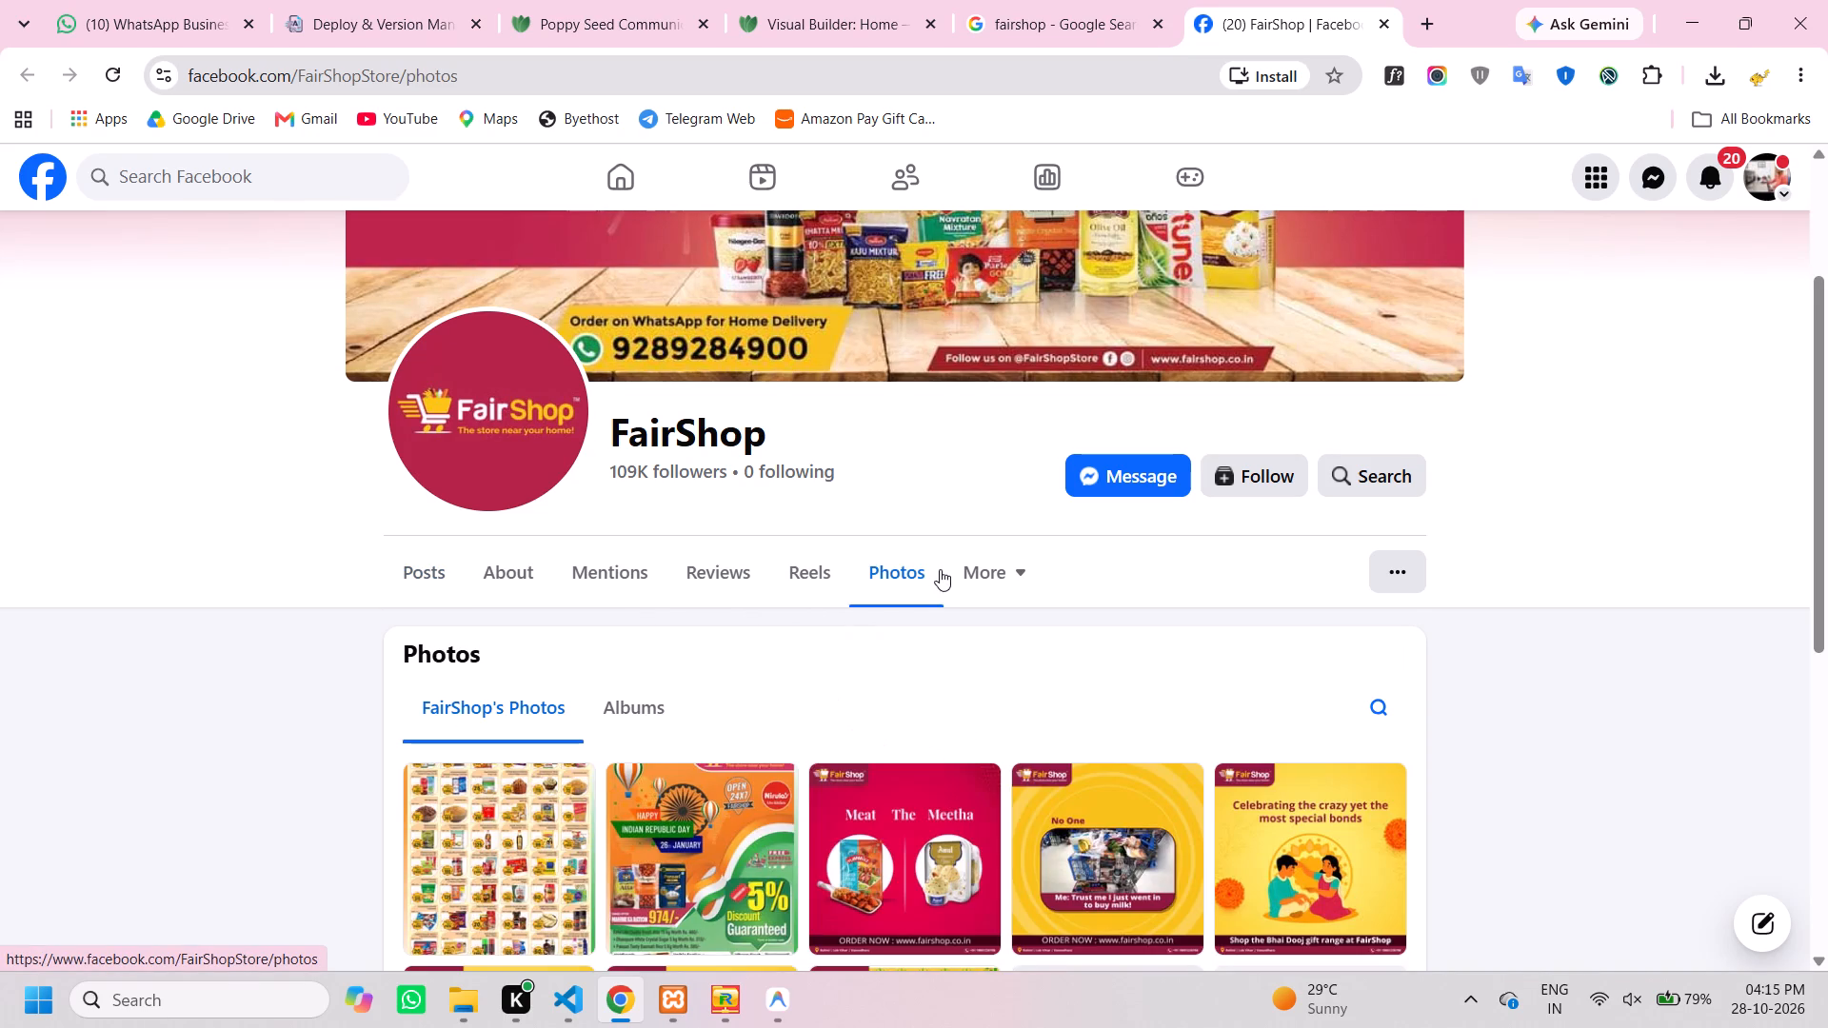
{"action": "scroll", "coordinate": [799, 741], "scroll_direction": "down", "scroll_amount": 6}
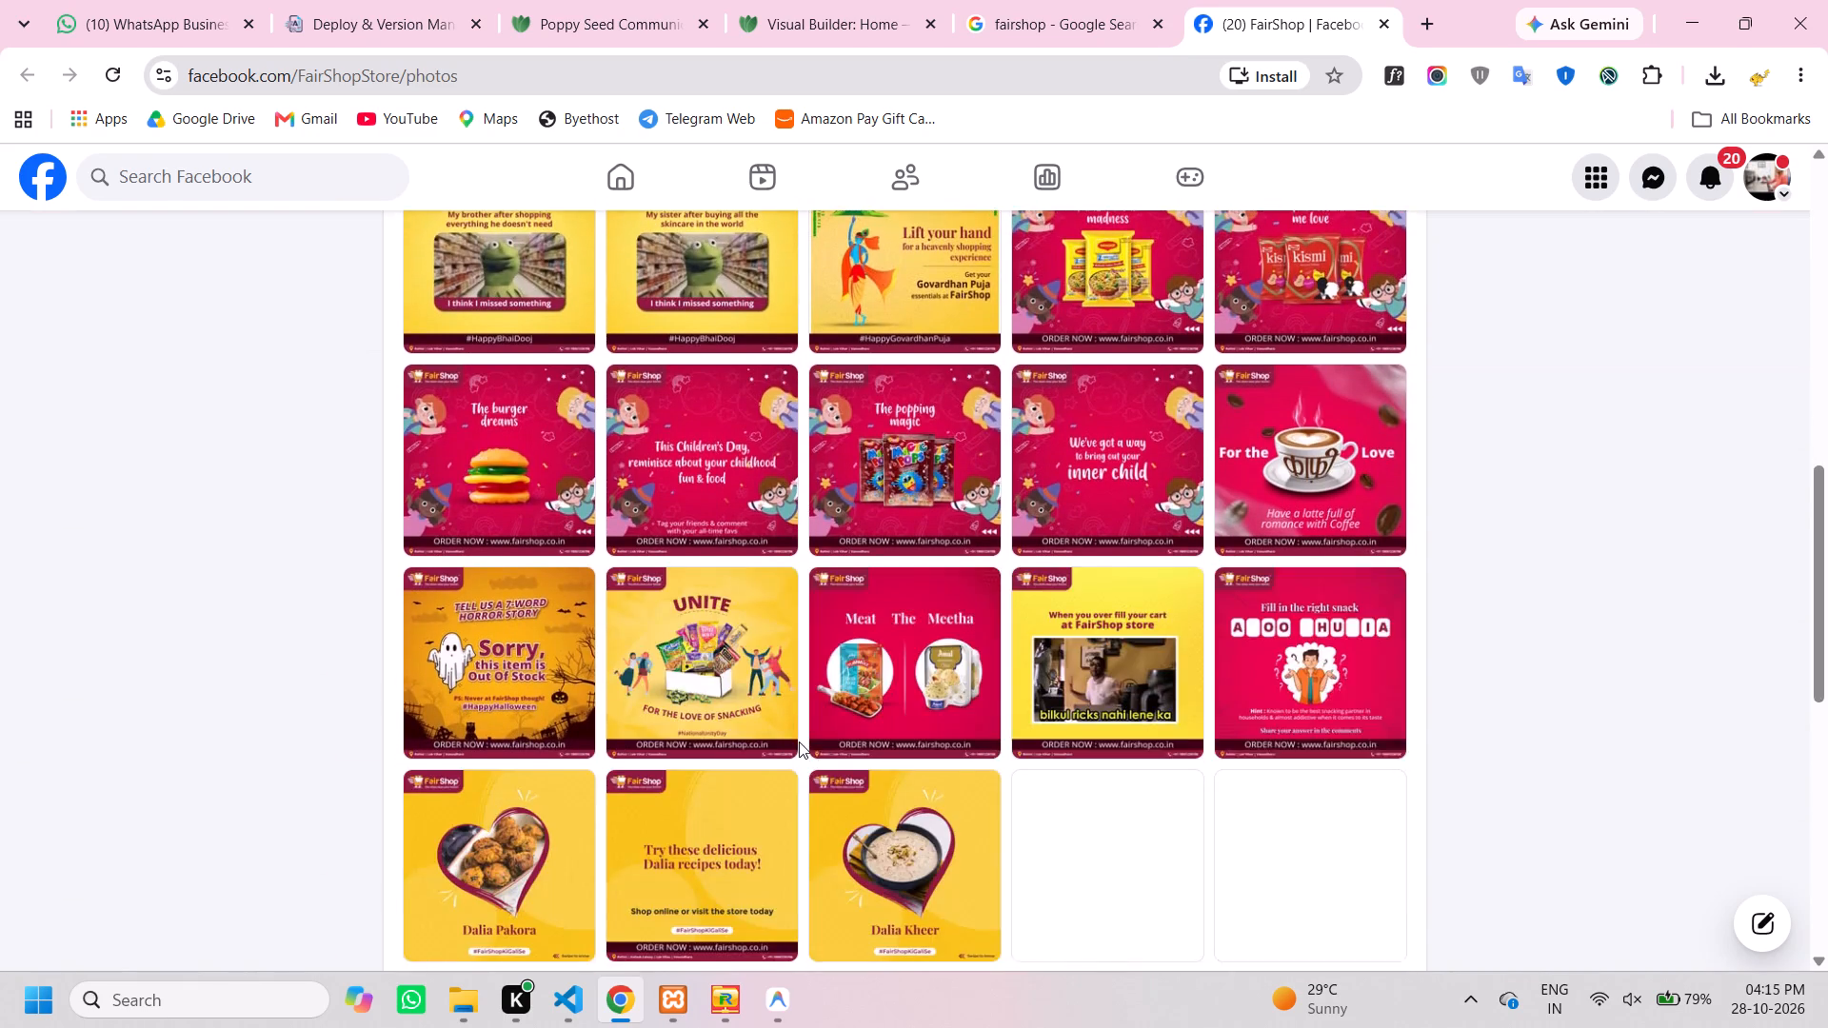
{"action": "scroll", "coordinate": [799, 741], "scroll_direction": "down", "scroll_amount": 6}
{"action": "scroll", "coordinate": [799, 741], "scroll_direction": "up", "scroll_amount": 4}
{"action": "scroll", "coordinate": [799, 741], "scroll_direction": "down", "scroll_amount": 7}
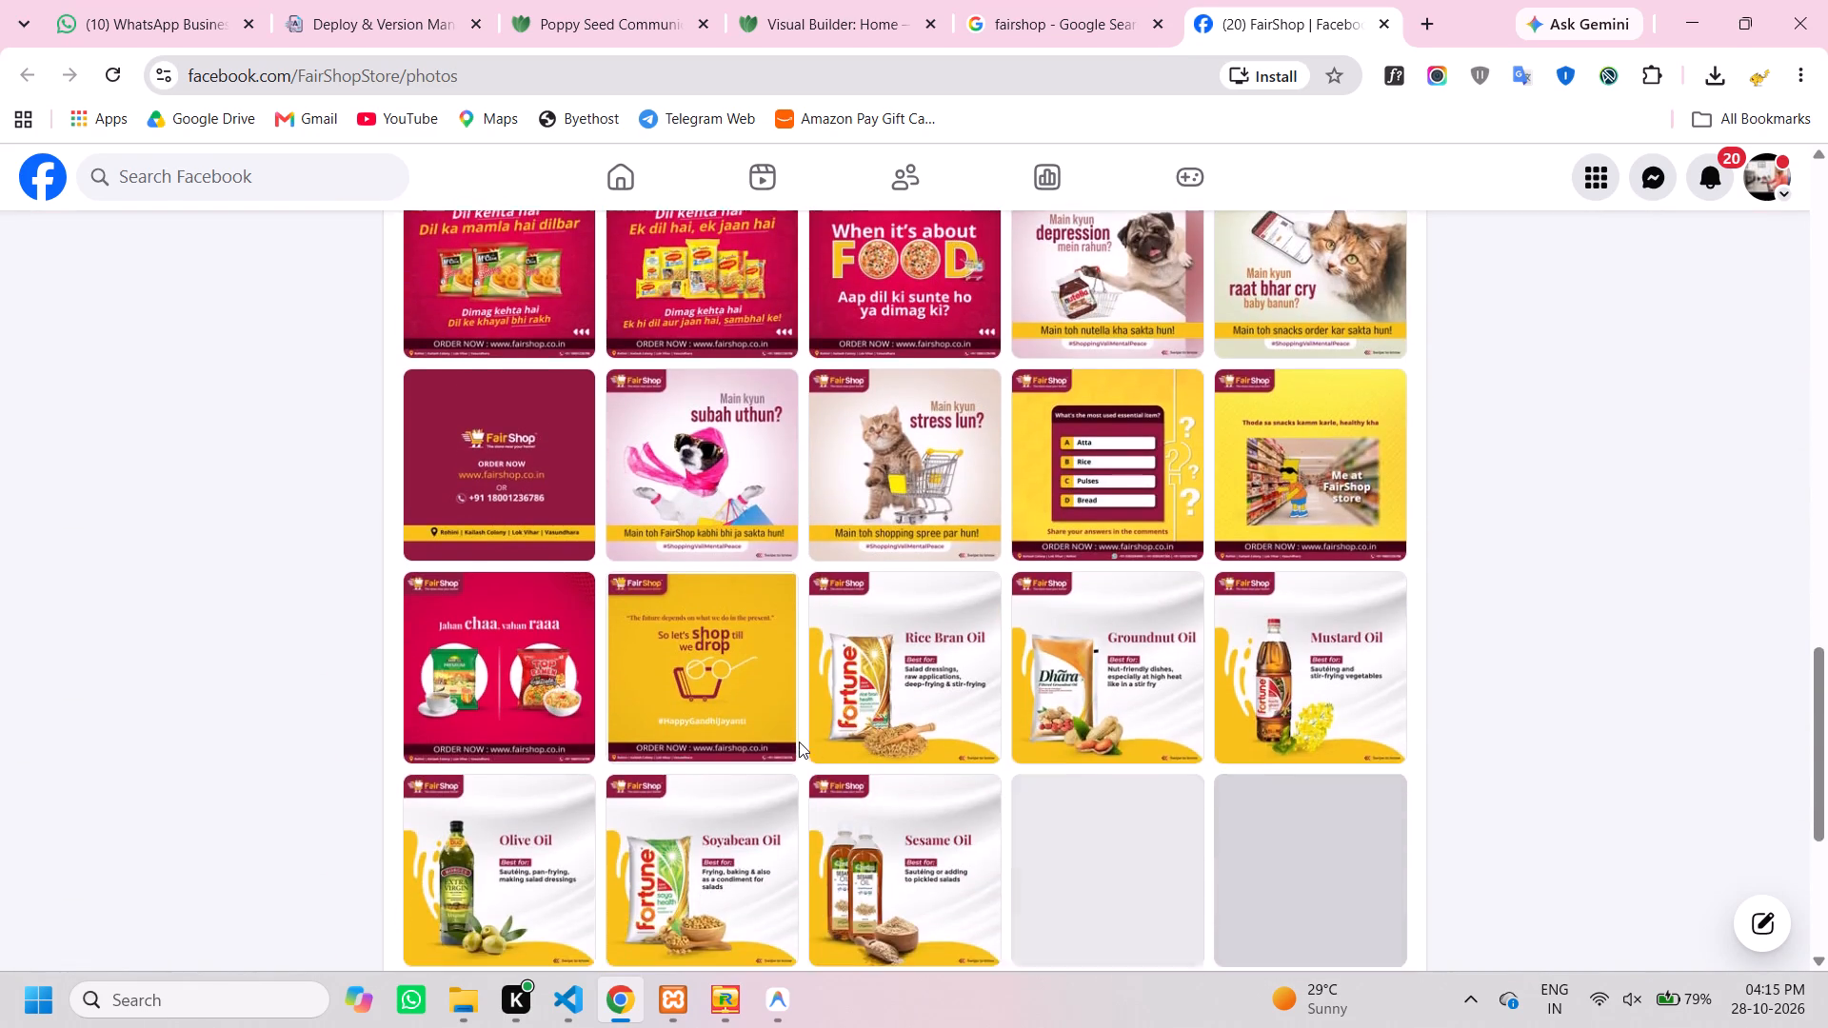
{"action": "scroll", "coordinate": [799, 741], "scroll_direction": "down", "scroll_amount": 11}
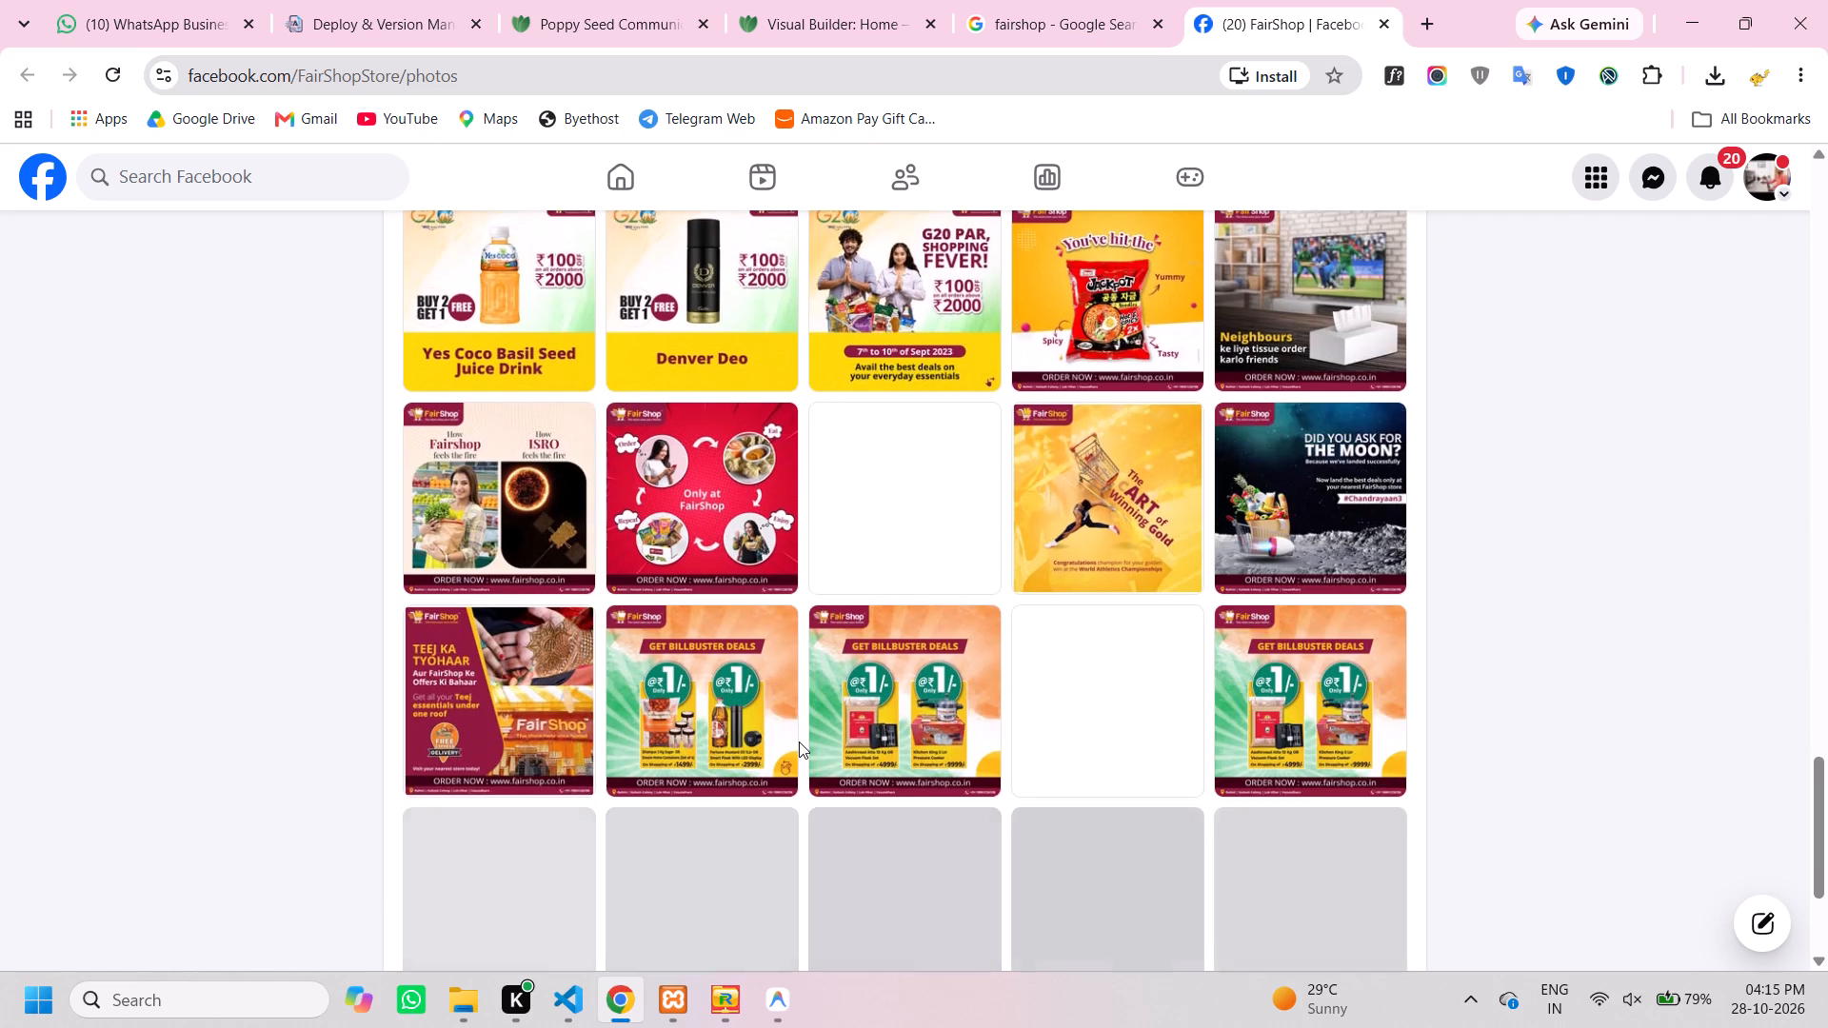
{"action": "scroll", "coordinate": [799, 741], "scroll_direction": "down", "scroll_amount": 11}
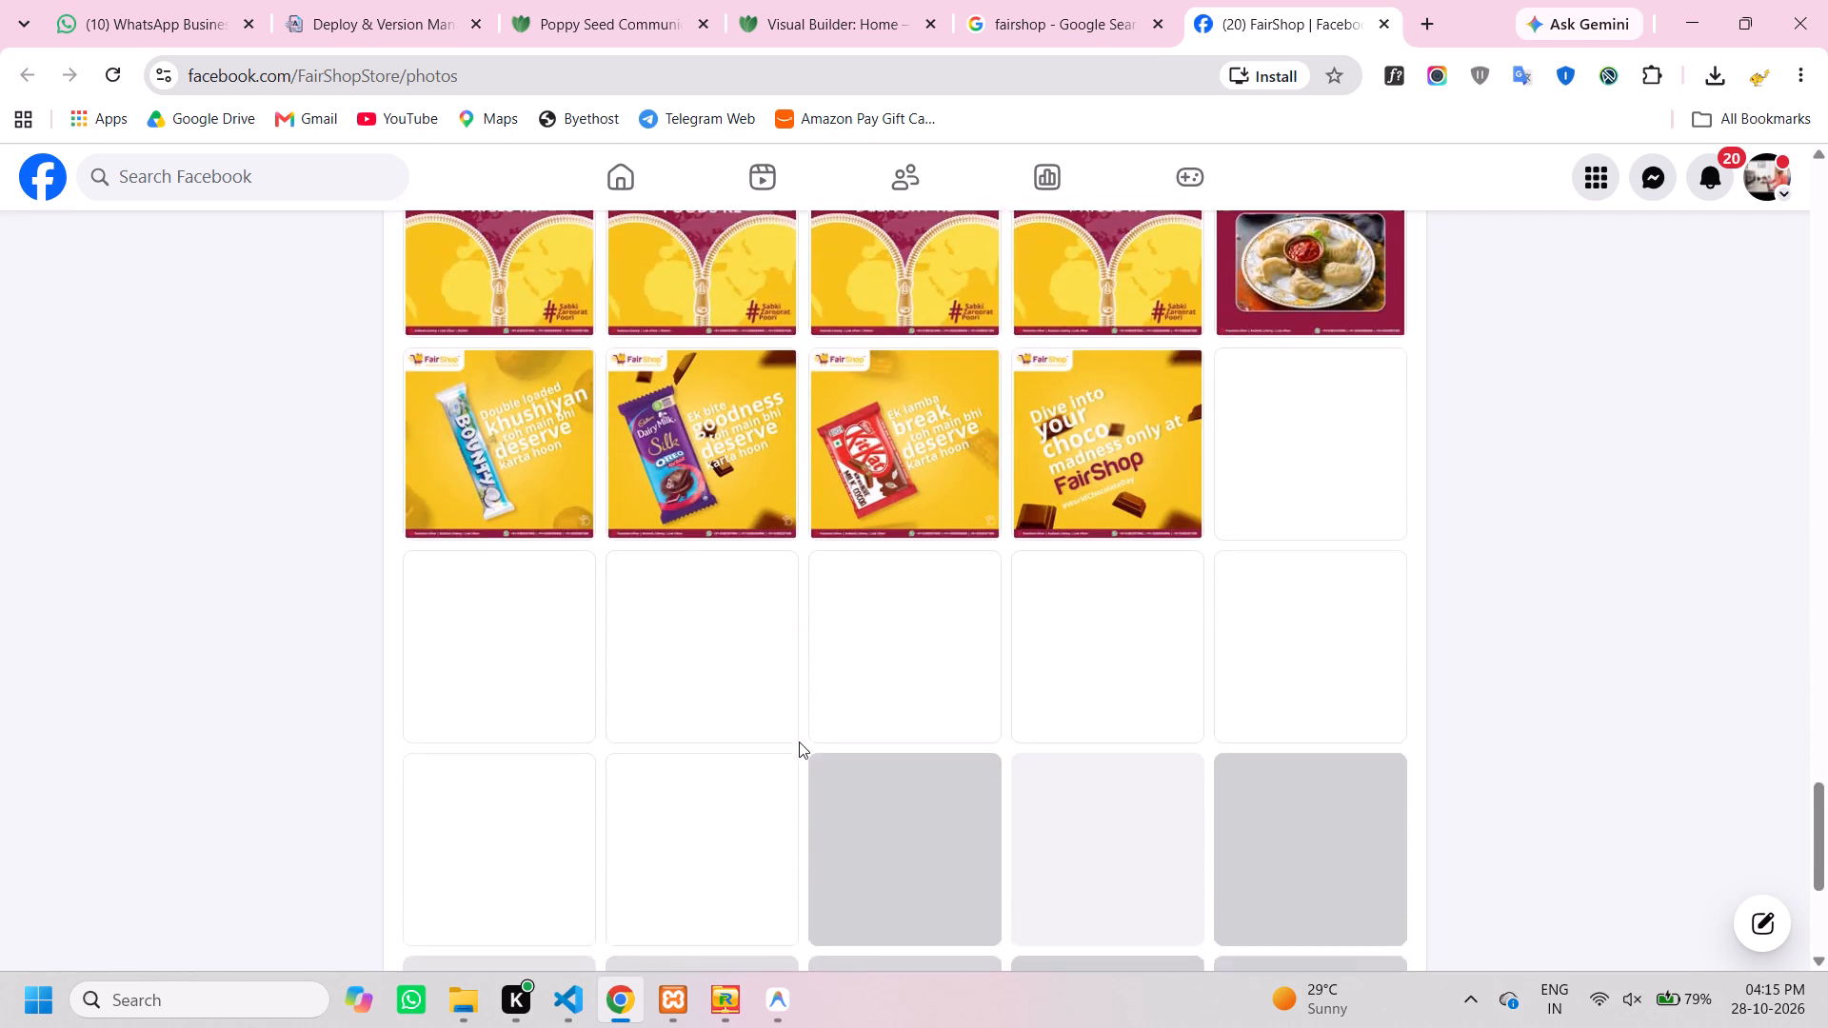
{"action": "scroll", "coordinate": [799, 741], "scroll_direction": "up", "scroll_amount": 6}
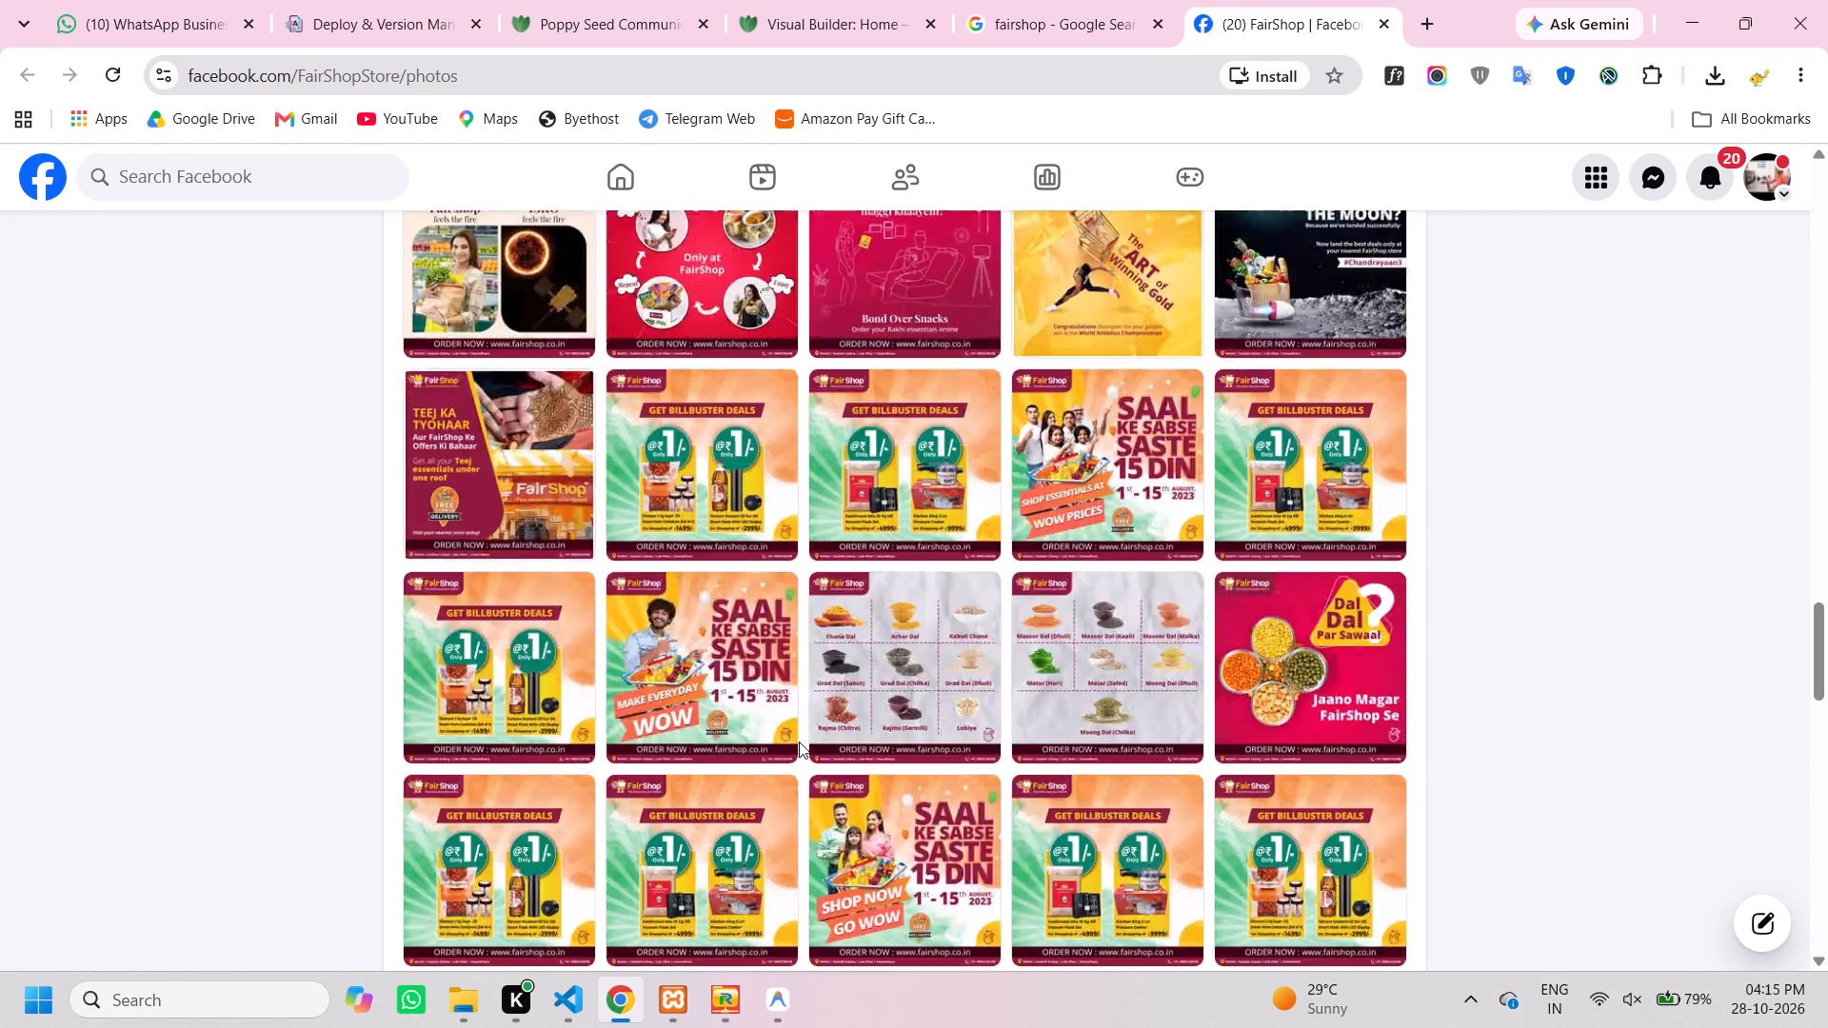
{"action": "scroll", "coordinate": [799, 741], "scroll_direction": "up", "scroll_amount": 9}
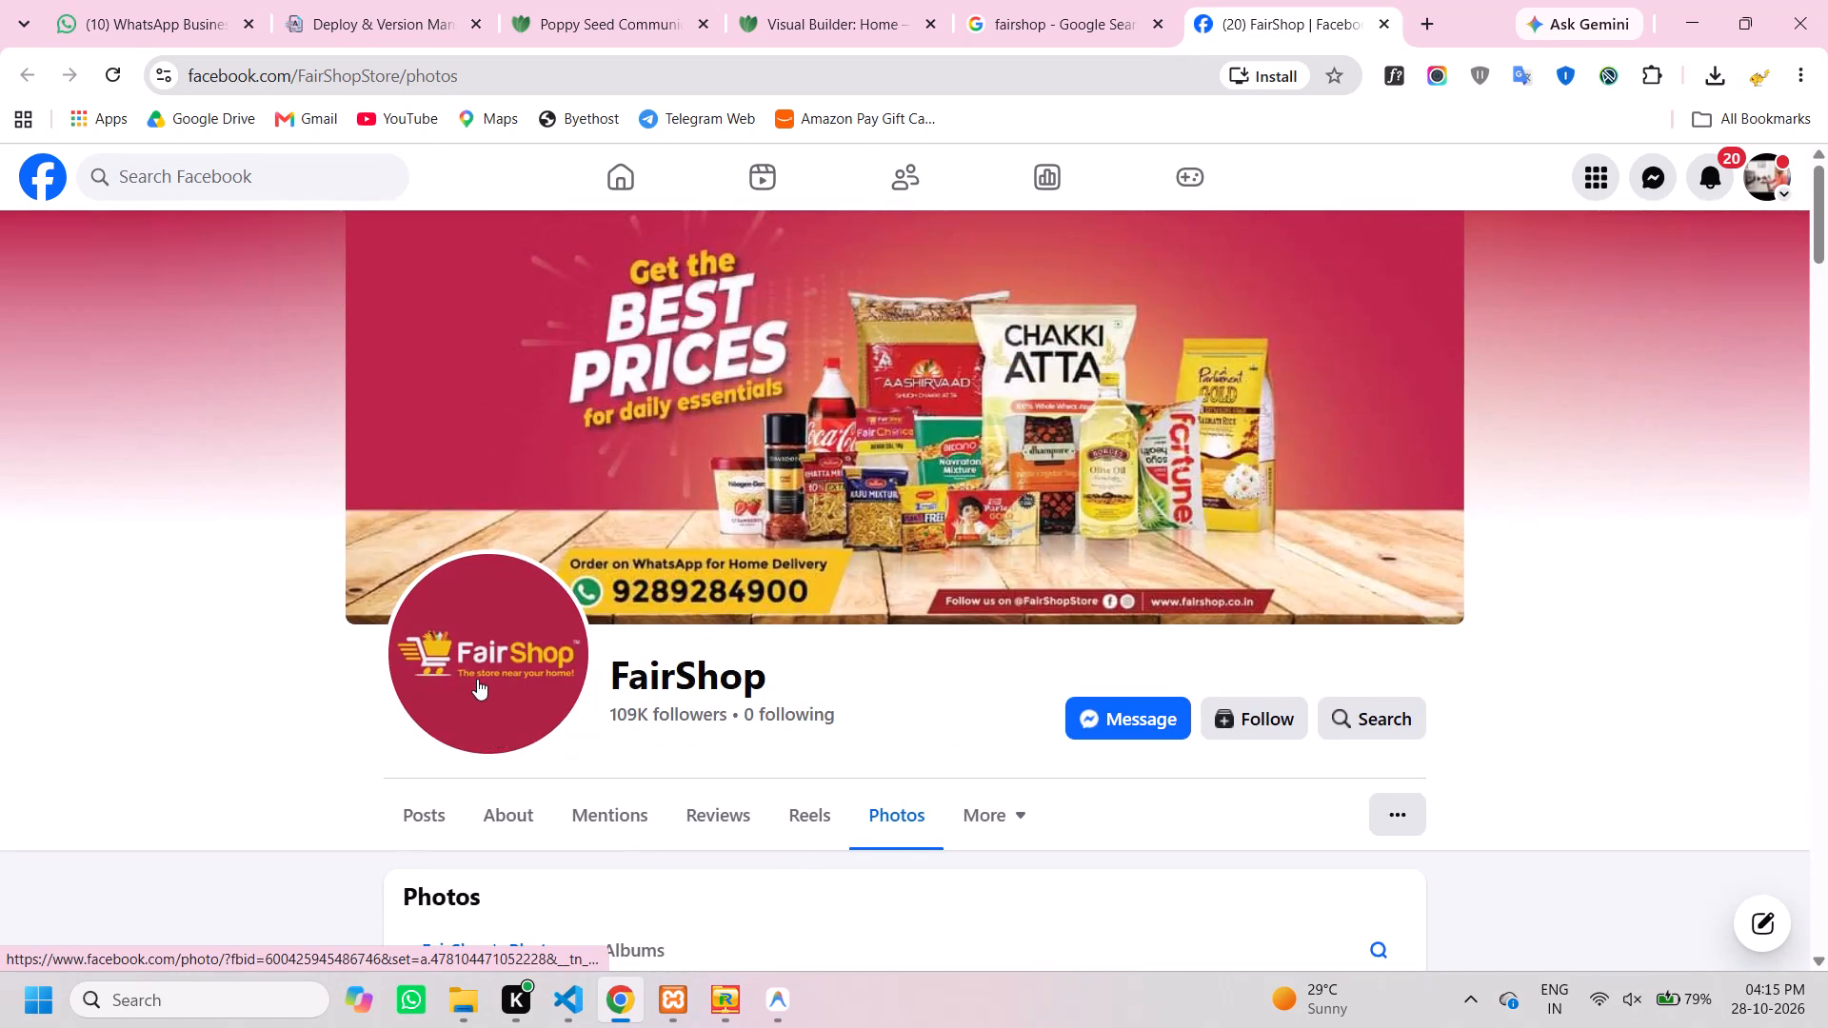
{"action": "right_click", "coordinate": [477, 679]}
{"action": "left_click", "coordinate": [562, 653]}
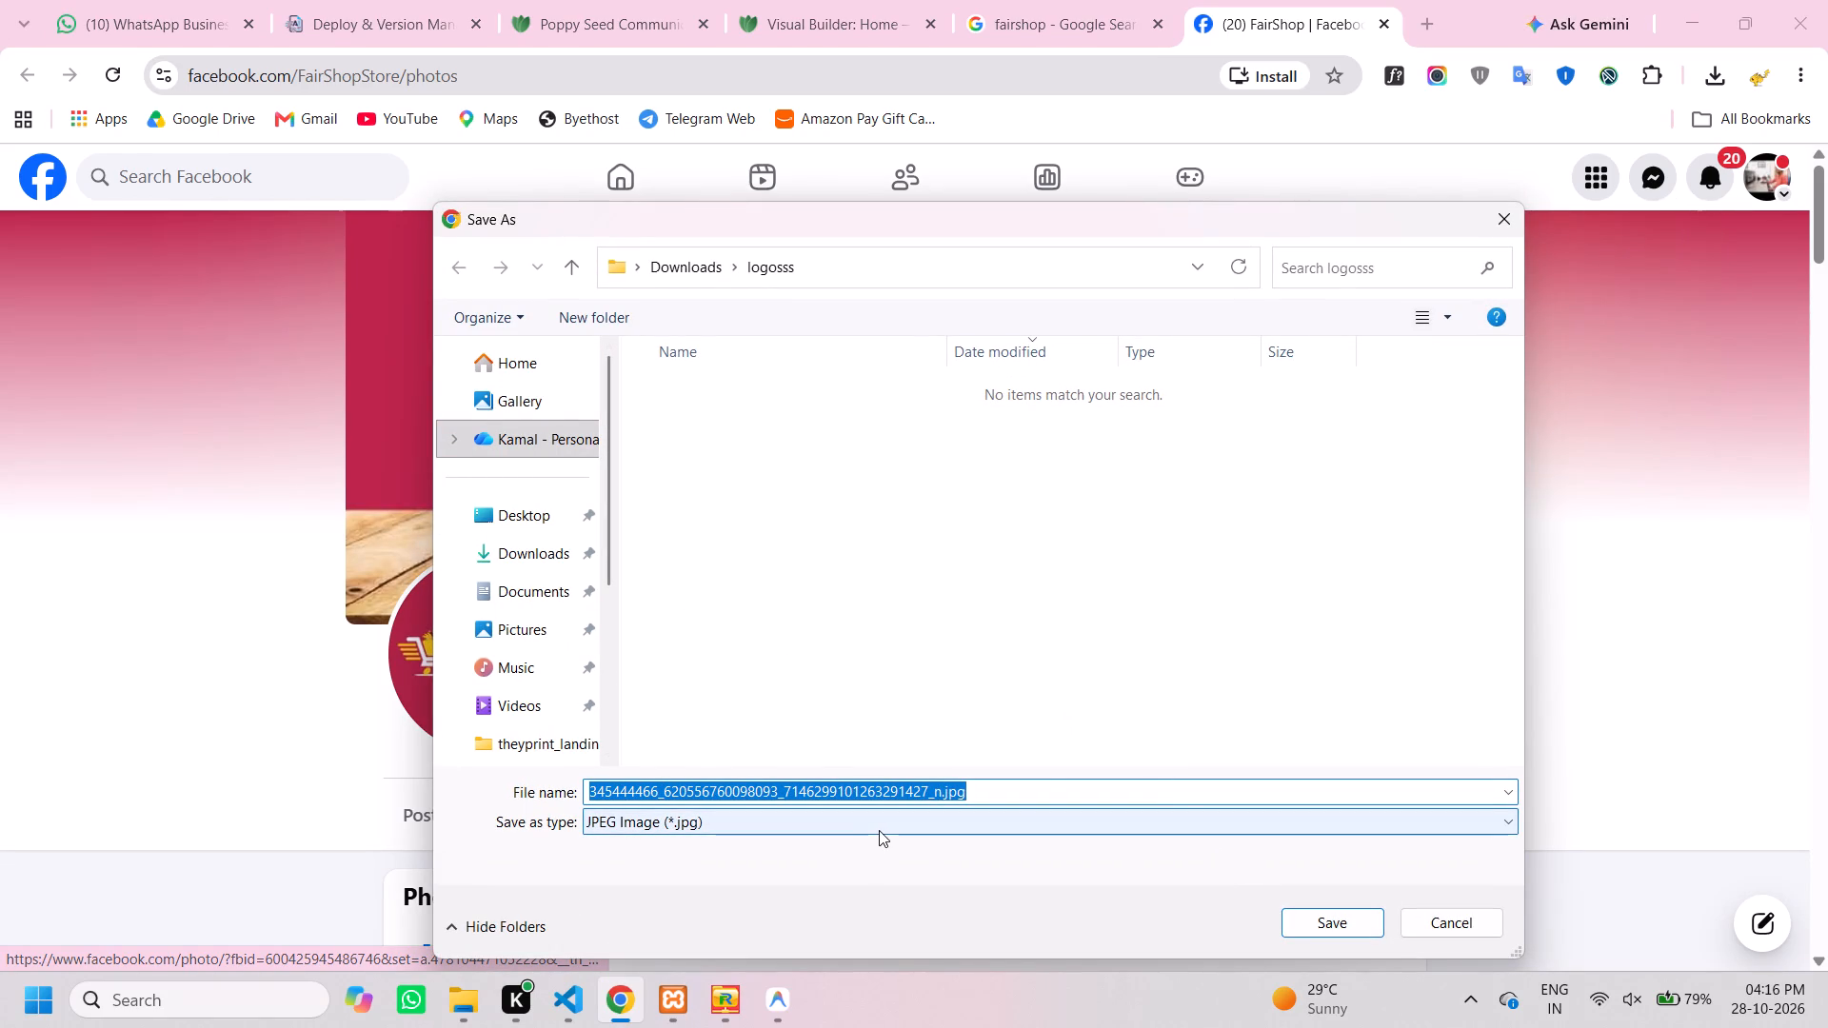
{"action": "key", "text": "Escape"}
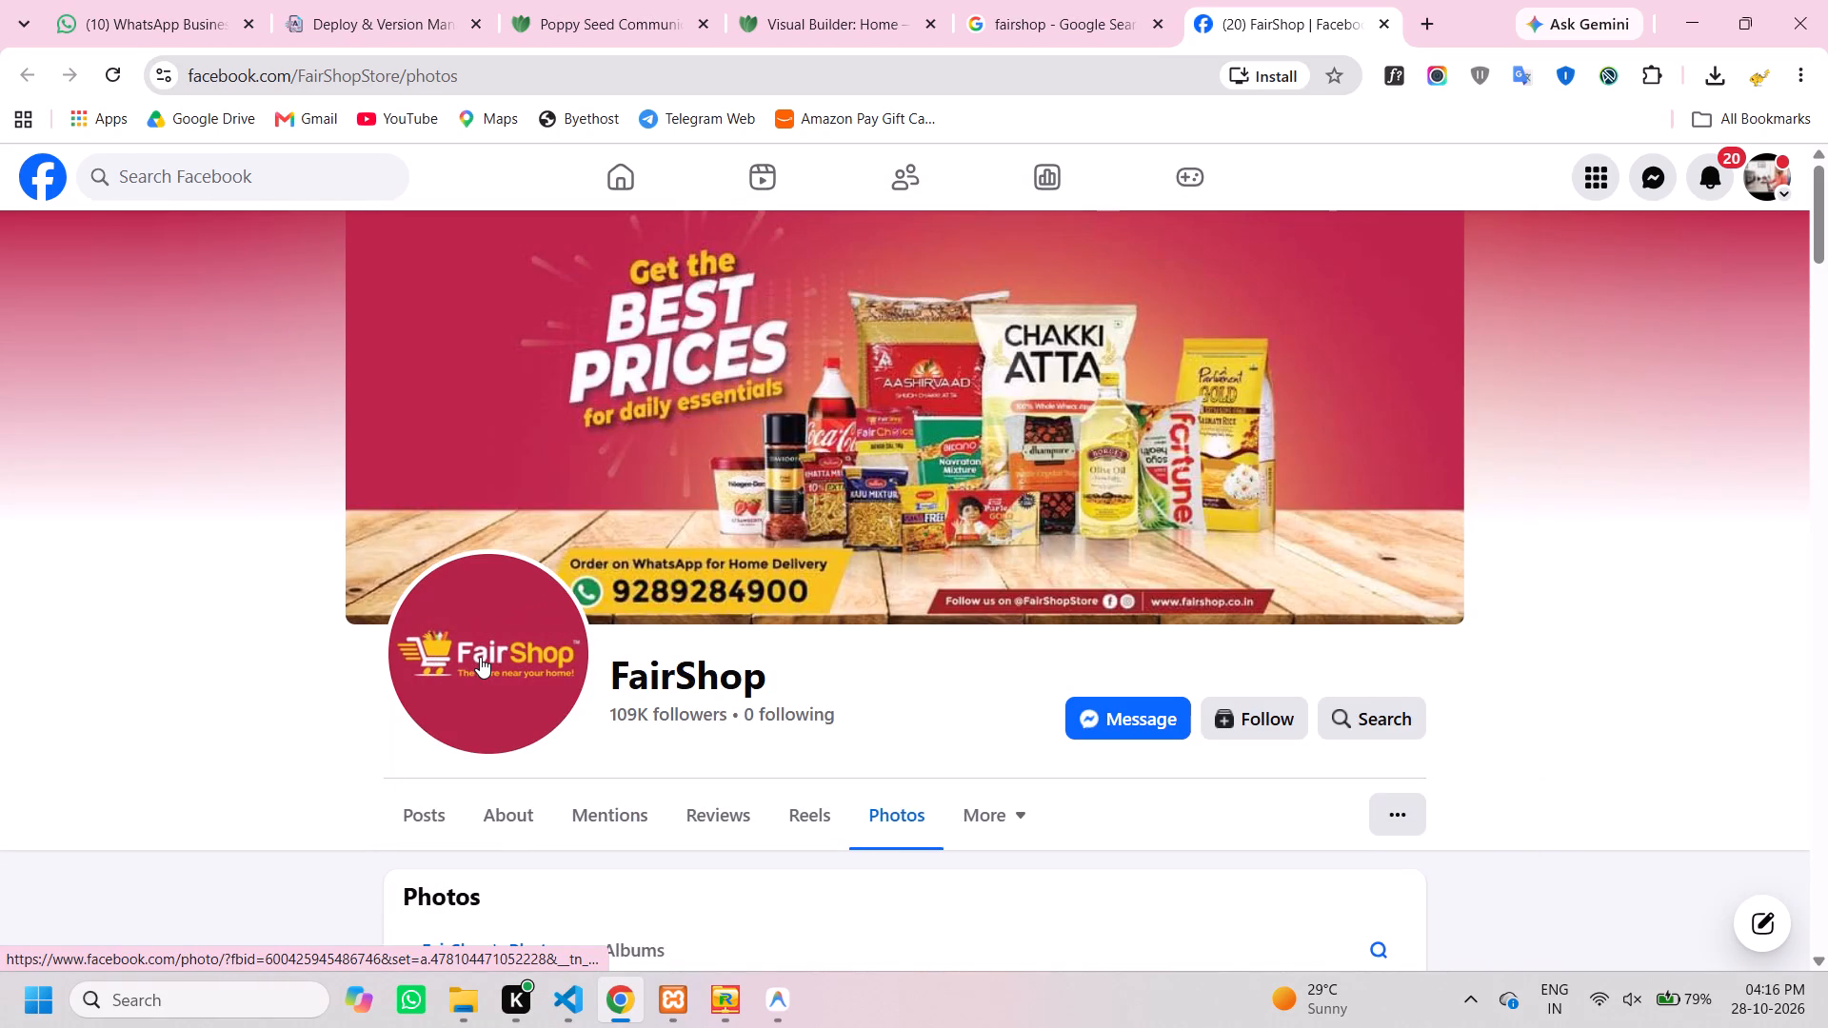
Save FairShop's Facebook profile picture as a JPEG named Fair Shop in the logosss folder in Downloads.
{"action": "right_click", "coordinate": [480, 657]}
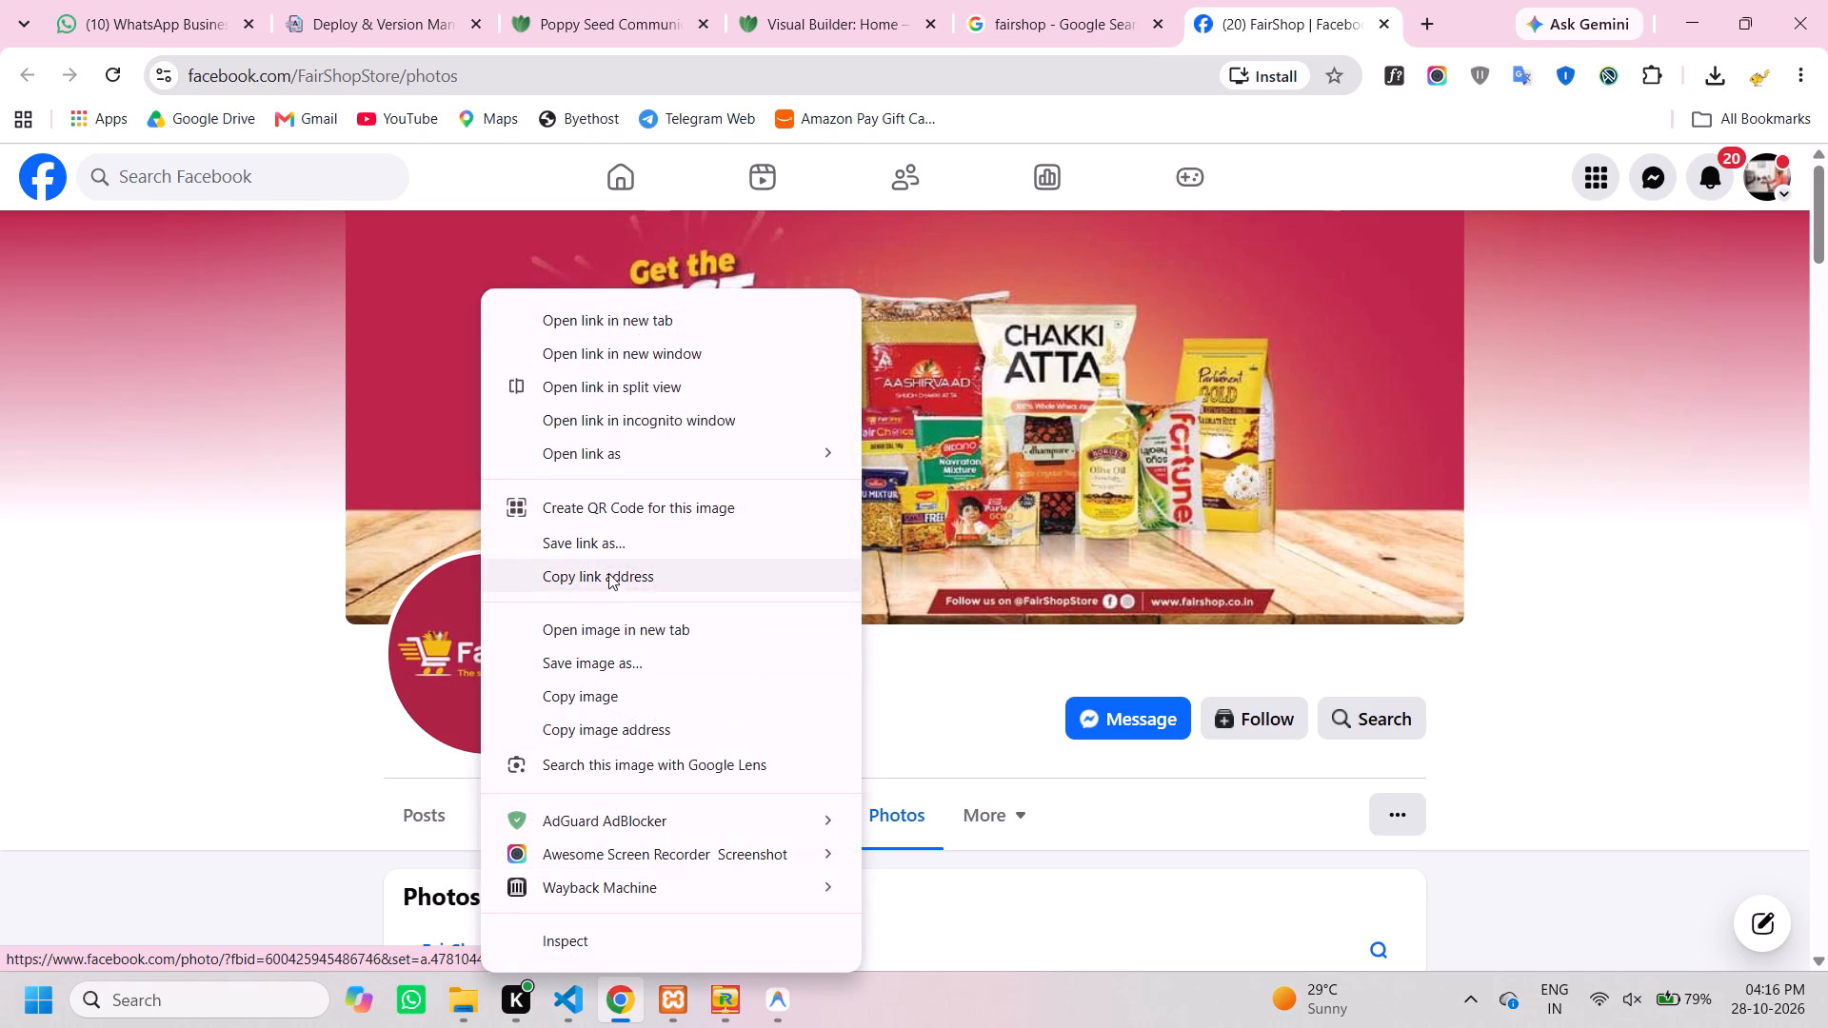
{"action": "left_click", "coordinate": [603, 654]}
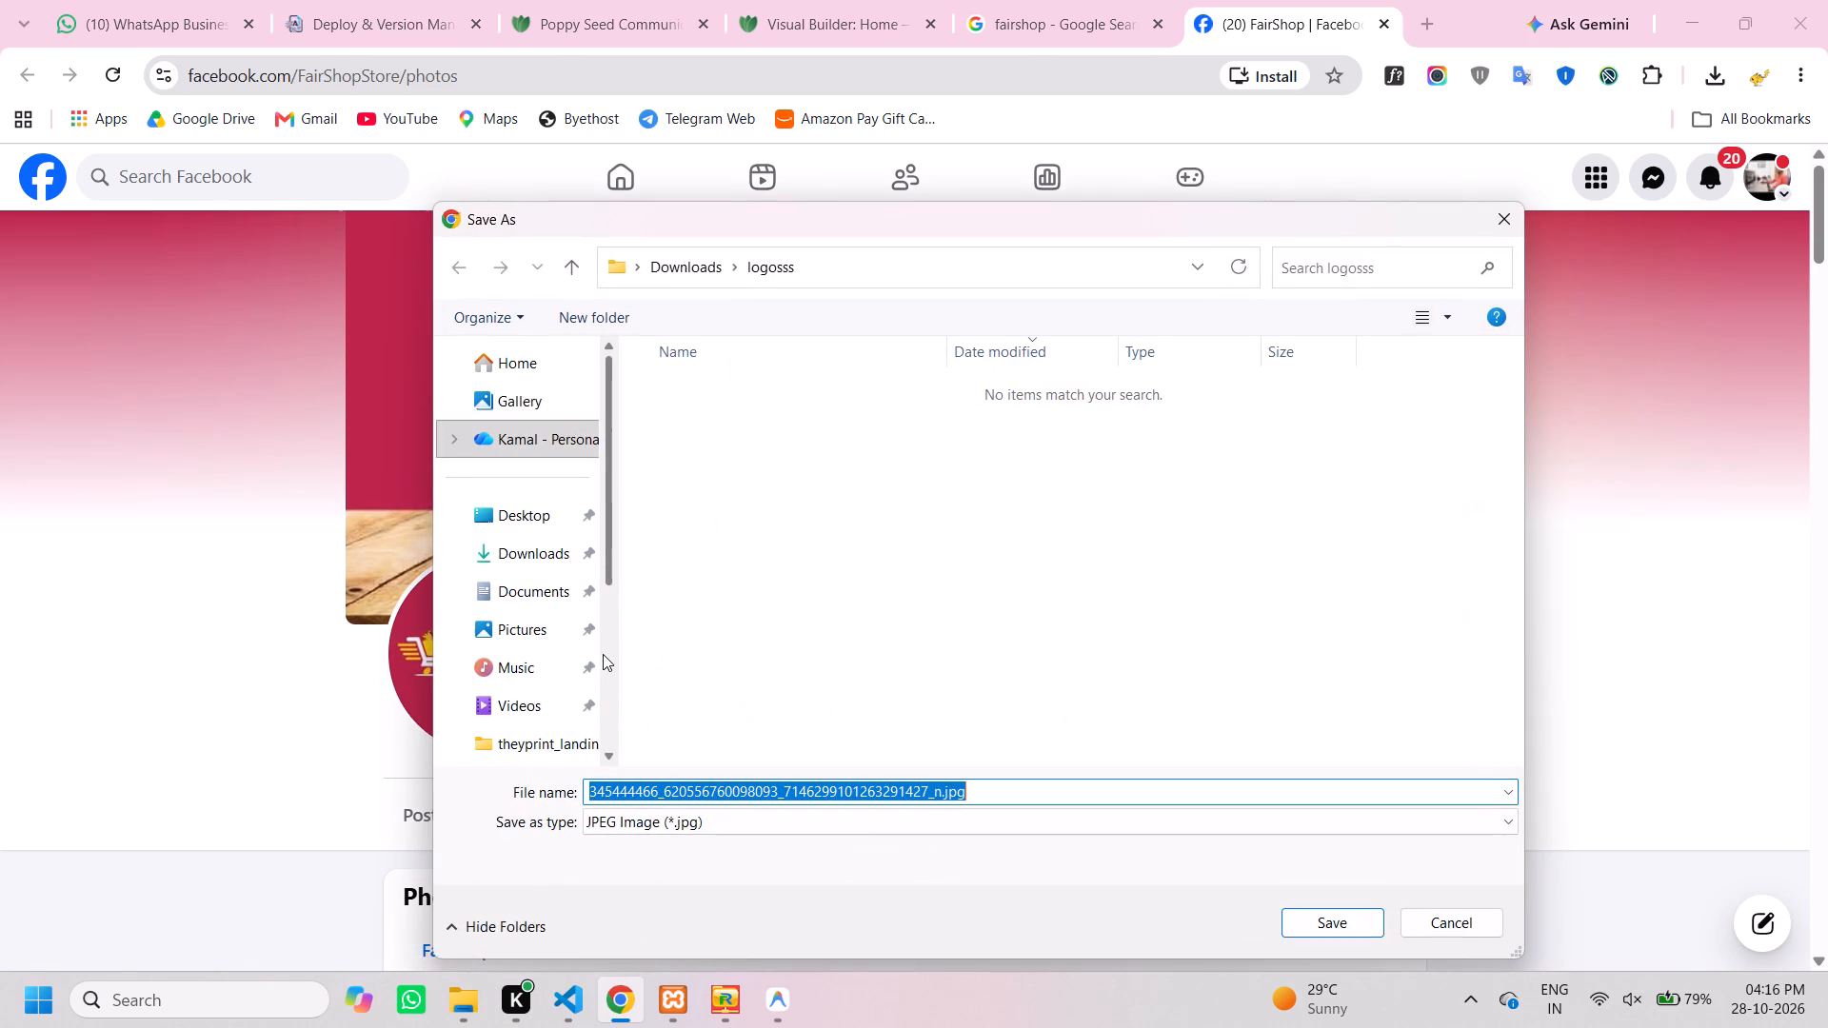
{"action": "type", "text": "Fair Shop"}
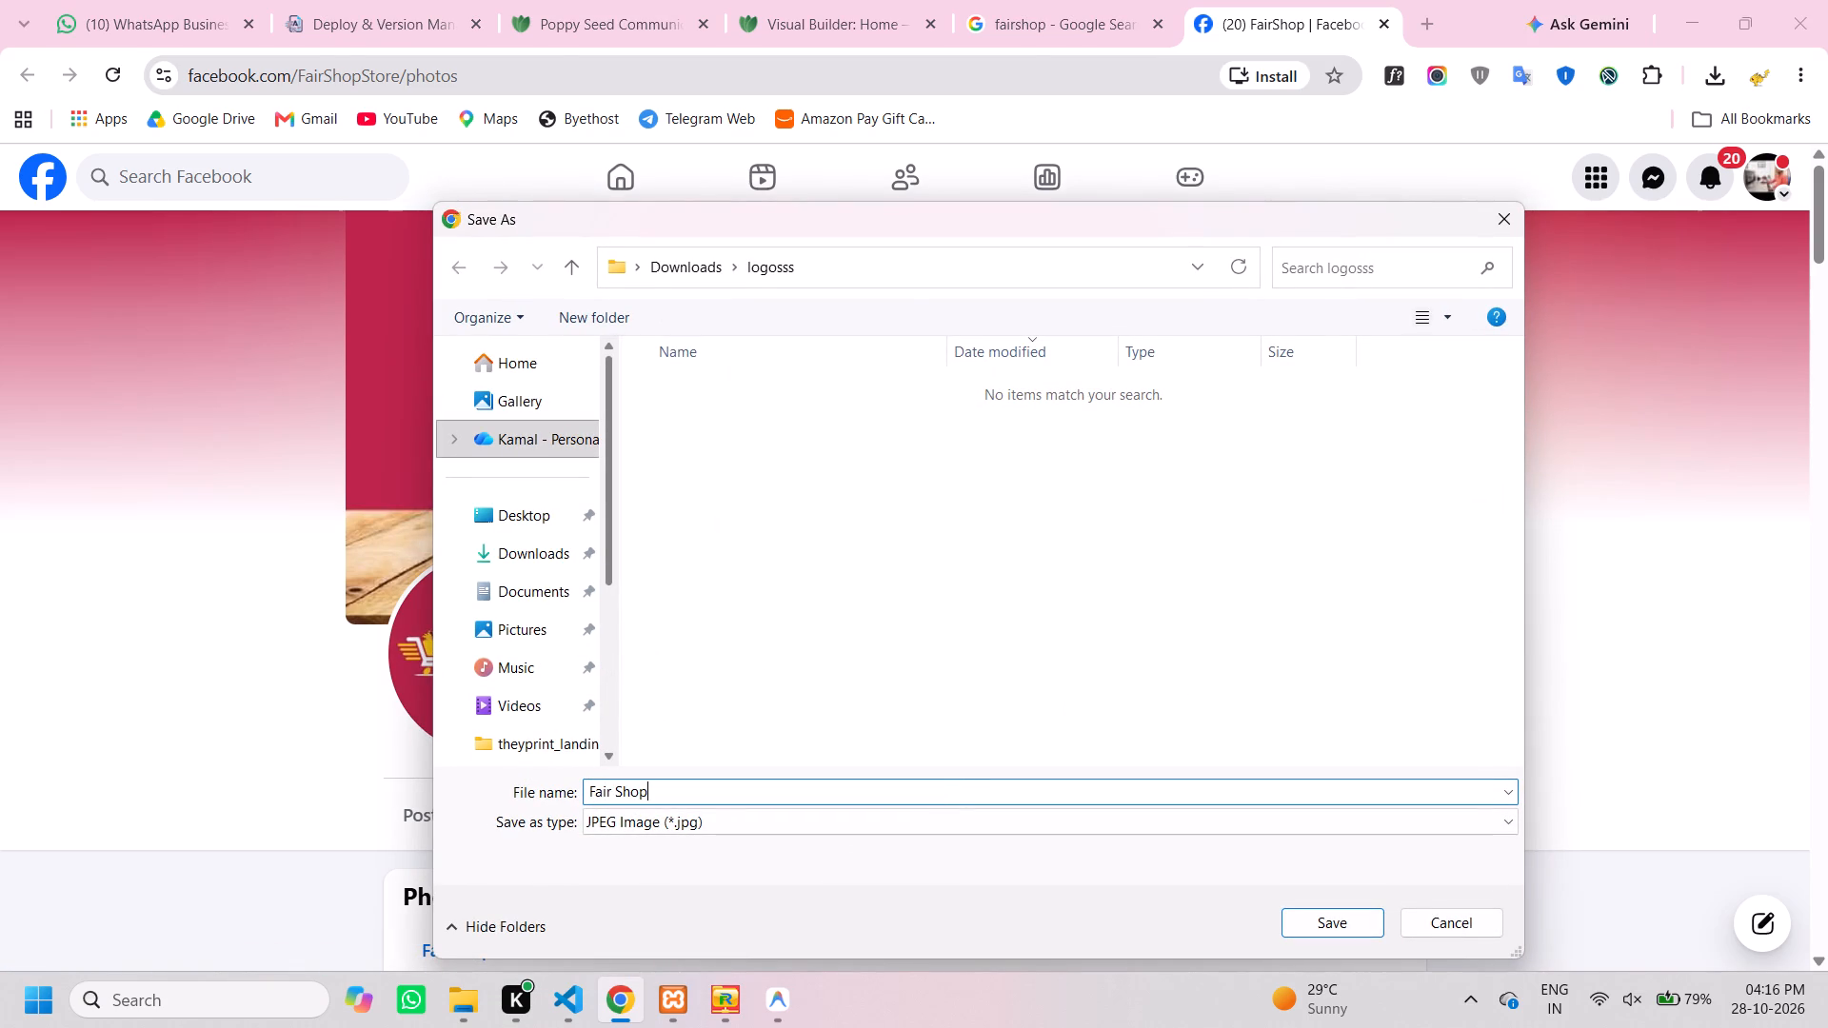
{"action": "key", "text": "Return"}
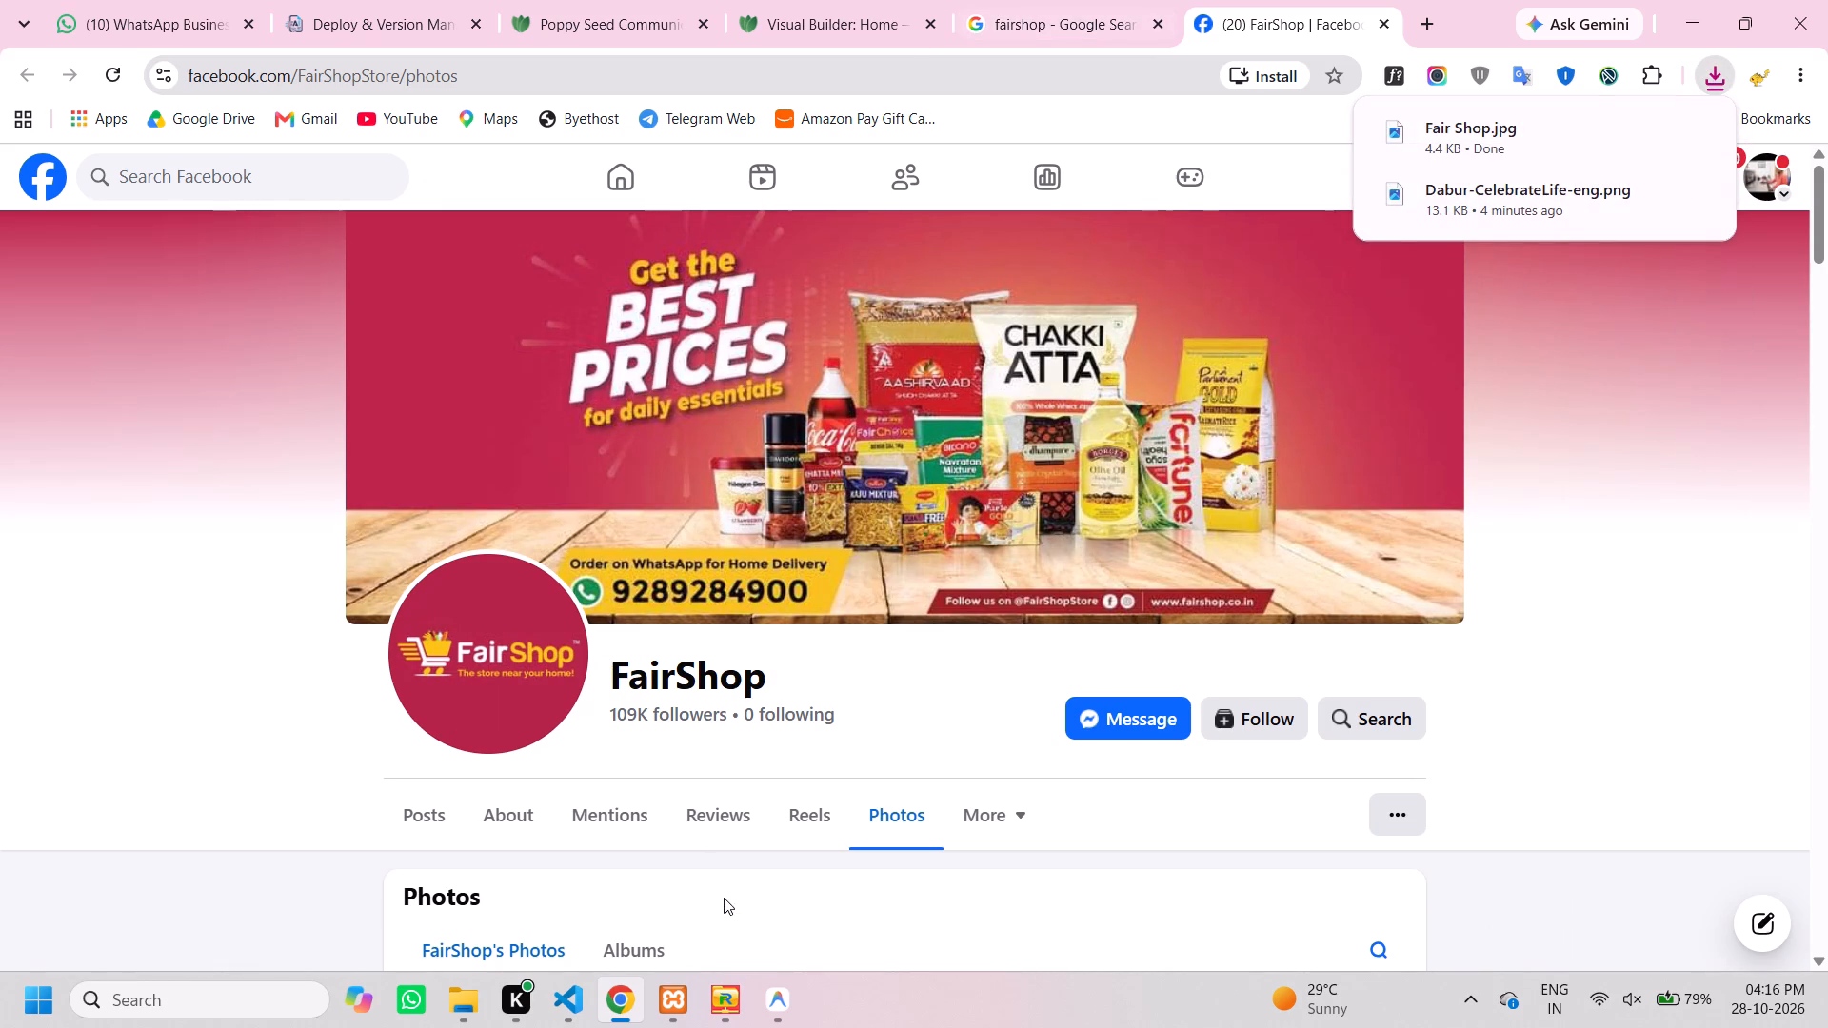
Return to the Home page's Visual Builder, add another client logo entry after Dabur, and select its placeholder brand name for replacement.
{"action": "left_click", "coordinate": [619, 19]}
{"action": "left_click", "coordinate": [763, 0]}
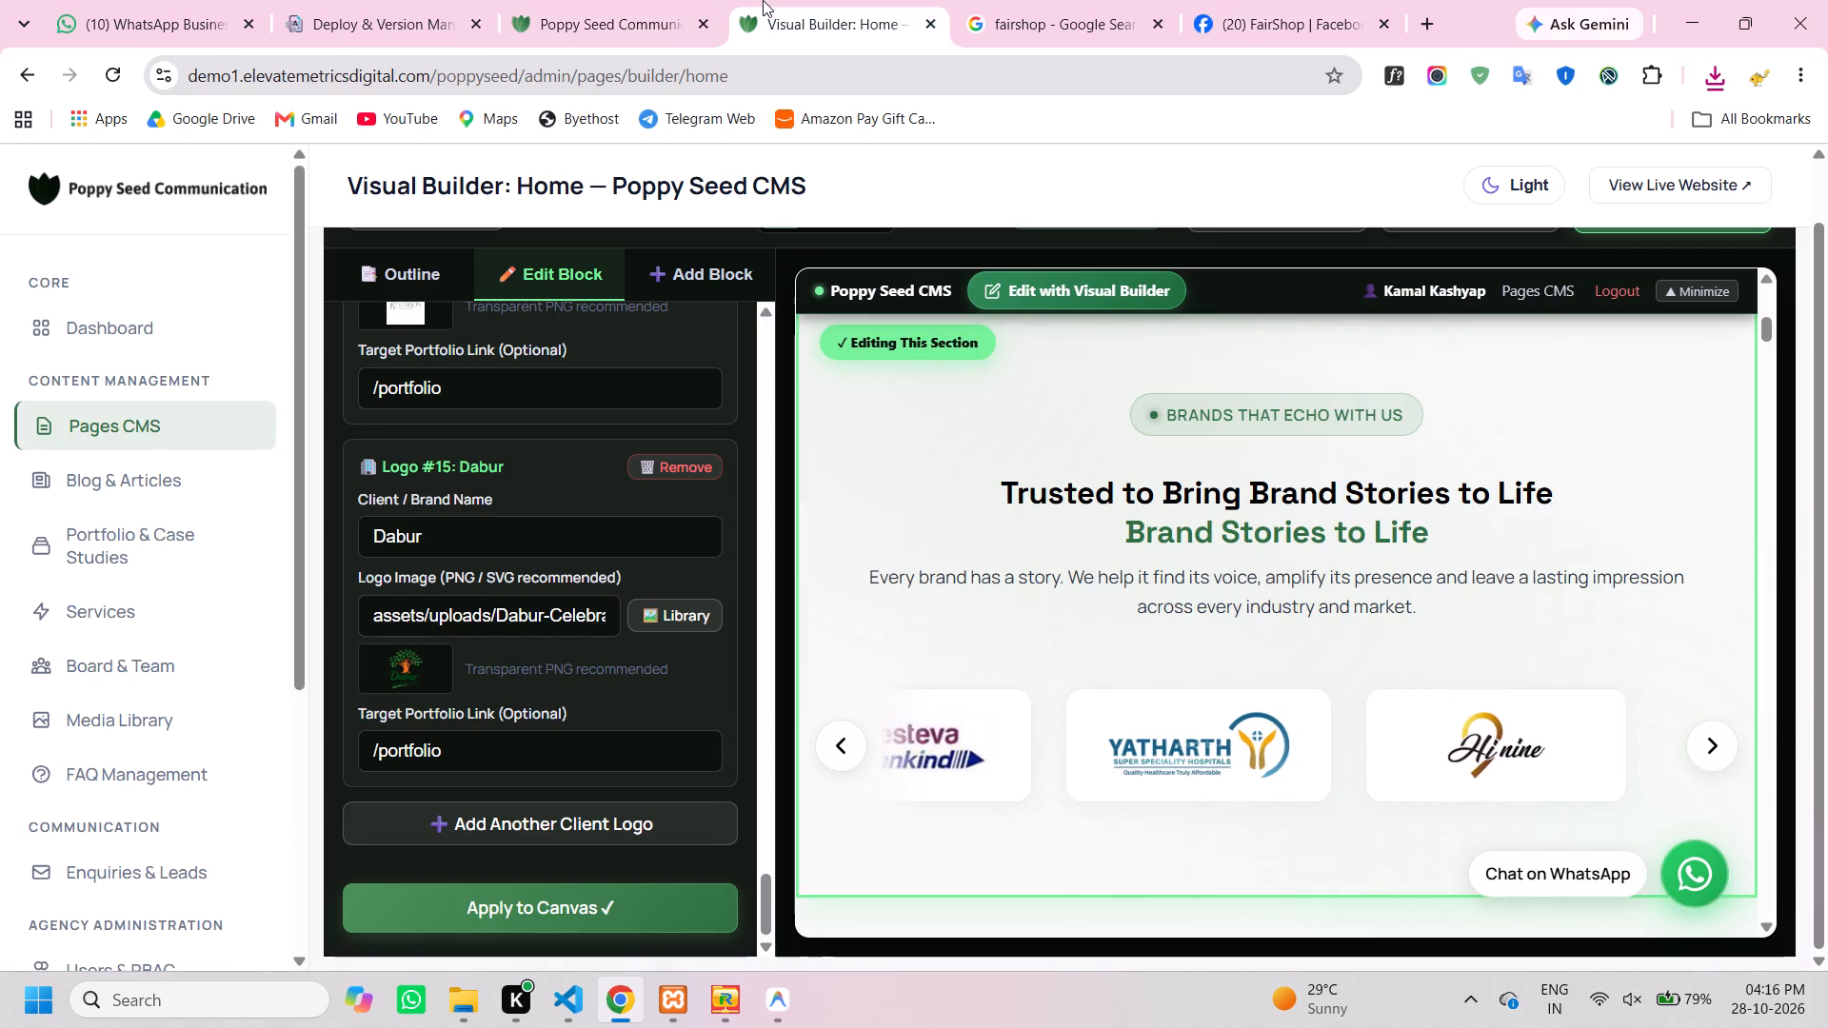
{"action": "left_click", "coordinate": [559, 816]}
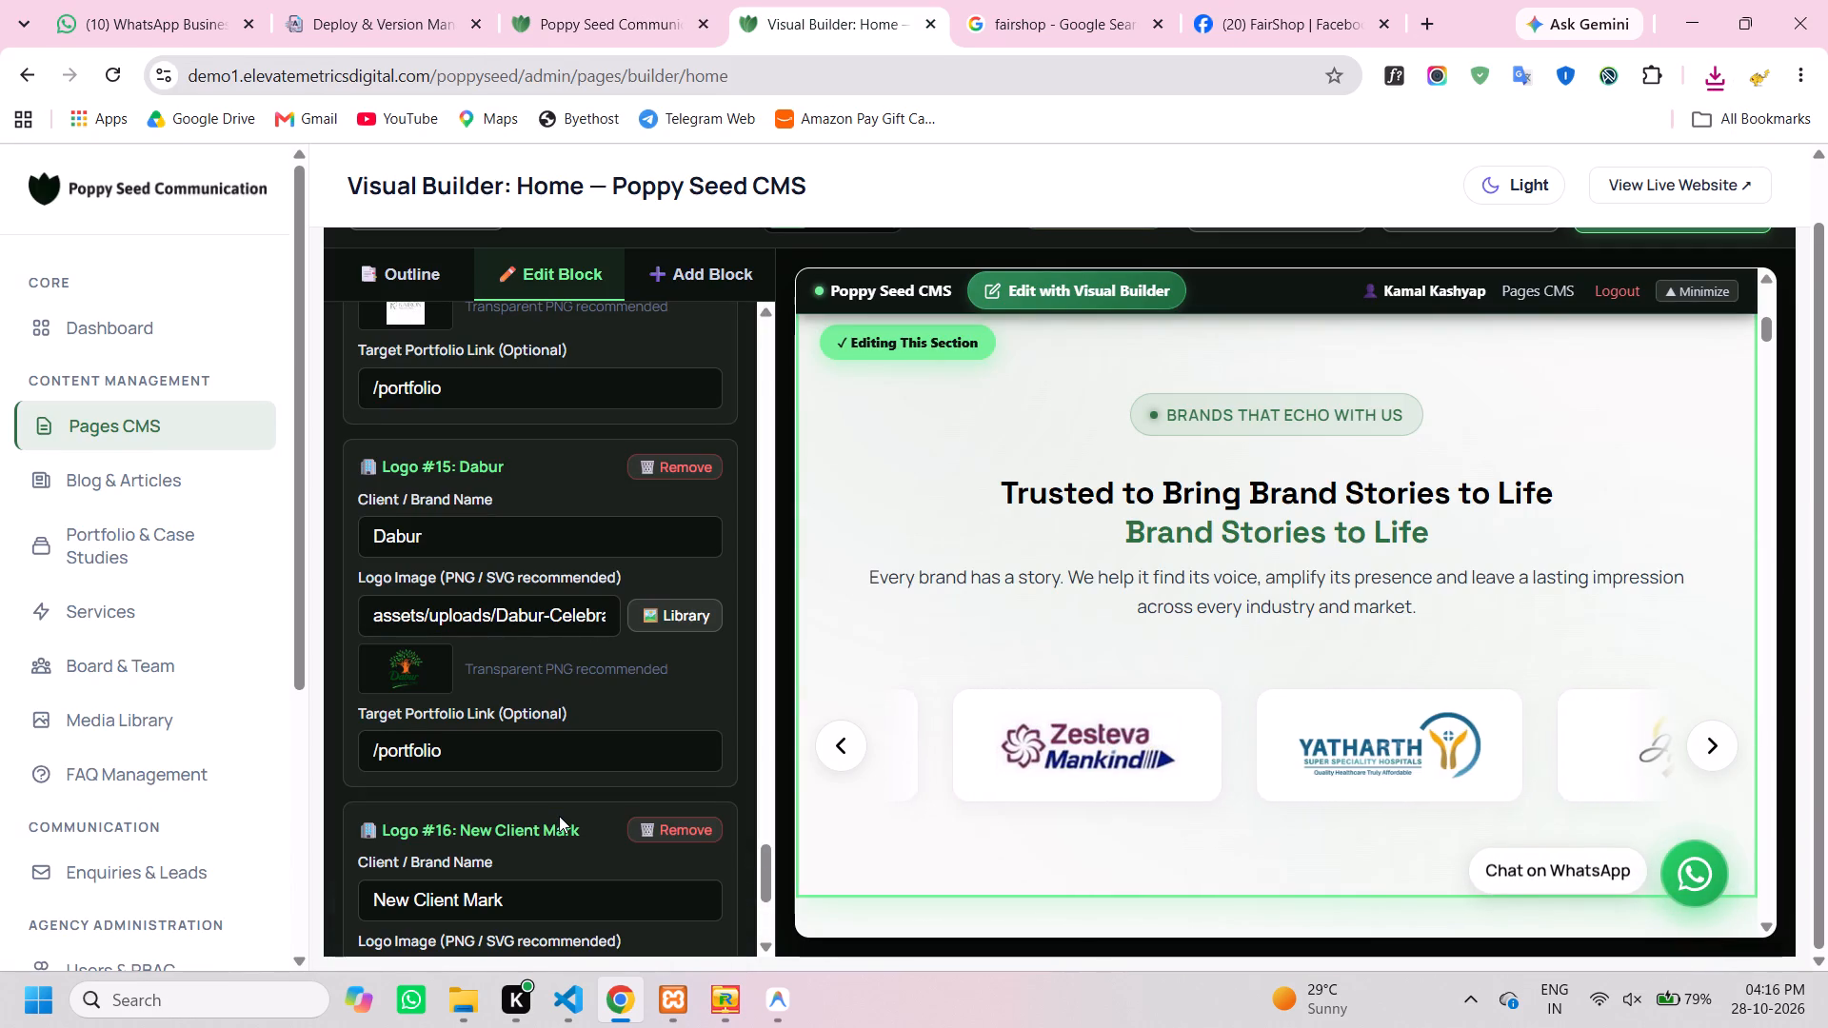
{"action": "left_click_drag", "start_coordinate": [525, 895], "coordinate": [393, 901]}
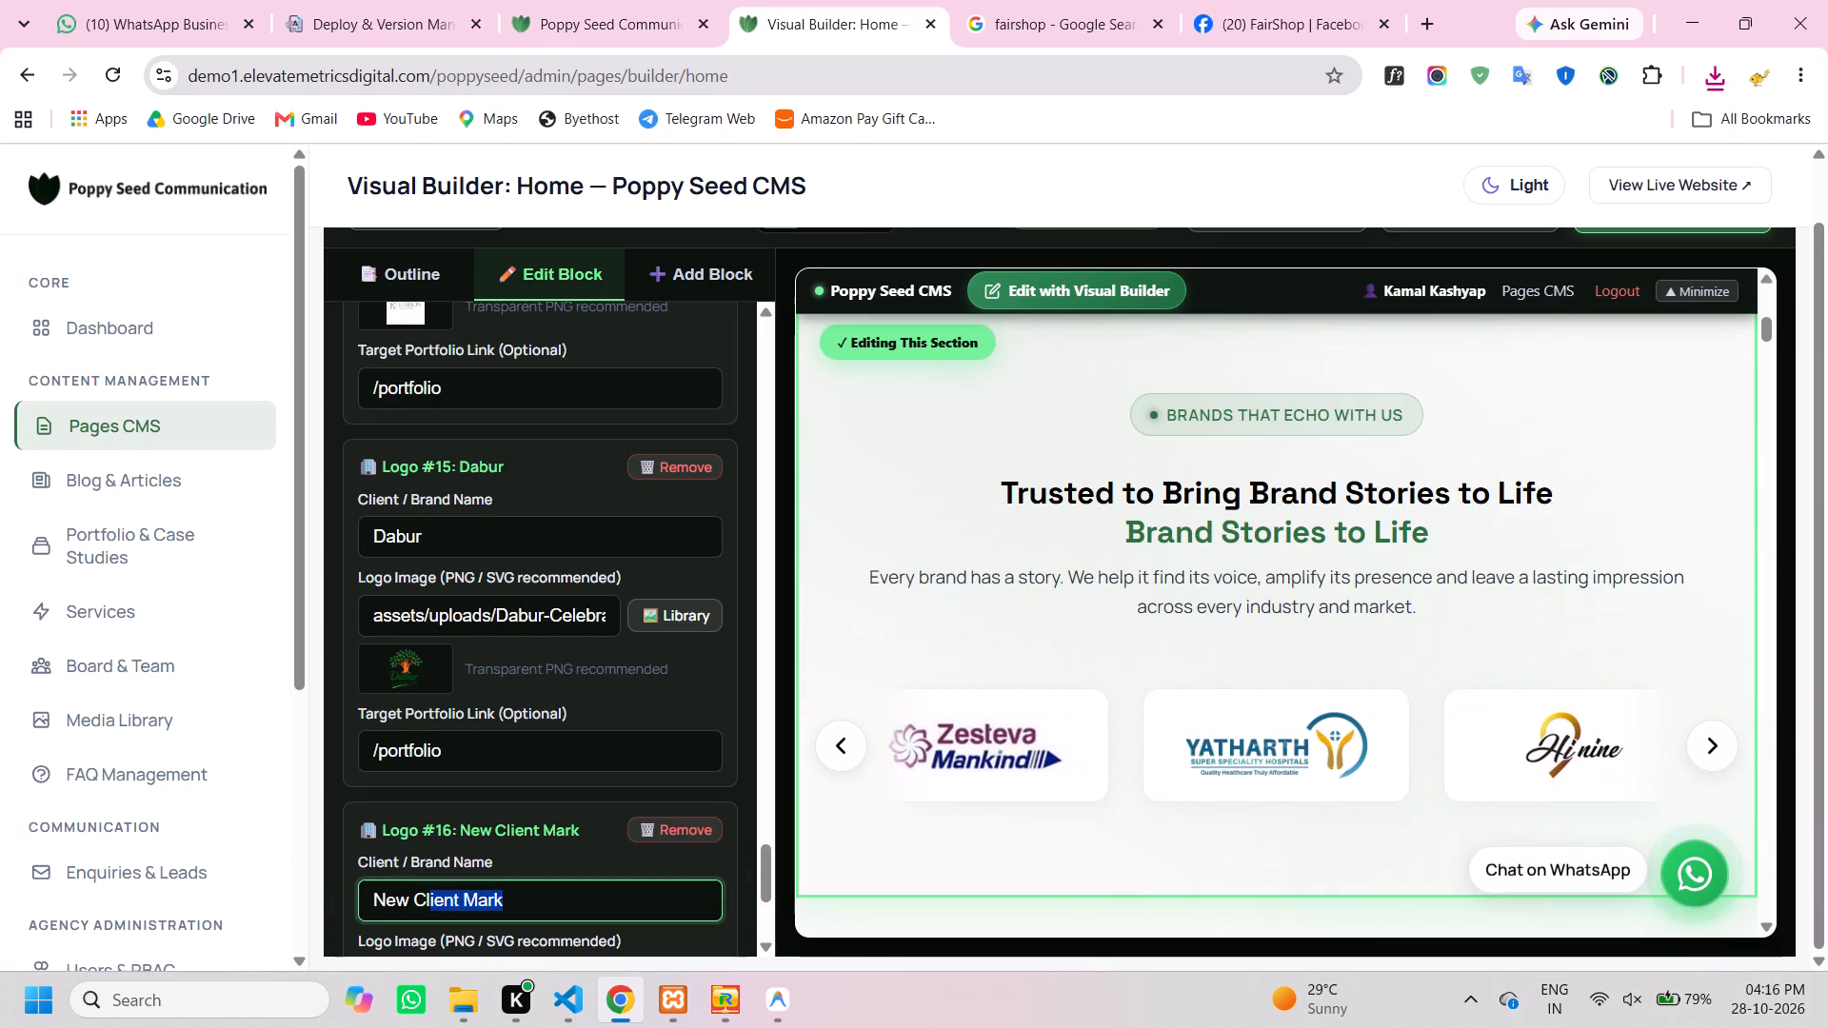
Set the brand name of the new Logo #16 entry to Fair Shop.
{"action": "left_click_drag", "start_coordinate": [393, 901], "coordinate": [359, 904]}
{"action": "type", "text": "Fair Shop"}
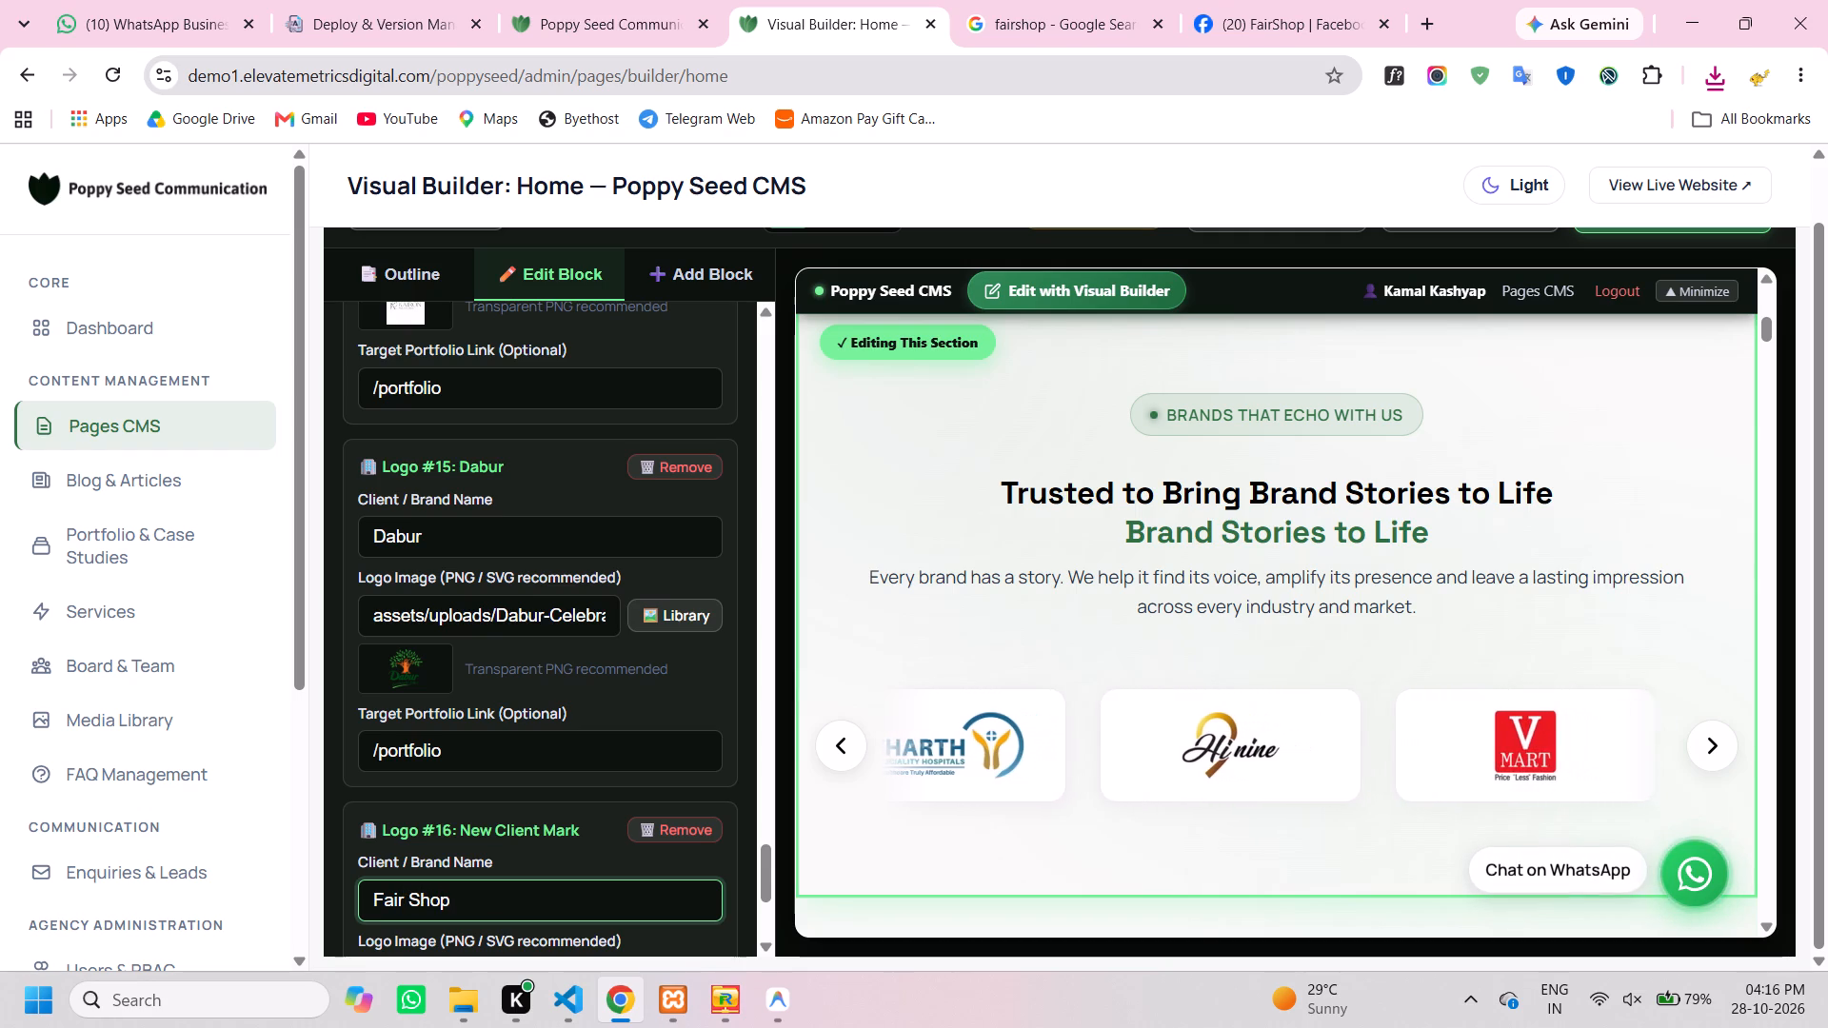
Open the media library for the Fair Shop entry's logo image and start an upload from the PC.
{"action": "scroll", "coordinate": [414, 817], "scroll_direction": "down", "scroll_amount": 2}
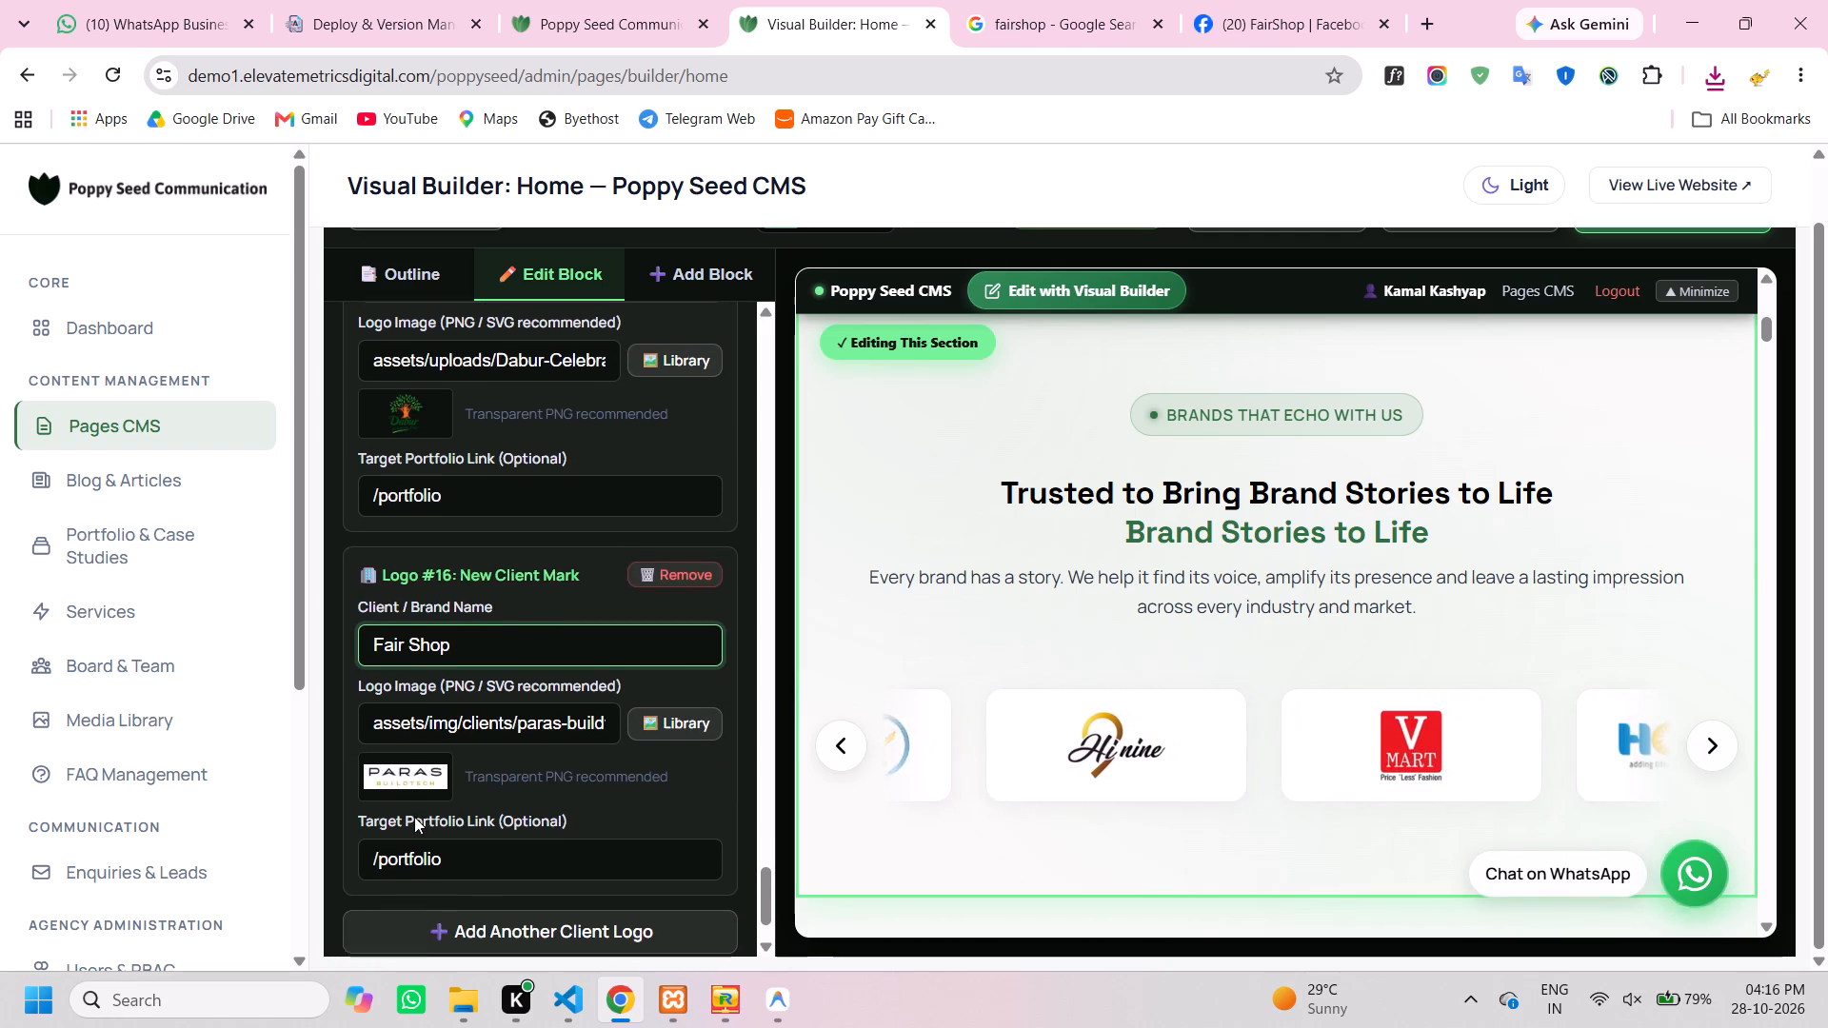
{"action": "scroll", "coordinate": [414, 817], "scroll_direction": "down", "scroll_amount": 1}
{"action": "left_click", "coordinate": [672, 725]}
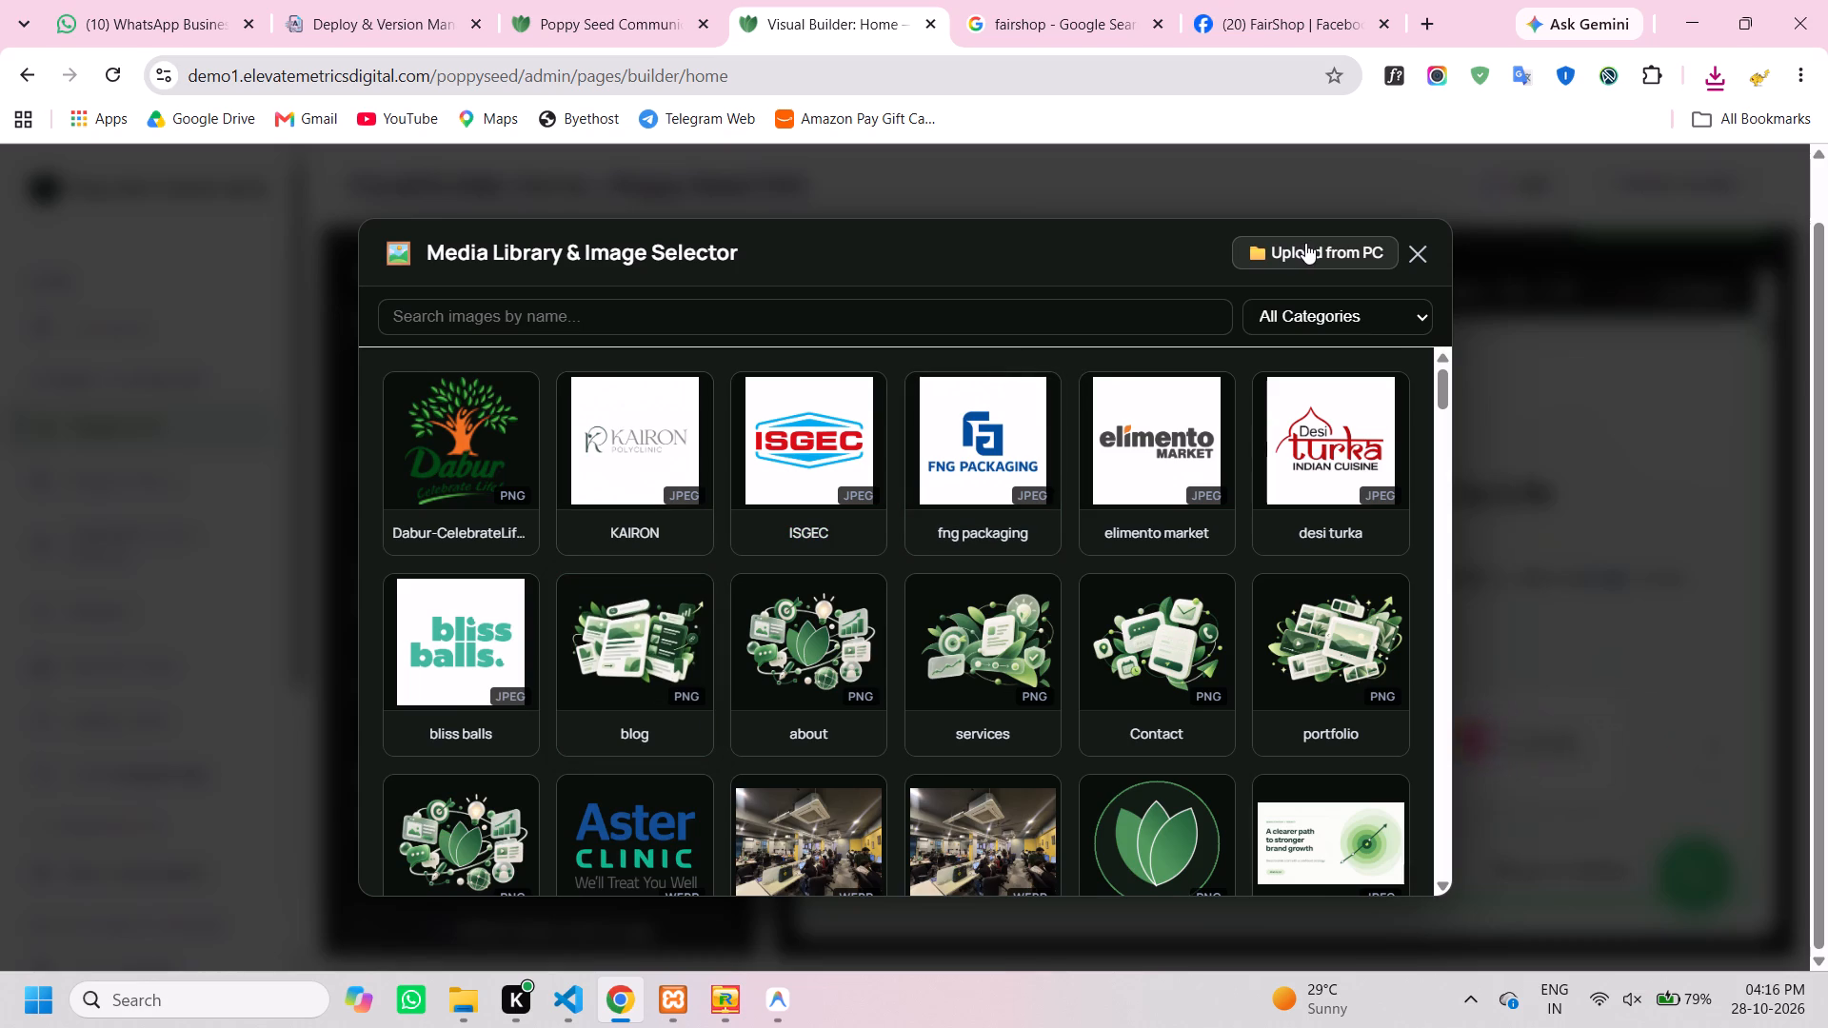
{"action": "left_click", "coordinate": [1305, 243]}
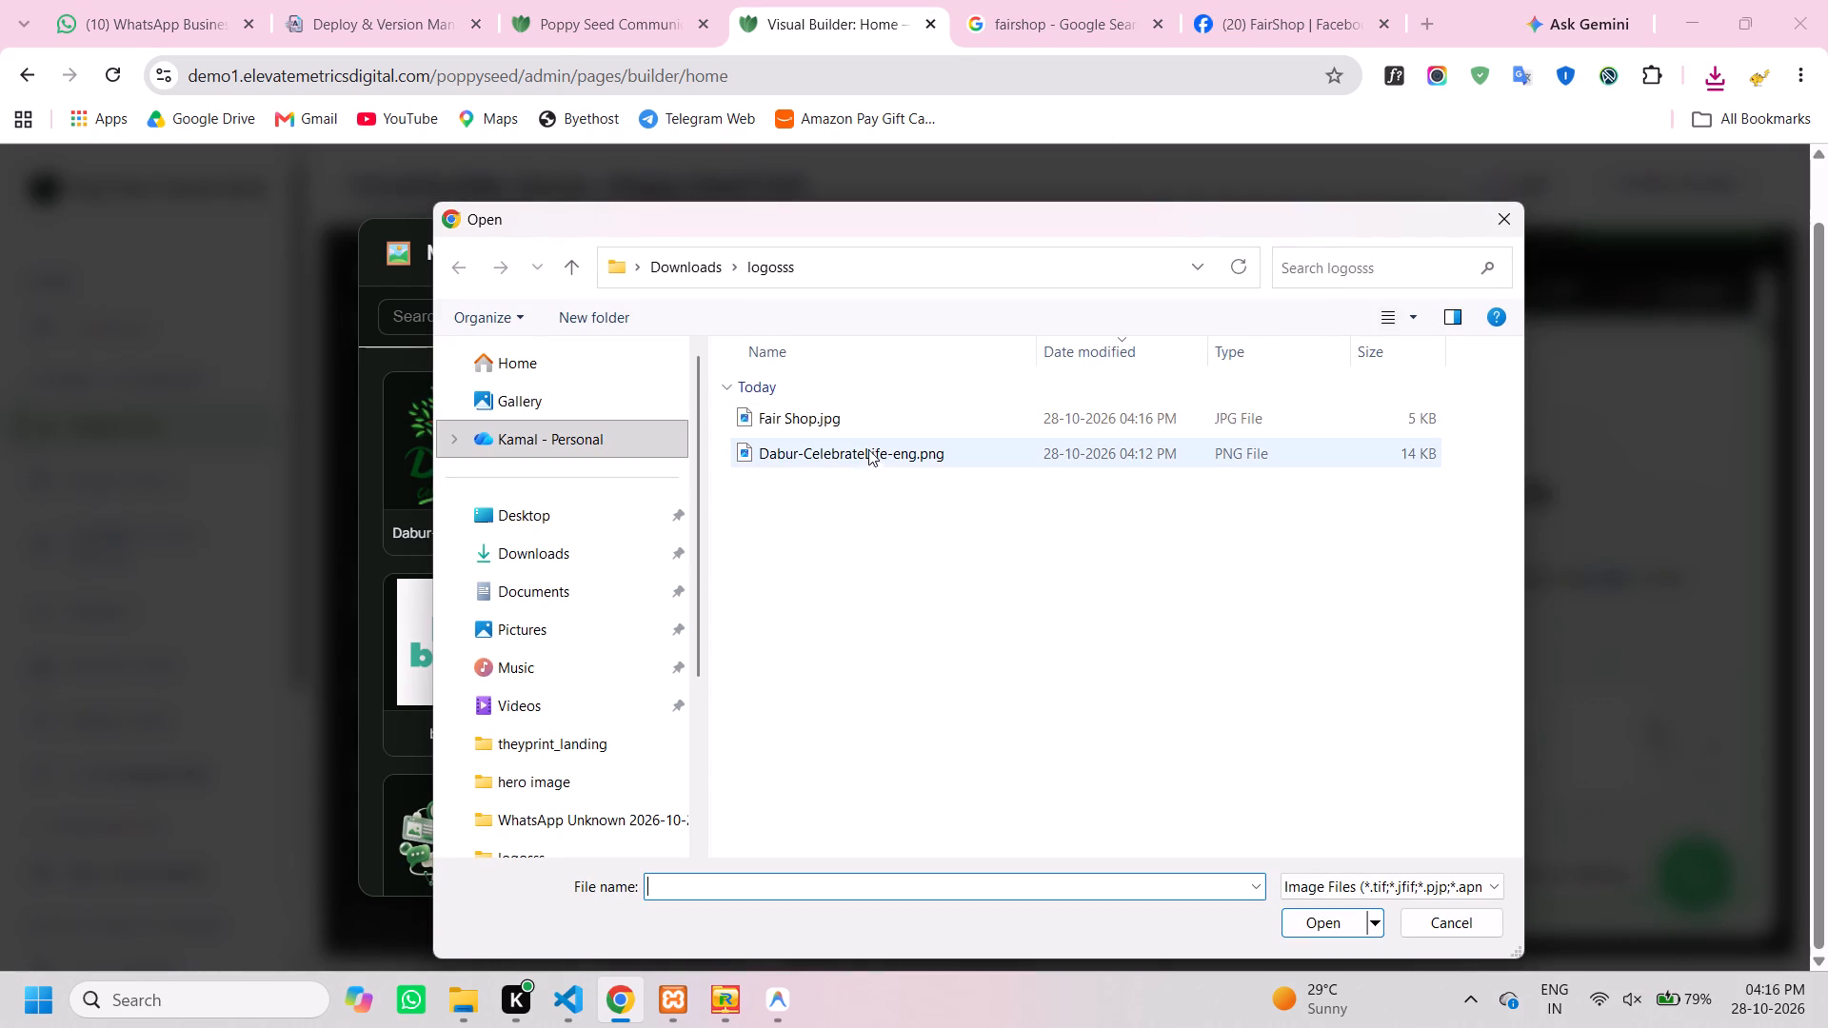
Upload Fair Shop.jpg from the logosss folder and choose it as the Fair Shop entry's logo image.
{"action": "double_click", "coordinate": [825, 422]}
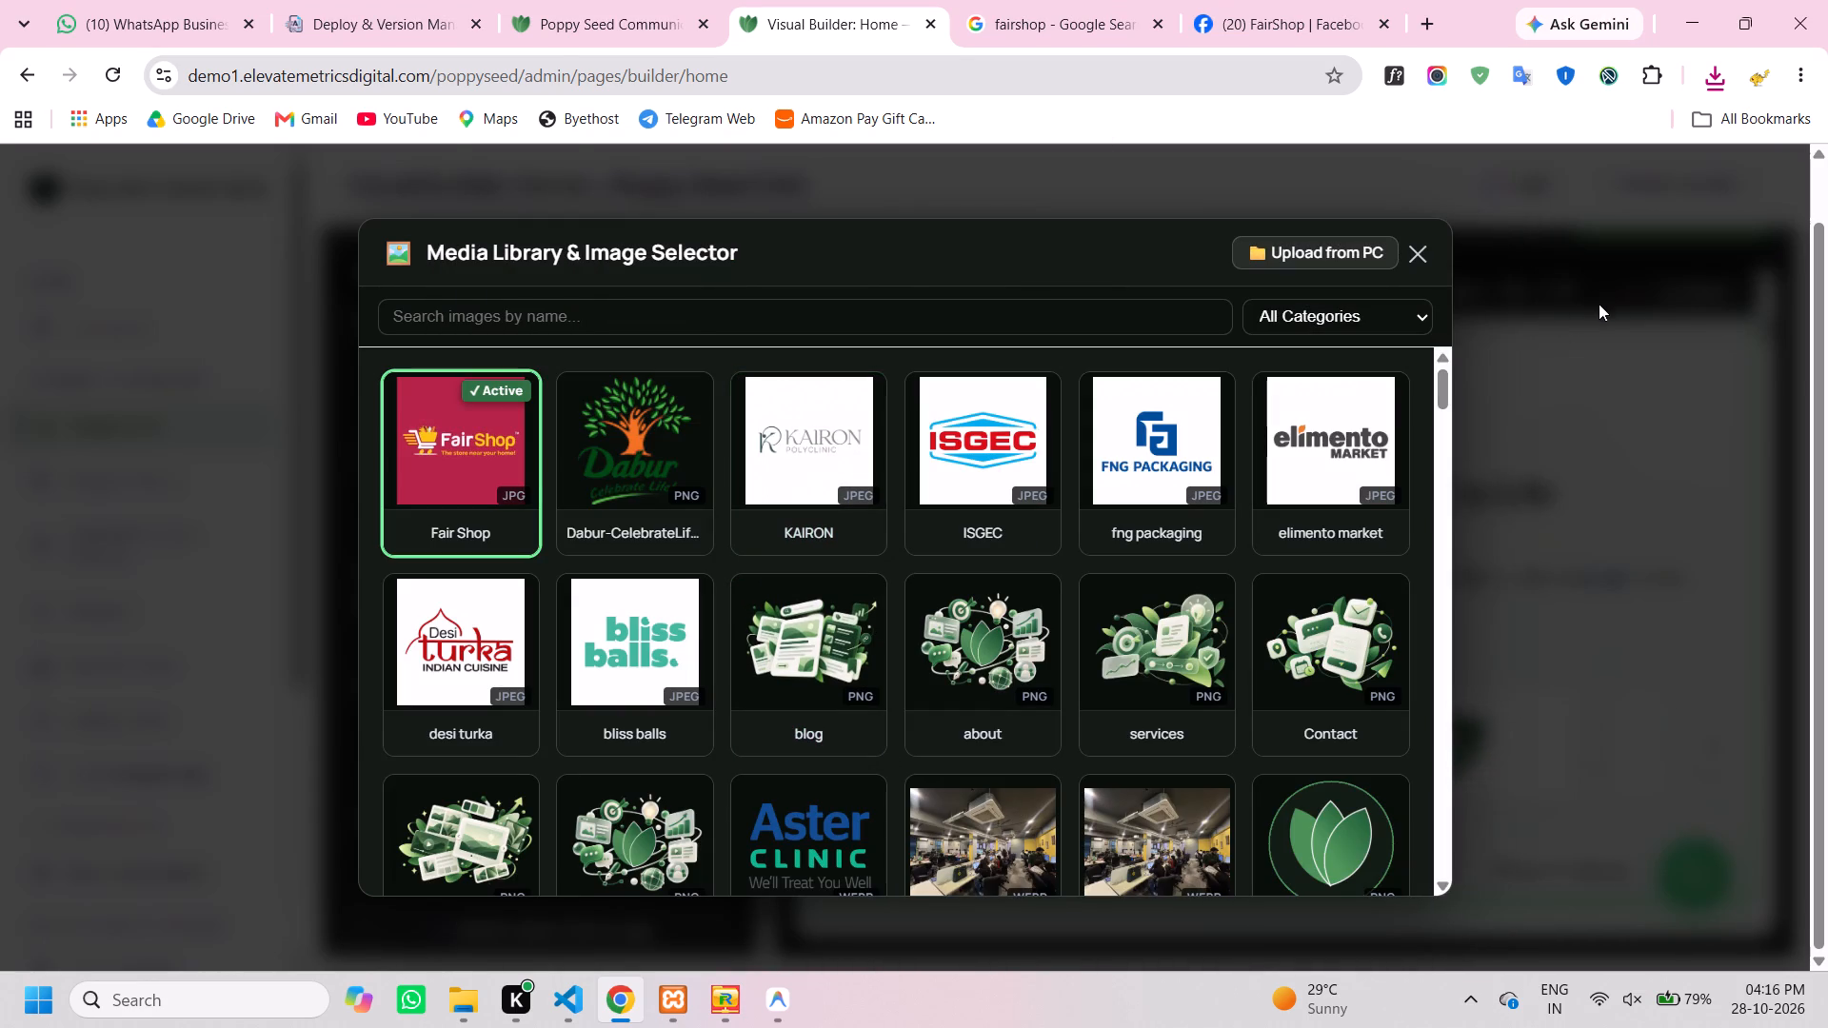
{"action": "left_click", "coordinate": [487, 451]}
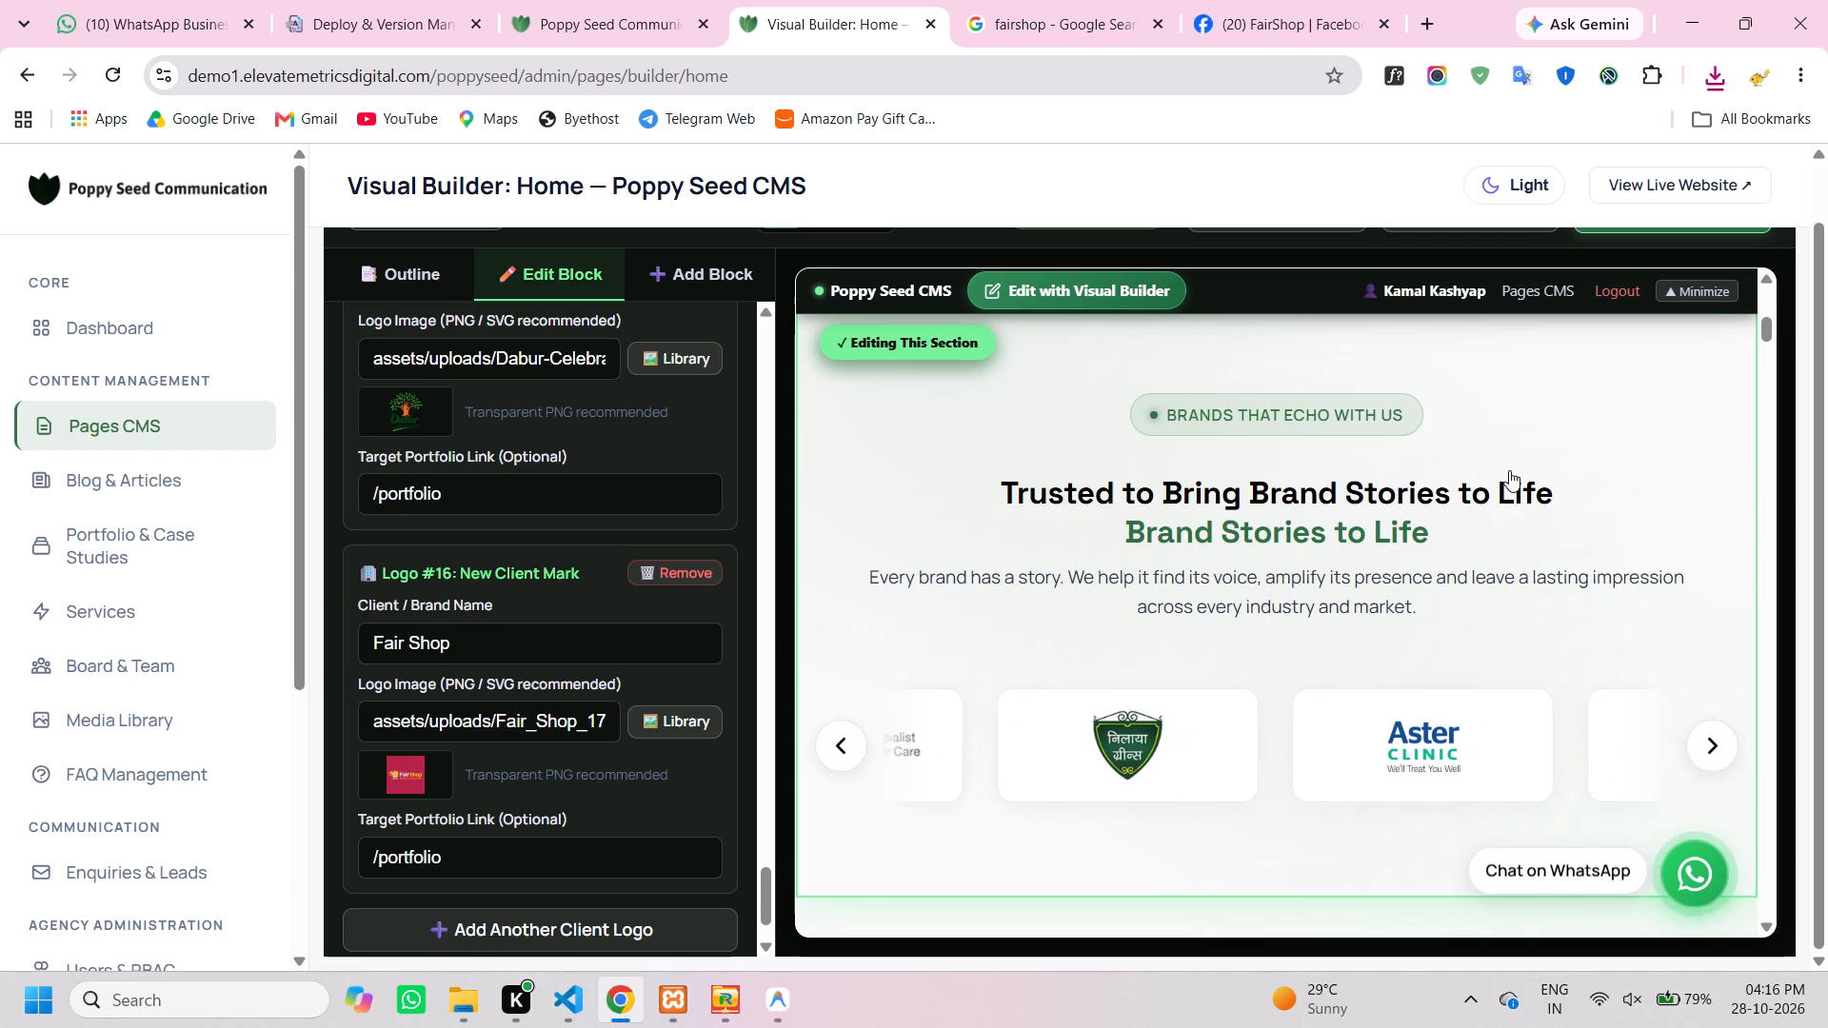
Look through the photos on FairShop's Facebook page for a better version of the brand's logo.
{"action": "left_click", "coordinate": [1245, 2]}
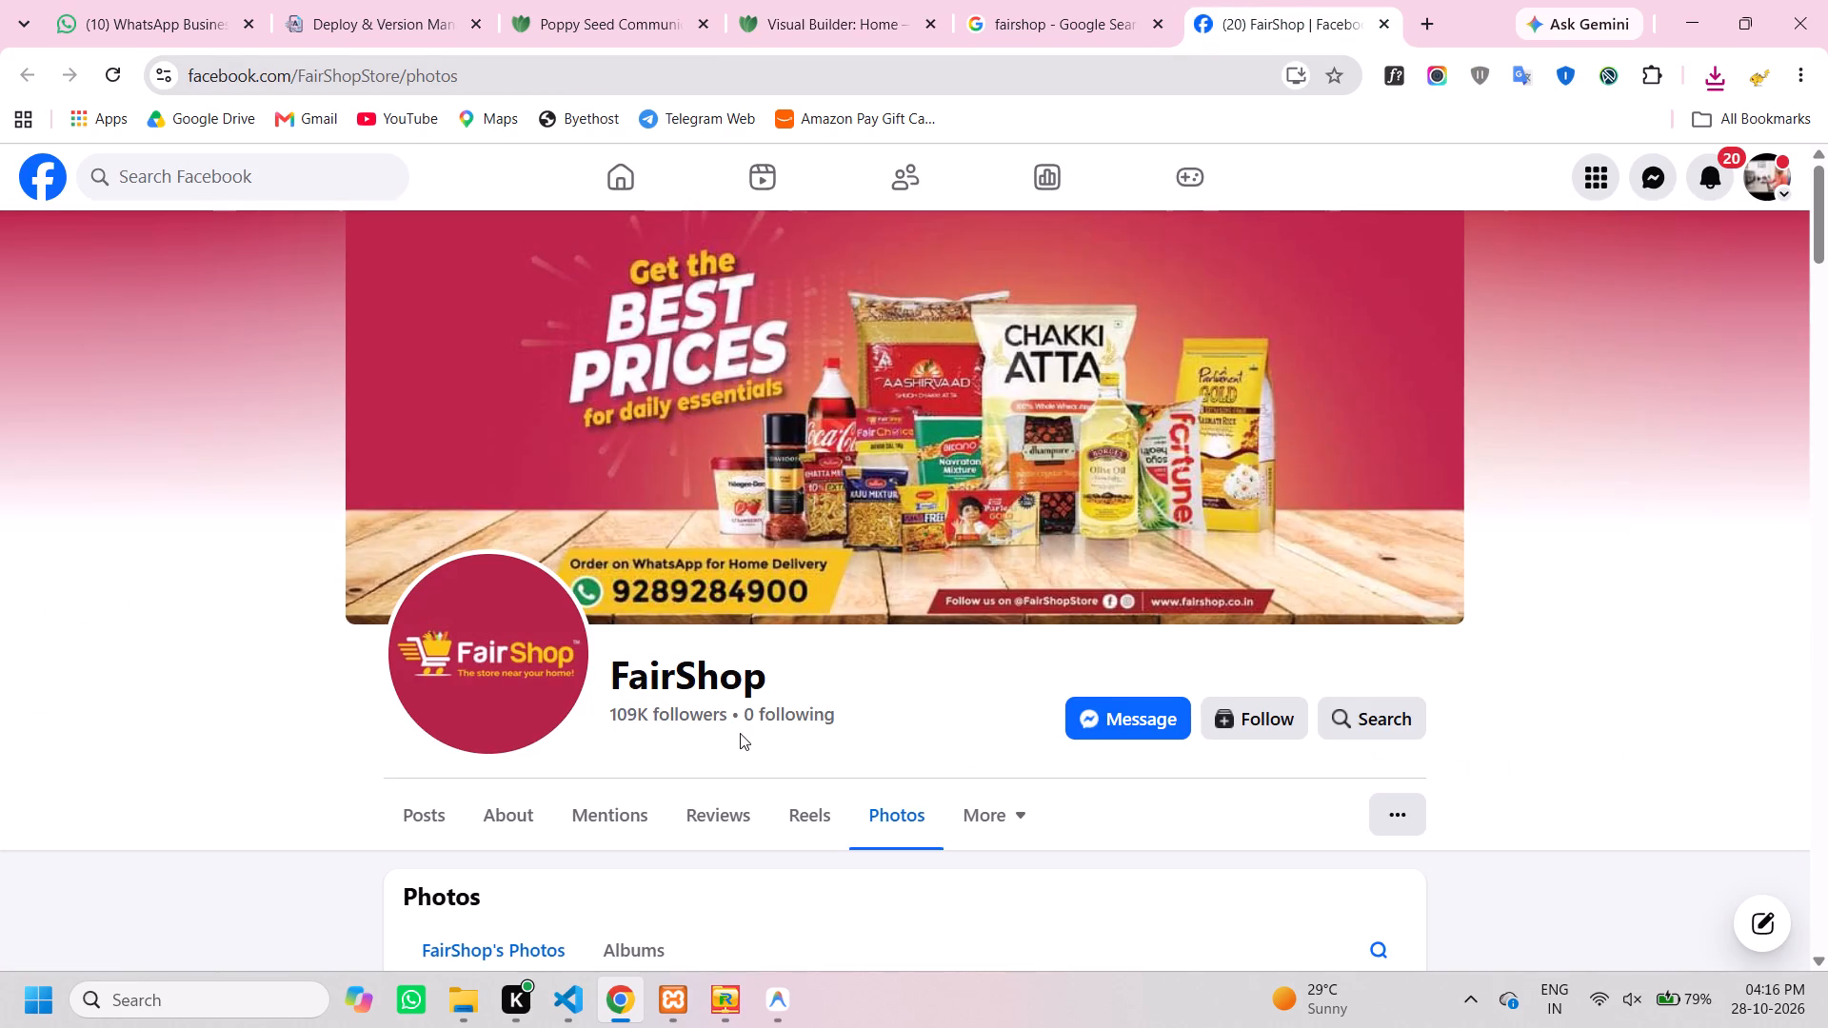
{"action": "scroll", "coordinate": [740, 733], "scroll_direction": "down", "scroll_amount": 6}
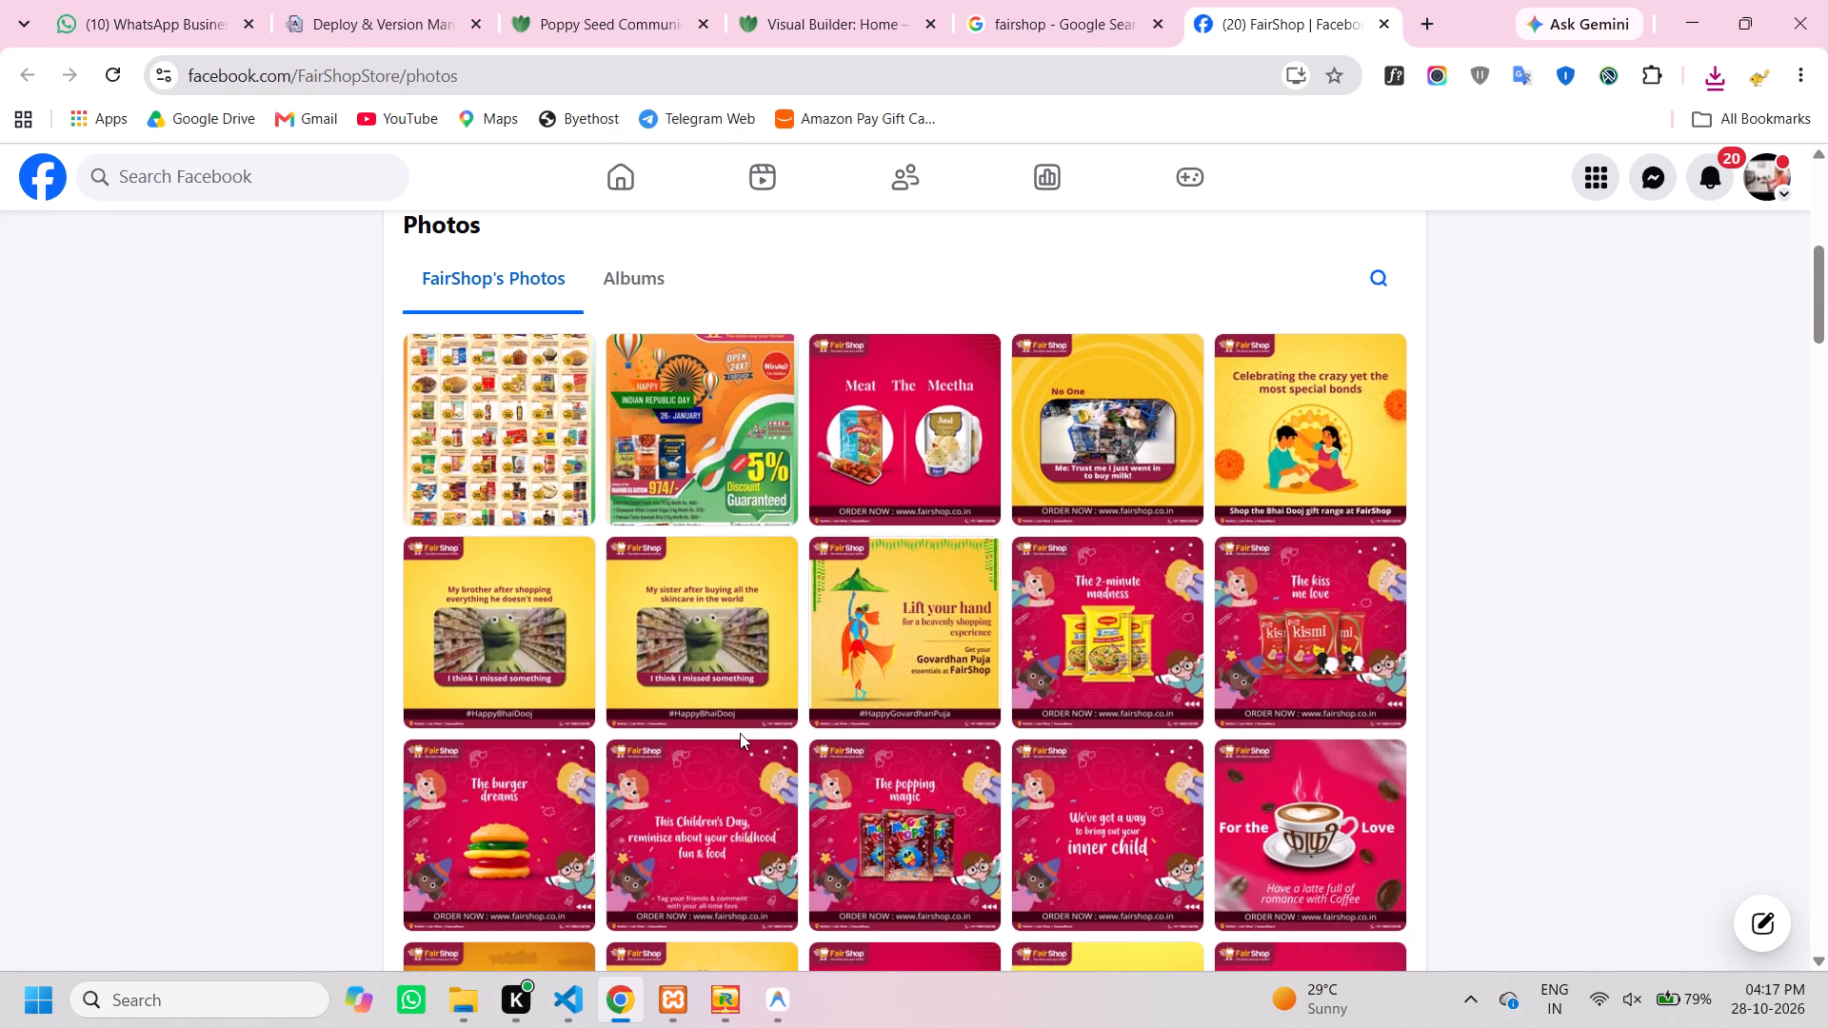
{"action": "scroll", "coordinate": [740, 733], "scroll_direction": "down", "scroll_amount": 6}
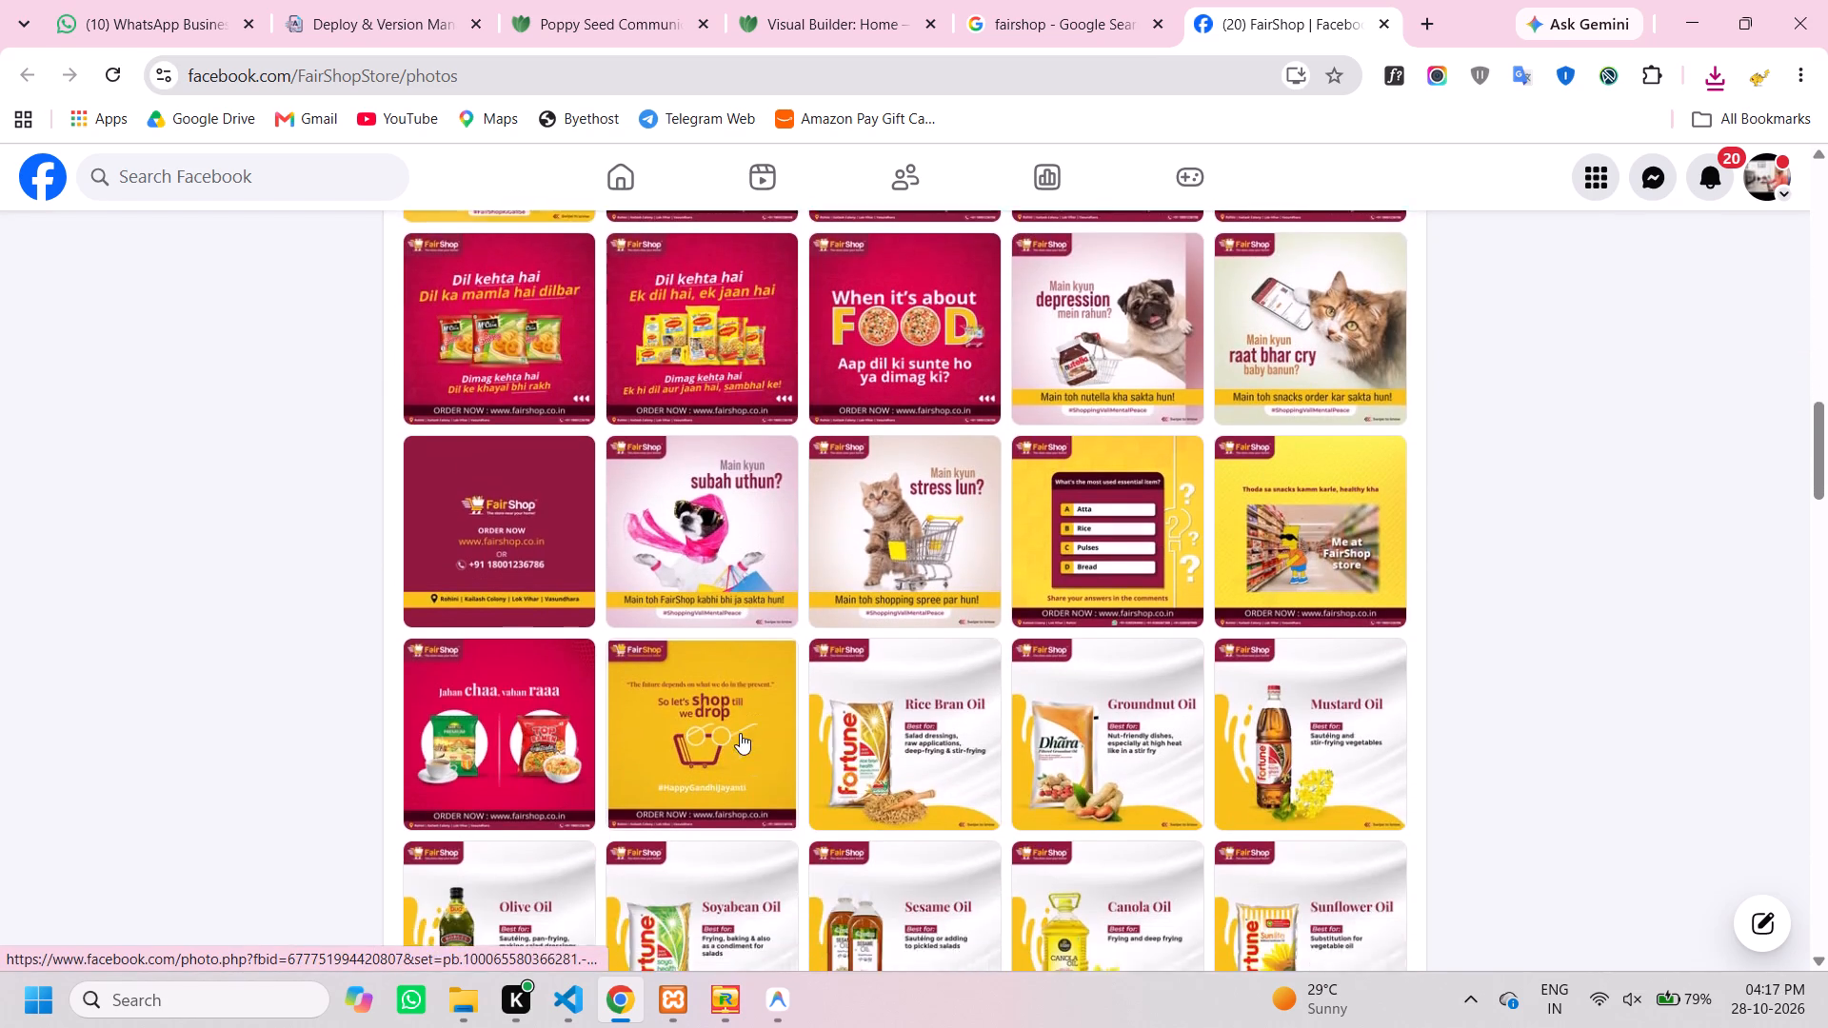
{"action": "scroll", "coordinate": [740, 733], "scroll_direction": "down", "scroll_amount": 12}
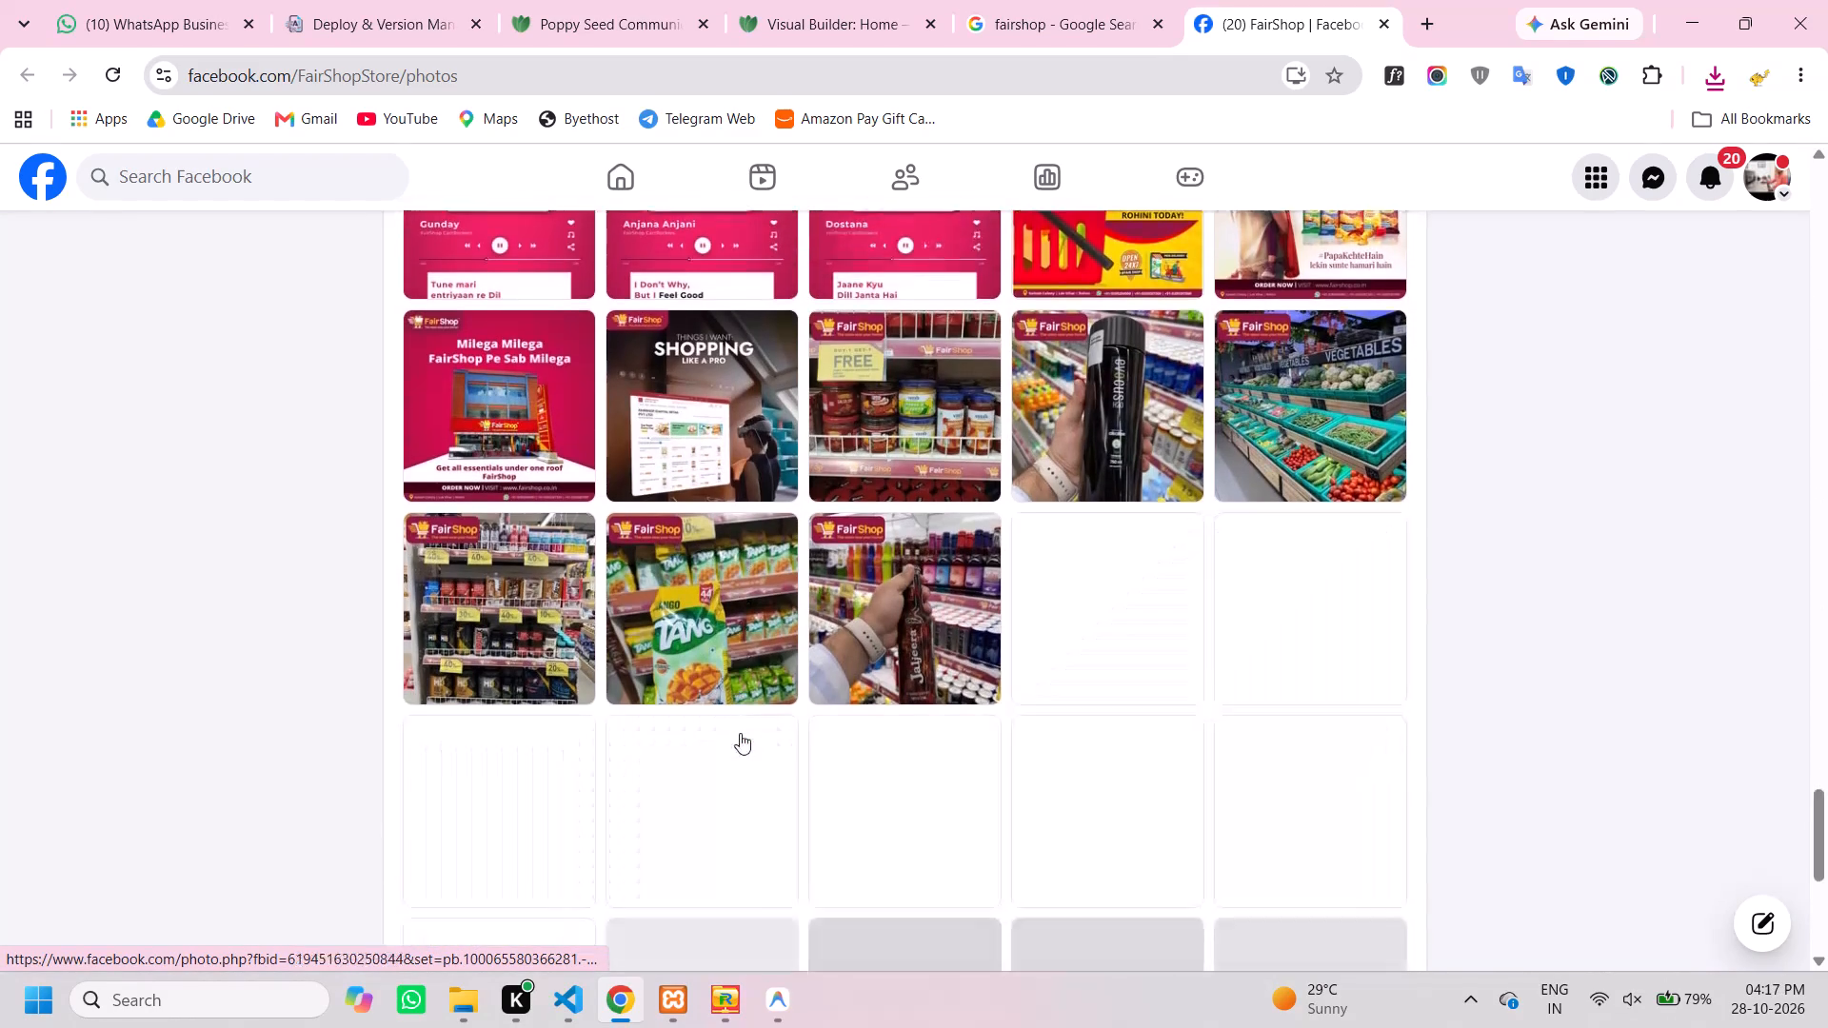
{"action": "scroll", "coordinate": [740, 733], "scroll_direction": "down", "scroll_amount": 6}
{"action": "scroll", "coordinate": [740, 733], "scroll_direction": "right", "scroll_amount": 1}
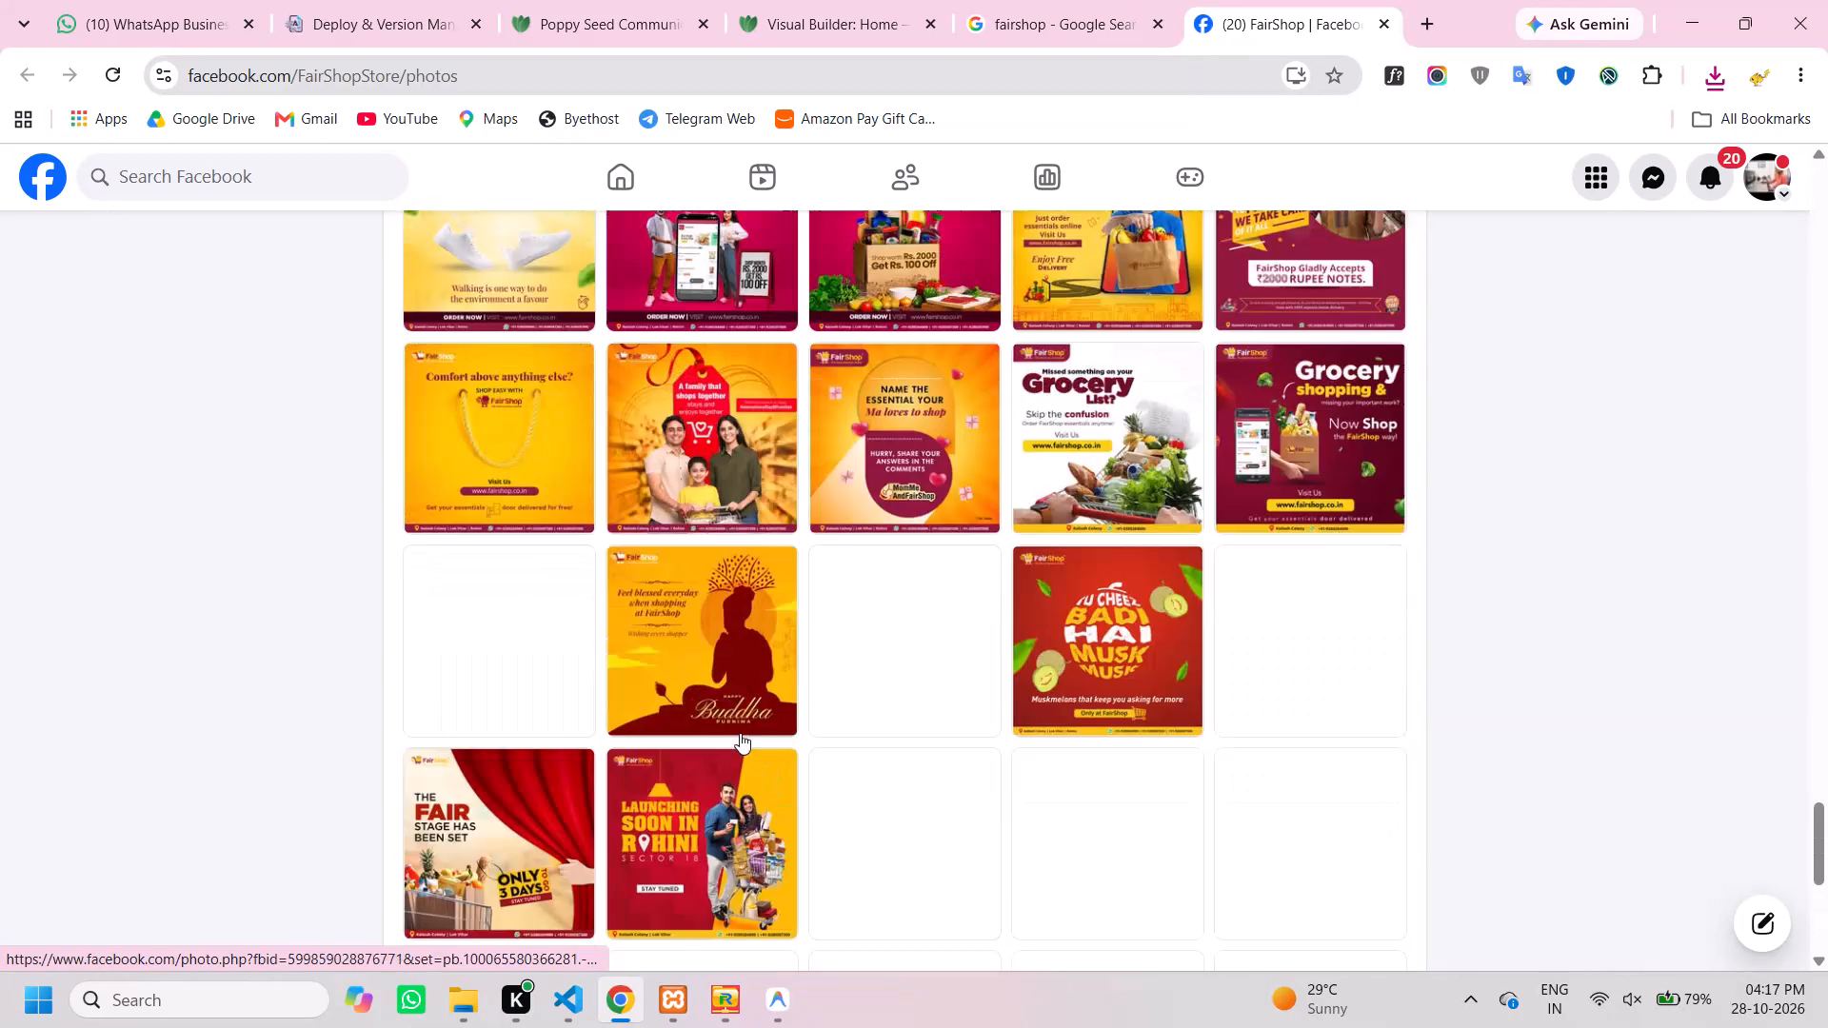
{"action": "scroll", "coordinate": [740, 733], "scroll_direction": "right", "scroll_amount": 1}
{"action": "scroll", "coordinate": [740, 733], "scroll_direction": "down", "scroll_amount": 5}
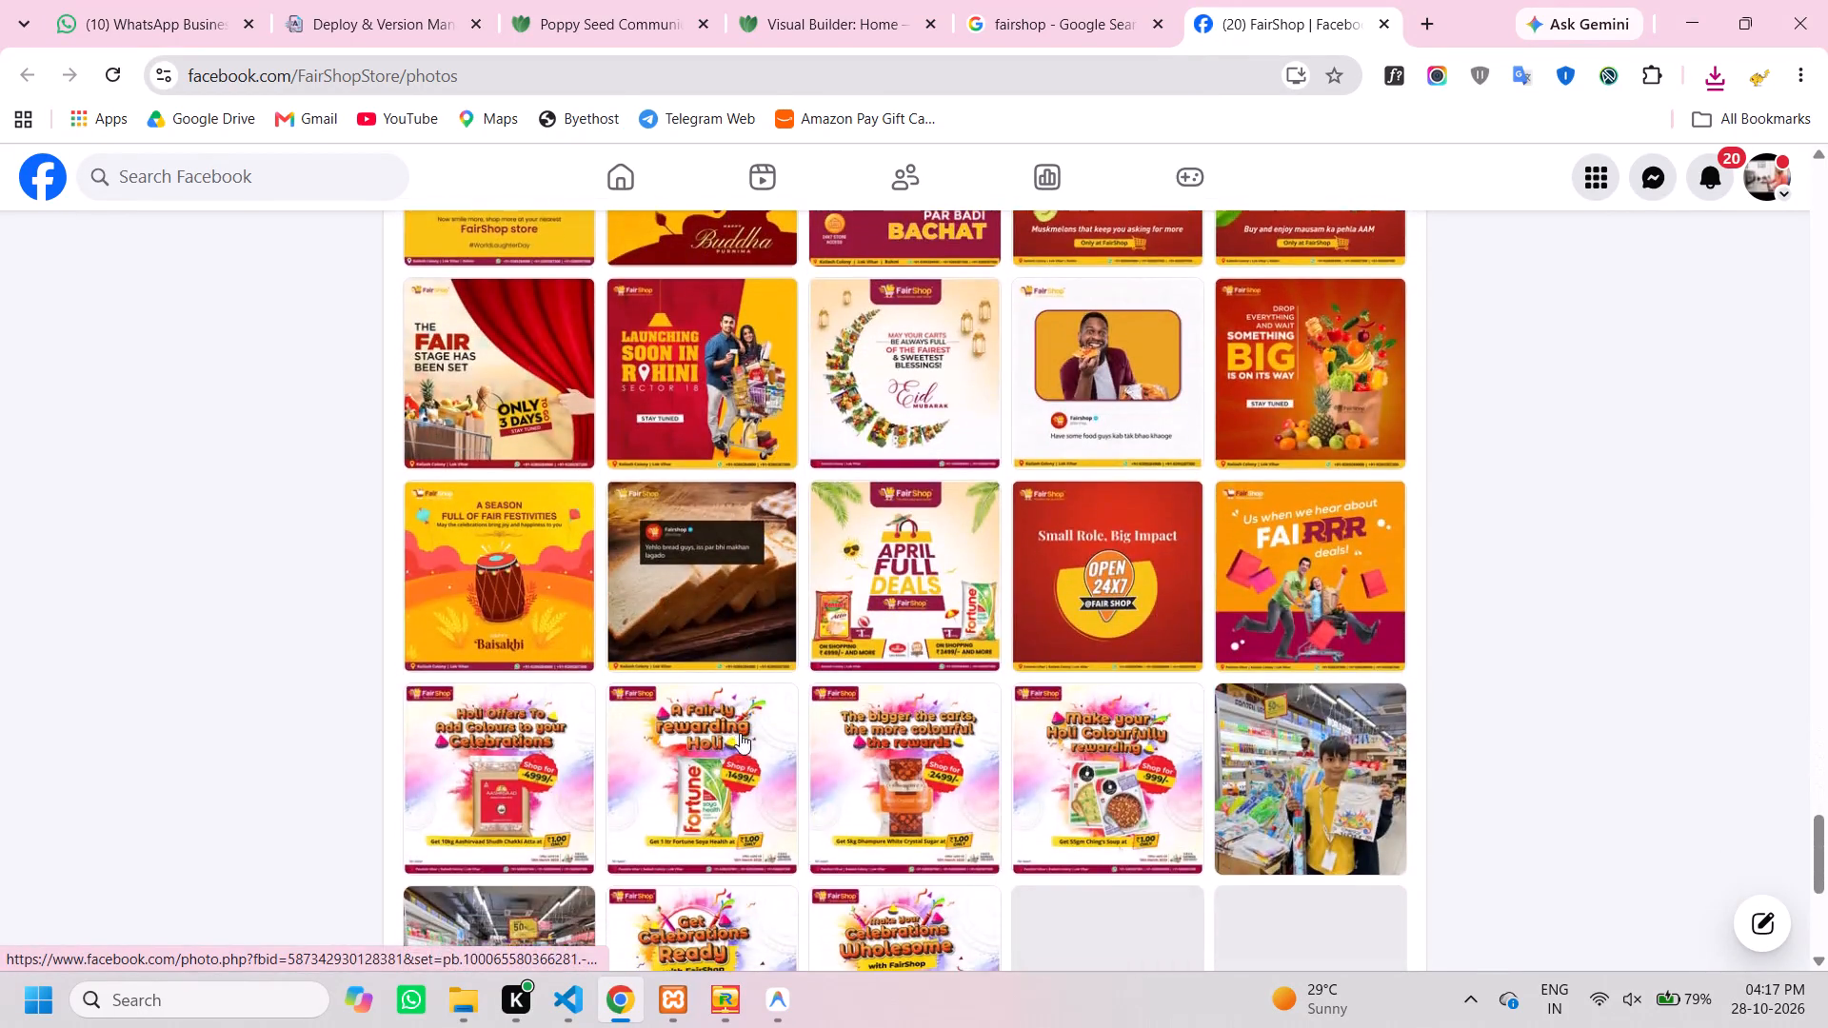
{"action": "scroll", "coordinate": [740, 733], "scroll_direction": "down", "scroll_amount": 7}
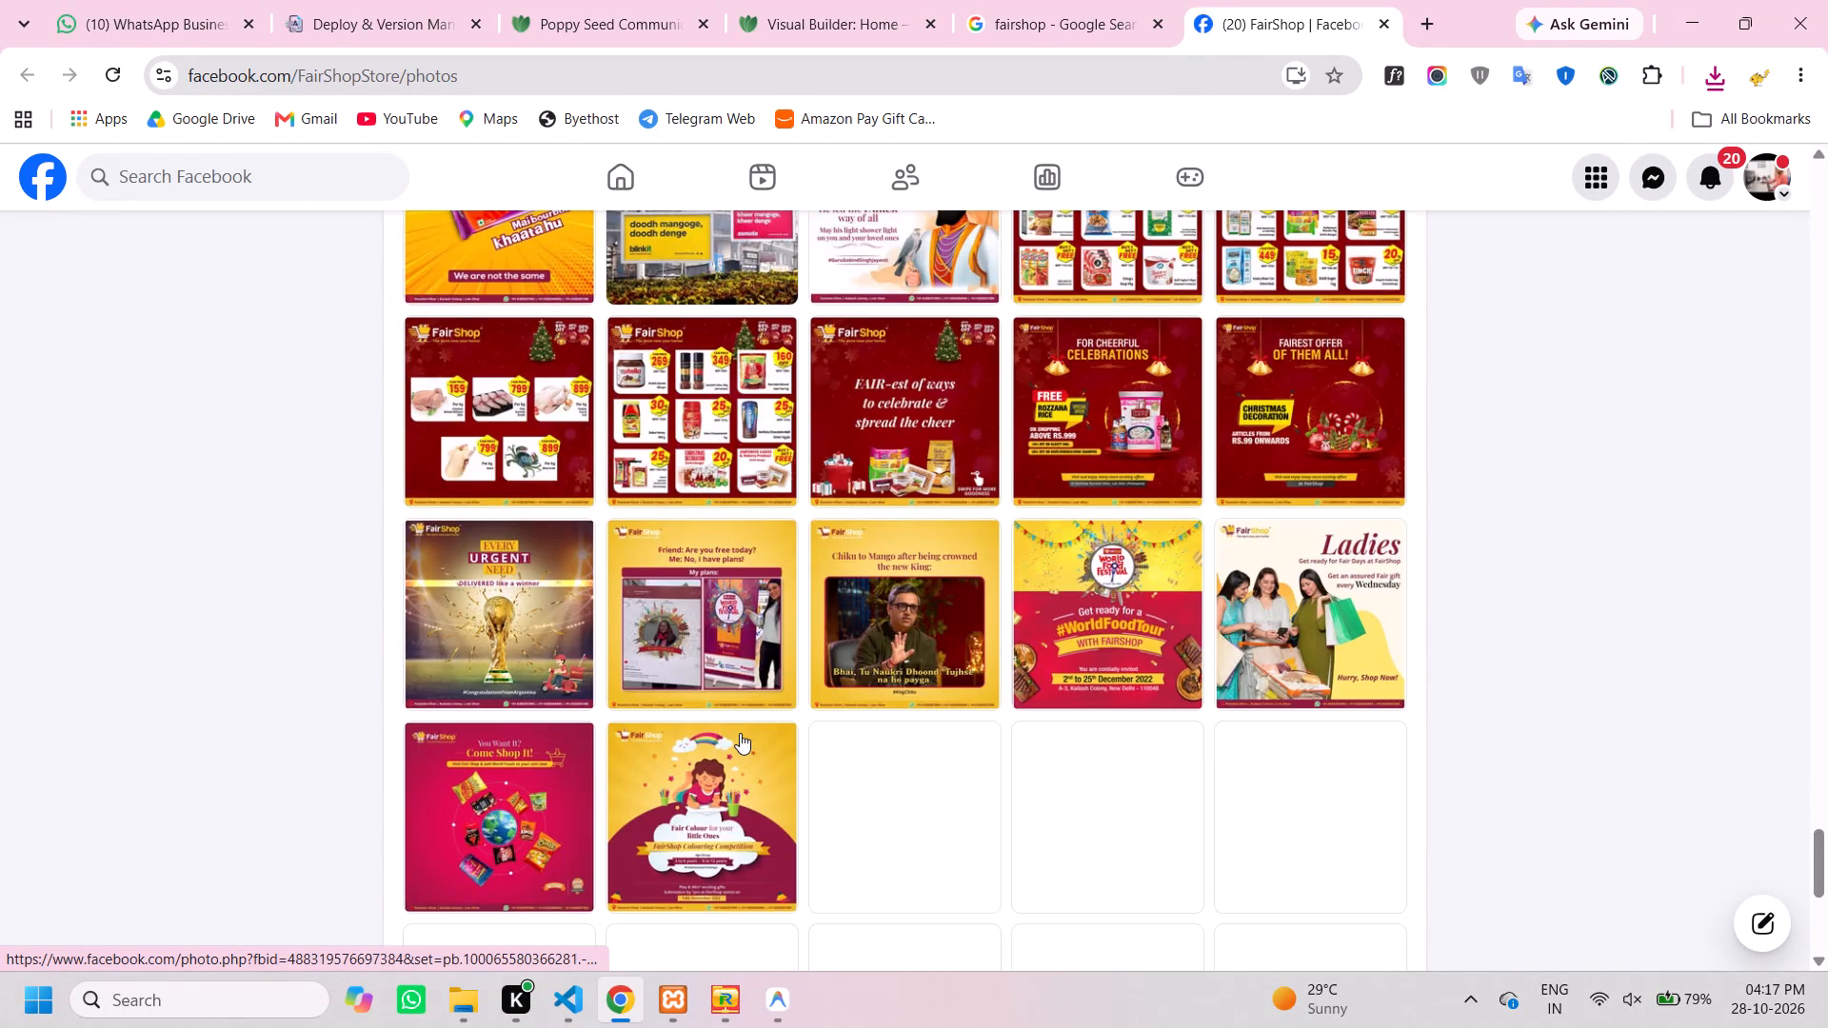
{"action": "scroll", "coordinate": [740, 733], "scroll_direction": "down", "scroll_amount": 9}
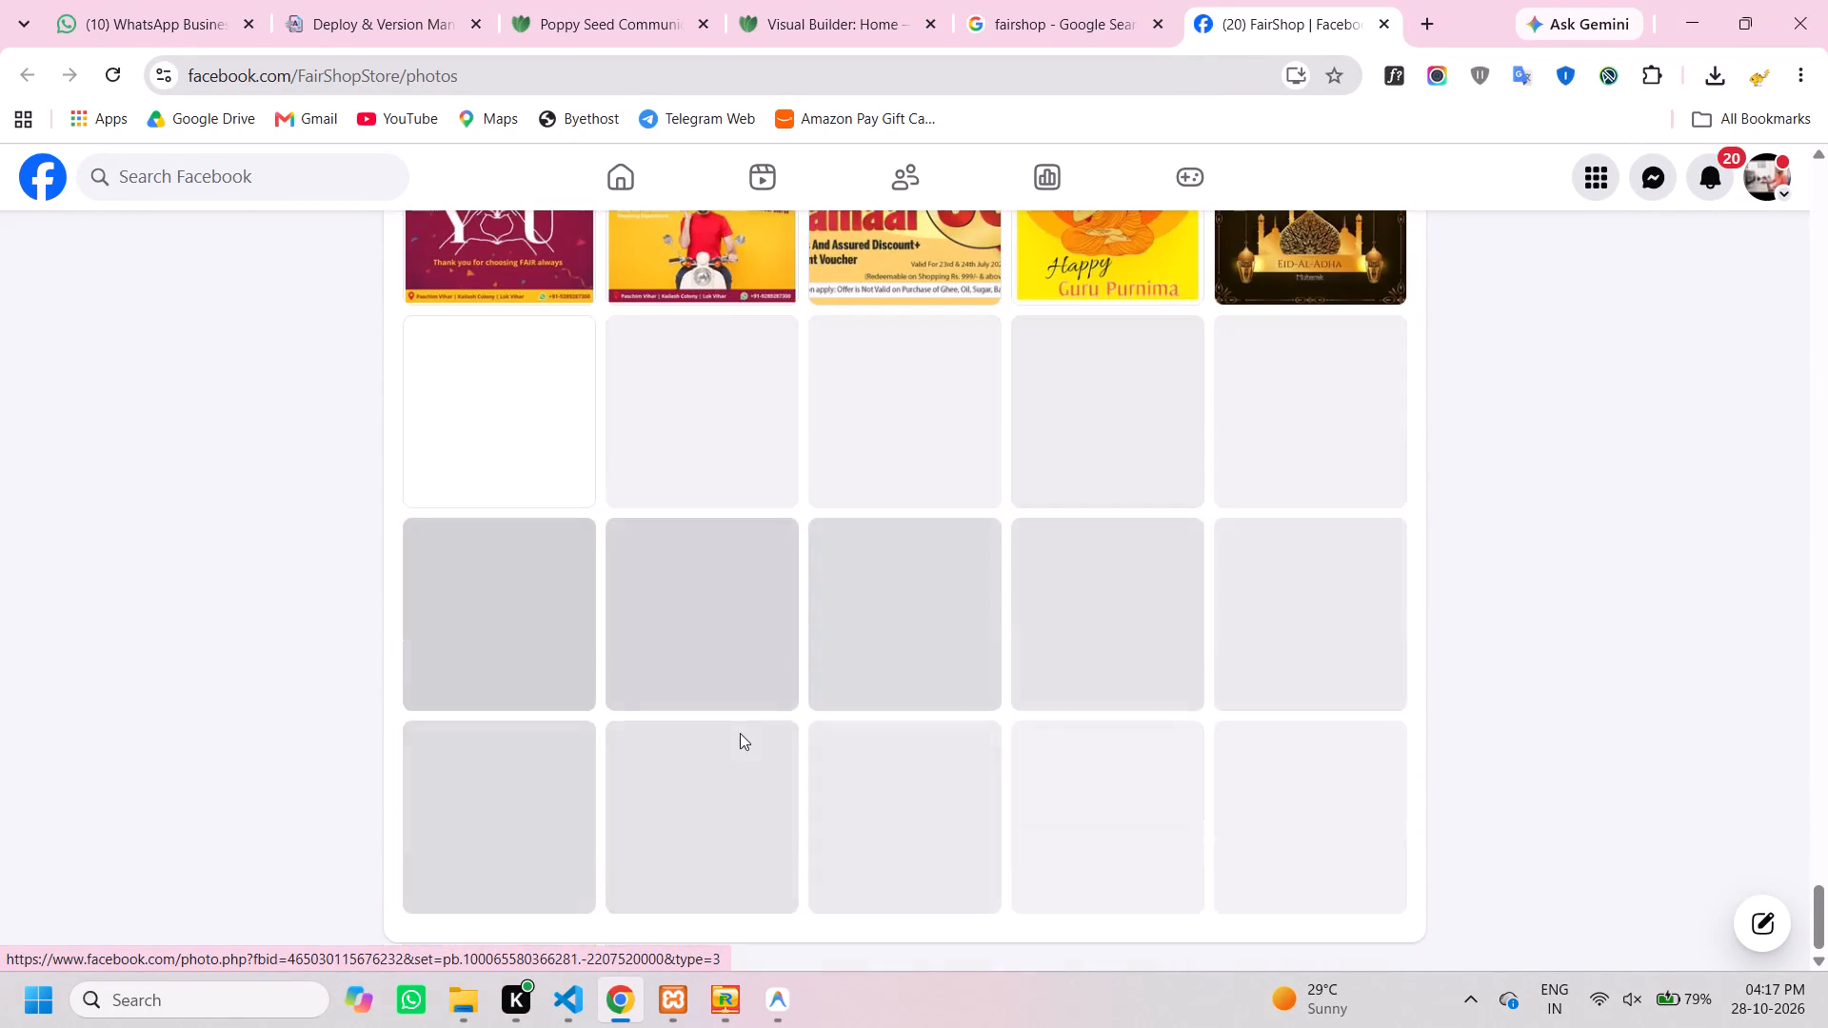
{"action": "scroll", "coordinate": [740, 733], "scroll_direction": "up", "scroll_amount": 6}
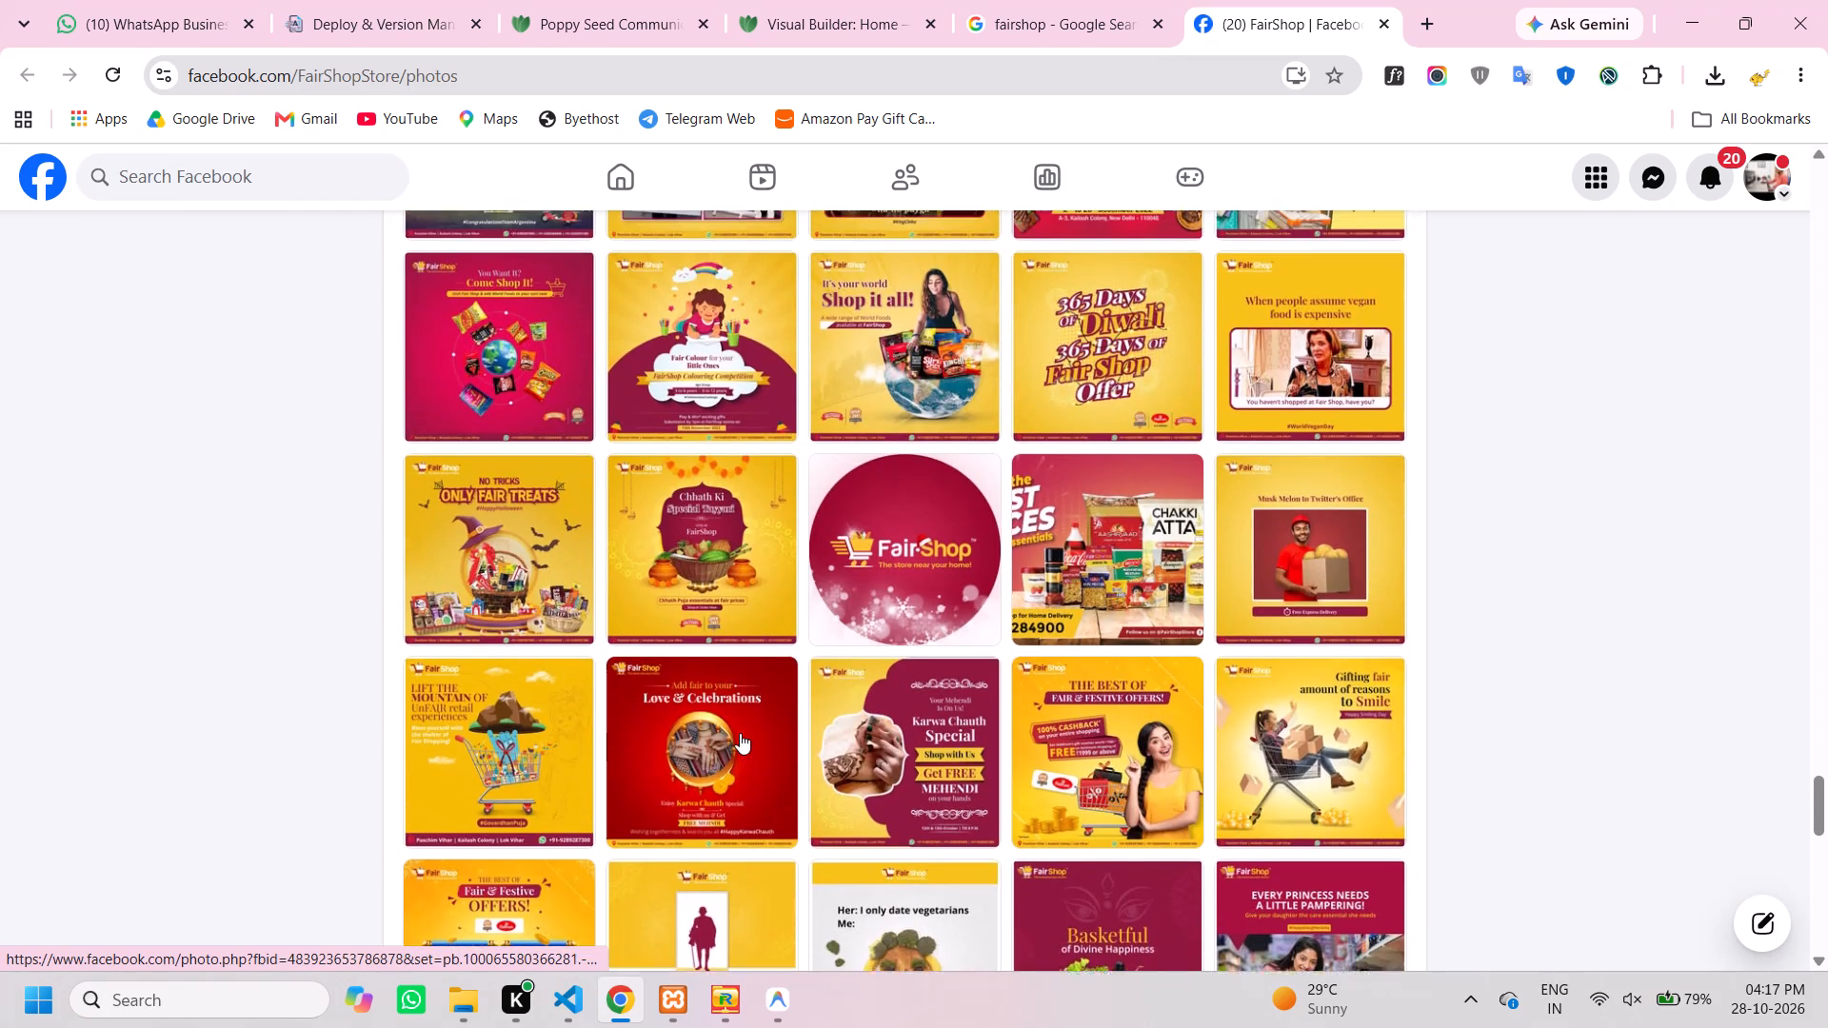
{"action": "scroll", "coordinate": [740, 733], "scroll_direction": "up", "scroll_amount": 1}
{"action": "scroll", "coordinate": [740, 733], "scroll_direction": "down", "scroll_amount": 7}
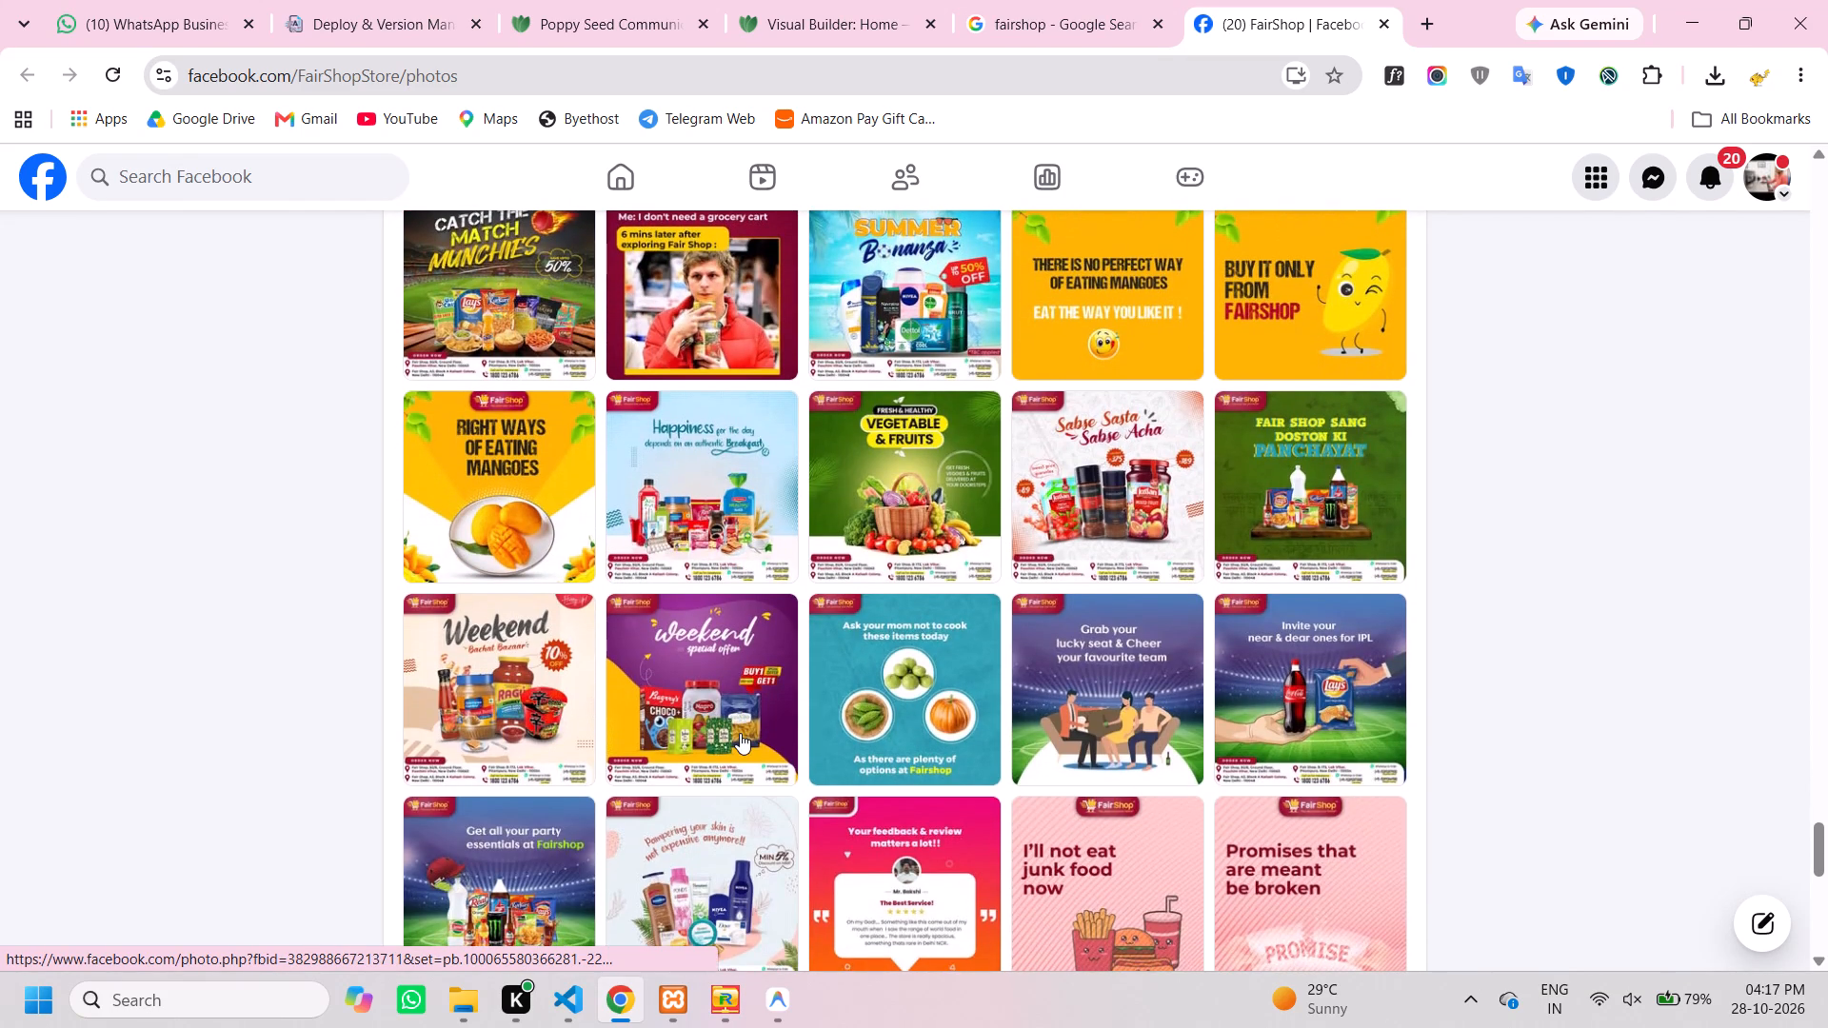
{"action": "scroll", "coordinate": [740, 733], "scroll_direction": "down", "scroll_amount": 8}
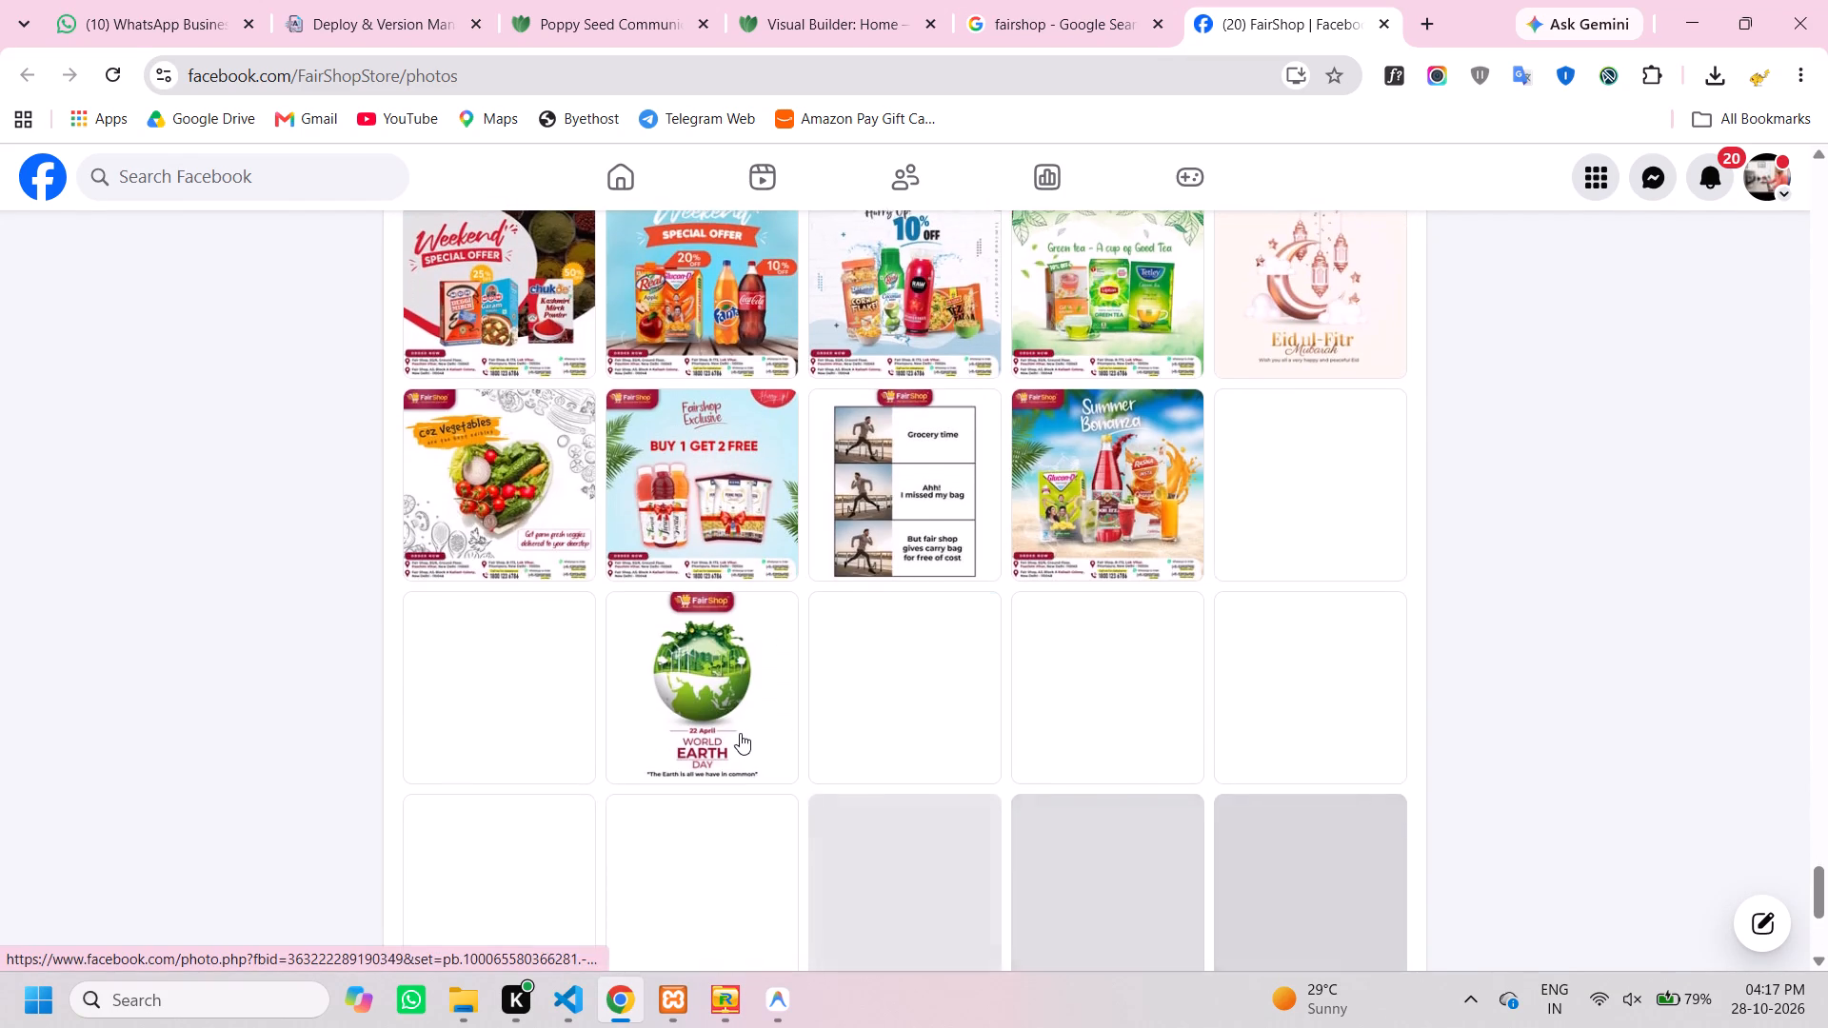
{"action": "scroll", "coordinate": [740, 733], "scroll_direction": "down", "scroll_amount": 6}
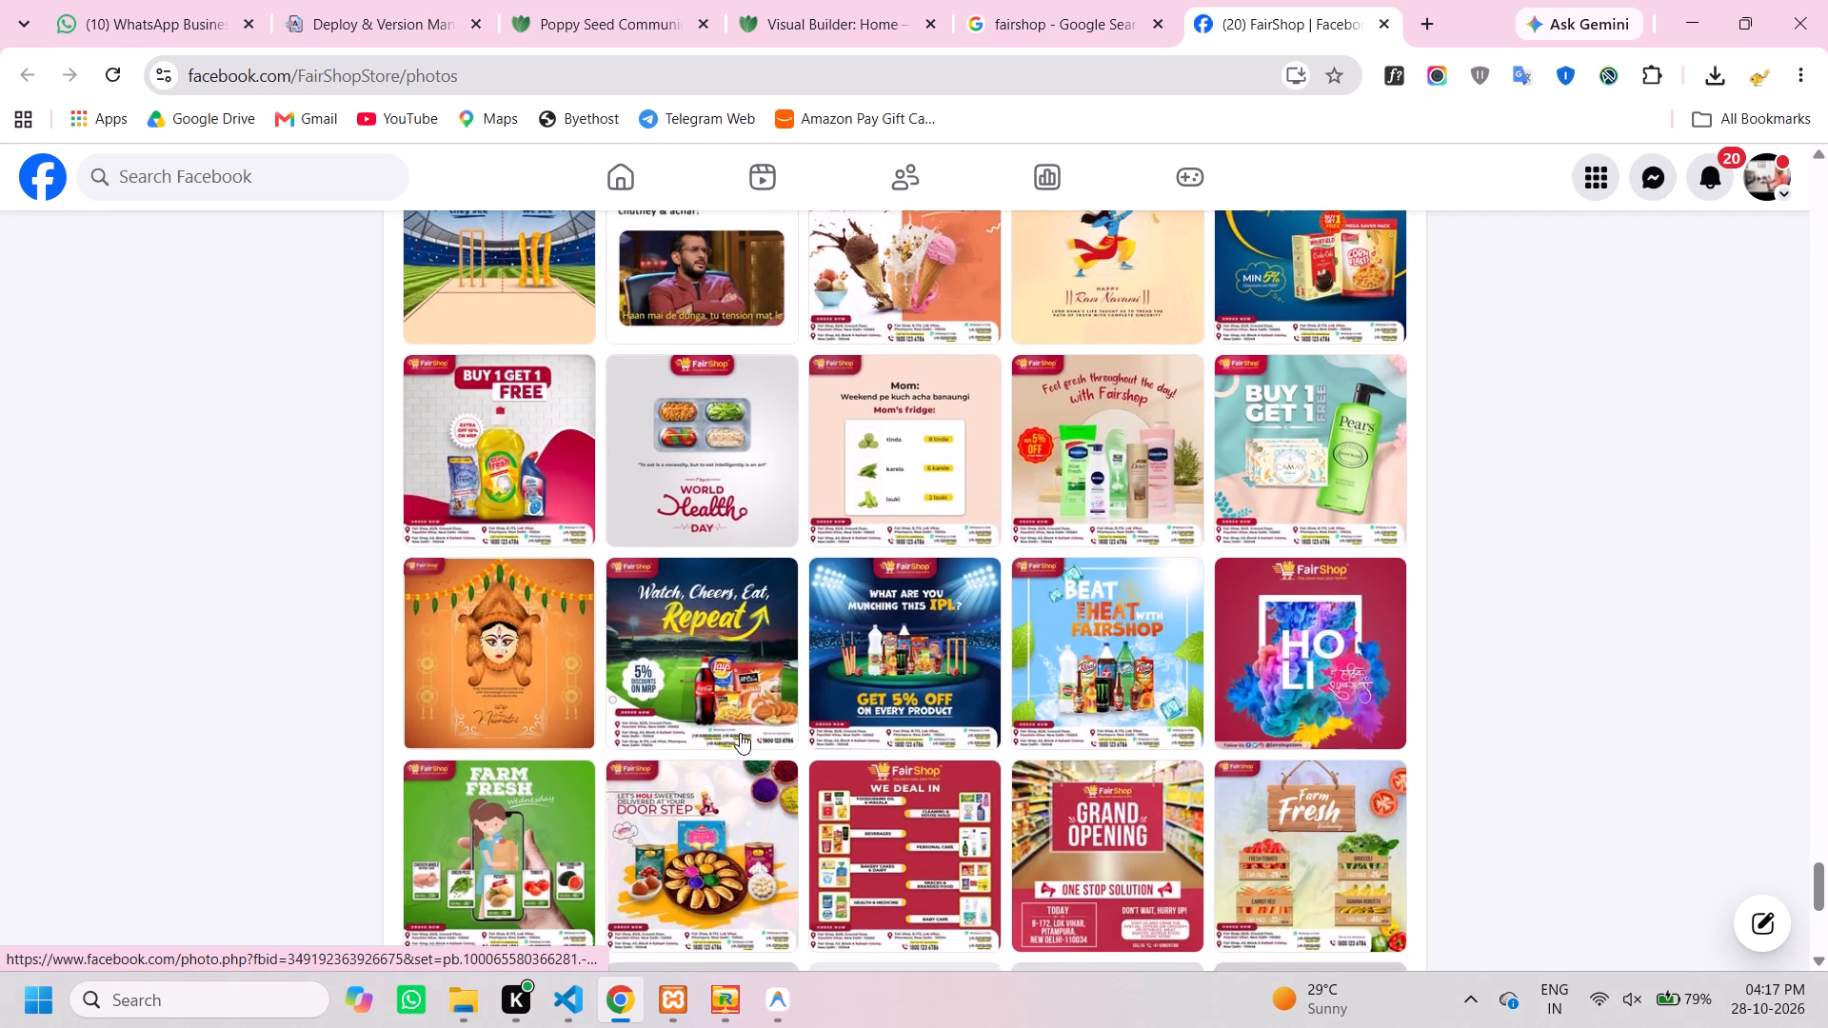
{"action": "scroll", "coordinate": [740, 733], "scroll_direction": "down", "scroll_amount": 7}
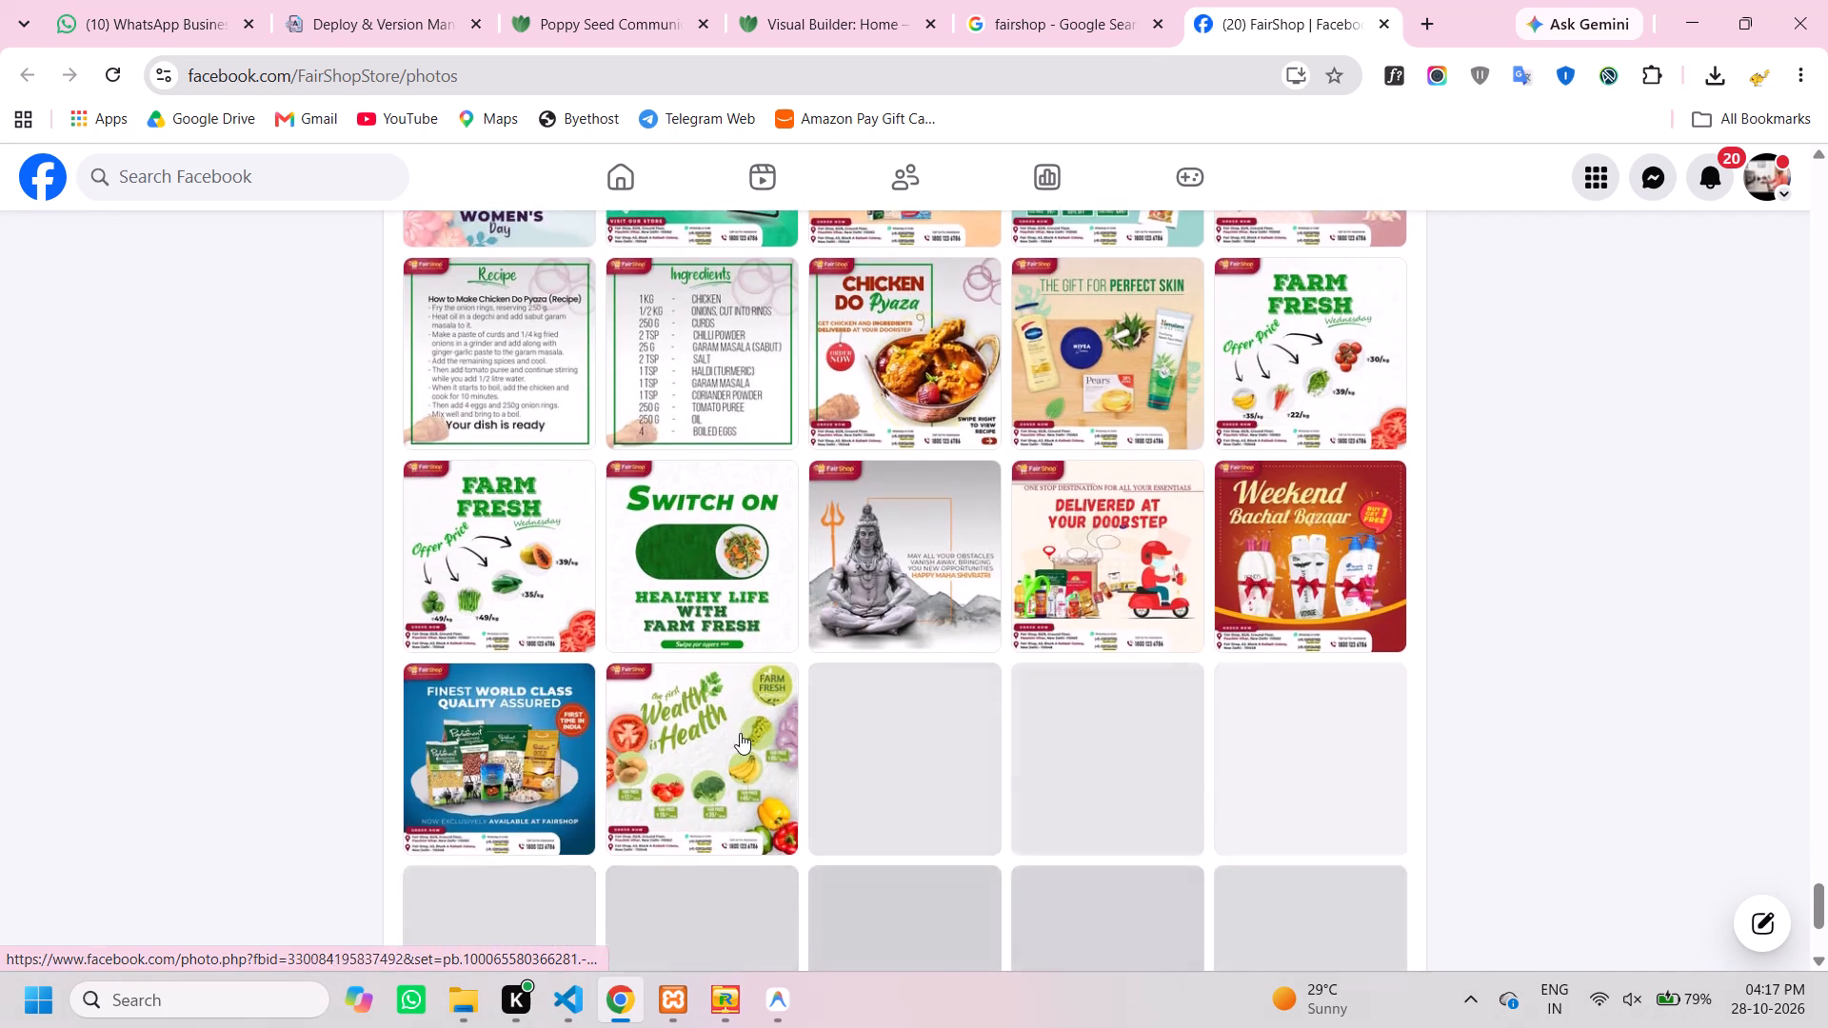
{"action": "scroll", "coordinate": [740, 733], "scroll_direction": "down", "scroll_amount": 3}
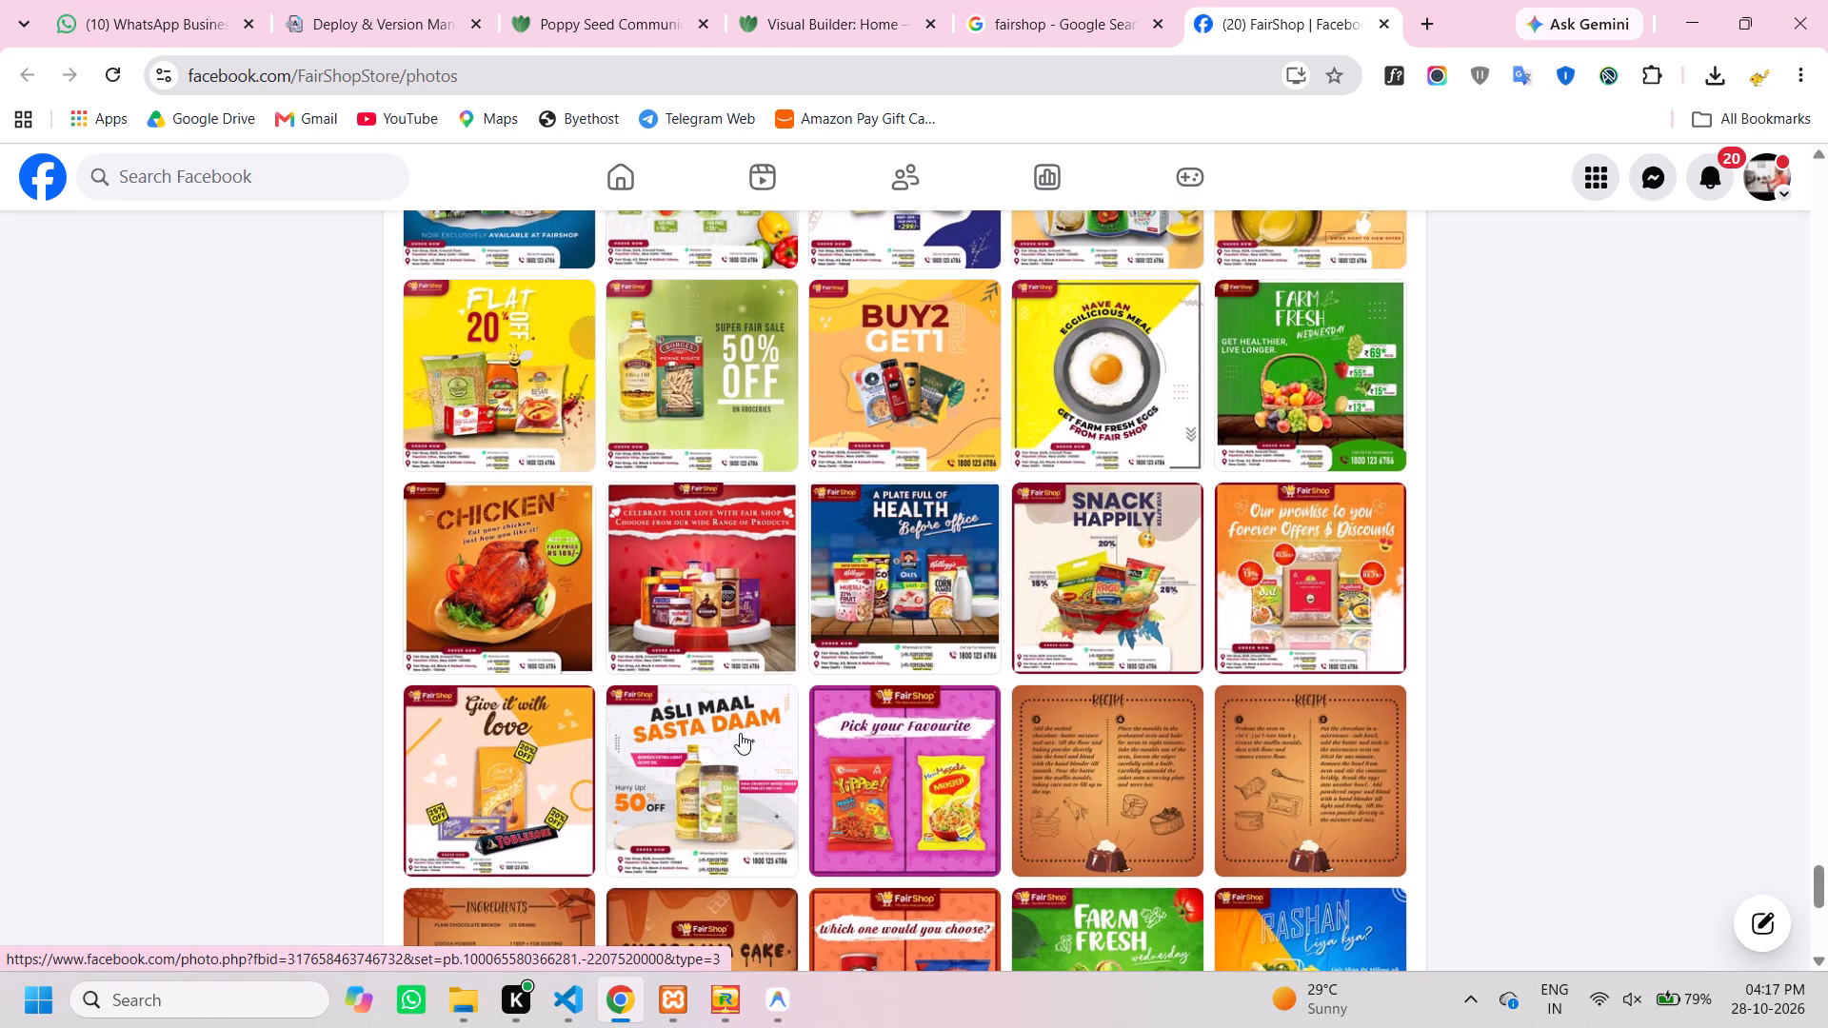
{"action": "scroll", "coordinate": [777, 764], "scroll_direction": "down", "scroll_amount": 7}
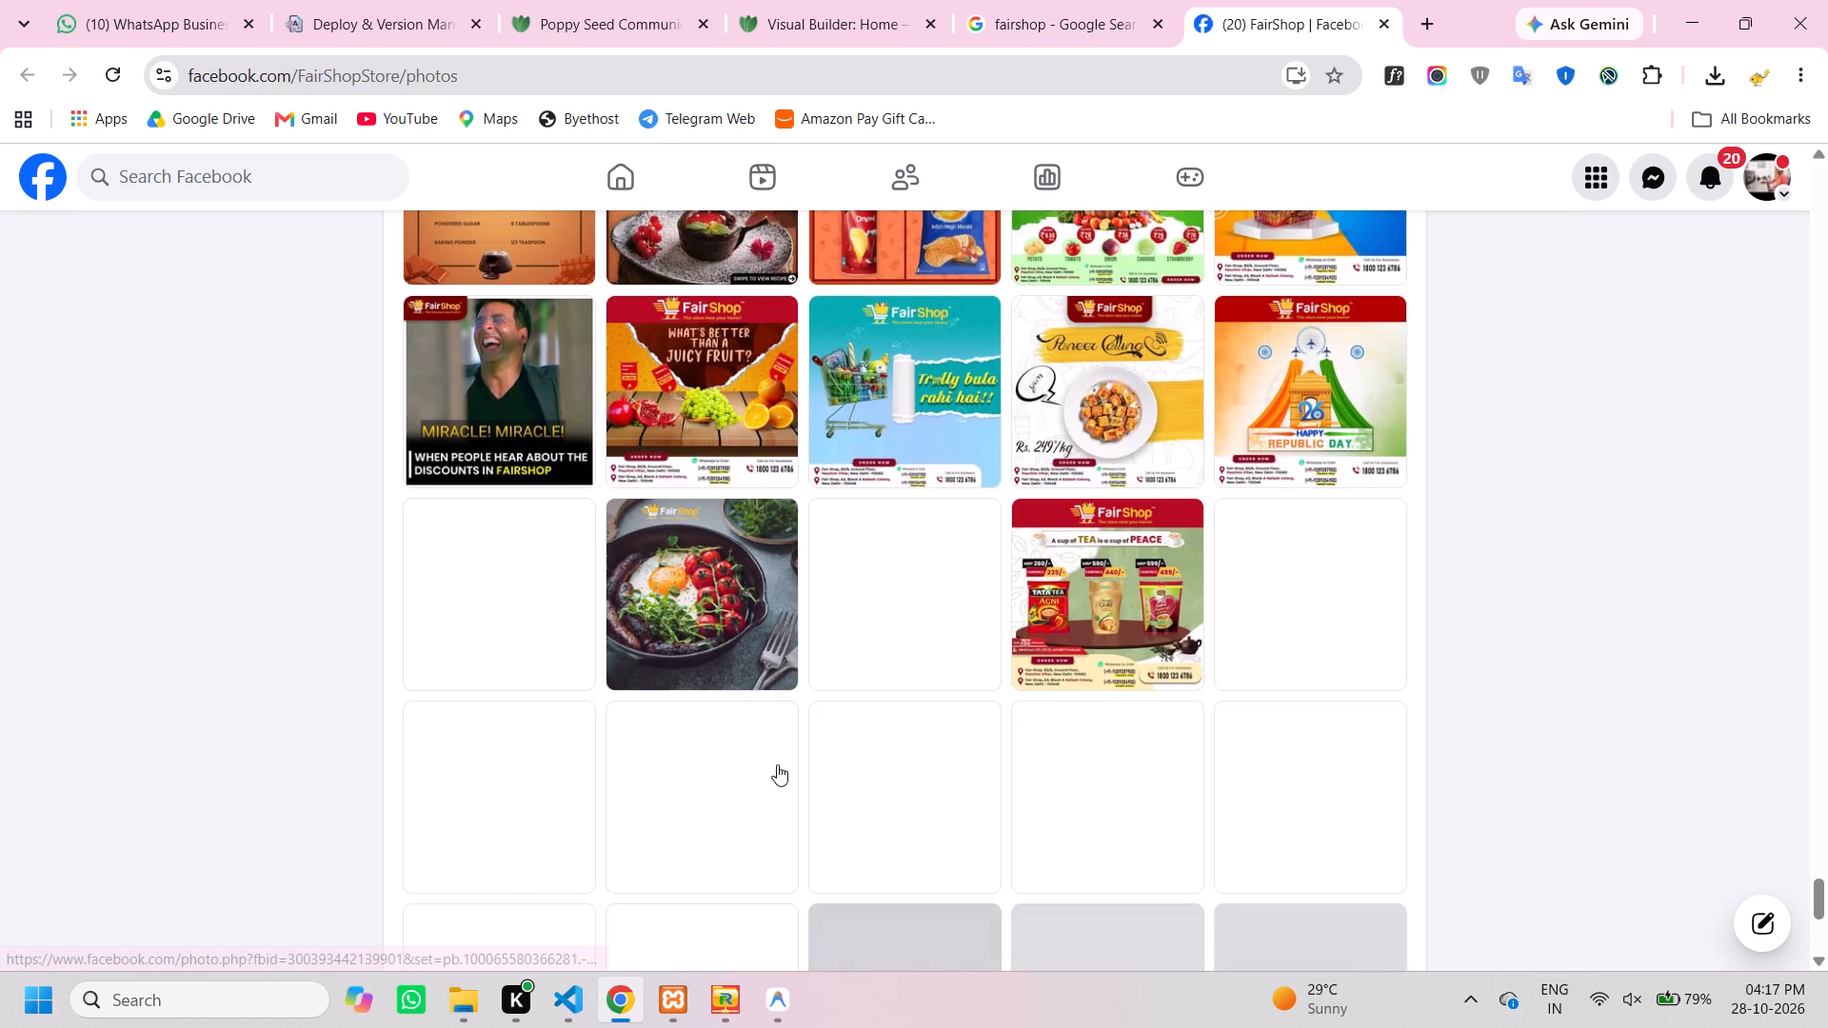
{"action": "scroll", "coordinate": [777, 764], "scroll_direction": "up", "scroll_amount": 14}
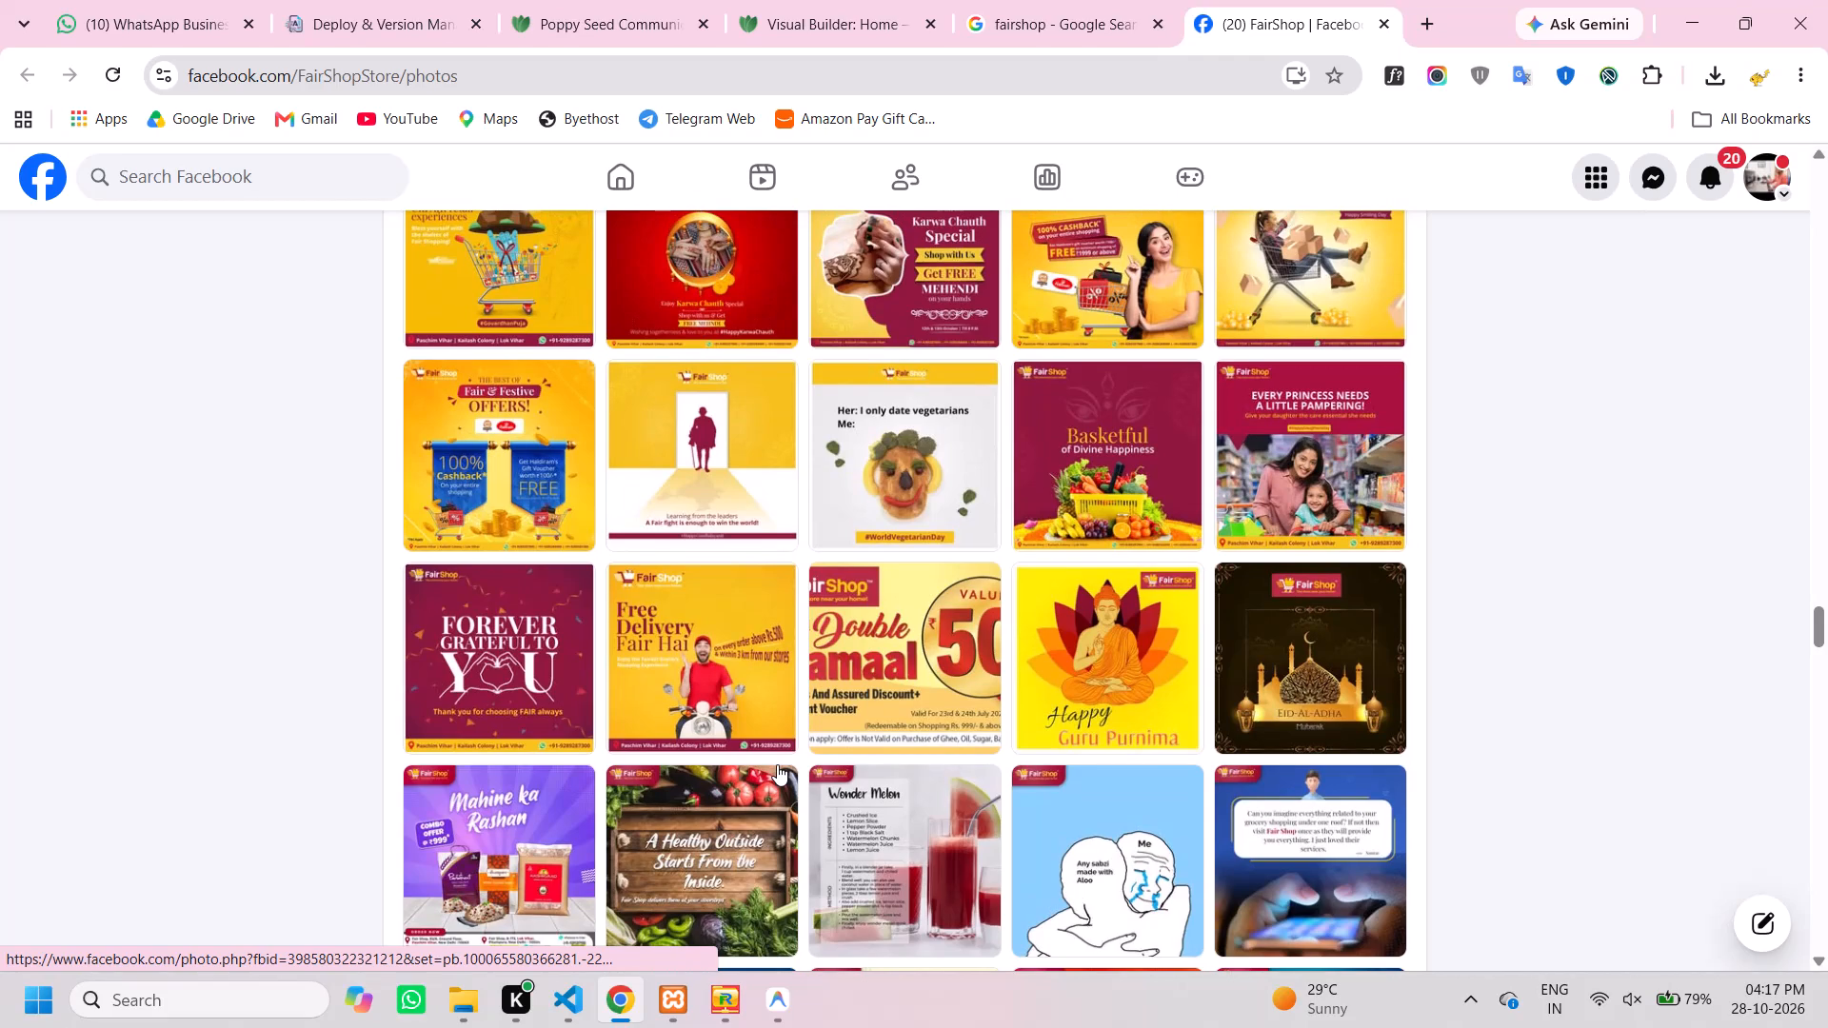
{"action": "scroll", "coordinate": [777, 764], "scroll_direction": "up", "scroll_amount": 15}
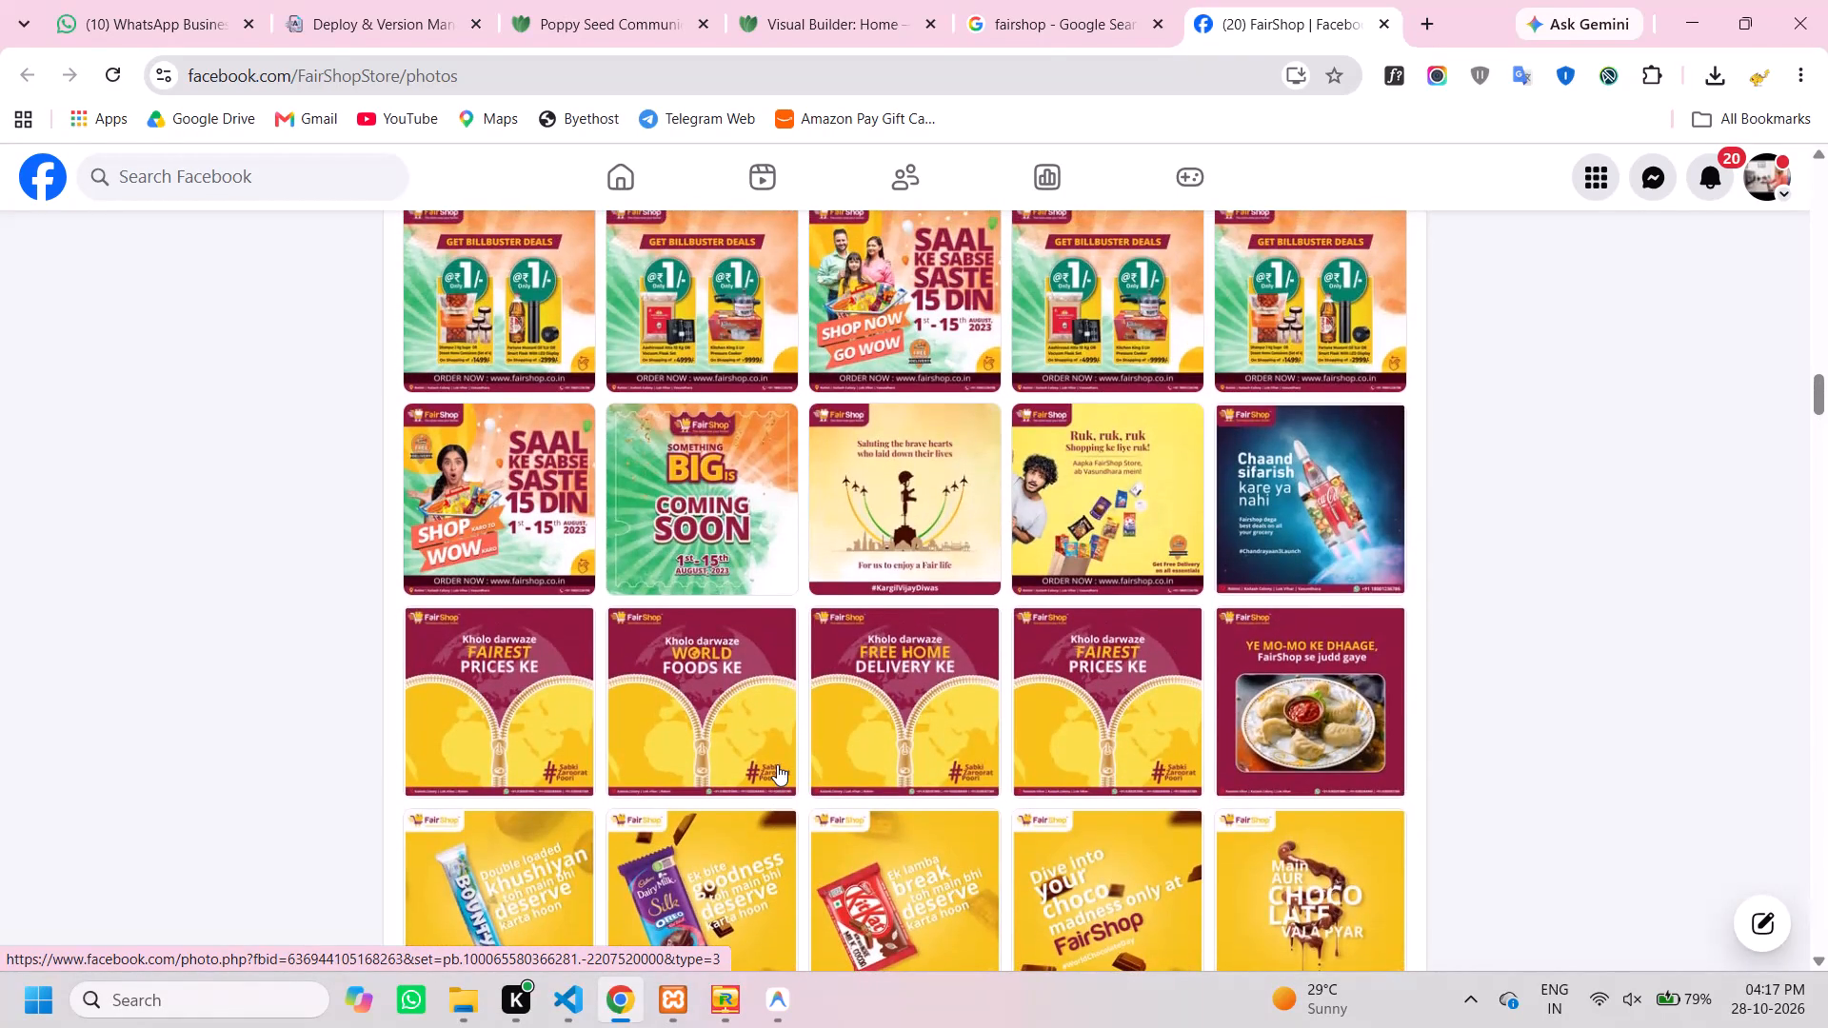
{"action": "scroll", "coordinate": [777, 764], "scroll_direction": "up", "scroll_amount": 5}
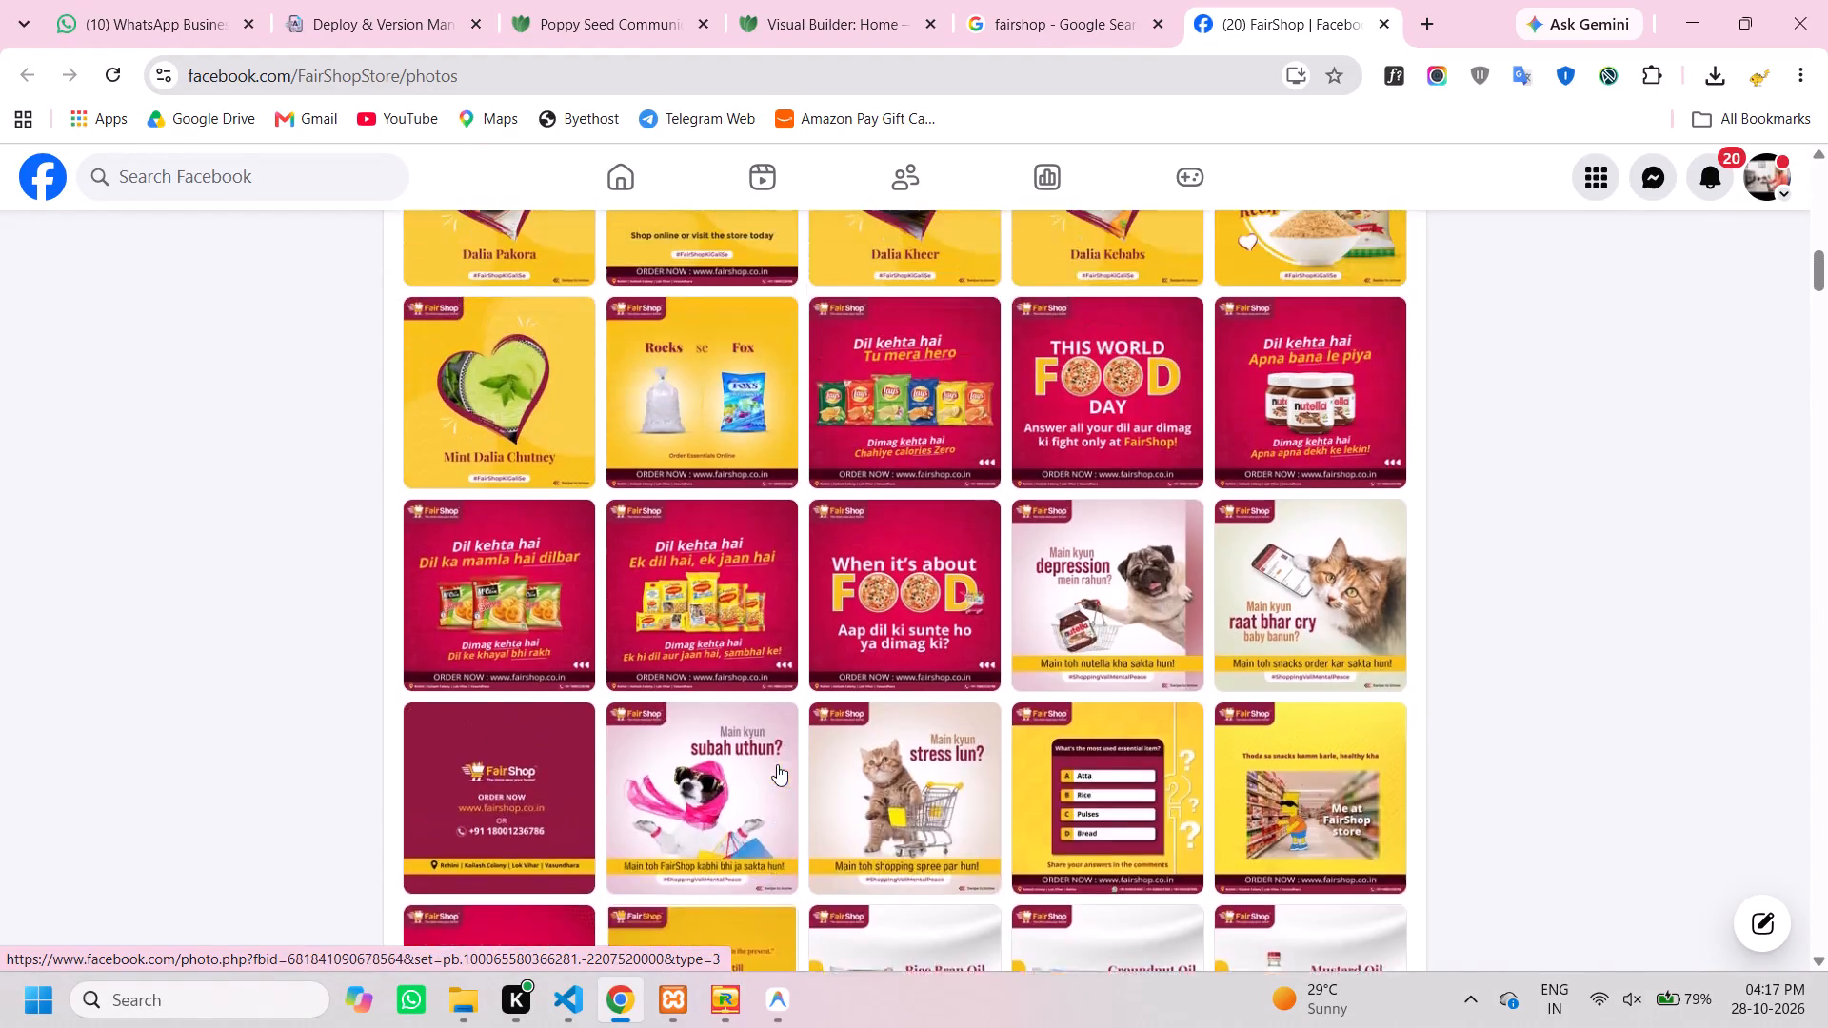
{"action": "scroll", "coordinate": [777, 764], "scroll_direction": "up", "scroll_amount": 6}
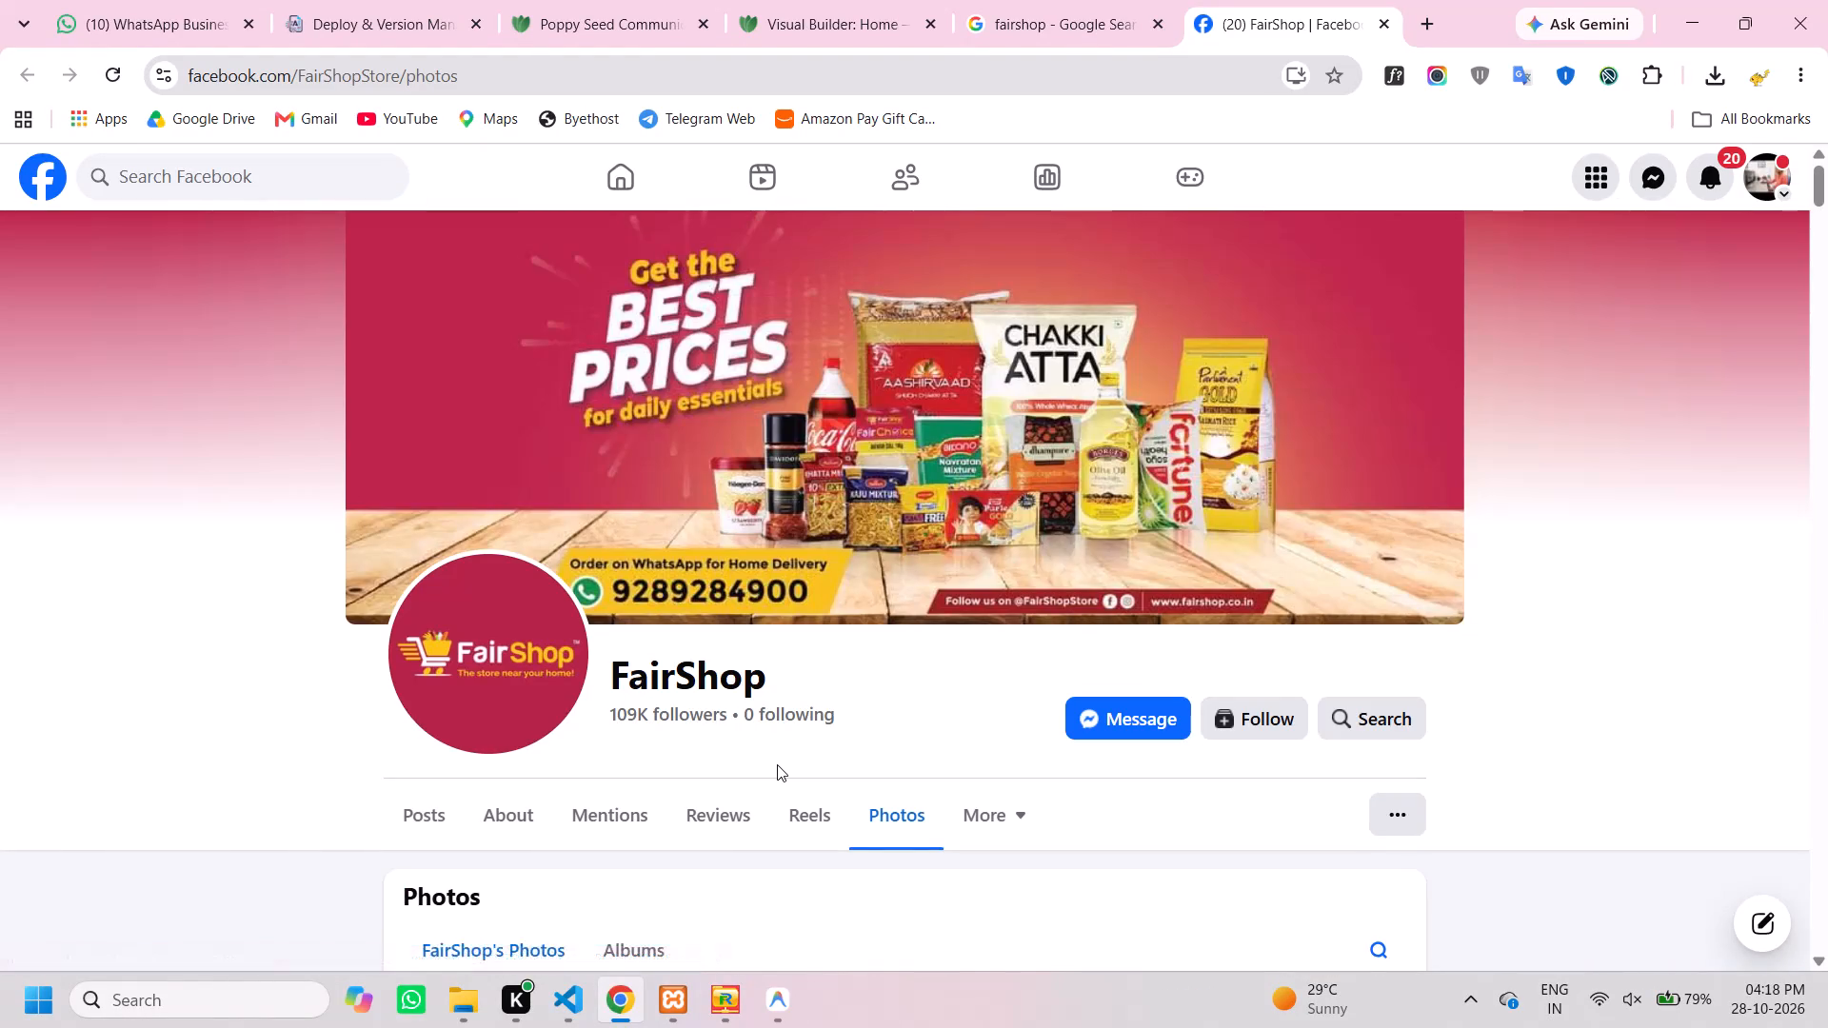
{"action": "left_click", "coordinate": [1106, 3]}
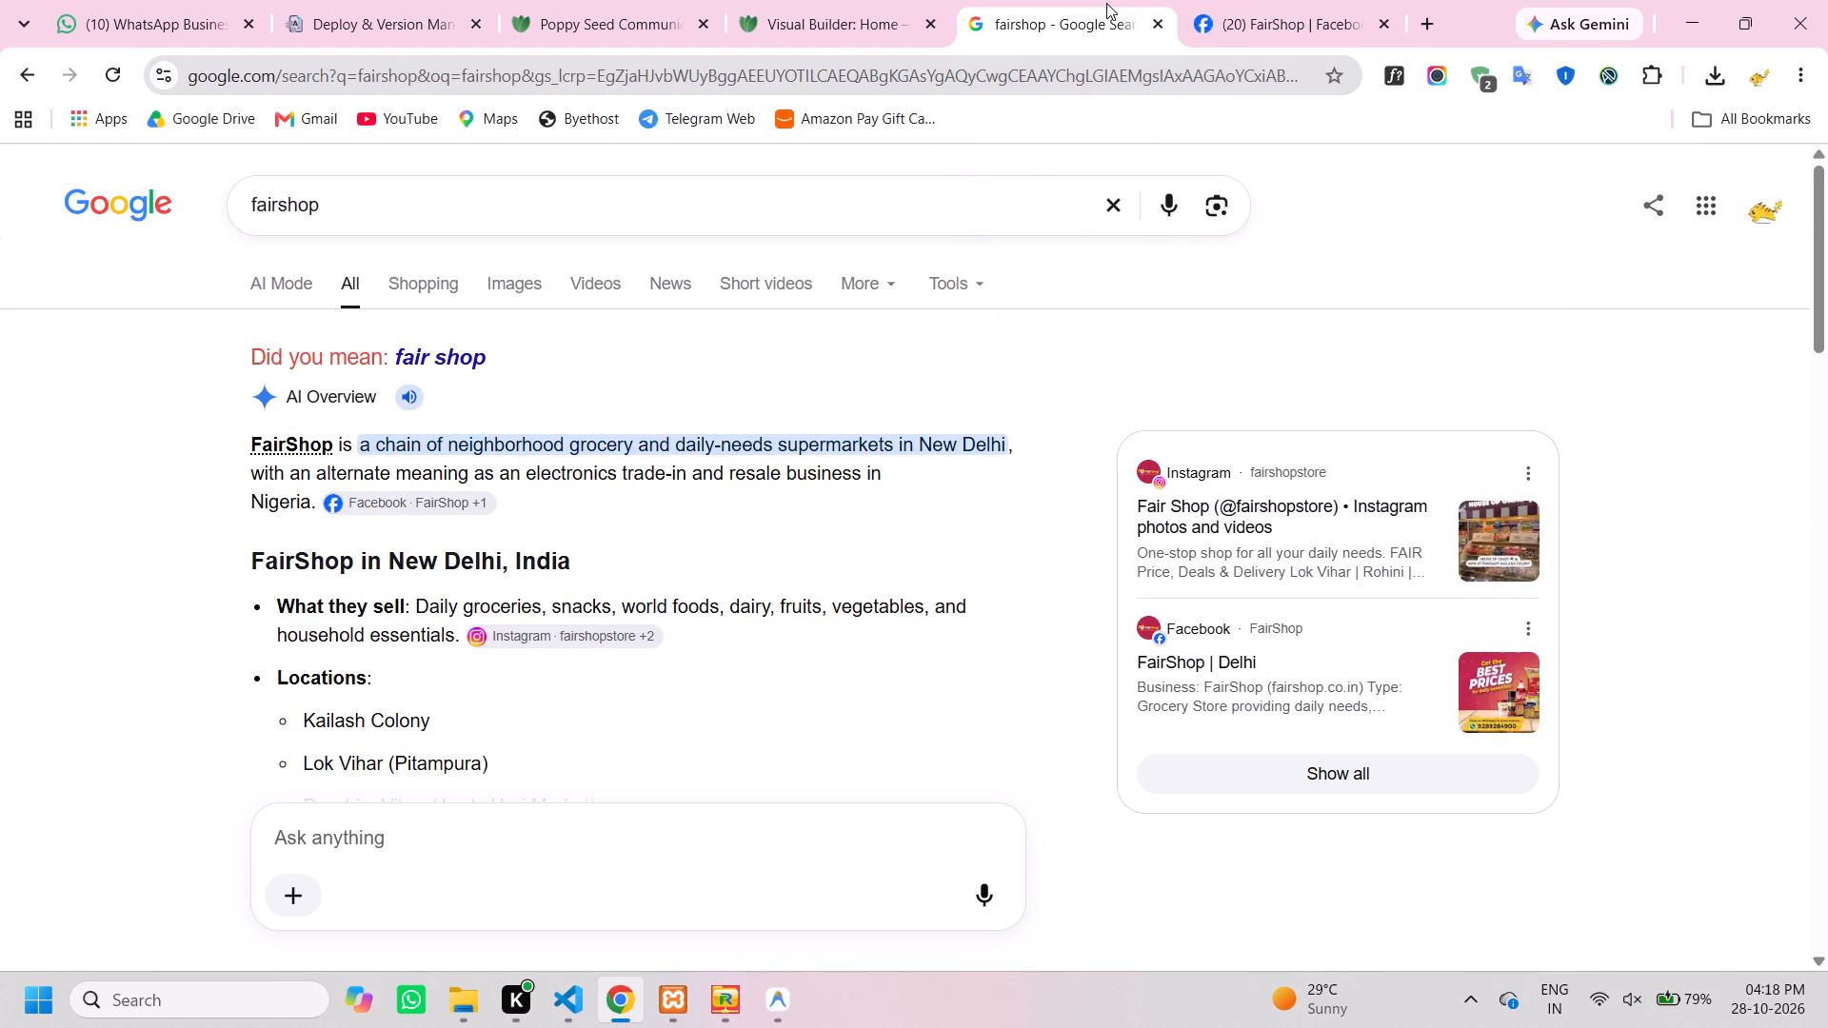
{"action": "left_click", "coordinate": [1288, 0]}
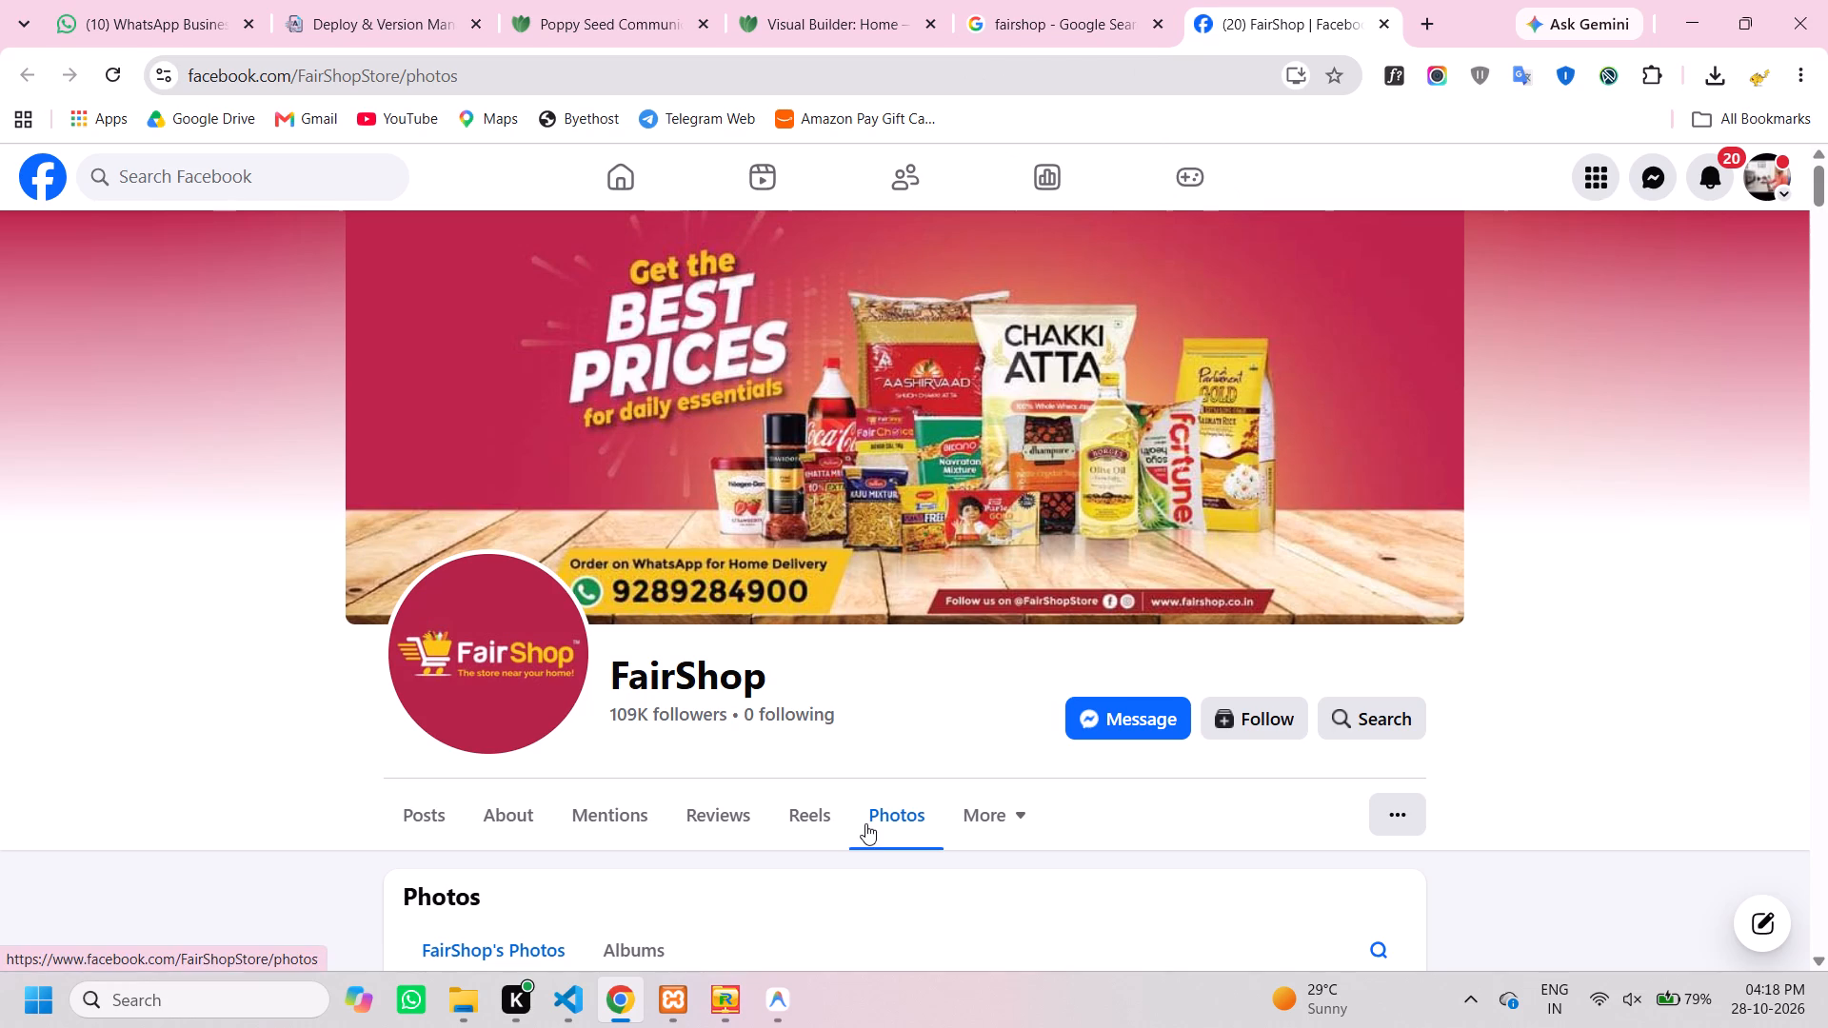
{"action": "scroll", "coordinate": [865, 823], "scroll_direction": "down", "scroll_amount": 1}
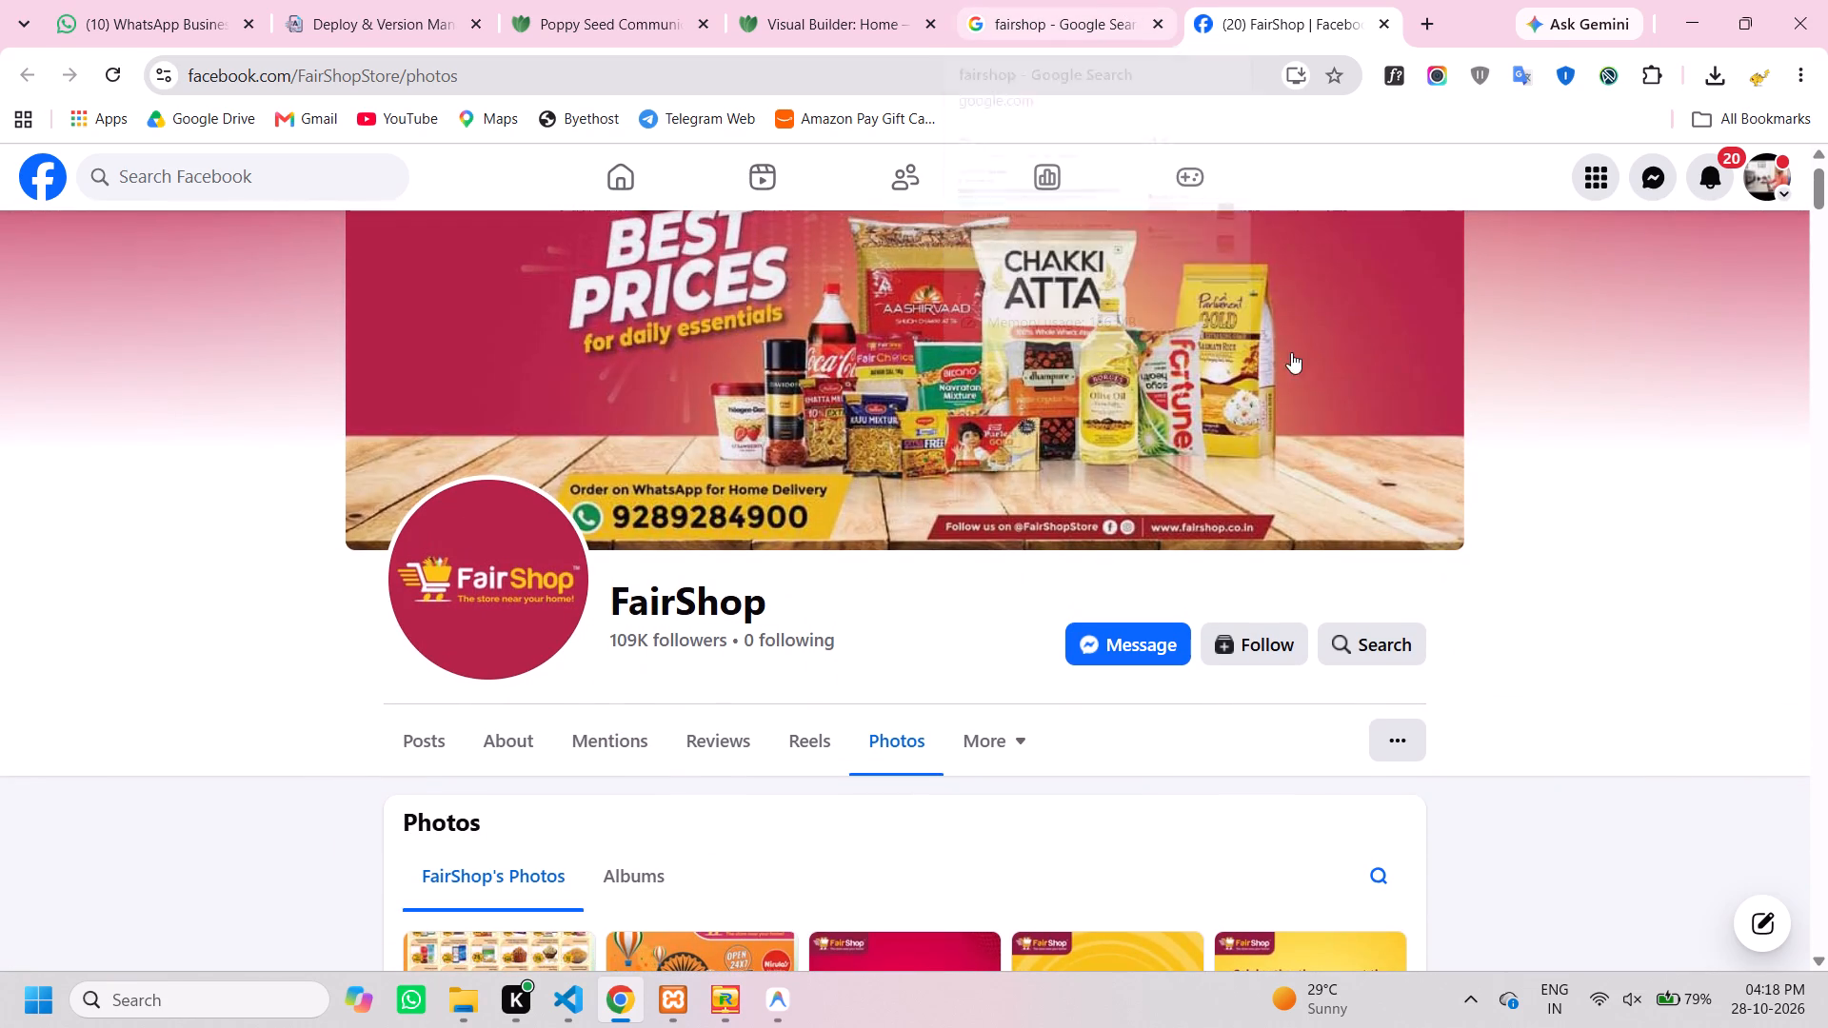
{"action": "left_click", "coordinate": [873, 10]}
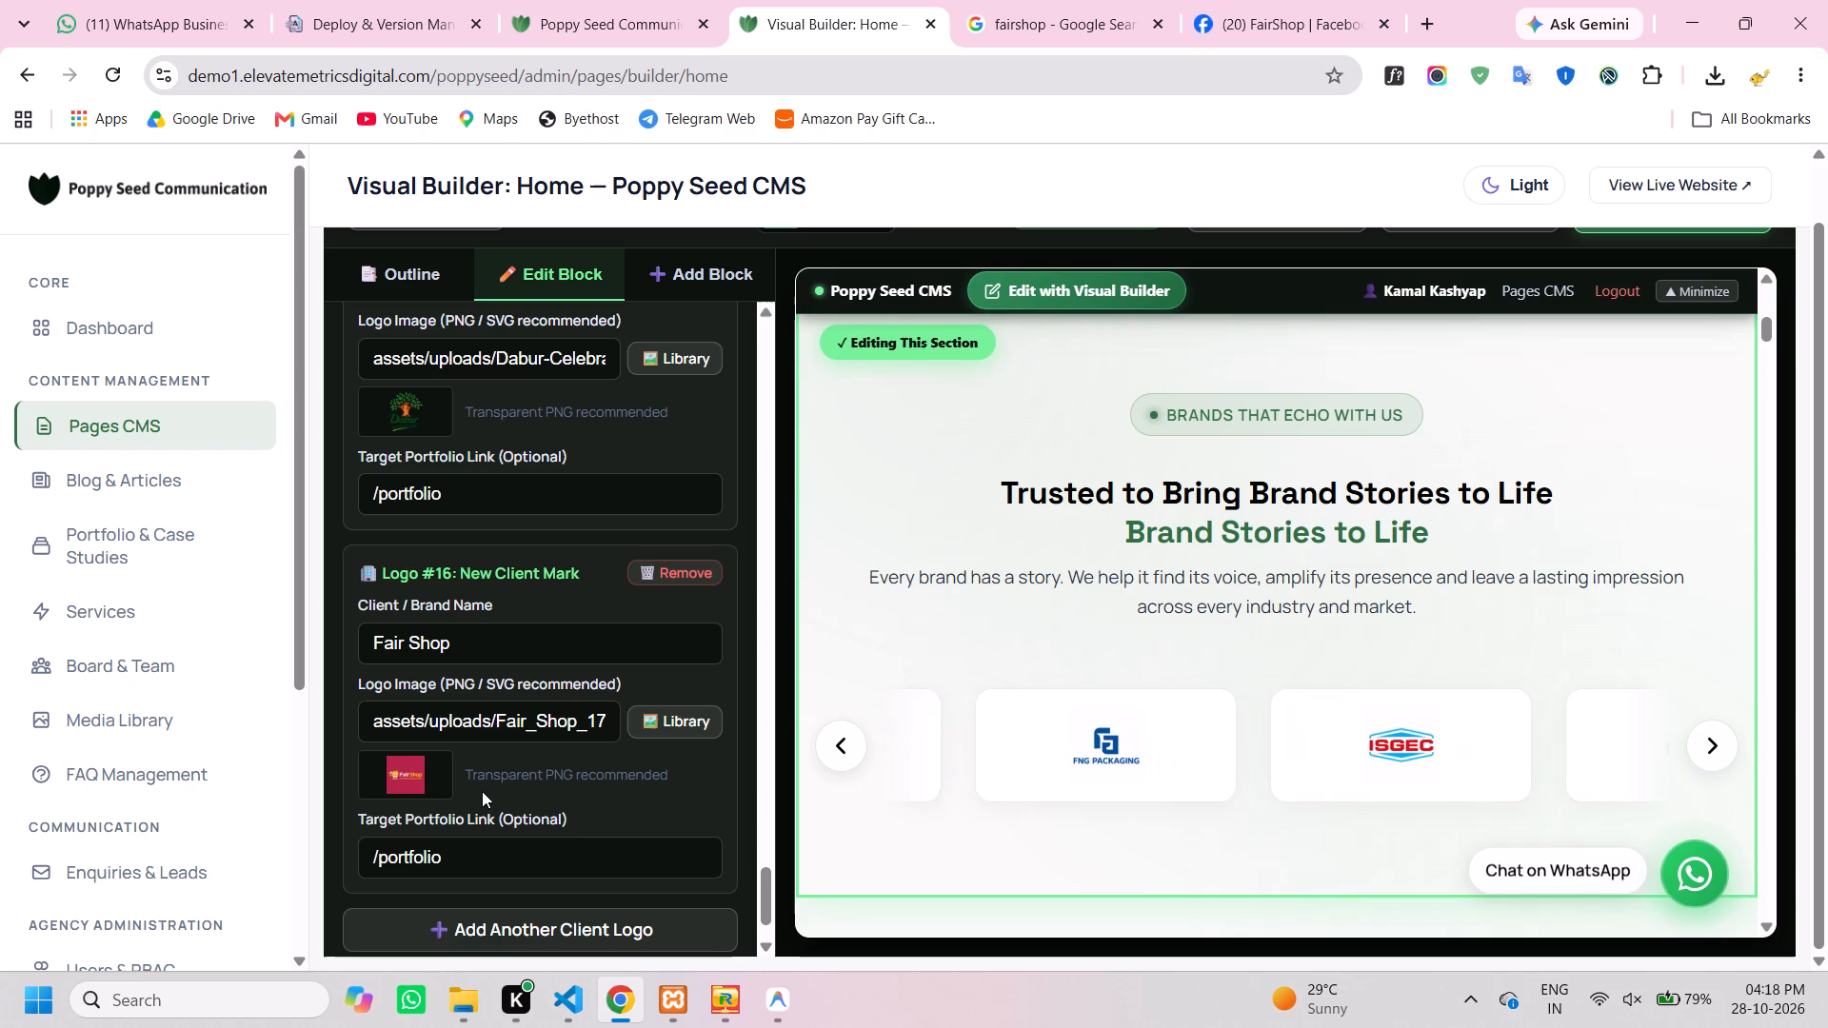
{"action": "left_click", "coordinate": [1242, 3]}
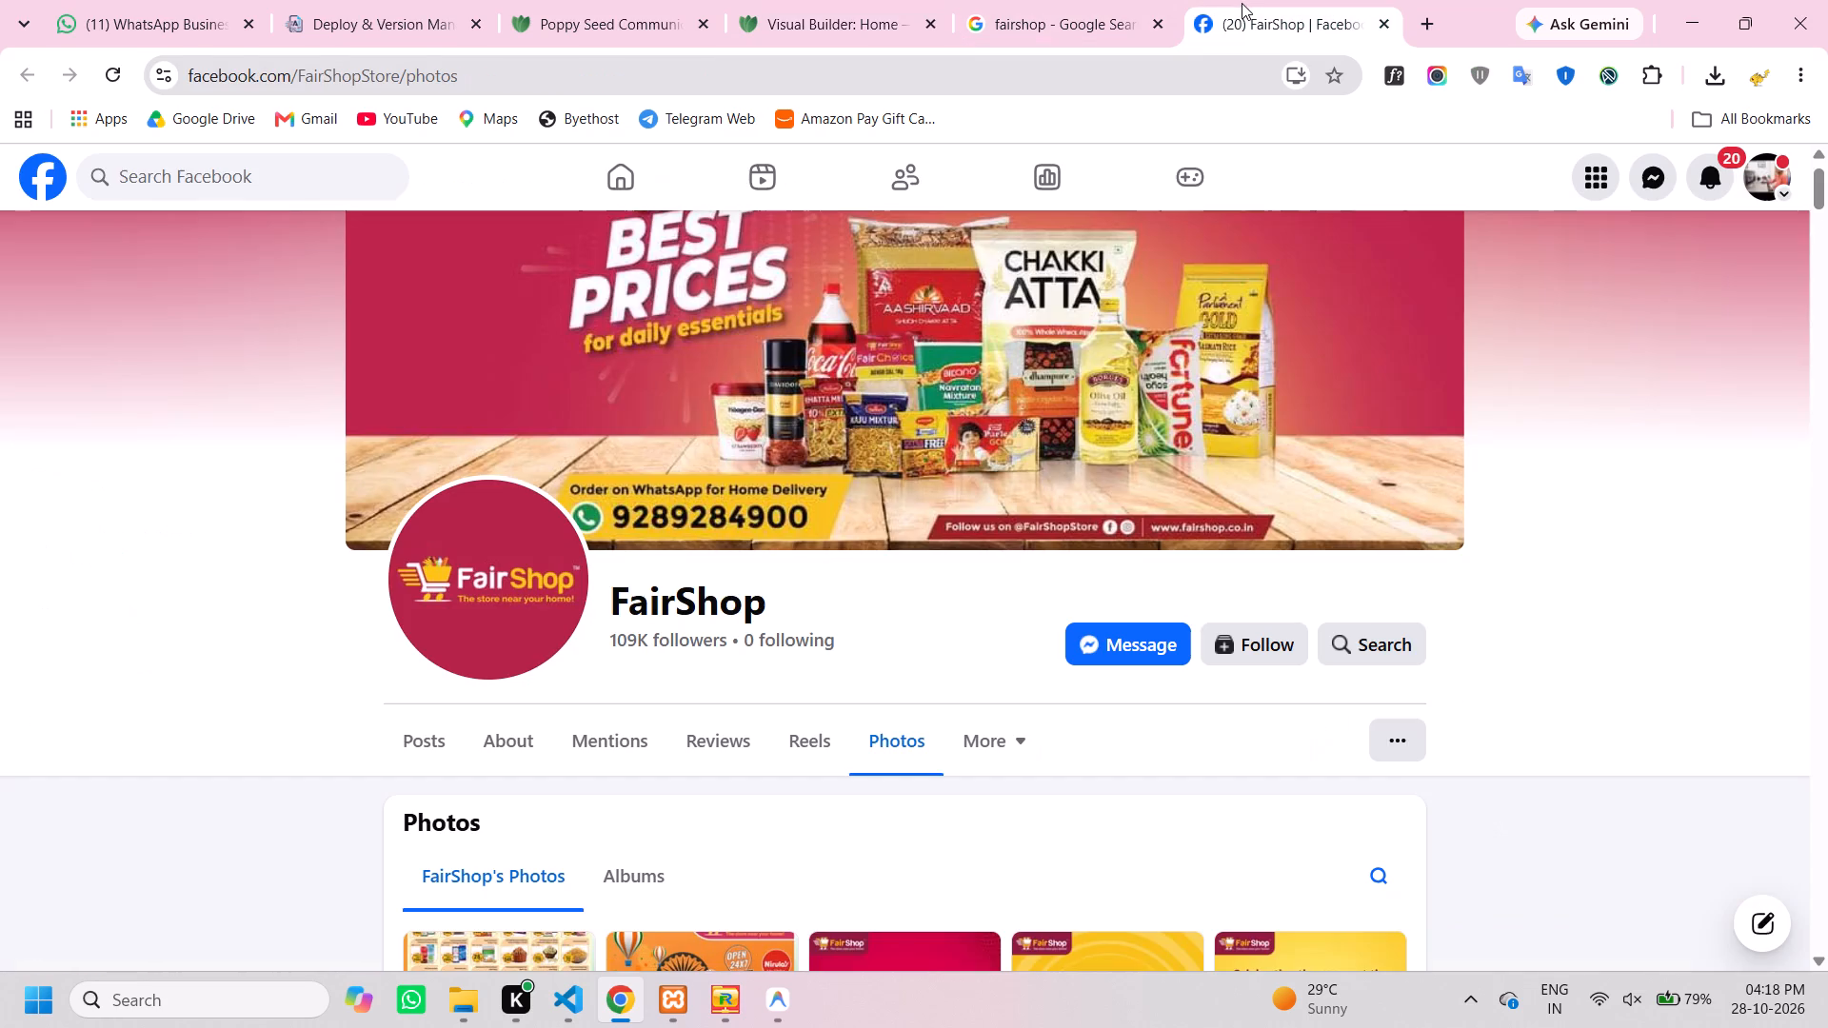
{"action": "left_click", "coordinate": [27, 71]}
Show the image results of the fairshop Google search and look through them for the brand's logo.
{"action": "left_click", "coordinate": [1068, 11]}
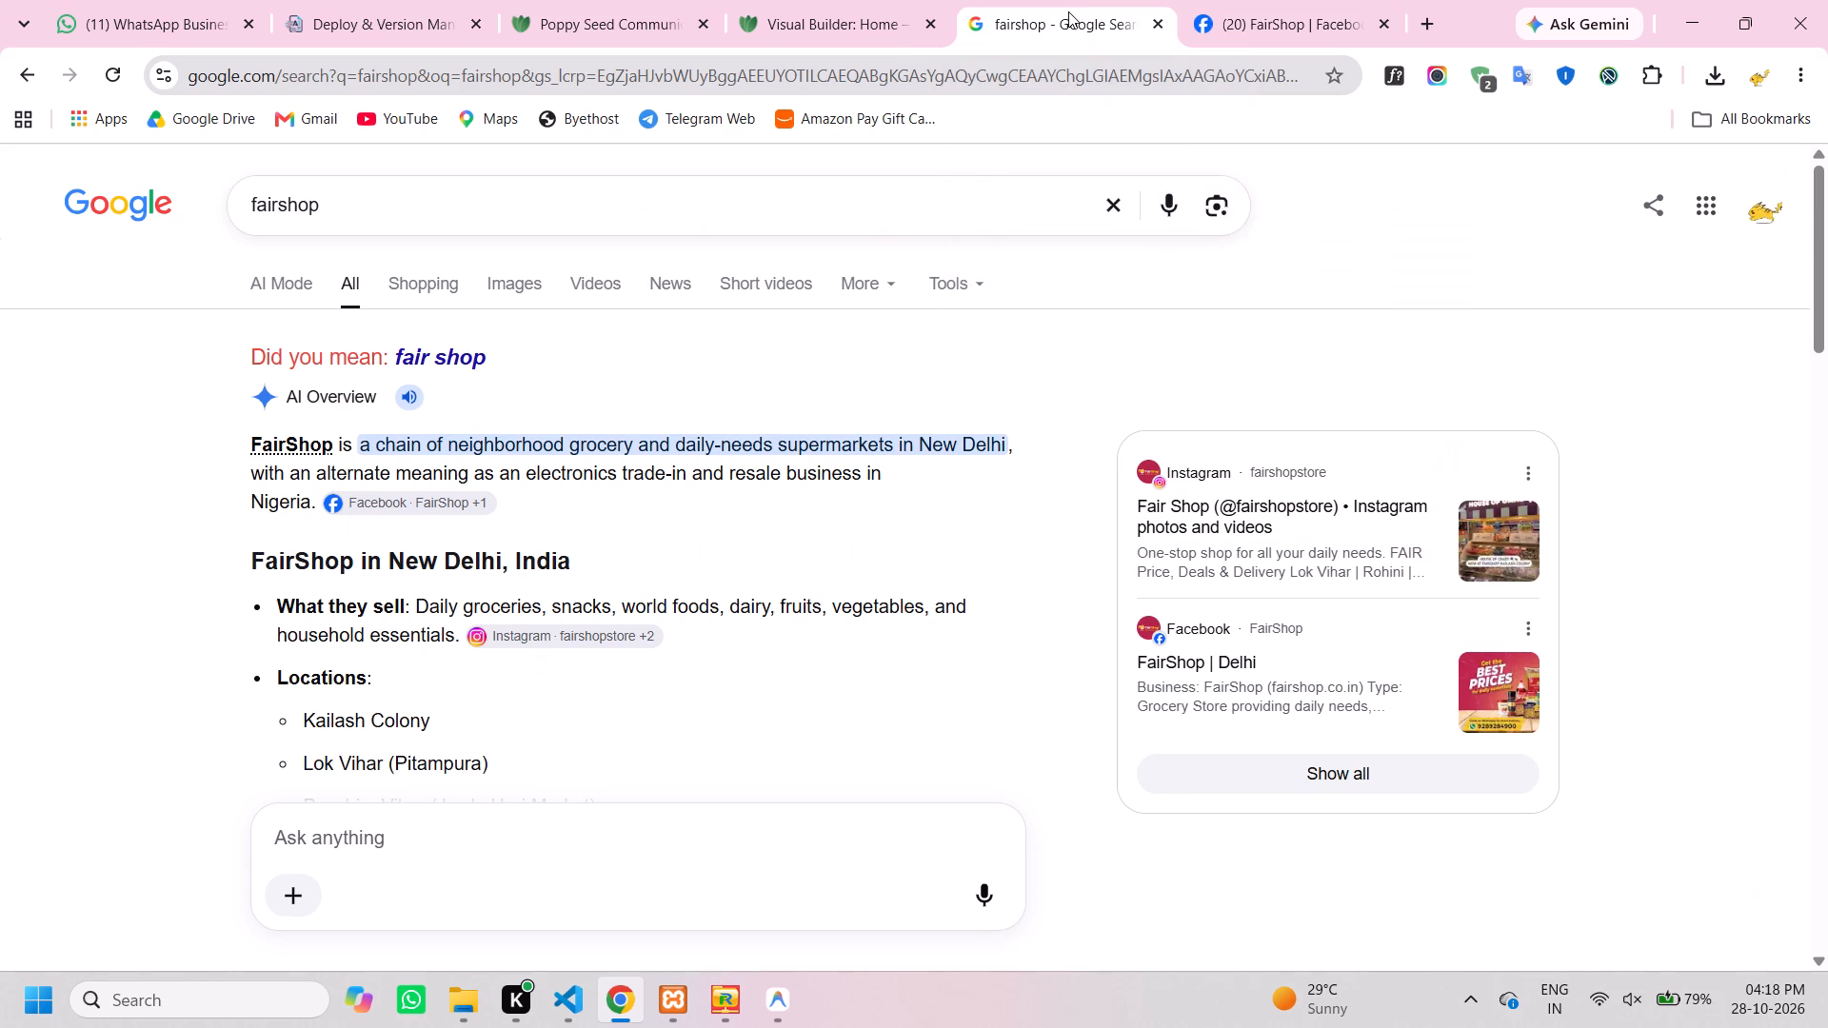
{"action": "left_click", "coordinate": [506, 286]}
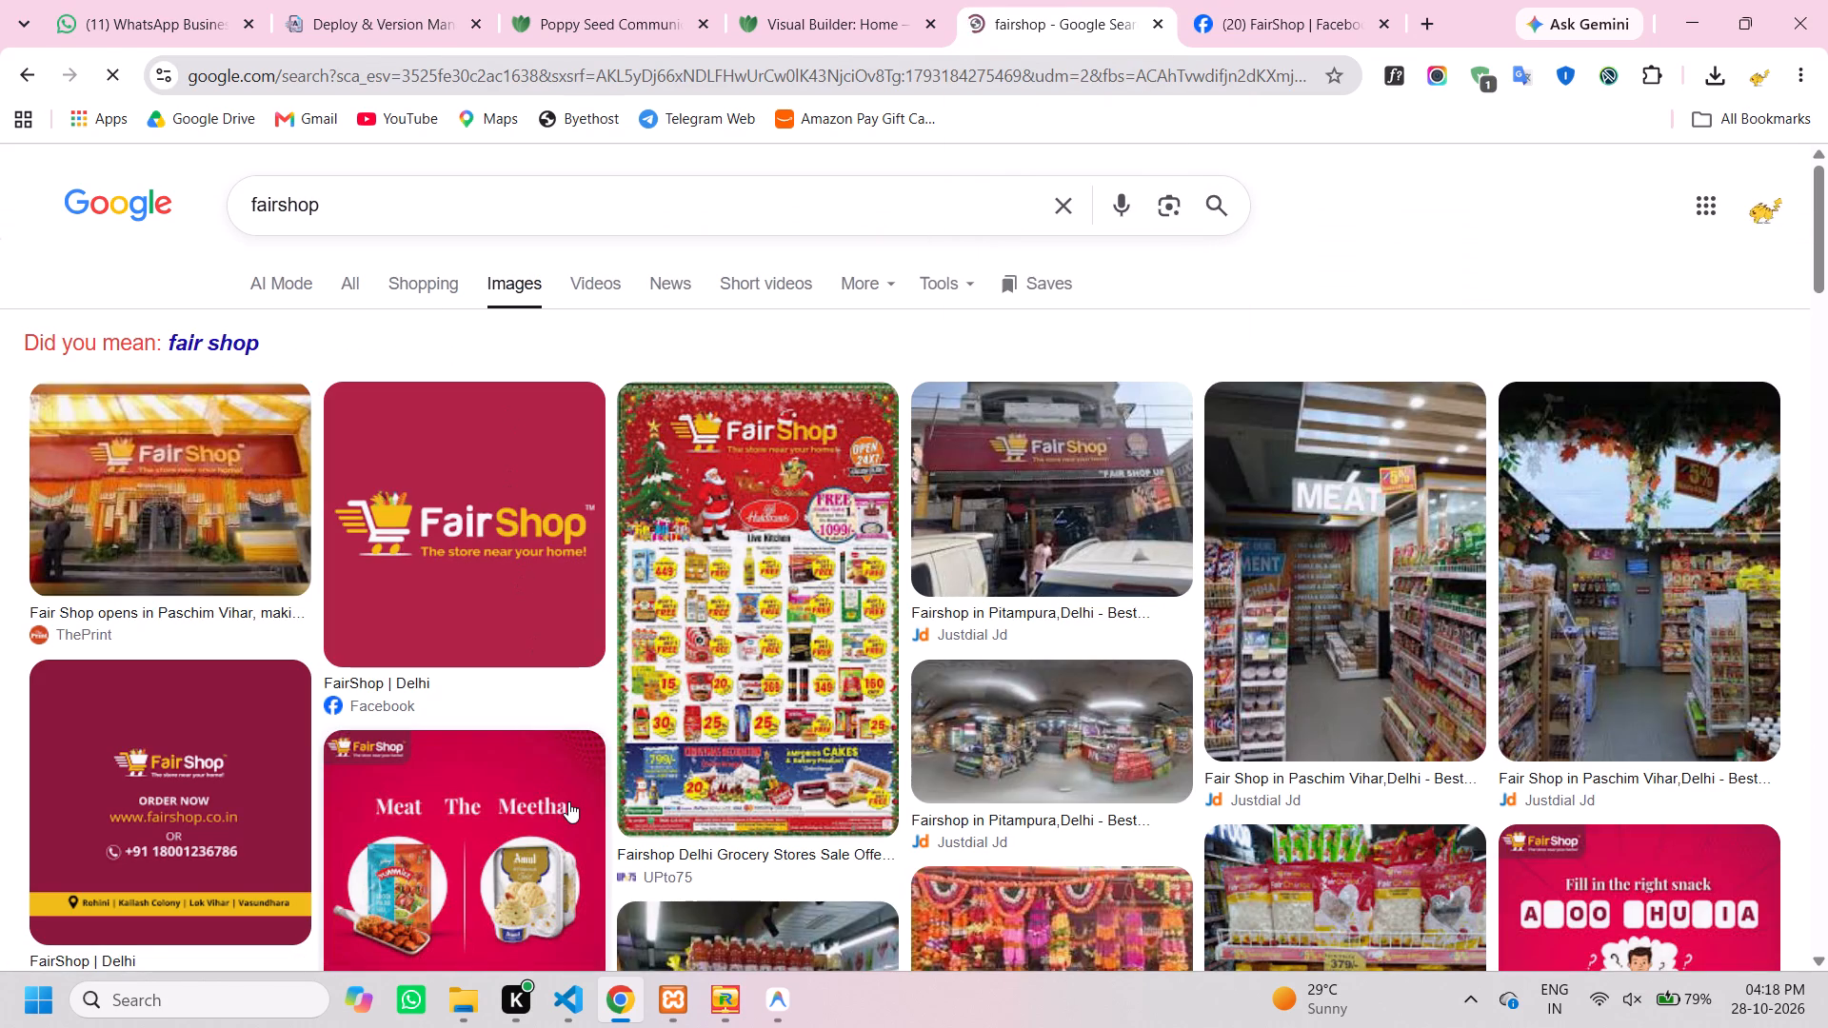
{"action": "scroll", "coordinate": [966, 840], "scroll_direction": "down", "scroll_amount": 7}
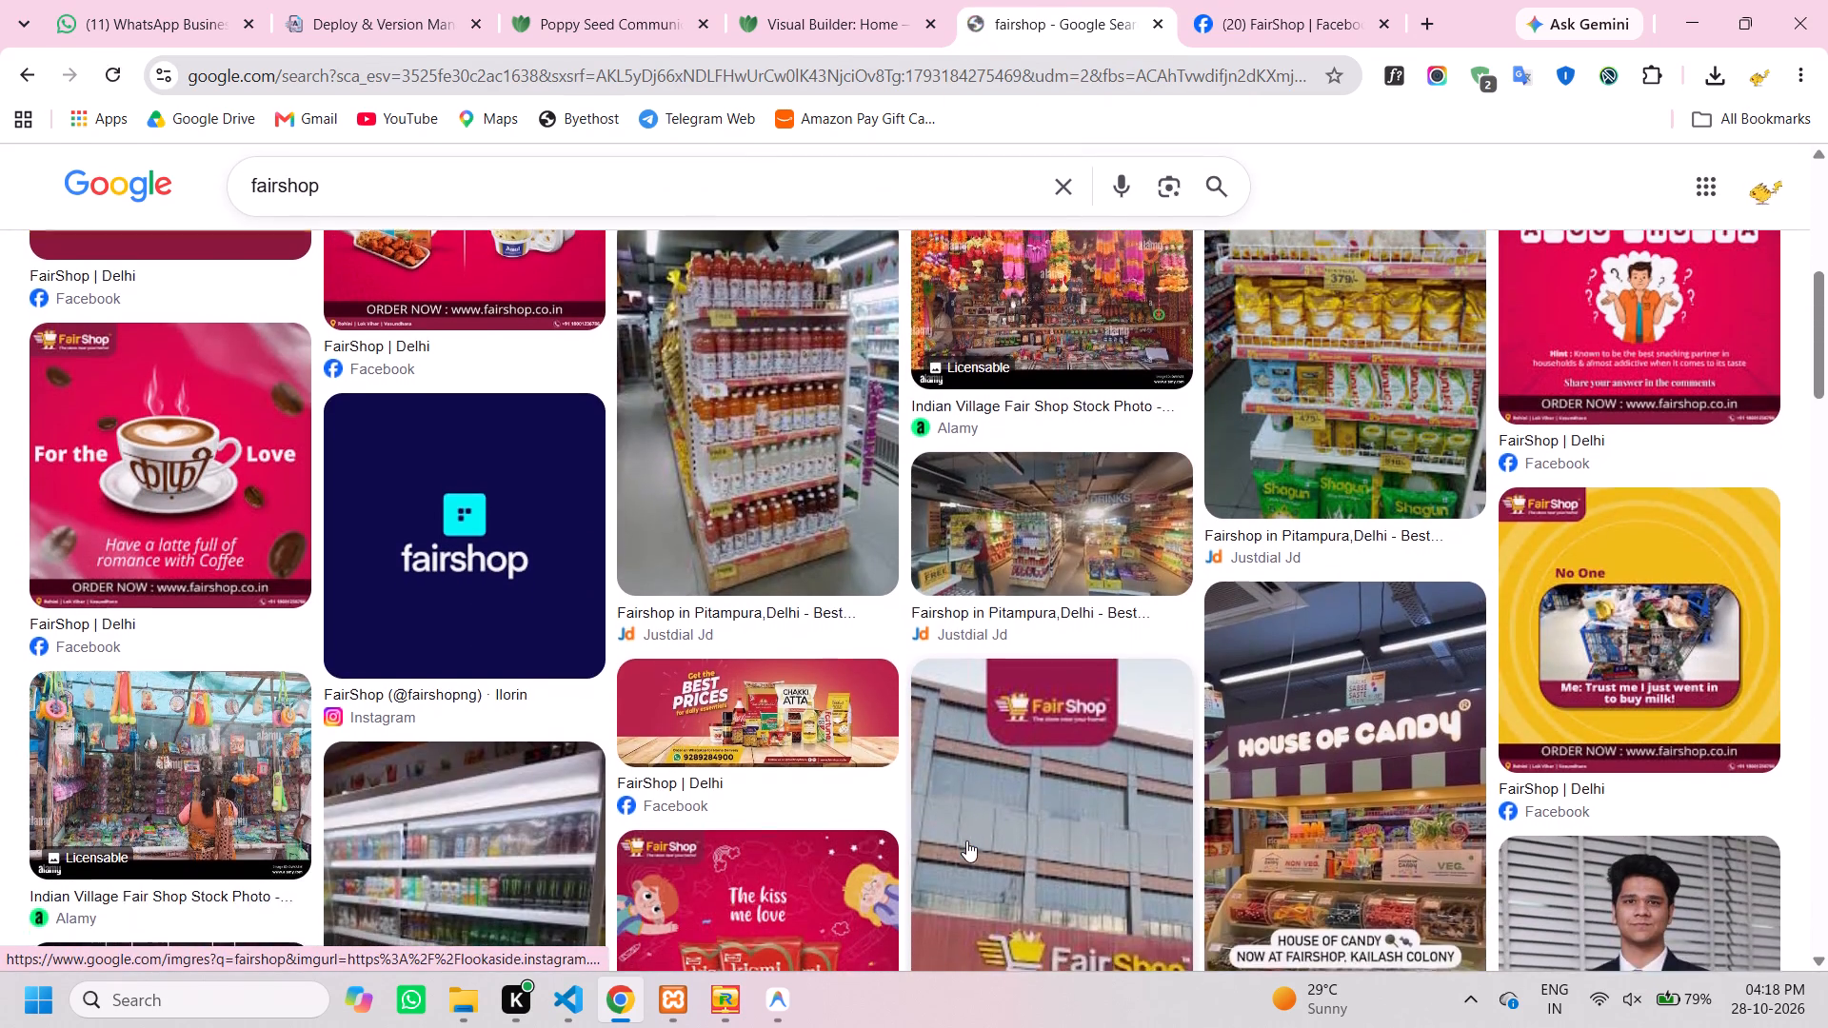
{"action": "scroll", "coordinate": [966, 840], "scroll_direction": "down", "scroll_amount": 15}
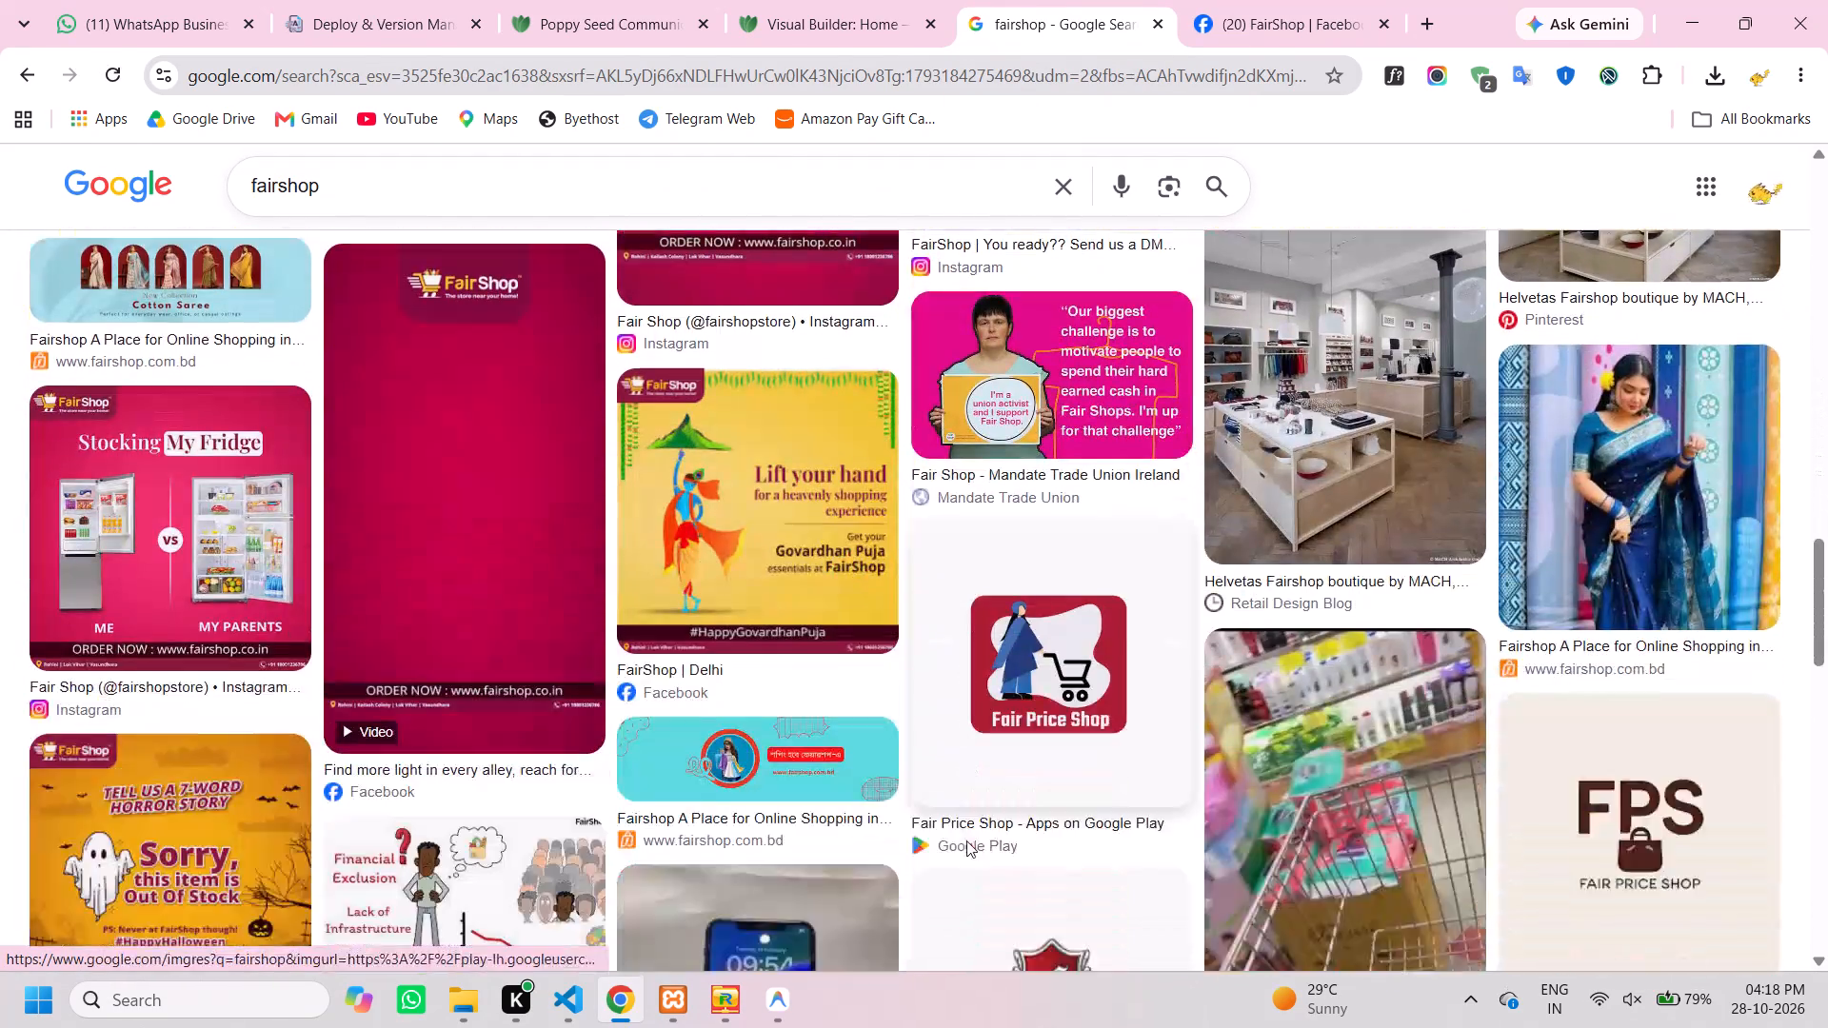
{"action": "scroll", "coordinate": [966, 840], "scroll_direction": "down", "scroll_amount": 7}
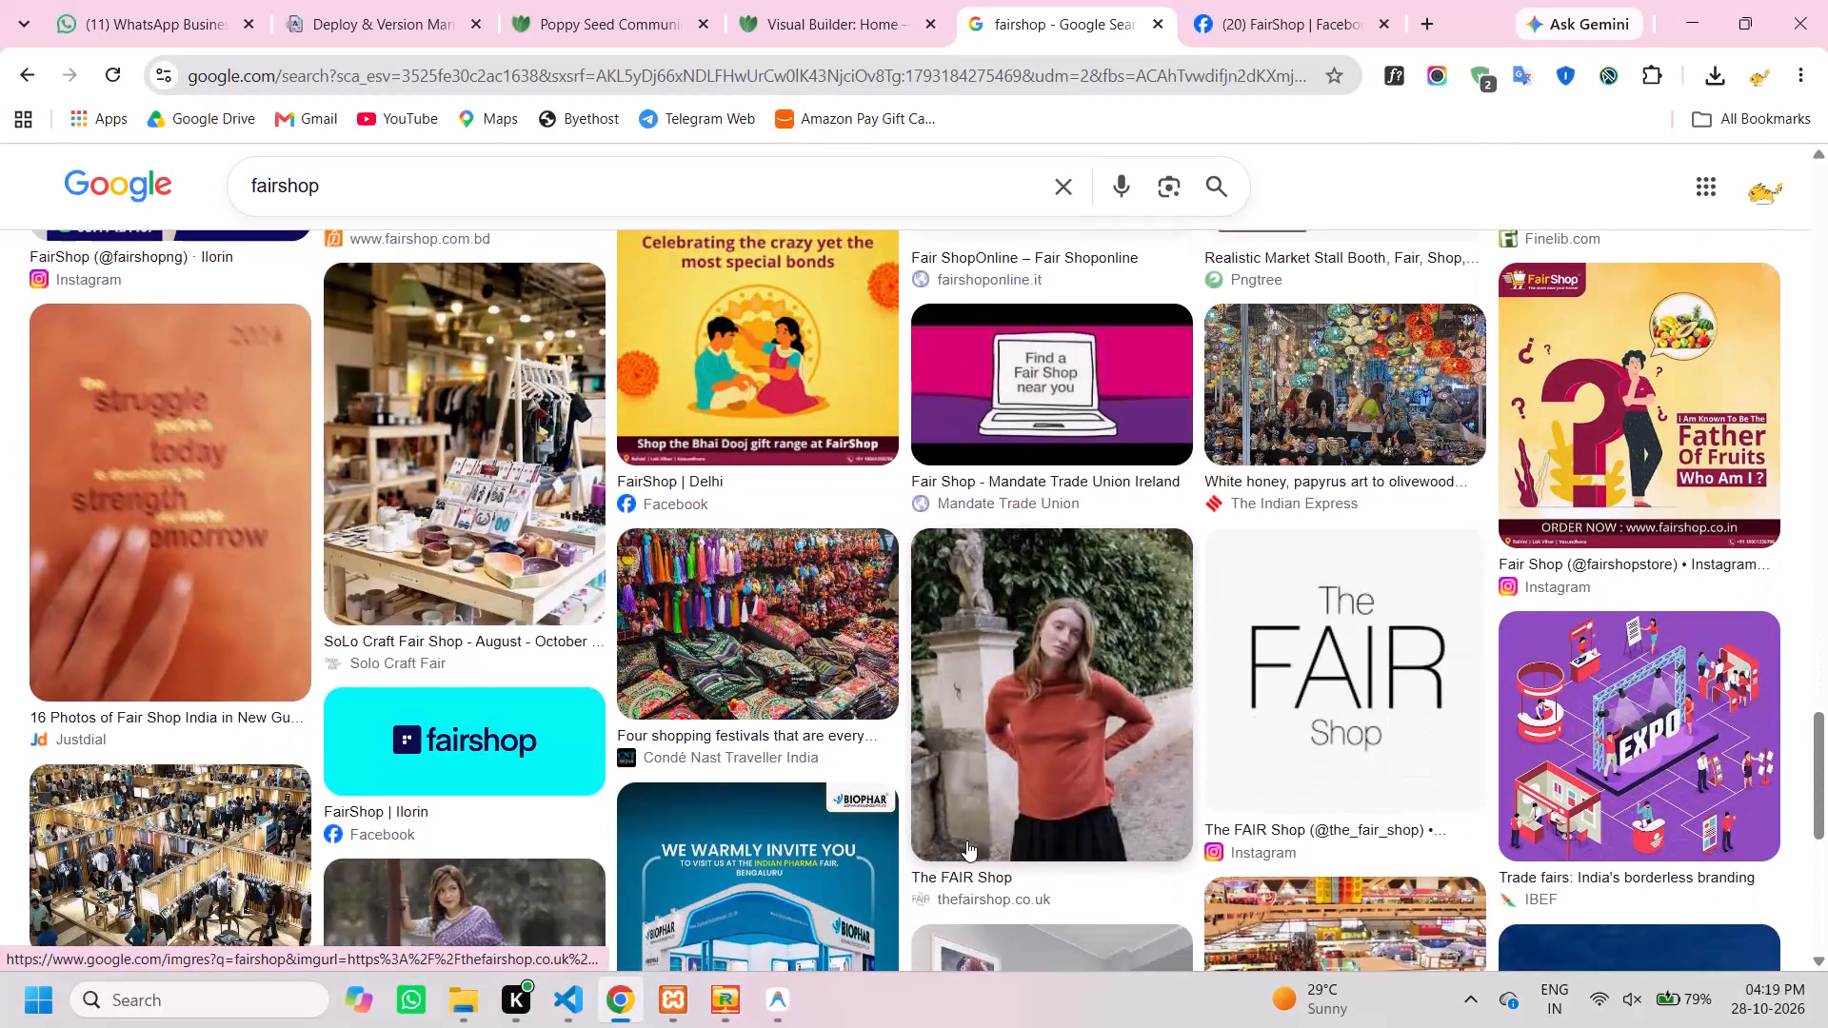
Look through the Google image results for fairshop for a usable brand logo.
{"action": "scroll", "coordinate": [966, 840], "scroll_direction": "down", "scroll_amount": 10}
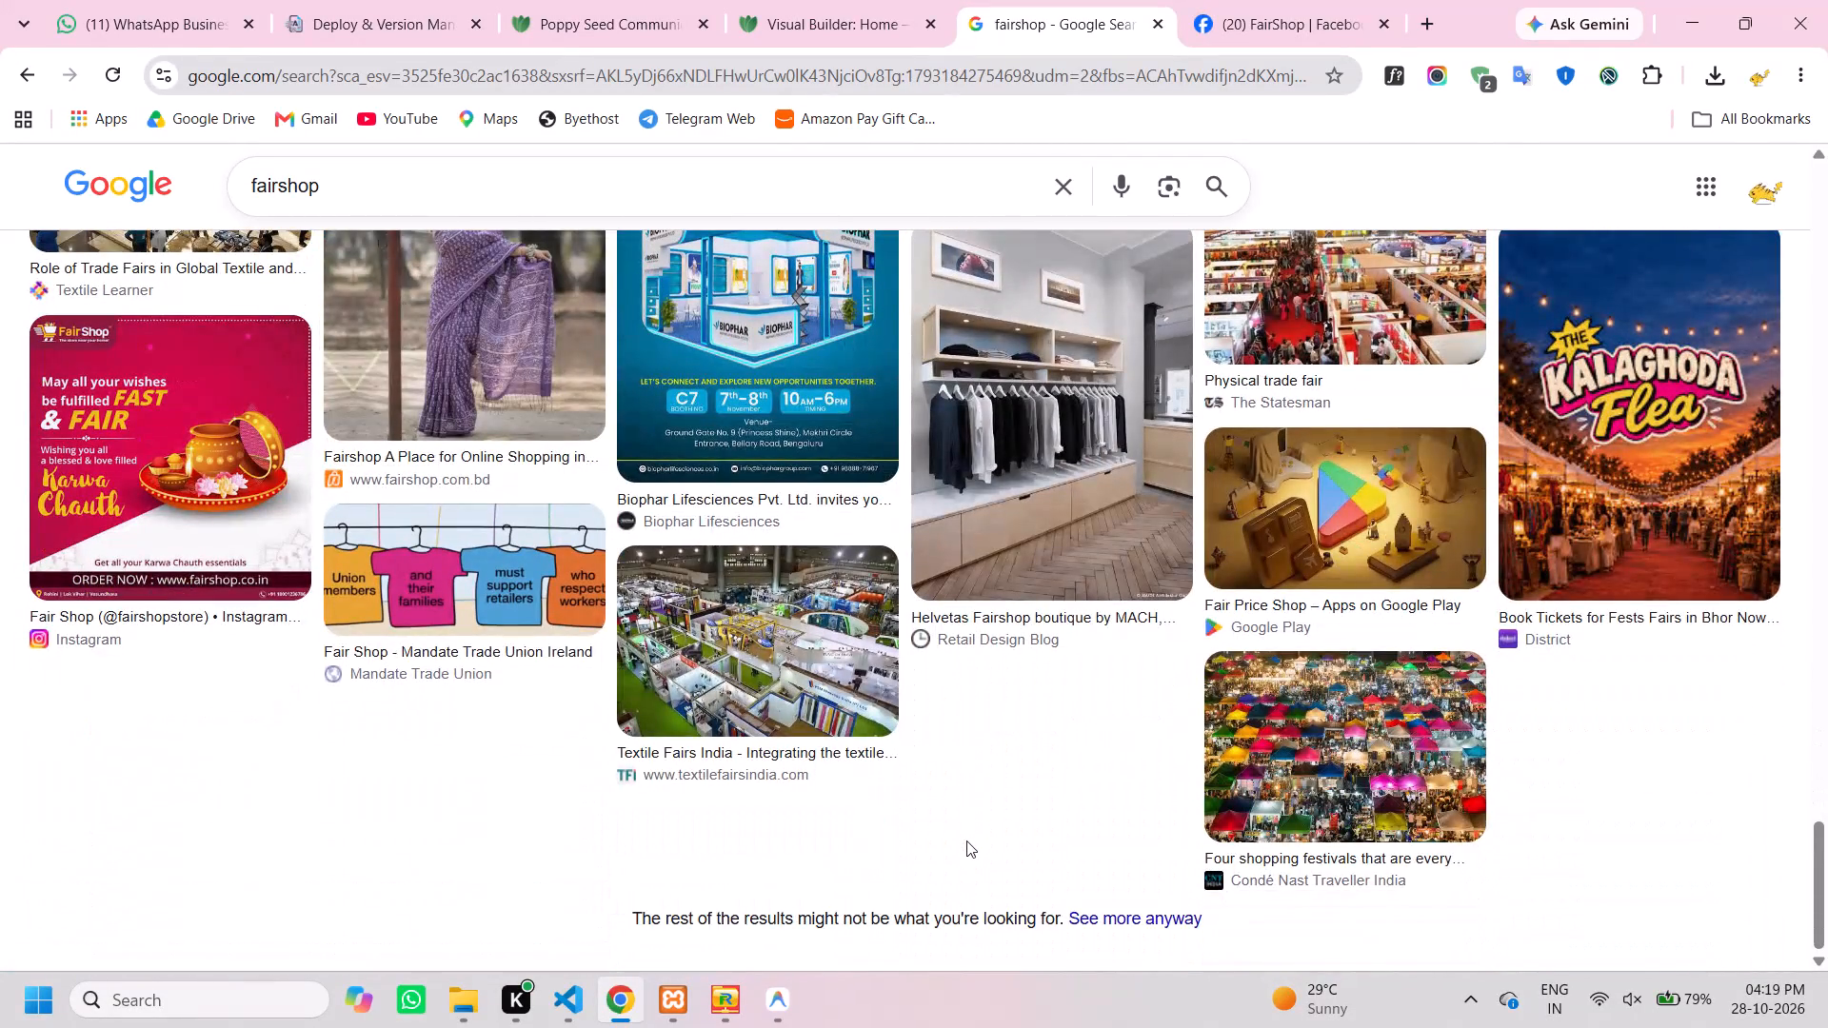
{"action": "scroll", "coordinate": [966, 840], "scroll_direction": "up", "scroll_amount": 8}
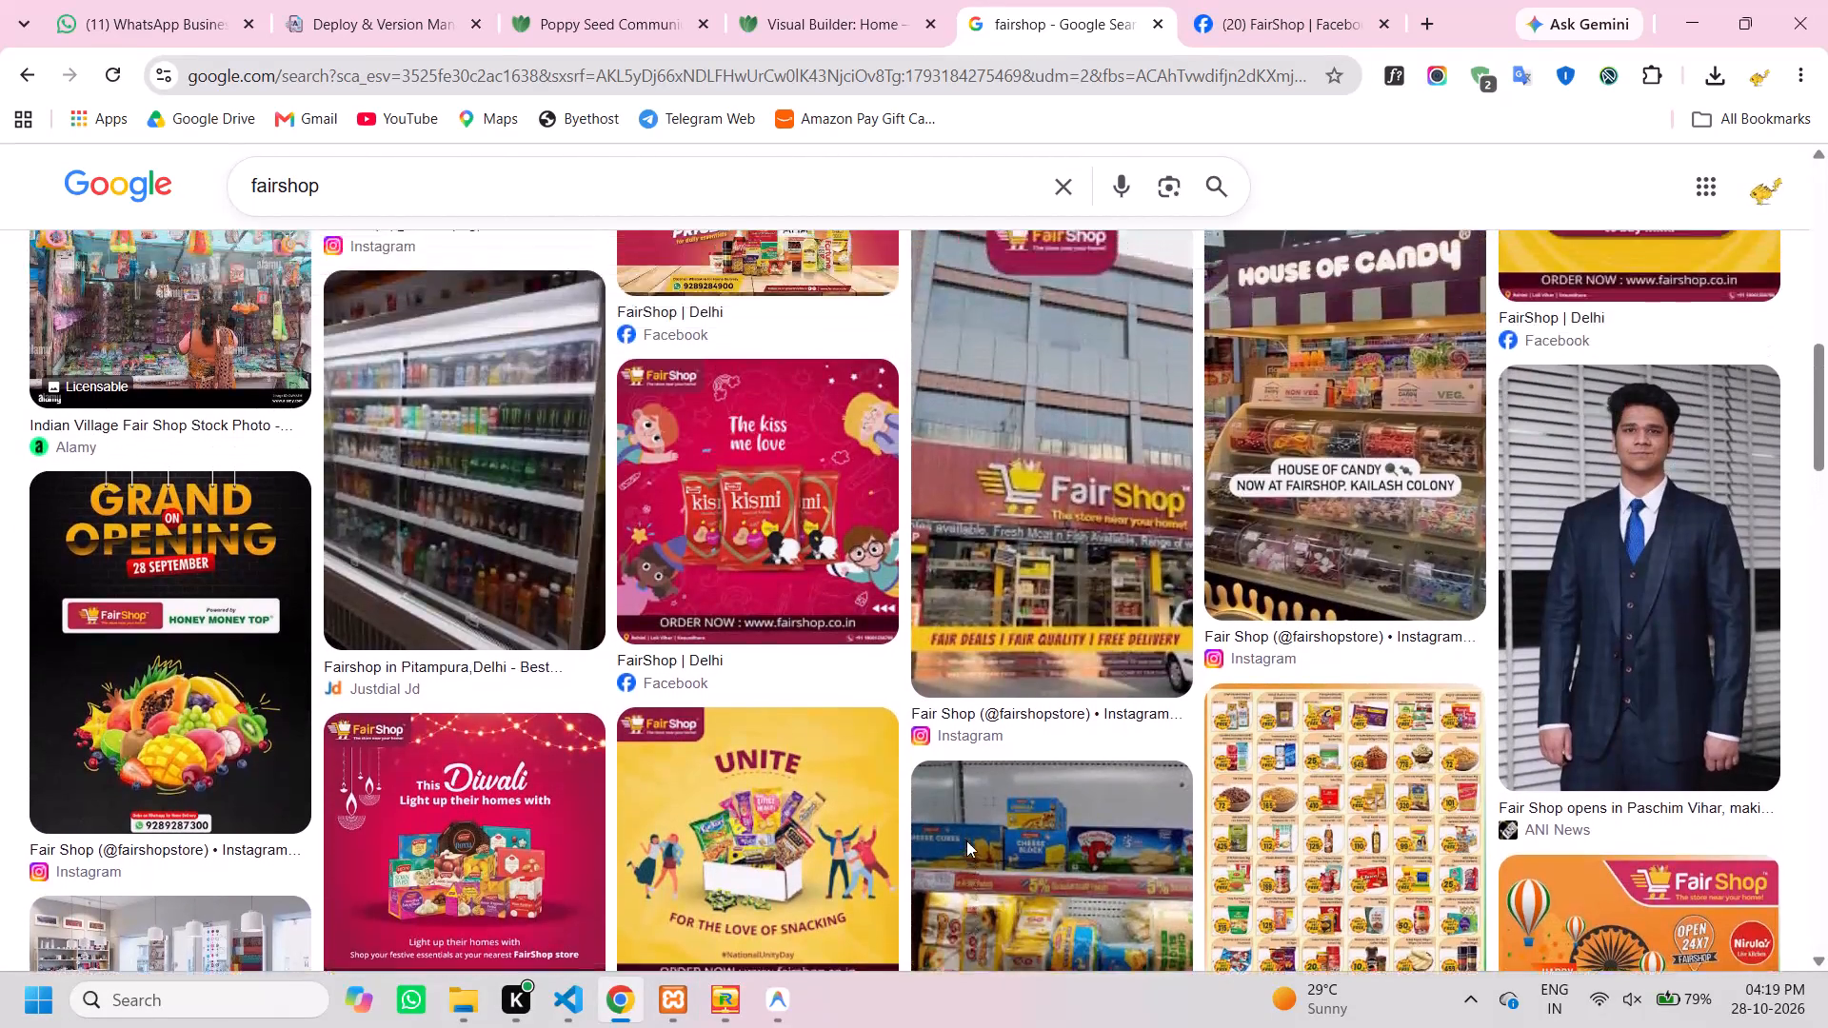
{"action": "scroll", "coordinate": [966, 840], "scroll_direction": "up", "scroll_amount": 7}
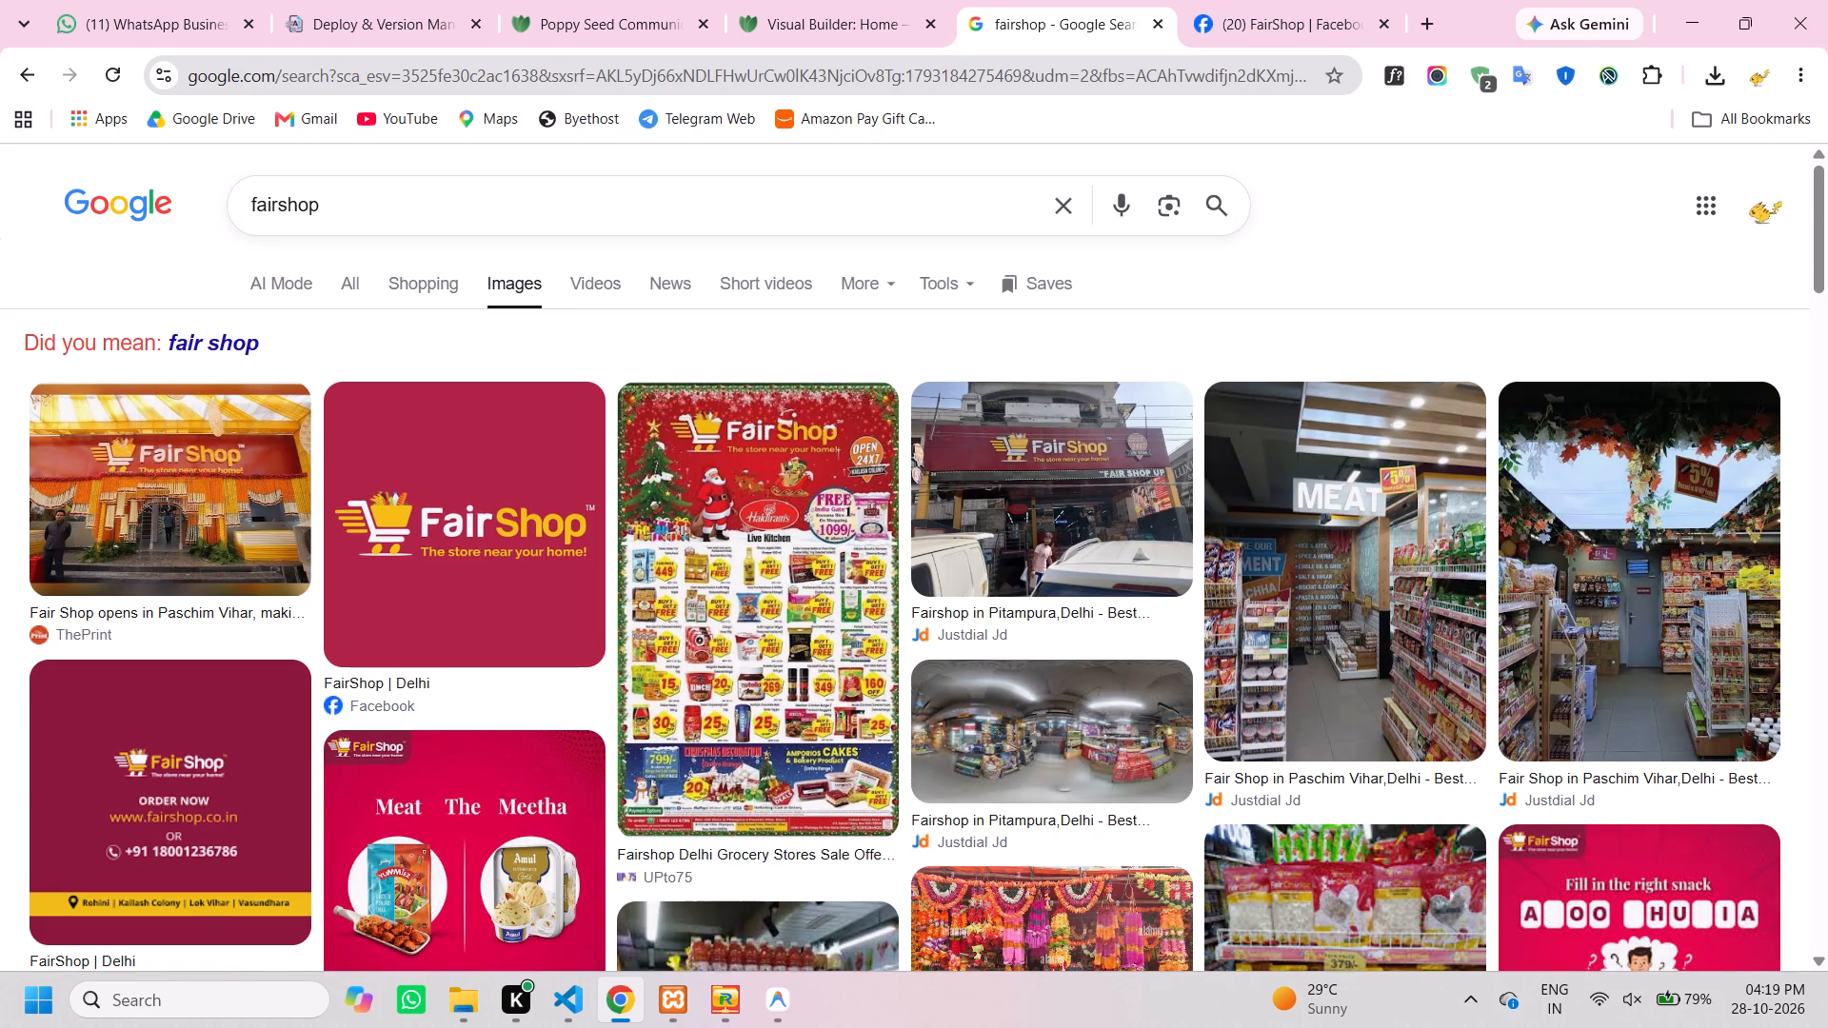
Return to the Home page's Visual Builder and apply the client logo changes to the canvas.
{"action": "left_click", "coordinate": [825, 1]}
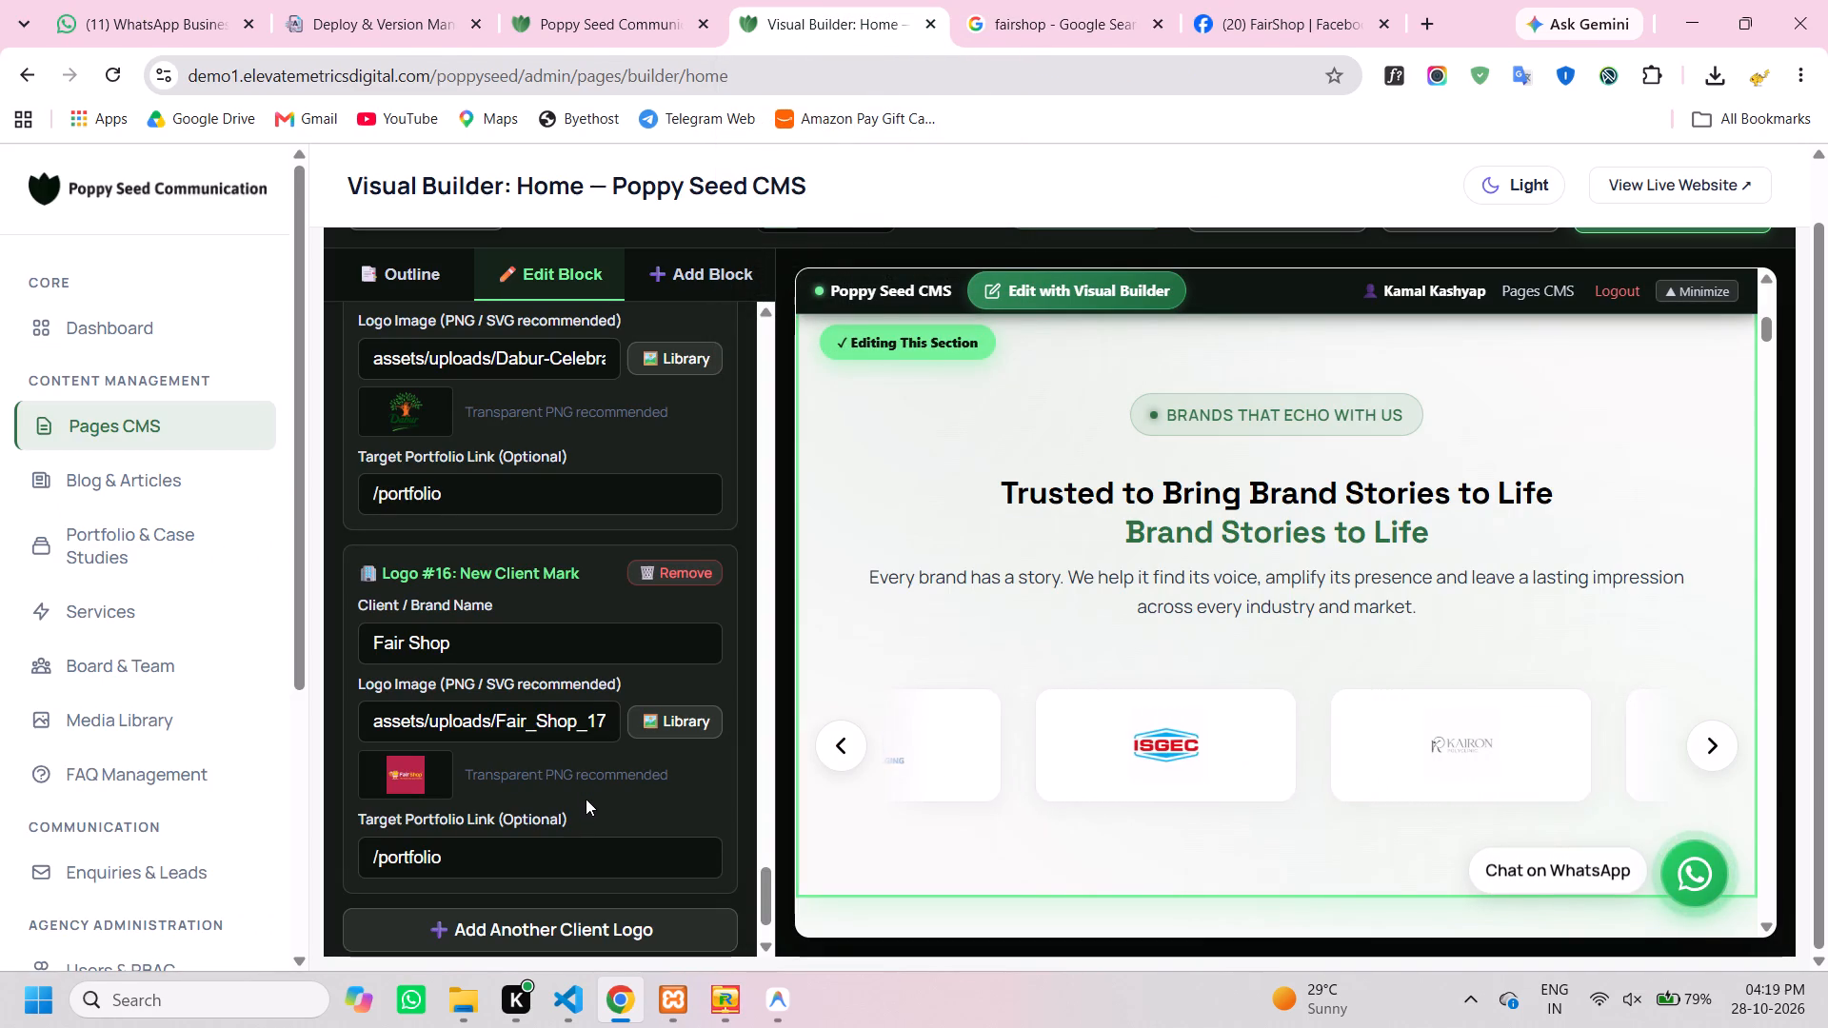
{"action": "scroll", "coordinate": [586, 799], "scroll_direction": "down", "scroll_amount": 4}
{"action": "left_click", "coordinate": [538, 899]}
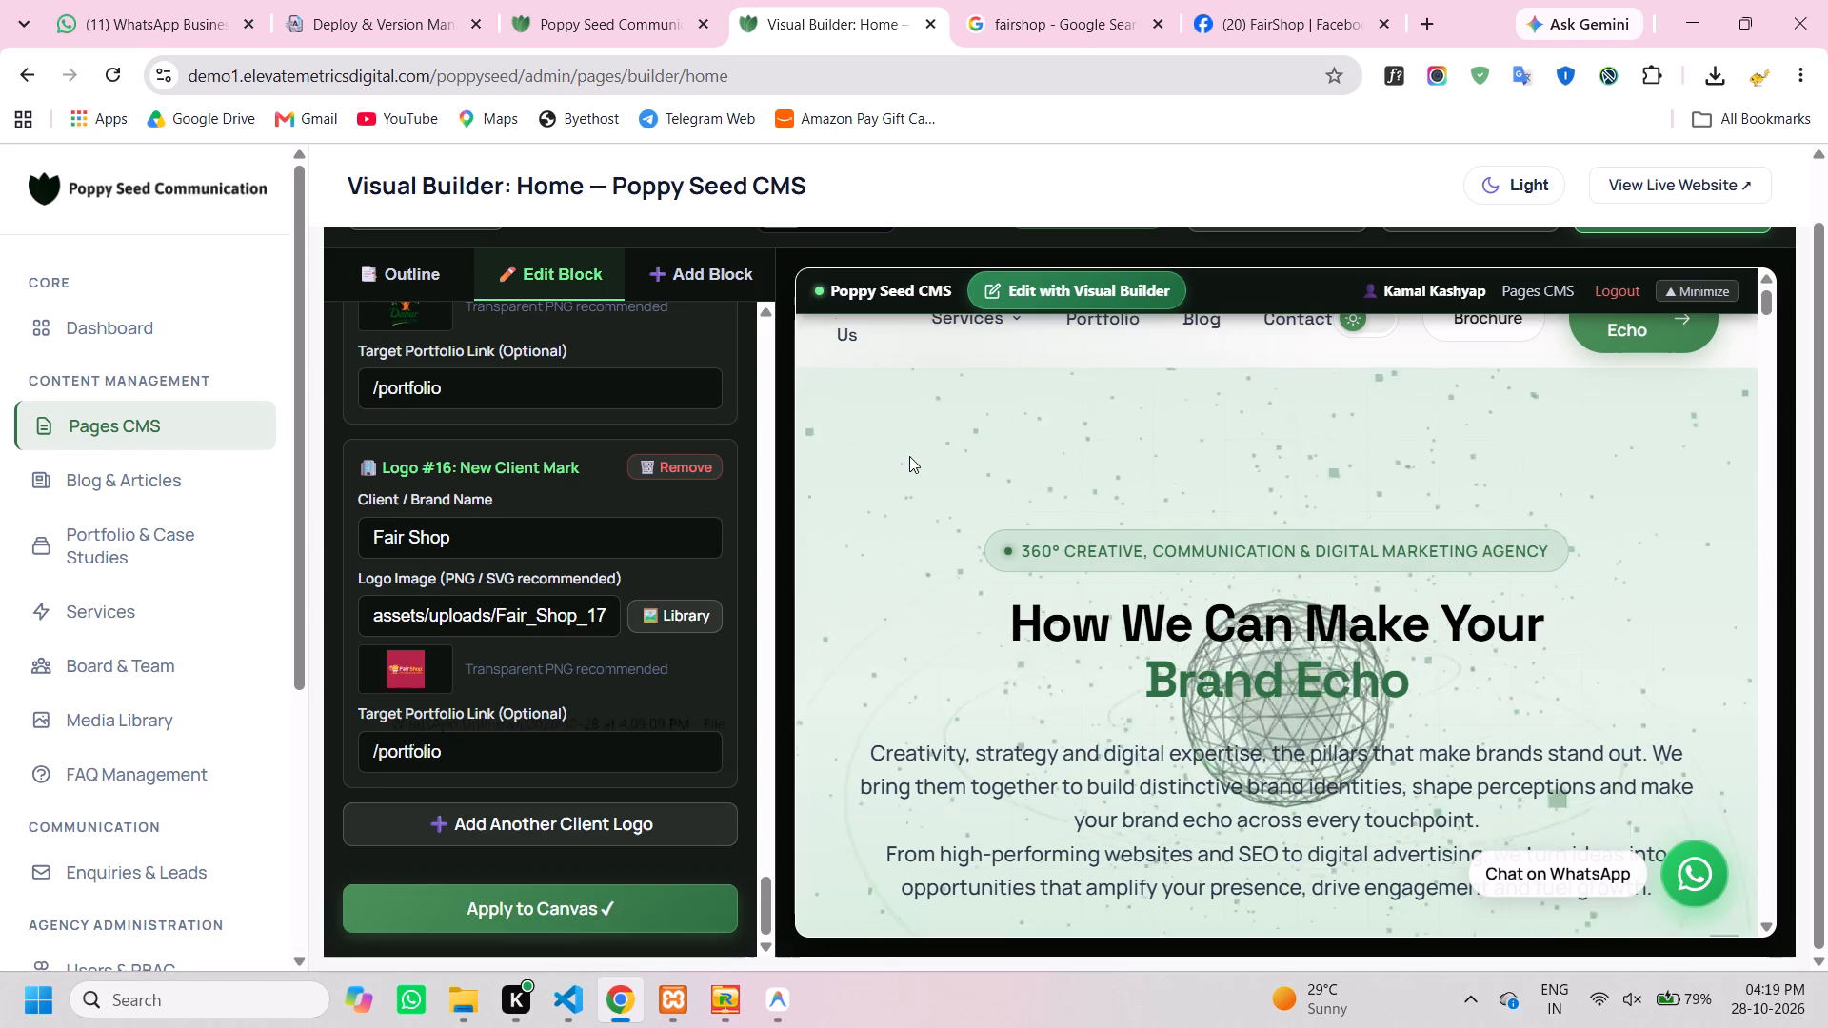
Return to the fairshop image results in the browser and run a Google search for idemitsu instead.
{"action": "left_click", "coordinate": [1035, 8]}
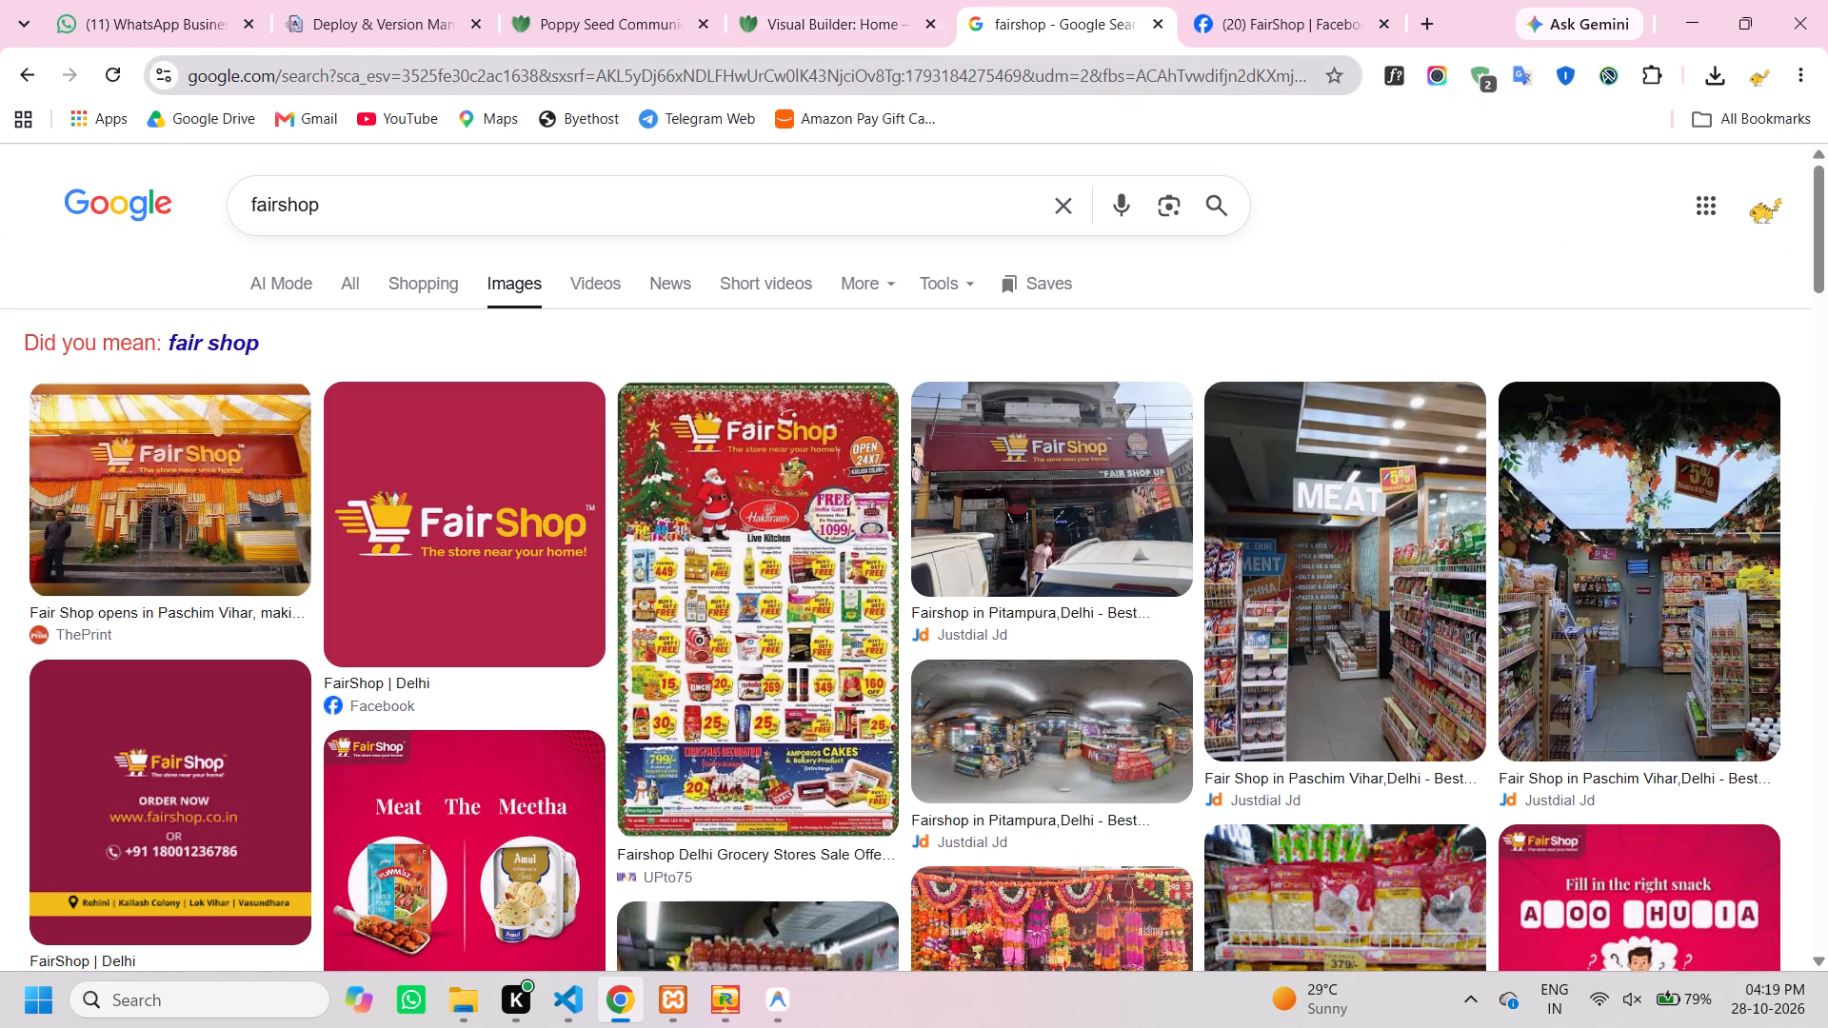
{"action": "left_click", "coordinate": [853, 61]}
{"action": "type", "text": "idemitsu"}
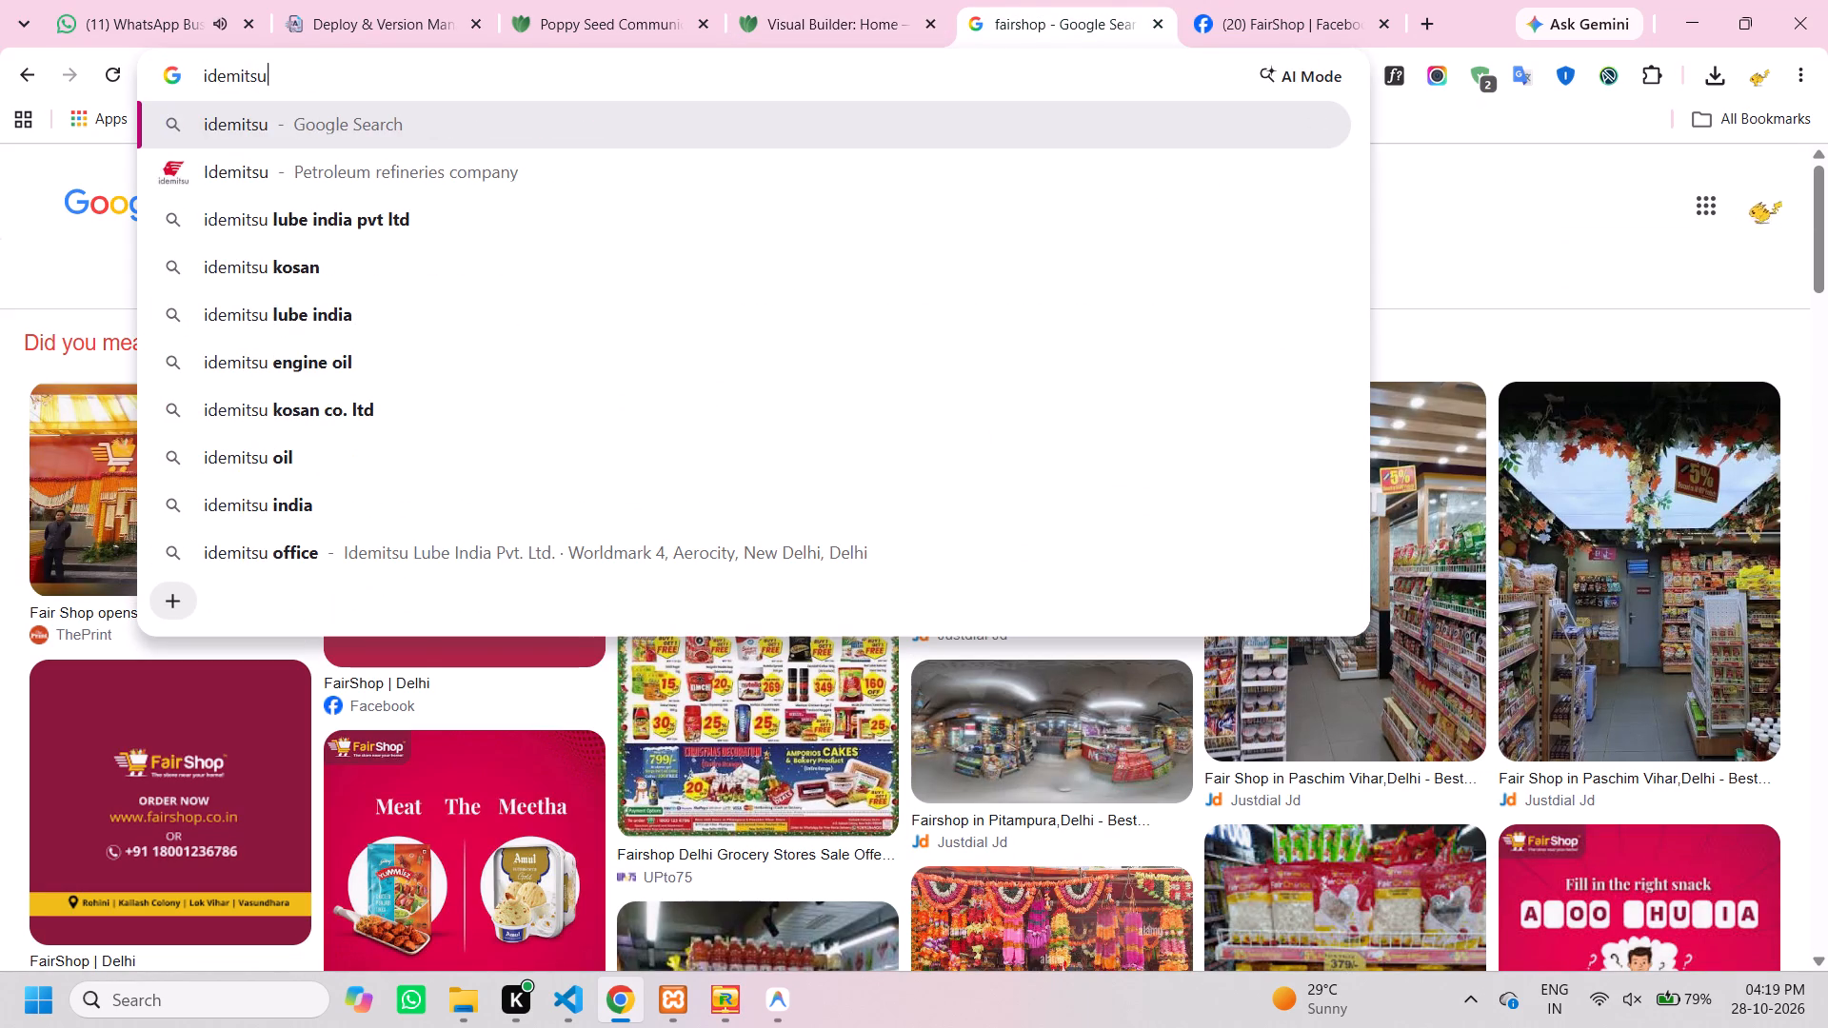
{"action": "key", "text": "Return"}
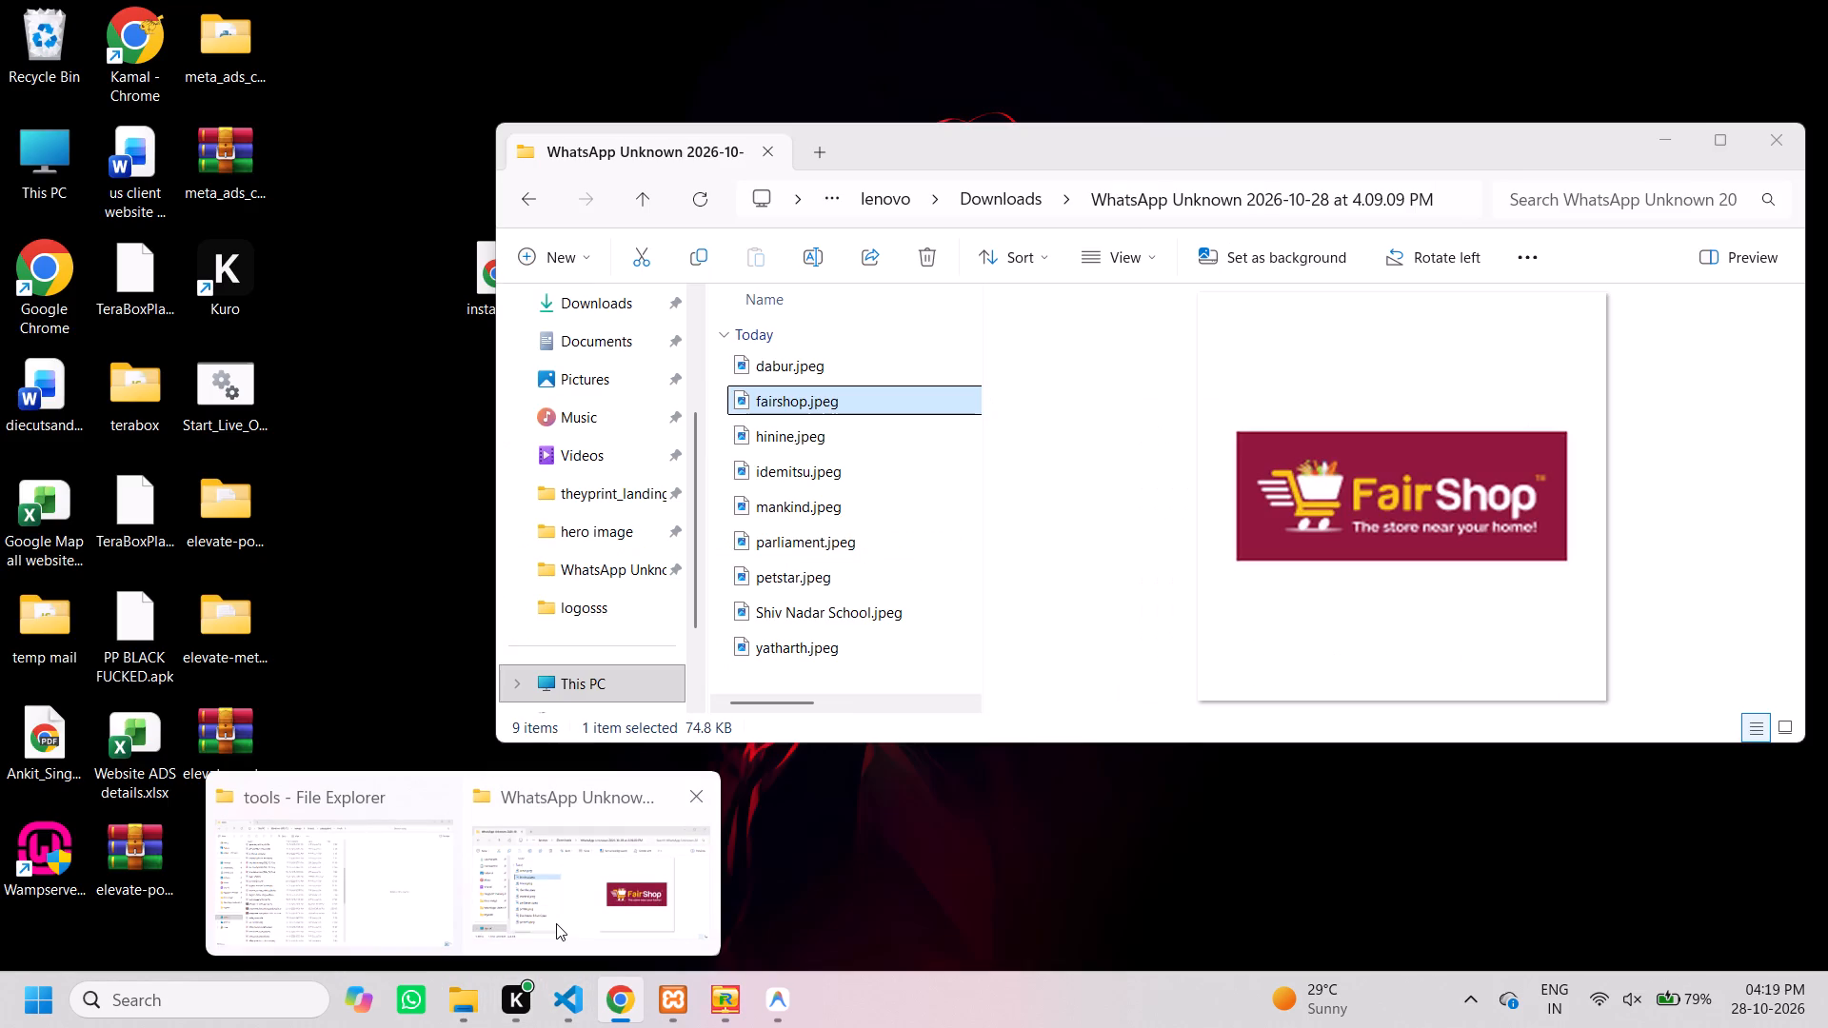
Switch to the File Explorer folder of WhatsApp logo downloads and preview idemitsu.jpeg.
{"action": "left_click", "coordinate": [556, 923]}
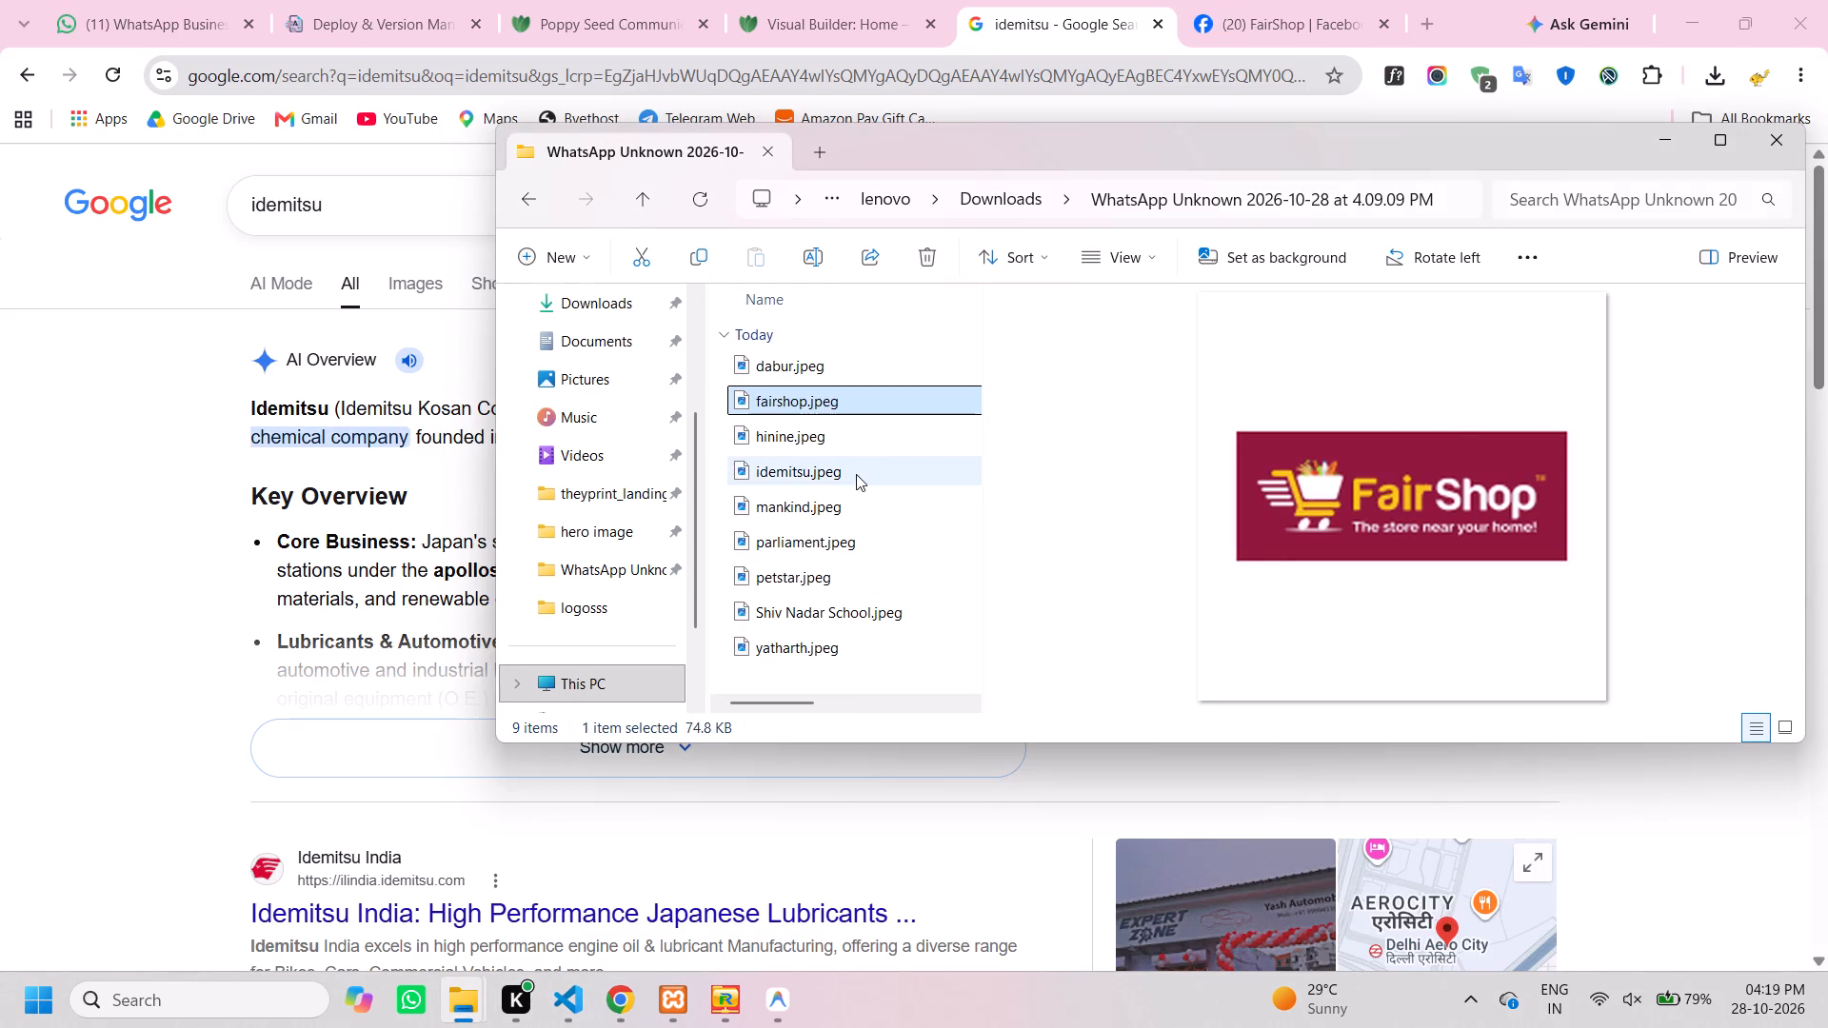
{"action": "left_click", "coordinate": [856, 474]}
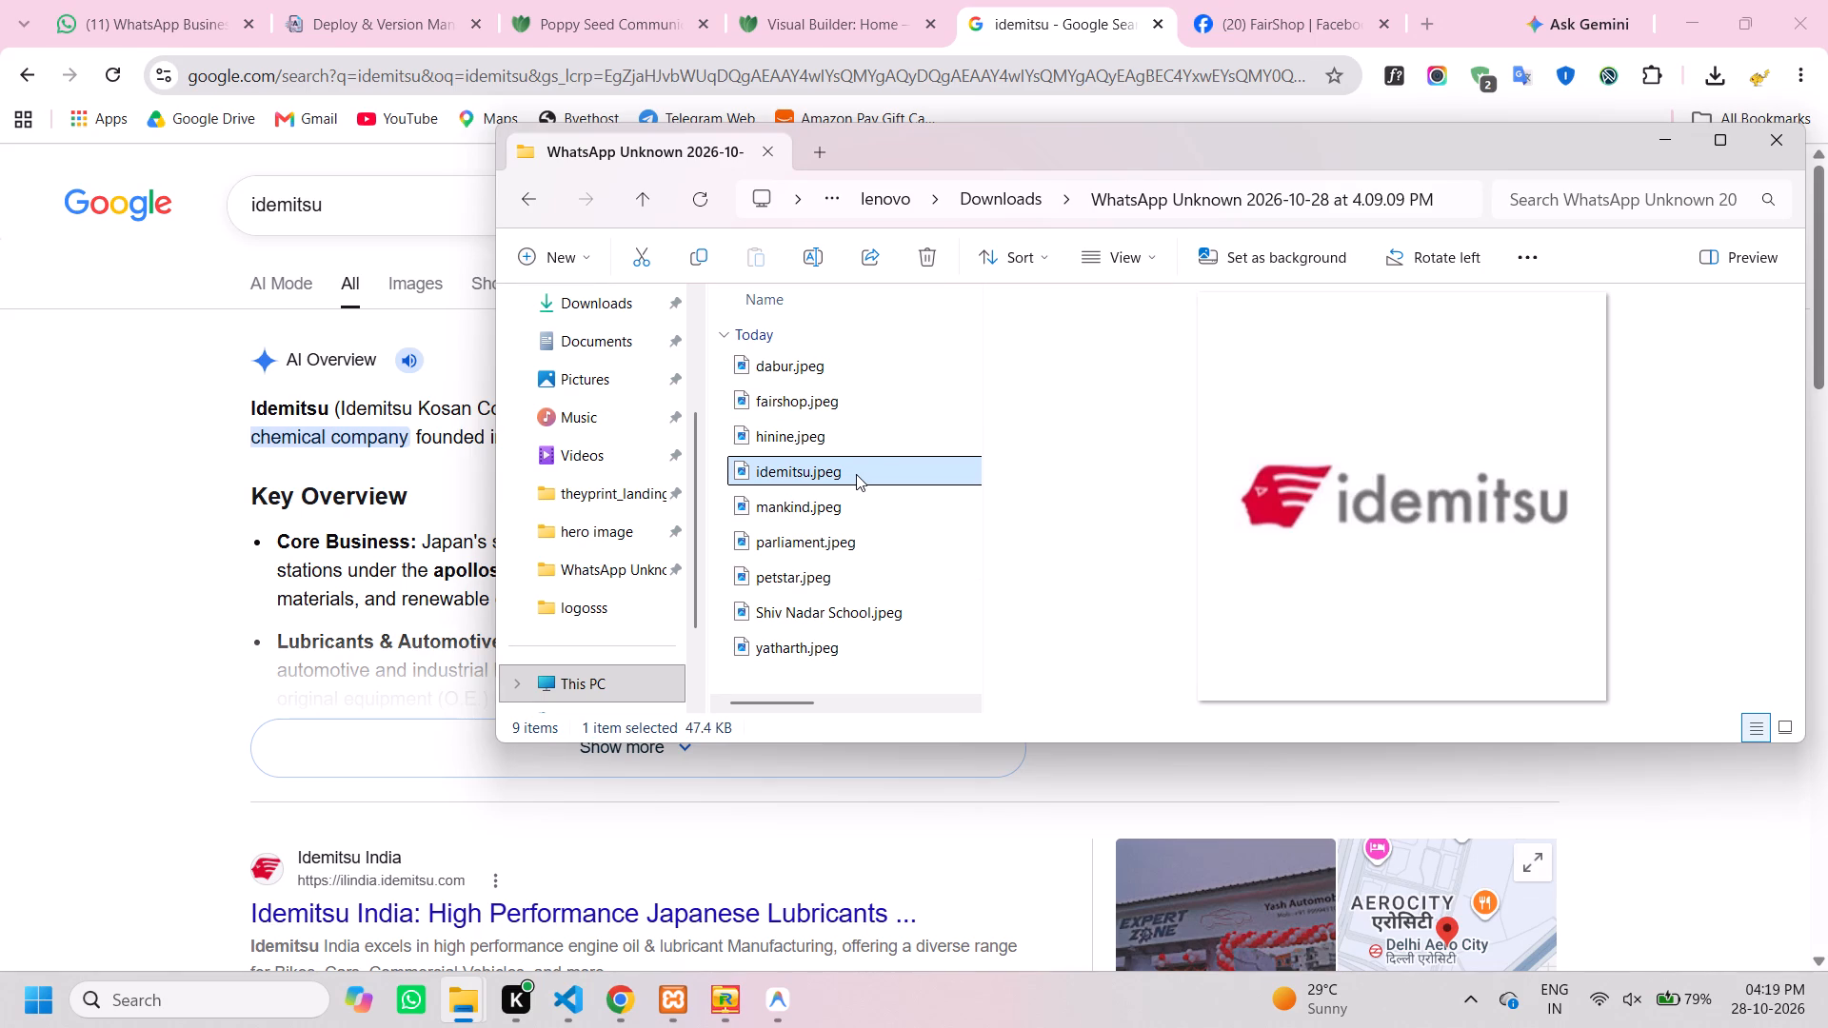
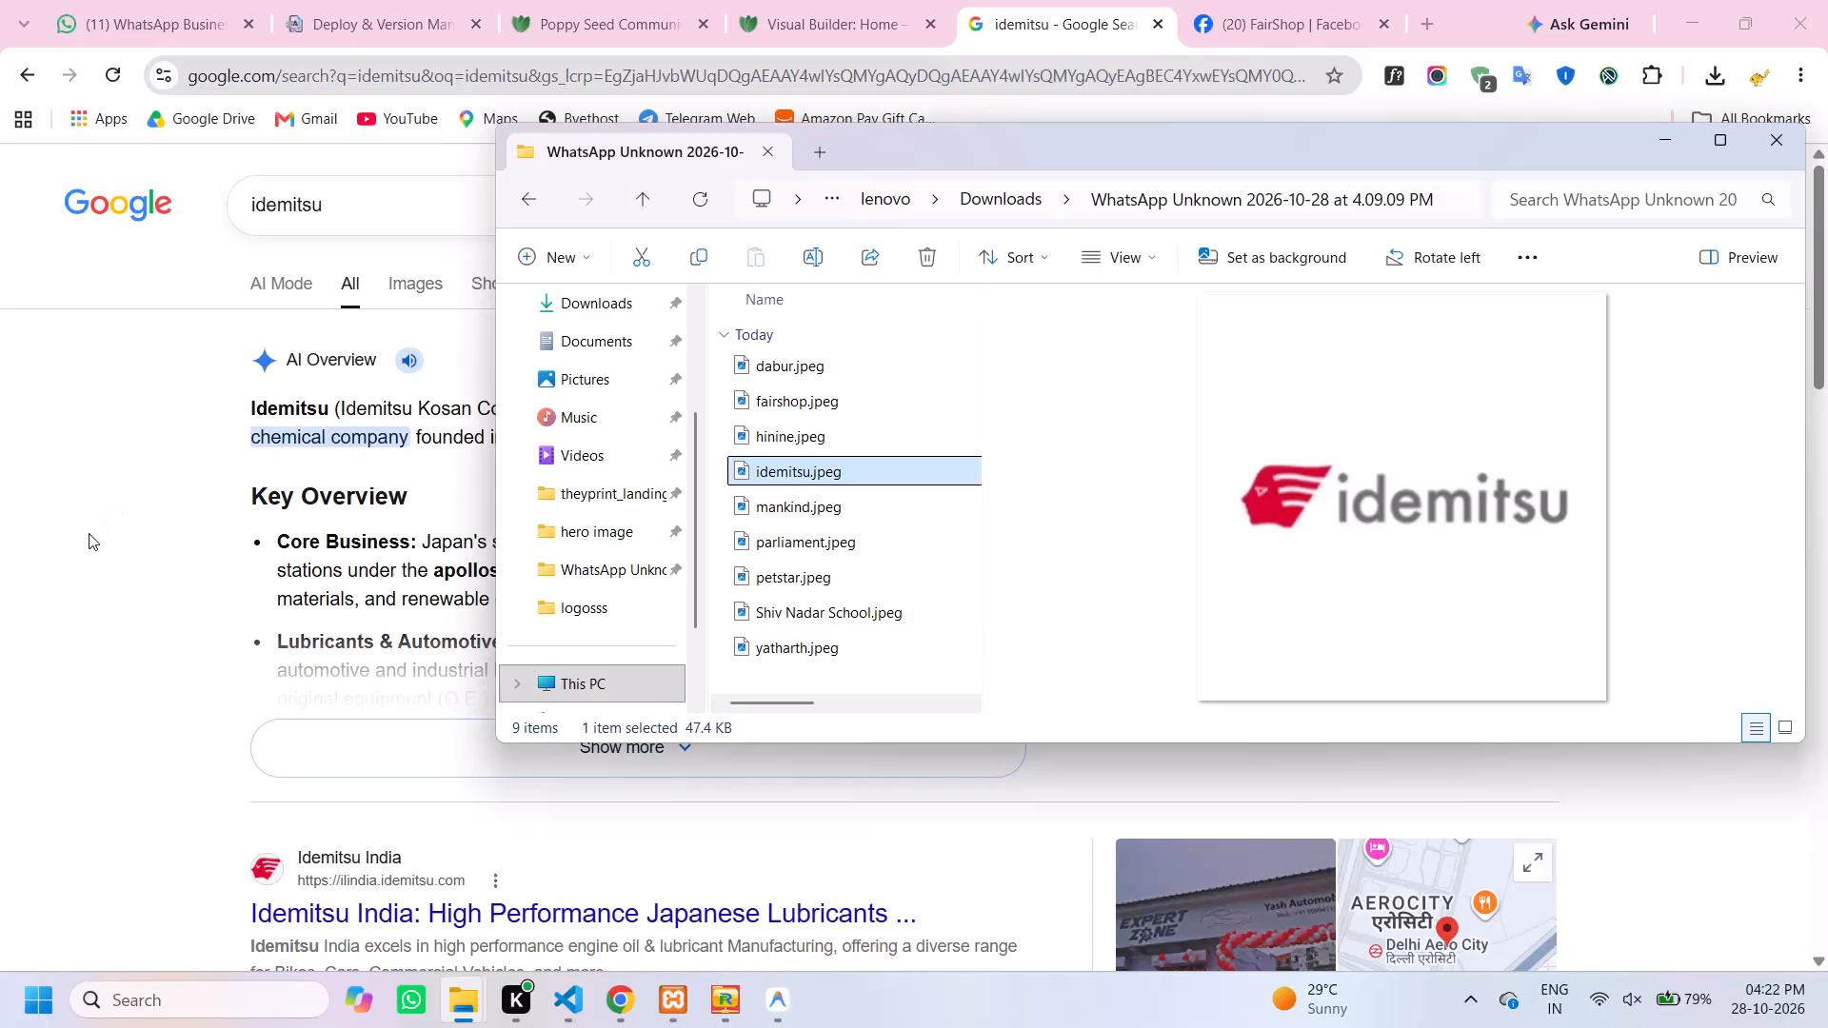
Examine the Idemitsu India website, including its header logo image on its own, for a usable brand logo.
{"action": "left_click", "coordinate": [89, 533]}
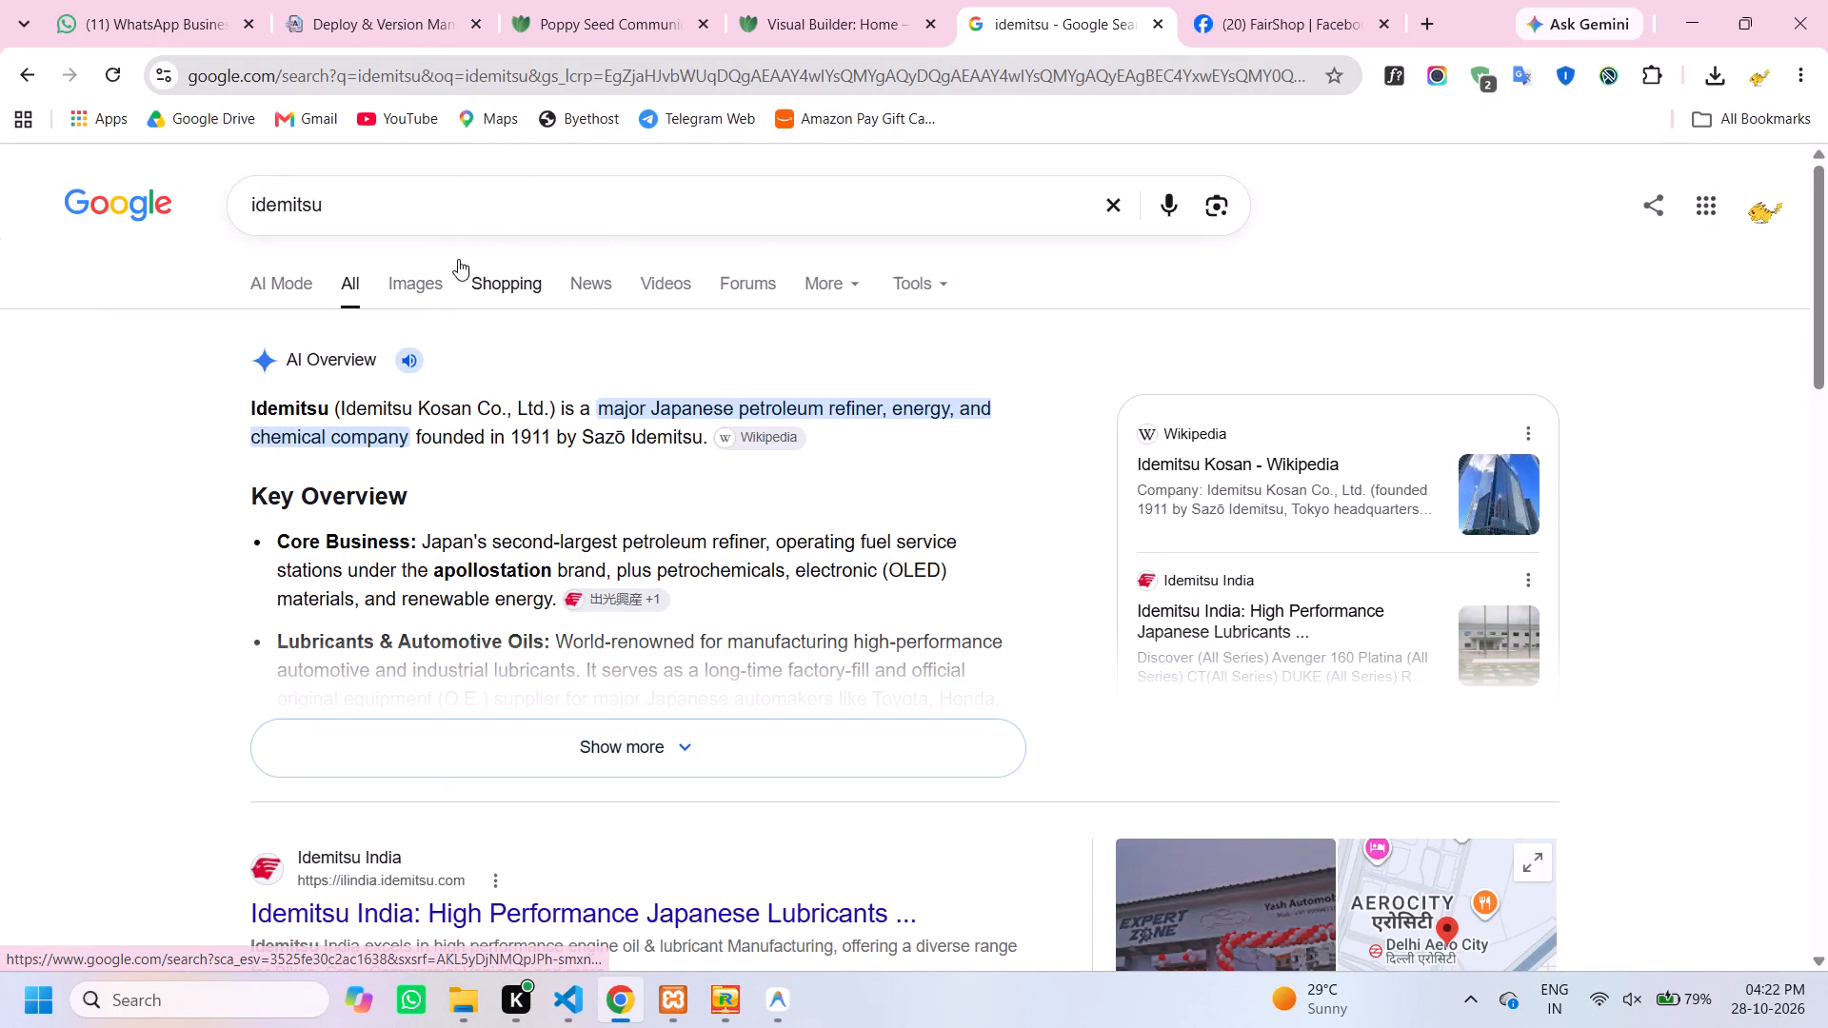
{"action": "left_click", "coordinate": [458, 908]}
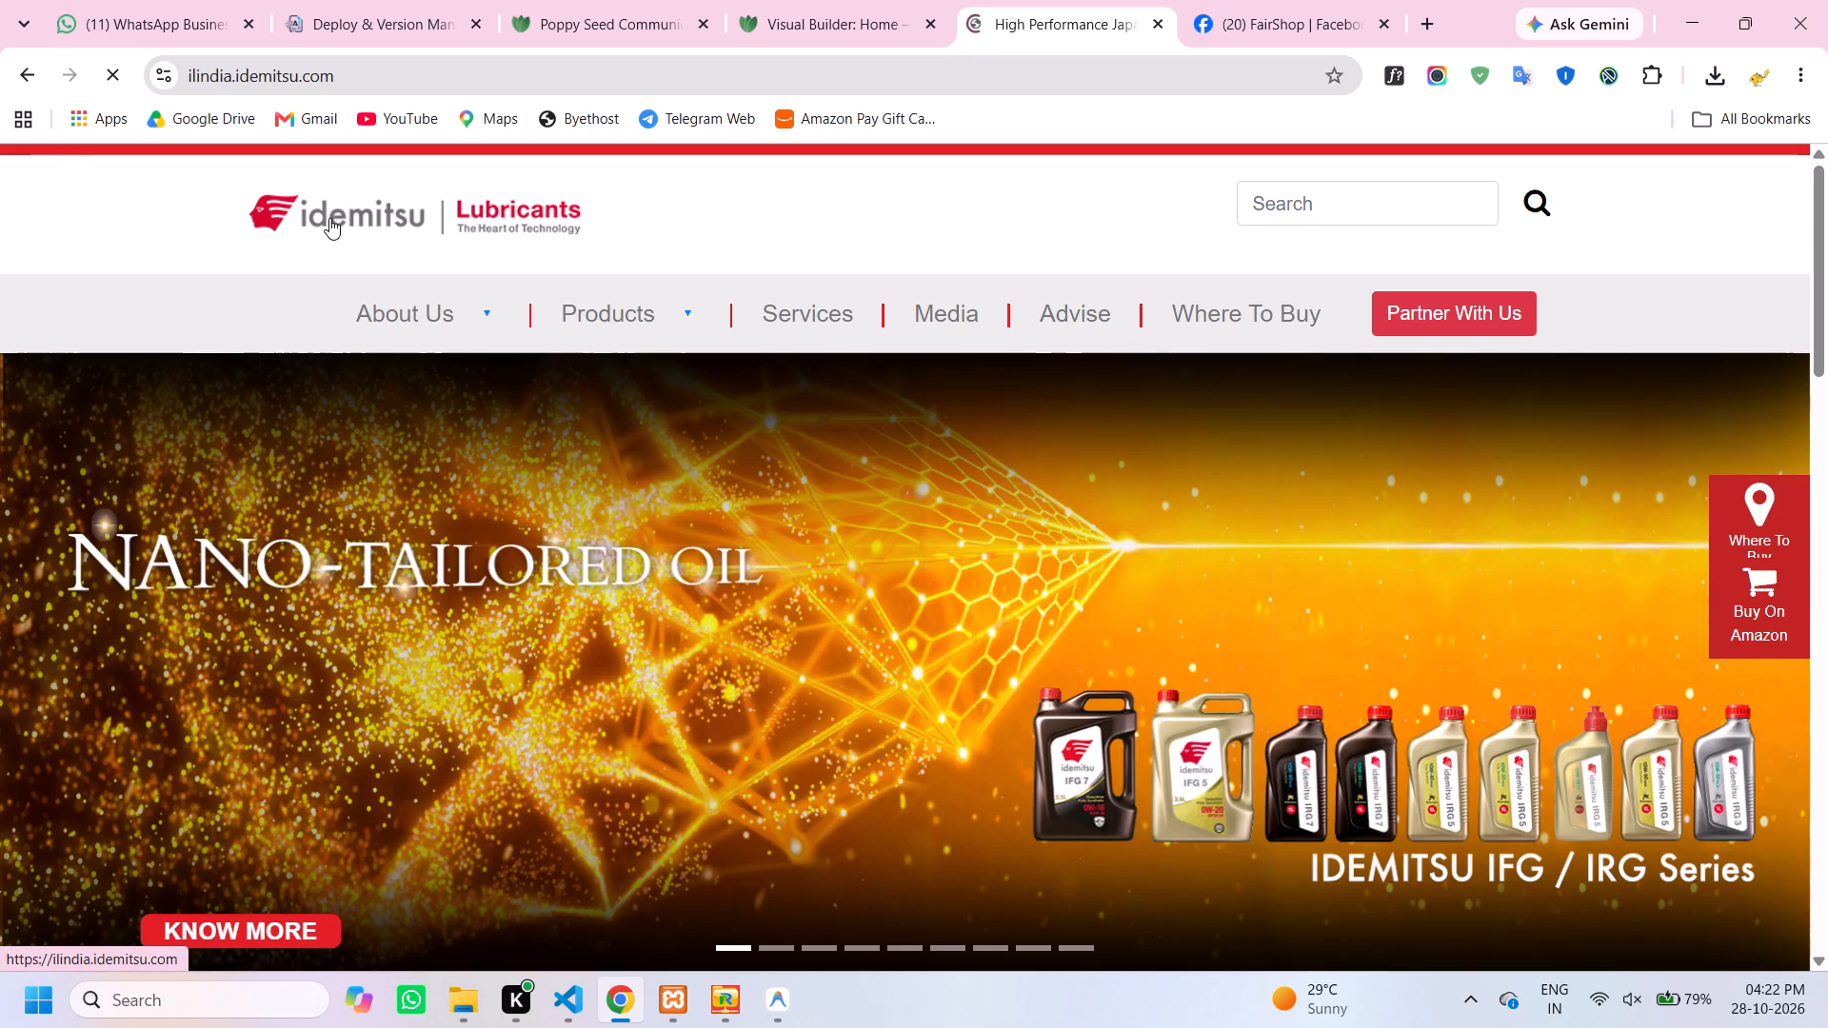
{"action": "right_click", "coordinate": [329, 215]}
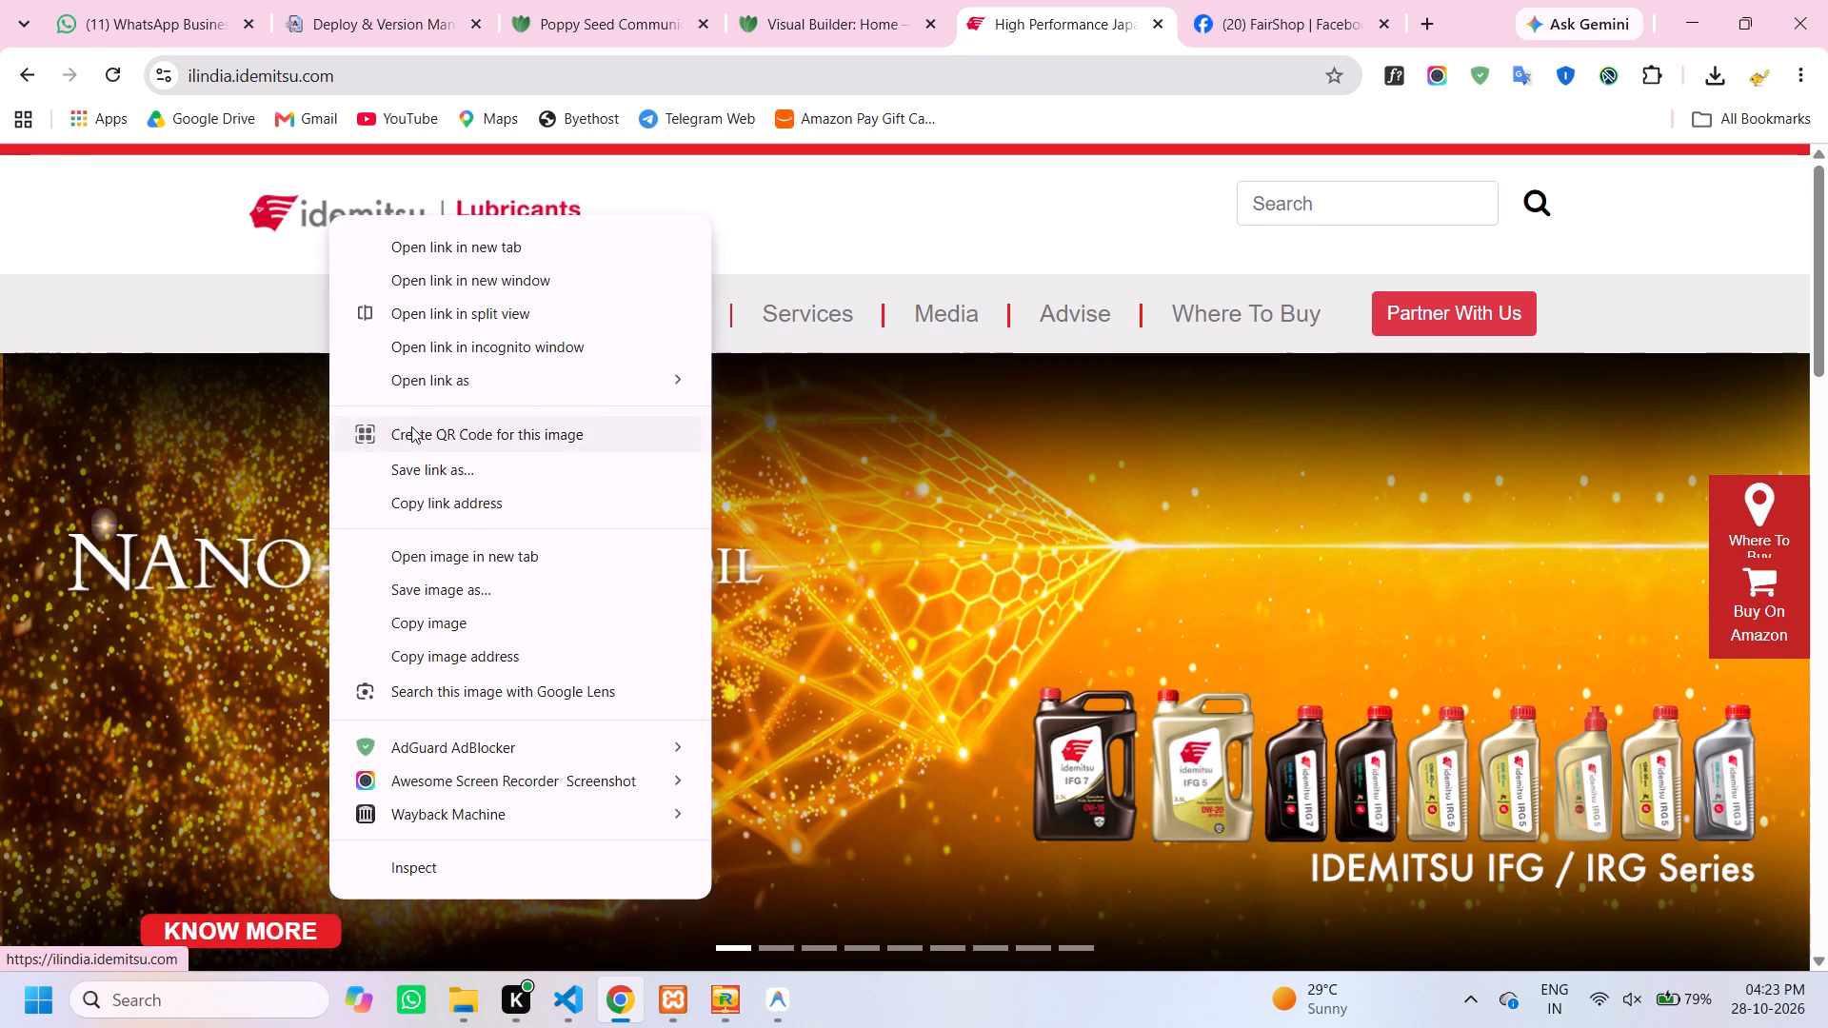
{"action": "left_click", "coordinate": [427, 548]}
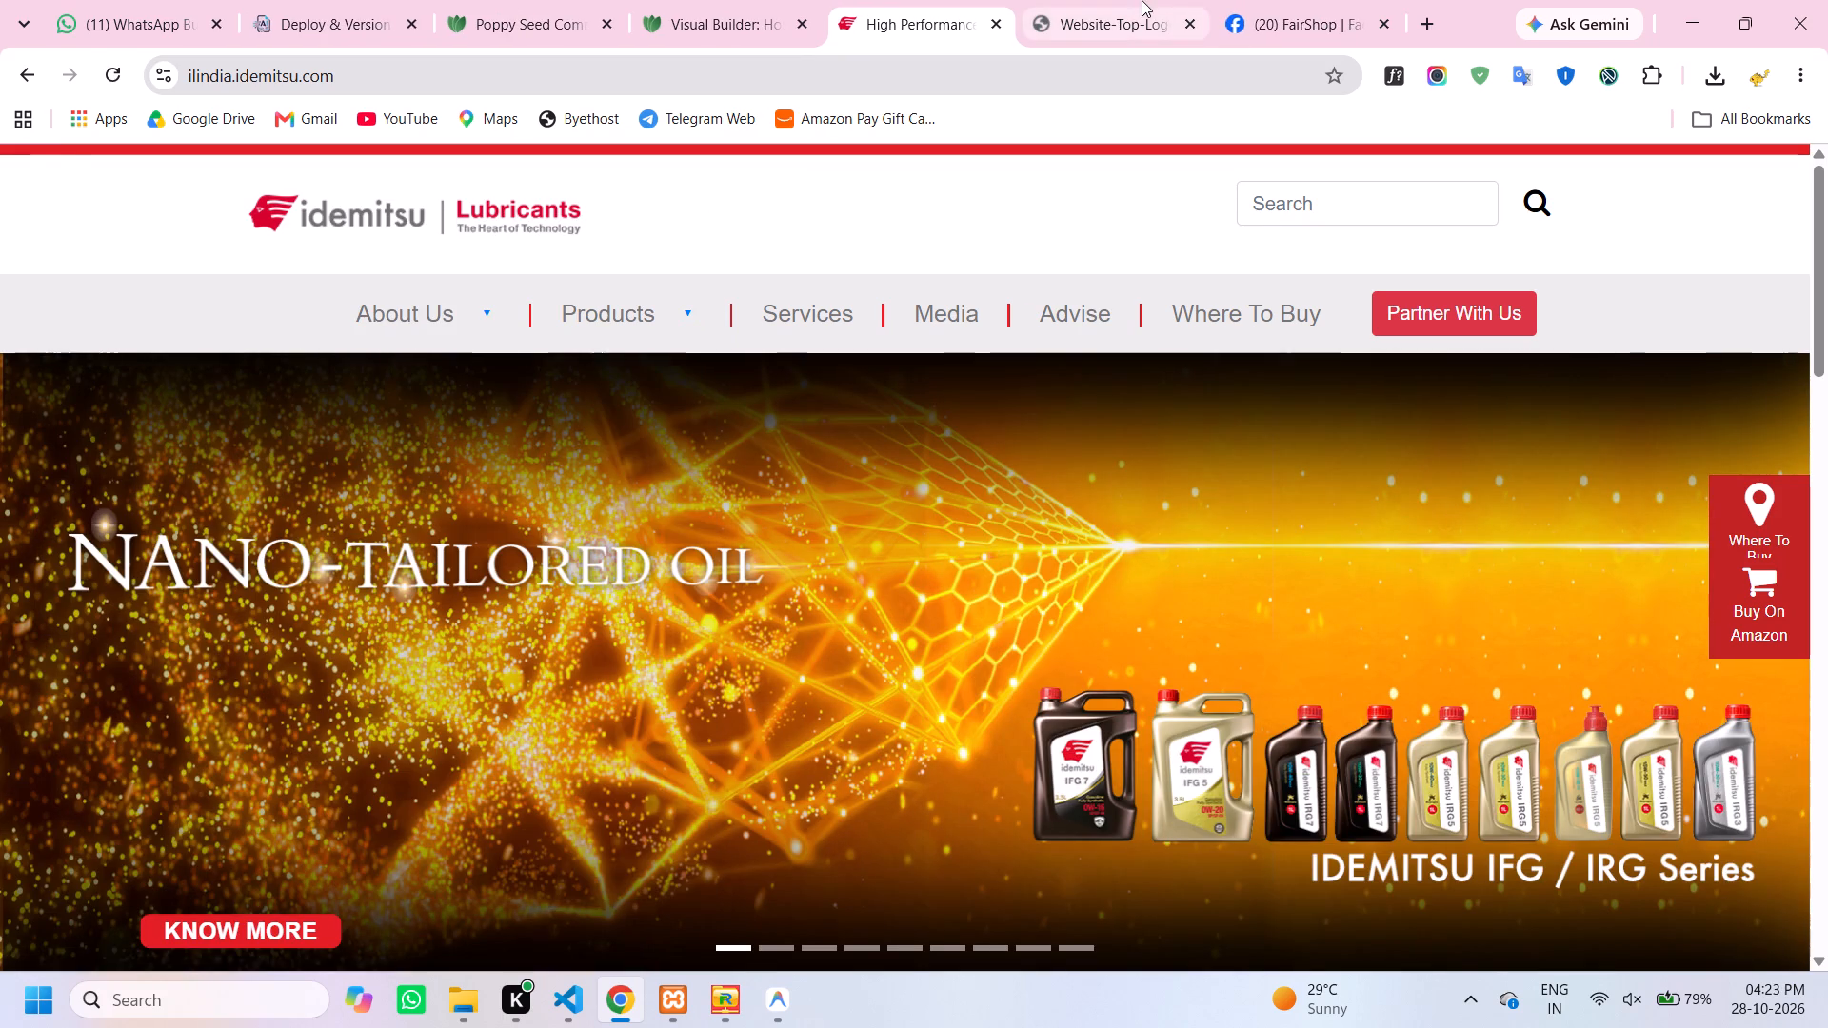
{"action": "left_click", "coordinate": [1137, 1]}
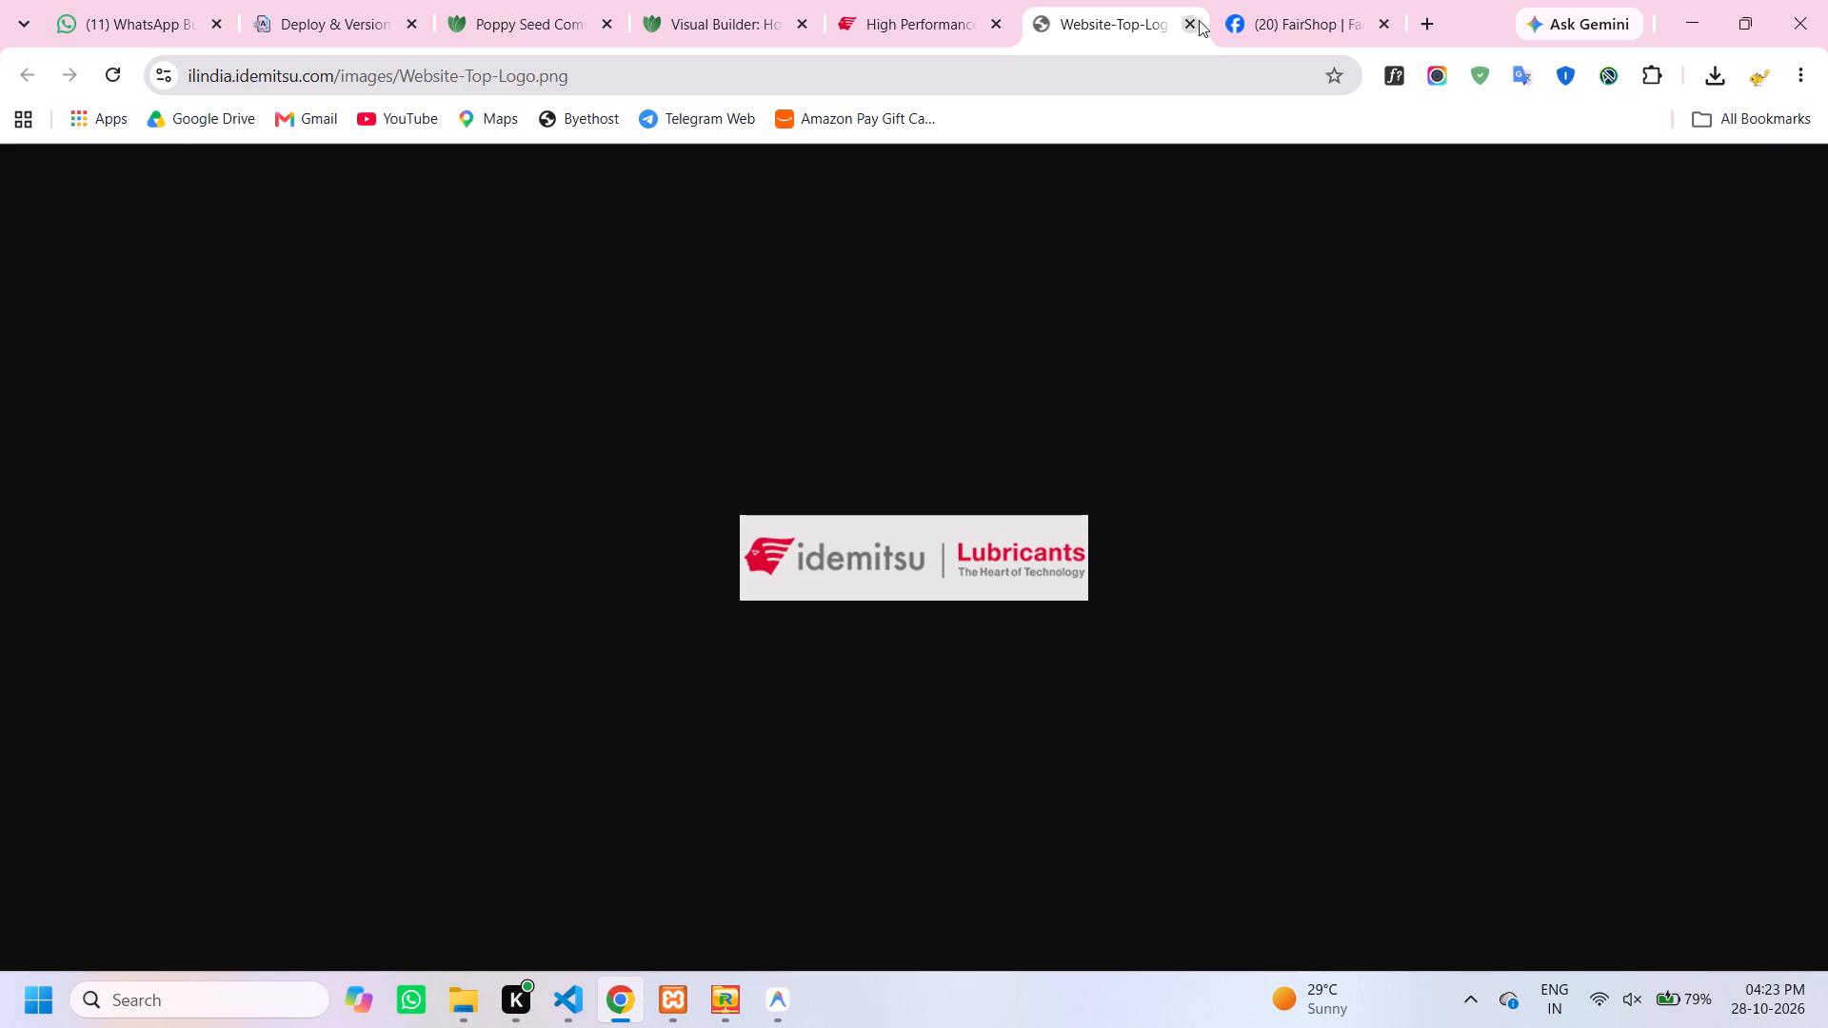
{"action": "left_click", "coordinate": [1199, 20]}
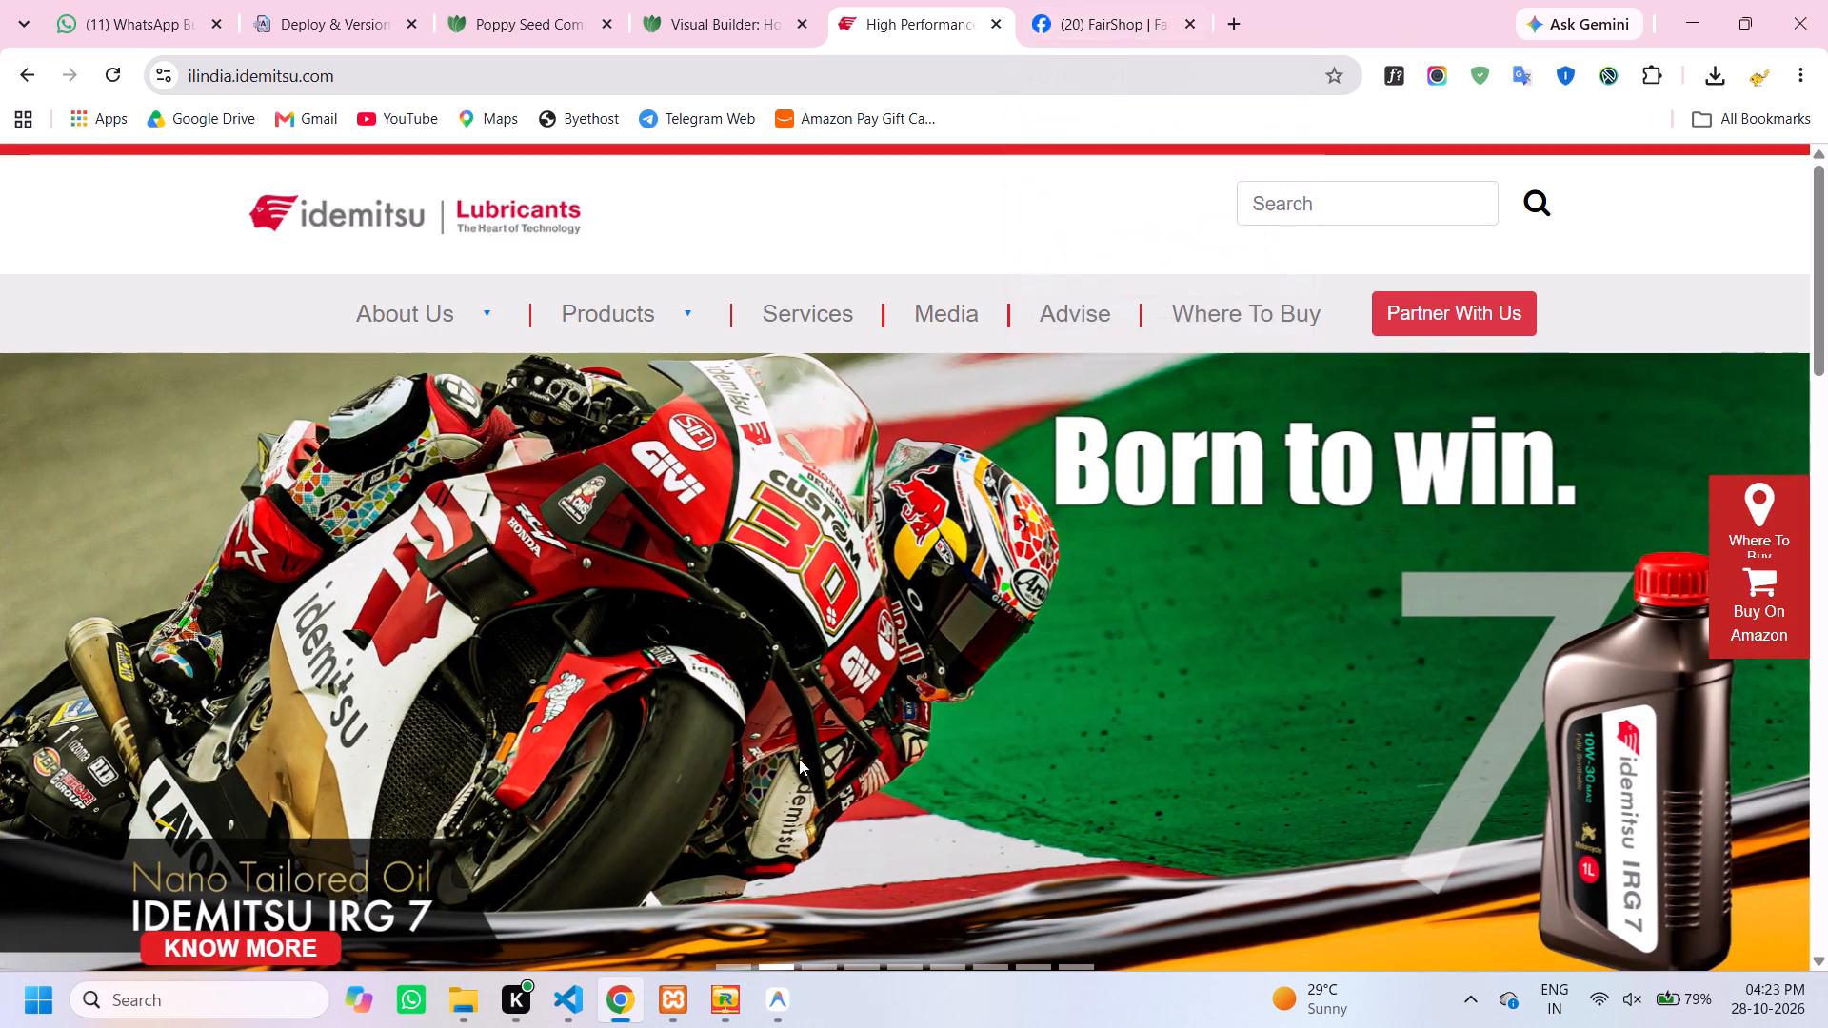
{"action": "scroll", "coordinate": [882, 672], "scroll_direction": "down", "scroll_amount": 15}
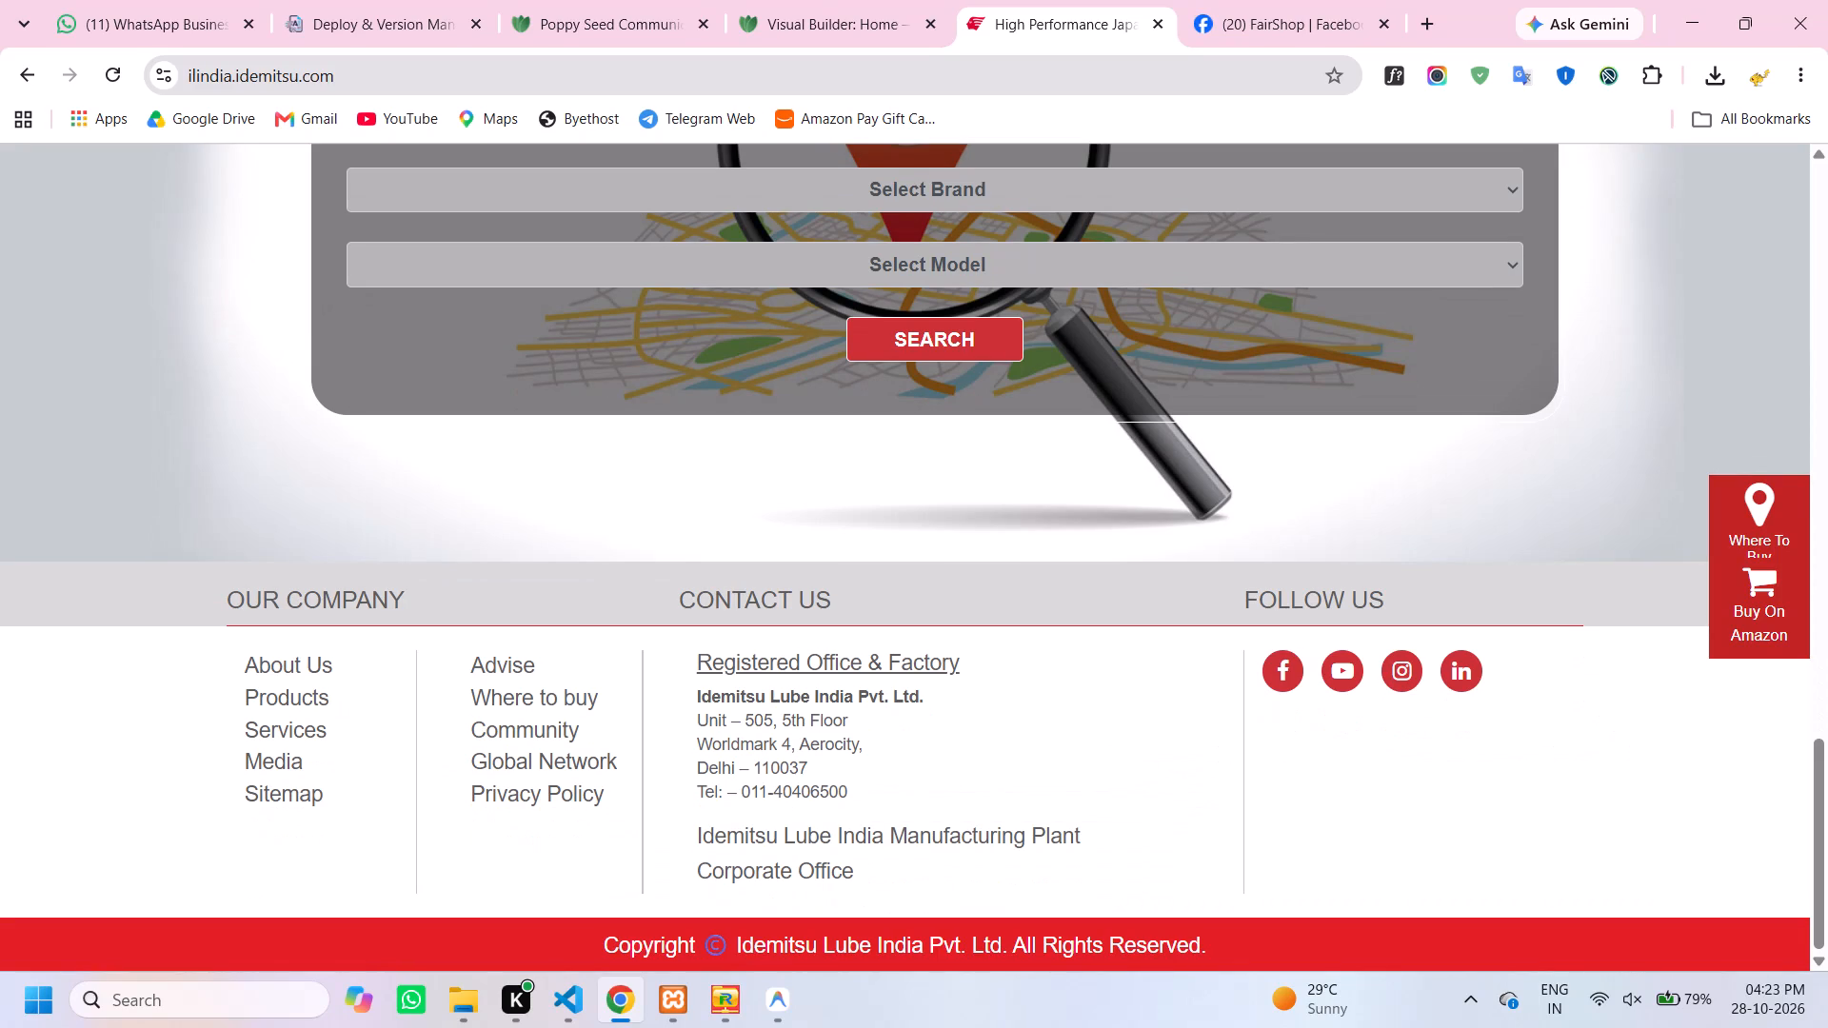
{"action": "scroll", "coordinate": [882, 672], "scroll_direction": "up", "scroll_amount": 10}
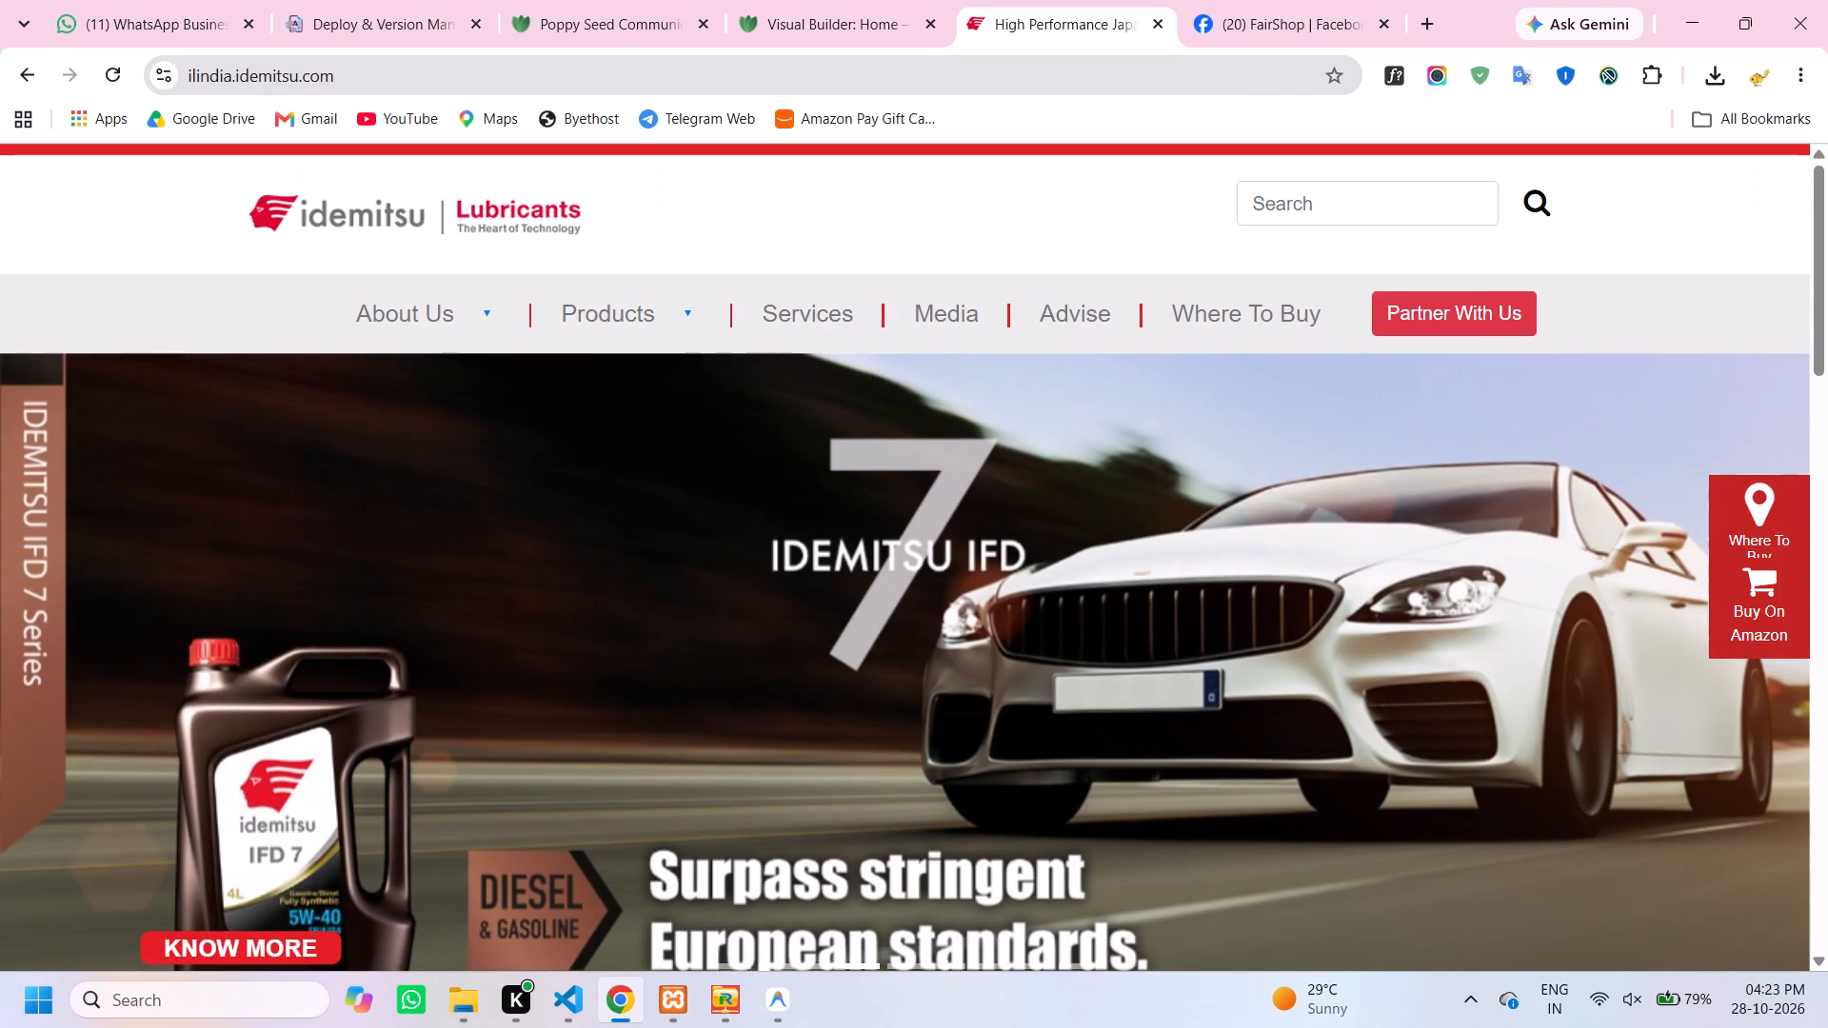
{"action": "left_click", "coordinate": [20, 79]}
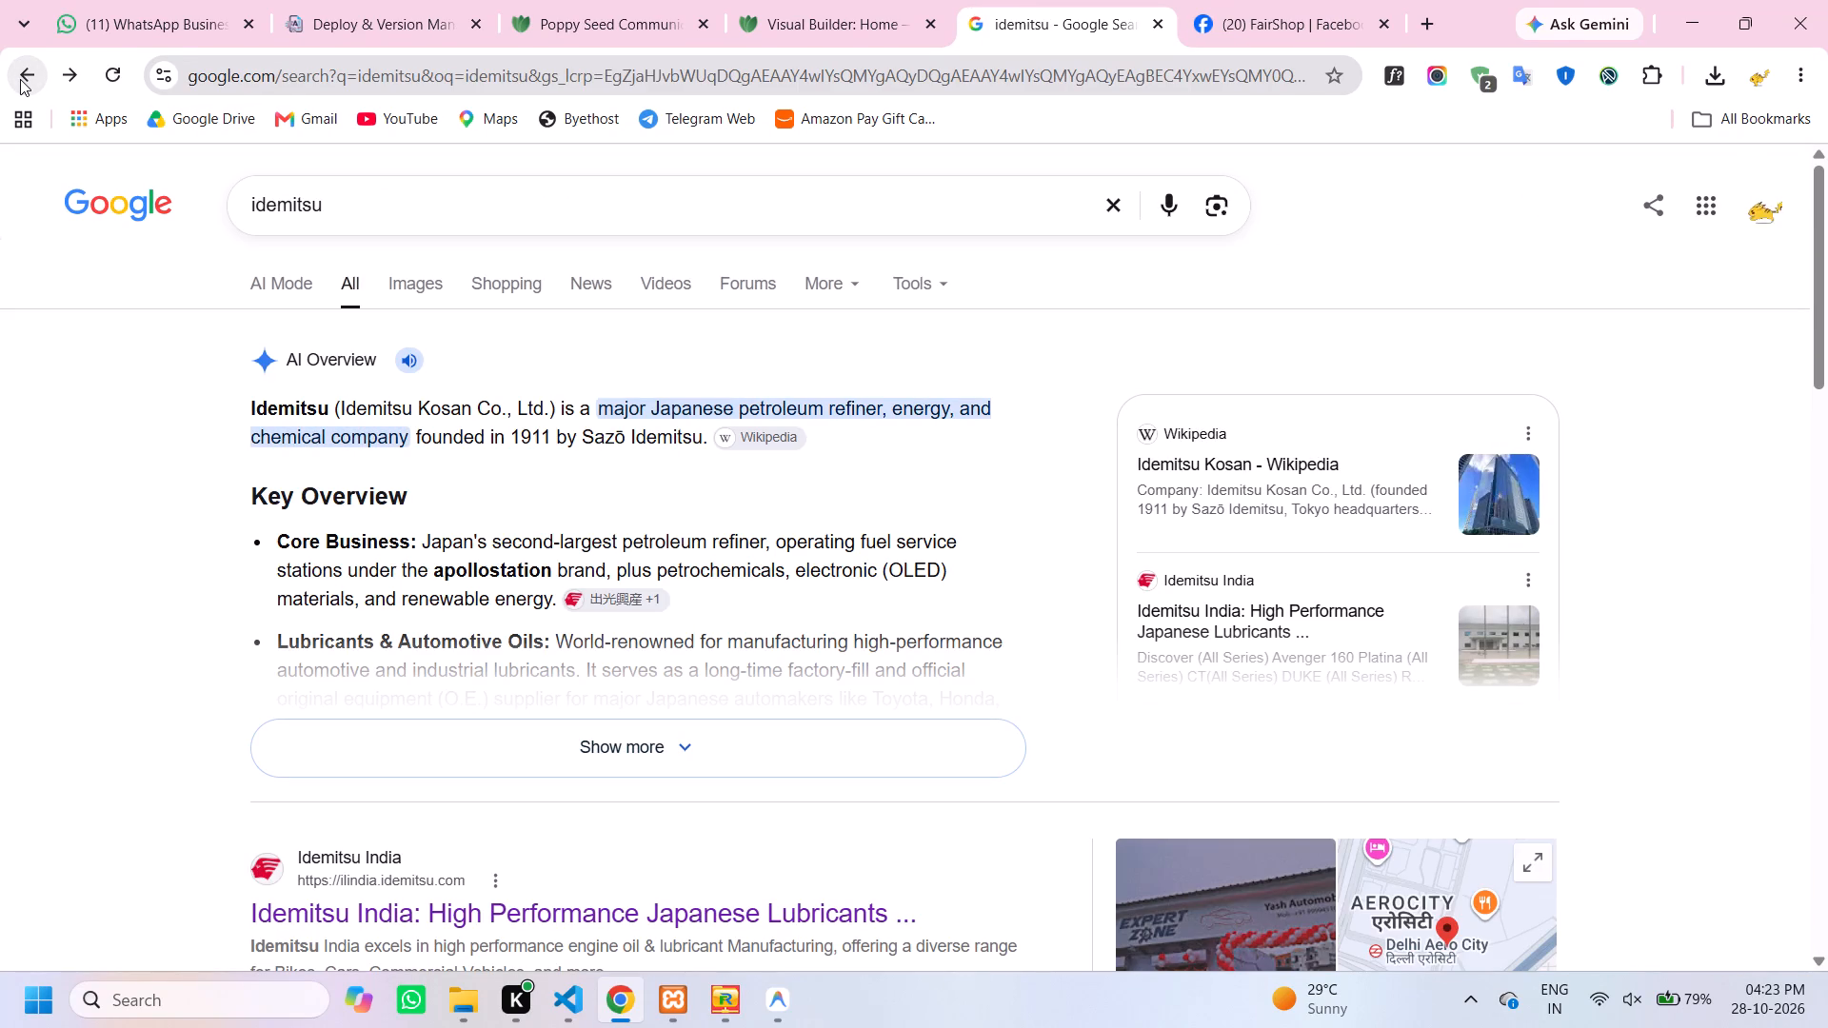
Find the stacked red-and-grey Idemitsu logo in Google's image results and save it as idemitsu in the logosss folder.
{"action": "scroll", "coordinate": [428, 669], "scroll_direction": "down", "scroll_amount": 5}
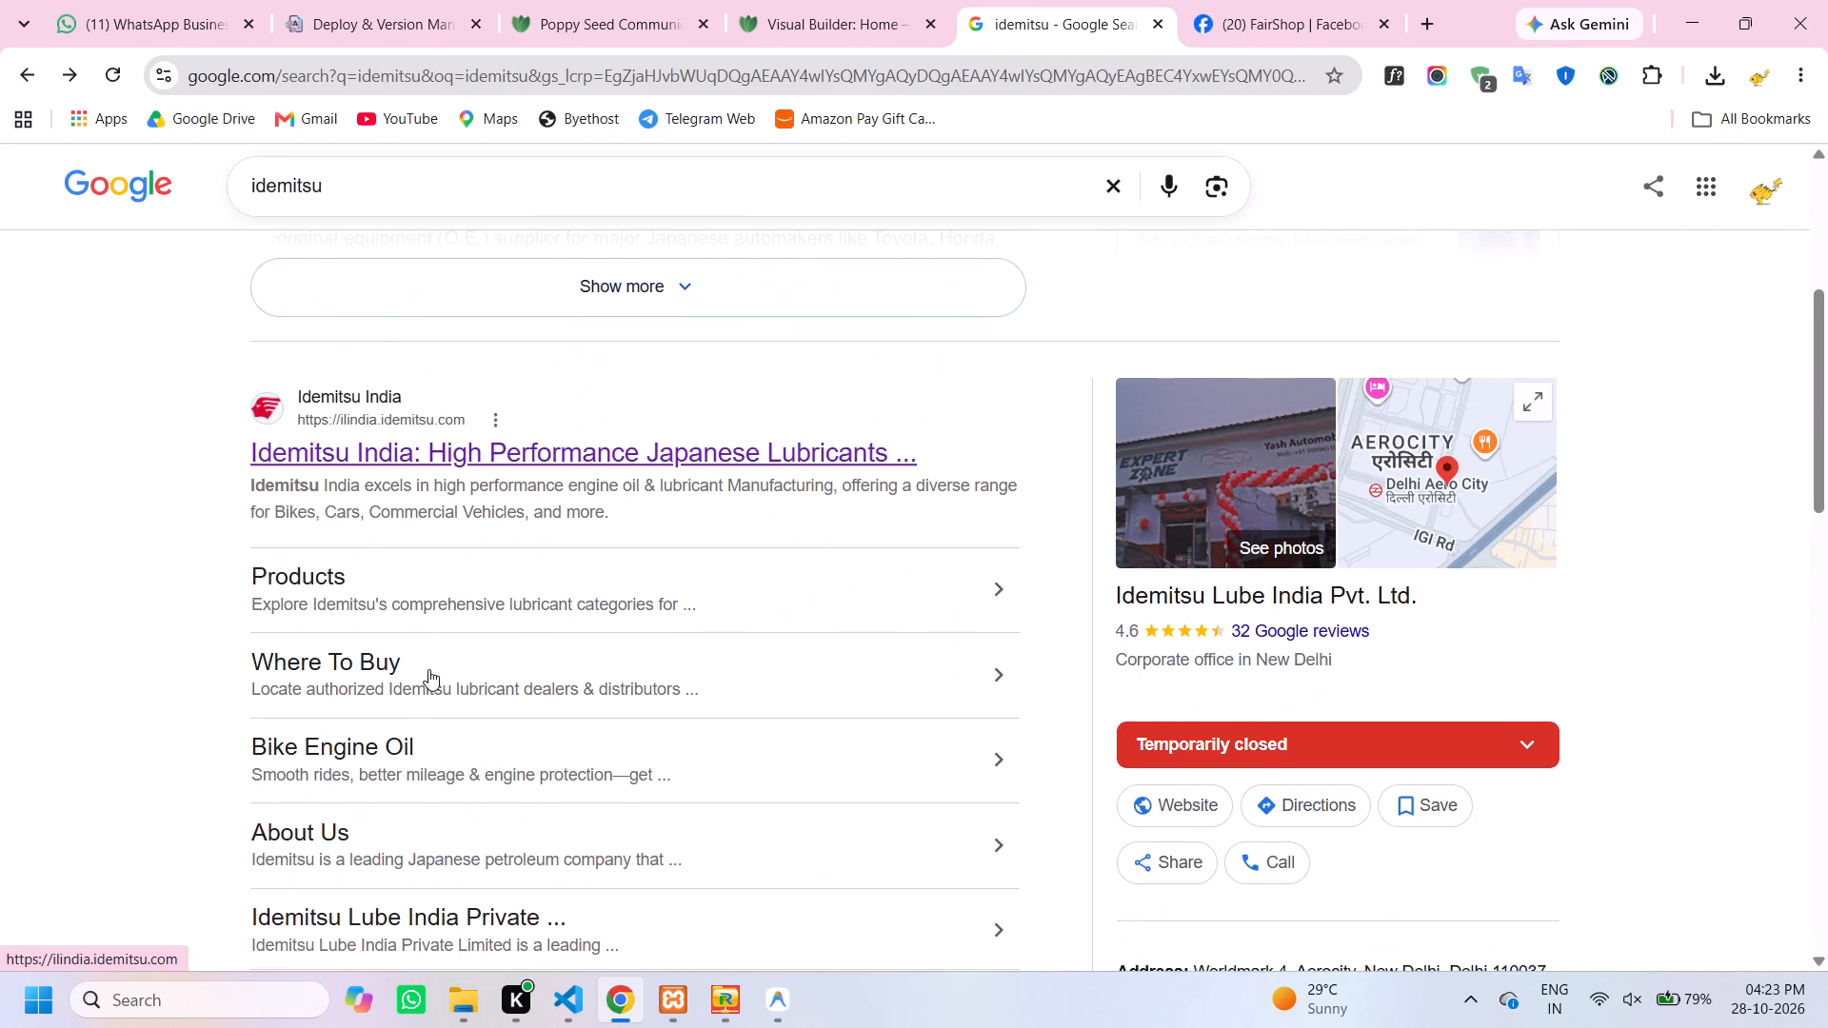
{"action": "scroll", "coordinate": [428, 669], "scroll_direction": "down", "scroll_amount": 5}
{"action": "scroll", "coordinate": [428, 669], "scroll_direction": "up", "scroll_amount": 9}
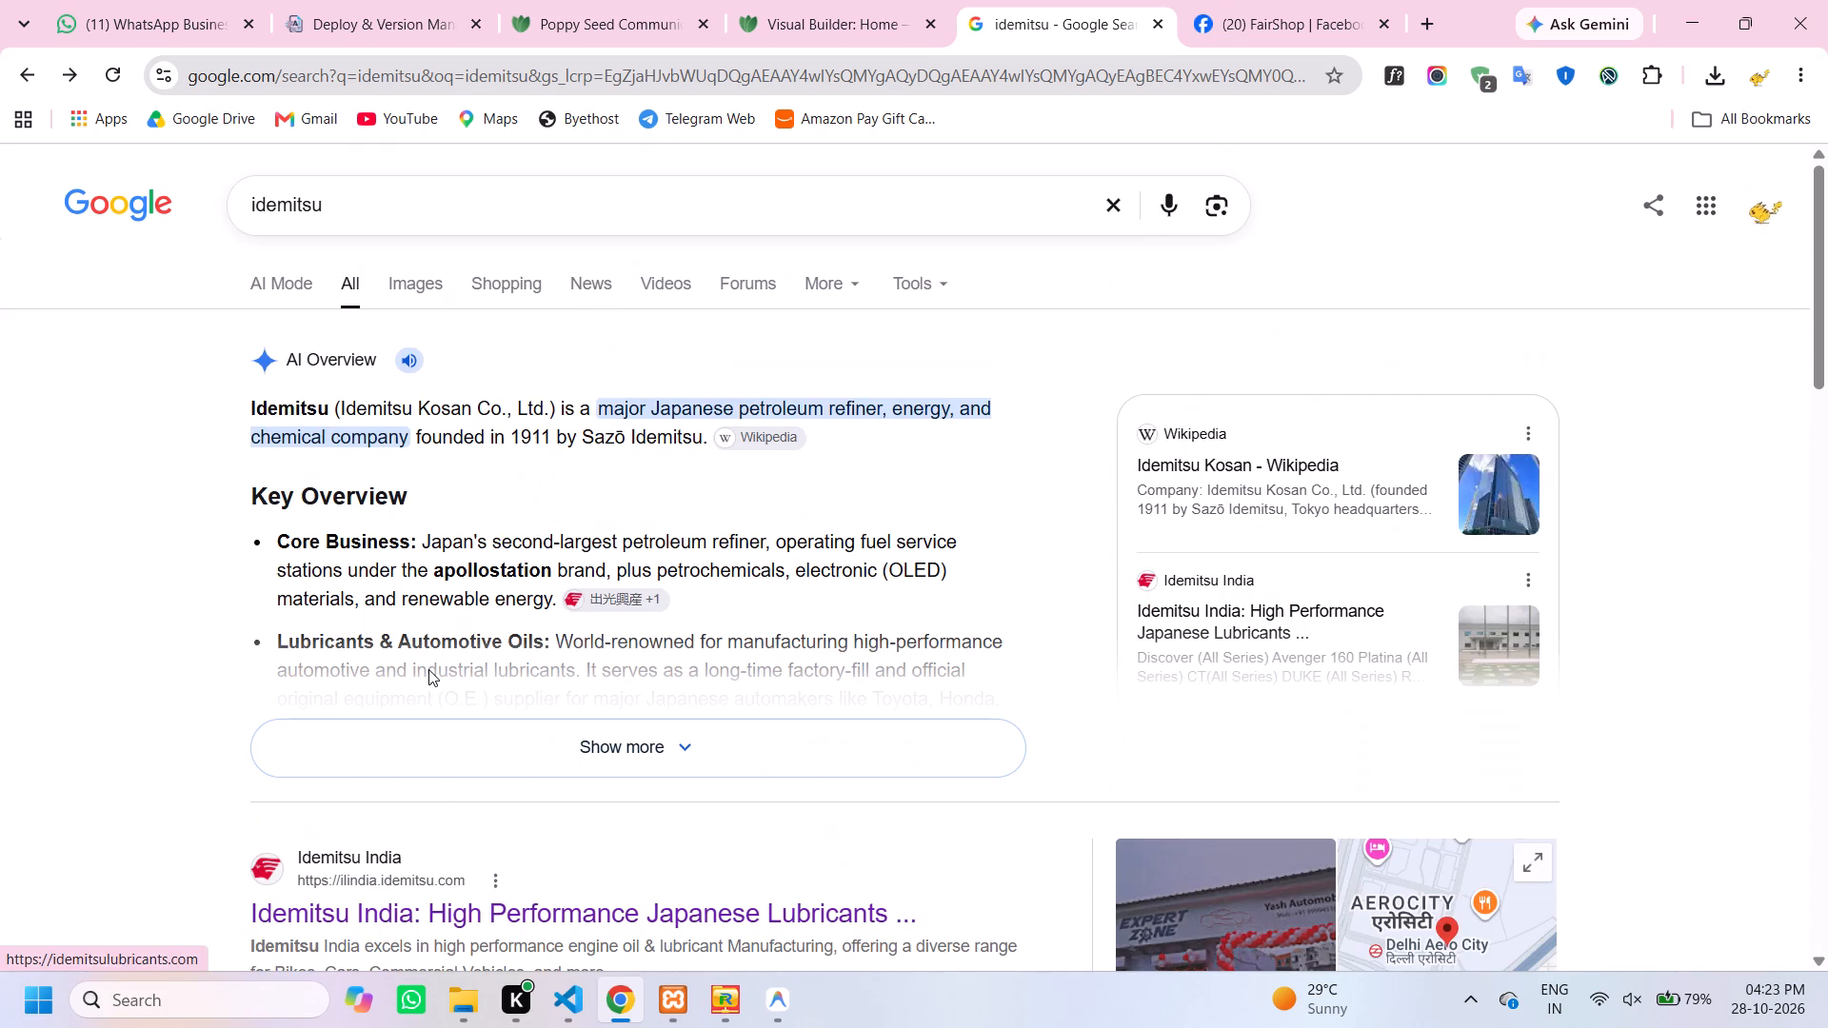
{"action": "left_click", "coordinate": [415, 285]}
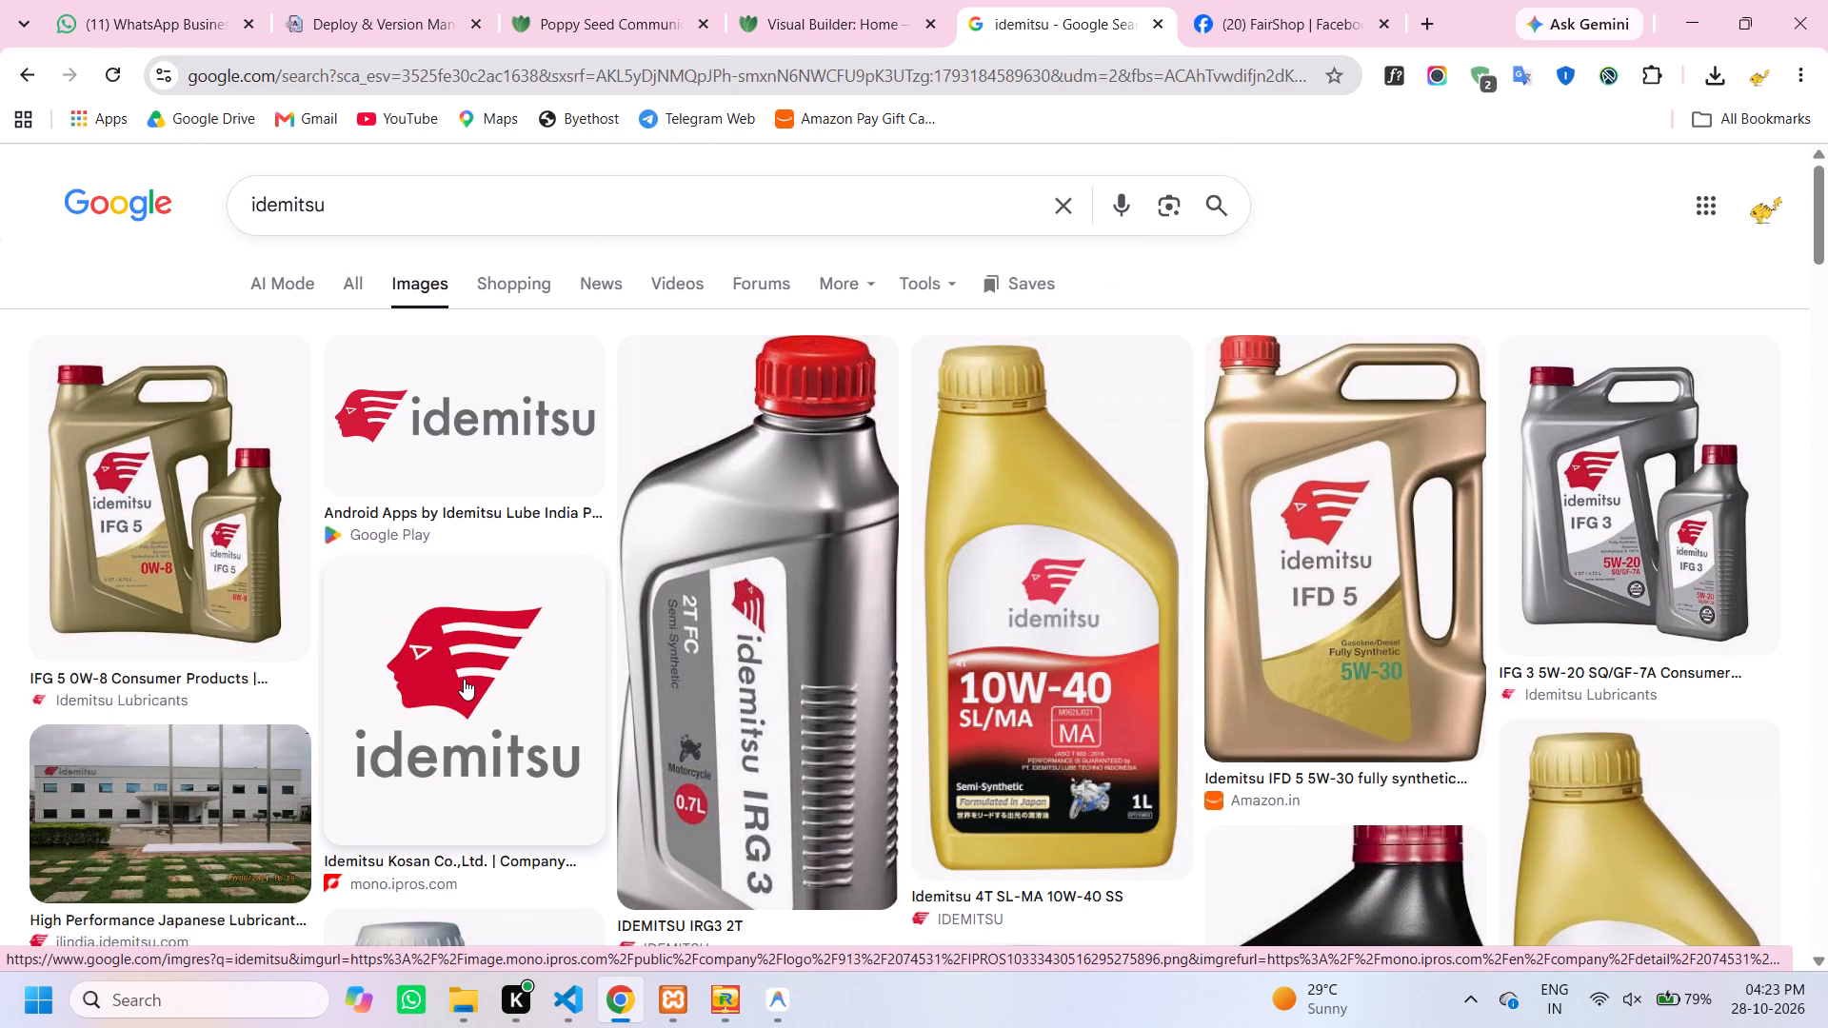
{"action": "right_click", "coordinate": [464, 679]}
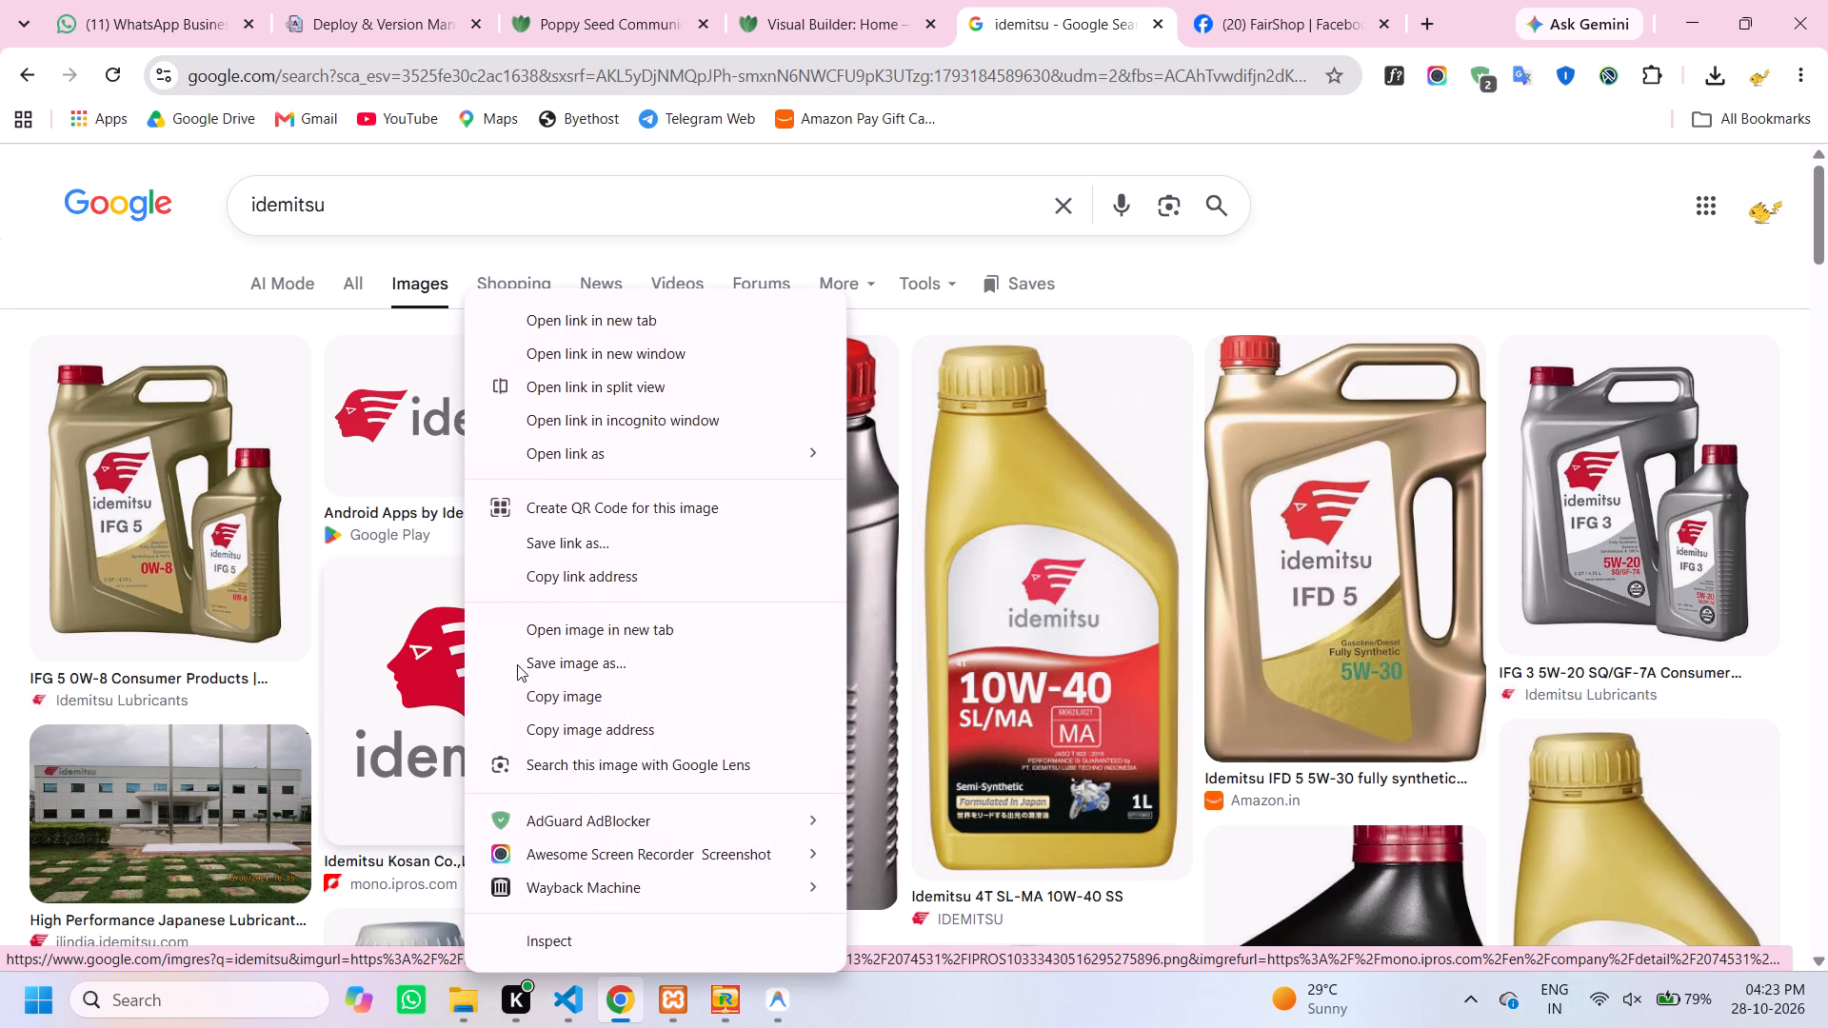
{"action": "left_click", "coordinate": [532, 663]}
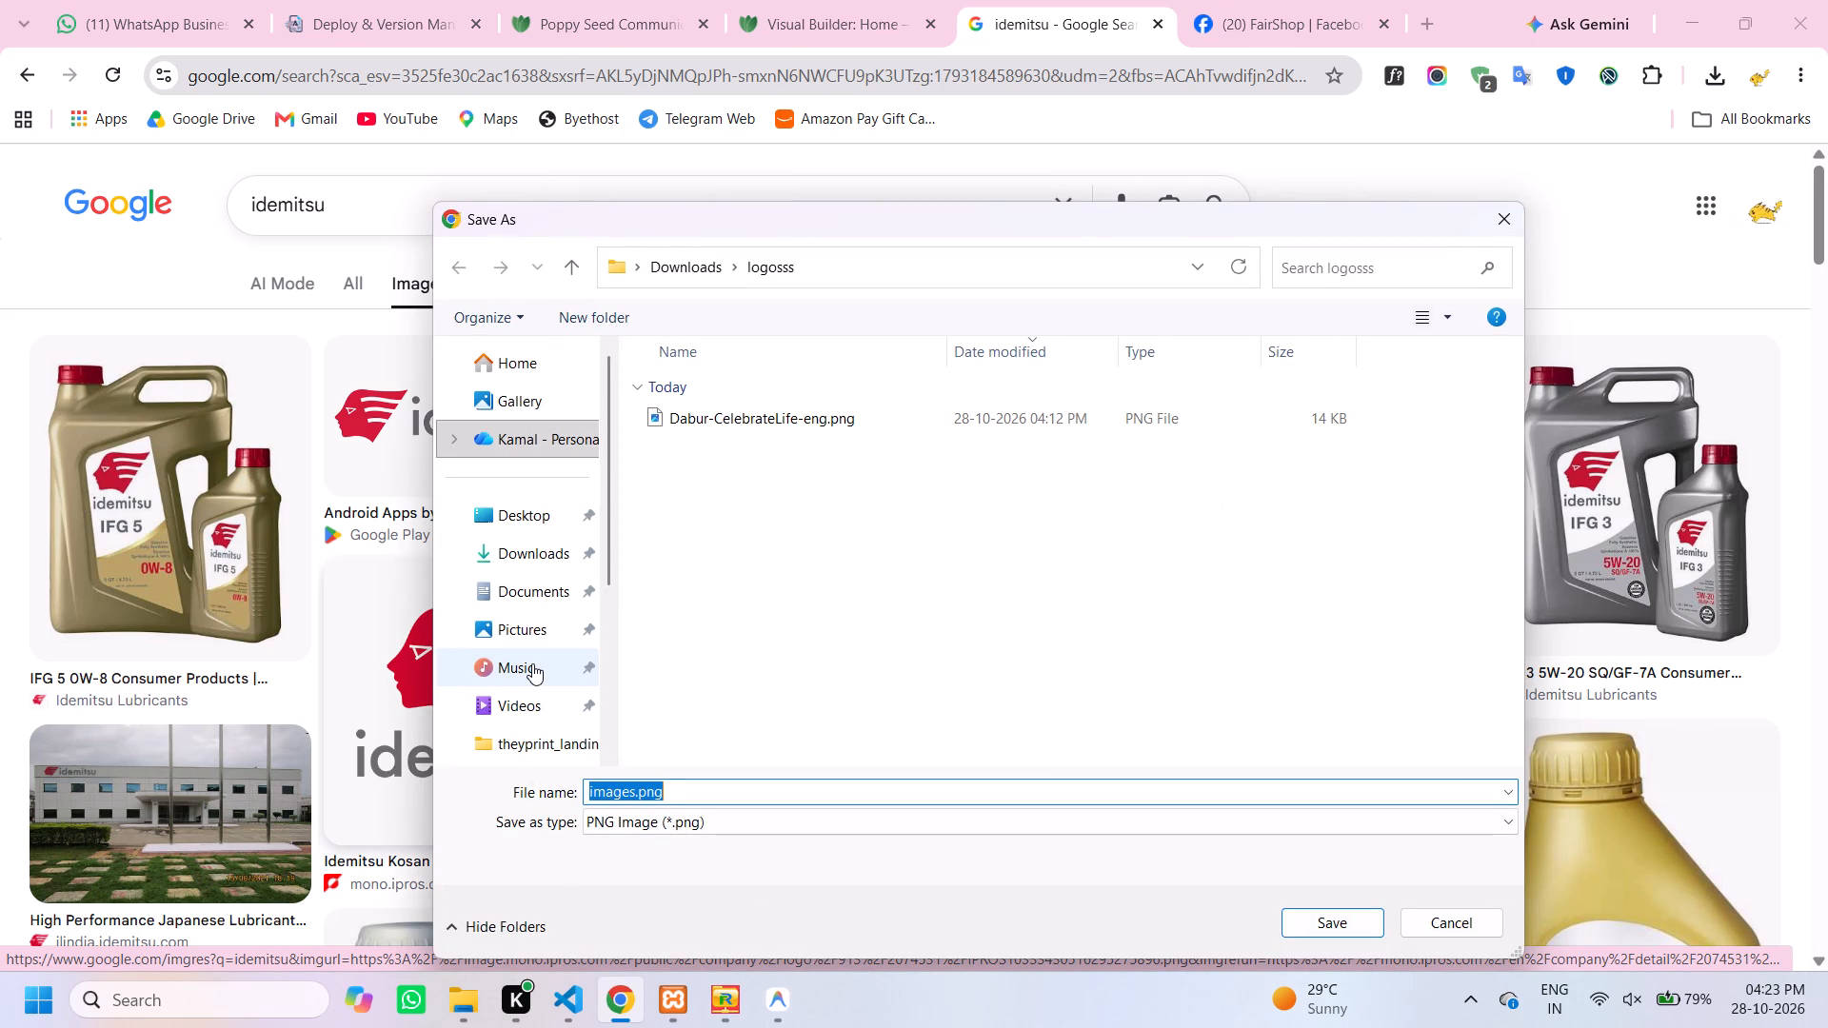
{"action": "type", "text": "idemitsu"}
{"action": "key", "text": "Return"}
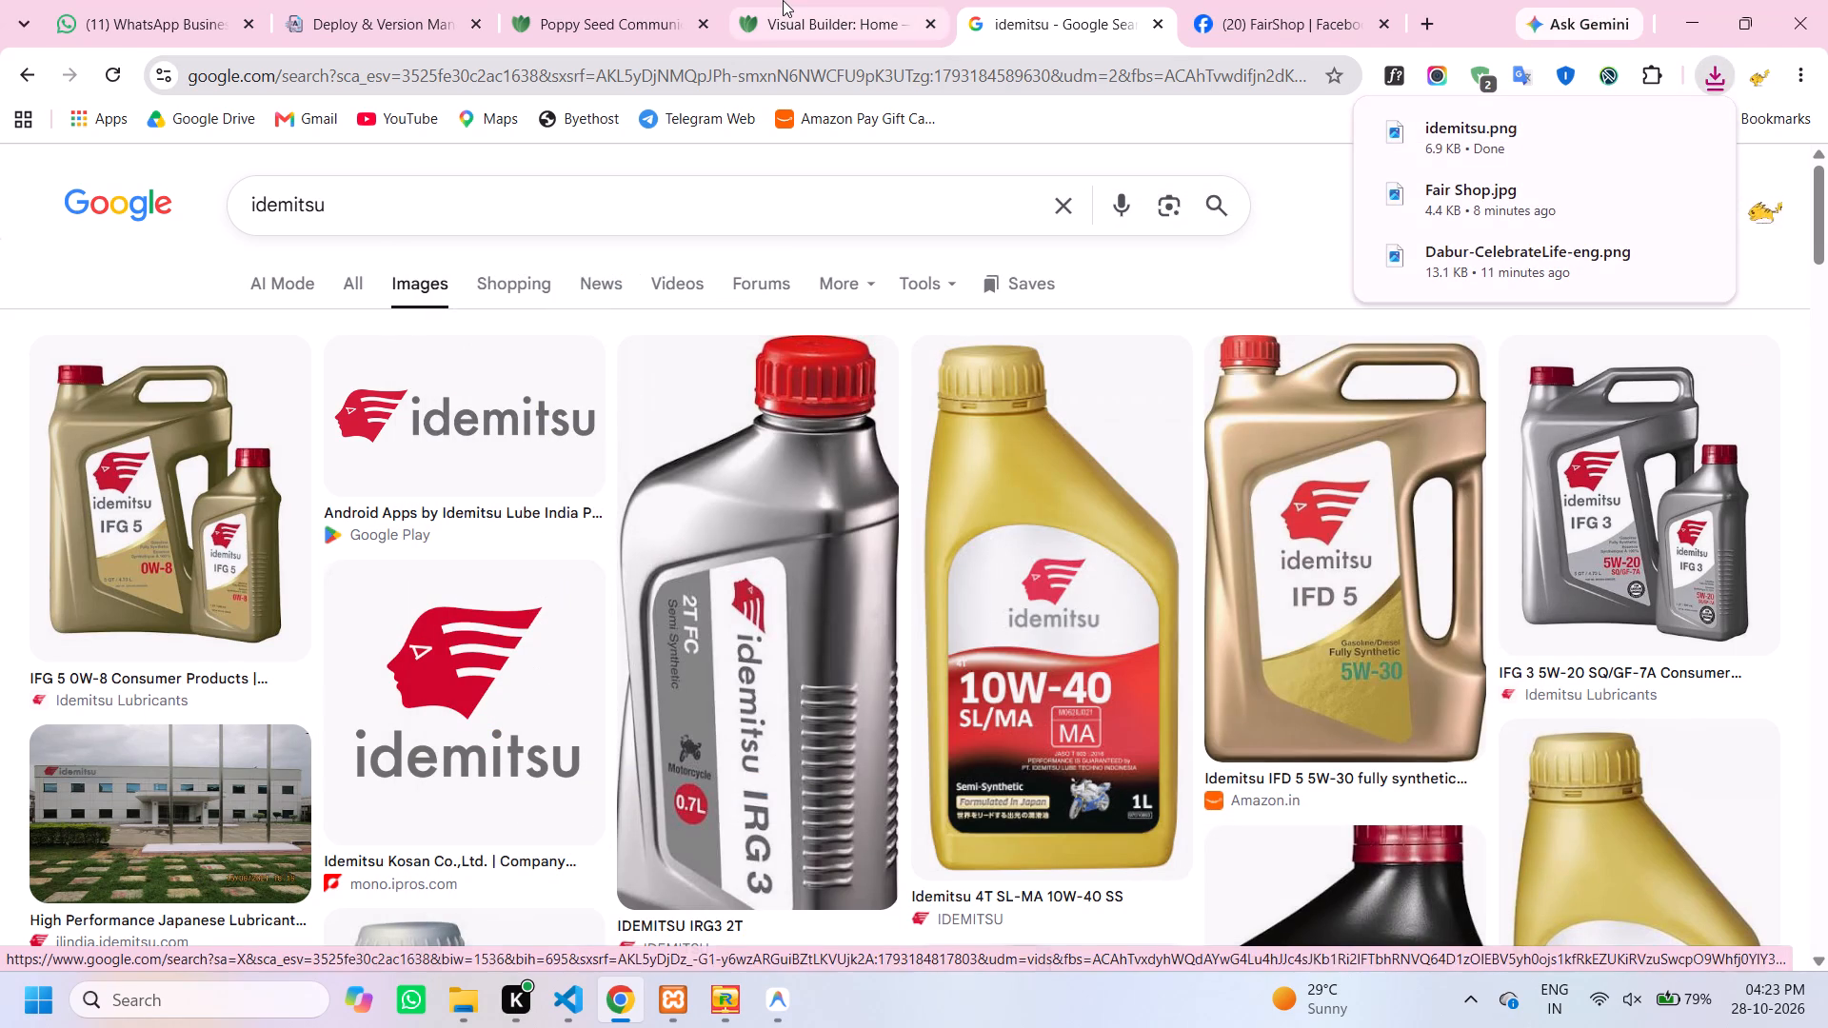
Add another client logo entry in the Home page's Visual Builder and set its brand name to idemitsu.
{"action": "left_click", "coordinate": [783, 0]}
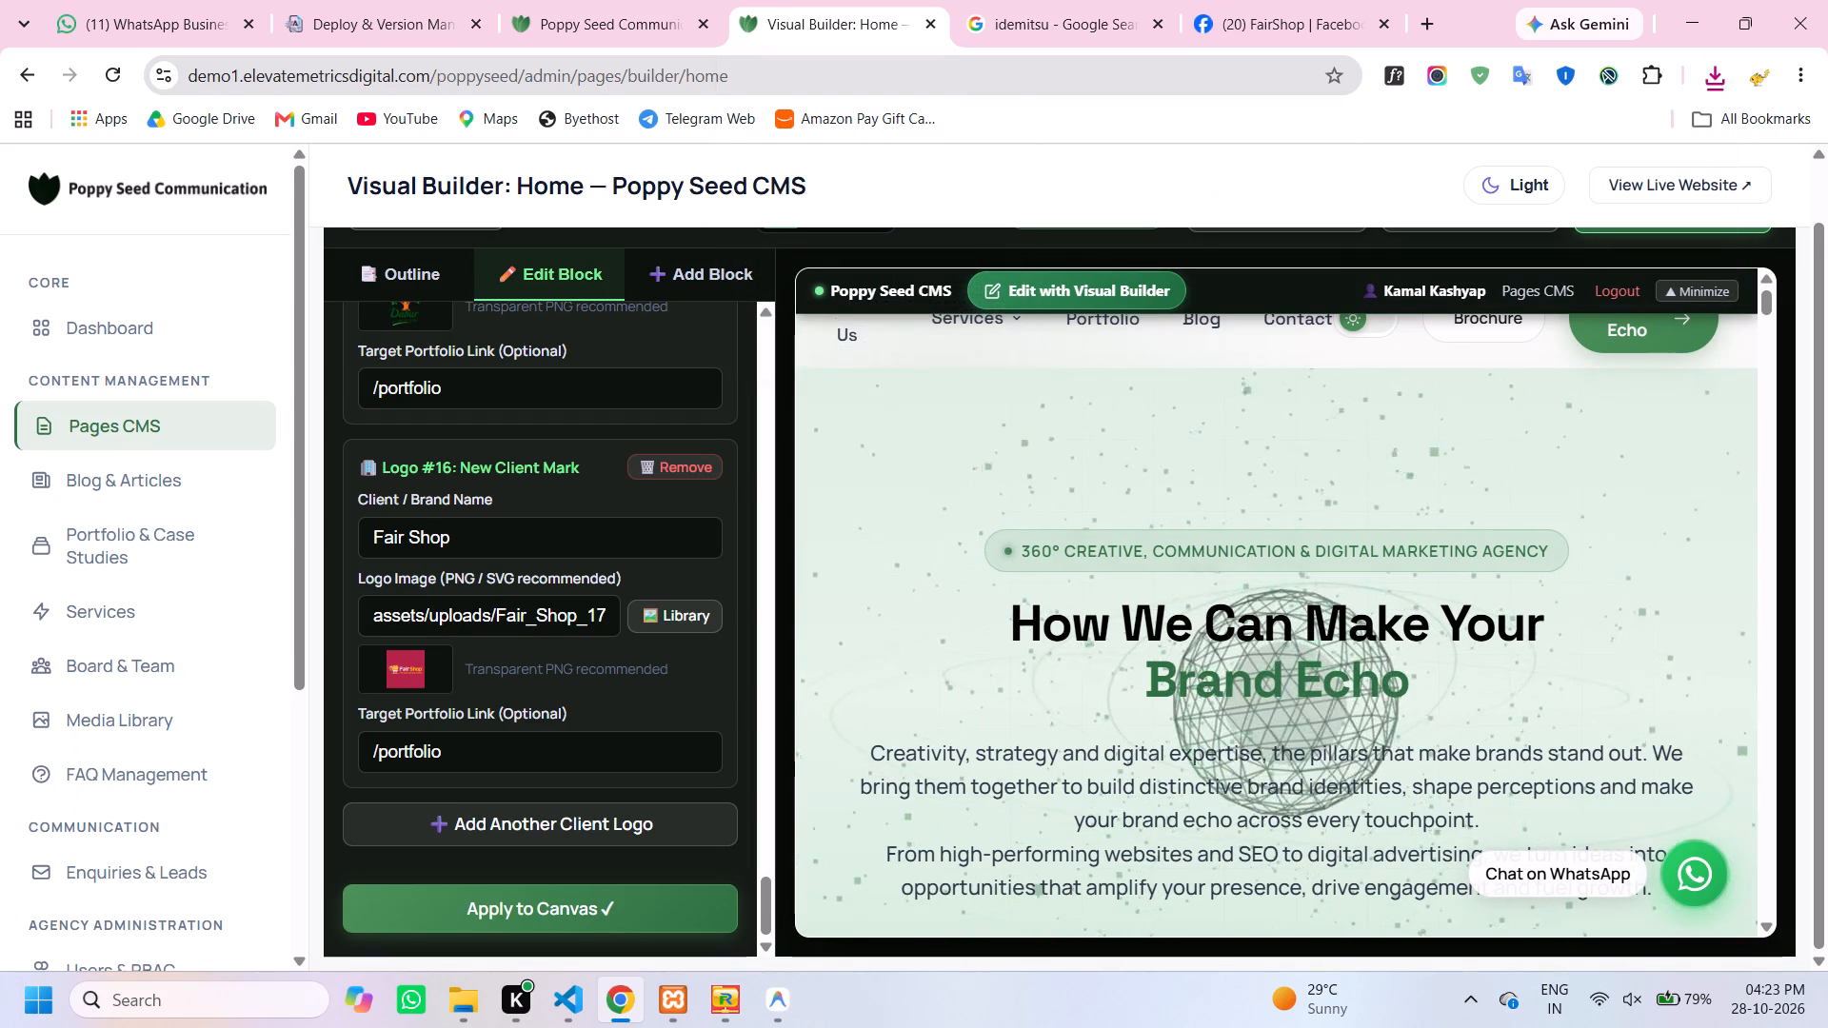
{"action": "left_click", "coordinate": [518, 819]}
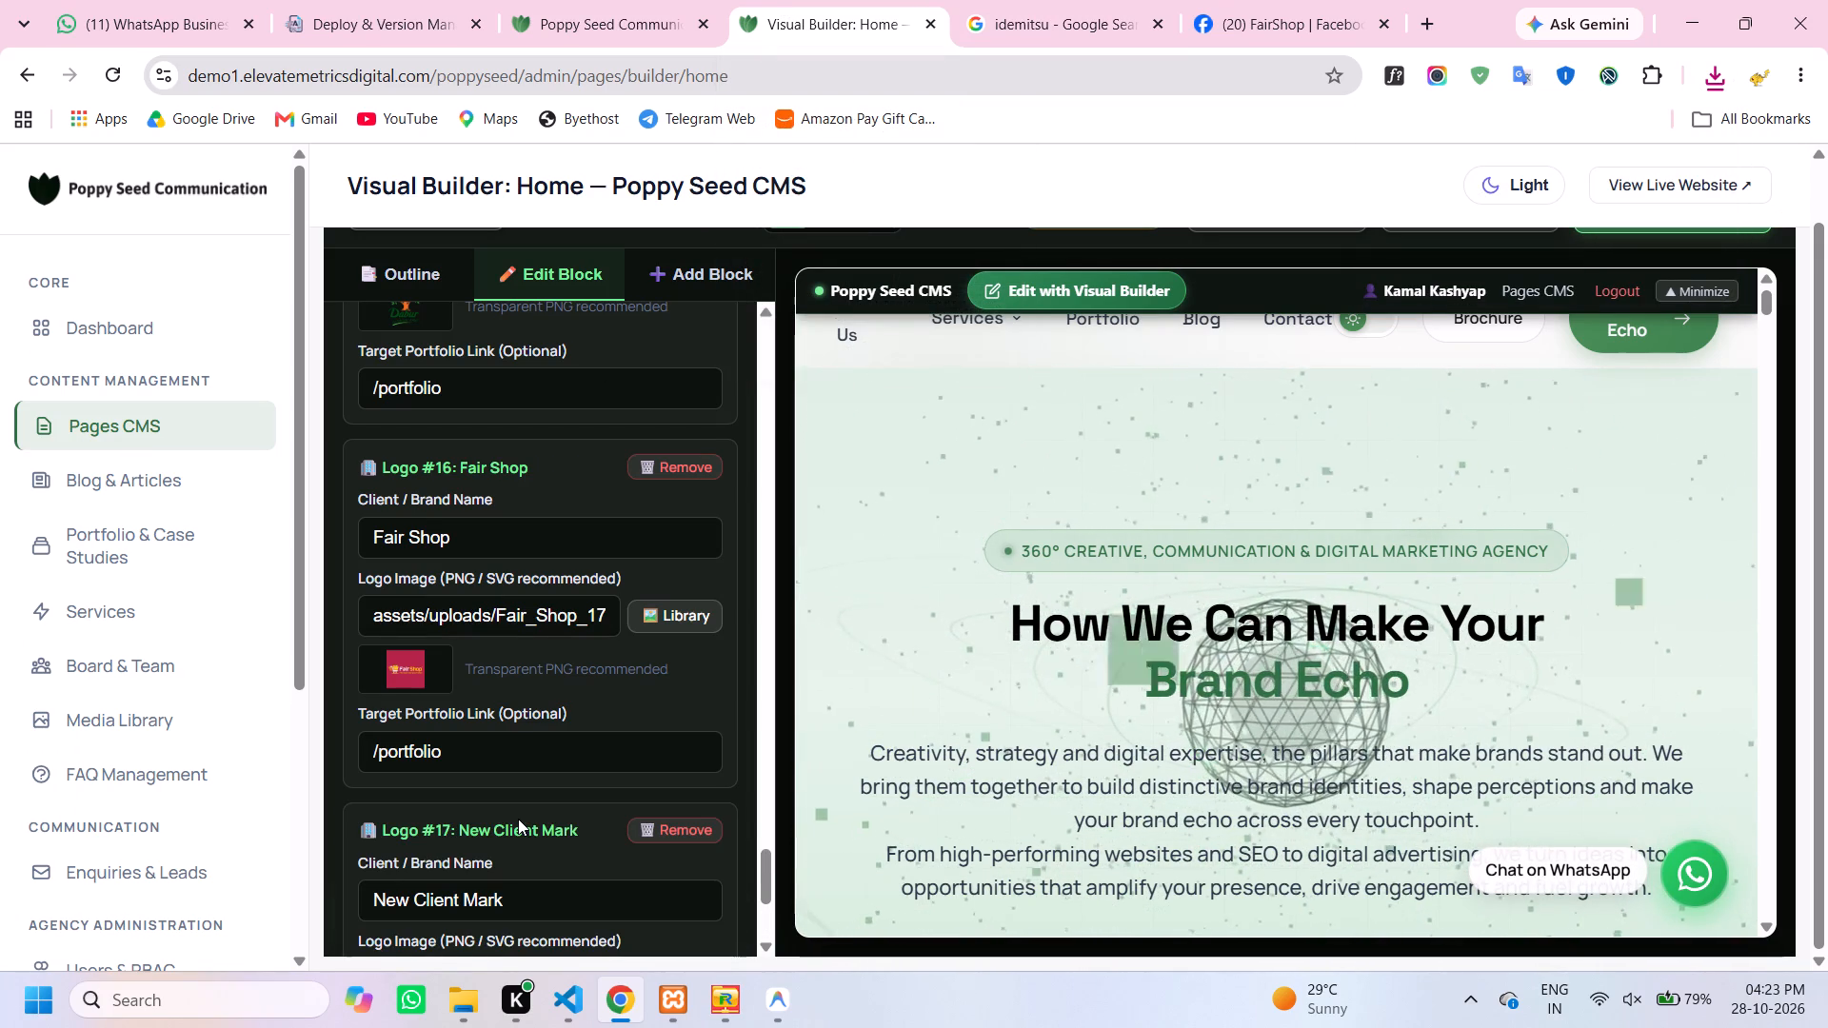
{"action": "left_click_drag", "start_coordinate": [511, 901], "coordinate": [300, 919]}
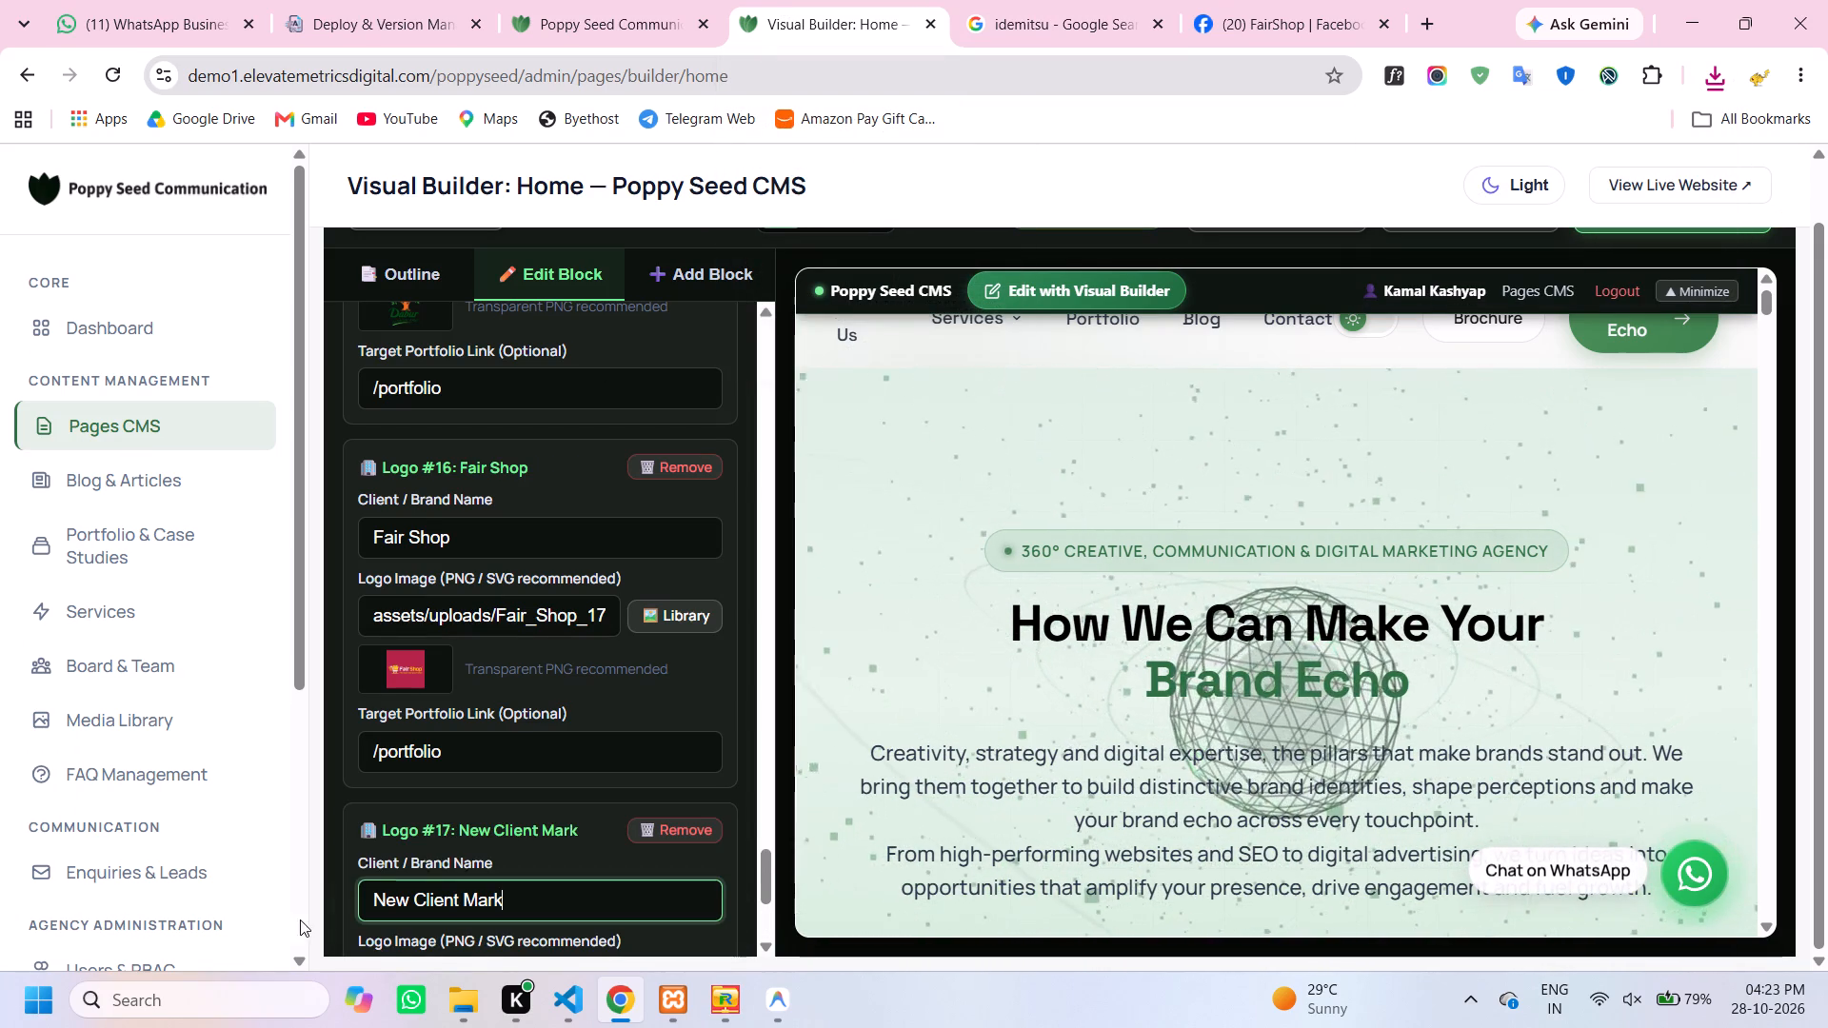
{"action": "left_click_drag", "start_coordinate": [300, 919], "coordinate": [226, 924]}
{"action": "type", "text": "idemitsu"}
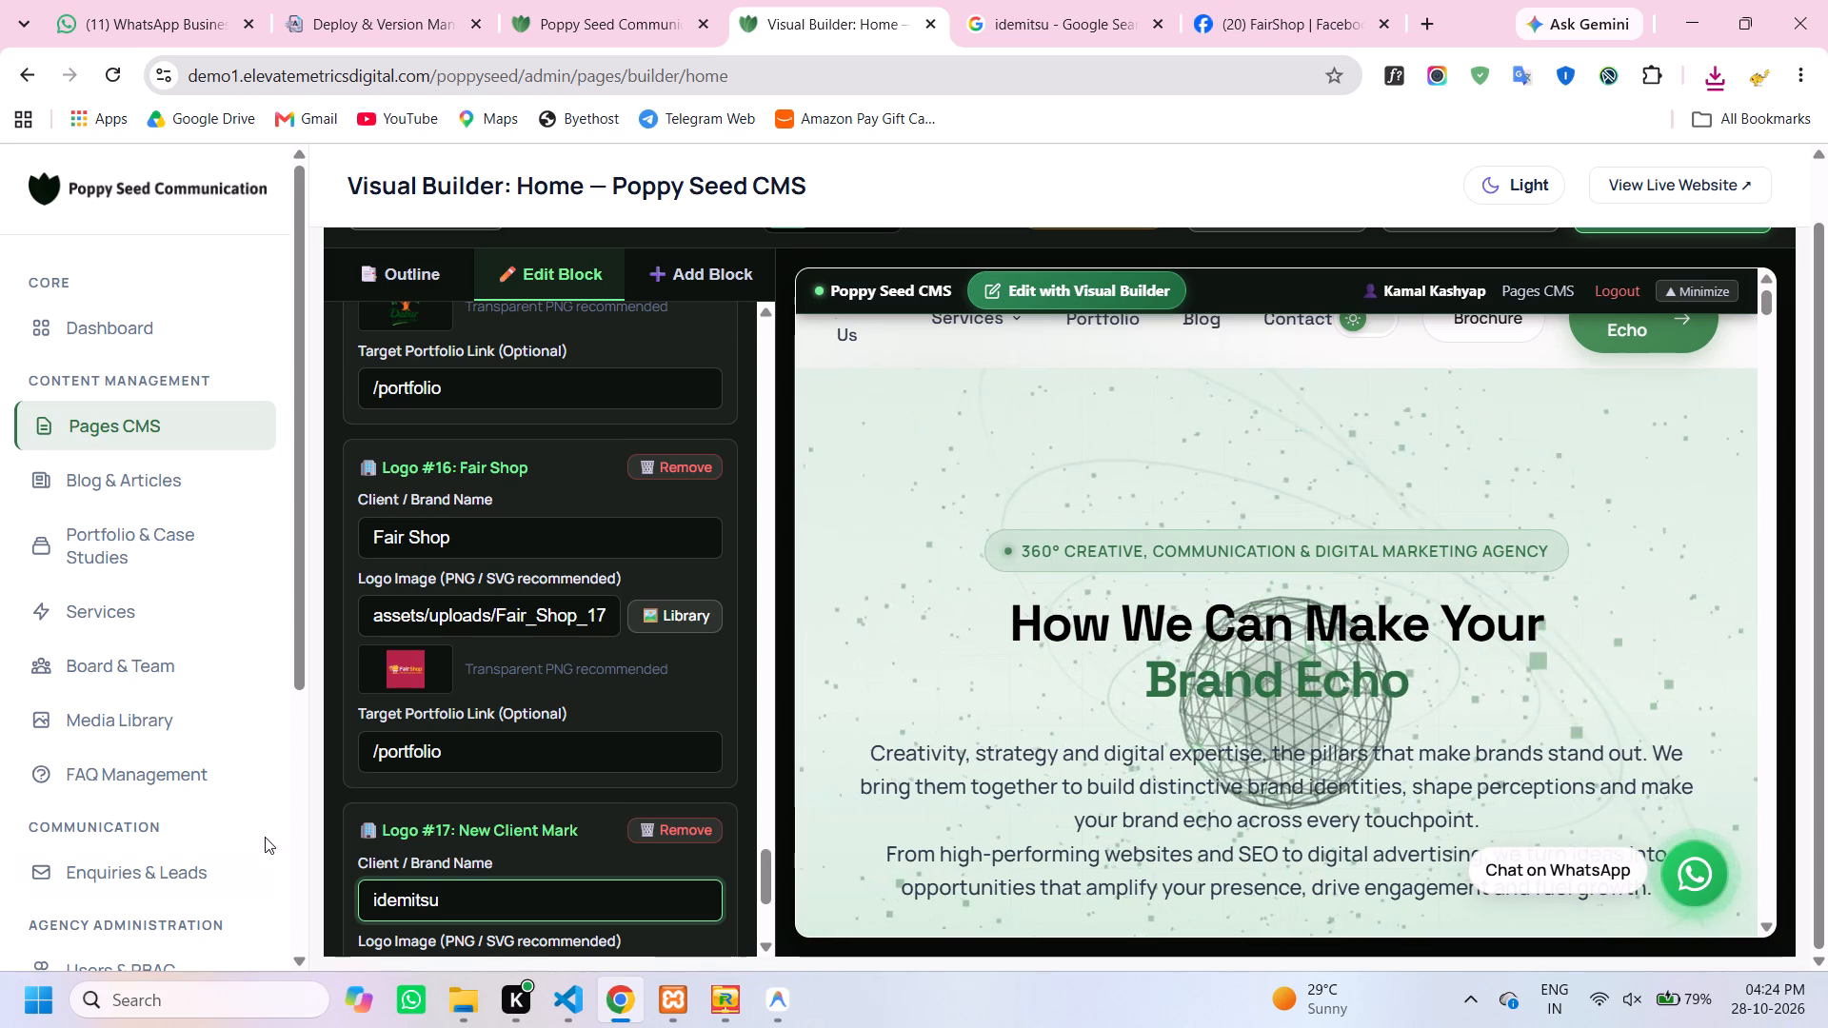
Upload idemitsu.png from the logosss folder to the media library and choose it as Logo #17's image.
{"action": "scroll", "coordinate": [447, 844], "scroll_direction": "down", "scroll_amount": 3}
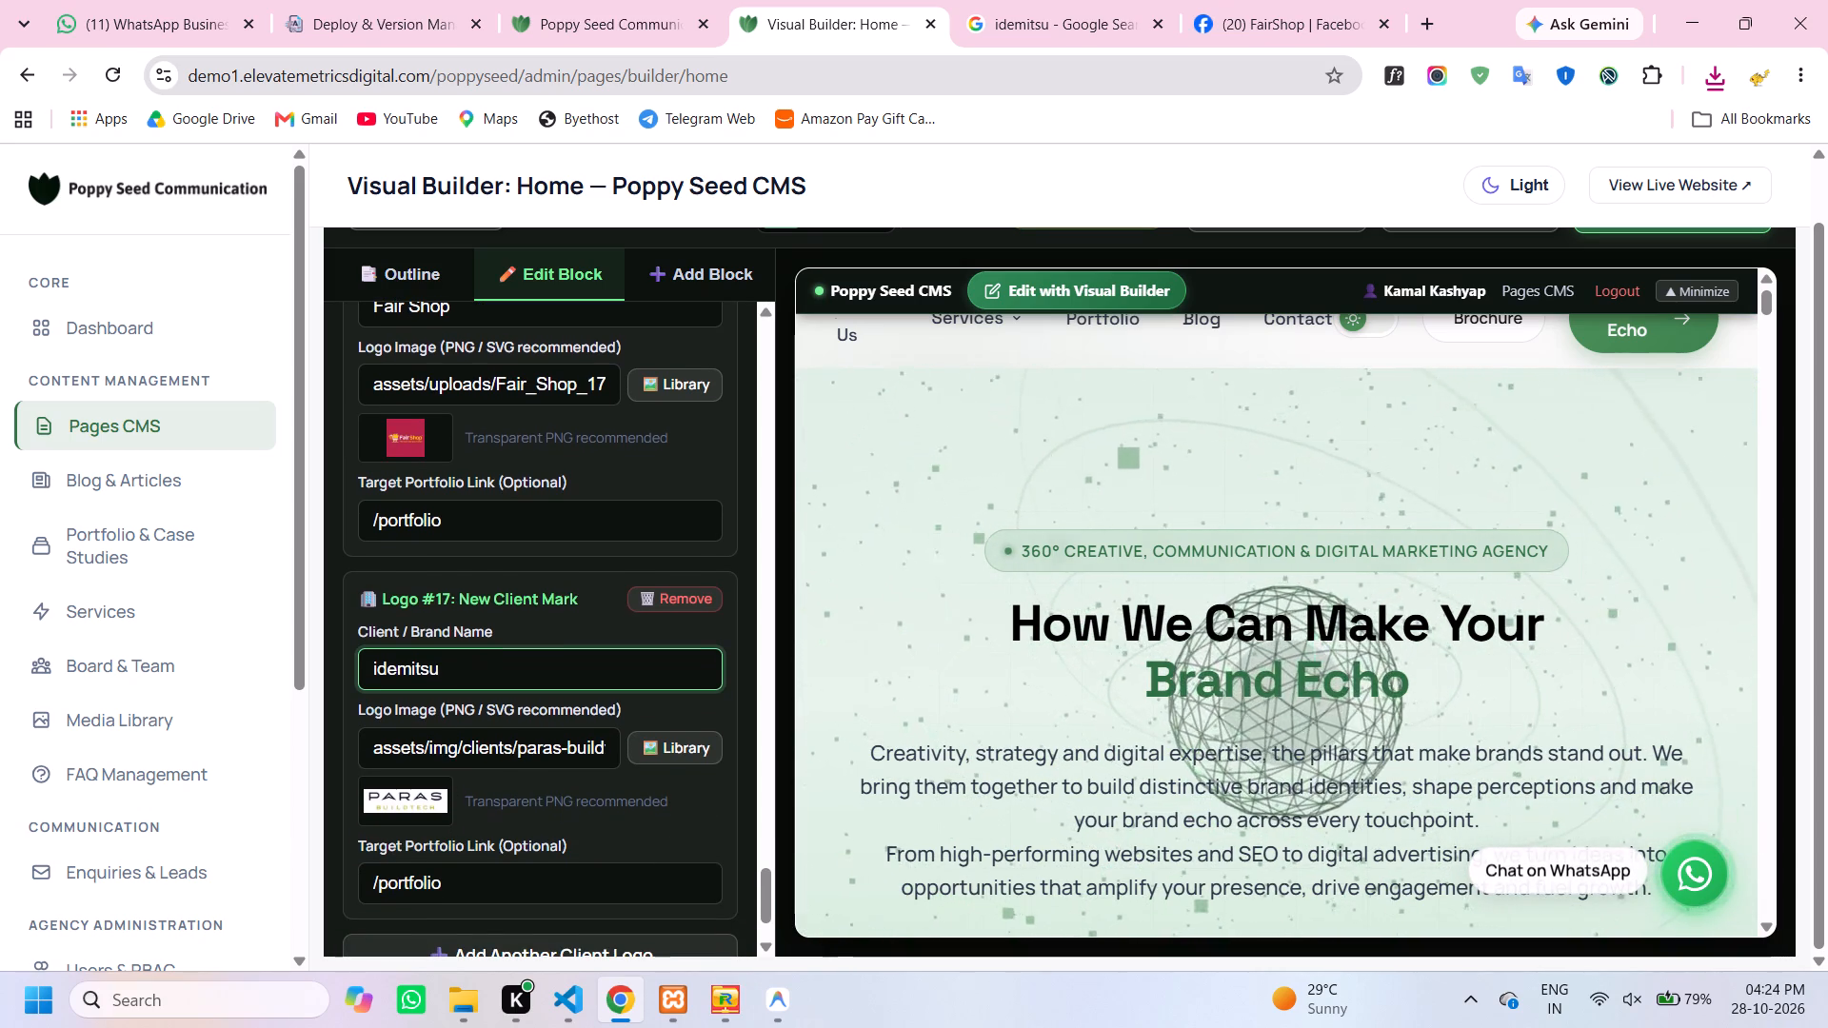
{"action": "left_click", "coordinate": [697, 750]}
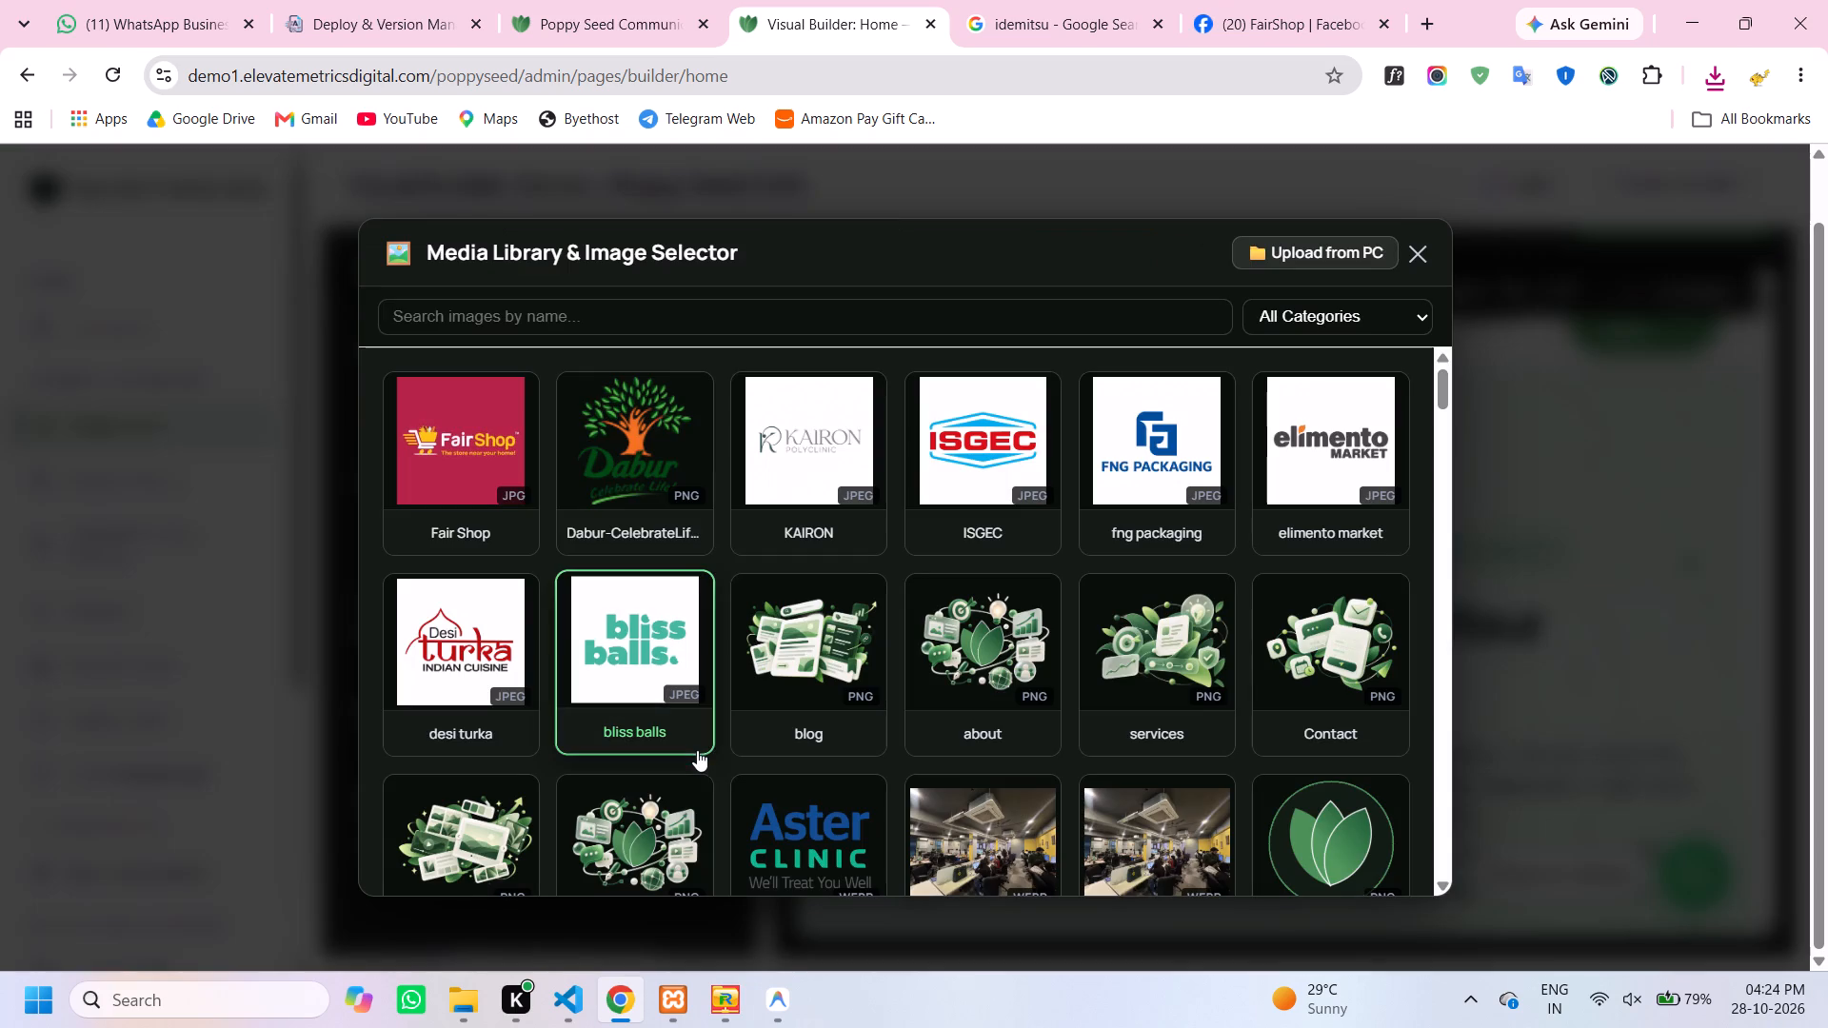
{"action": "left_click", "coordinate": [1315, 250]}
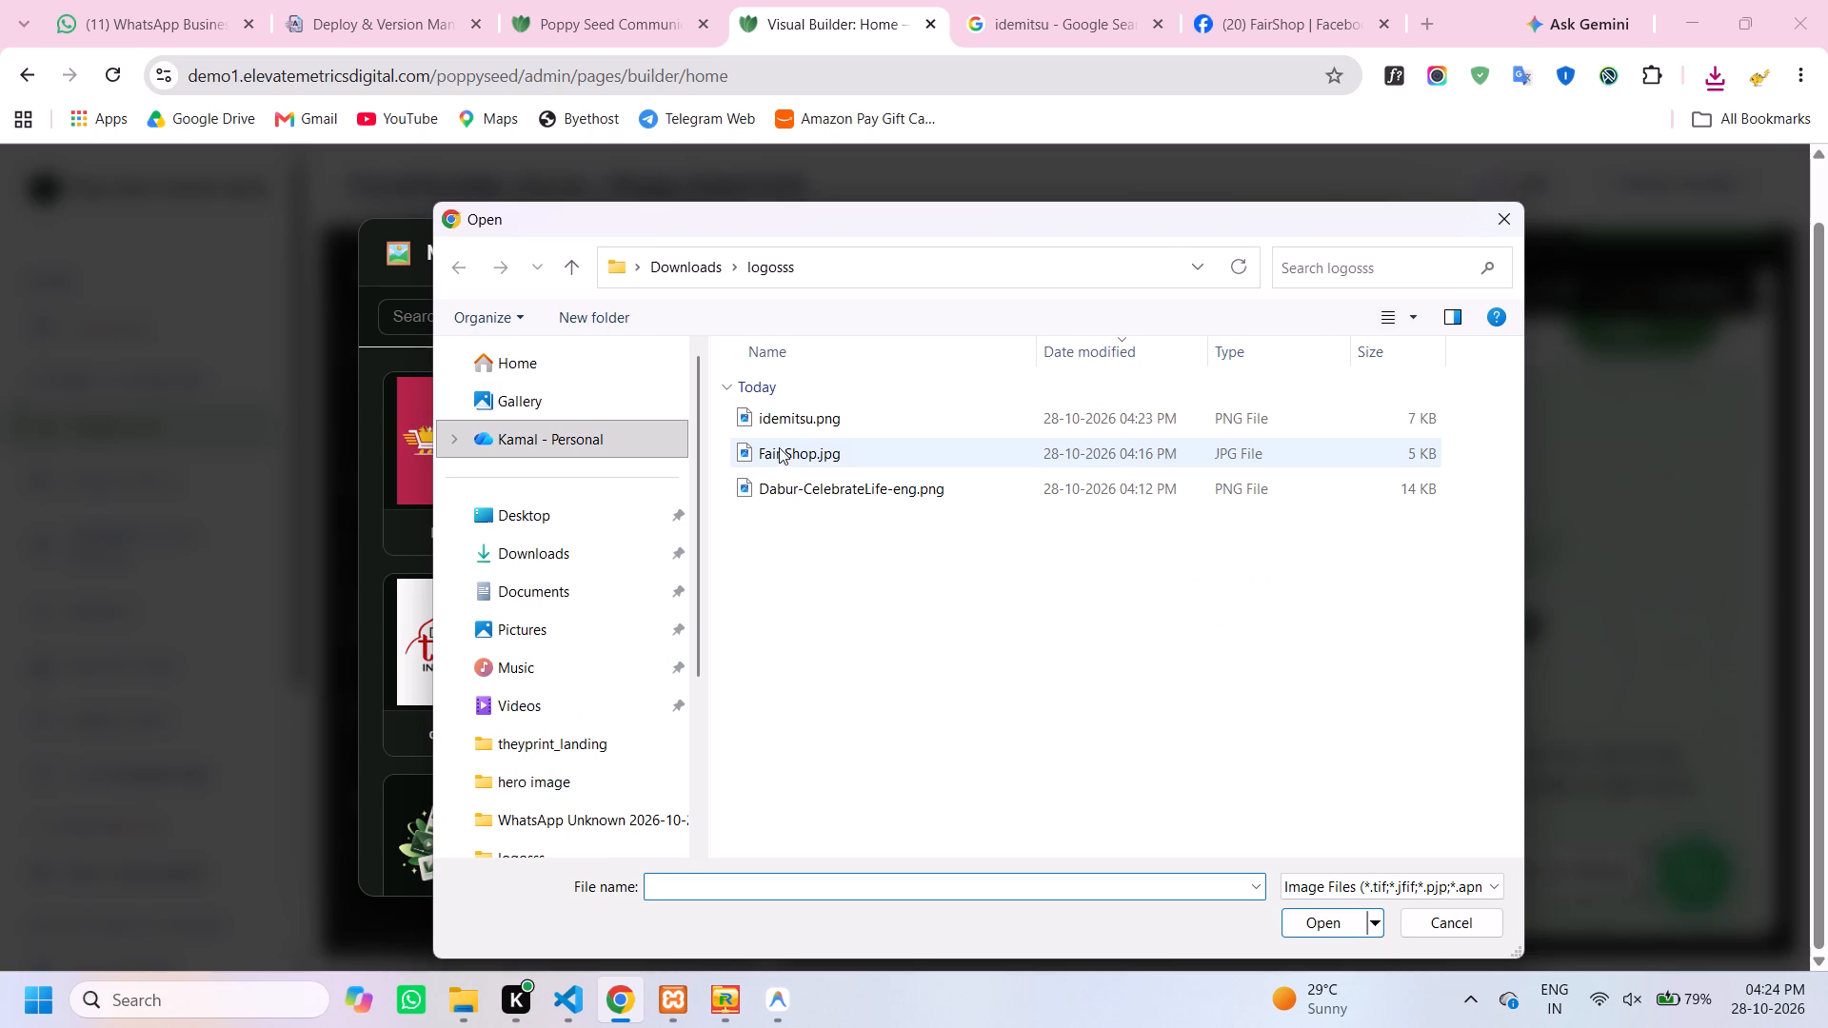
{"action": "double_click", "coordinate": [798, 417]}
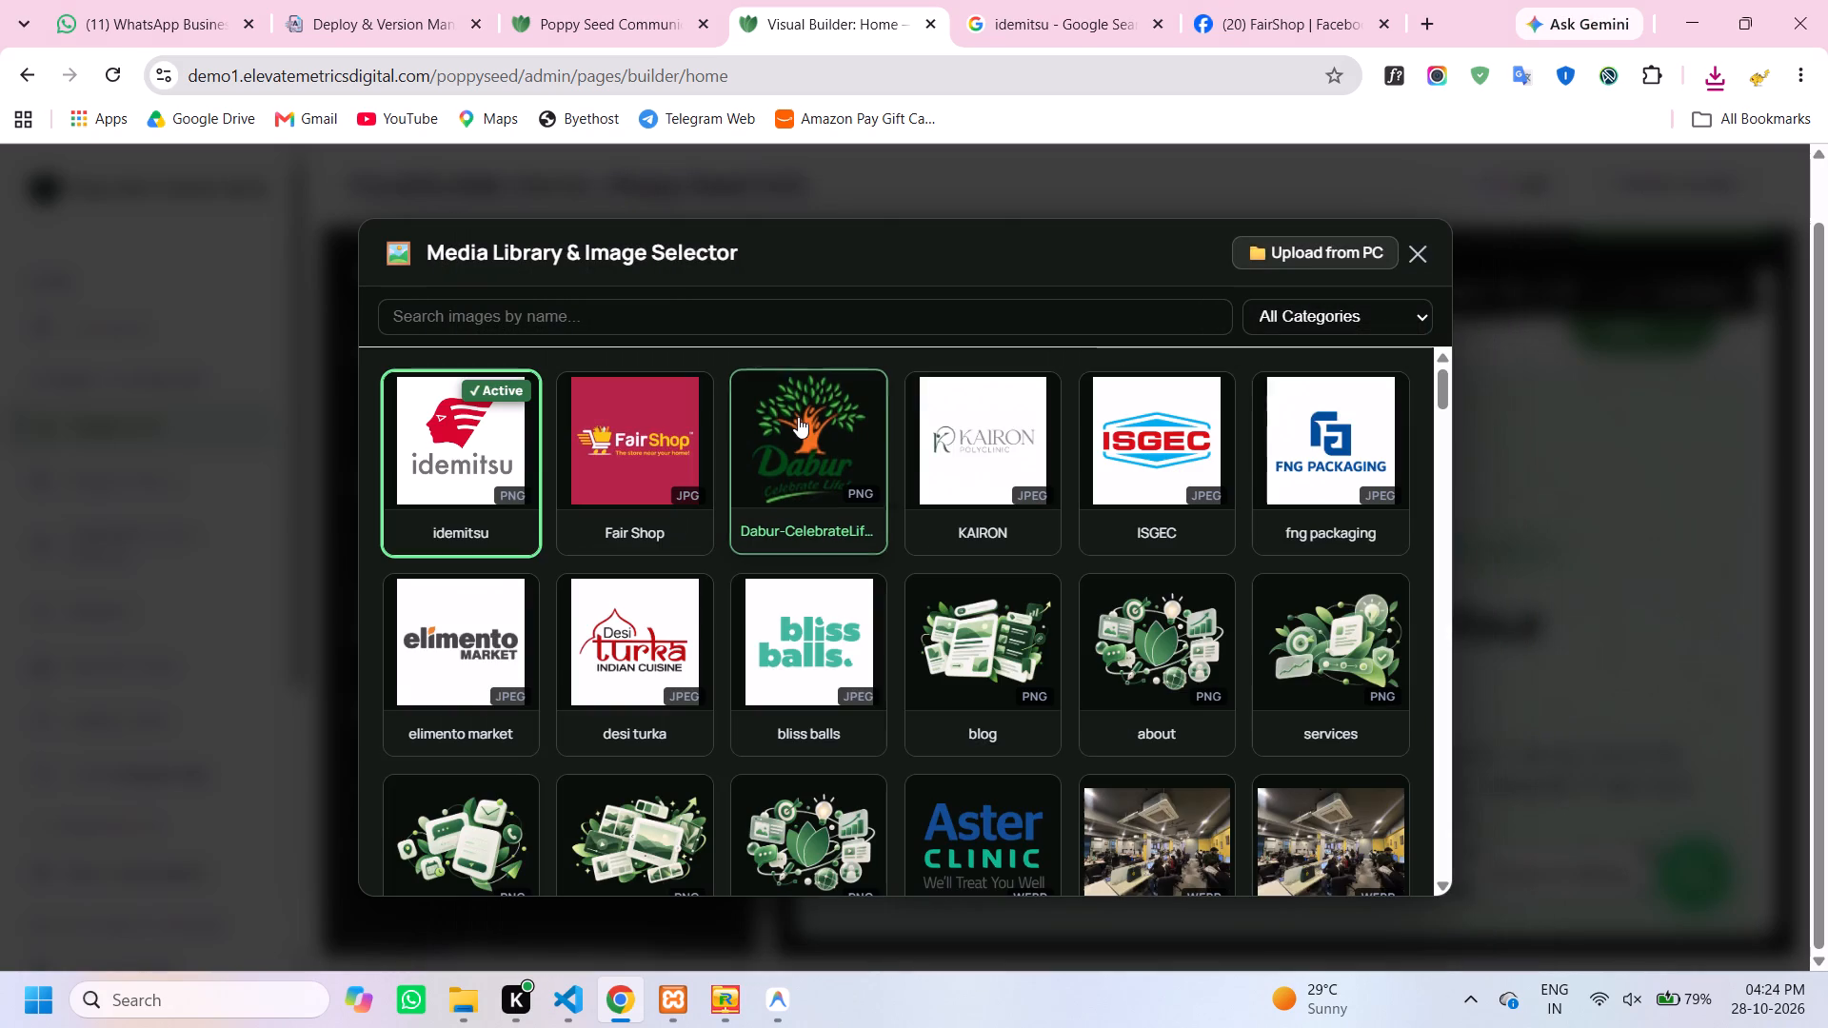
{"action": "left_click", "coordinate": [474, 455]}
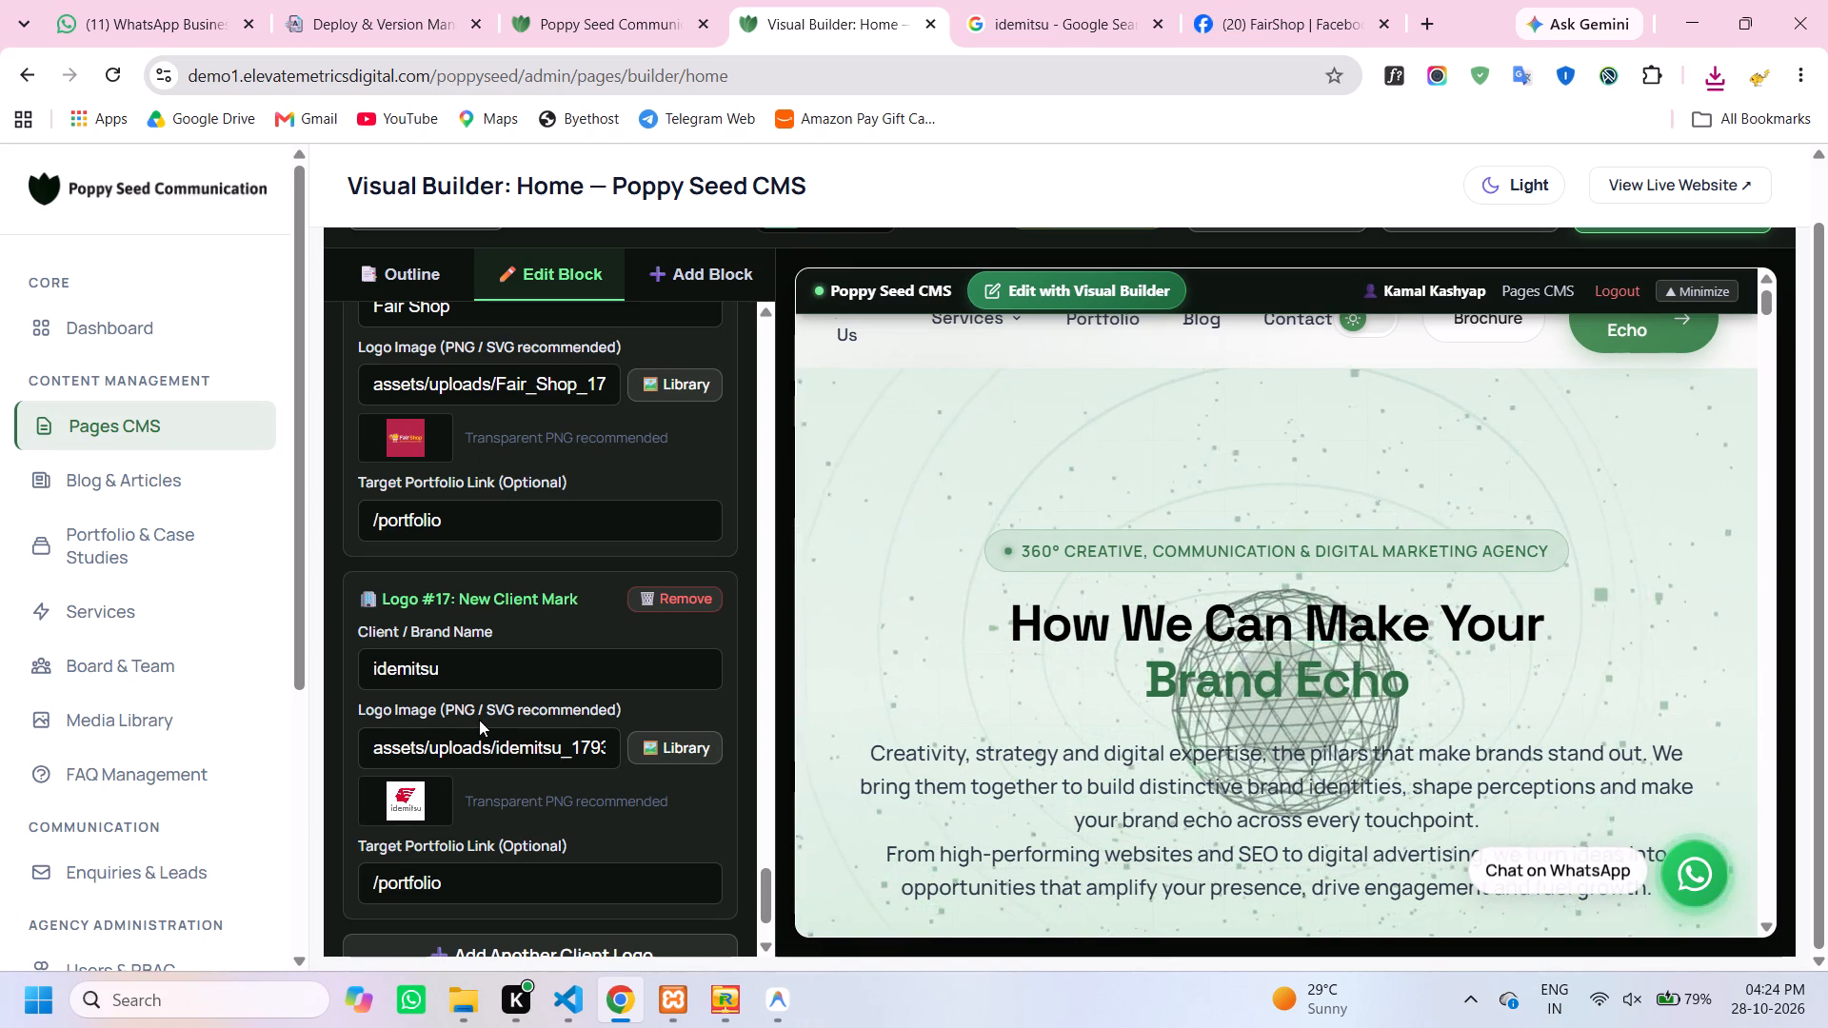
Apply the idemitsu client logo changes to the canvas.
{"action": "scroll", "coordinate": [479, 720], "scroll_direction": "down", "scroll_amount": 3}
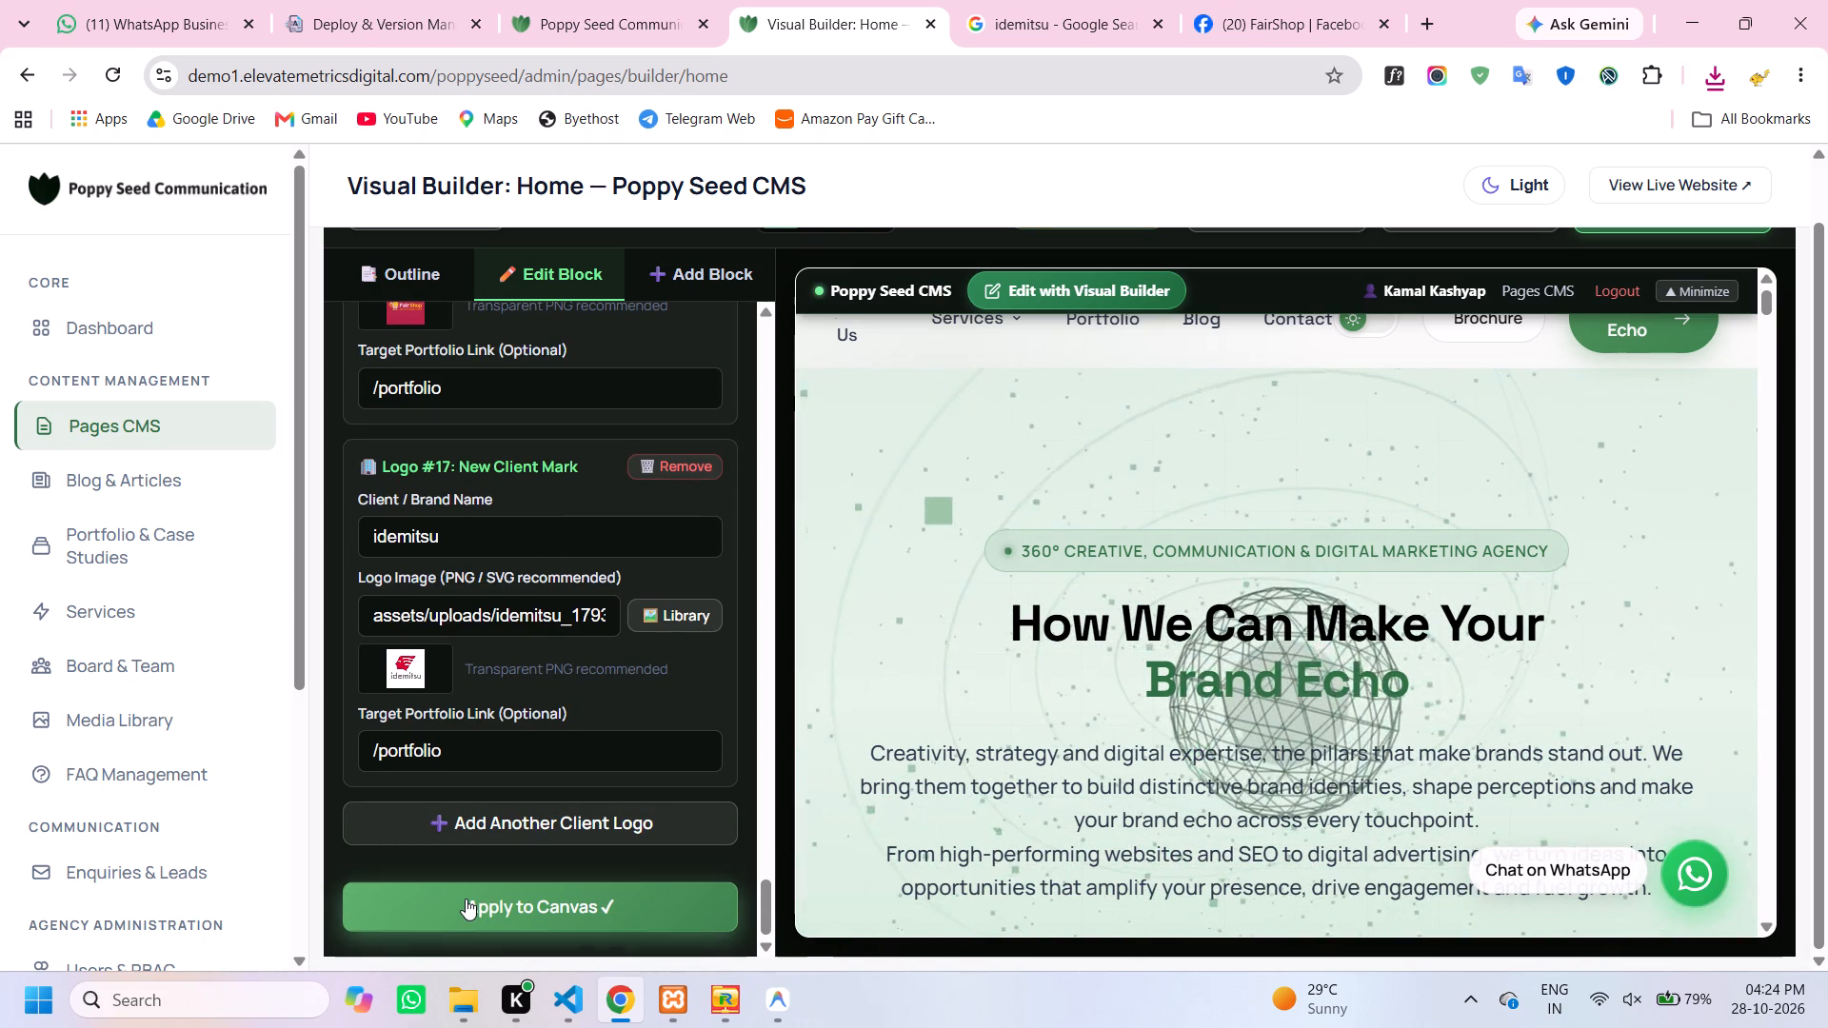
{"action": "left_click", "coordinate": [466, 899]}
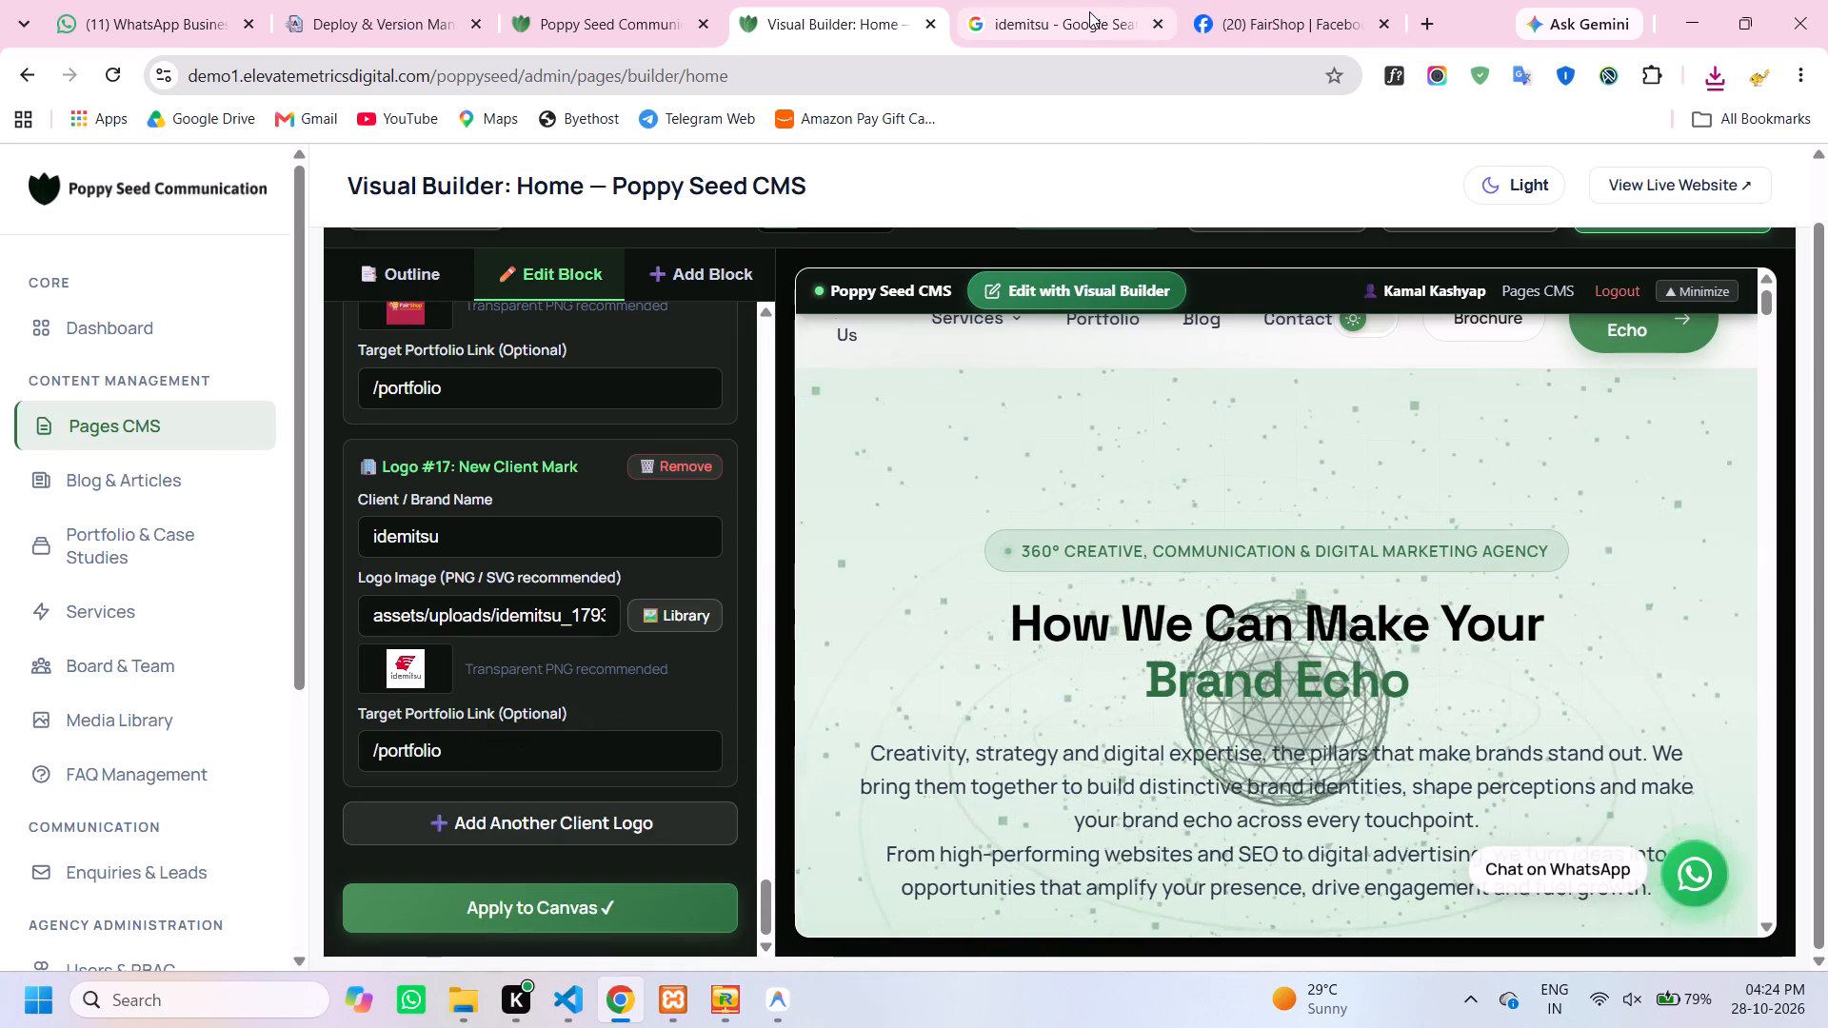
Search Google for mankind, replacing the idemitsu search.
{"action": "left_click", "coordinate": [1089, 11]}
{"action": "left_click", "coordinate": [1007, 58]}
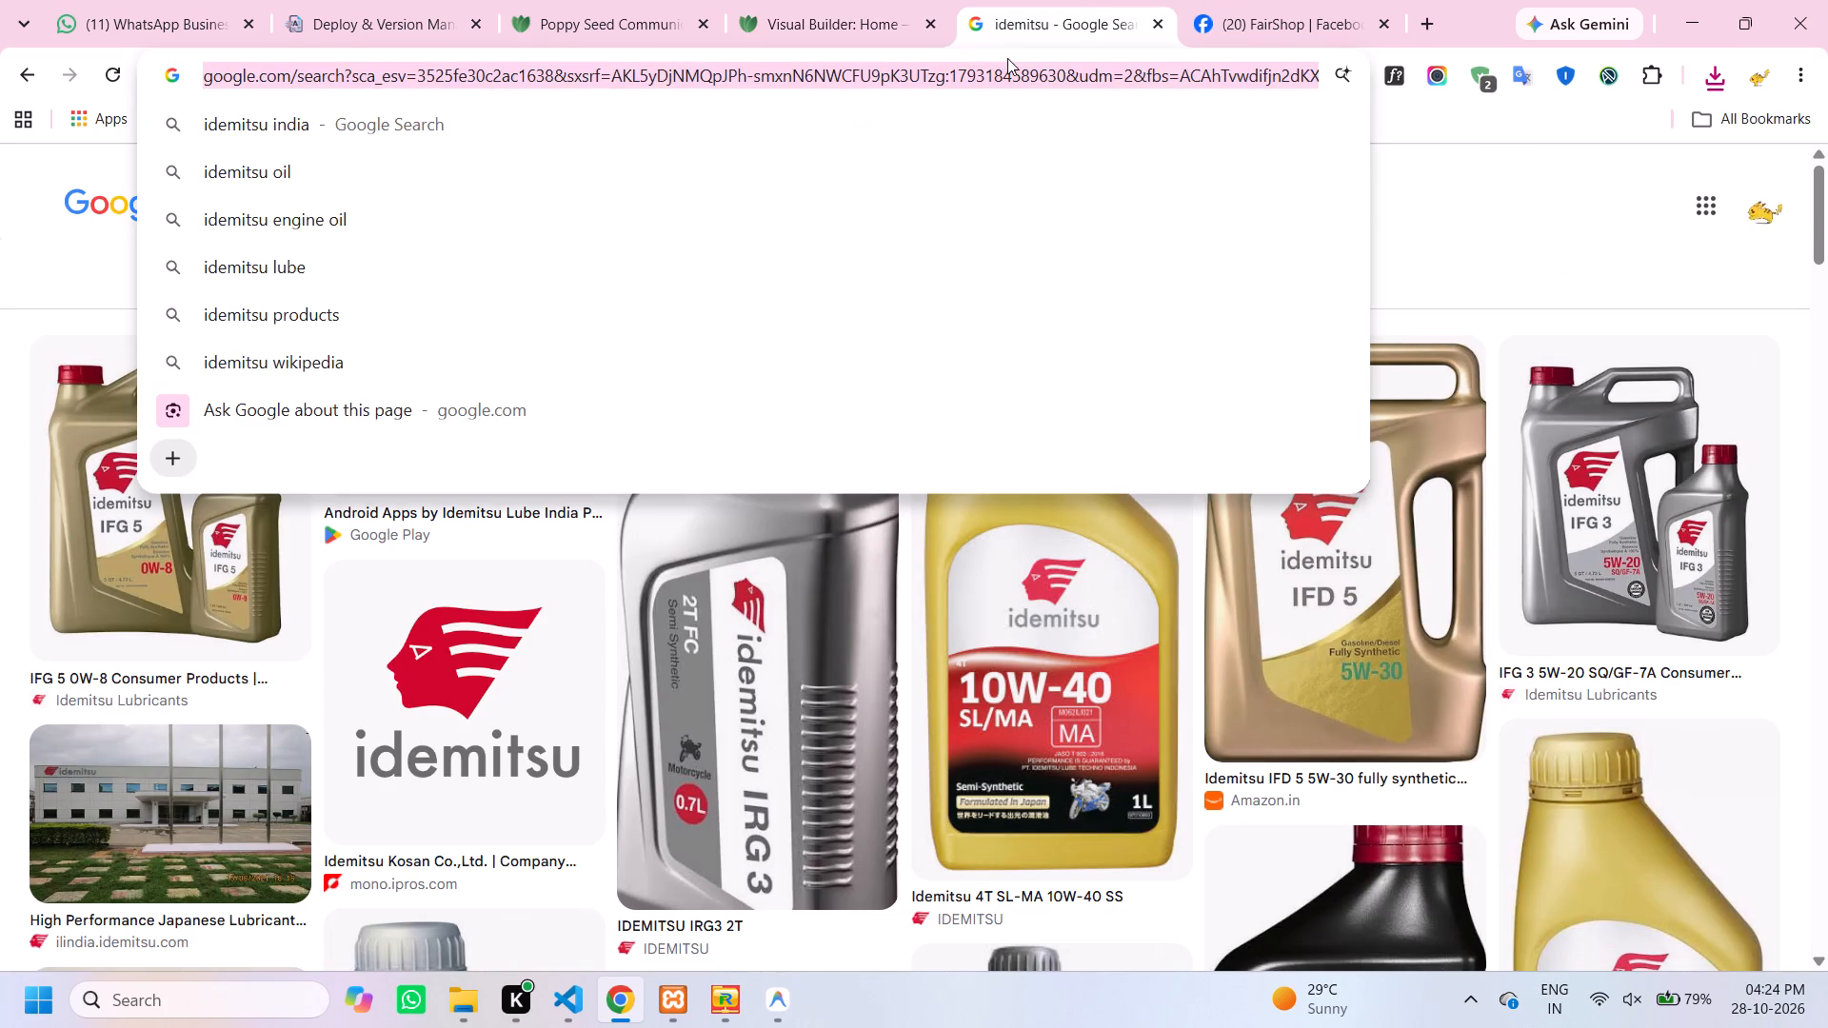
{"action": "key", "text": "m"}
{"action": "key", "text": "i"}
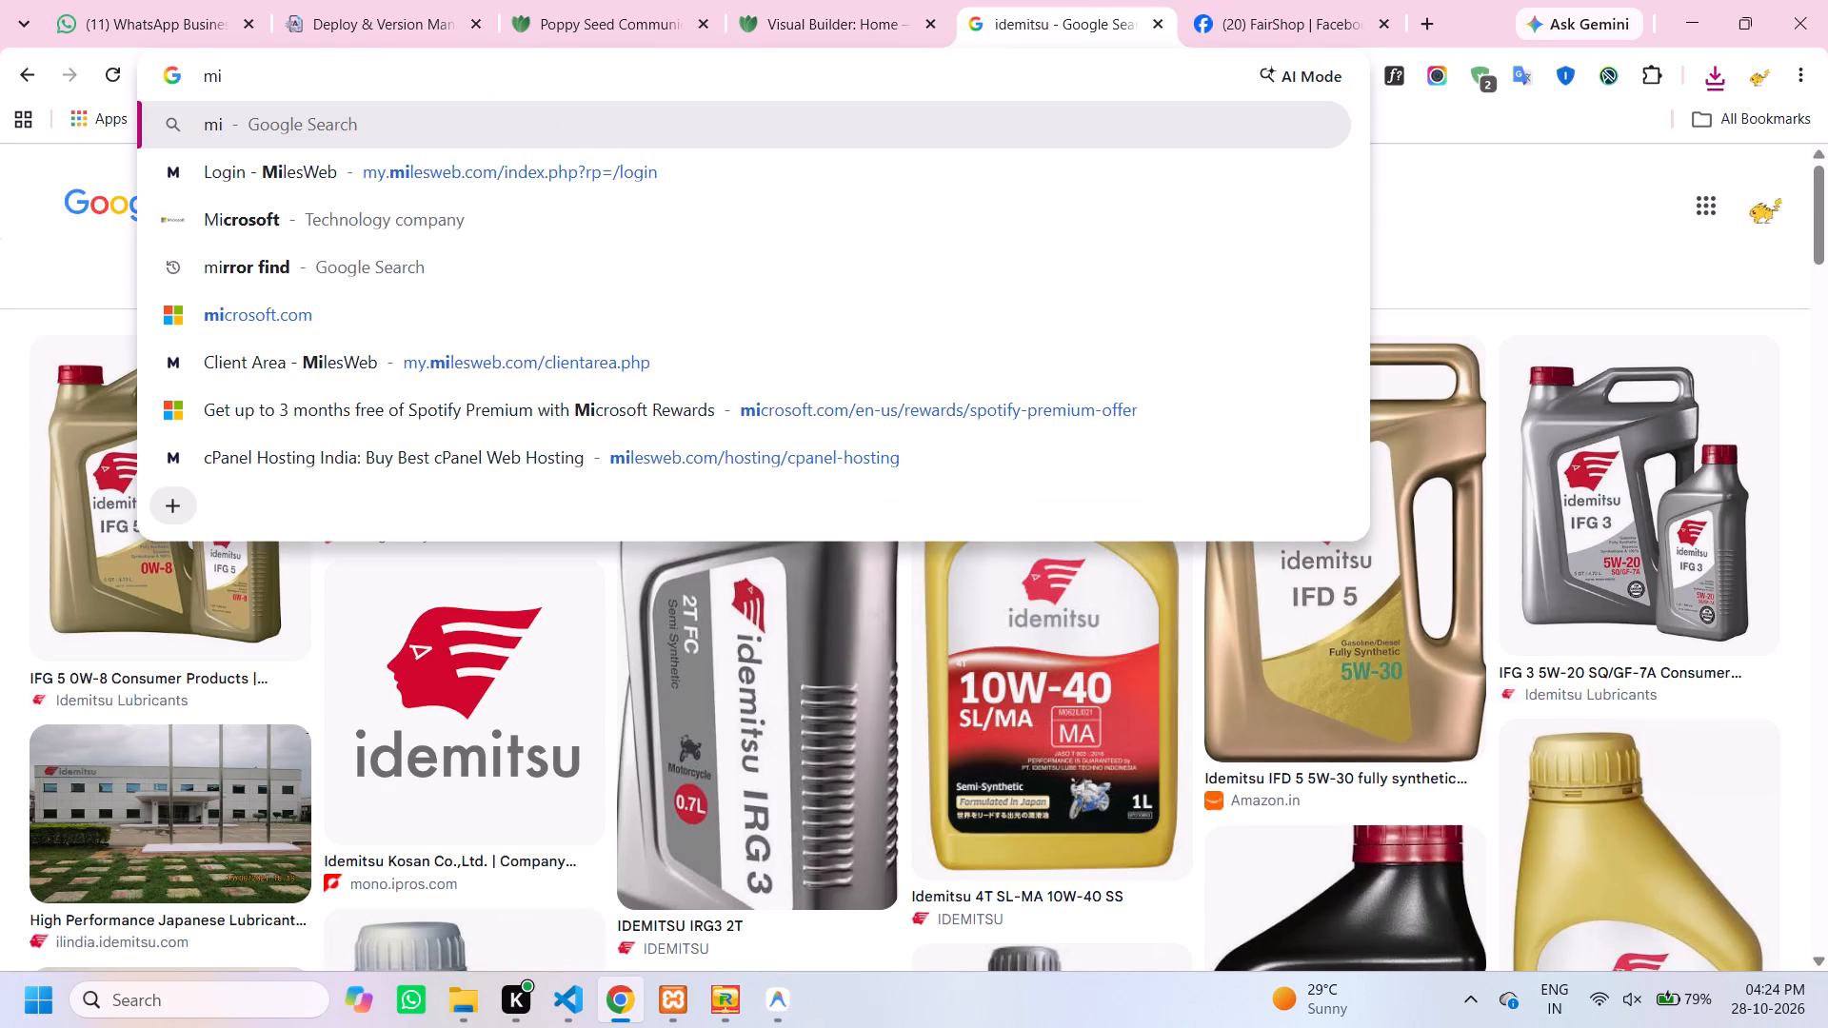
{"action": "key", "text": "BackSpace"}
{"action": "key", "text": "a"}
{"action": "type", "text": "nkind"}
{"action": "key", "text": "Return"}
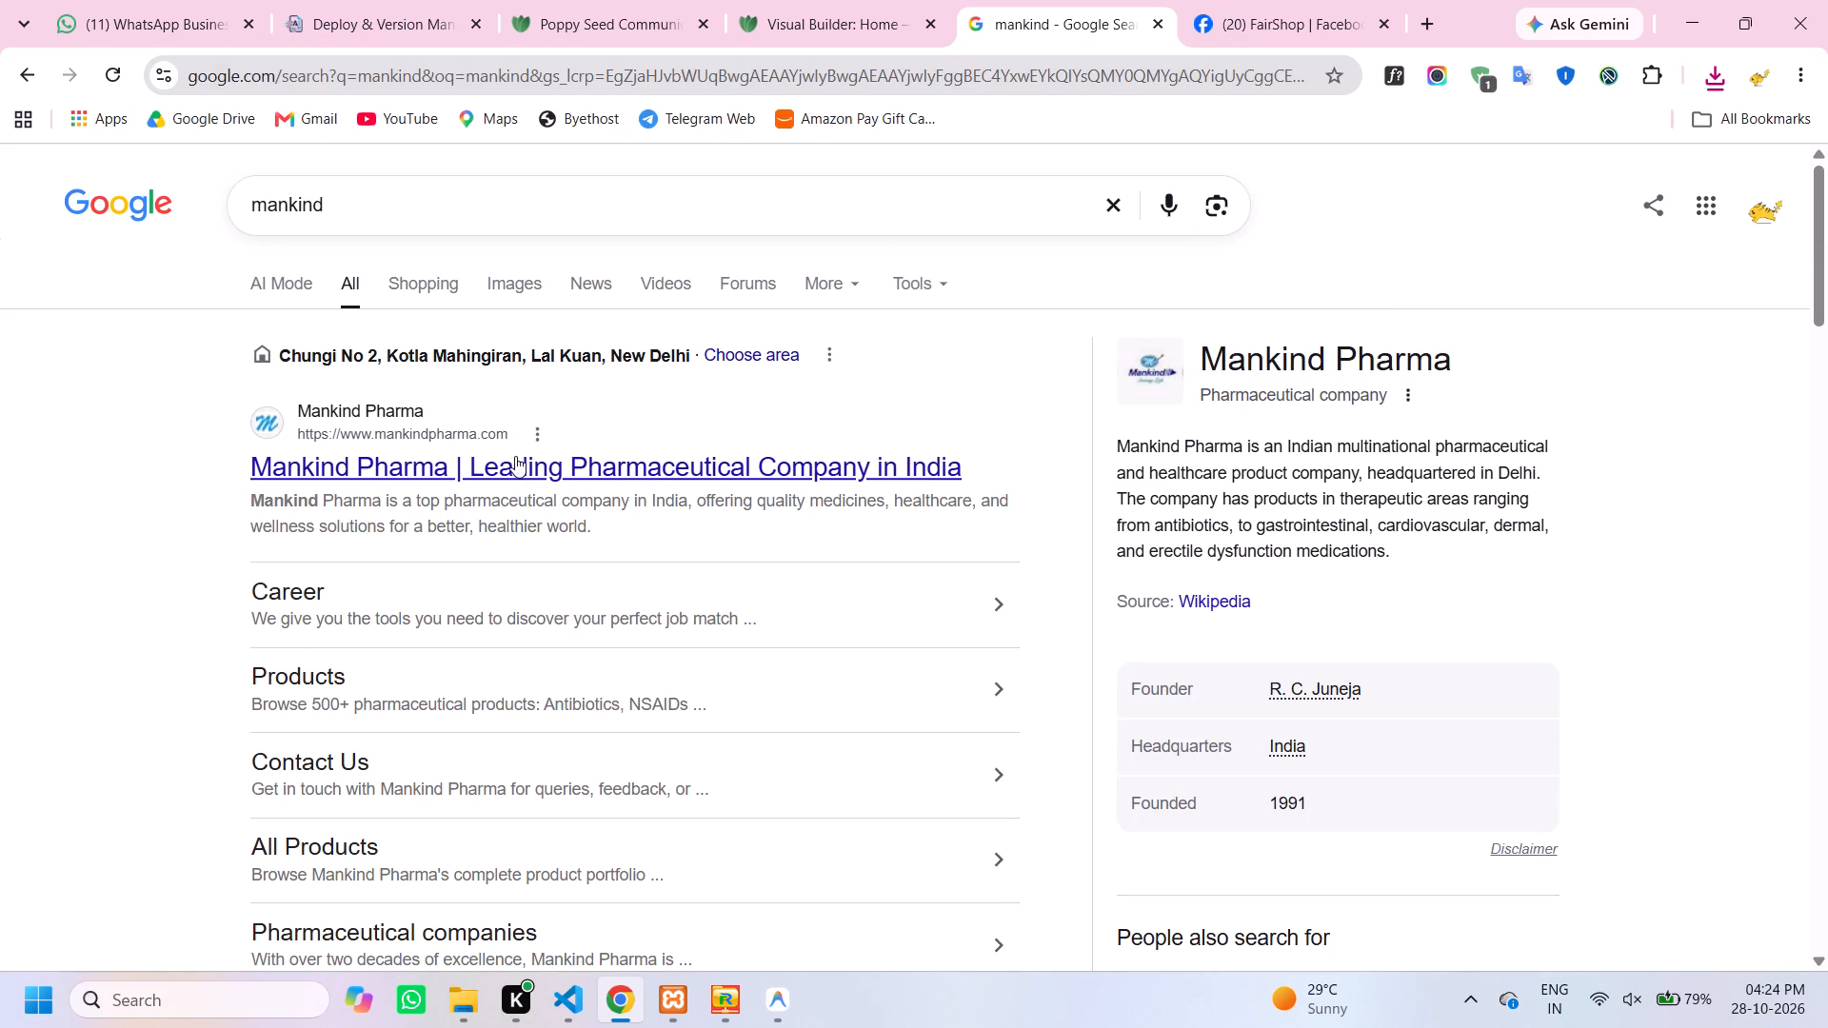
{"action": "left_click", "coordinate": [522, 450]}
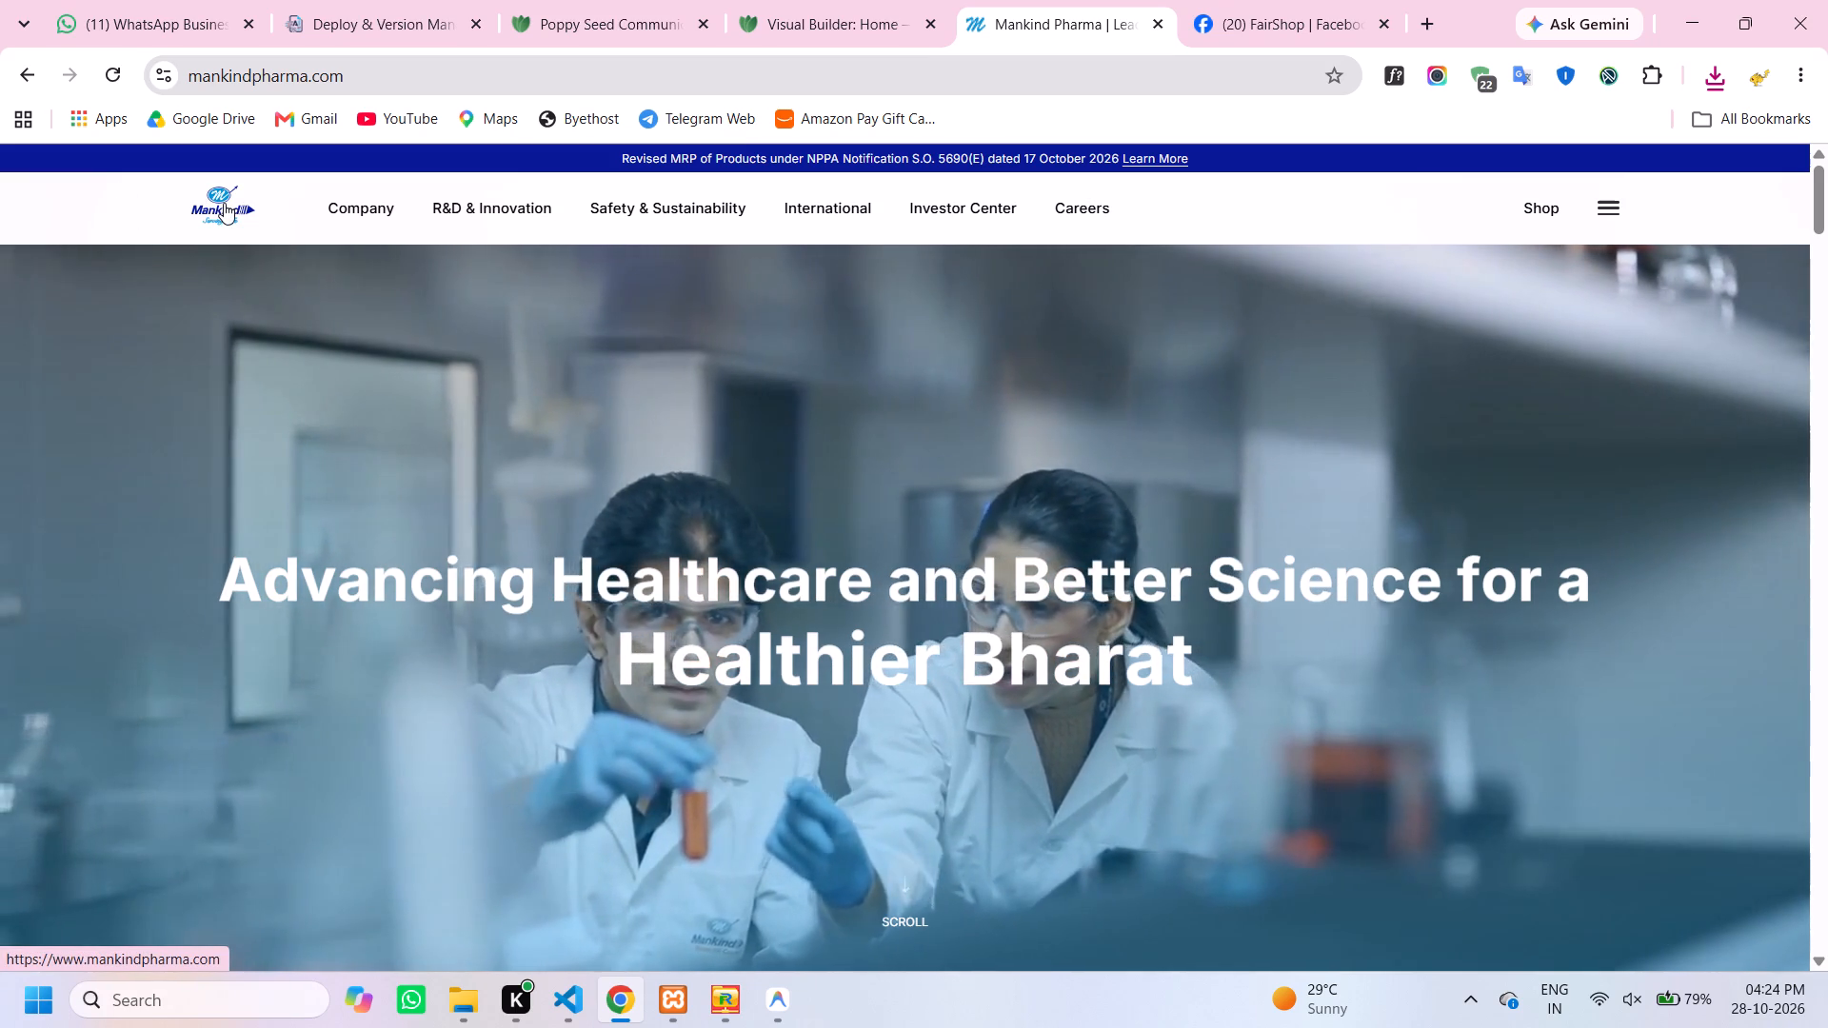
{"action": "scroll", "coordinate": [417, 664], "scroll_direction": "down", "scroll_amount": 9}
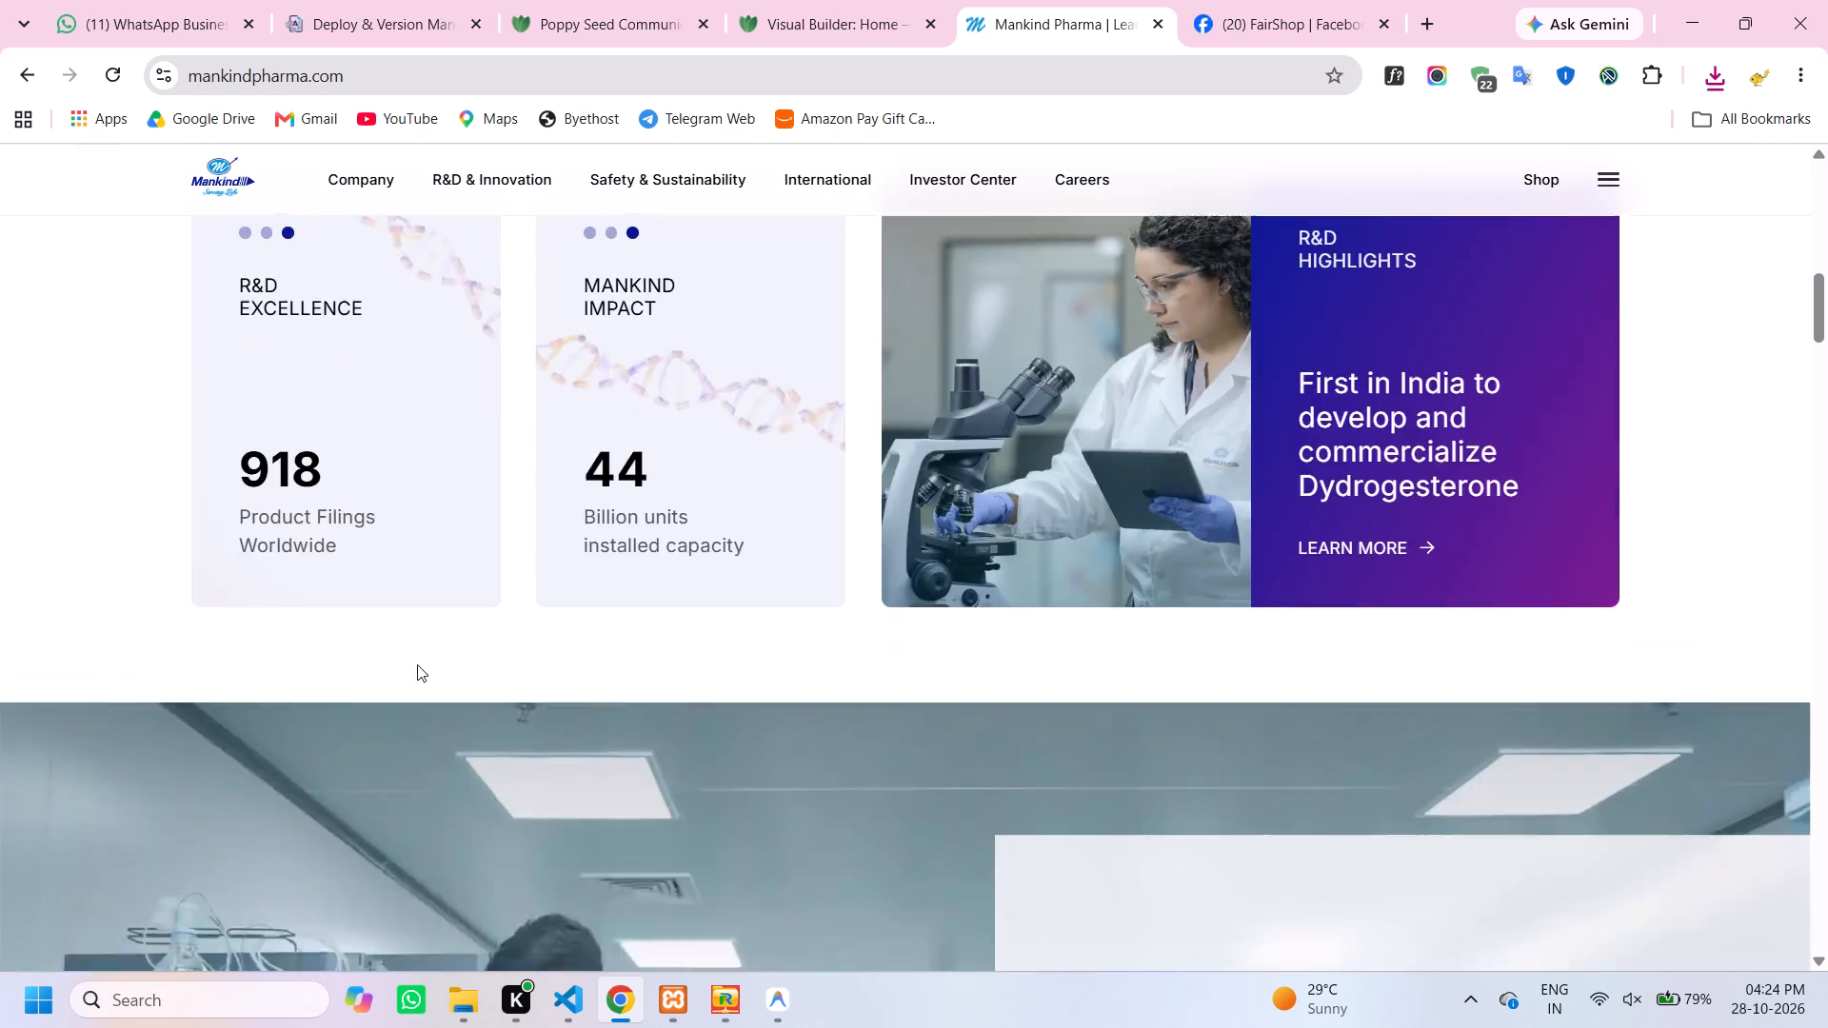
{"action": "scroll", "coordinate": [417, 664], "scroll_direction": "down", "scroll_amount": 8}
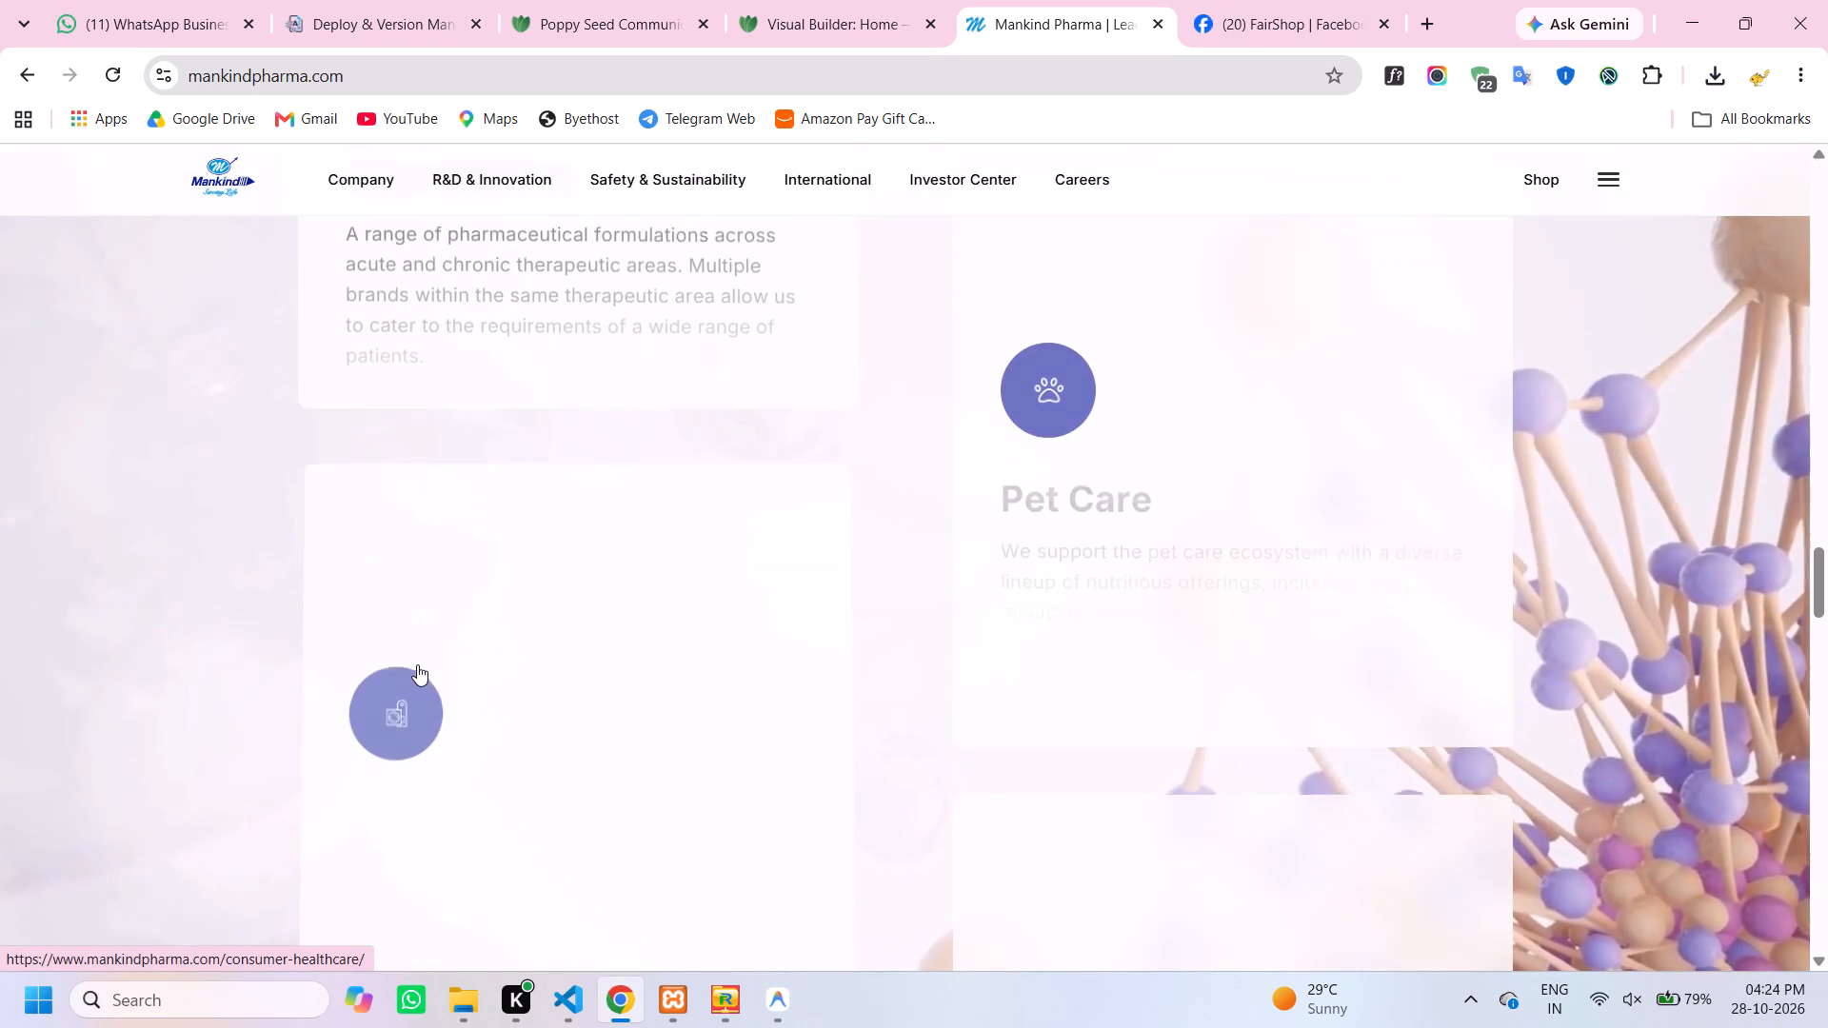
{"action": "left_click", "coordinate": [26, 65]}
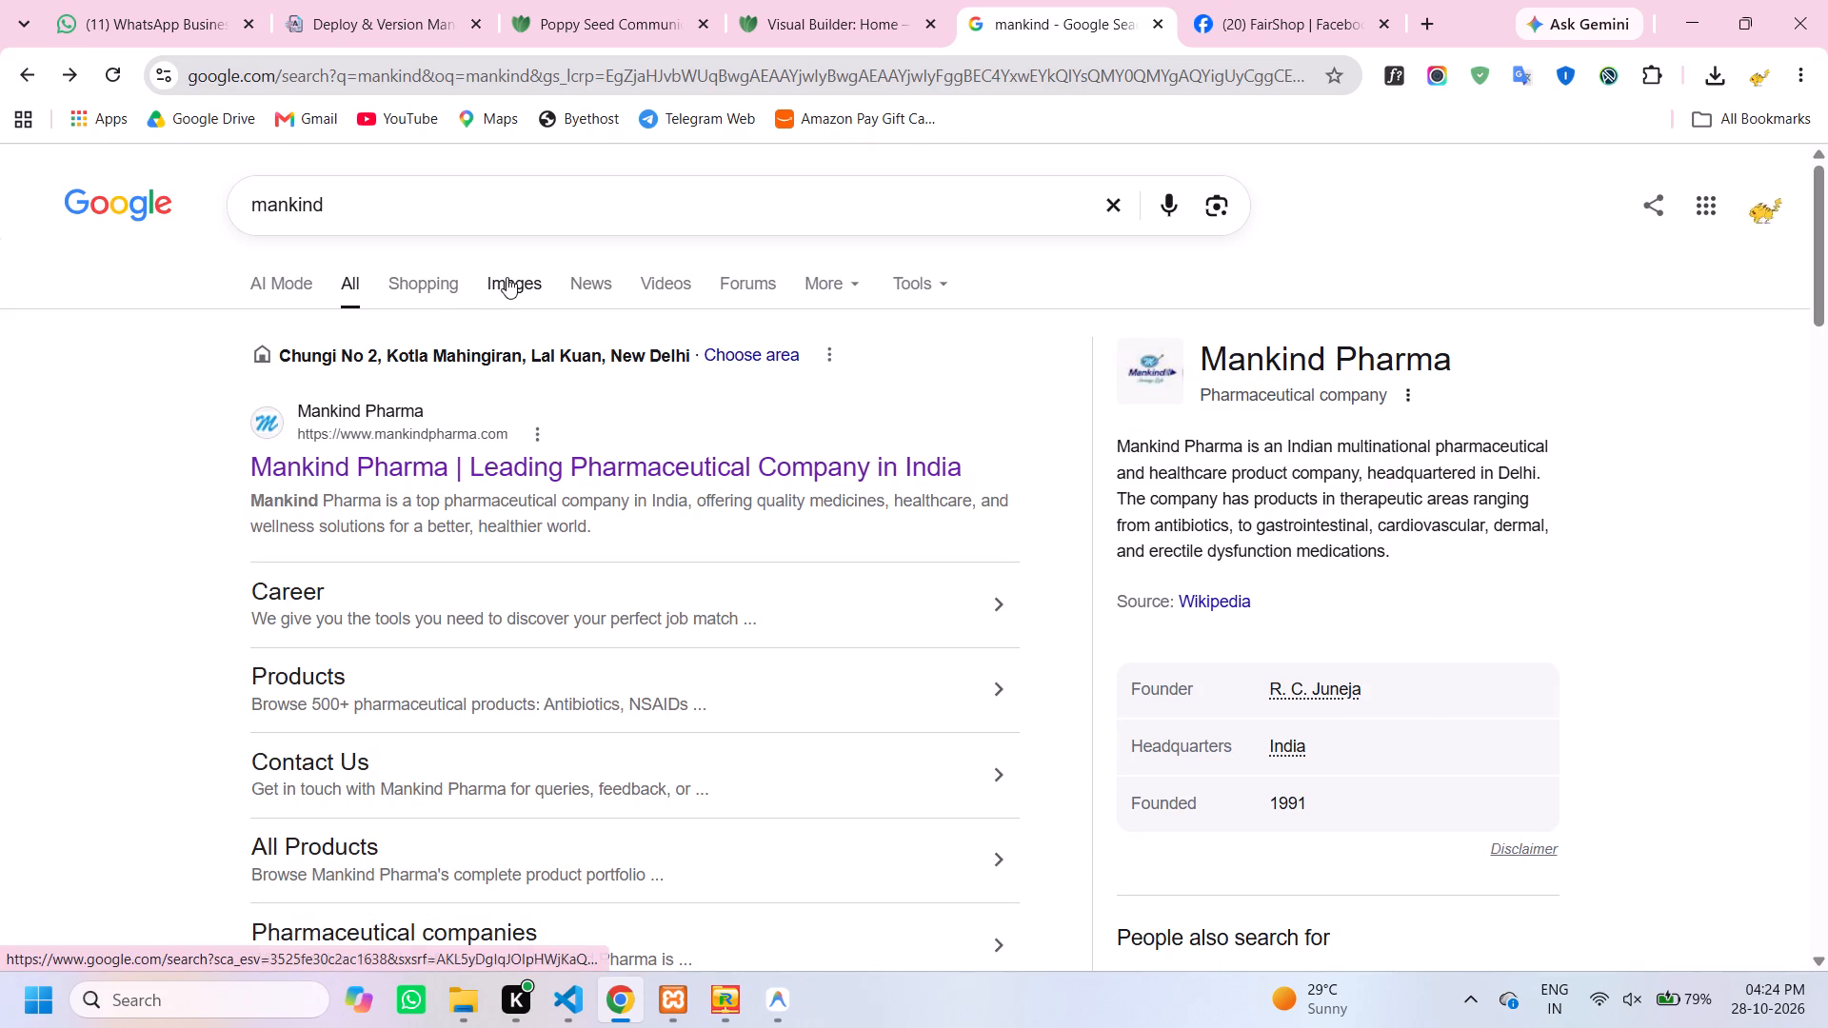
Find the Mankind Serving Life logo among Google's image results and save it as mankind in the logosss folder.
{"action": "left_click", "coordinate": [507, 277]}
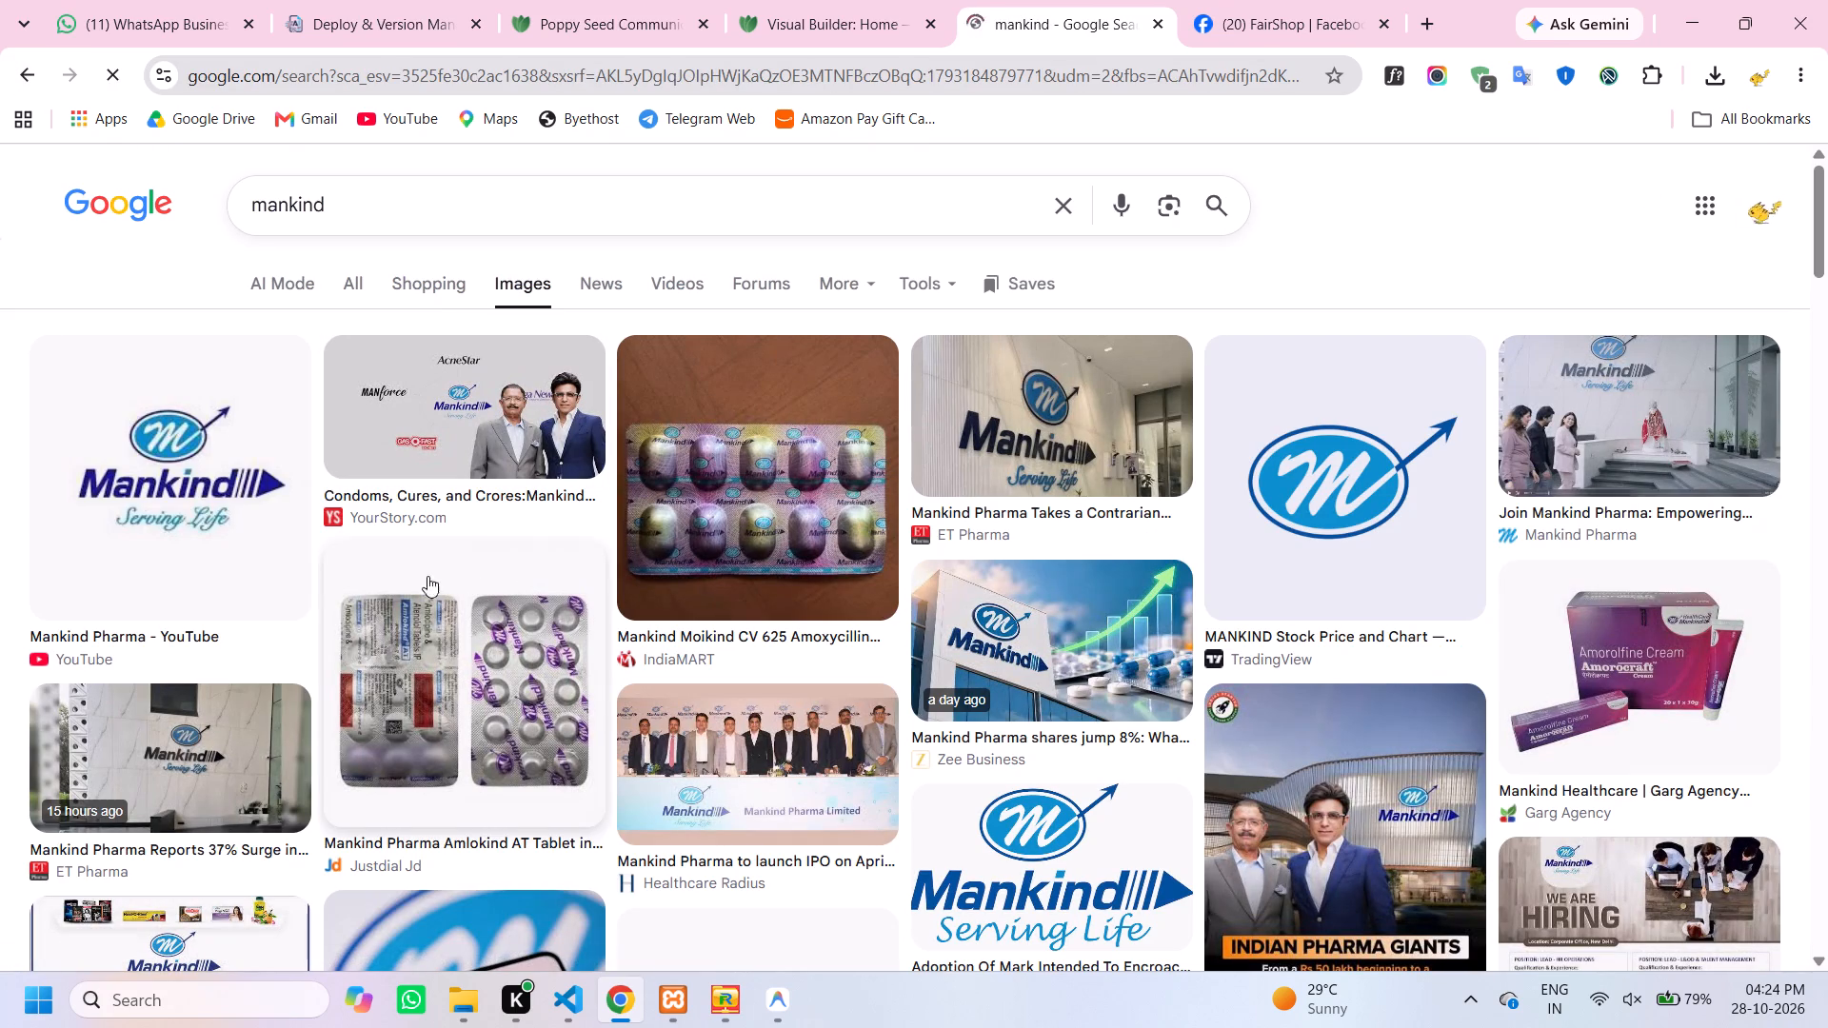
{"action": "scroll", "coordinate": [974, 722], "scroll_direction": "down", "scroll_amount": 1}
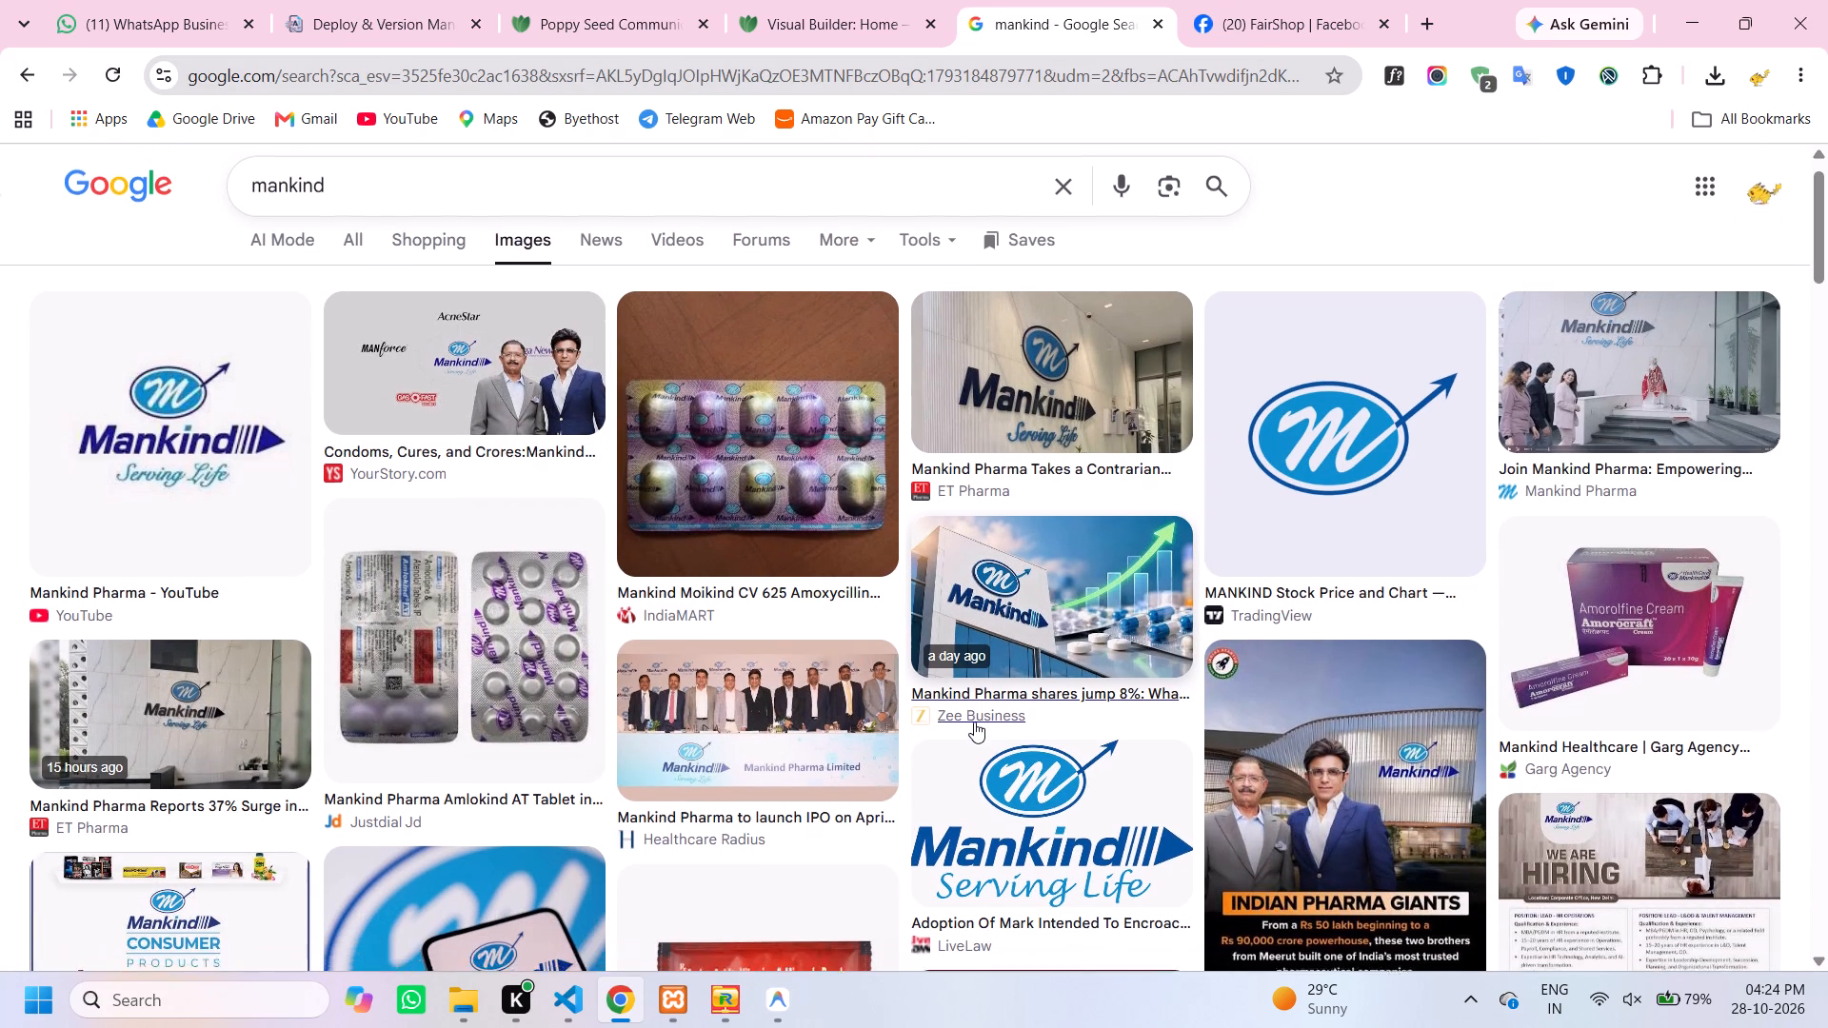
{"action": "scroll", "coordinate": [974, 722], "scroll_direction": "down", "scroll_amount": 2}
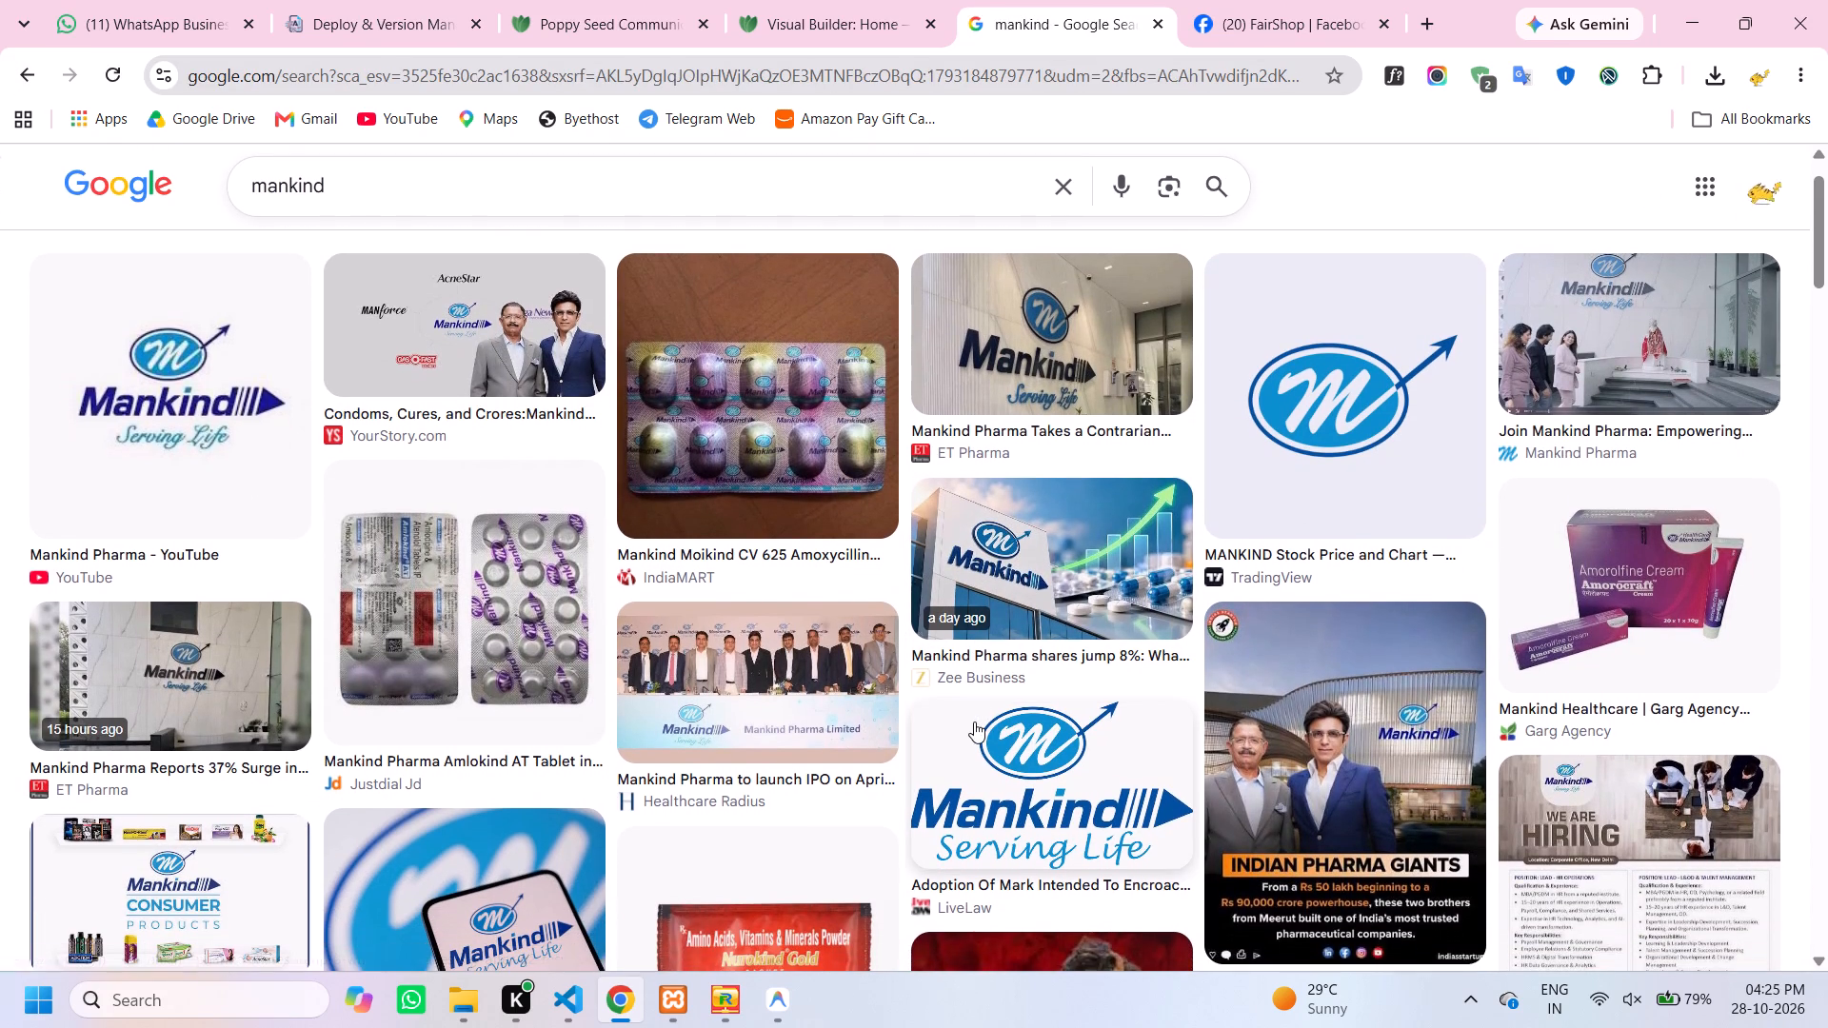
{"action": "scroll", "coordinate": [974, 722], "scroll_direction": "down", "scroll_amount": 2}
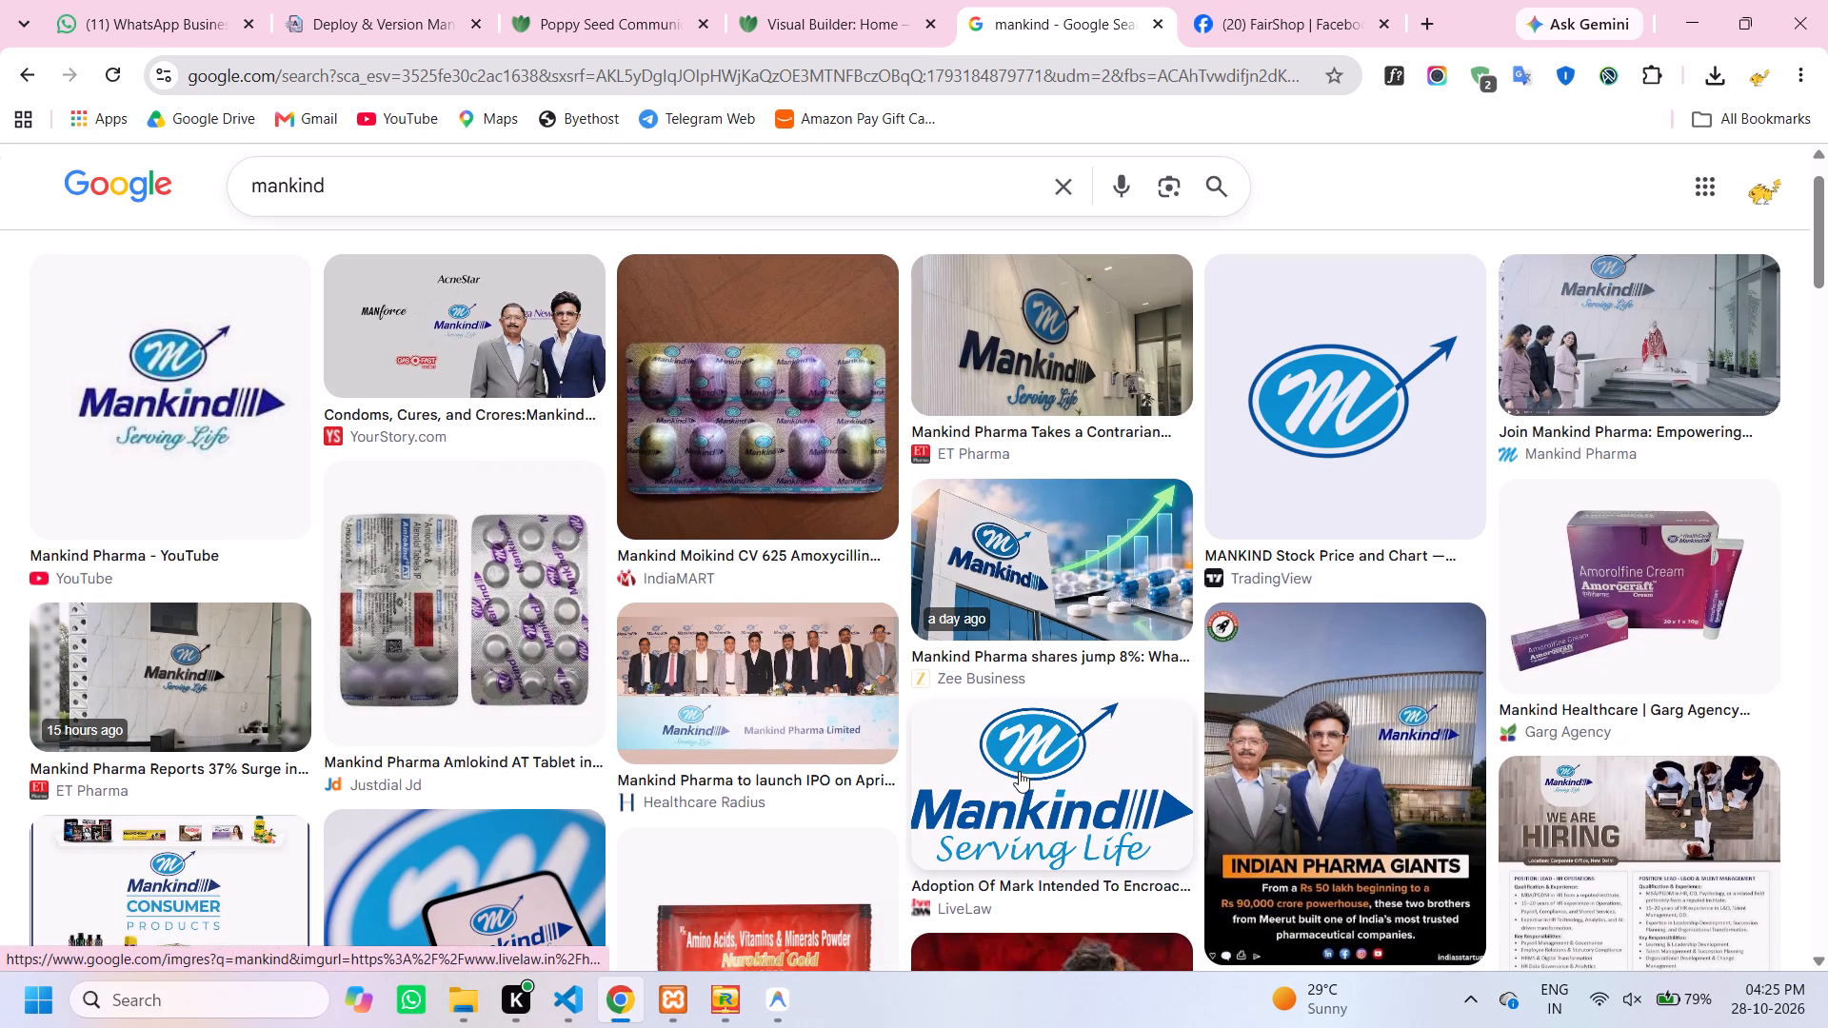
{"action": "scroll", "coordinate": [1019, 771], "scroll_direction": "down", "scroll_amount": 1}
{"action": "right_click", "coordinate": [1025, 642]}
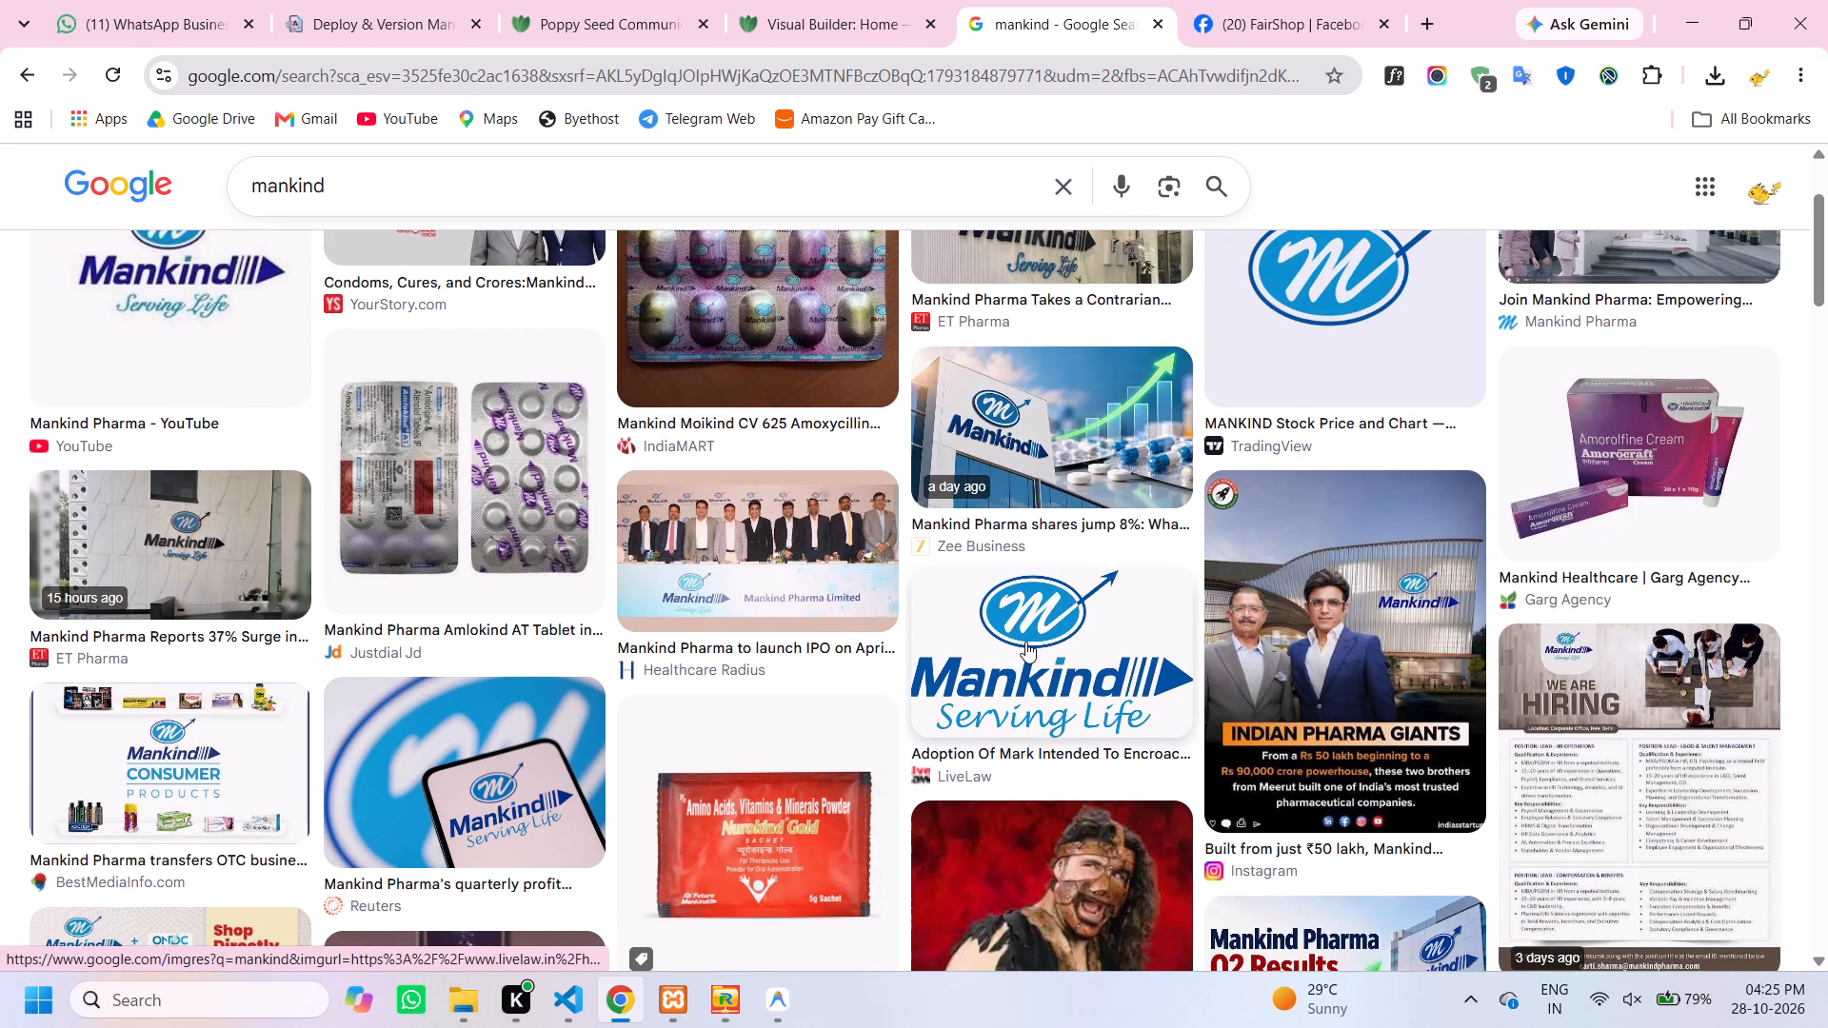
{"action": "left_click", "coordinate": [1102, 659]}
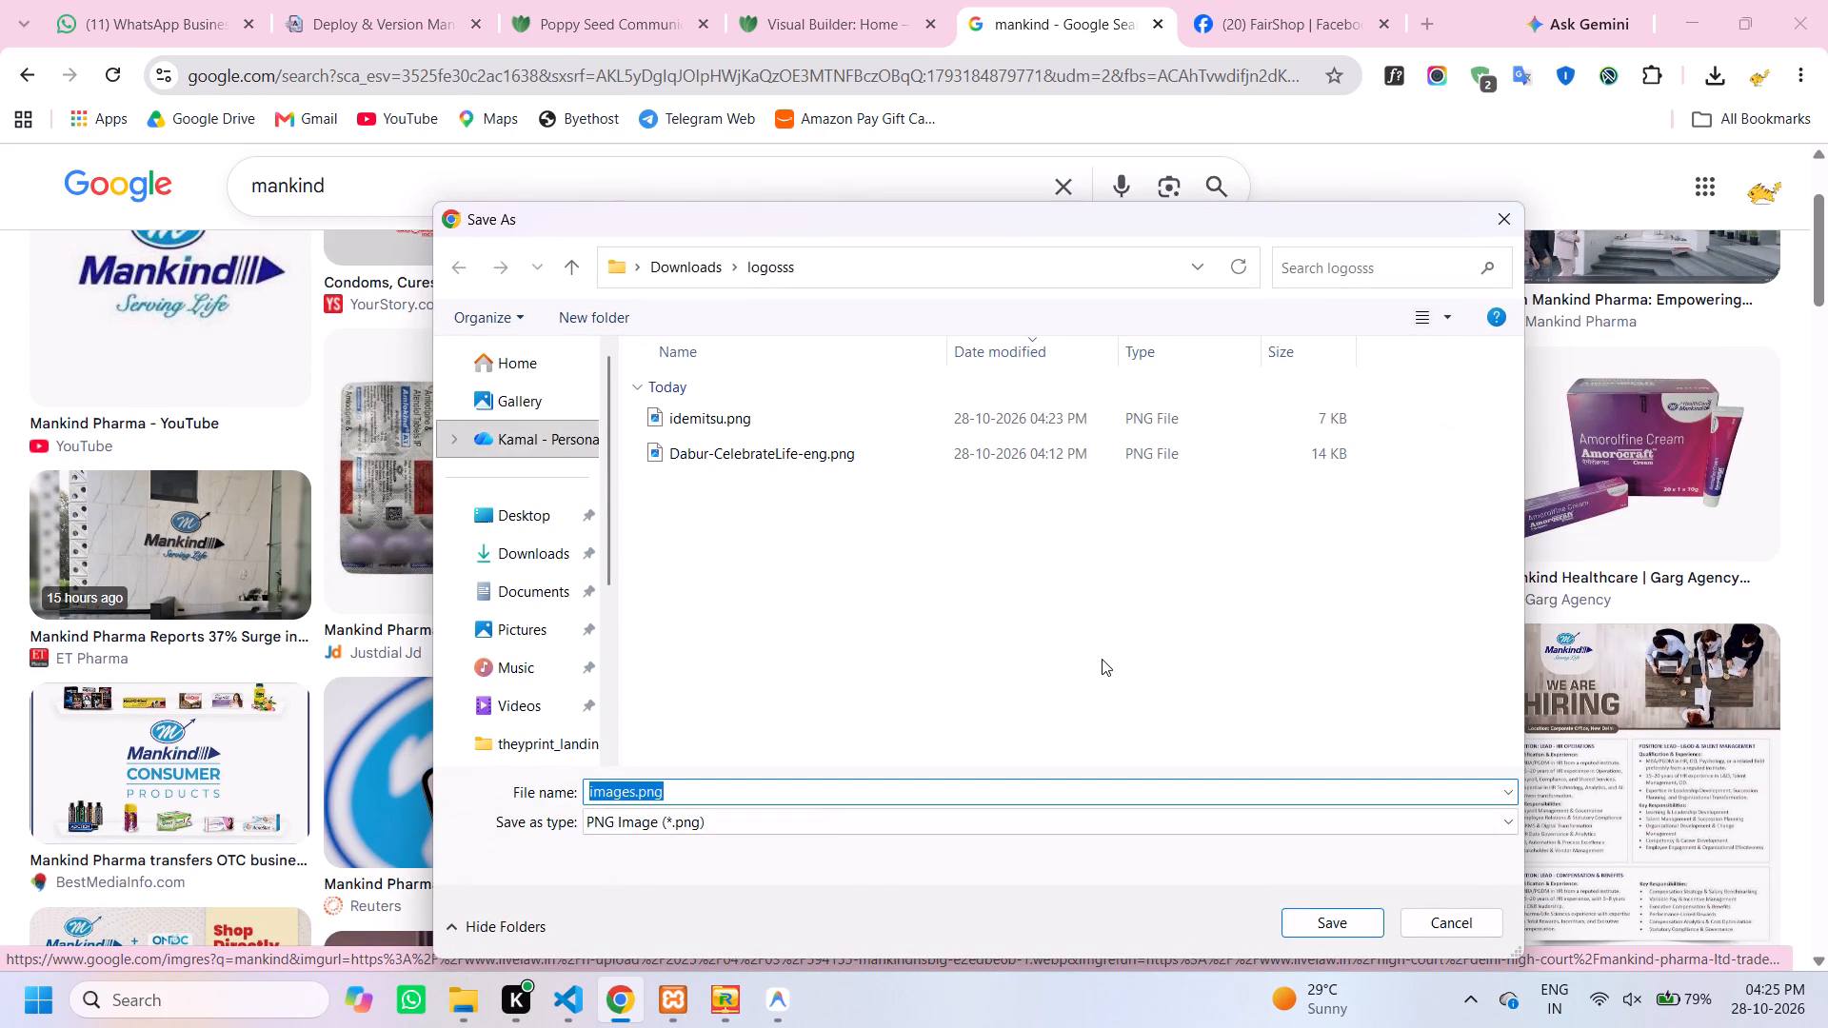
{"action": "type", "text": "mankind"}
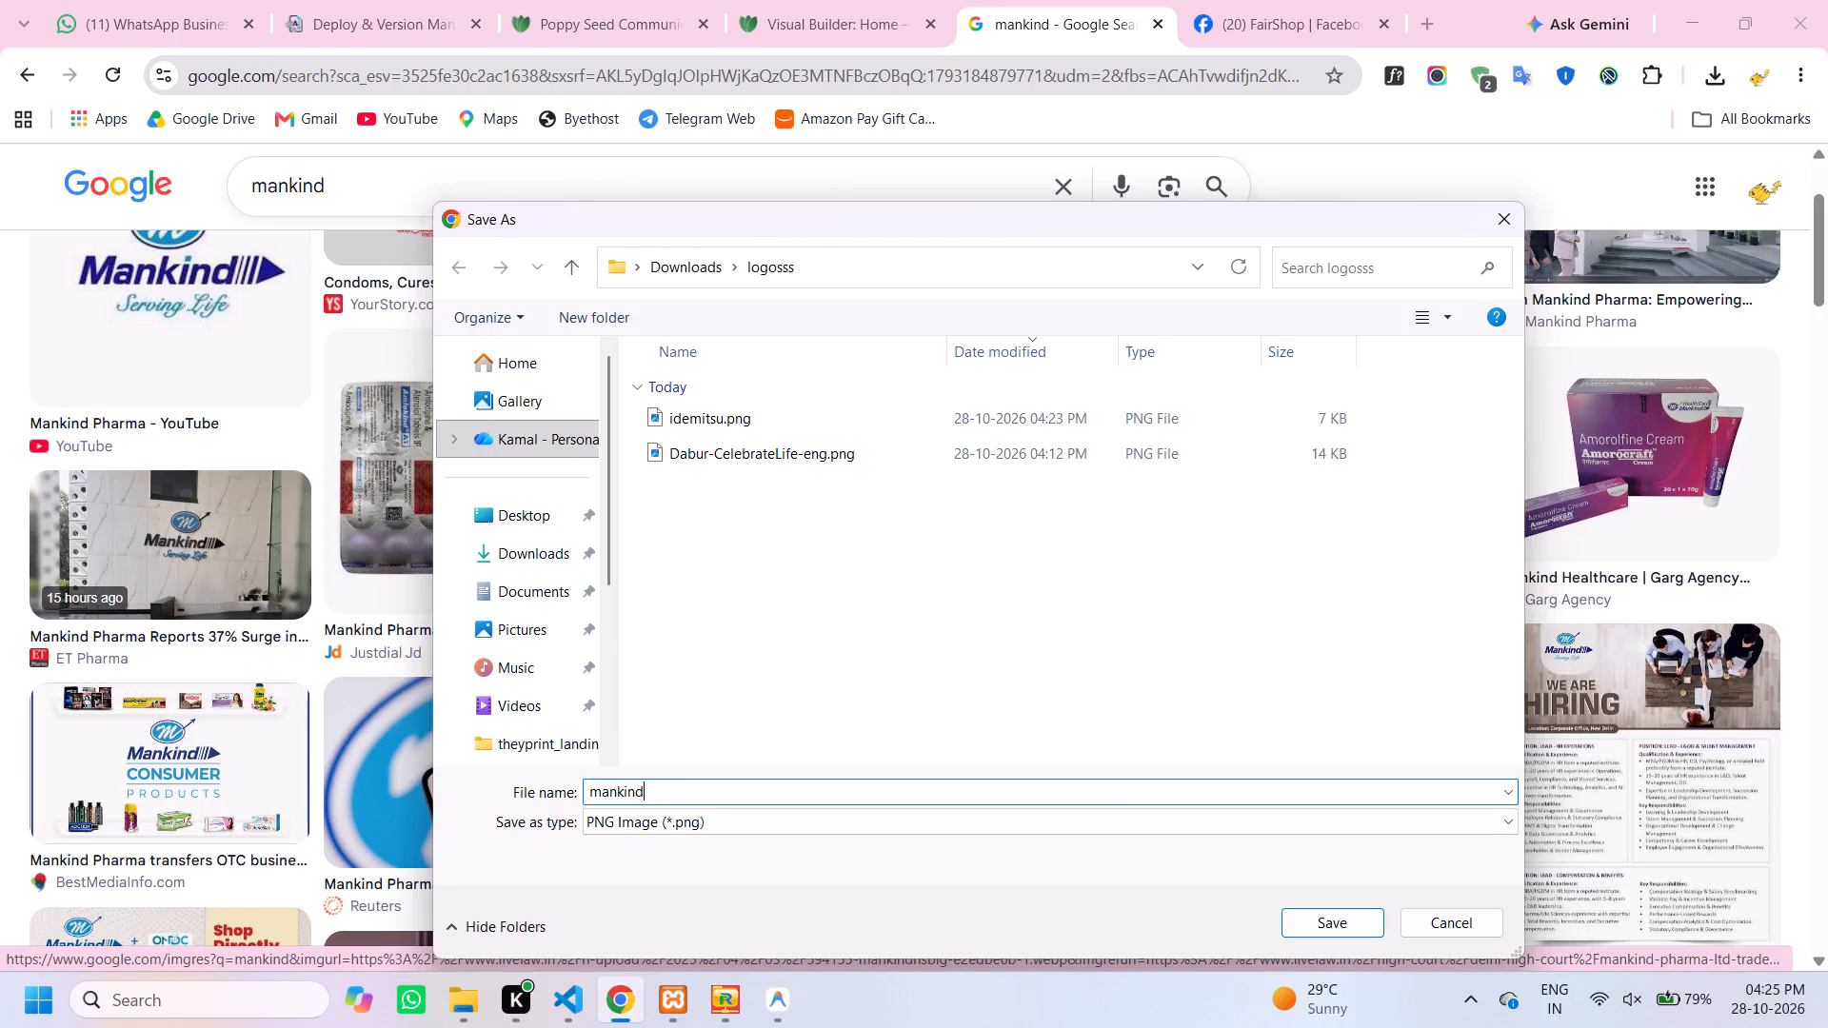
{"action": "key", "text": "Return"}
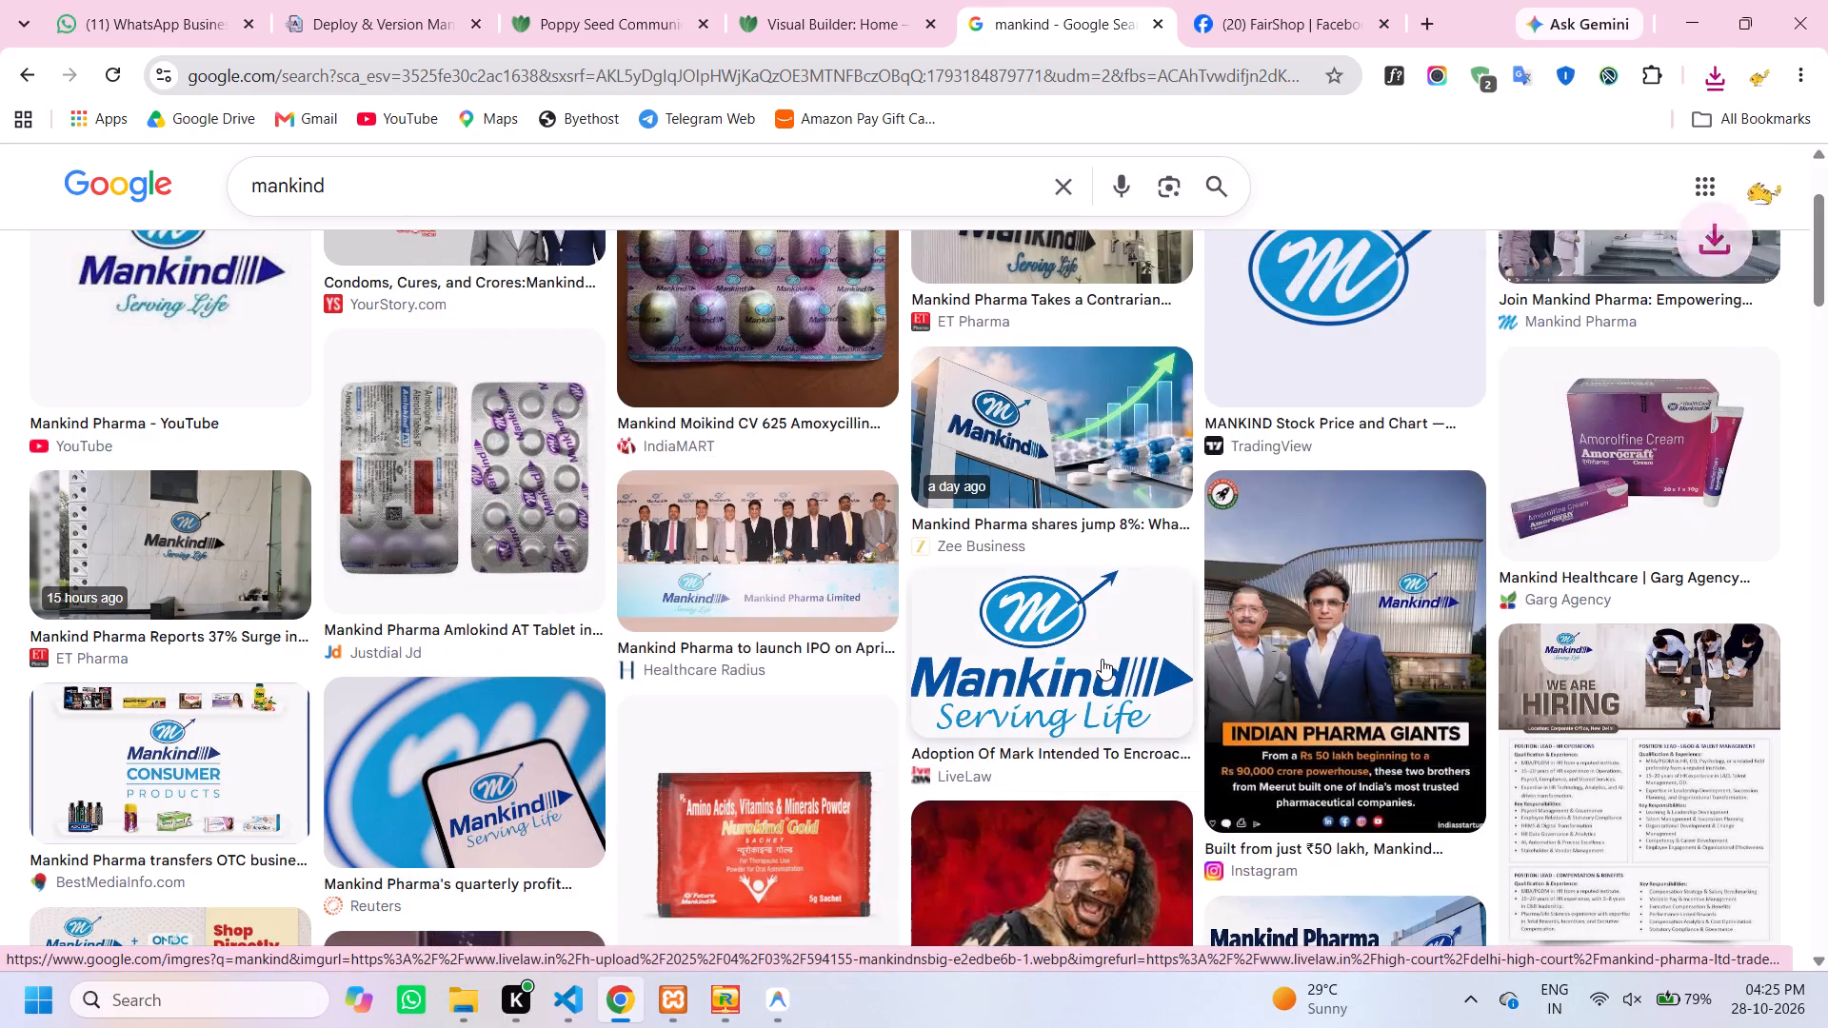
Add another client logo entry in the Home page's Visual Builder and set its brand name to Mankind.
{"action": "left_click", "coordinate": [755, 0]}
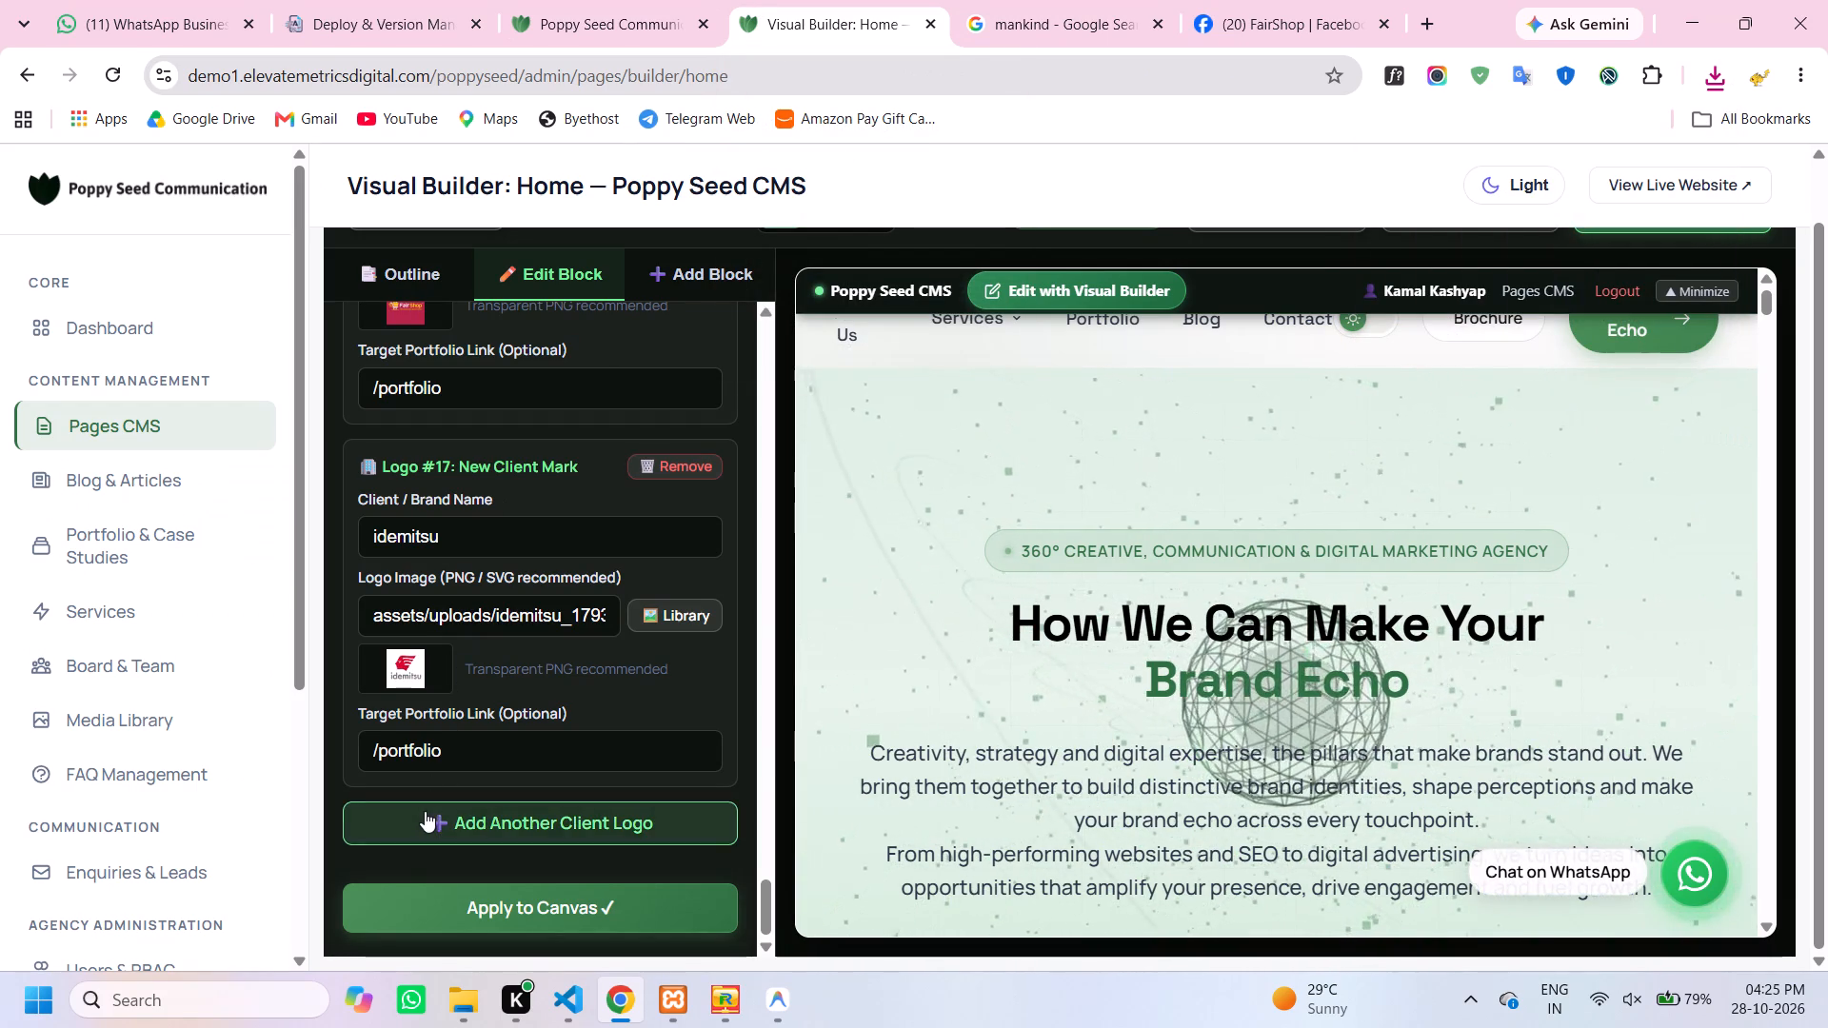
{"action": "left_click", "coordinate": [425, 811]}
{"action": "scroll", "coordinate": [425, 811], "scroll_direction": "down", "scroll_amount": 1}
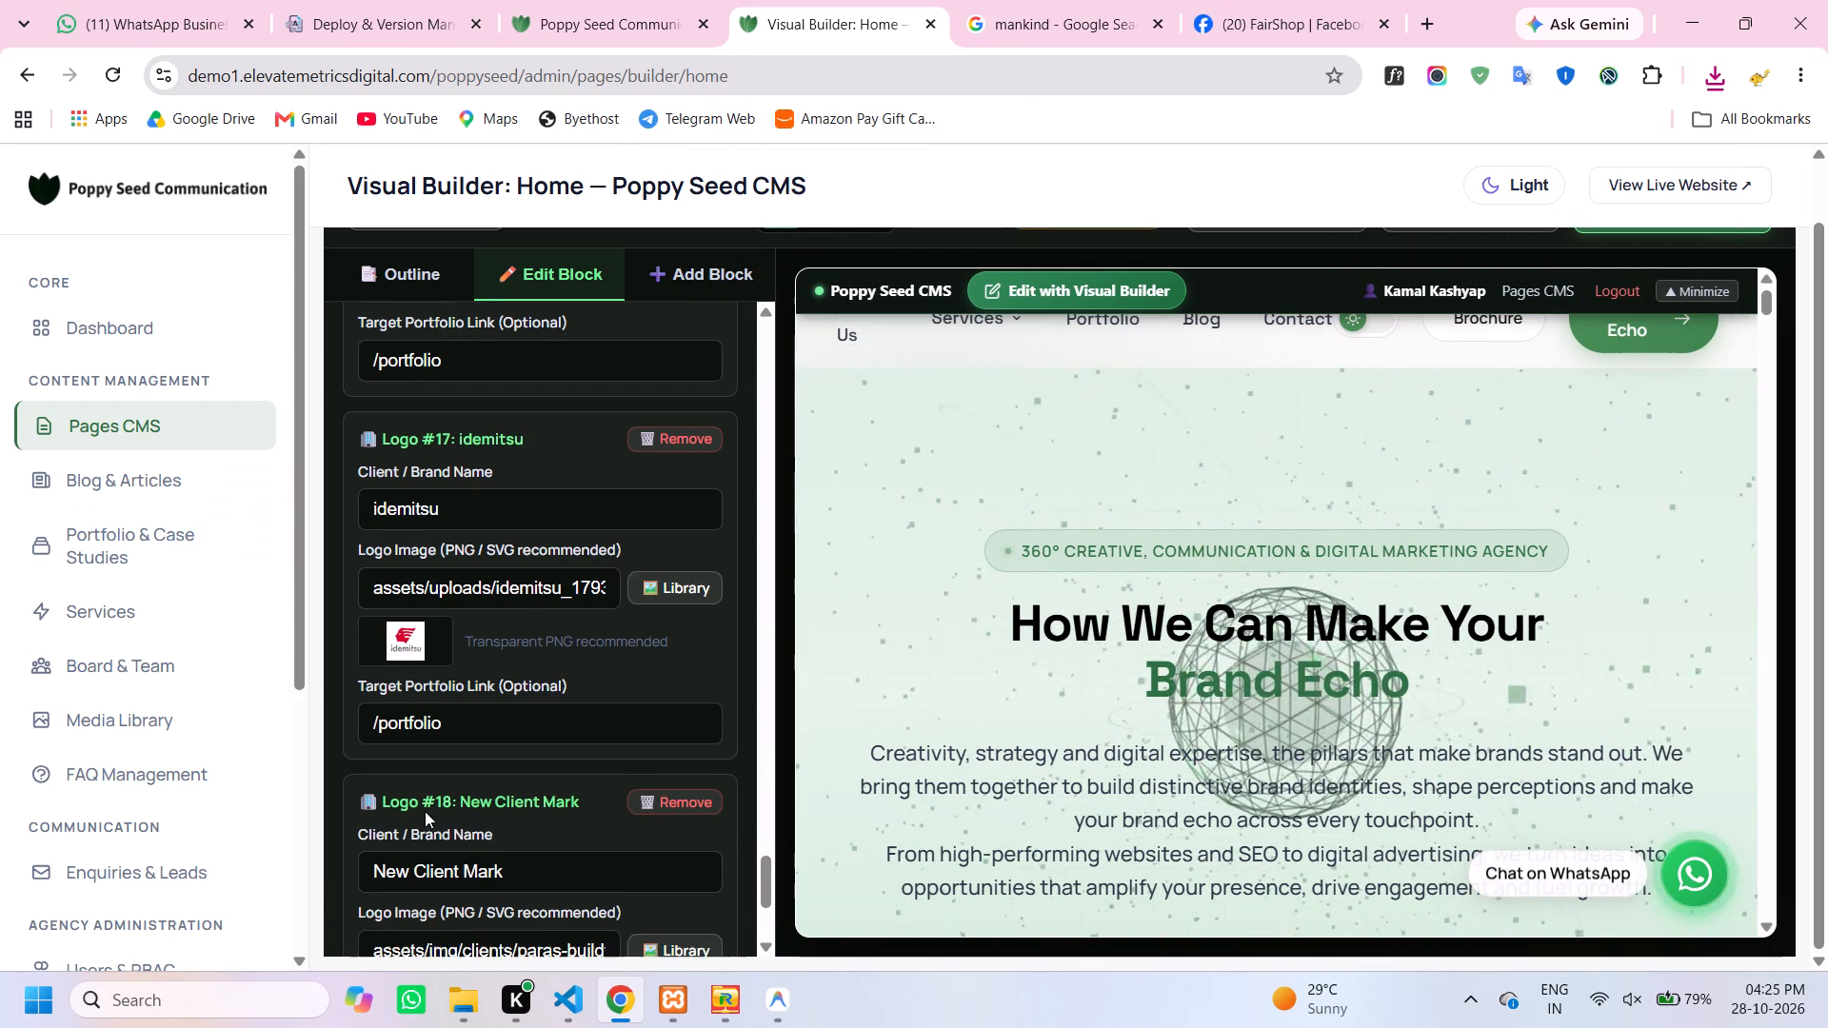
{"action": "scroll", "coordinate": [425, 811], "scroll_direction": "down", "scroll_amount": 1}
{"action": "left_click_drag", "start_coordinate": [509, 835], "coordinate": [289, 859]}
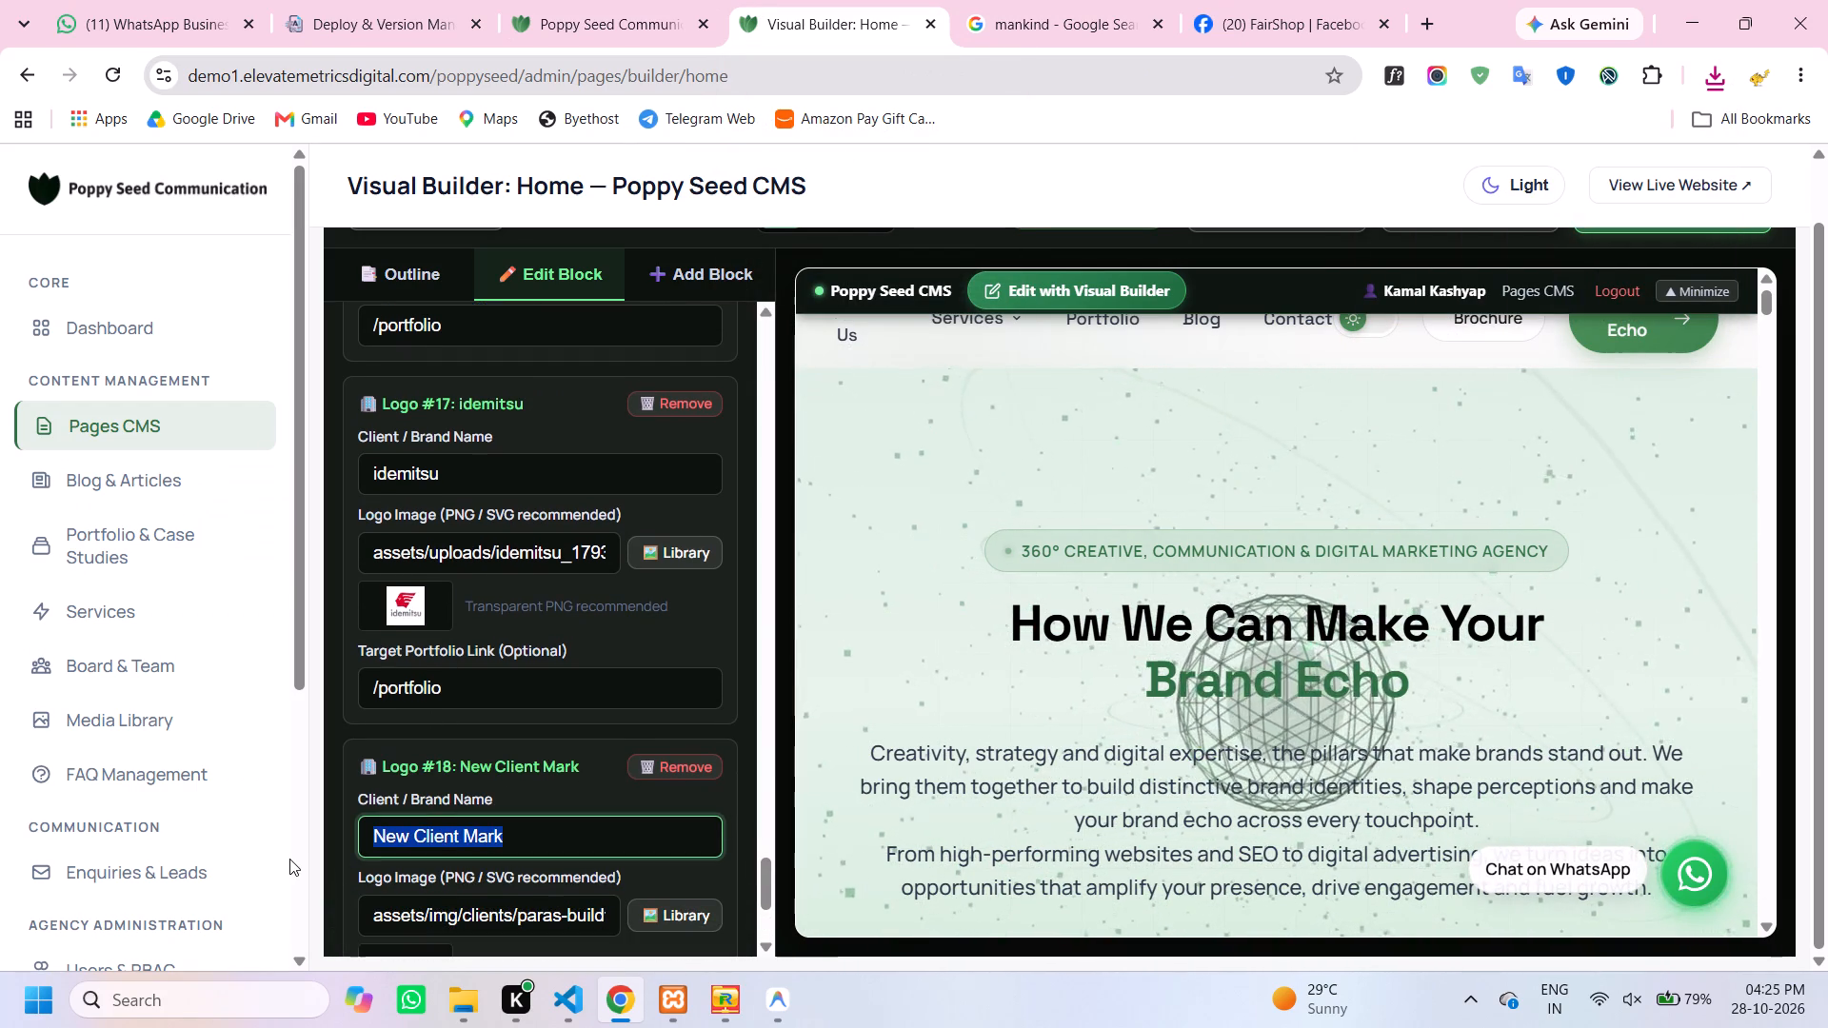
{"action": "type", "text": "Mankind"}
Open the media library for Logo #18's image and start an upload from the PC.
{"action": "scroll", "coordinate": [403, 750], "scroll_direction": "down", "scroll_amount": 1}
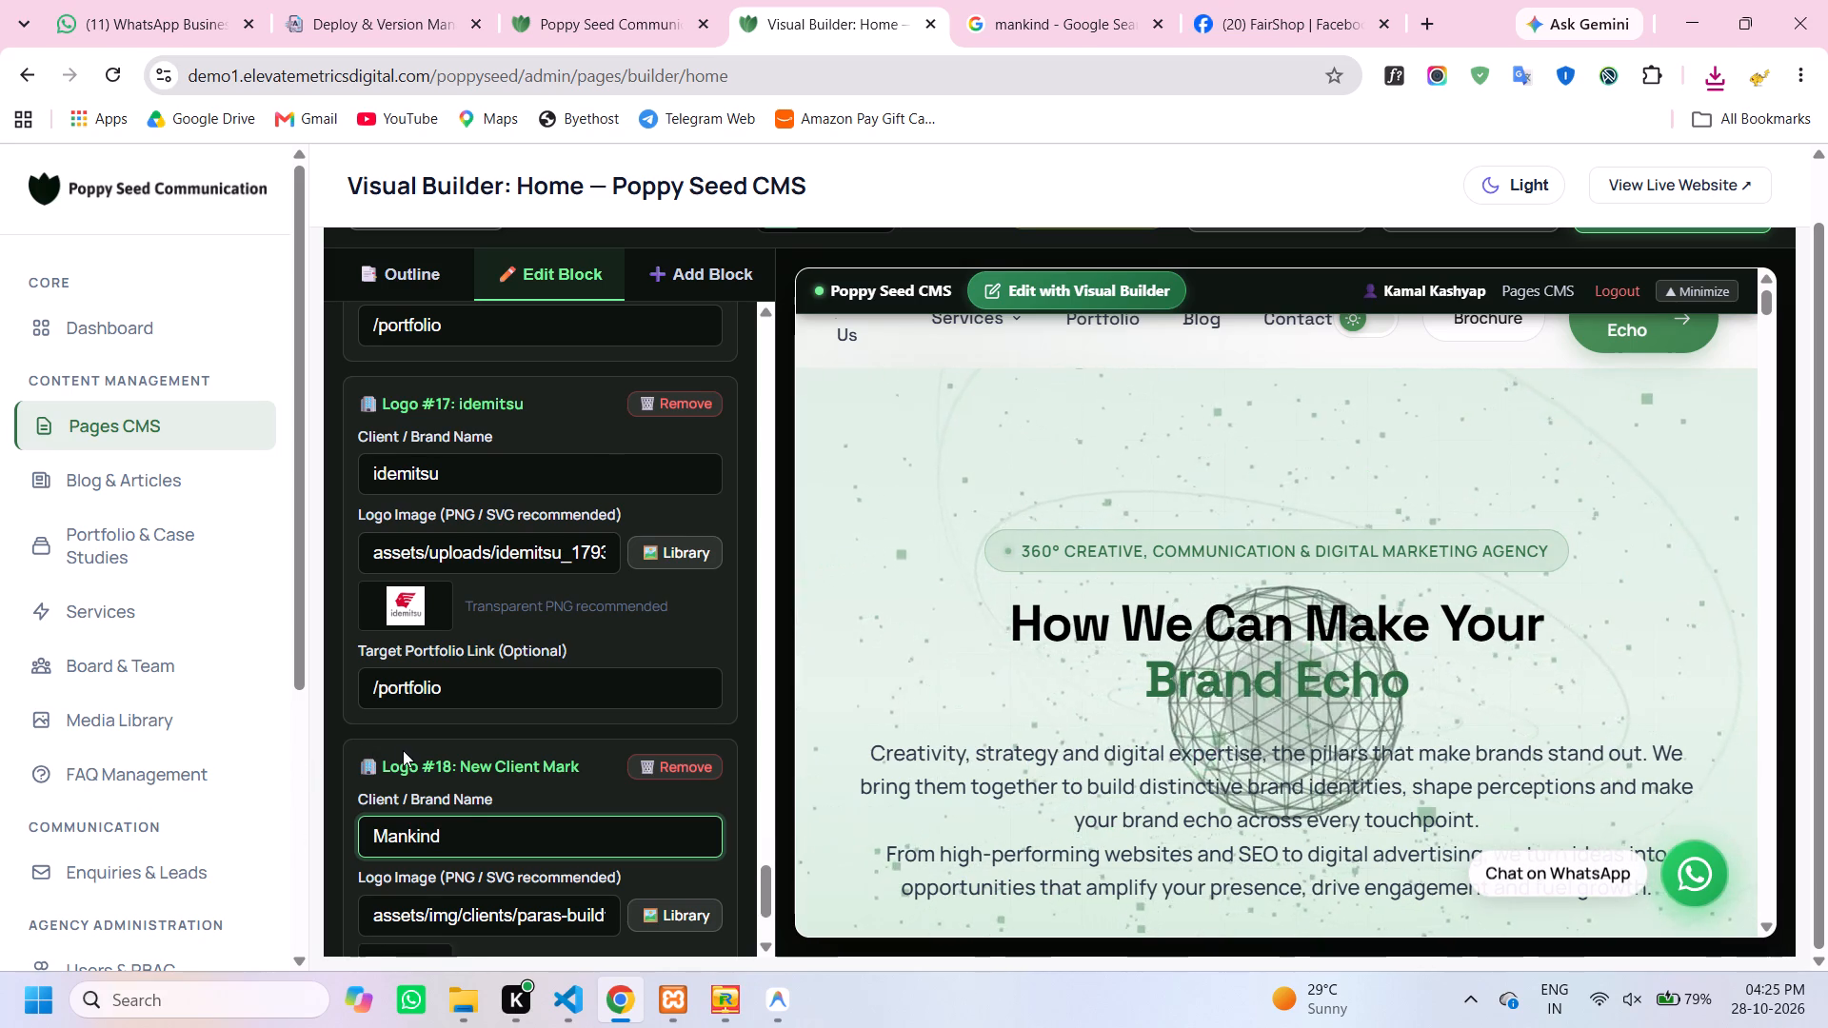
{"action": "scroll", "coordinate": [403, 750], "scroll_direction": "down", "scroll_amount": 1}
{"action": "left_click", "coordinate": [655, 709]}
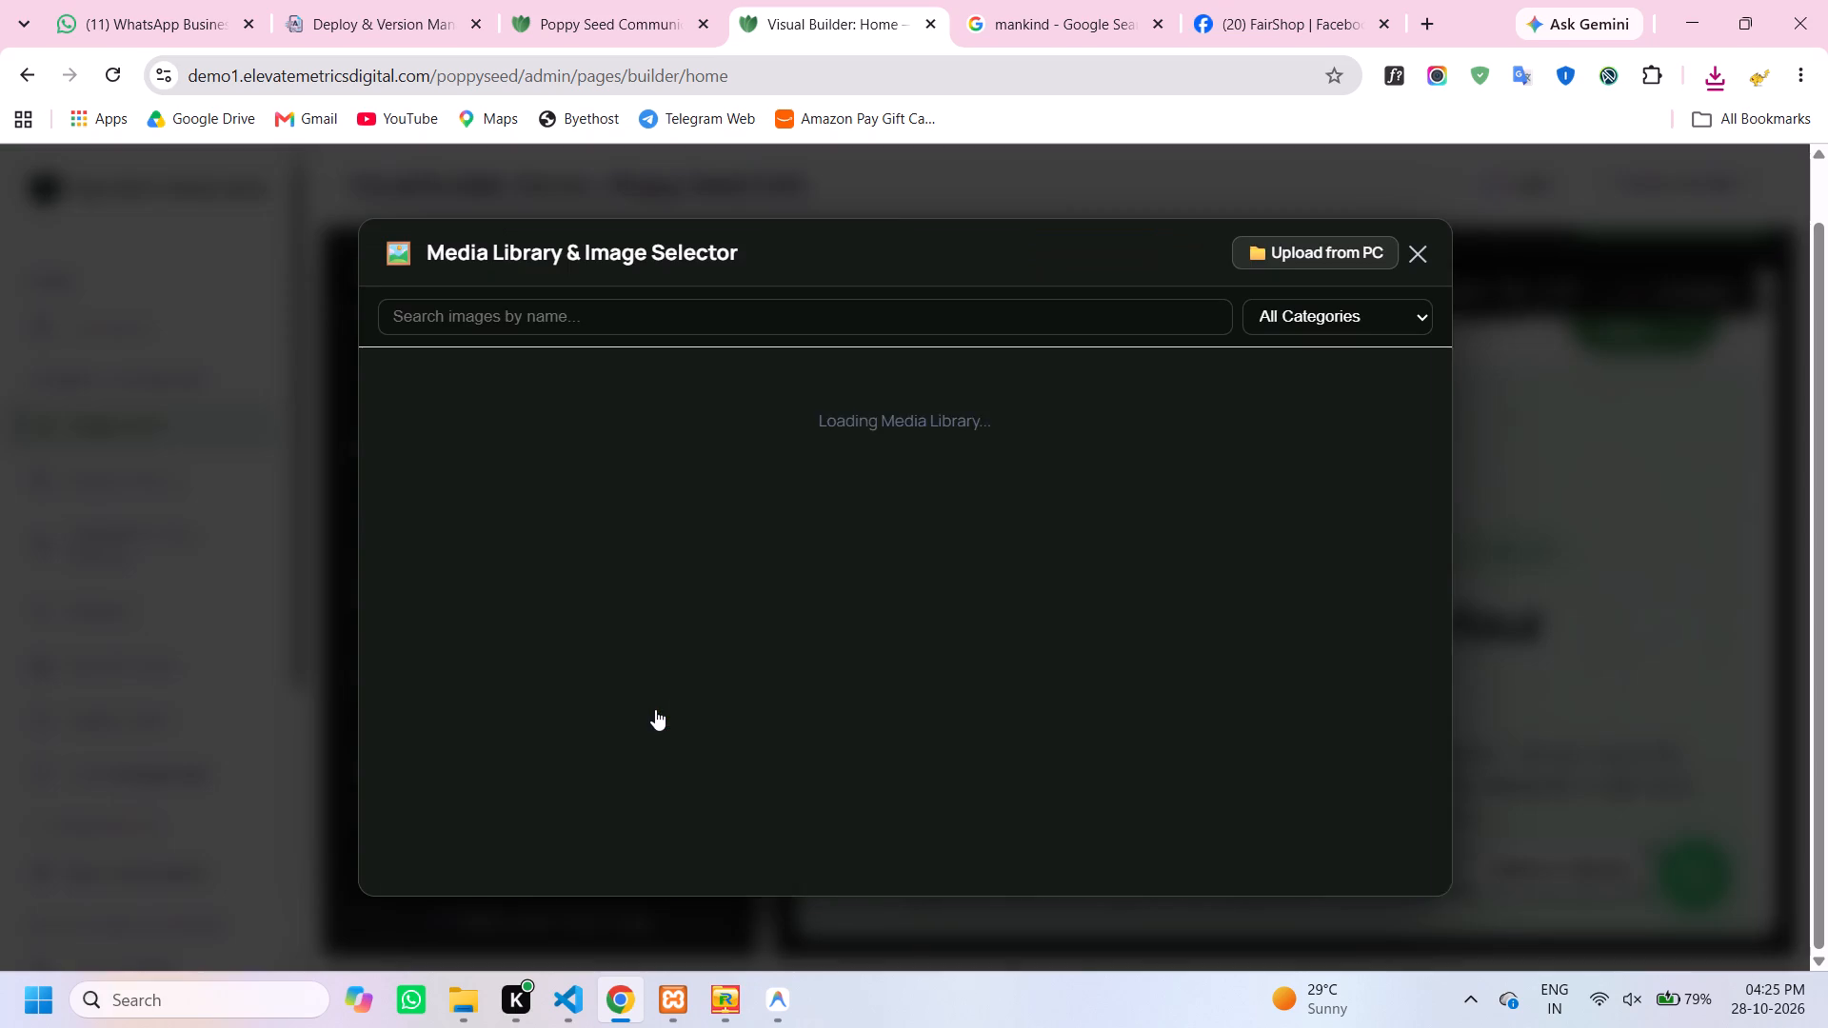
{"action": "left_click", "coordinate": [1298, 247]}
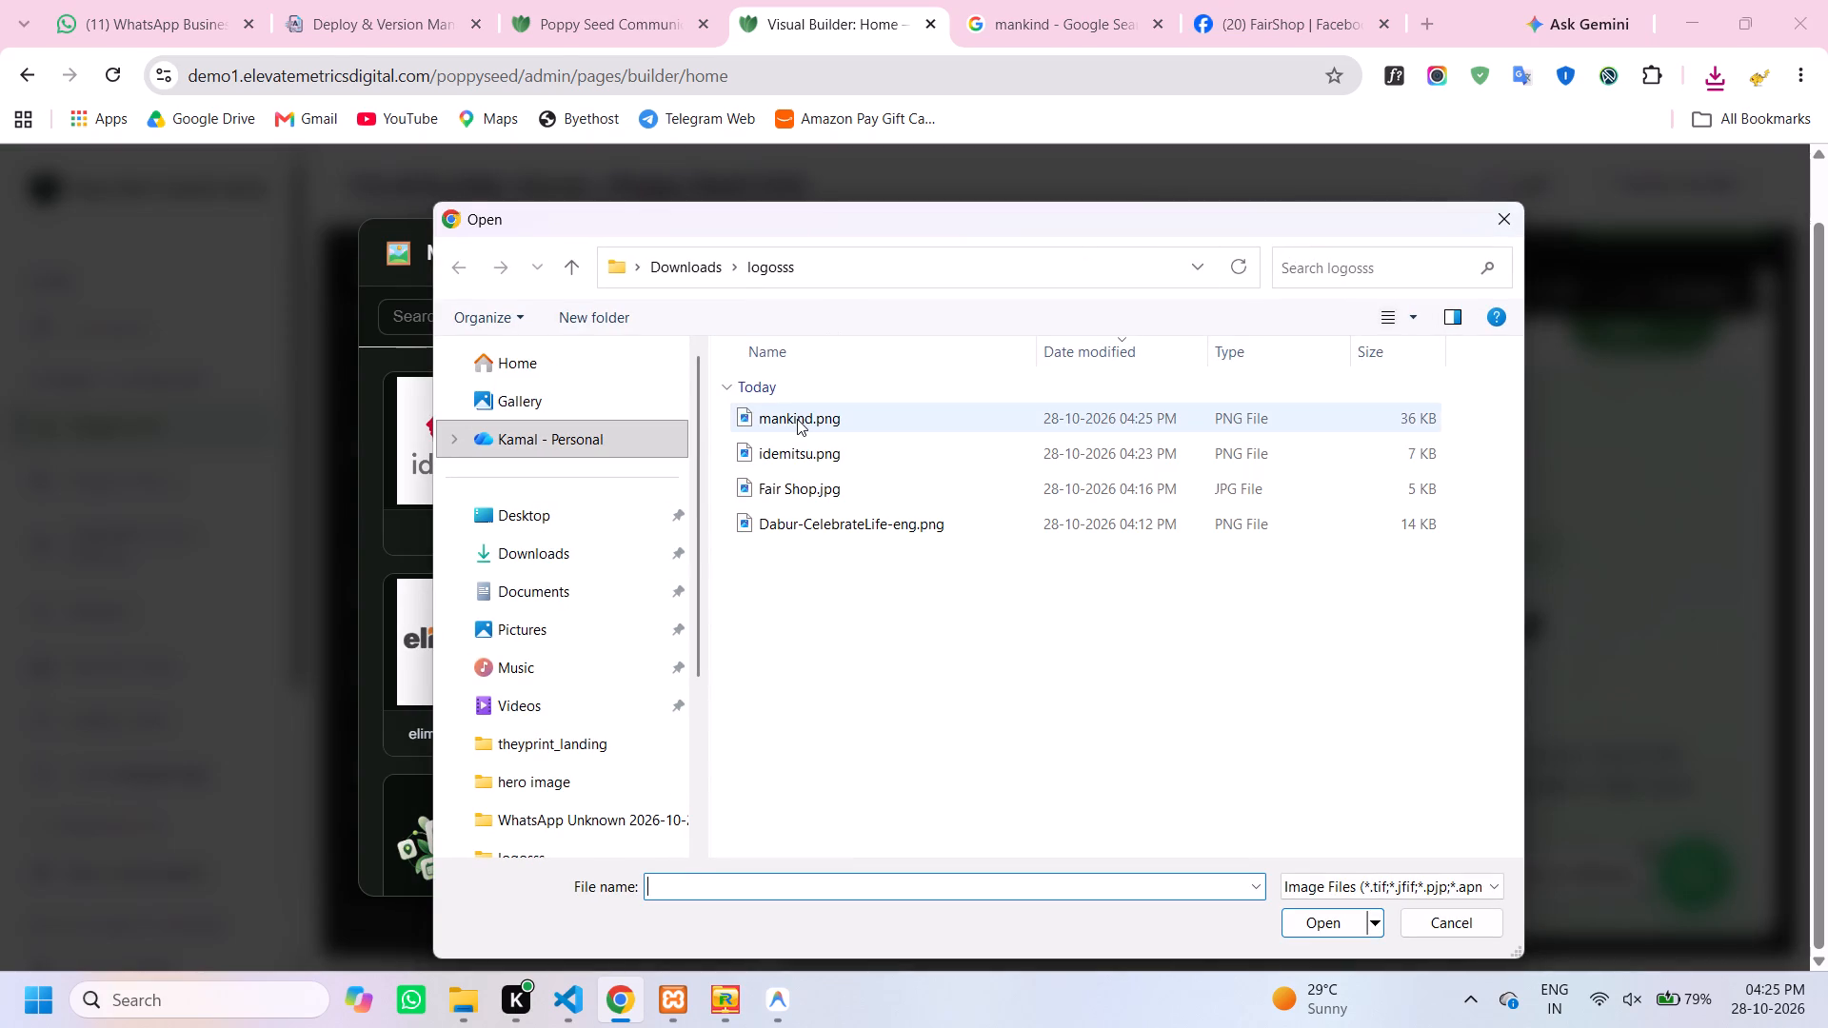
Upload mankind.png from the logosss folder and choose it as the image for Logo #18.
{"action": "double_click", "coordinate": [797, 419]}
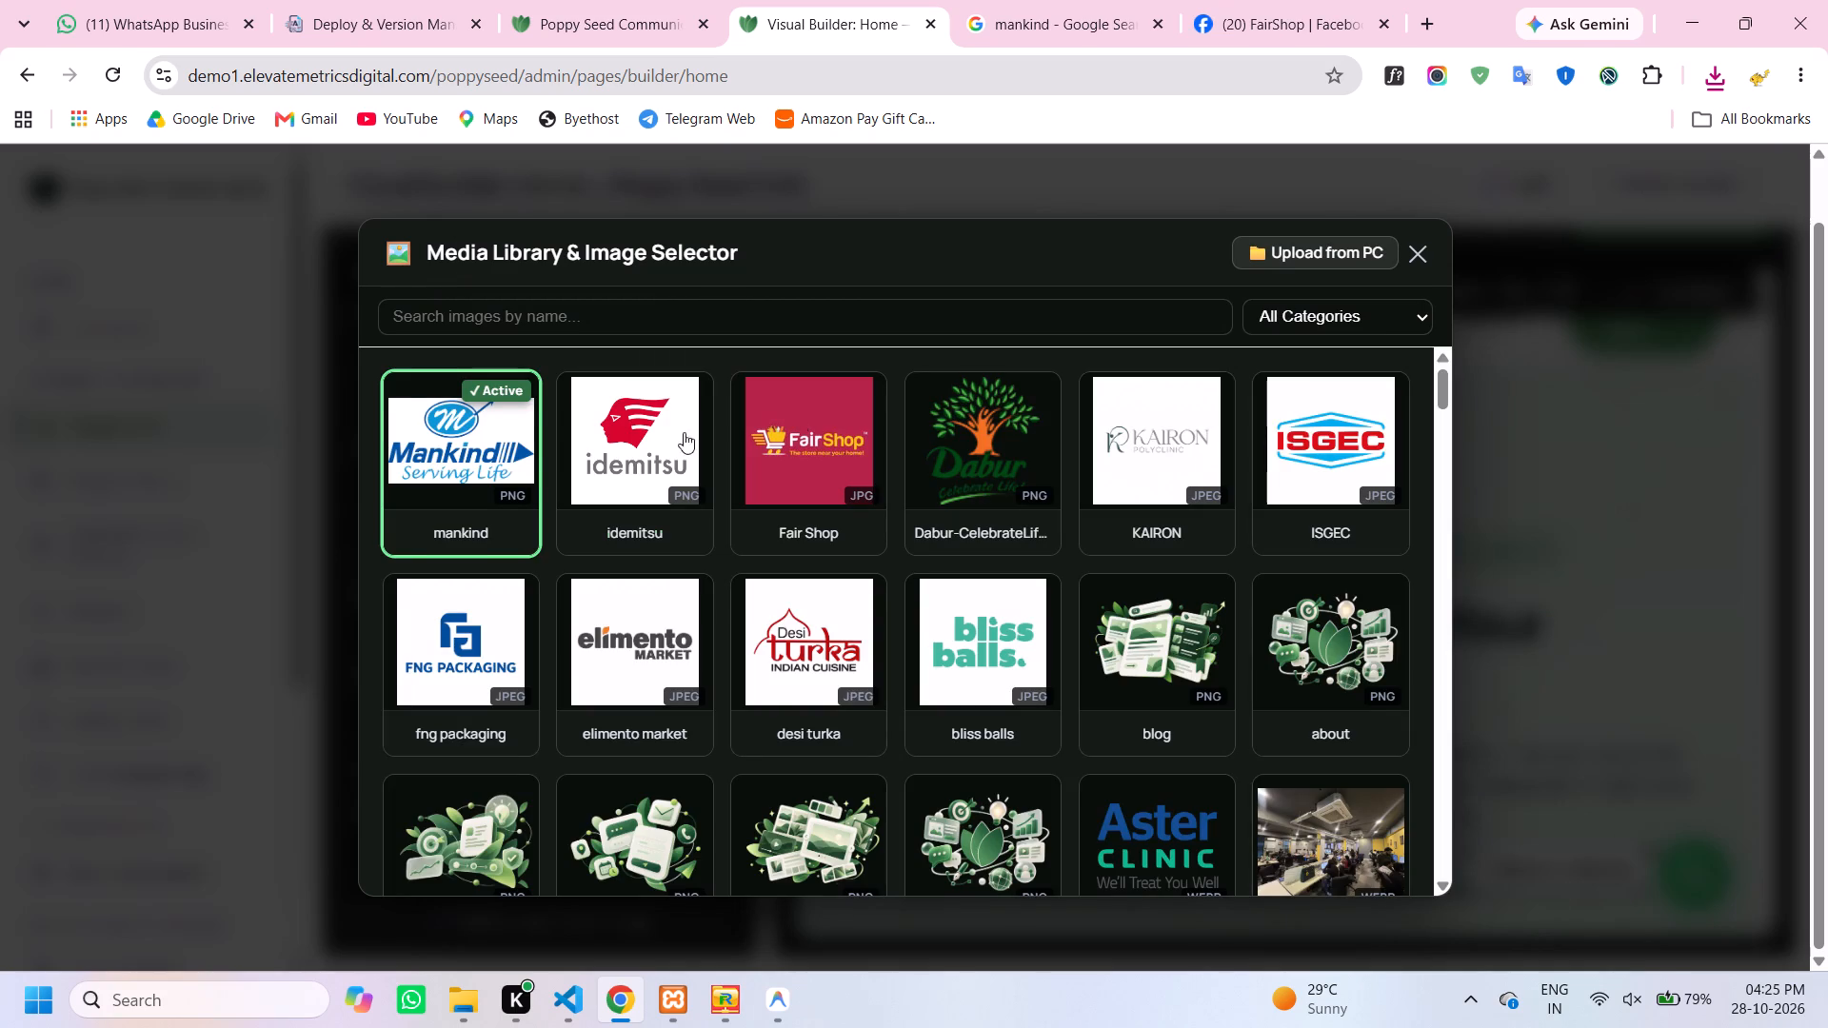
{"action": "left_click", "coordinate": [445, 438]}
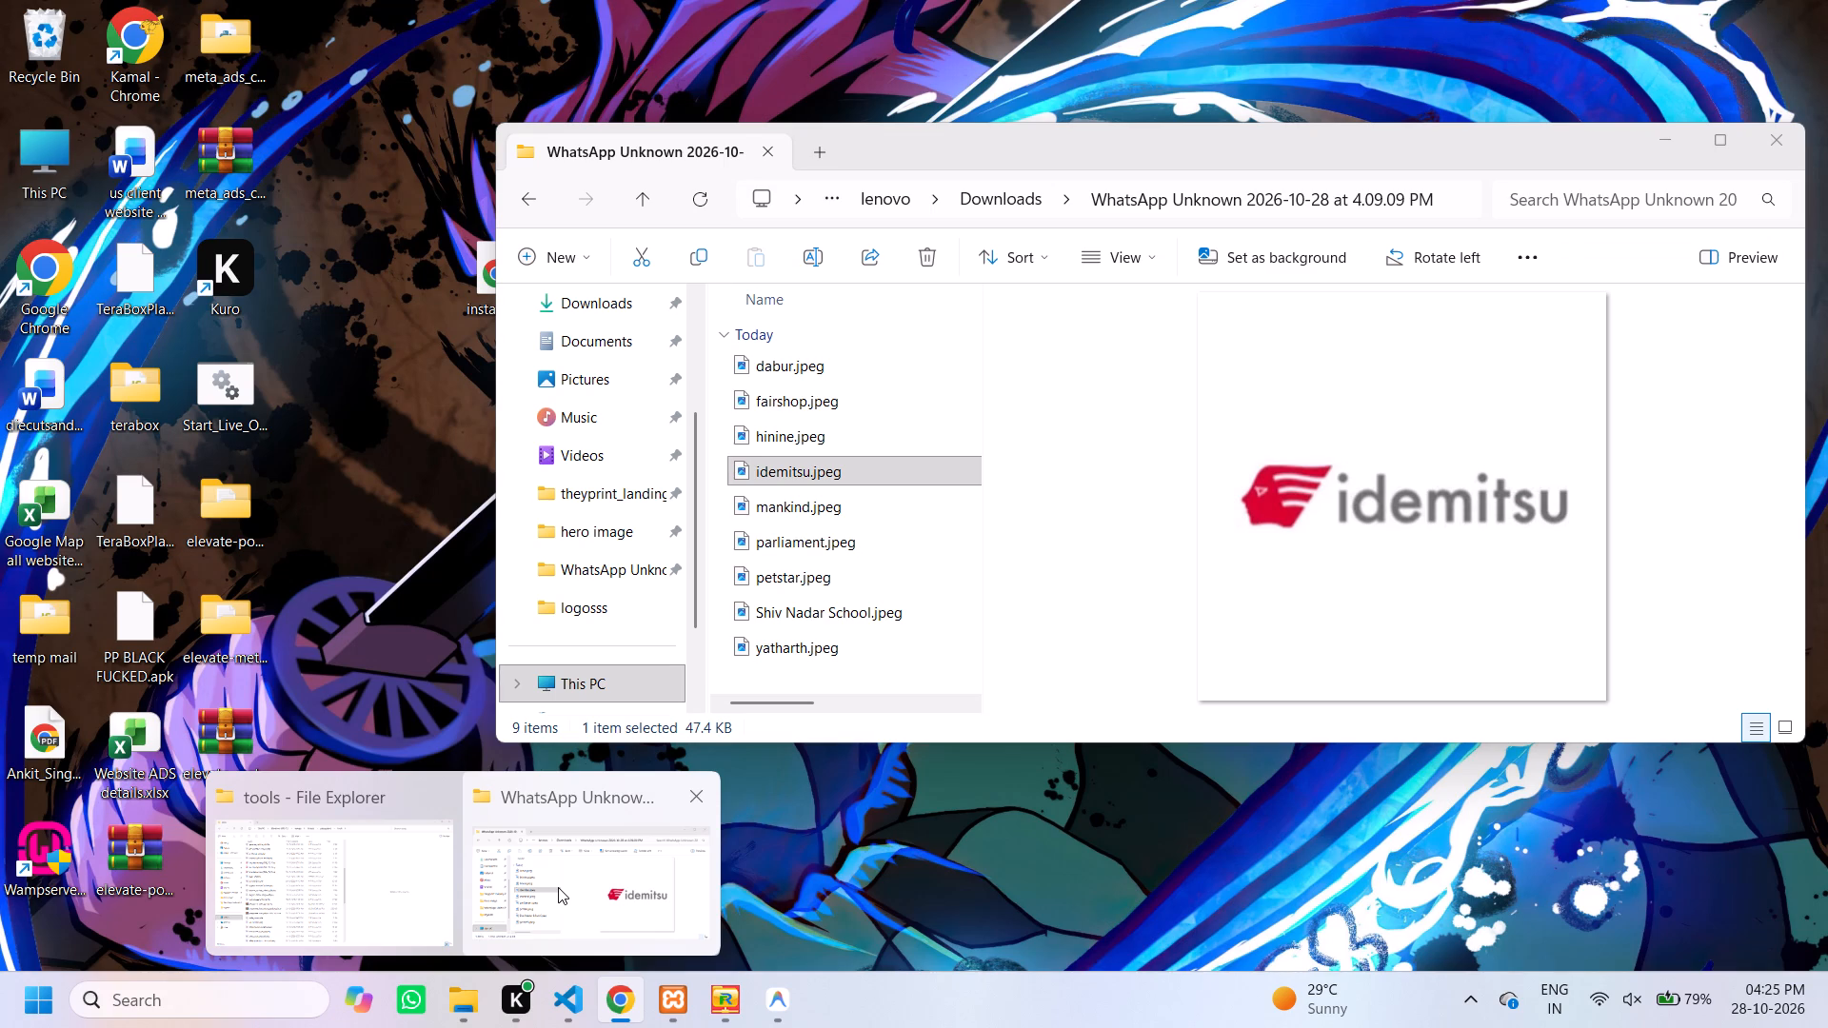
Close the tools File Explorer window and copy the name of parliament.jpeg from the WhatsApp Unknown folder.
{"action": "left_click", "coordinate": [436, 807]}
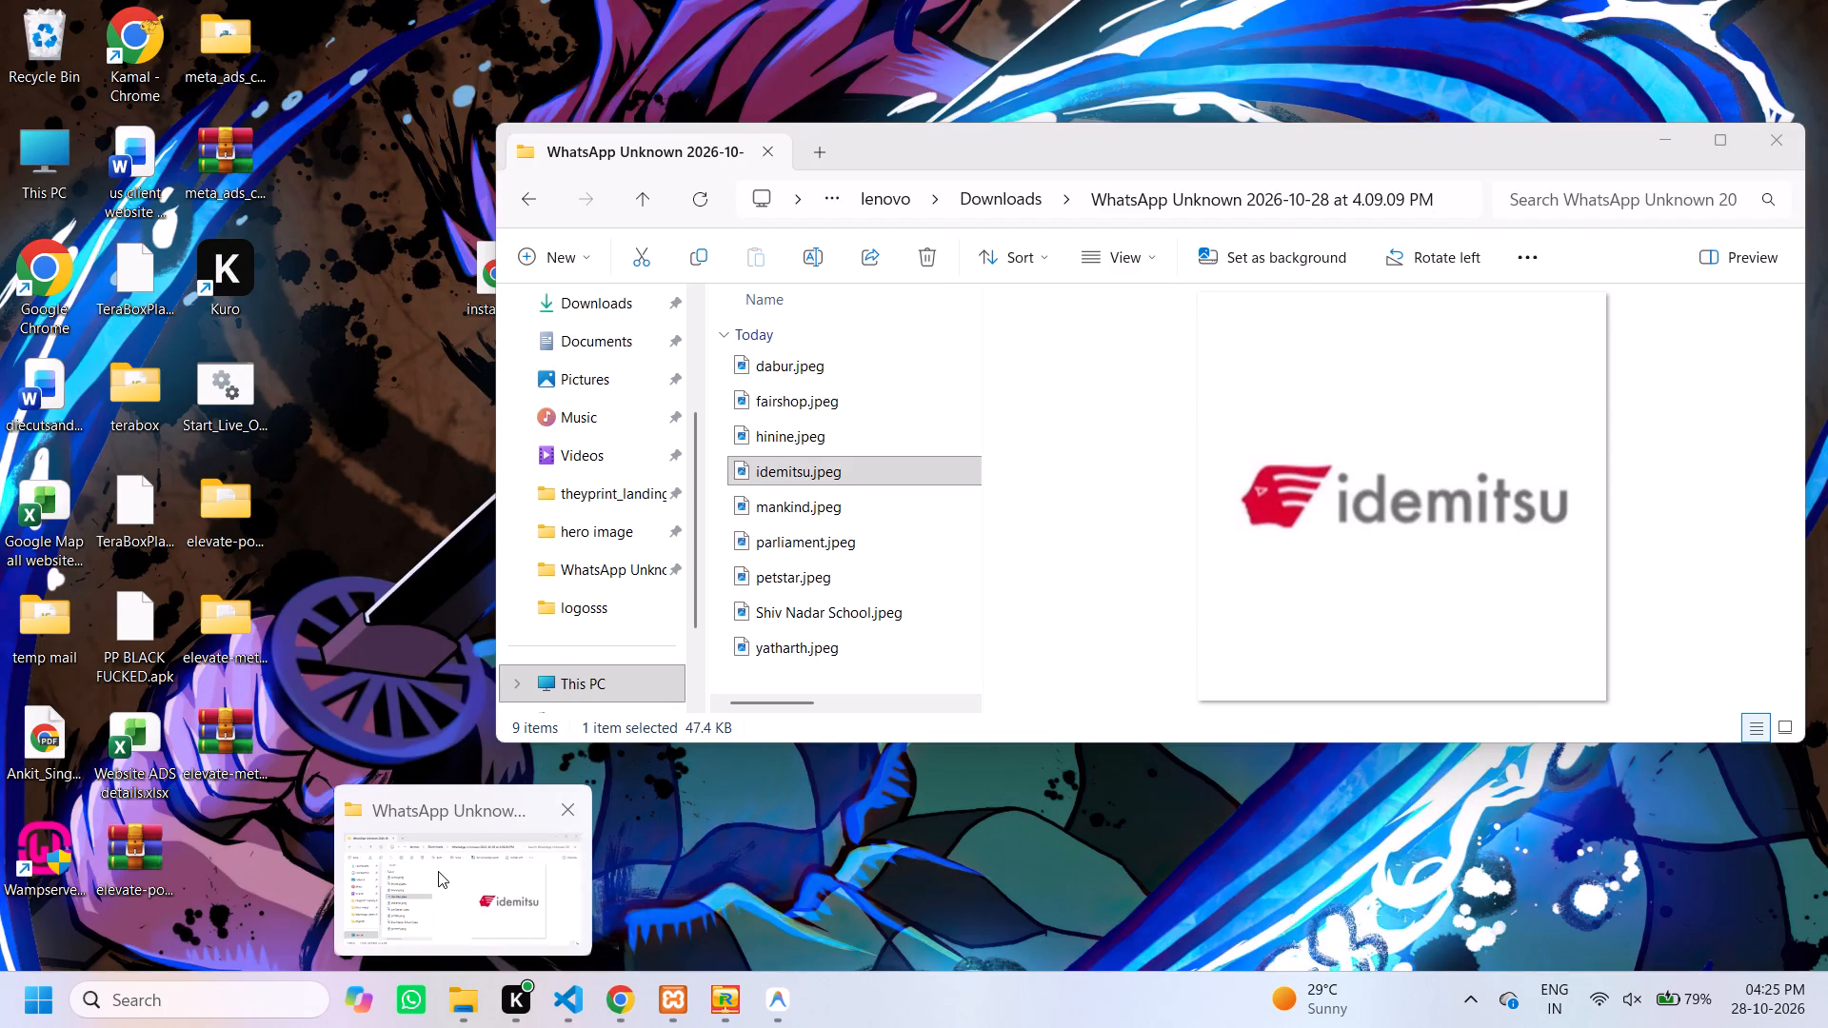
{"action": "left_click", "coordinate": [438, 871]}
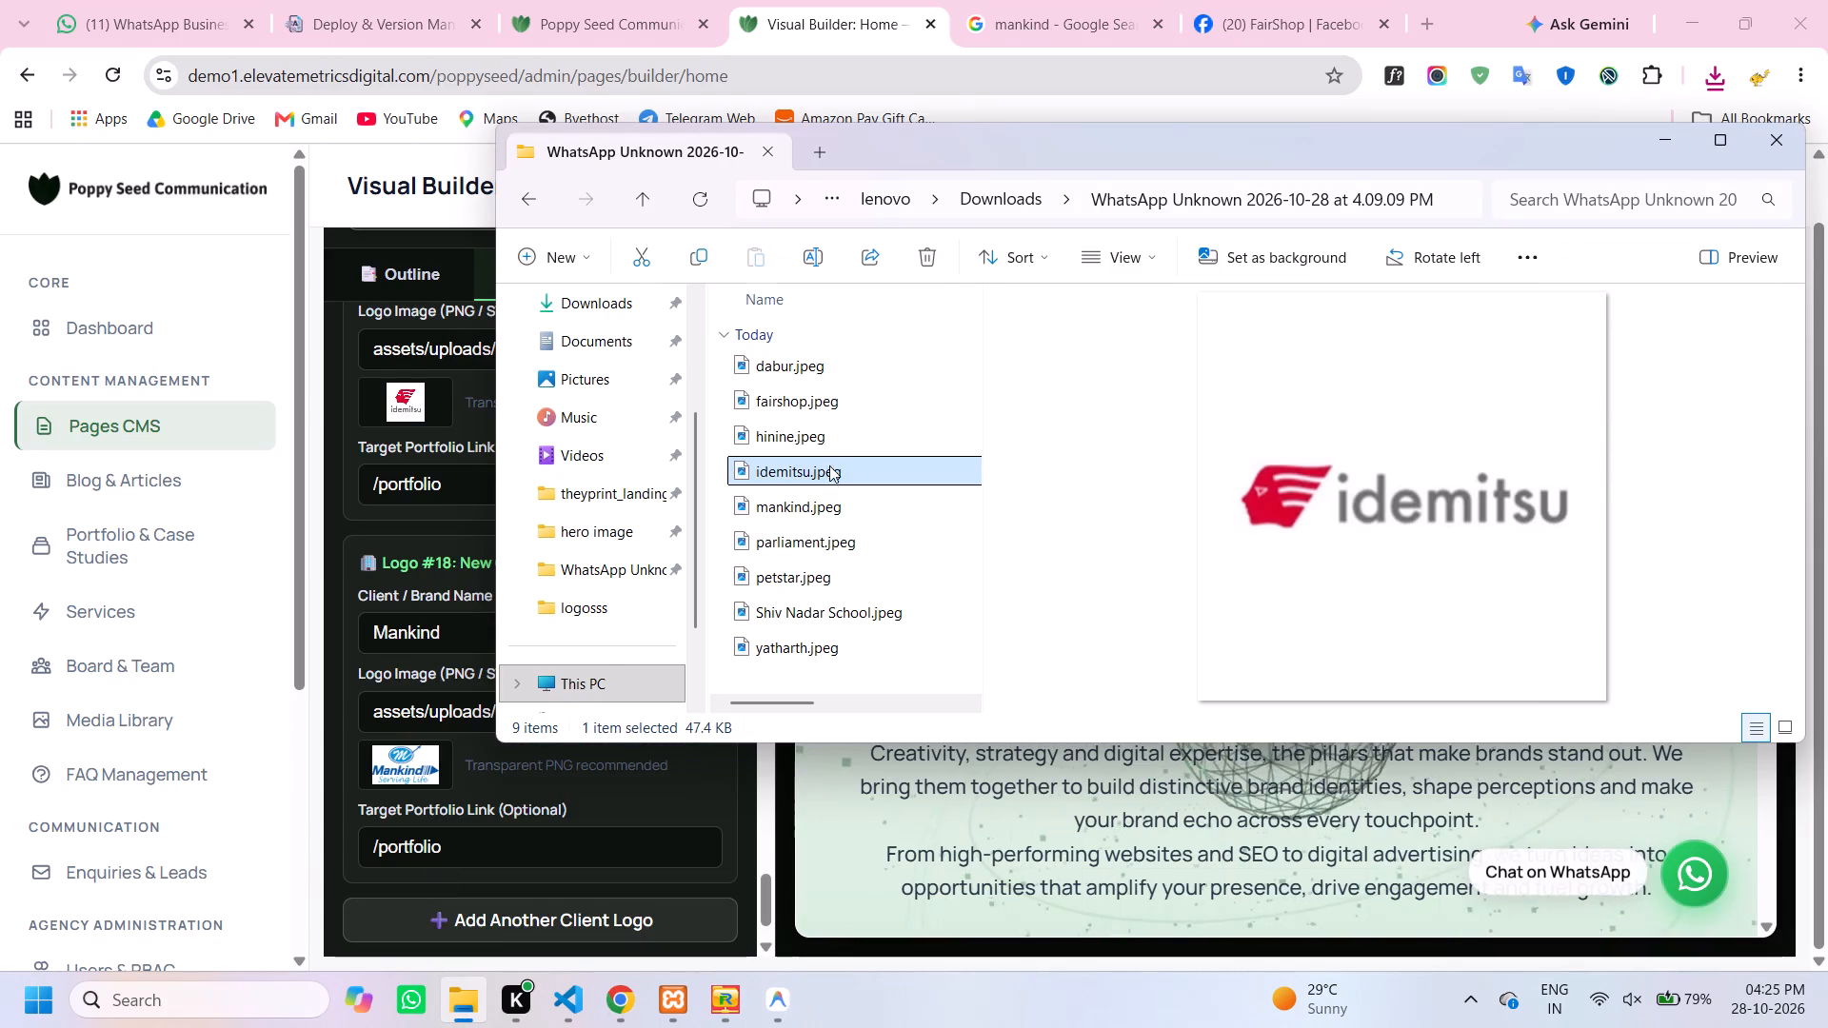
{"action": "left_click", "coordinate": [770, 536]}
{"action": "key", "text": "F2"}
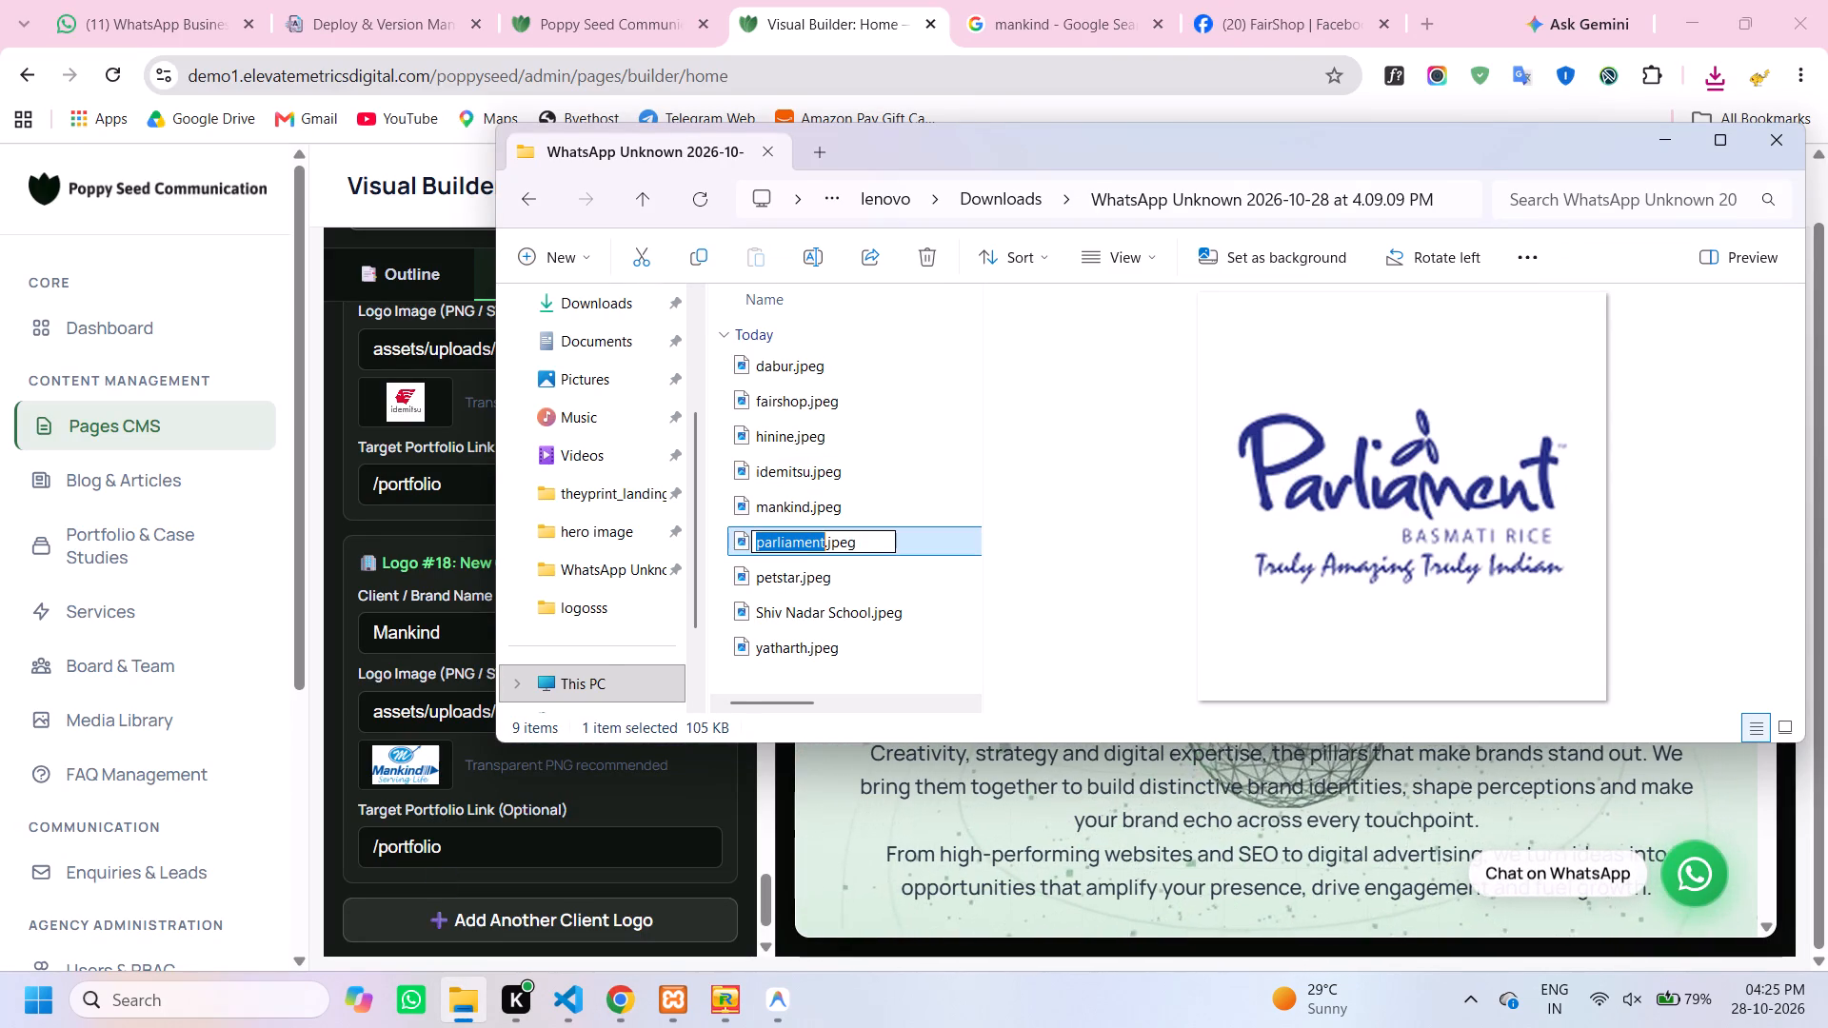
{"action": "key", "text": "ctrl+c"}
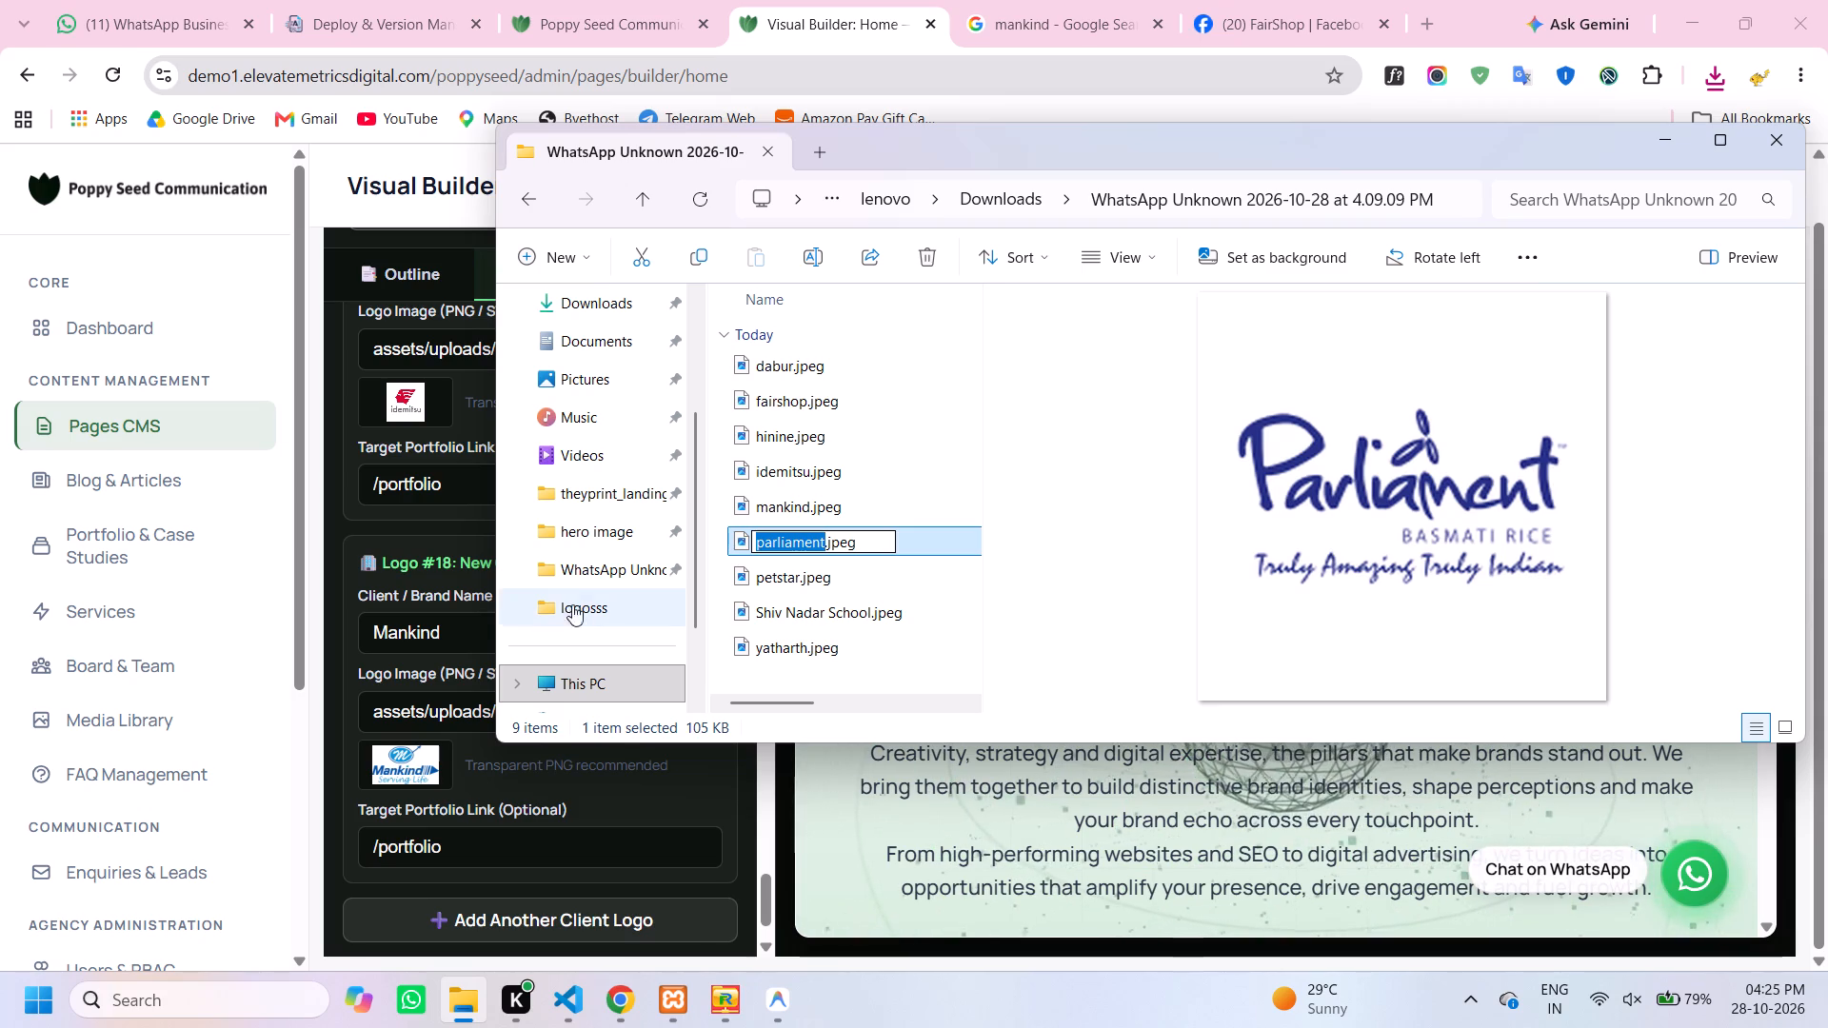
Switch to Chrome's Google search, replace the mankind query with parliament, and show all results instead of images.
{"action": "left_click", "coordinate": [1085, 0]}
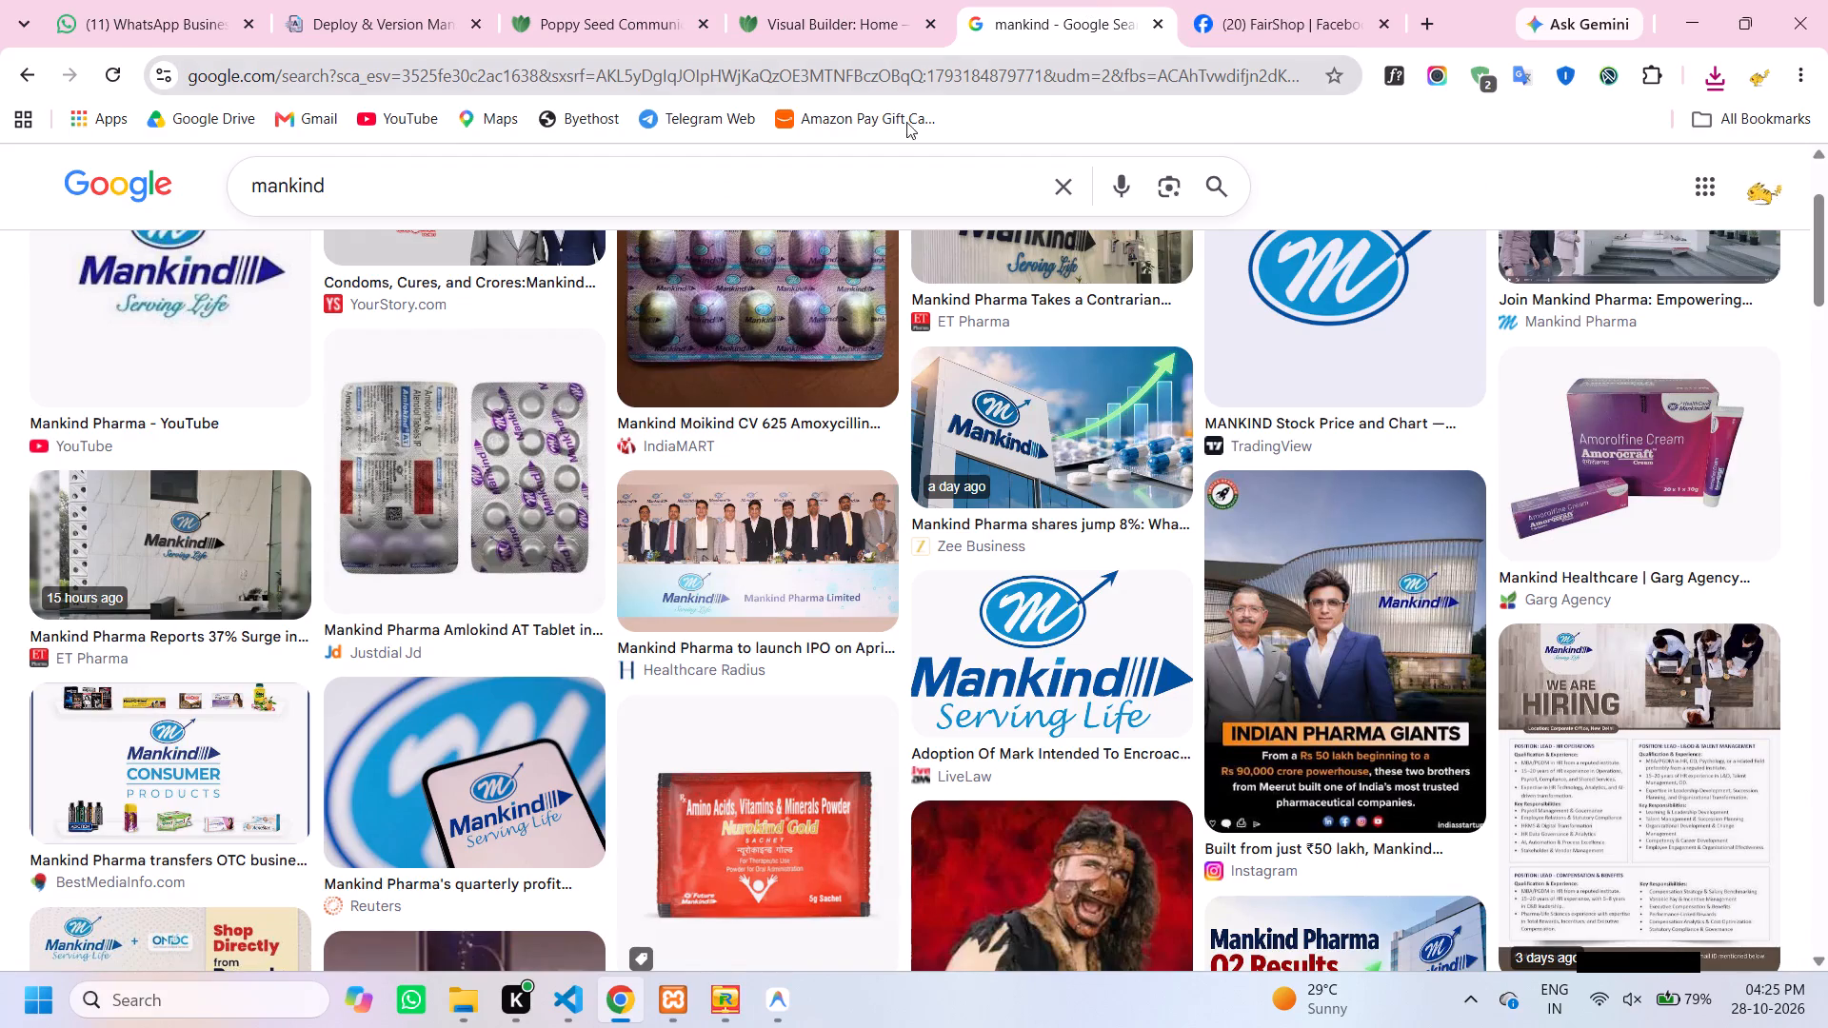
{"action": "left_click", "coordinate": [876, 175]}
{"action": "key", "text": "ctrl+a"}
{"action": "key", "text": "ctrl+v"}
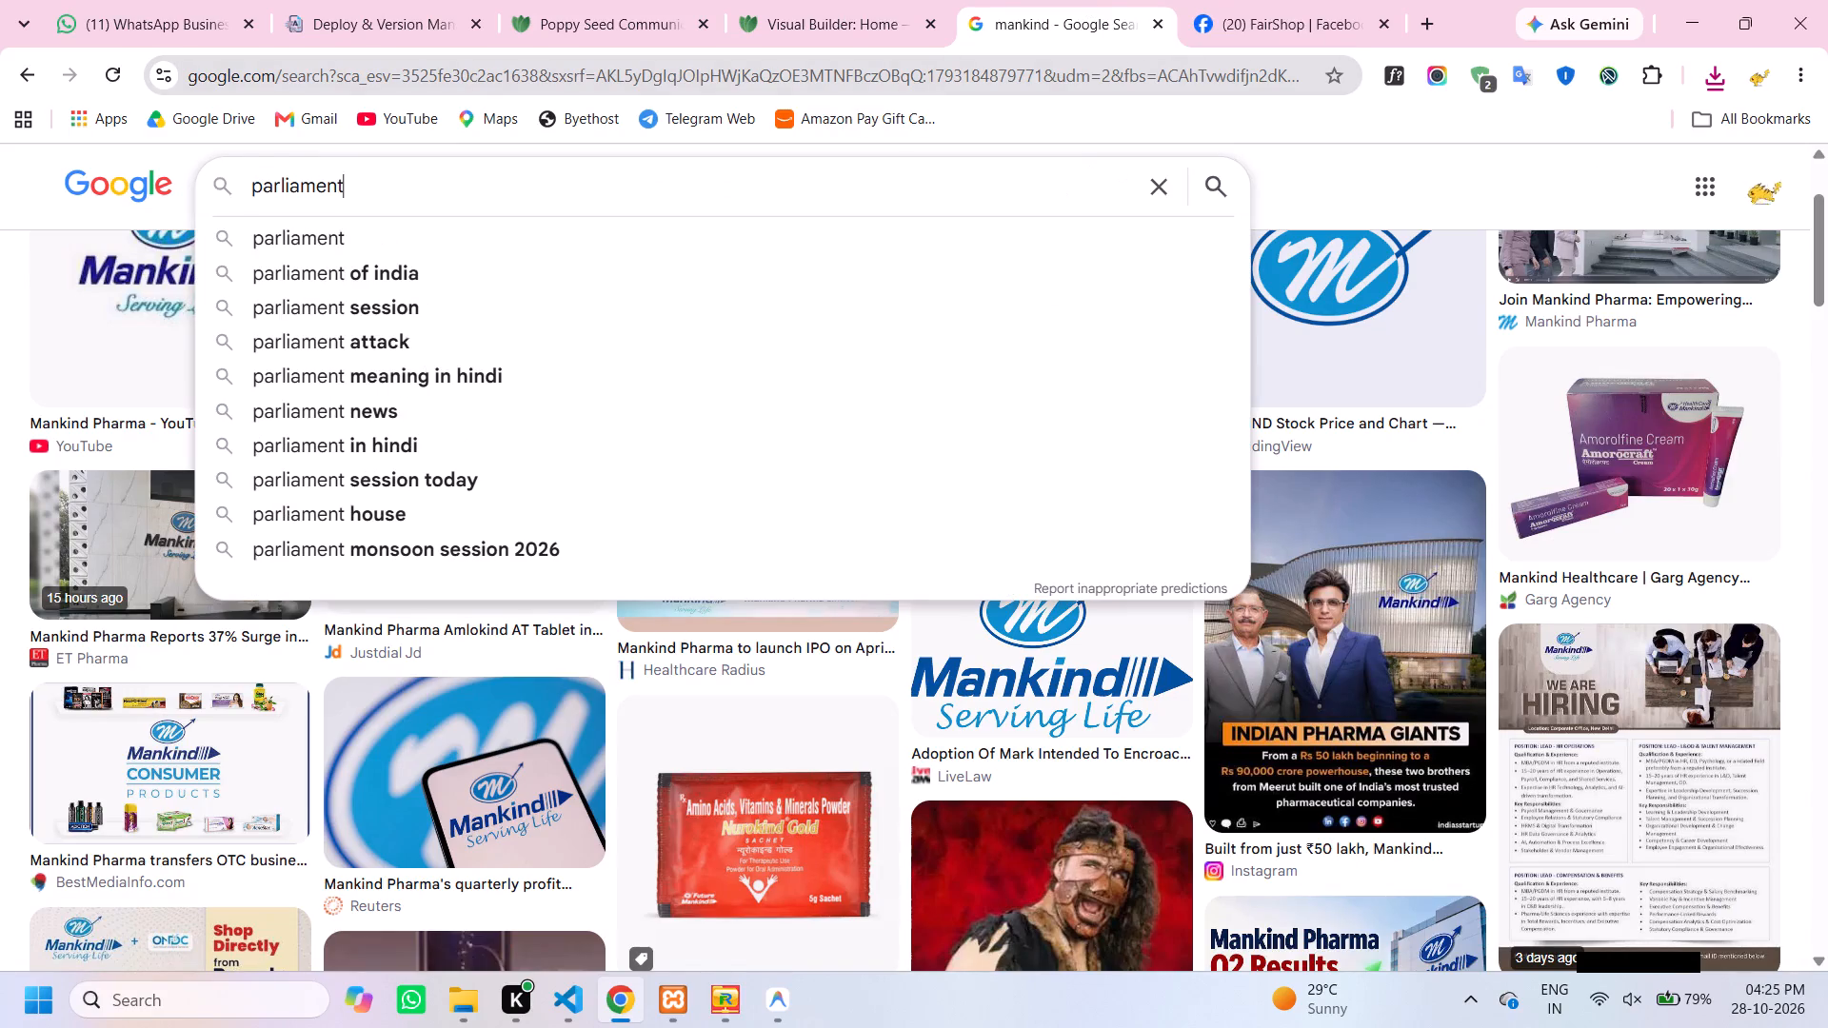
{"action": "key", "text": "Return"}
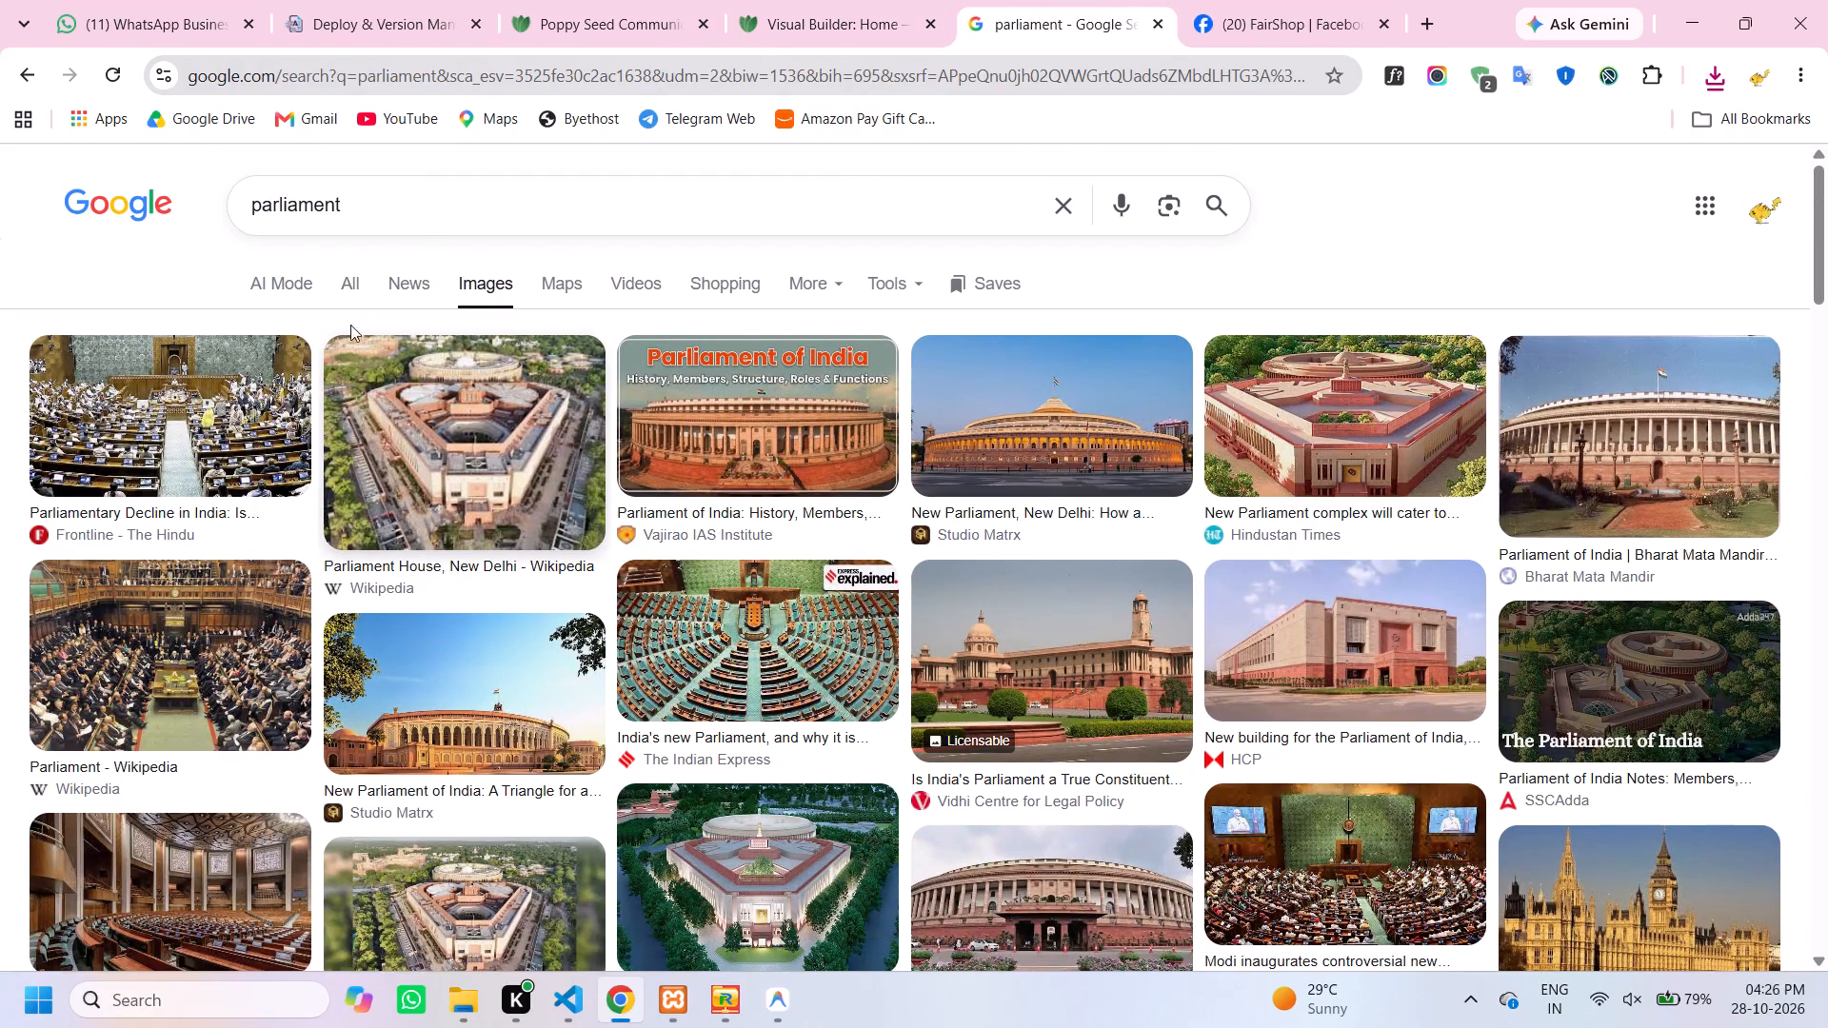
{"action": "left_click", "coordinate": [356, 287]}
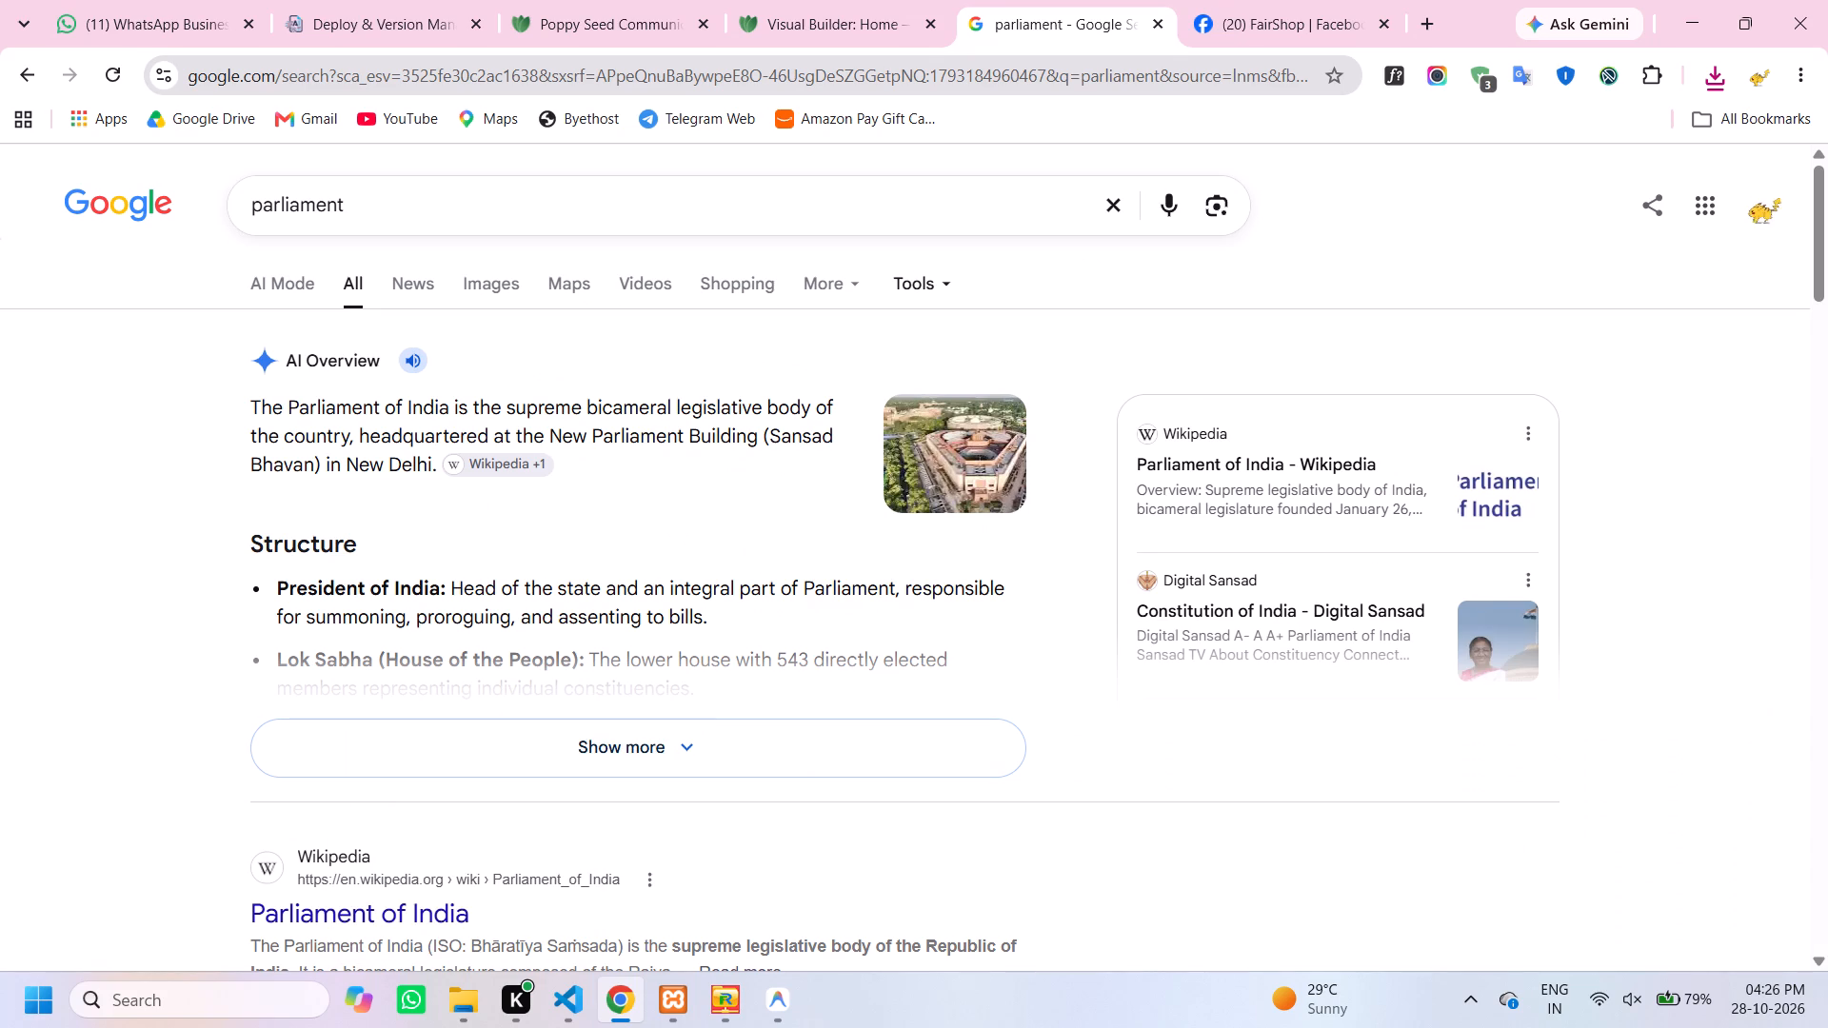
Extend the Google search to parliament basmati rice and open the Parliament Basmati Rice website.
{"action": "left_click", "coordinate": [710, 190]}
{"action": "key", "text": "space"}
{"action": "type", "text": "basmati"}
{"action": "key", "text": "space"}
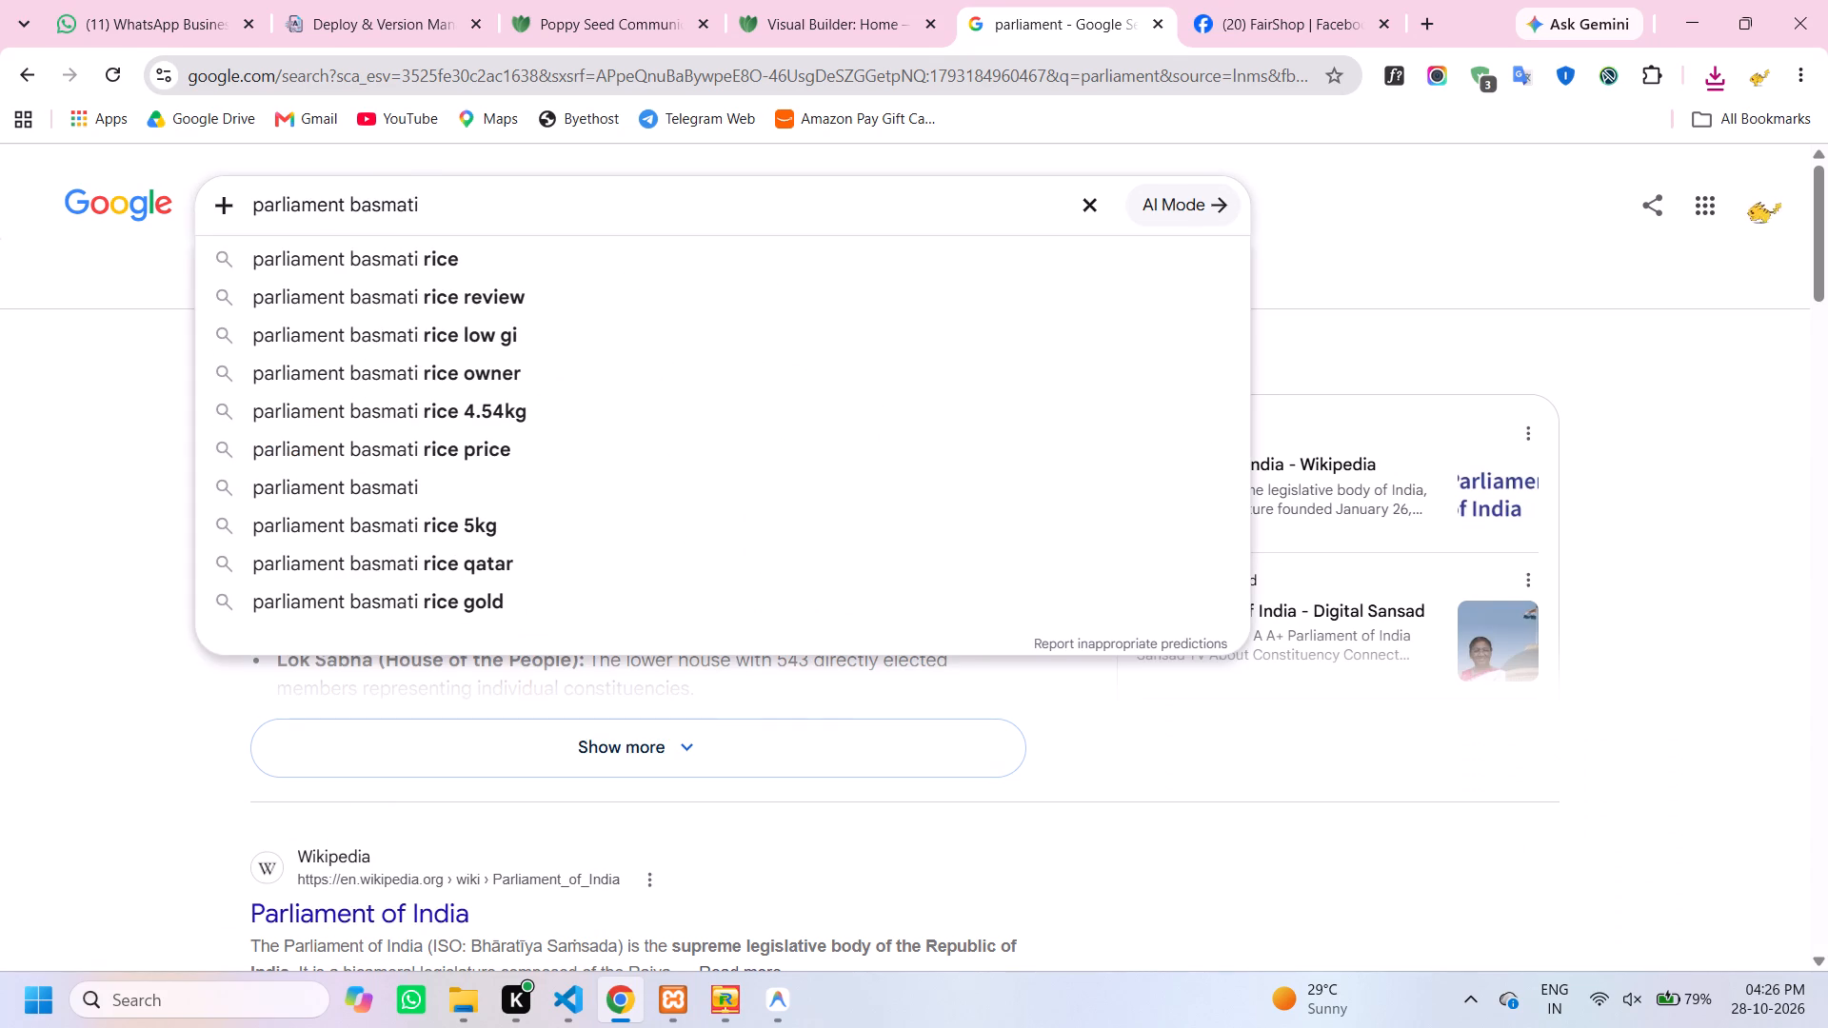
{"action": "key", "text": "Down"}
{"action": "key", "text": "Return"}
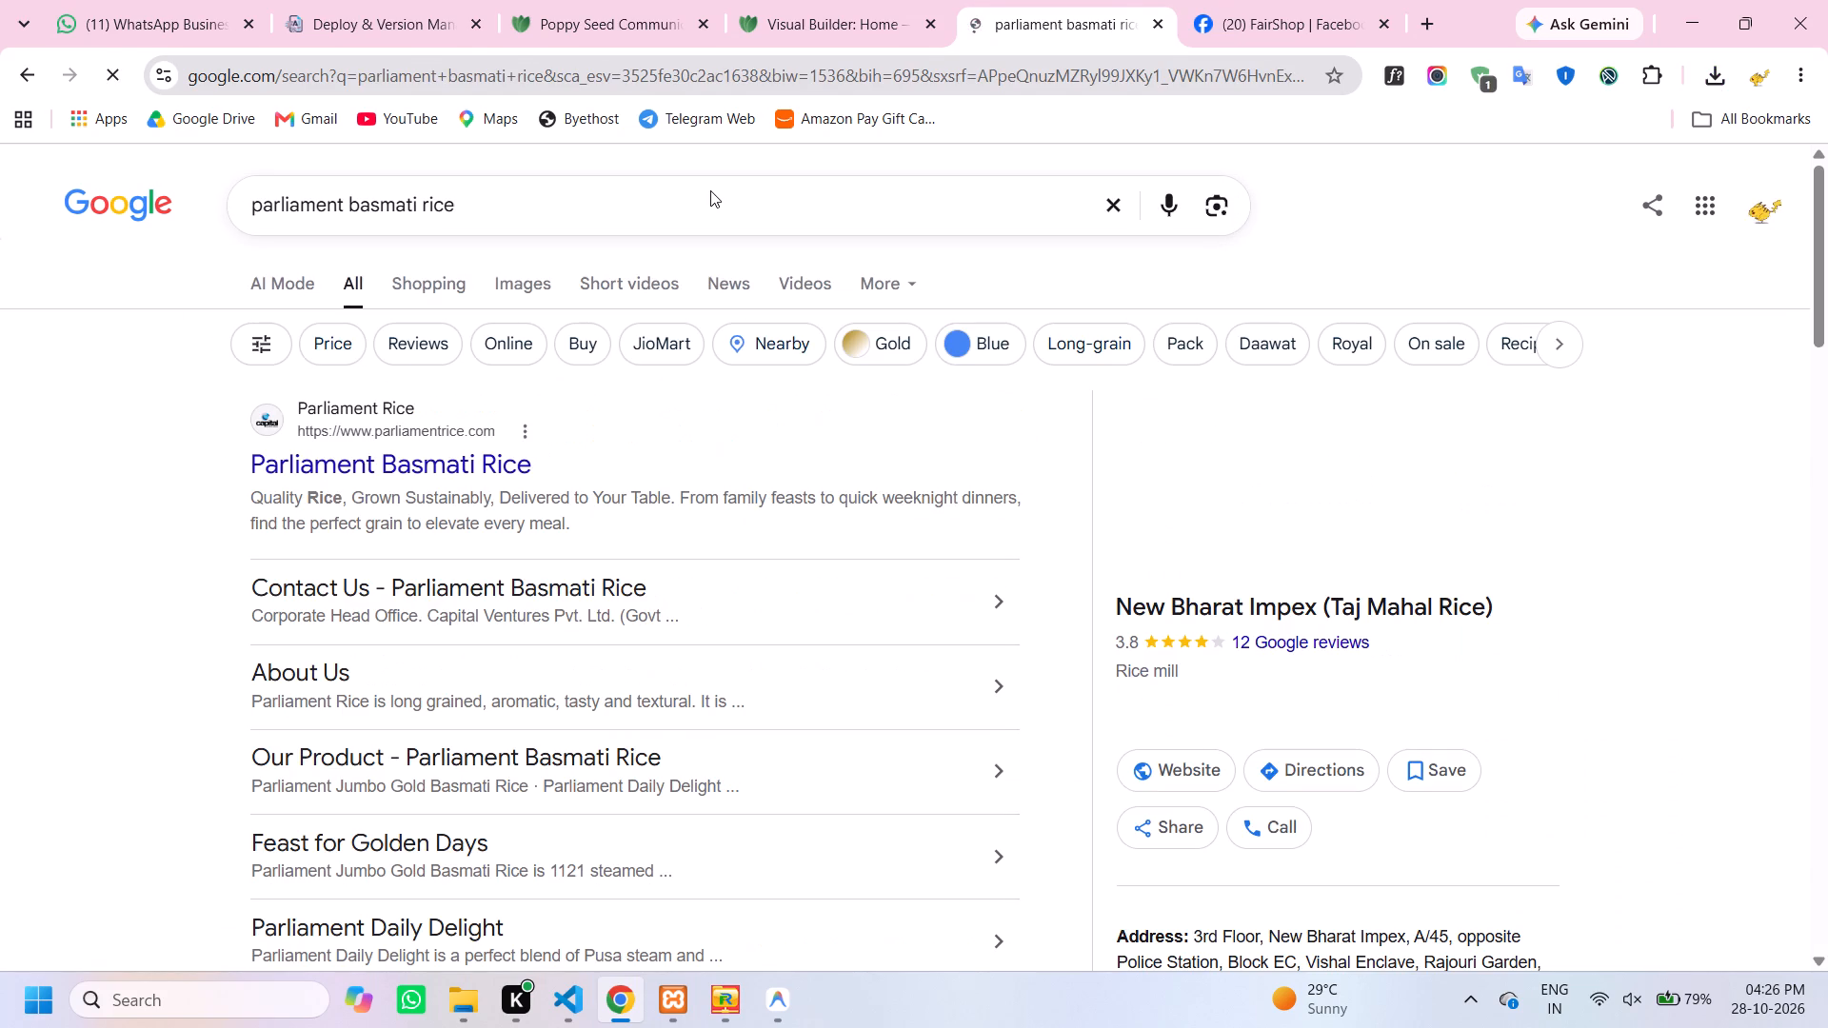
{"action": "left_click", "coordinate": [407, 462]}
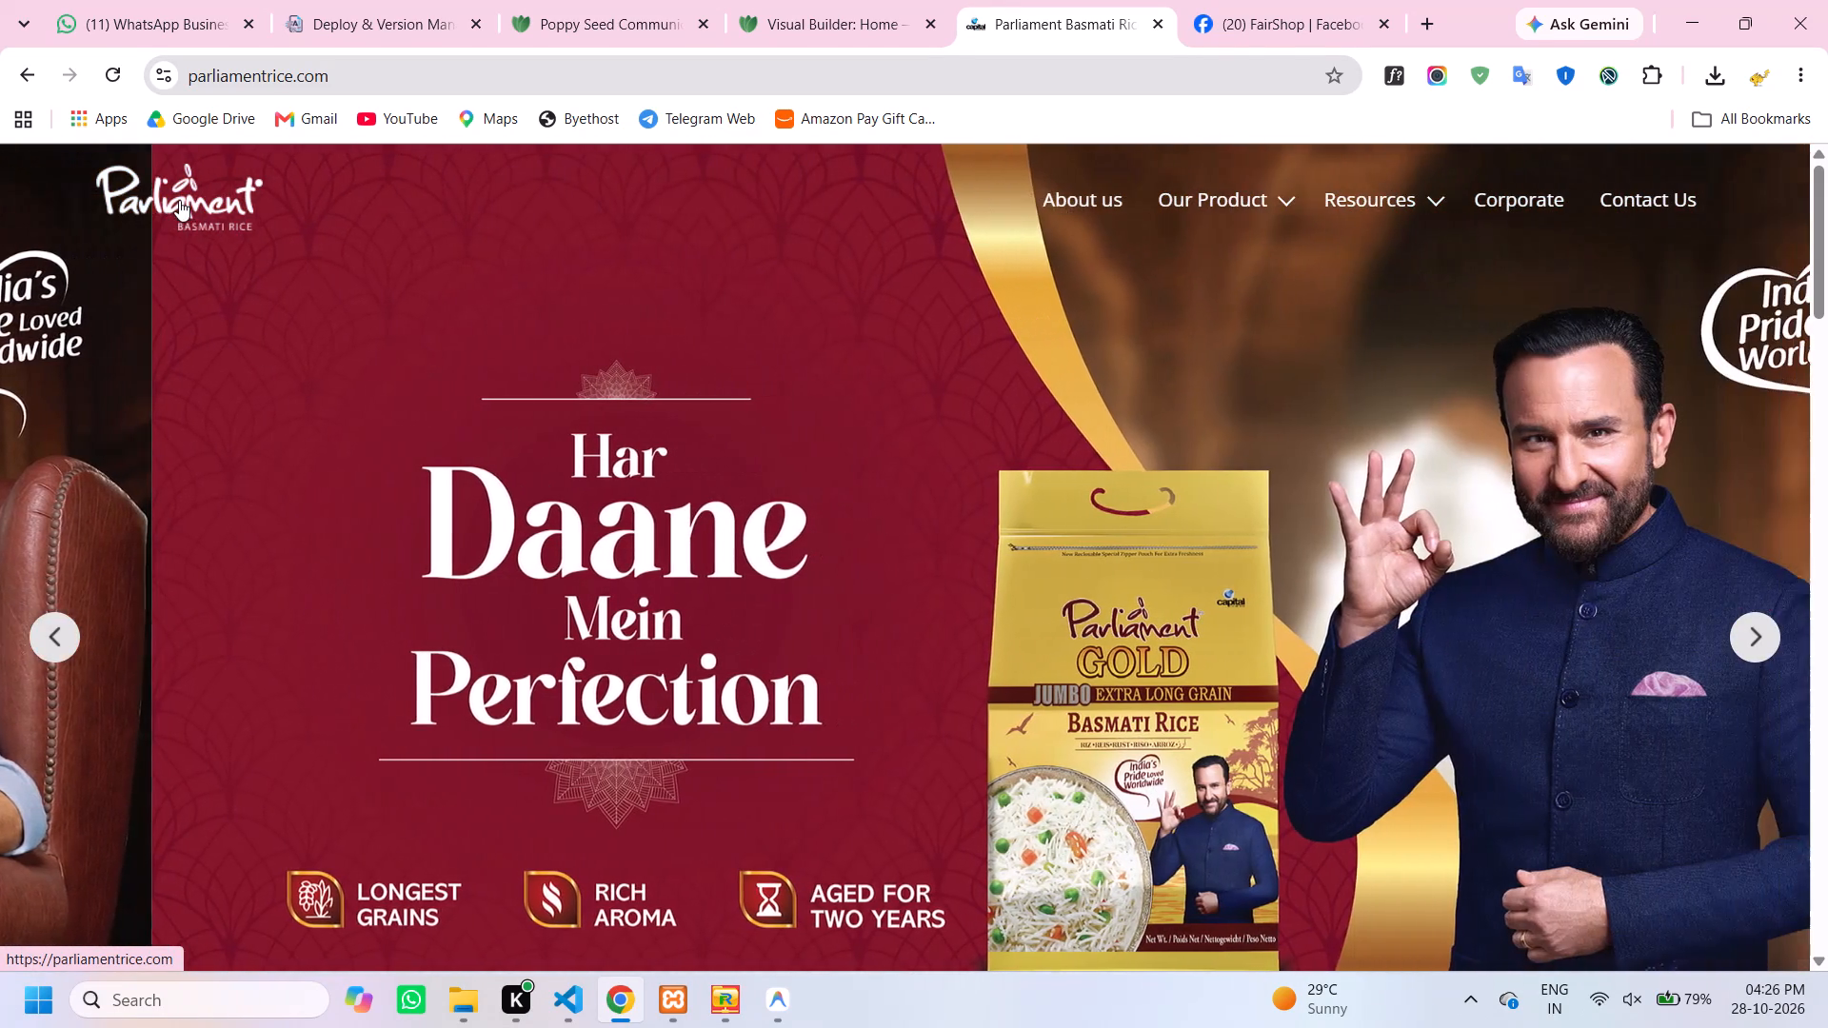
Inspect the Parliament website's header logo image in a separate tab and close that tab.
{"action": "right_click", "coordinate": [179, 200]}
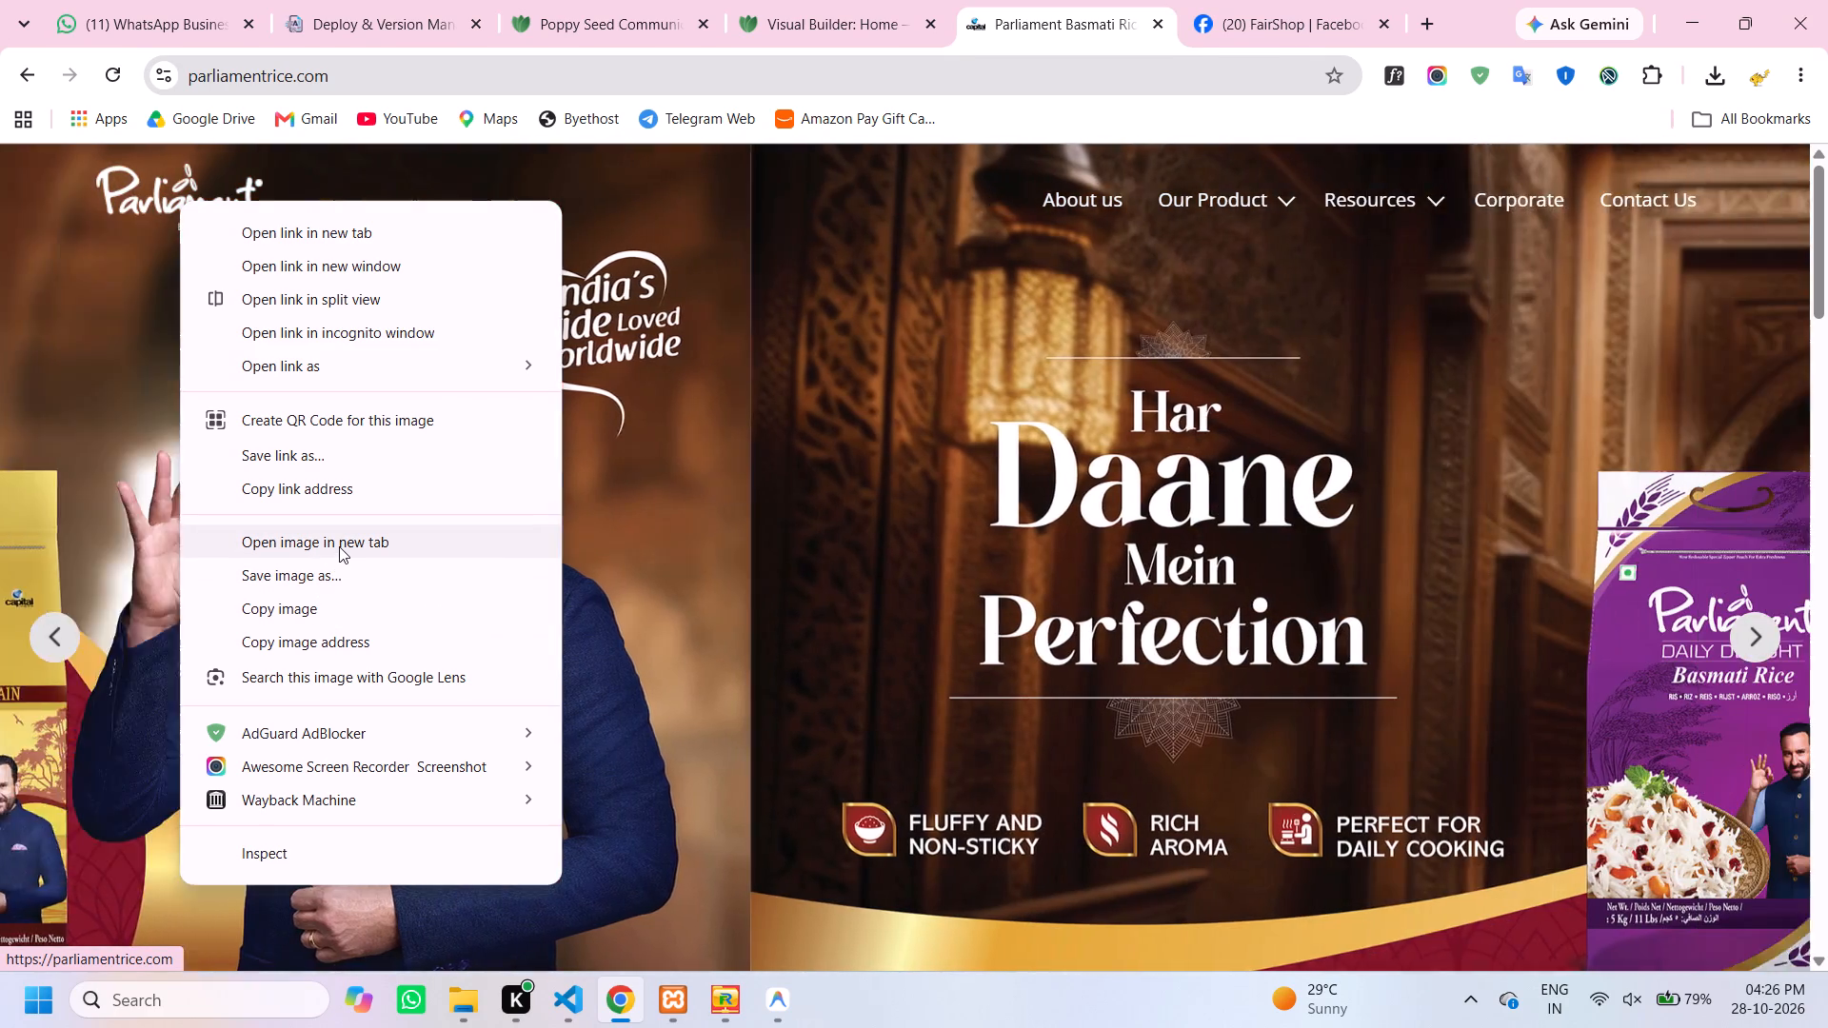
{"action": "left_click", "coordinate": [339, 546]}
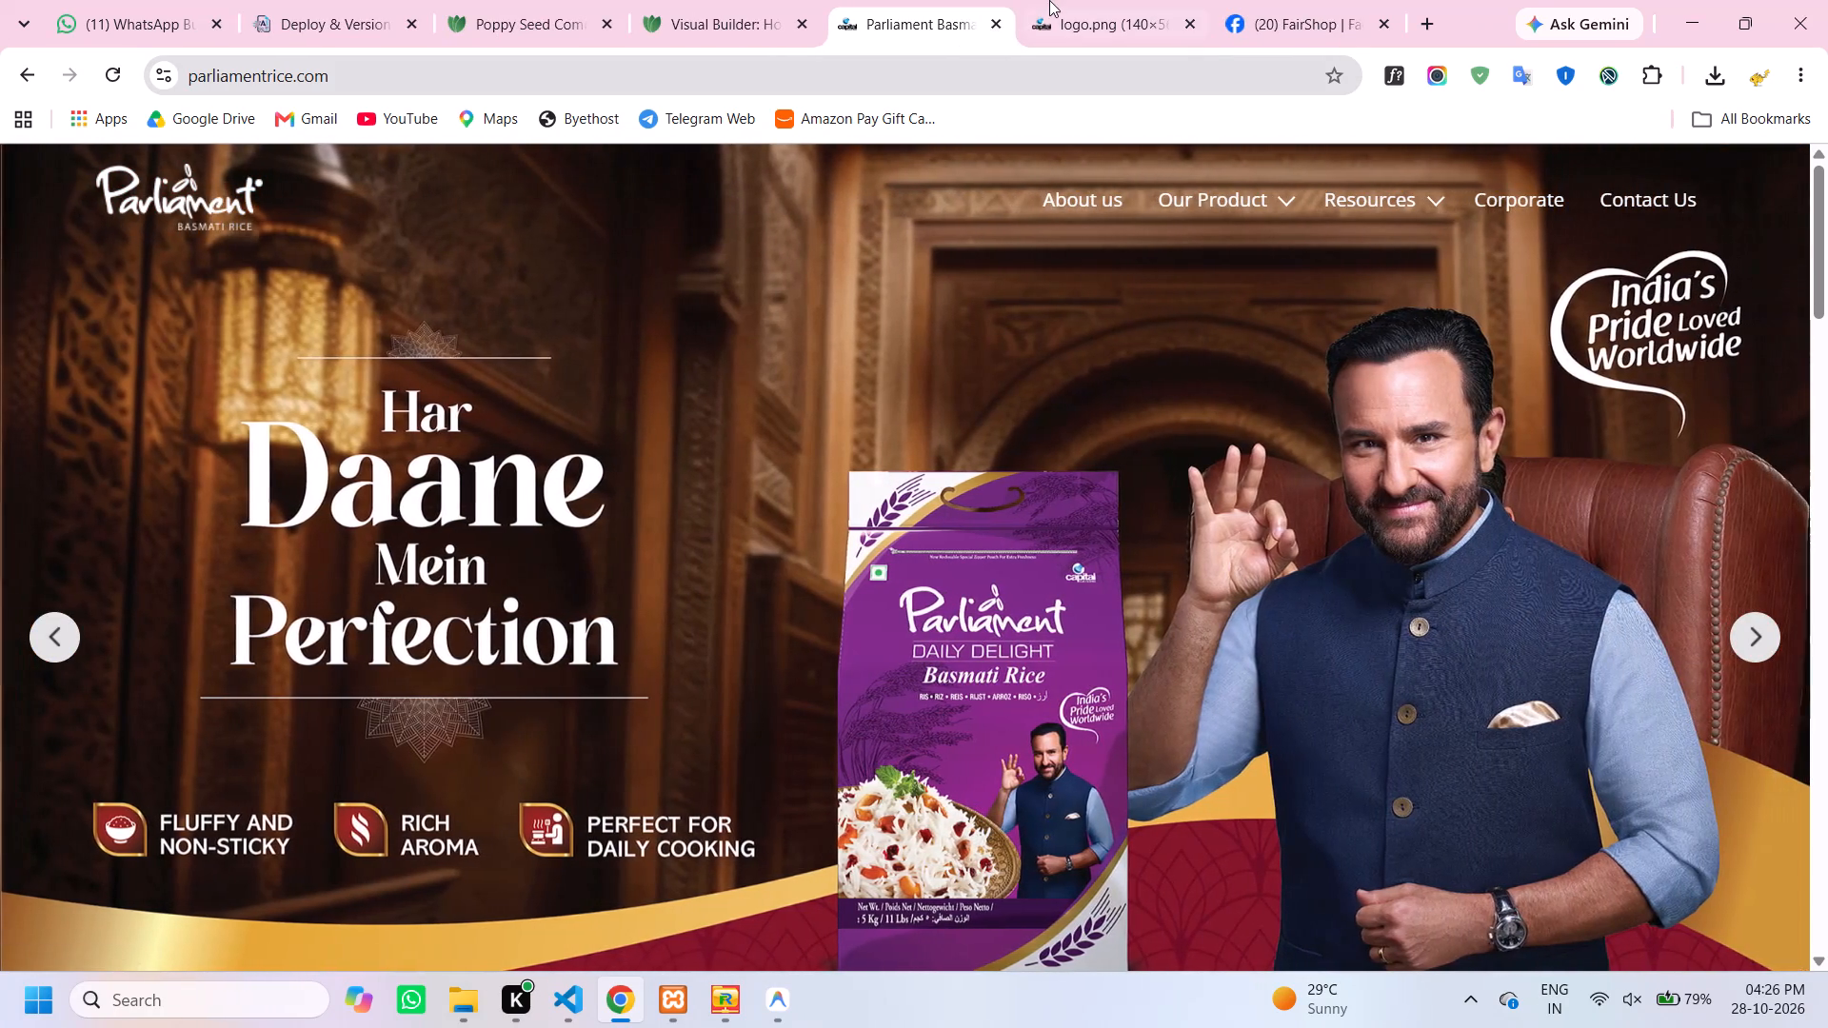
{"action": "left_click", "coordinate": [1052, 0]}
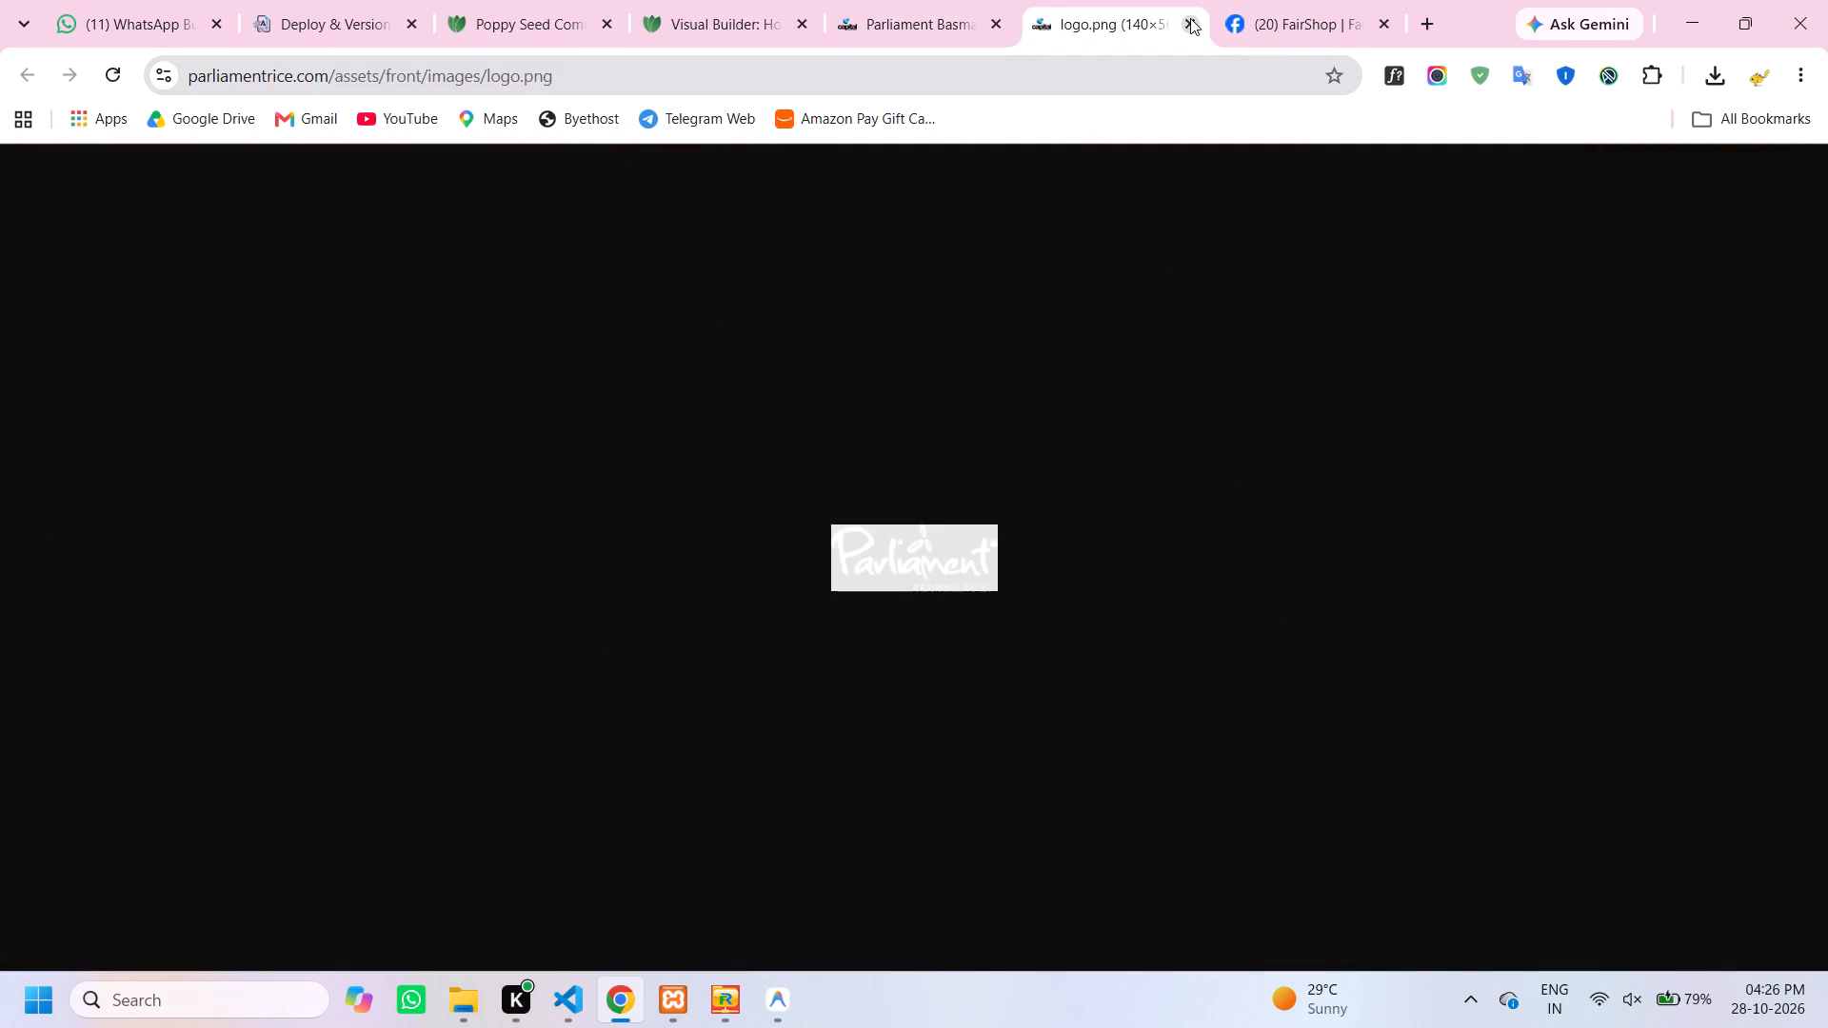
{"action": "left_click", "coordinate": [1190, 18]}
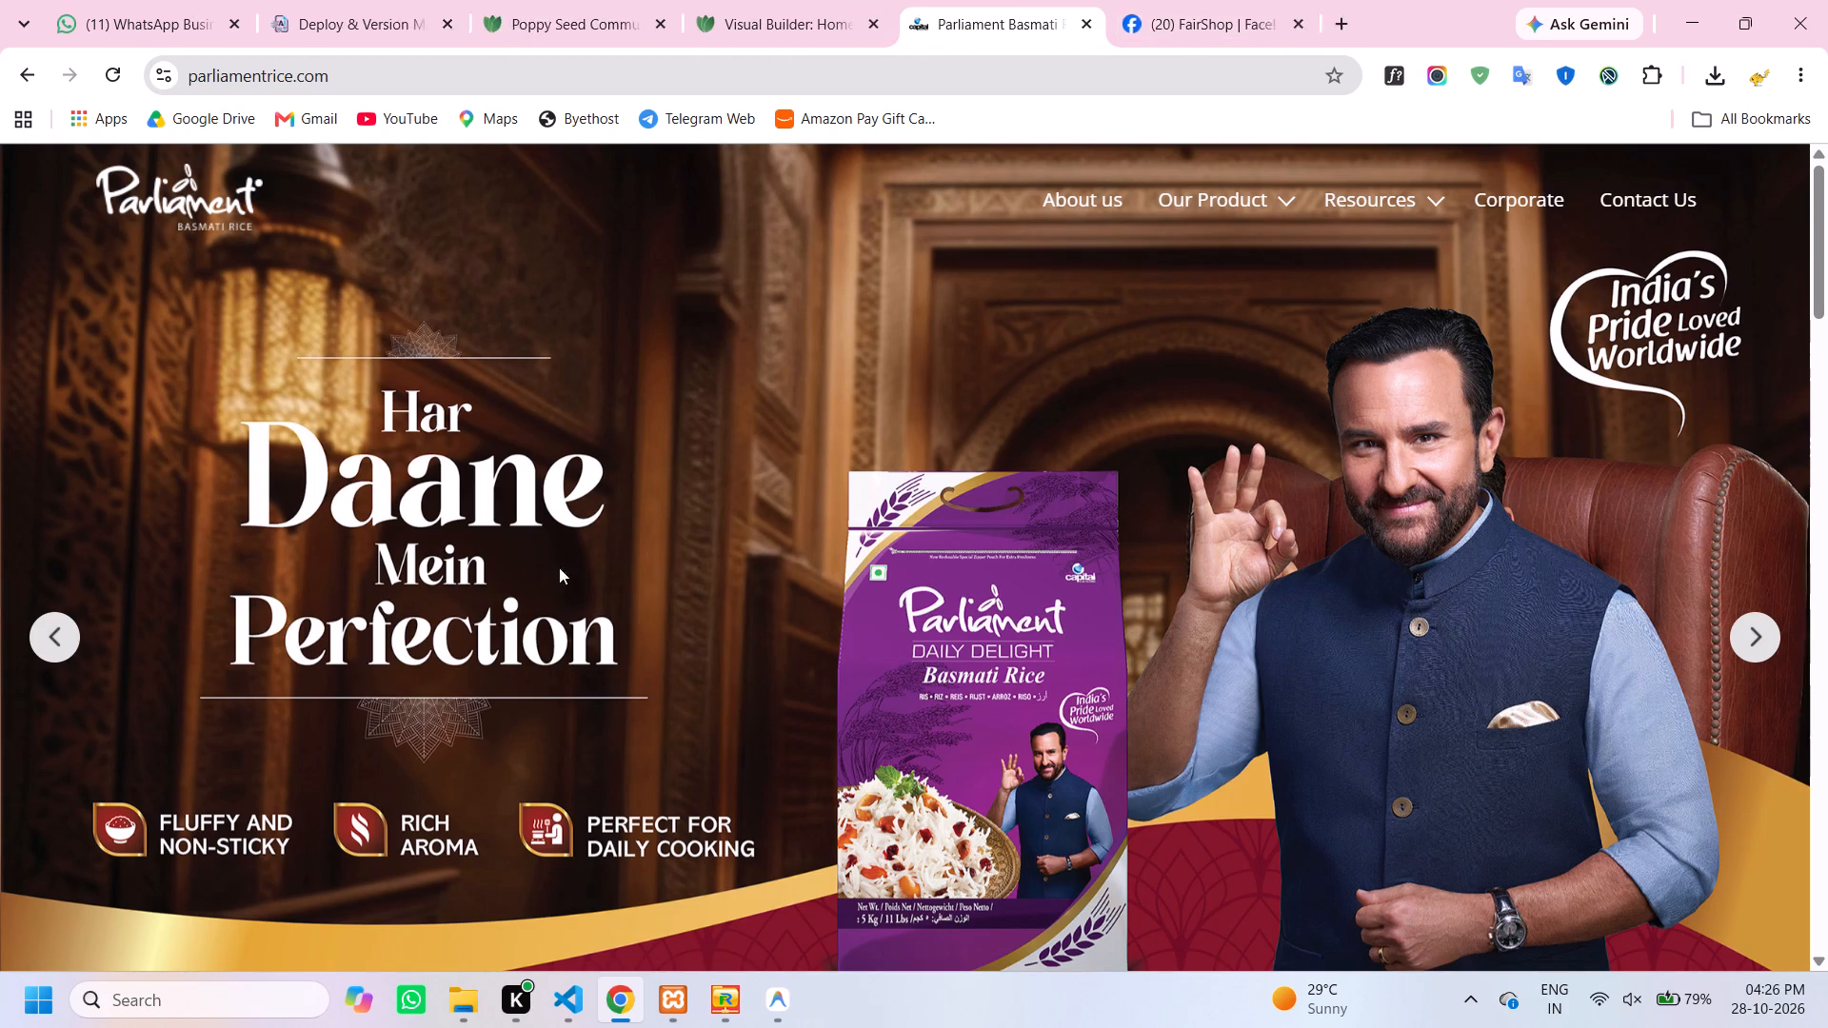
Save the Parliament logo from the website's footer as Parliament in the logosss folder, copying the file name.
{"action": "scroll", "coordinate": [546, 603], "scroll_direction": "down", "scroll_amount": 9}
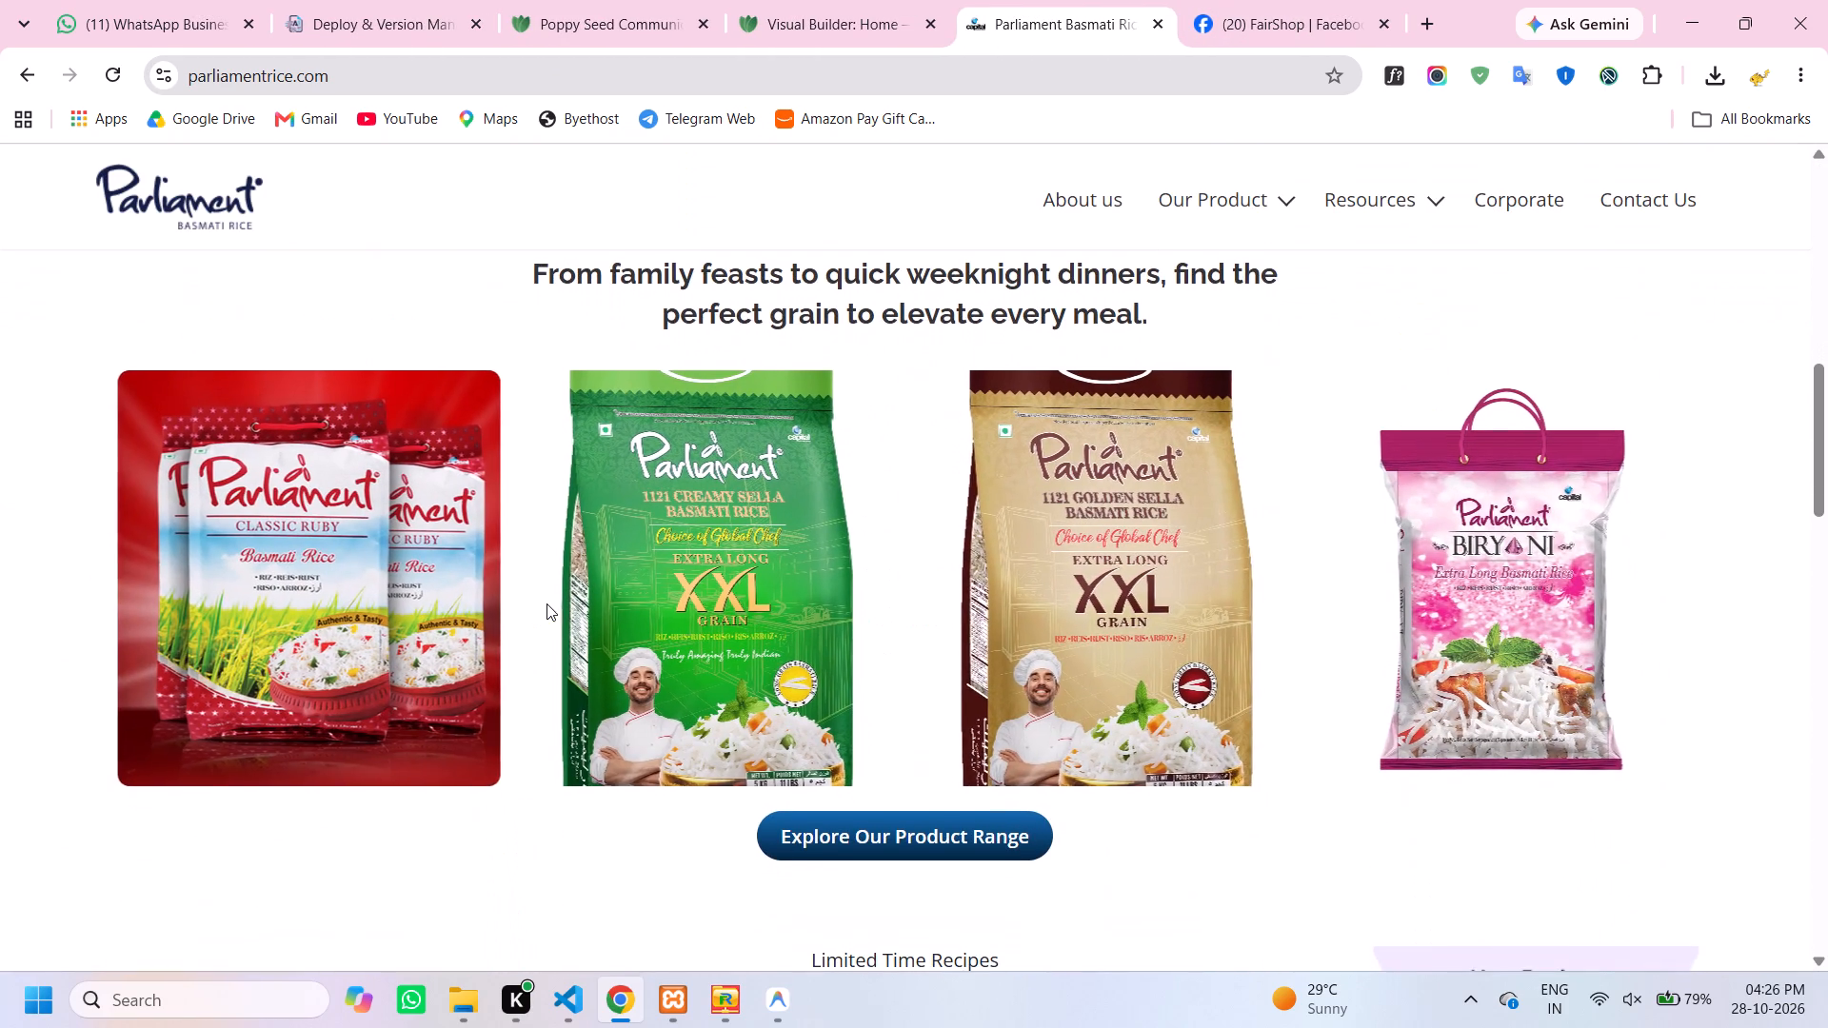
{"action": "scroll", "coordinate": [546, 603], "scroll_direction": "down", "scroll_amount": 9}
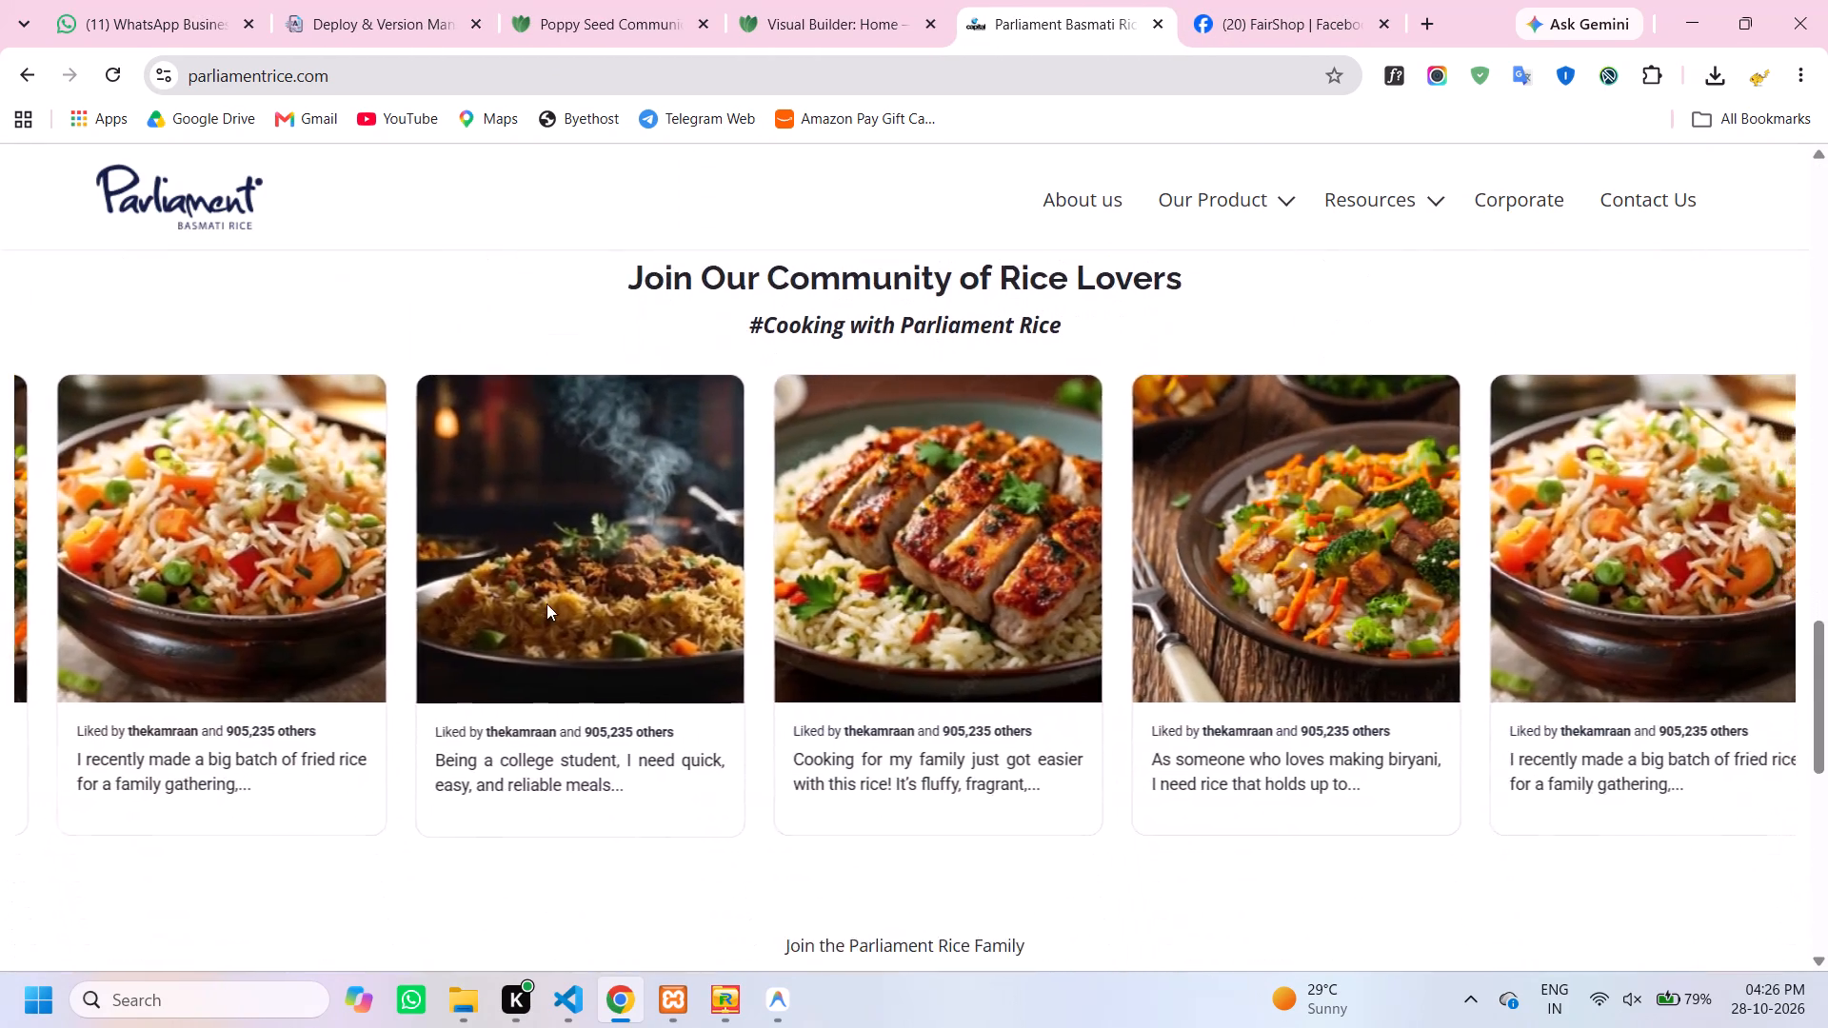
{"action": "scroll", "coordinate": [546, 603], "scroll_direction": "down", "scroll_amount": 2}
{"action": "right_click", "coordinate": [268, 542]}
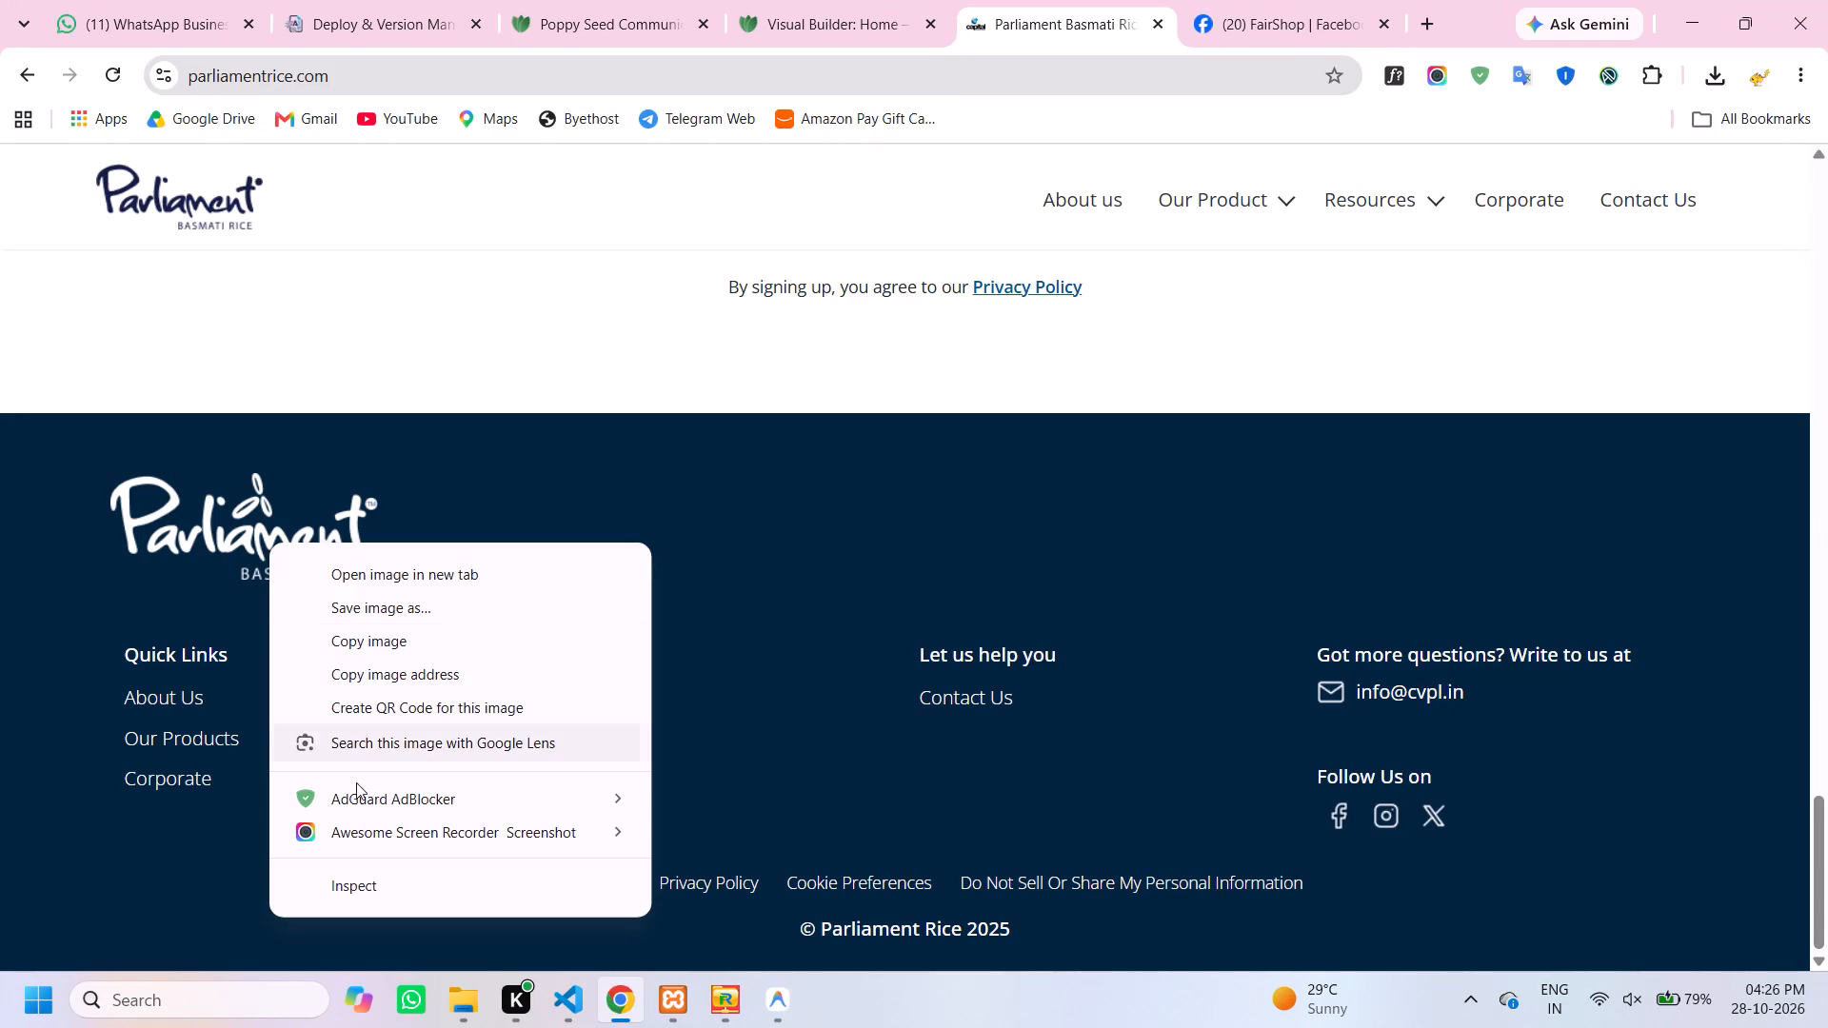
{"action": "left_click", "coordinate": [375, 608]}
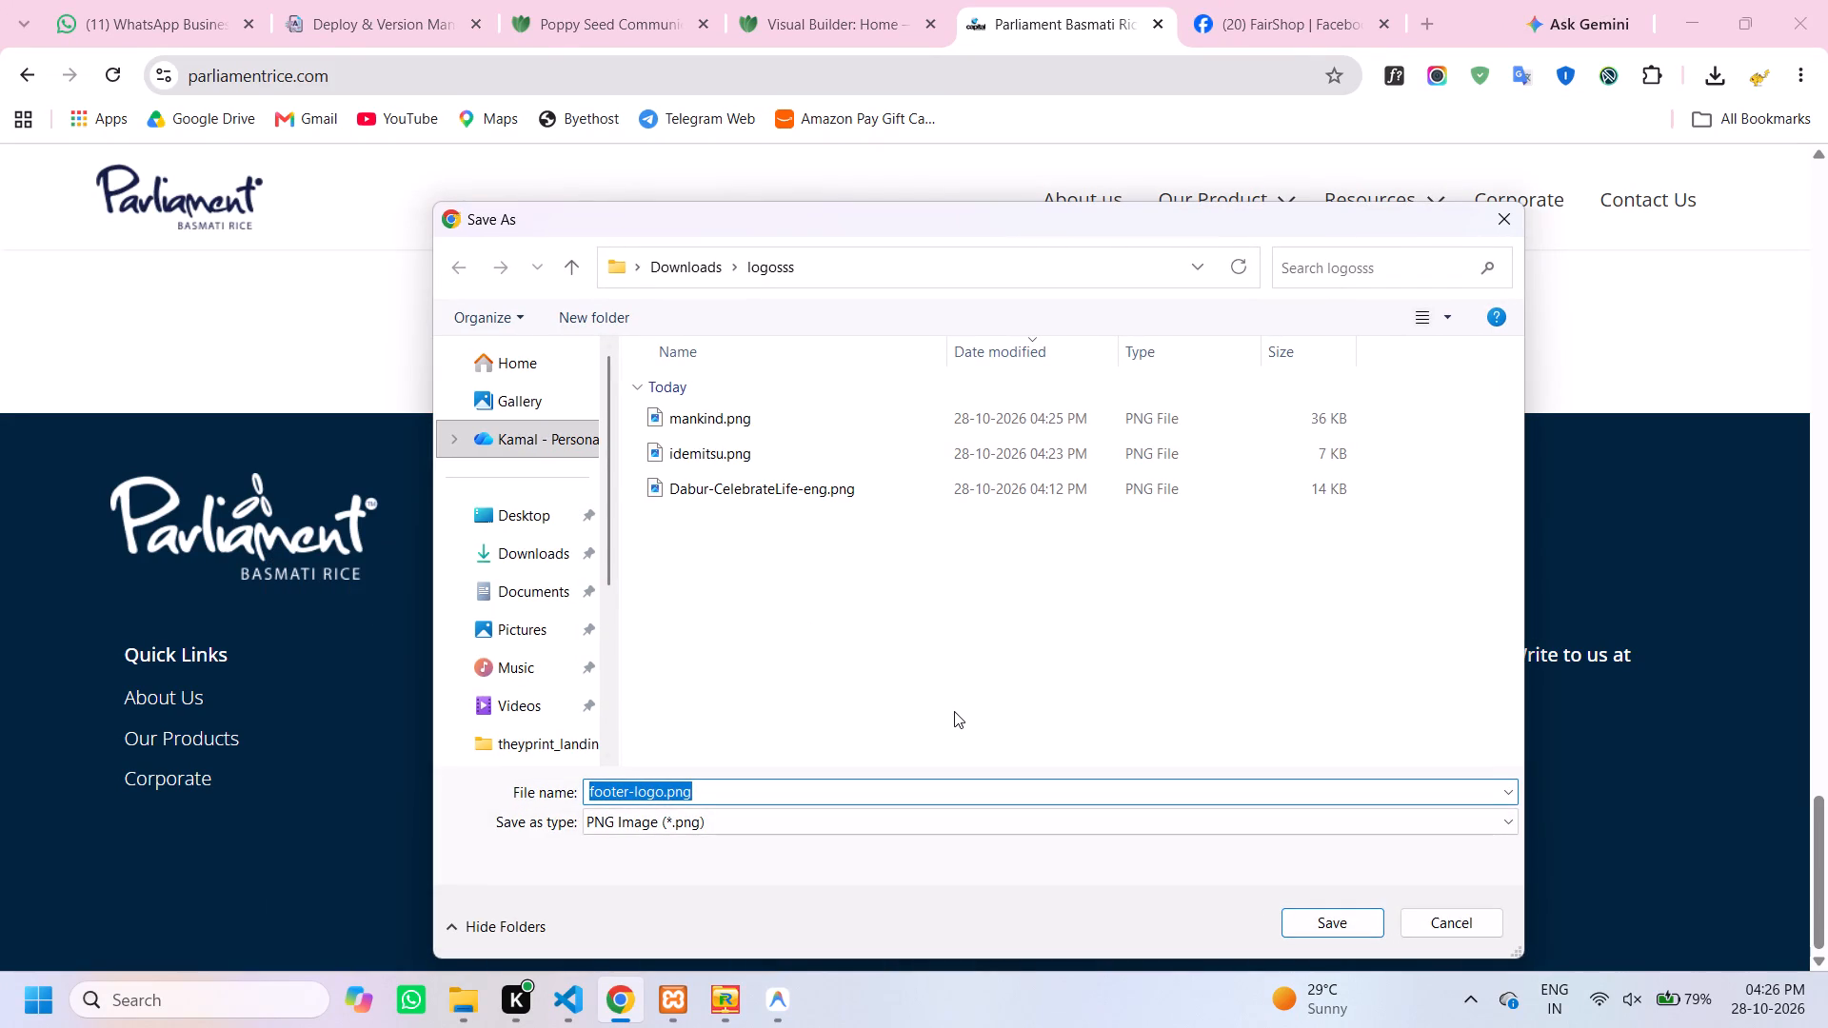
{"action": "key", "text": "shift+p"}
{"action": "type", "text": "ar"}
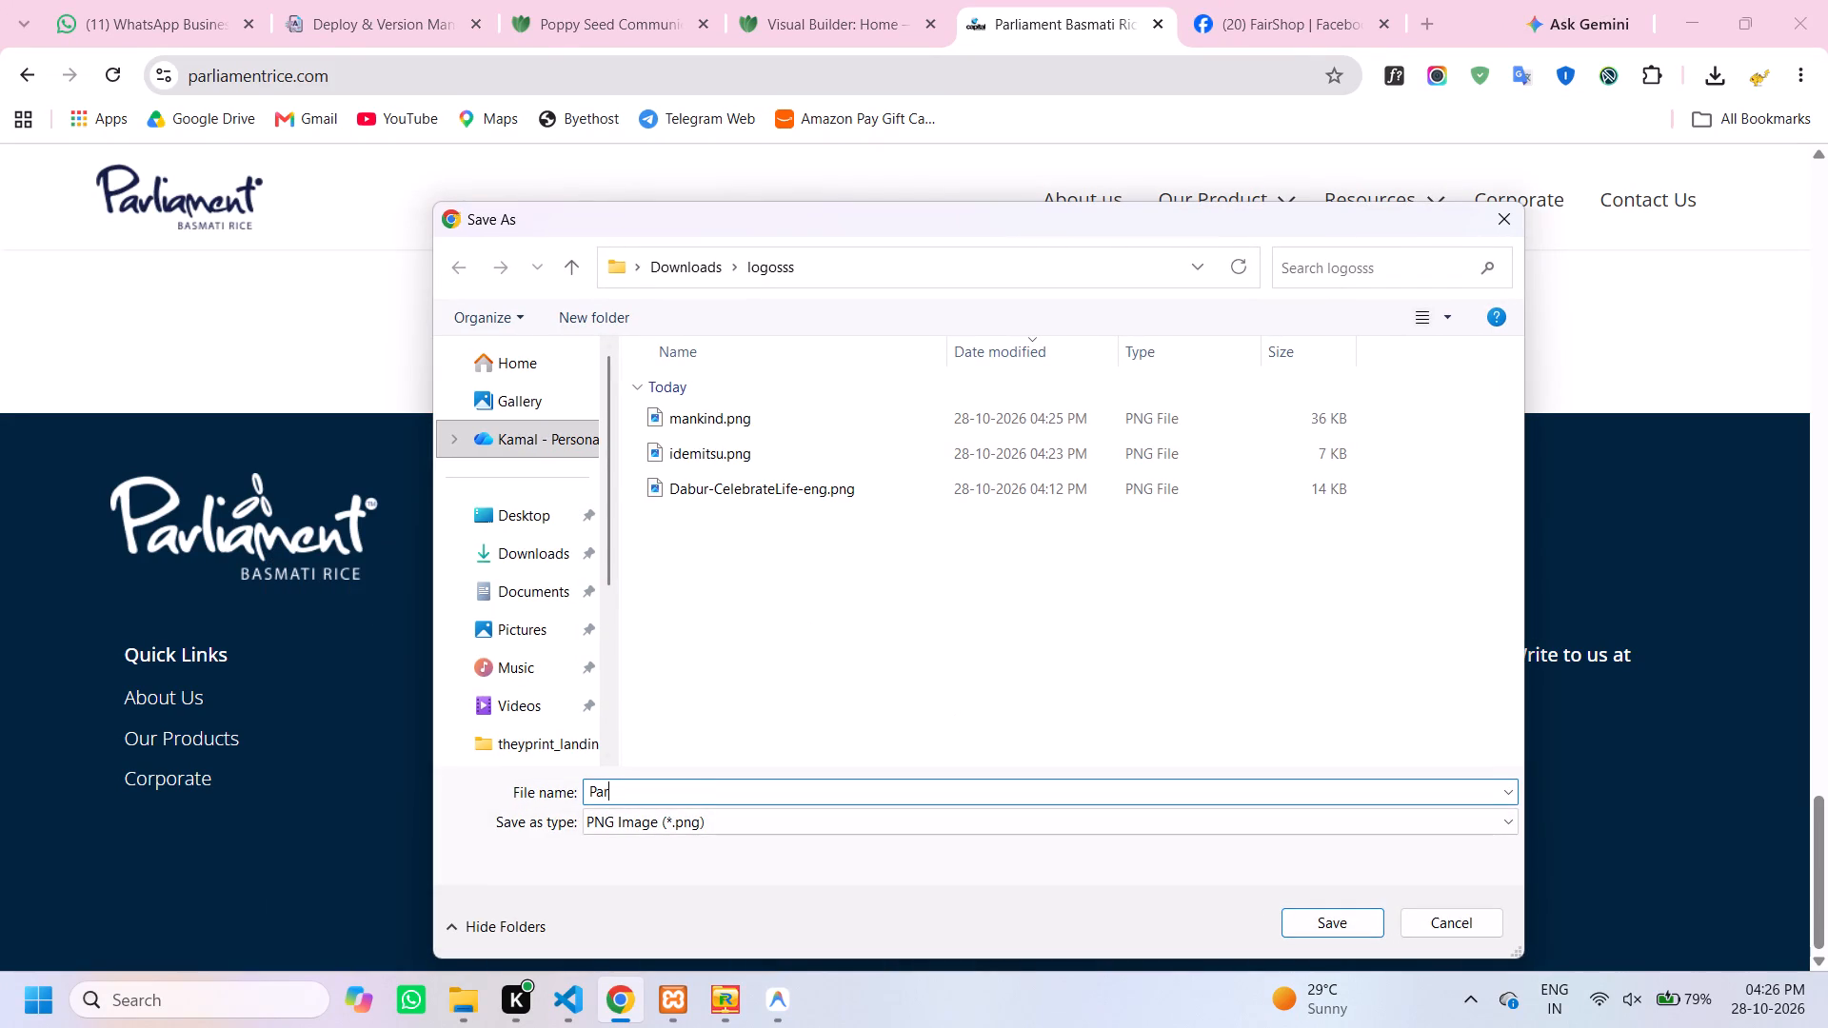
{"action": "type", "text": "lia"}
{"action": "type", "text": "ment"}
{"action": "key", "text": "ctrl+a"}
{"action": "key", "text": "ctrl+c"}
{"action": "key", "text": "Return"}
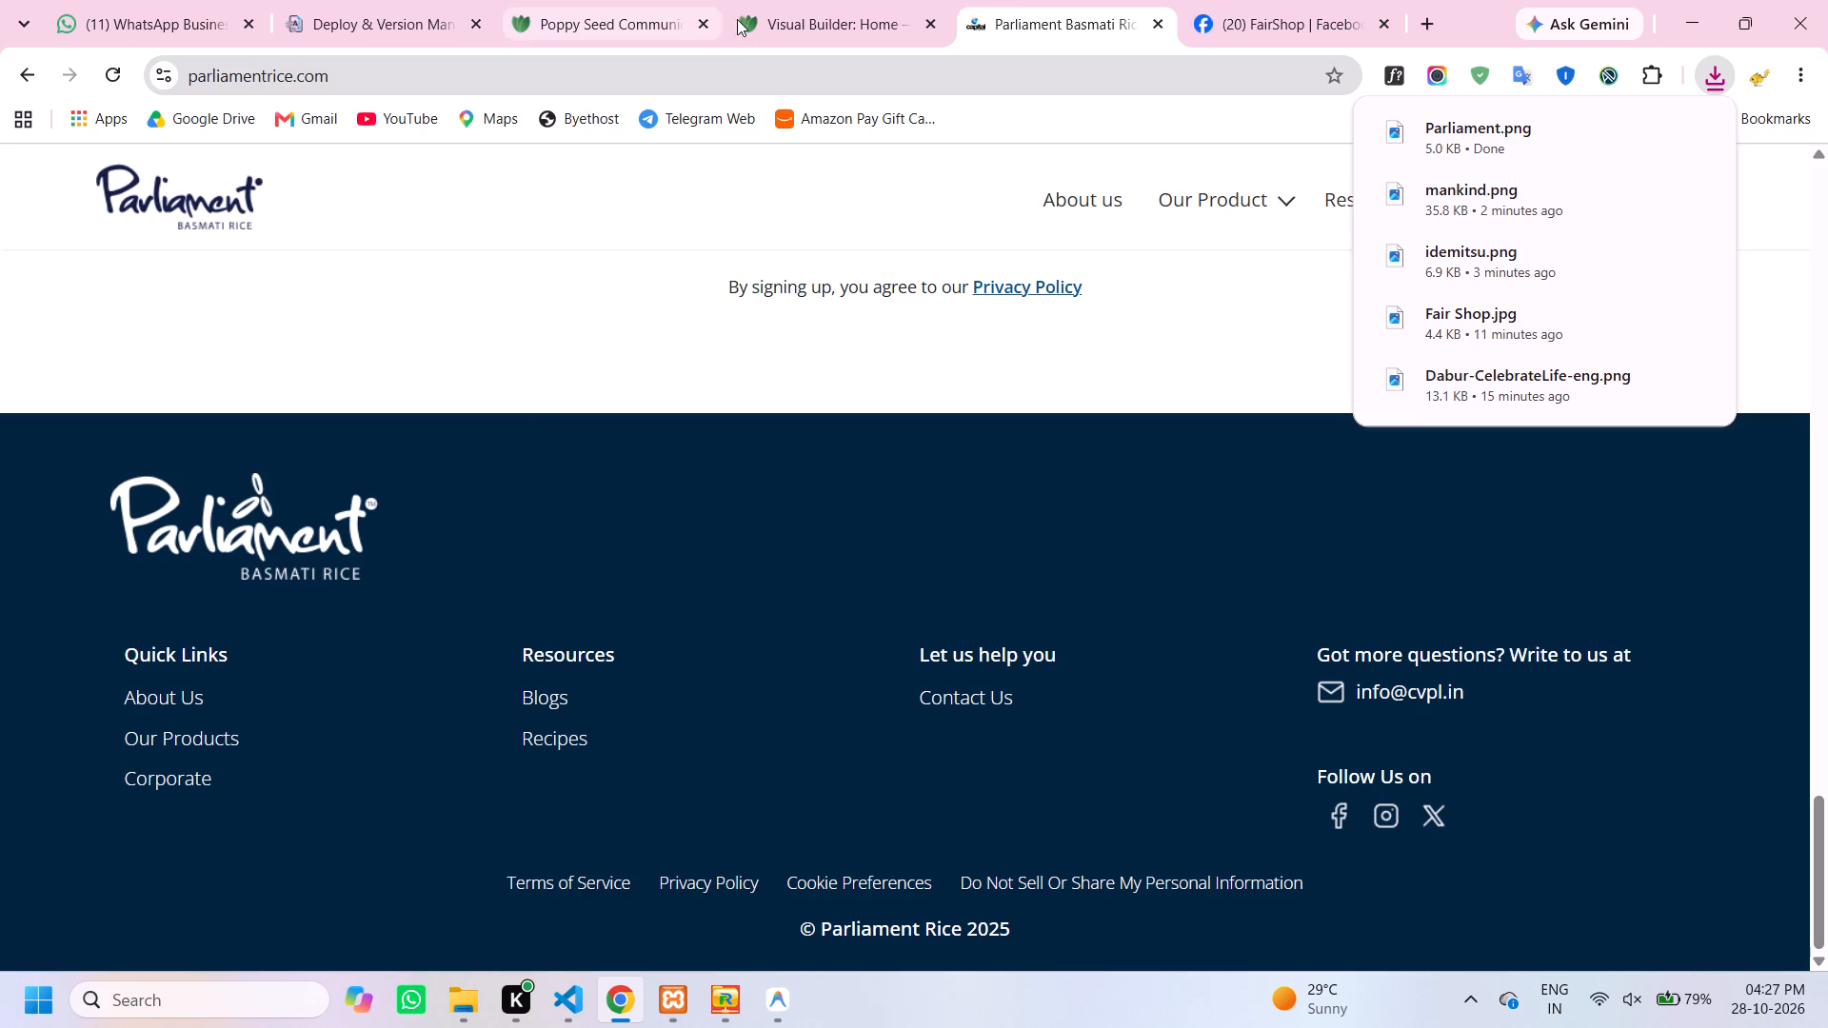
Add another client logo entry in the Home page's Visual Builder and name the brand Parliament.
{"action": "left_click", "coordinate": [782, 0]}
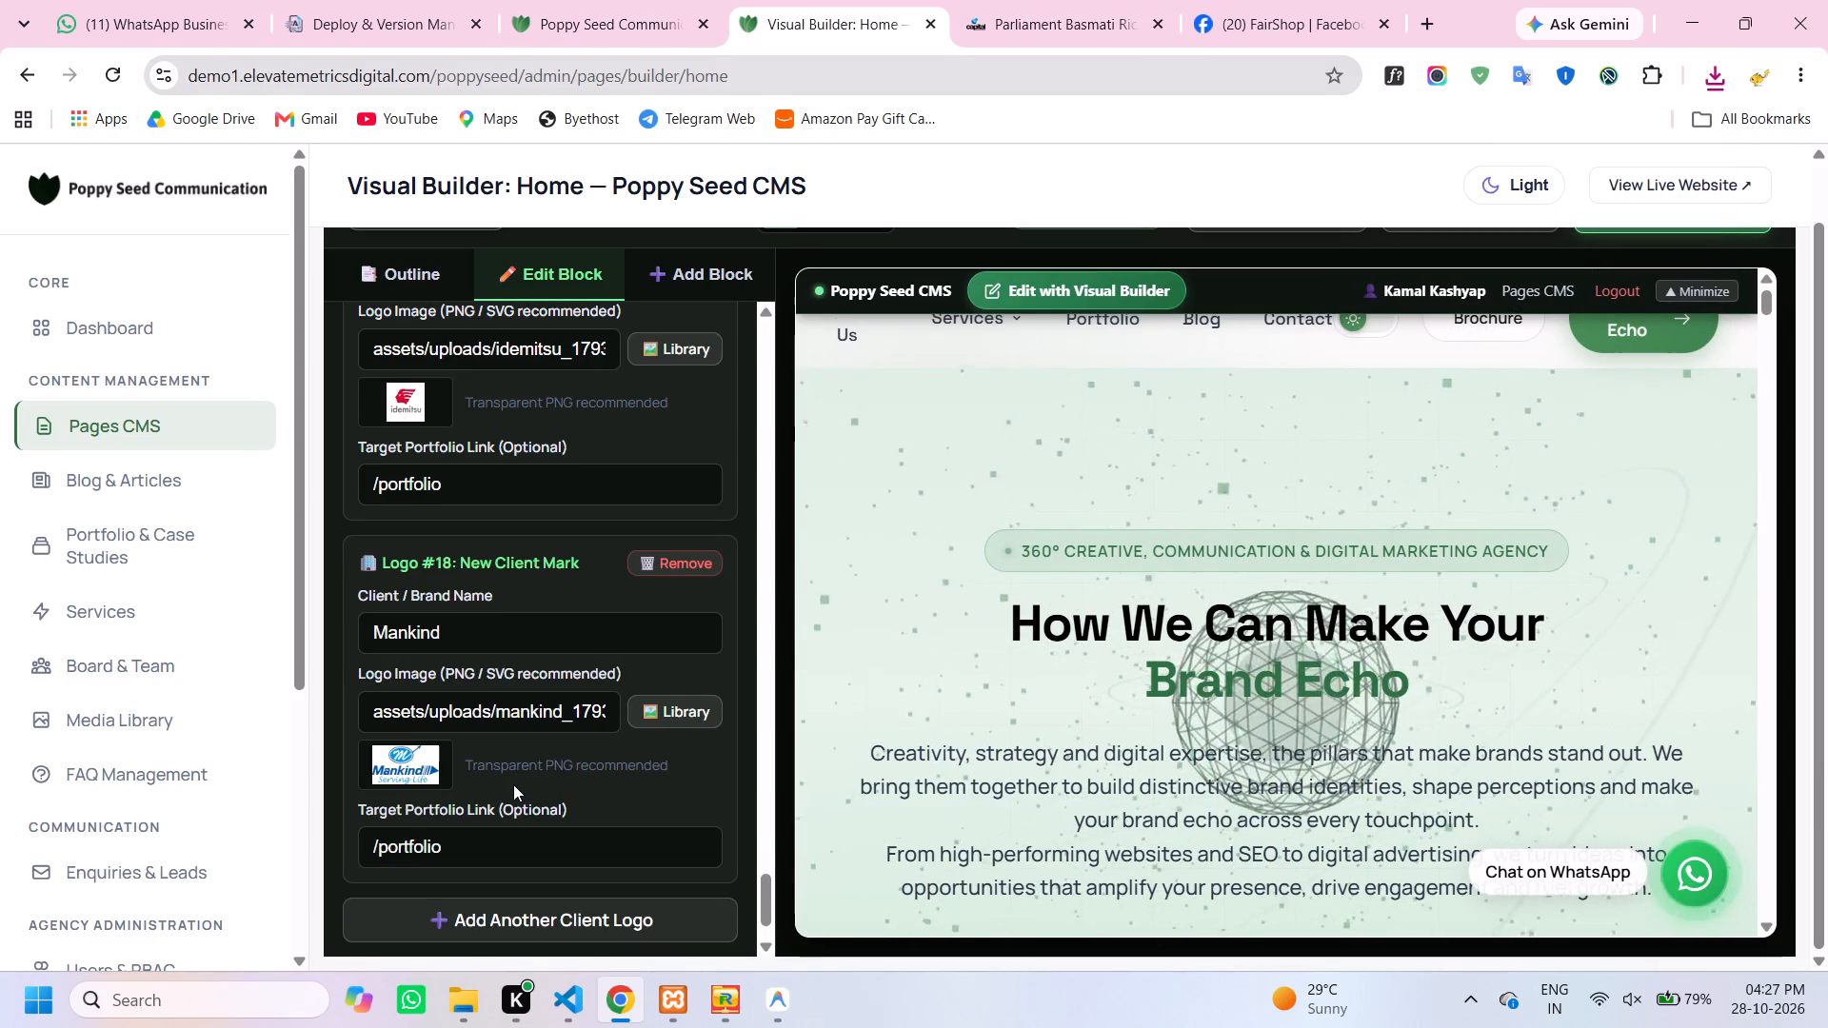
{"action": "scroll", "coordinate": [513, 784], "scroll_direction": "down", "scroll_amount": 2}
{"action": "left_click", "coordinate": [487, 819]}
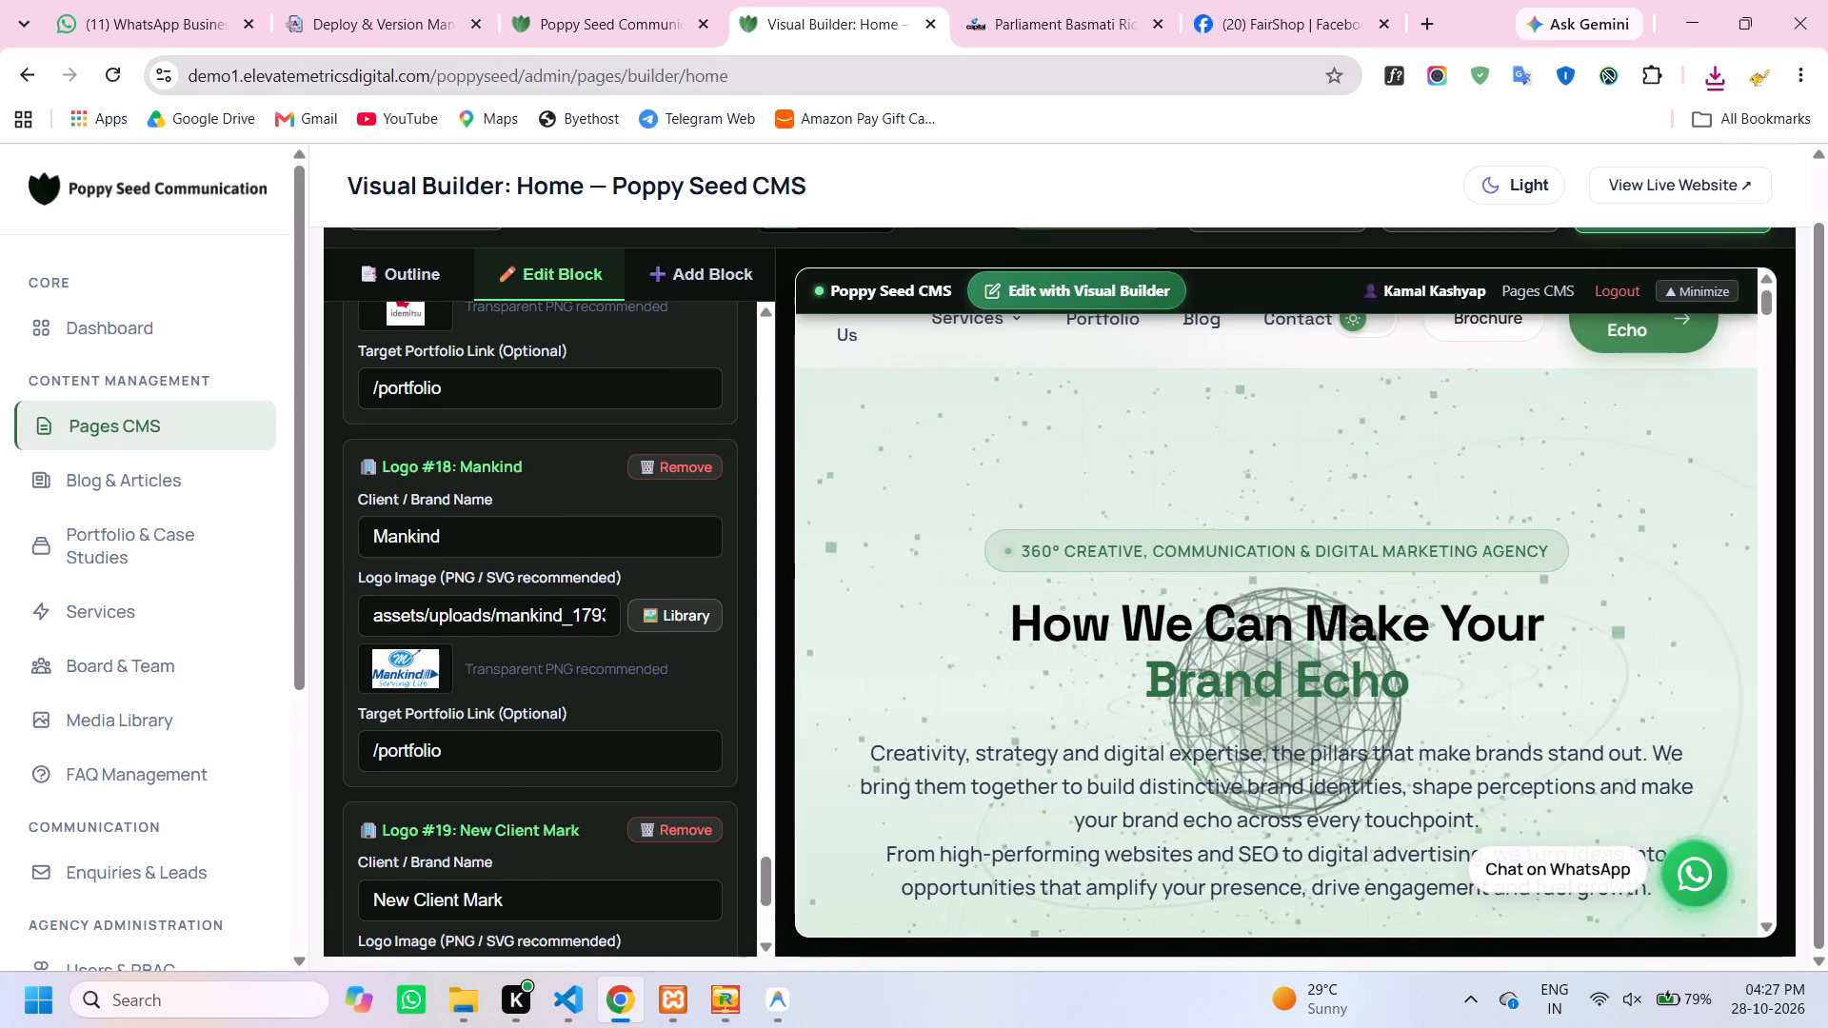
{"action": "left_click_drag", "start_coordinate": [521, 897], "coordinate": [280, 893]}
{"action": "key", "text": "ctrl+v"}
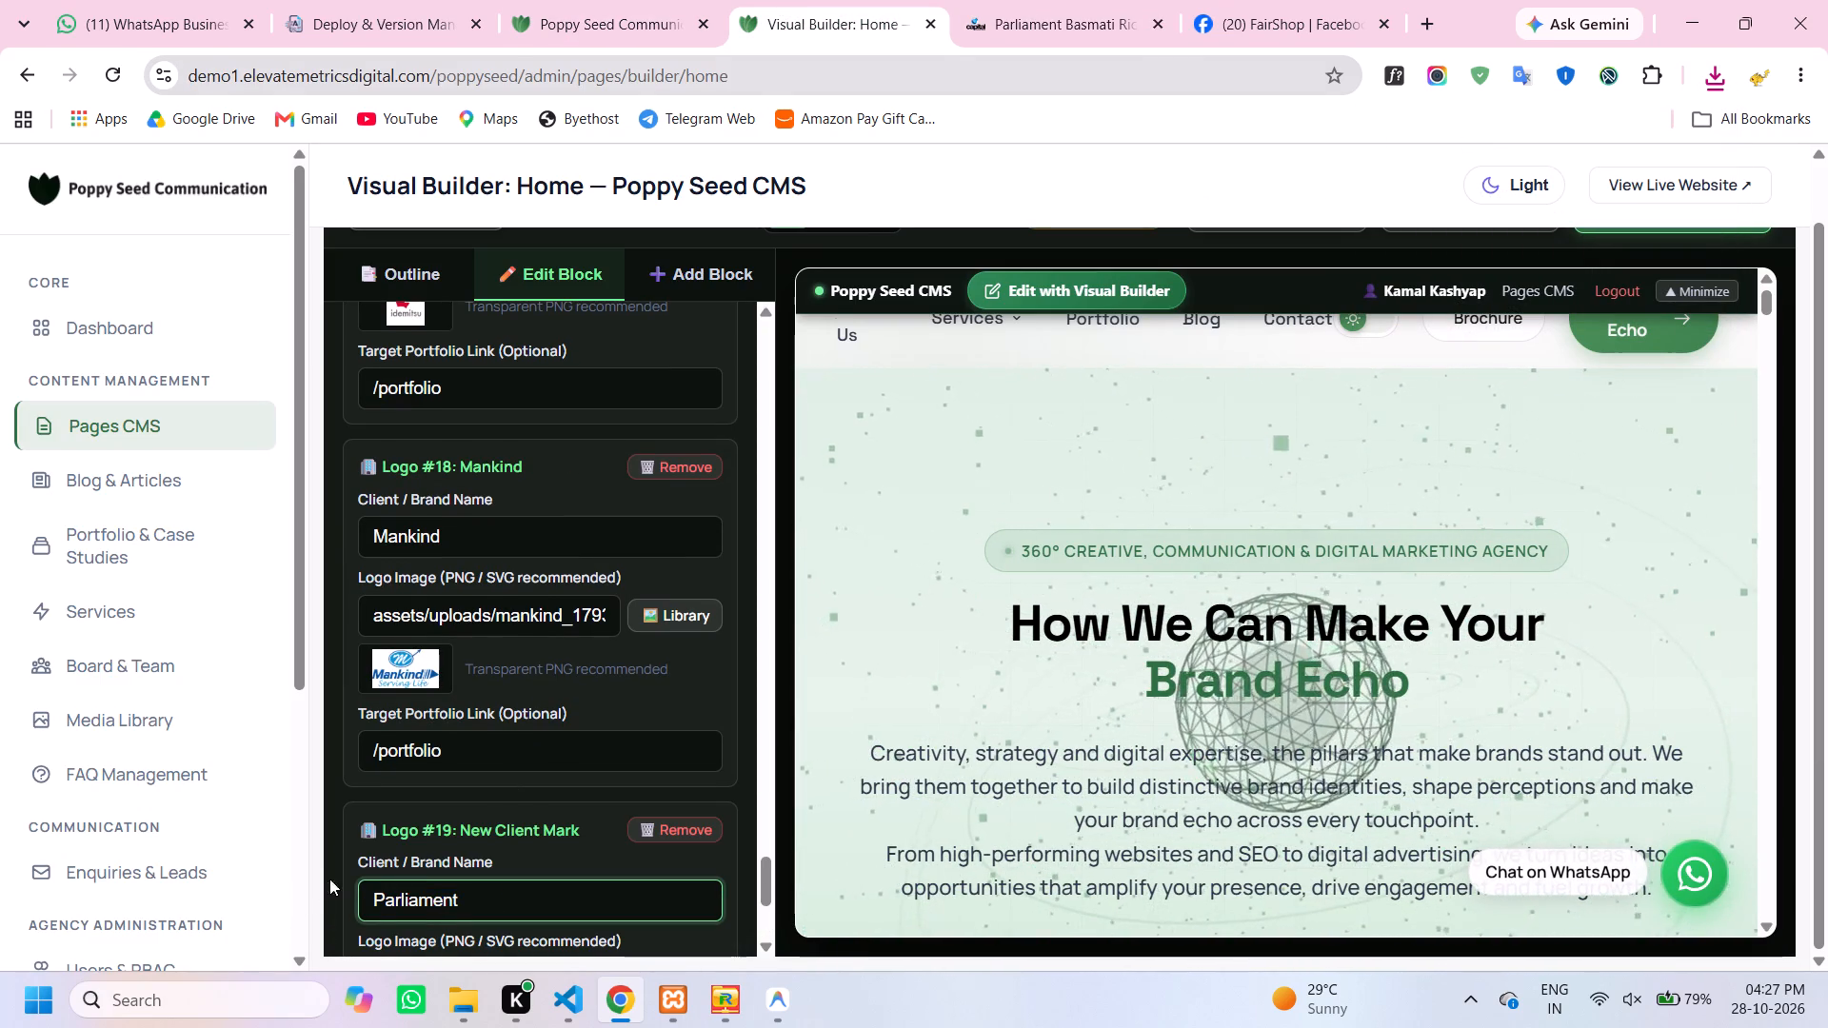
Upload Parliament.png from the logosss folder to the media library and select it as Logo #19's image.
{"action": "scroll", "coordinate": [427, 826], "scroll_direction": "down", "scroll_amount": 2}
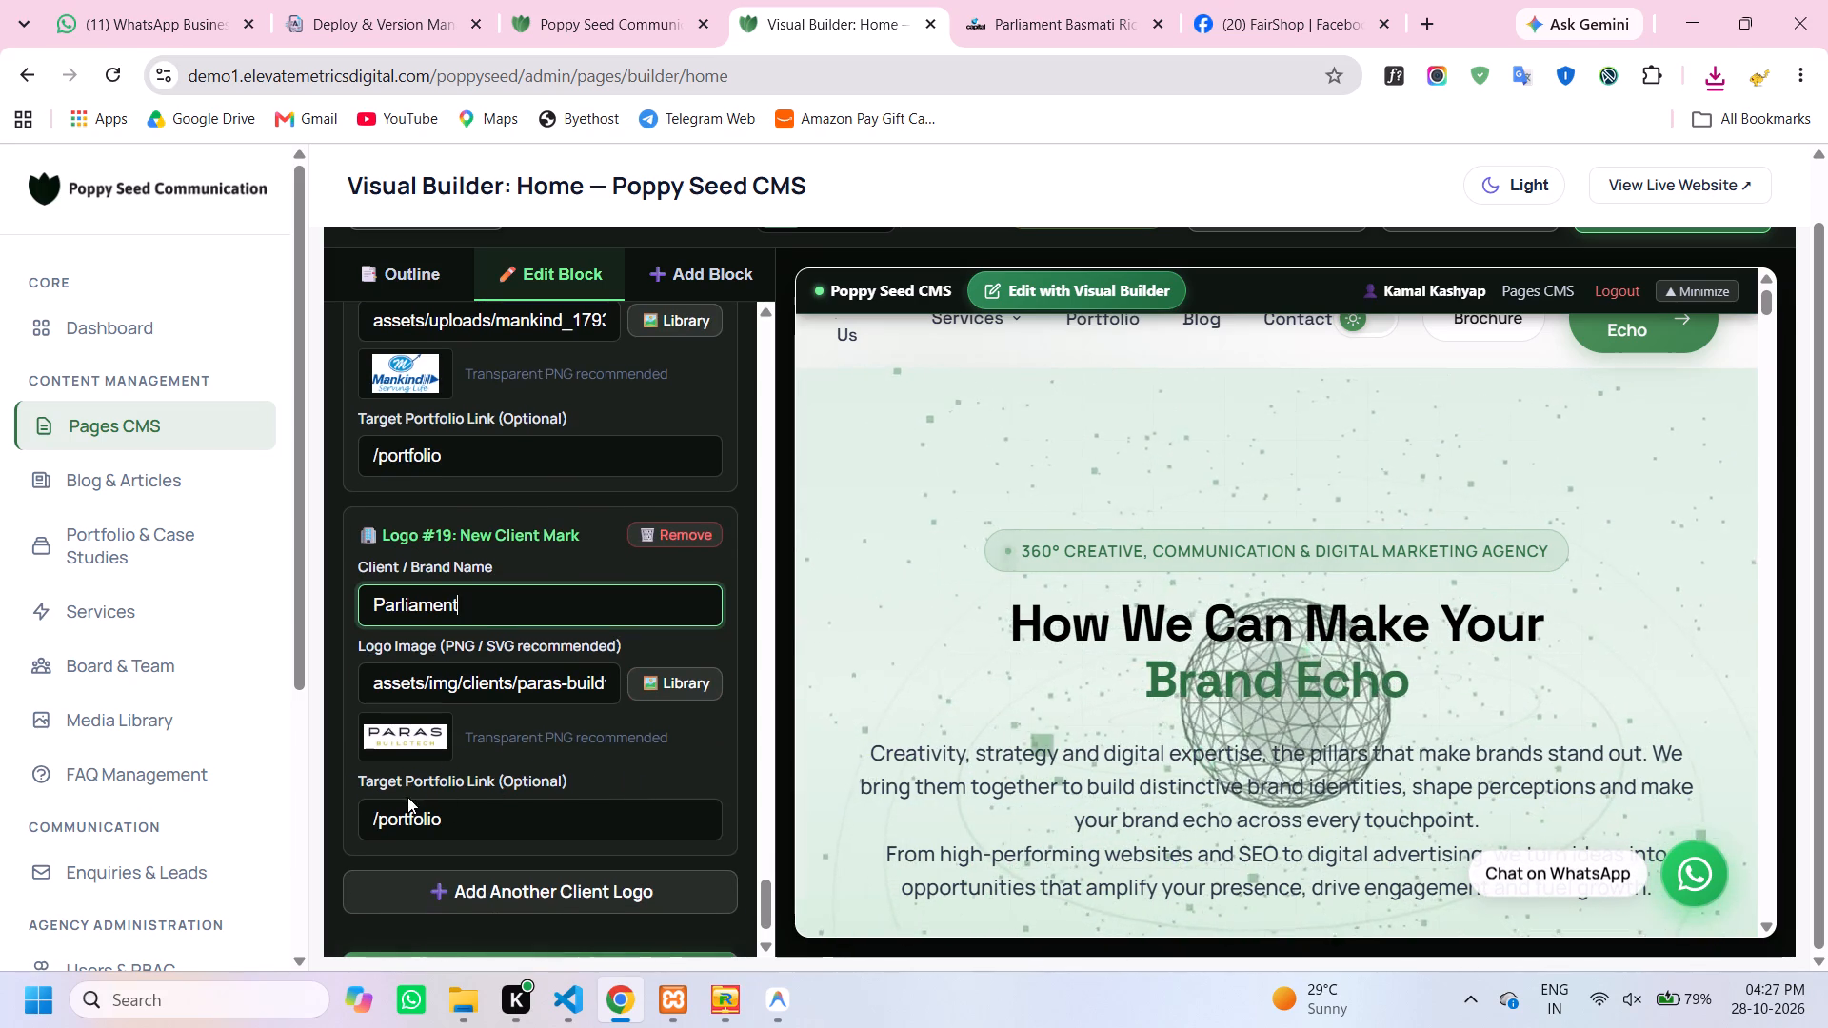
{"action": "left_click", "coordinate": [676, 683]}
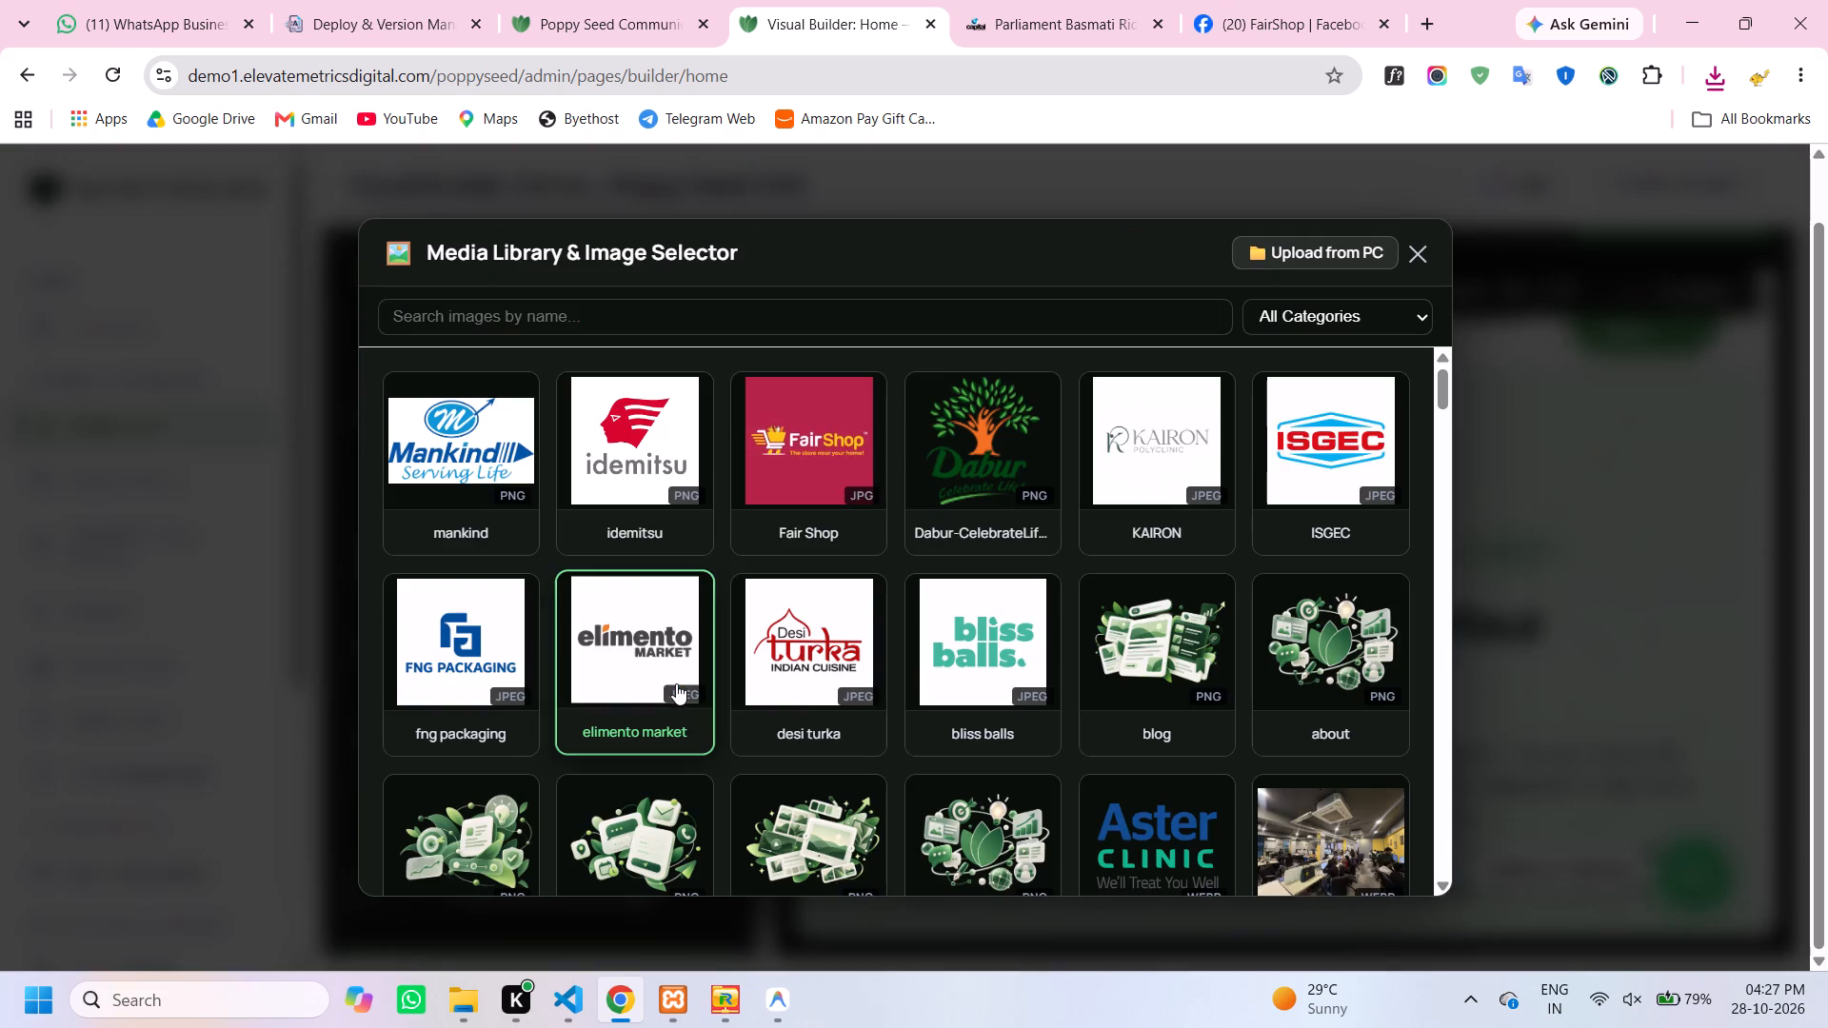
{"action": "left_click", "coordinate": [1302, 256]}
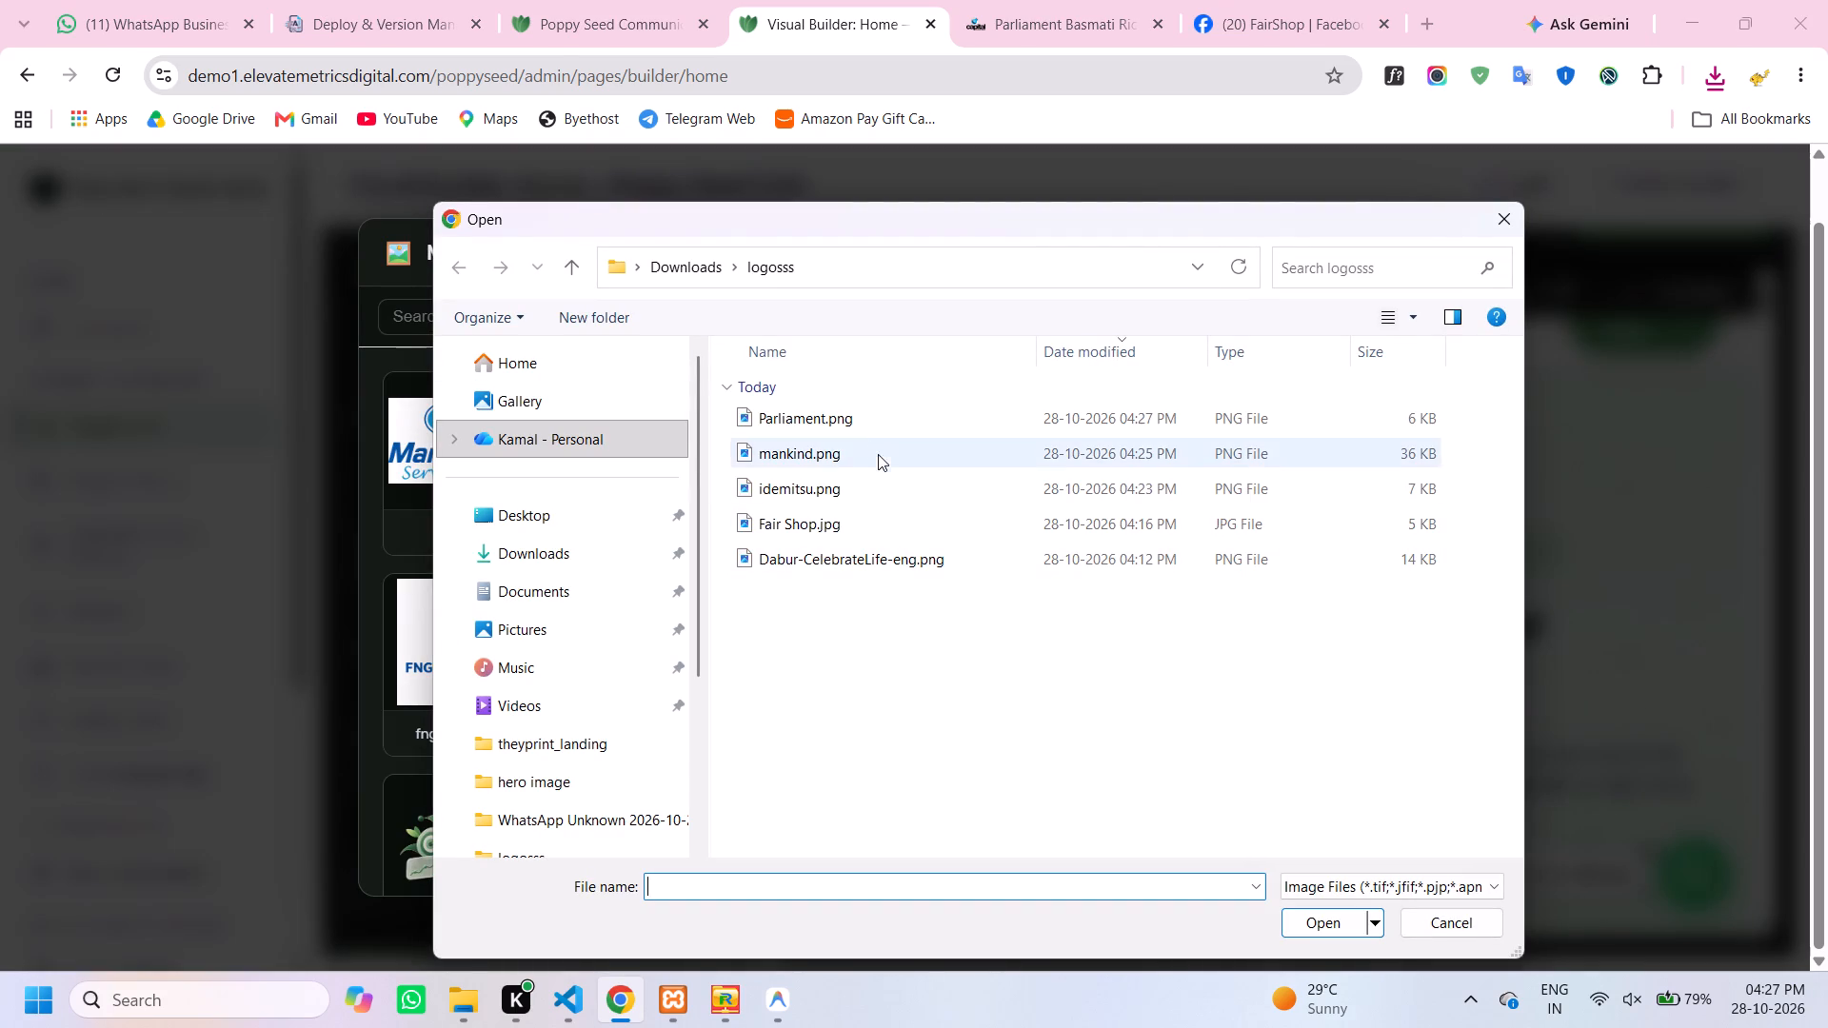
{"action": "double_click", "coordinate": [844, 425]}
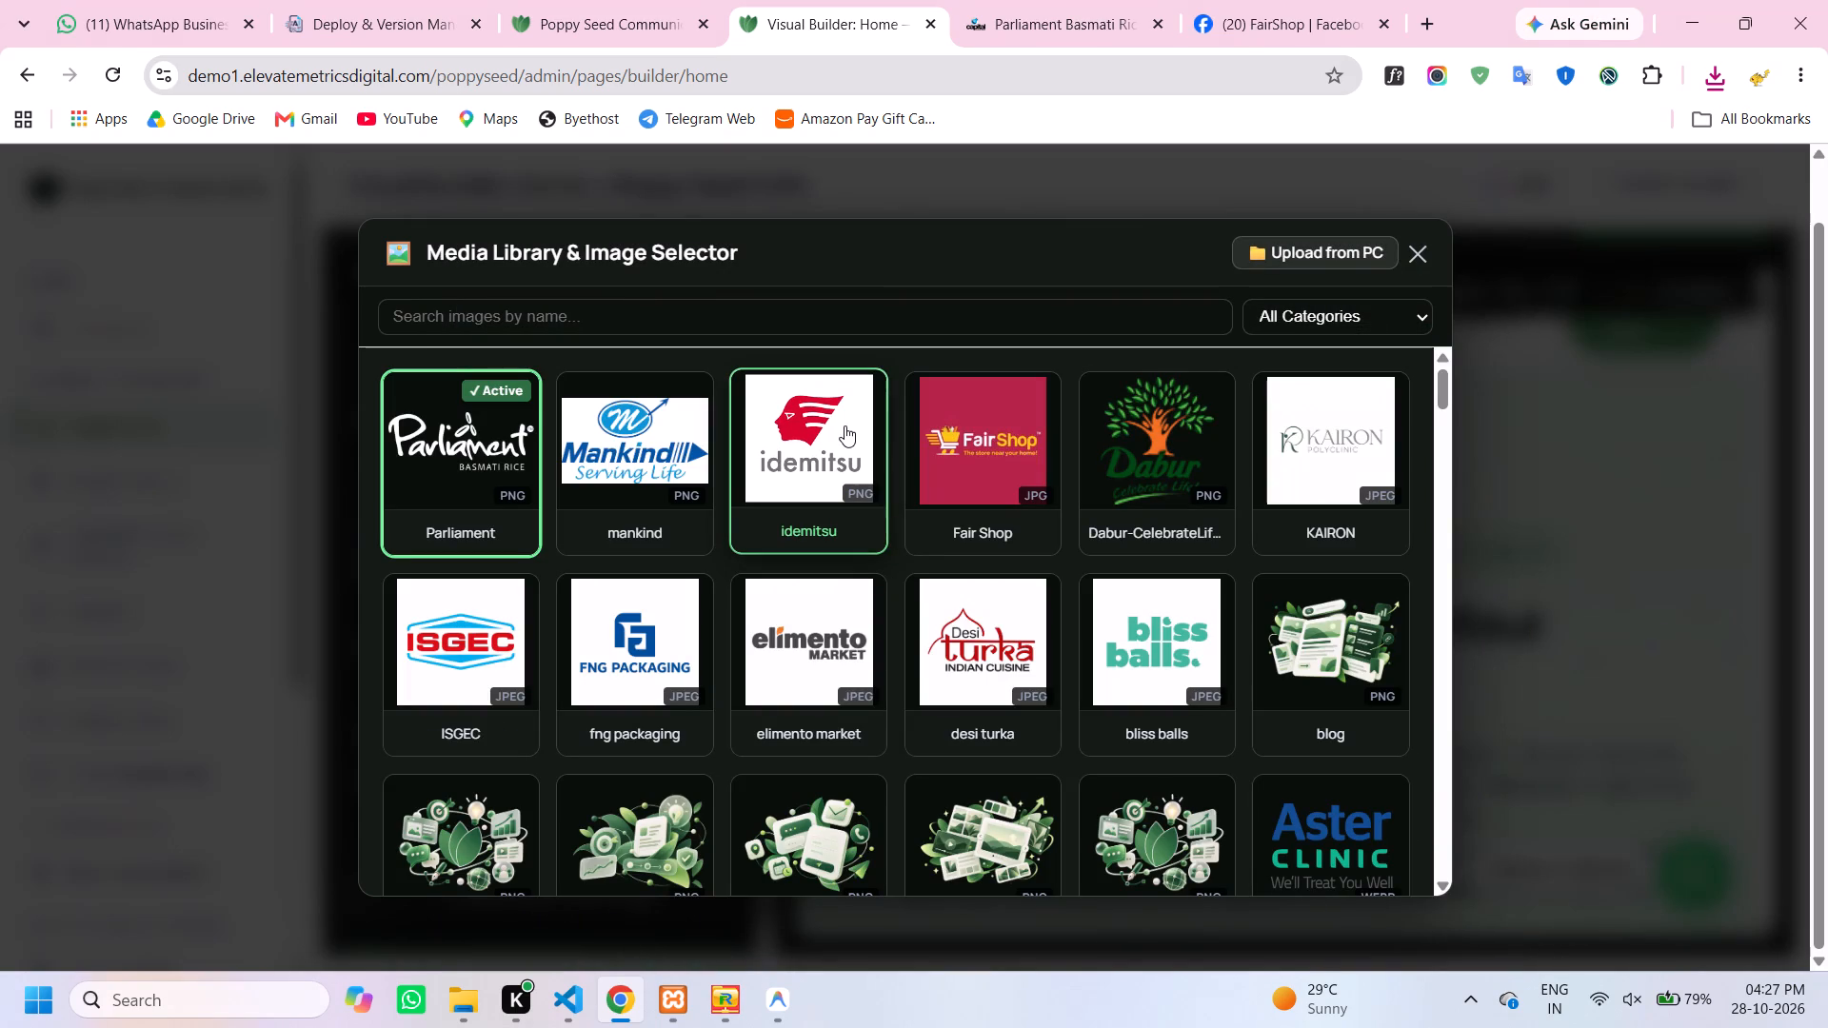
{"action": "left_click", "coordinate": [461, 436]}
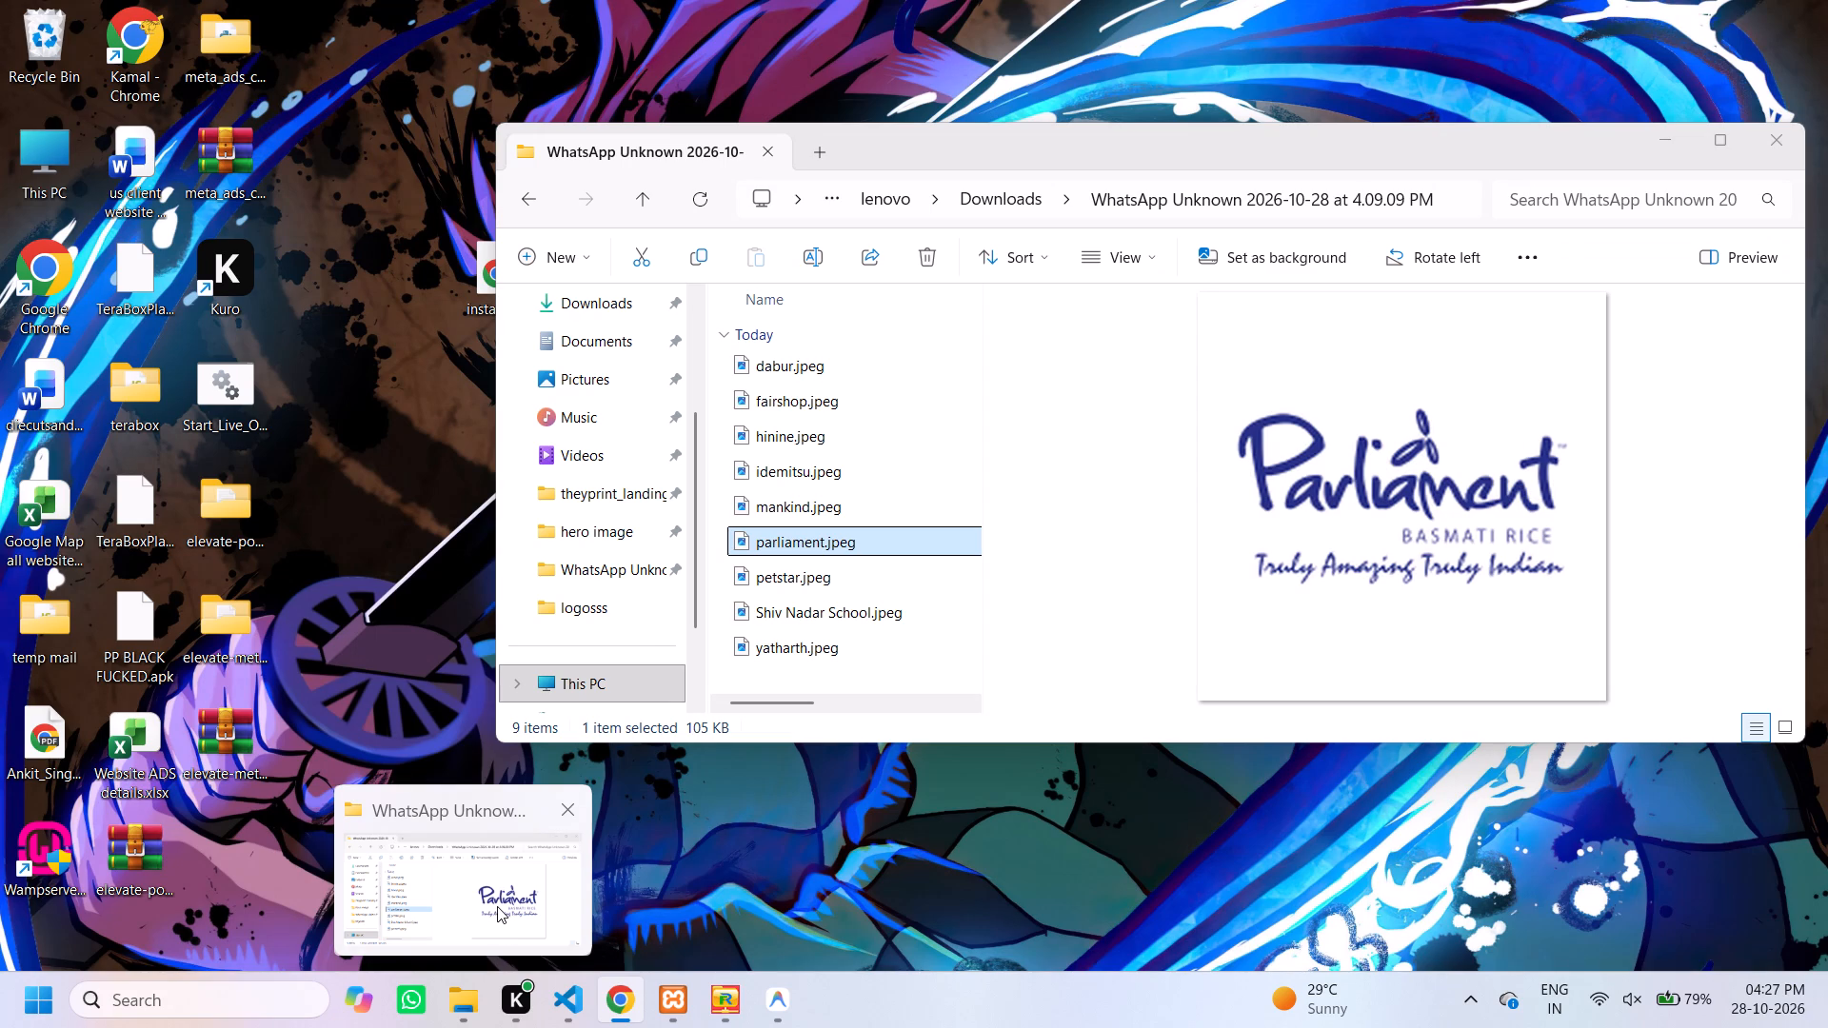
Copy the name of the Shiv Nadar School image file in File Explorer and search Google for it in the Parliament website's tab.
{"action": "left_click", "coordinate": [497, 906]}
{"action": "left_click", "coordinate": [795, 598]}
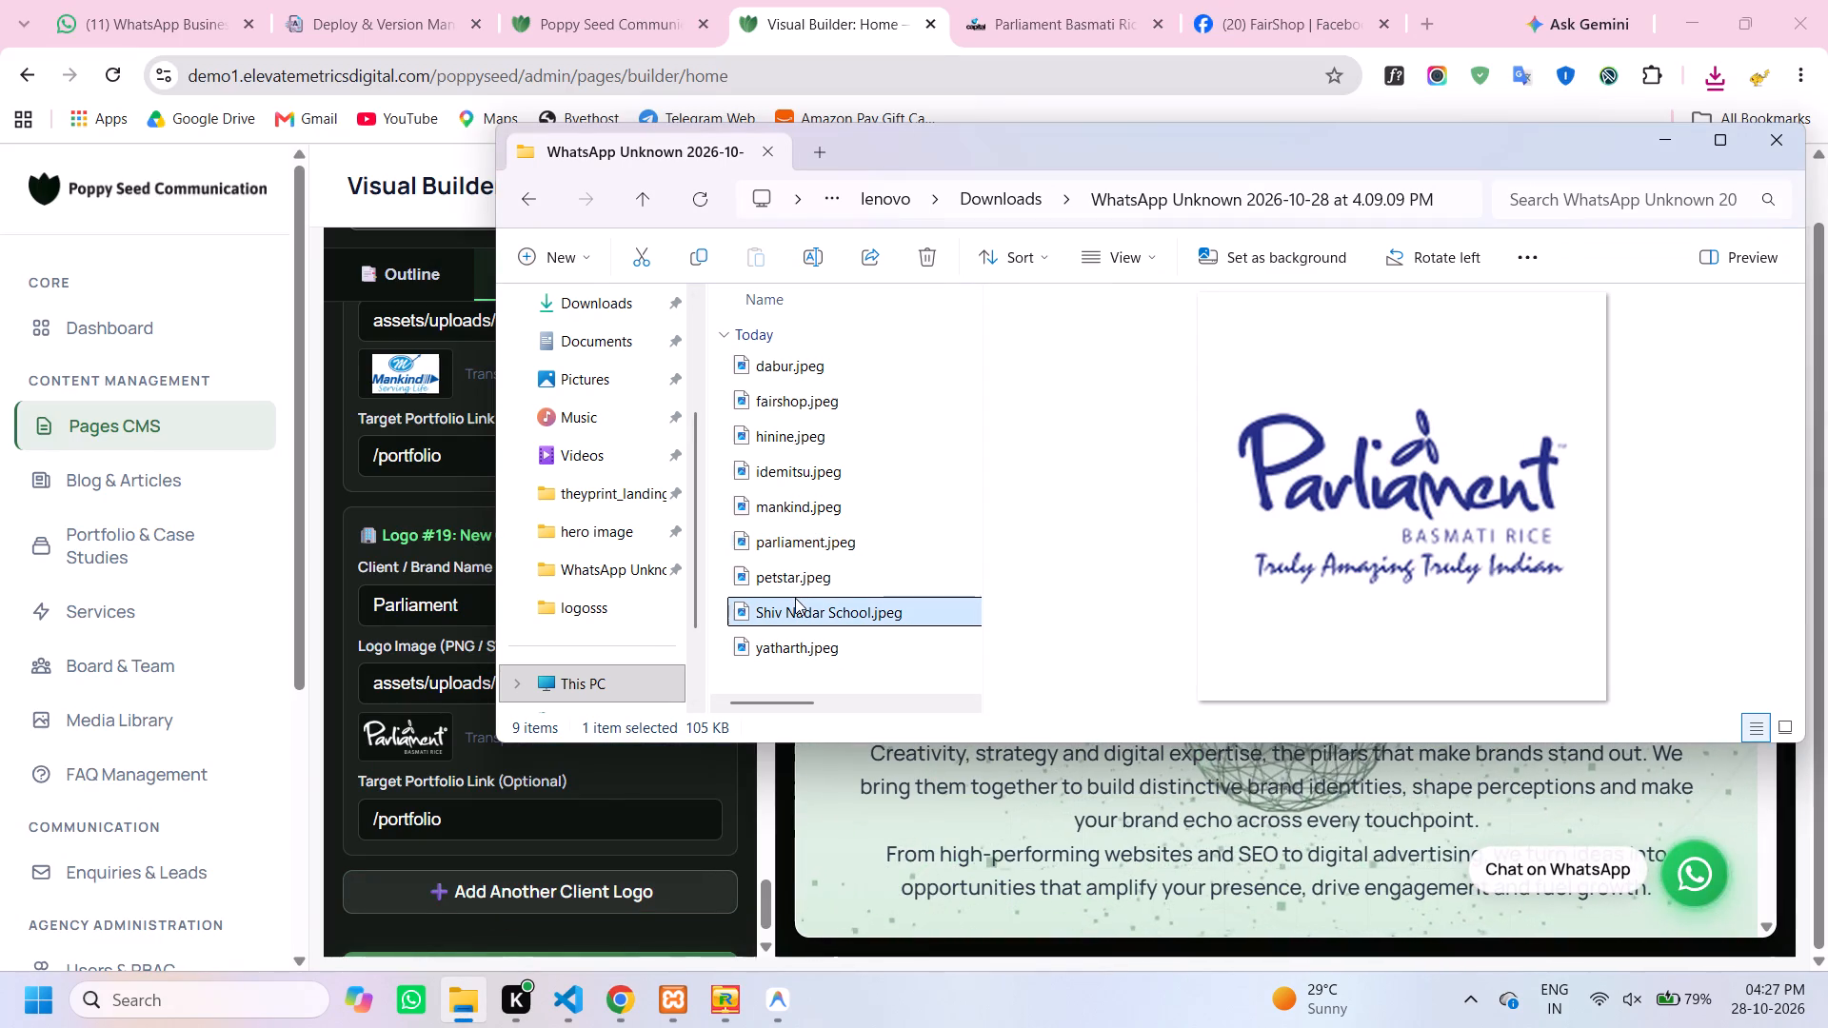
{"action": "key", "text": "F2"}
{"action": "key", "text": "ctrl+c"}
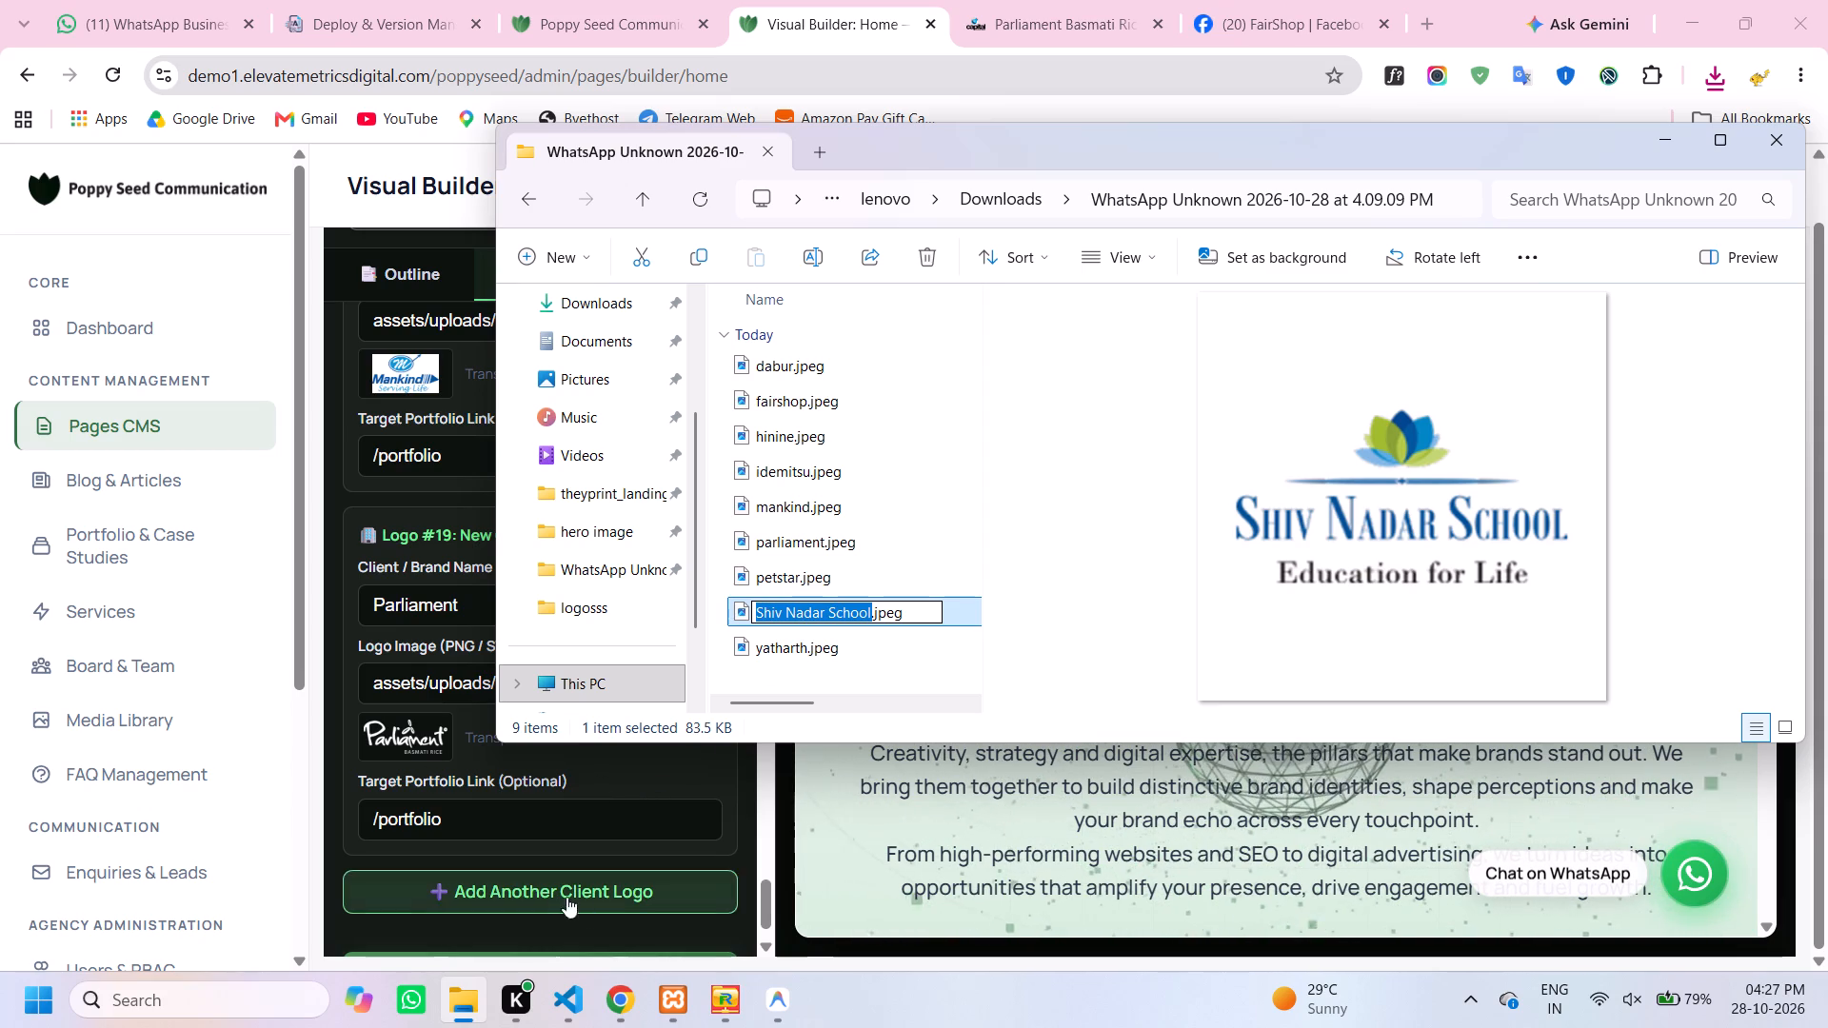
{"action": "left_click", "coordinate": [1064, 0]}
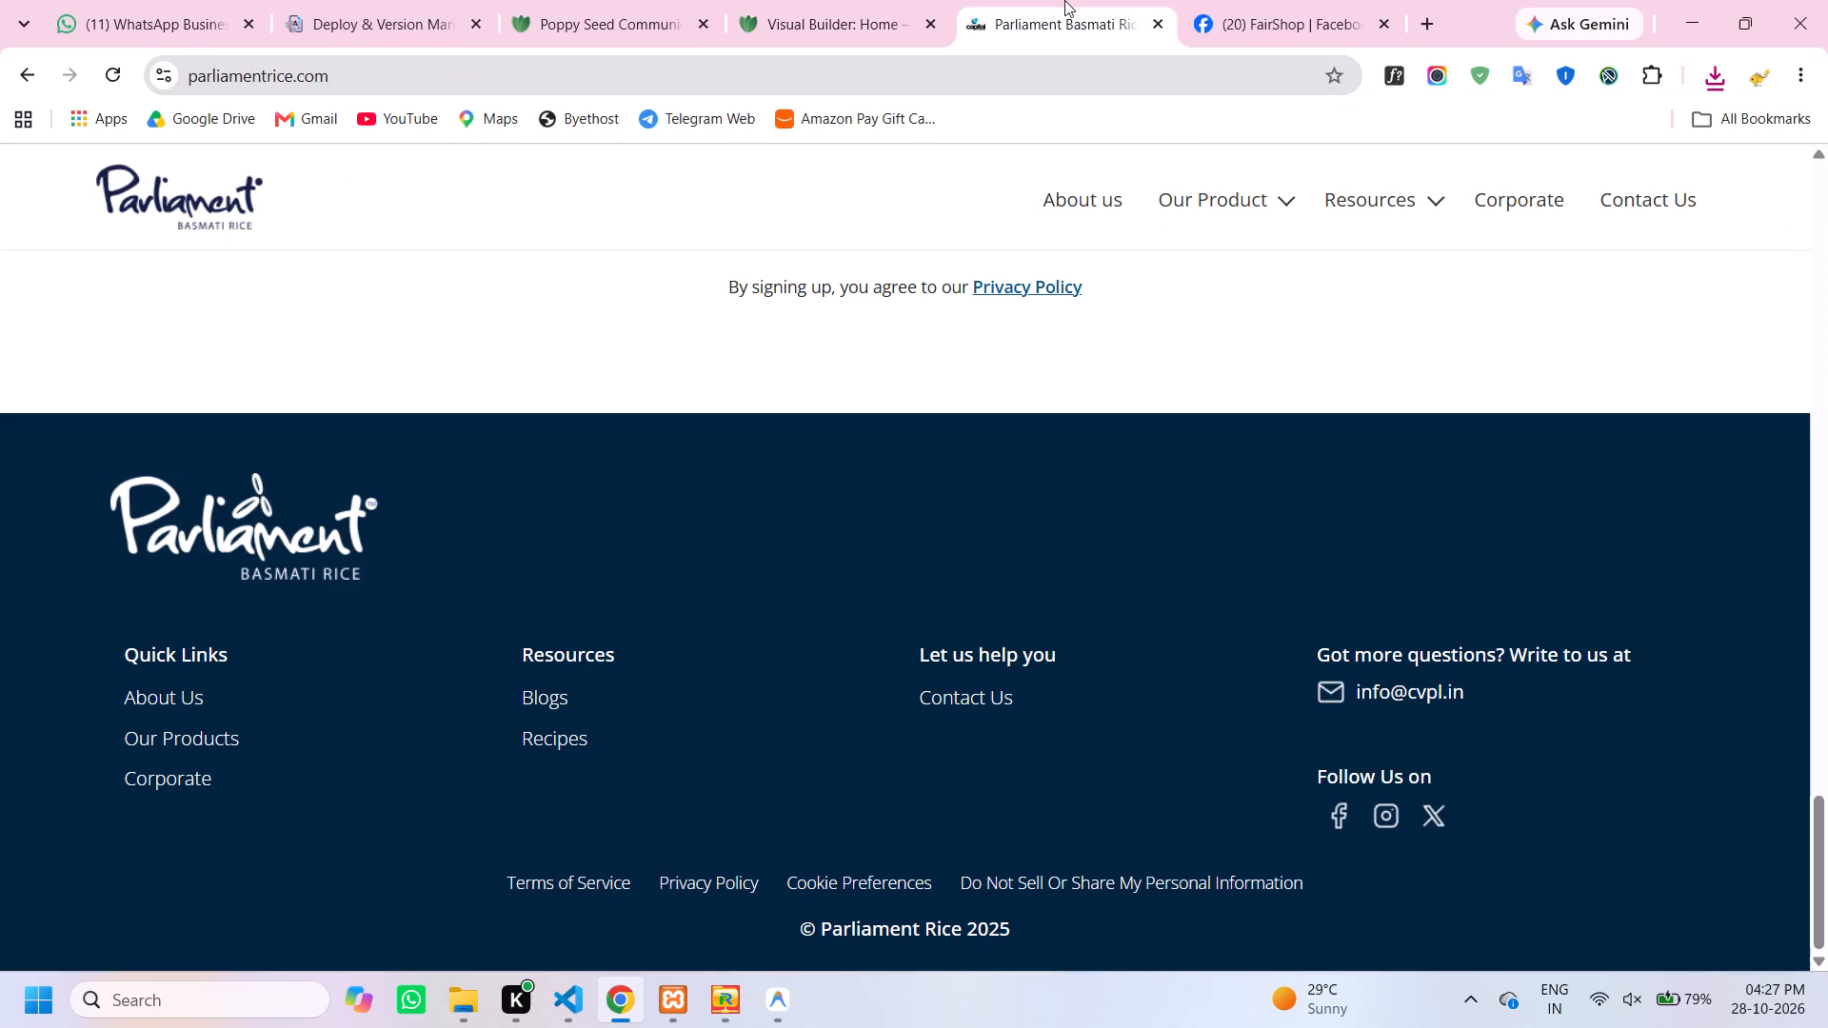
{"action": "left_click", "coordinate": [978, 67]}
{"action": "key", "text": "ctrl+v"}
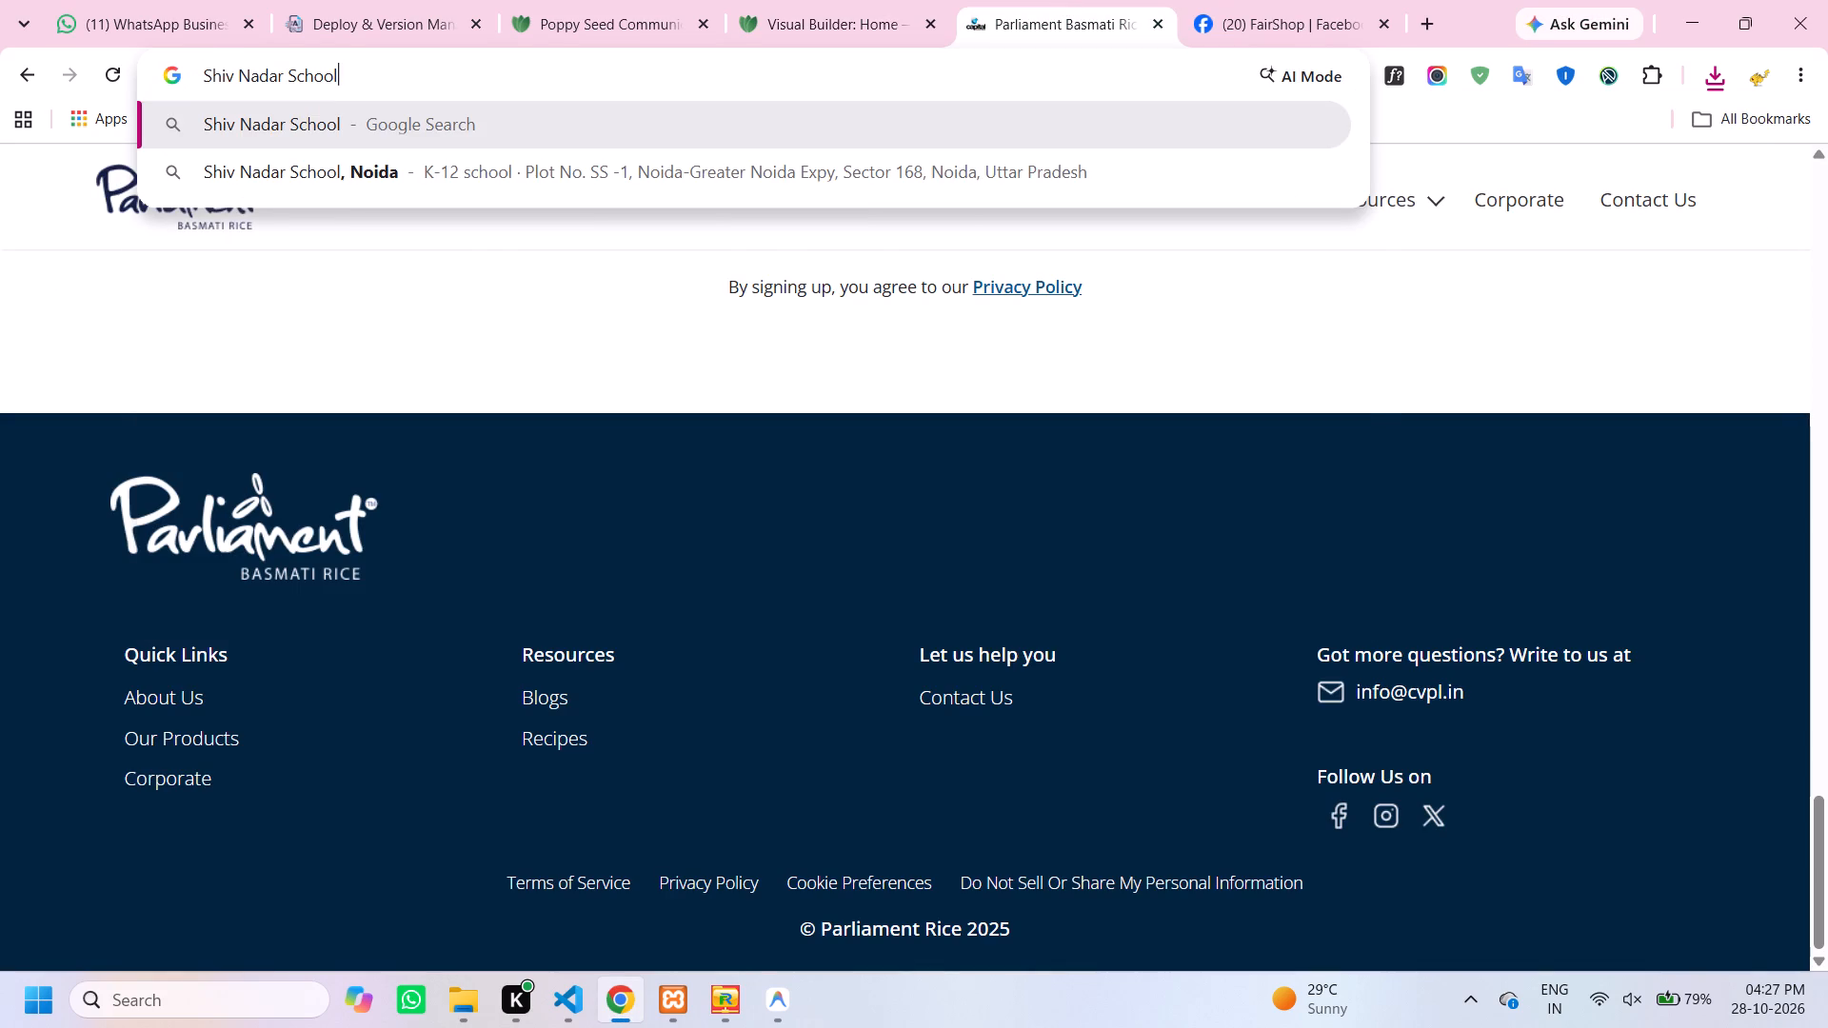
{"action": "key", "text": "Return"}
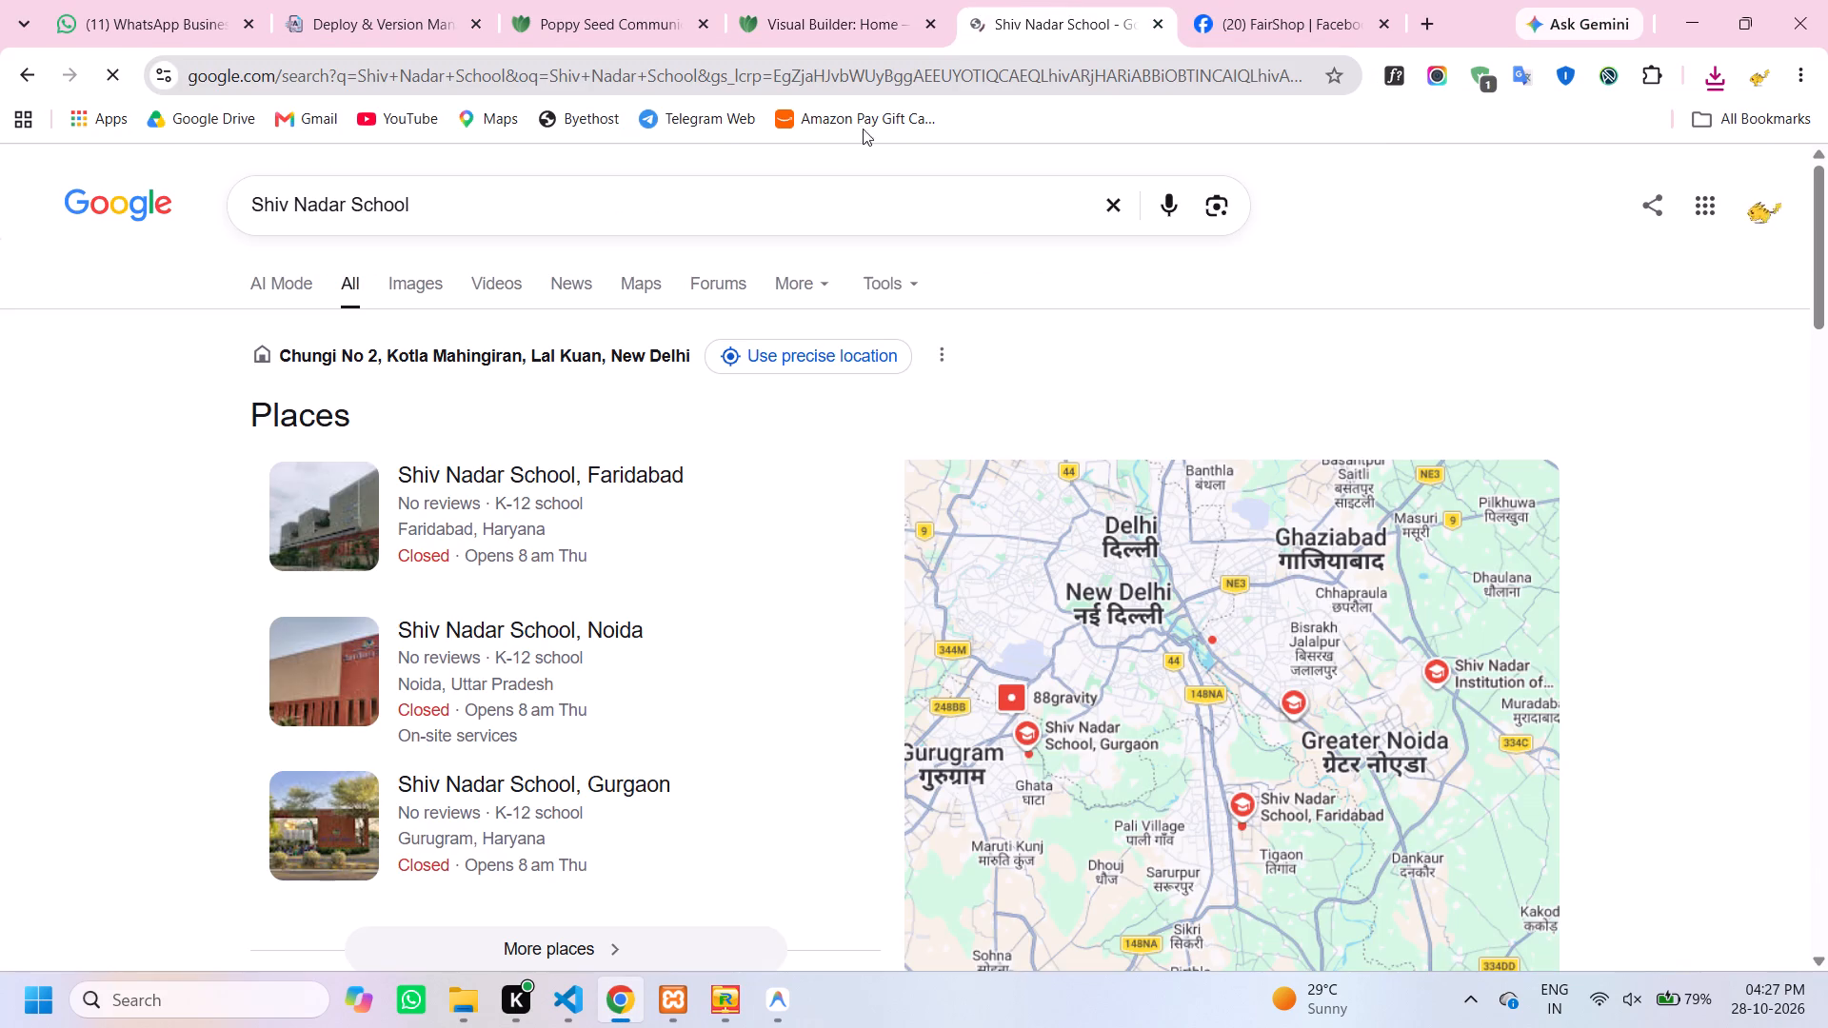
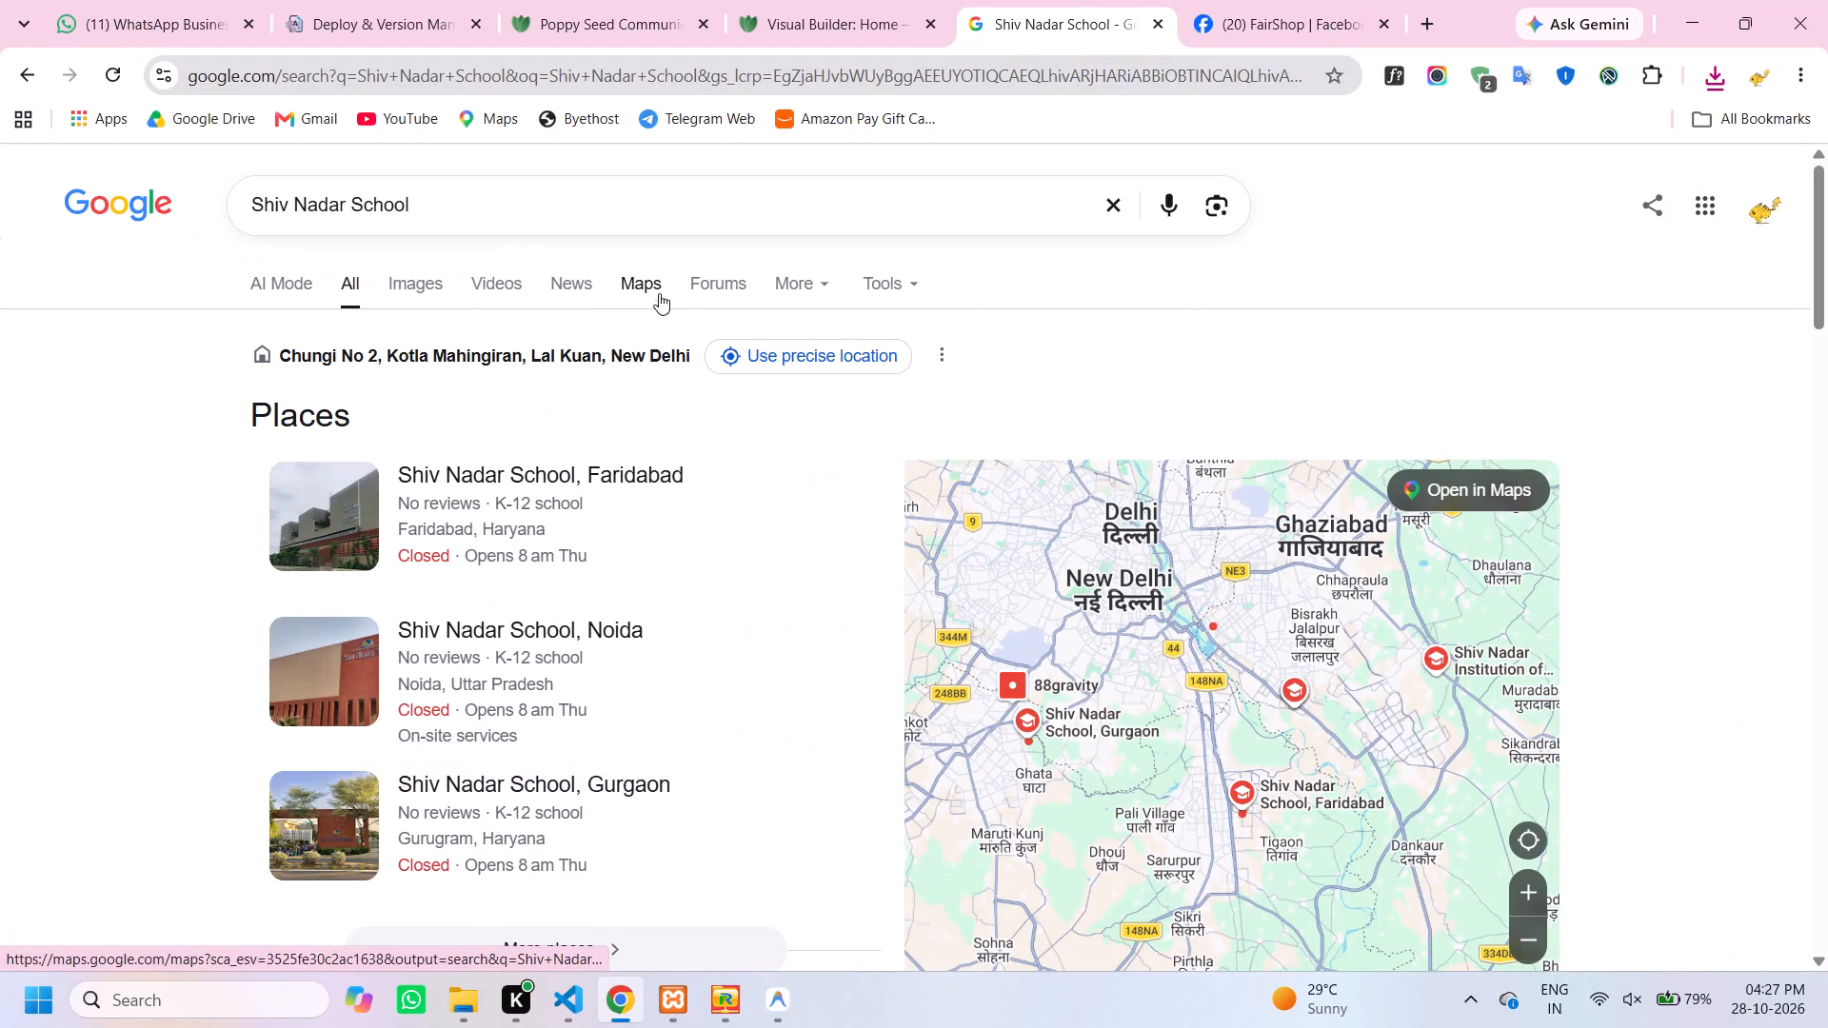
Browse Google's image results for Shiv Nadar School to find a suitable version of the school's logo.
{"action": "left_click", "coordinate": [418, 280]}
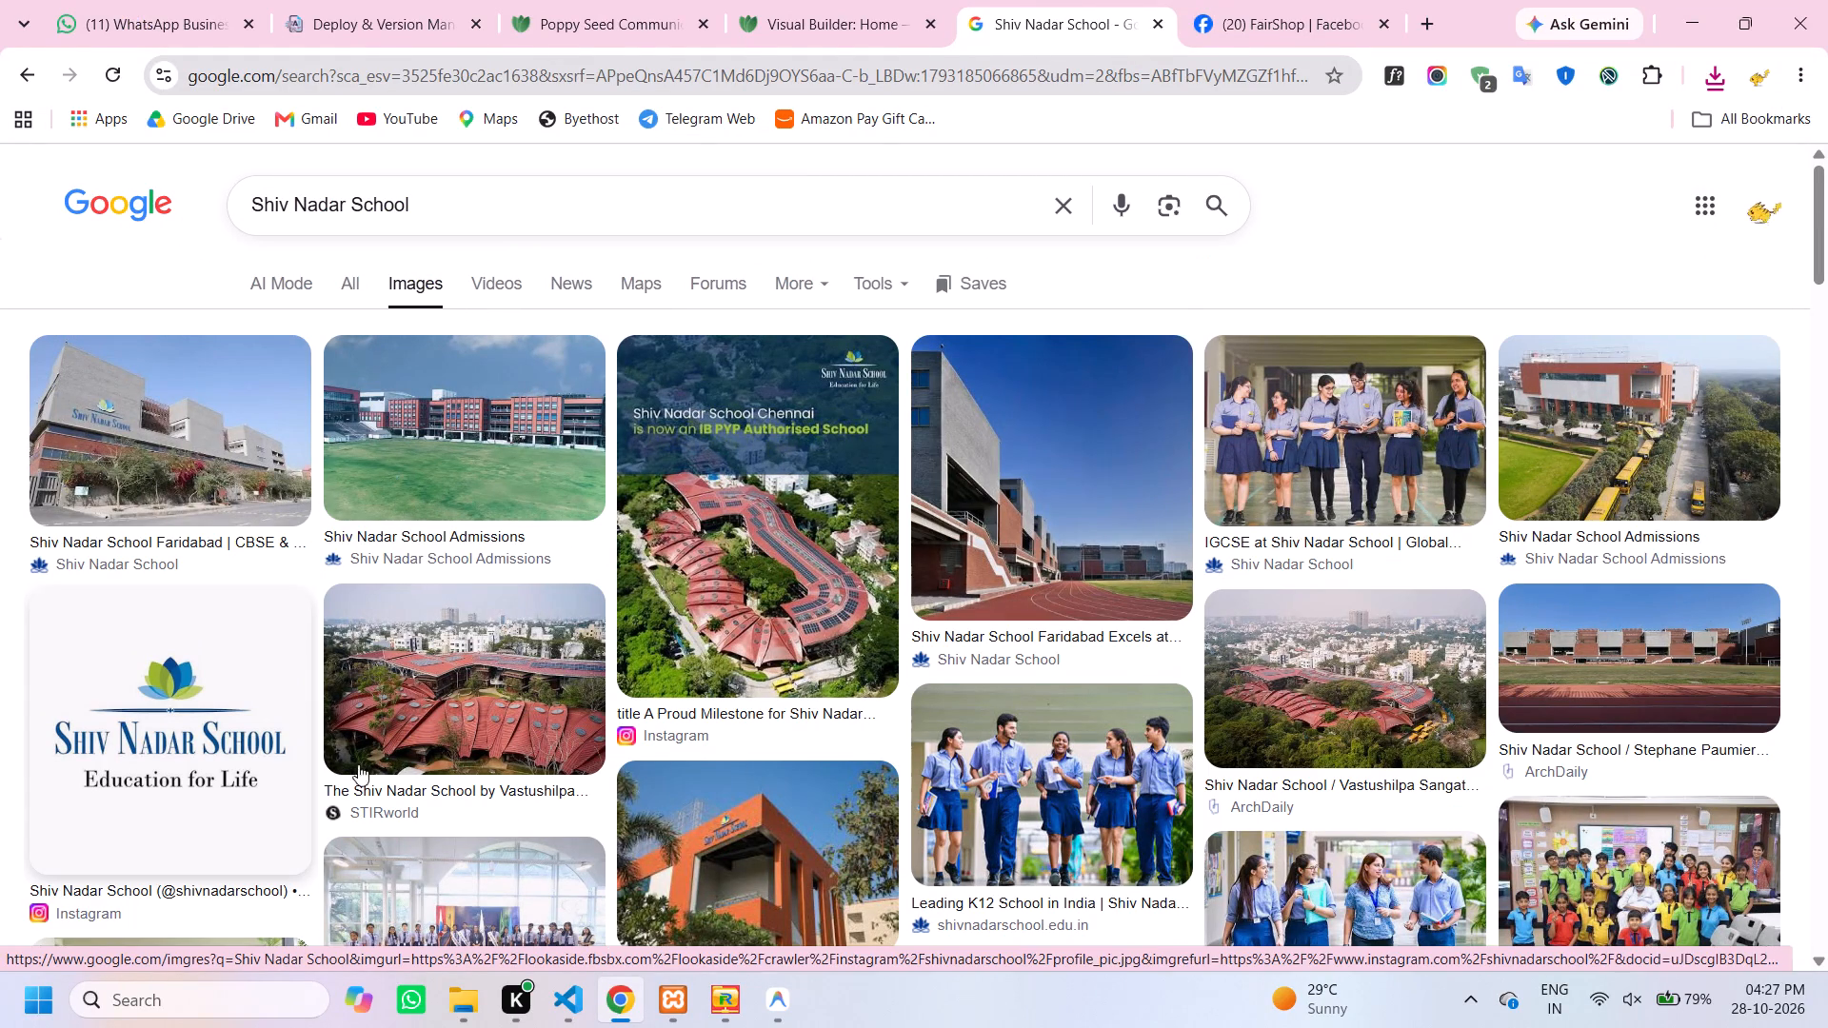
{"action": "scroll", "coordinate": [381, 781], "scroll_direction": "down", "scroll_amount": 4}
{"action": "scroll", "coordinate": [381, 781], "scroll_direction": "right", "scroll_amount": 1}
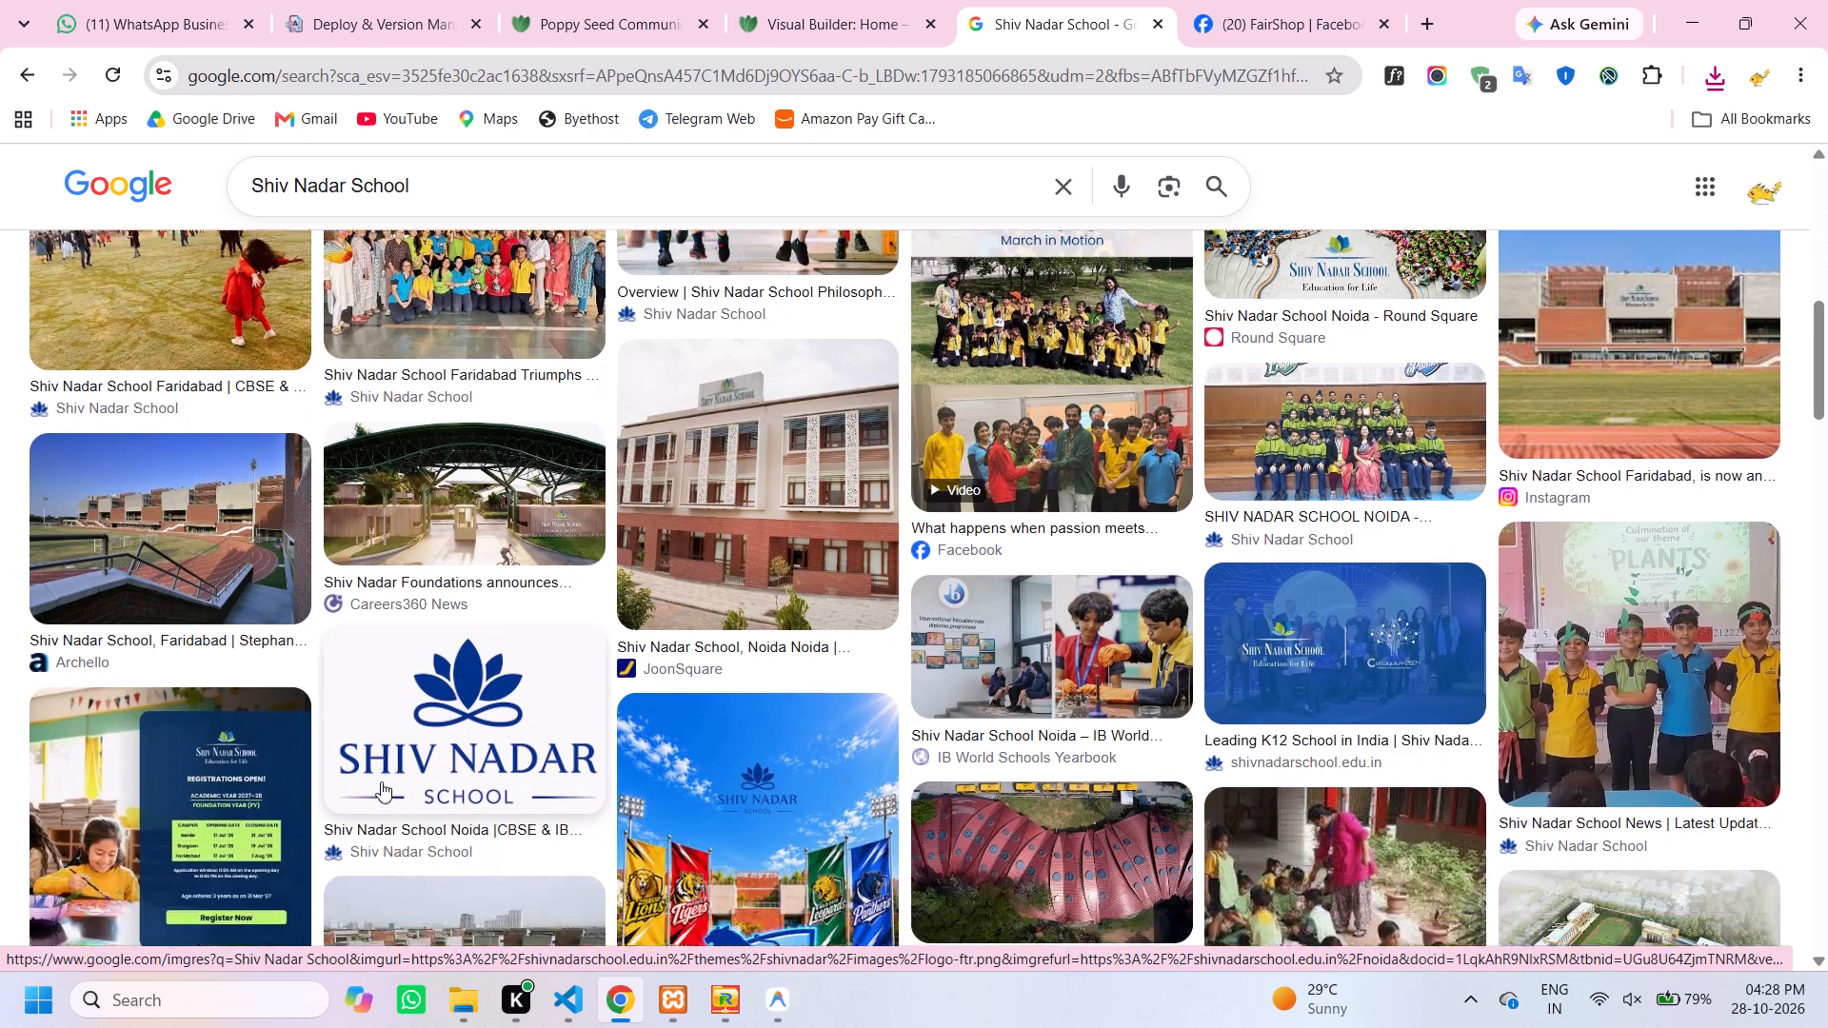
{"action": "scroll", "coordinate": [381, 781], "scroll_direction": "down", "scroll_amount": 6}
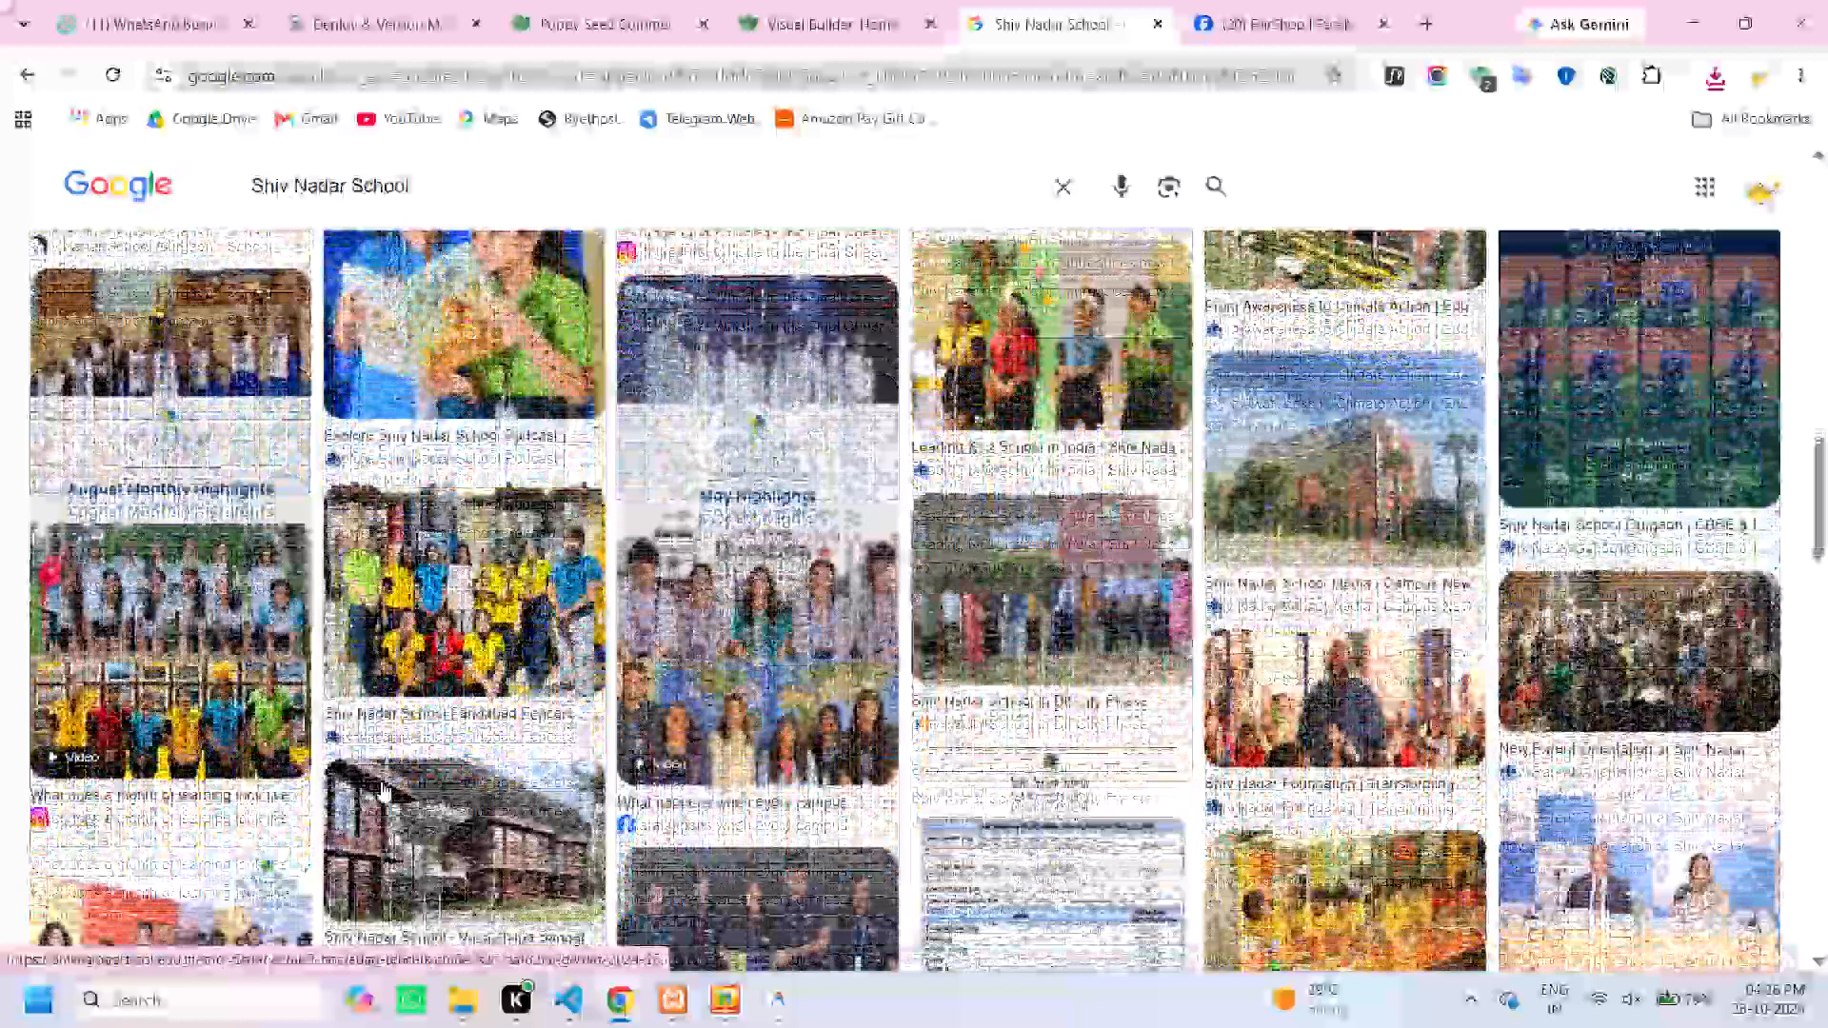
{"action": "scroll", "coordinate": [381, 781], "scroll_direction": "up", "scroll_amount": 4}
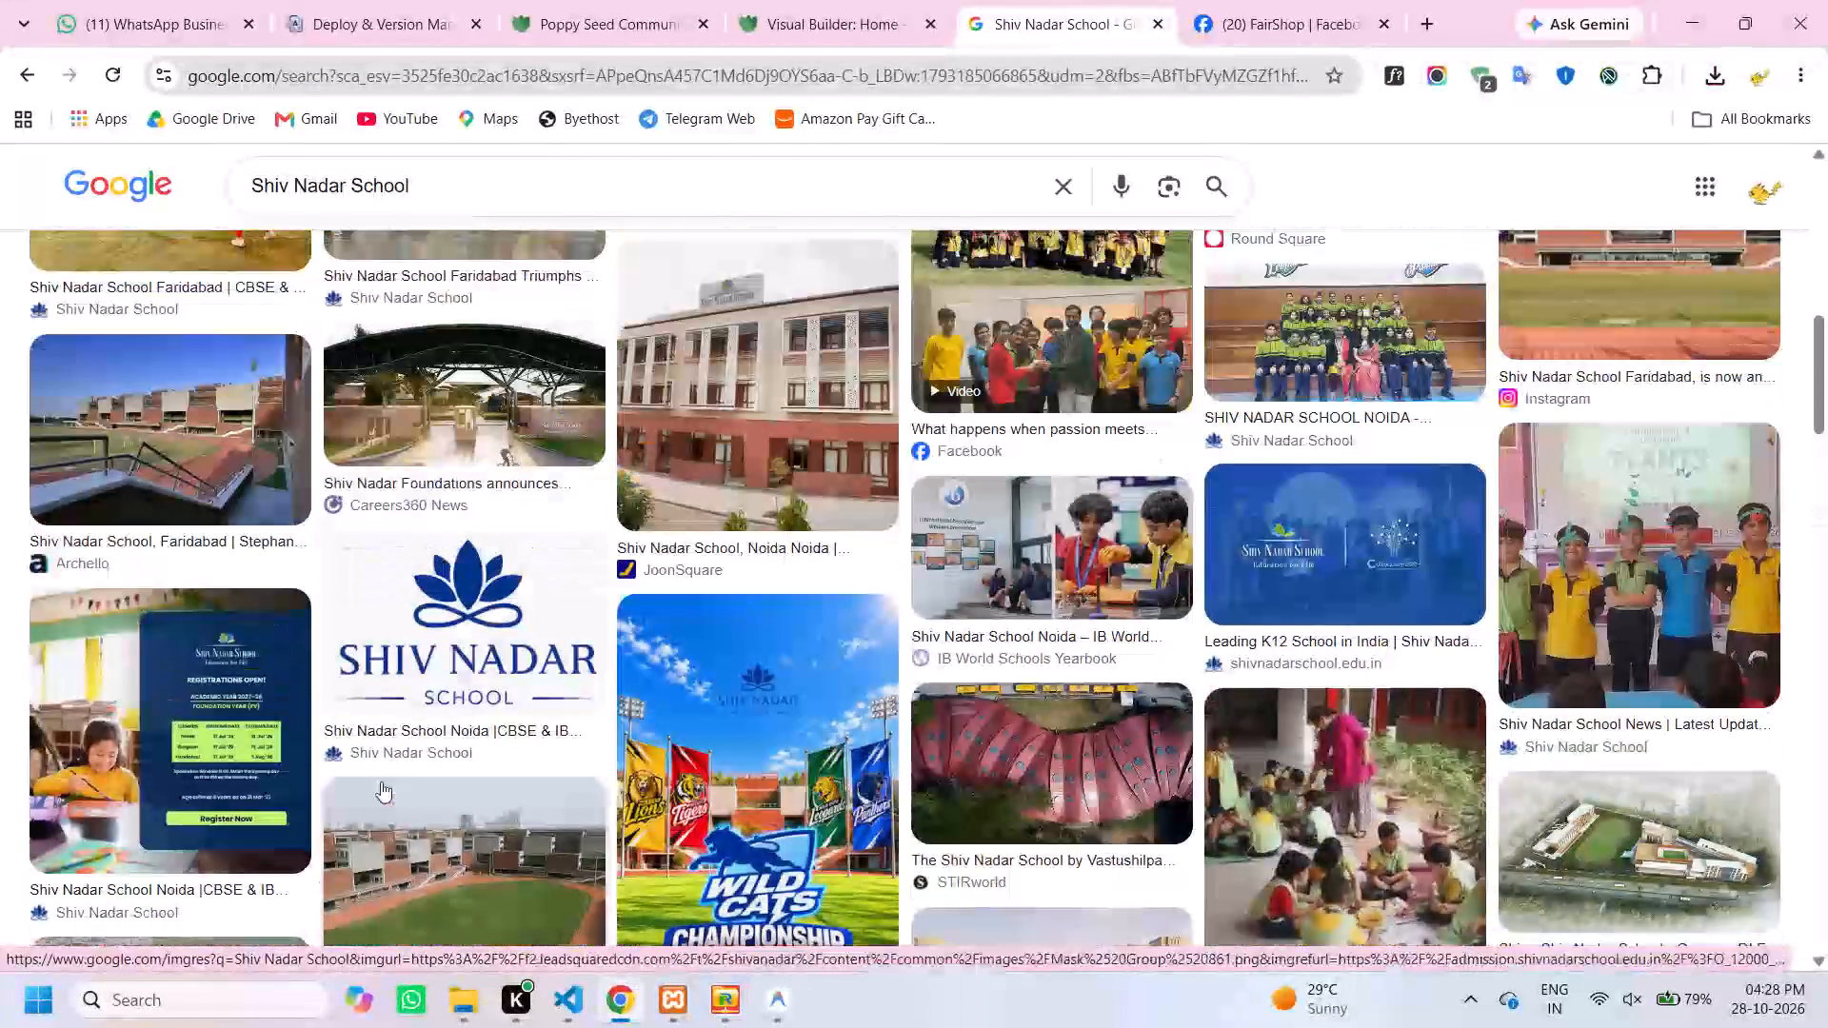
{"action": "scroll", "coordinate": [381, 781], "scroll_direction": "up", "scroll_amount": 6}
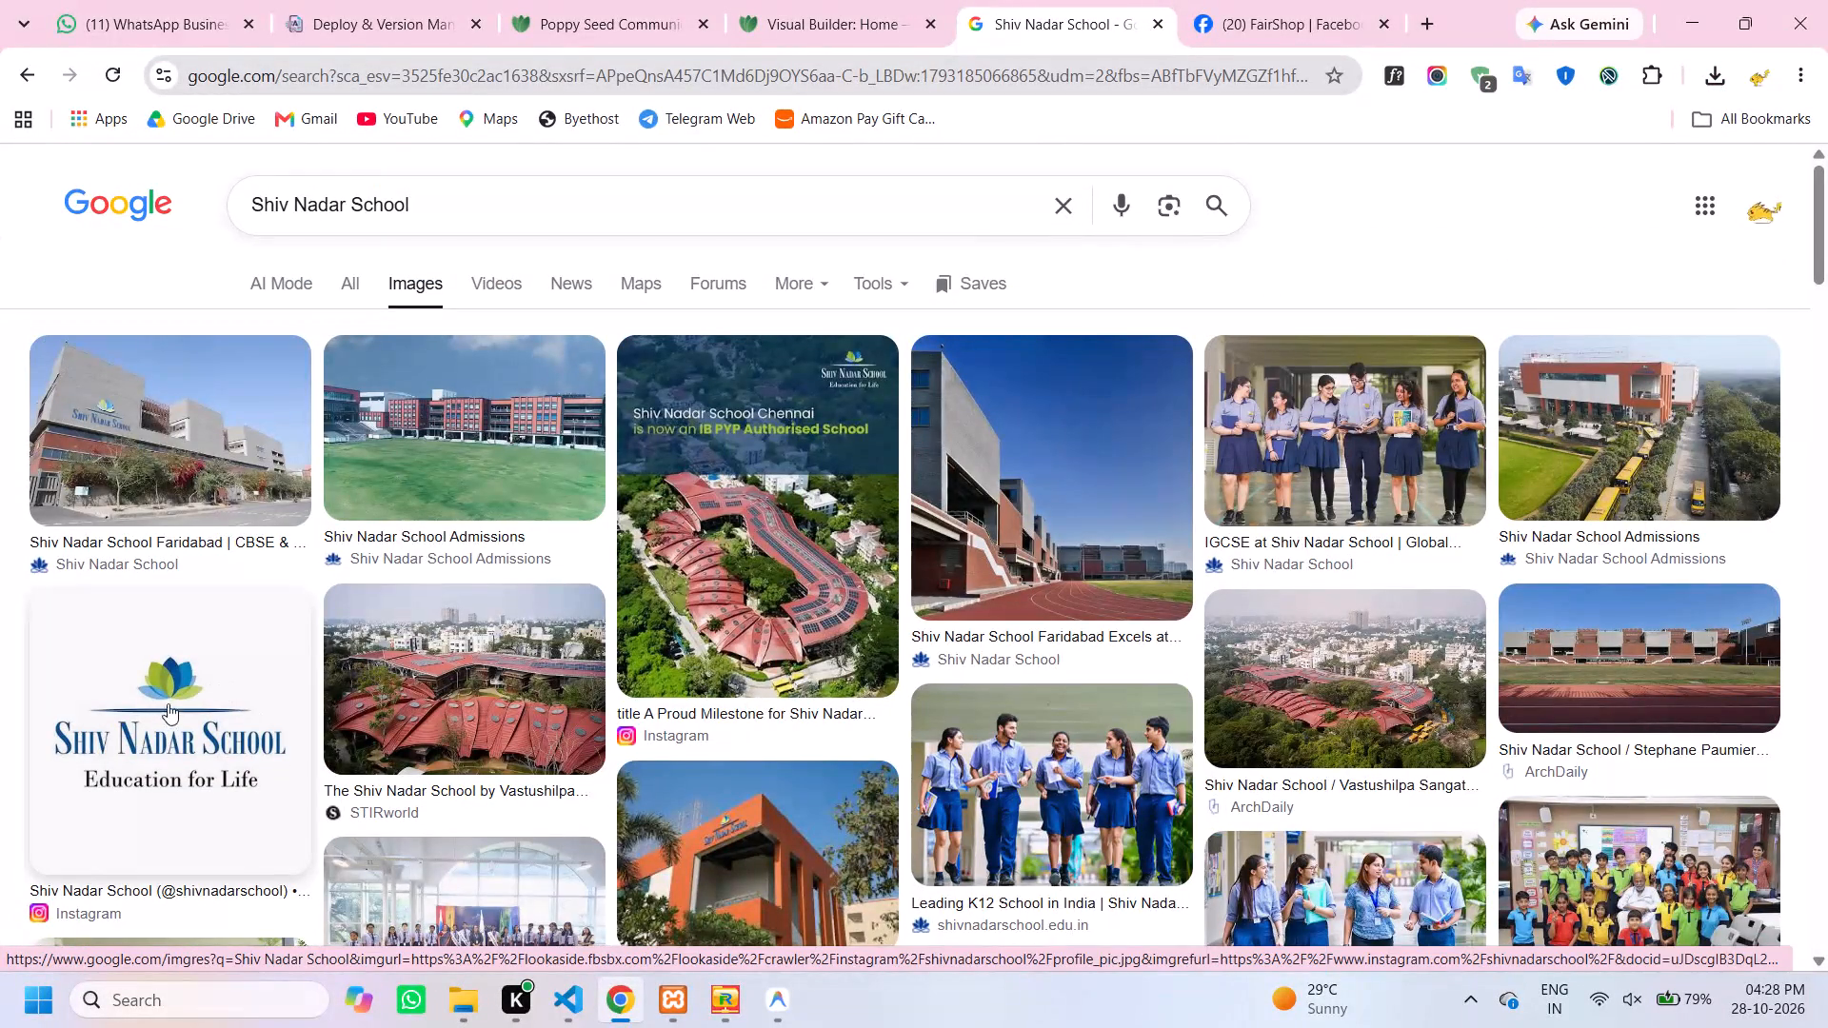
{"action": "scroll", "coordinate": [160, 707], "scroll_direction": "down", "scroll_amount": 11}
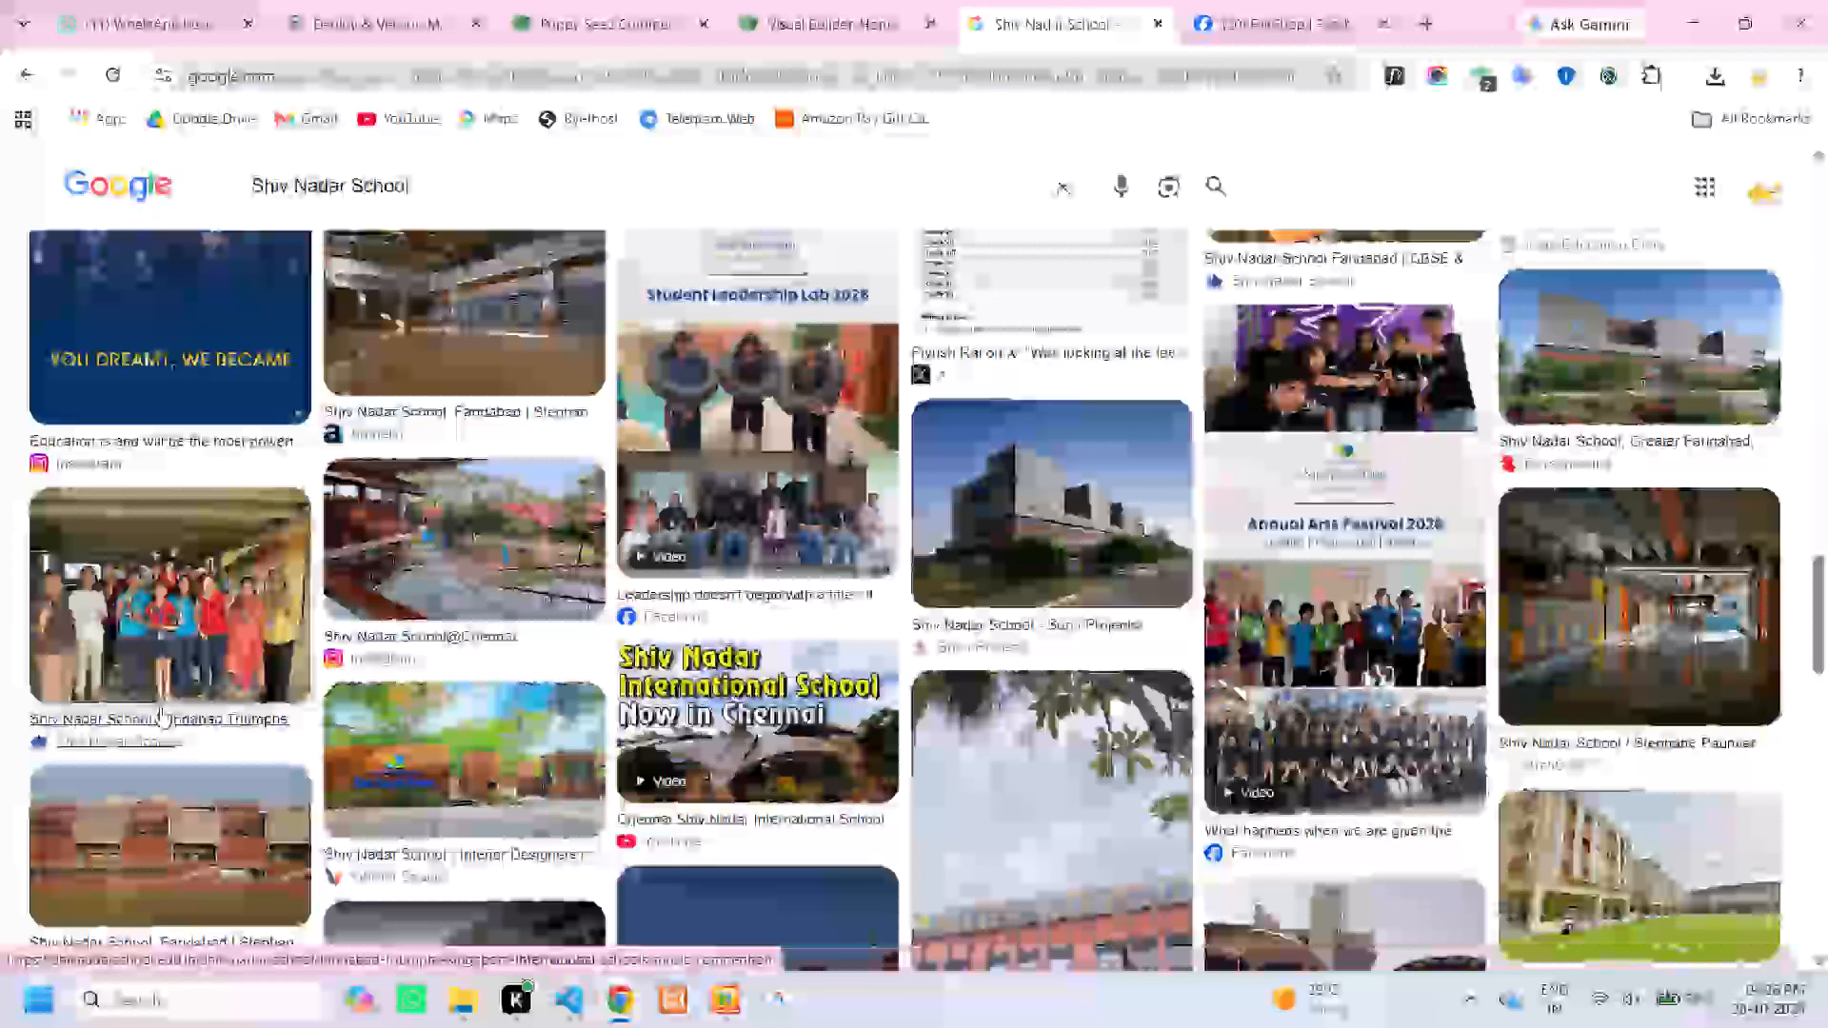
{"action": "scroll", "coordinate": [160, 707], "scroll_direction": "down", "scroll_amount": 6}
{"action": "scroll", "coordinate": [160, 707], "scroll_direction": "up", "scroll_amount": 2}
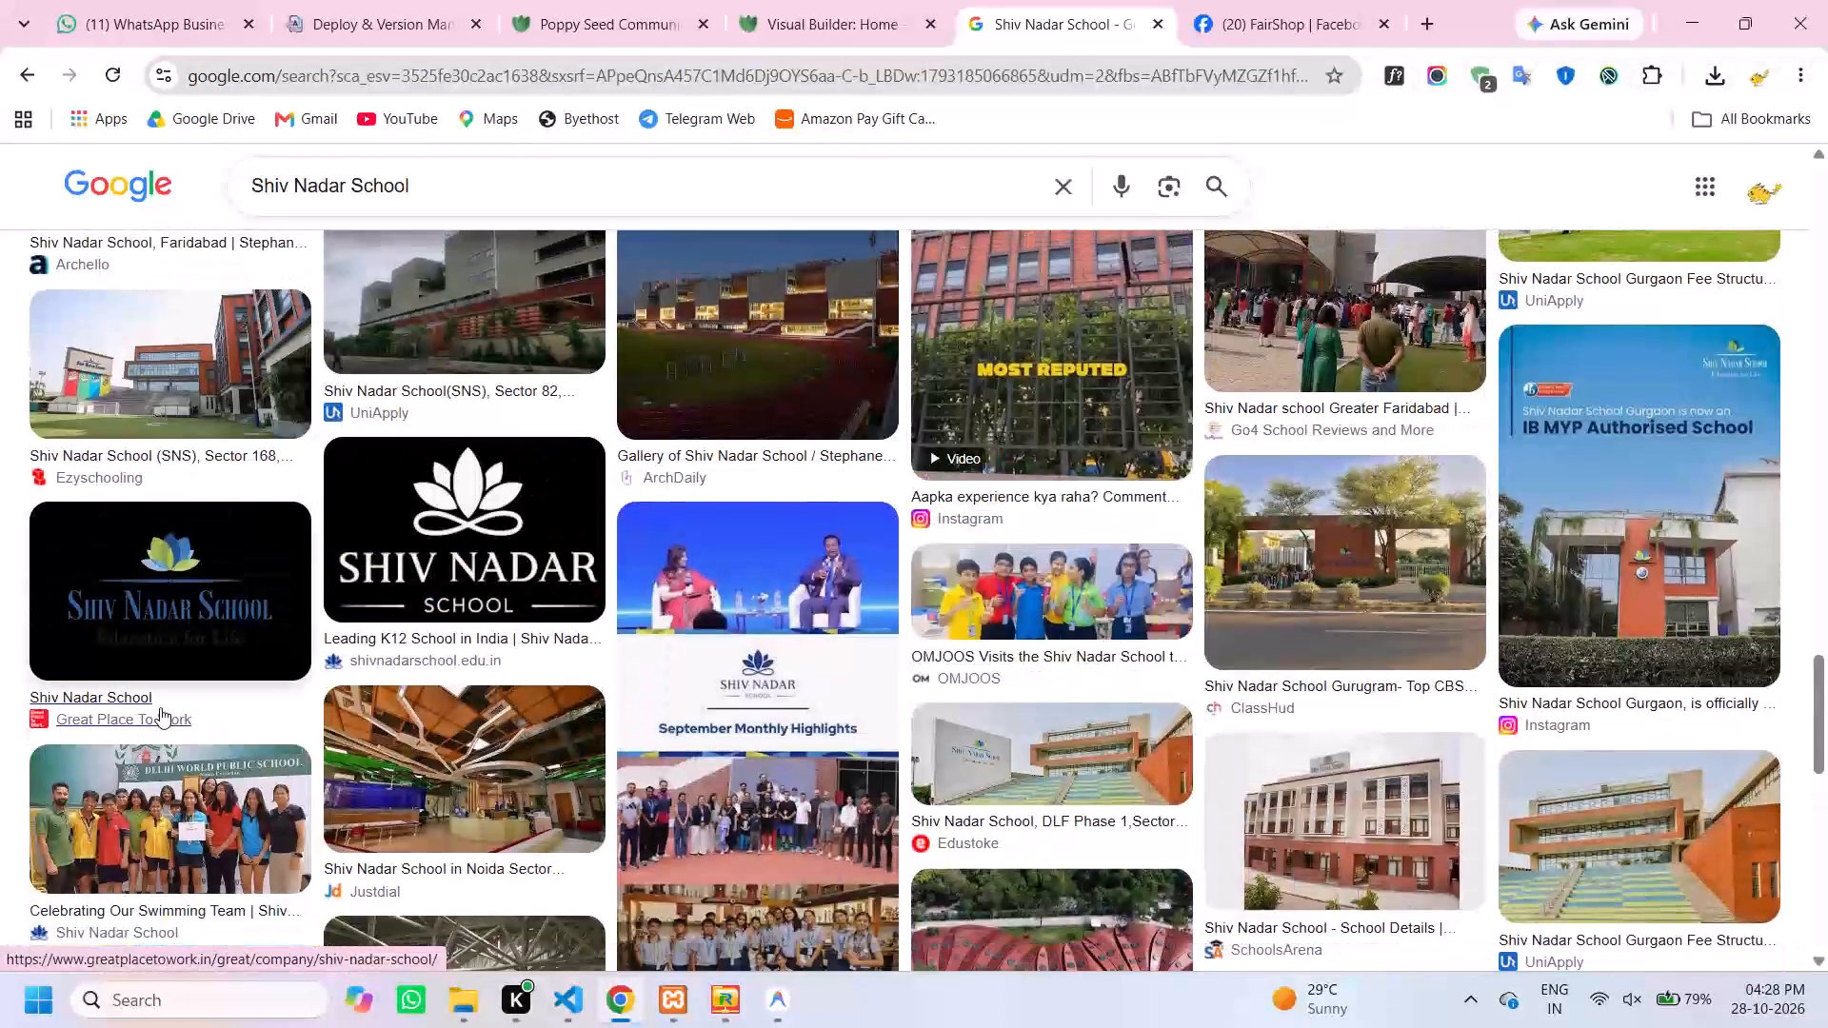
{"action": "scroll", "coordinate": [160, 707], "scroll_direction": "up", "scroll_amount": 12}
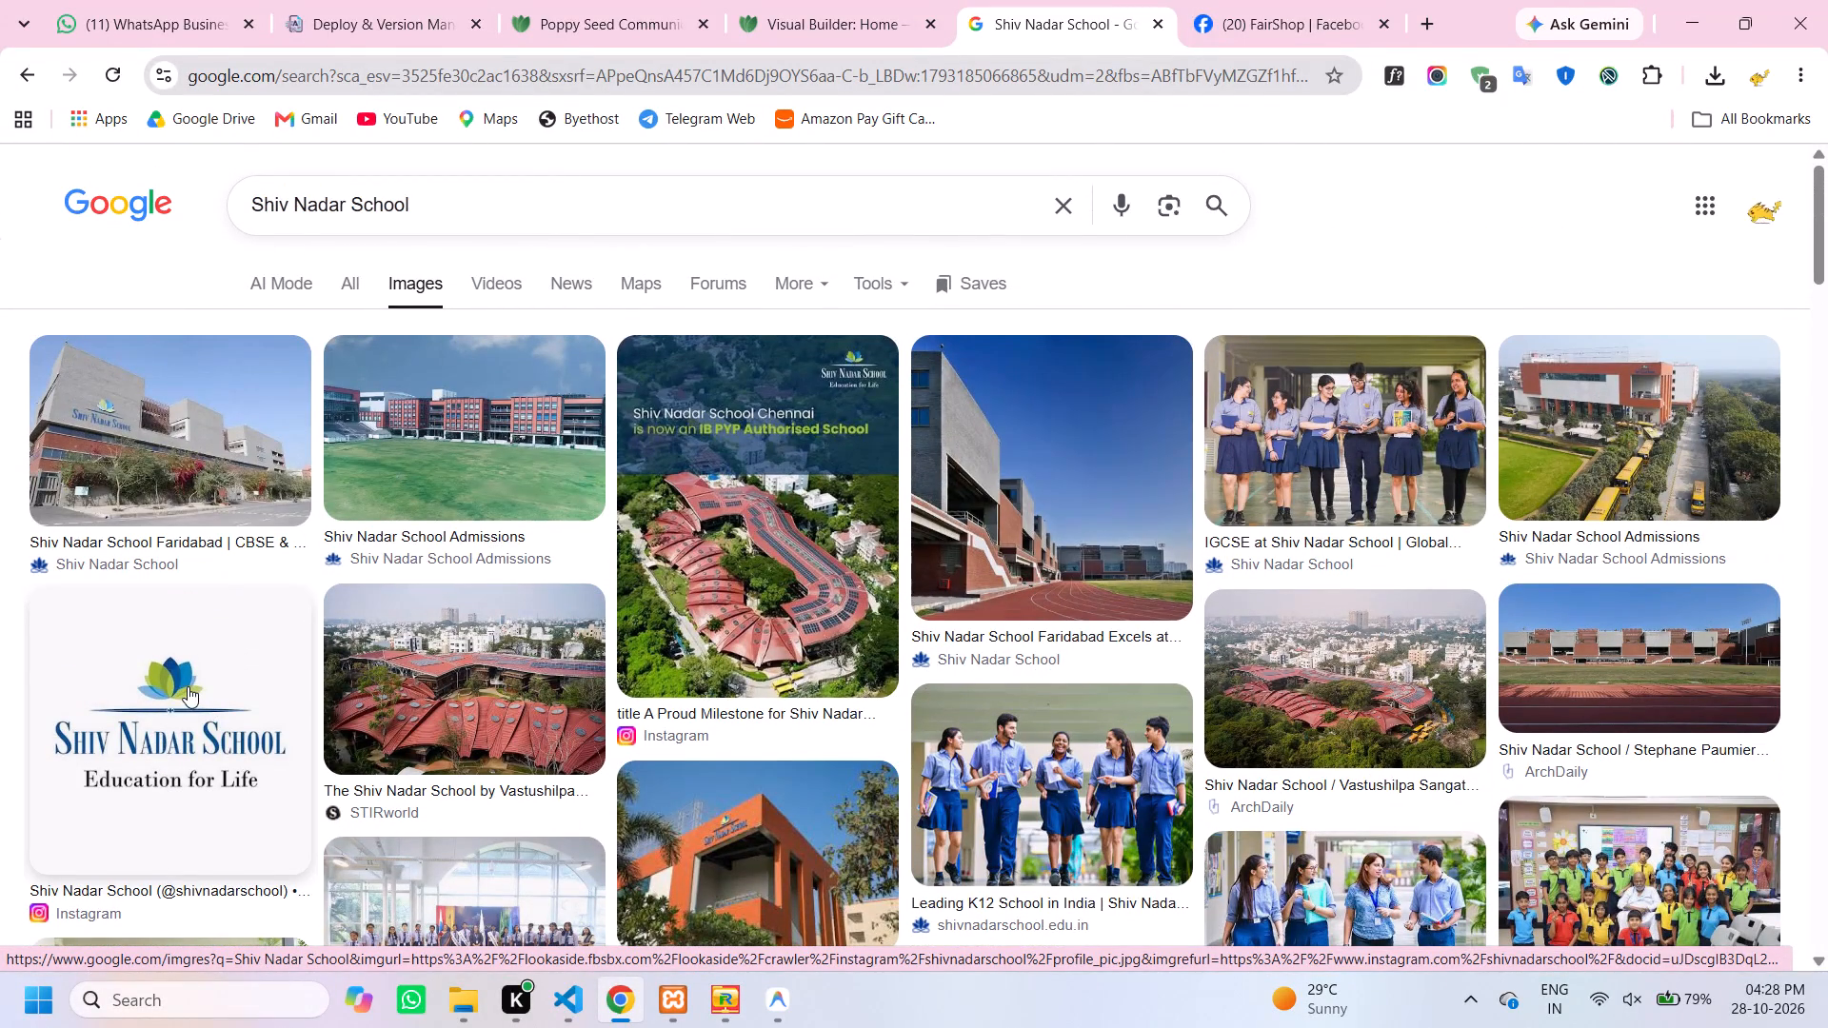
Save the square Shiv Nadar School "Education for Life" logo in the logosss folder as Shiv Nadar School.
{"action": "right_click", "coordinate": [188, 686]}
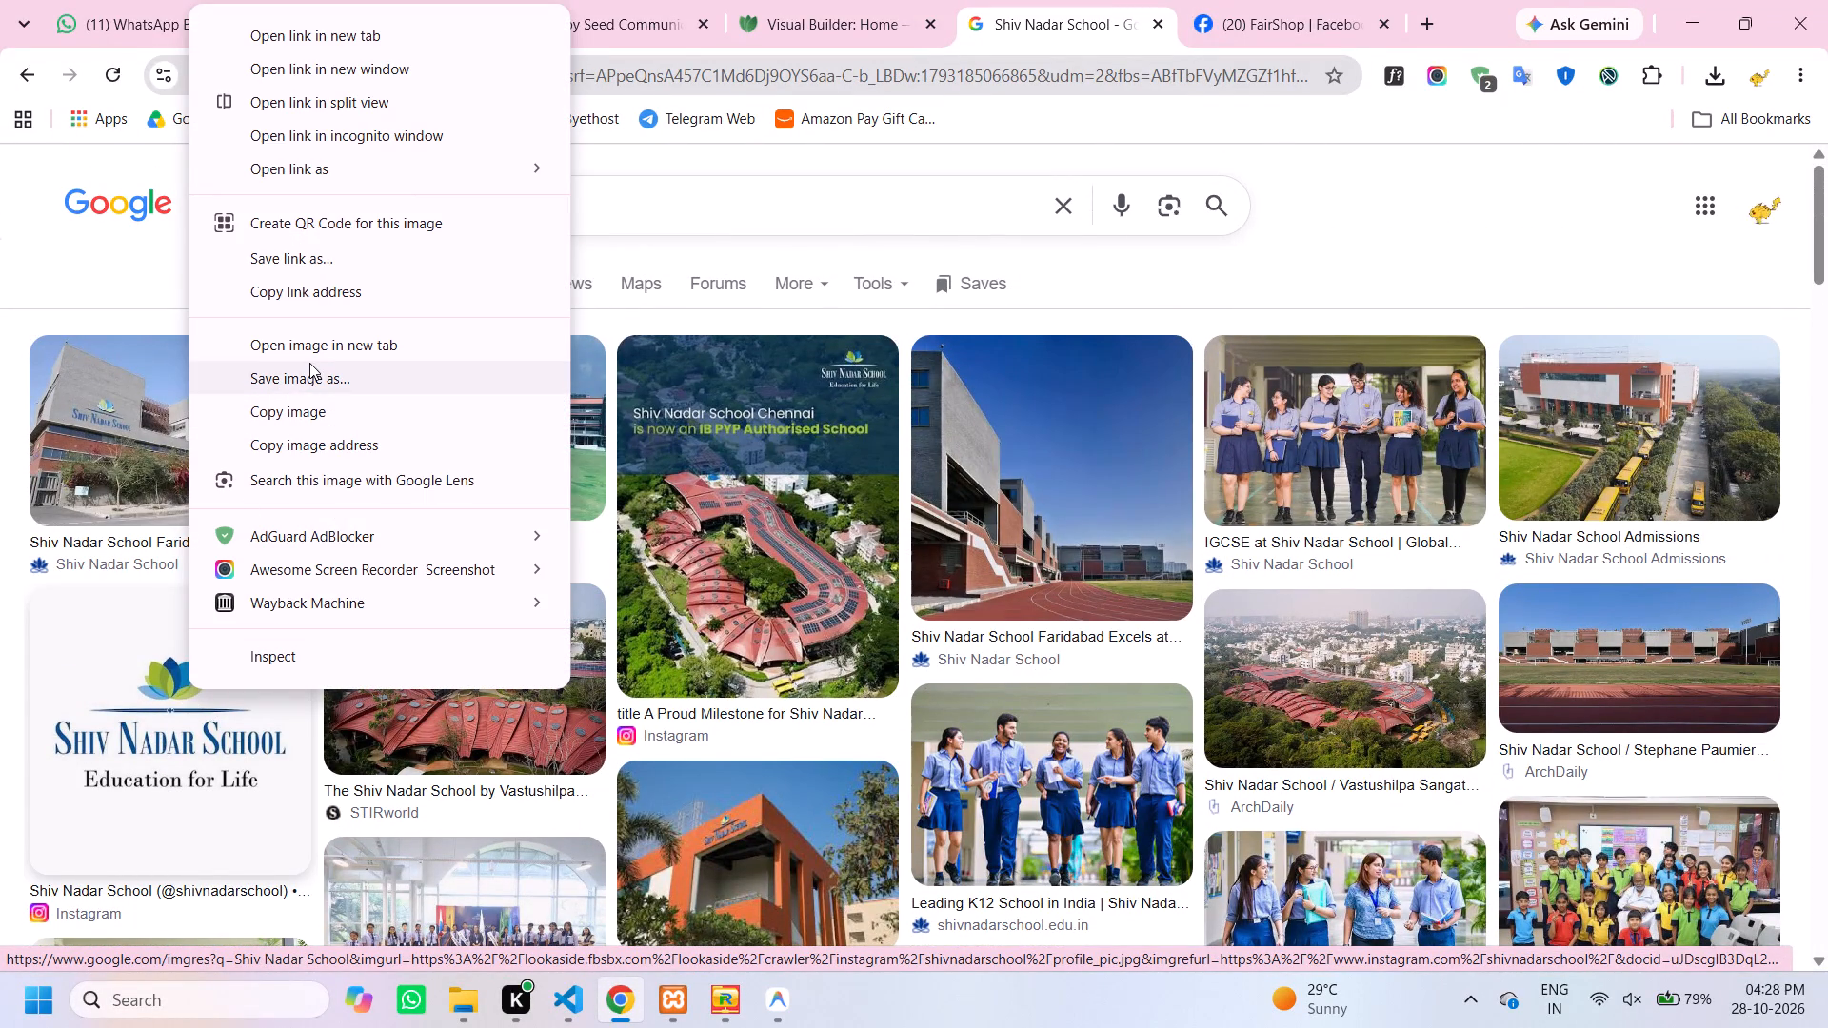
{"action": "left_click", "coordinate": [300, 371]}
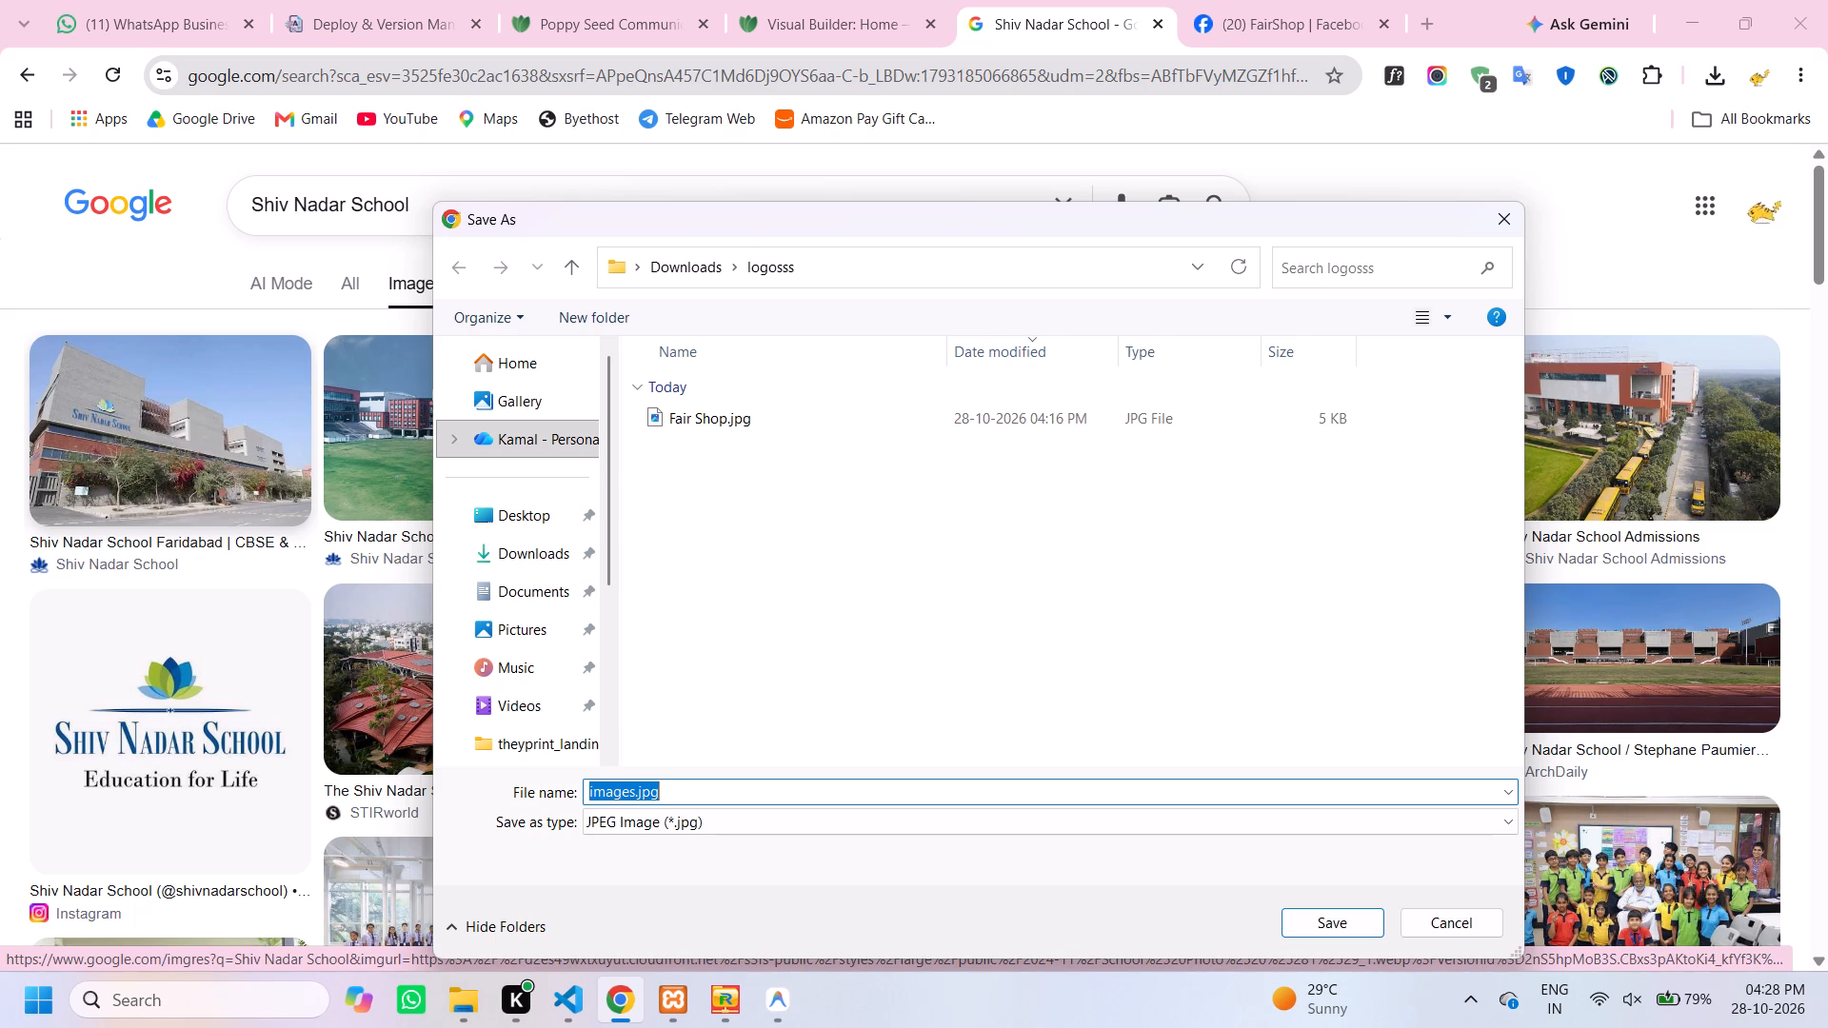
{"action": "key", "text": "shift+s"}
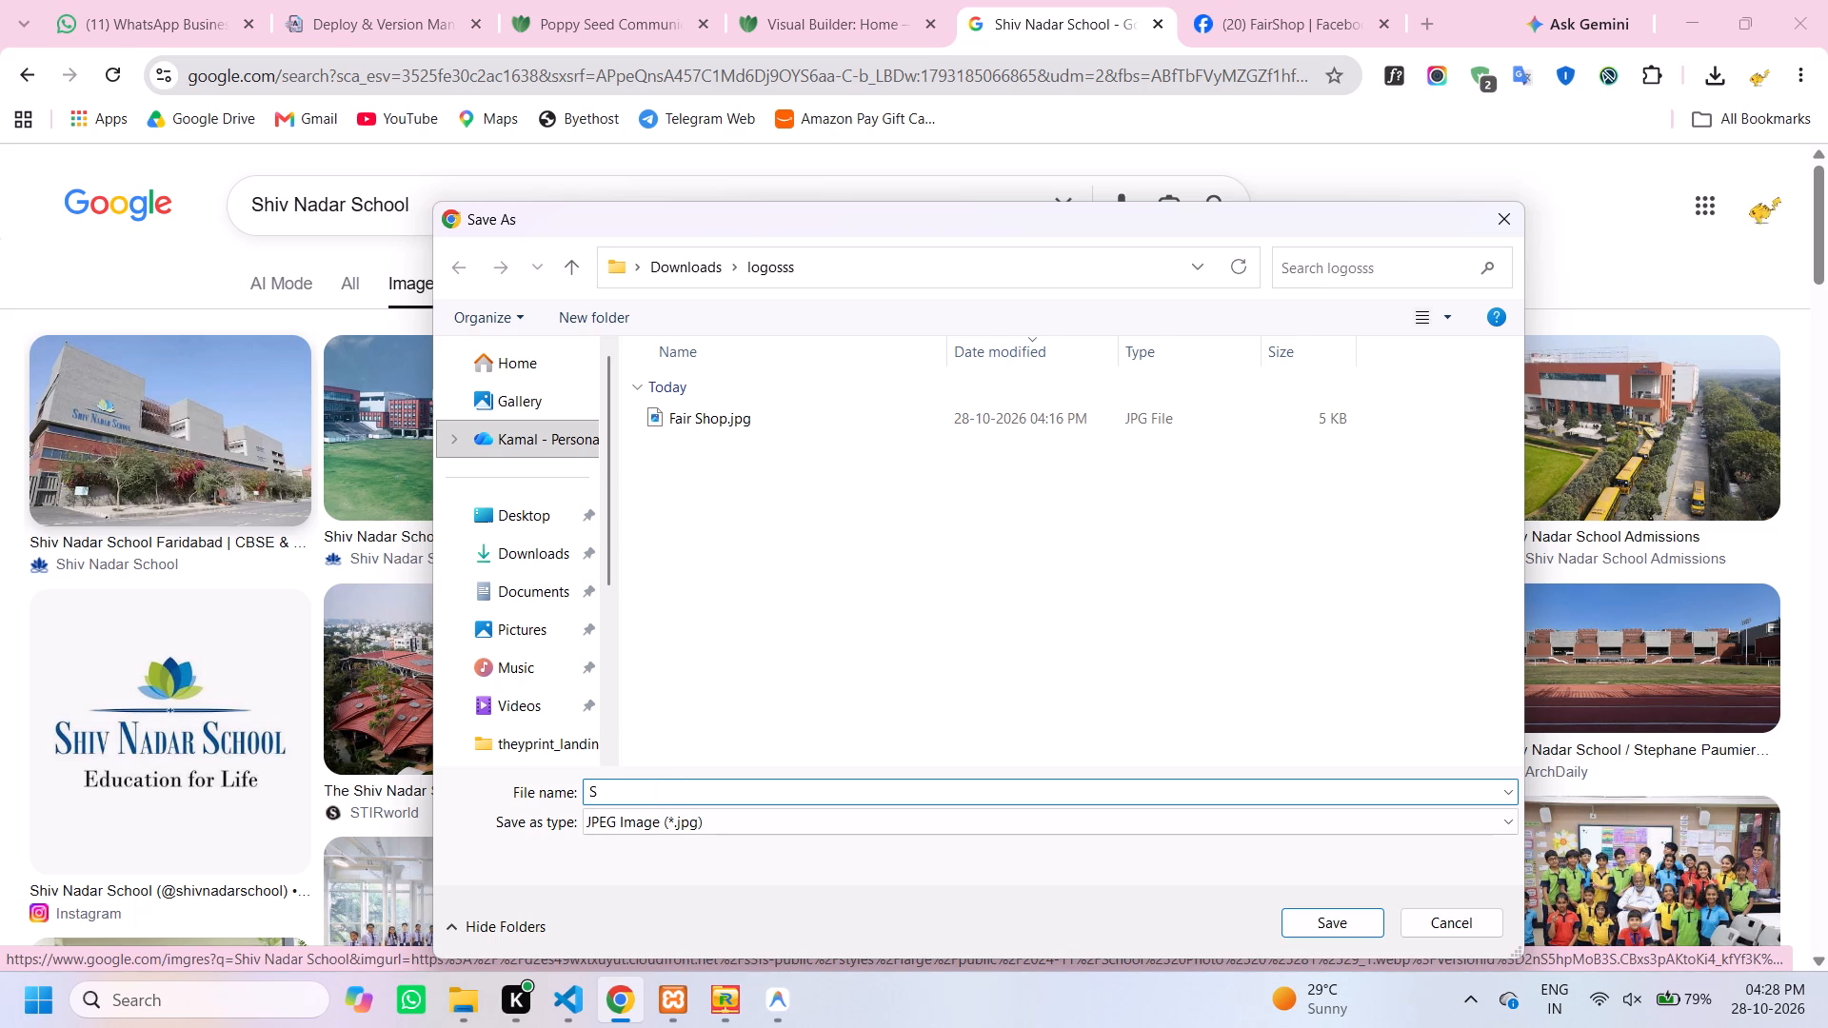
{"action": "type", "text": "hiv"}
{"action": "key", "text": "space"}
{"action": "type", "text": "Nadar School"}
{"action": "key", "text": "Return"}
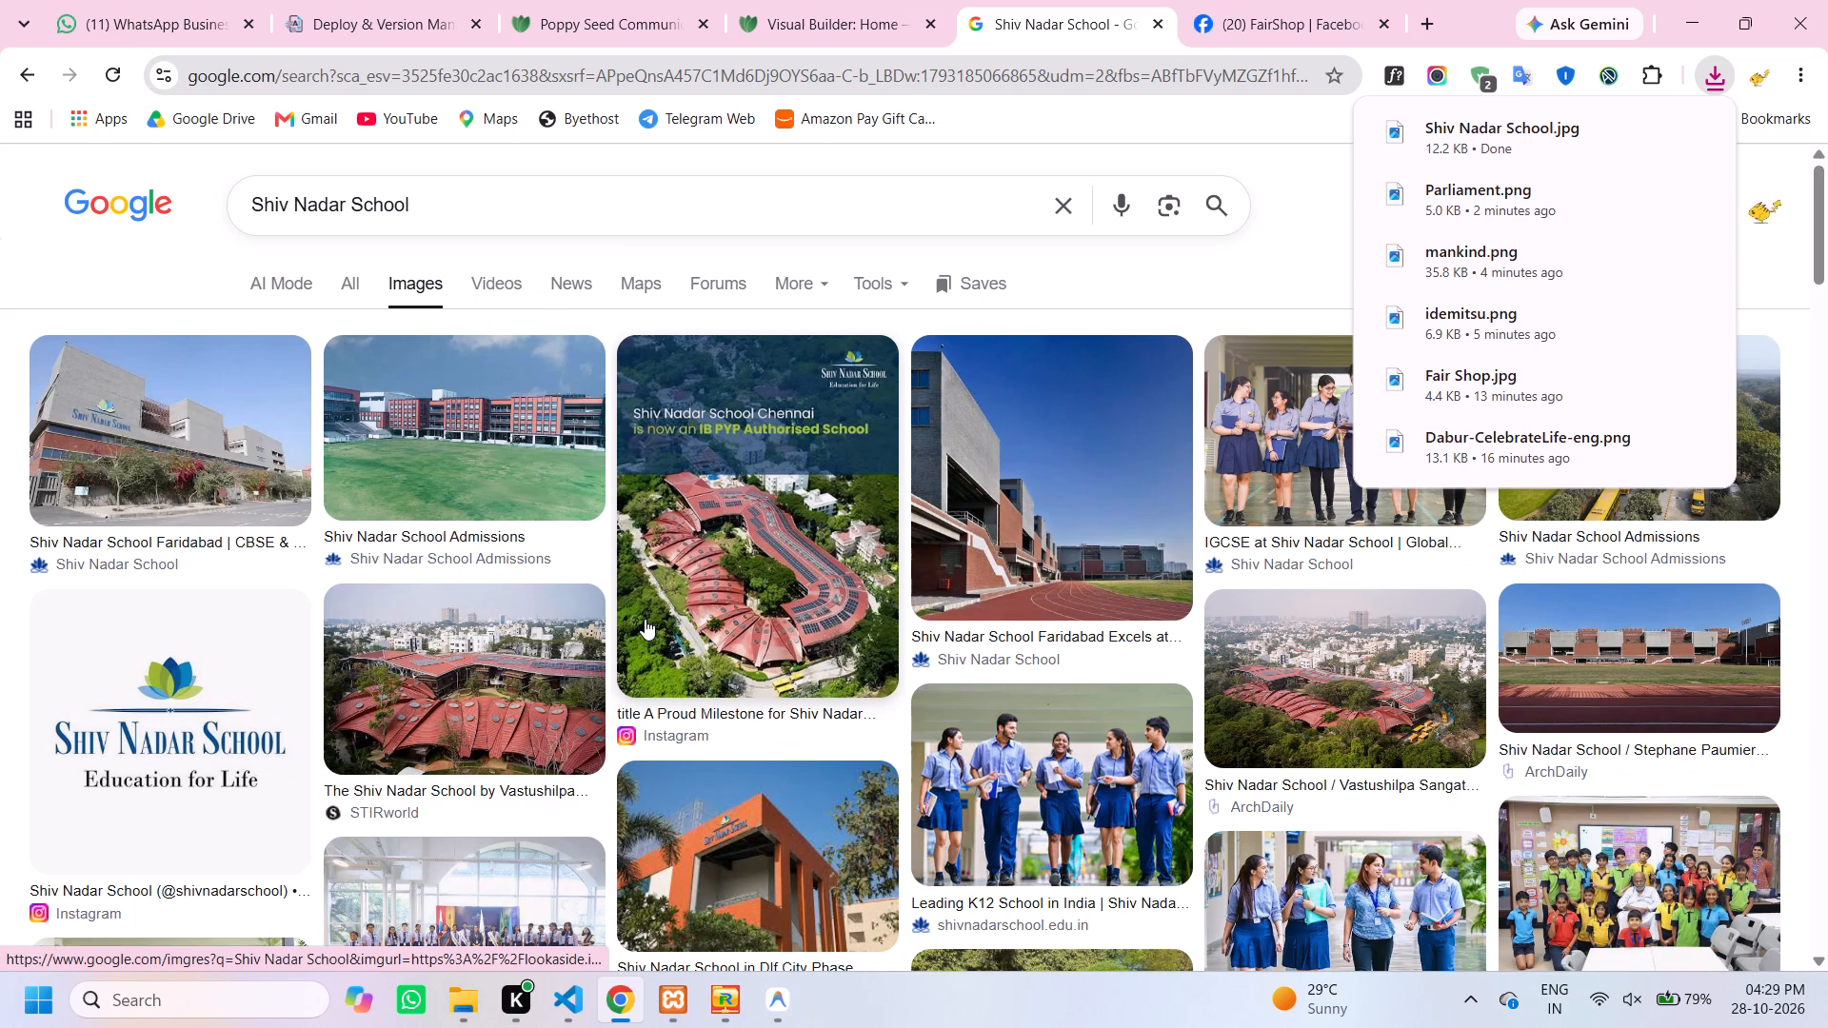
Add another client logo entry after Parliament in the Home page's Visual Builder.
{"action": "left_click", "coordinate": [842, 2]}
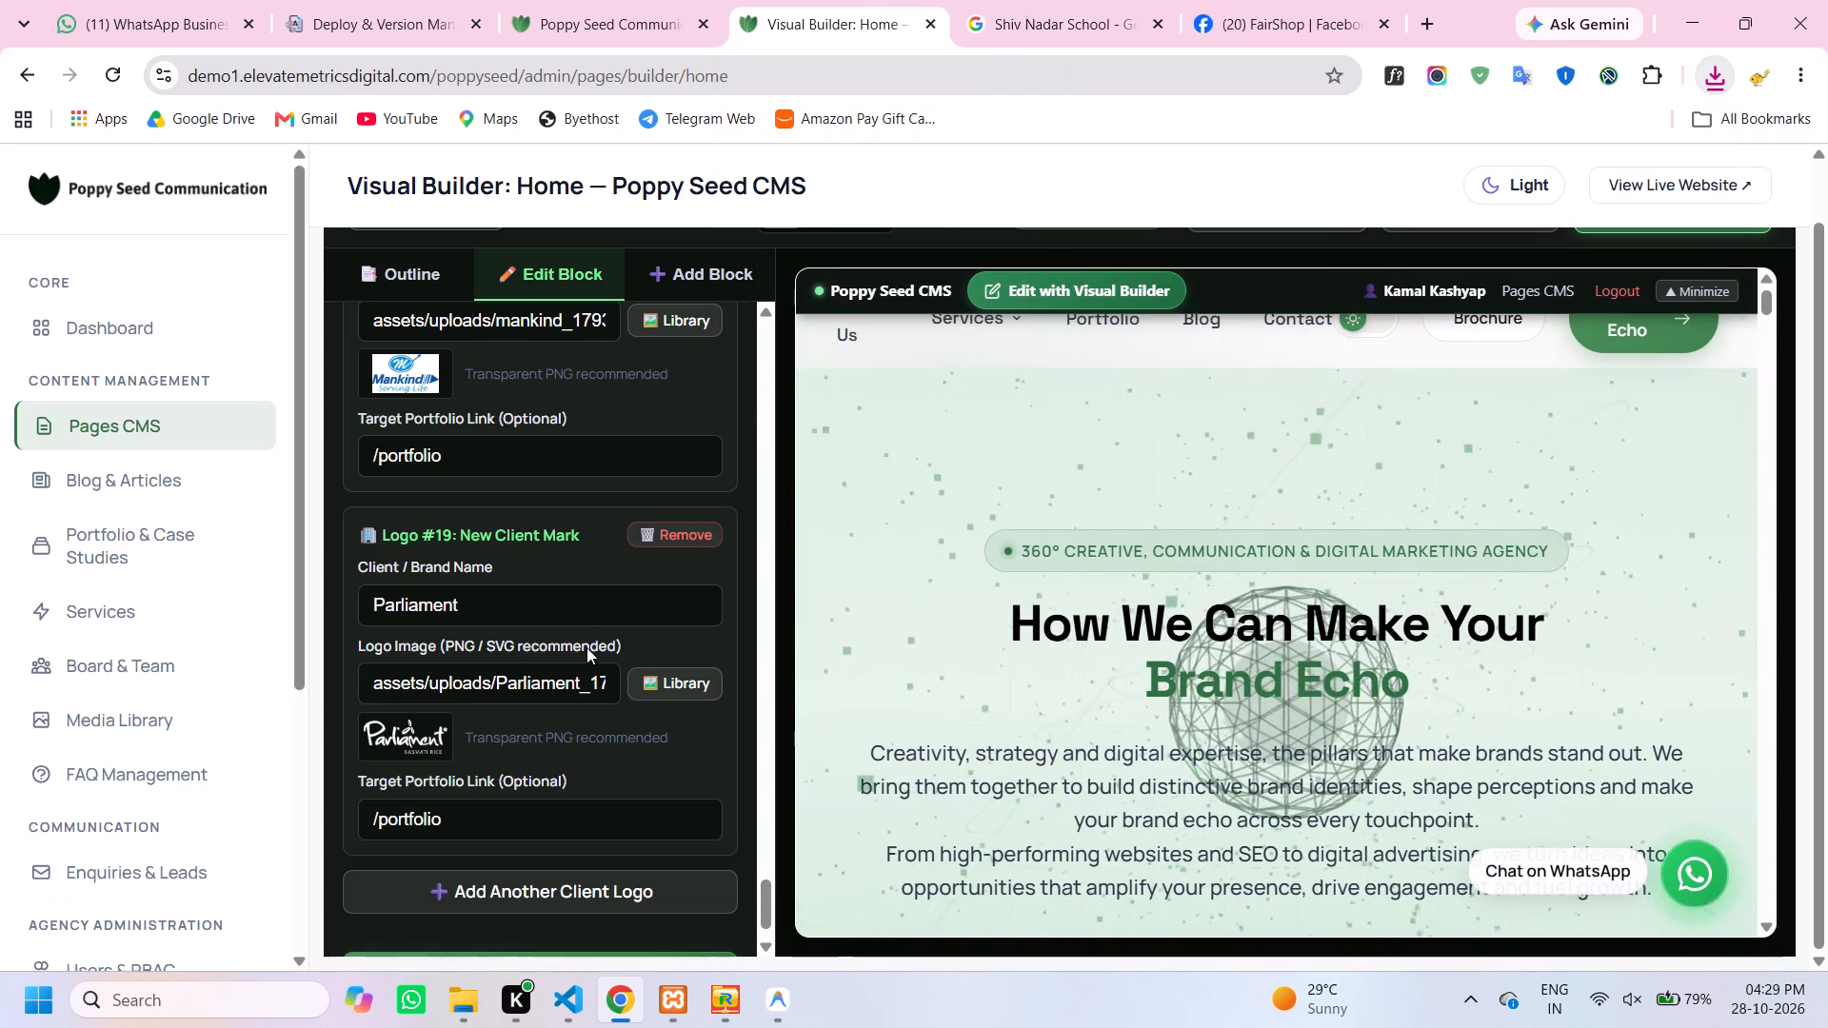
{"action": "left_click", "coordinate": [511, 895]}
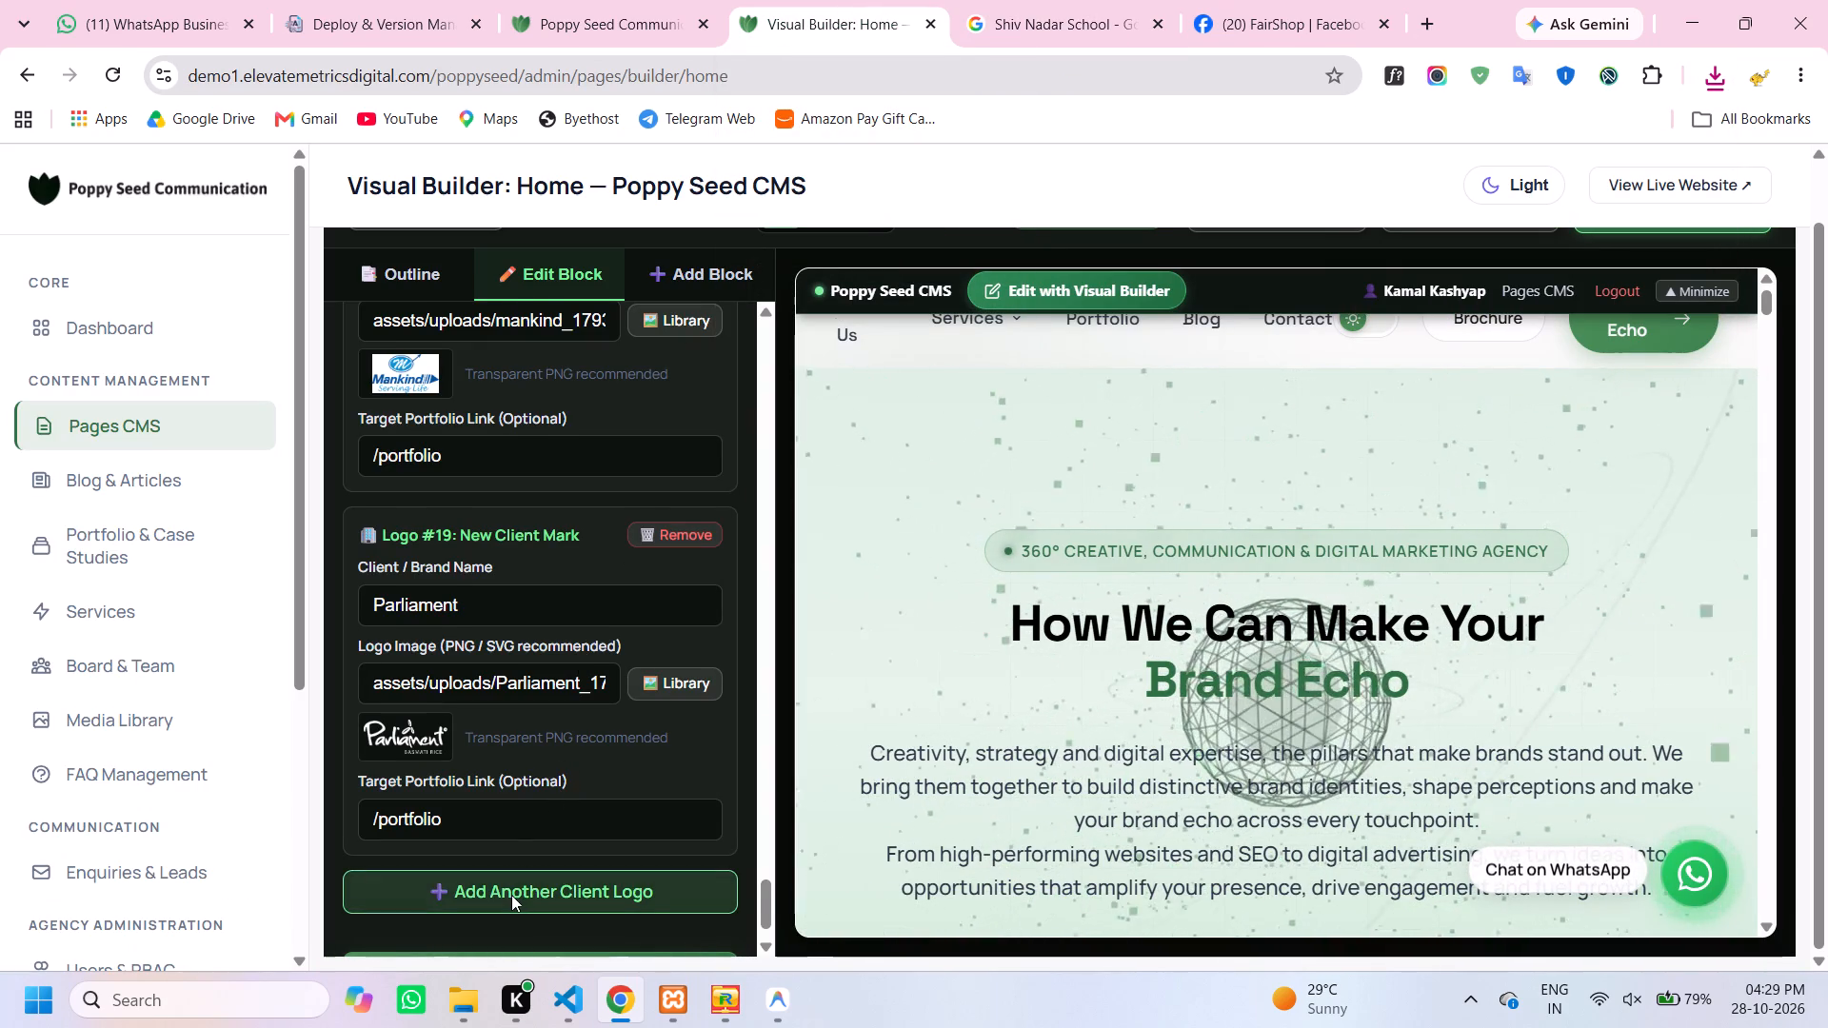
{"action": "scroll", "coordinate": [498, 853], "scroll_direction": "down", "scroll_amount": 1}
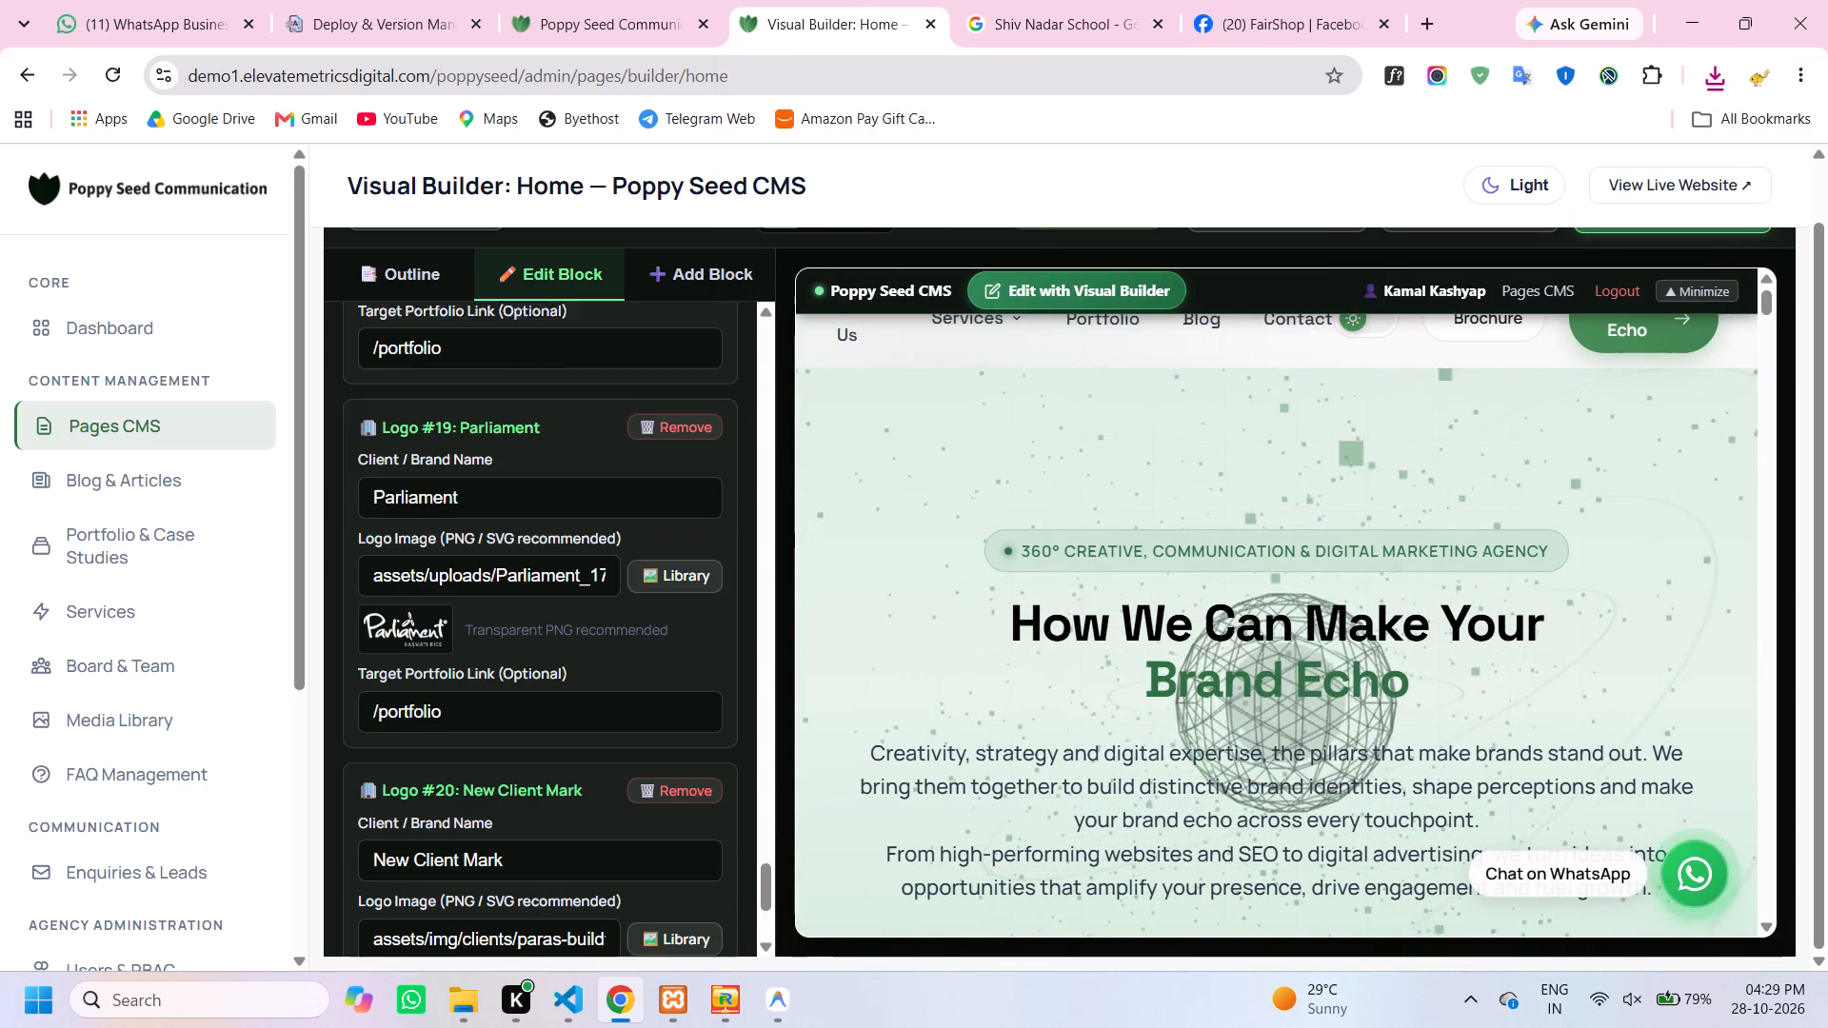
{"action": "scroll", "coordinate": [498, 853], "scroll_direction": "down", "scroll_amount": 1}
{"action": "left_click_drag", "start_coordinate": [545, 843], "coordinate": [368, 861]}
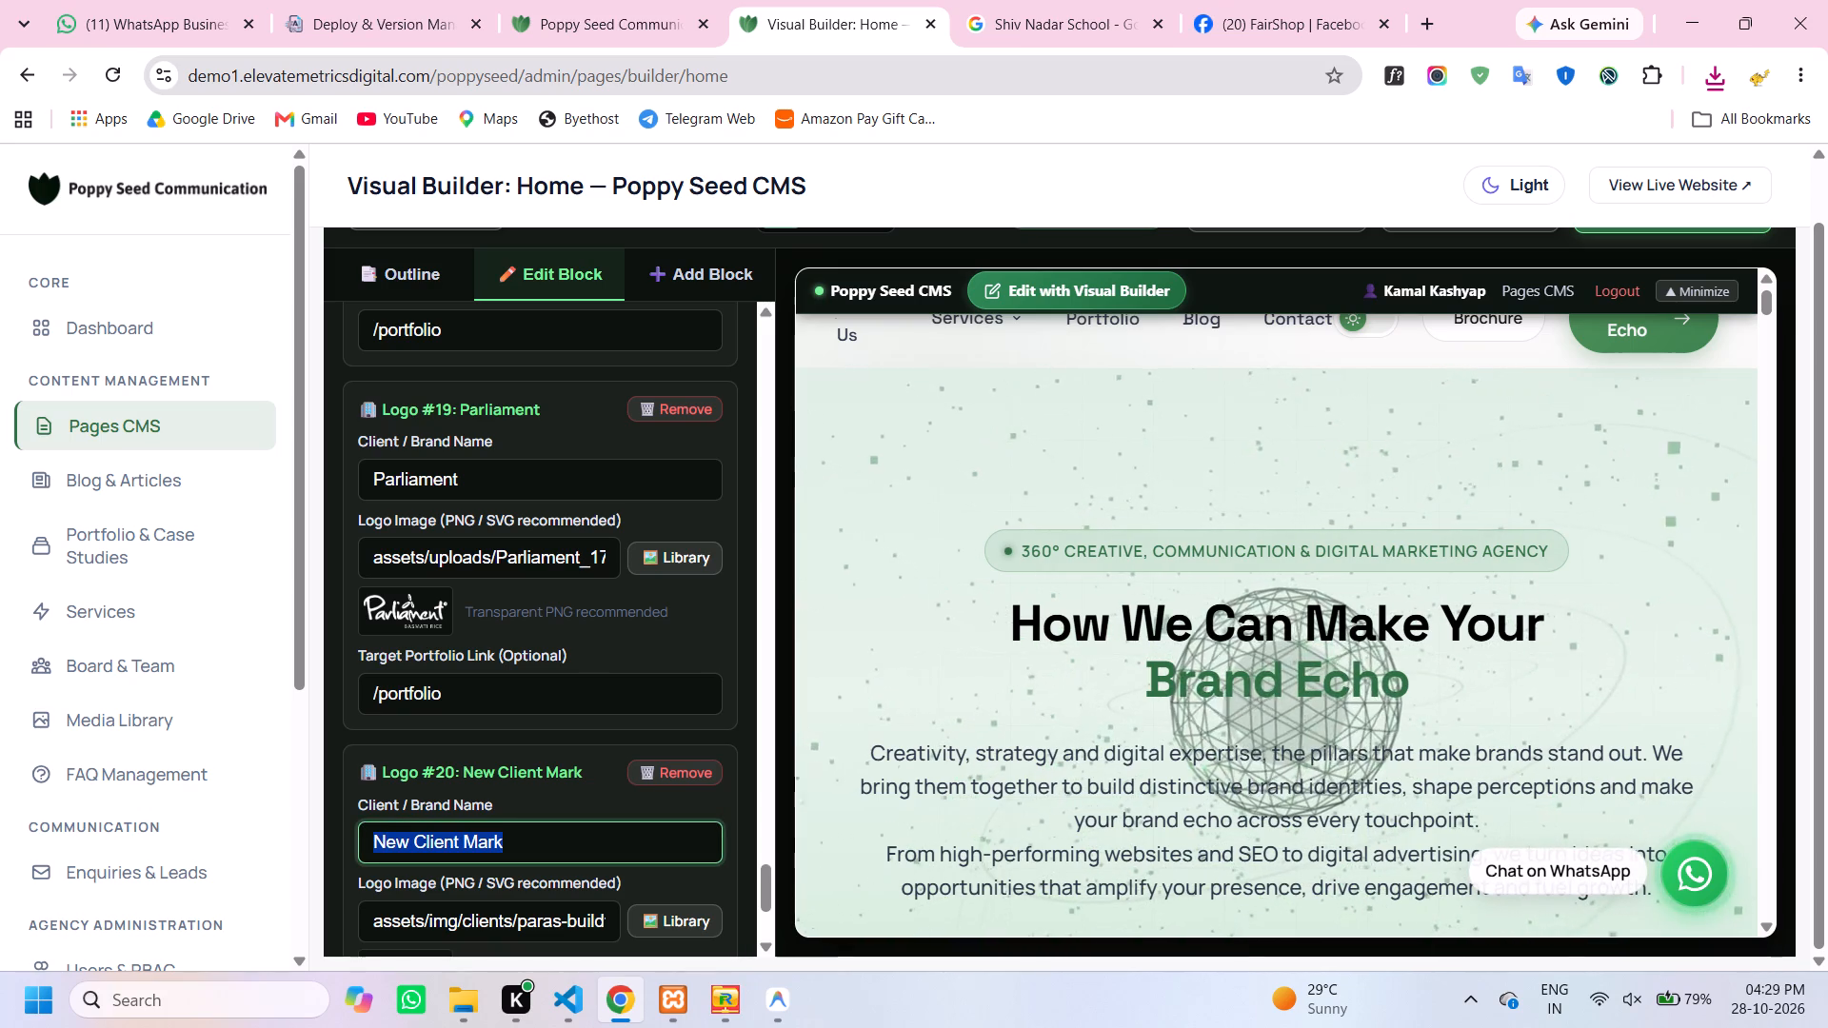
{"action": "left_click_drag", "start_coordinate": [368, 861], "coordinate": [356, 860]}
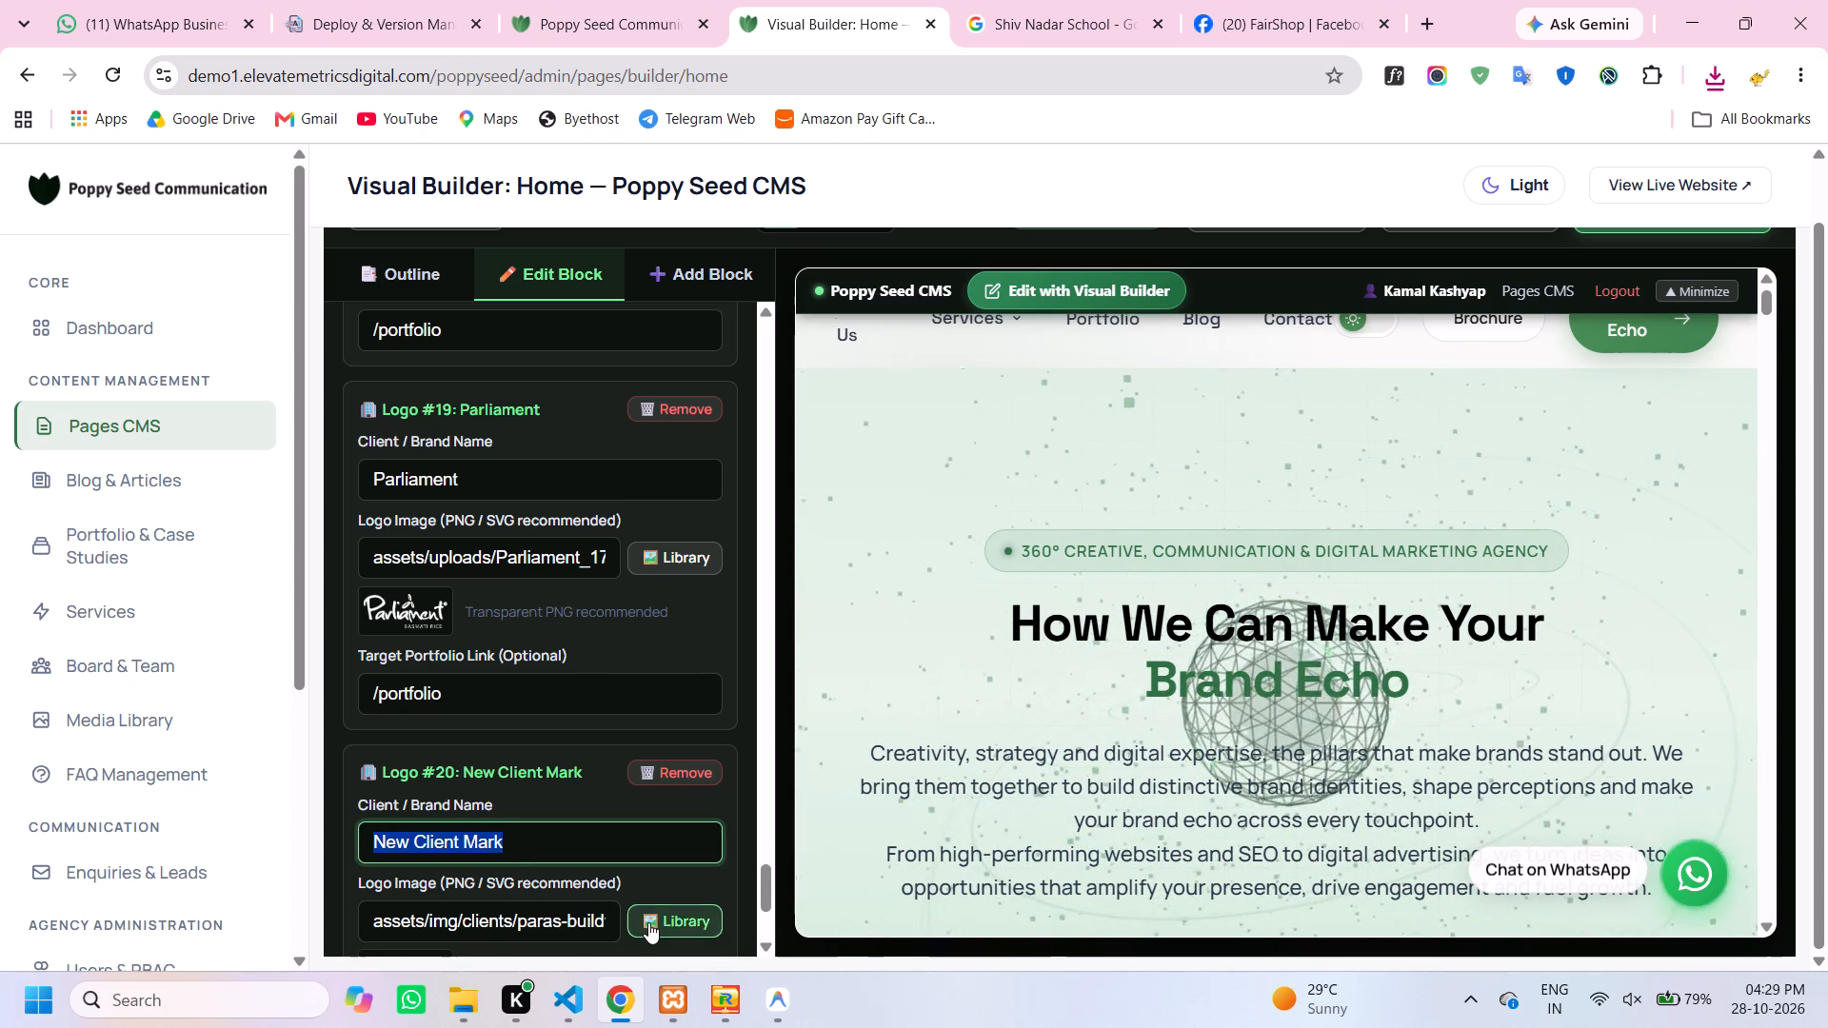
Upload Shiv Nadar School.jpg from the logosss folder, copying its file name, and select it as Logo #20's image.
{"action": "left_click", "coordinate": [648, 922]}
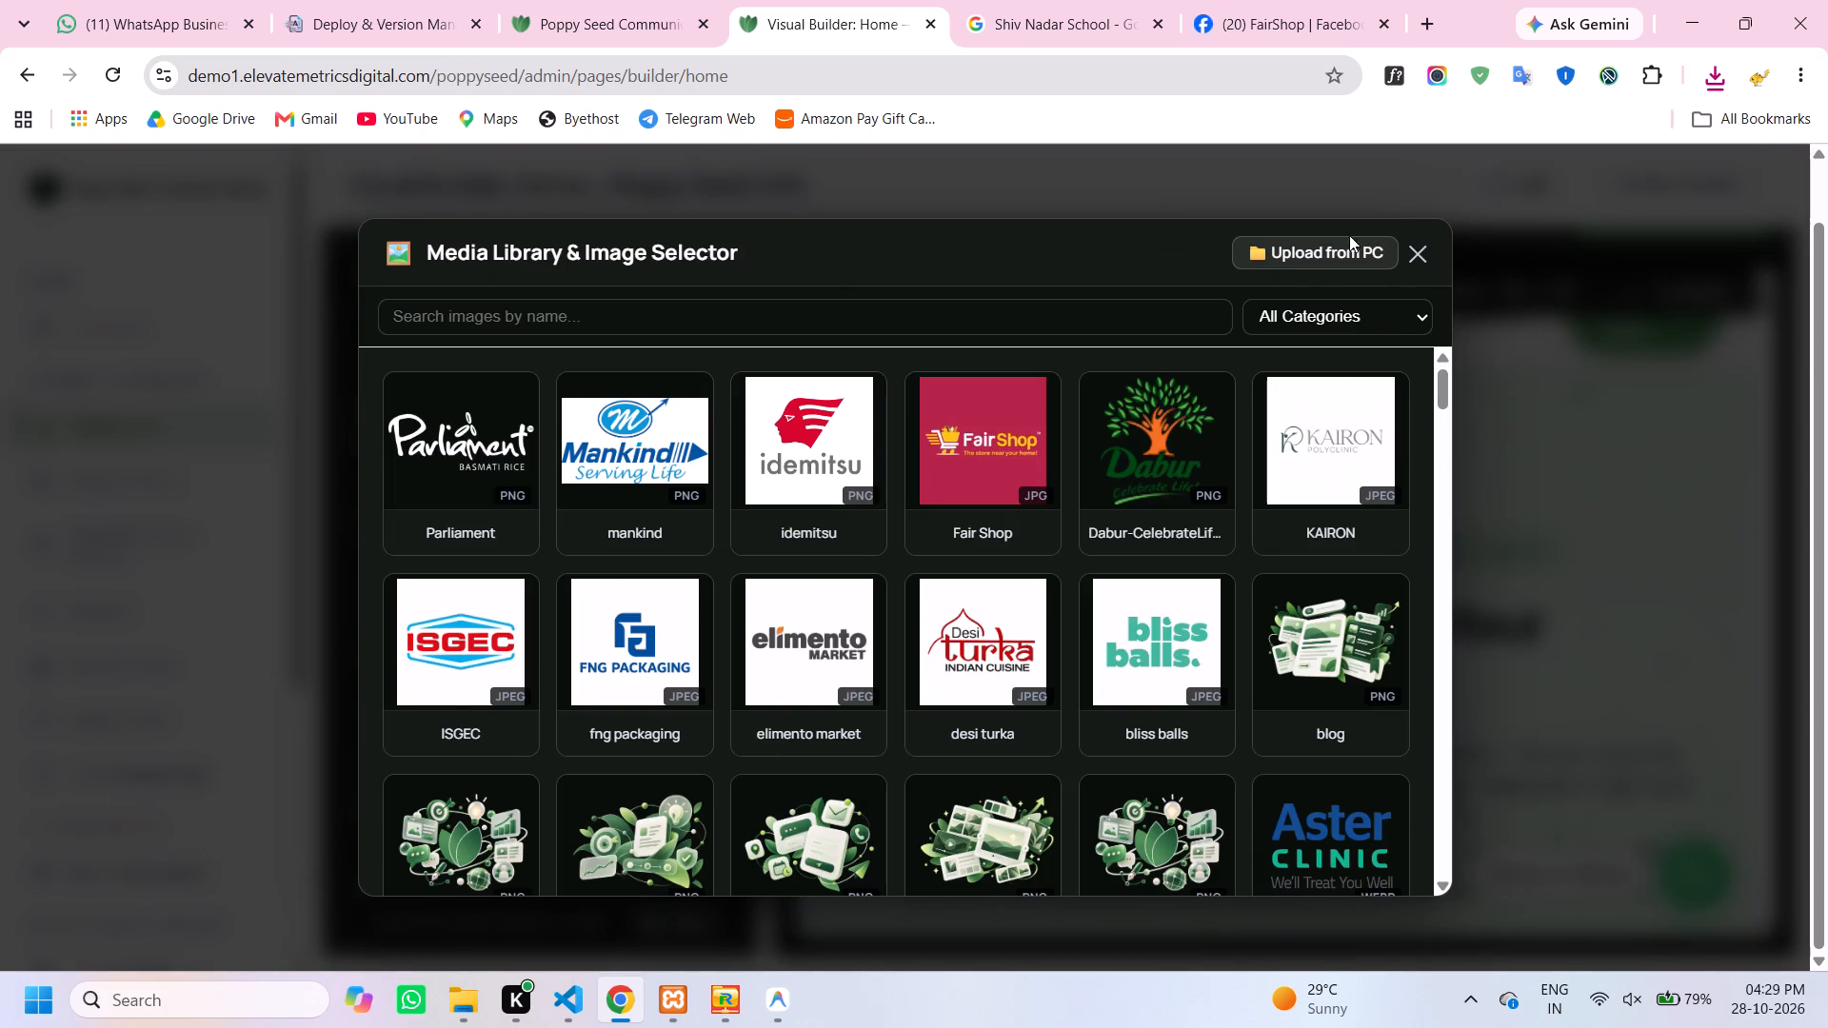
{"action": "left_click", "coordinate": [1319, 249]}
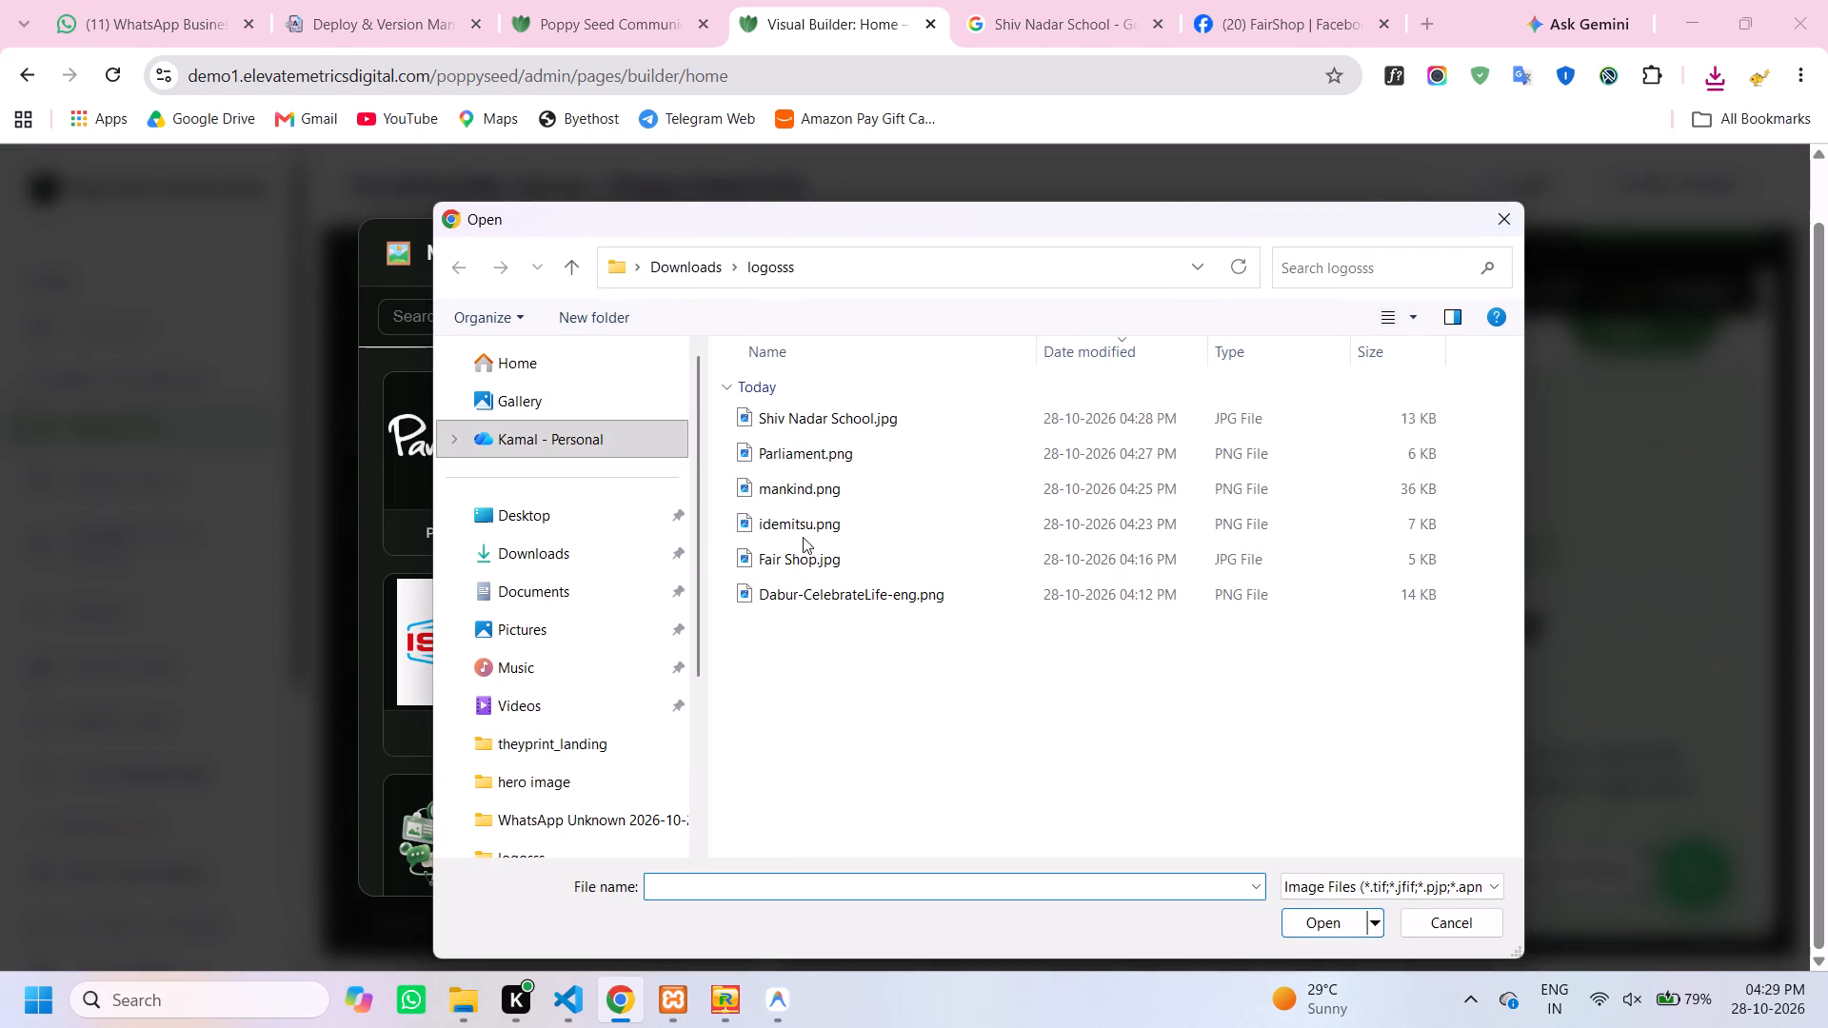
{"action": "left_click", "coordinate": [840, 414]}
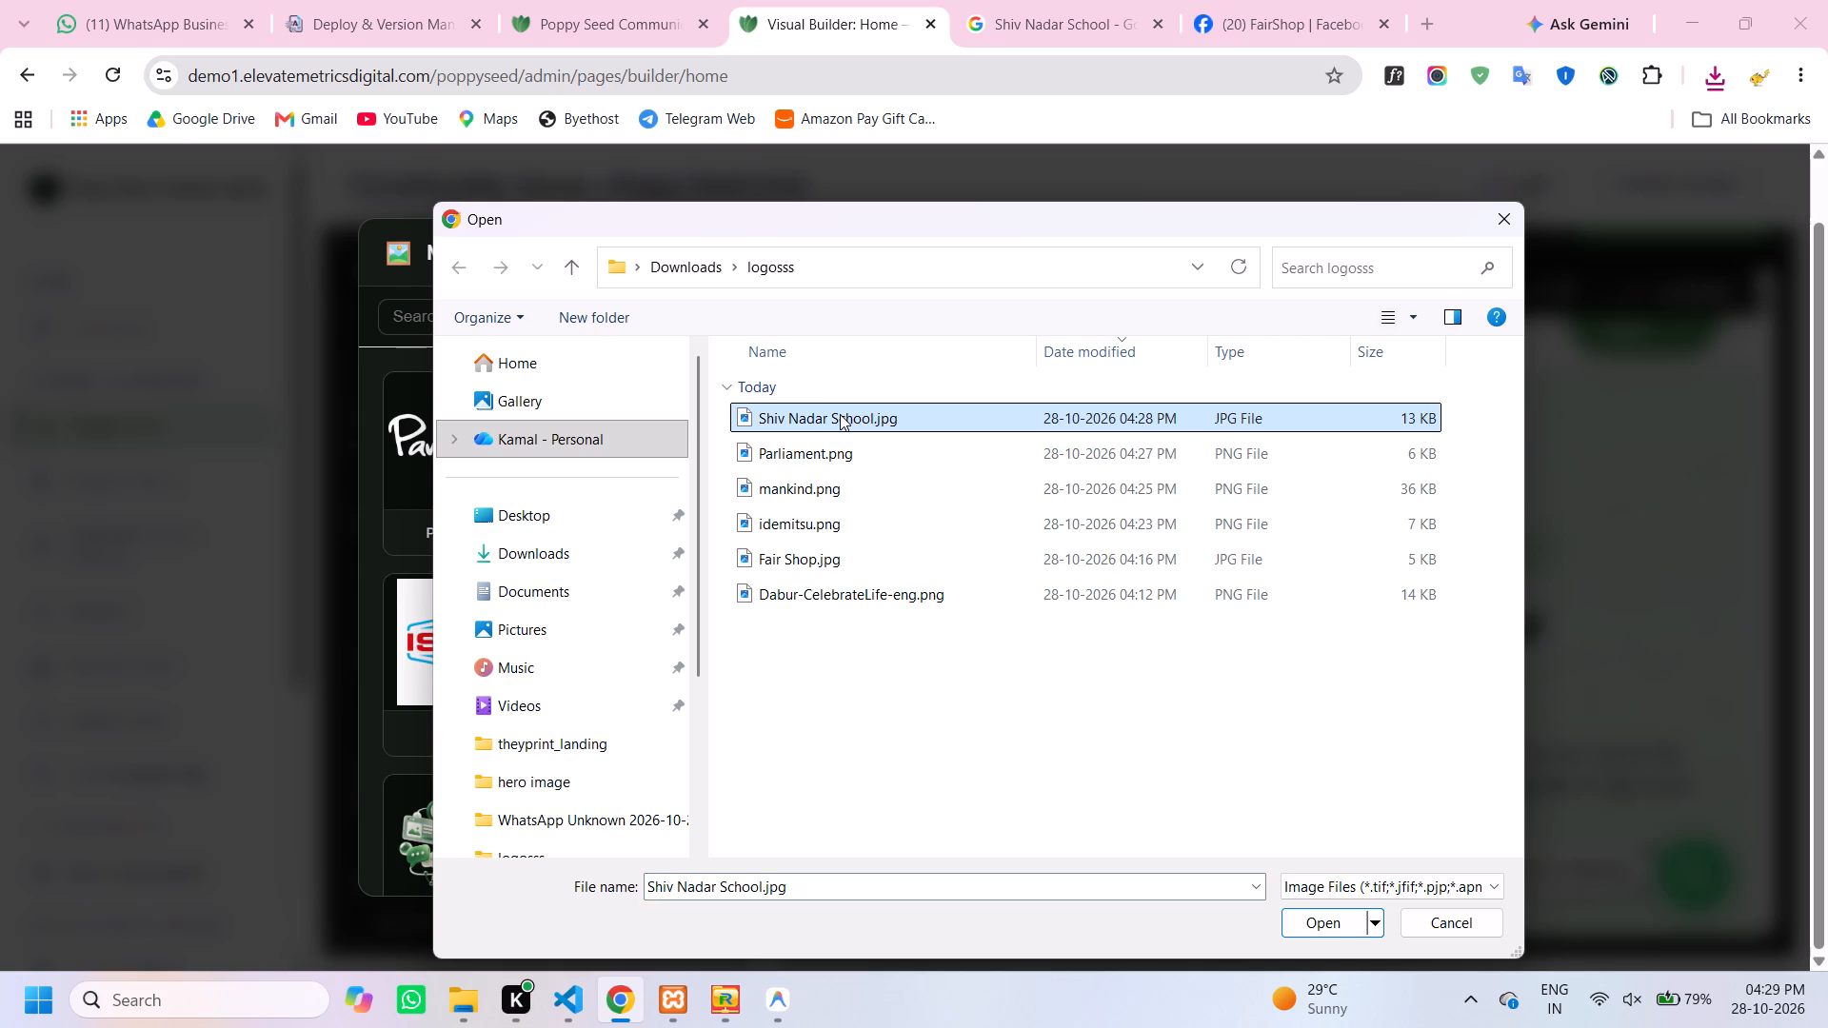
{"action": "left_click", "coordinate": [840, 414]}
{"action": "key", "text": "ctrl+c"}
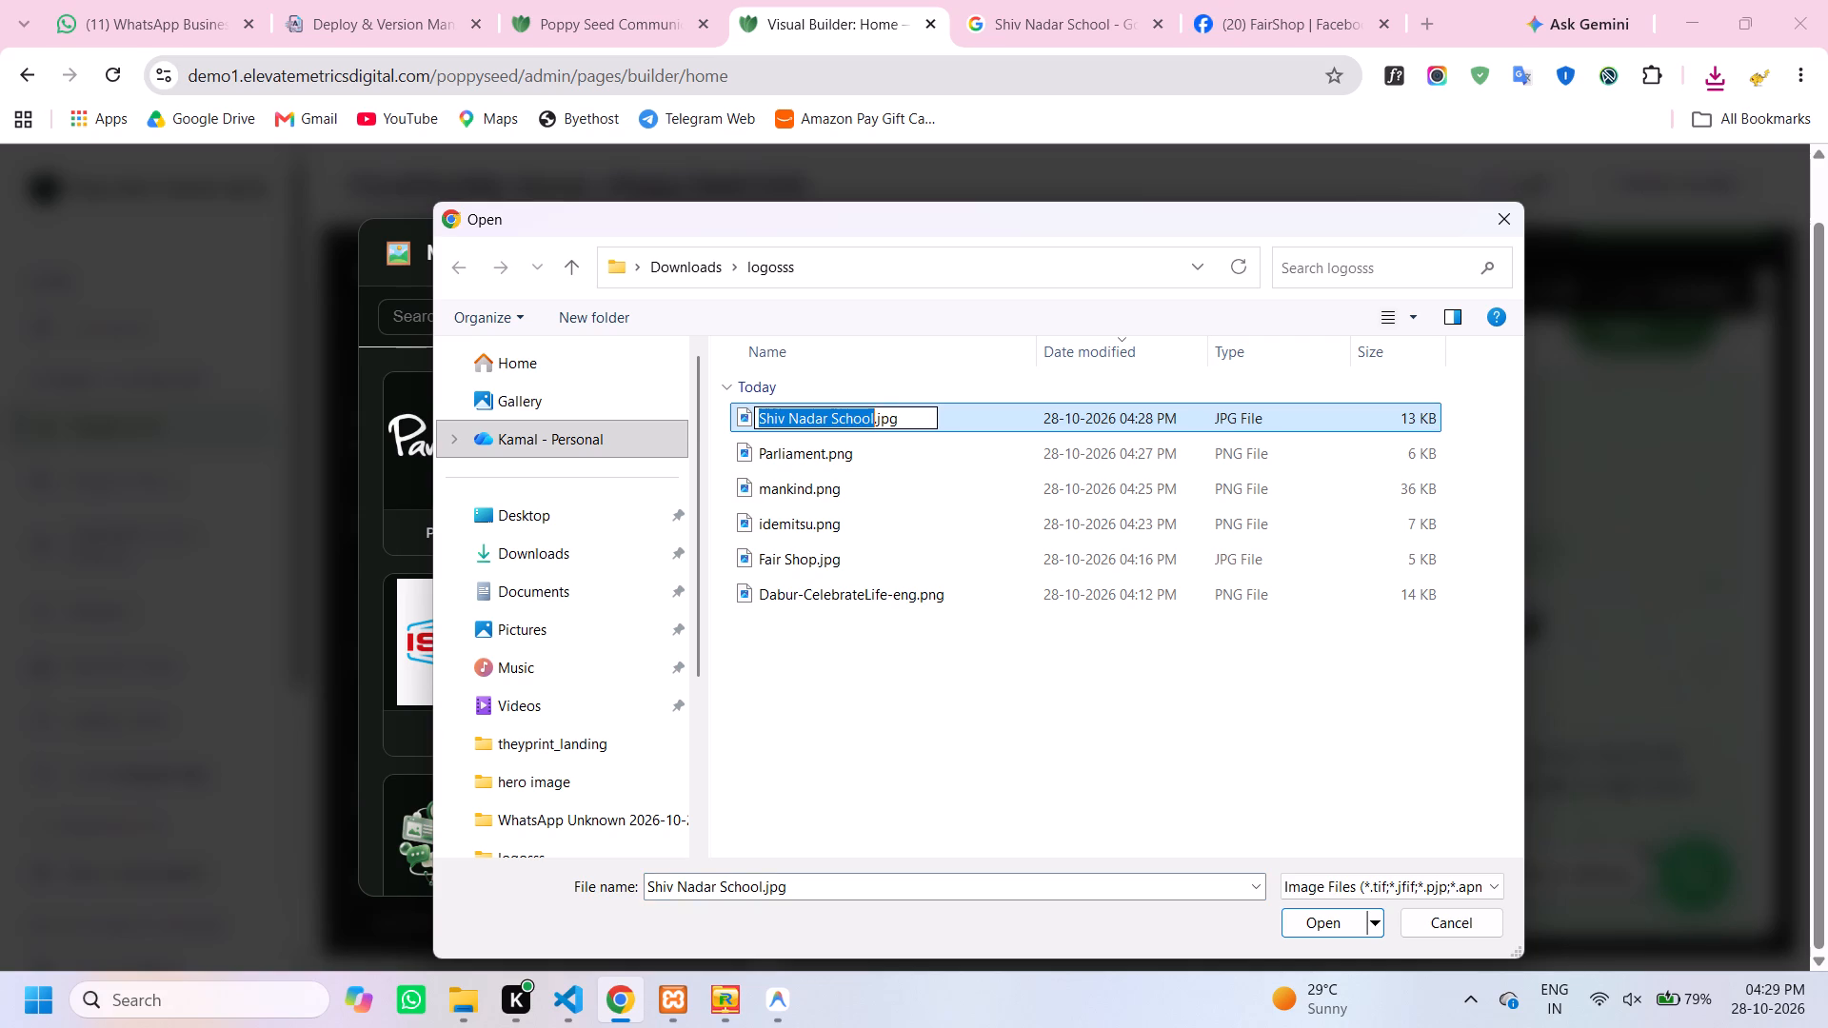
{"action": "double_click", "coordinate": [976, 417]}
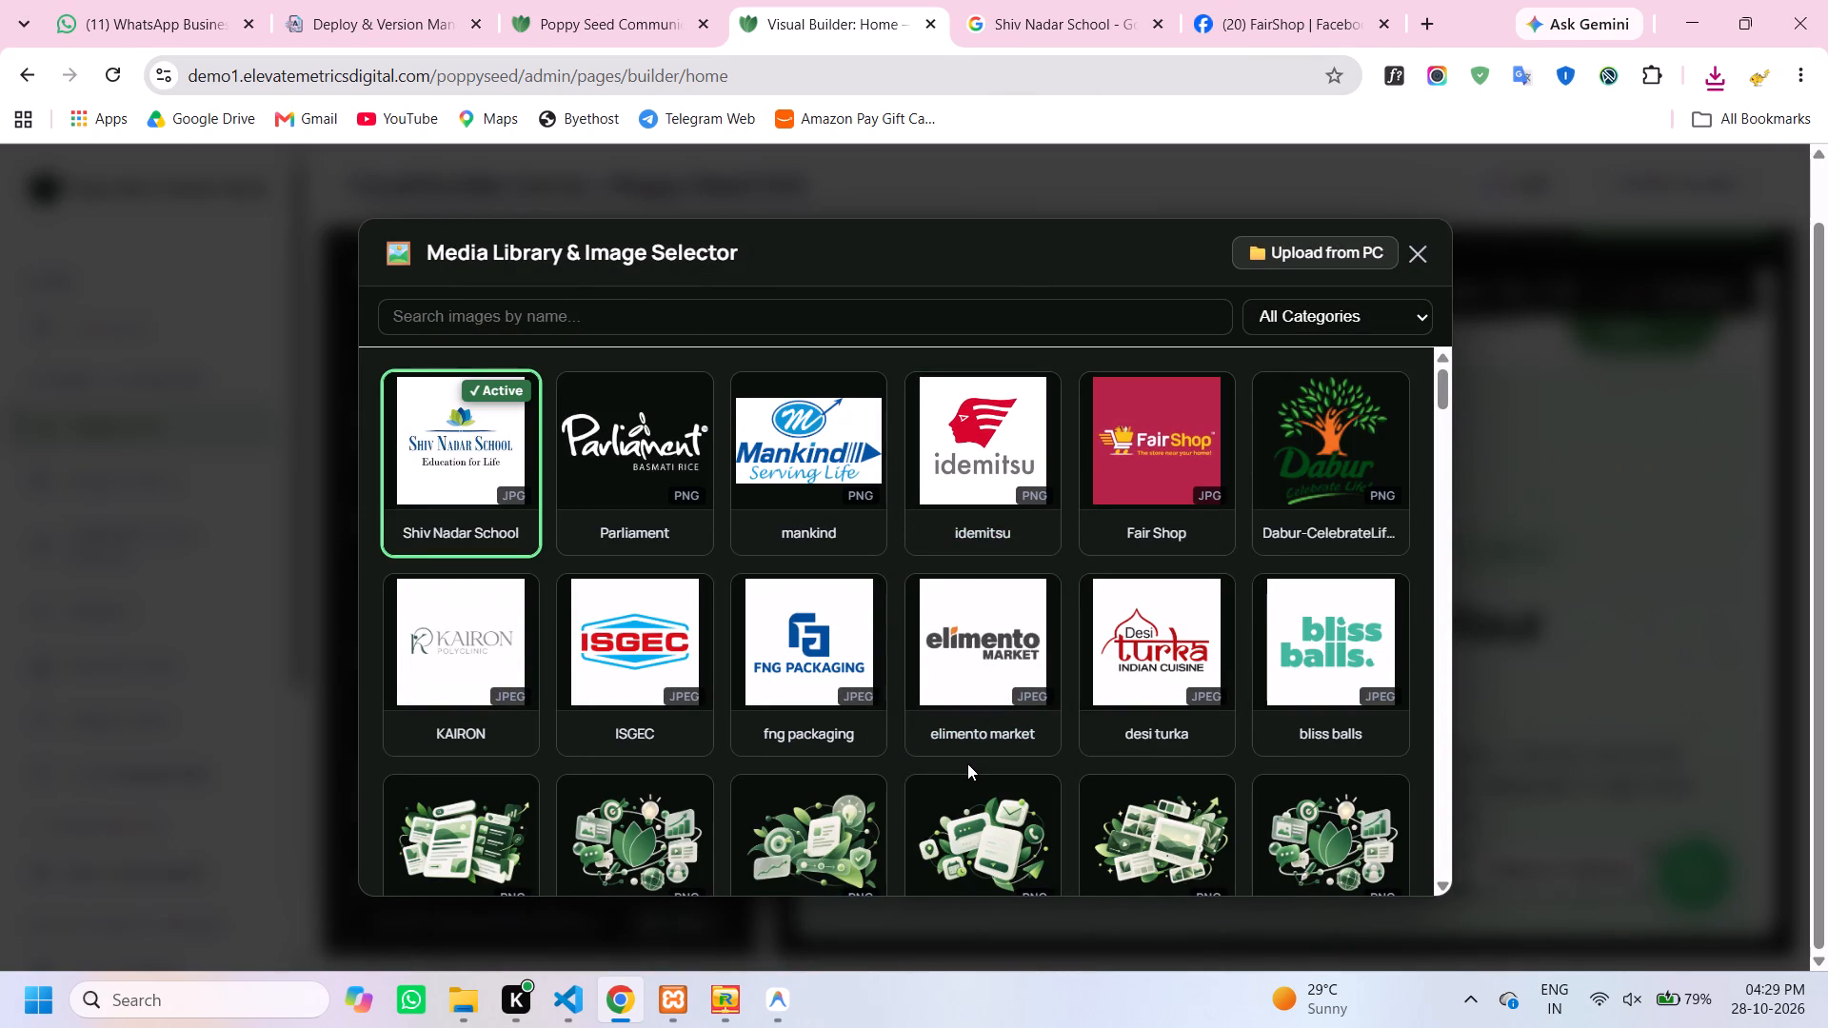
{"action": "left_click", "coordinate": [424, 479]}
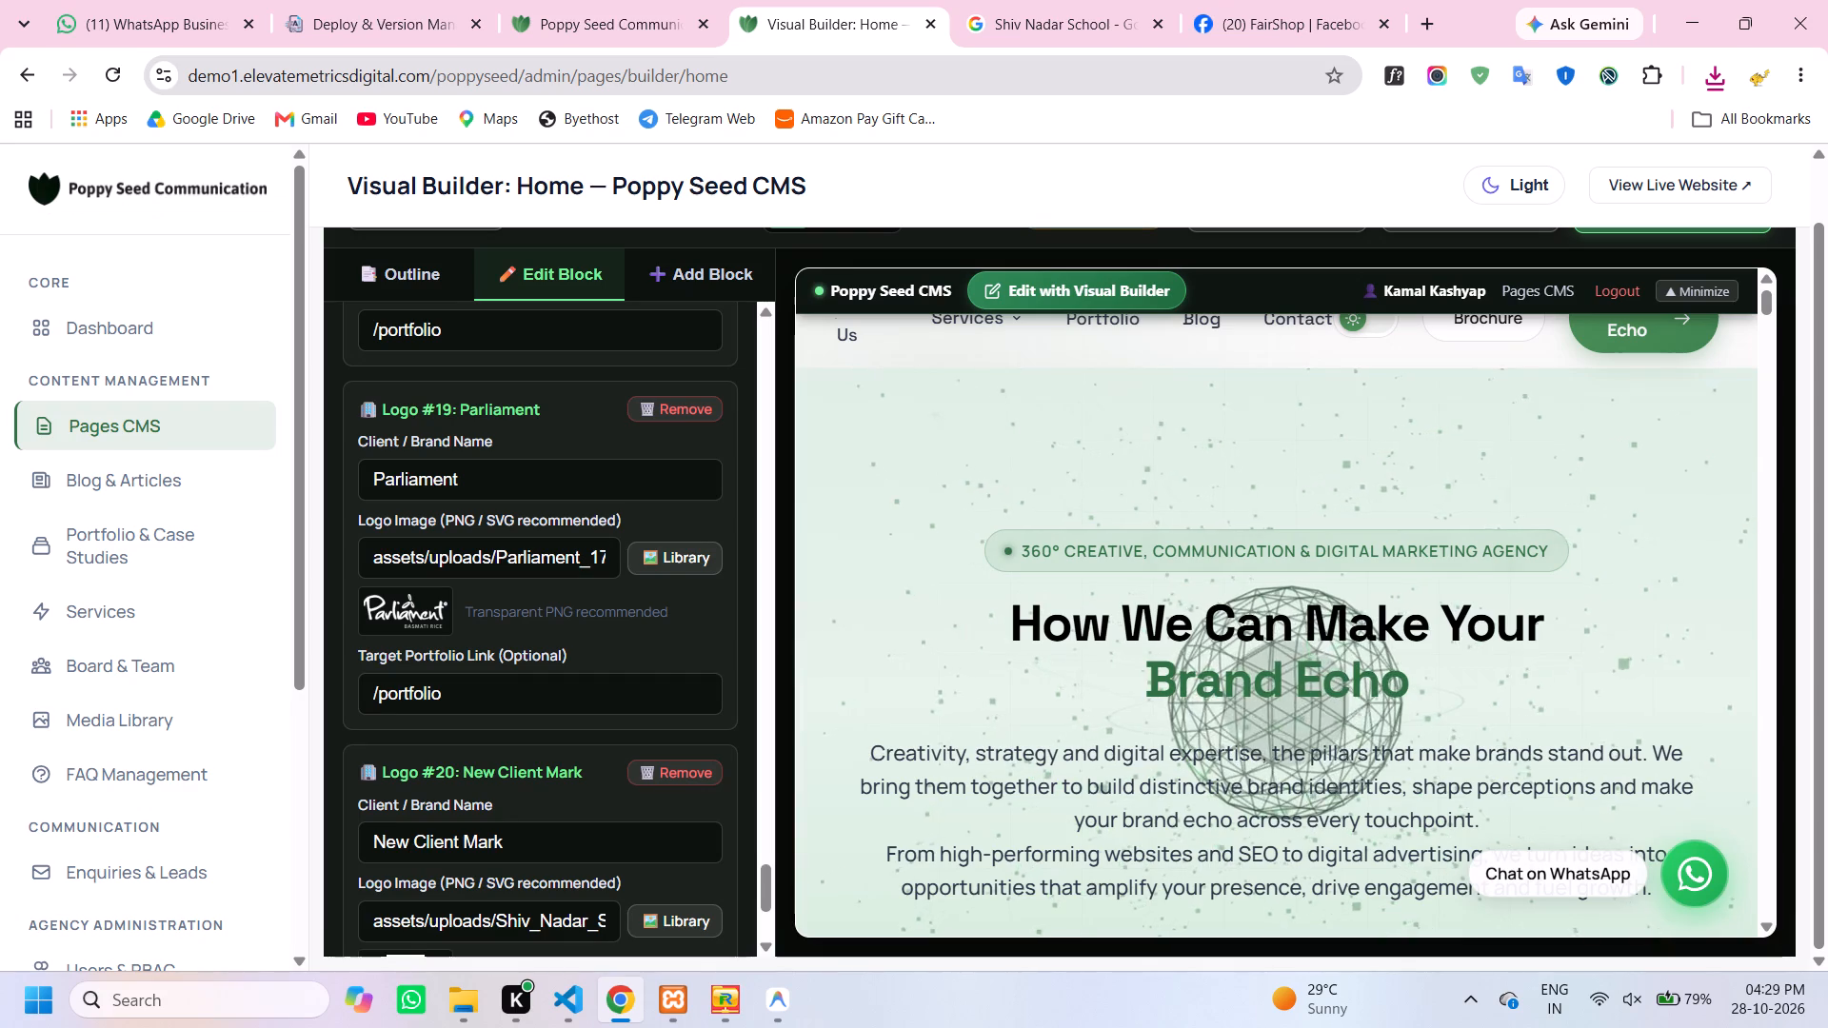
Name Logo #20's brand Shiv Nadar School and apply the client logo changes to the canvas.
{"action": "left_click", "coordinate": [501, 845]}
{"action": "key", "text": "ctrl+a"}
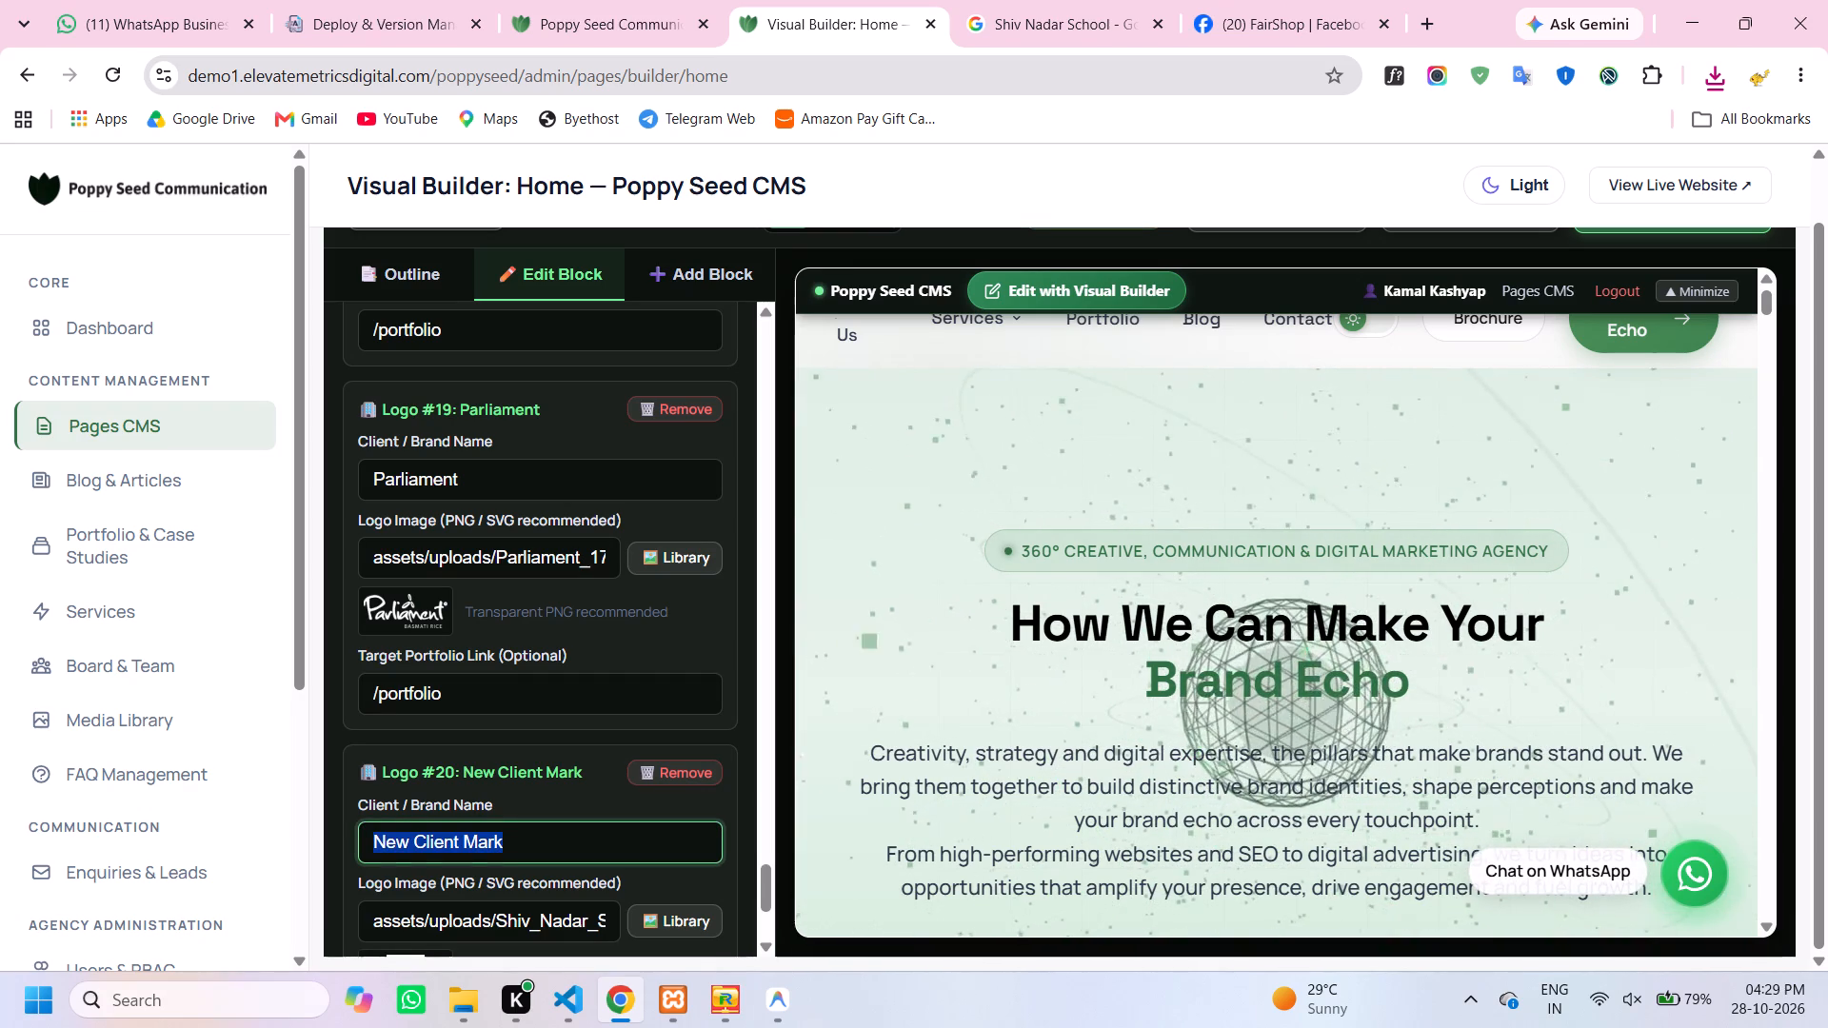
{"action": "key", "text": "ctrl+v"}
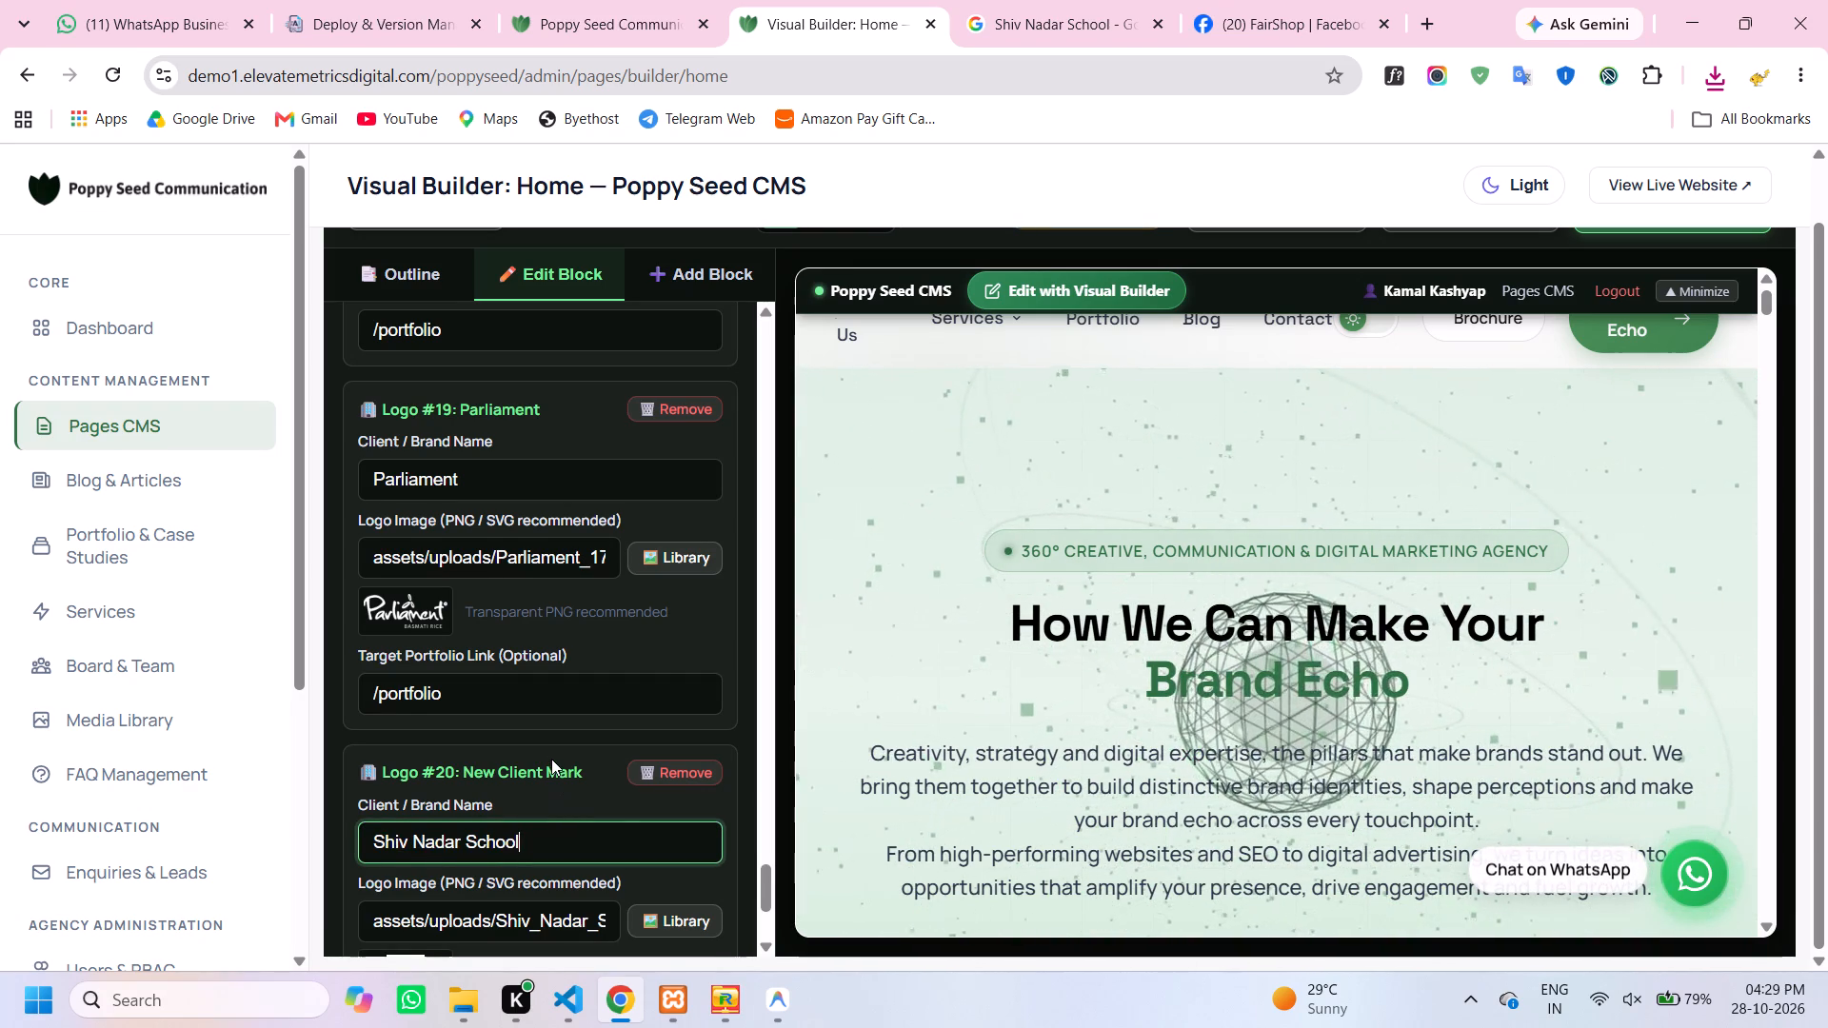
{"action": "scroll", "coordinate": [551, 759], "scroll_direction": "down", "scroll_amount": 4}
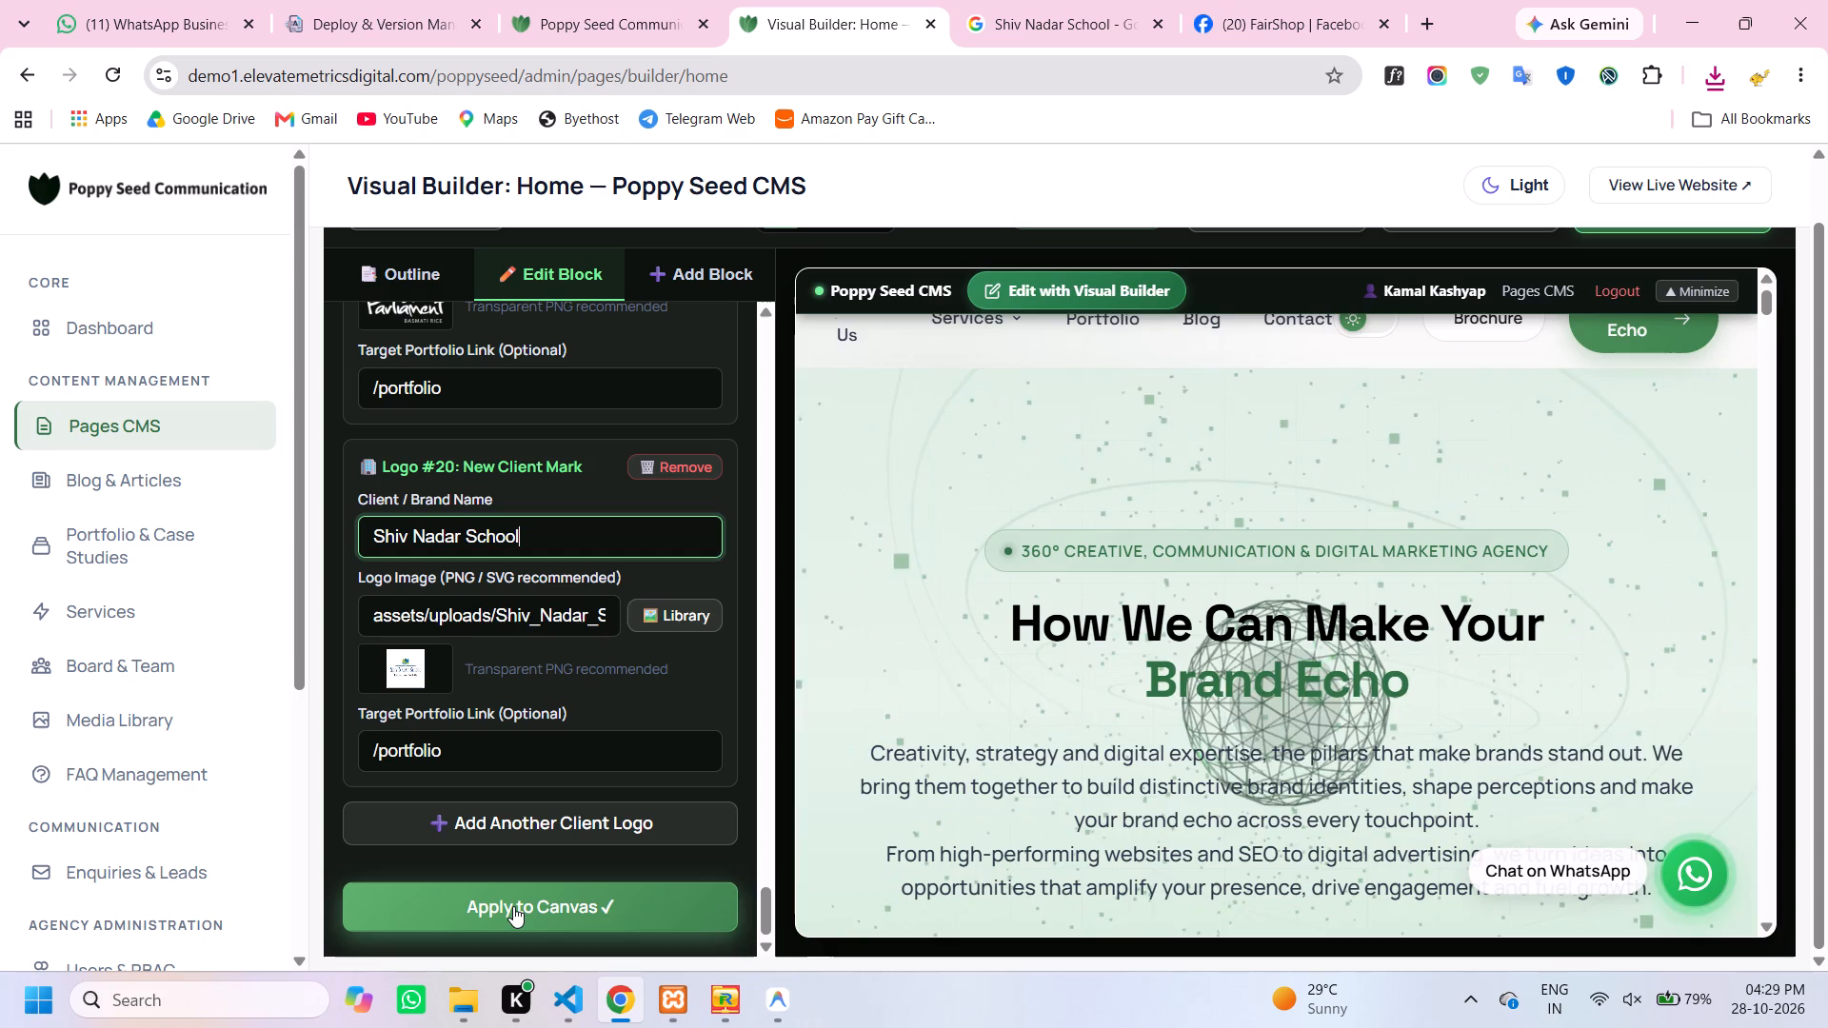
{"action": "left_click", "coordinate": [513, 906]}
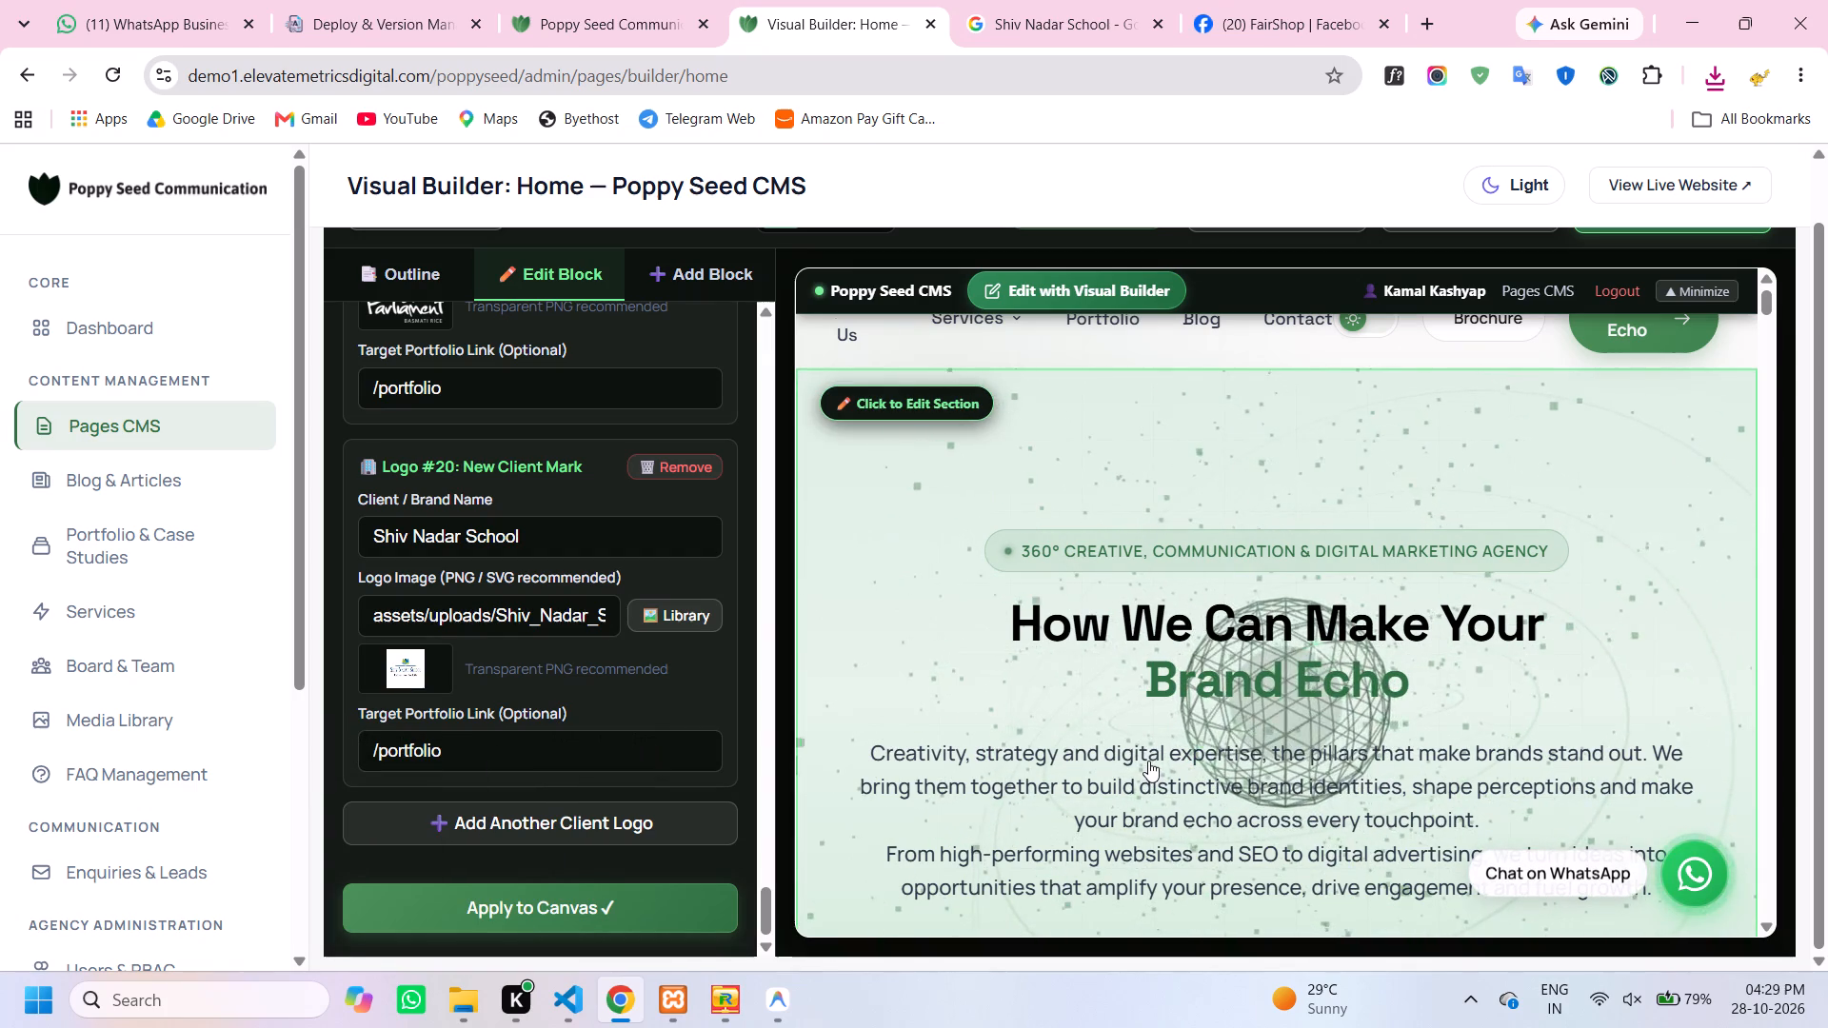
Advance through the client logos slider on the localhost Poppy Seed home page to check which brands it shows.
{"action": "left_click", "coordinate": [634, 2]}
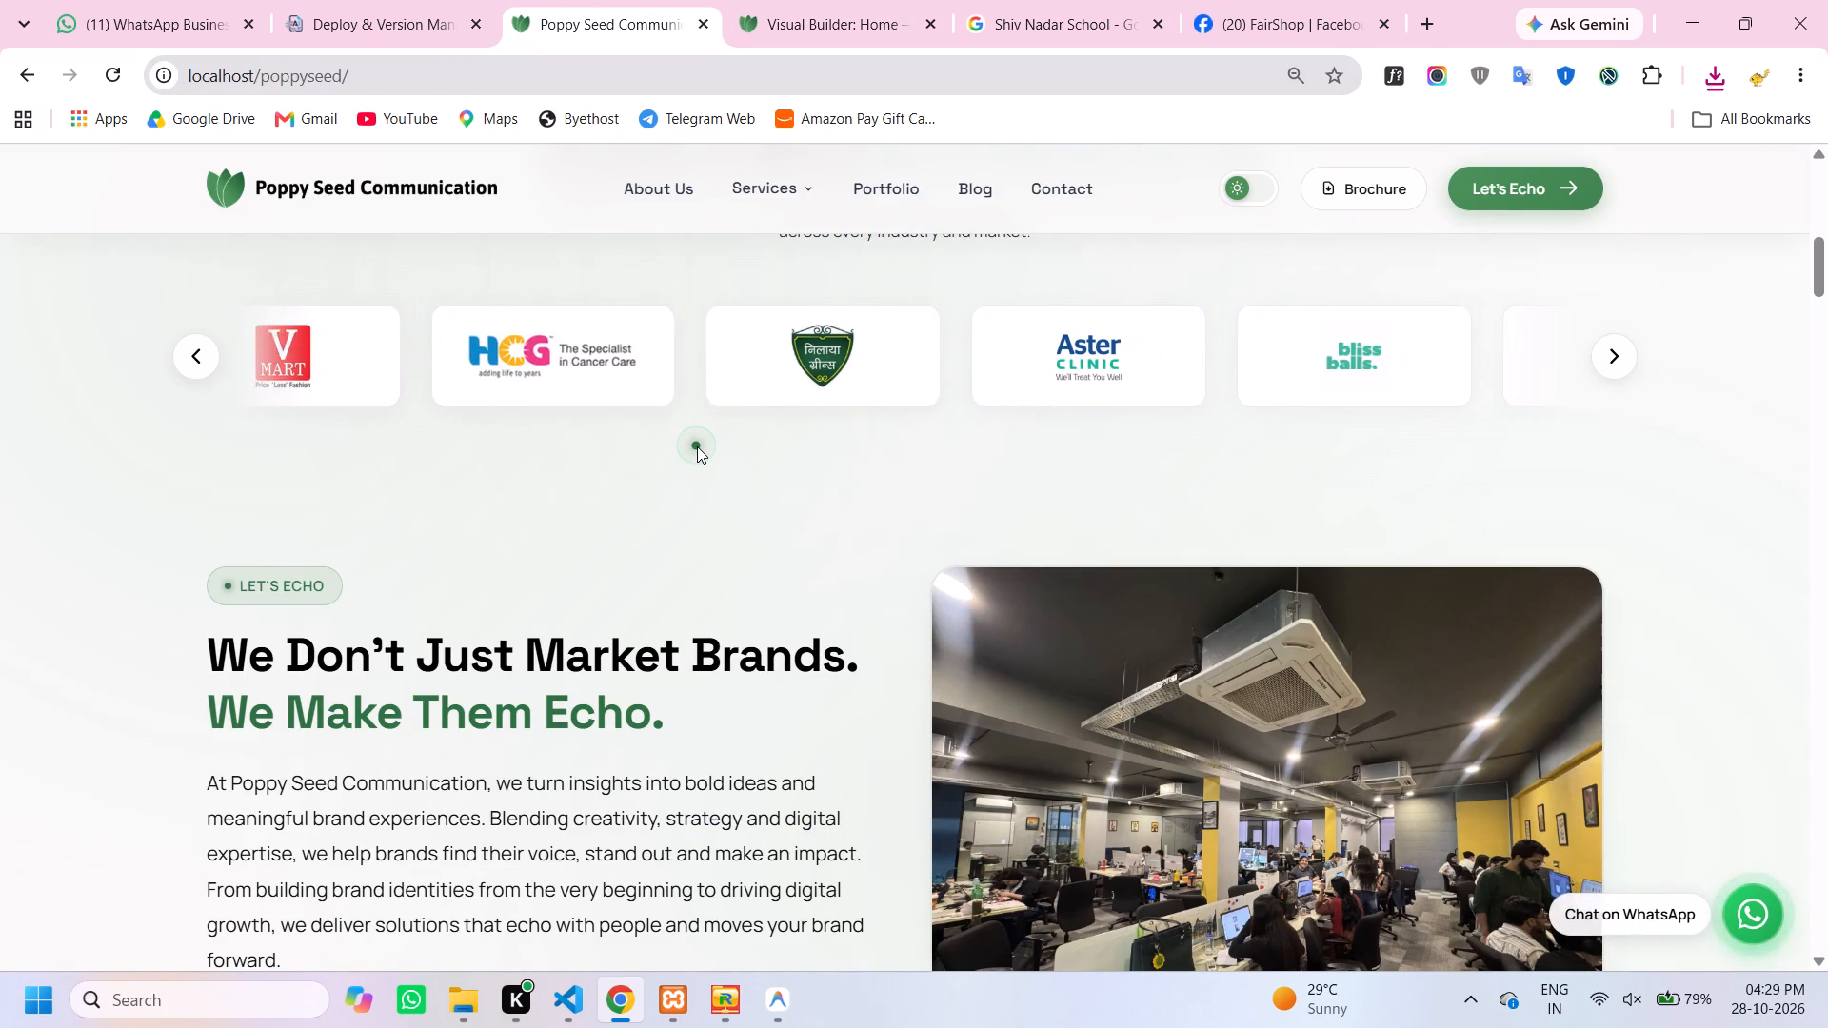
{"action": "triple_click", "coordinate": [1610, 374]}
{"action": "left_click", "coordinate": [1610, 374]}
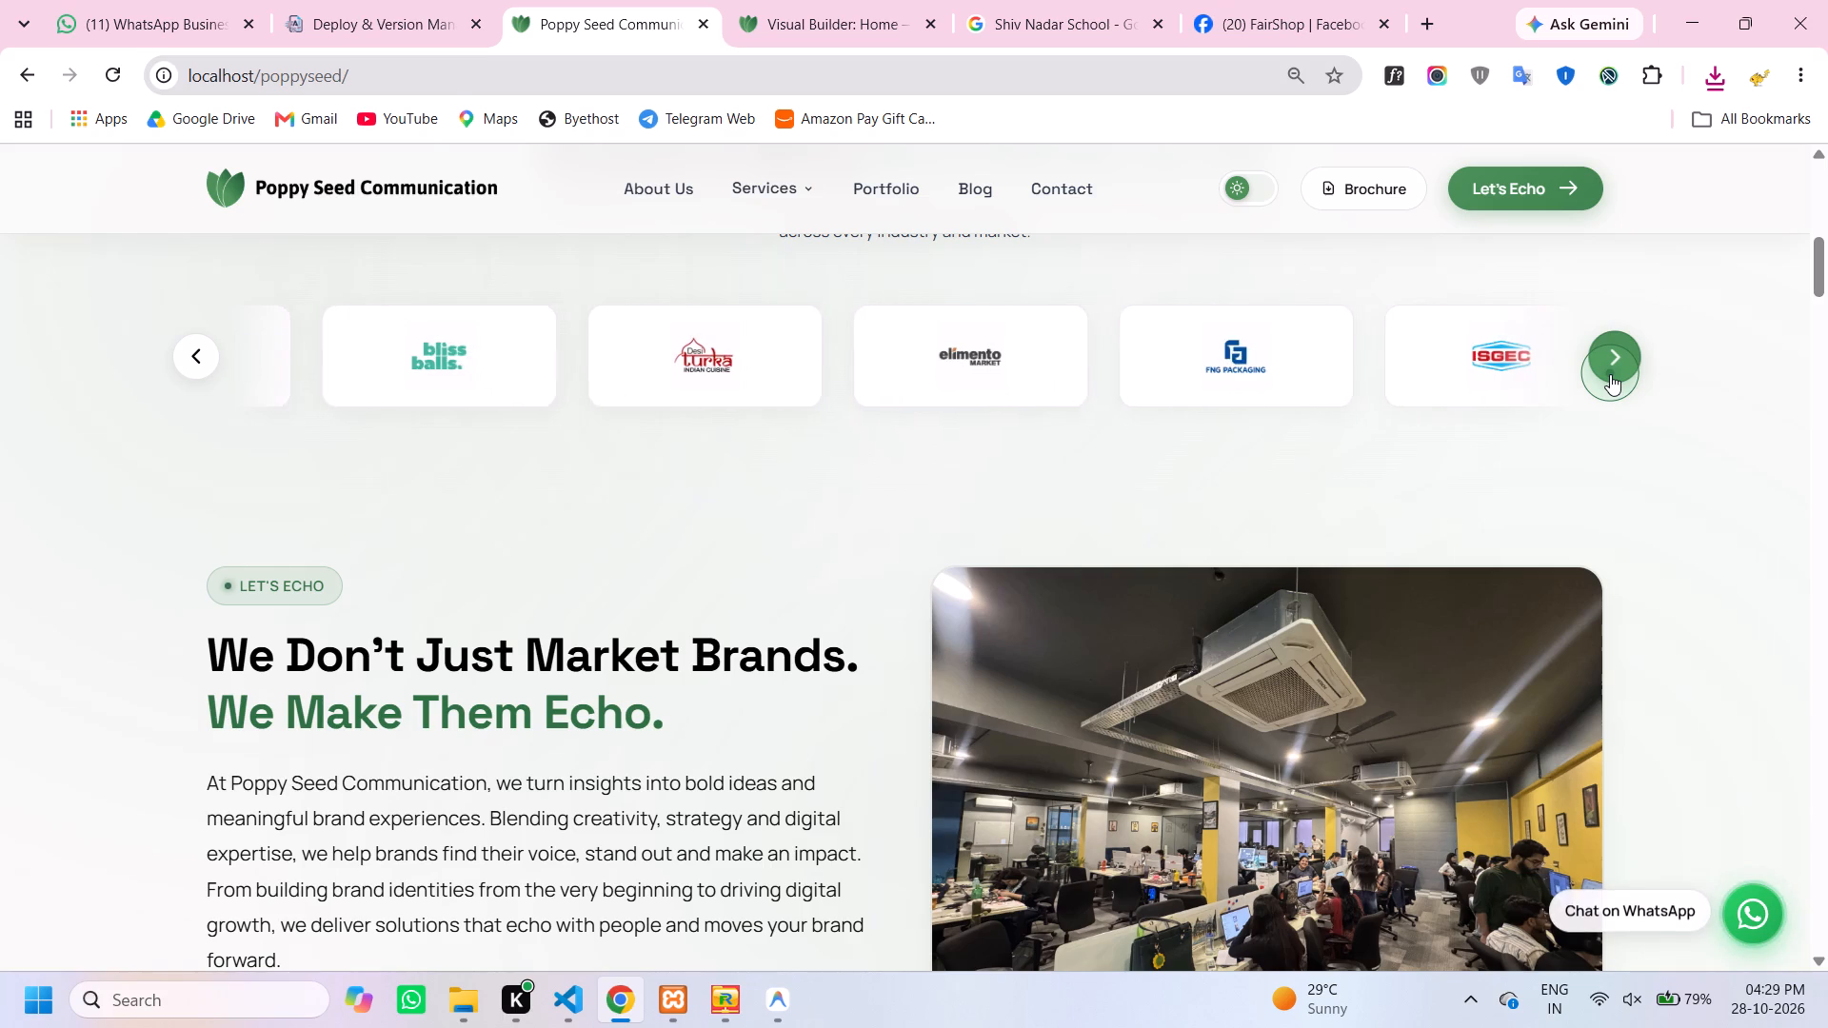
{"action": "left_click", "coordinate": [1610, 374]}
{"action": "left_click", "coordinate": [1610, 374]}
{"action": "left_click", "coordinate": [1610, 374]}
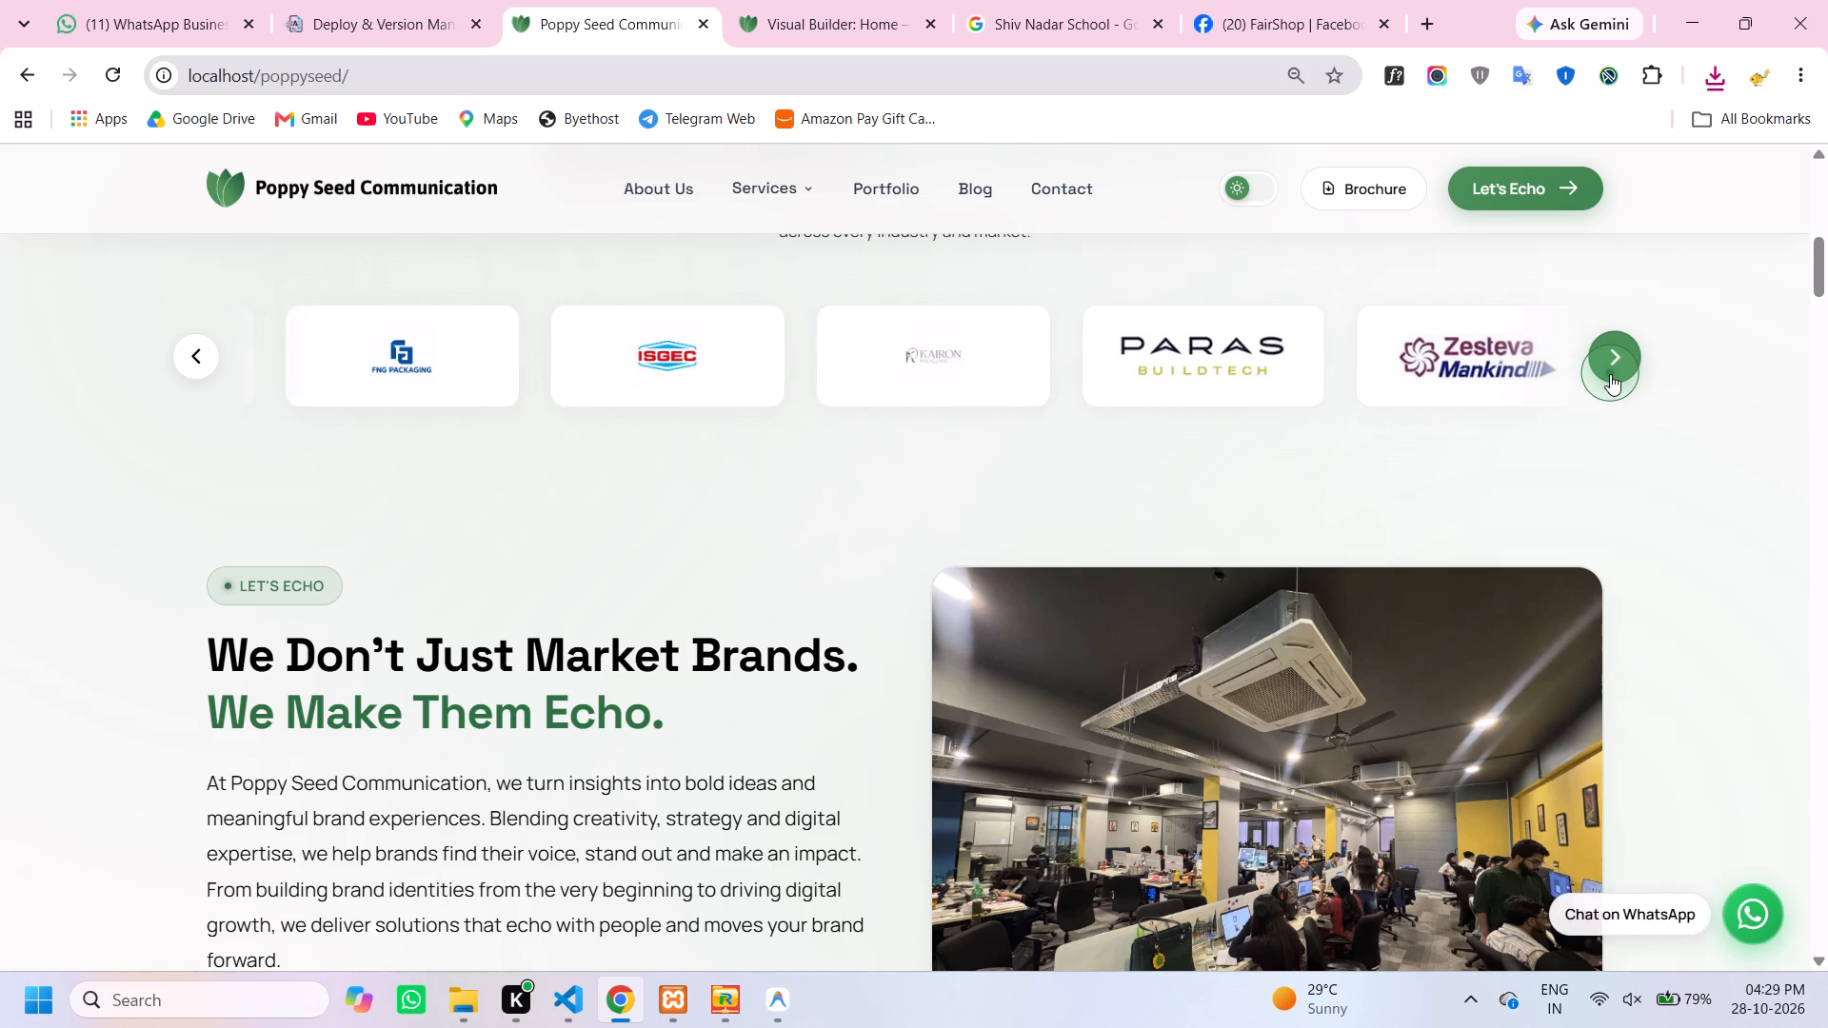
{"action": "double_click", "coordinate": [1610, 374]}
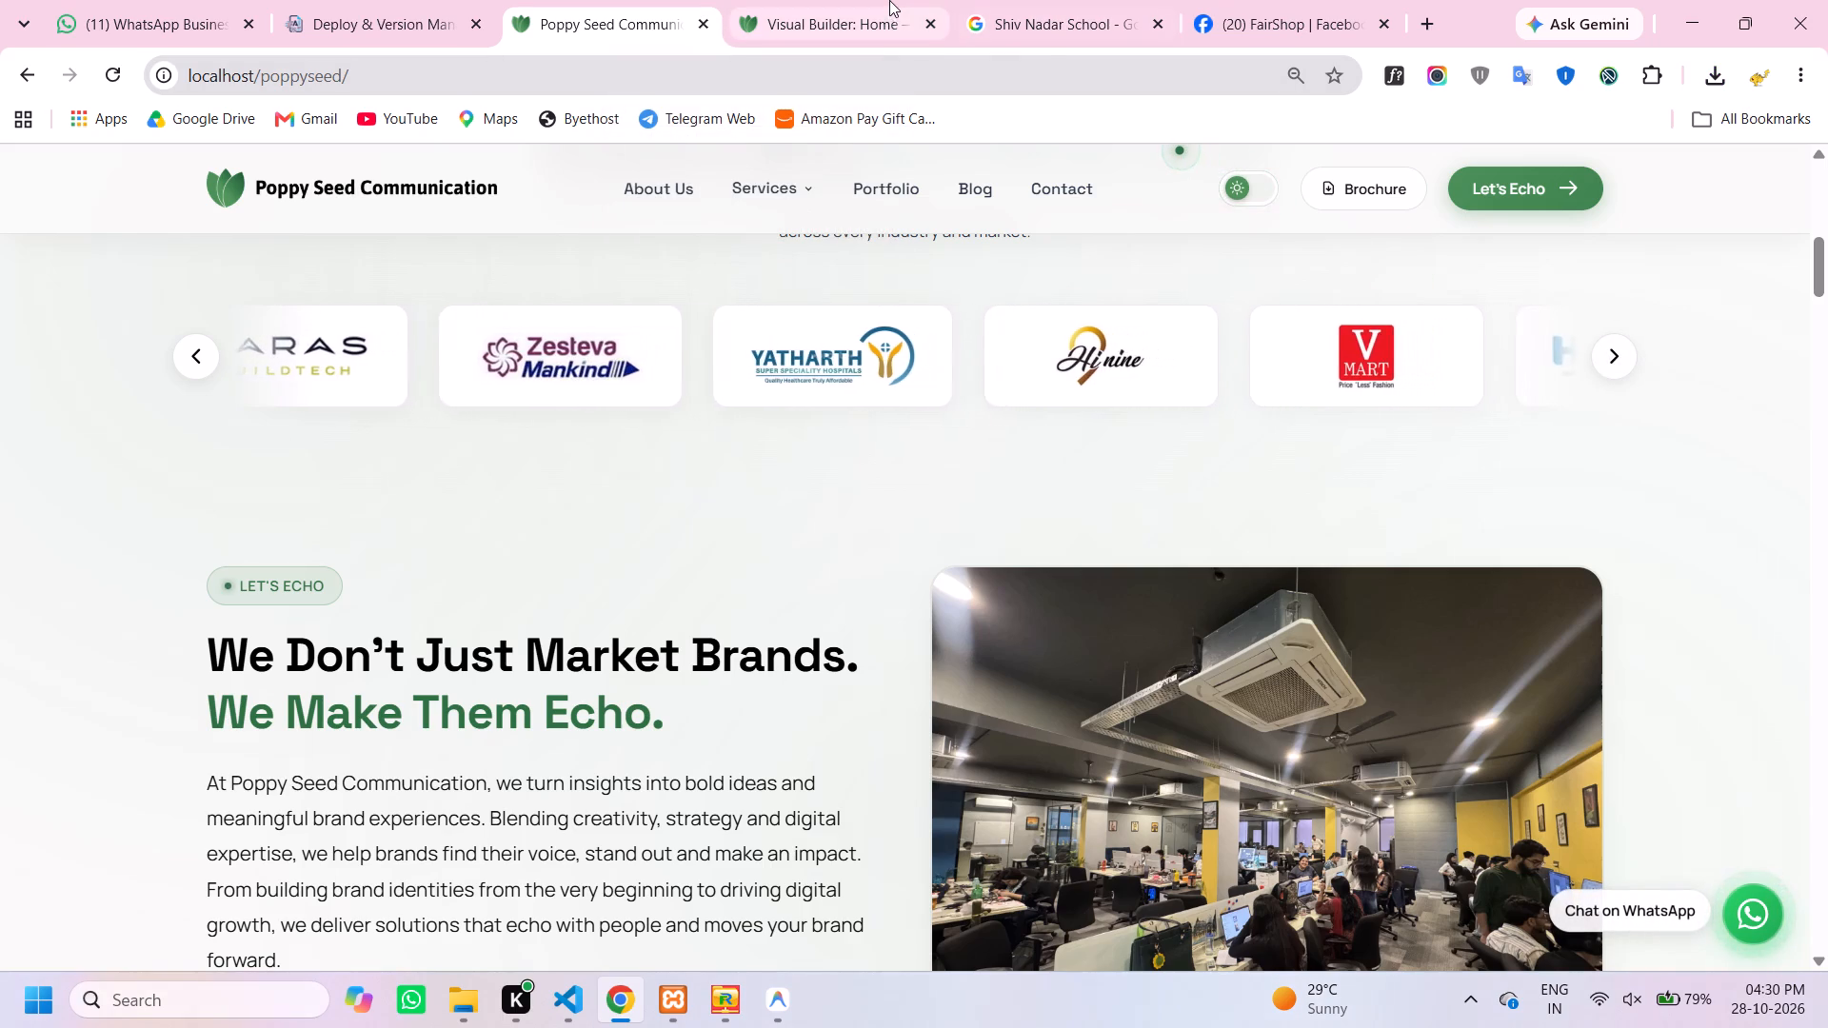
Open the live demo1 Poppy Seed website from the Visual Builder and advance its client logos slider to check the brands shown.
{"action": "left_click", "coordinate": [889, 1]}
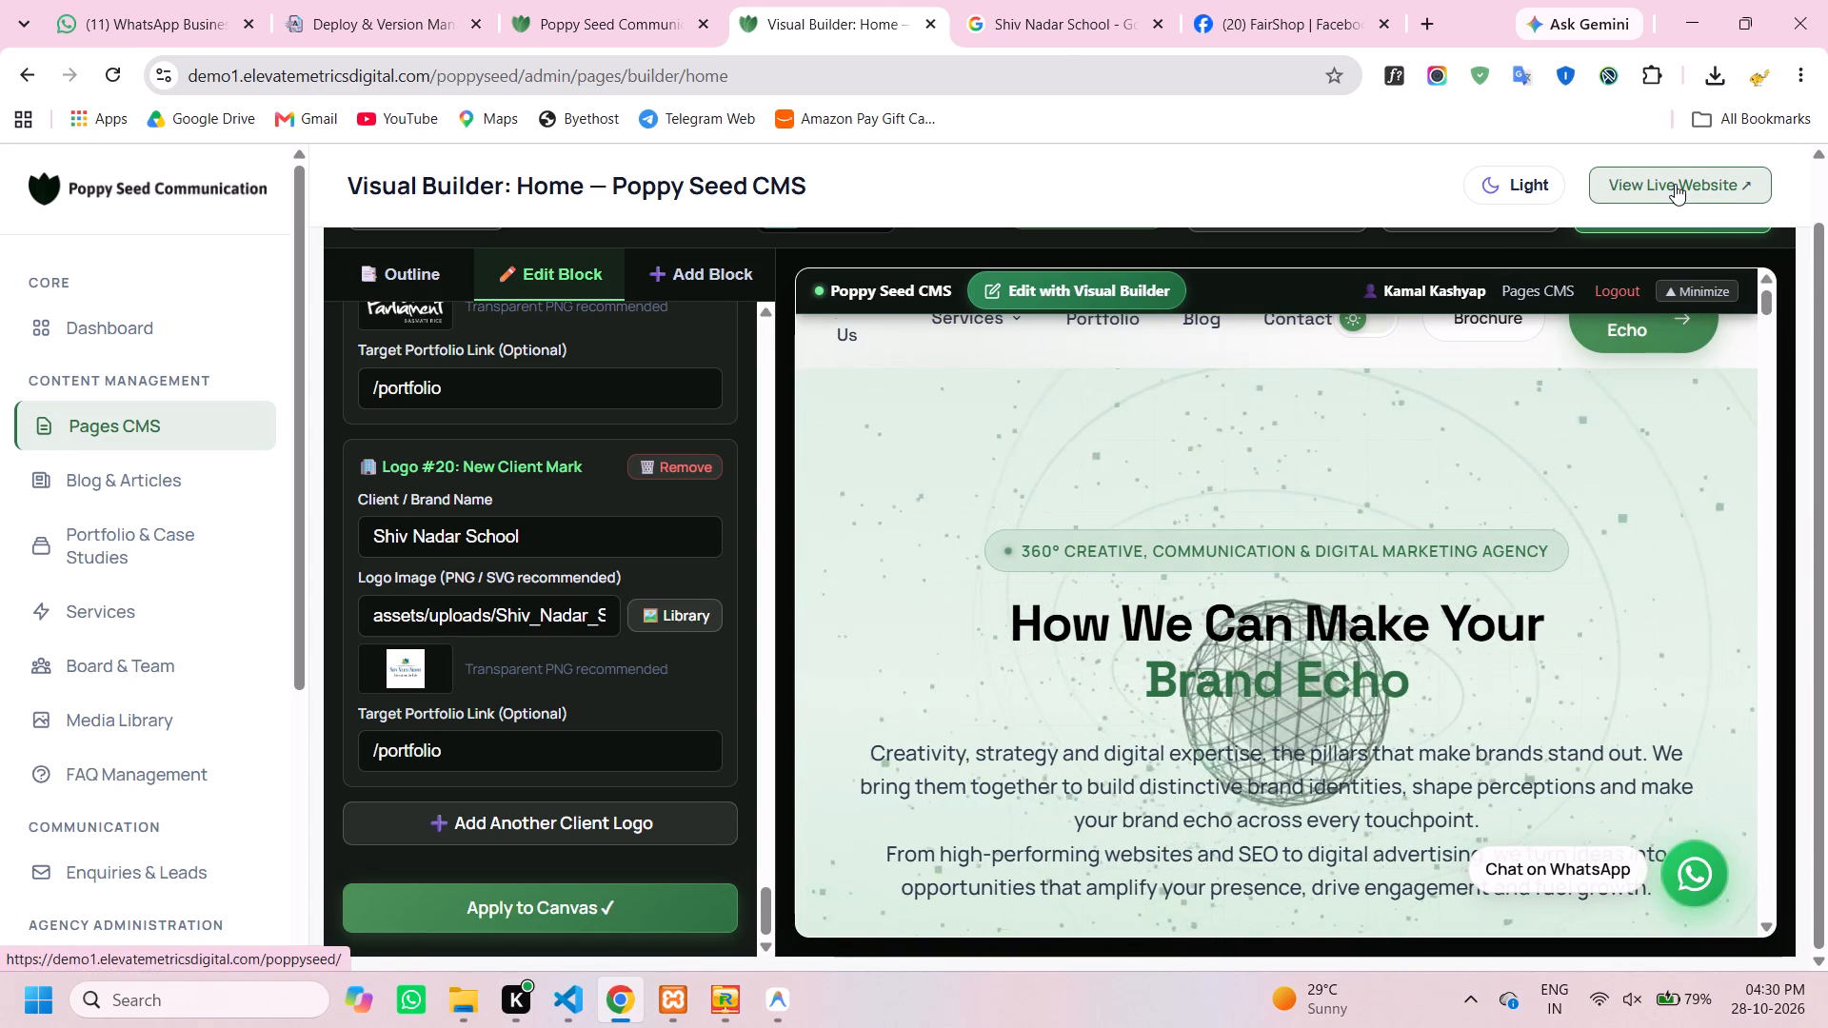
{"action": "left_click", "coordinate": [1675, 184]}
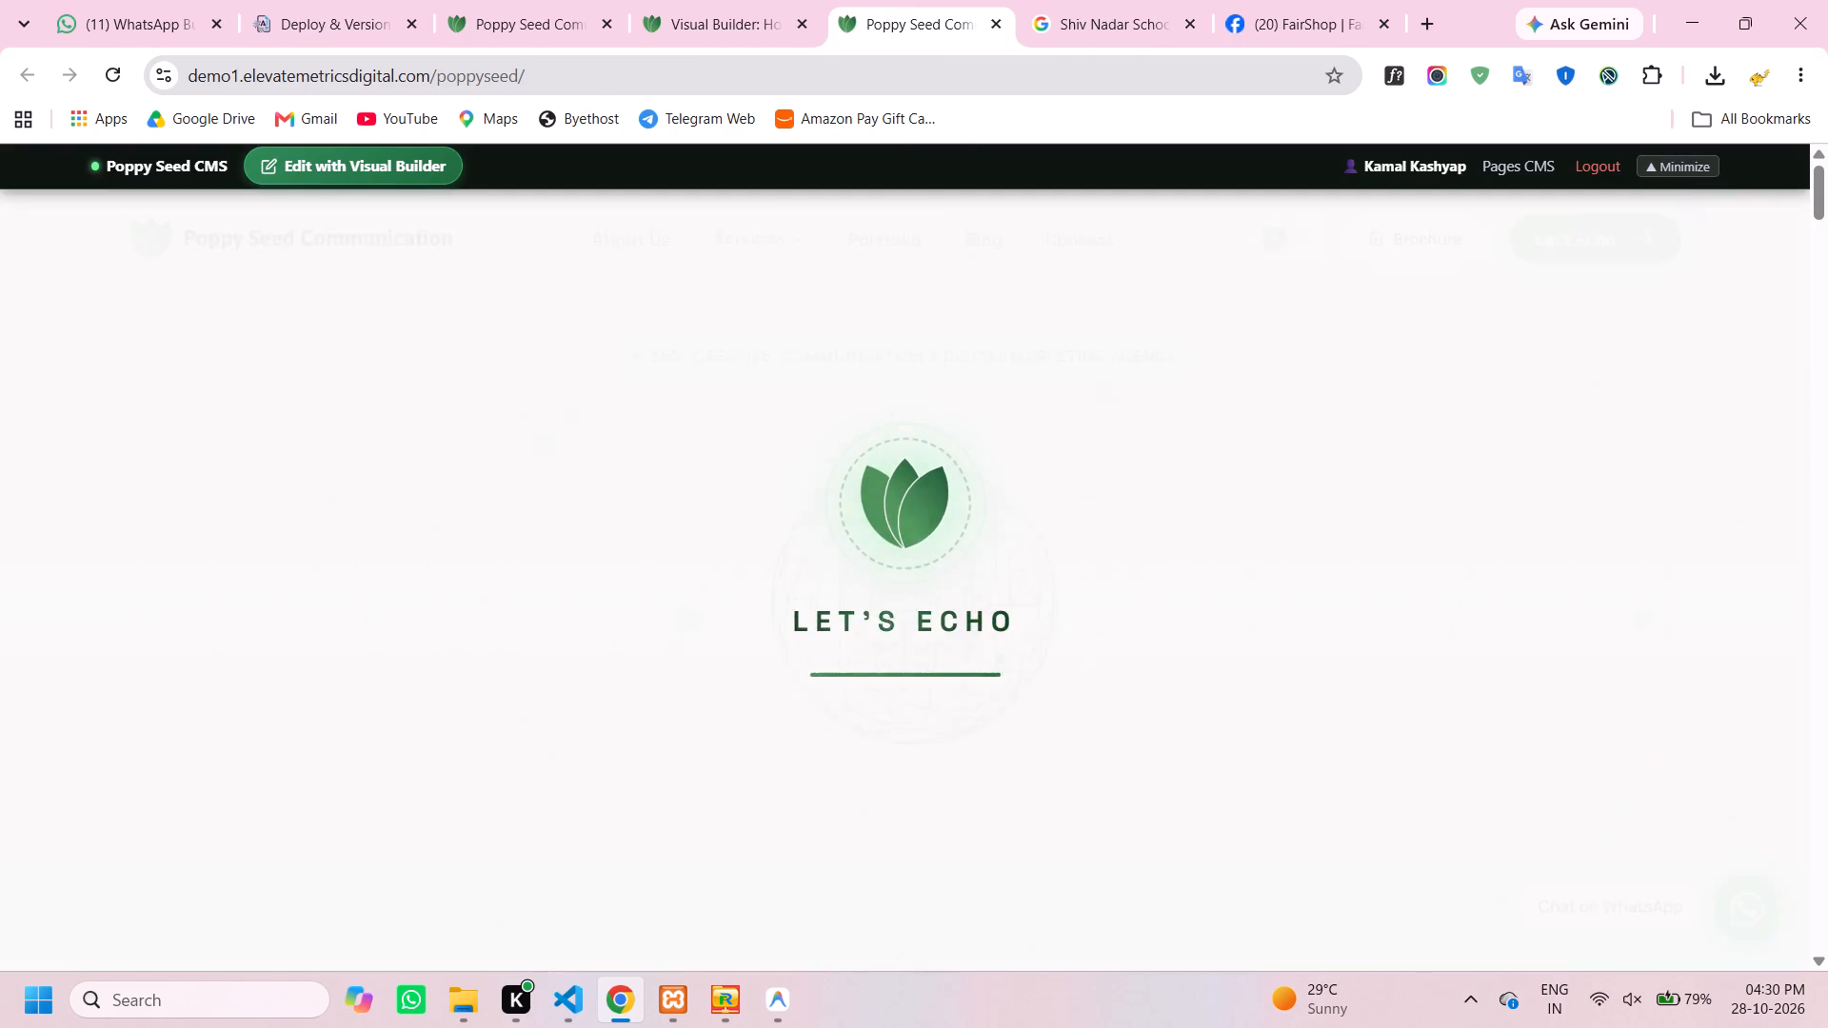
{"action": "scroll", "coordinate": [1003, 692], "scroll_direction": "down", "scroll_amount": 7}
{"action": "scroll", "coordinate": [1003, 692], "scroll_direction": "up", "scroll_amount": 4}
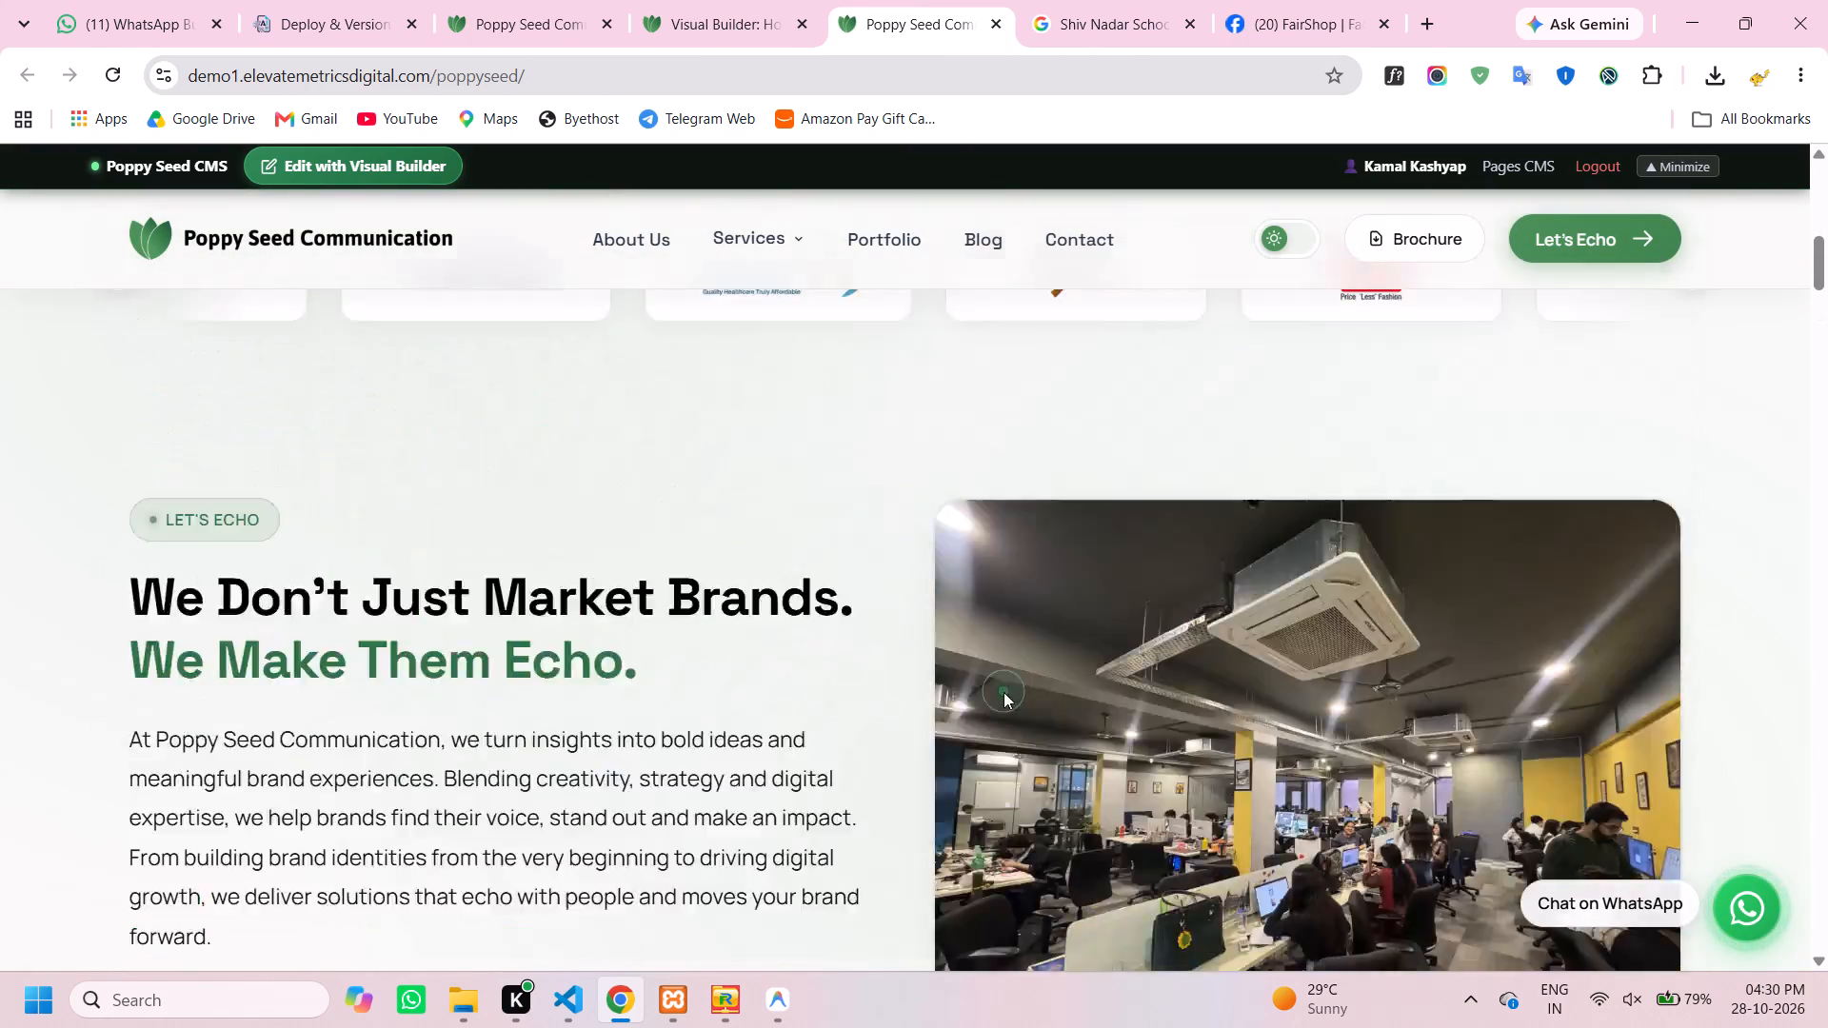
{"action": "scroll", "coordinate": [1003, 692], "scroll_direction": "down", "scroll_amount": 2}
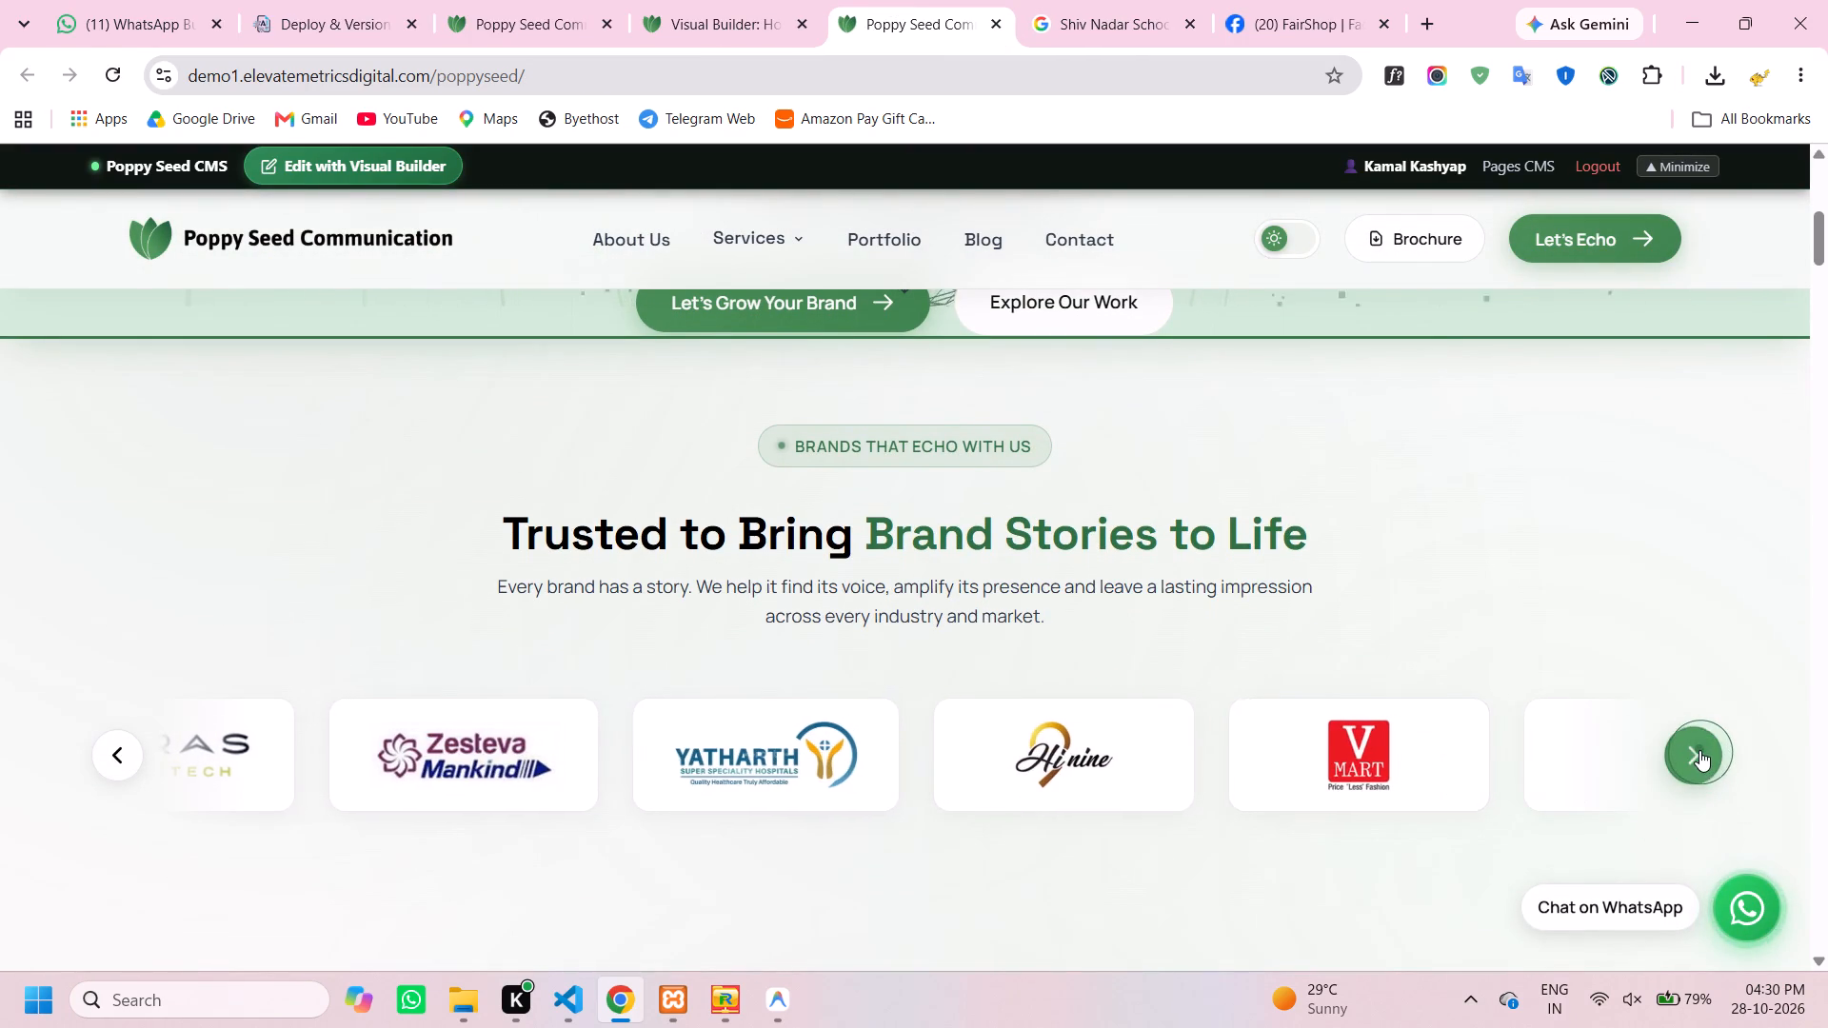
{"action": "left_click", "coordinate": [1699, 750]}
{"action": "left_click", "coordinate": [1699, 750]}
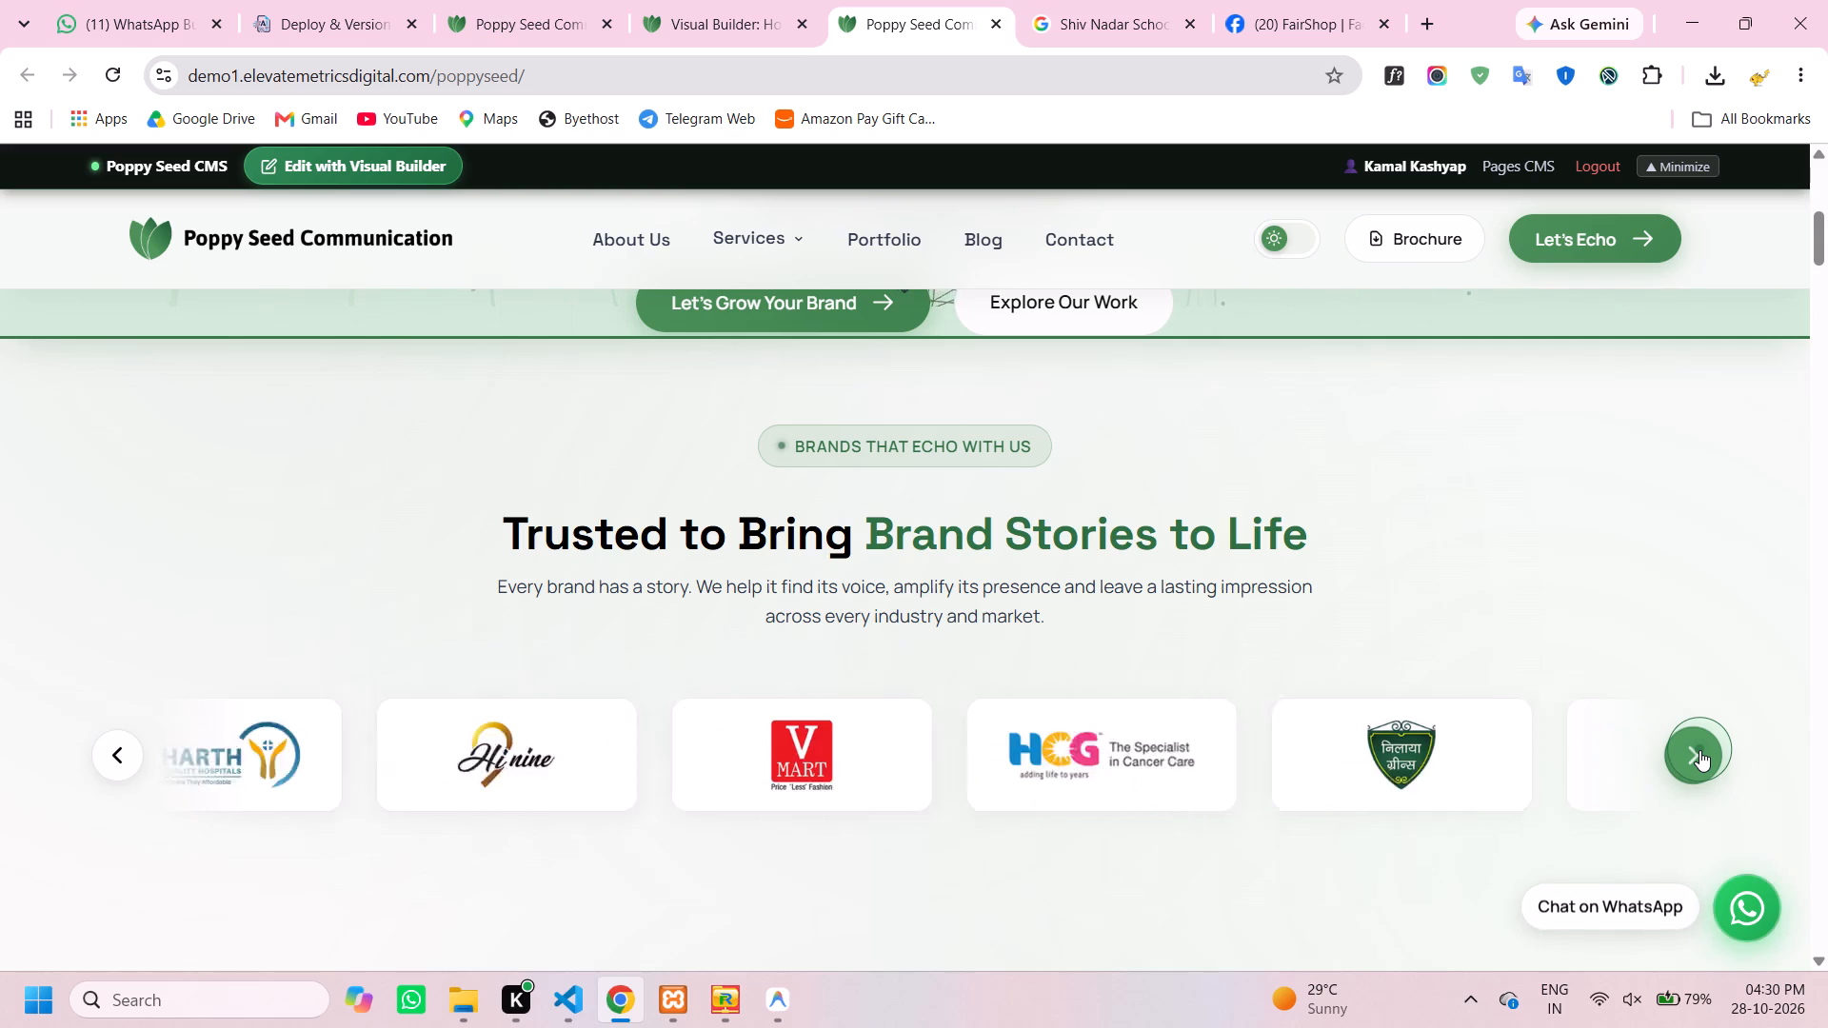
{"action": "left_click", "coordinate": [1699, 750]}
{"action": "triple_click", "coordinate": [1699, 750]}
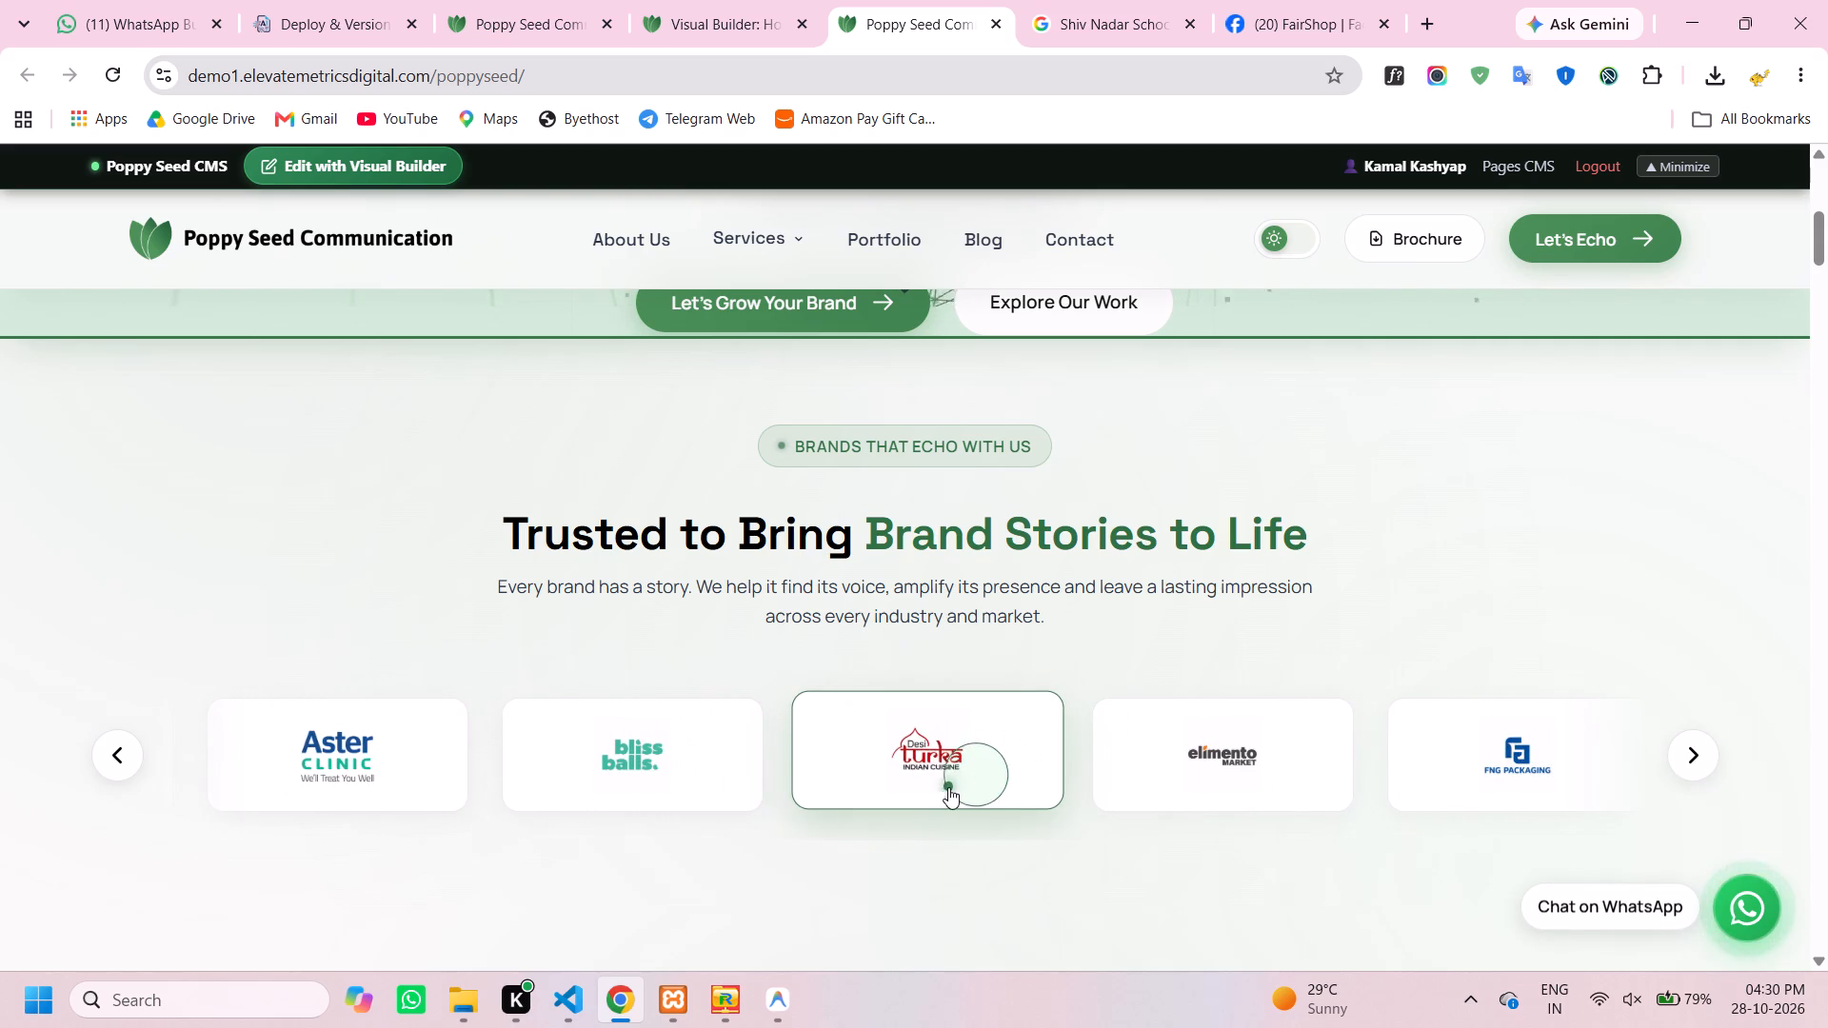
Search Google for desi turka and open the Desi Turka Indian Cuisine website in a new tab.
{"action": "left_click", "coordinate": [1055, 33]}
{"action": "left_click", "coordinate": [905, 80]}
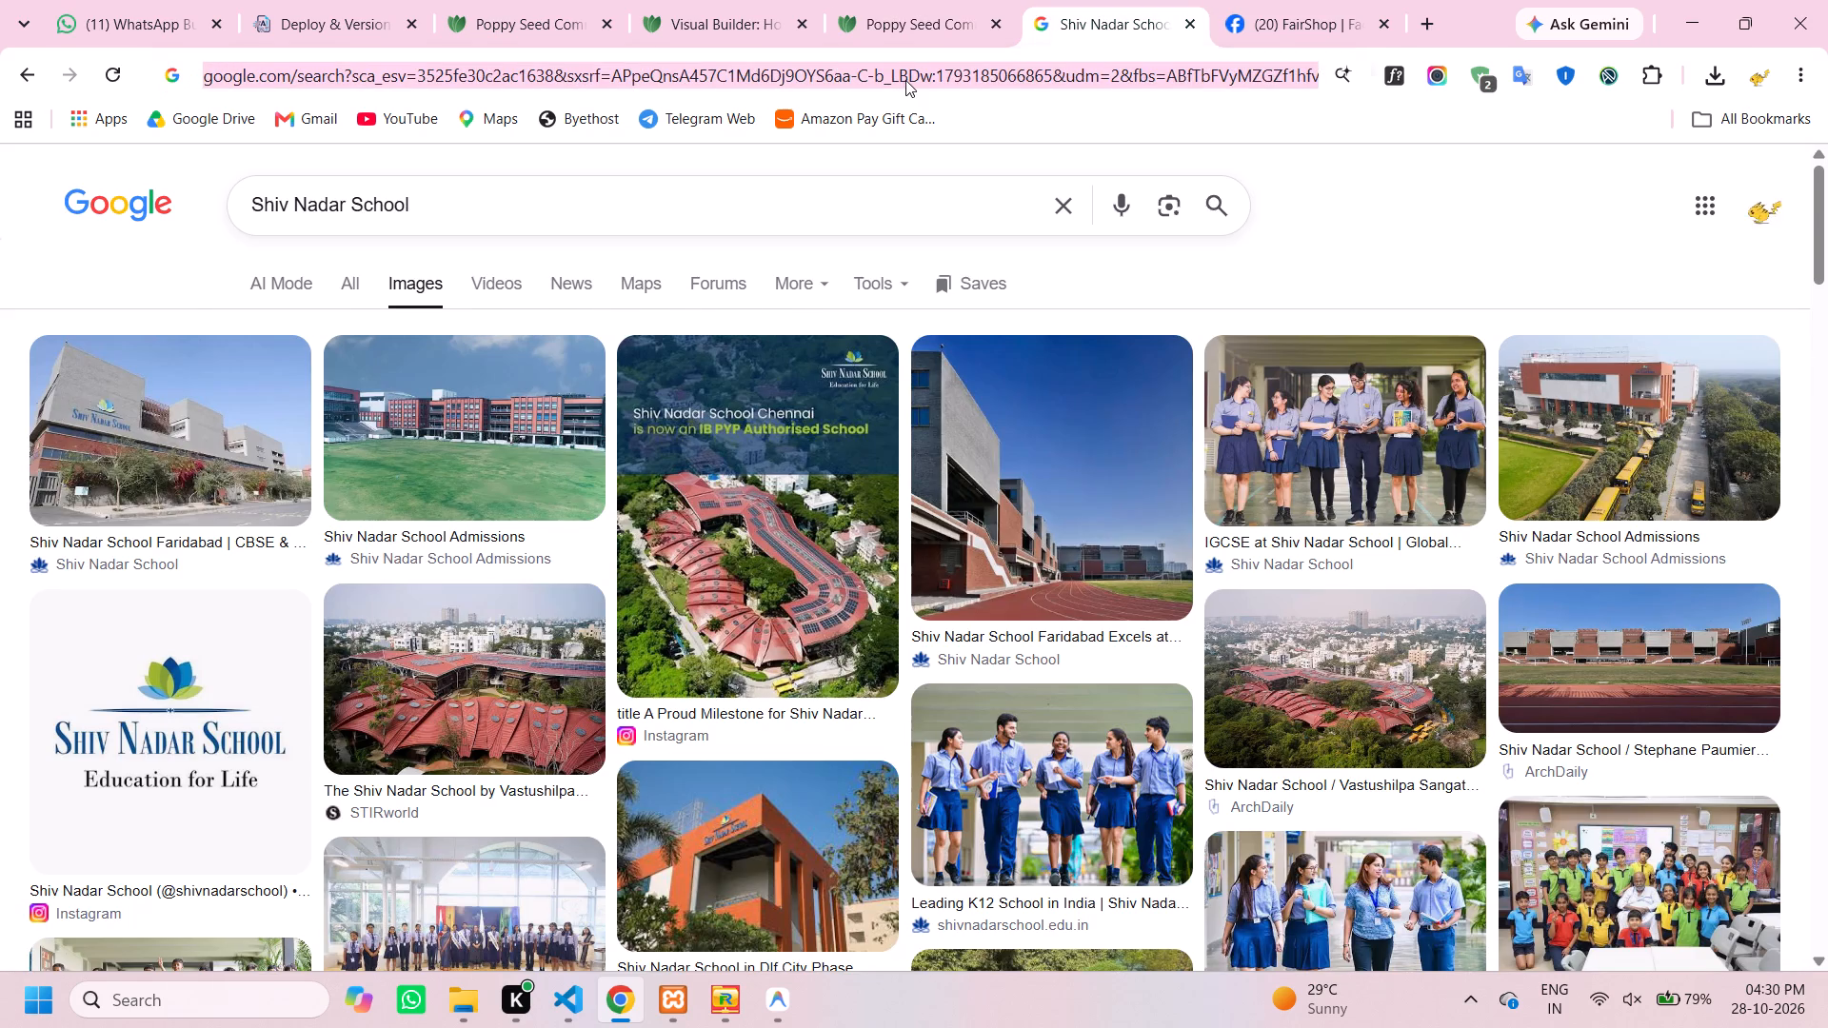
{"action": "type", "text": "des"}
{"action": "key", "text": "space"}
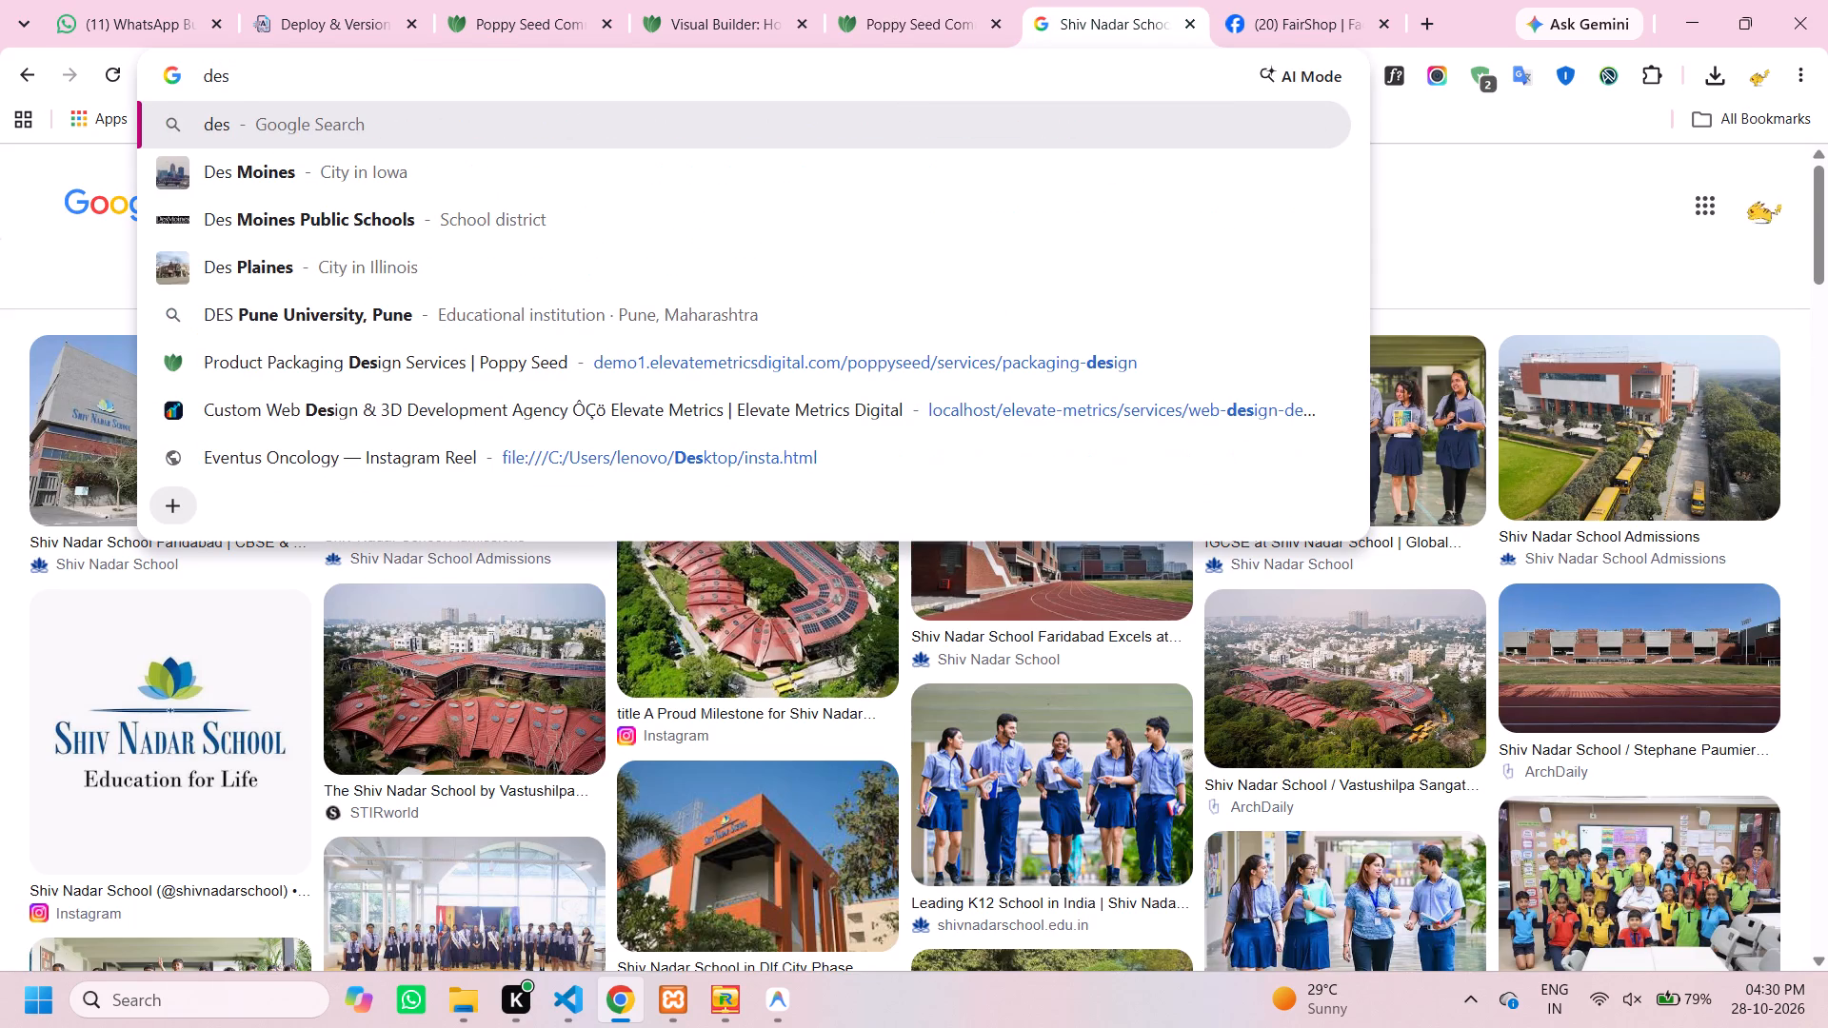
{"action": "key", "text": "BackSpace"}
{"action": "type", "text": "i turka"}
{"action": "key", "text": "Return"}
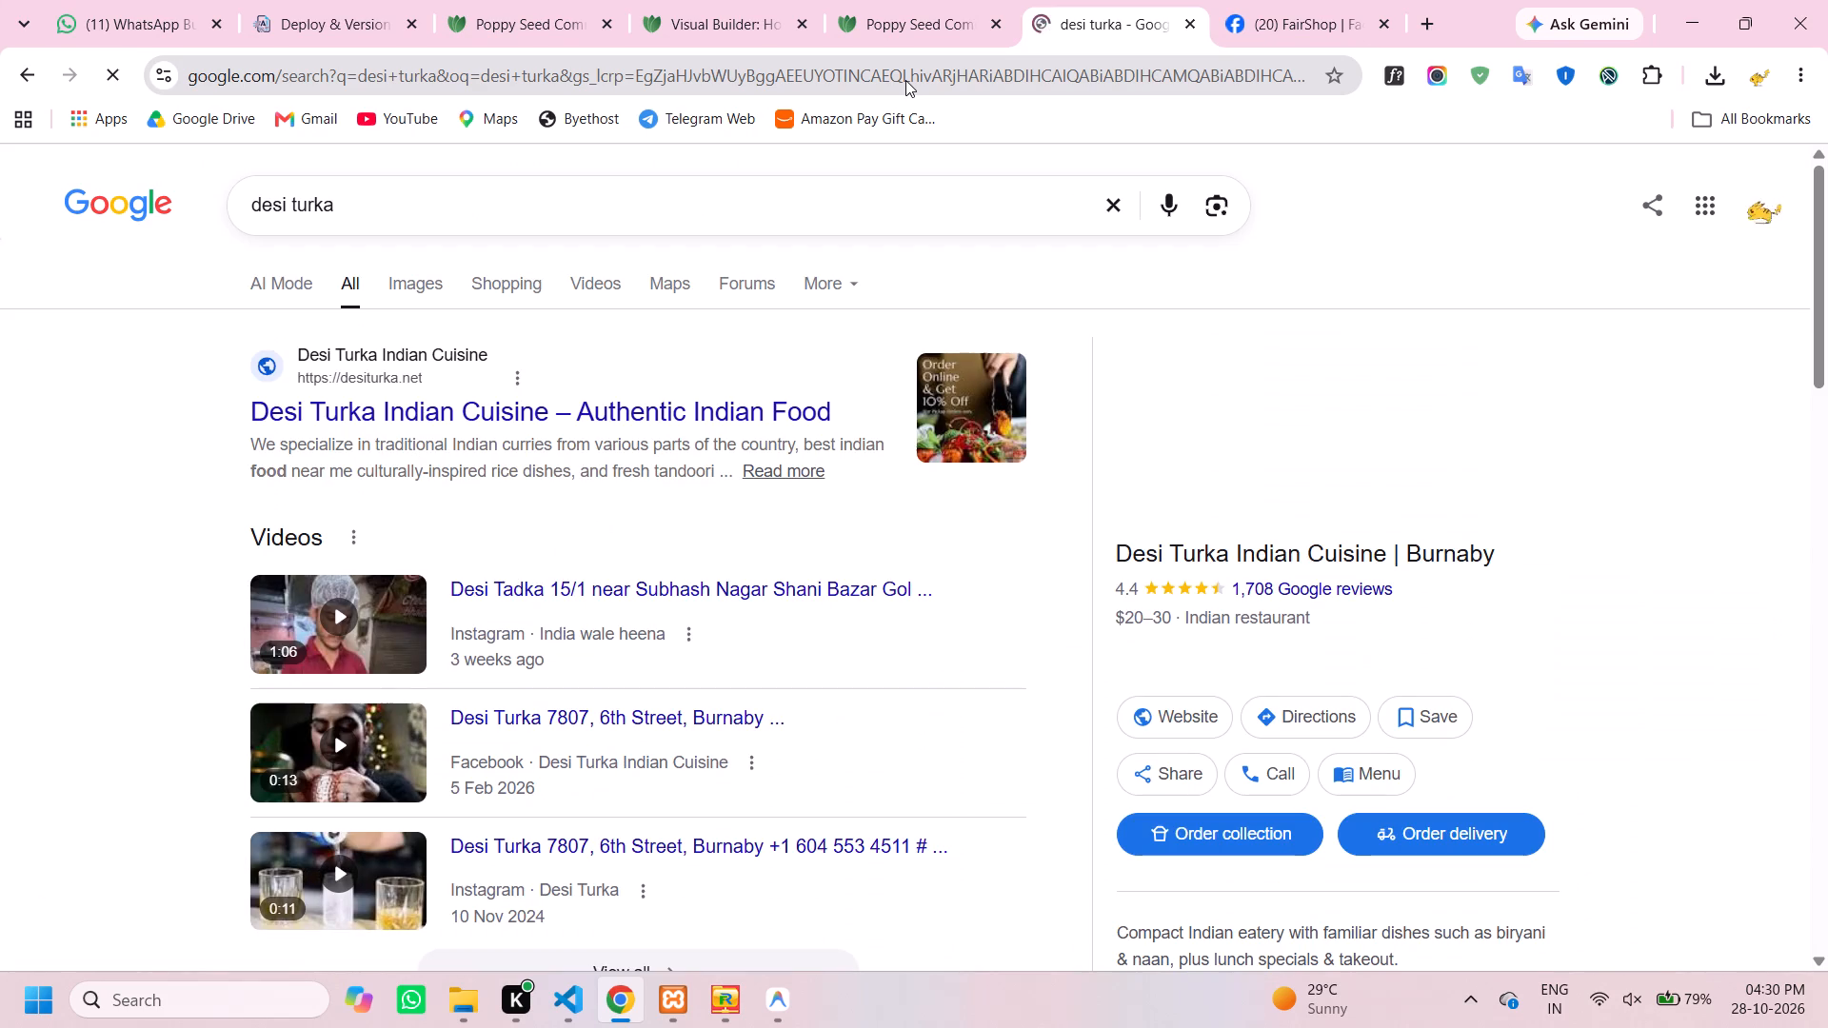
{"action": "left_click", "coordinate": [355, 419], "text": "ctrl"}
{"action": "left_click", "coordinate": [1103, 1]}
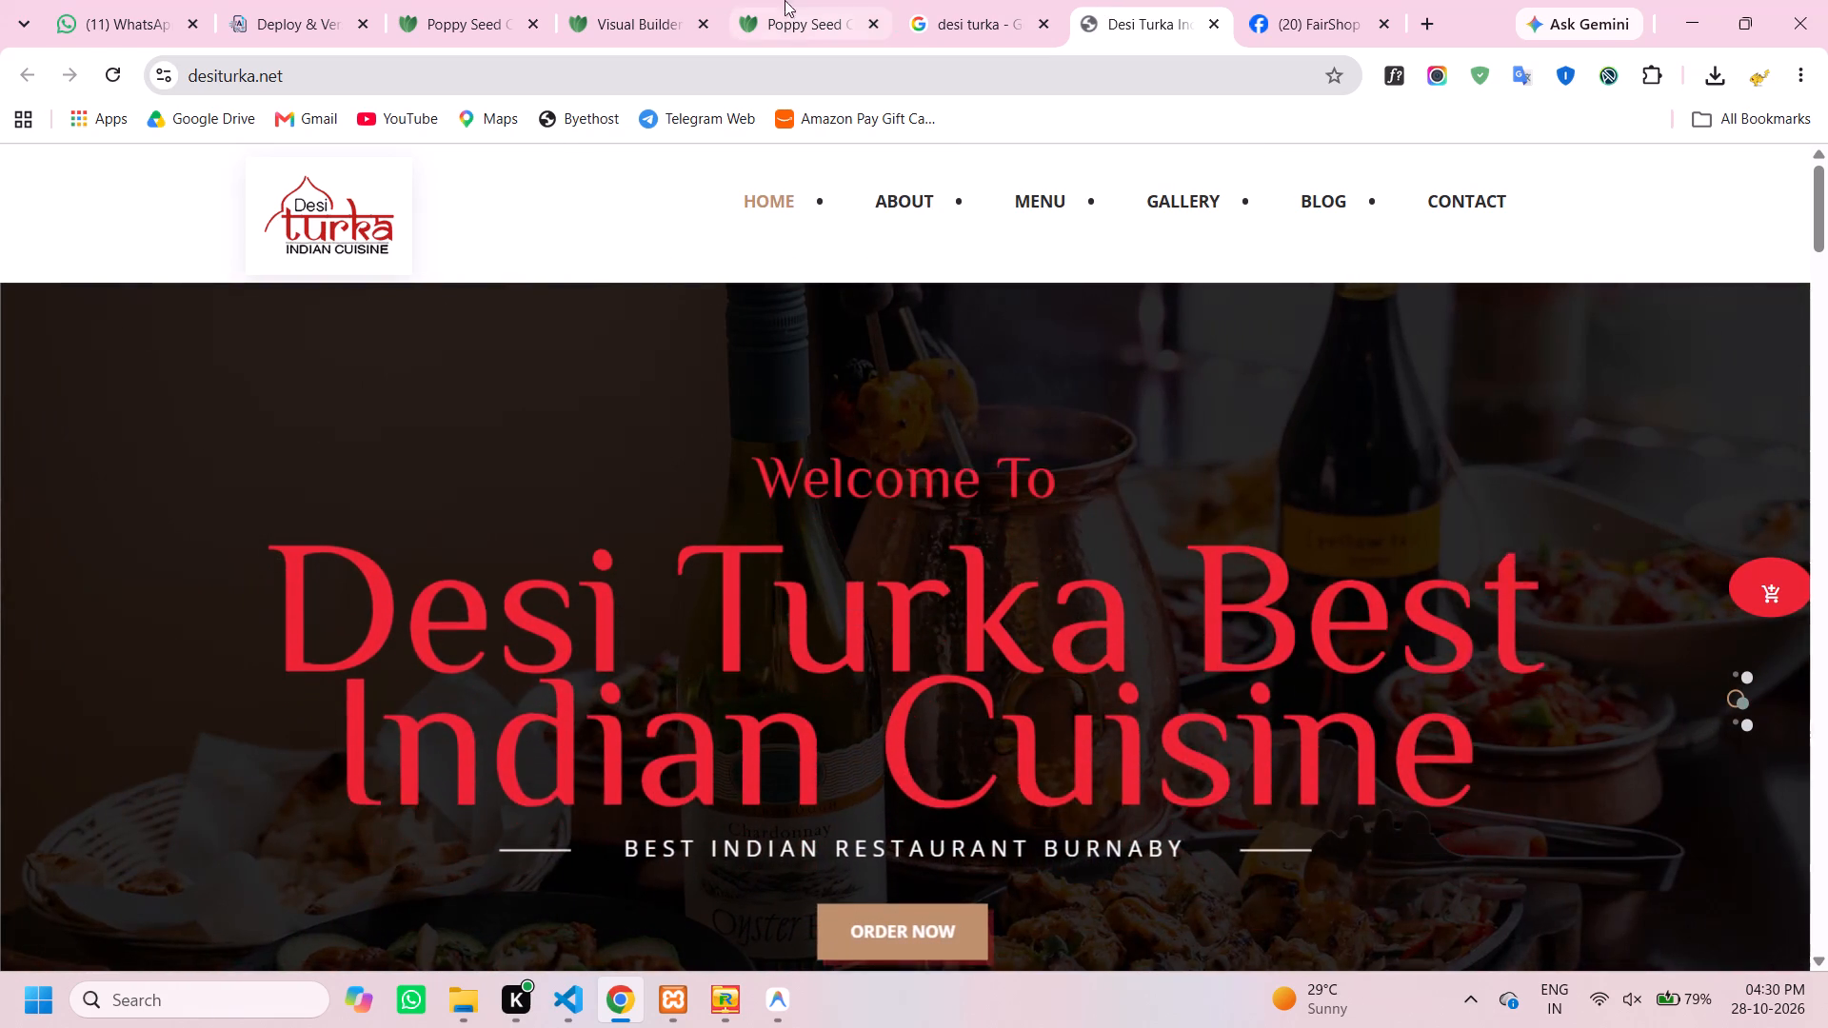
Save the header logo image from the desiturka.net page into the logosss folder as Desi Turka in PNG format.
{"action": "right_click", "coordinate": [346, 224]}
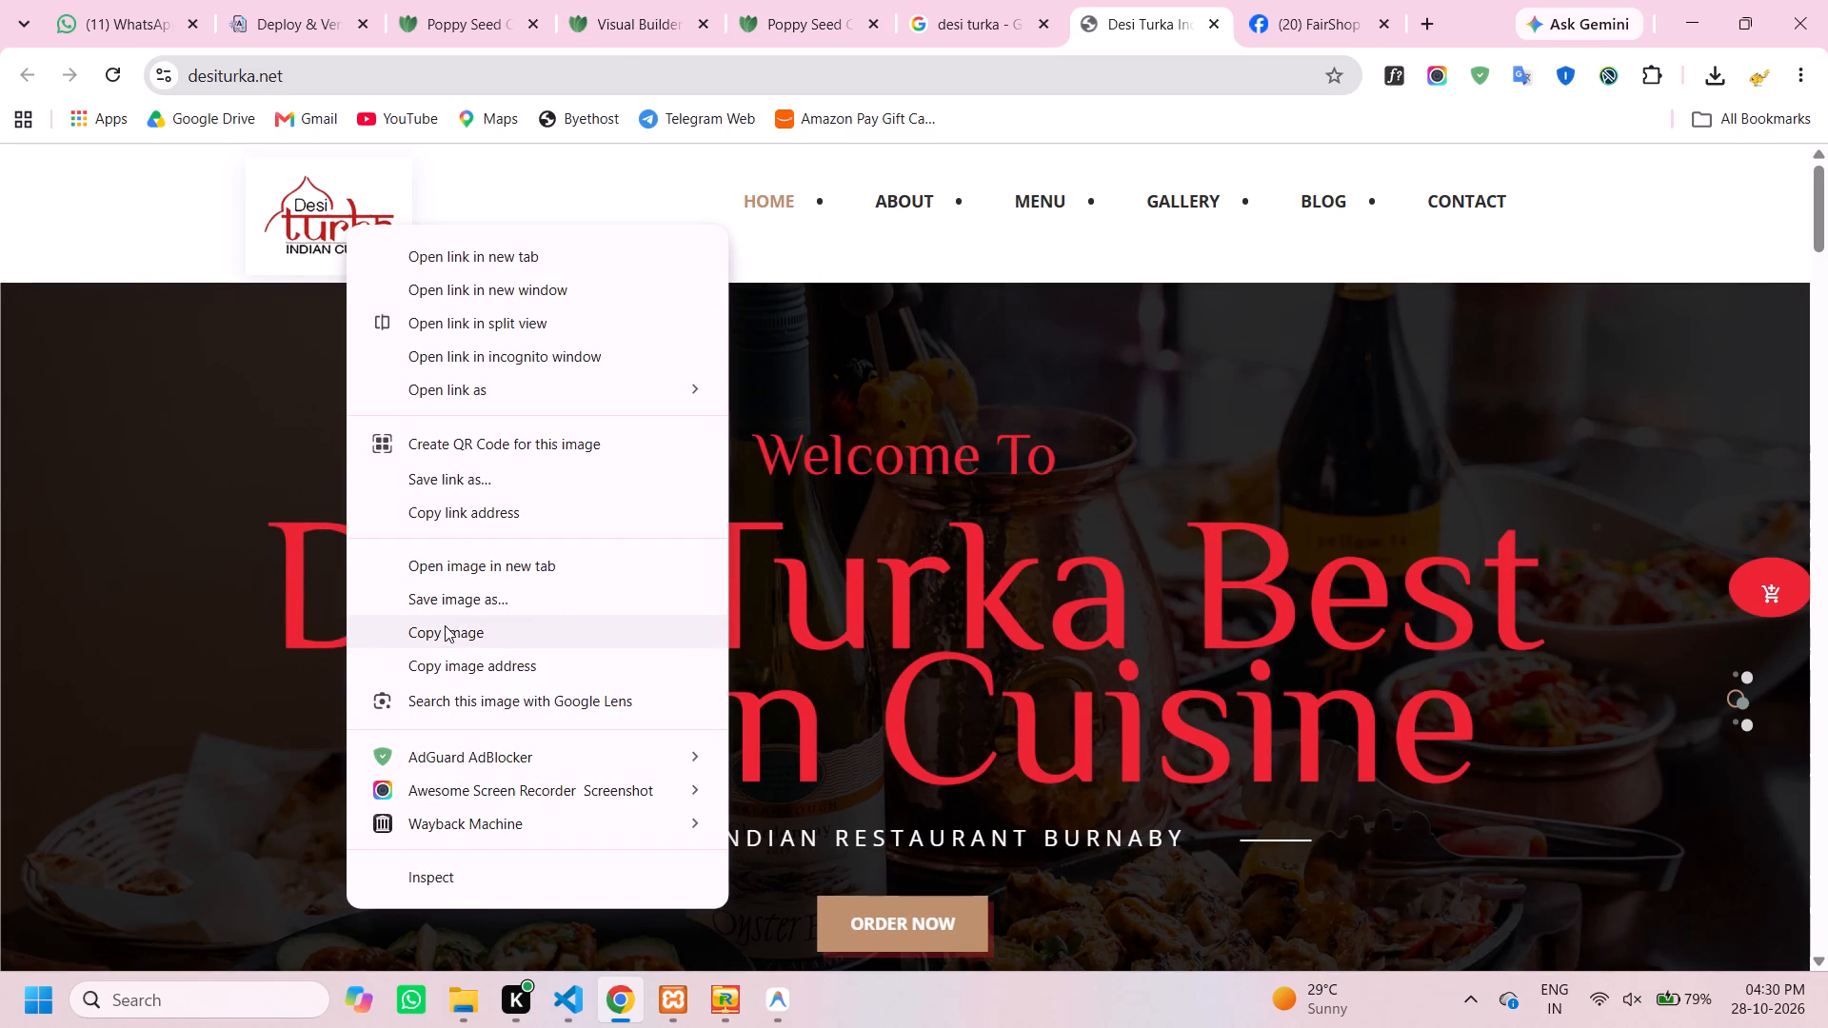
{"action": "left_click", "coordinate": [467, 600]}
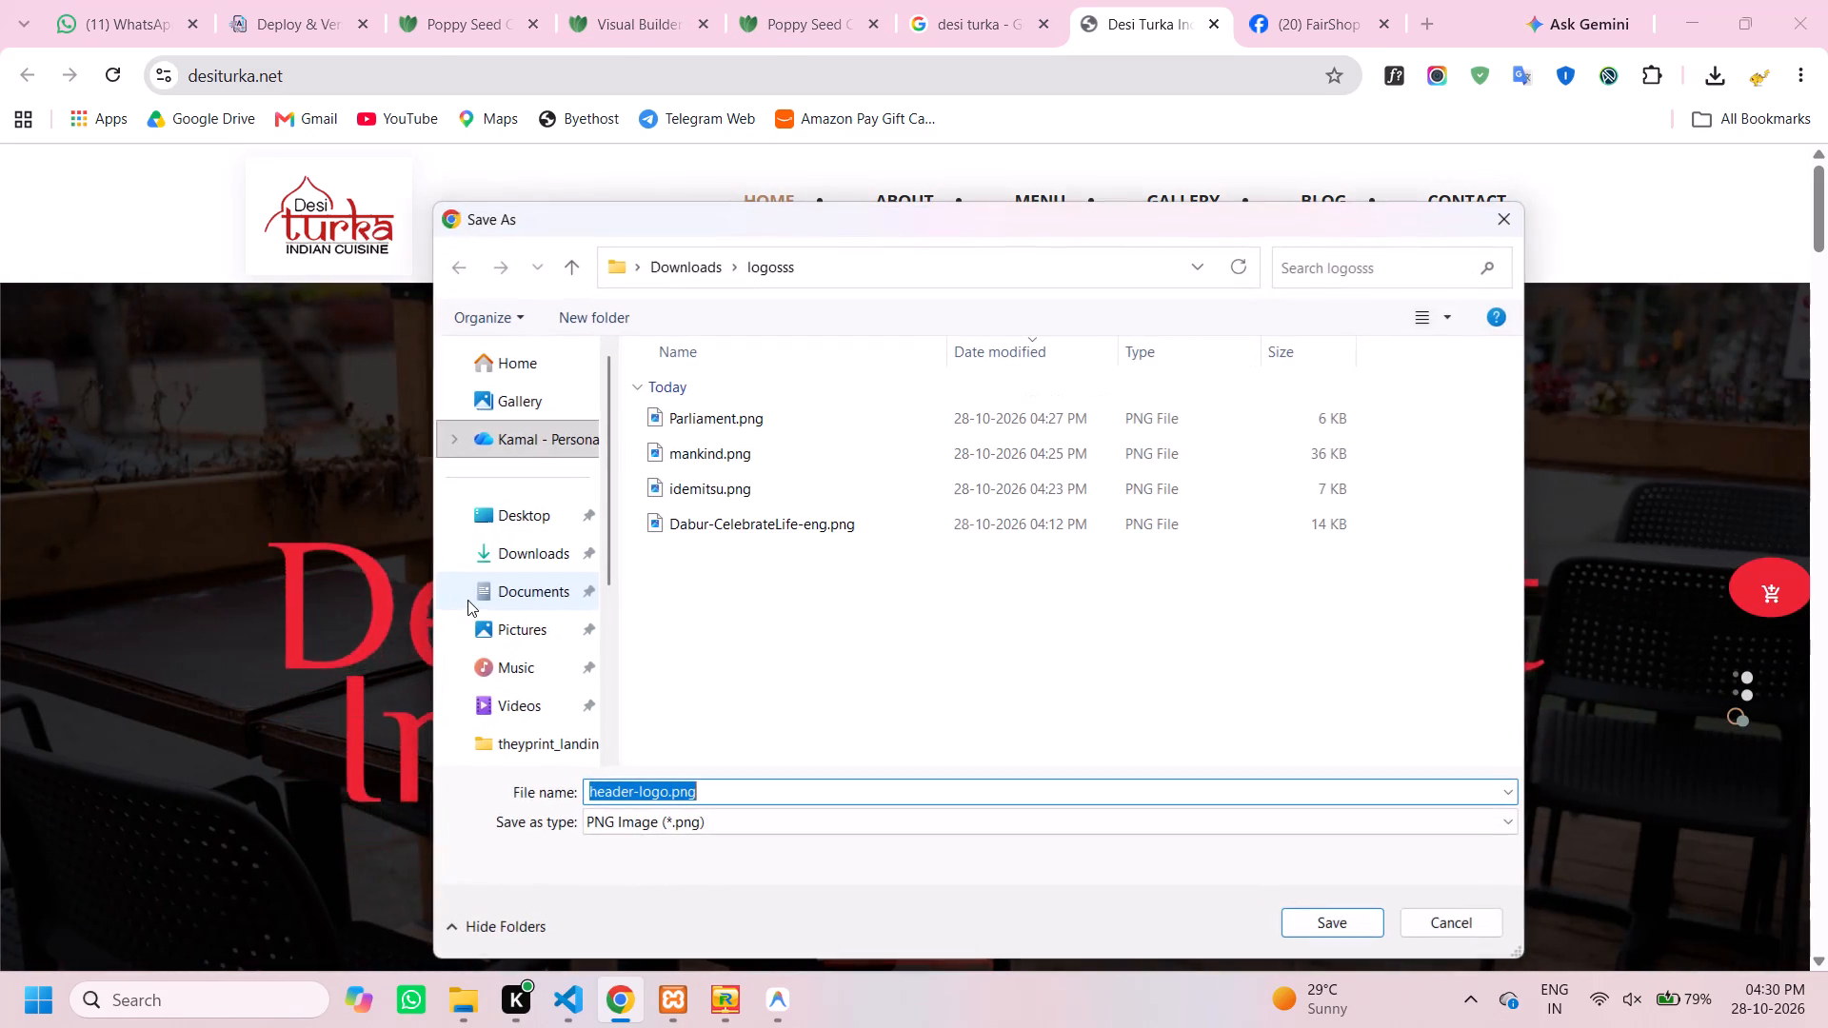
{"action": "type", "text": "Desi"}
{"action": "key", "text": "space"}
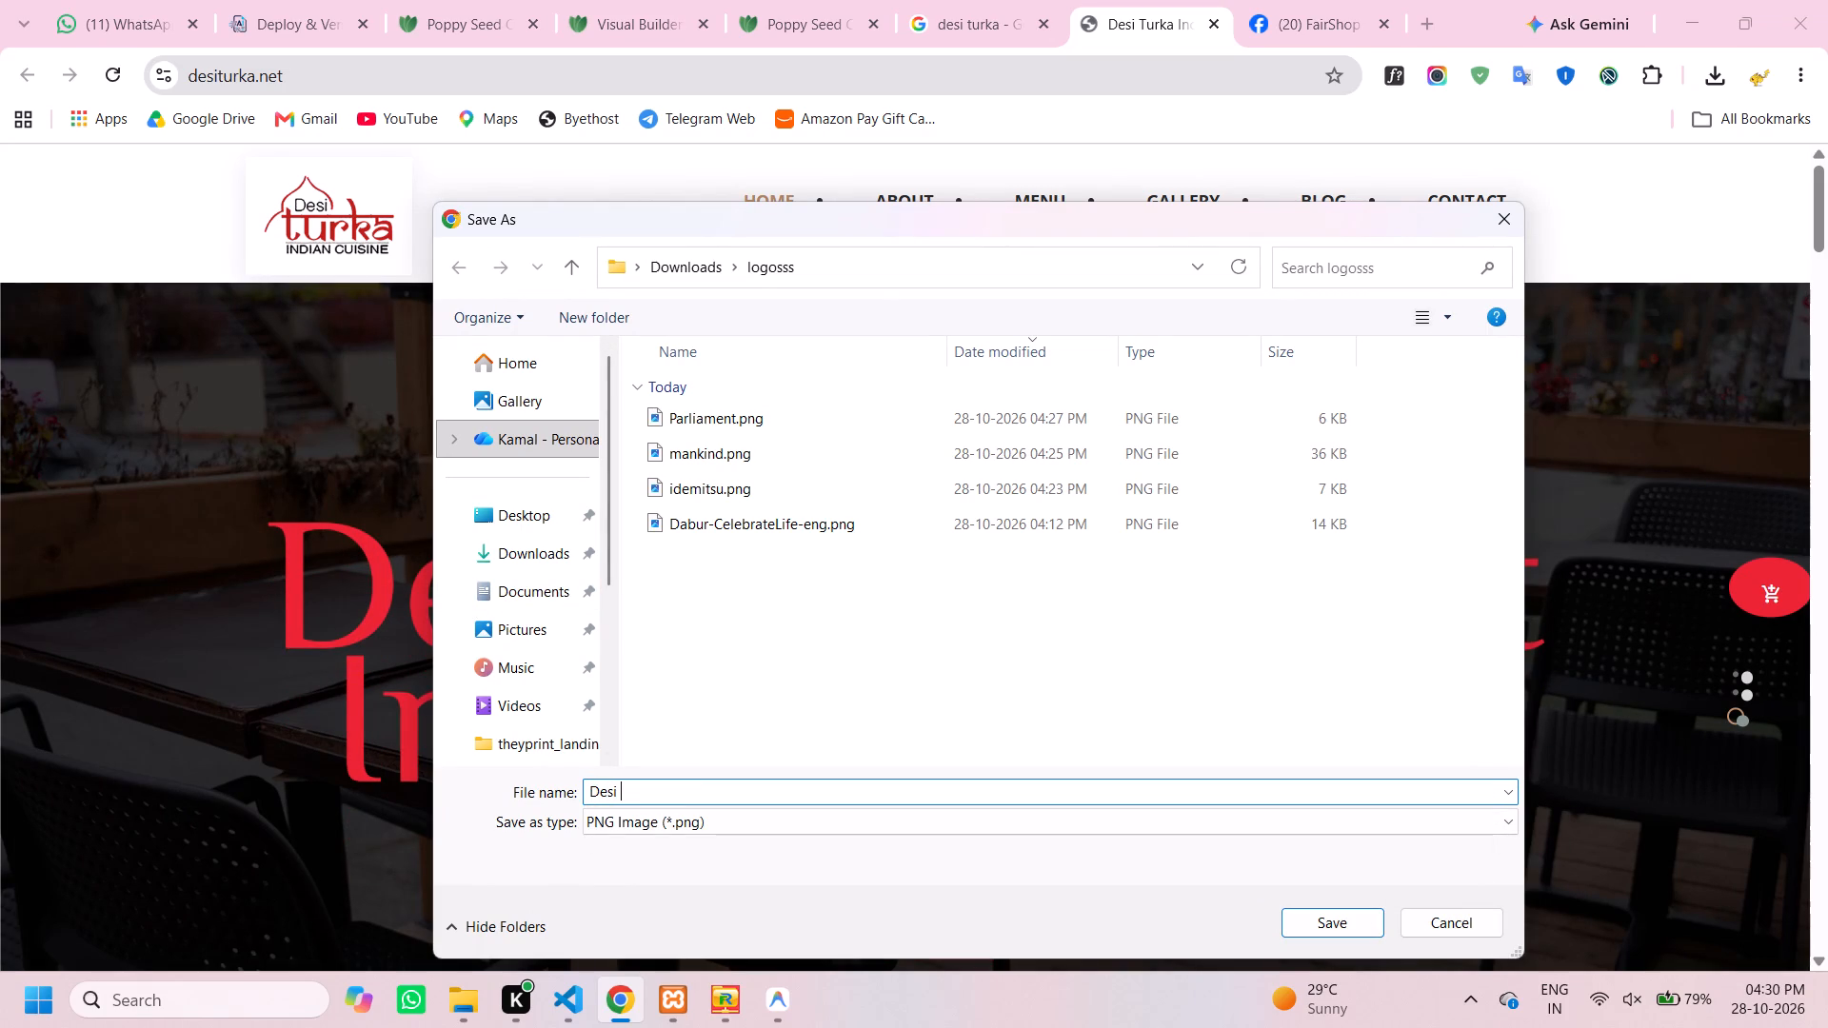
{"action": "type", "text": "Turka"}
{"action": "key", "text": "Return"}
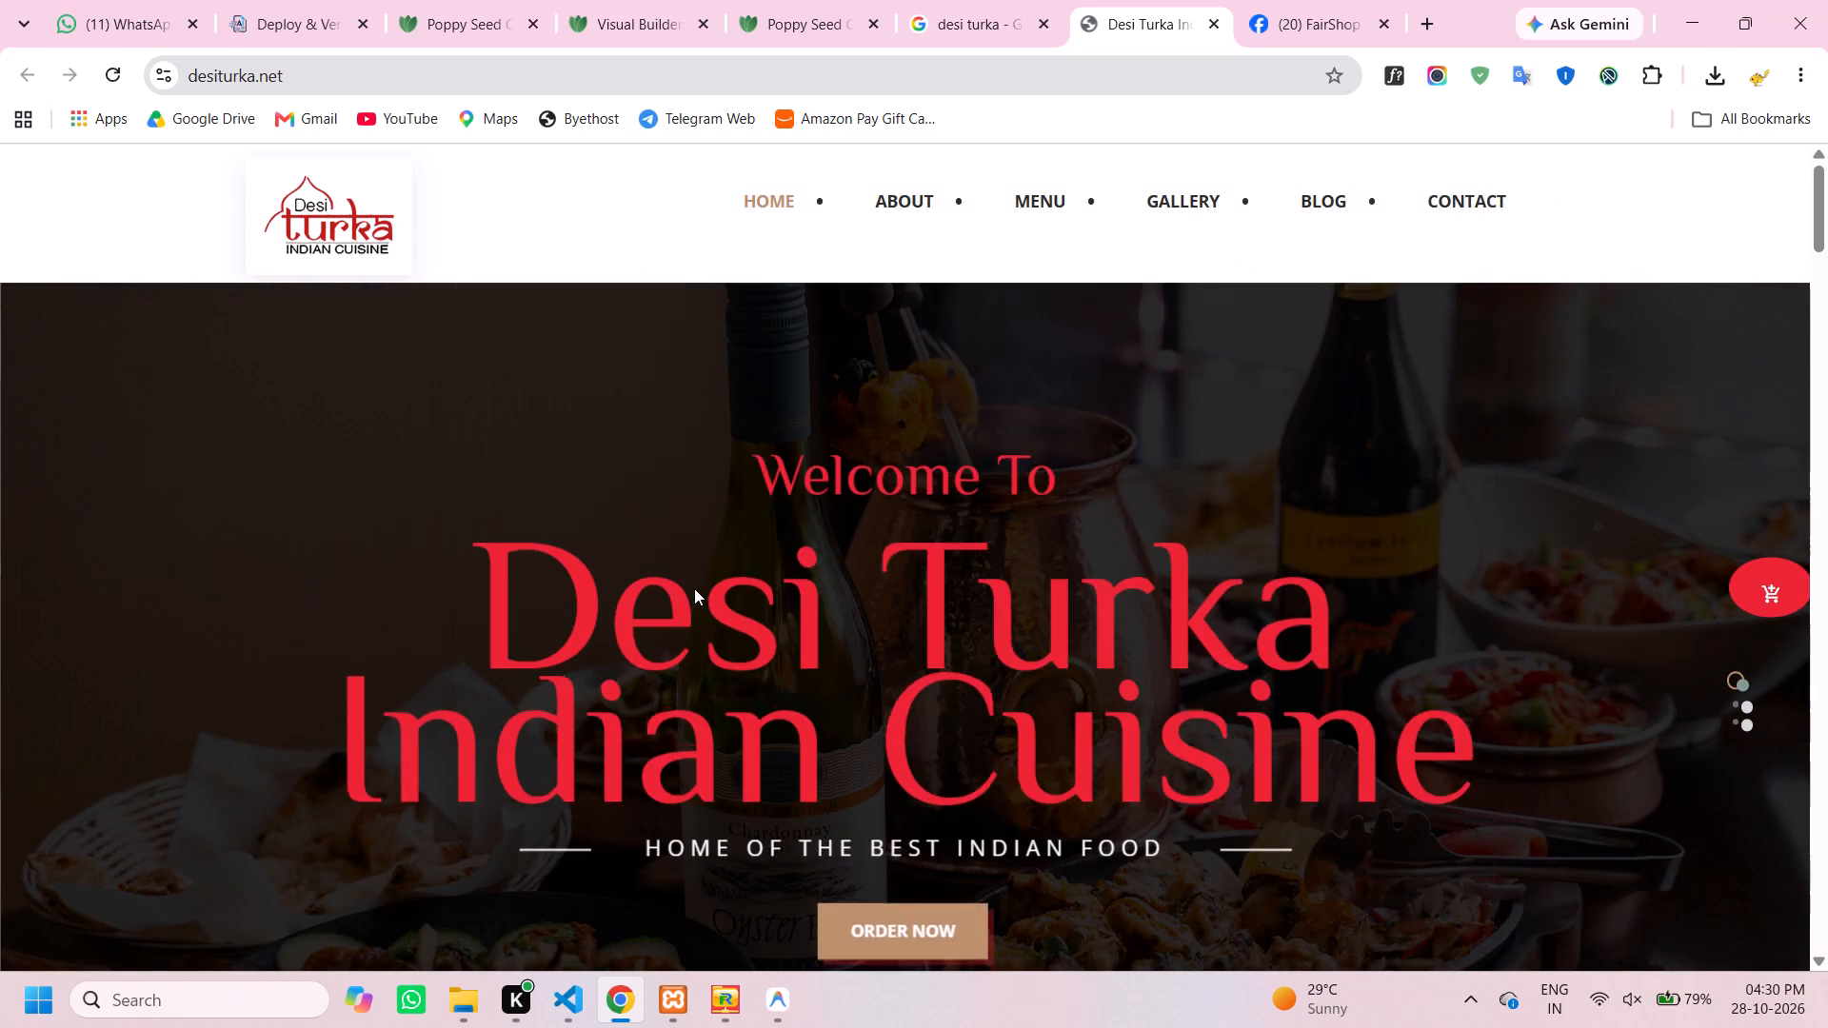
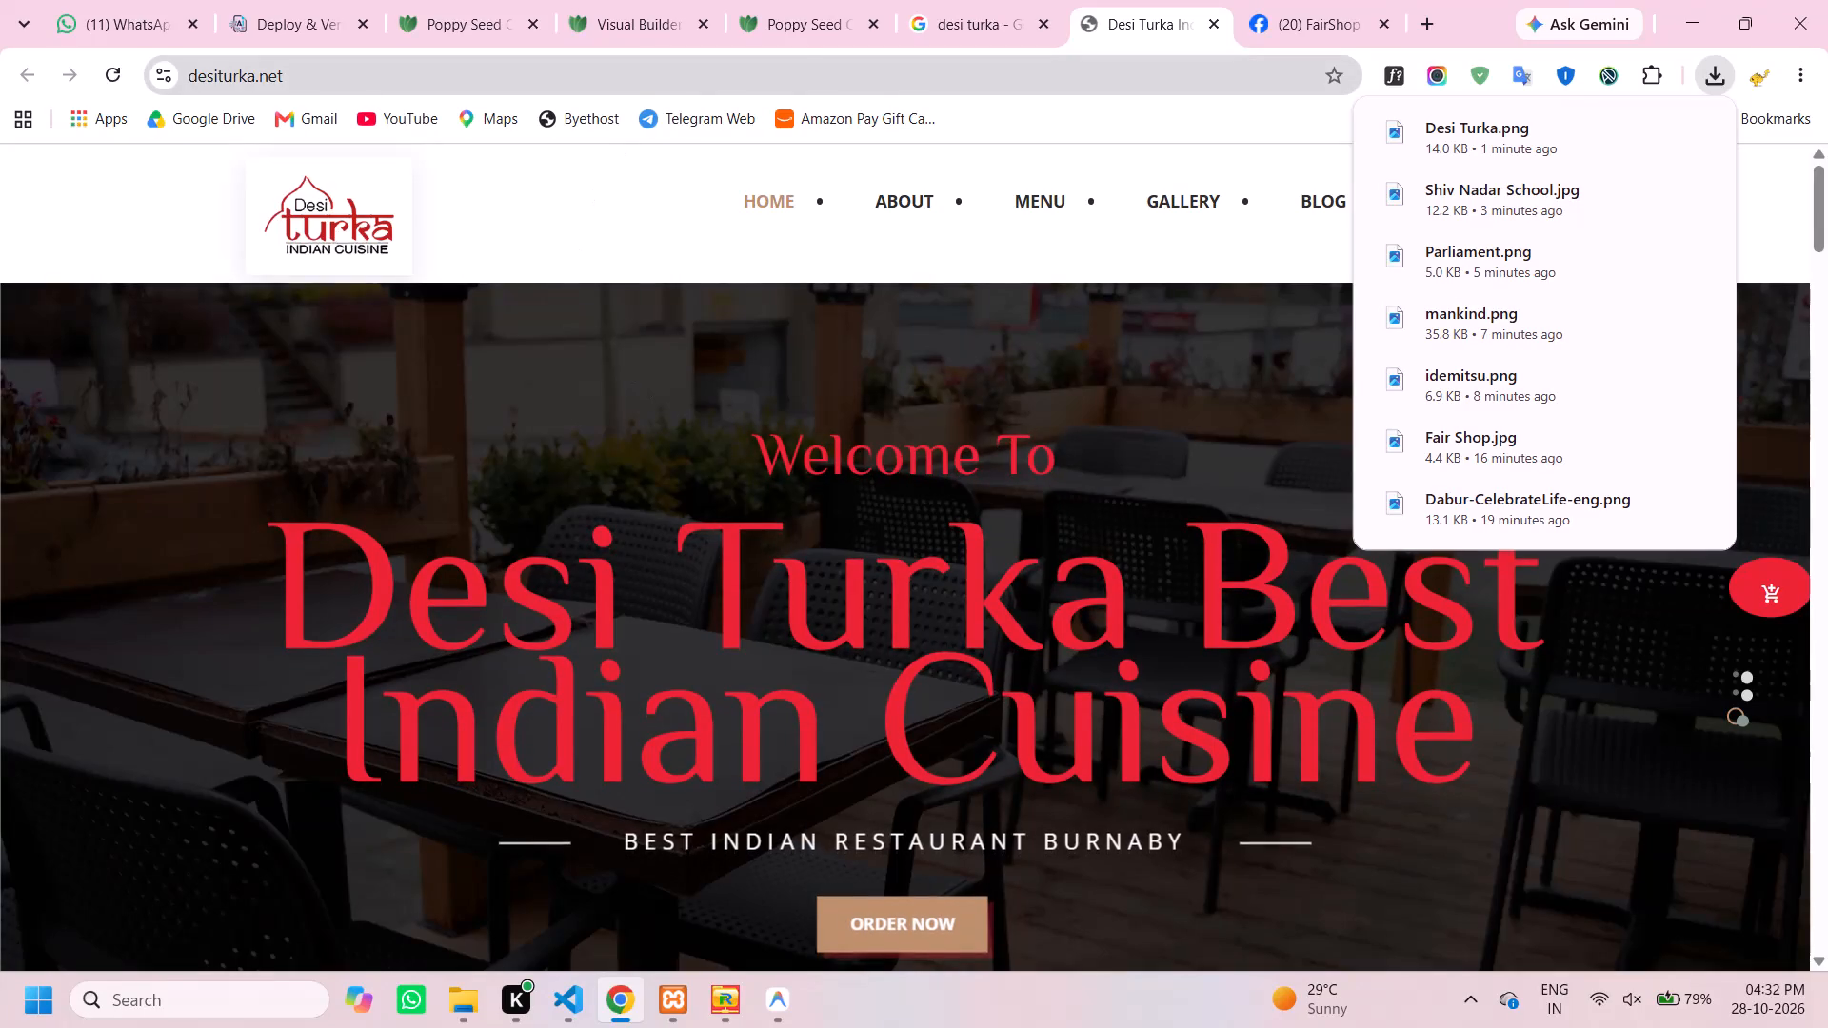
In the Visual Builder's client logos block, replace the desi turka logo image by uploading Desi Turka.png from the logosss folder.
{"action": "left_click", "coordinate": [790, 16]}
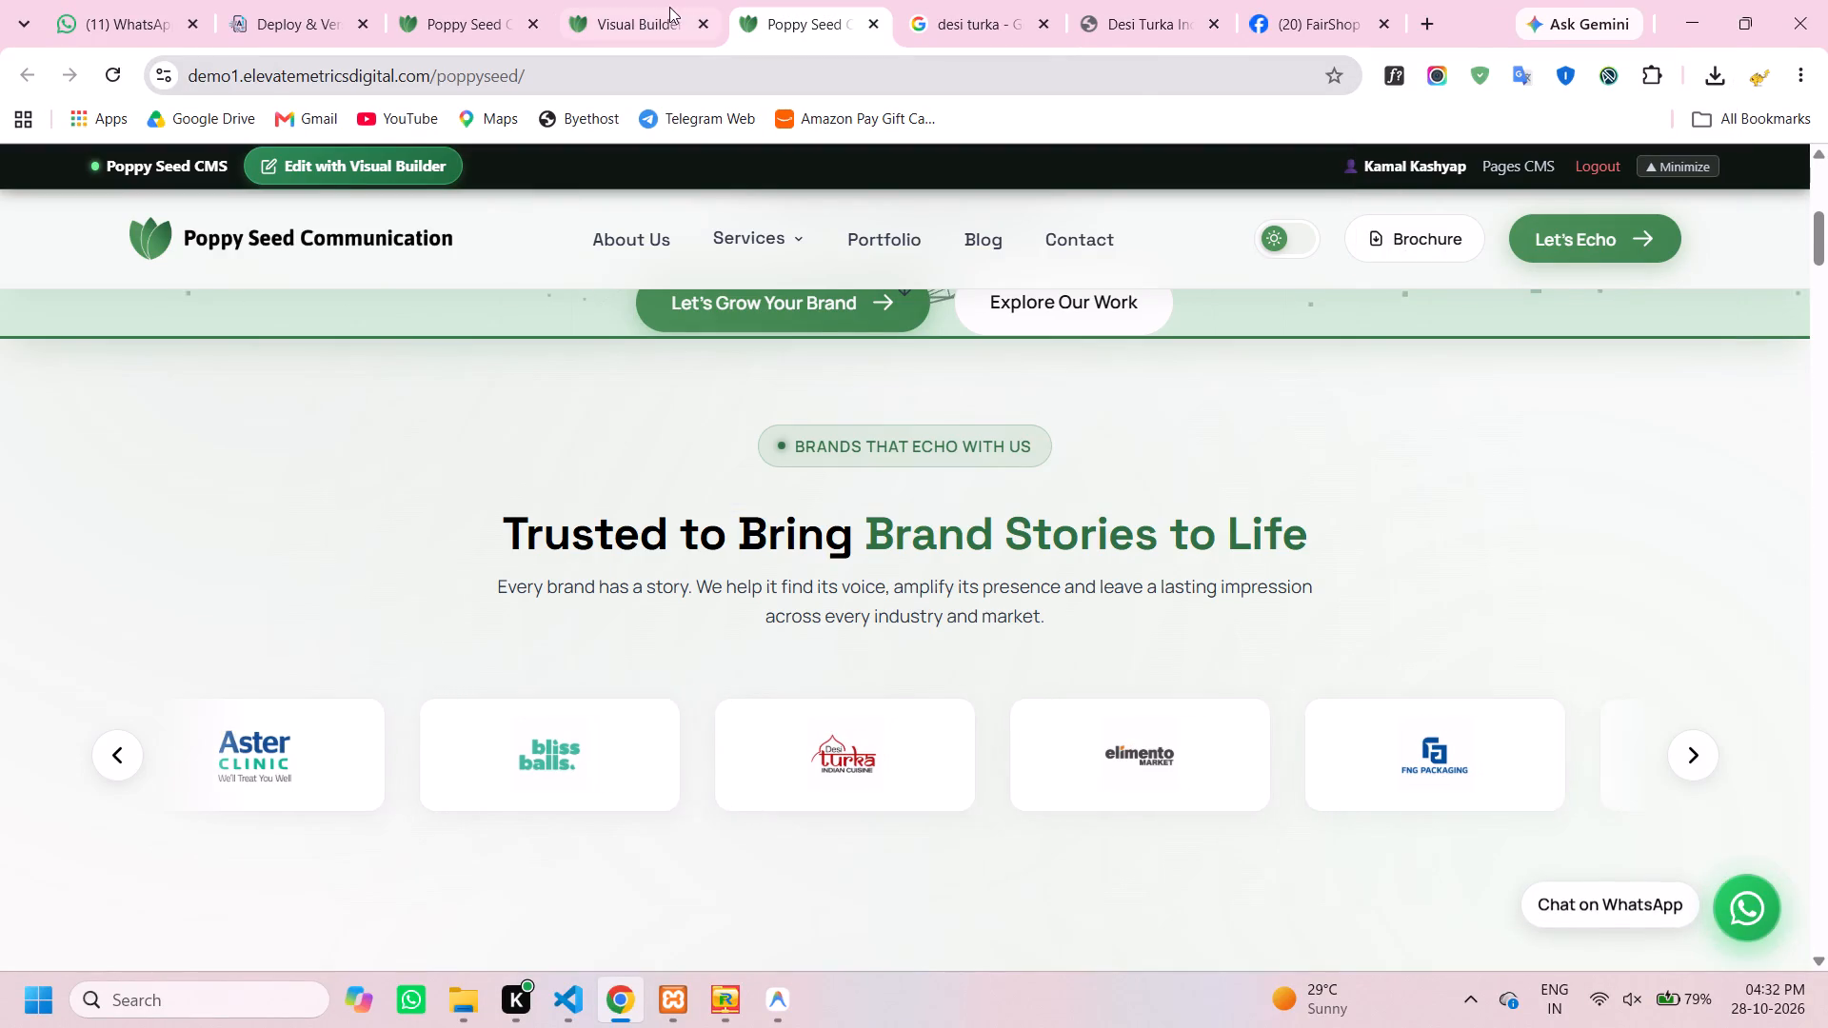
{"action": "left_click", "coordinate": [626, 12]}
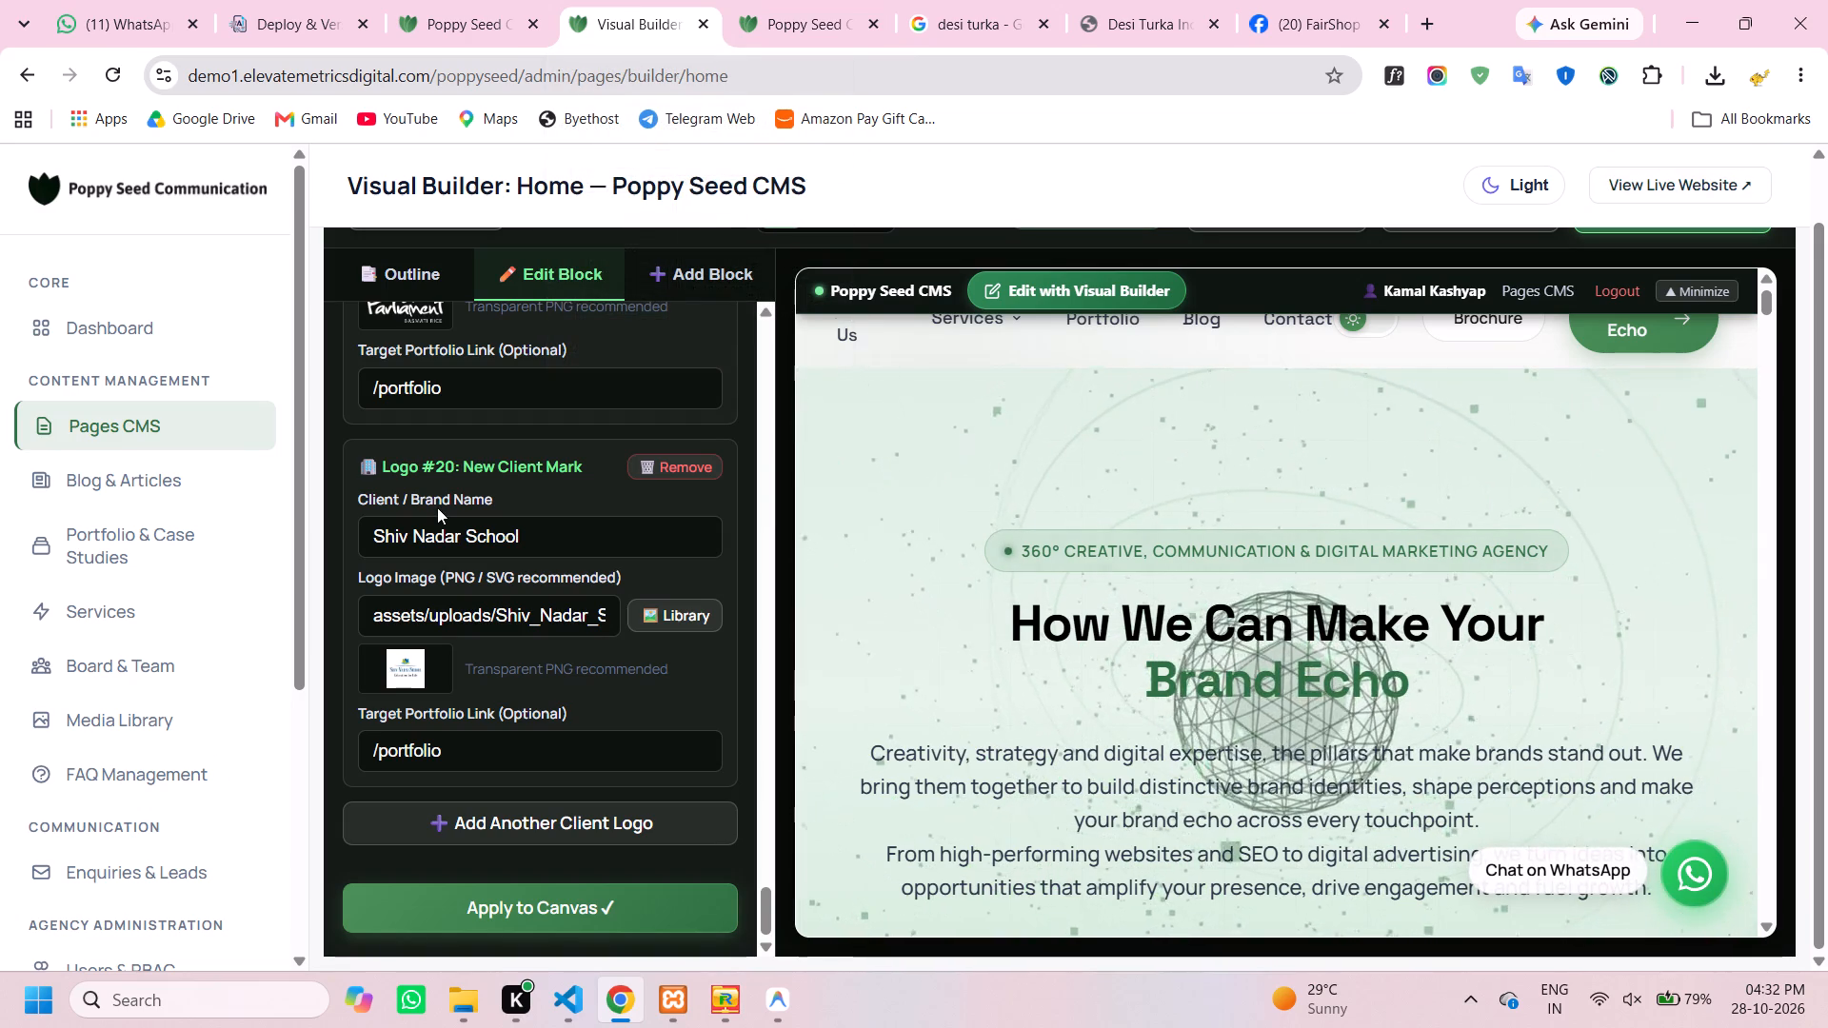
{"action": "scroll", "coordinate": [437, 507], "scroll_direction": "up", "scroll_amount": 8}
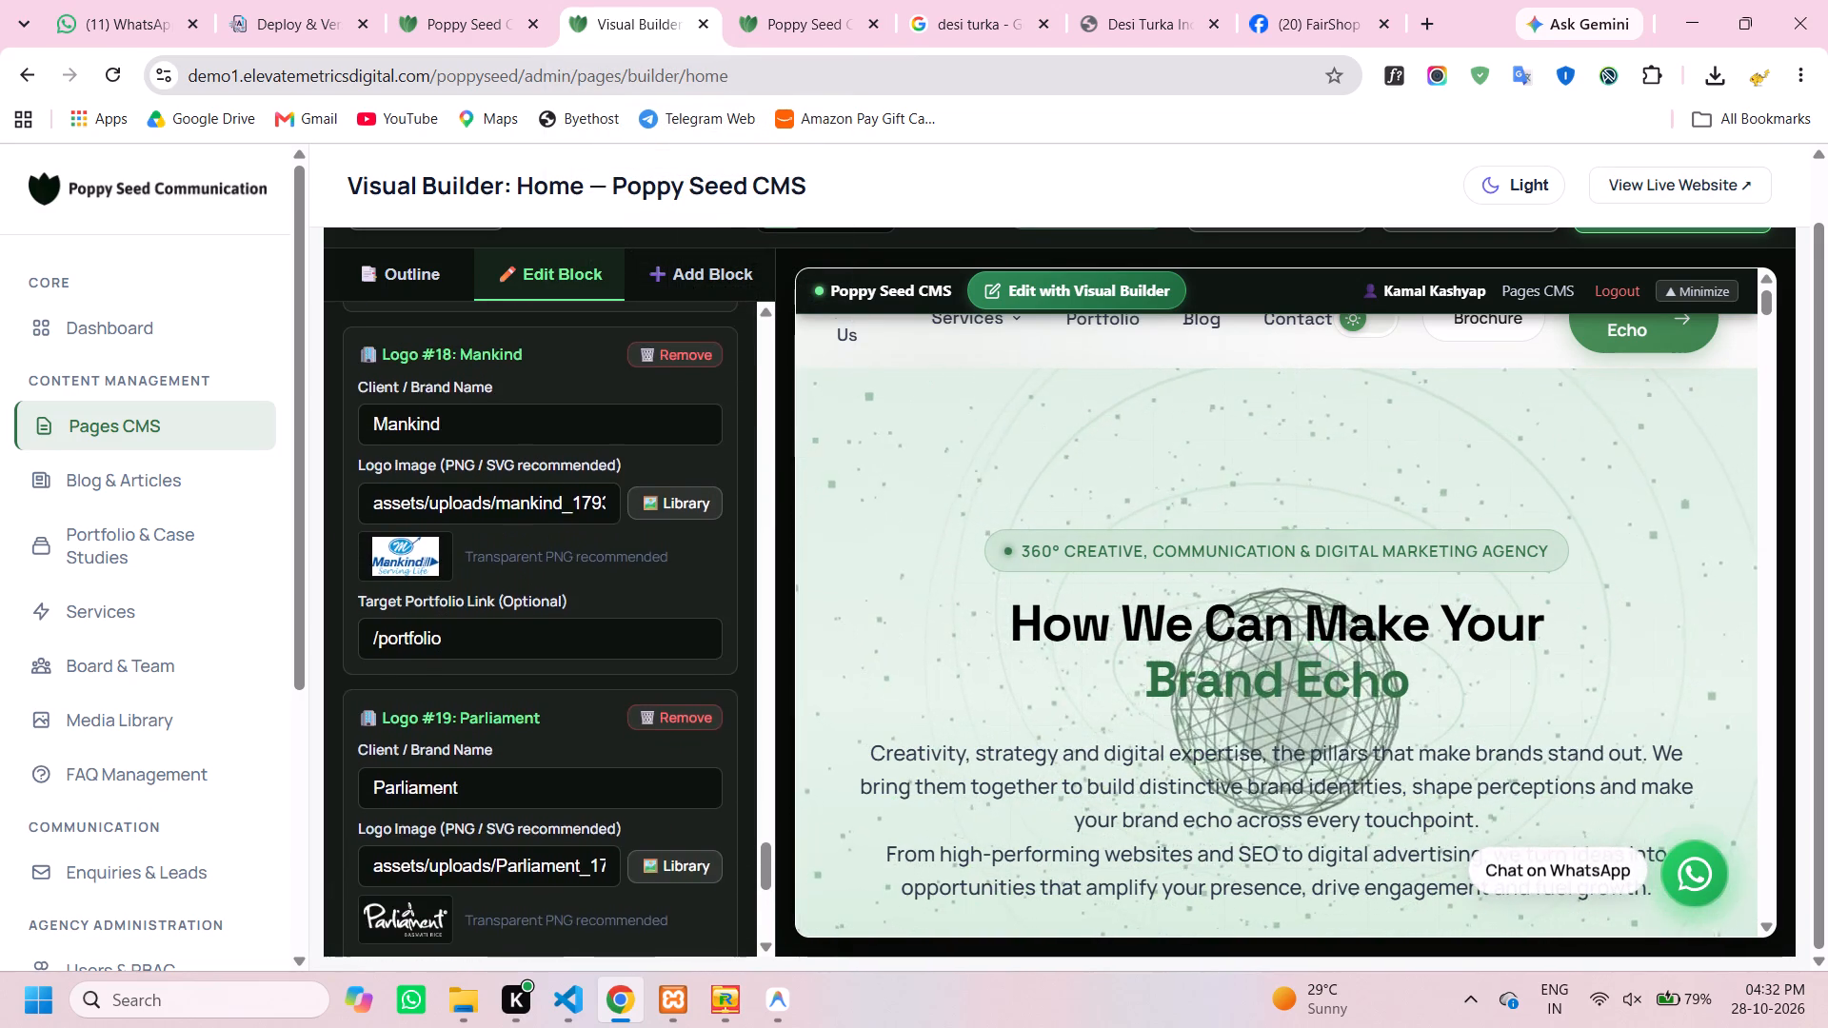
{"action": "scroll", "coordinate": [437, 507], "scroll_direction": "up", "scroll_amount": 5}
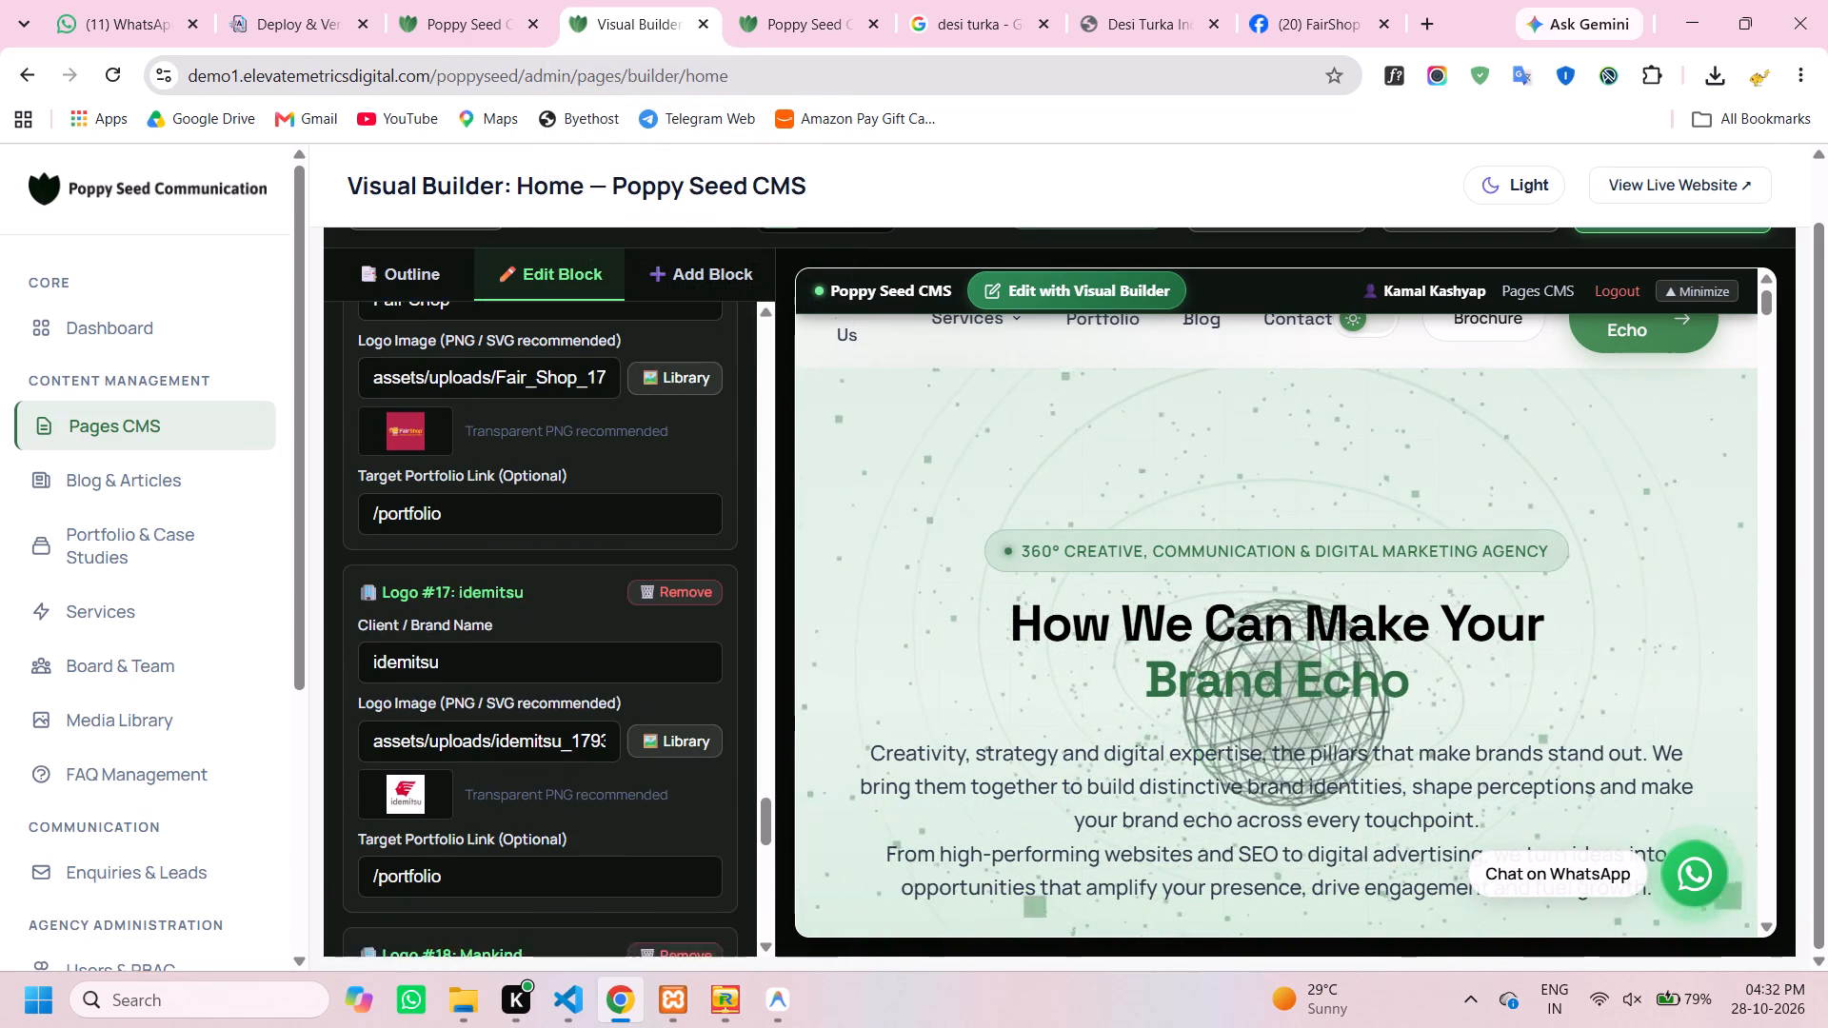
{"action": "scroll", "coordinate": [437, 507], "scroll_direction": "up", "scroll_amount": 4}
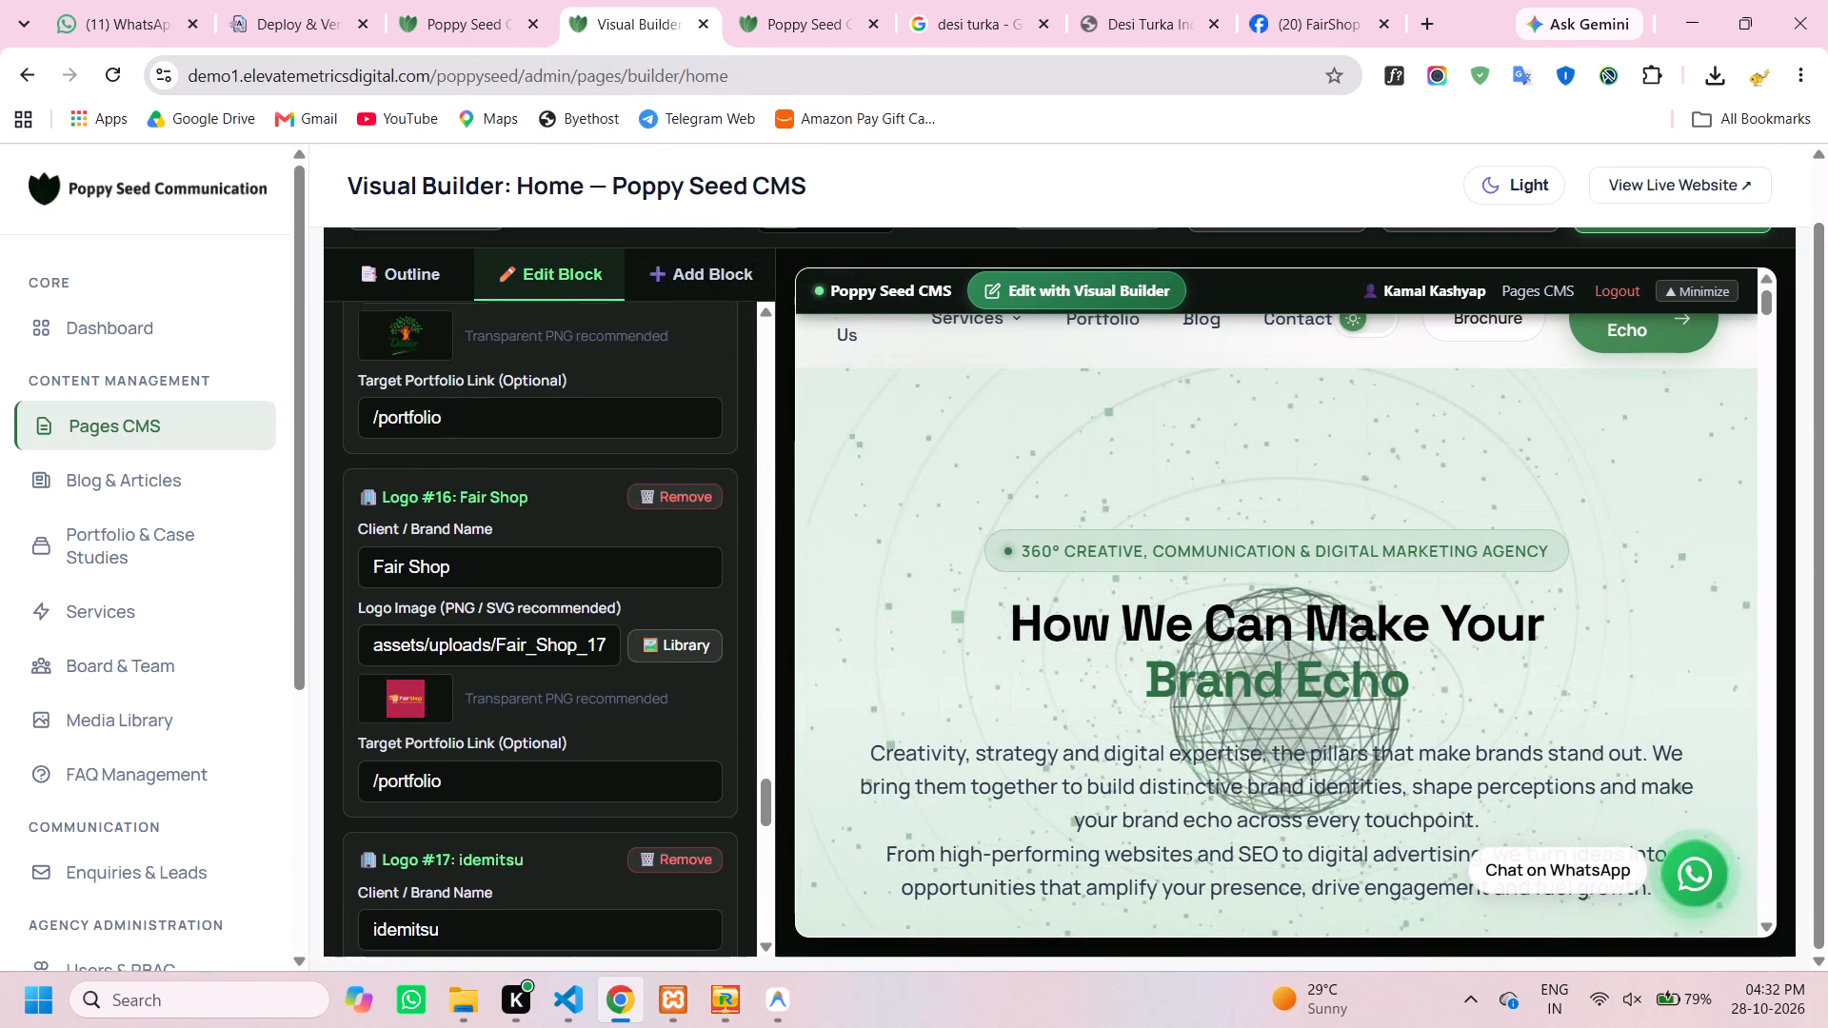
{"action": "scroll", "coordinate": [437, 507], "scroll_direction": "up", "scroll_amount": 2}
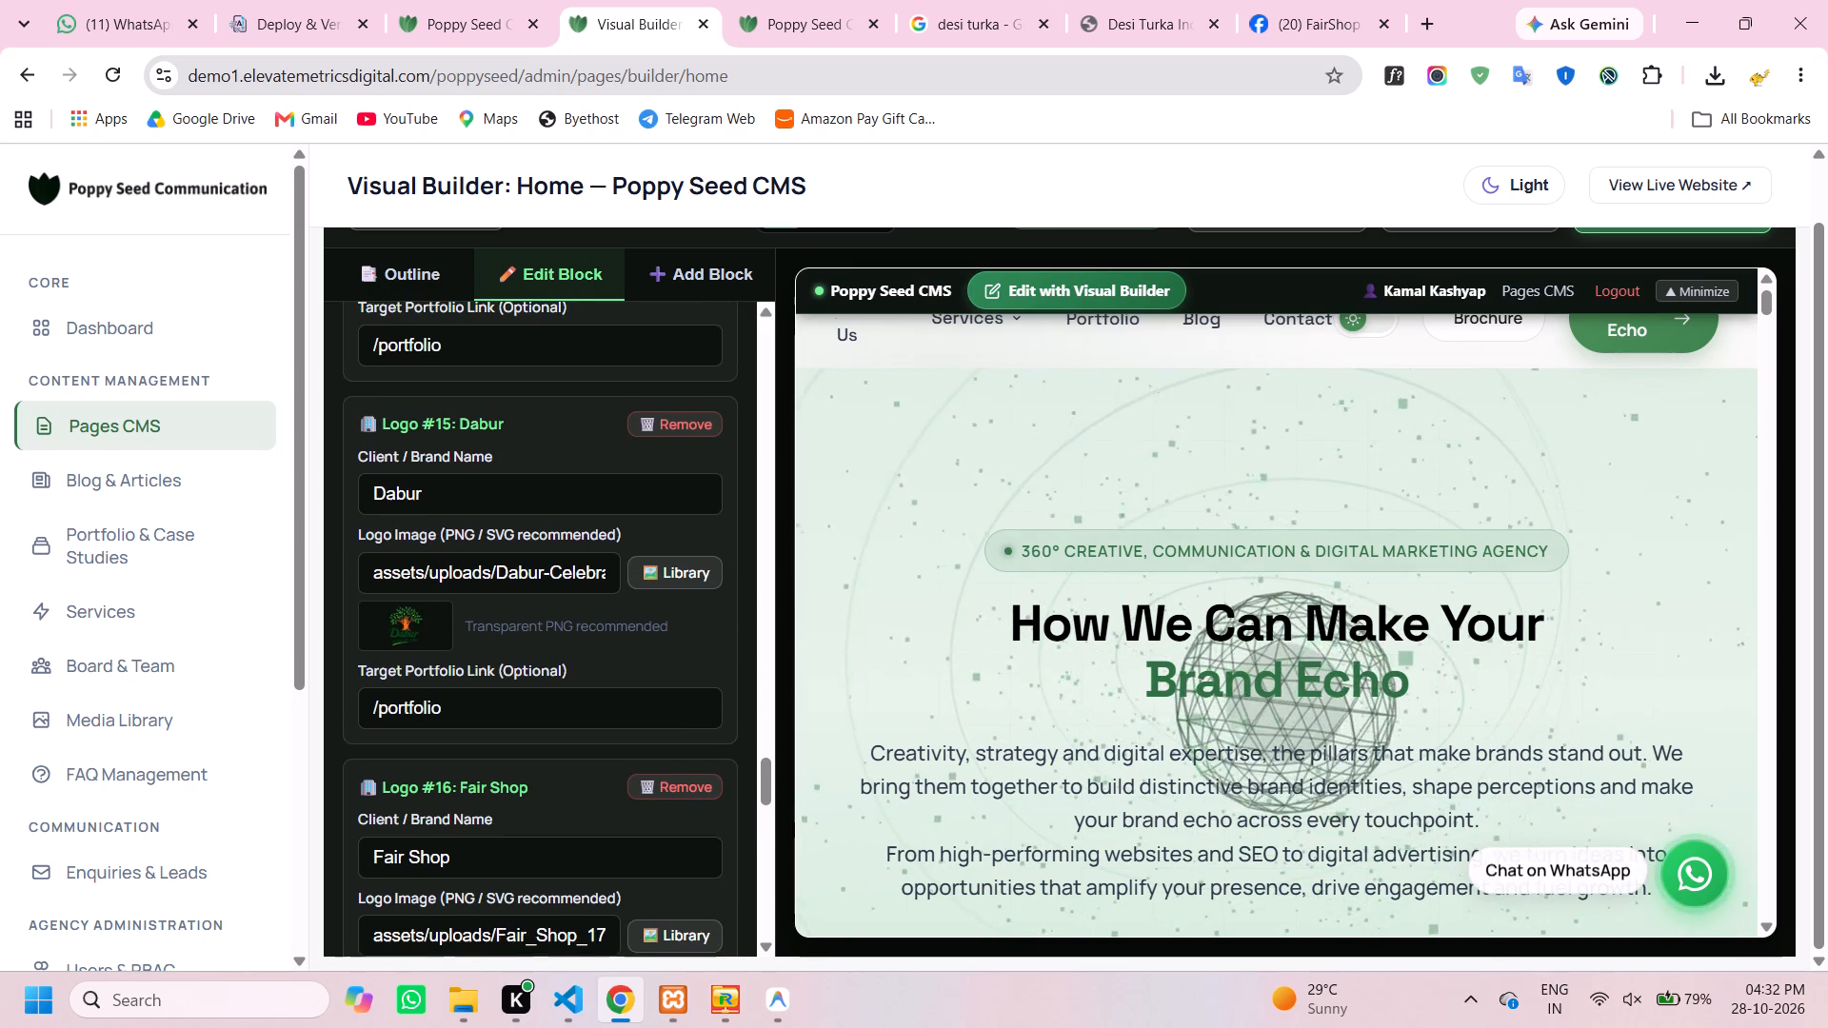
{"action": "scroll", "coordinate": [437, 507], "scroll_direction": "up", "scroll_amount": 6}
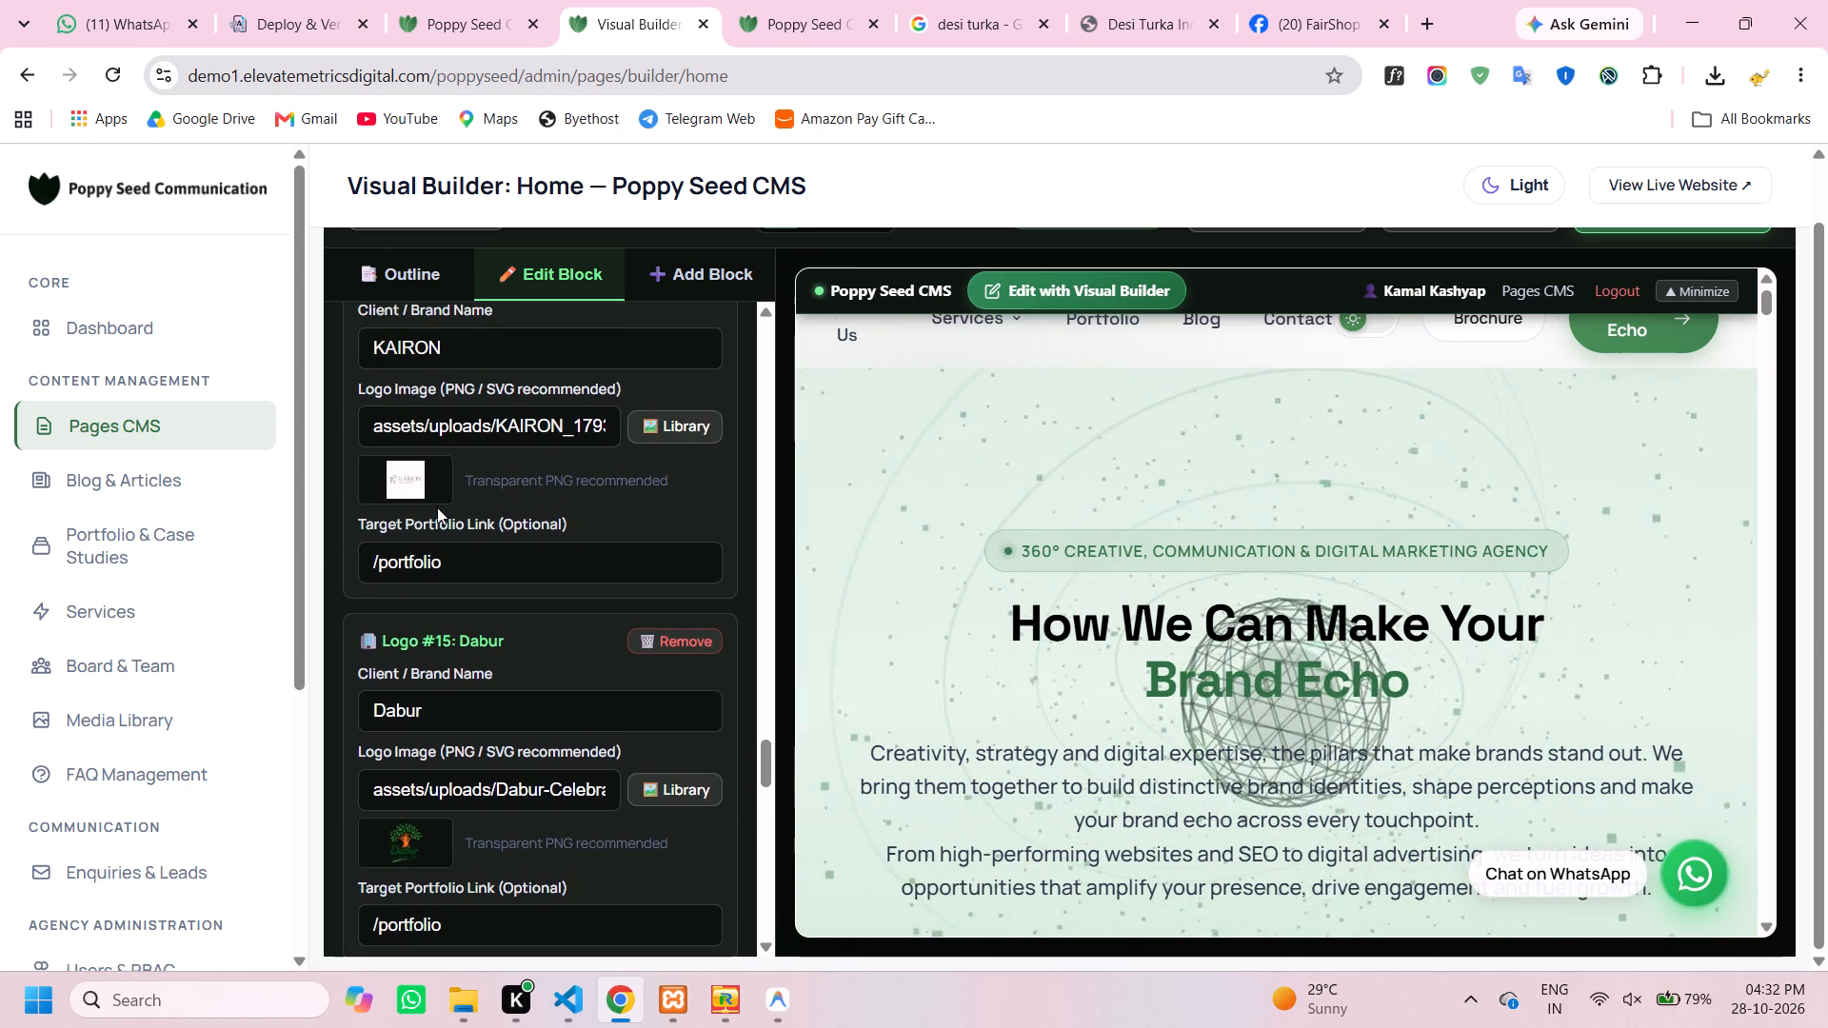
{"action": "scroll", "coordinate": [437, 507], "scroll_direction": "up", "scroll_amount": 5}
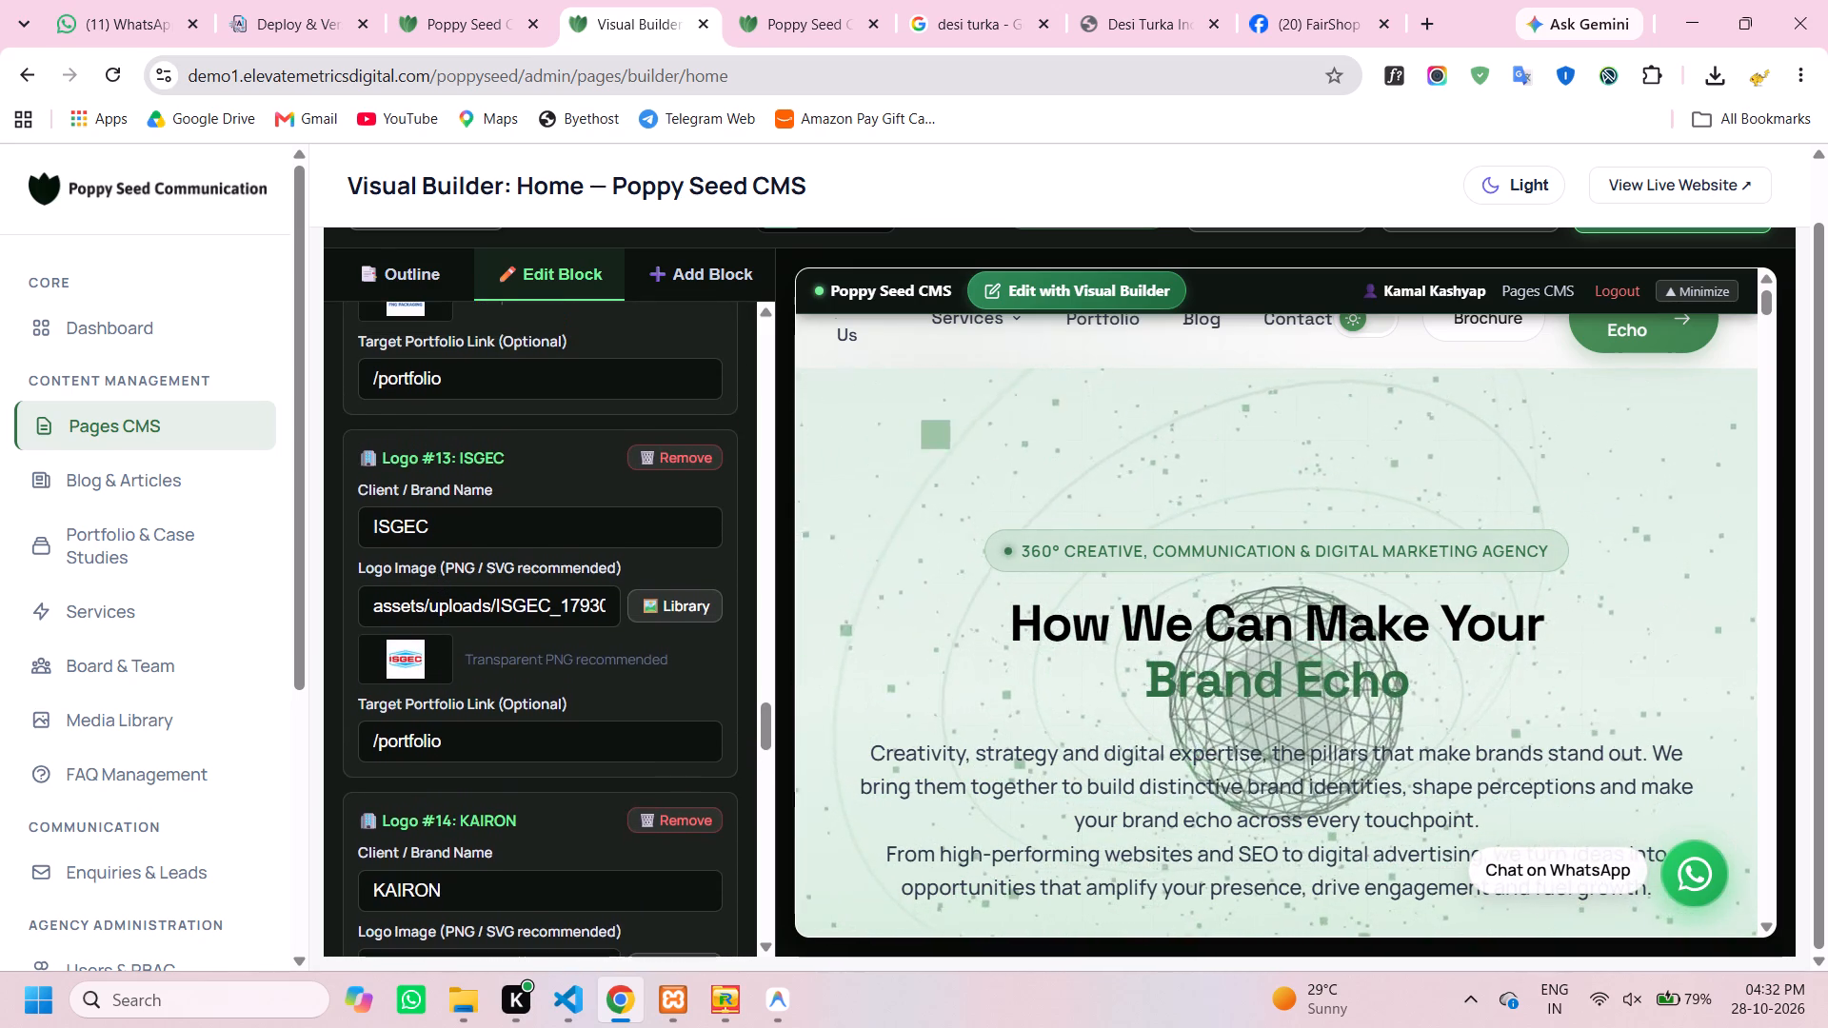
{"action": "scroll", "coordinate": [437, 507], "scroll_direction": "up", "scroll_amount": 1}
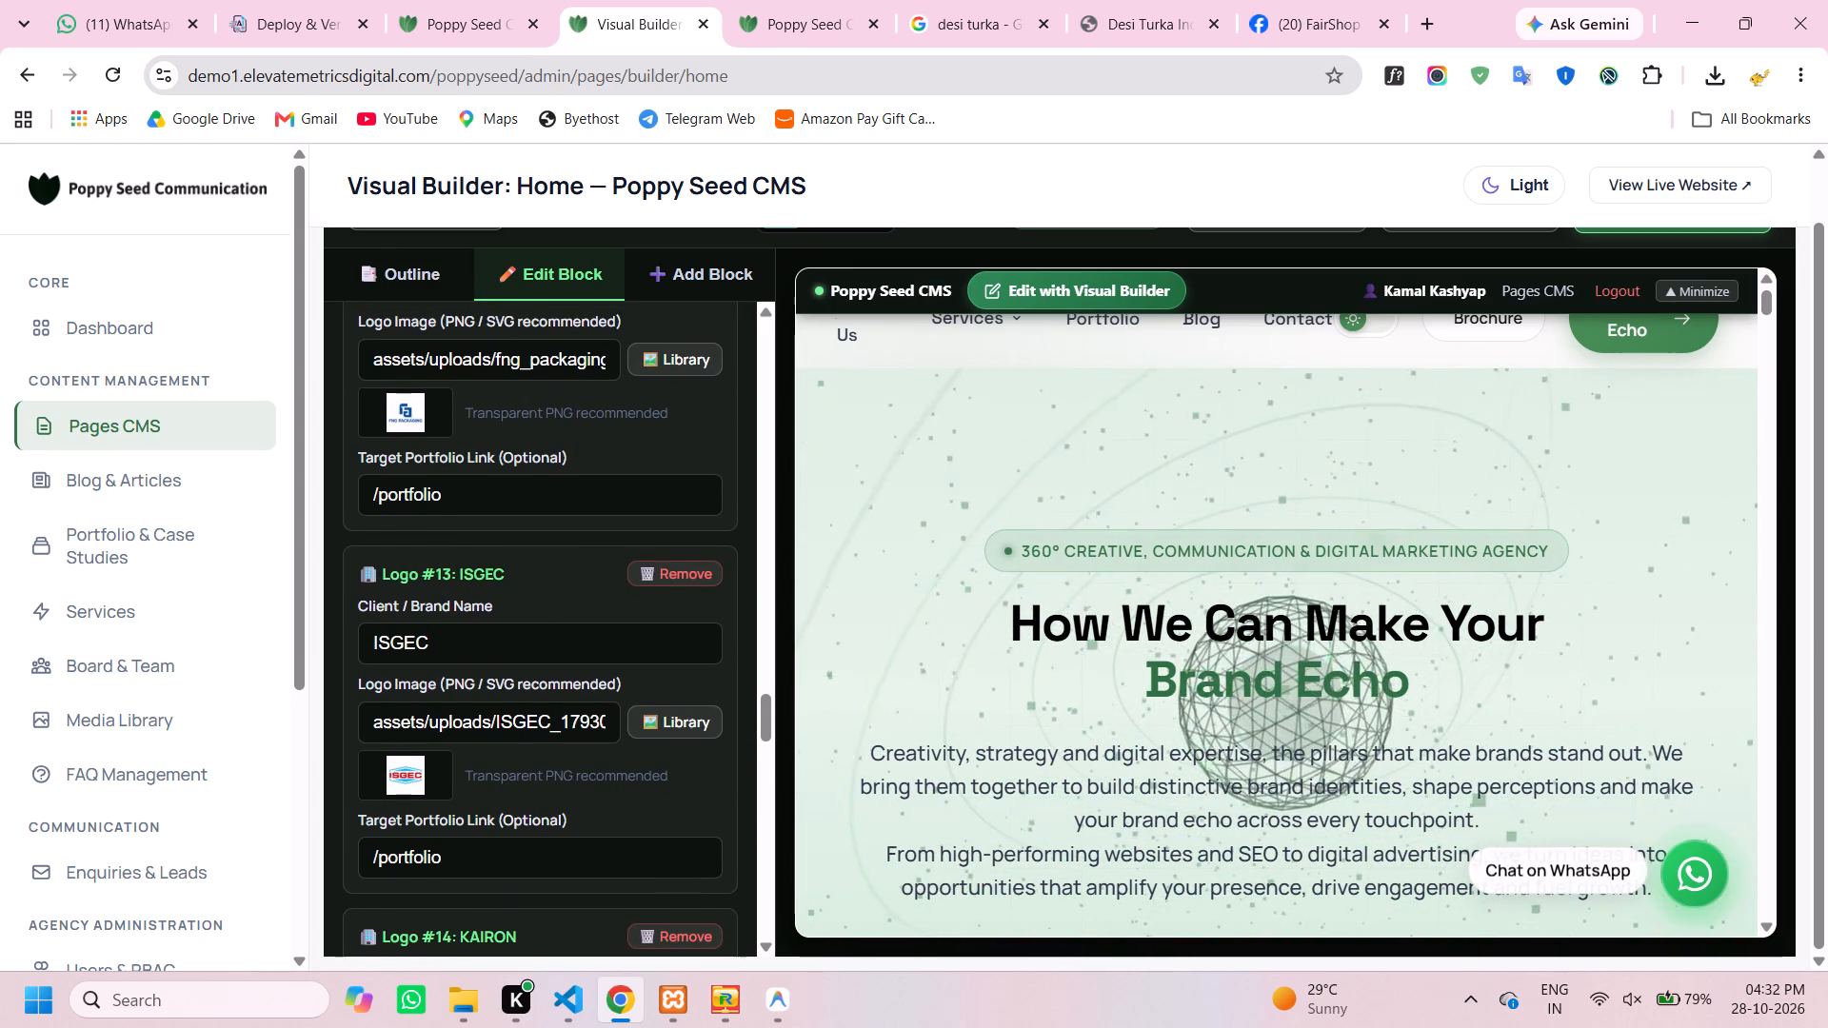
{"action": "scroll", "coordinate": [437, 507], "scroll_direction": "up", "scroll_amount": 4}
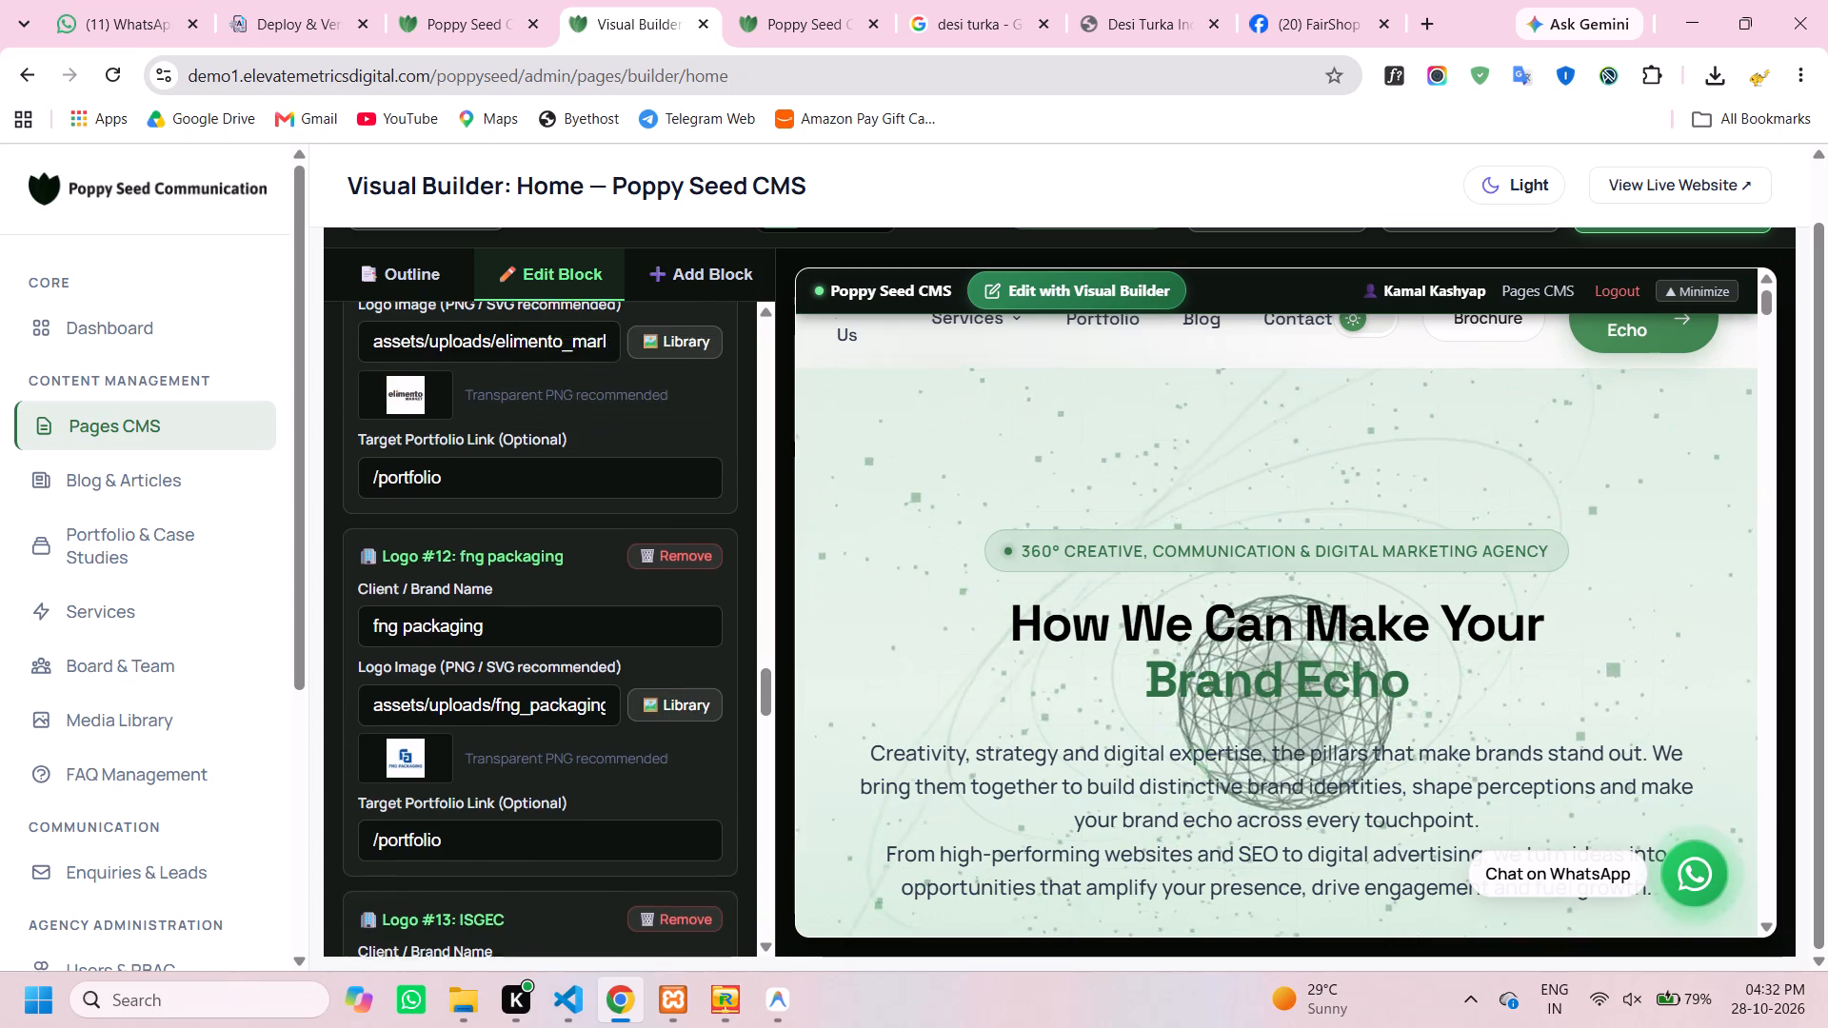
{"action": "scroll", "coordinate": [437, 507], "scroll_direction": "up", "scroll_amount": 6}
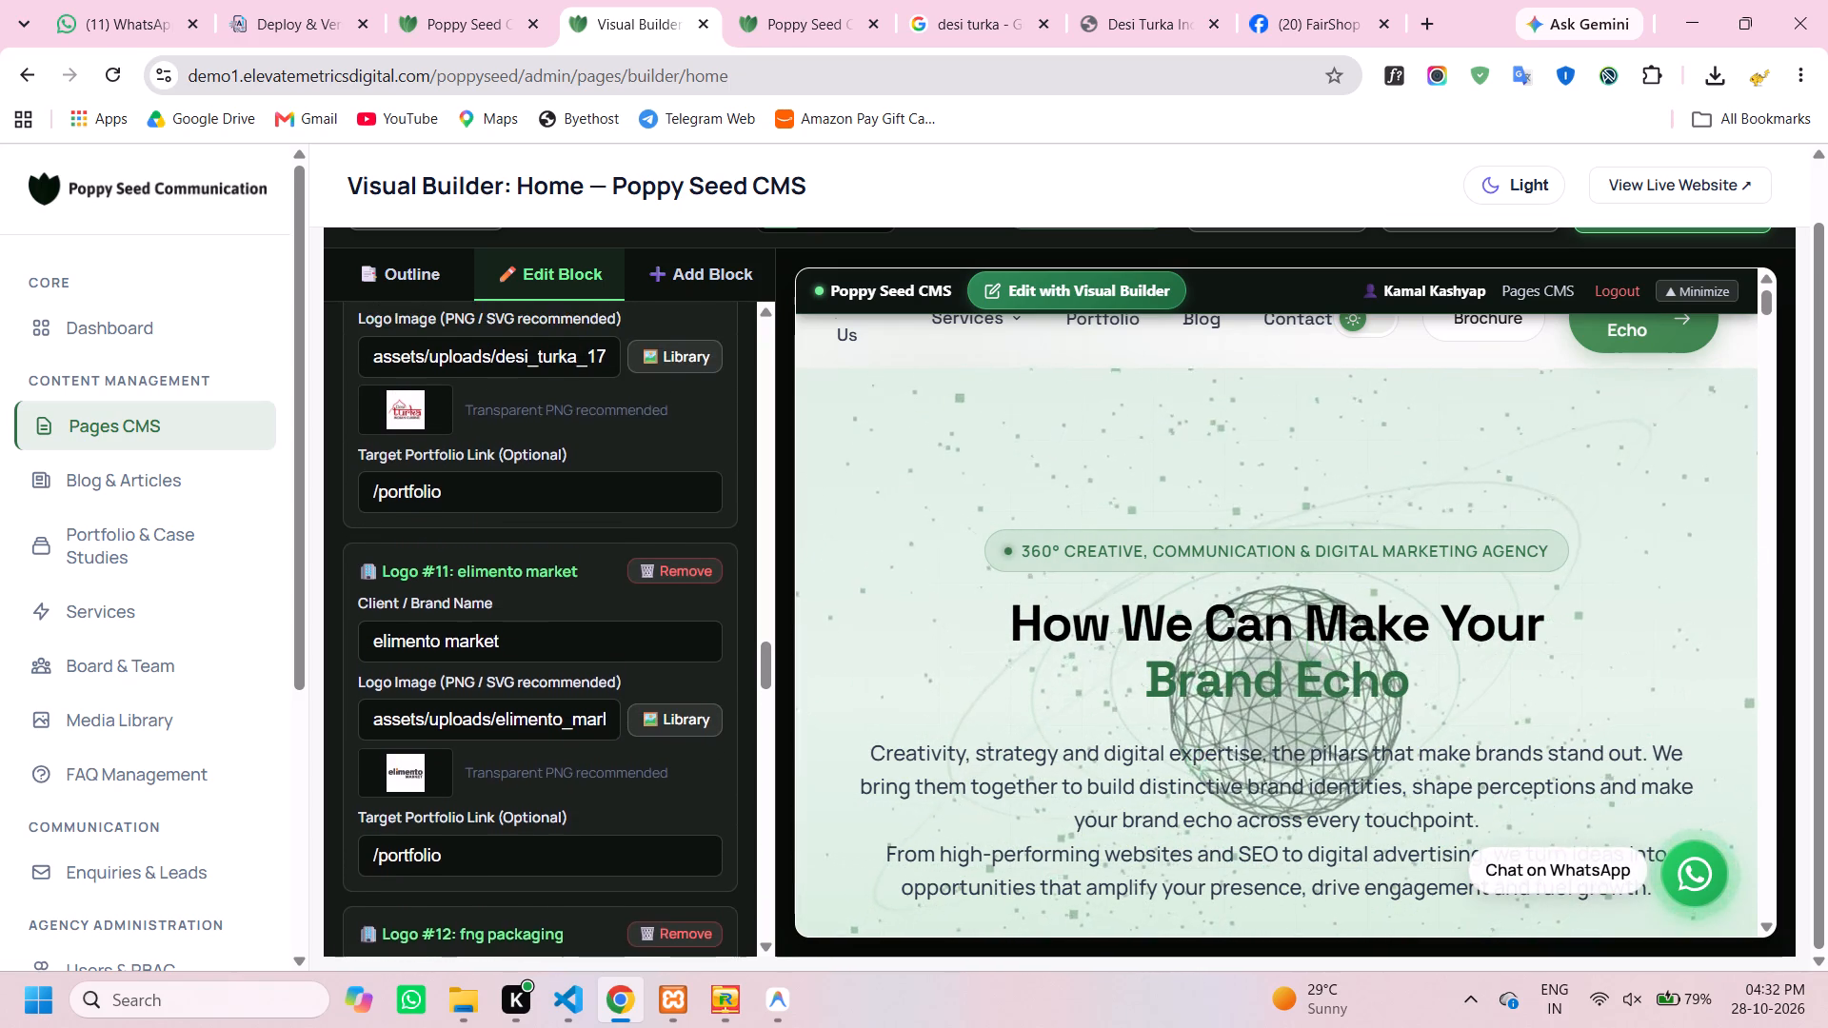
{"action": "scroll", "coordinate": [437, 507], "scroll_direction": "up", "scroll_amount": 1}
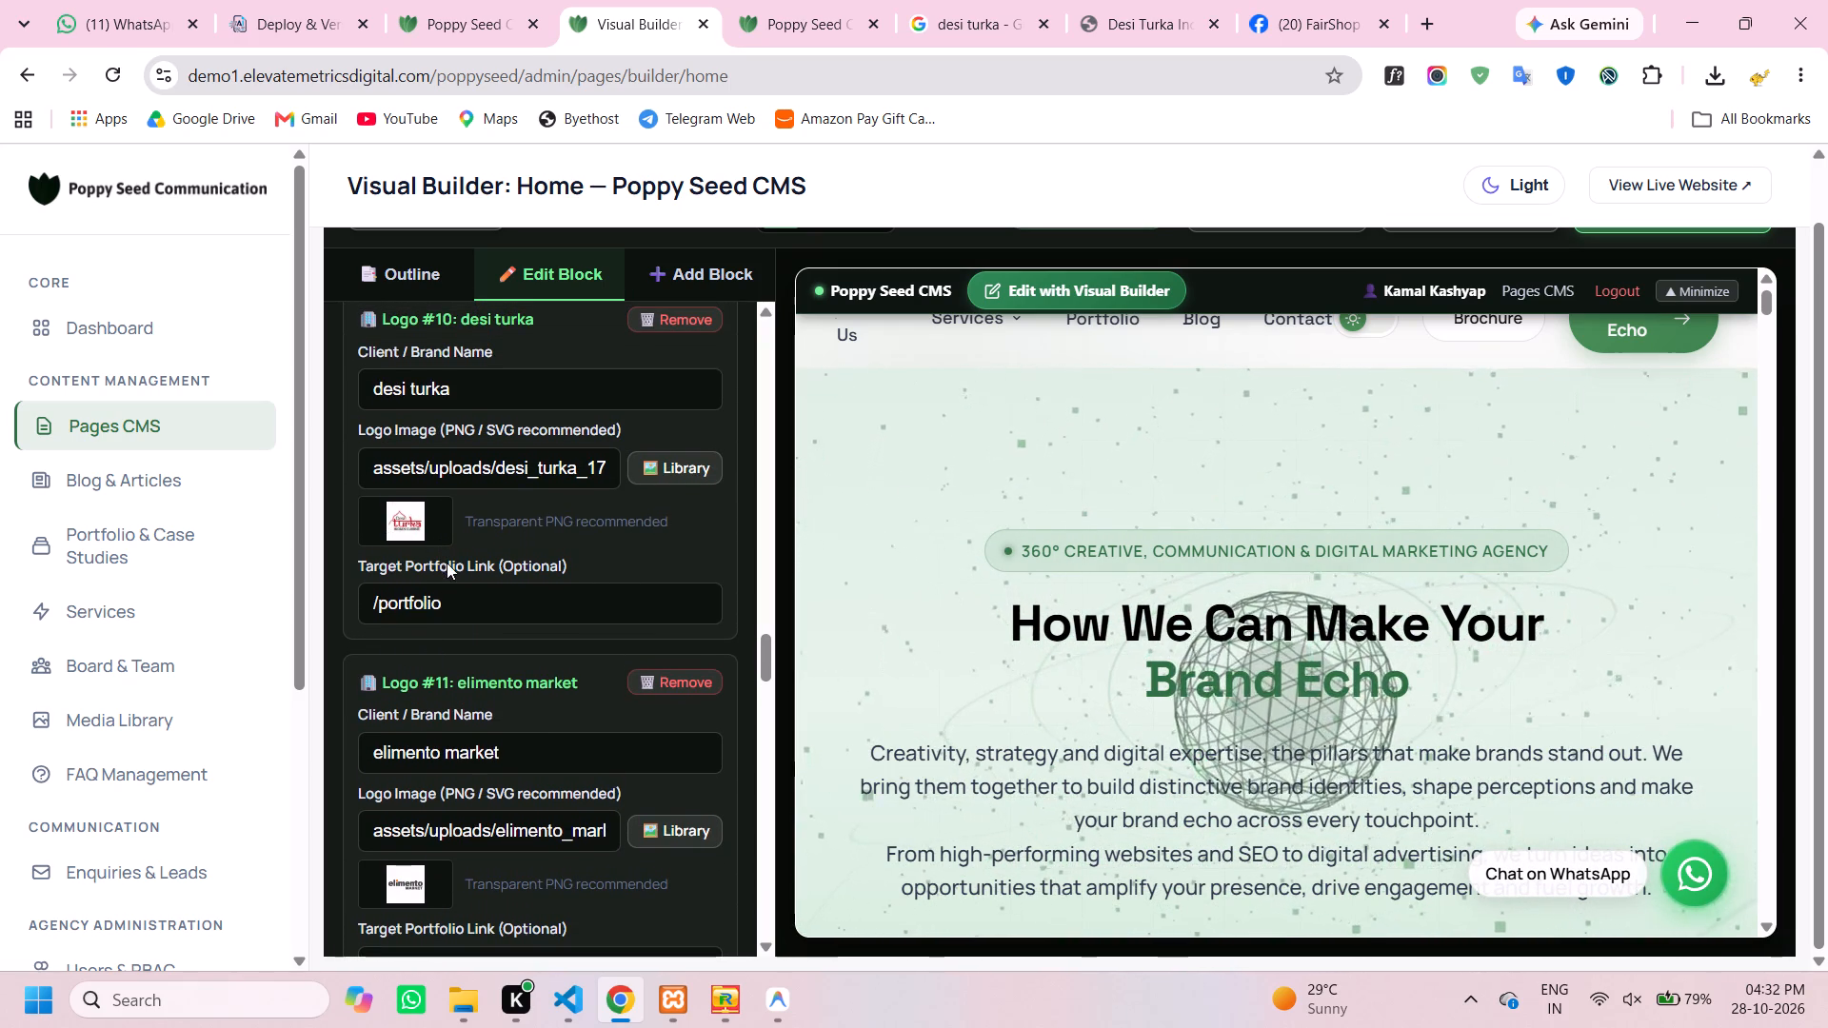
{"action": "left_click", "coordinate": [655, 466]}
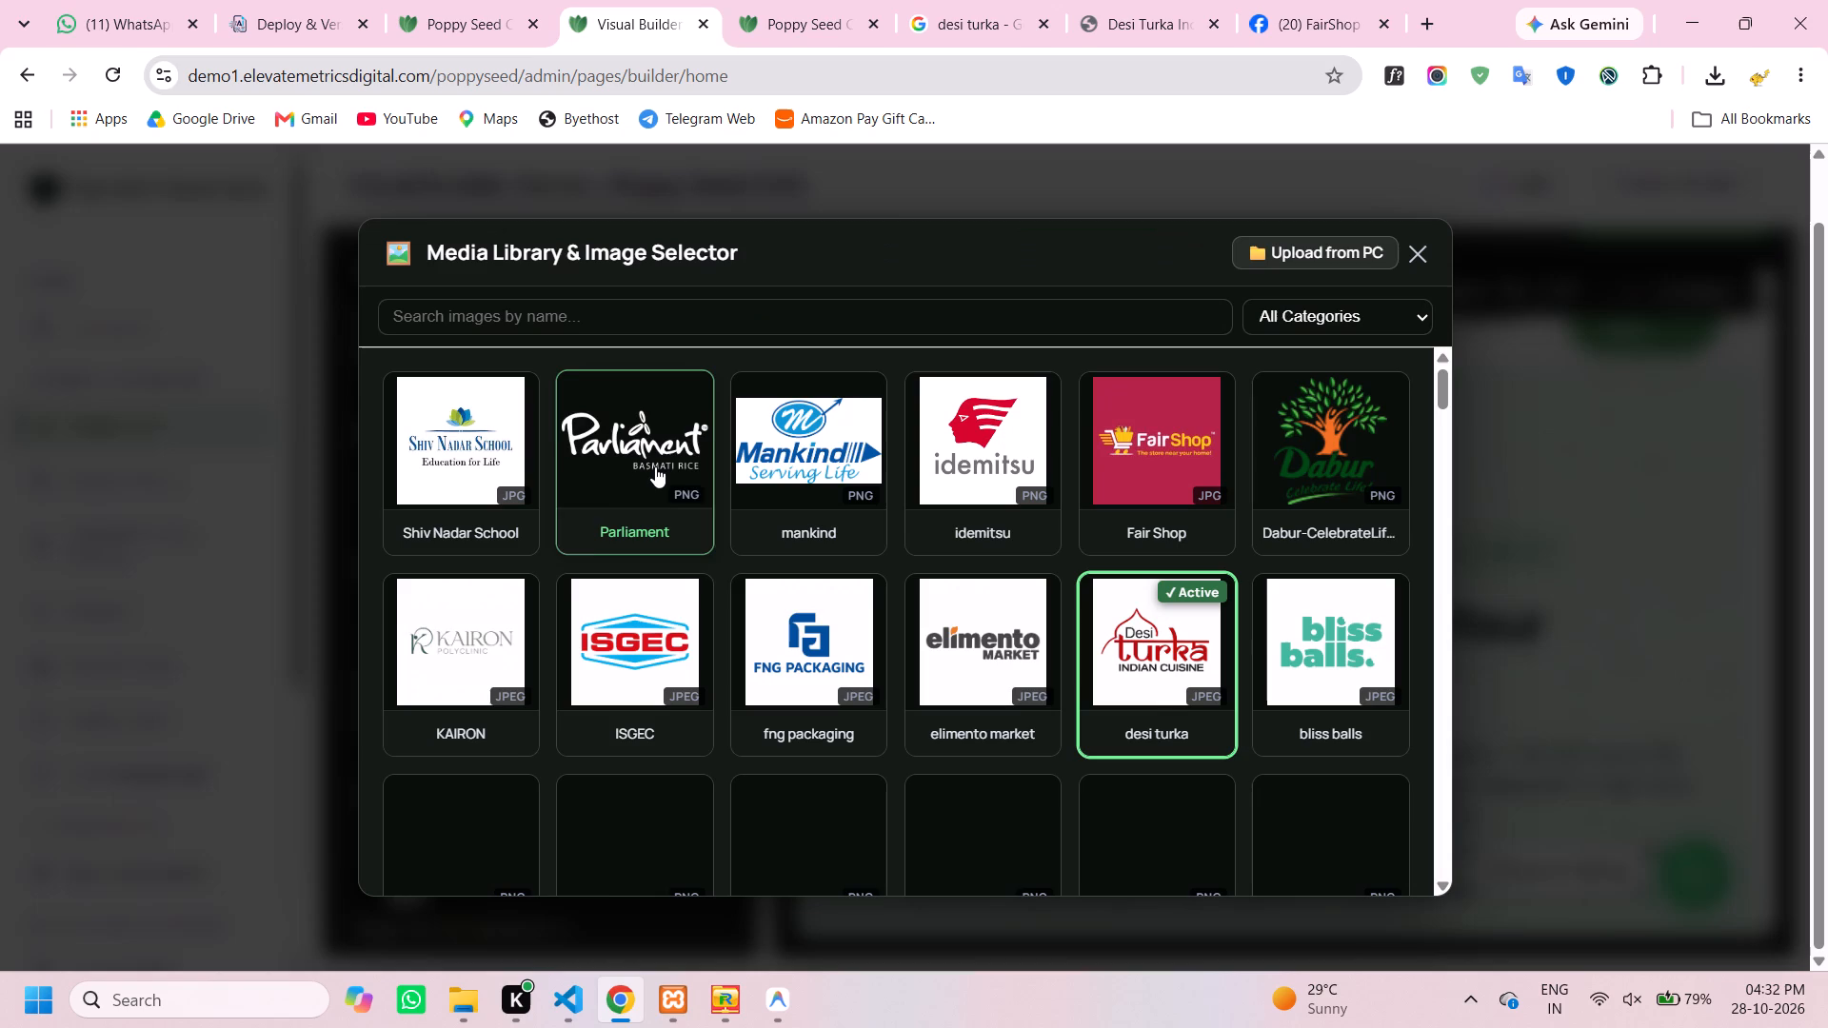
{"action": "left_click", "coordinate": [1318, 251]}
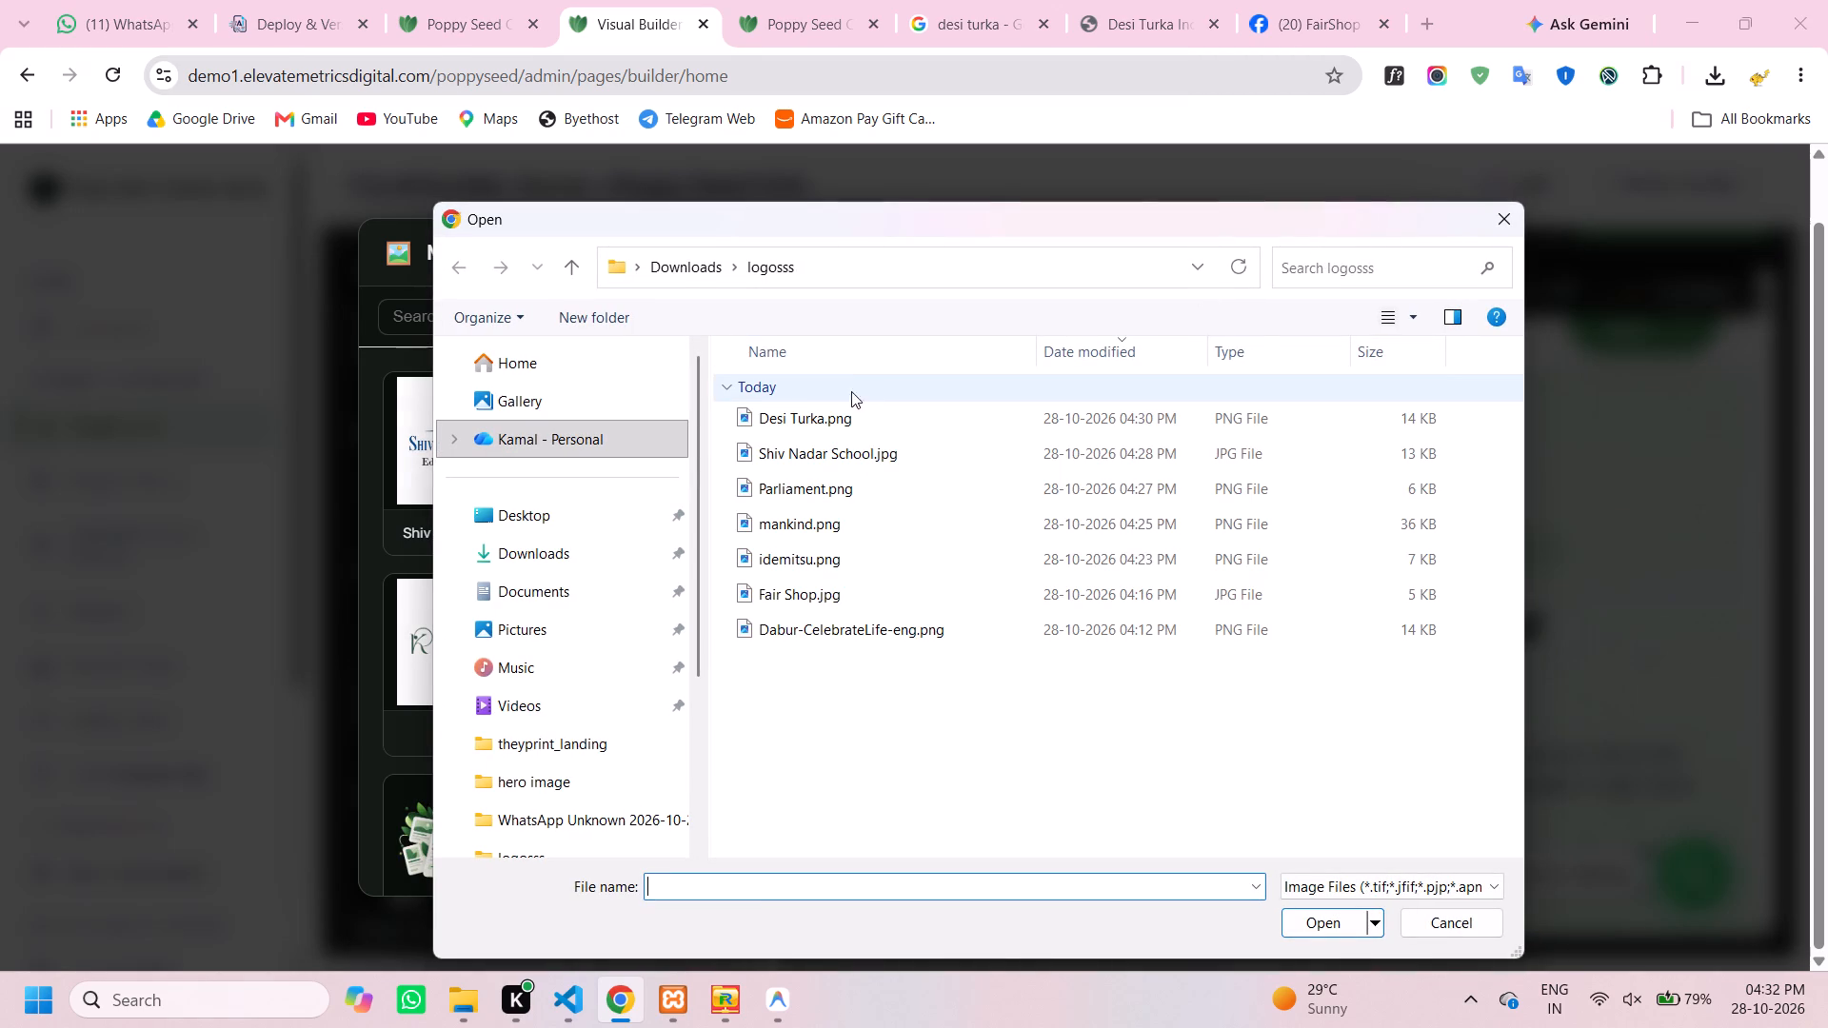
{"action": "double_click", "coordinate": [817, 416]}
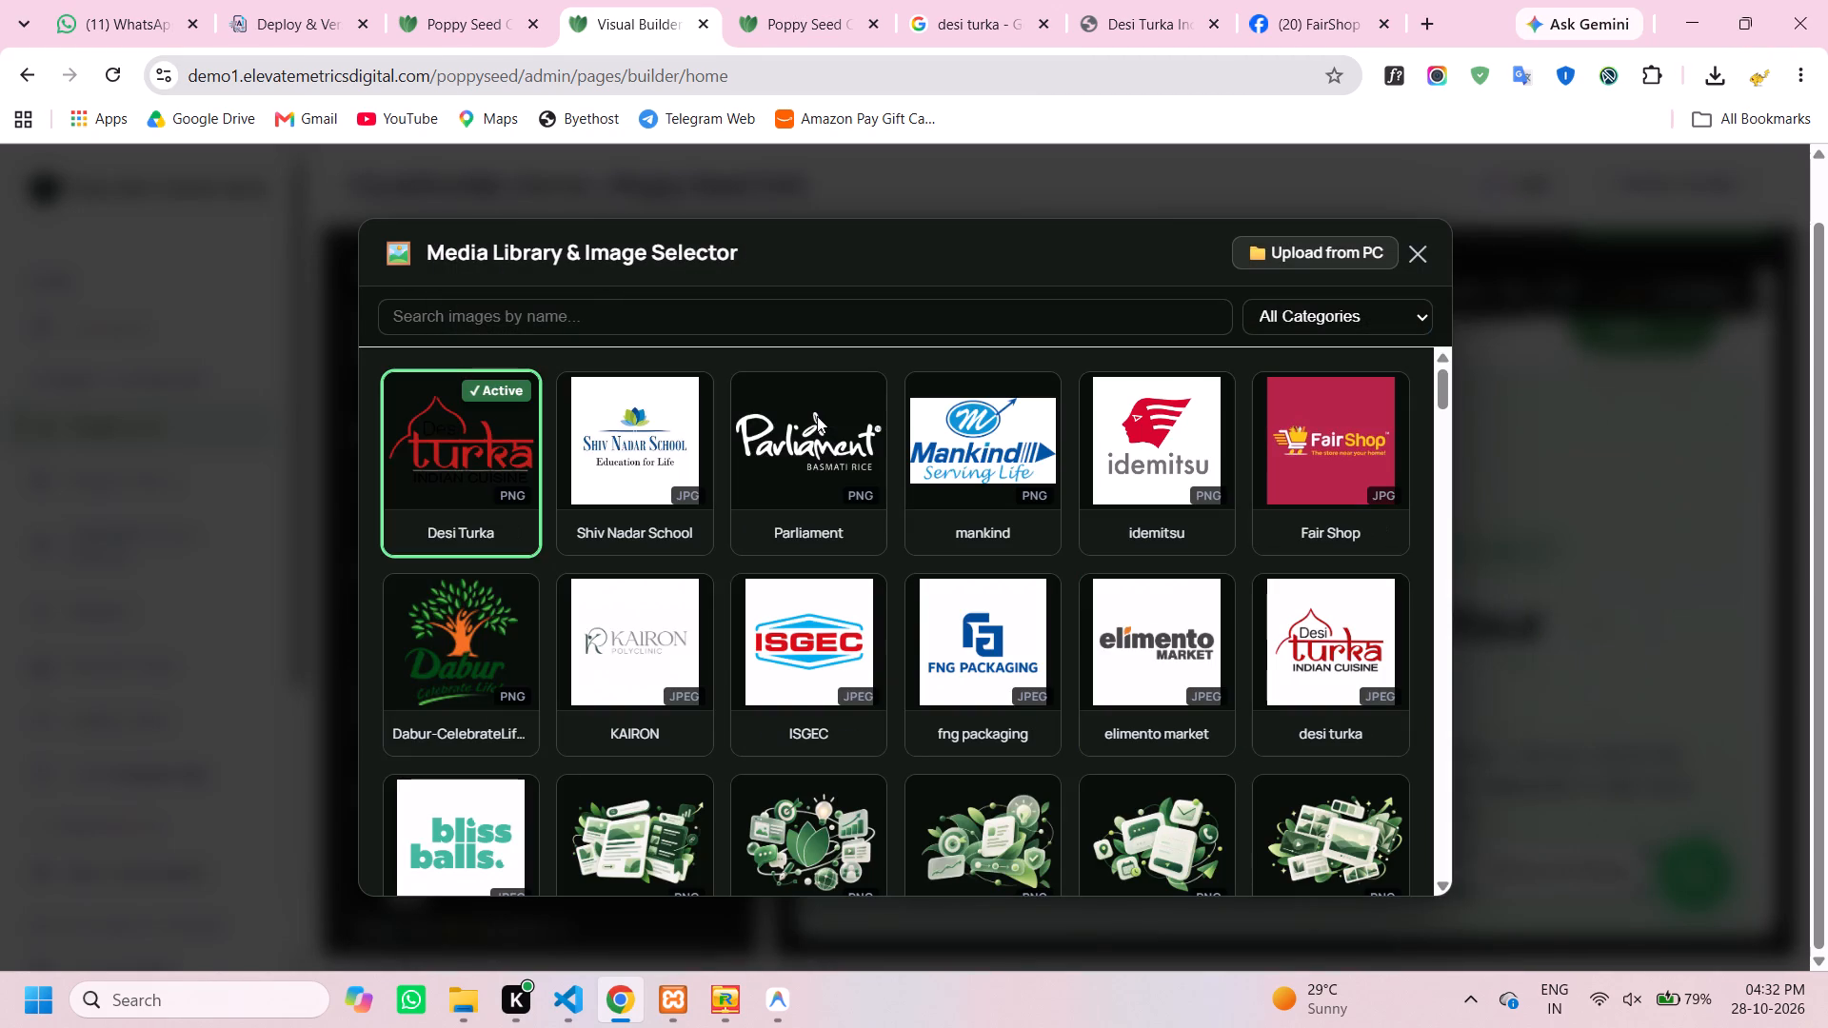
{"action": "left_click", "coordinate": [427, 448]}
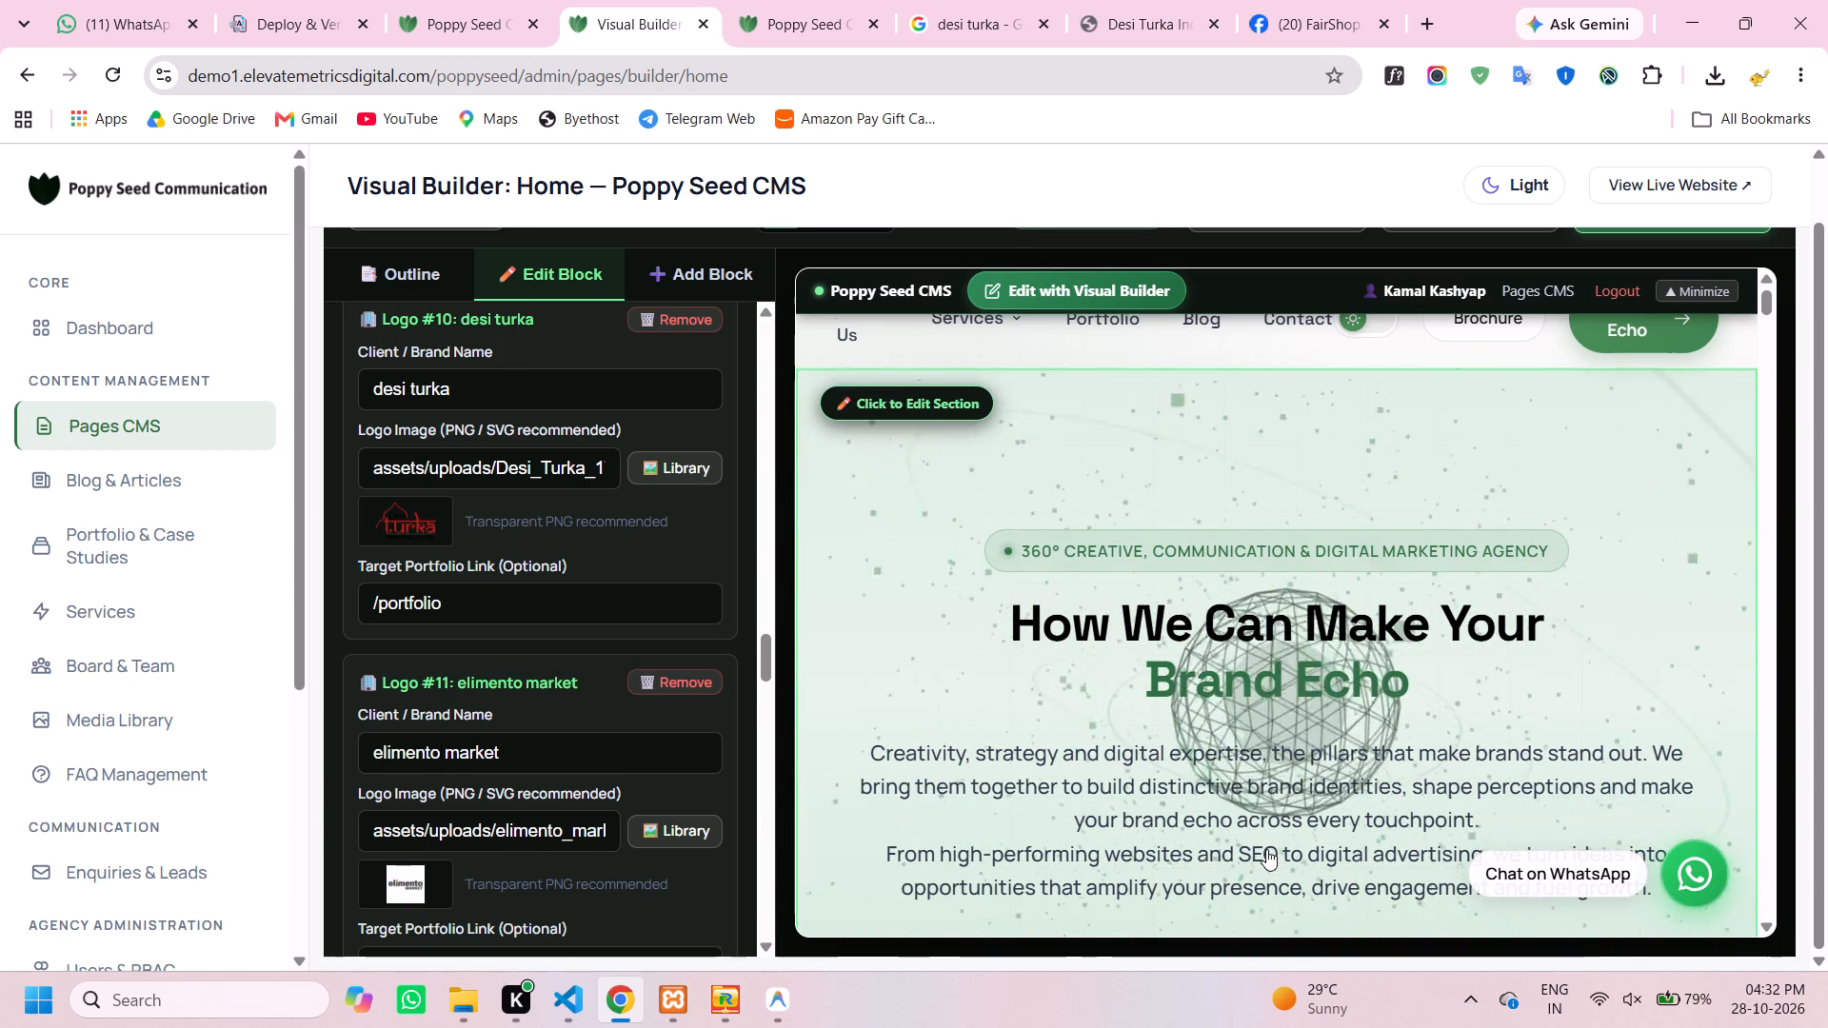
Check the client logos slider in the Visual Builder's home page preview.
{"action": "scroll", "coordinate": [1107, 771], "scroll_direction": "down", "scroll_amount": 6}
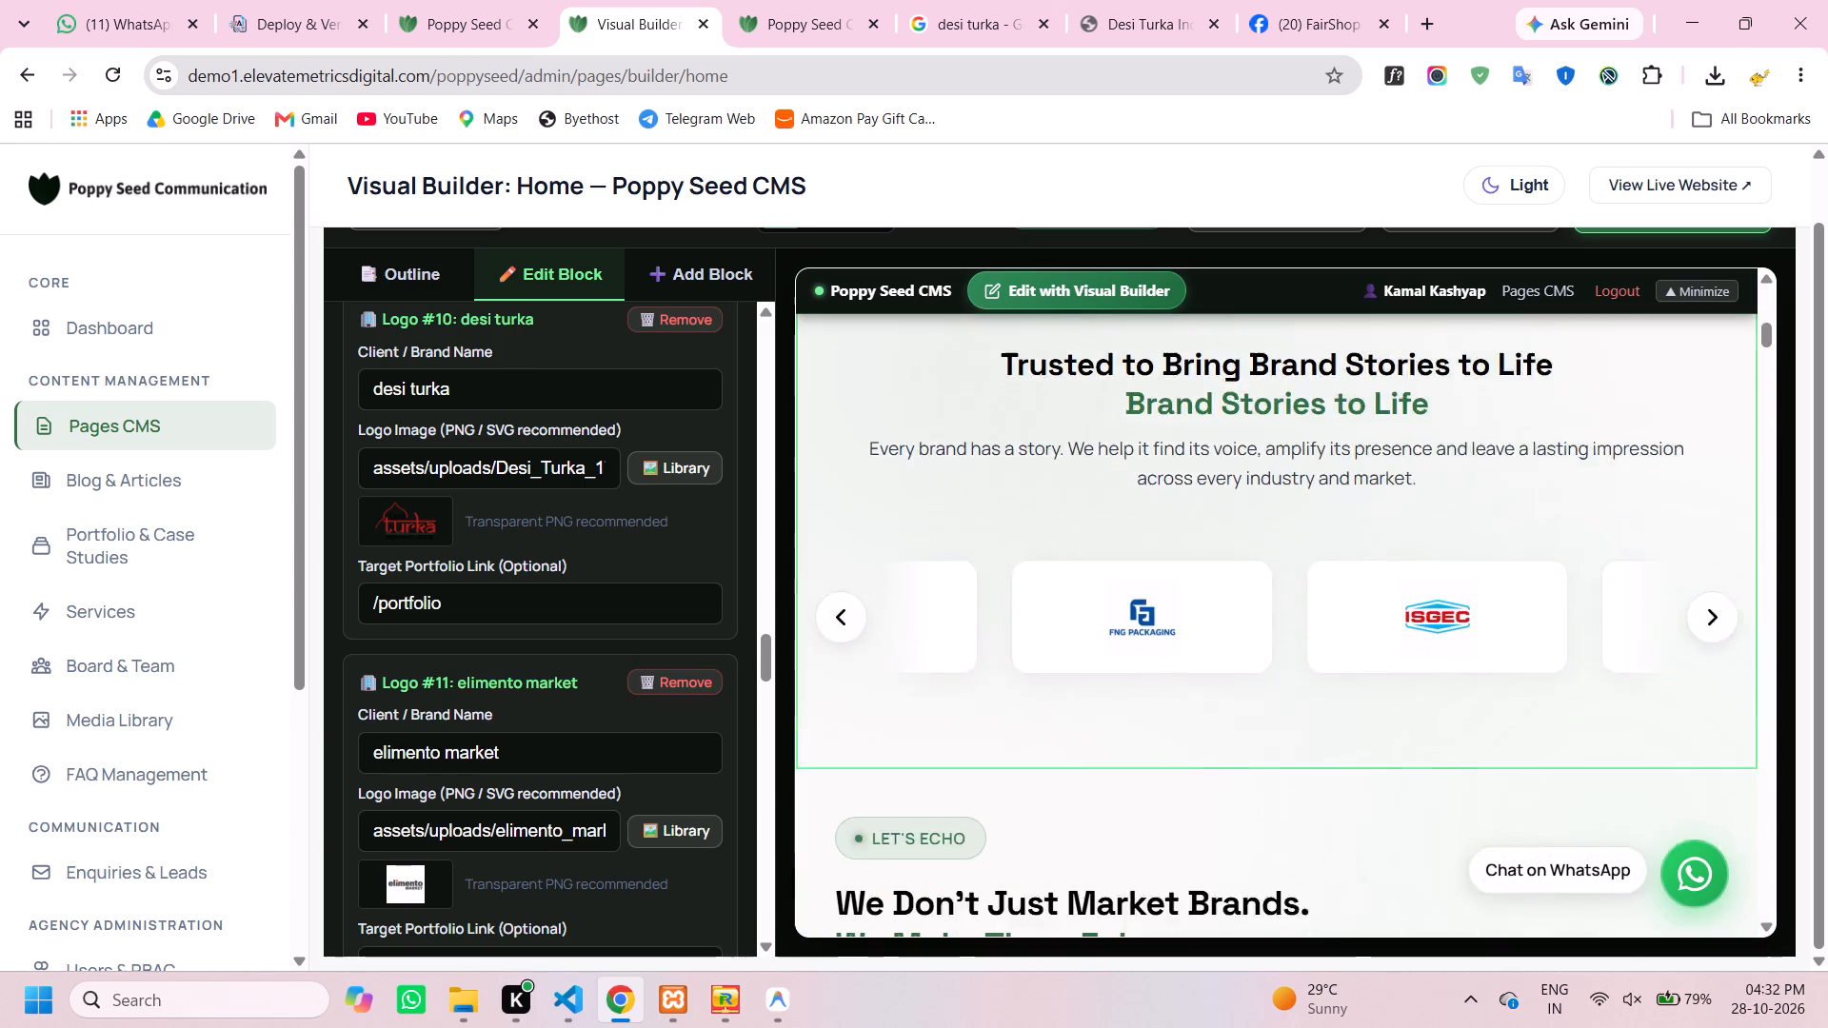
{"action": "scroll", "coordinate": [1107, 771], "scroll_direction": "up", "scroll_amount": 2}
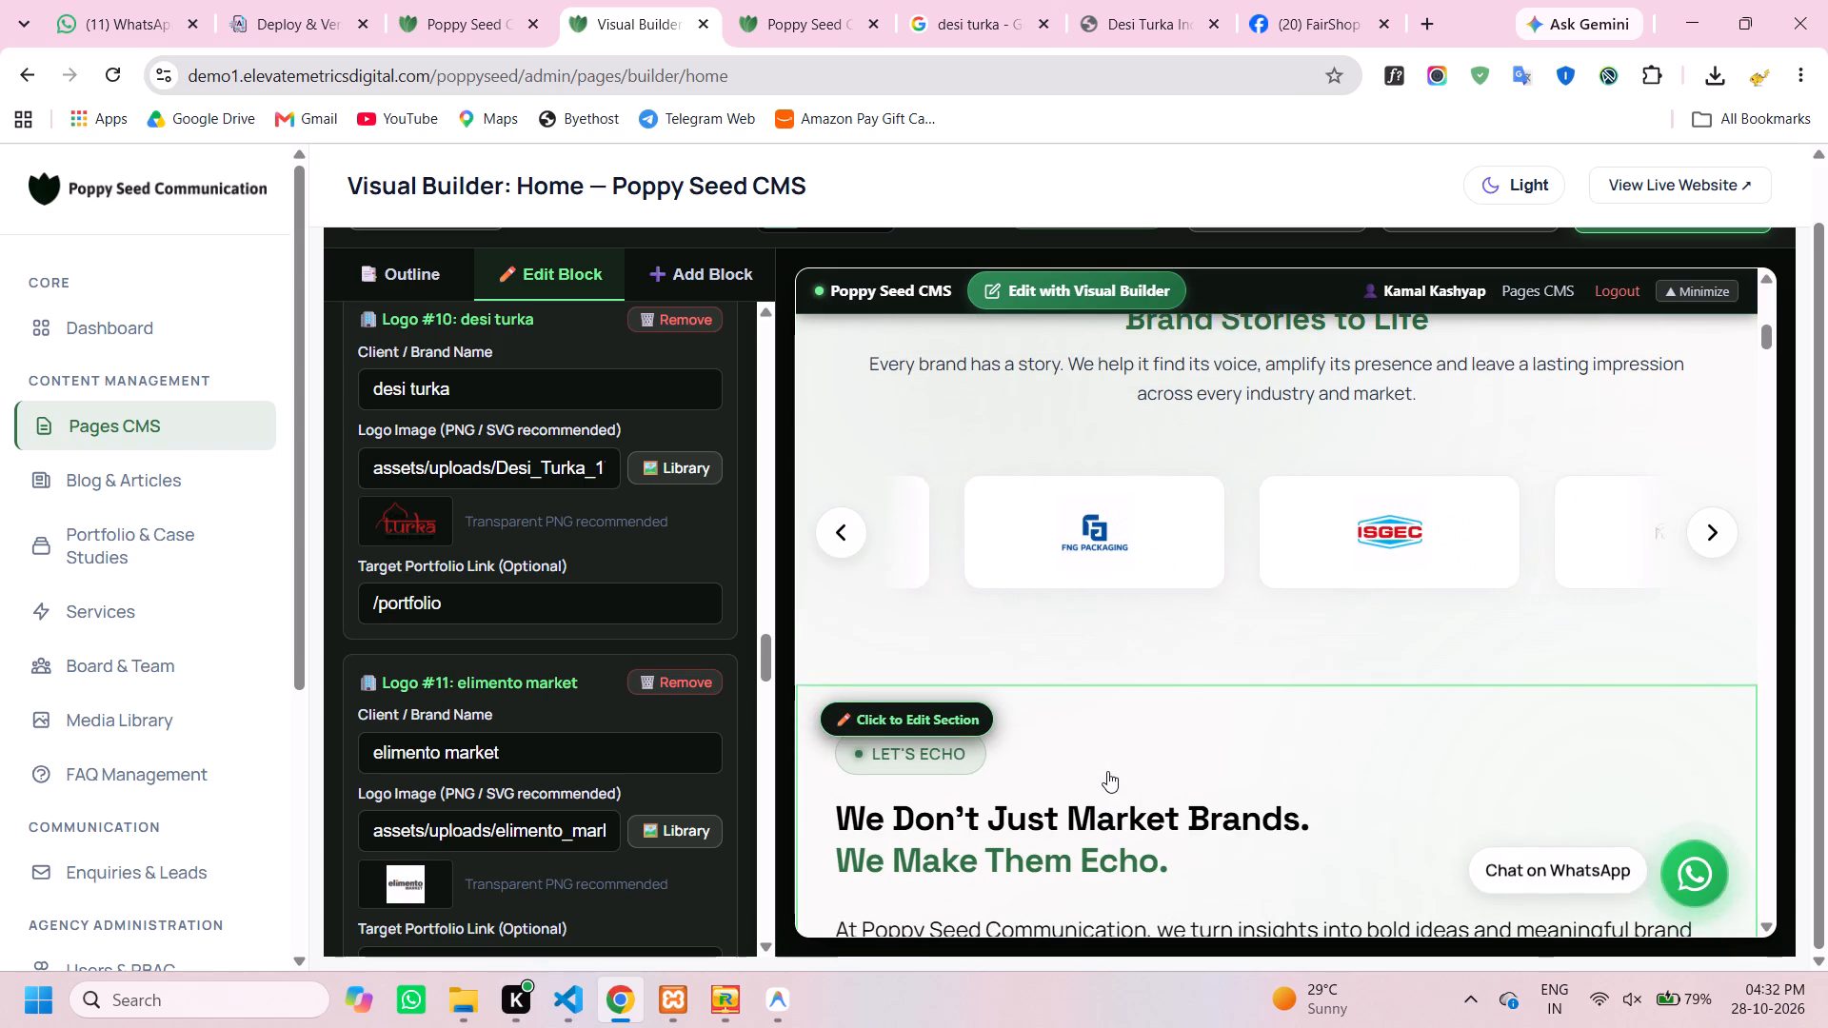
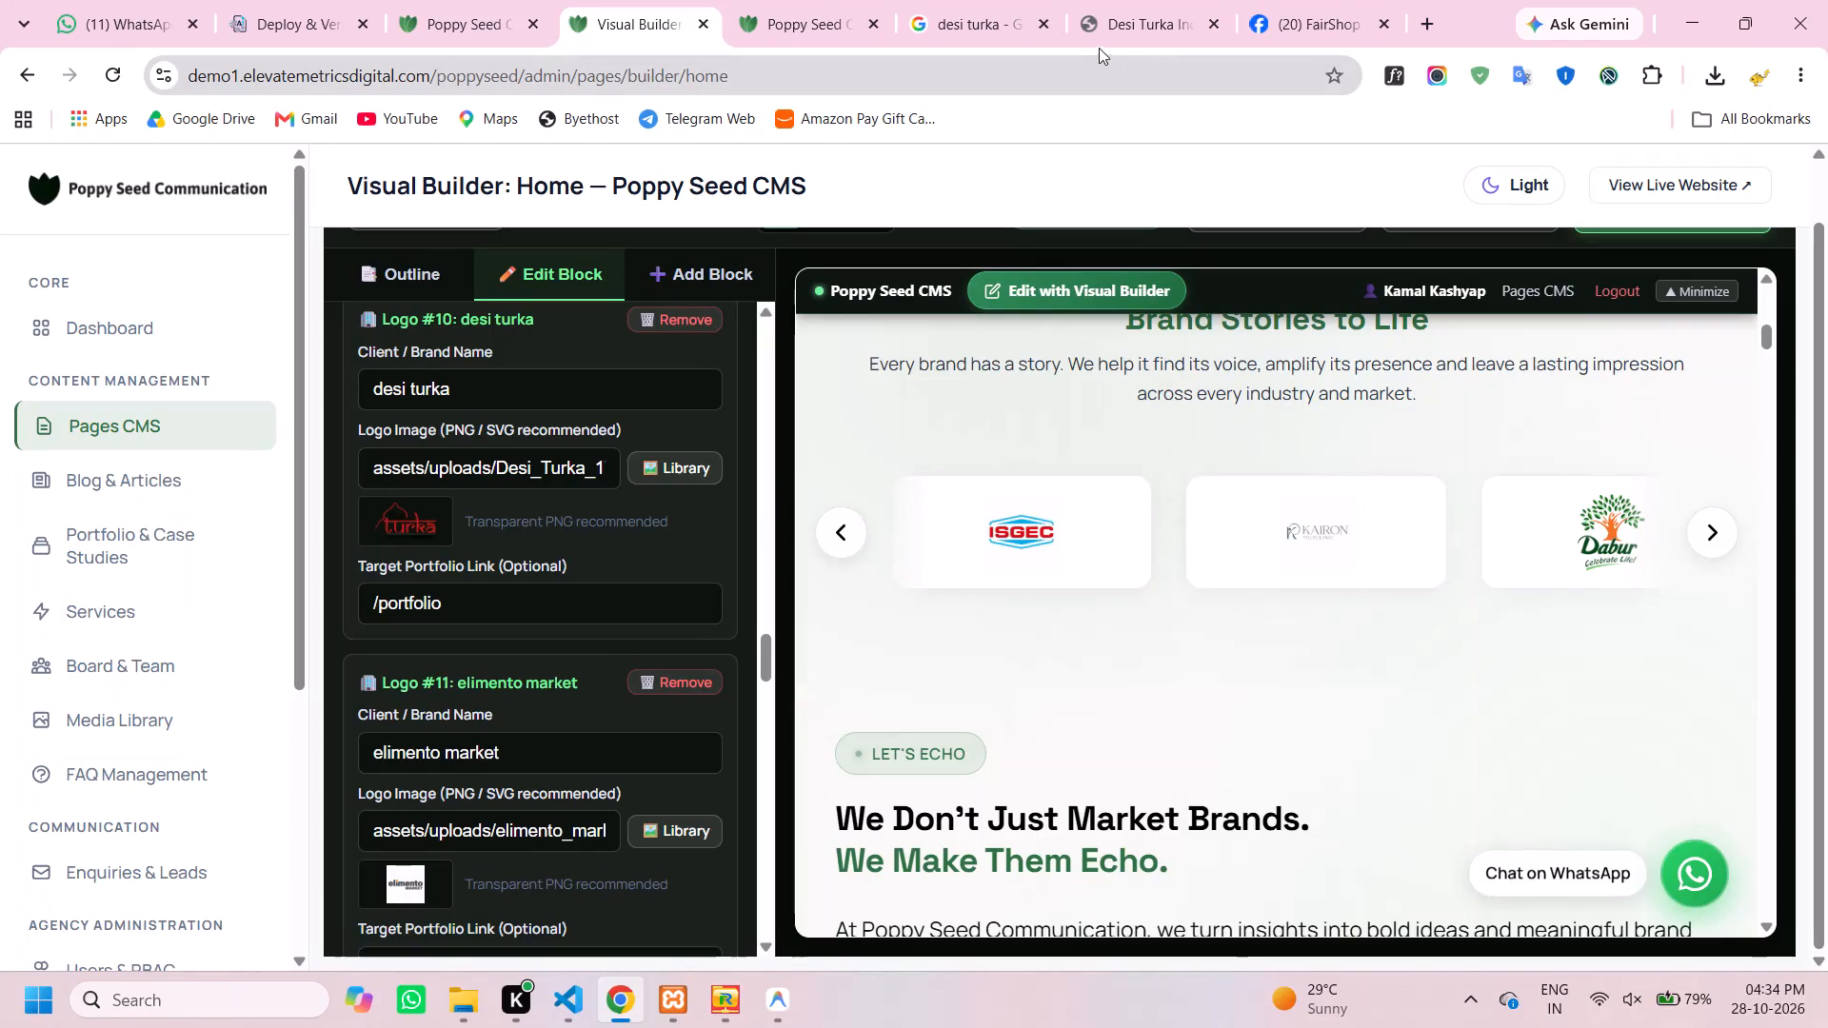
Search Google for IGGEC and open the Isgec Heavy Engineering website.
{"action": "left_click", "coordinate": [951, 7]}
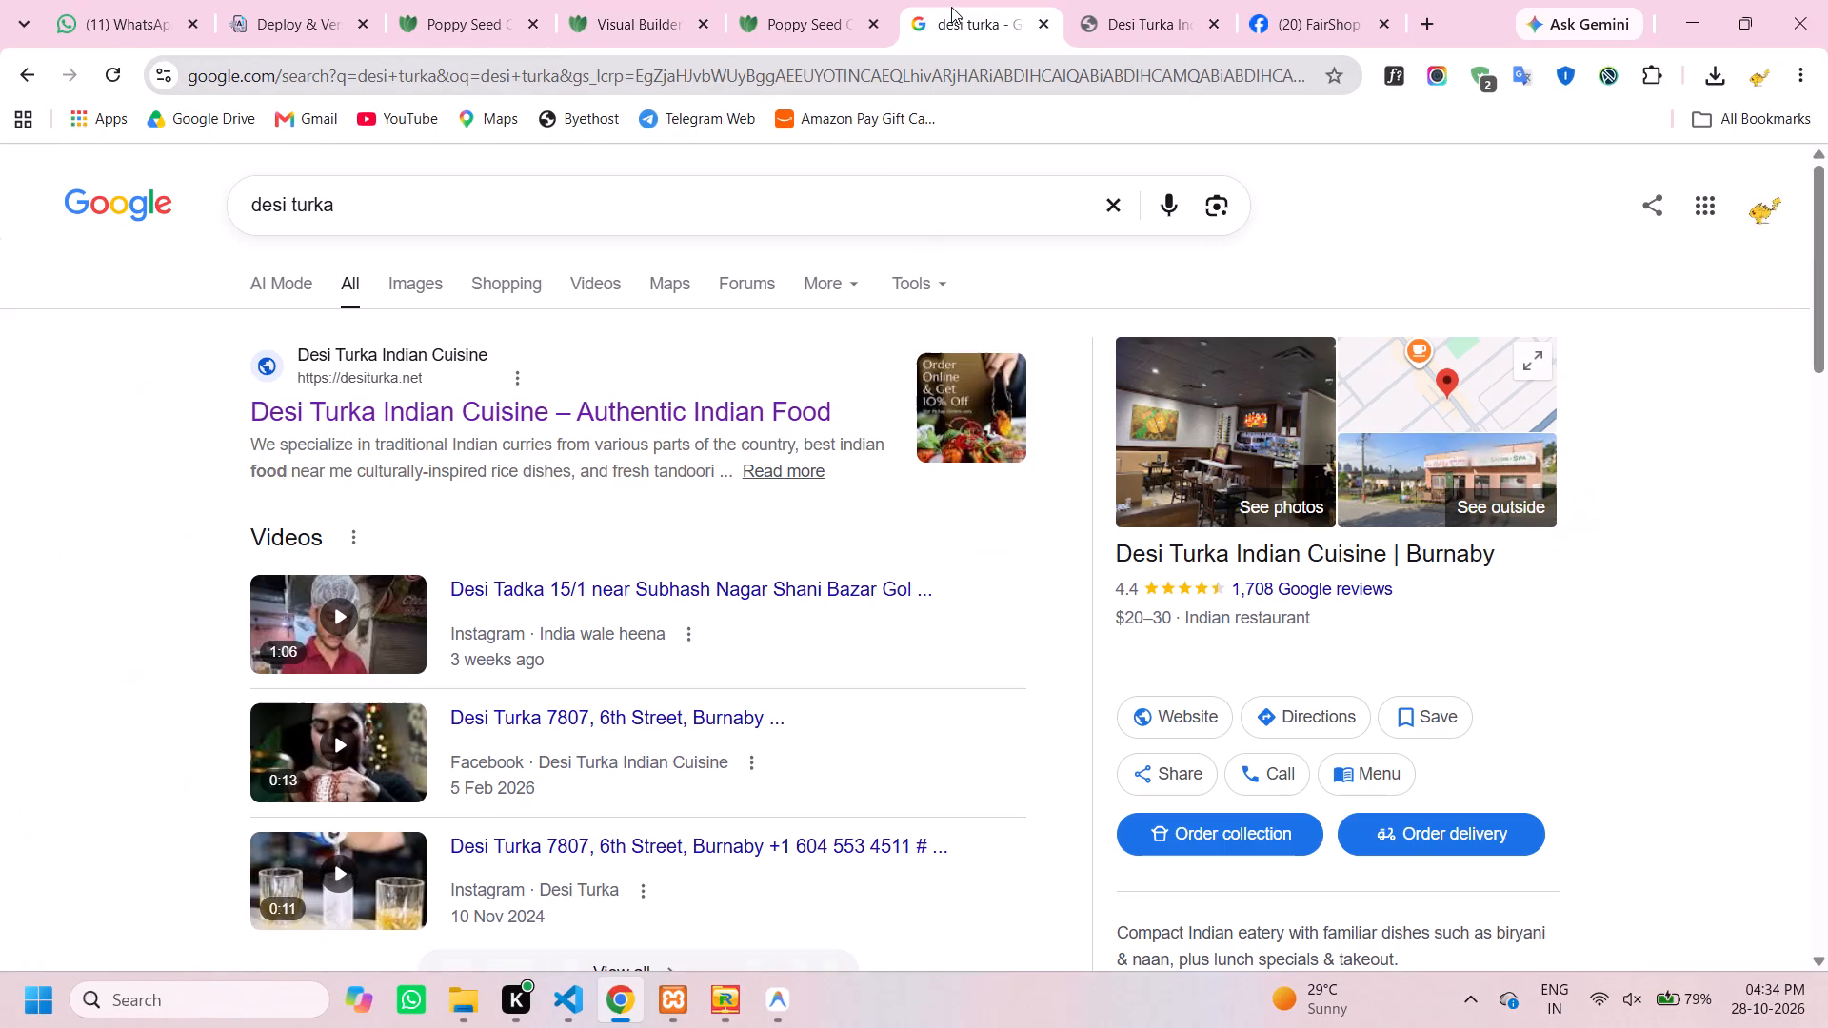
{"action": "left_click", "coordinate": [762, 78]}
{"action": "type", "text": "IG"}
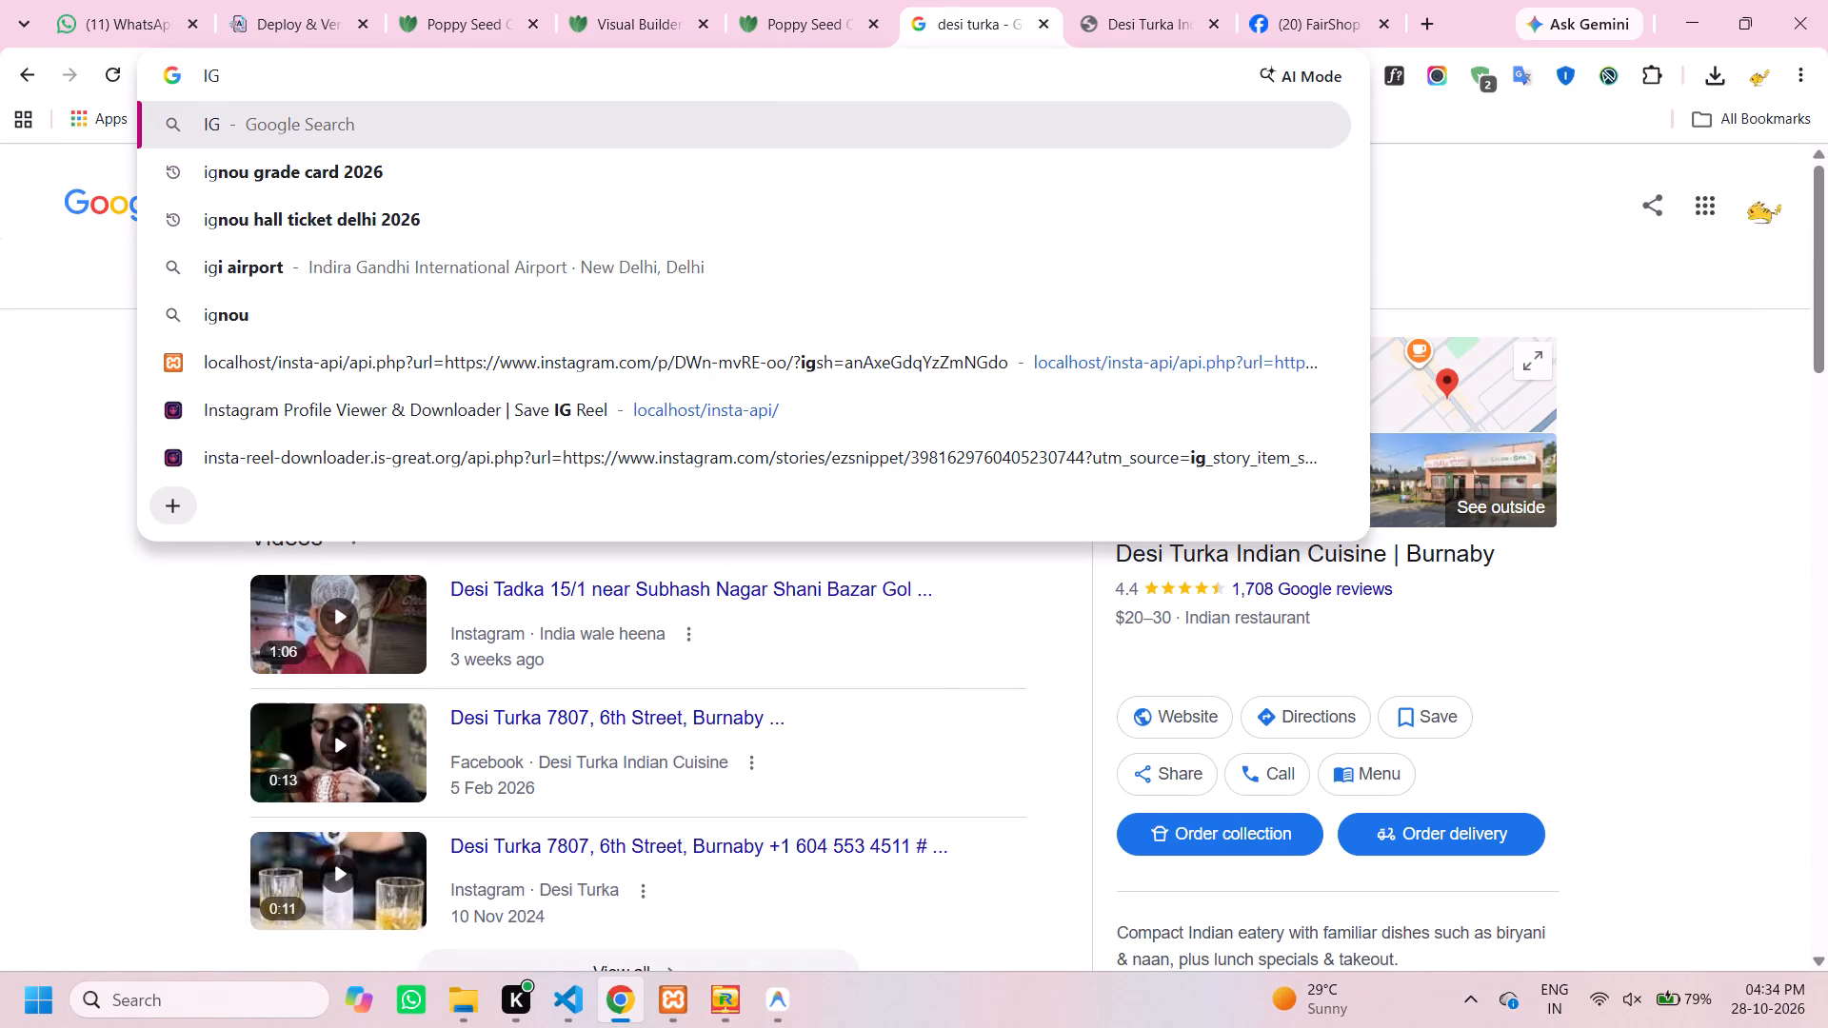
{"action": "type", "text": "GE"}
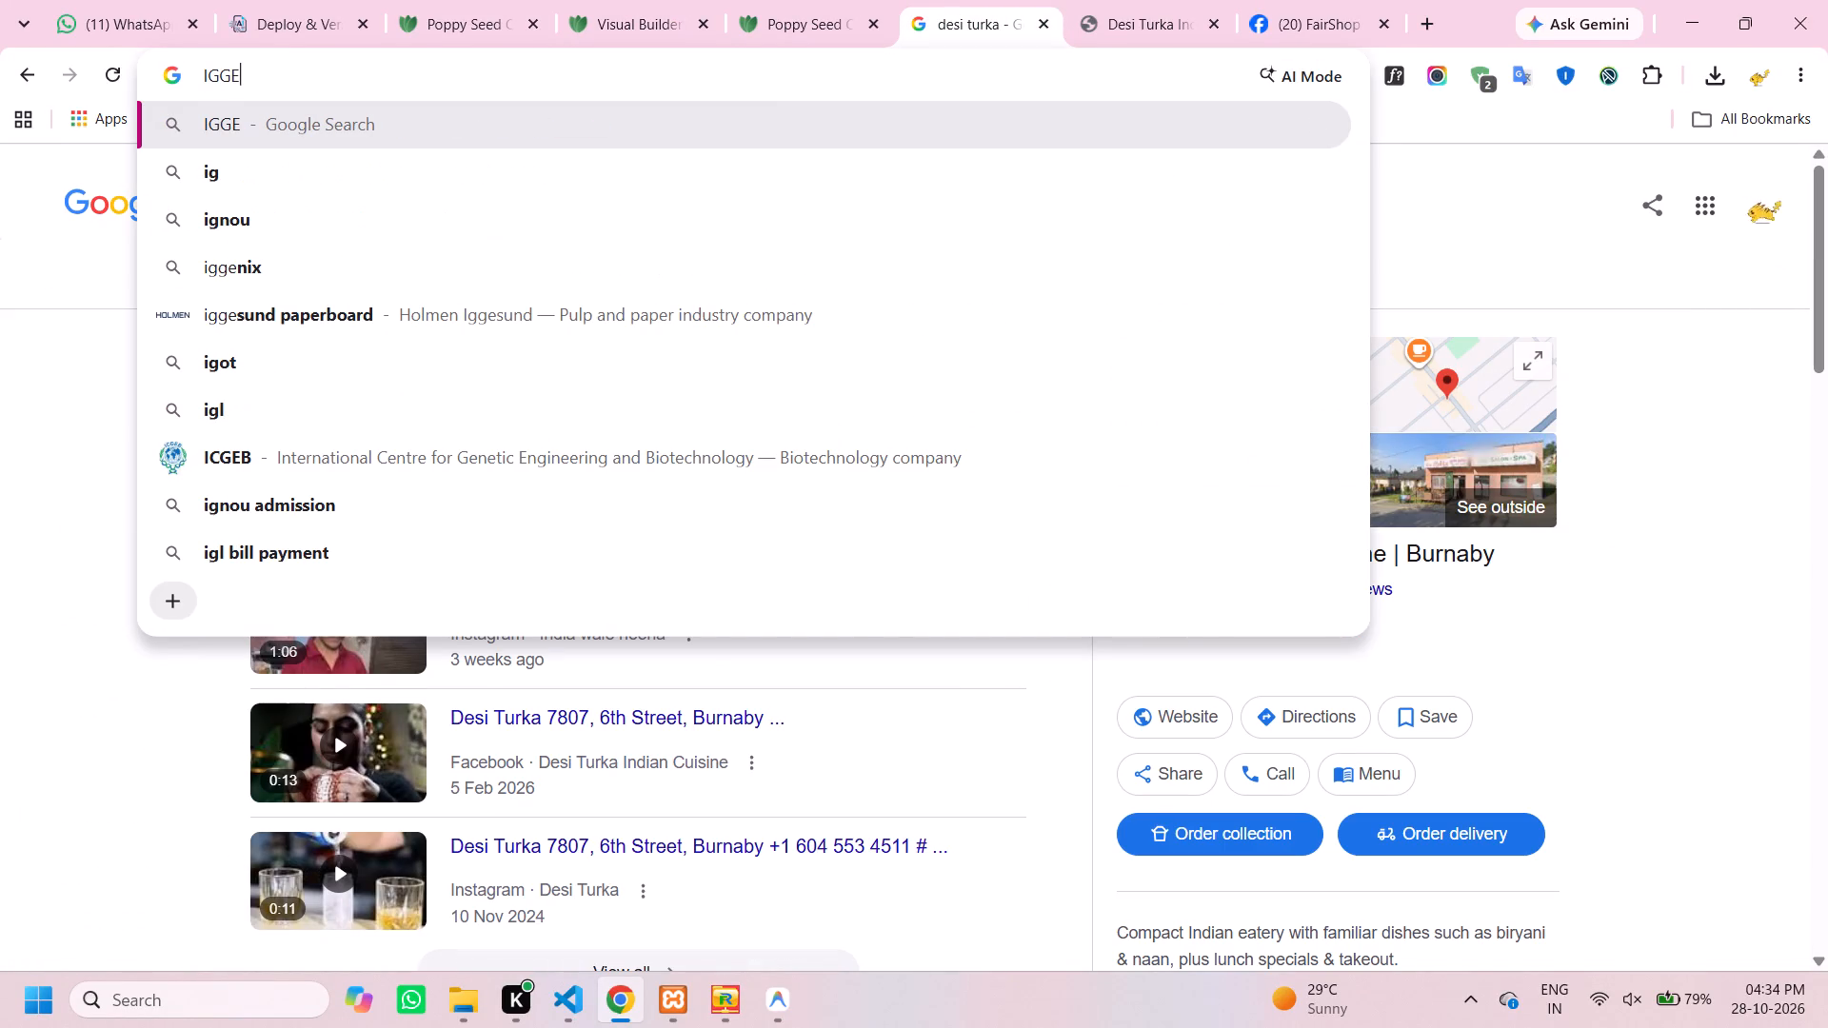
{"action": "key", "text": "shift+c"}
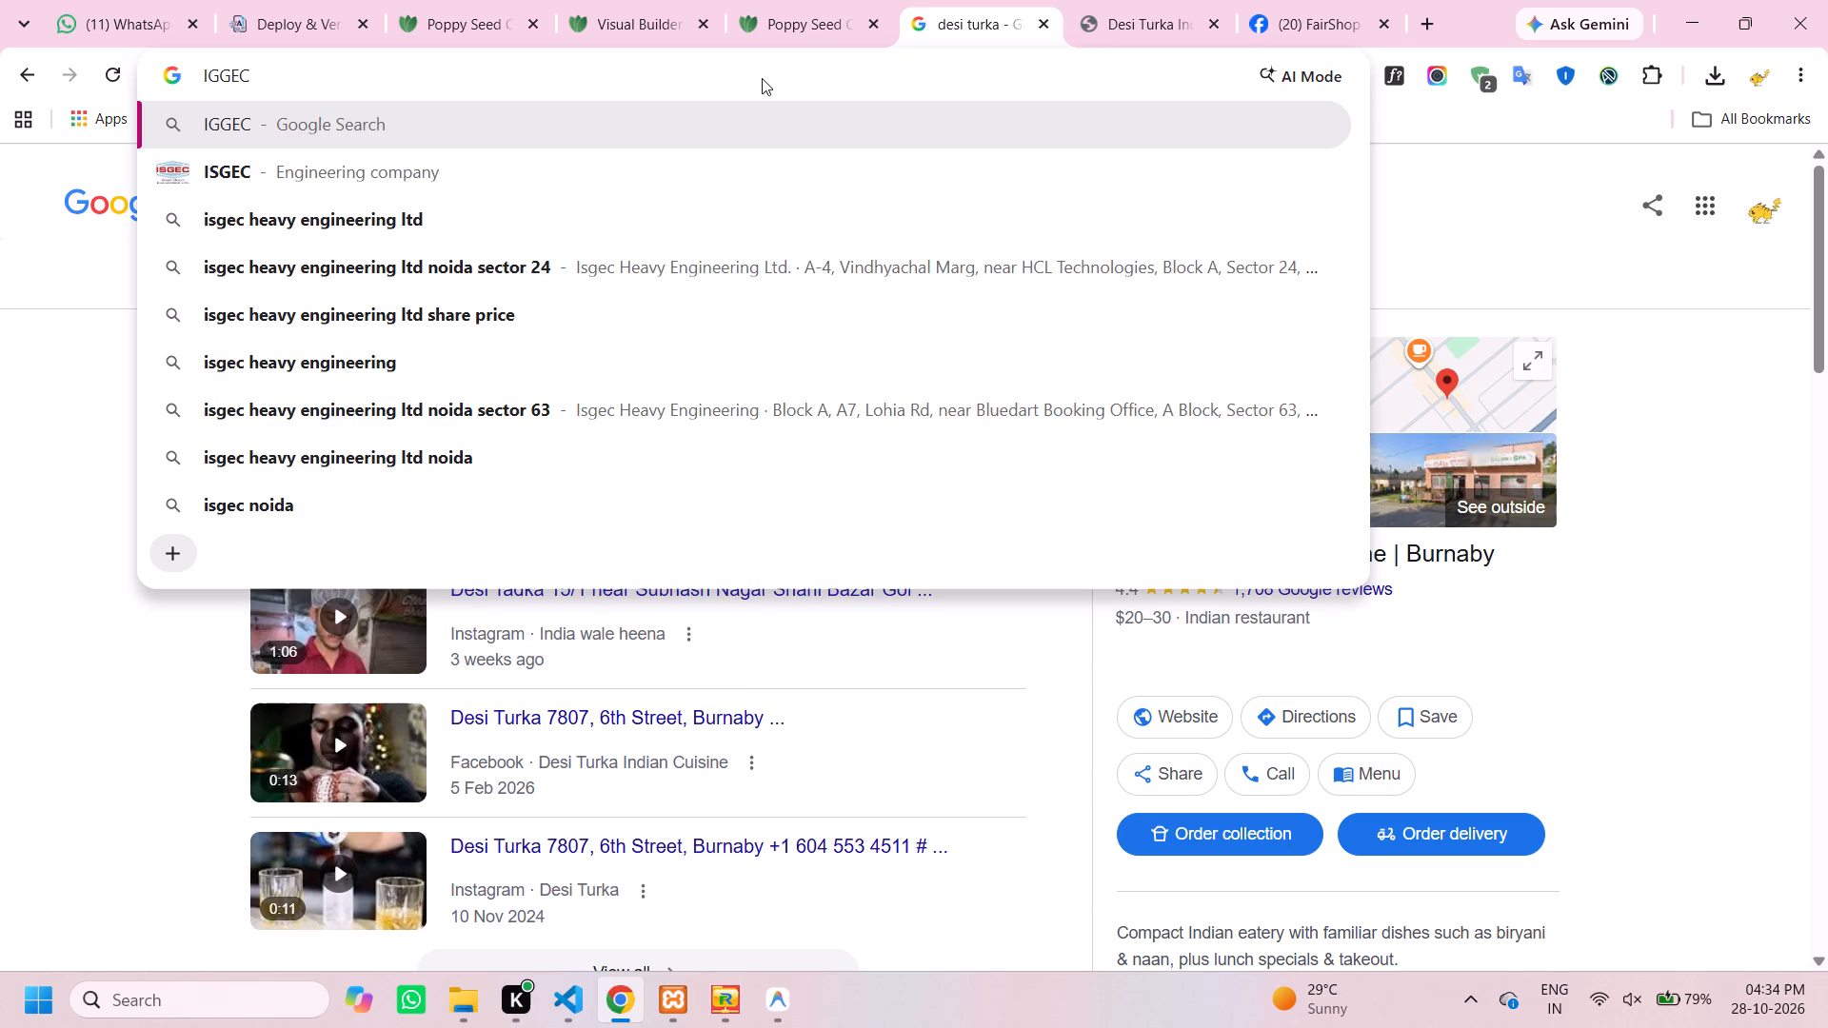
{"action": "key", "text": "Return"}
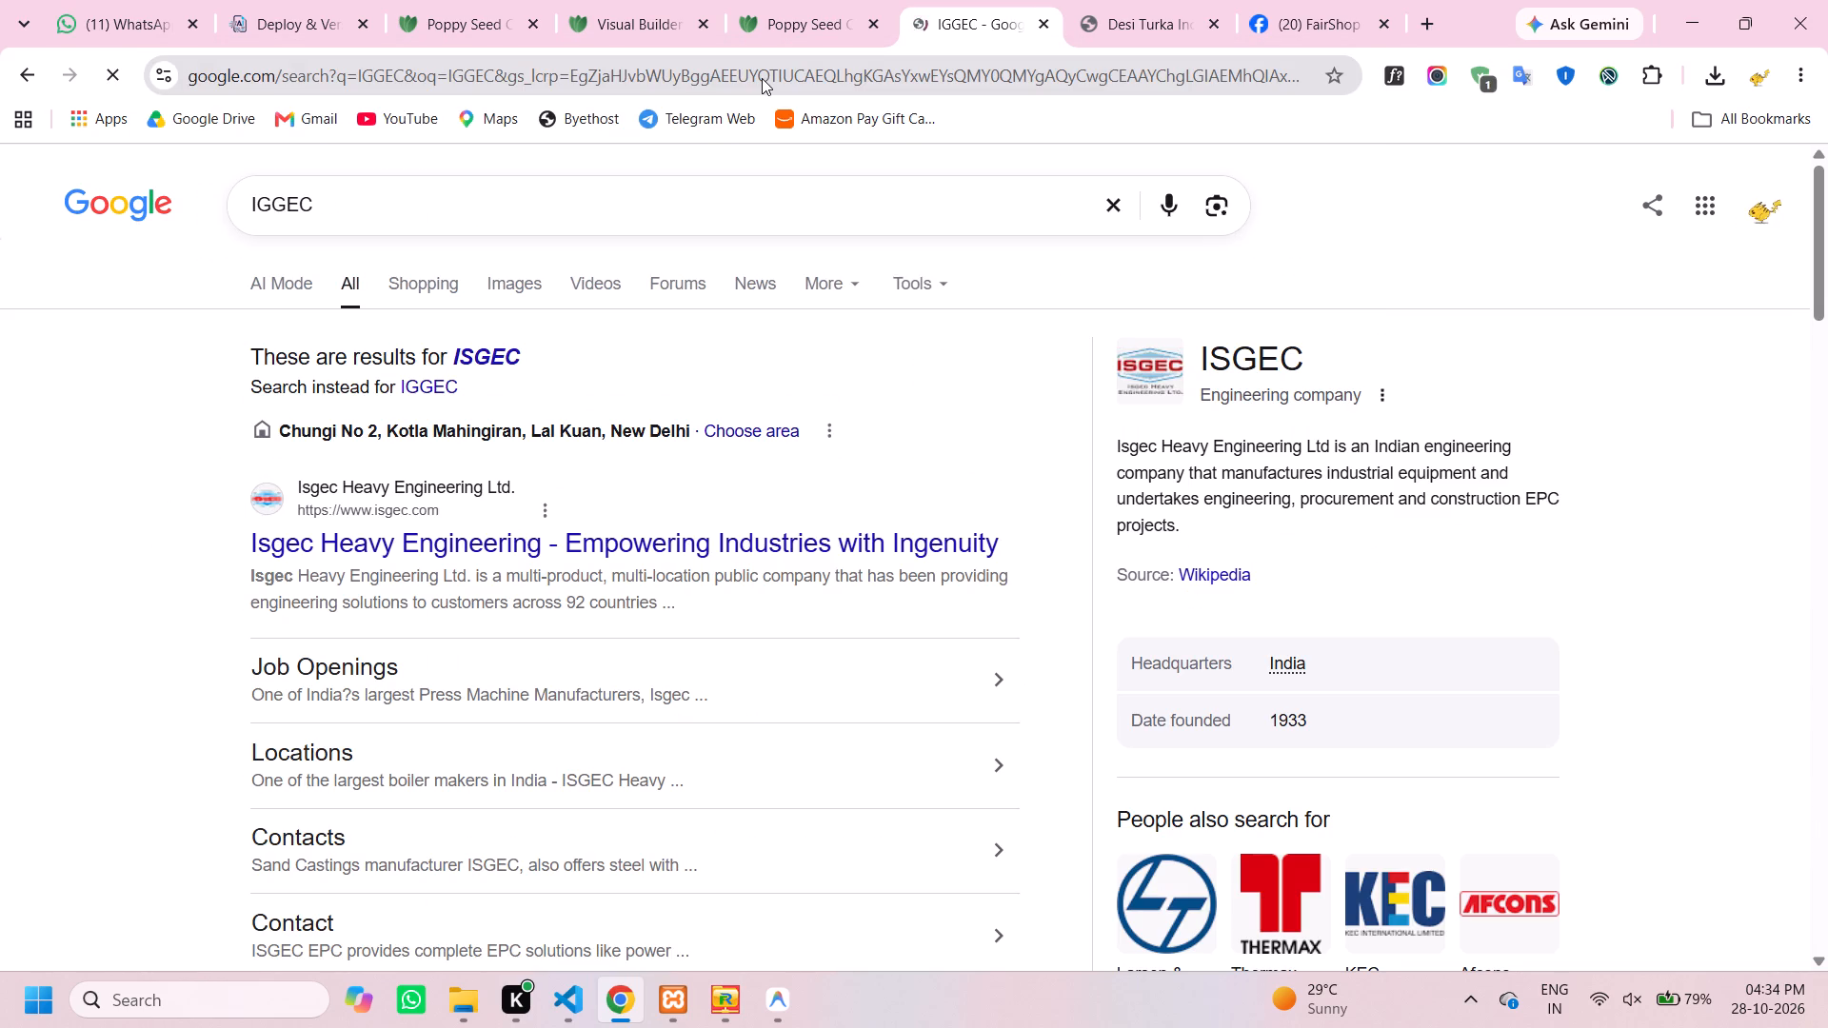
{"action": "left_click", "coordinate": [344, 543]}
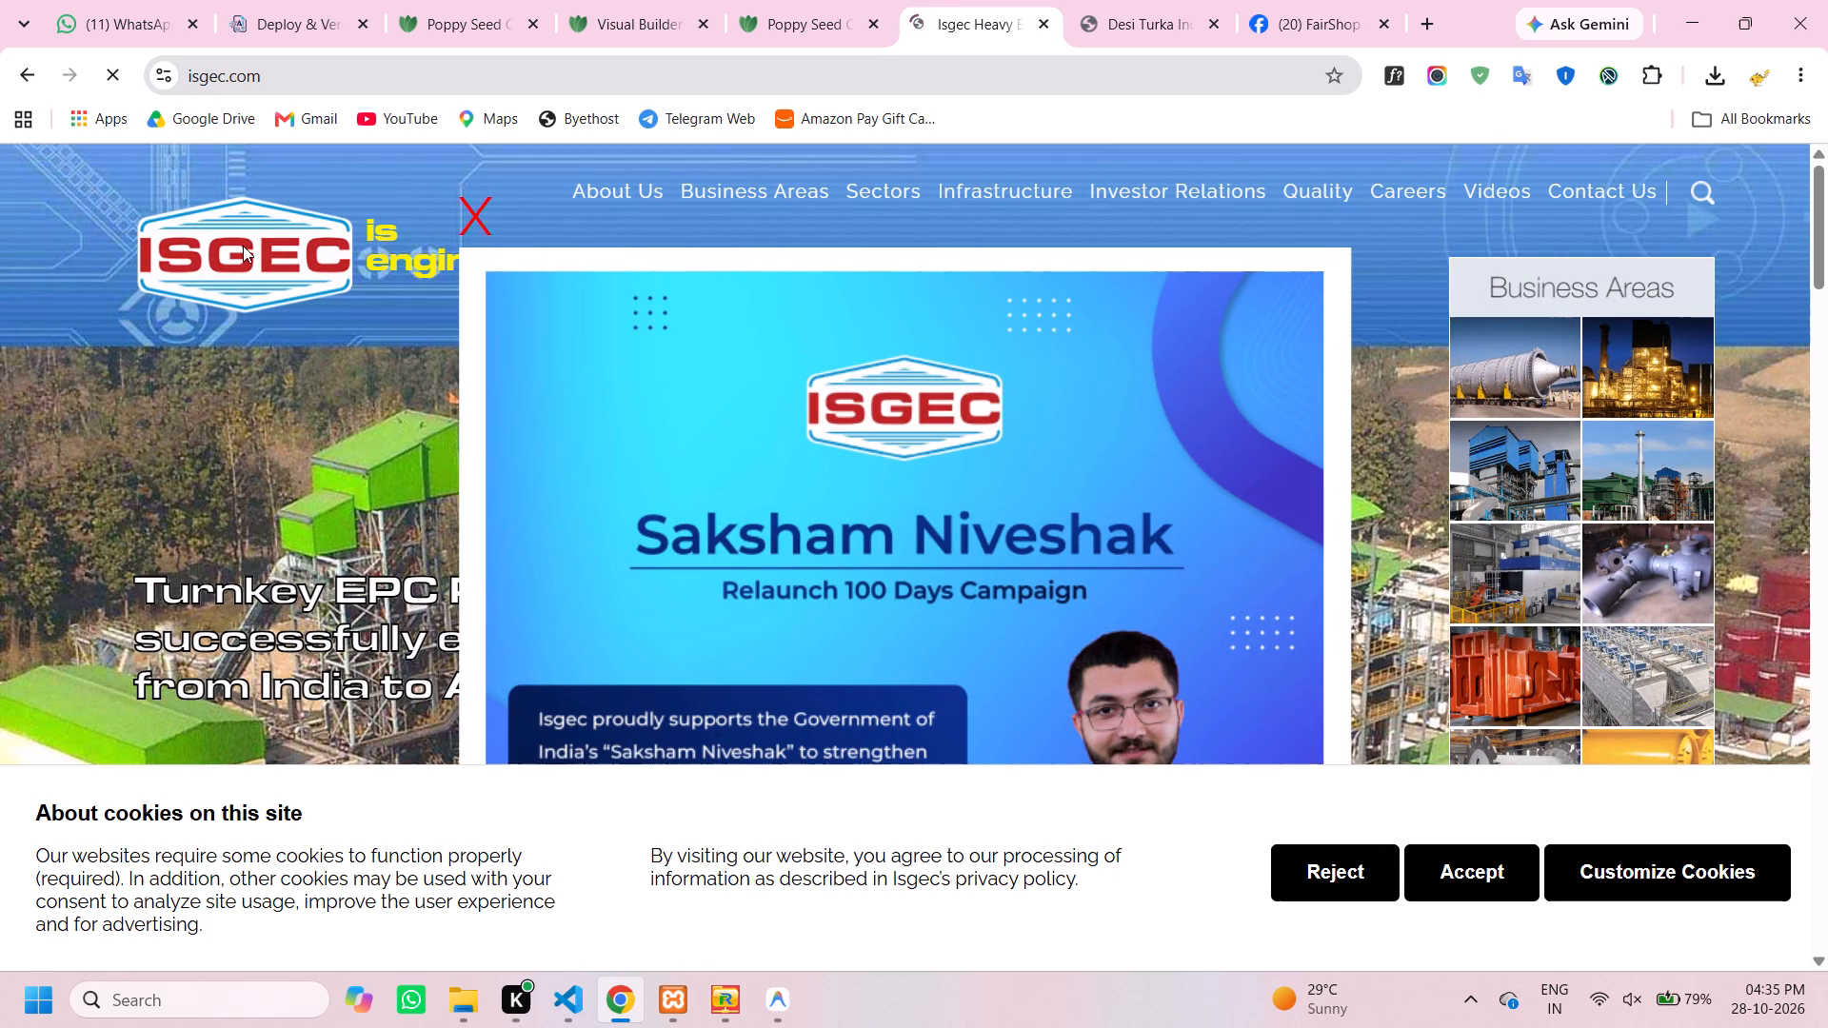
Reject the cookies on the Isgec website and close the Saksham Niveshak popup.
{"action": "right_click", "coordinate": [243, 246]}
{"action": "right_click", "coordinate": [243, 246]}
{"action": "left_click", "coordinate": [1357, 878]}
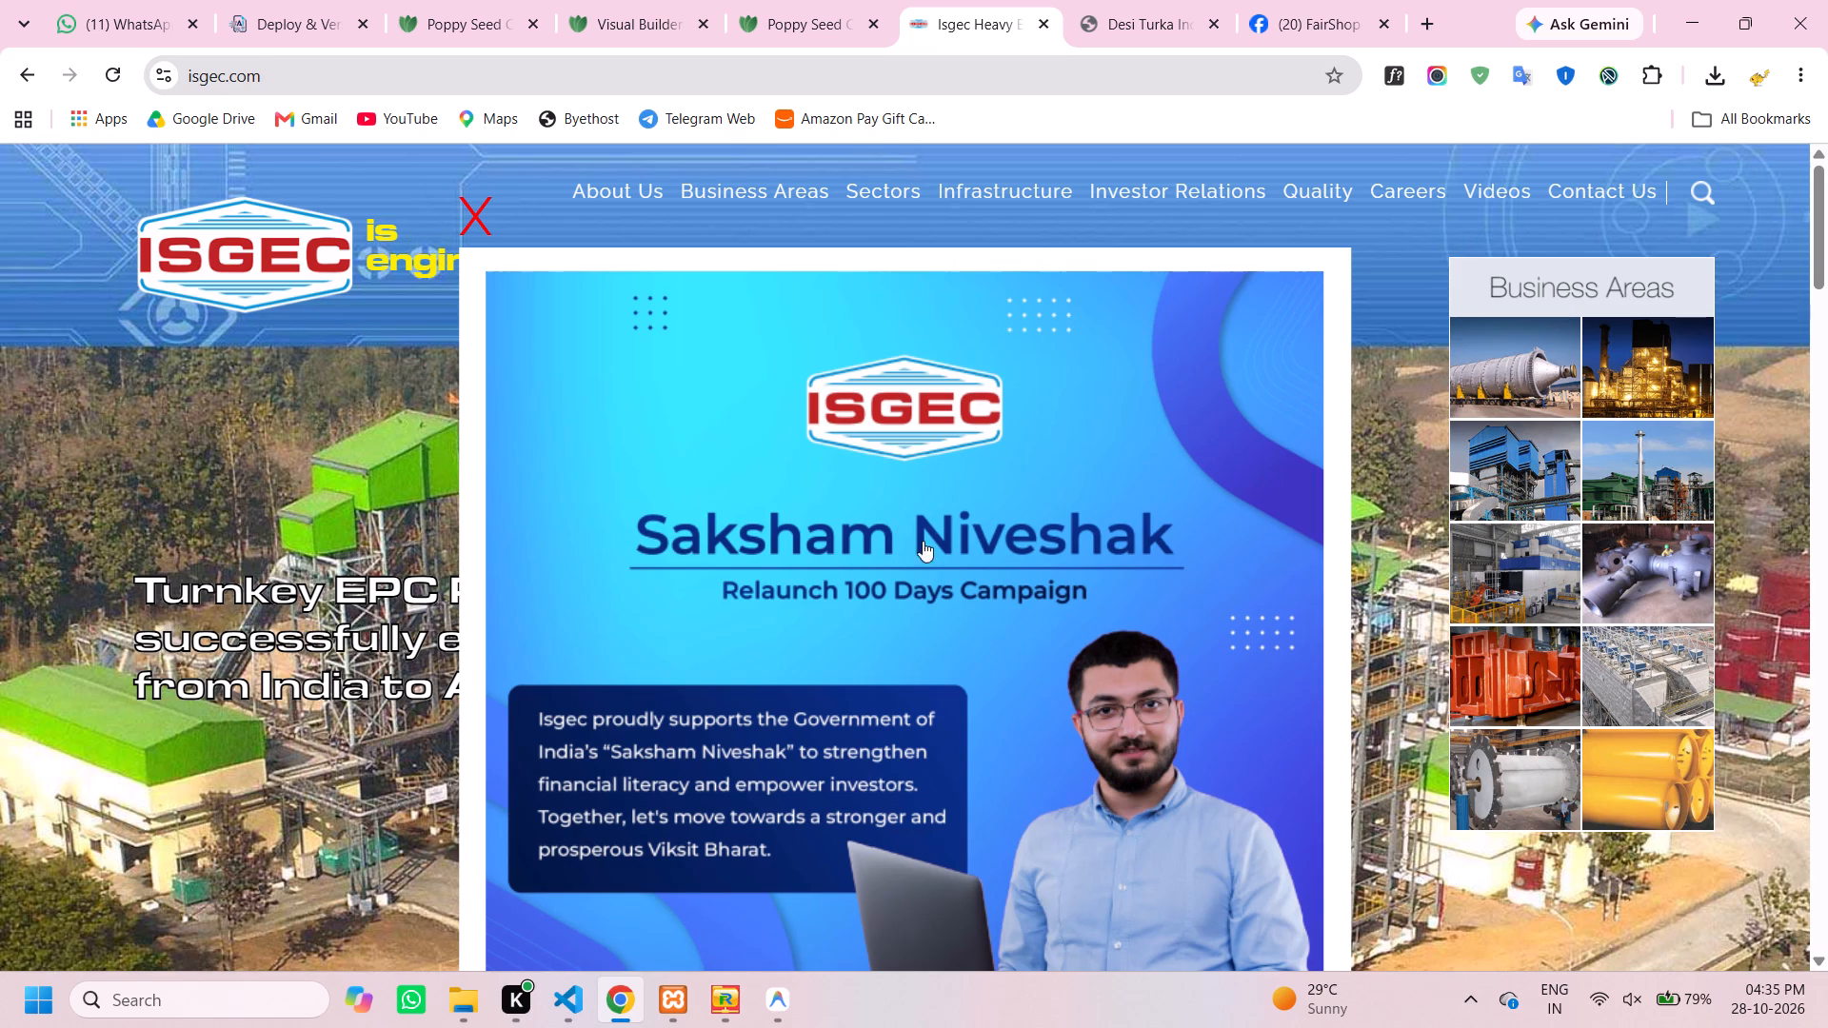
{"action": "left_click", "coordinate": [473, 221]}
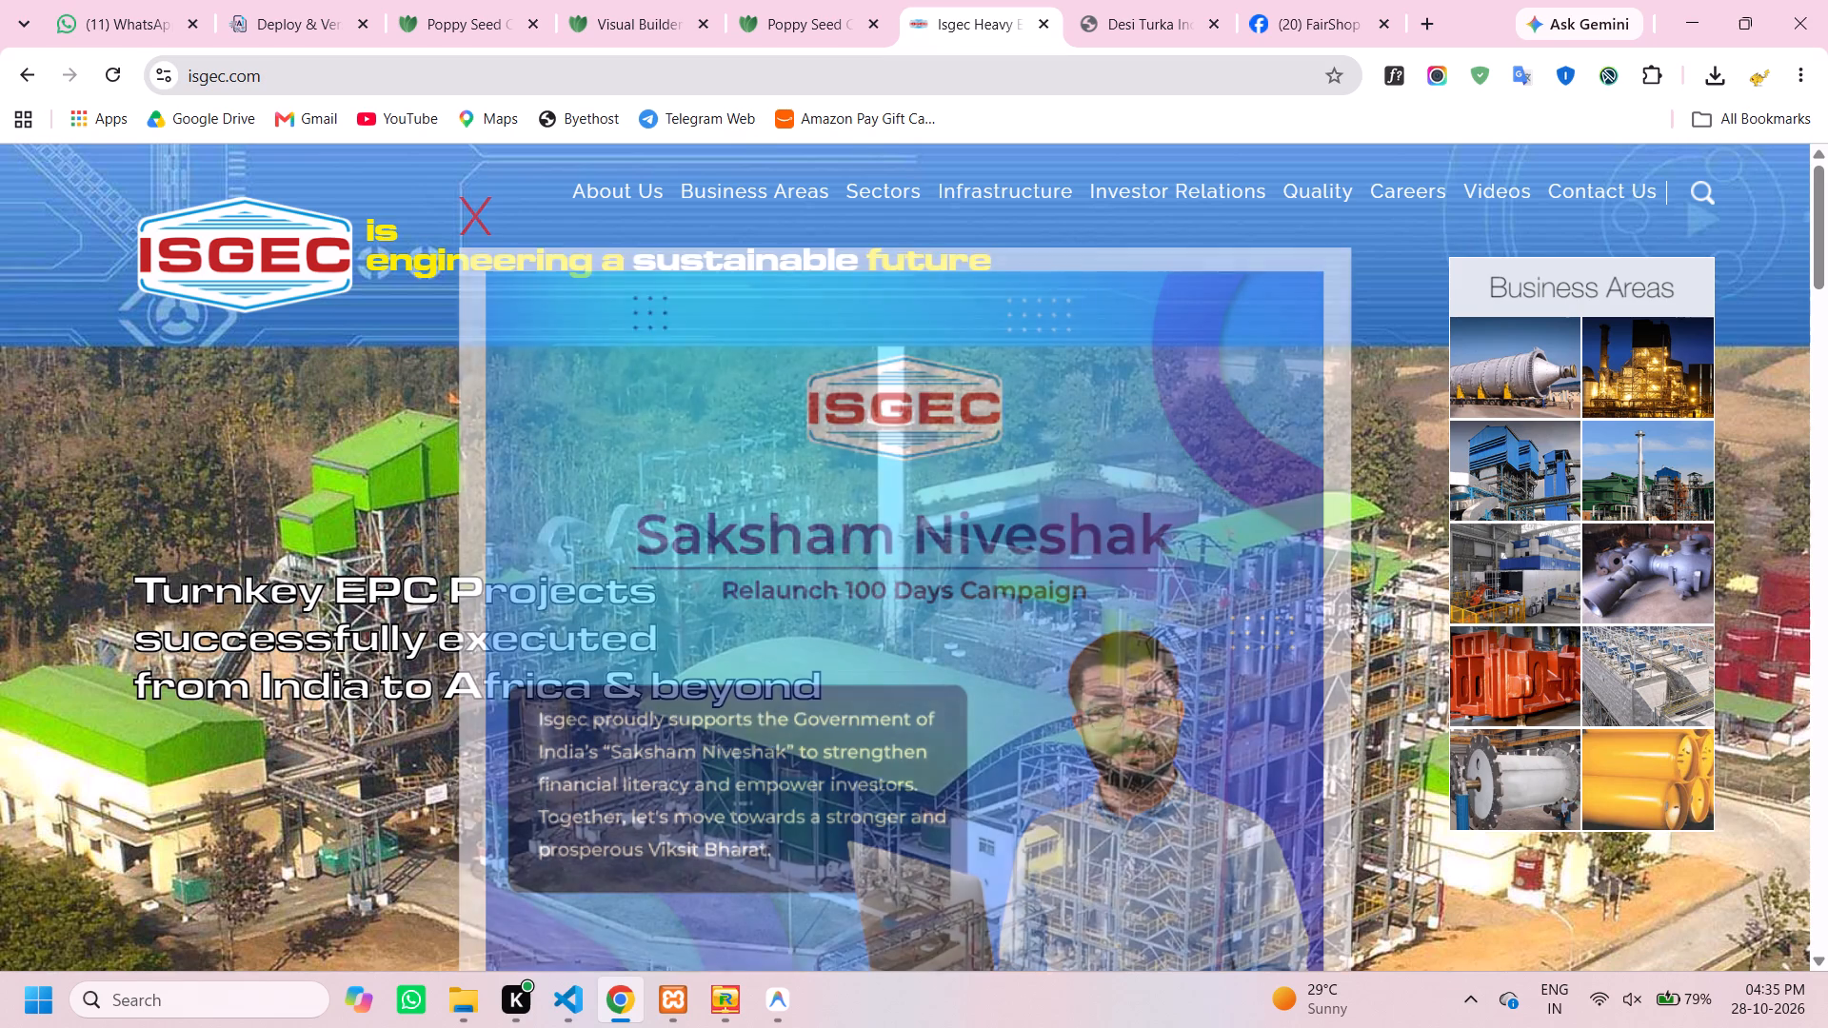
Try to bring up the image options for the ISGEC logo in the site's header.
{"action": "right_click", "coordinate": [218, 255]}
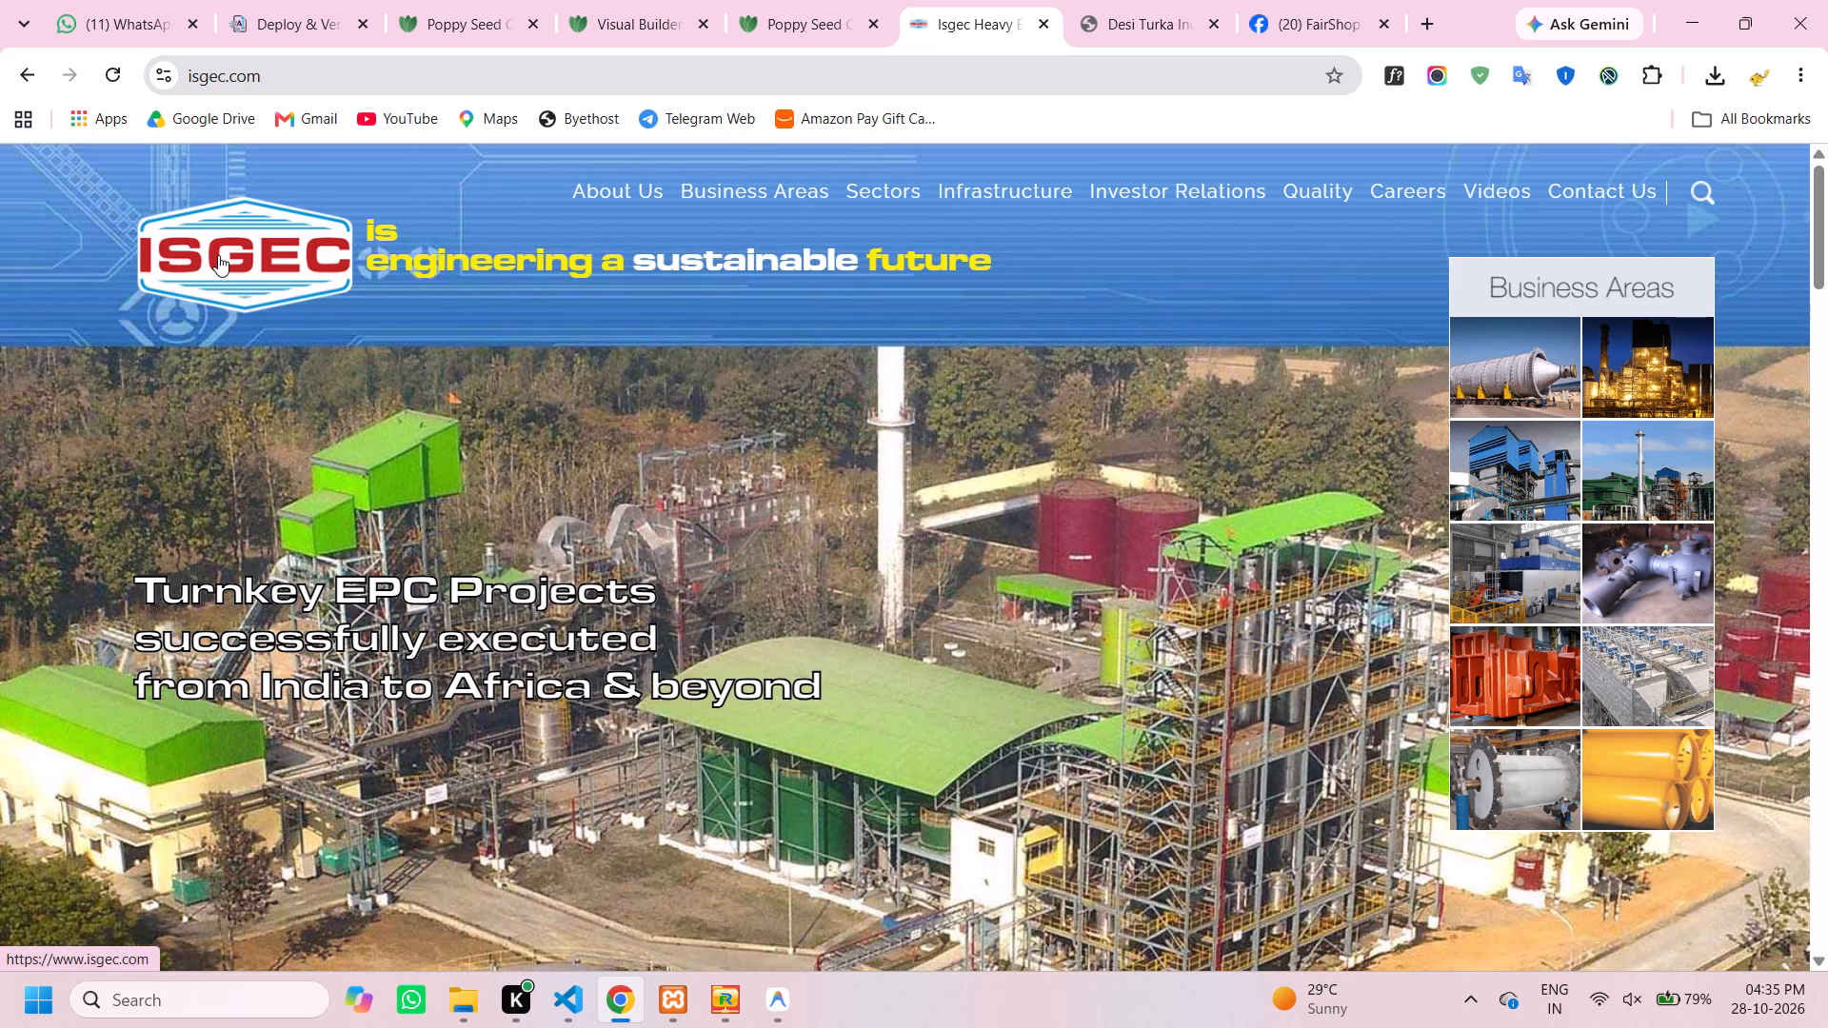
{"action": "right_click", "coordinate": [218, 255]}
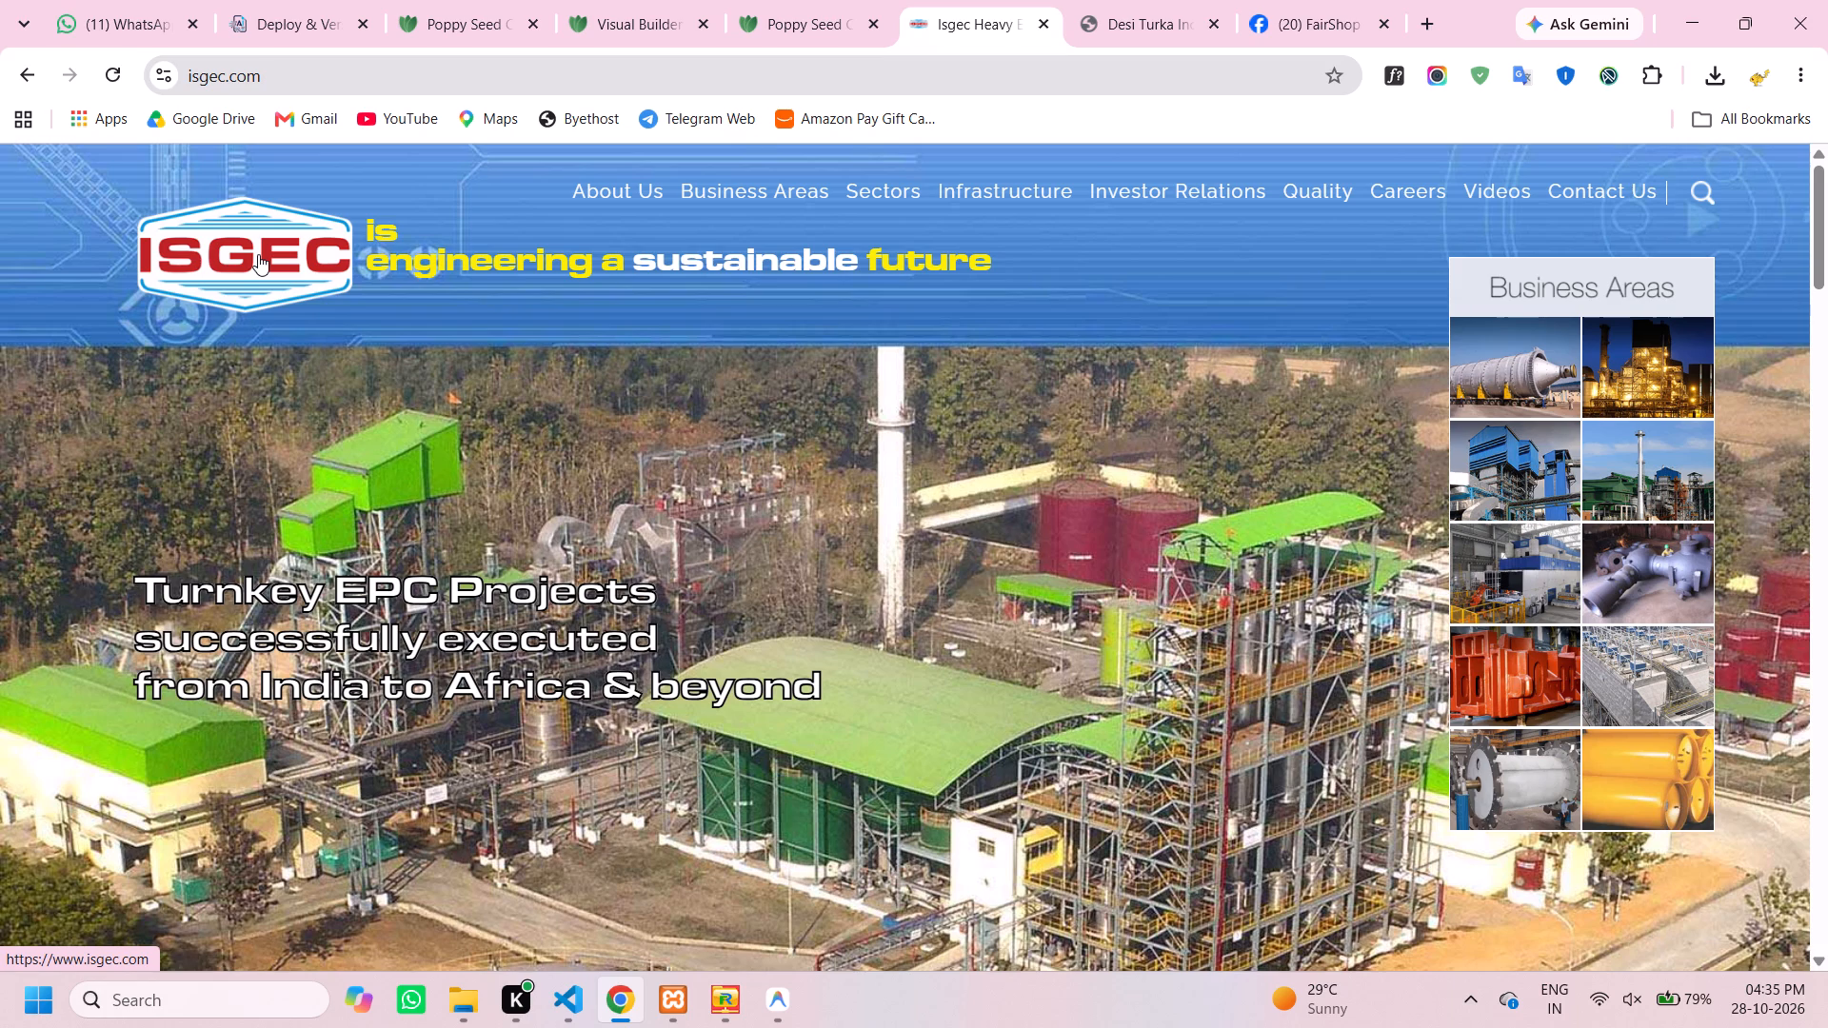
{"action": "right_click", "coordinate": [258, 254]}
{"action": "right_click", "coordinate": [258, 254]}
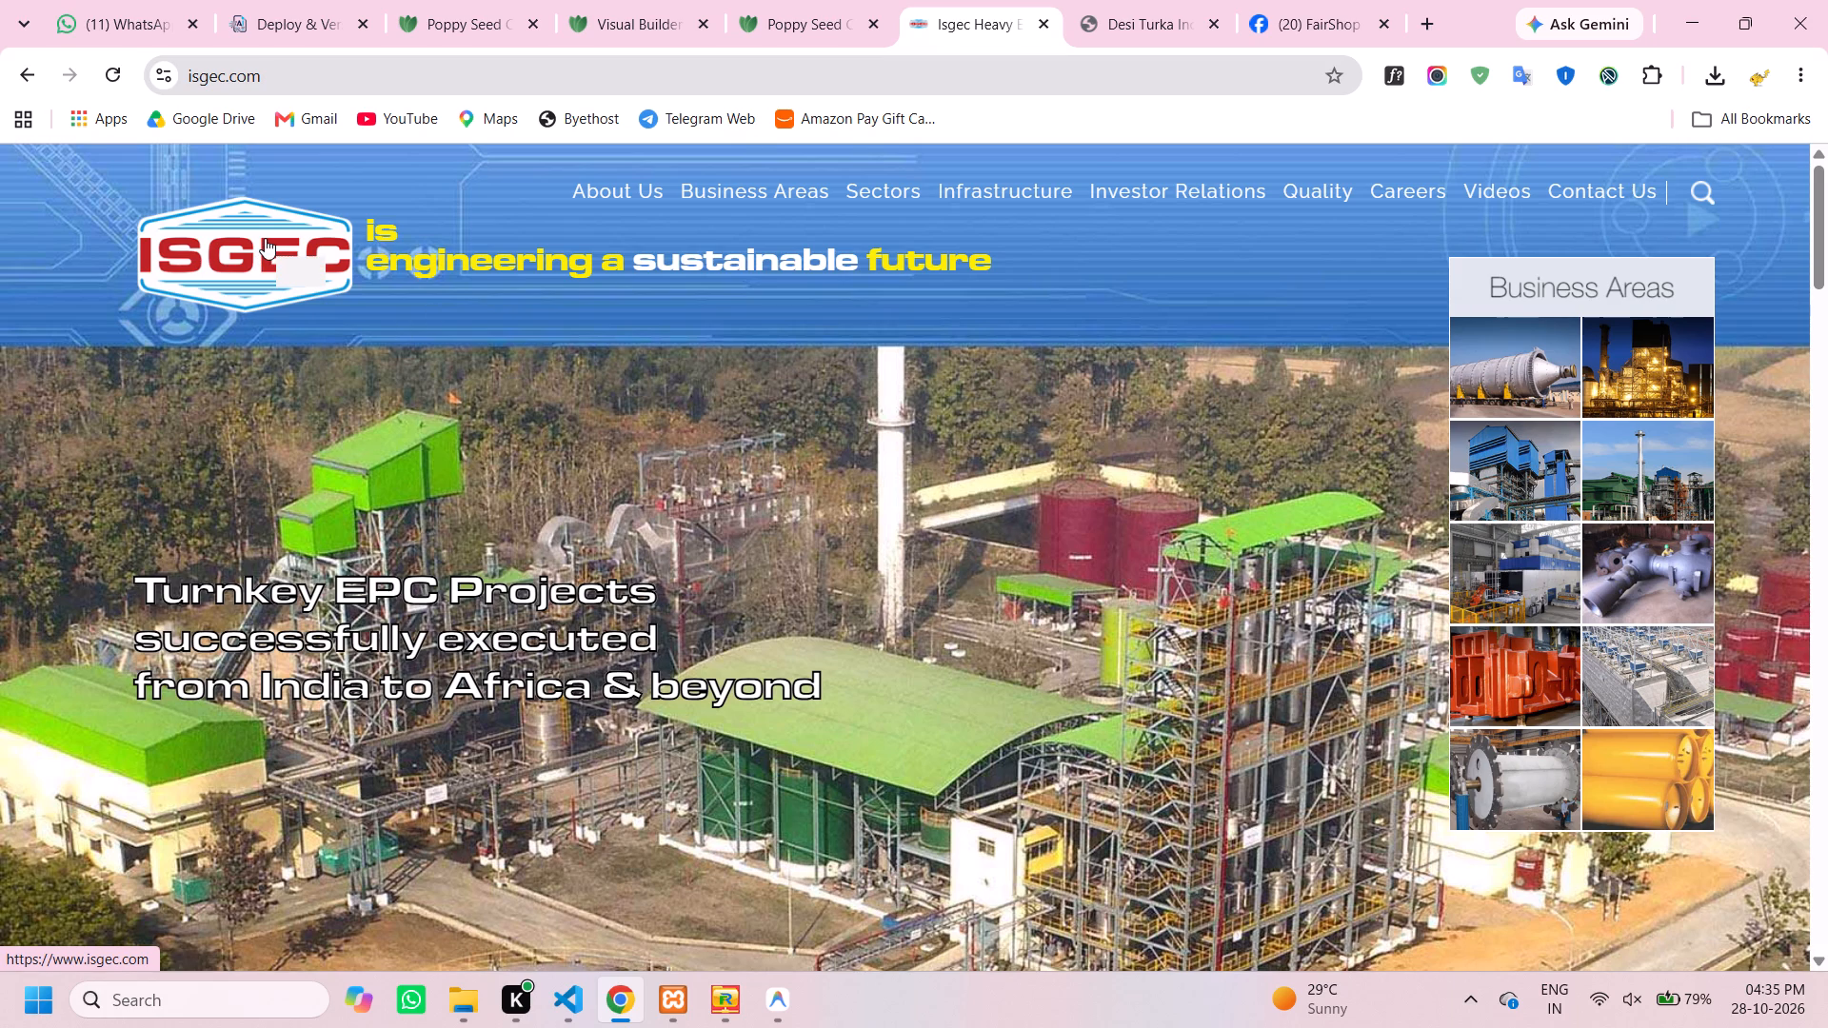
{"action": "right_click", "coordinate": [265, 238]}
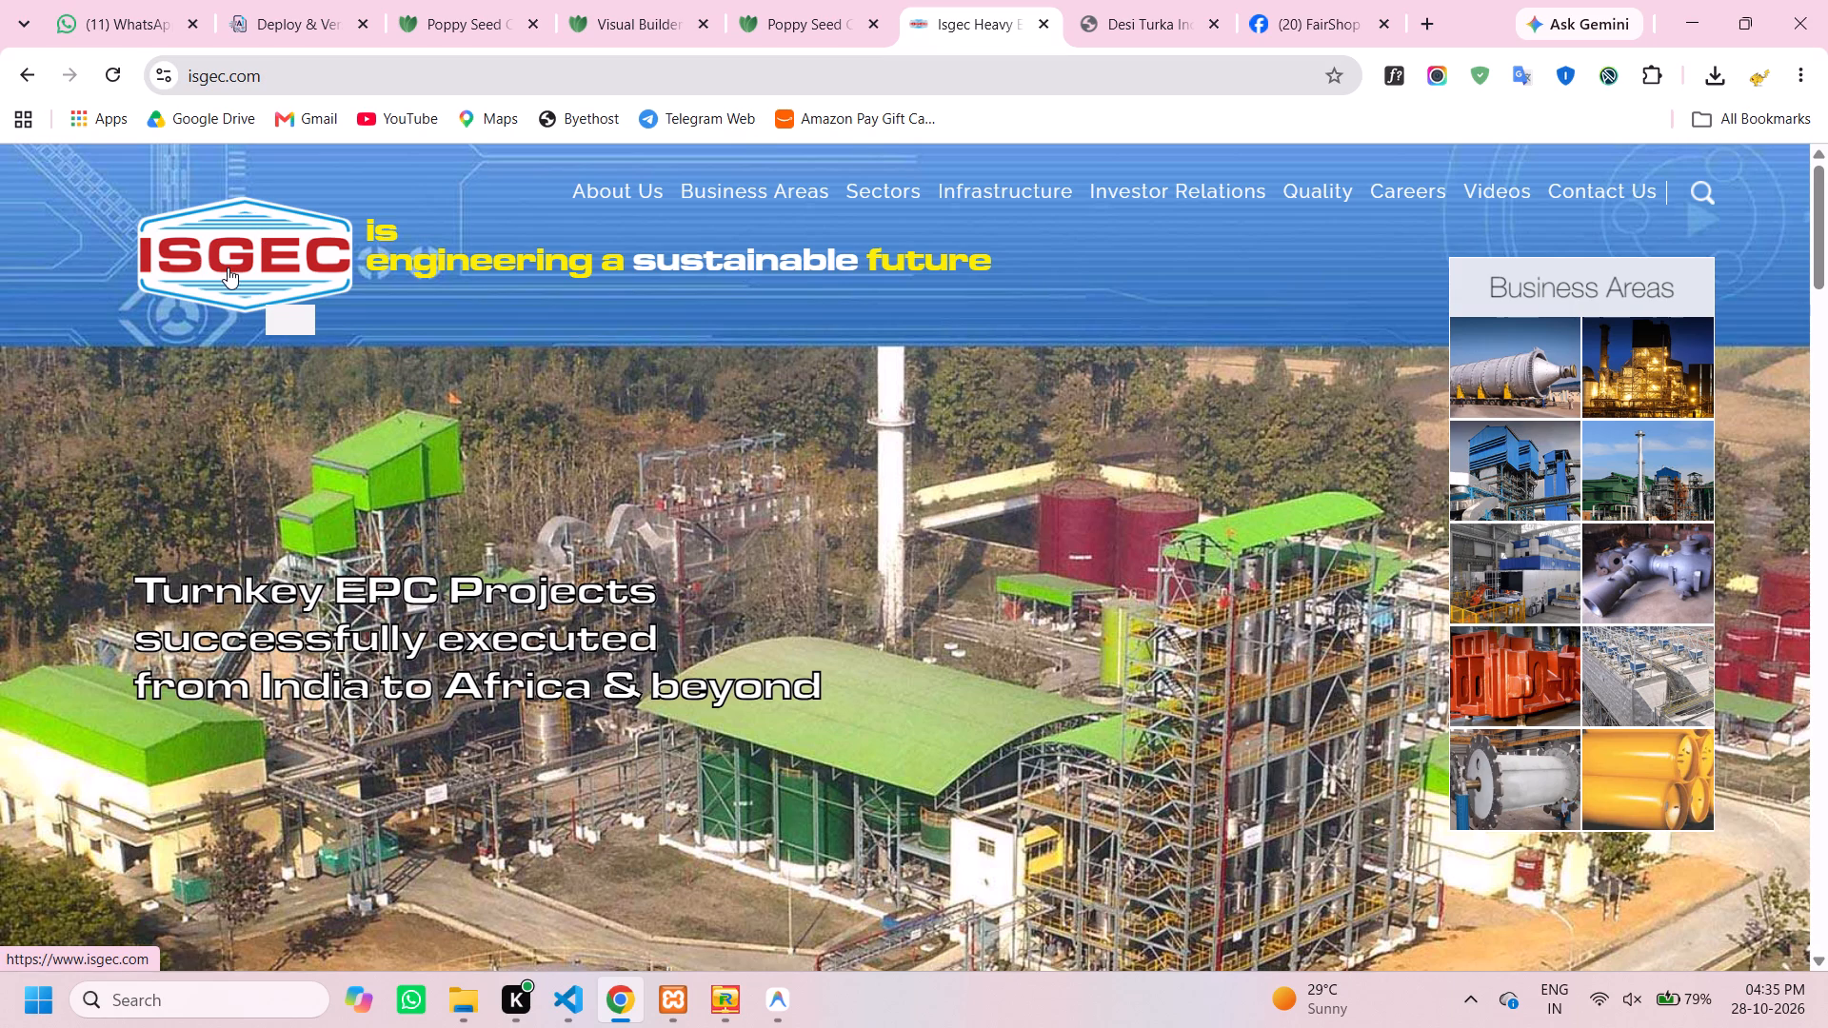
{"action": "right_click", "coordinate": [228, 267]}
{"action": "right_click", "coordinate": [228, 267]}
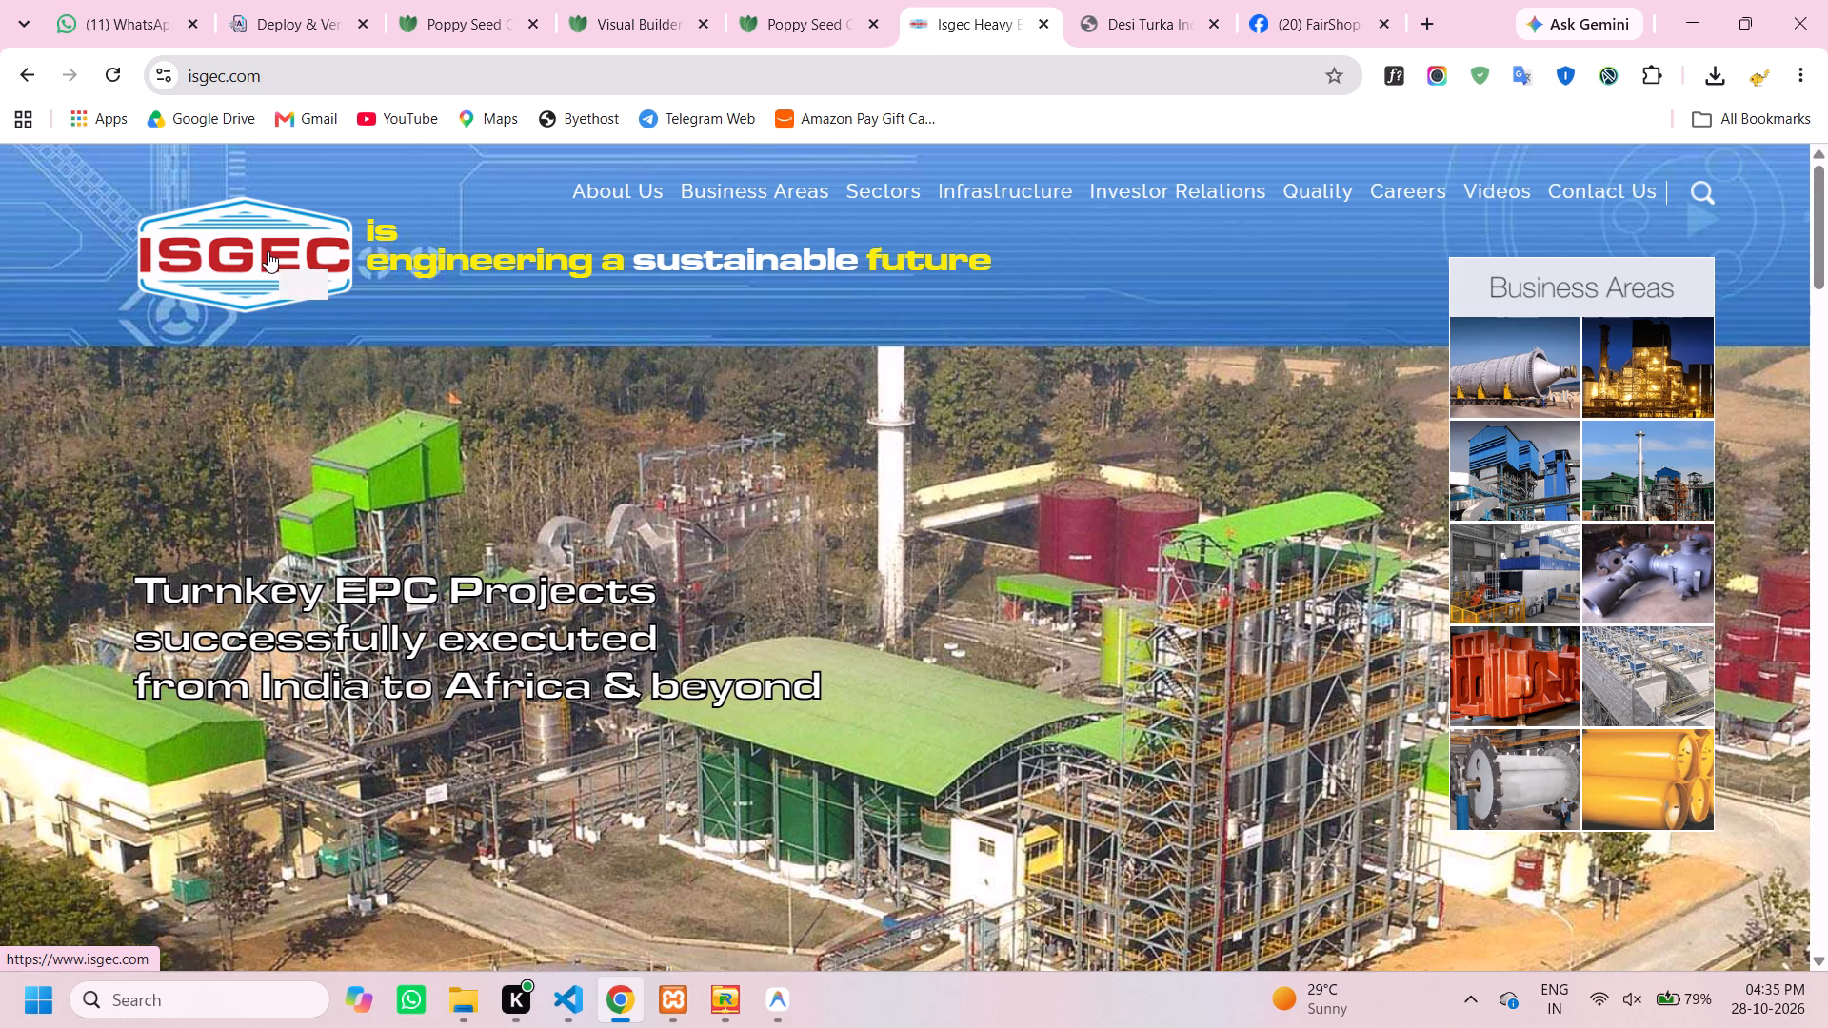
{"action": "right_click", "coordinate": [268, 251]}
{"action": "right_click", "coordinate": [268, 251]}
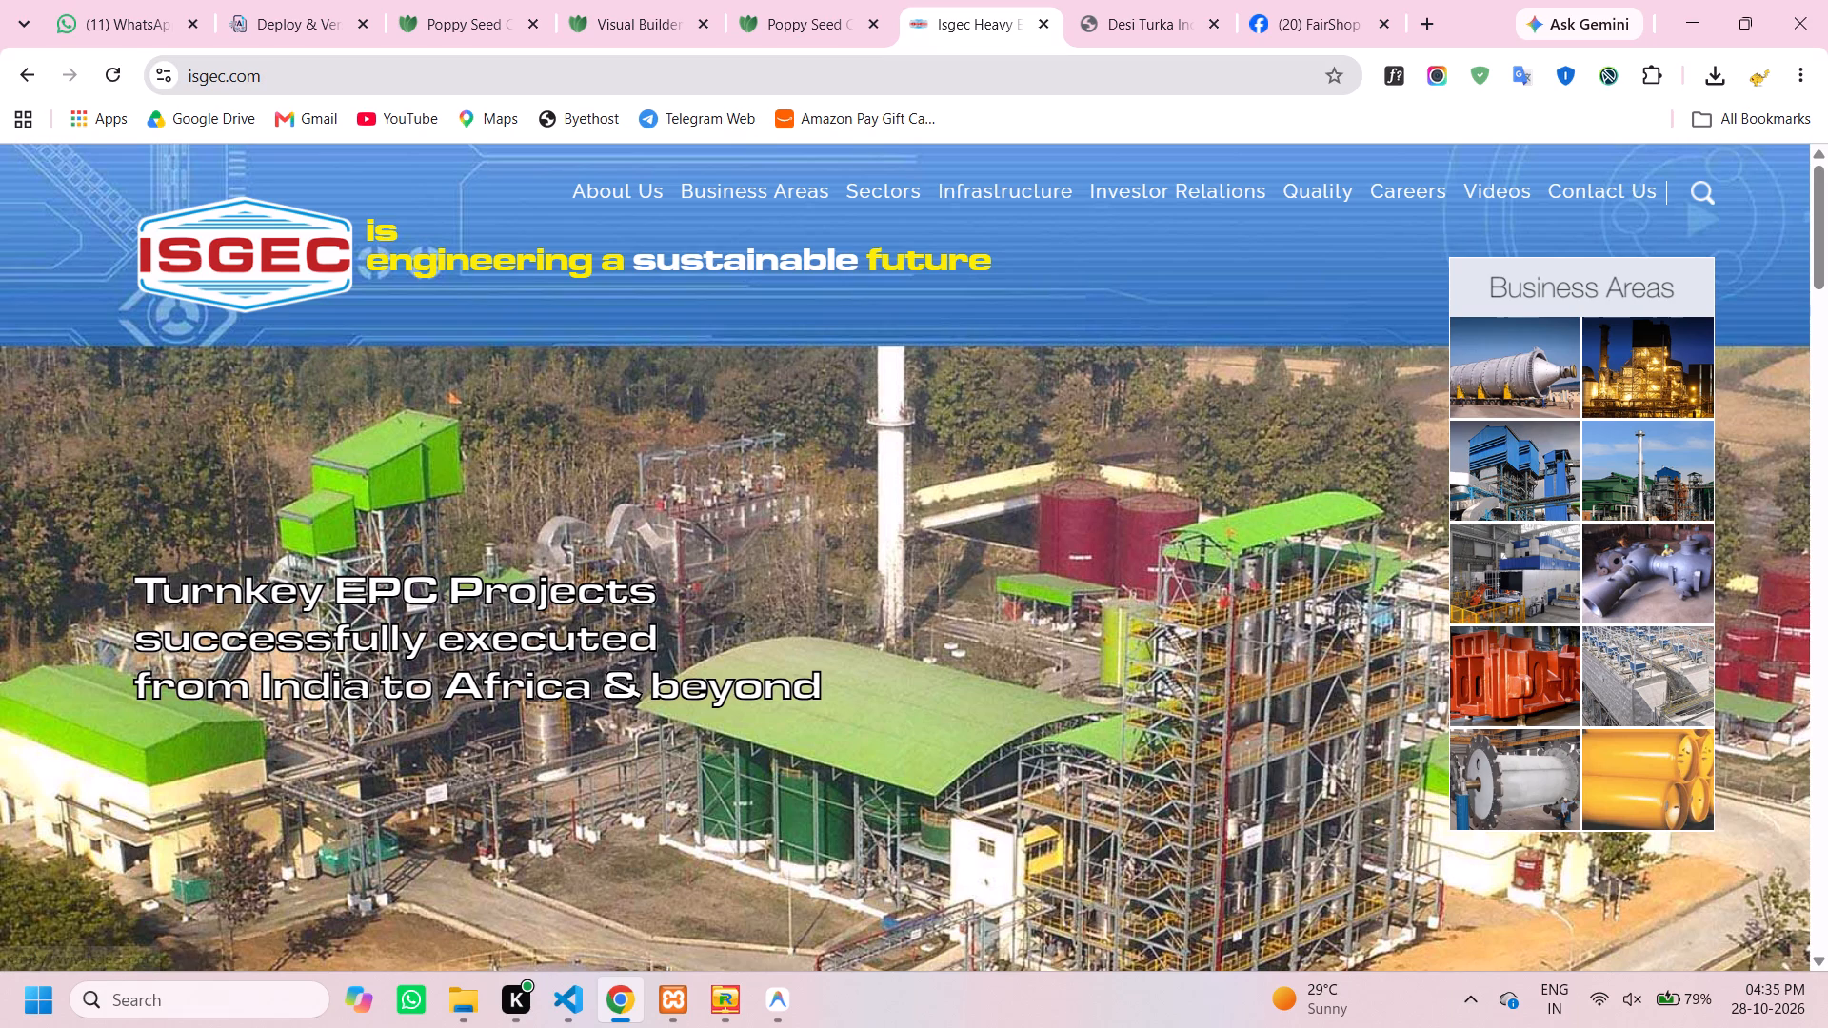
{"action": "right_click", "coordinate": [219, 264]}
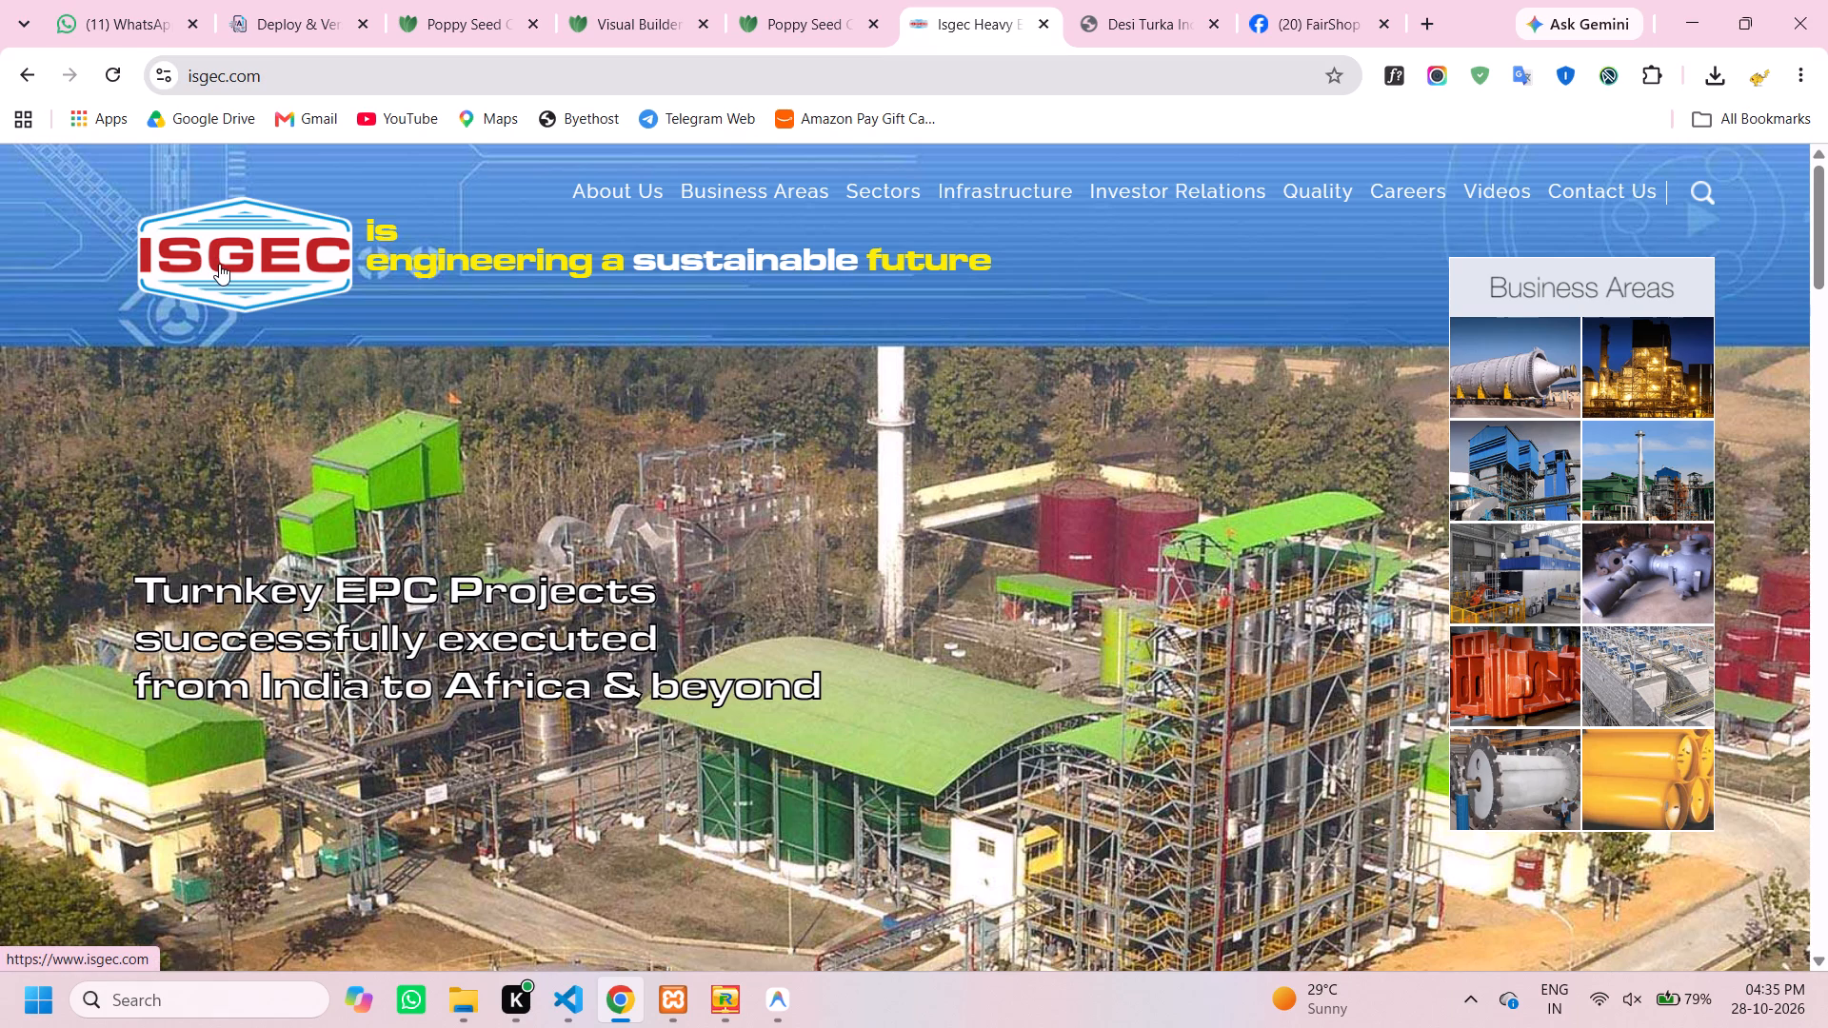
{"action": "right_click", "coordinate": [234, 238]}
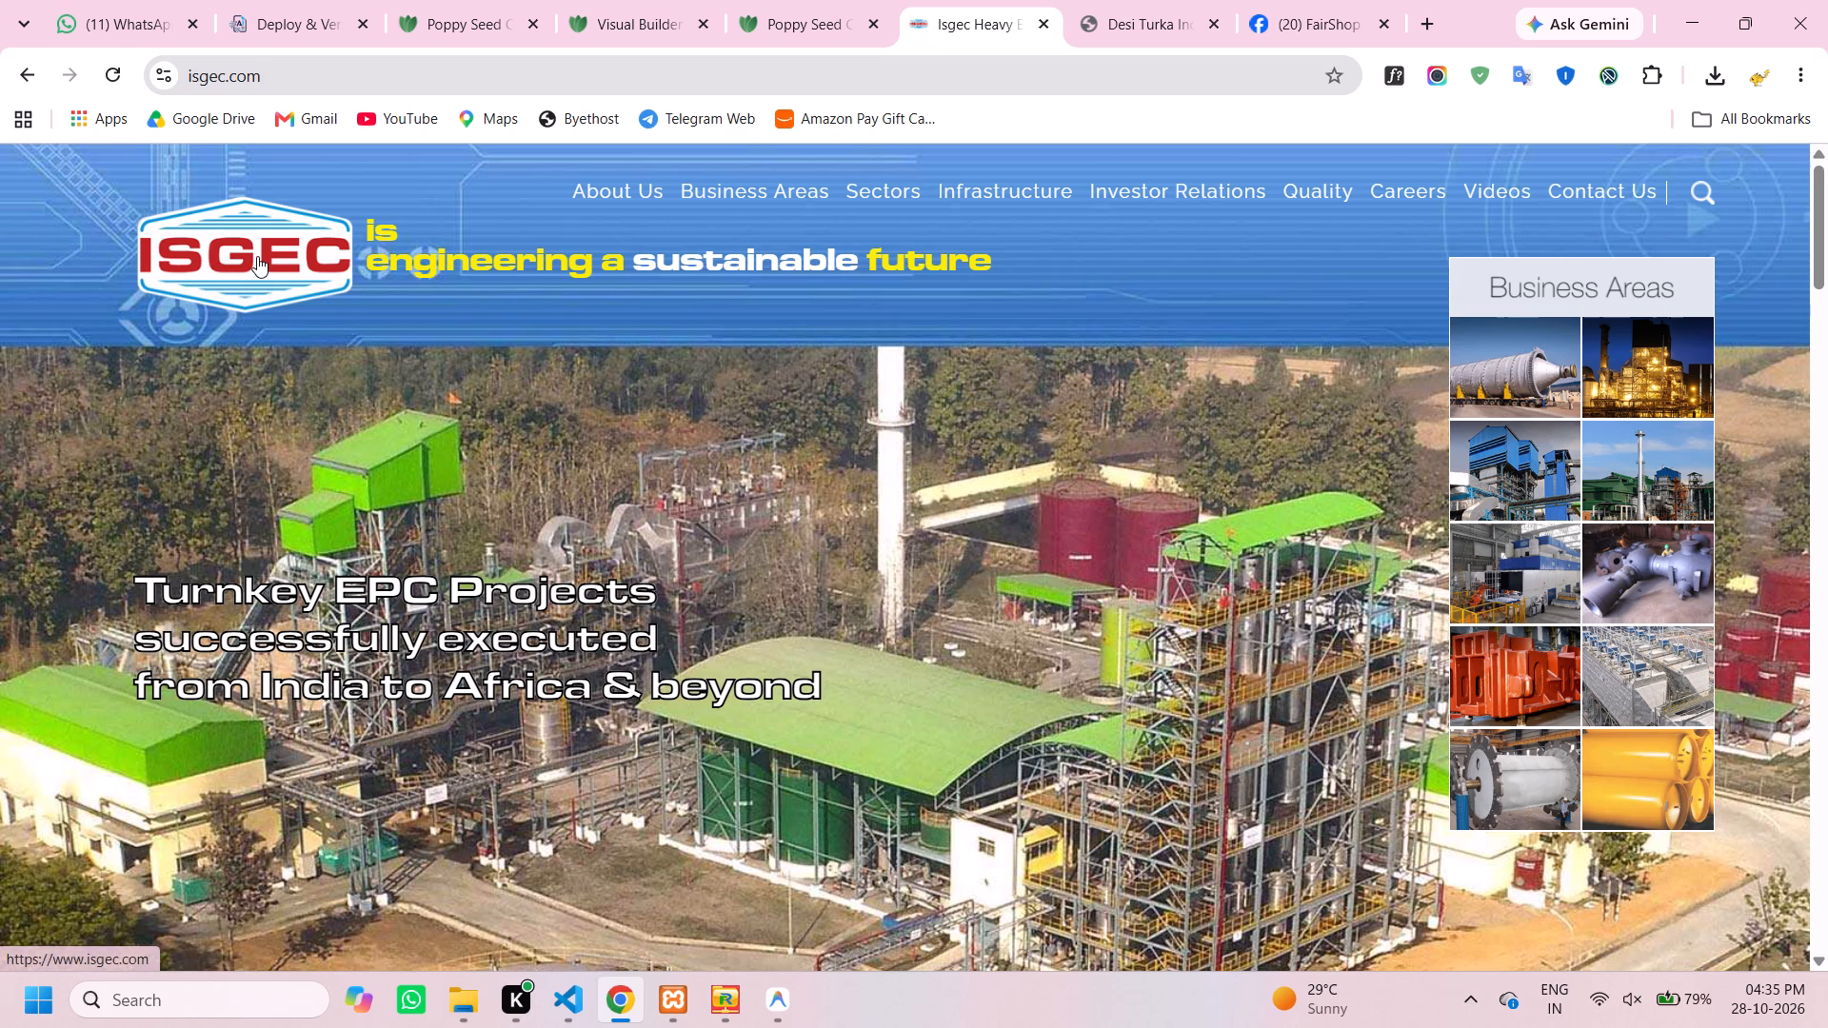
Inspect the ISGEC header logo in the developer tools' desktop view and open its source image, logo.png.
{"action": "key", "text": "F12"}
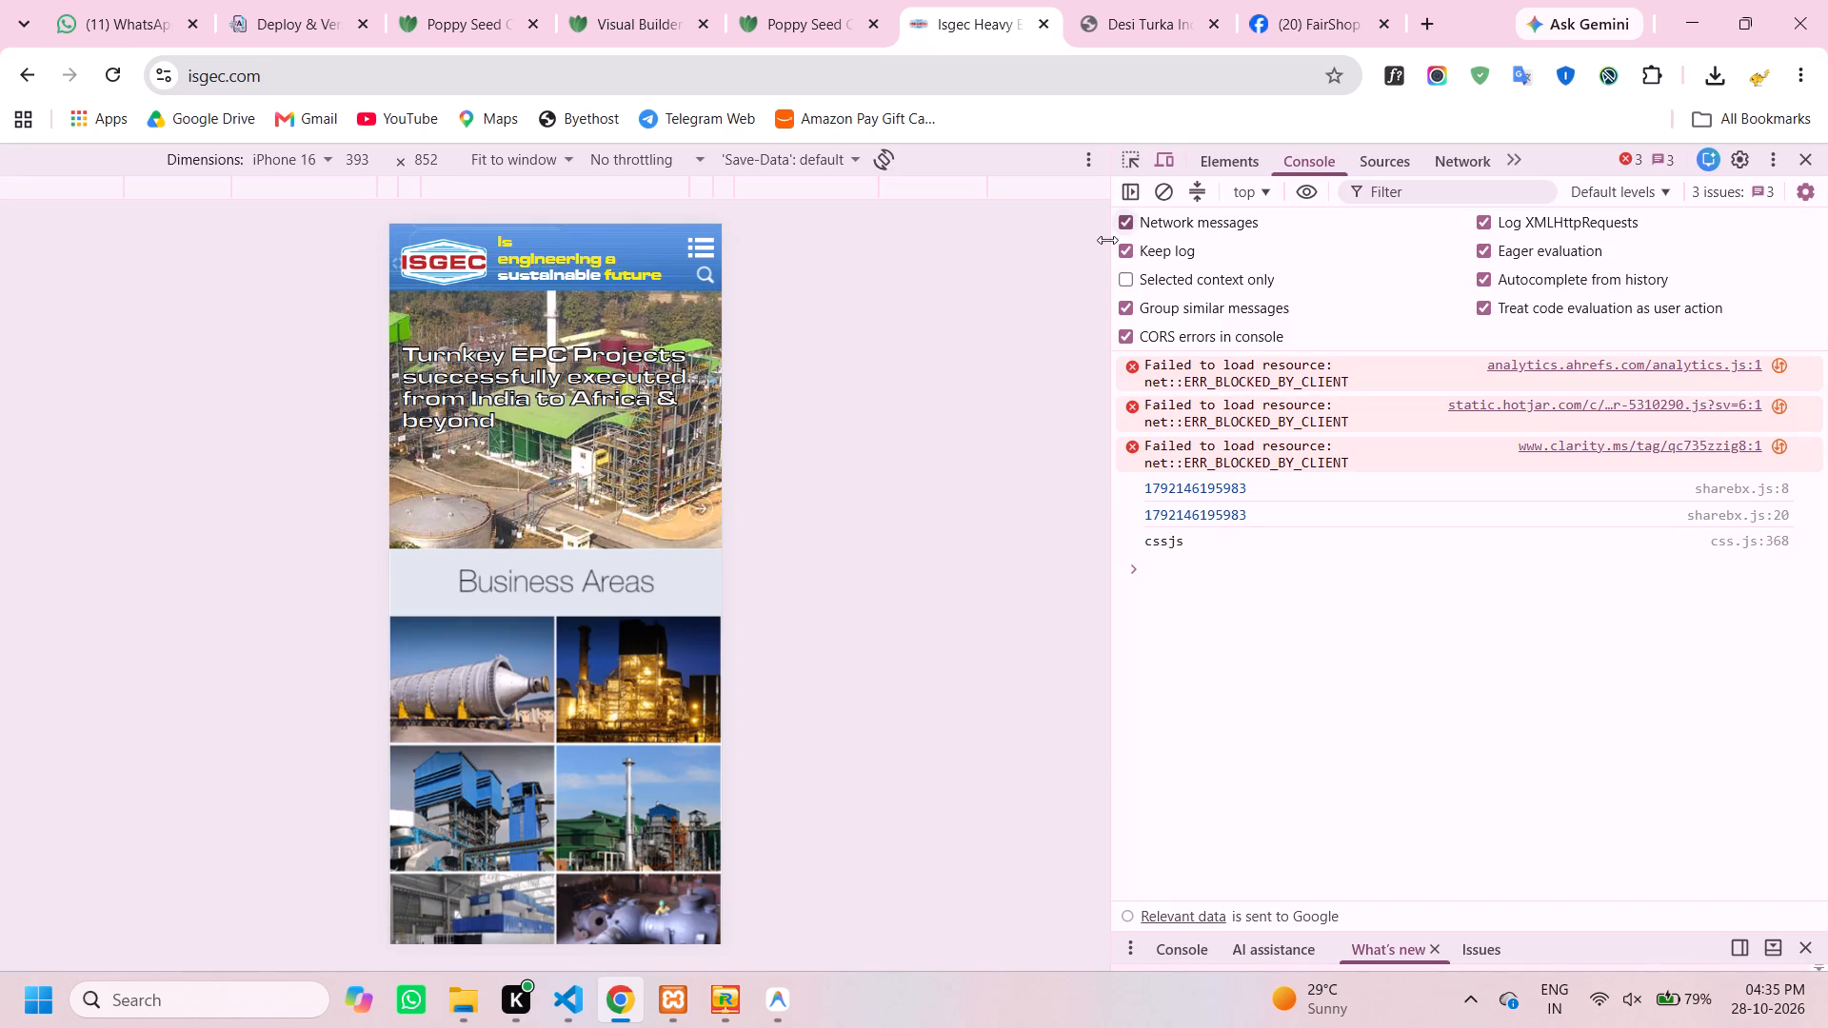
{"action": "left_click", "coordinate": [1166, 165]}
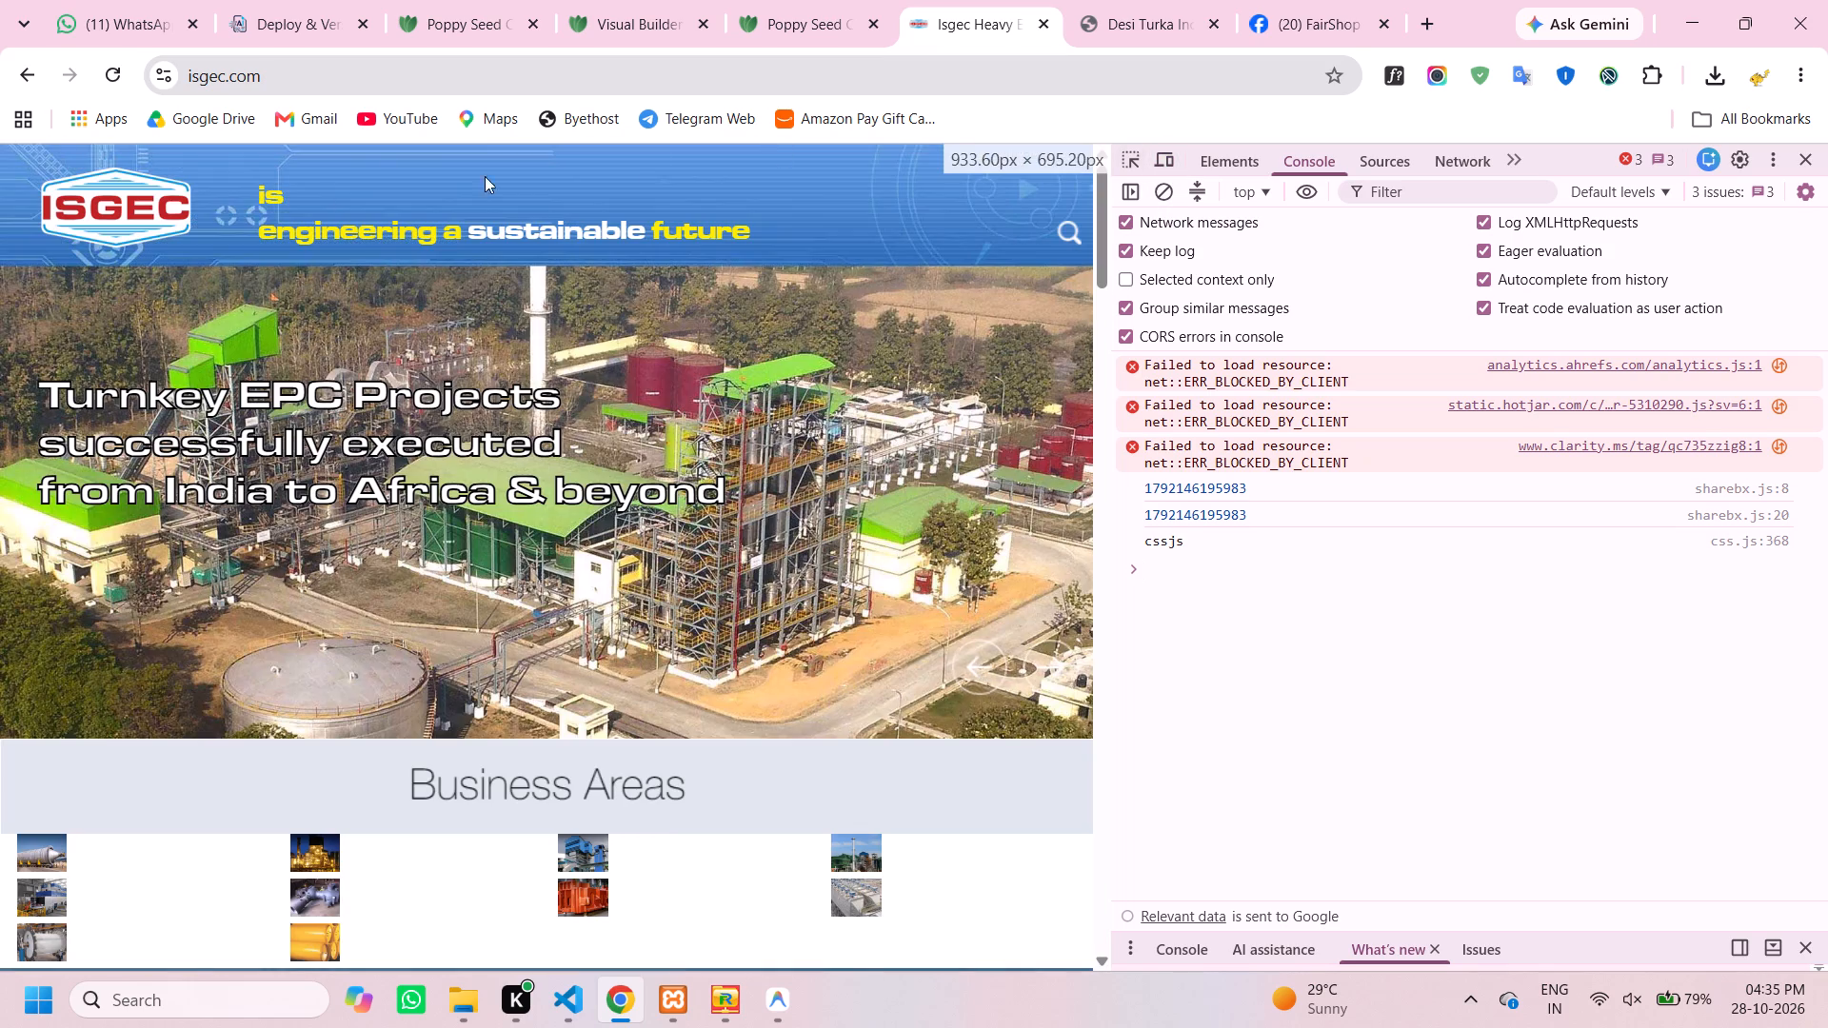
{"action": "left_click", "coordinate": [1133, 153]}
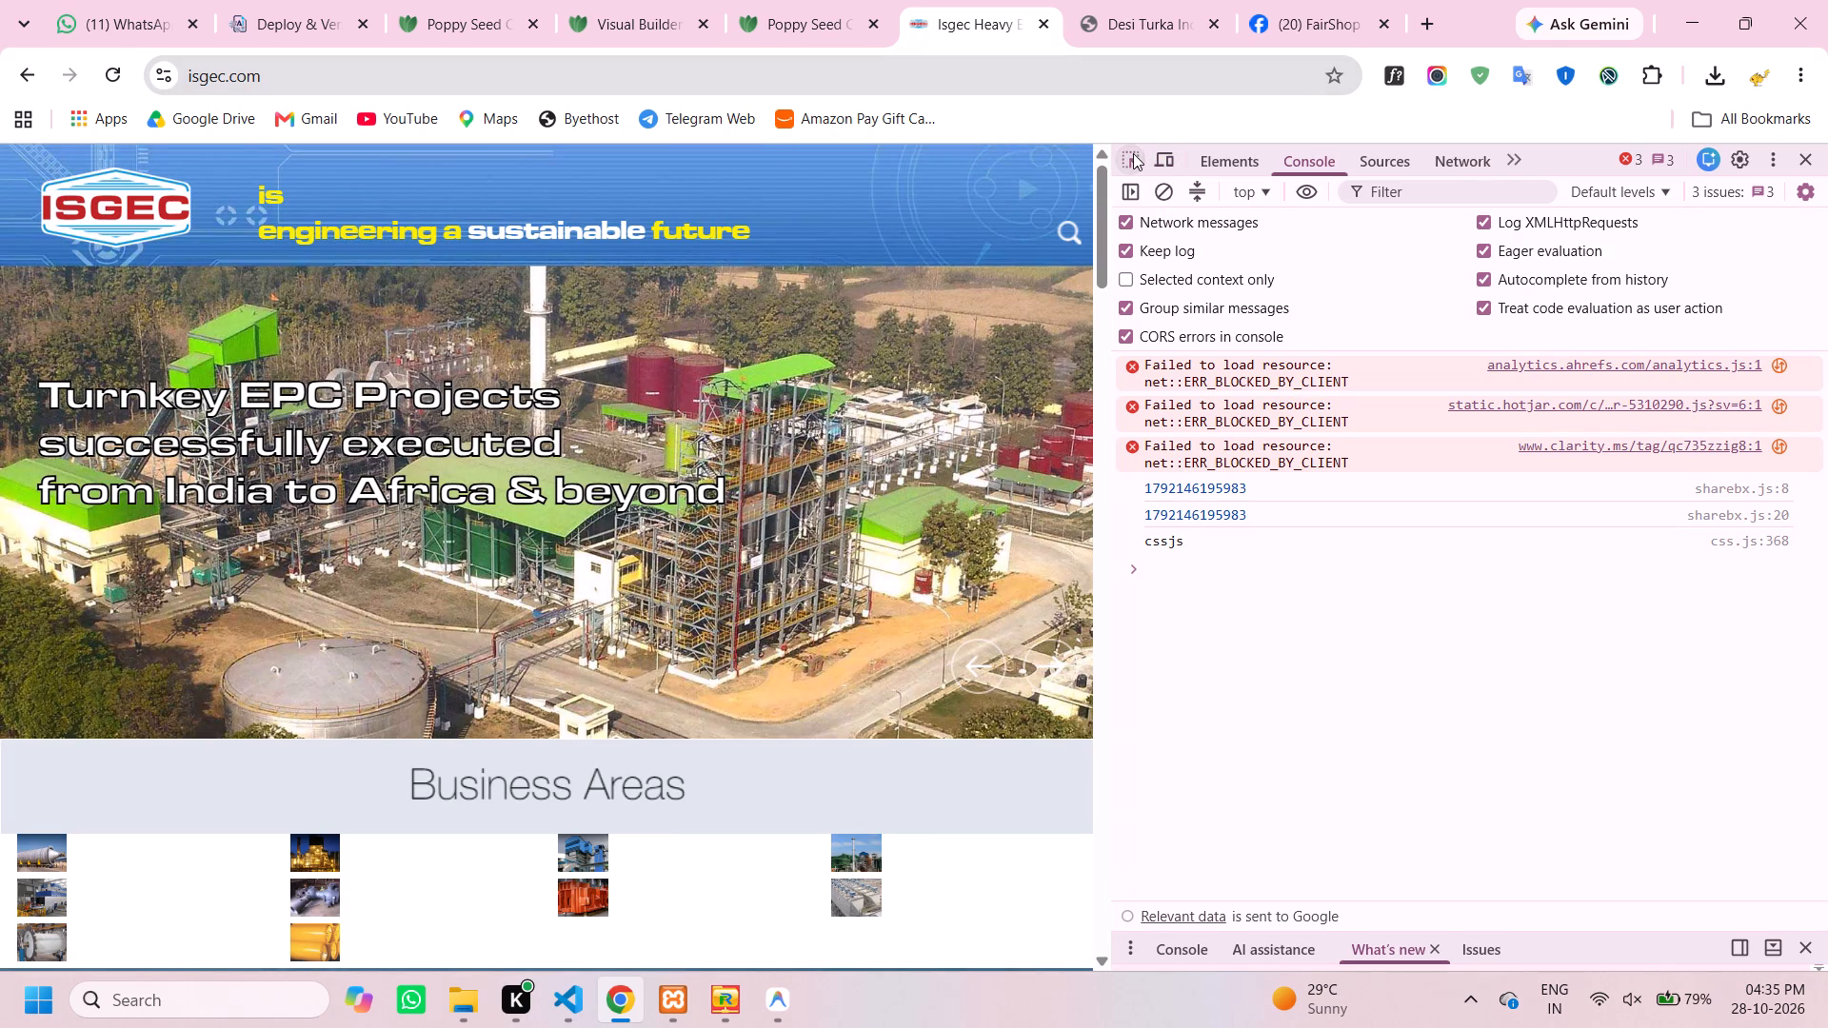
{"action": "left_click", "coordinate": [143, 194]}
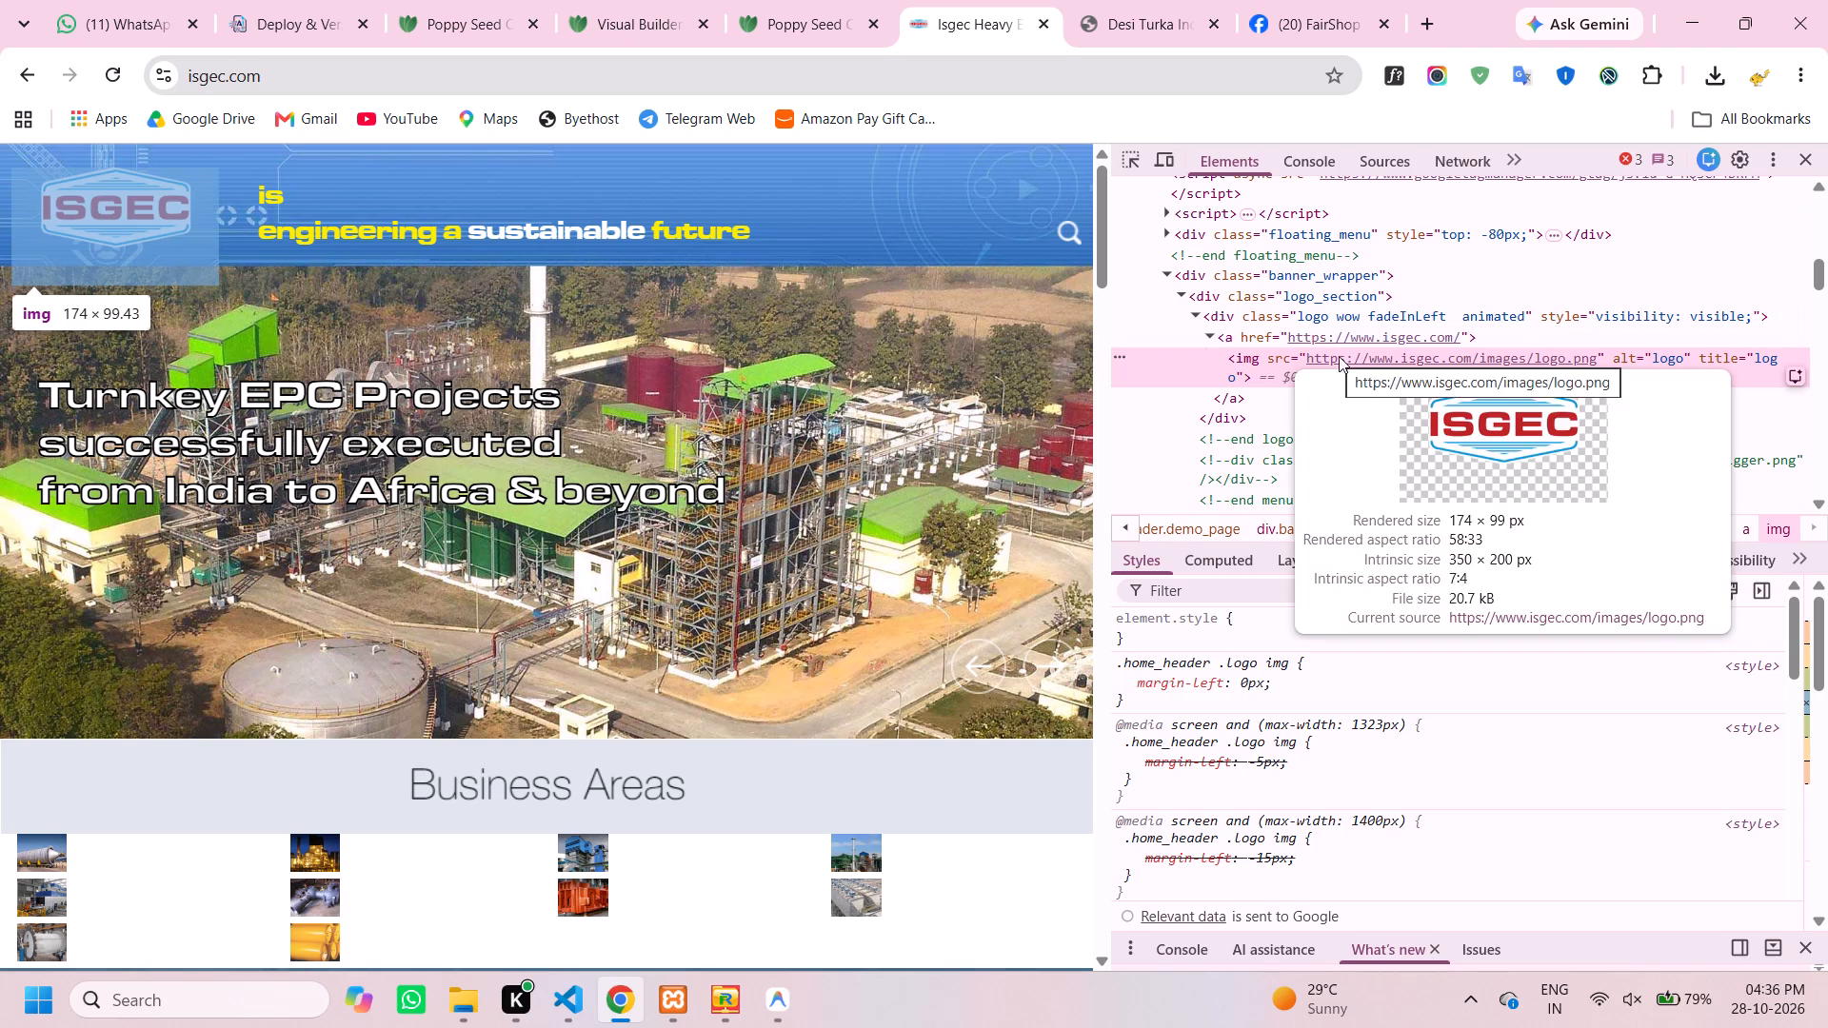
{"action": "left_click", "coordinate": [1474, 611]}
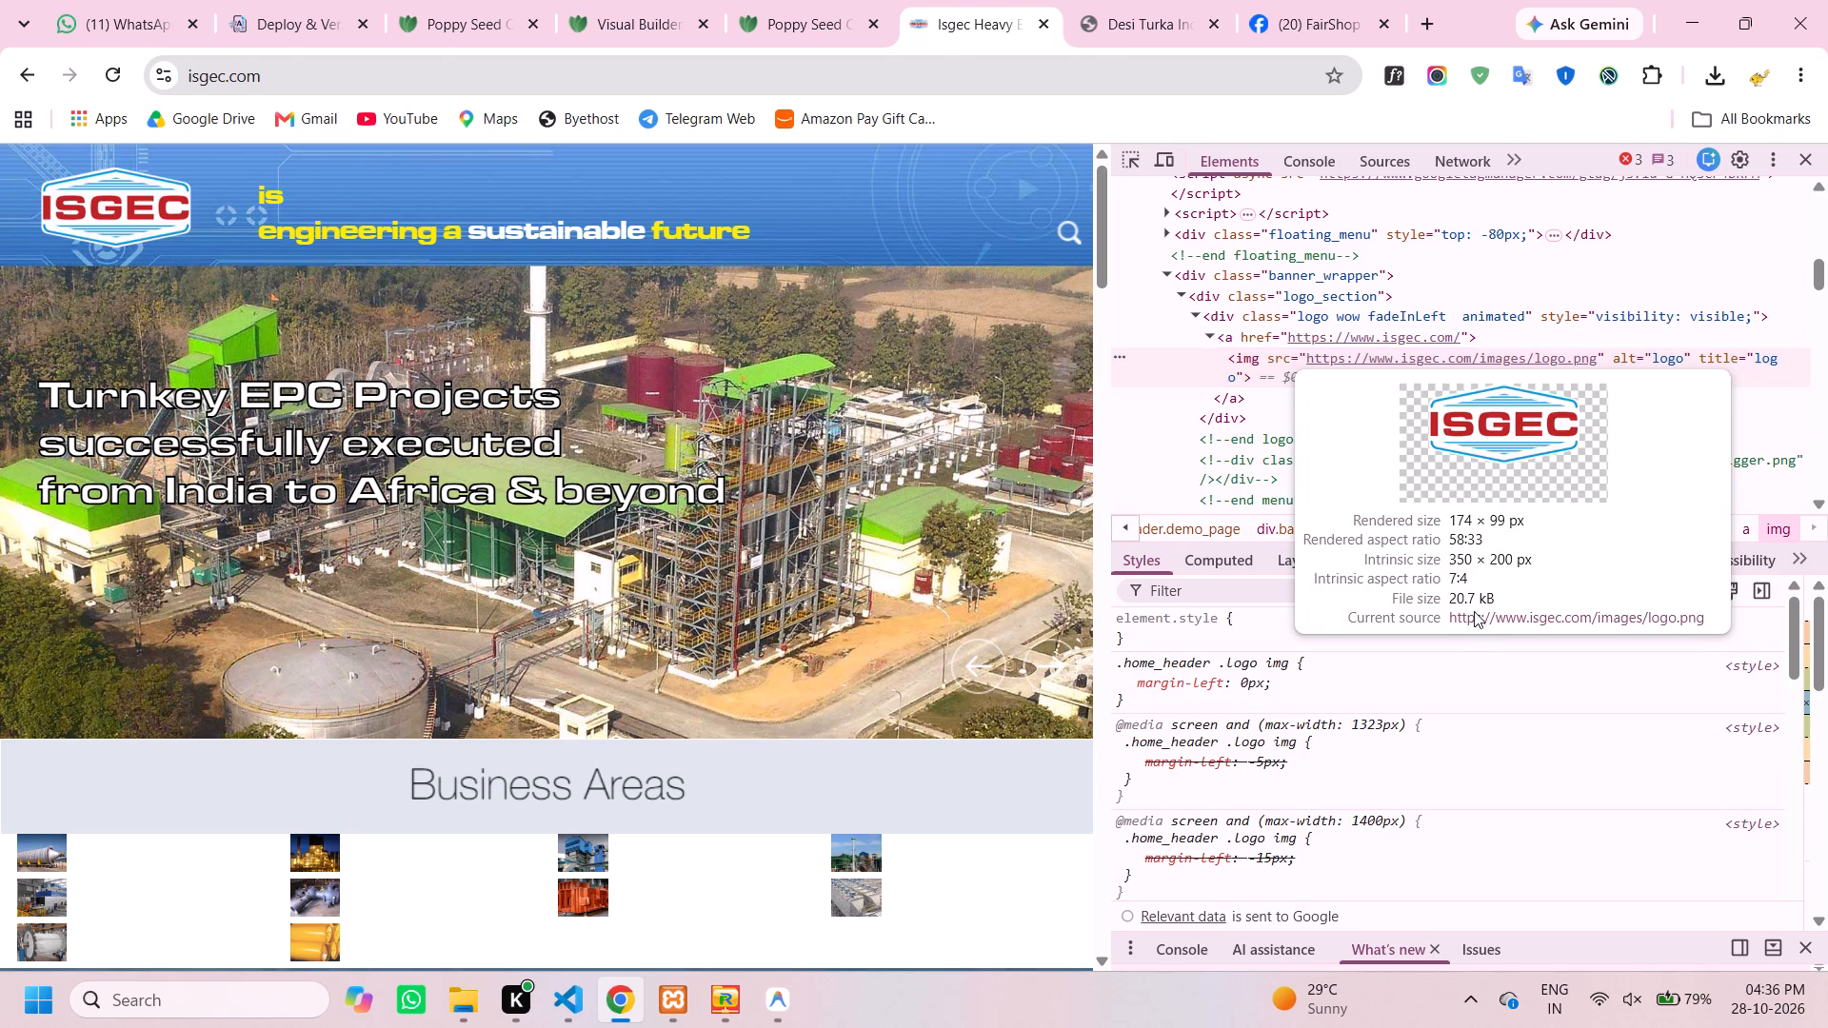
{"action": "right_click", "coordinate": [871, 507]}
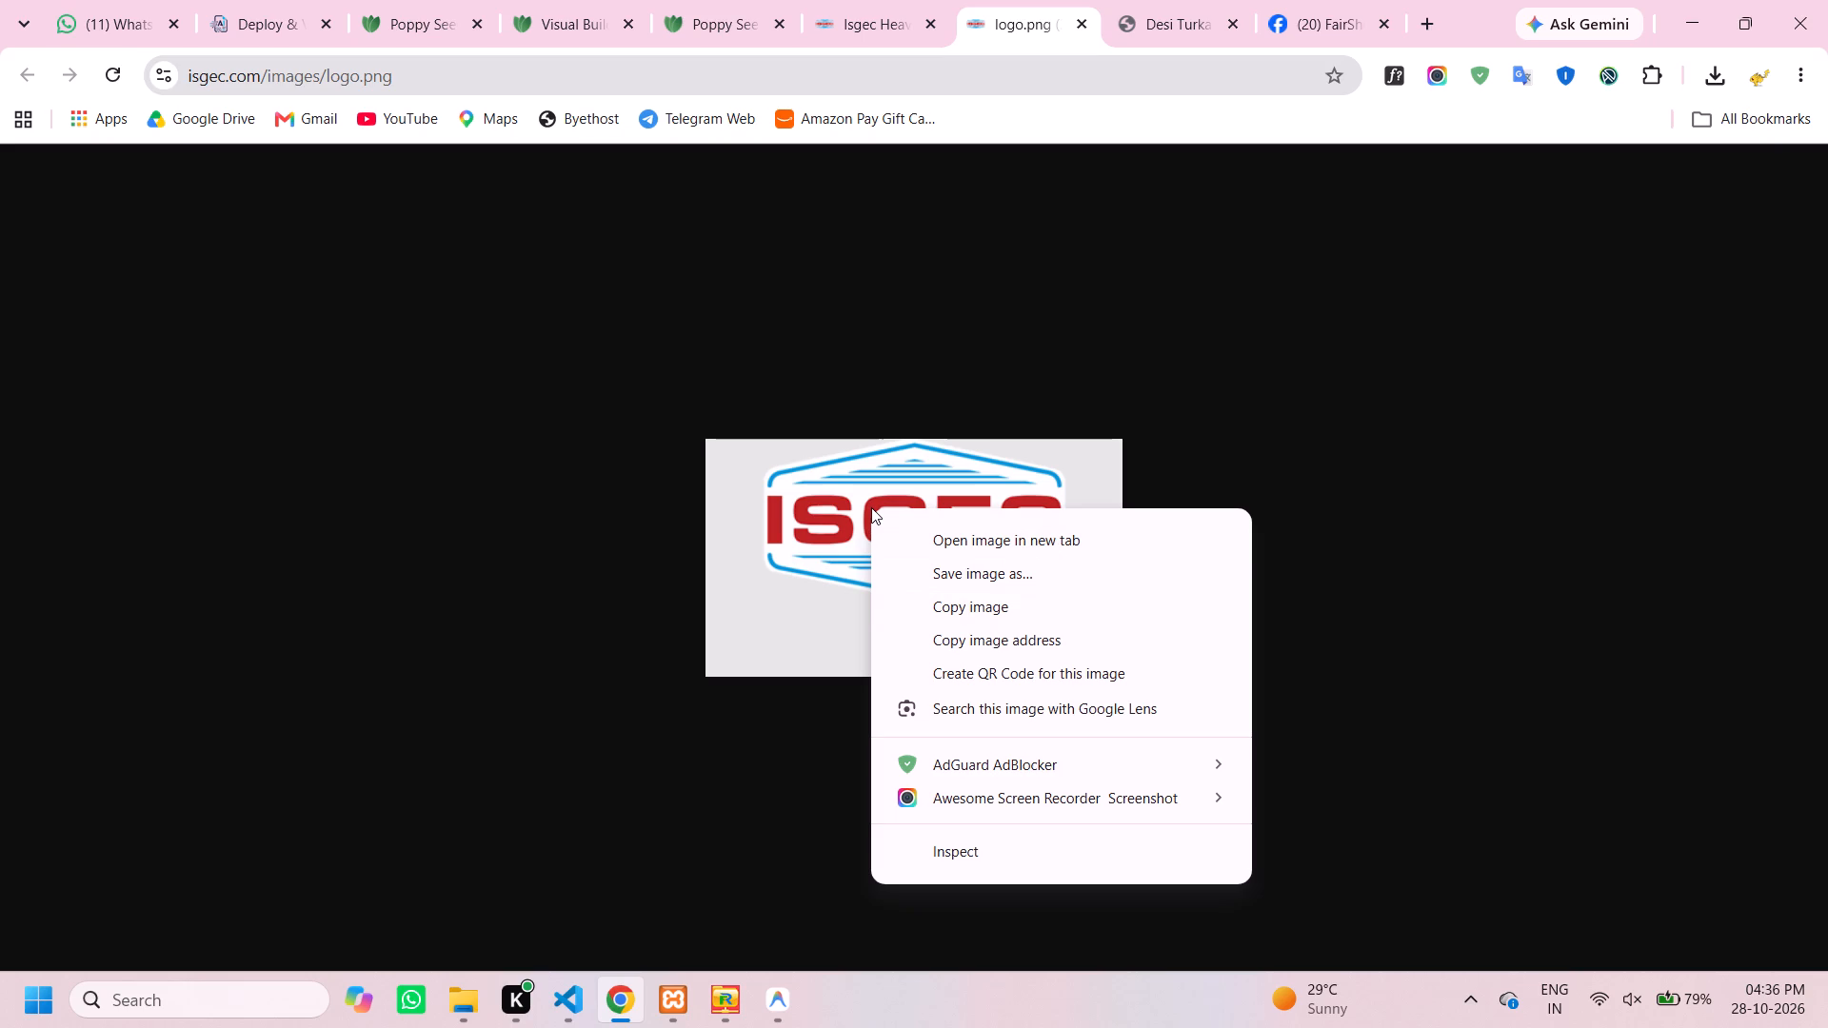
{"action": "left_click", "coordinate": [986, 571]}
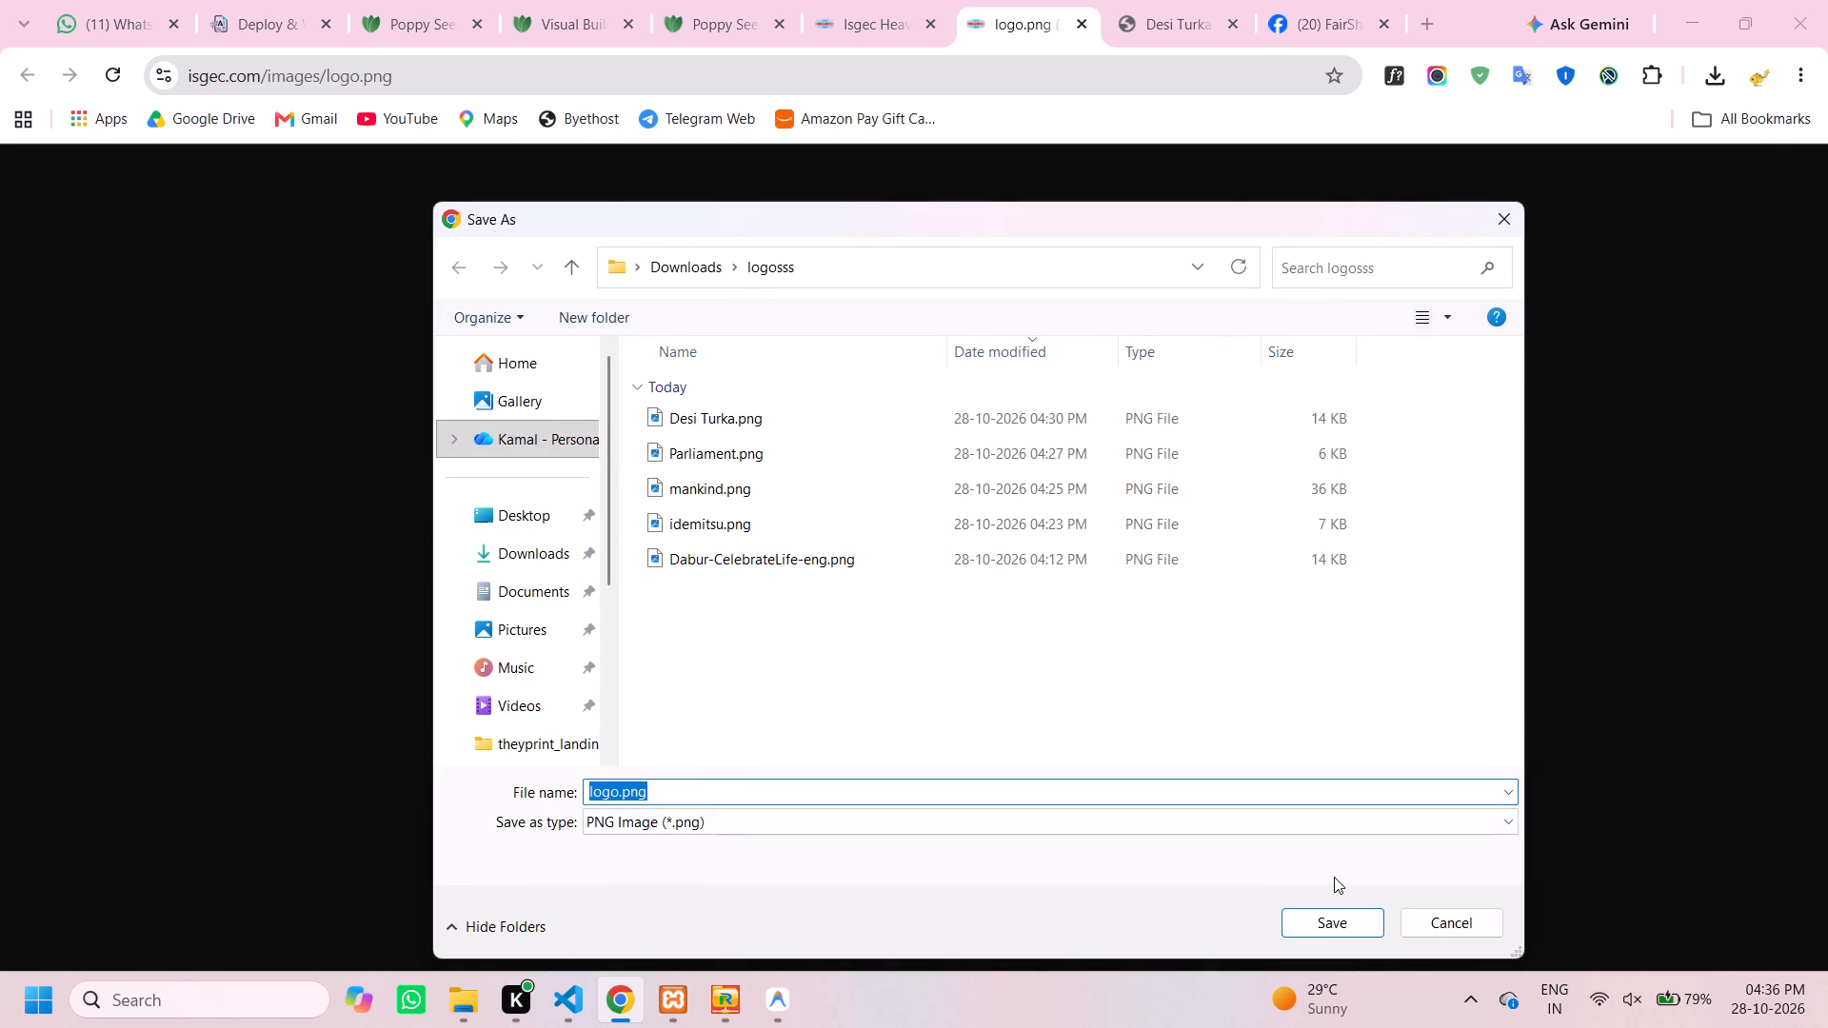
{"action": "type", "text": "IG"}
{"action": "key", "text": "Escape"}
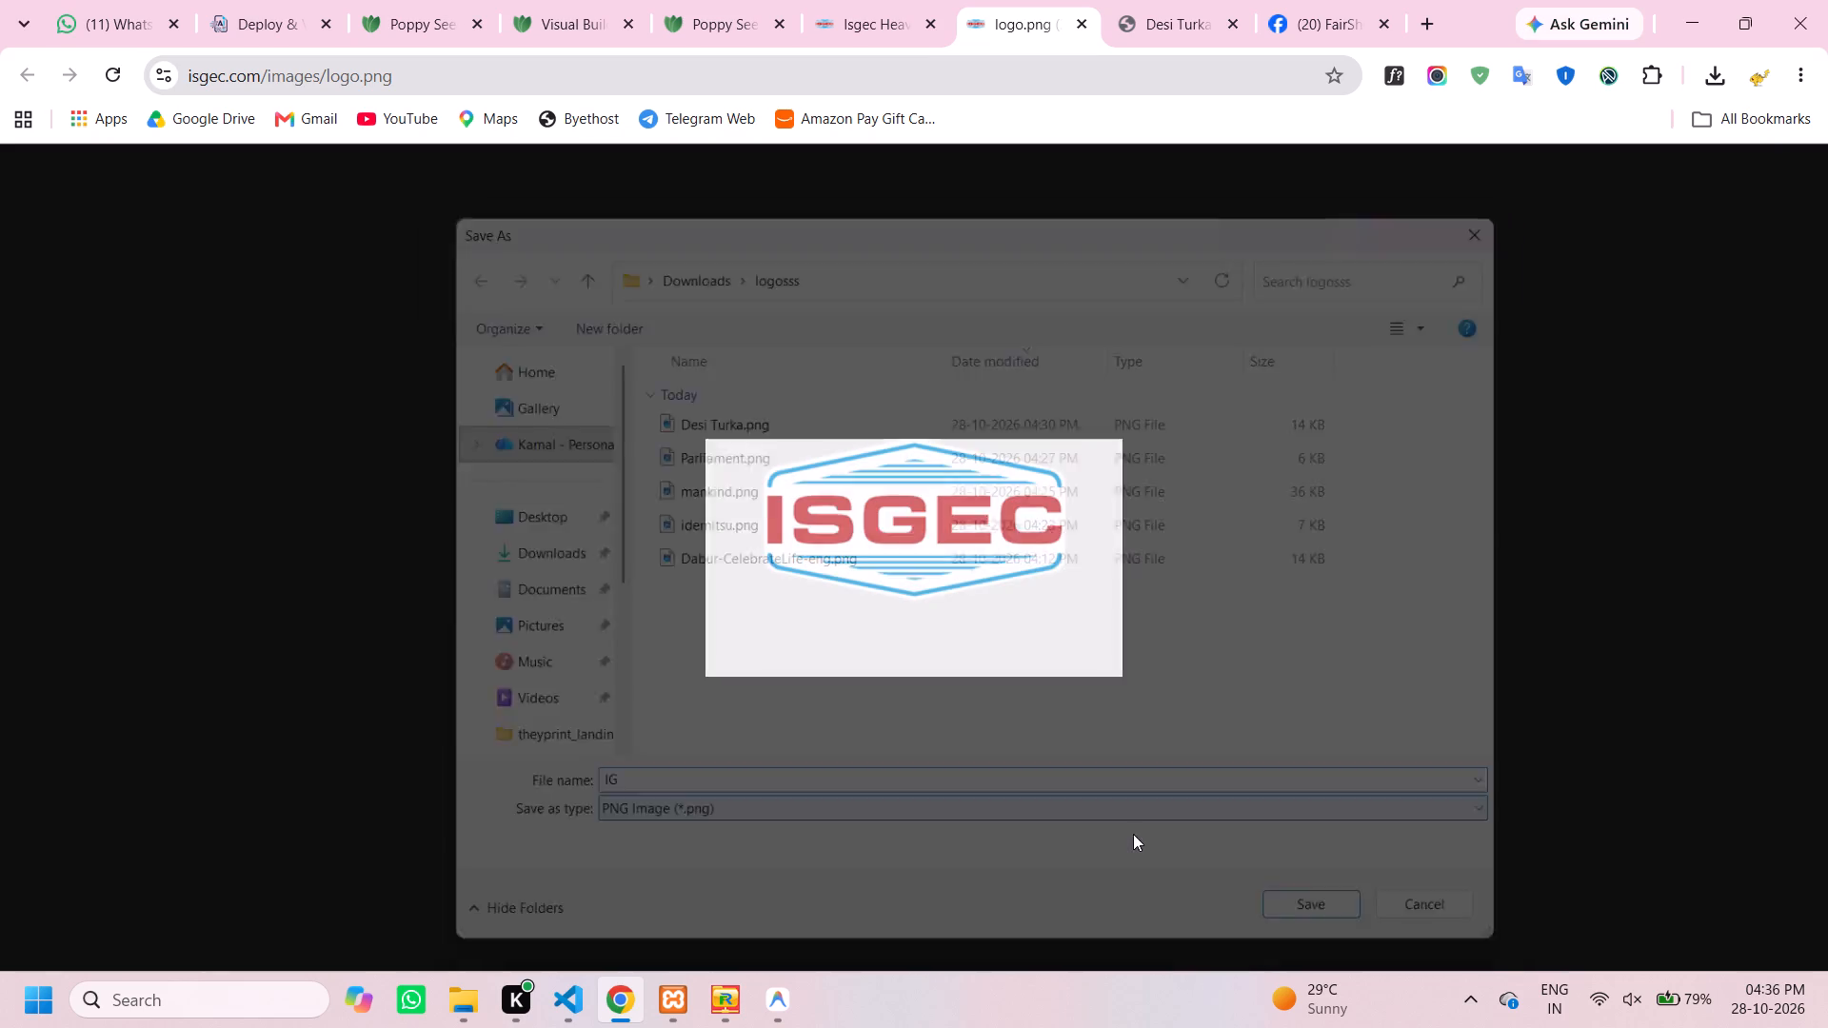
Save the opened ISGEC logo image as ISGEC in the logosss folder.
{"action": "right_click", "coordinate": [913, 576]}
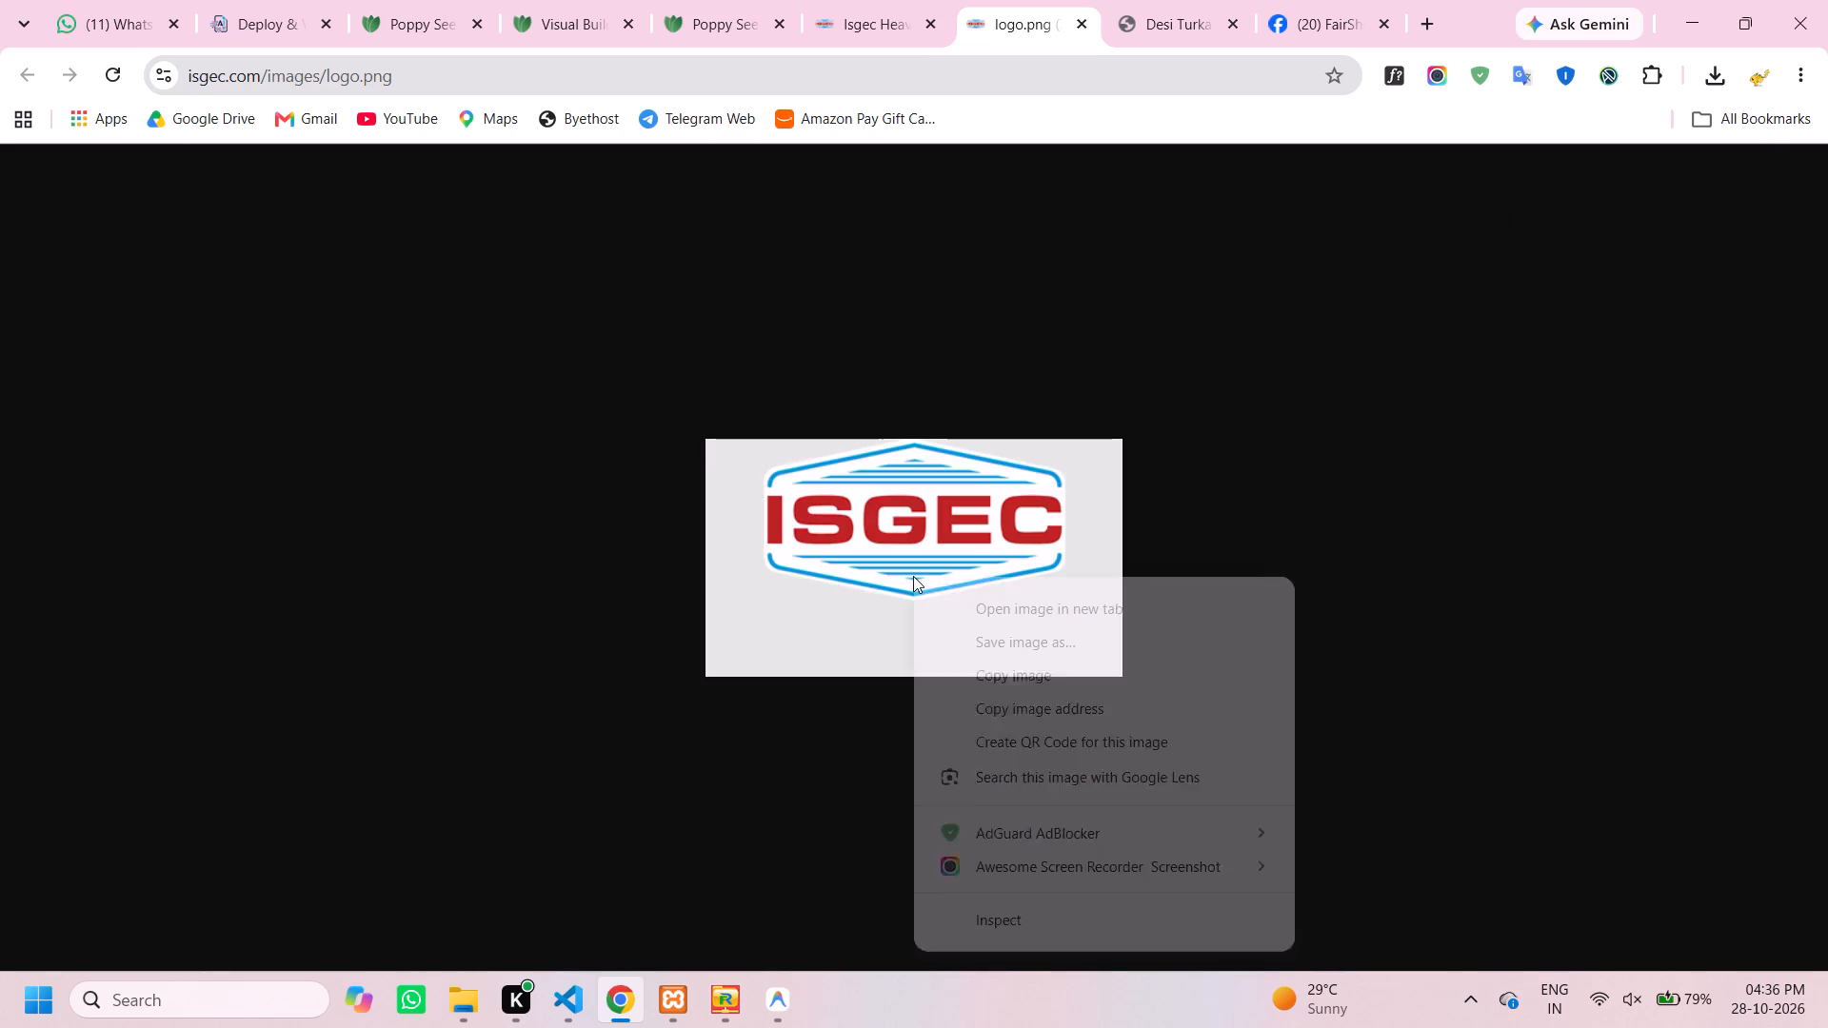
{"action": "left_click", "coordinate": [1033, 641]}
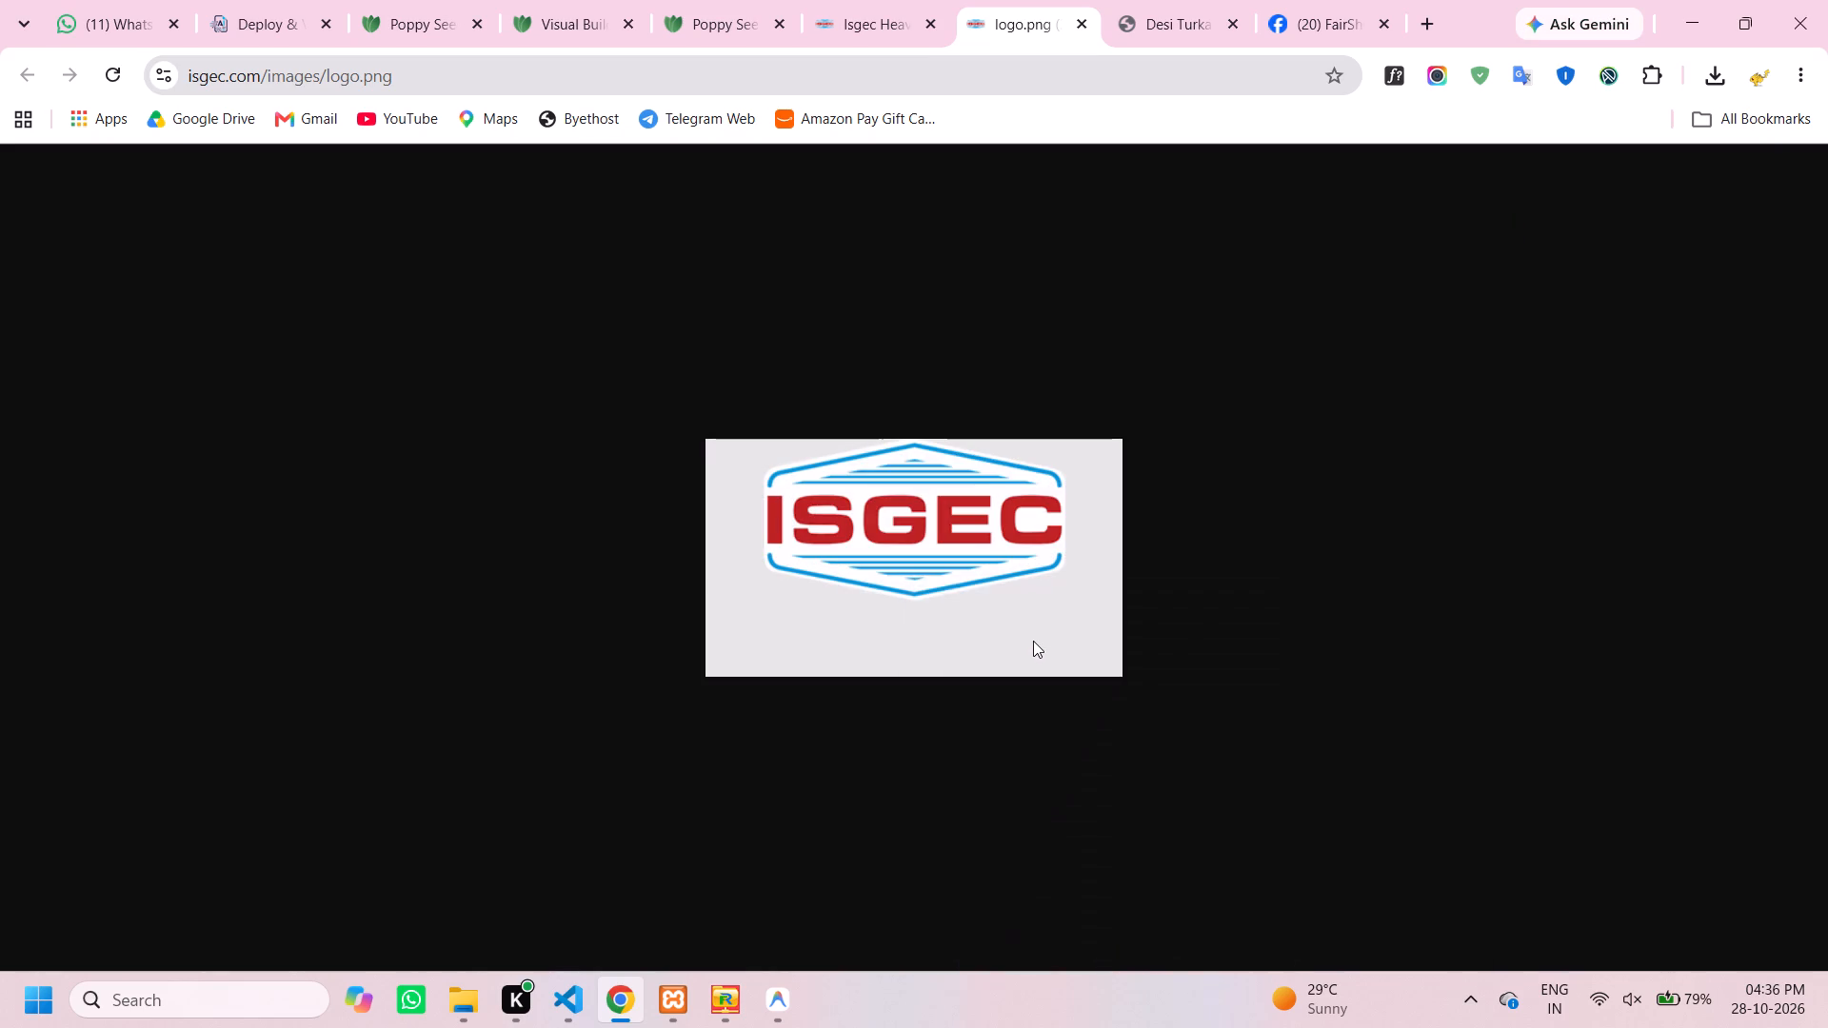
{"action": "type", "text": "ISGEC"}
{"action": "key", "text": "Return"}
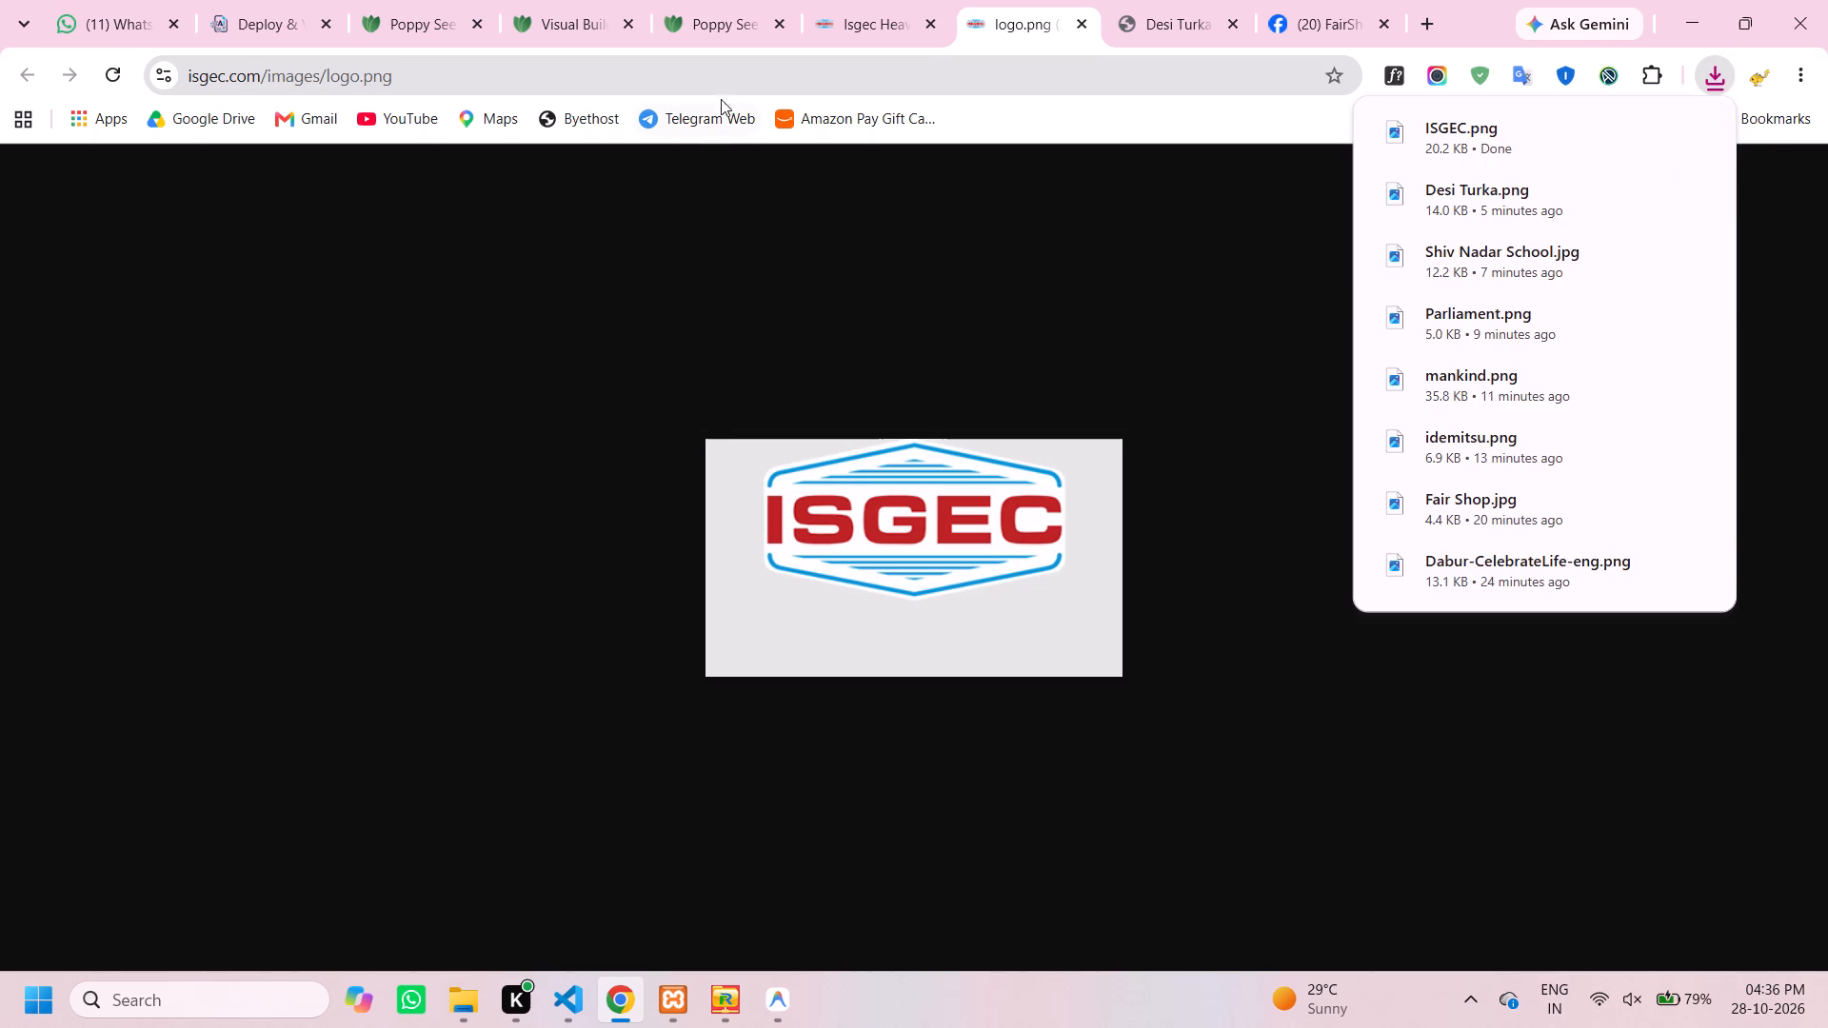
In the Visual Builder, upload the ISGEC PNG from the logosss folder and set it as the image of Logo #13: ISGEC.
{"action": "left_click", "coordinate": [566, 6]}
{"action": "scroll", "coordinate": [553, 581], "scroll_direction": "up", "scroll_amount": 6}
{"action": "scroll", "coordinate": [553, 581], "scroll_direction": "down", "scroll_amount": 1}
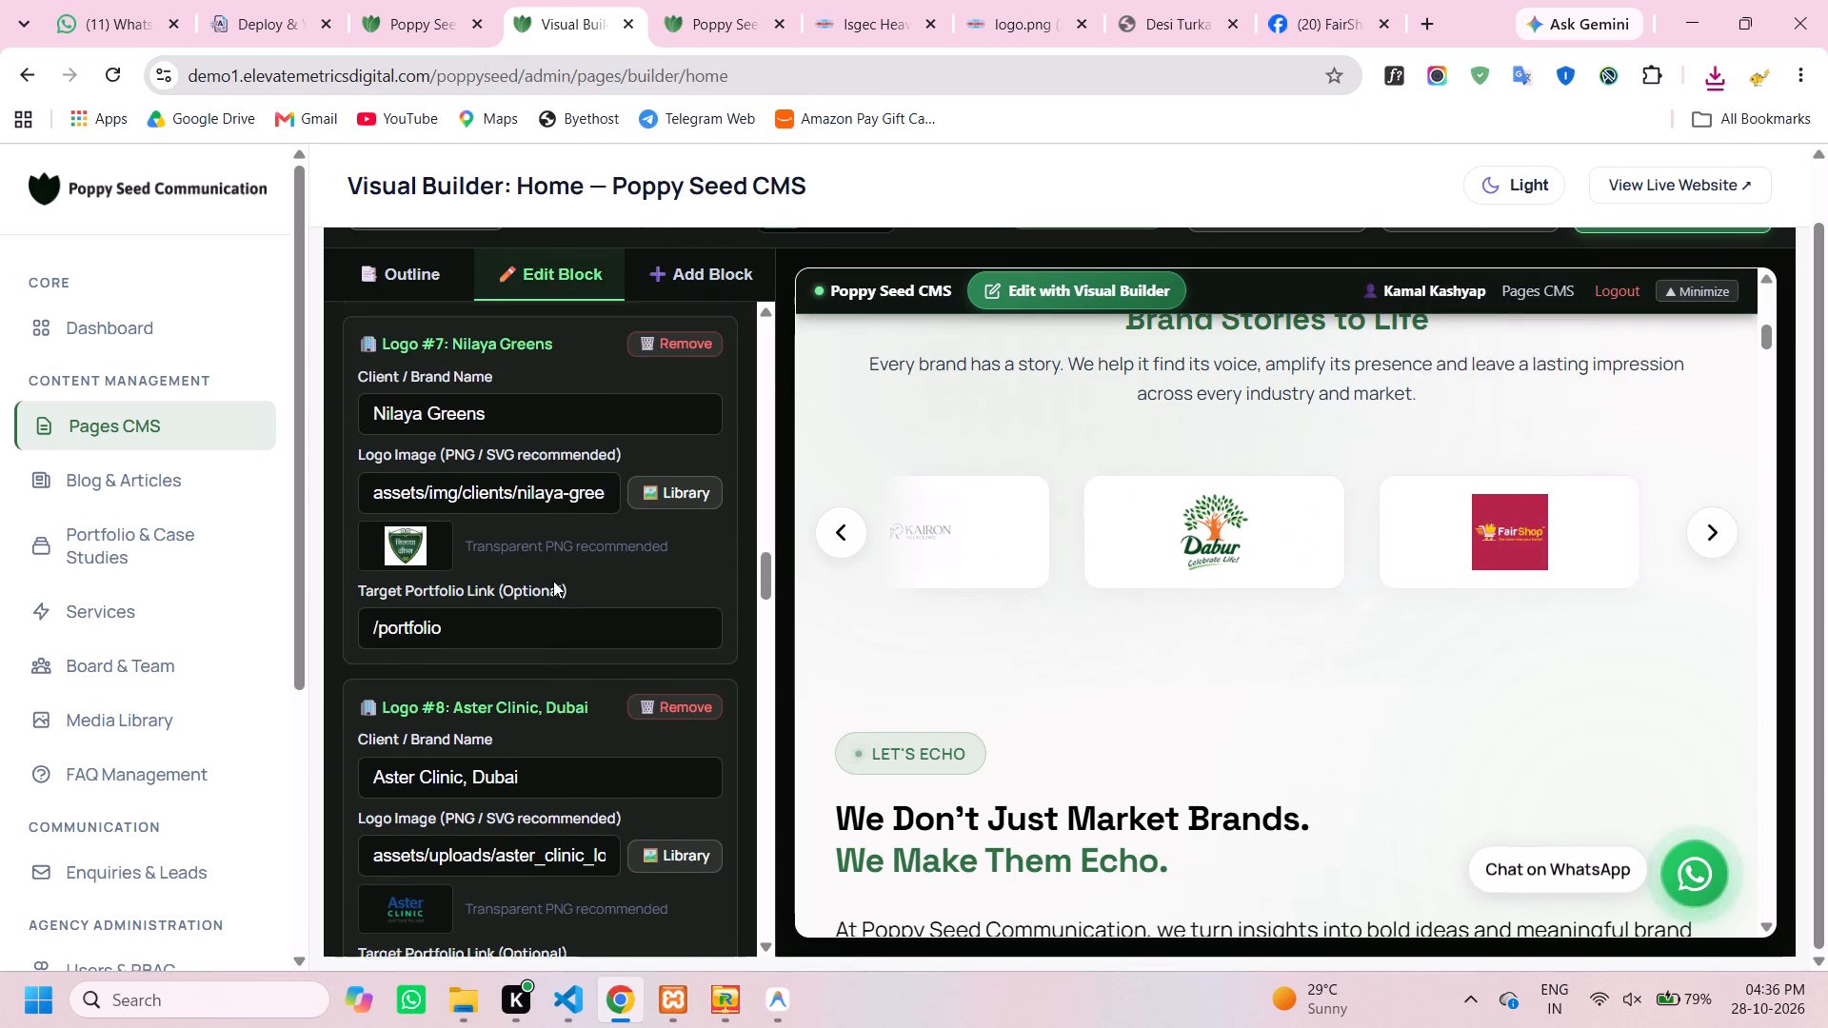
{"action": "scroll", "coordinate": [553, 581], "scroll_direction": "down", "scroll_amount": 1}
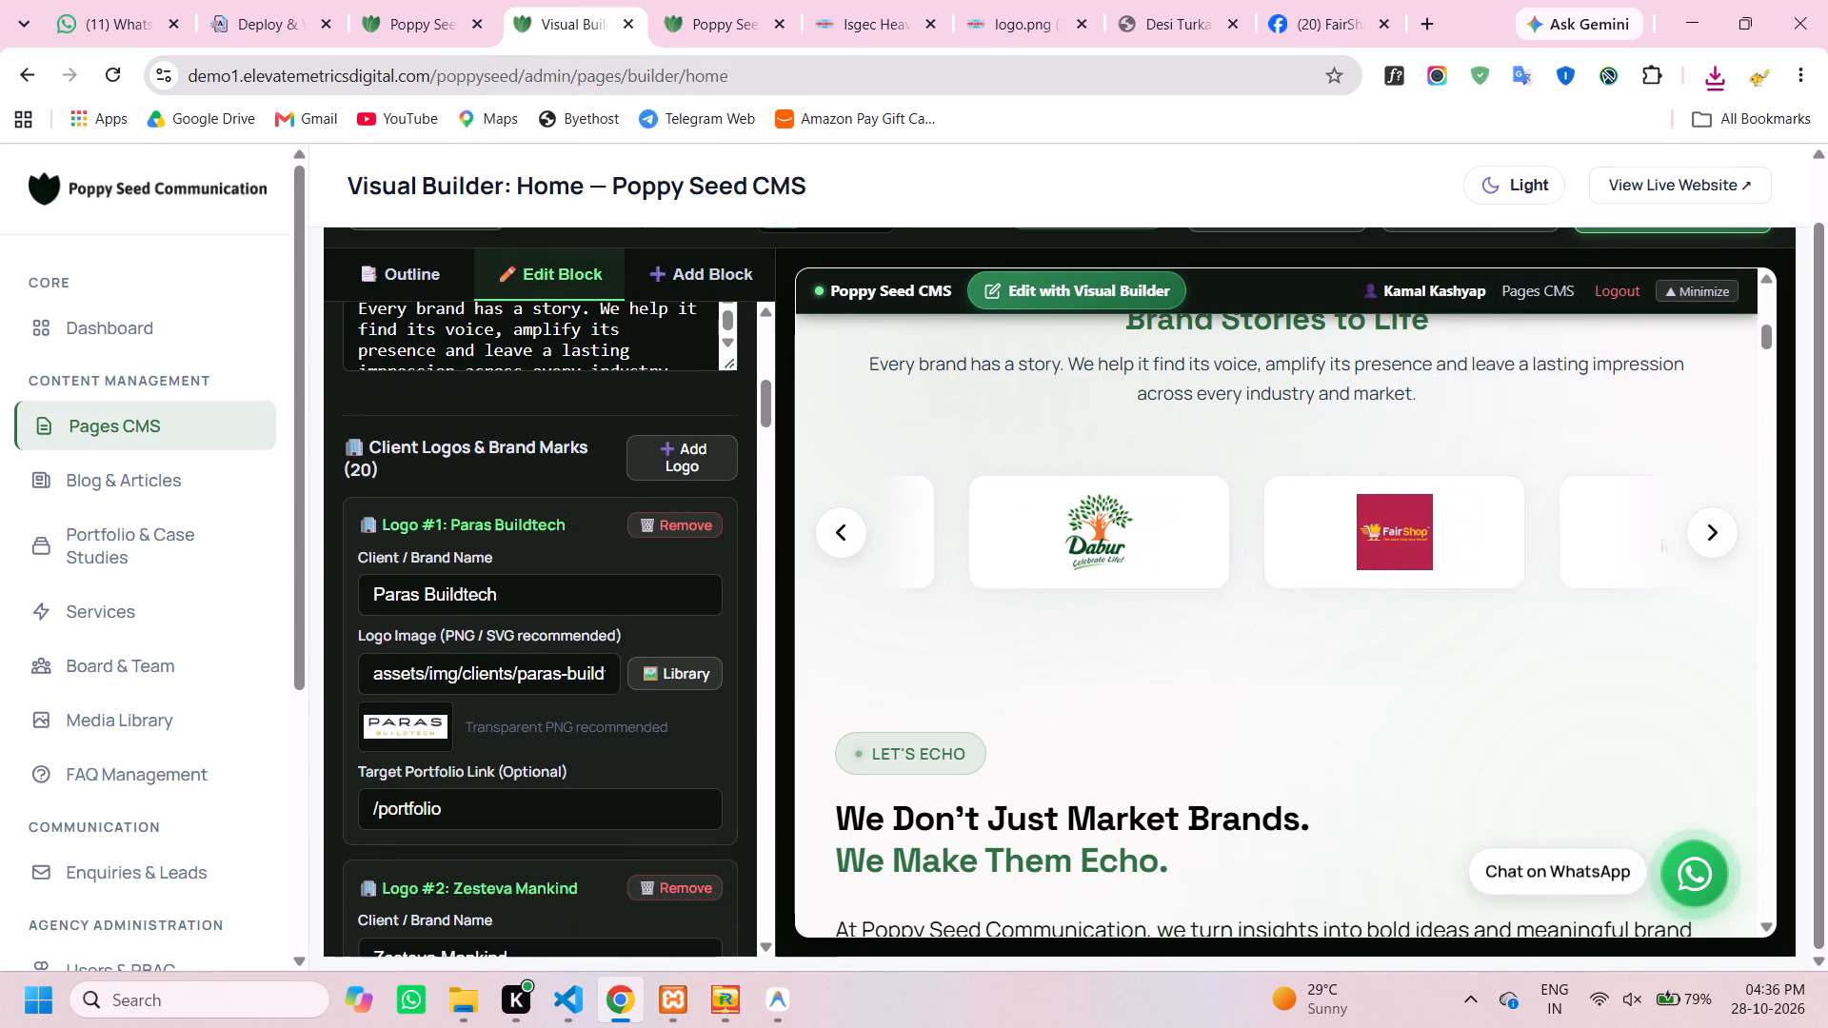
{"action": "scroll", "coordinate": [553, 581], "scroll_direction": "down", "scroll_amount": 7}
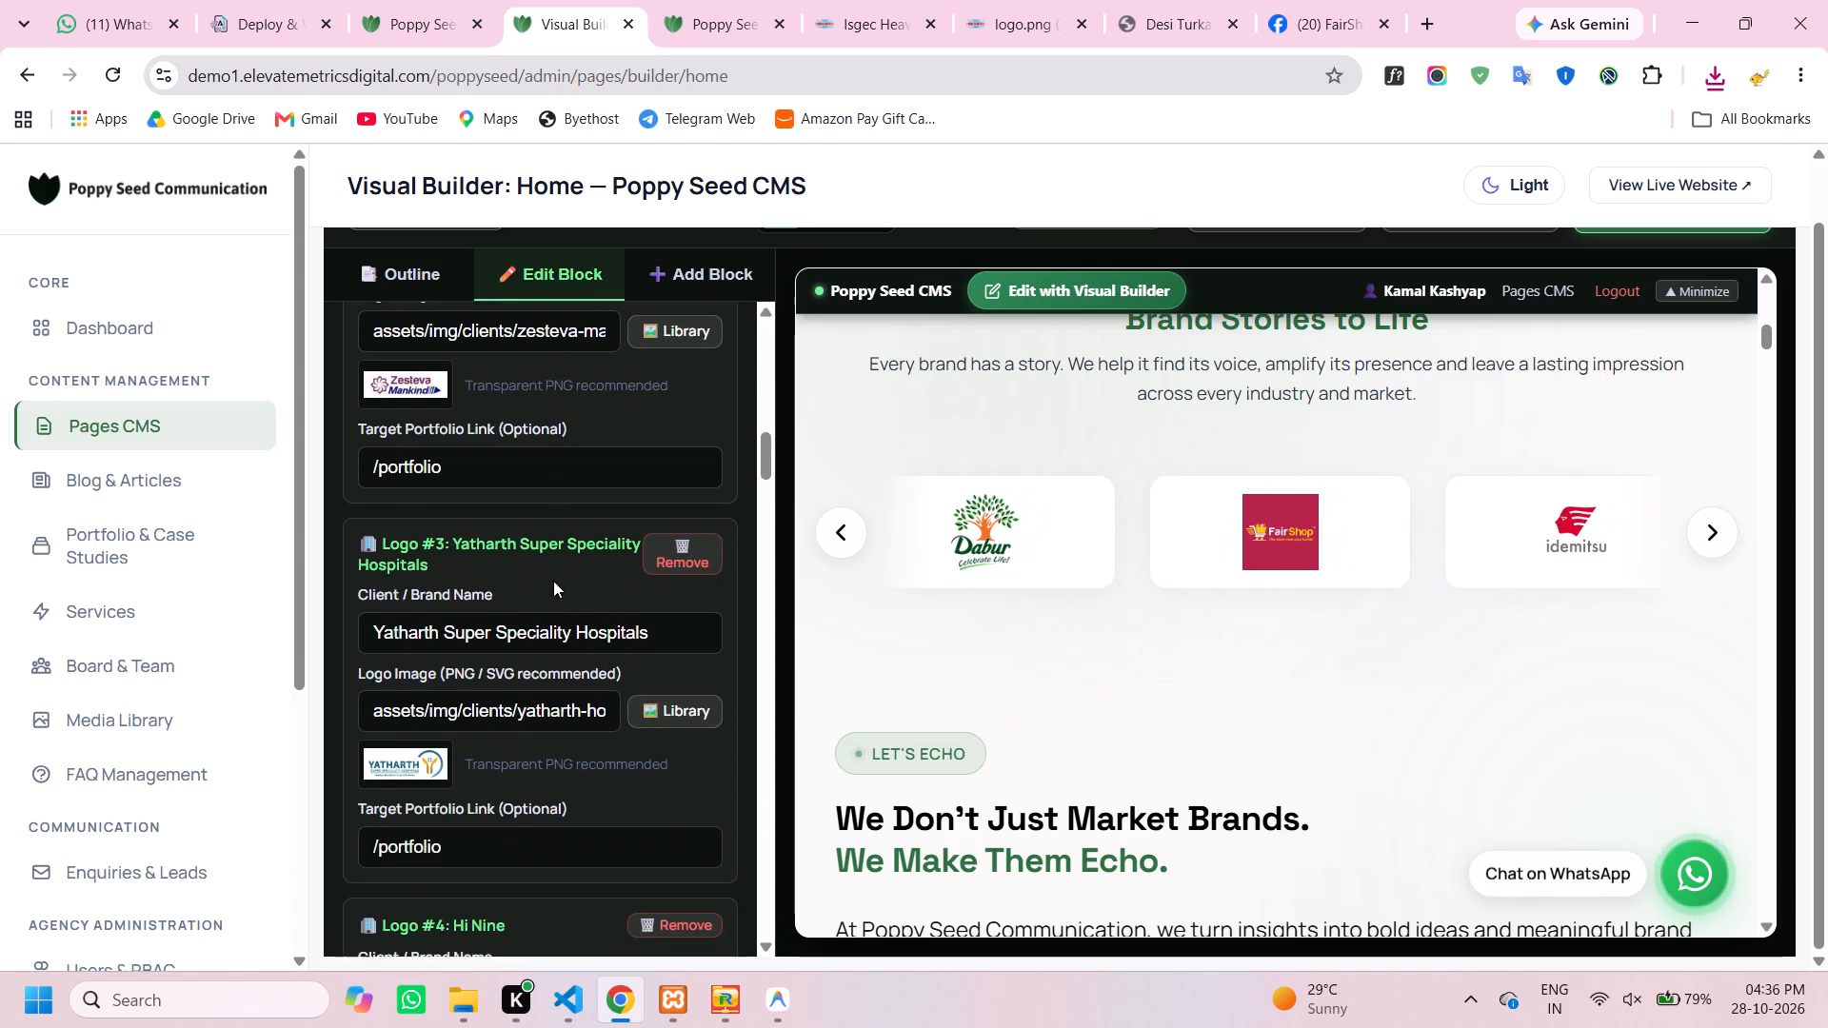
{"action": "scroll", "coordinate": [553, 581], "scroll_direction": "down", "scroll_amount": 7}
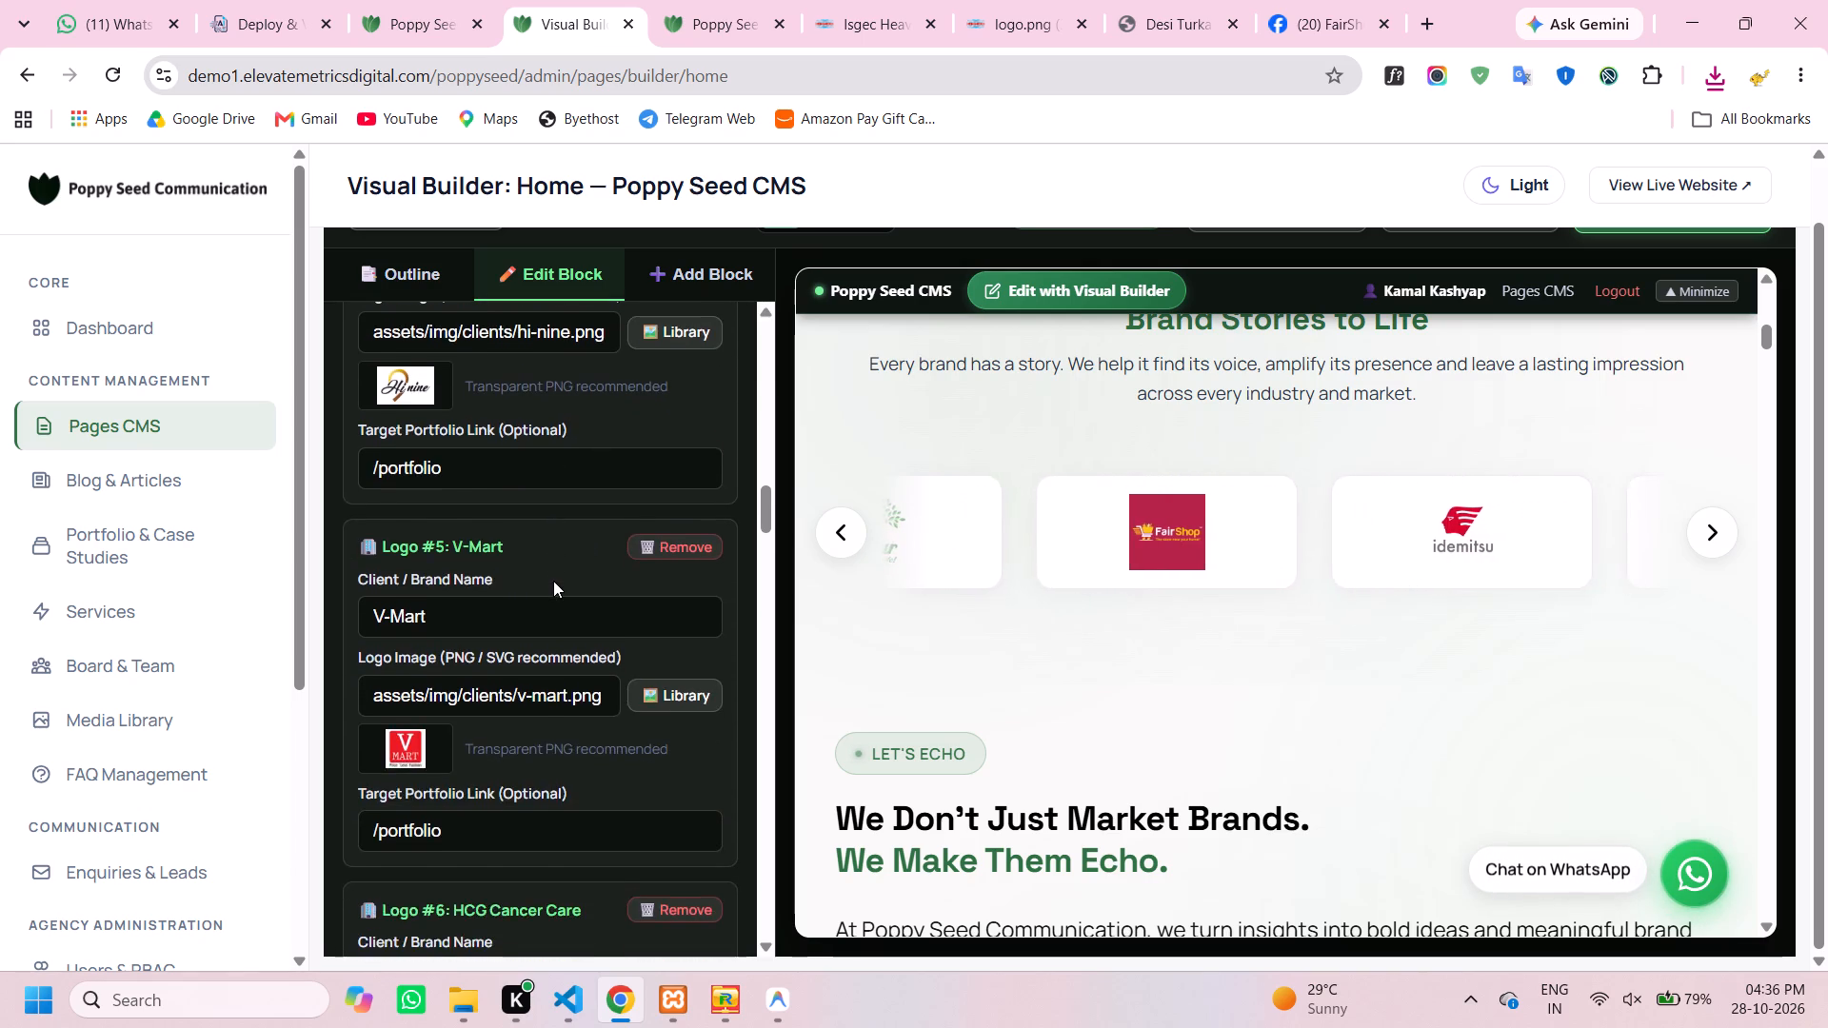
{"action": "scroll", "coordinate": [553, 581], "scroll_direction": "down", "scroll_amount": 8}
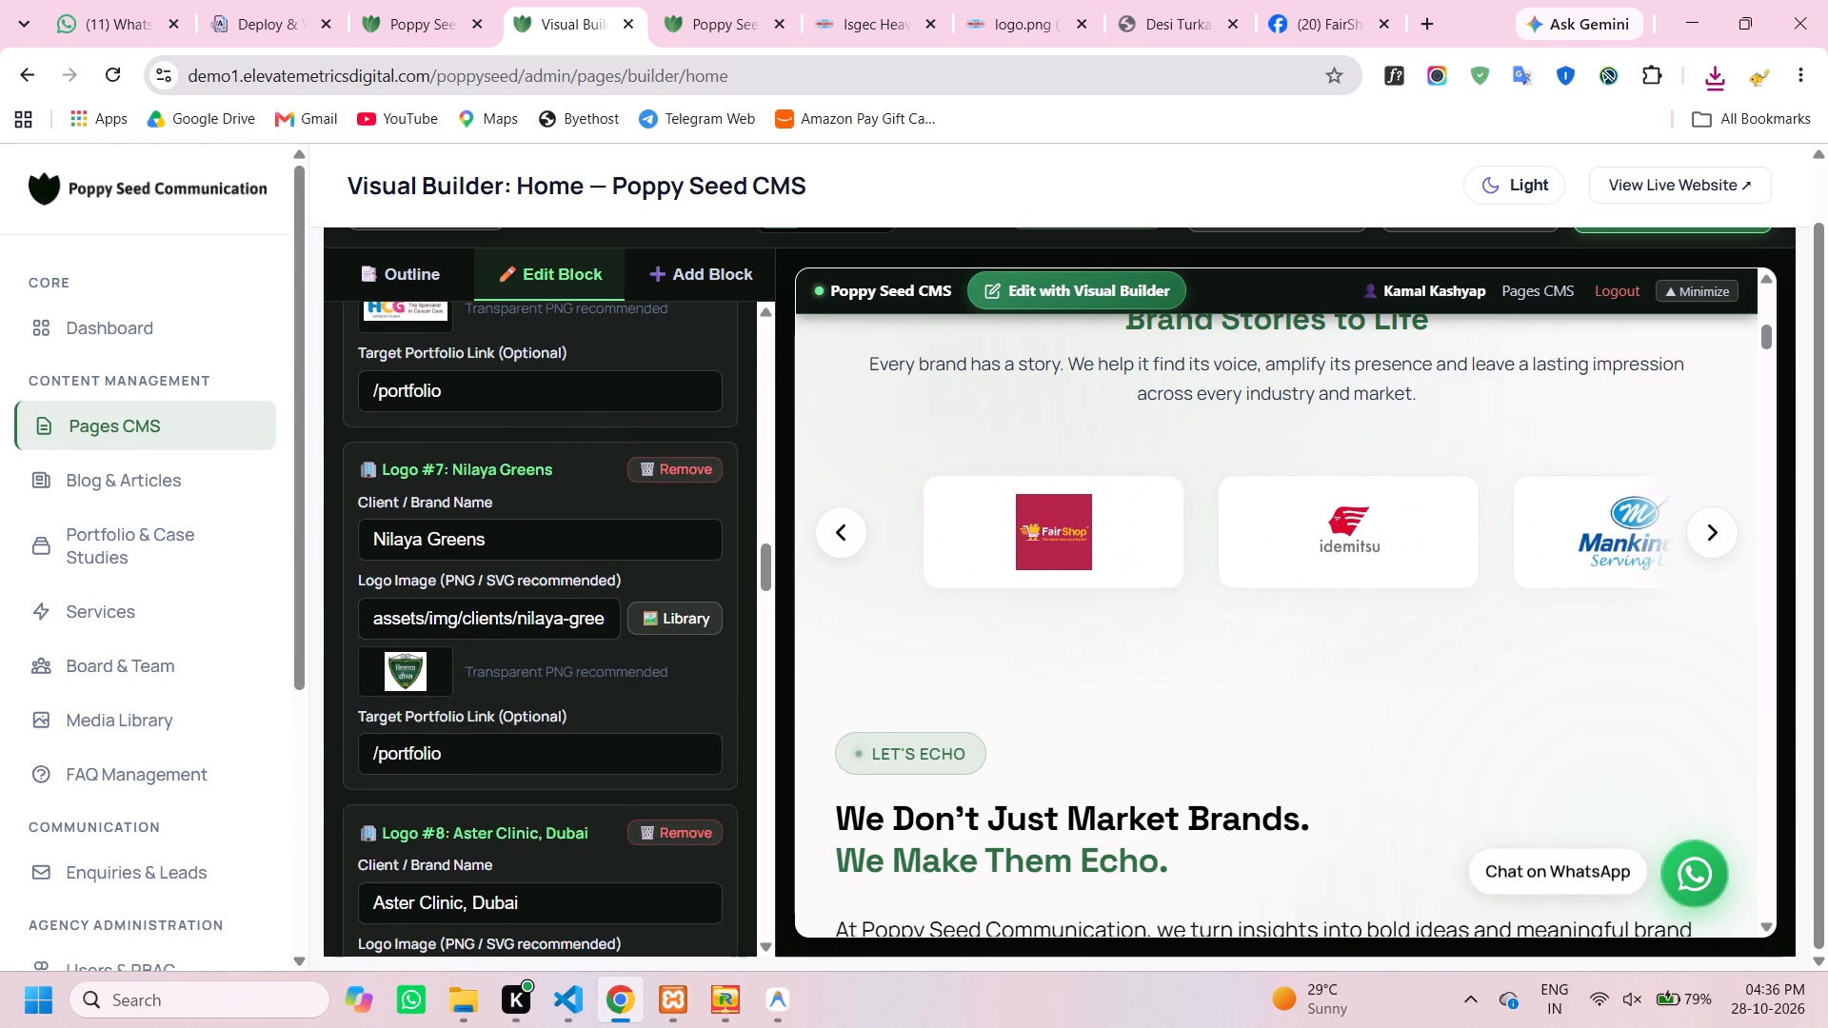
{"action": "scroll", "coordinate": [553, 581], "scroll_direction": "down", "scroll_amount": 7}
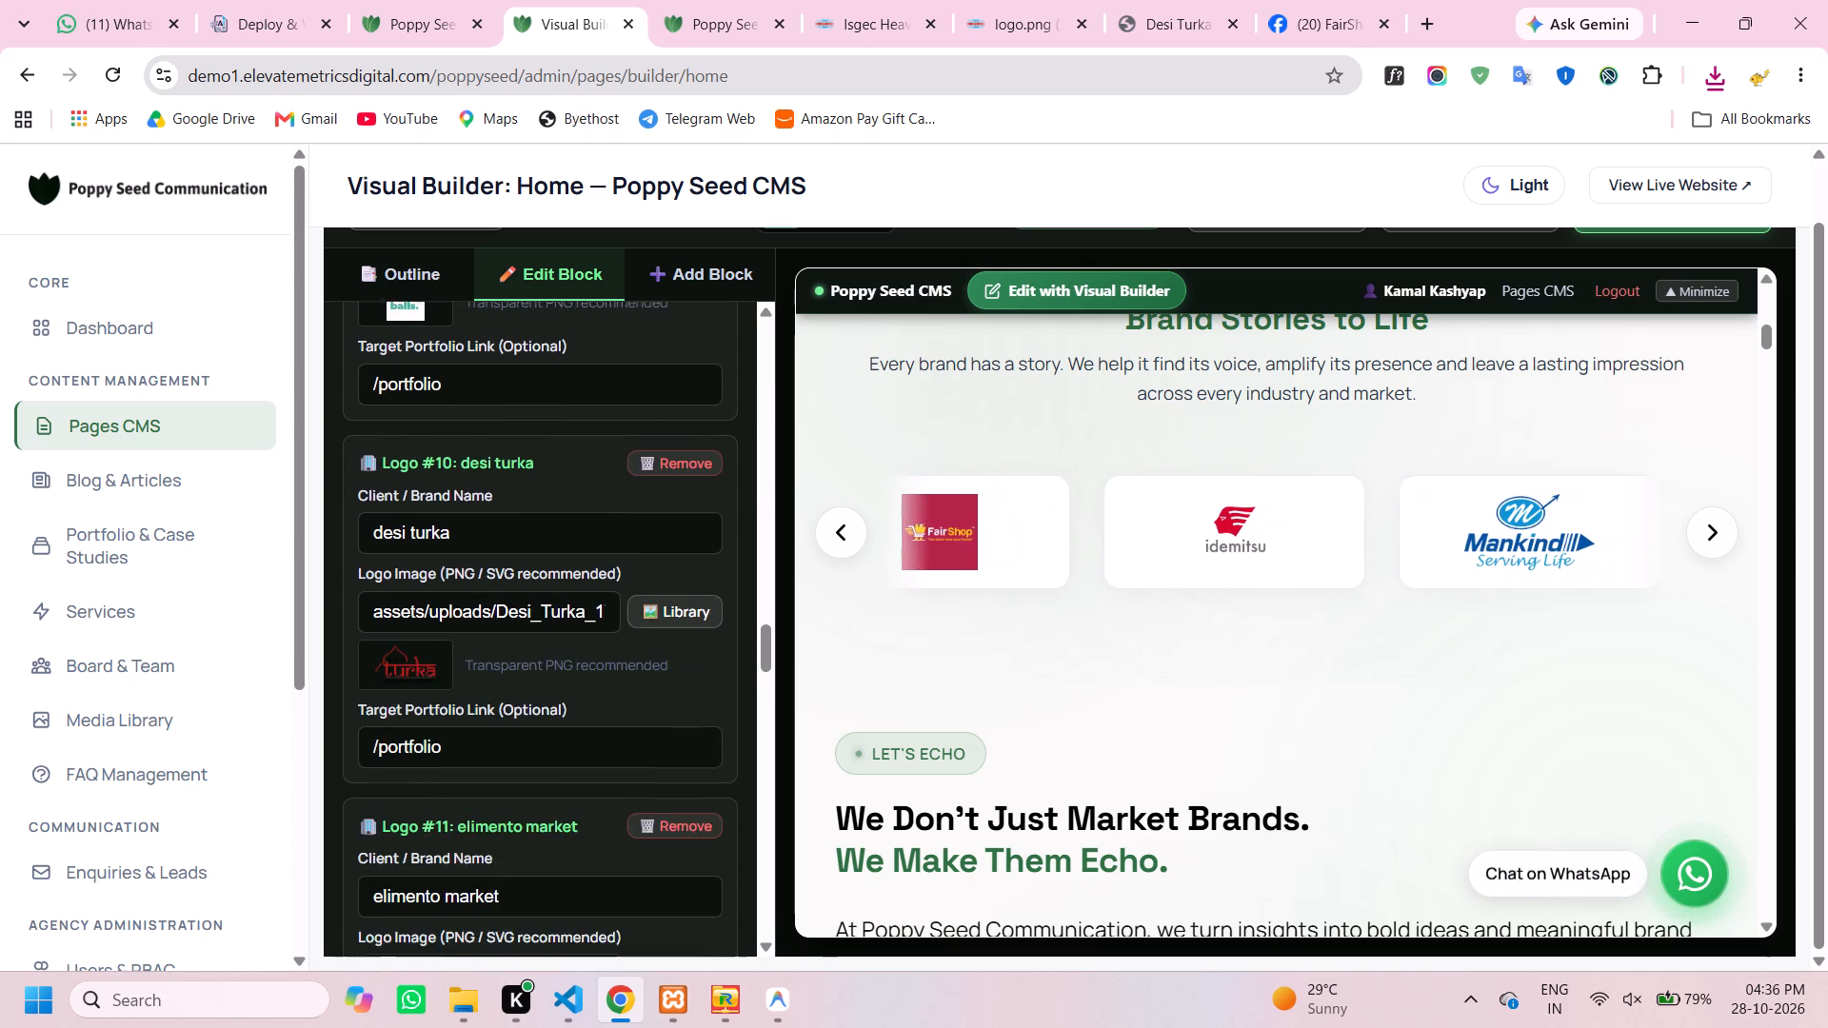
{"action": "scroll", "coordinate": [553, 581], "scroll_direction": "down", "scroll_amount": 8}
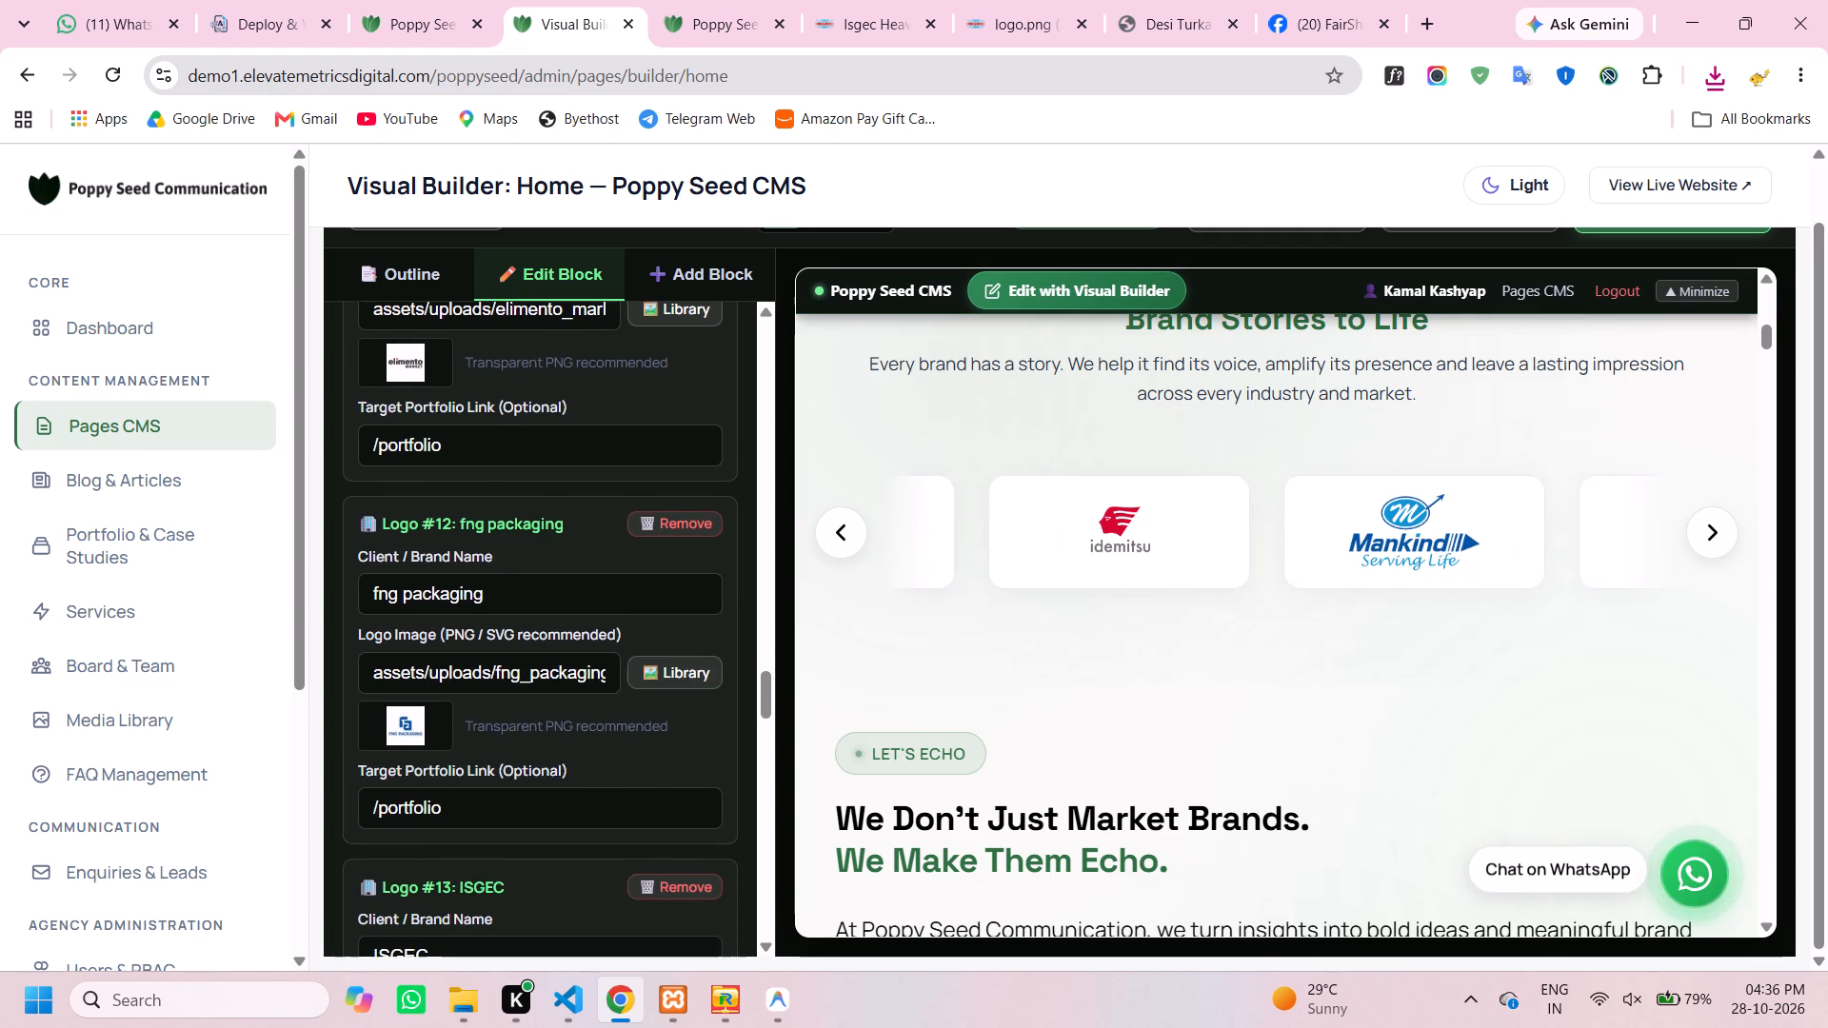
{"action": "scroll", "coordinate": [553, 581], "scroll_direction": "down", "scroll_amount": 2}
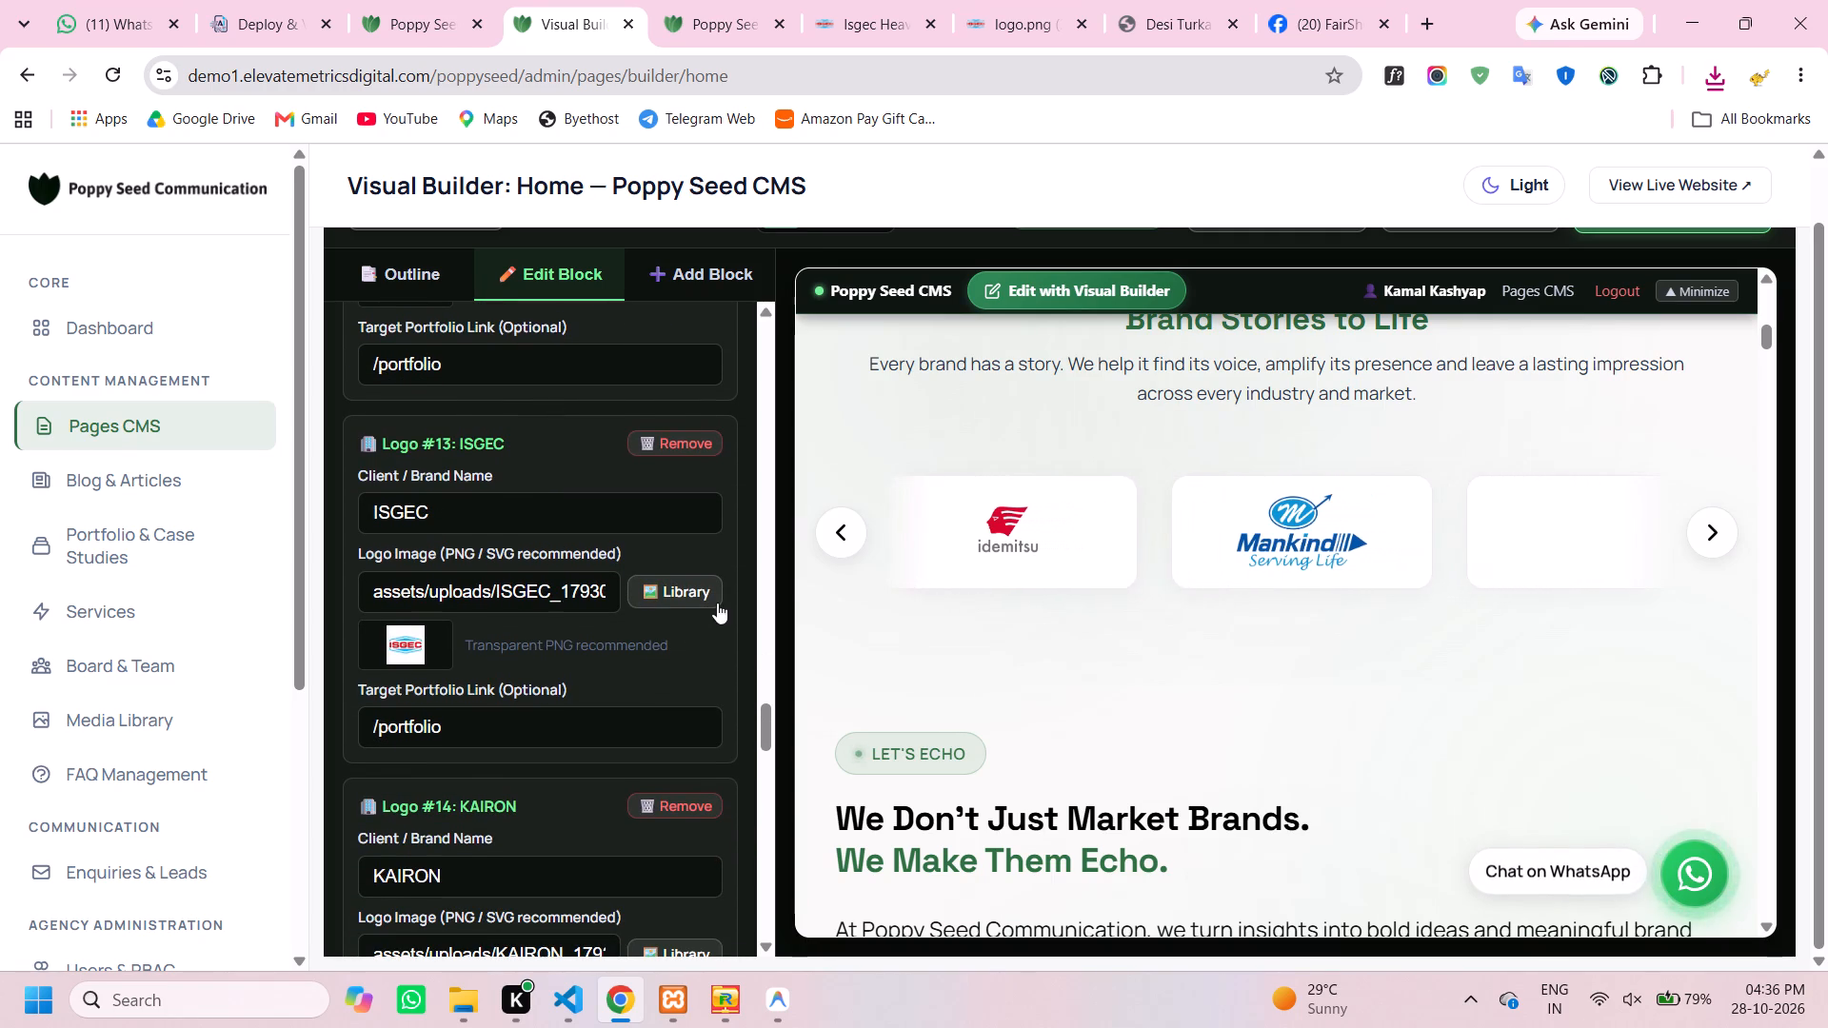
{"action": "left_click", "coordinate": [682, 588]}
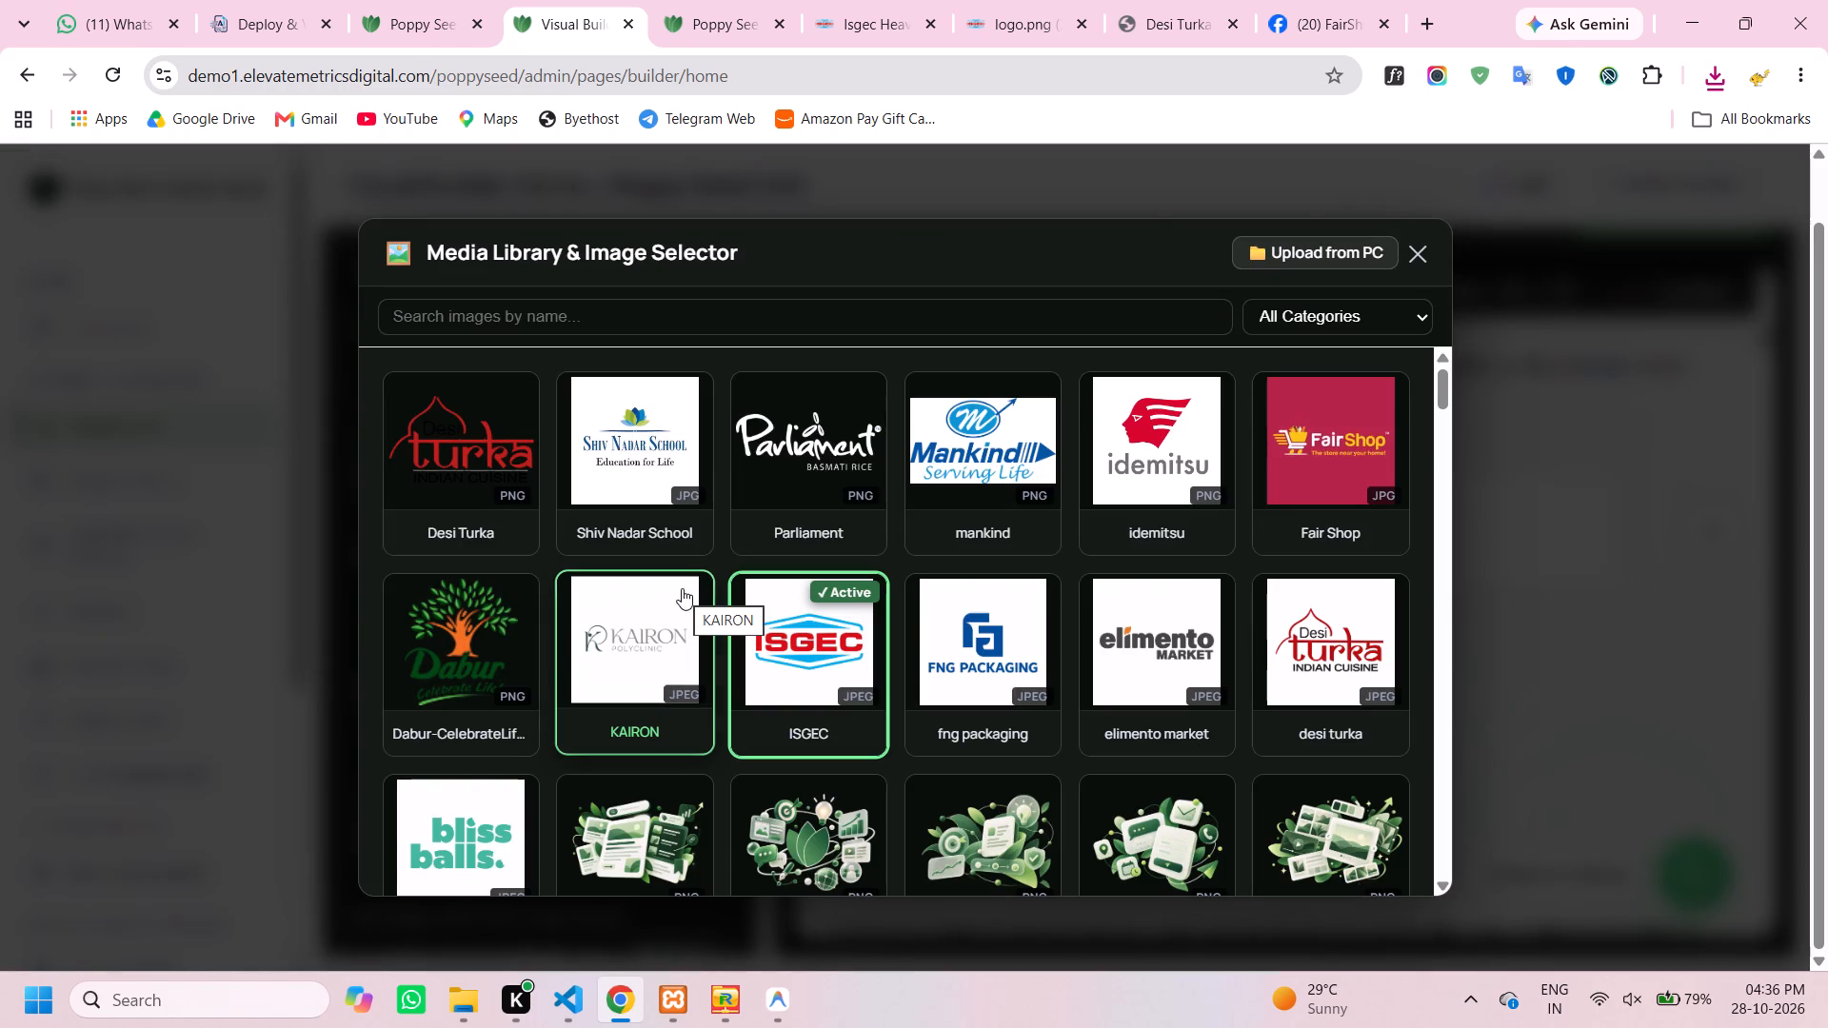
{"action": "left_click", "coordinate": [1285, 247]}
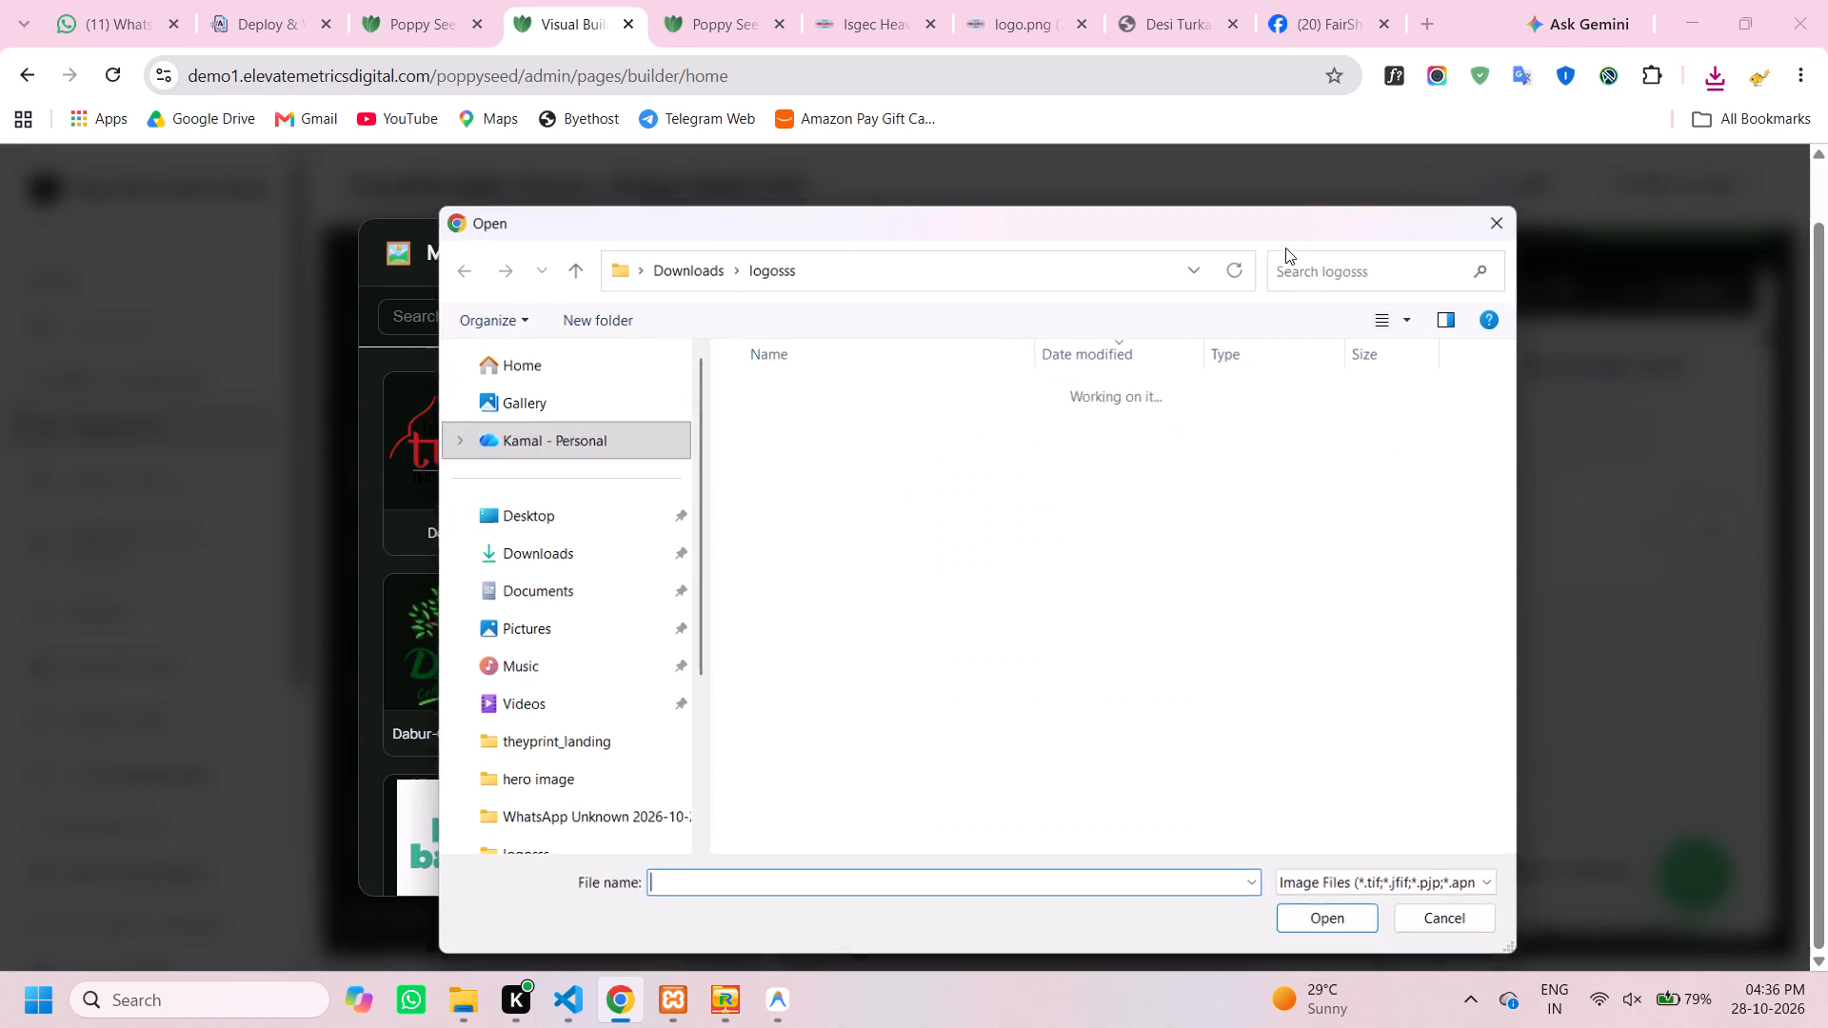
{"action": "double_click", "coordinate": [764, 424]}
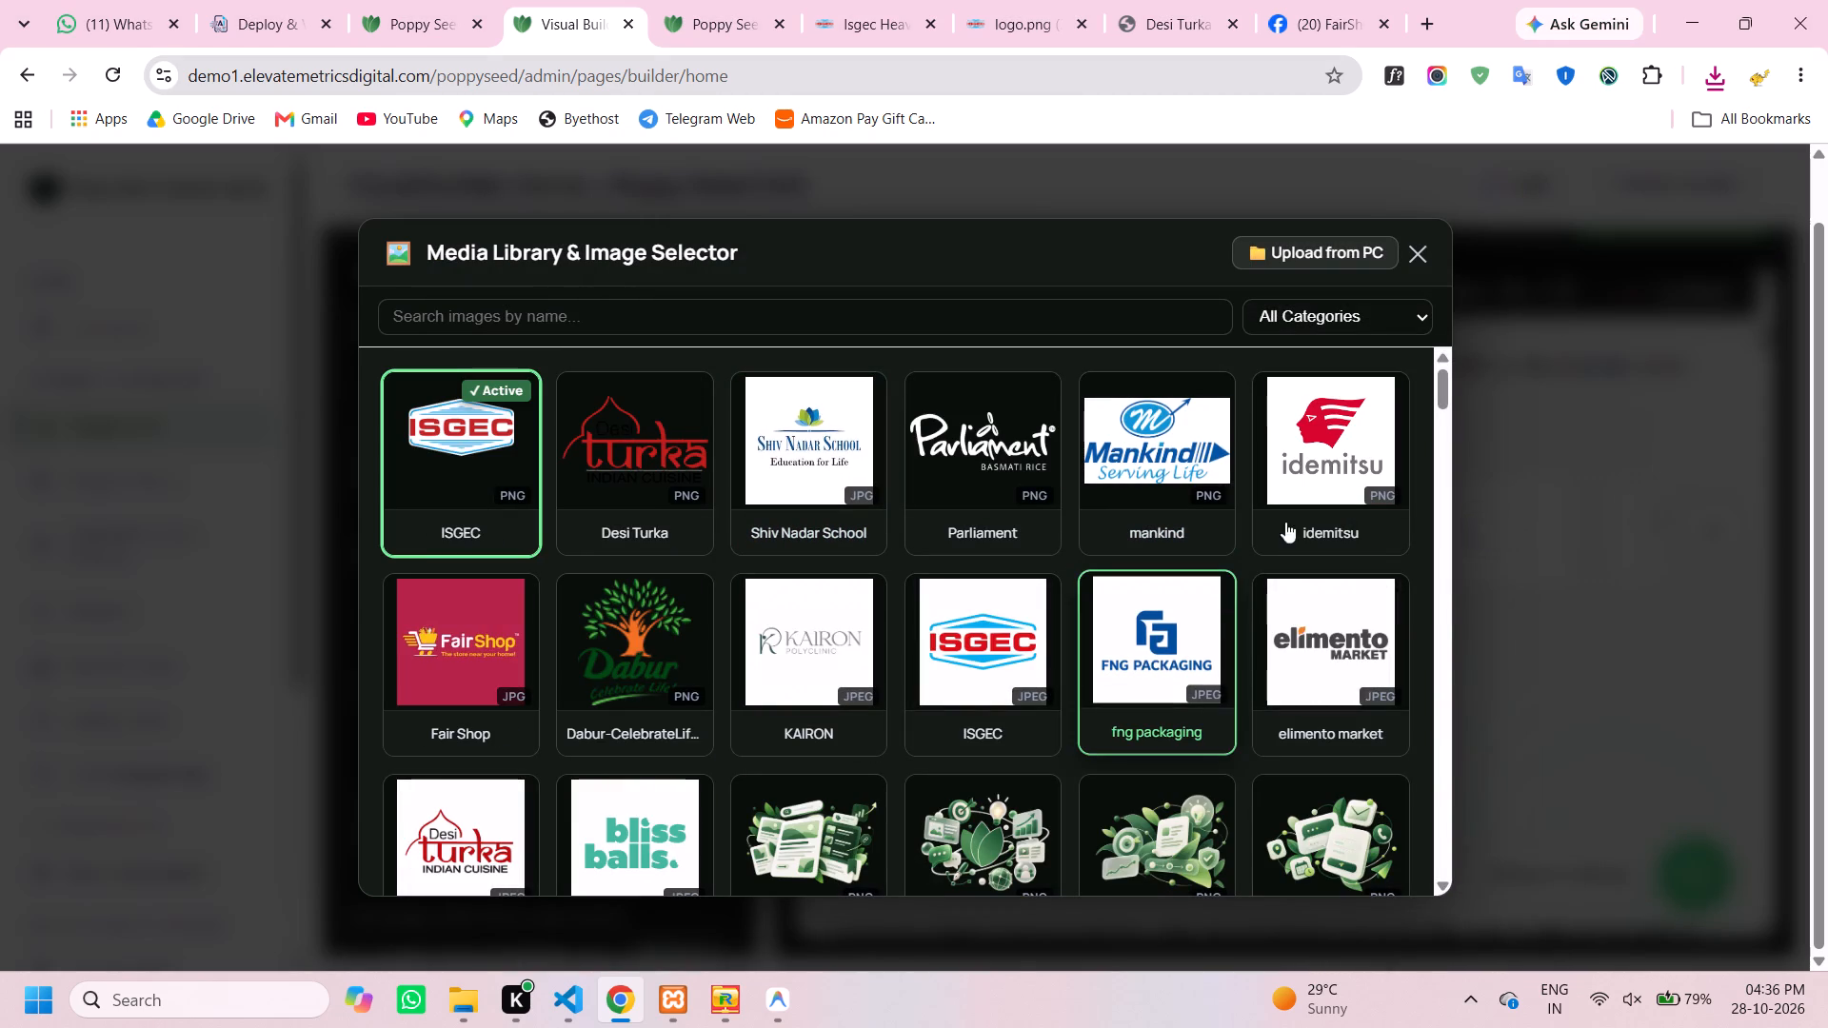
{"action": "left_click", "coordinate": [453, 442]}
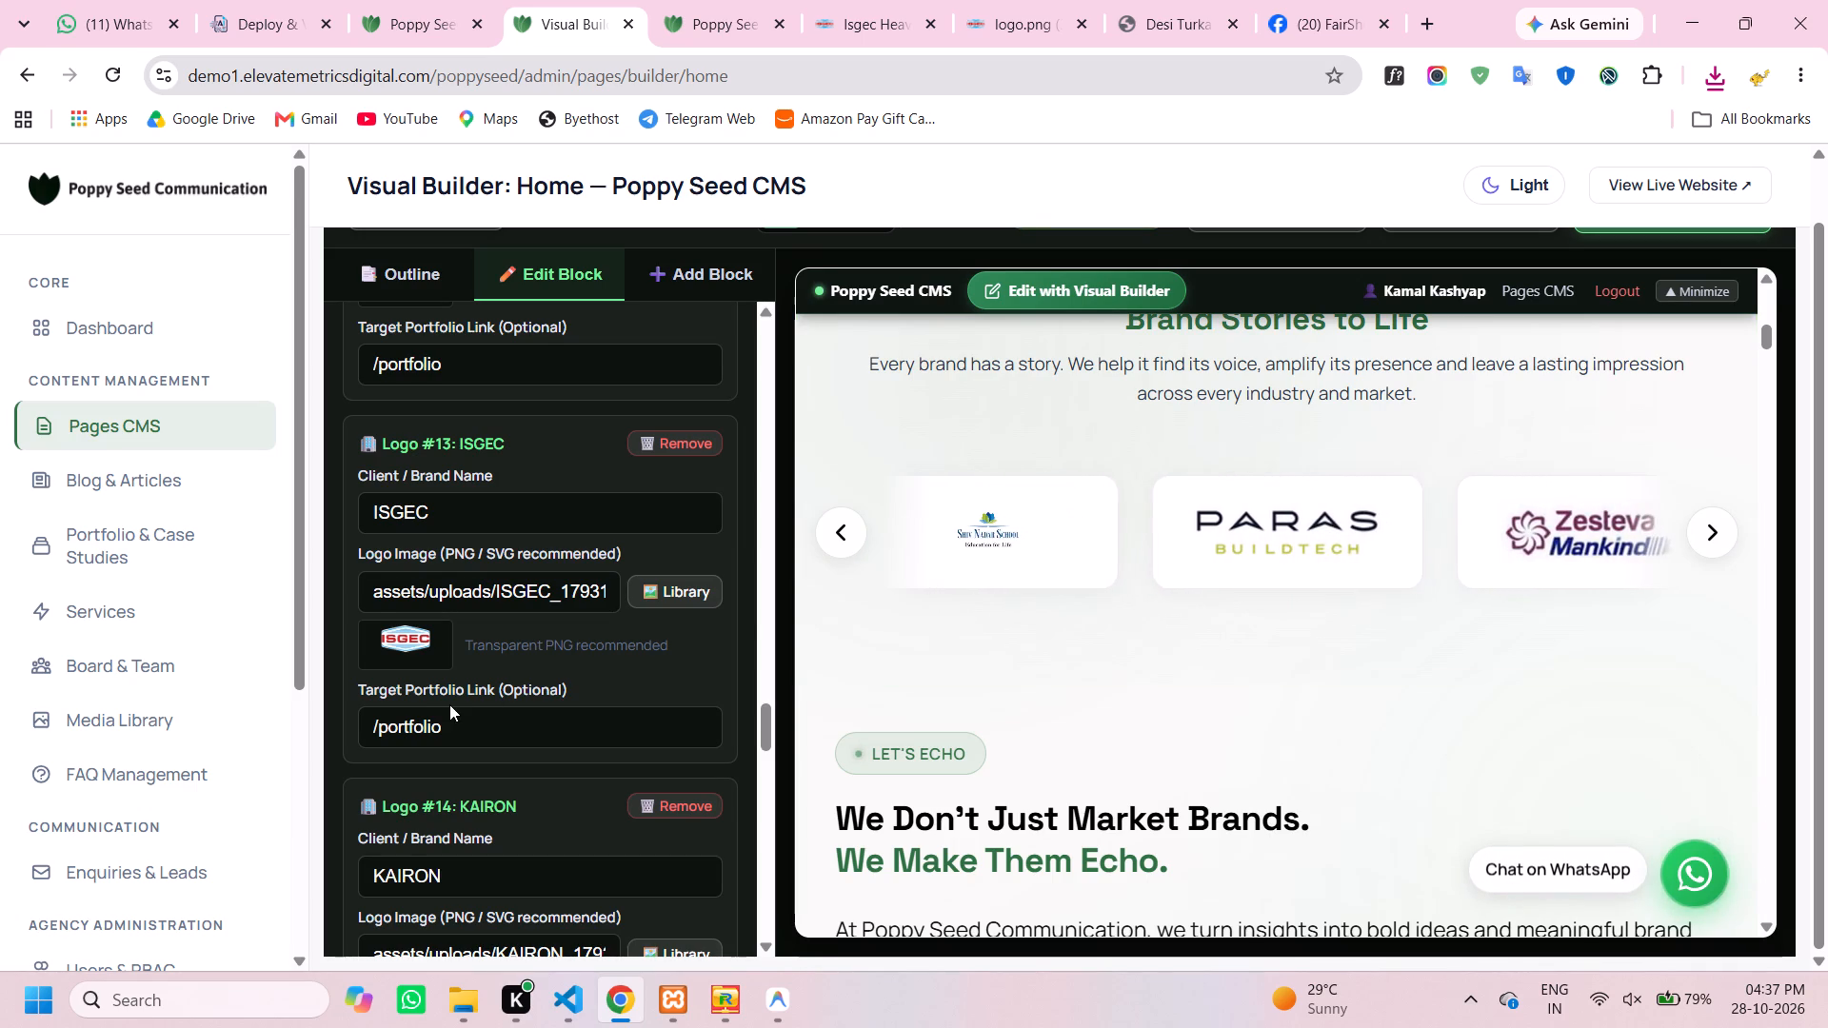
Search Google for the Logo #12 brand name "fng packaging" and open the FNG Packaging website.
{"action": "scroll", "coordinate": [439, 703], "scroll_direction": "up", "scroll_amount": 5}
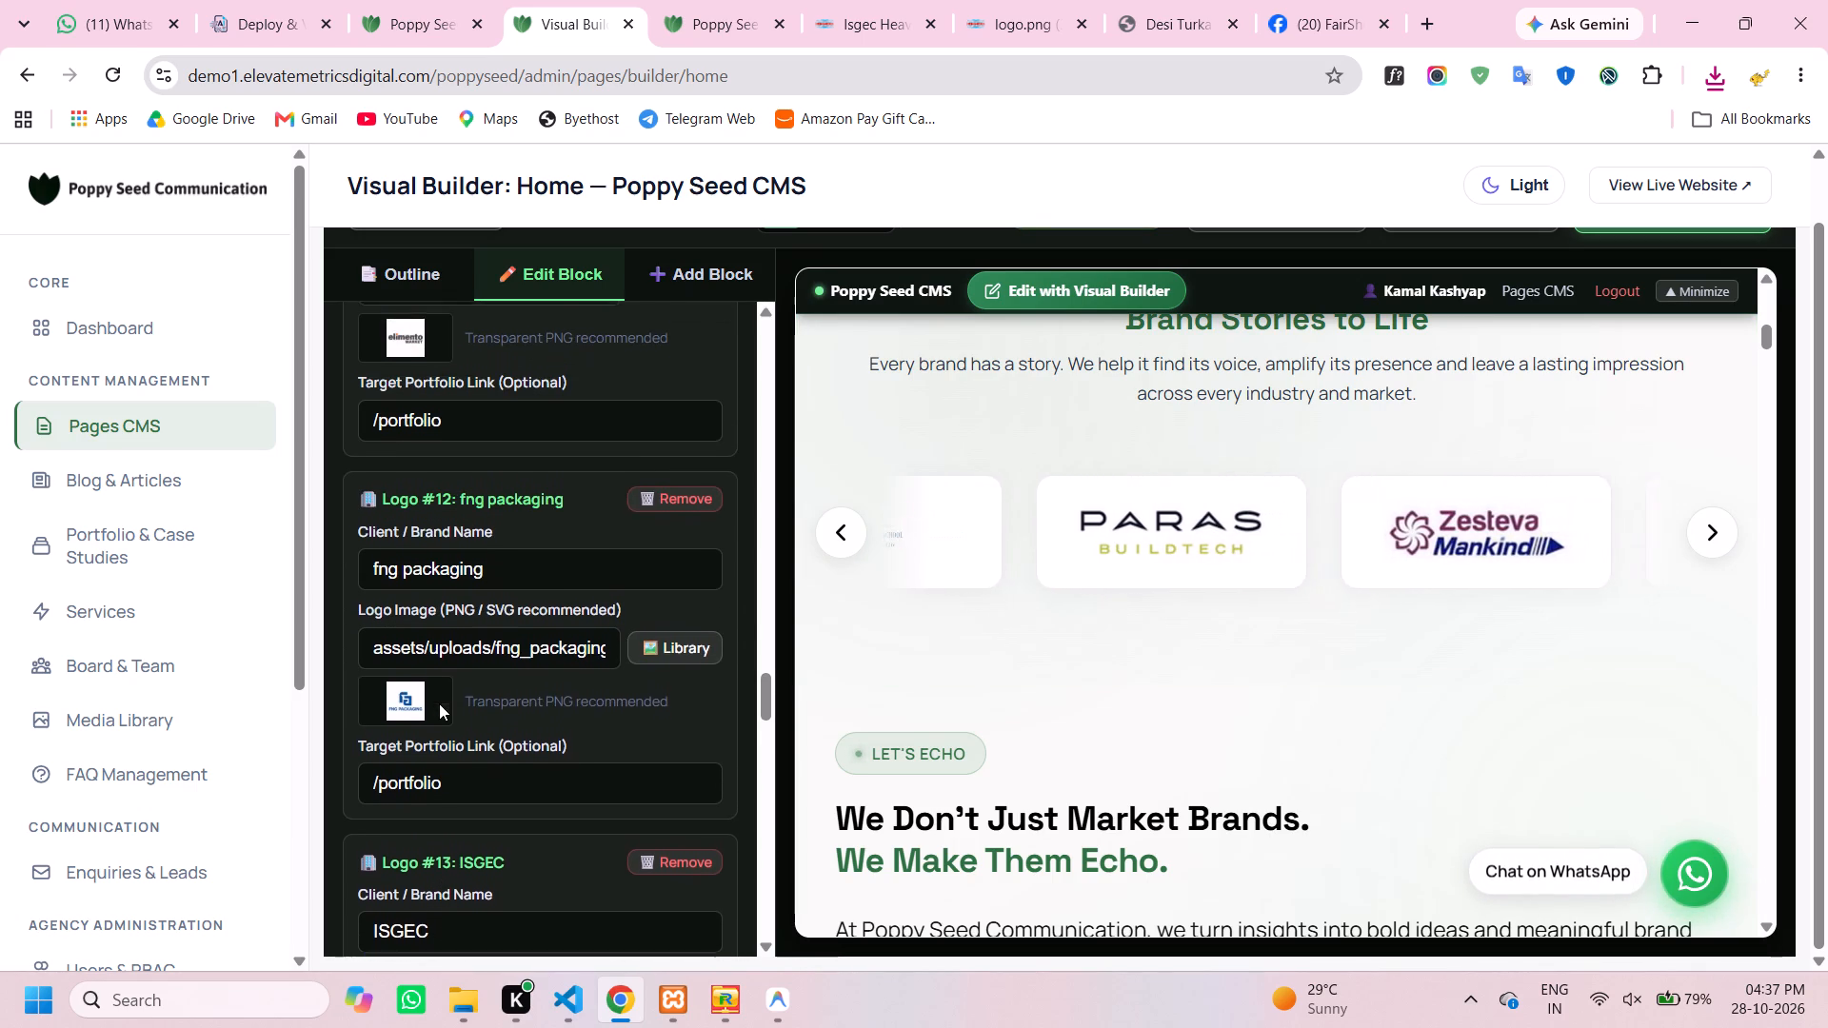
{"action": "scroll", "coordinate": [439, 703], "scroll_direction": "up", "scroll_amount": 1}
{"action": "left_click_drag", "start_coordinate": [500, 583], "coordinate": [391, 601]}
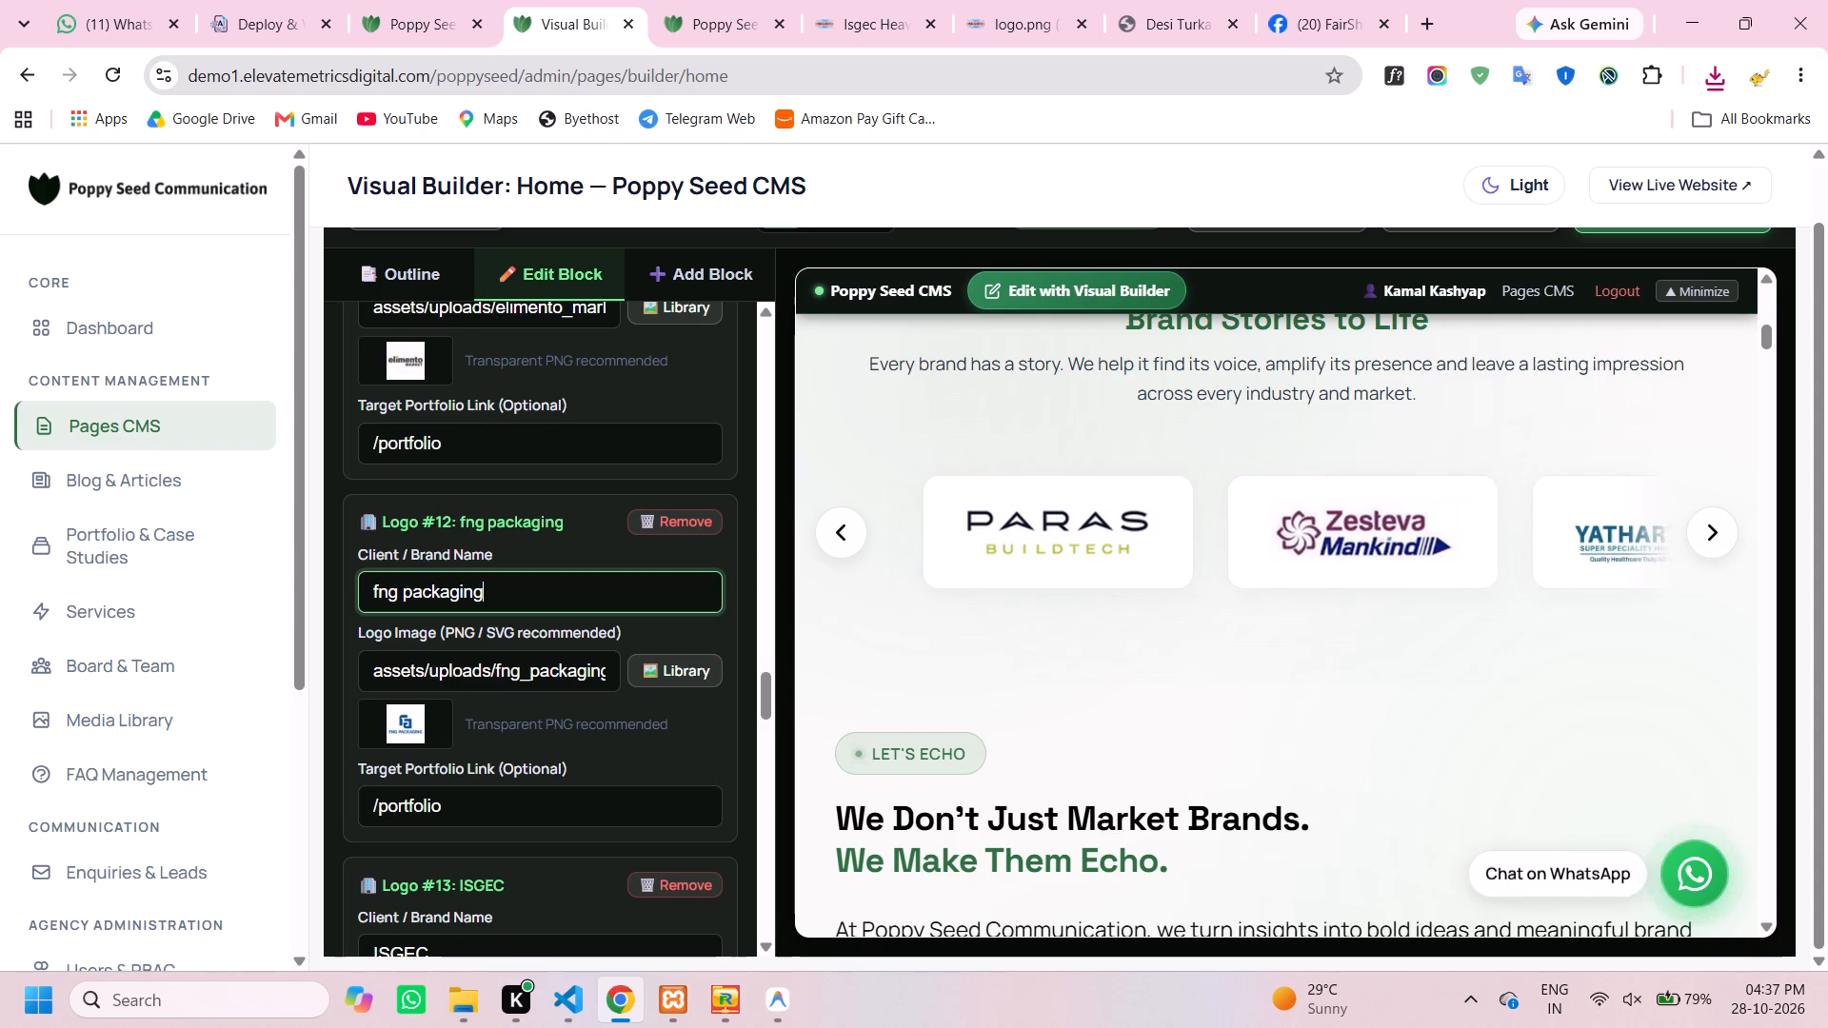
{"action": "left_click_drag", "start_coordinate": [391, 601], "coordinate": [355, 600]}
{"action": "right_click", "coordinate": [393, 588]}
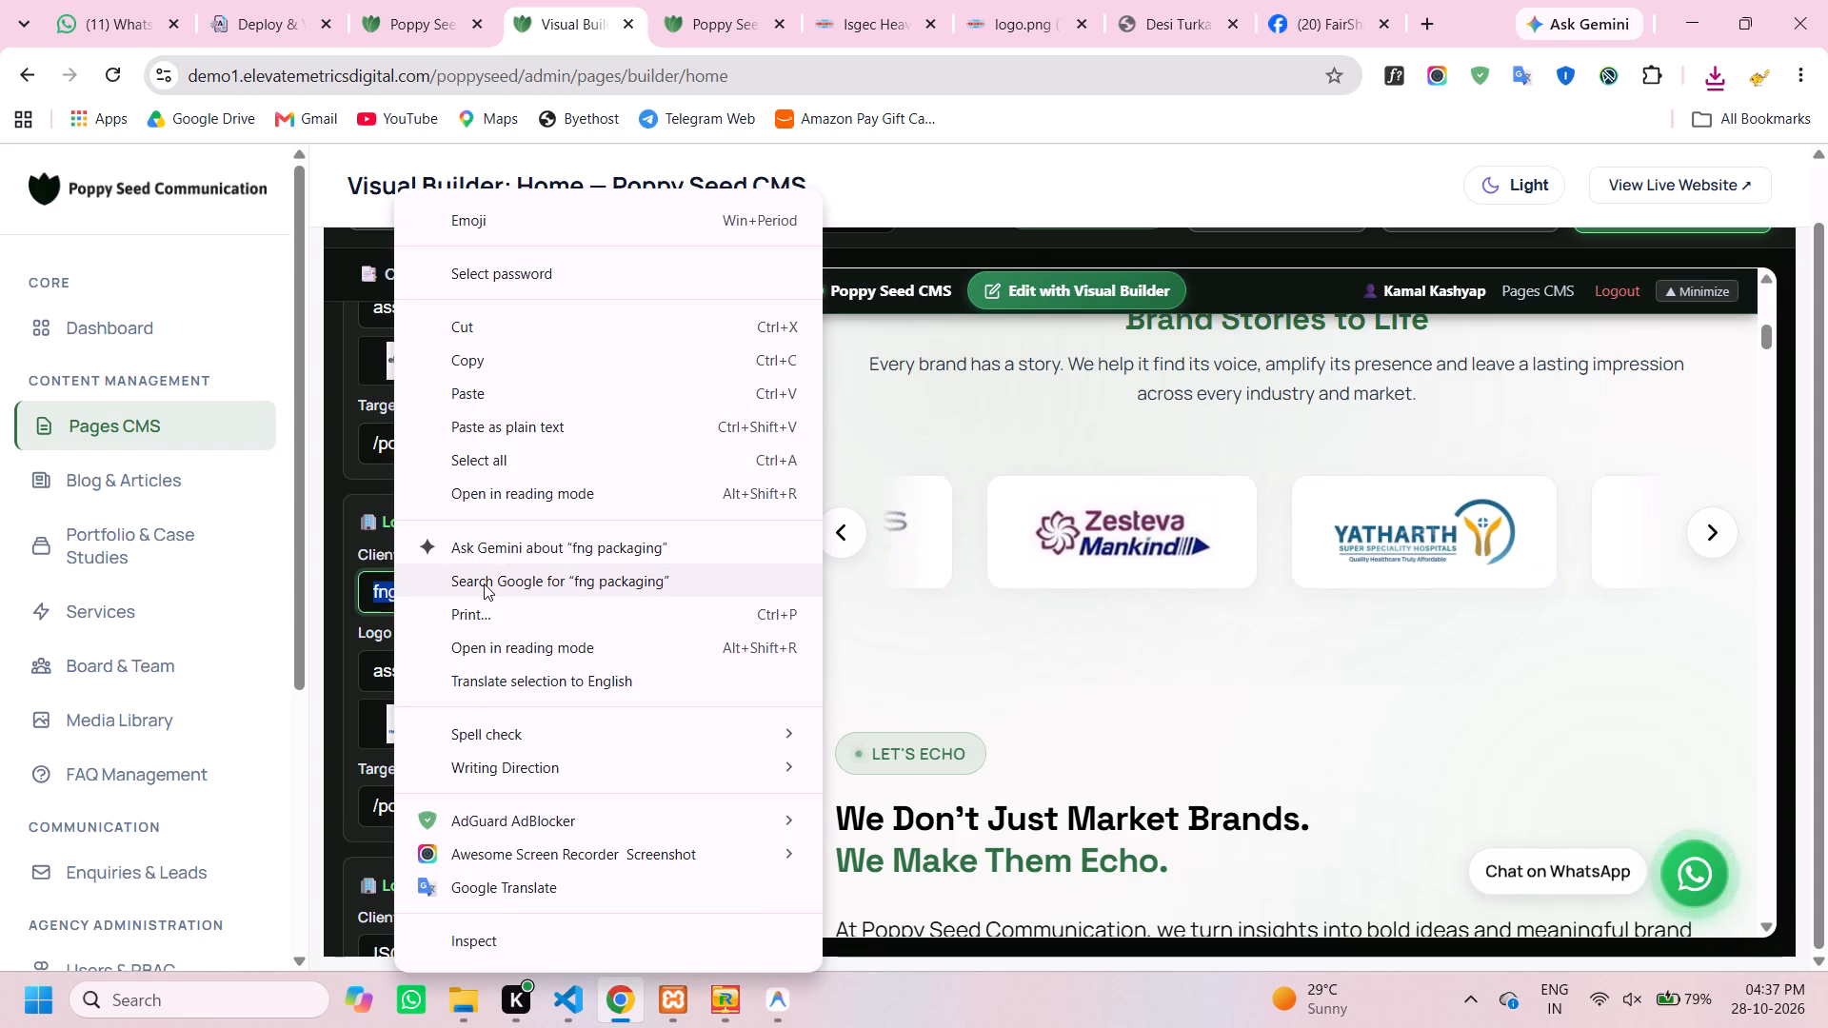
{"action": "left_click", "coordinate": [484, 583]}
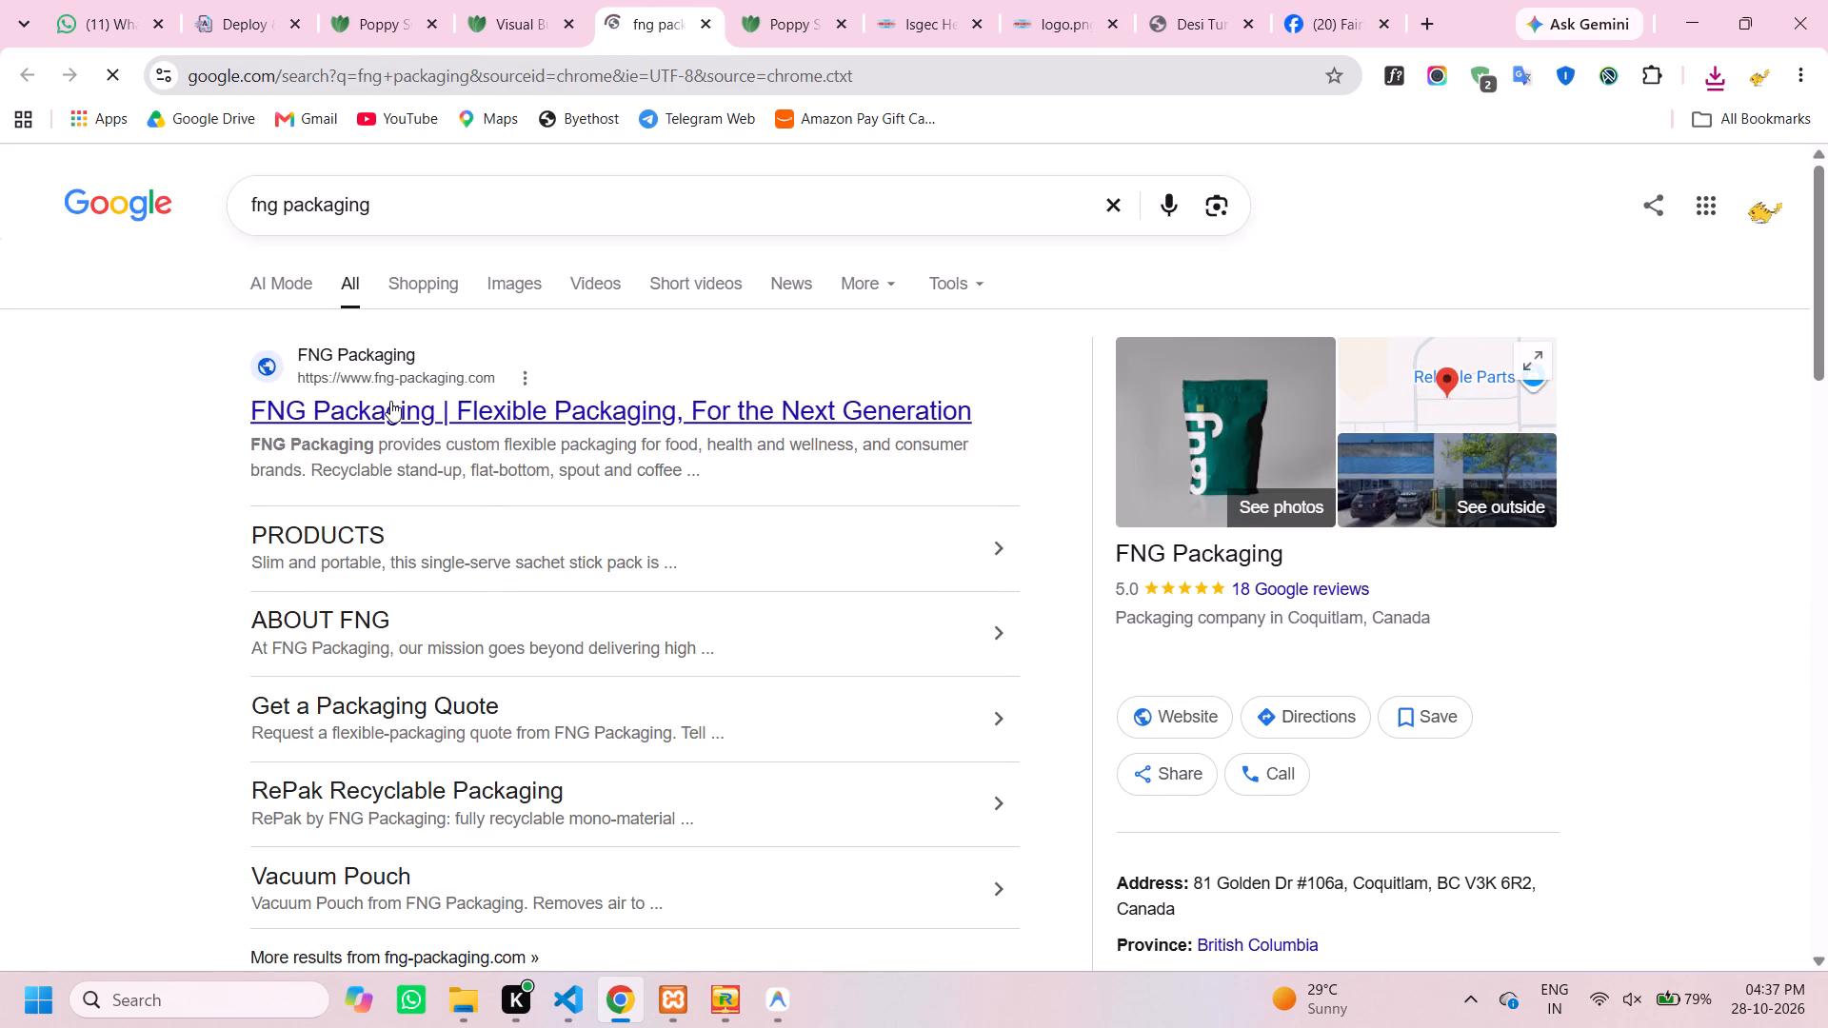
{"action": "left_click", "coordinate": [387, 417]}
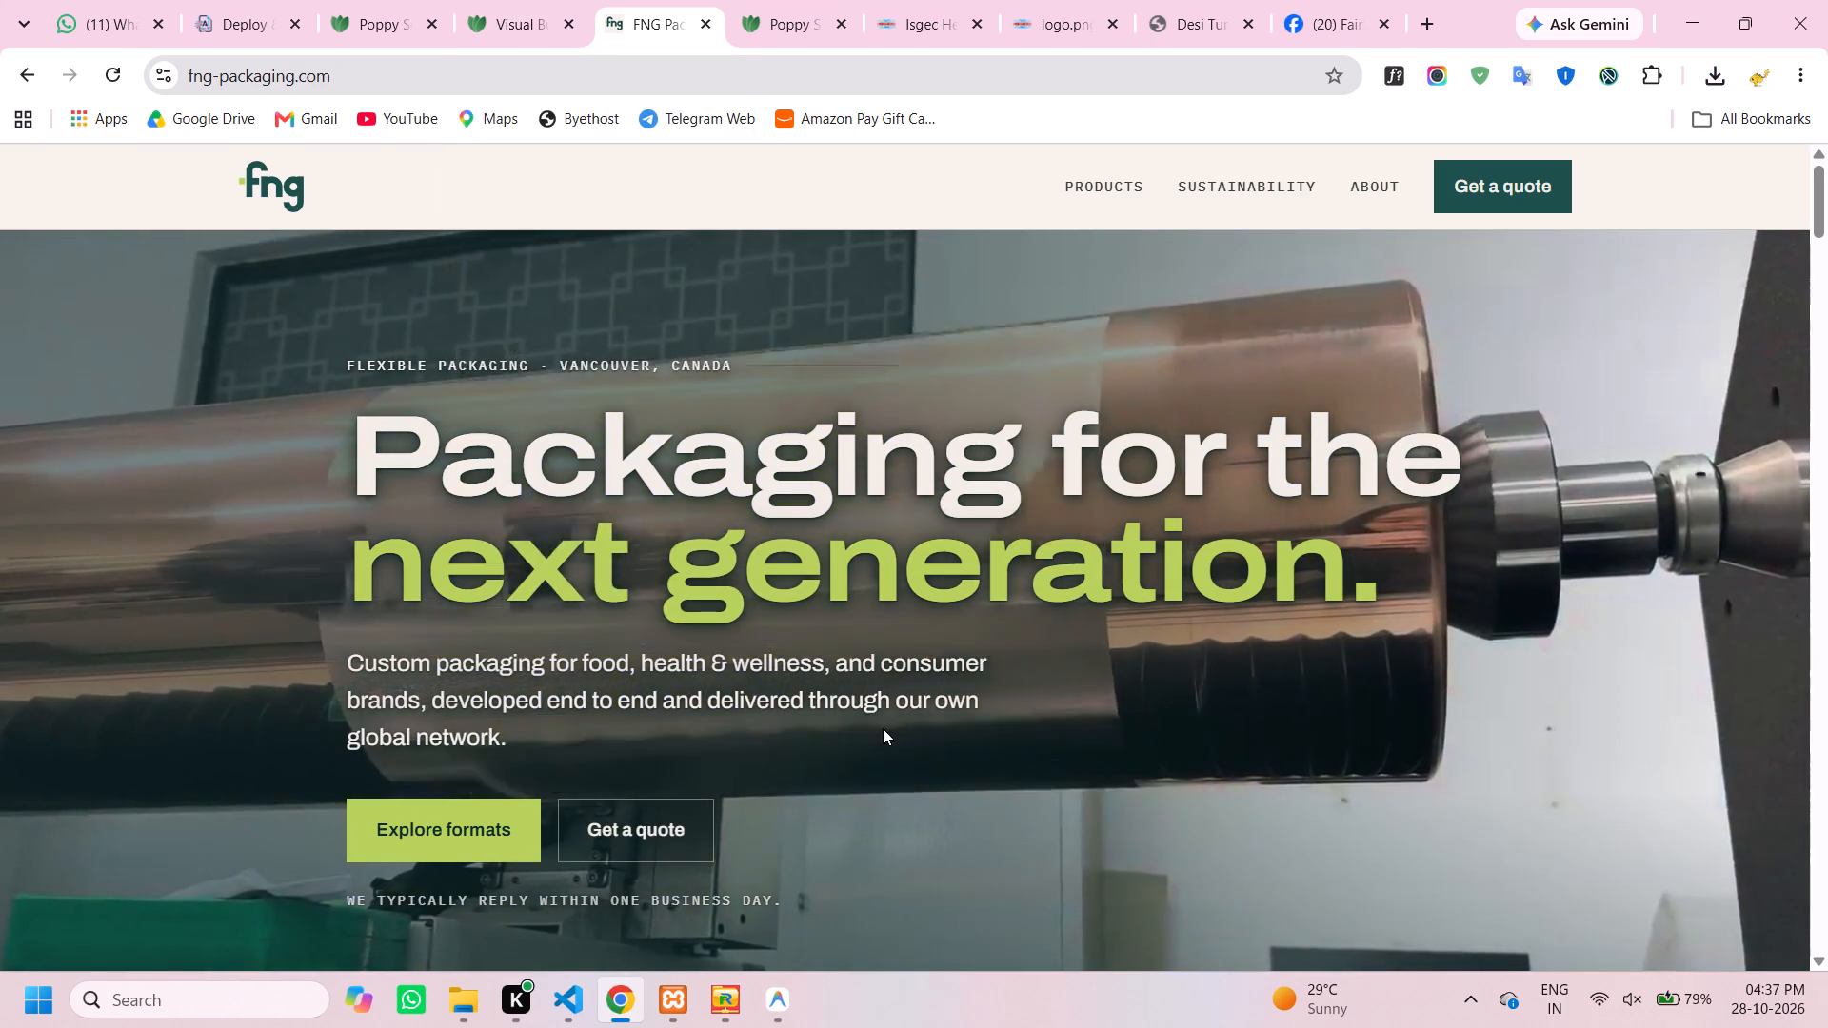
Look through the FNG Packaging home page from header to footer for its brand logo, and return to the Visual Builder.
{"action": "scroll", "coordinate": [883, 728], "scroll_direction": "down", "scroll_amount": 17}
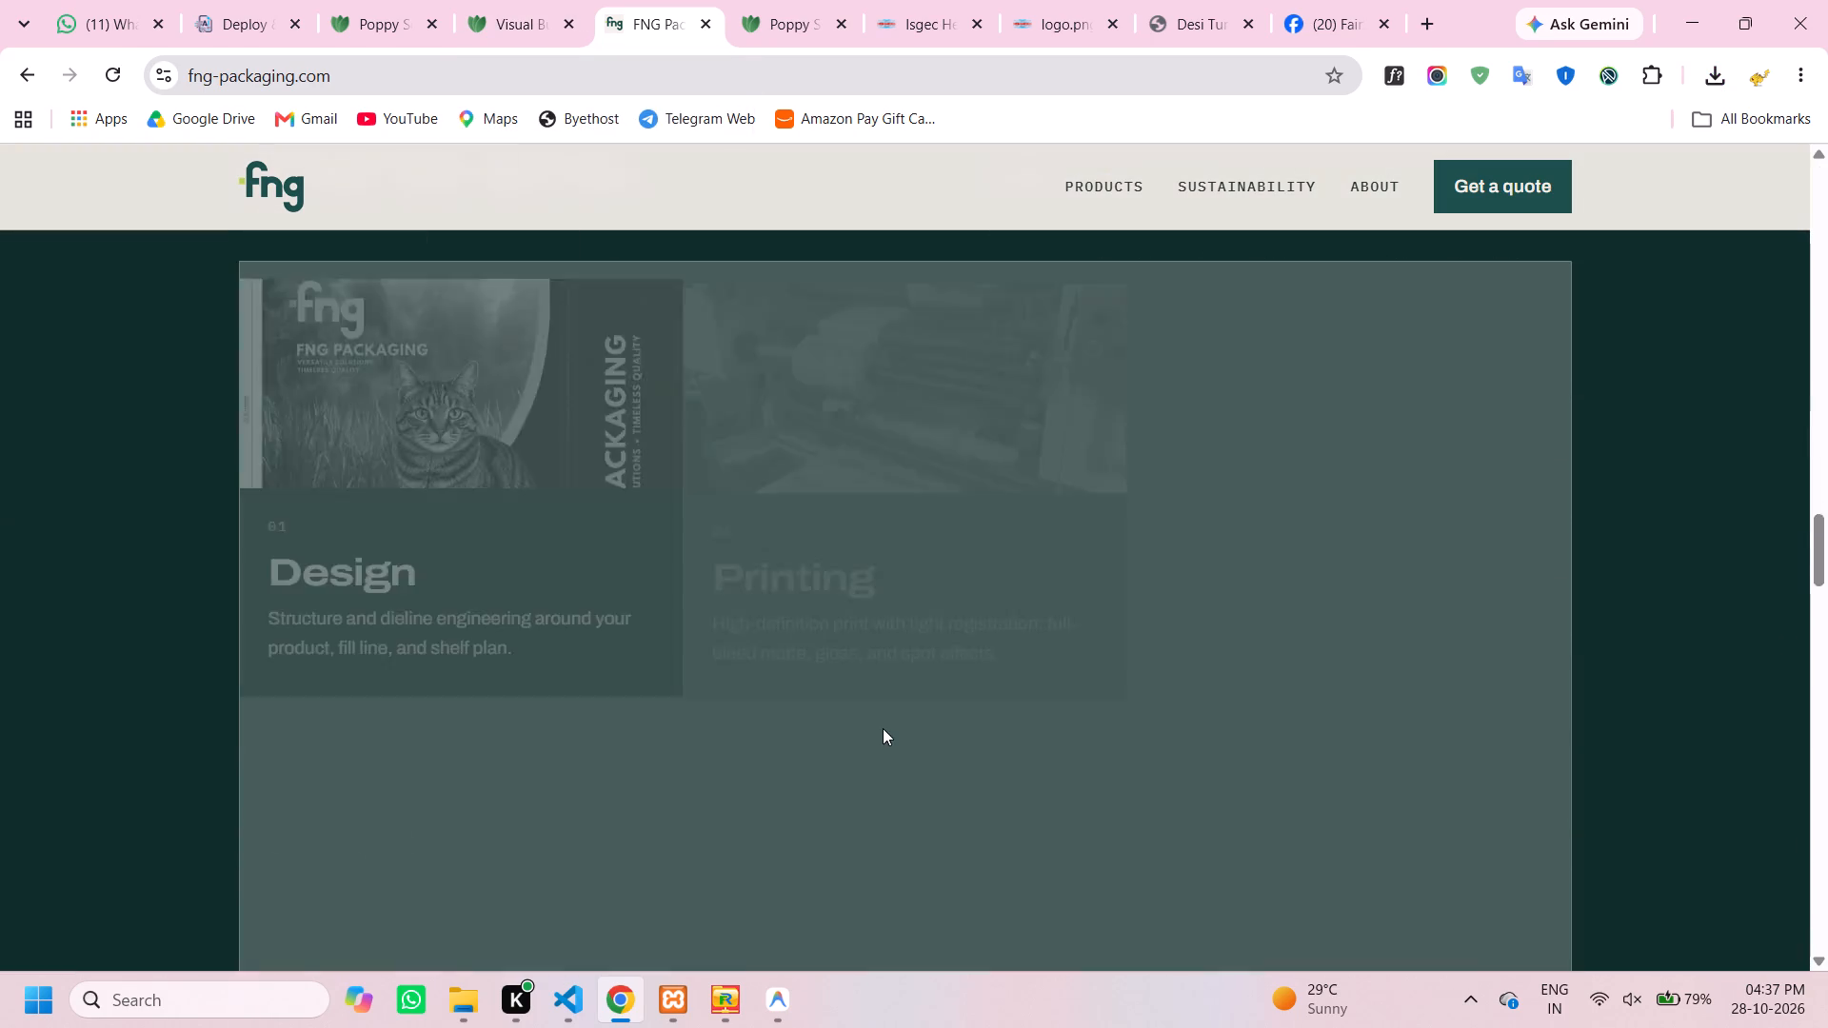
{"action": "scroll", "coordinate": [883, 728], "scroll_direction": "down", "scroll_amount": 16}
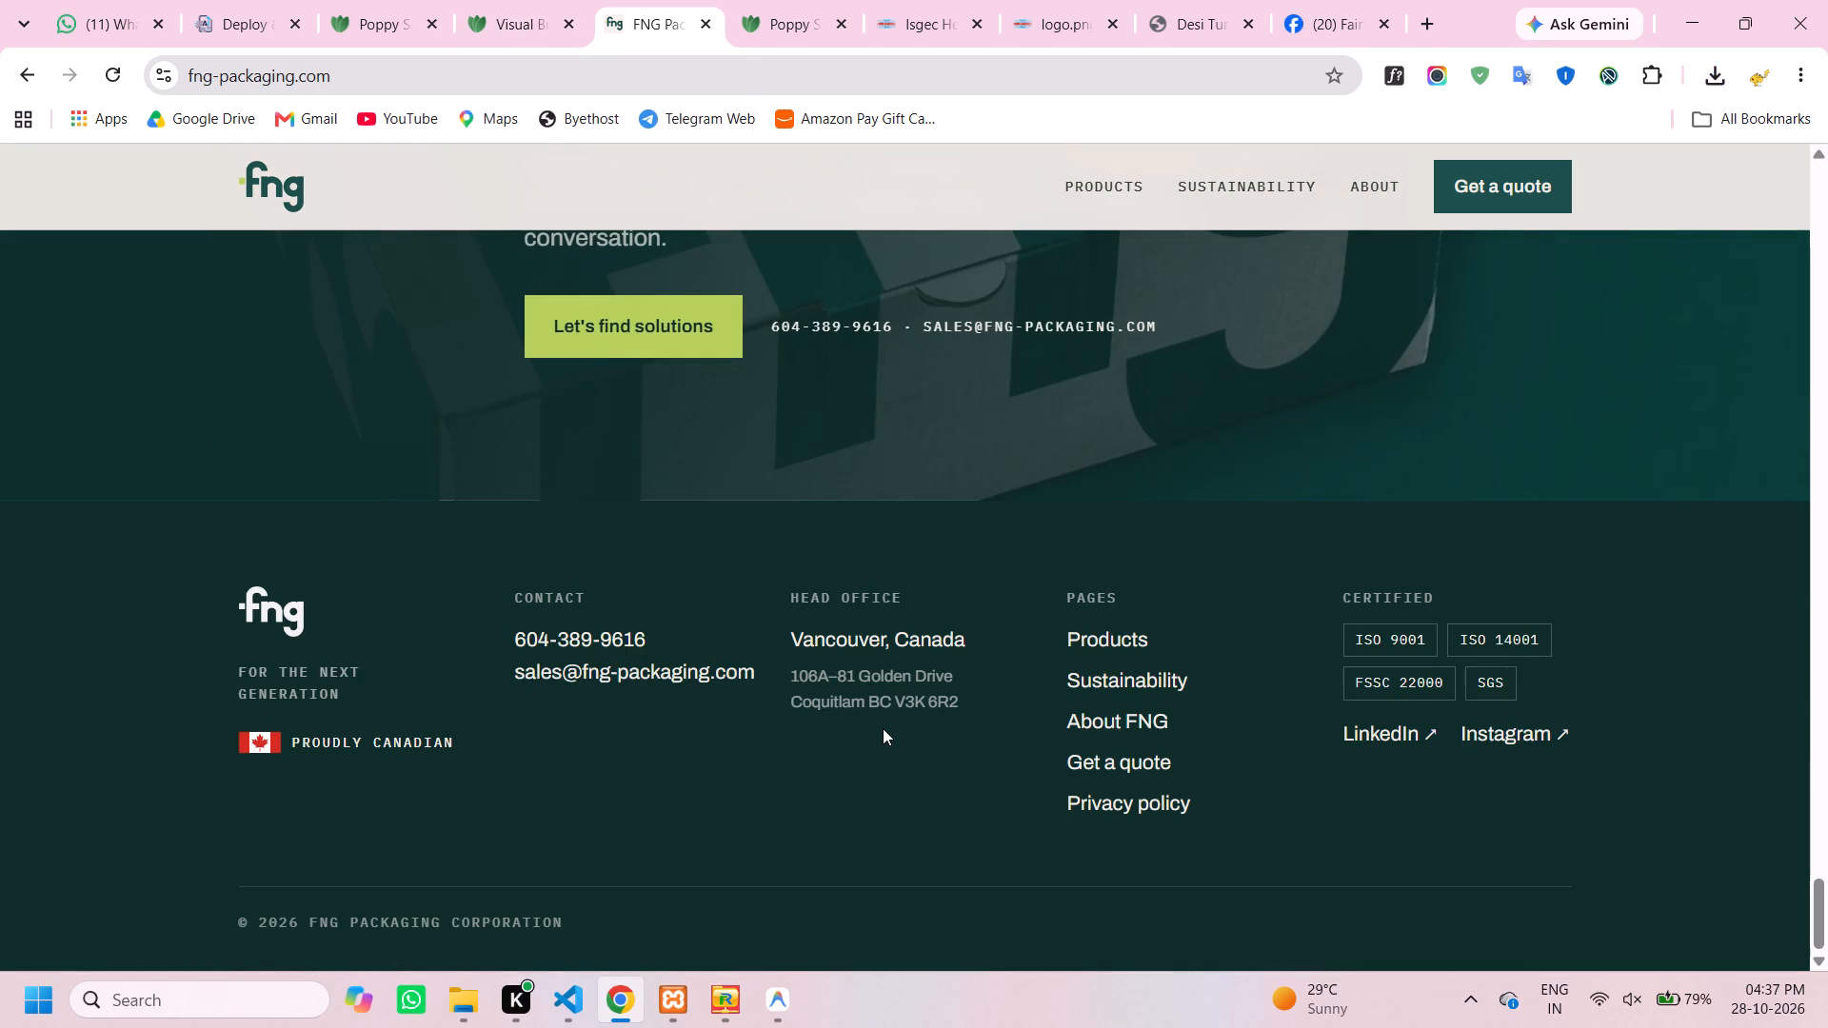
{"action": "scroll", "coordinate": [883, 728], "scroll_direction": "up", "scroll_amount": 20}
{"action": "scroll", "coordinate": [883, 728], "scroll_direction": "up", "scroll_amount": 9}
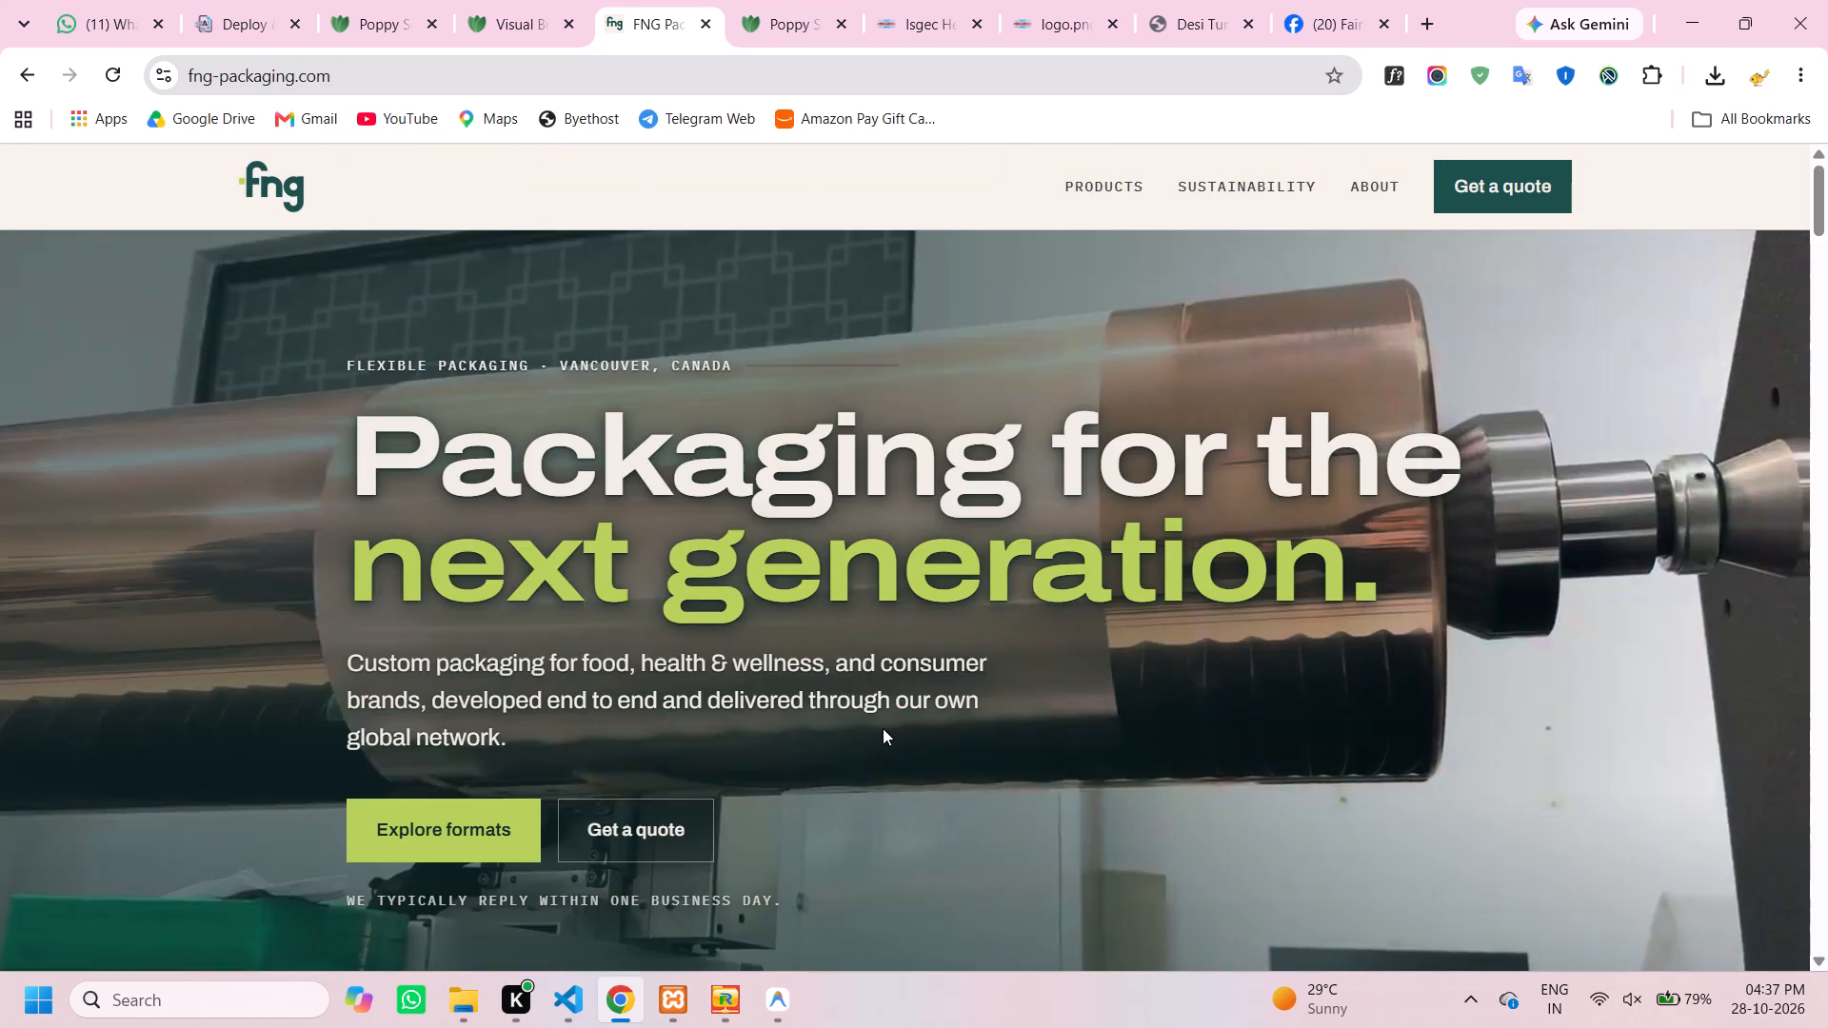
{"action": "scroll", "coordinate": [883, 728], "scroll_direction": "up", "scroll_amount": 5}
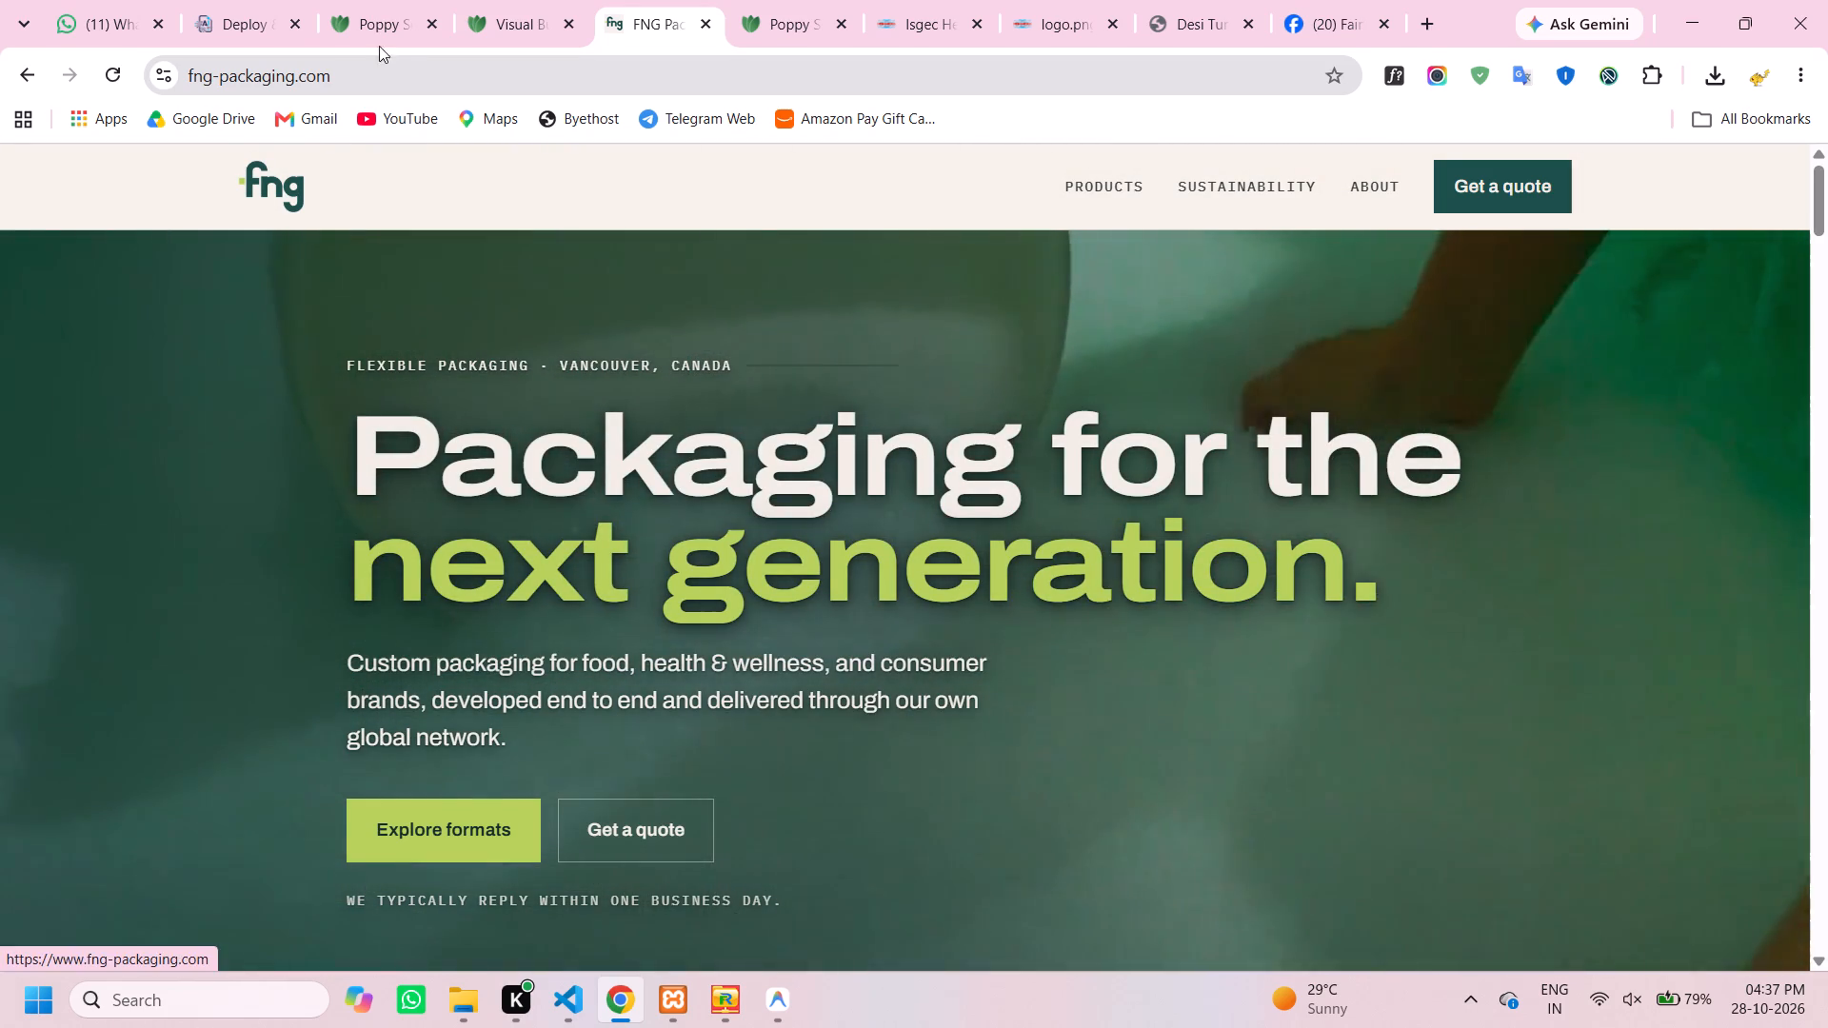
{"action": "left_click", "coordinate": [501, 9]}
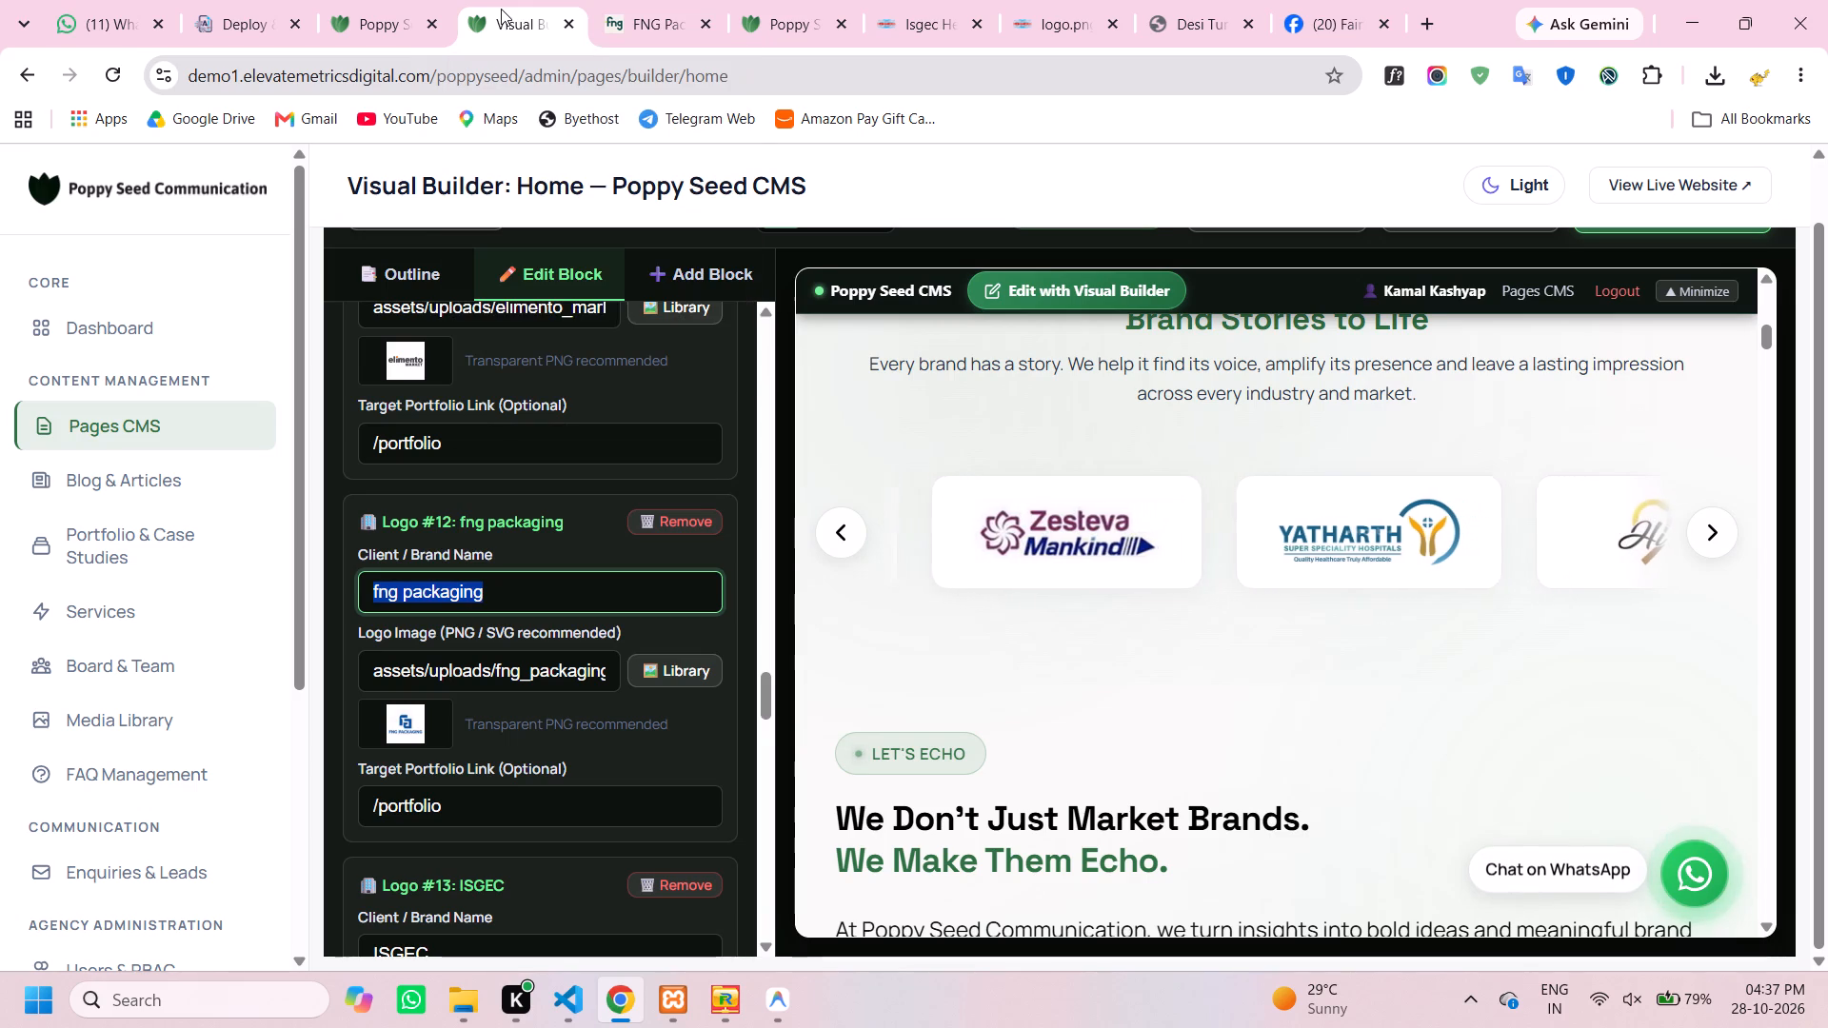
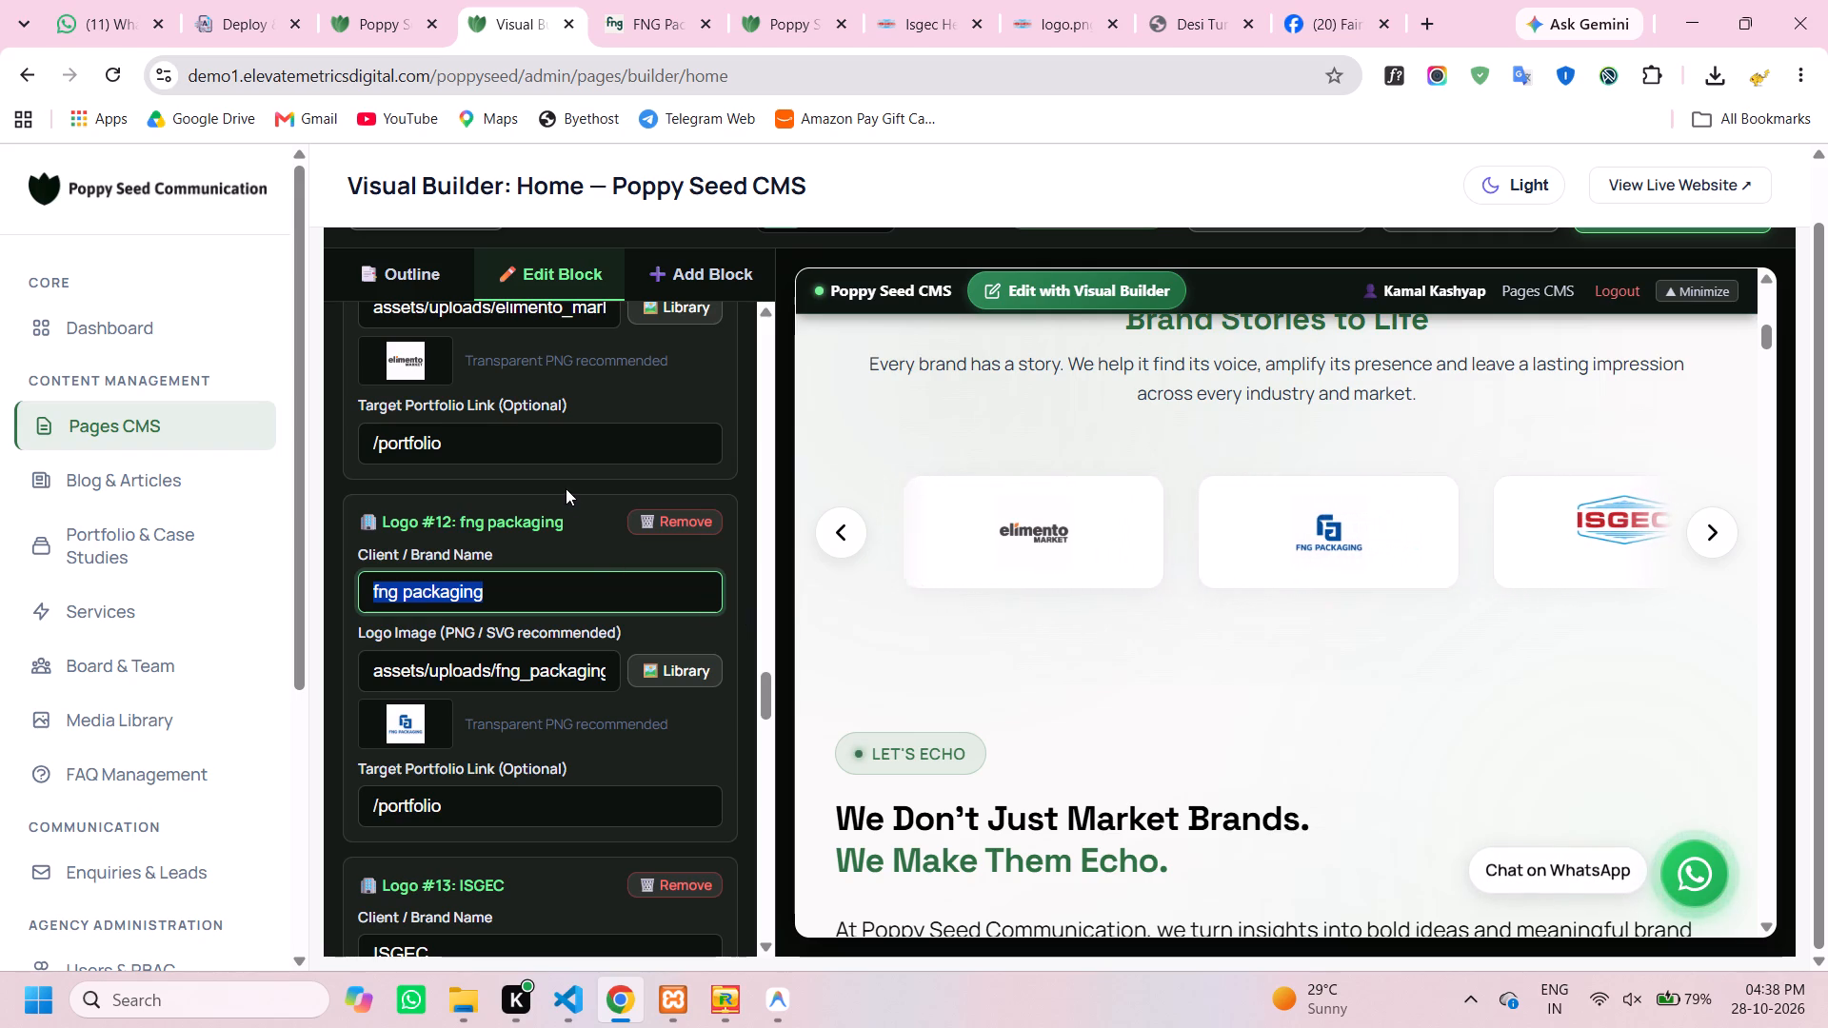
Search Google for the Logo #11 brand name "elimento market", close the FNG Packaging site and open the Elimento Market website.
{"action": "scroll", "coordinate": [566, 488], "scroll_direction": "up", "scroll_amount": 1}
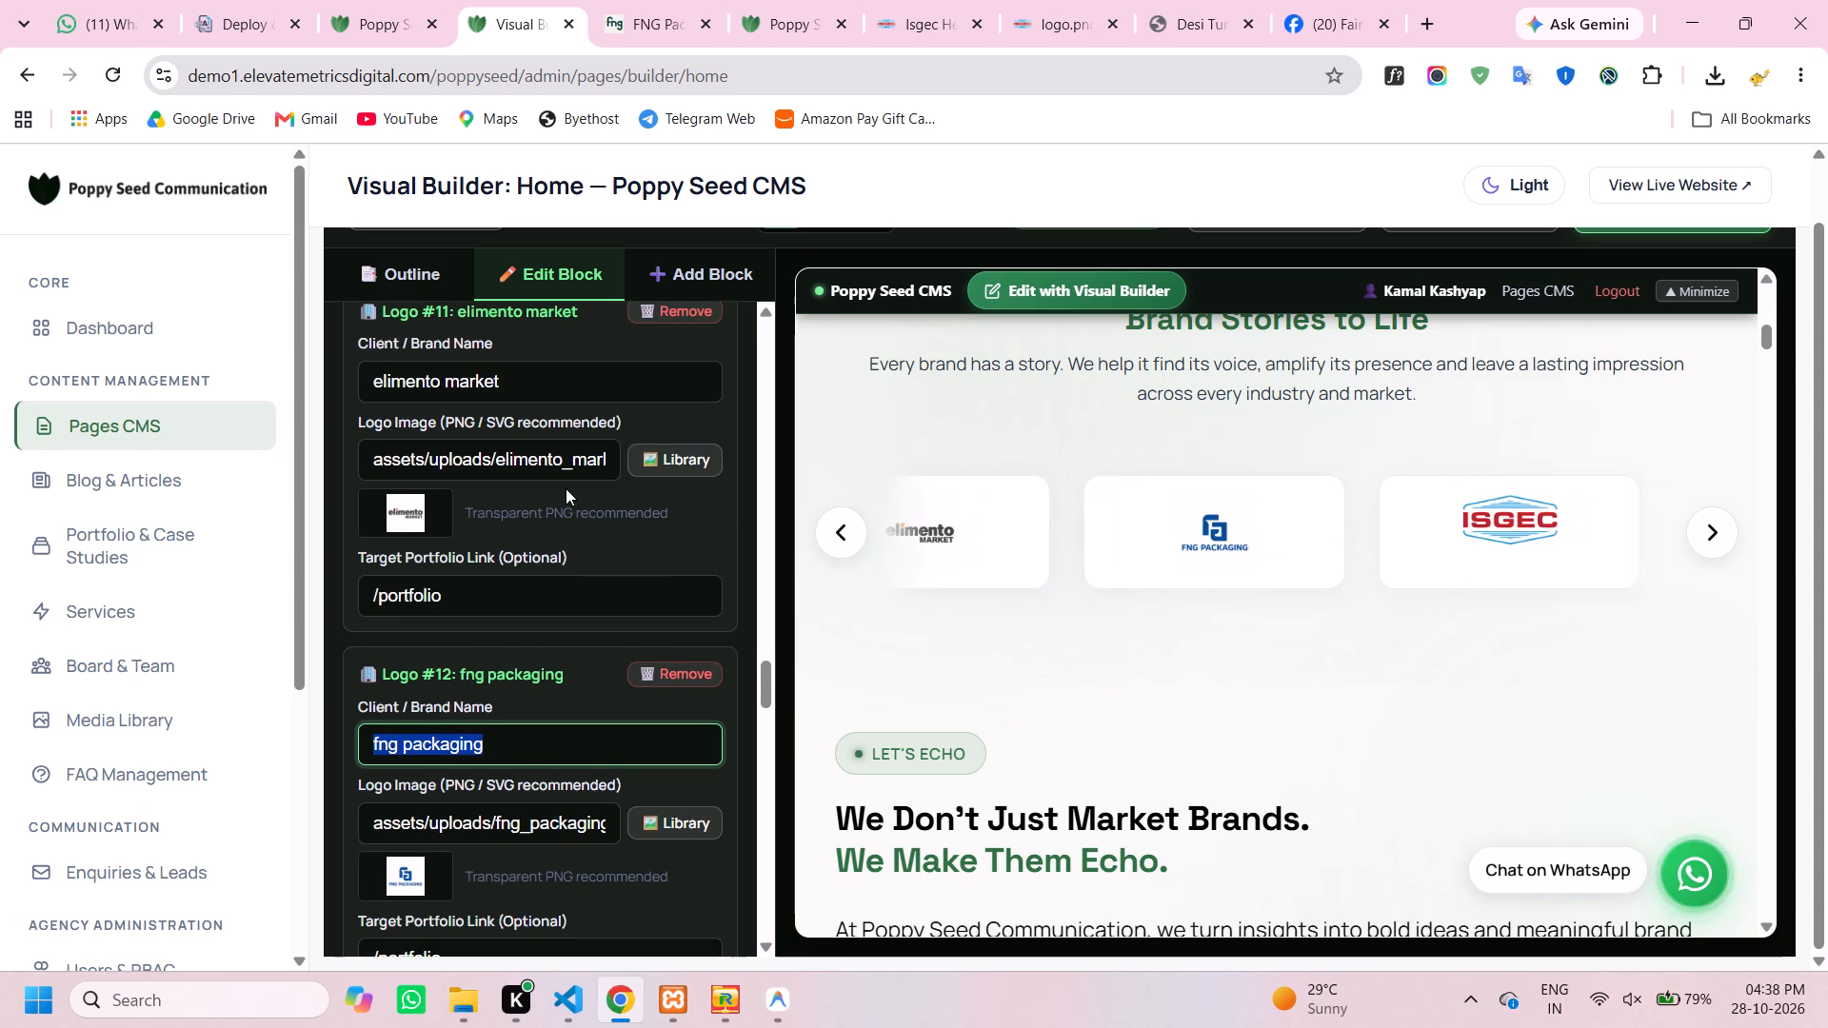
{"action": "left_click_drag", "start_coordinate": [523, 382], "coordinate": [409, 382]}
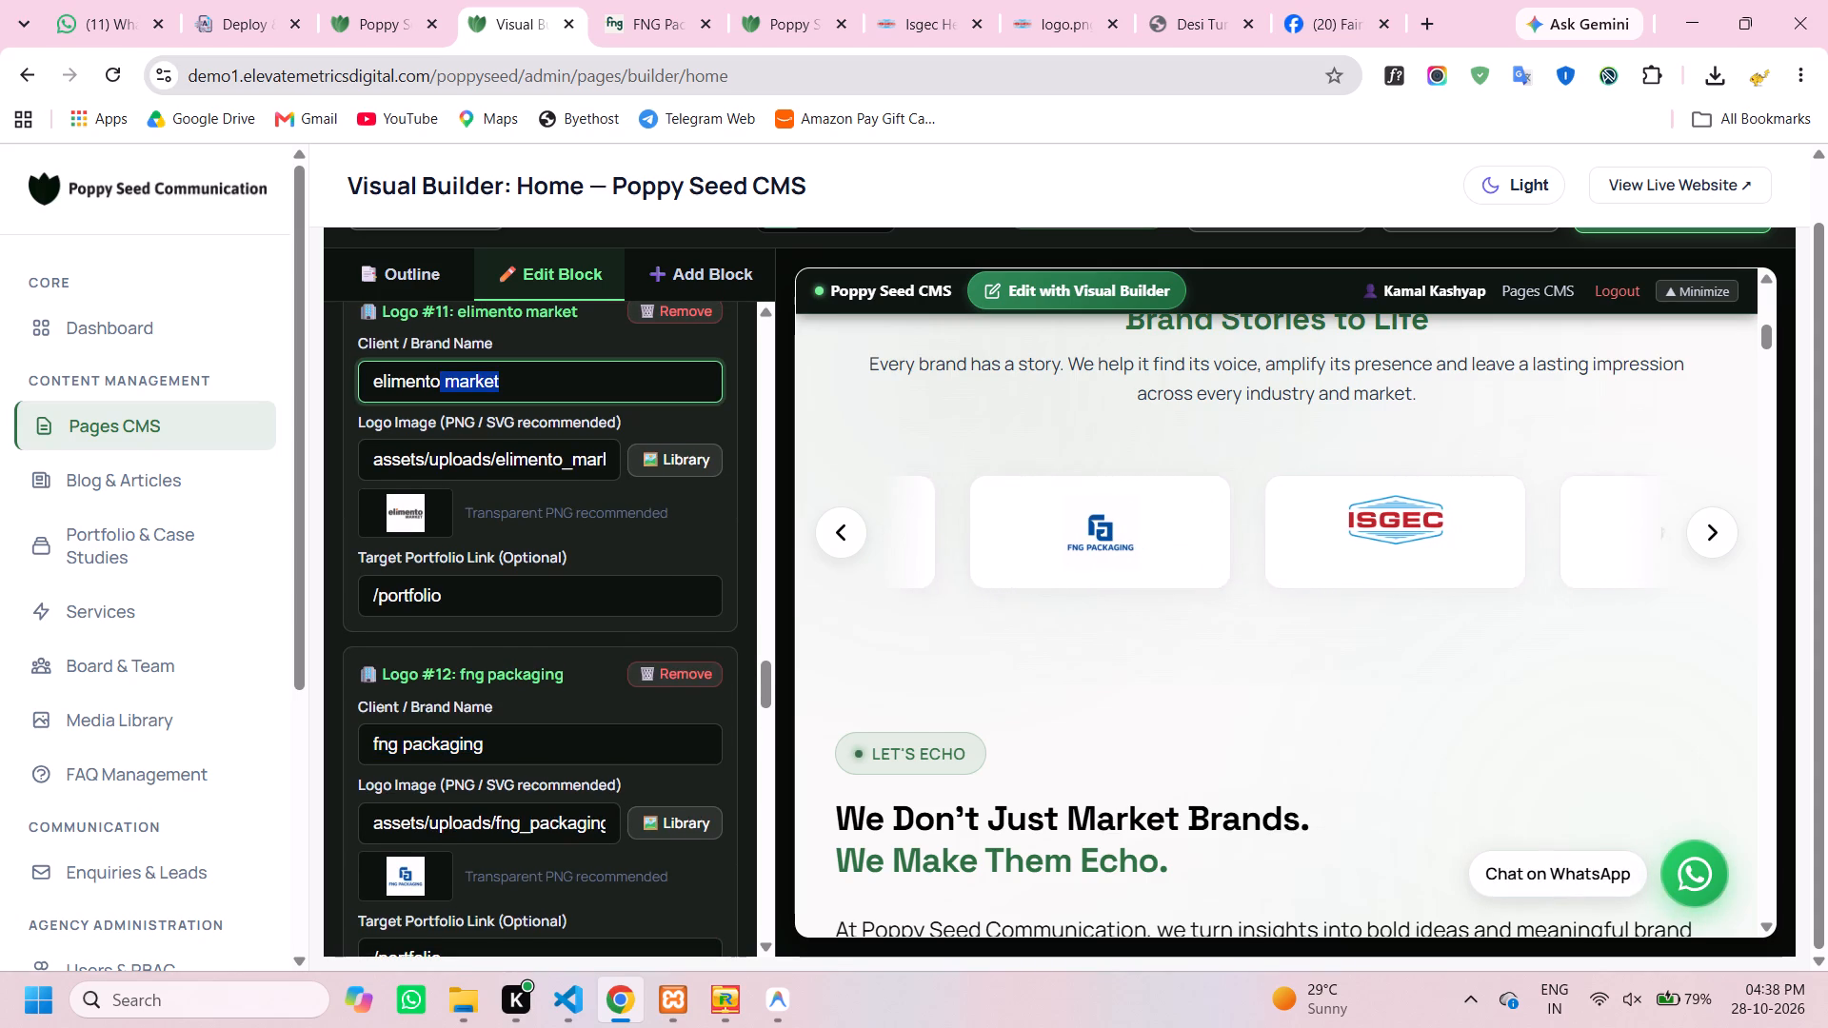
{"action": "left_click_drag", "start_coordinate": [409, 382], "coordinate": [378, 378]}
{"action": "right_click", "coordinate": [378, 378]}
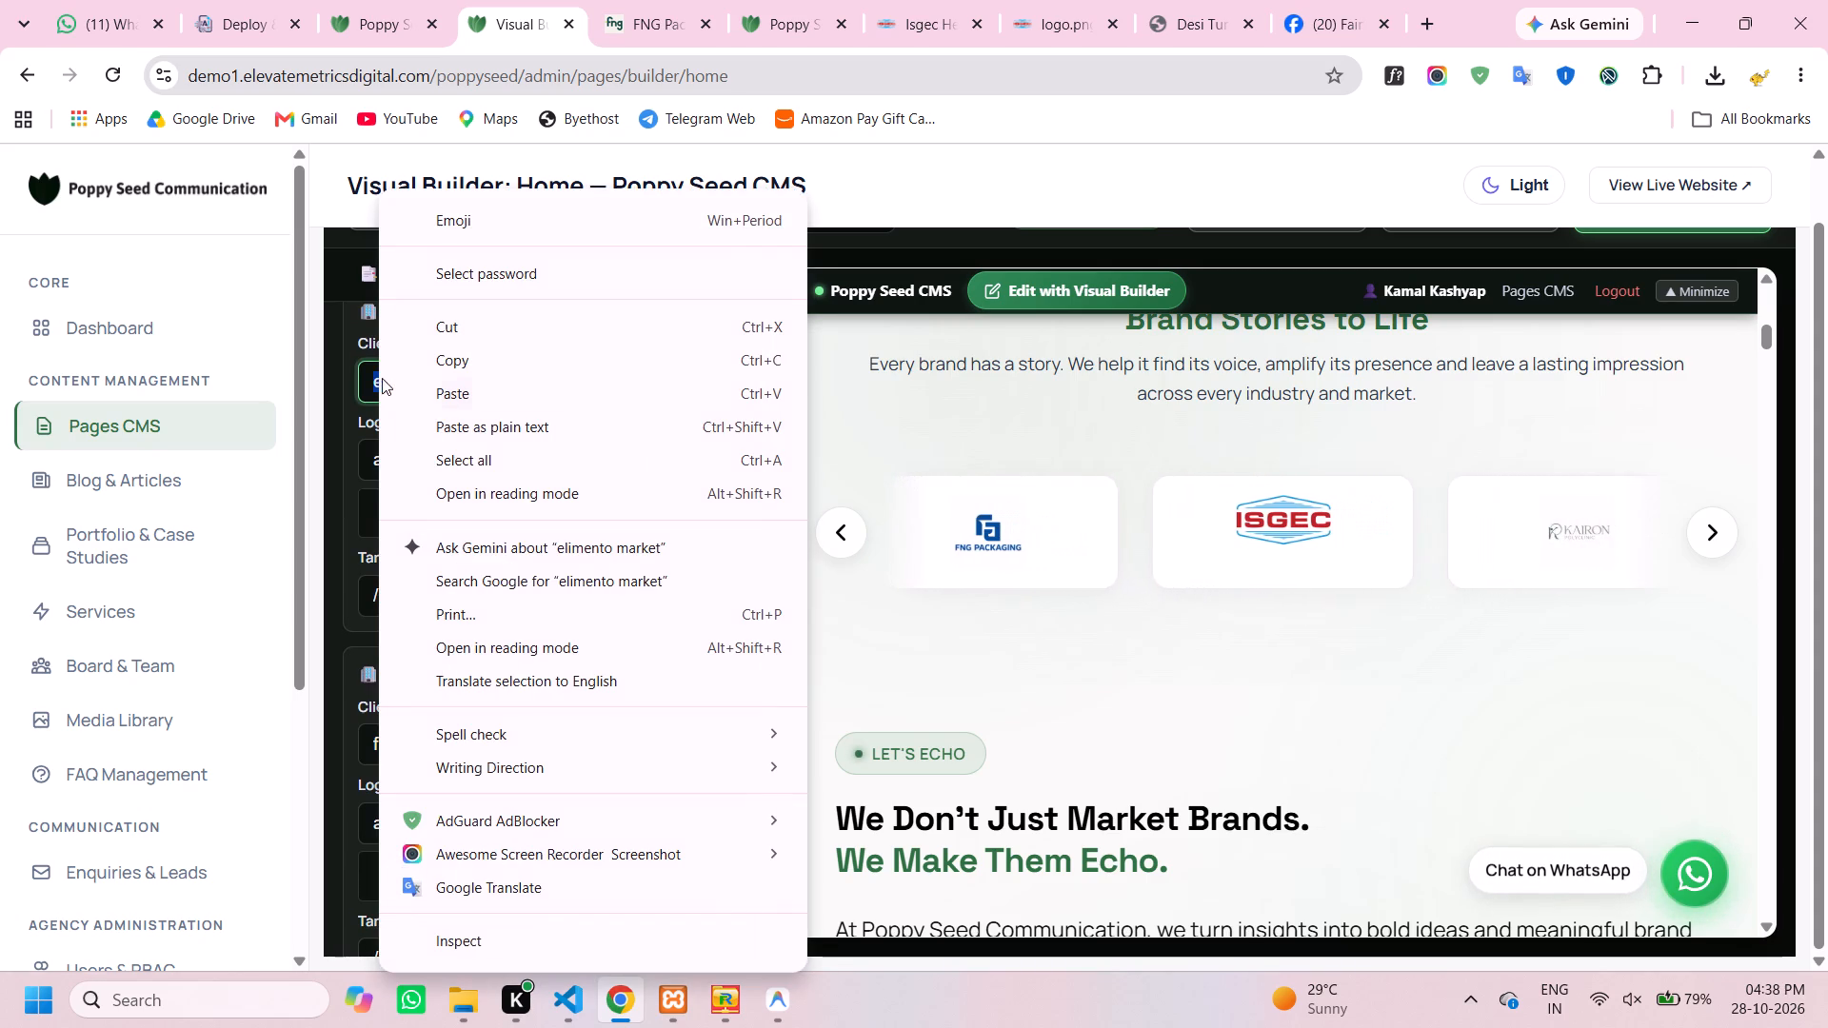
{"action": "left_click", "coordinate": [496, 570]}
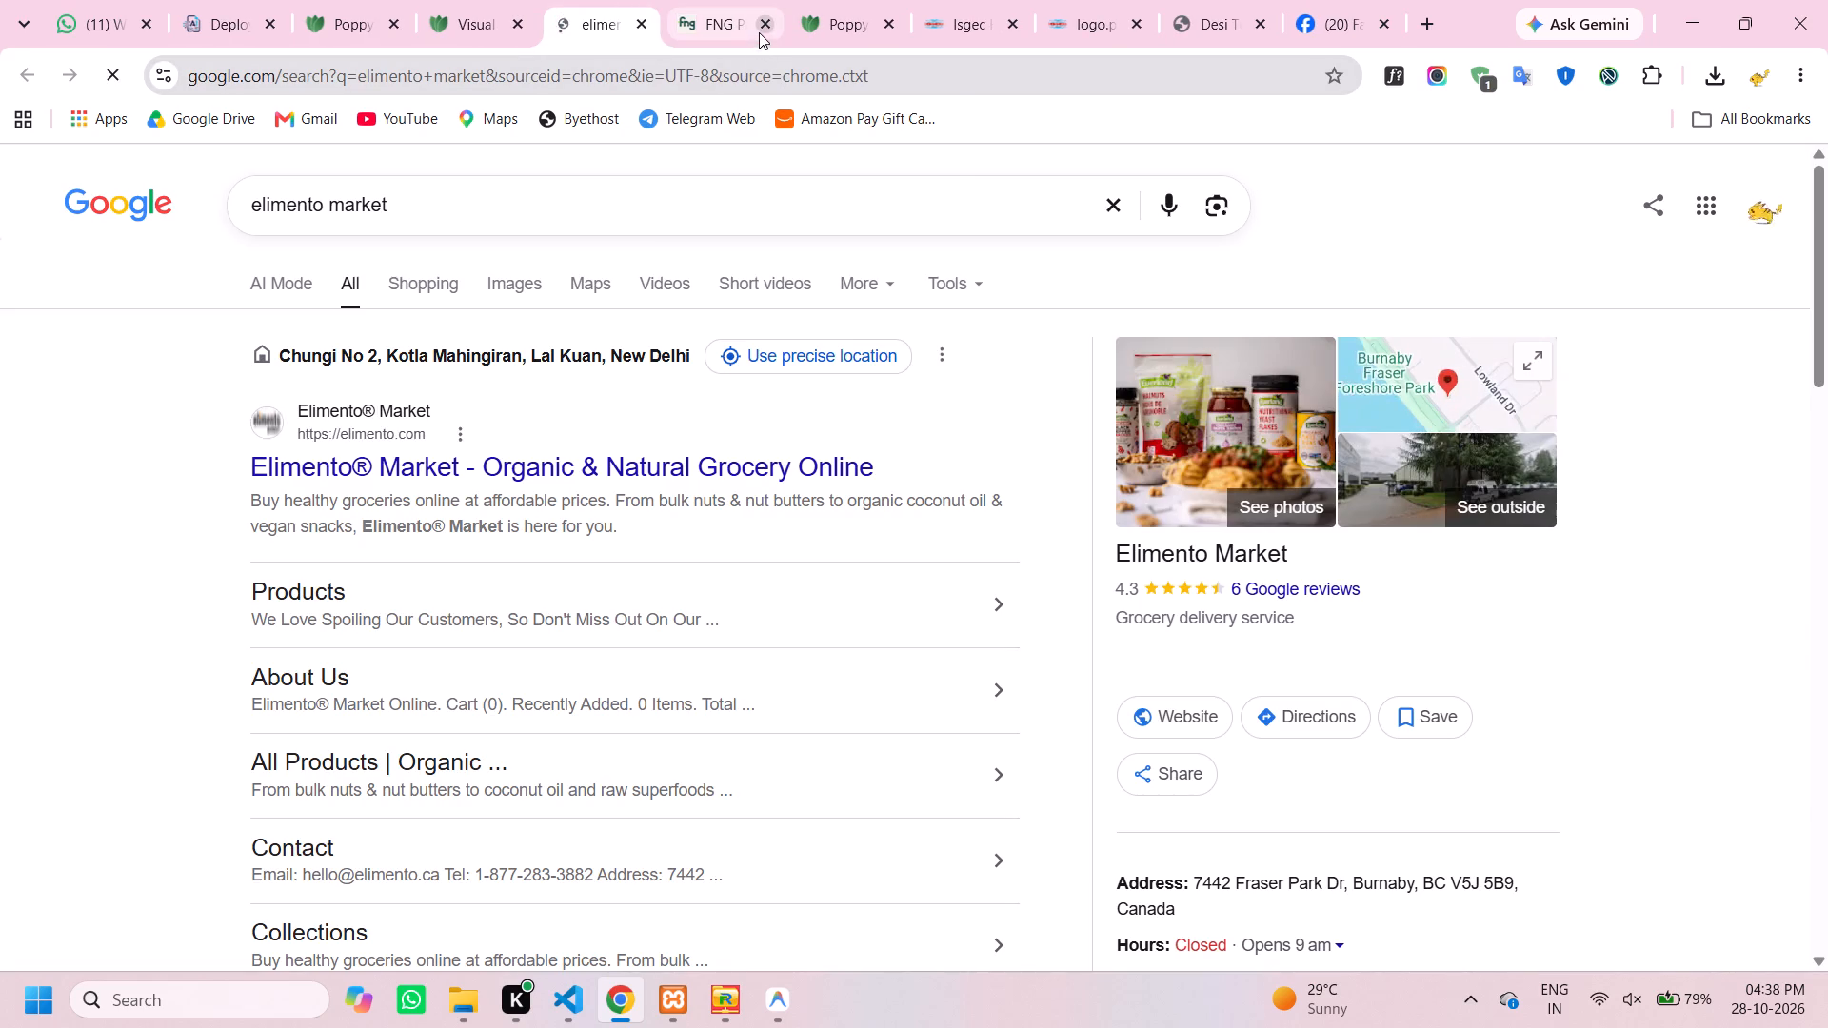
{"action": "left_click", "coordinate": [760, 25]}
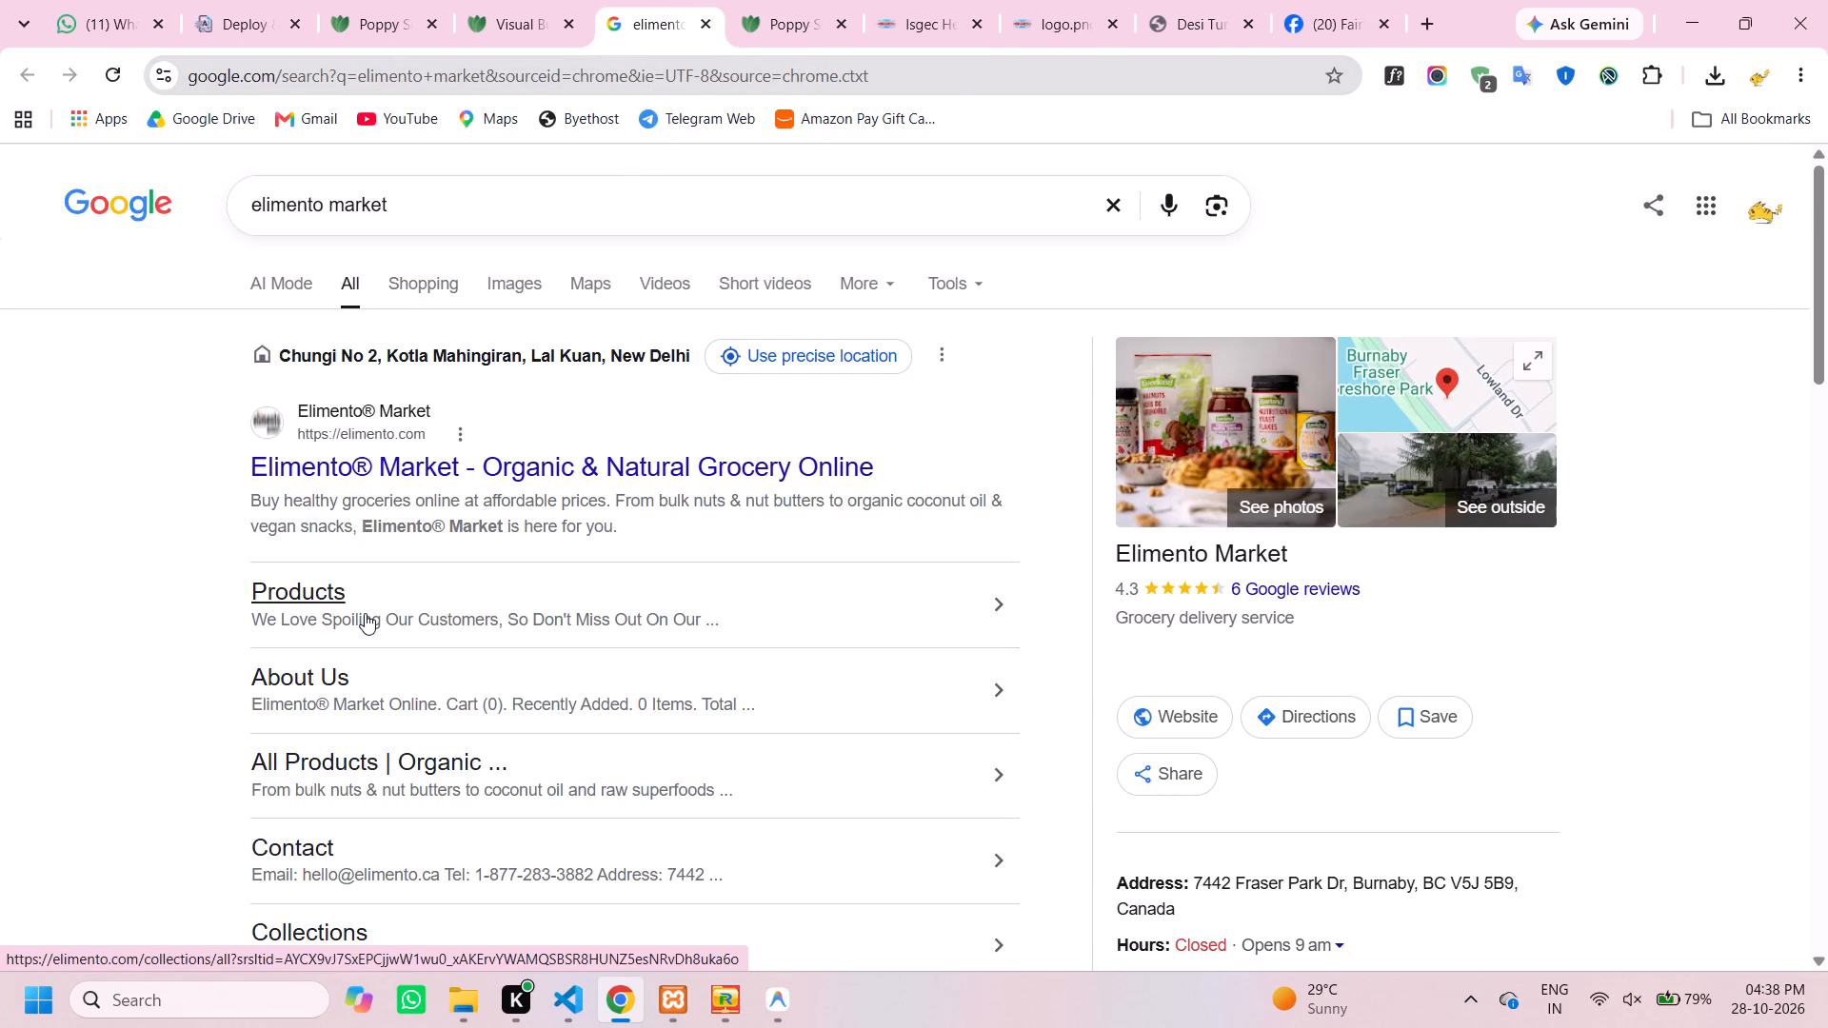
{"action": "scroll", "coordinate": [365, 613], "scroll_direction": "down", "scroll_amount": 1}
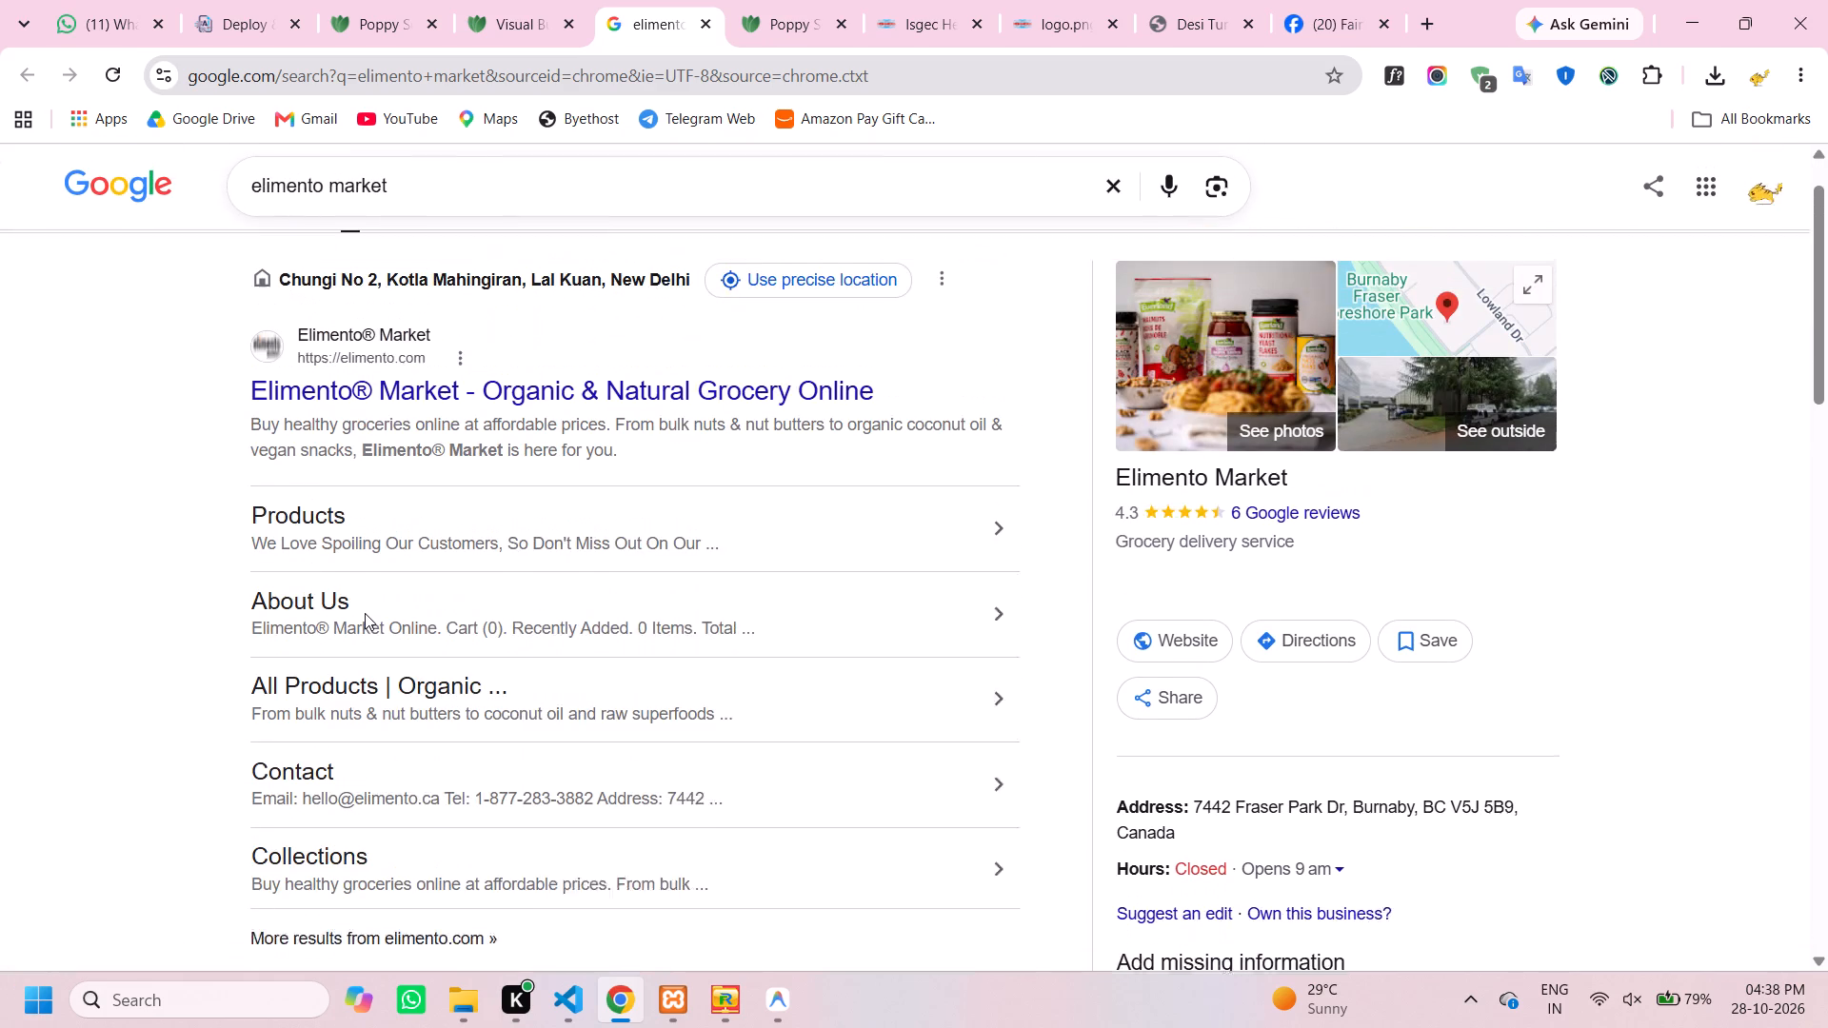
{"action": "scroll", "coordinate": [365, 613], "scroll_direction": "down", "scroll_amount": 1}
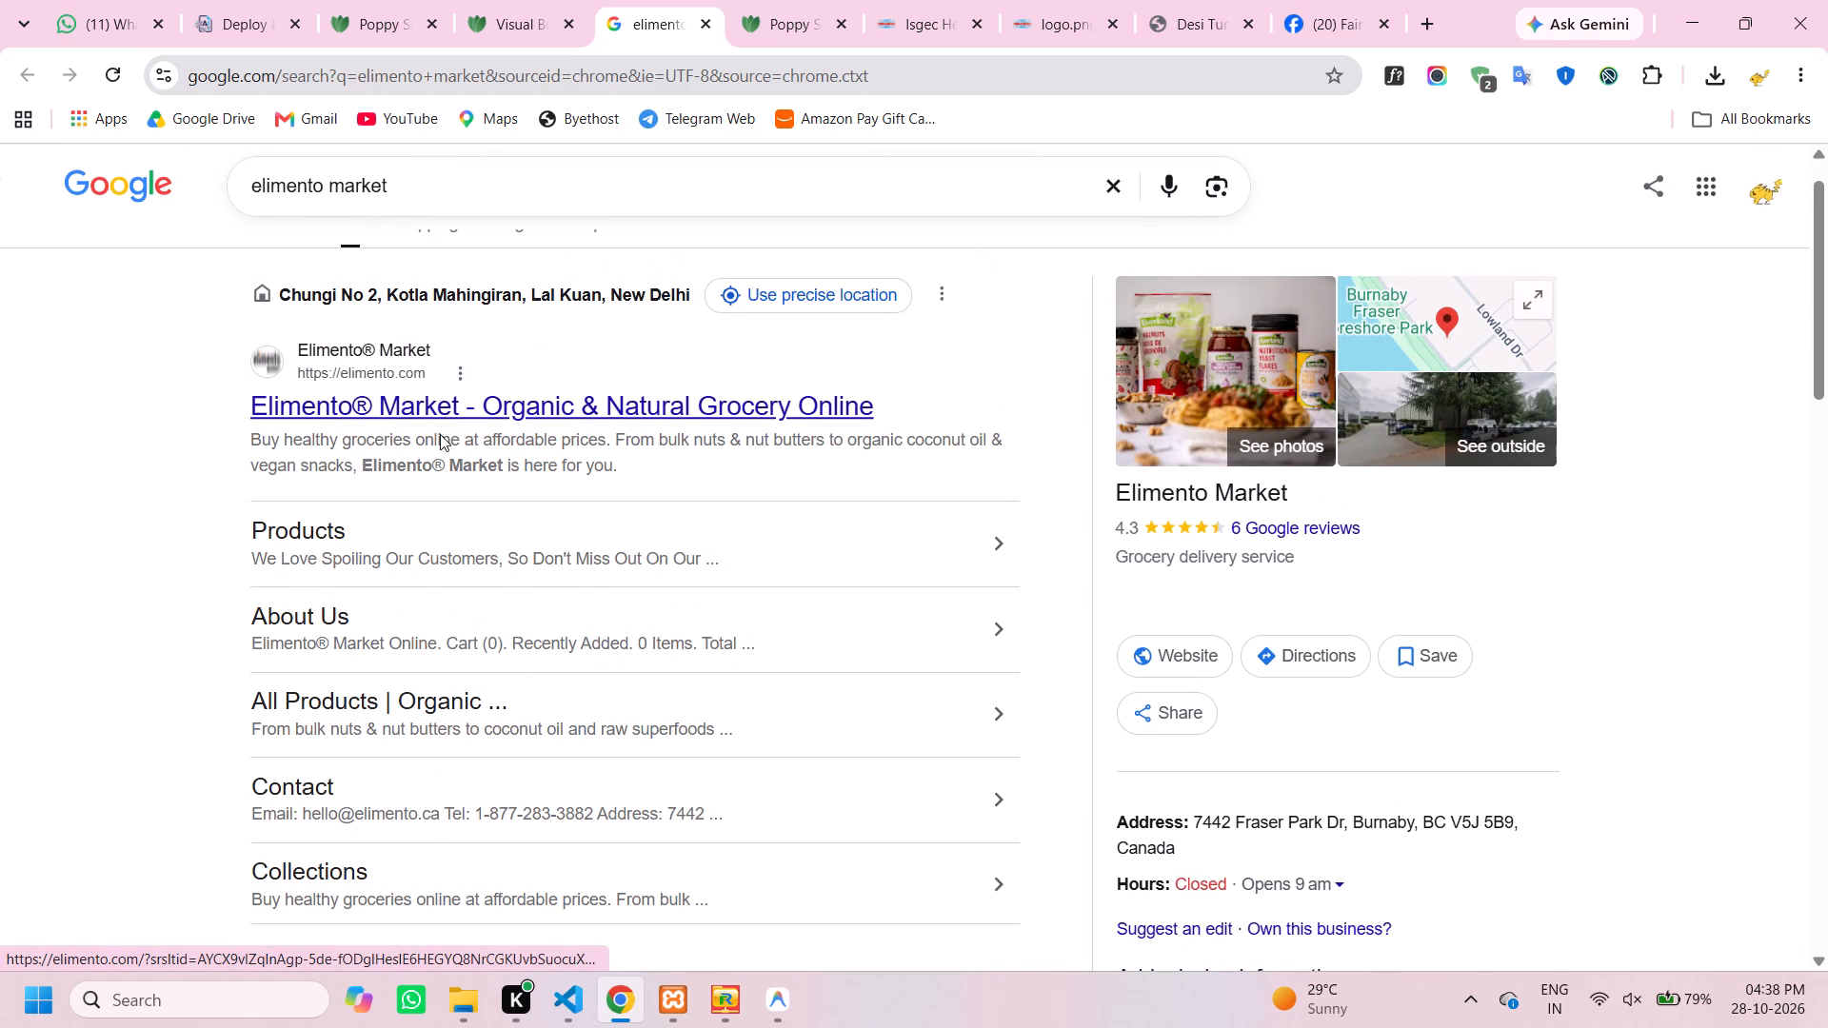
{"action": "left_click", "coordinate": [533, 406]}
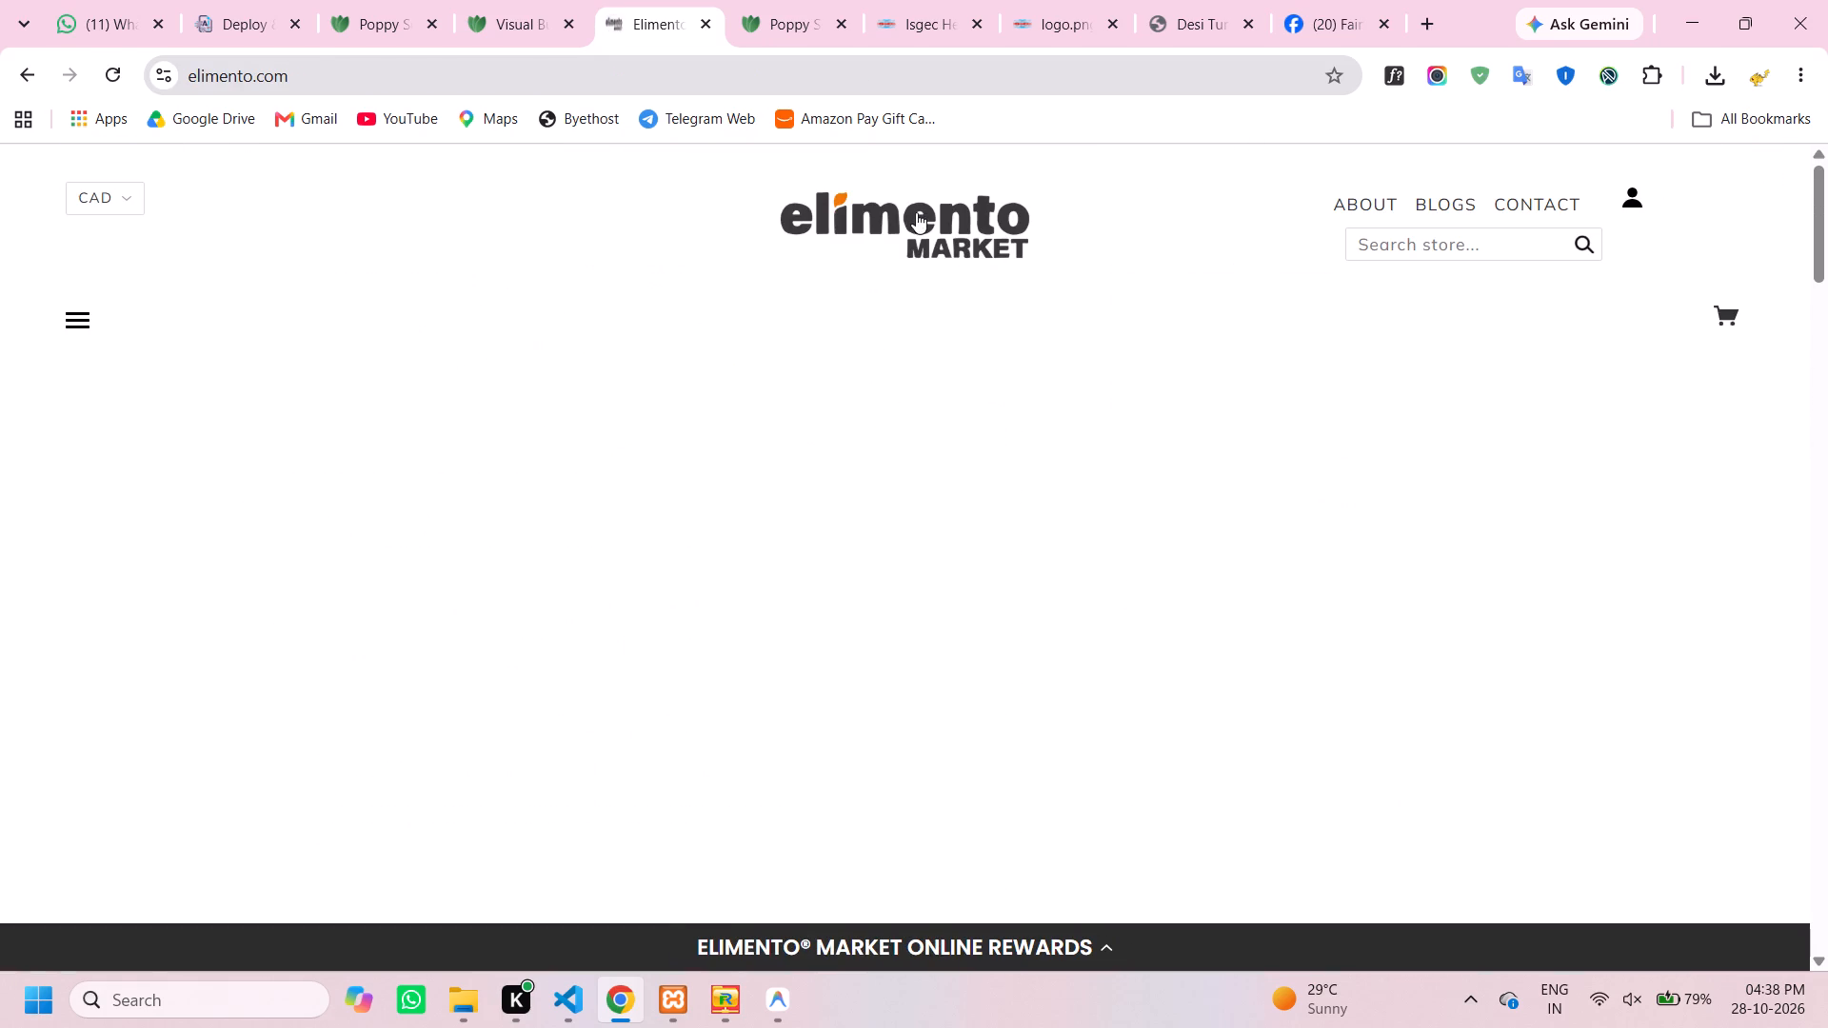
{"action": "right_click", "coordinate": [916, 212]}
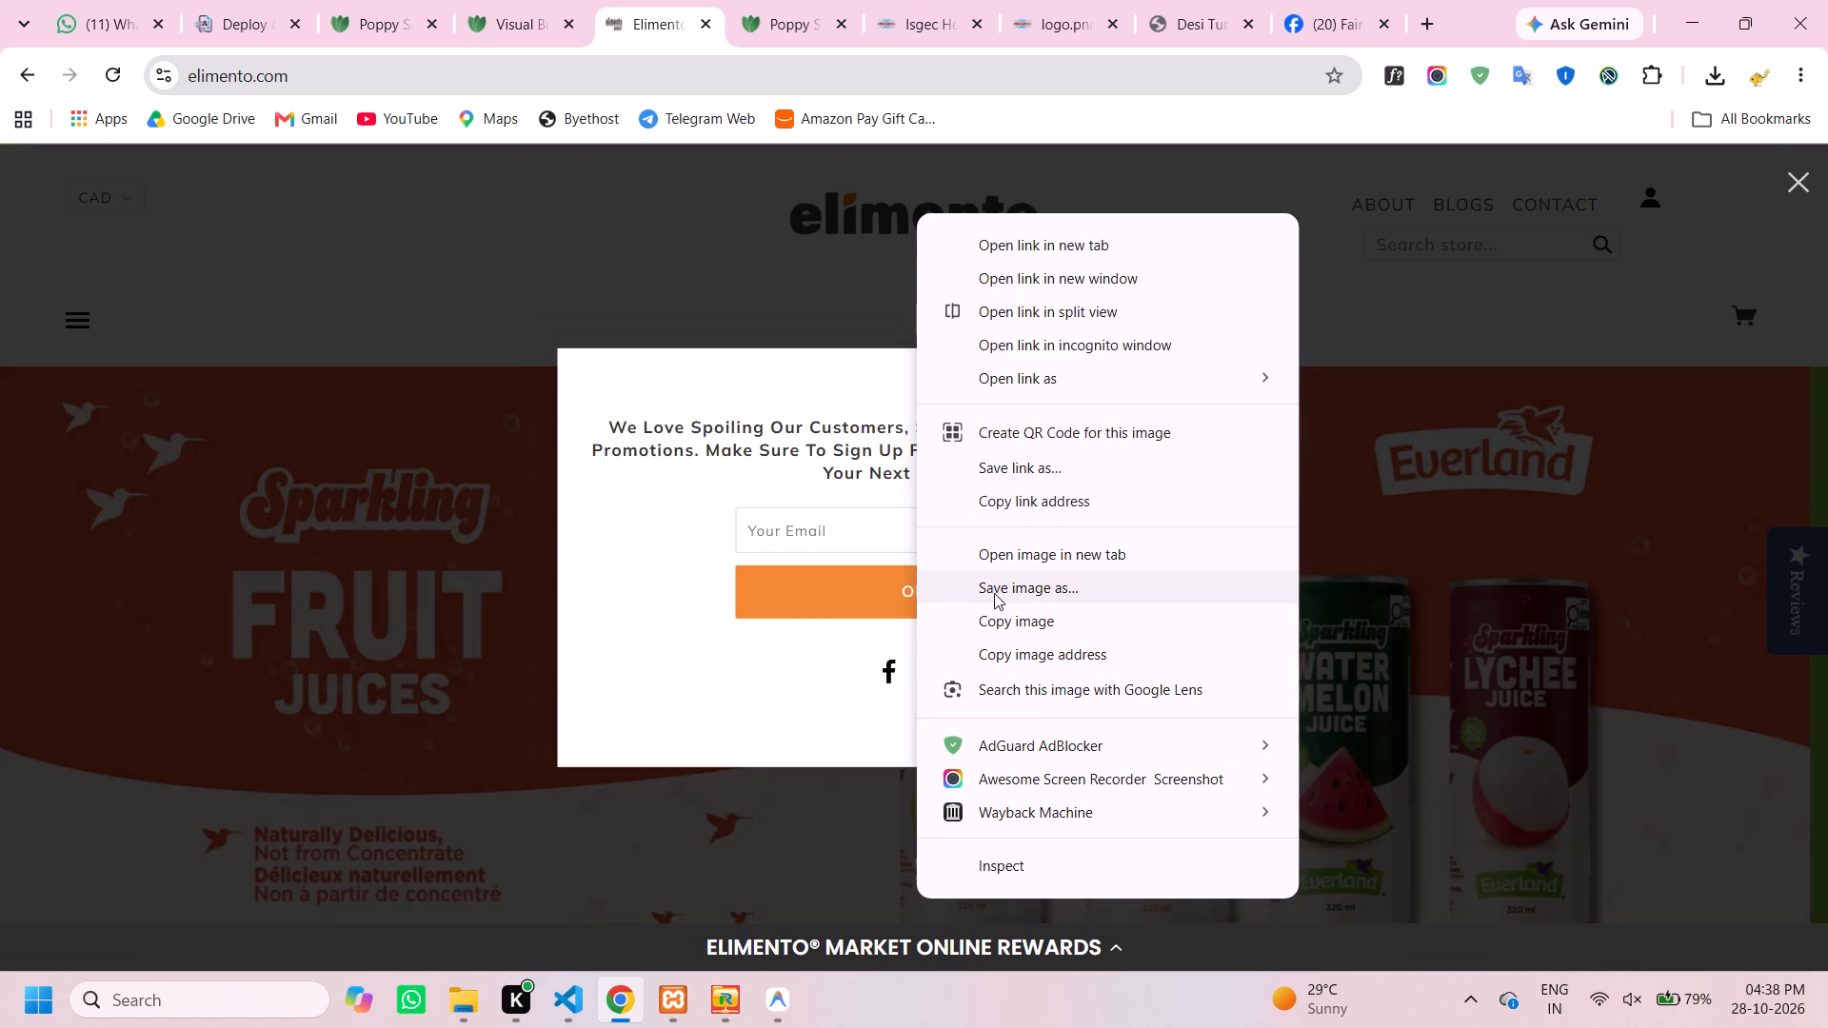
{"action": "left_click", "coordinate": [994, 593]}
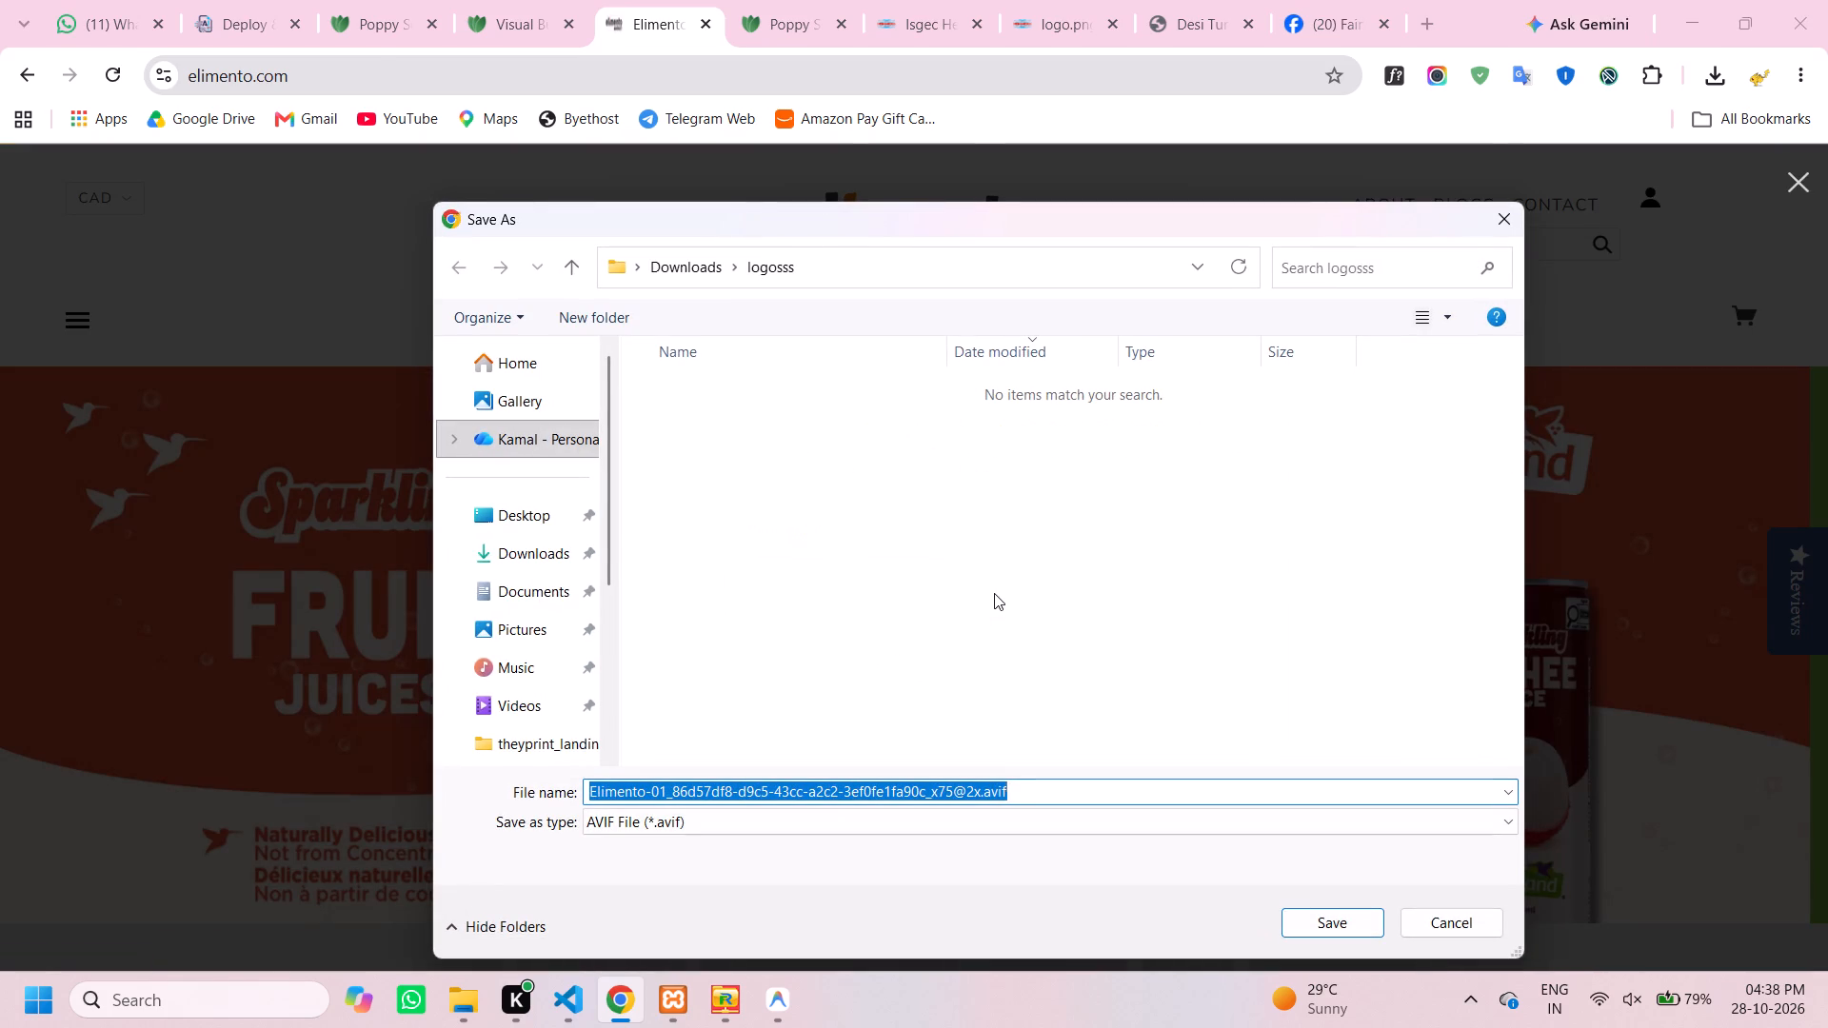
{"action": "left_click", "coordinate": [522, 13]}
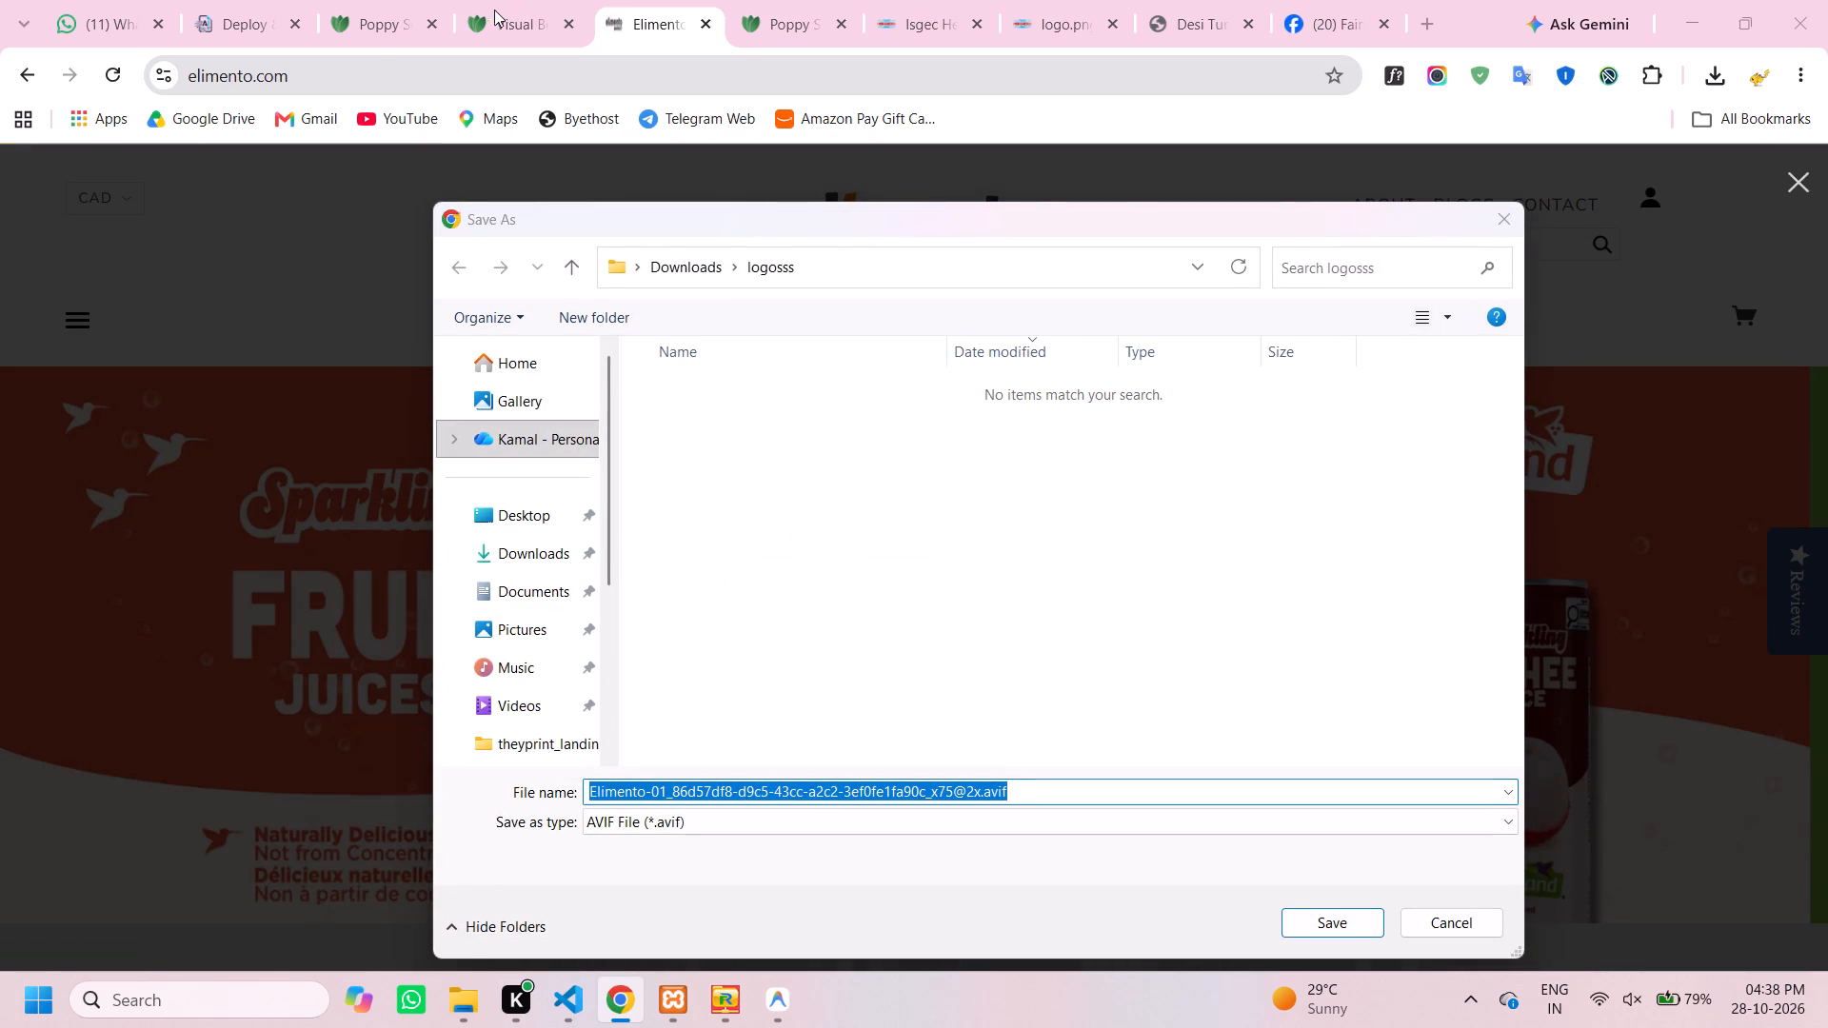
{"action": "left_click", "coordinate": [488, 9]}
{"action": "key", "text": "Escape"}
Copy the Logo #11 brand name from the Visual Builder and save the Elimento site's header logo as "elimento market" in the logosss folder.
{"action": "left_click", "coordinate": [488, 9]}
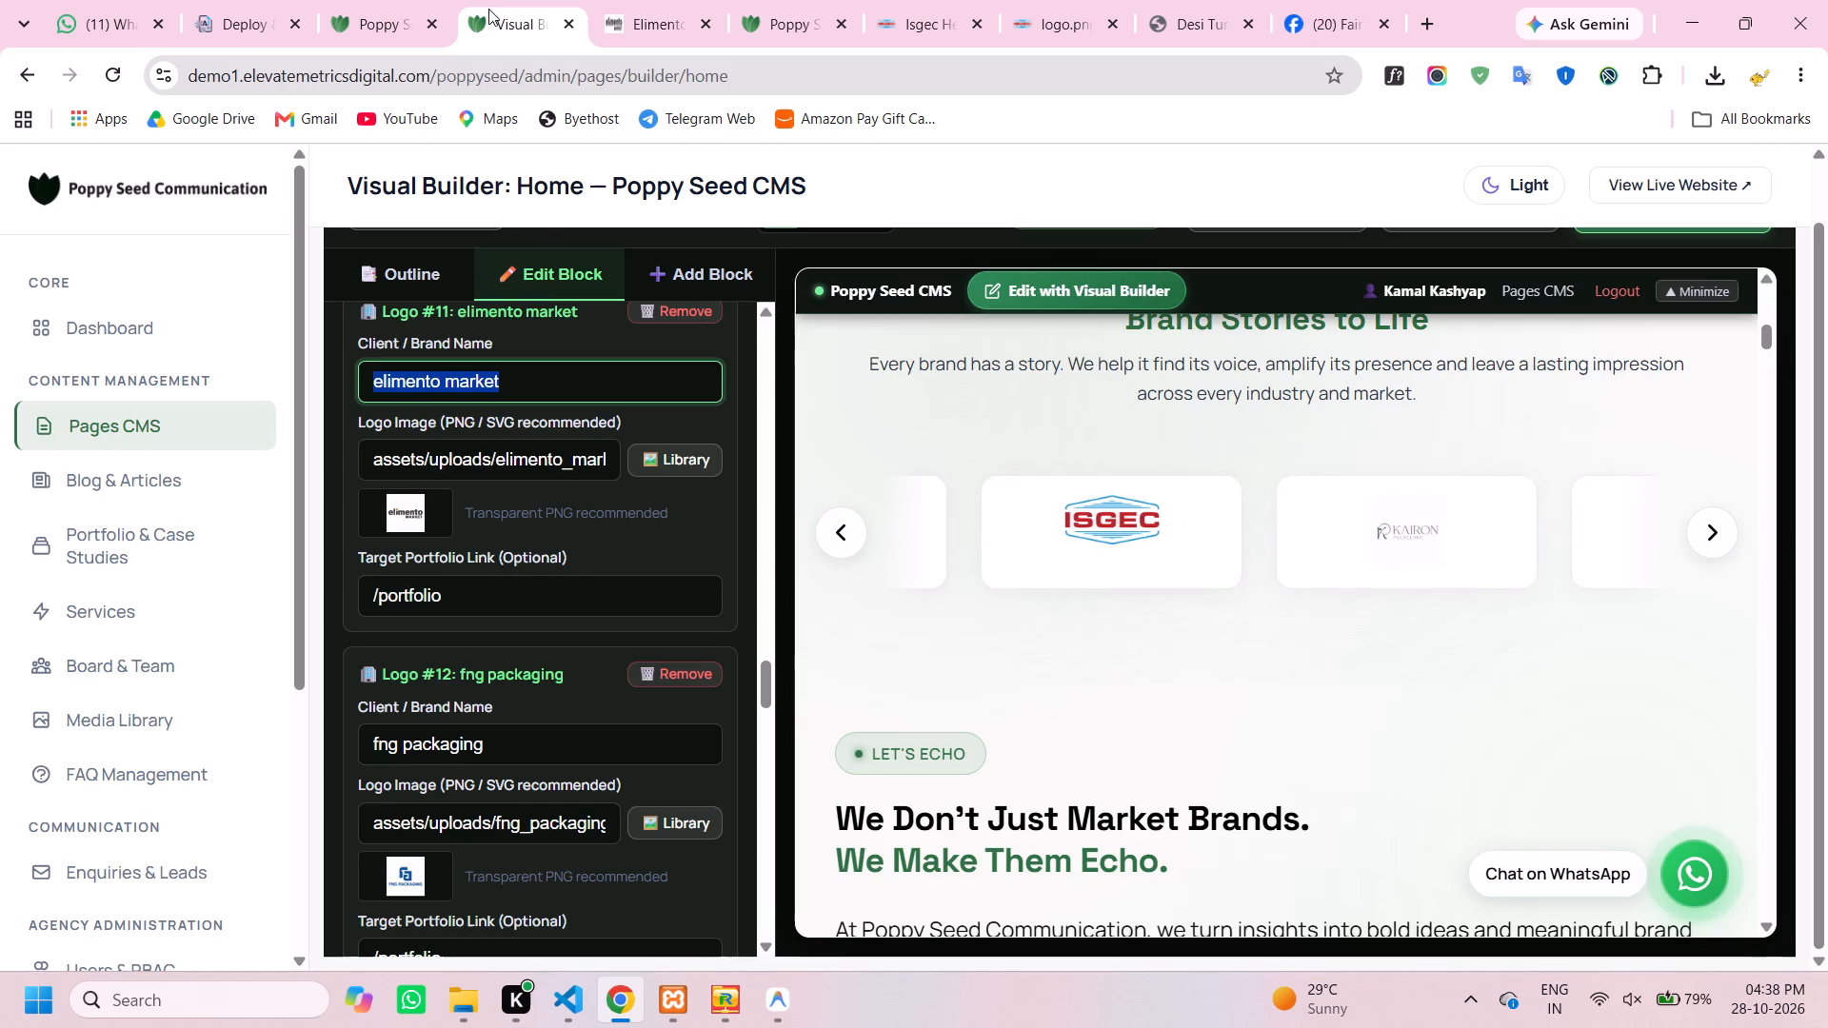
{"action": "key", "text": "ctrl+c"}
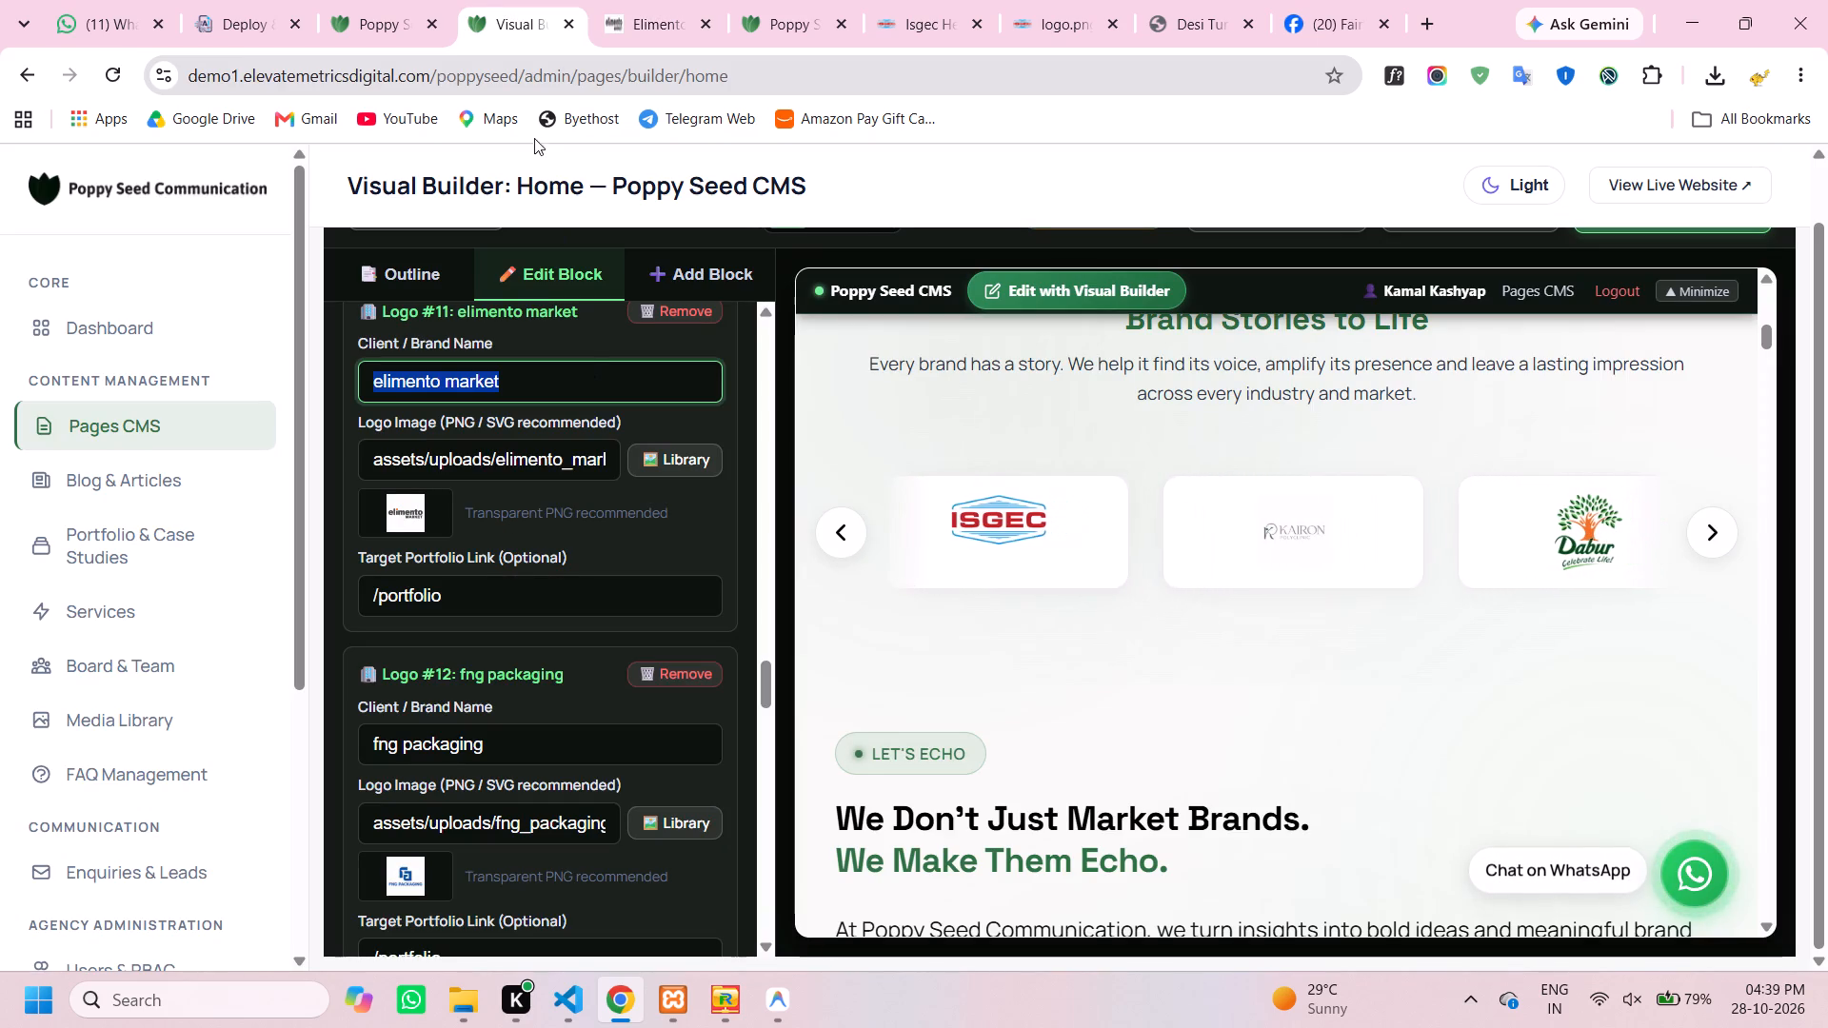
{"action": "left_click", "coordinate": [624, 28]}
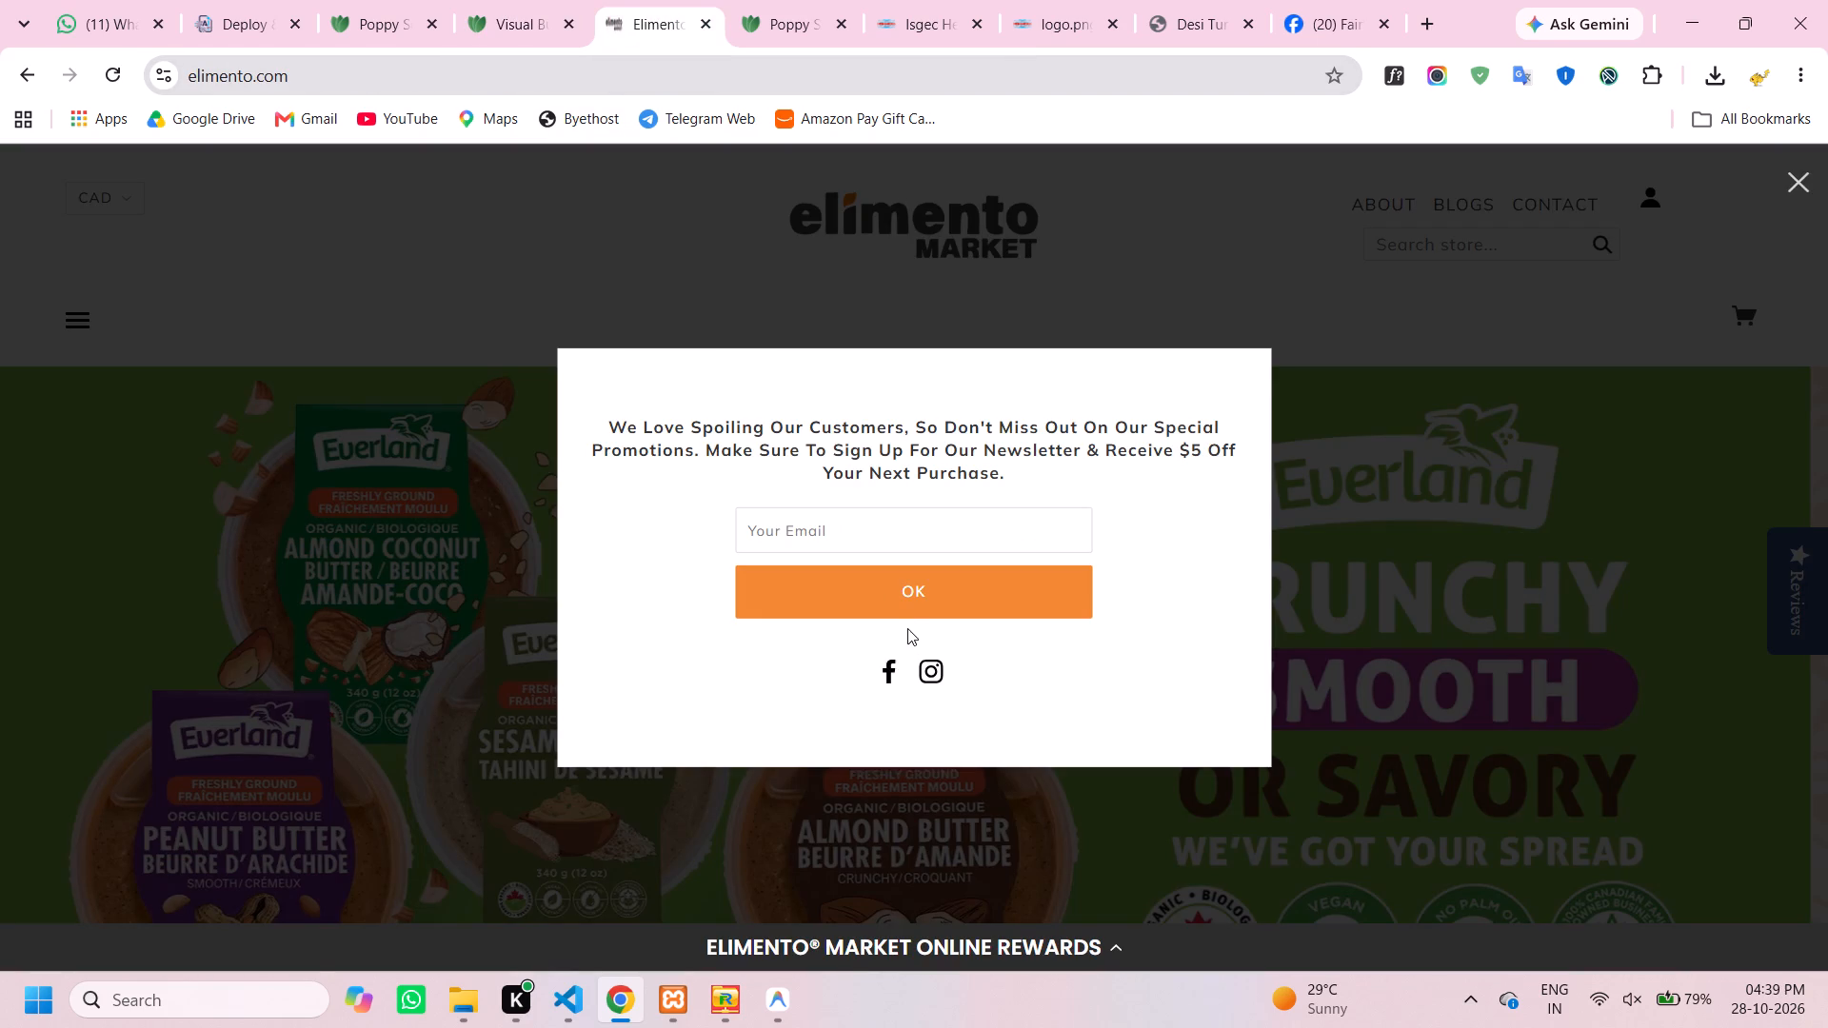
{"action": "key", "text": "Escape"}
{"action": "right_click", "coordinate": [917, 216]}
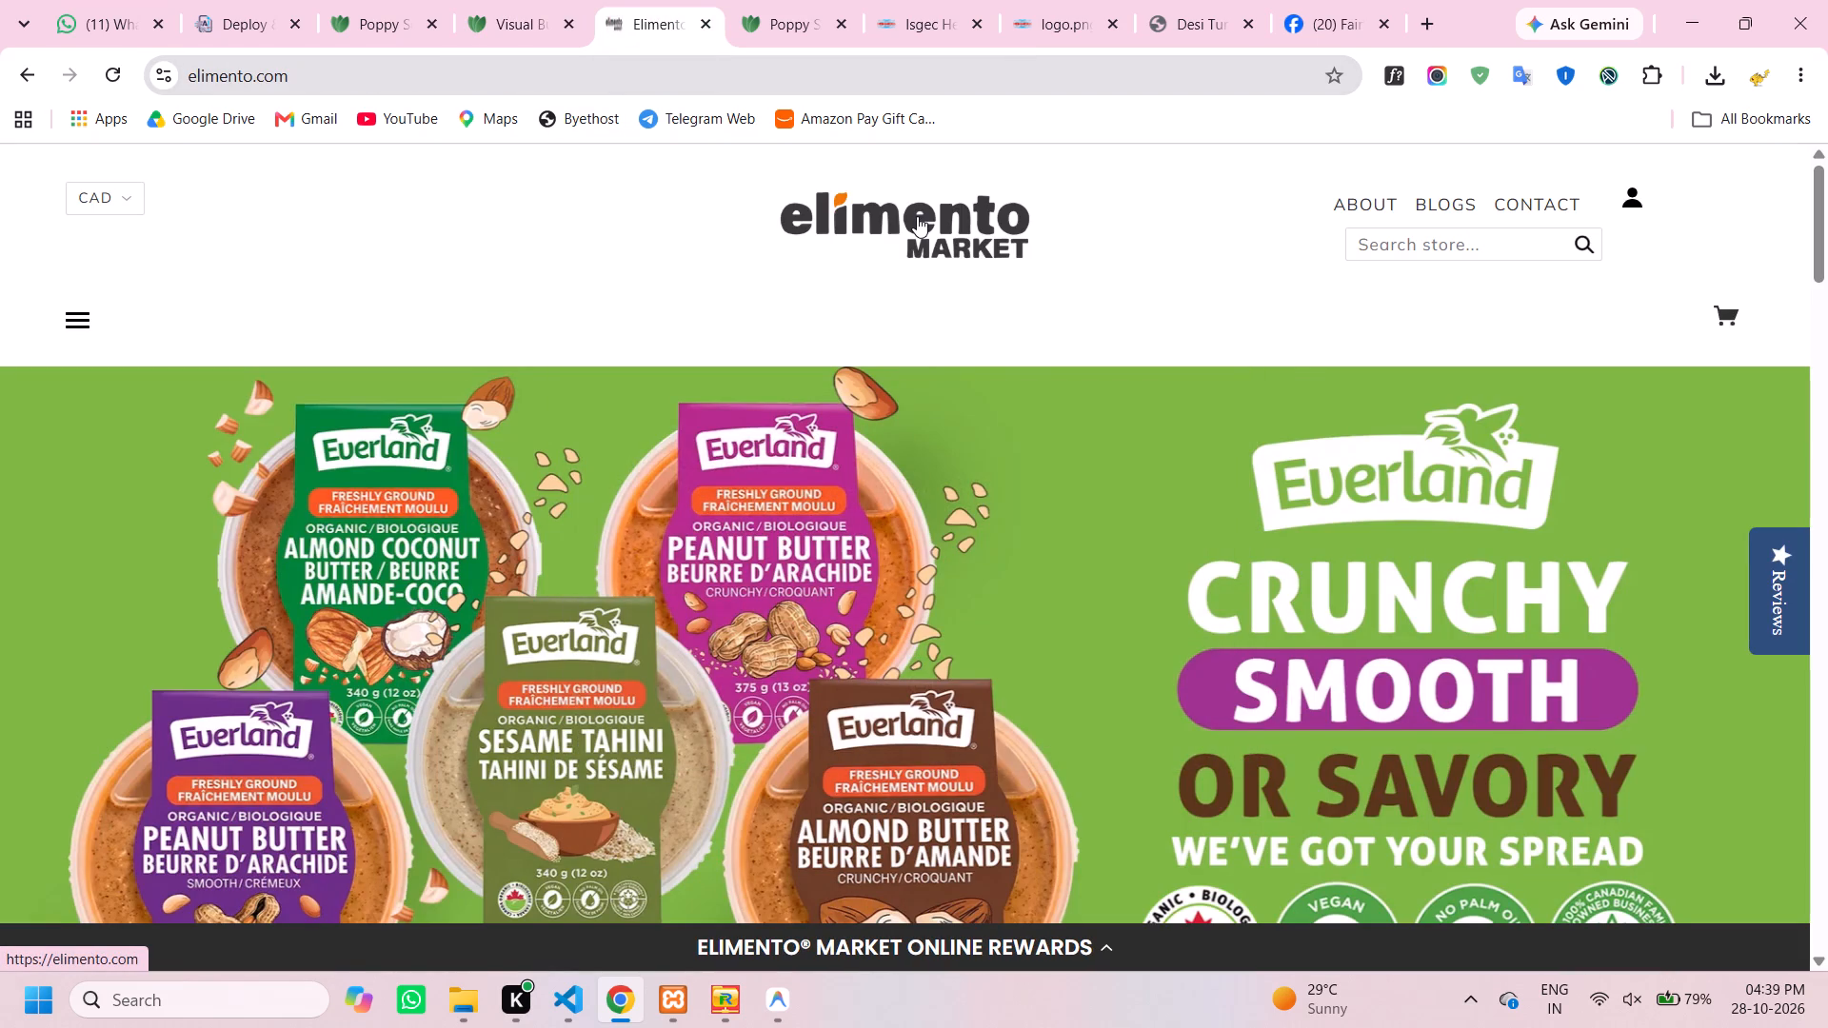
{"action": "left_click", "coordinate": [1031, 588]}
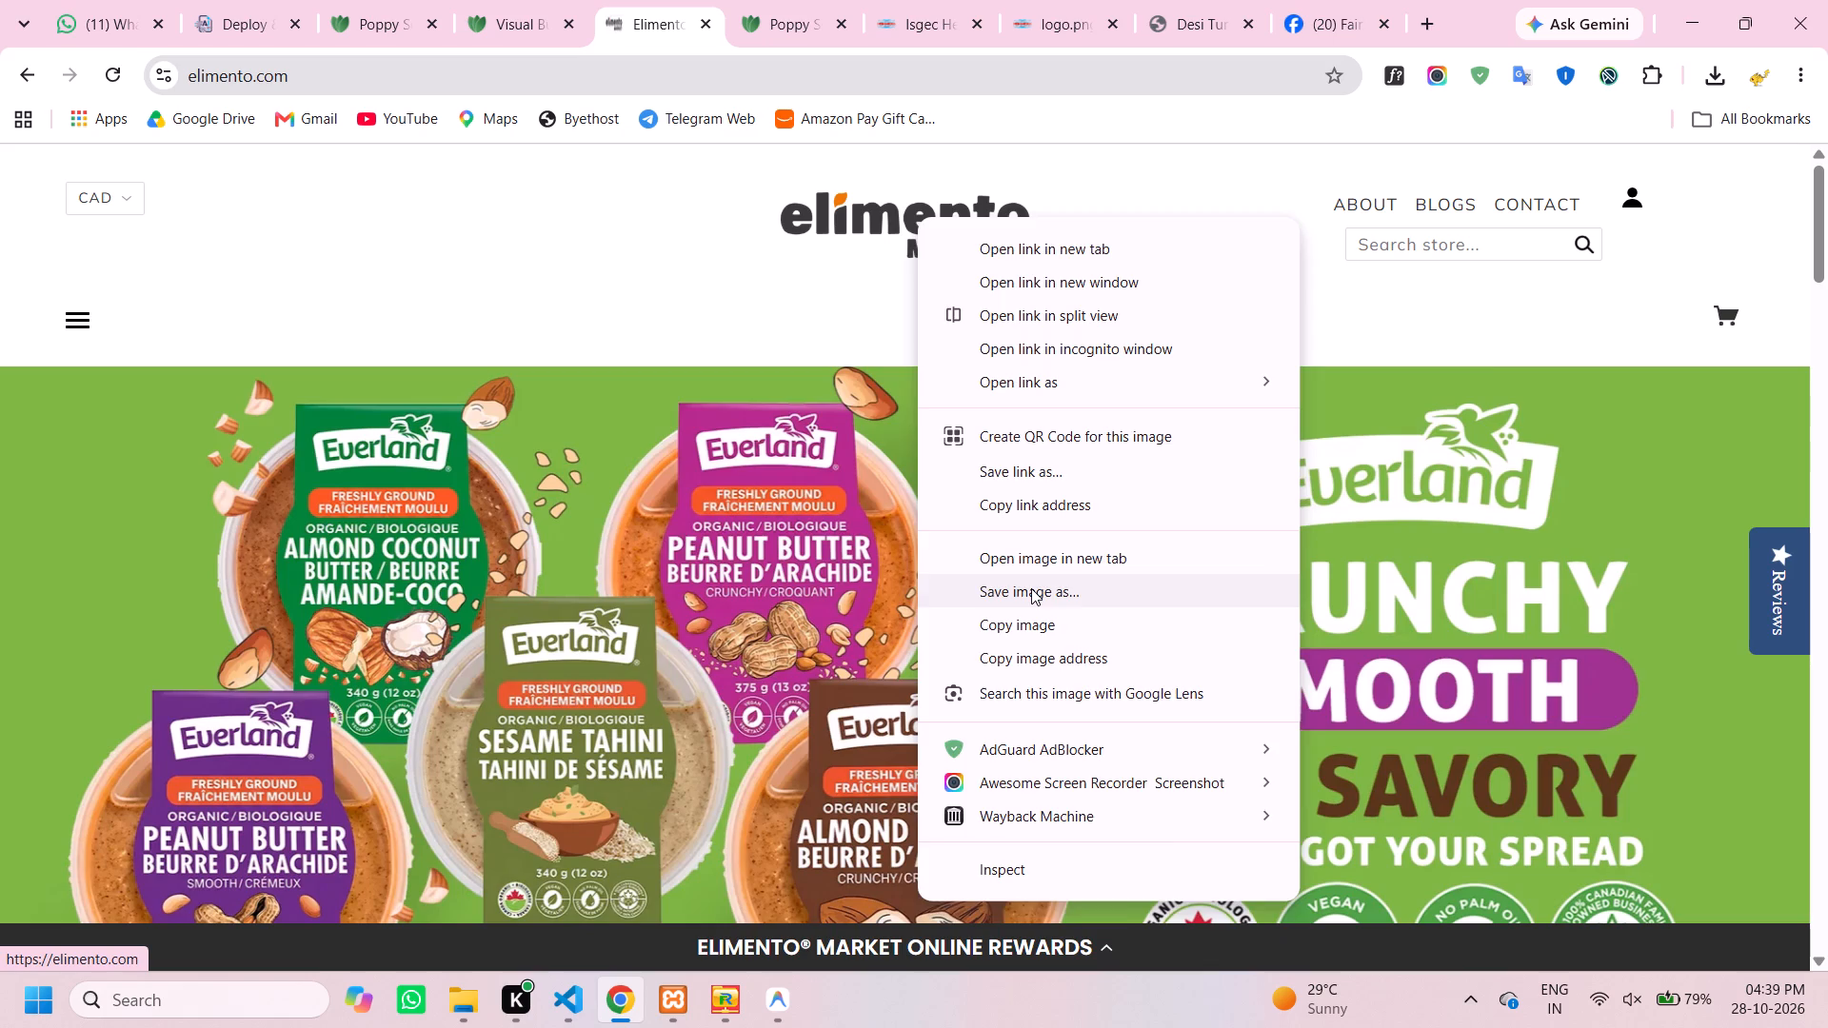
{"action": "key", "text": "ctrl+v"}
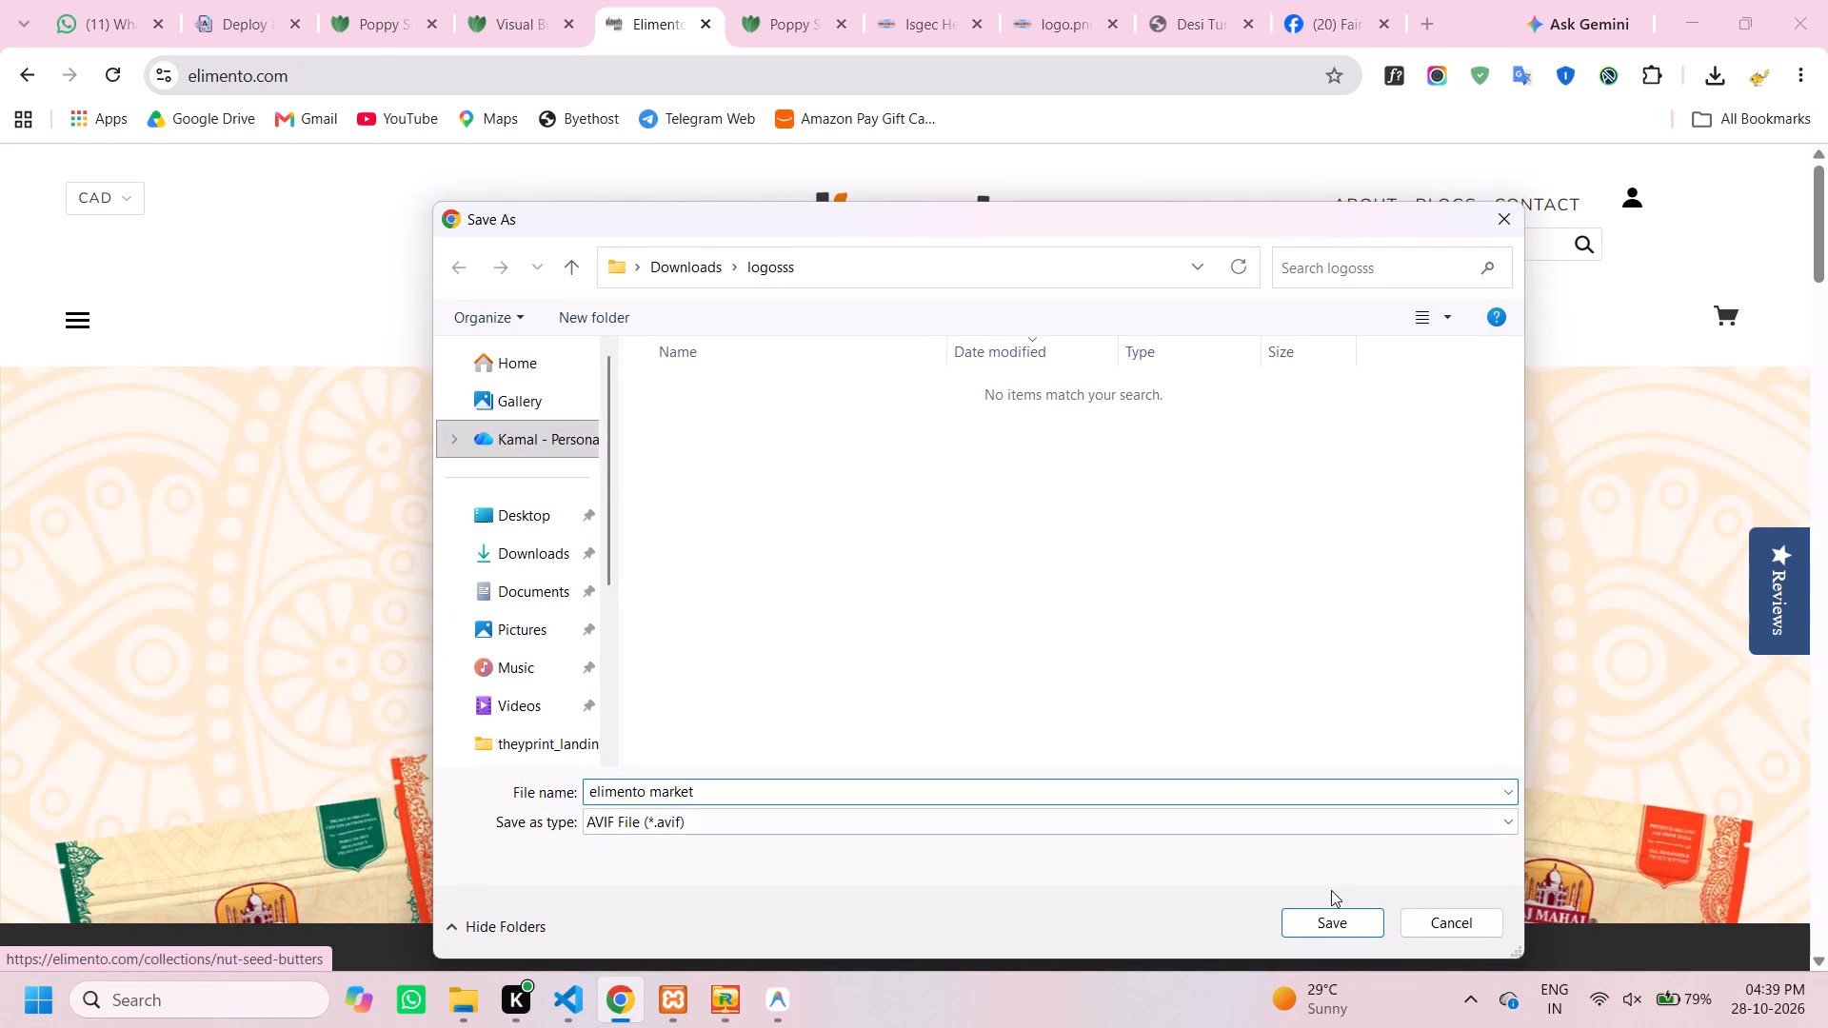
{"action": "left_click", "coordinate": [1331, 919]}
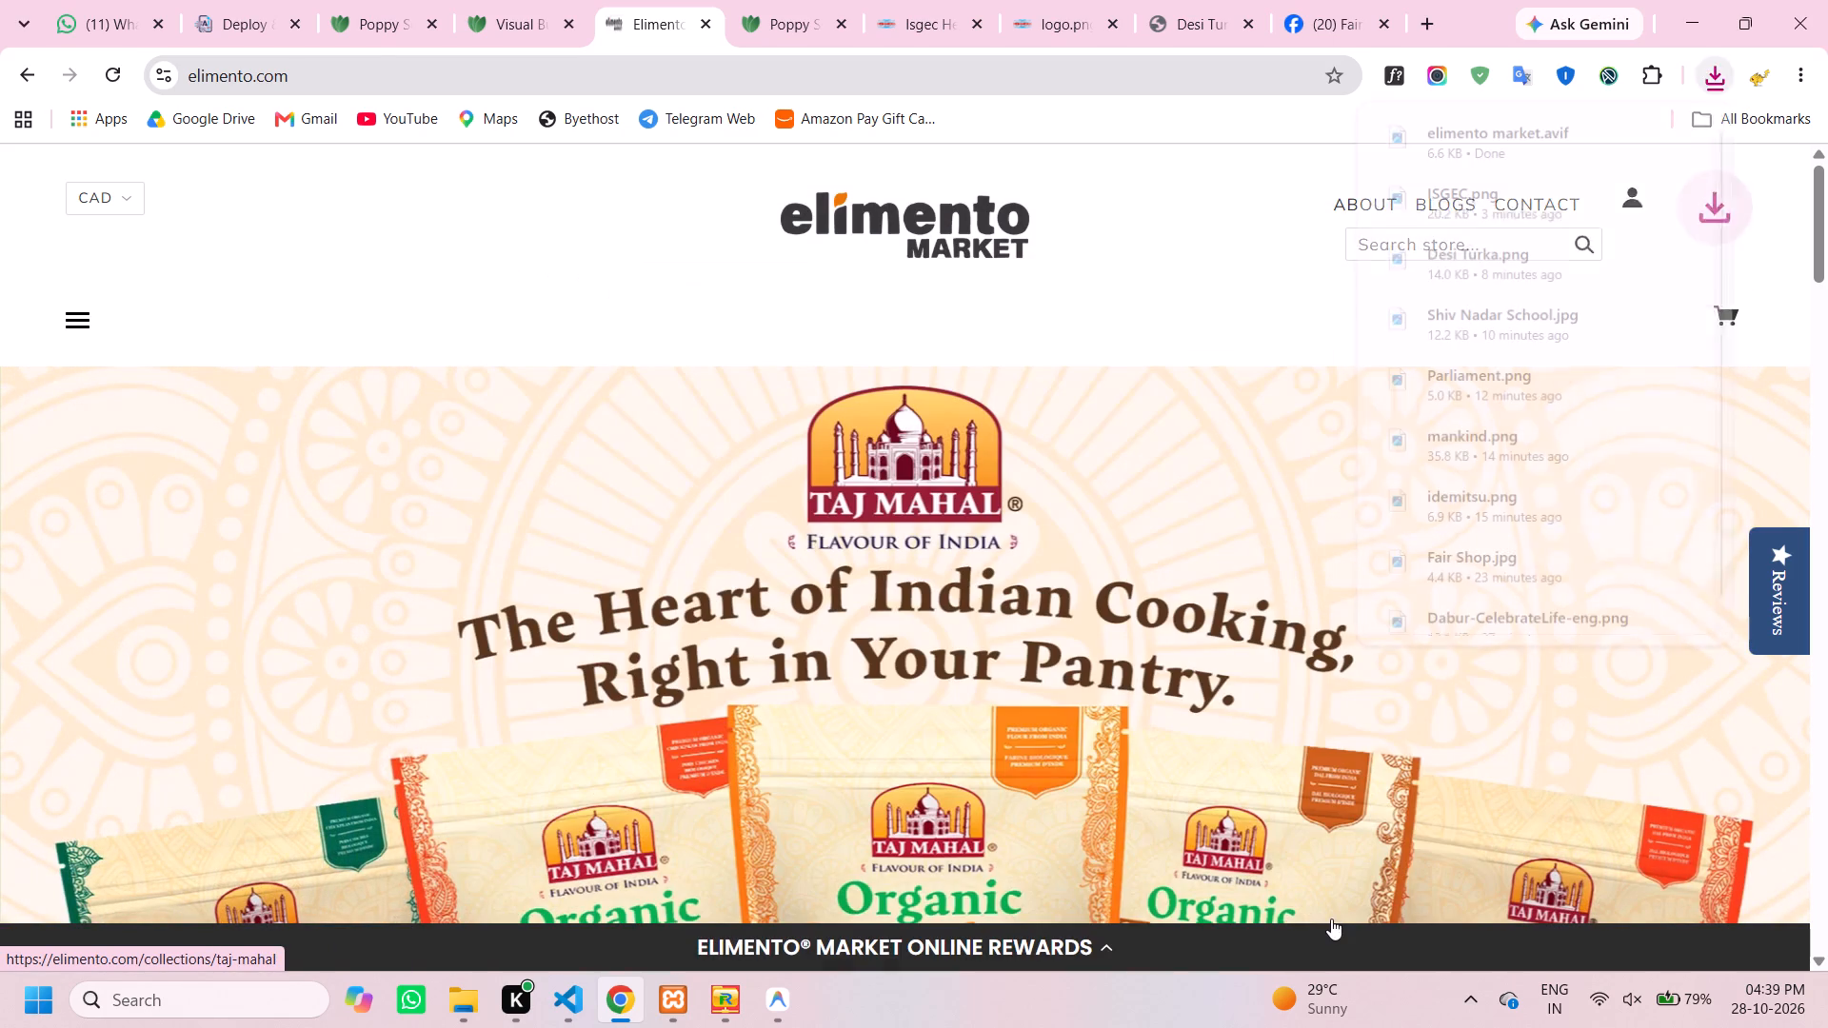
Inspect the Elimento Market header logo in the page code to examine its image source.
{"action": "right_click", "coordinate": [921, 210]}
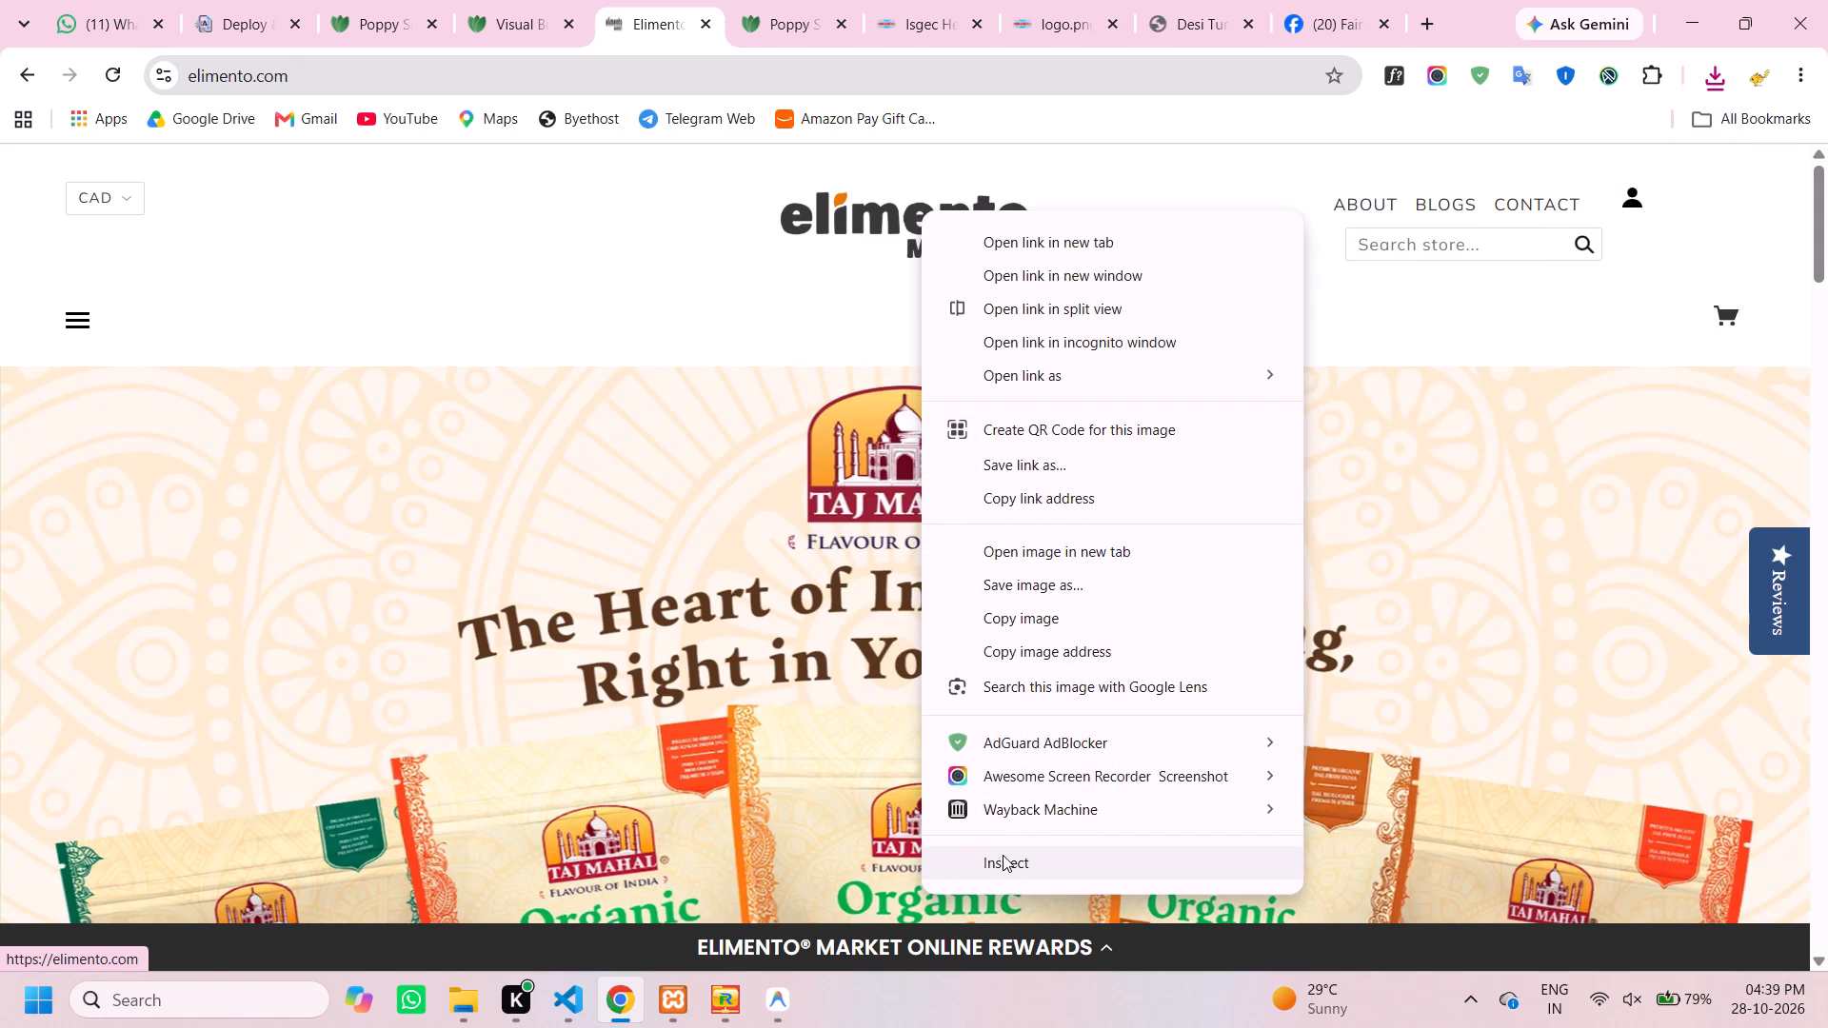
{"action": "left_click", "coordinate": [1001, 856]}
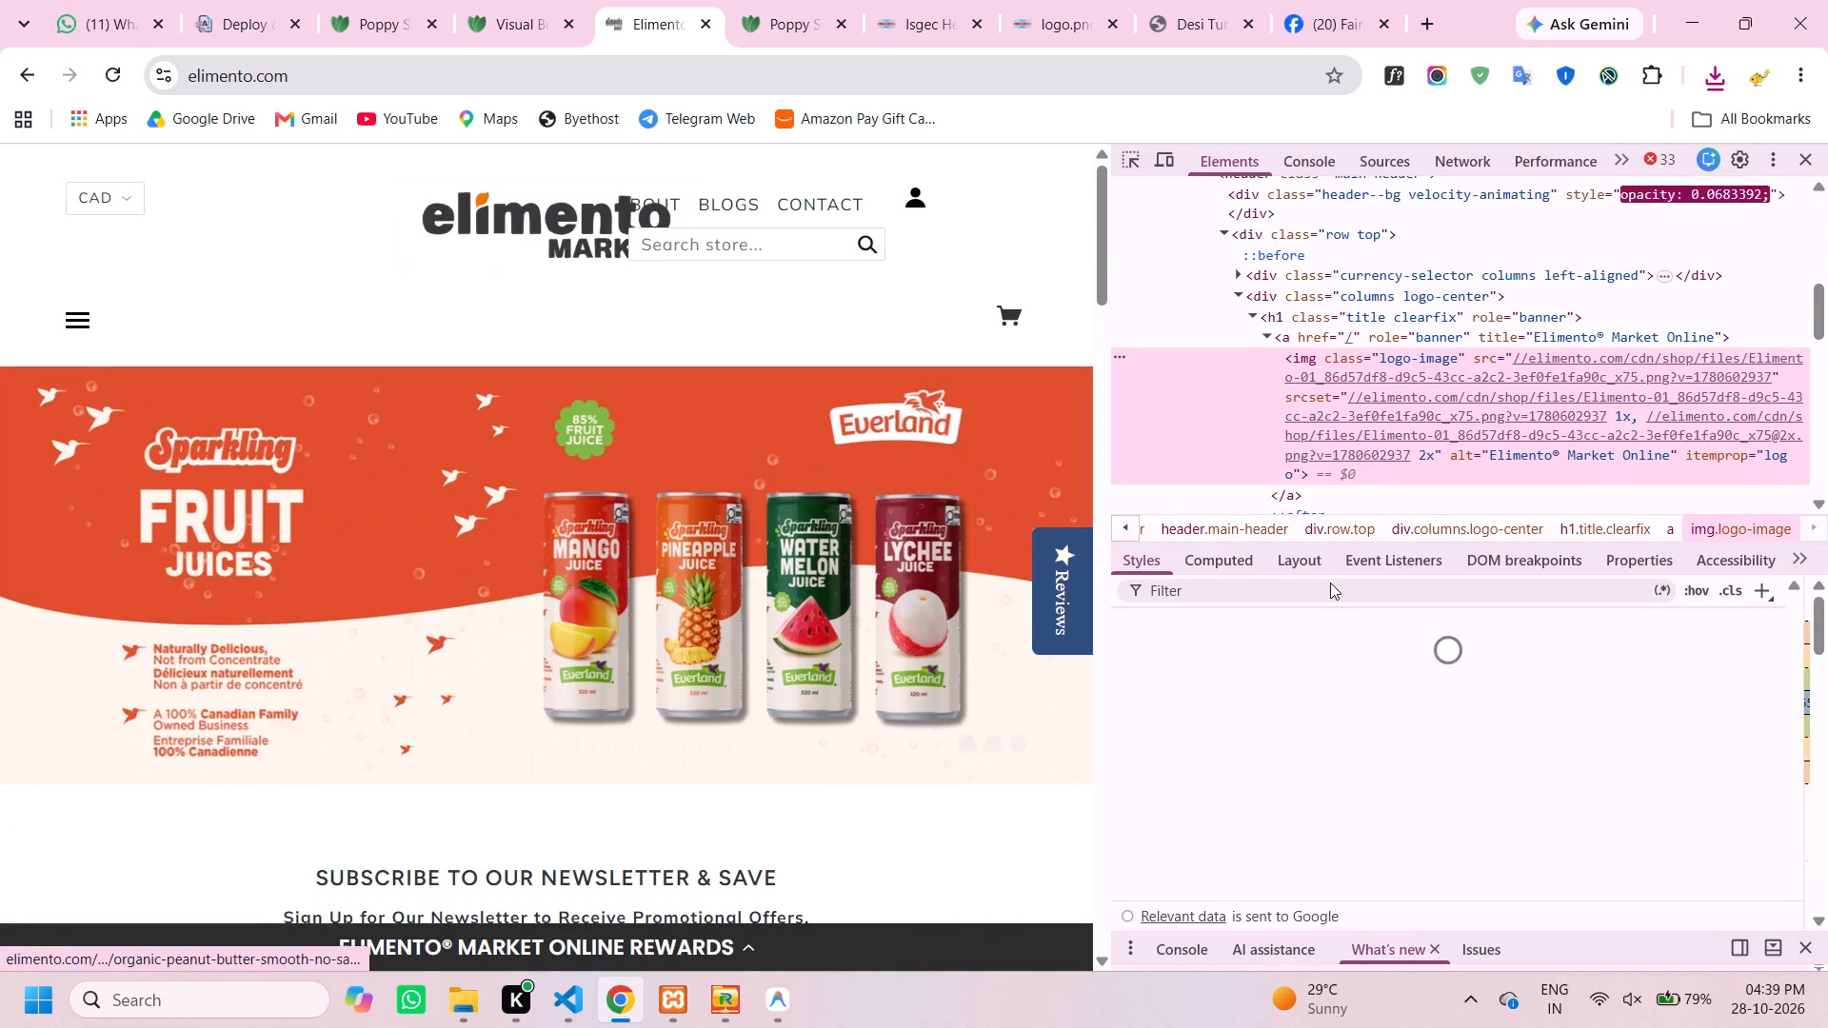
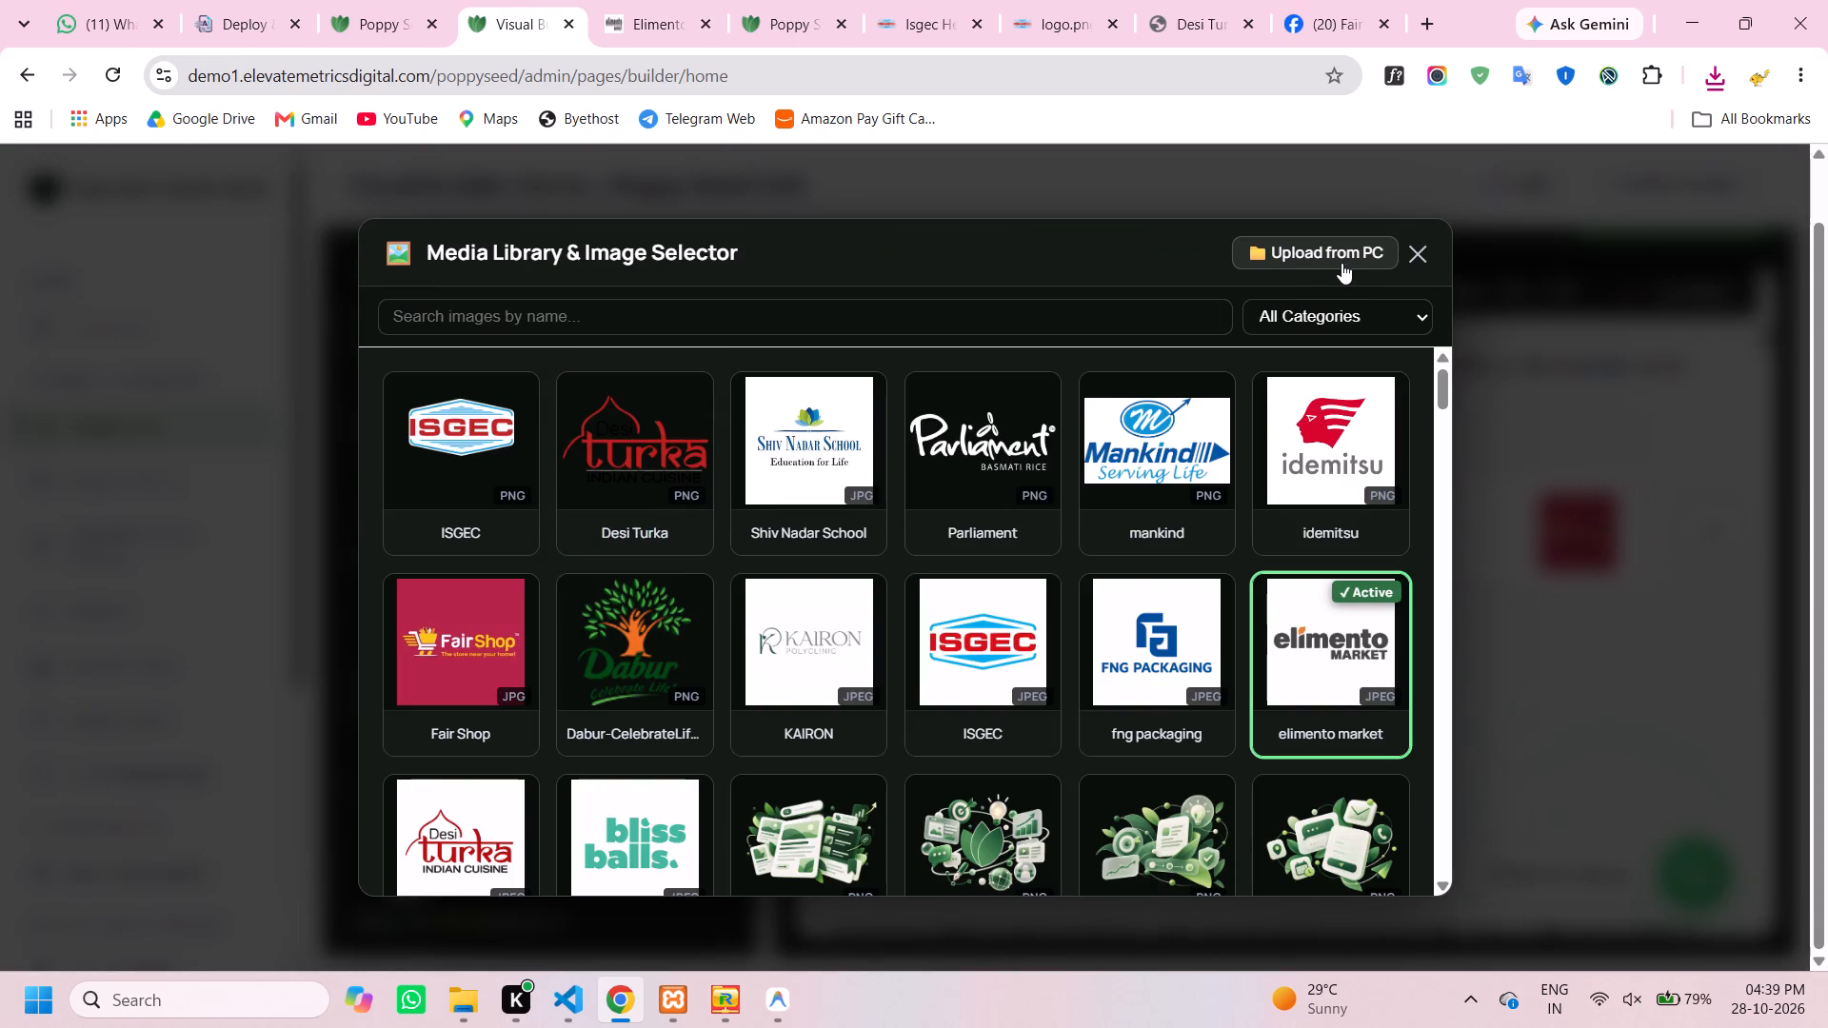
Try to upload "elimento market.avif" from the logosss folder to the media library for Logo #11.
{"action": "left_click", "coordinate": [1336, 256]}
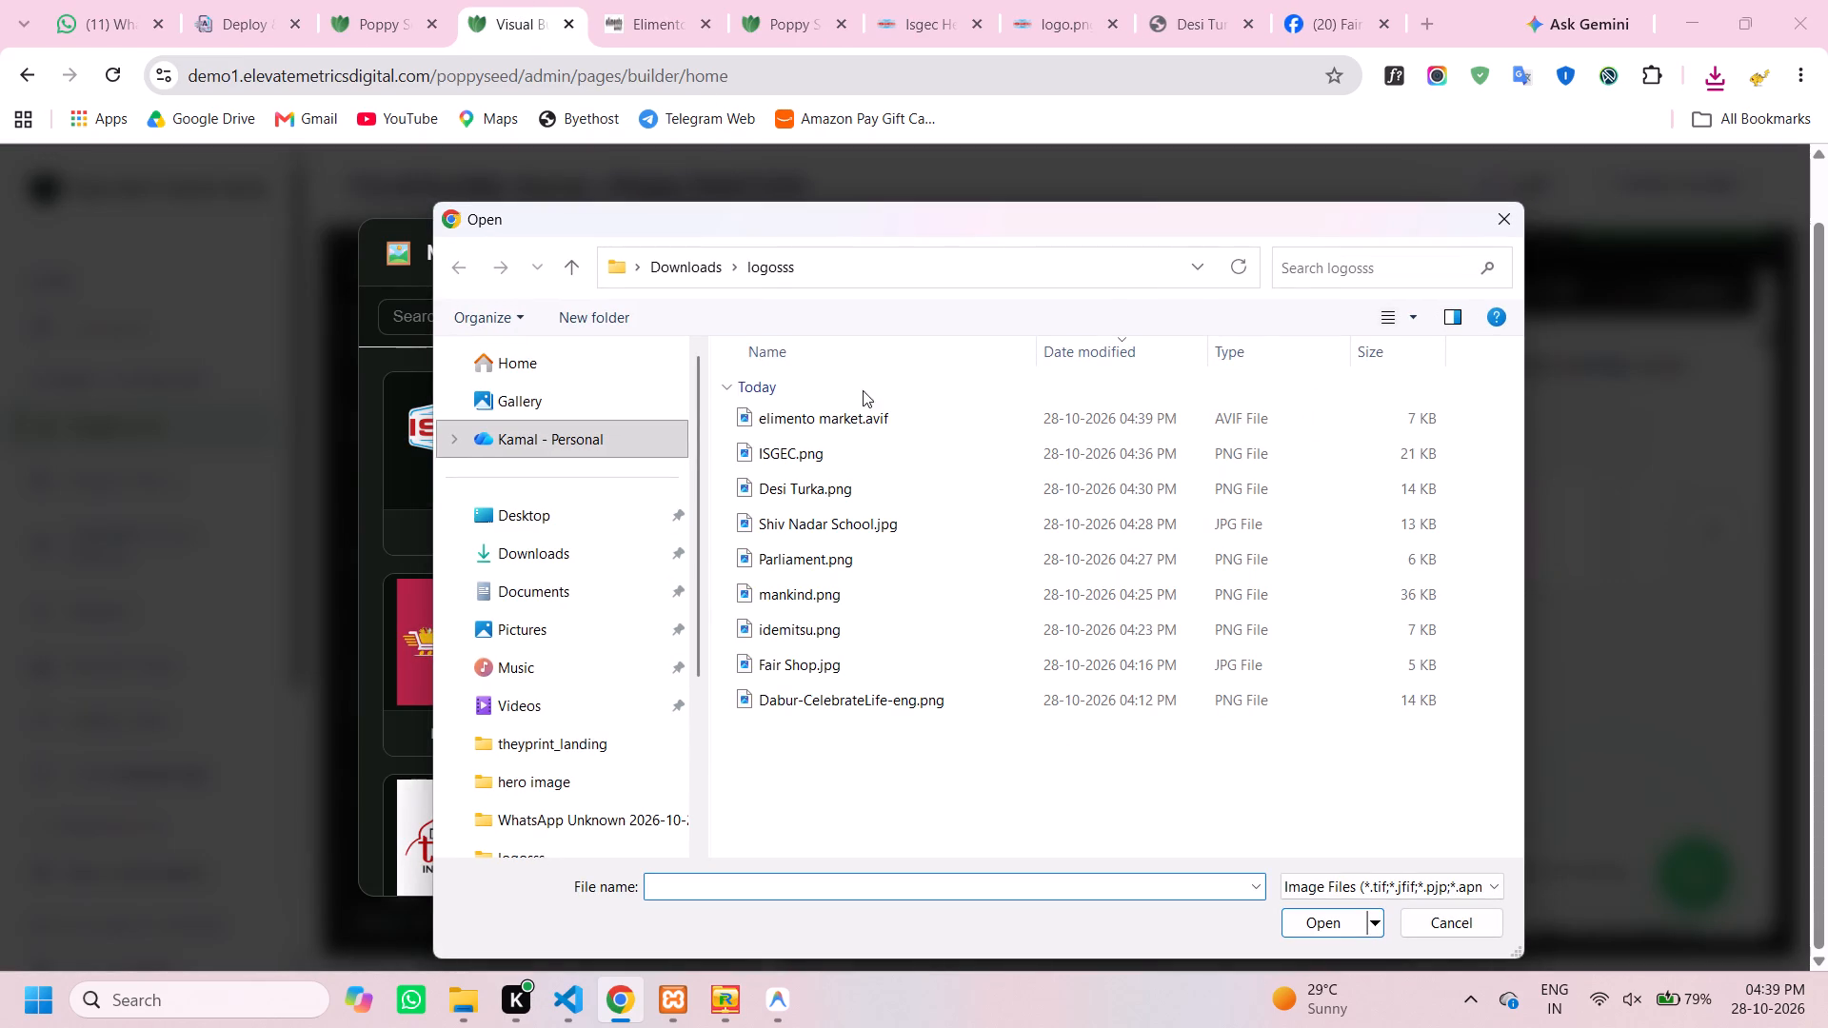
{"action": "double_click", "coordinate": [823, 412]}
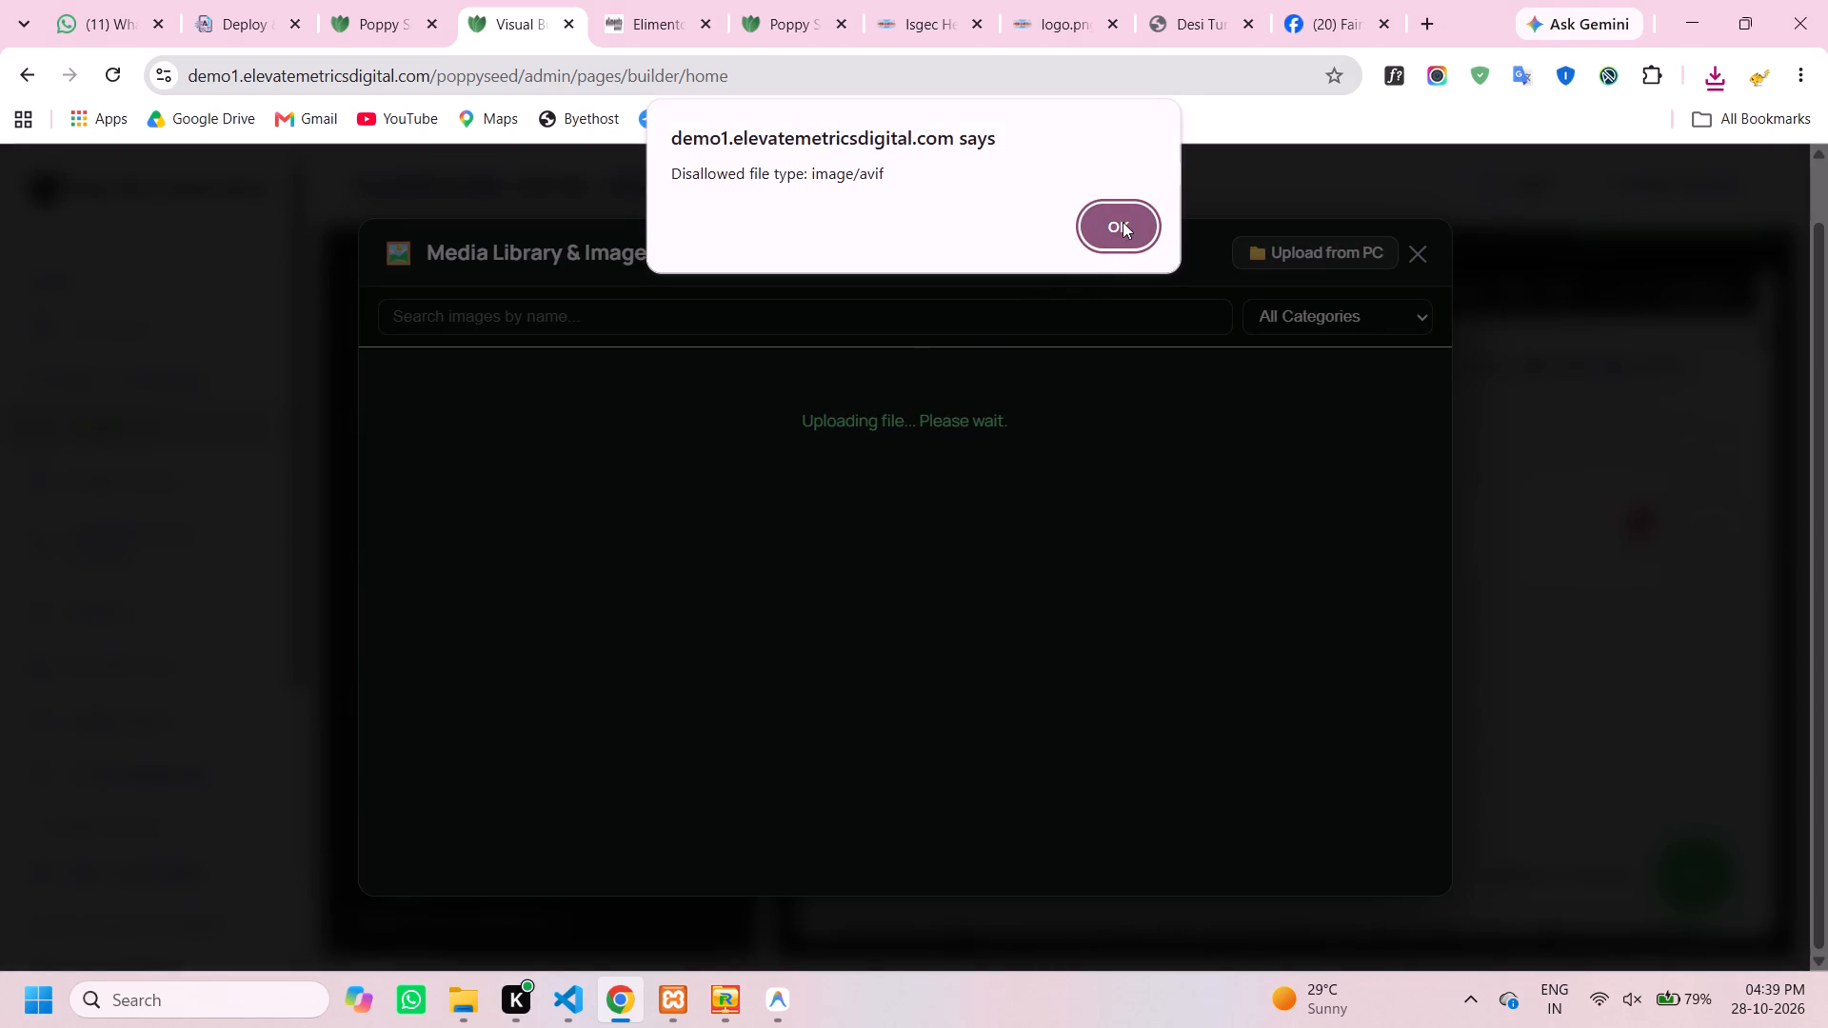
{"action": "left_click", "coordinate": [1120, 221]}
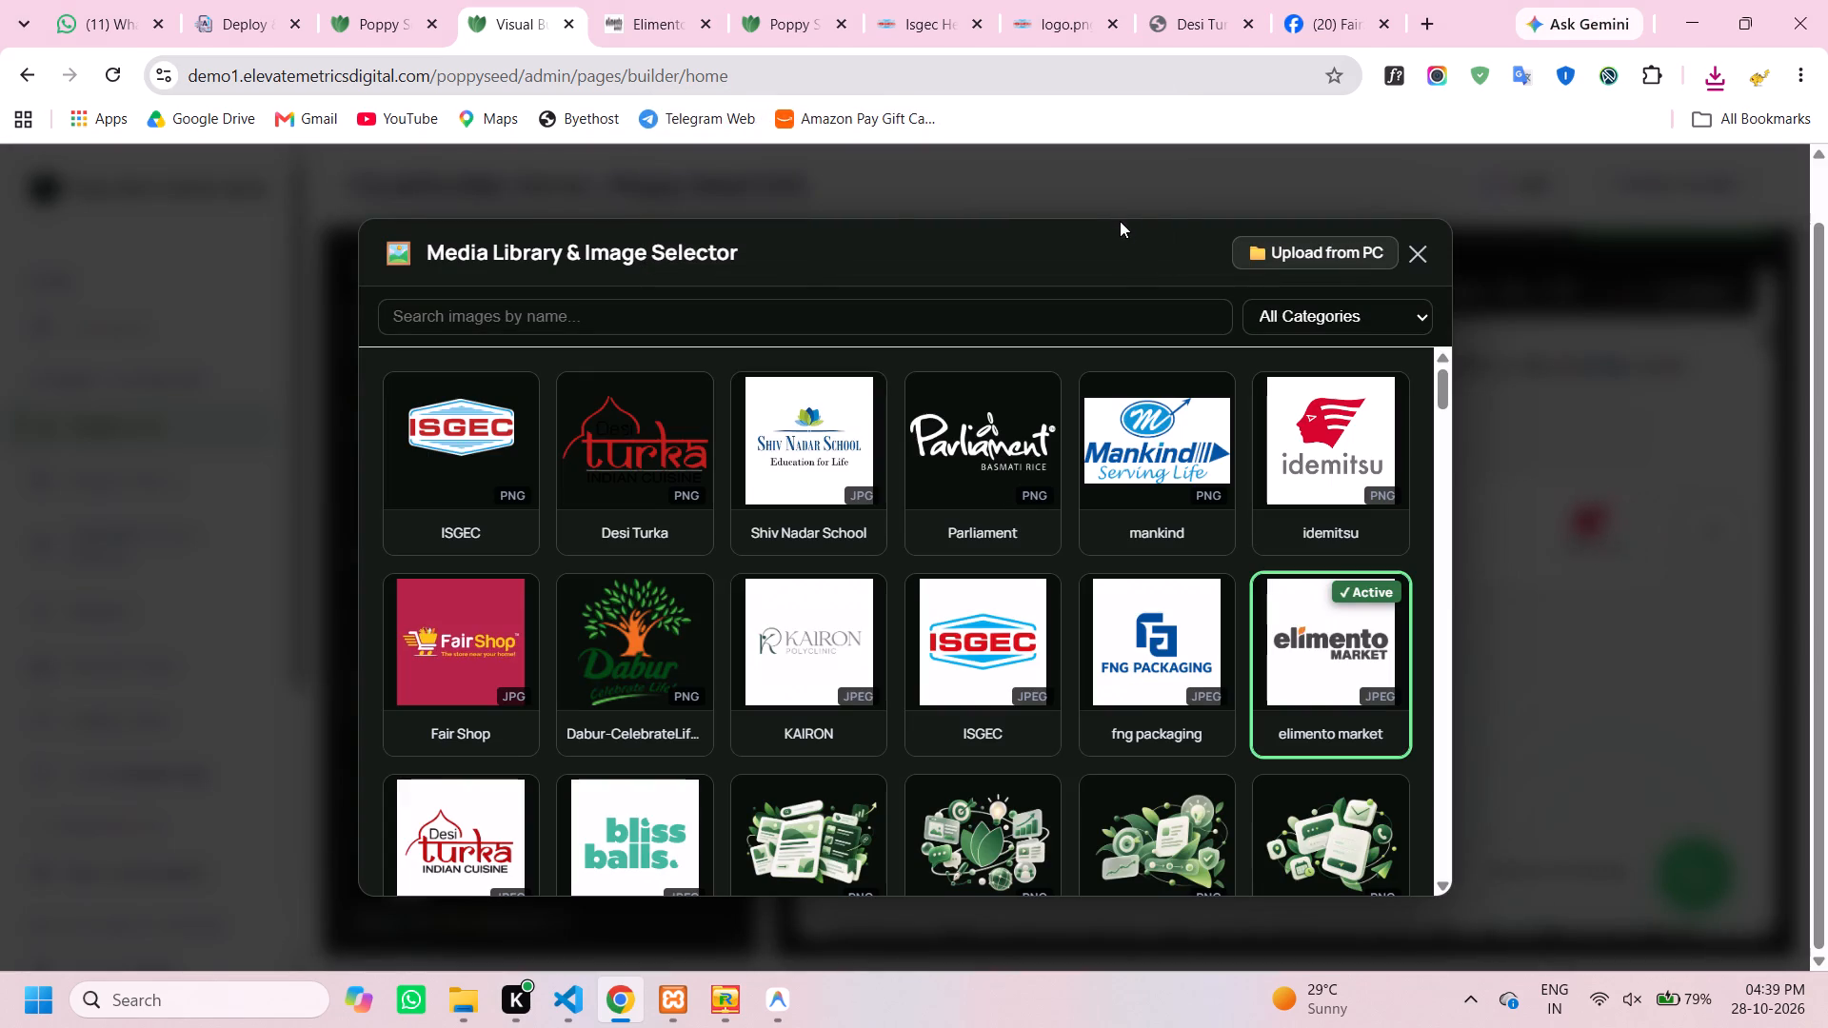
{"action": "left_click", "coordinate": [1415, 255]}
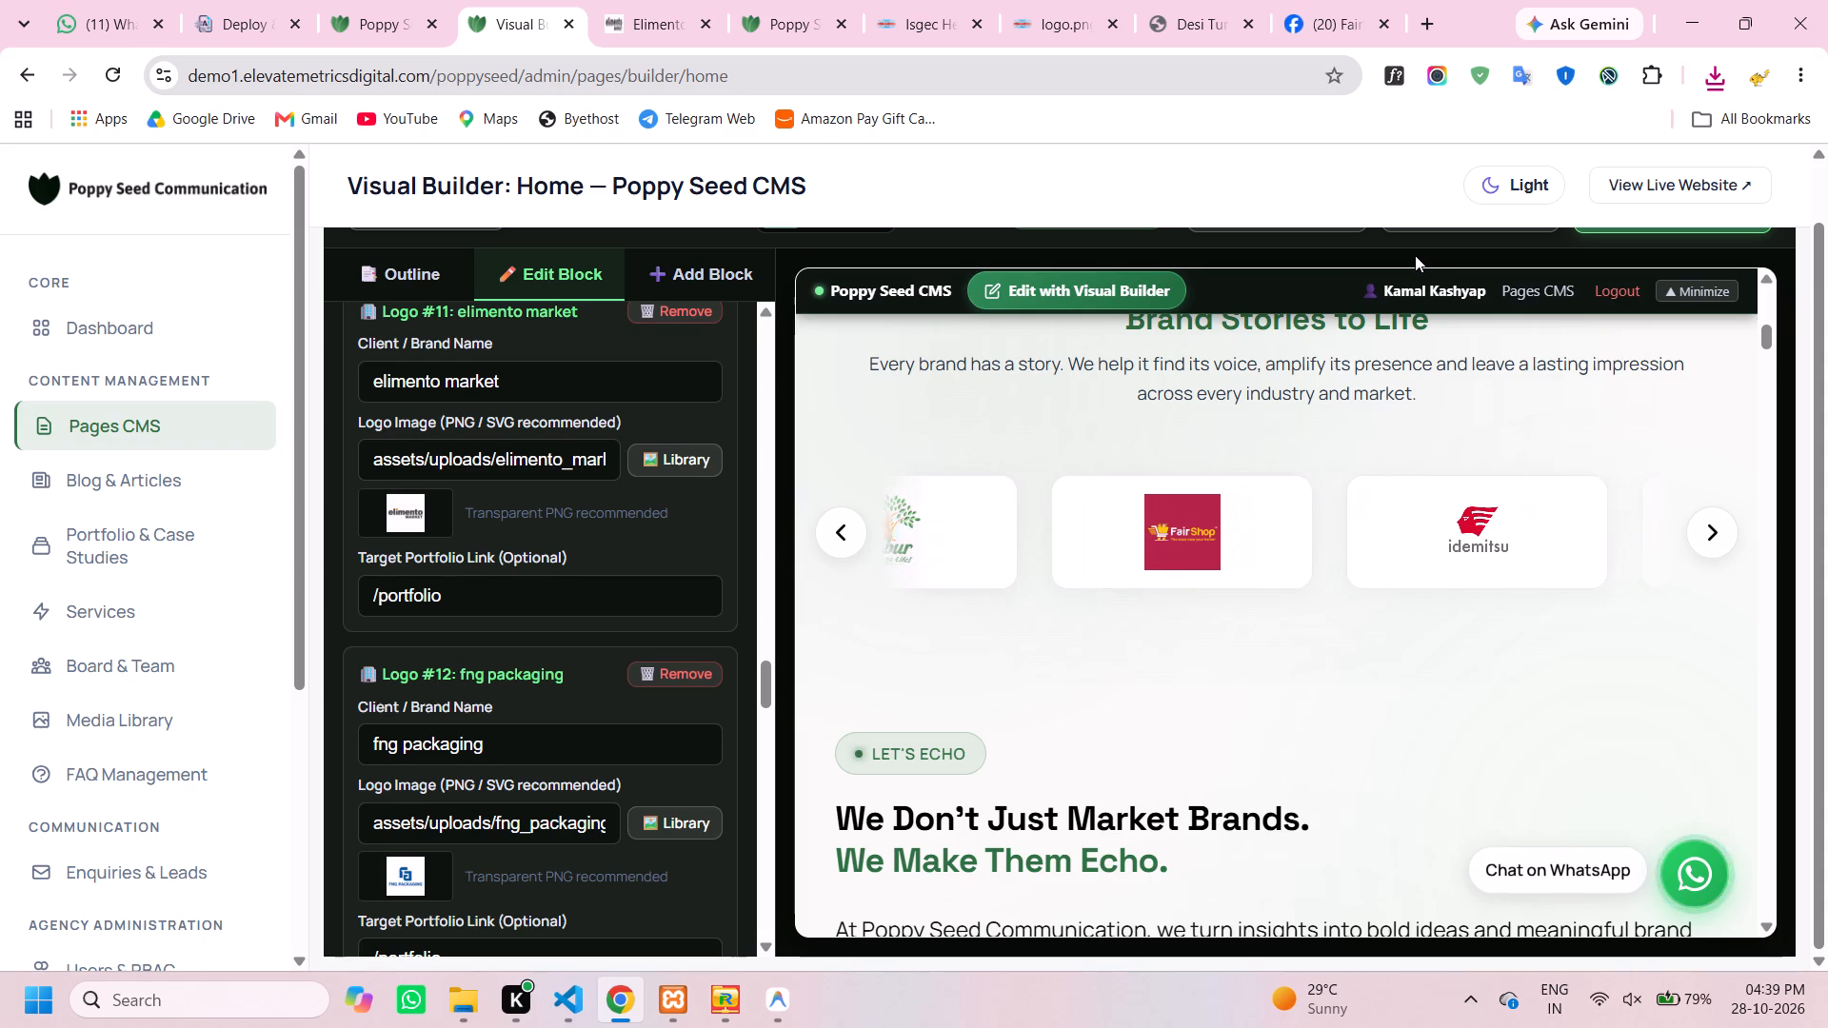
Go back from the Elimento website to the "elimento market" Google search, close the page inspector and show the image results.
{"action": "left_click", "coordinate": [670, 4]}
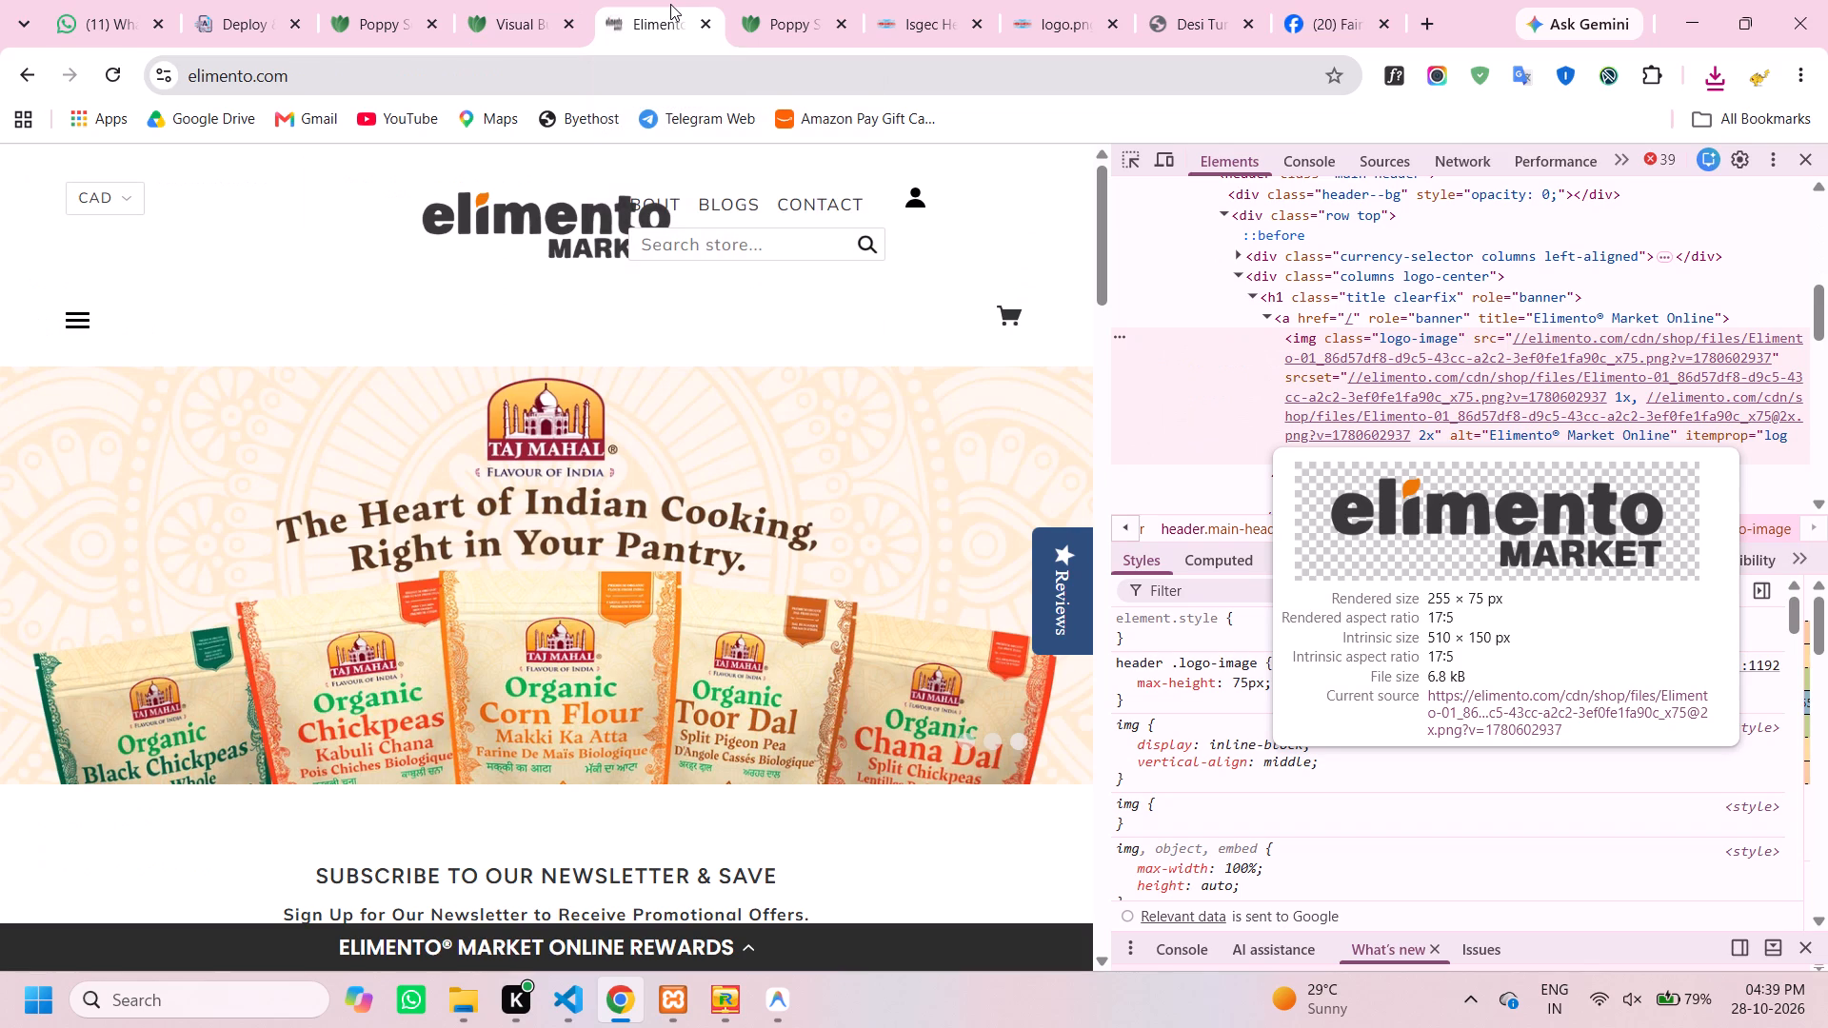
{"action": "left_click", "coordinate": [18, 74]}
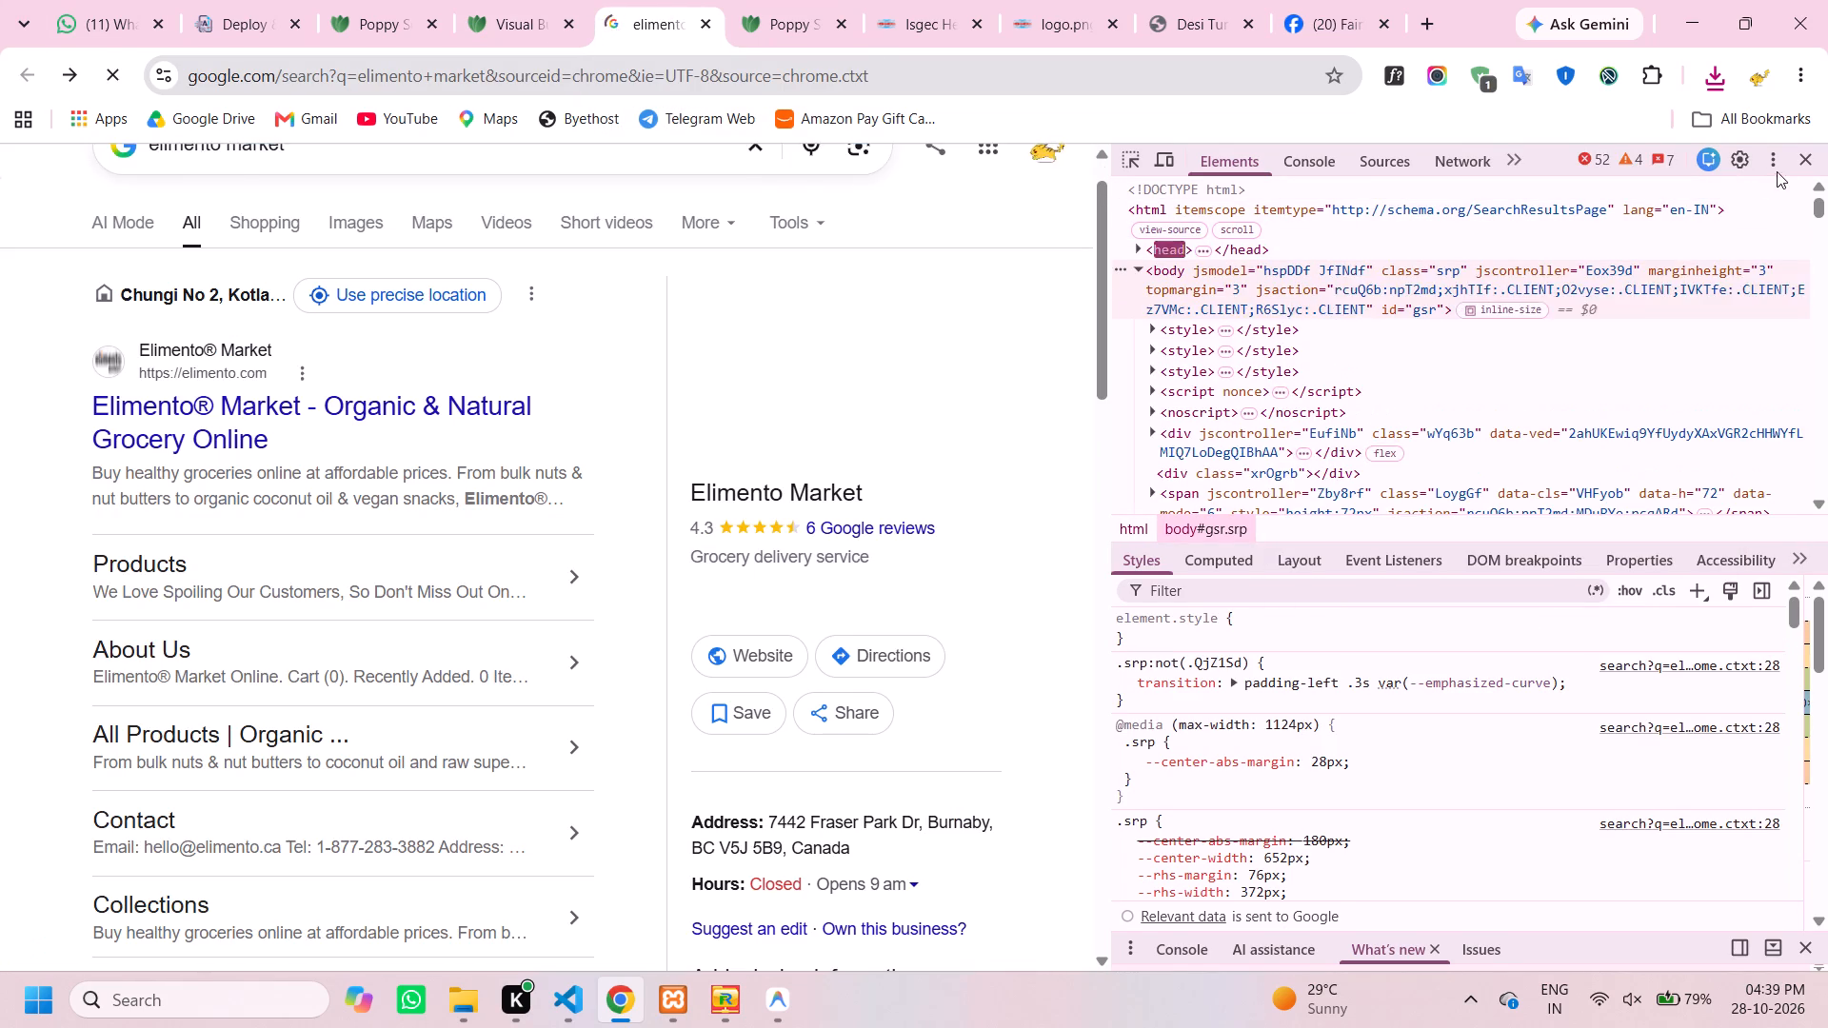
{"action": "left_click", "coordinate": [1802, 165]}
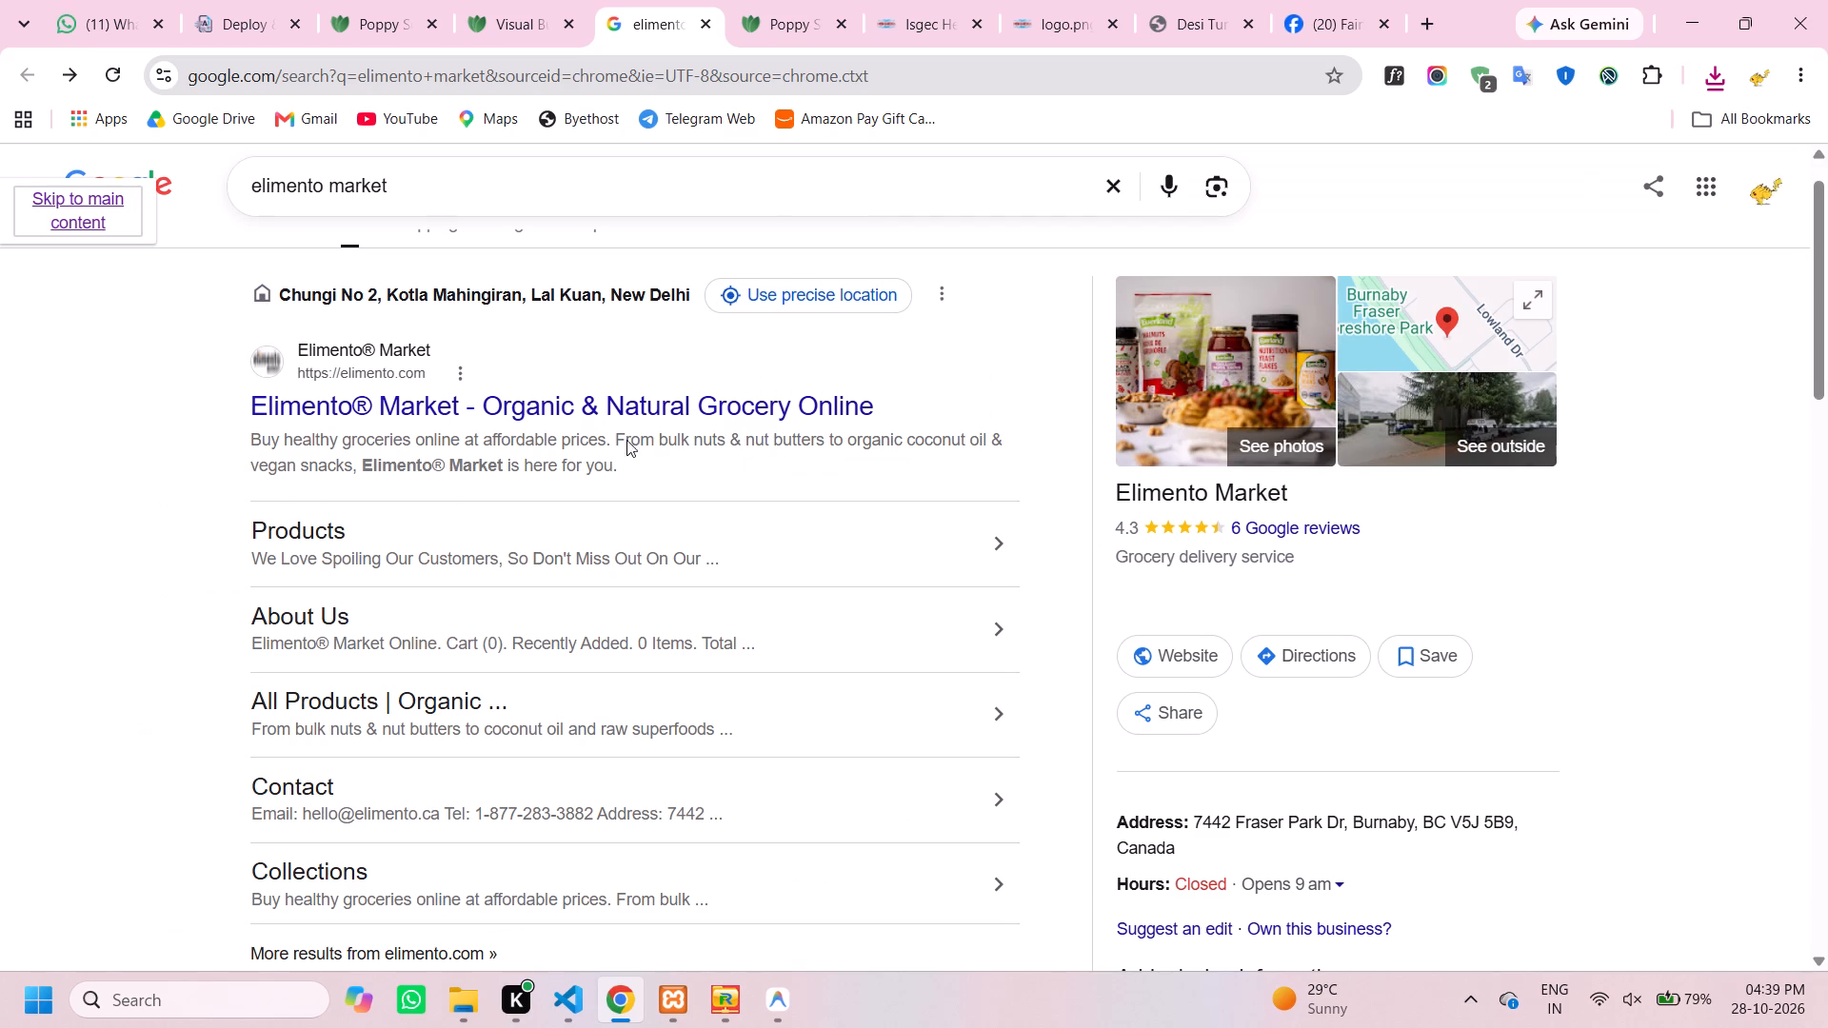
{"action": "scroll", "coordinate": [591, 423], "scroll_direction": "up", "scroll_amount": 4}
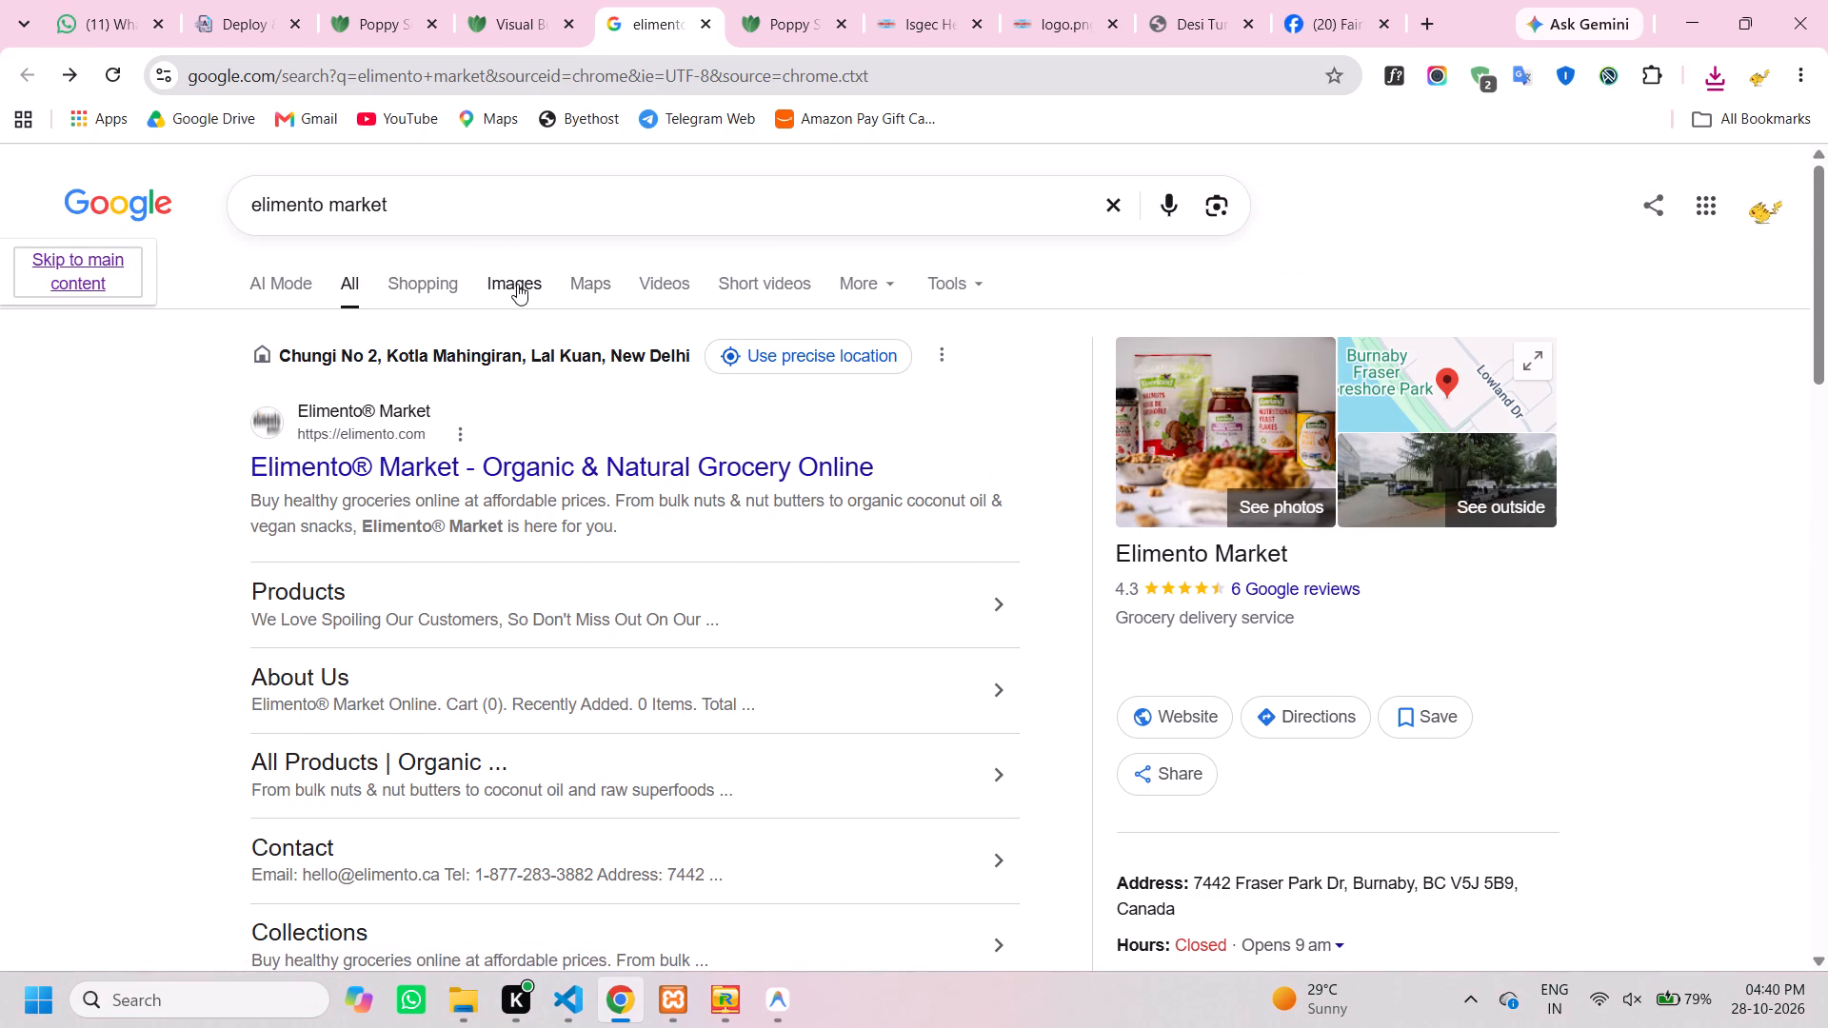
{"action": "left_click", "coordinate": [514, 284]}
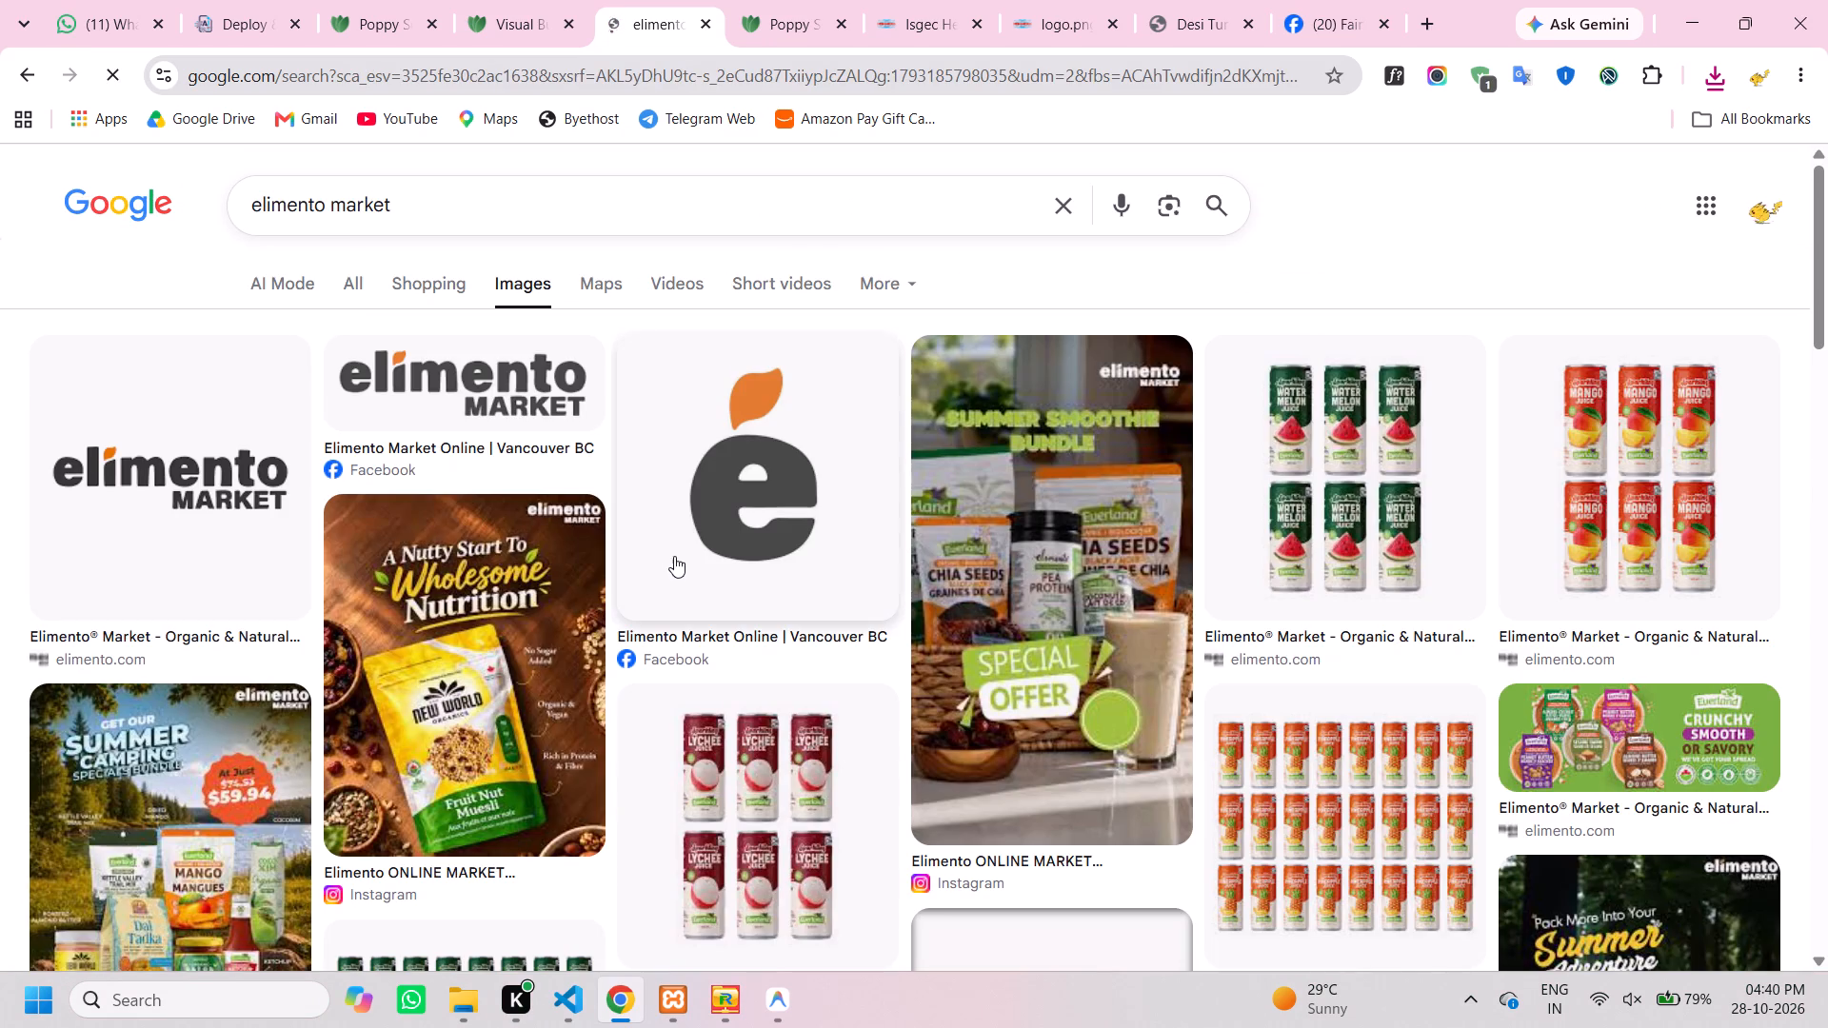
Save the elimento.com logo from the image results as a PNG image named "elimento market" in the logosss folder.
{"action": "right_click", "coordinate": [172, 454]}
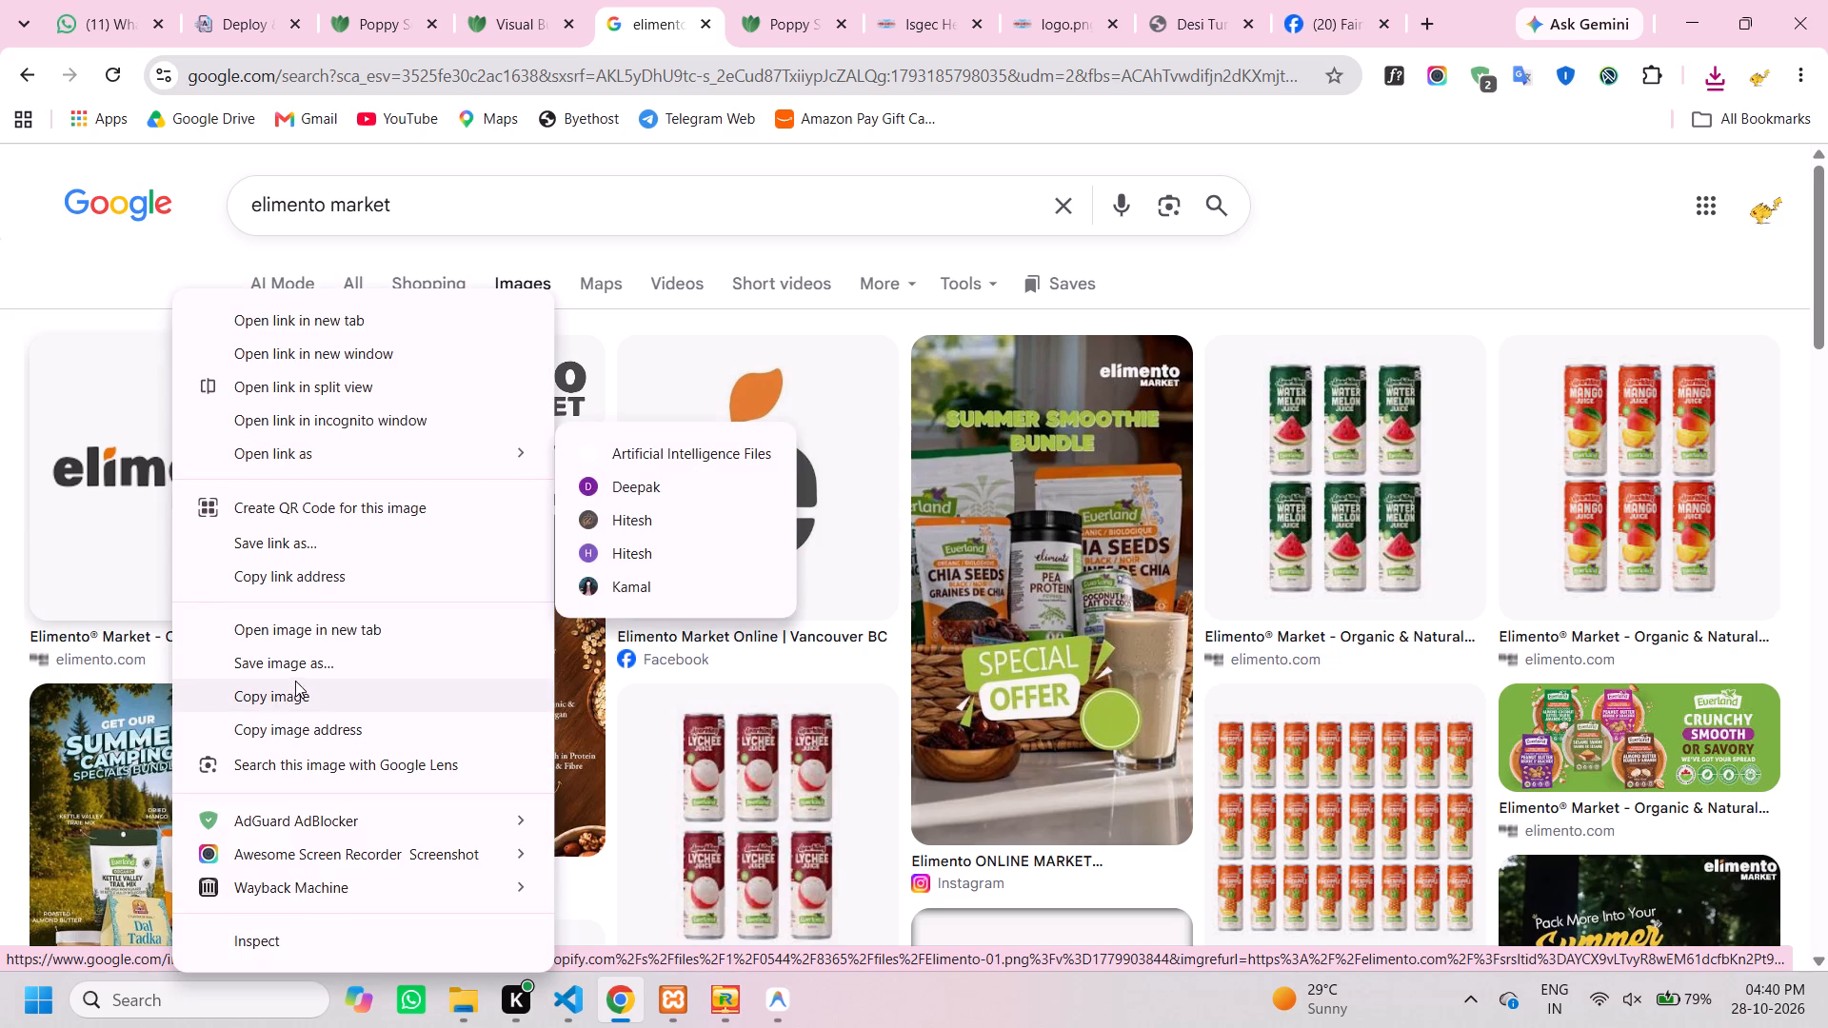
{"action": "left_click", "coordinate": [299, 669]}
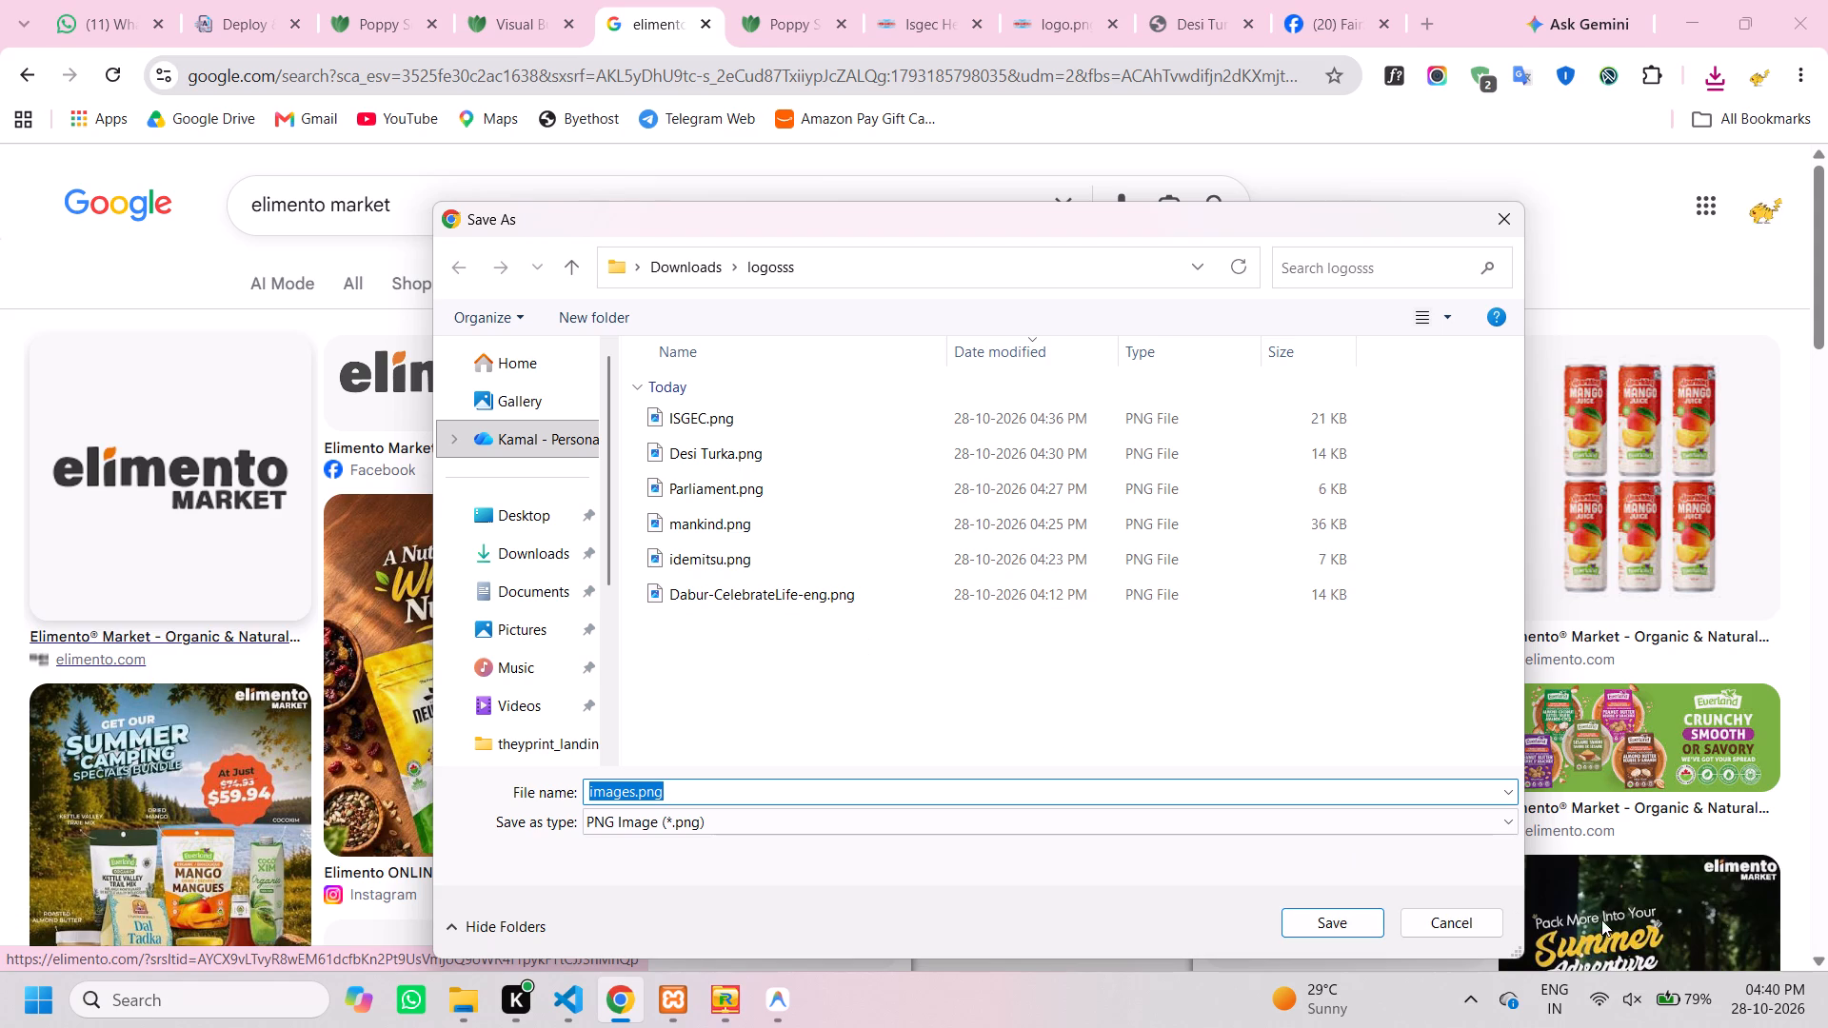
{"action": "left_click", "coordinate": [1064, 813]}
{"action": "left_click", "coordinate": [986, 857]}
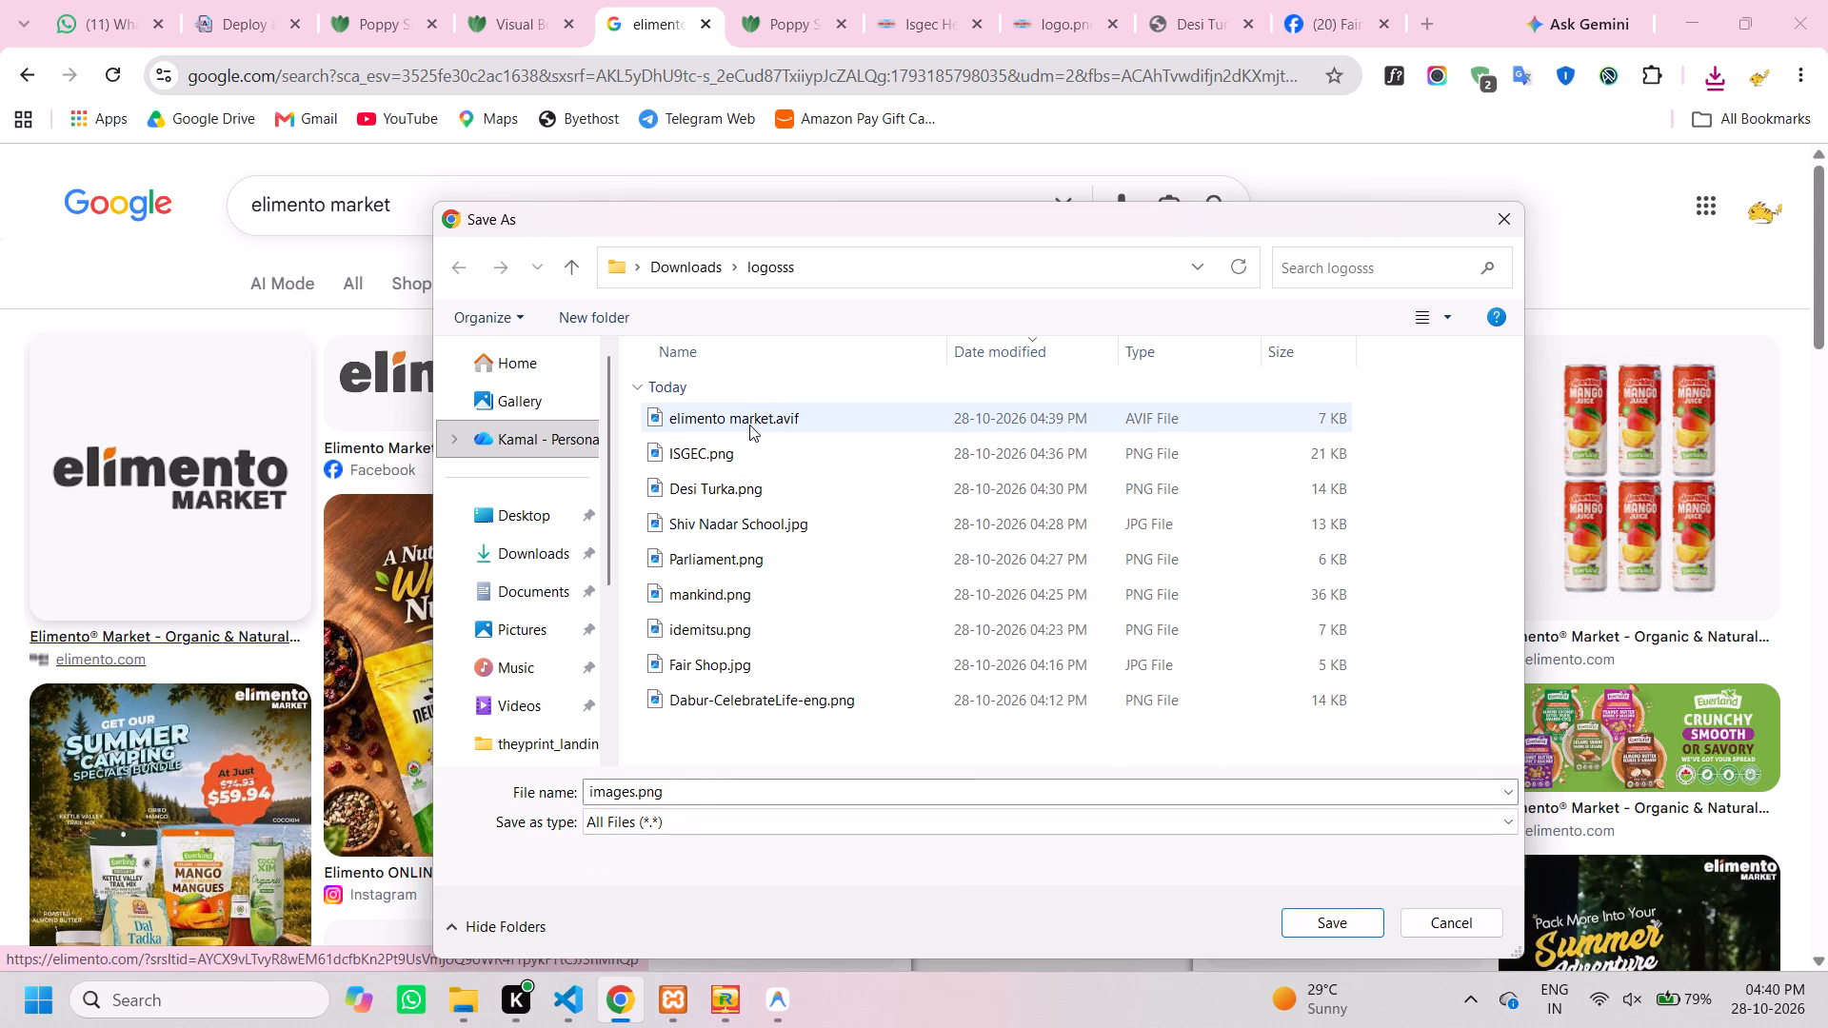
{"action": "left_click", "coordinate": [749, 425]}
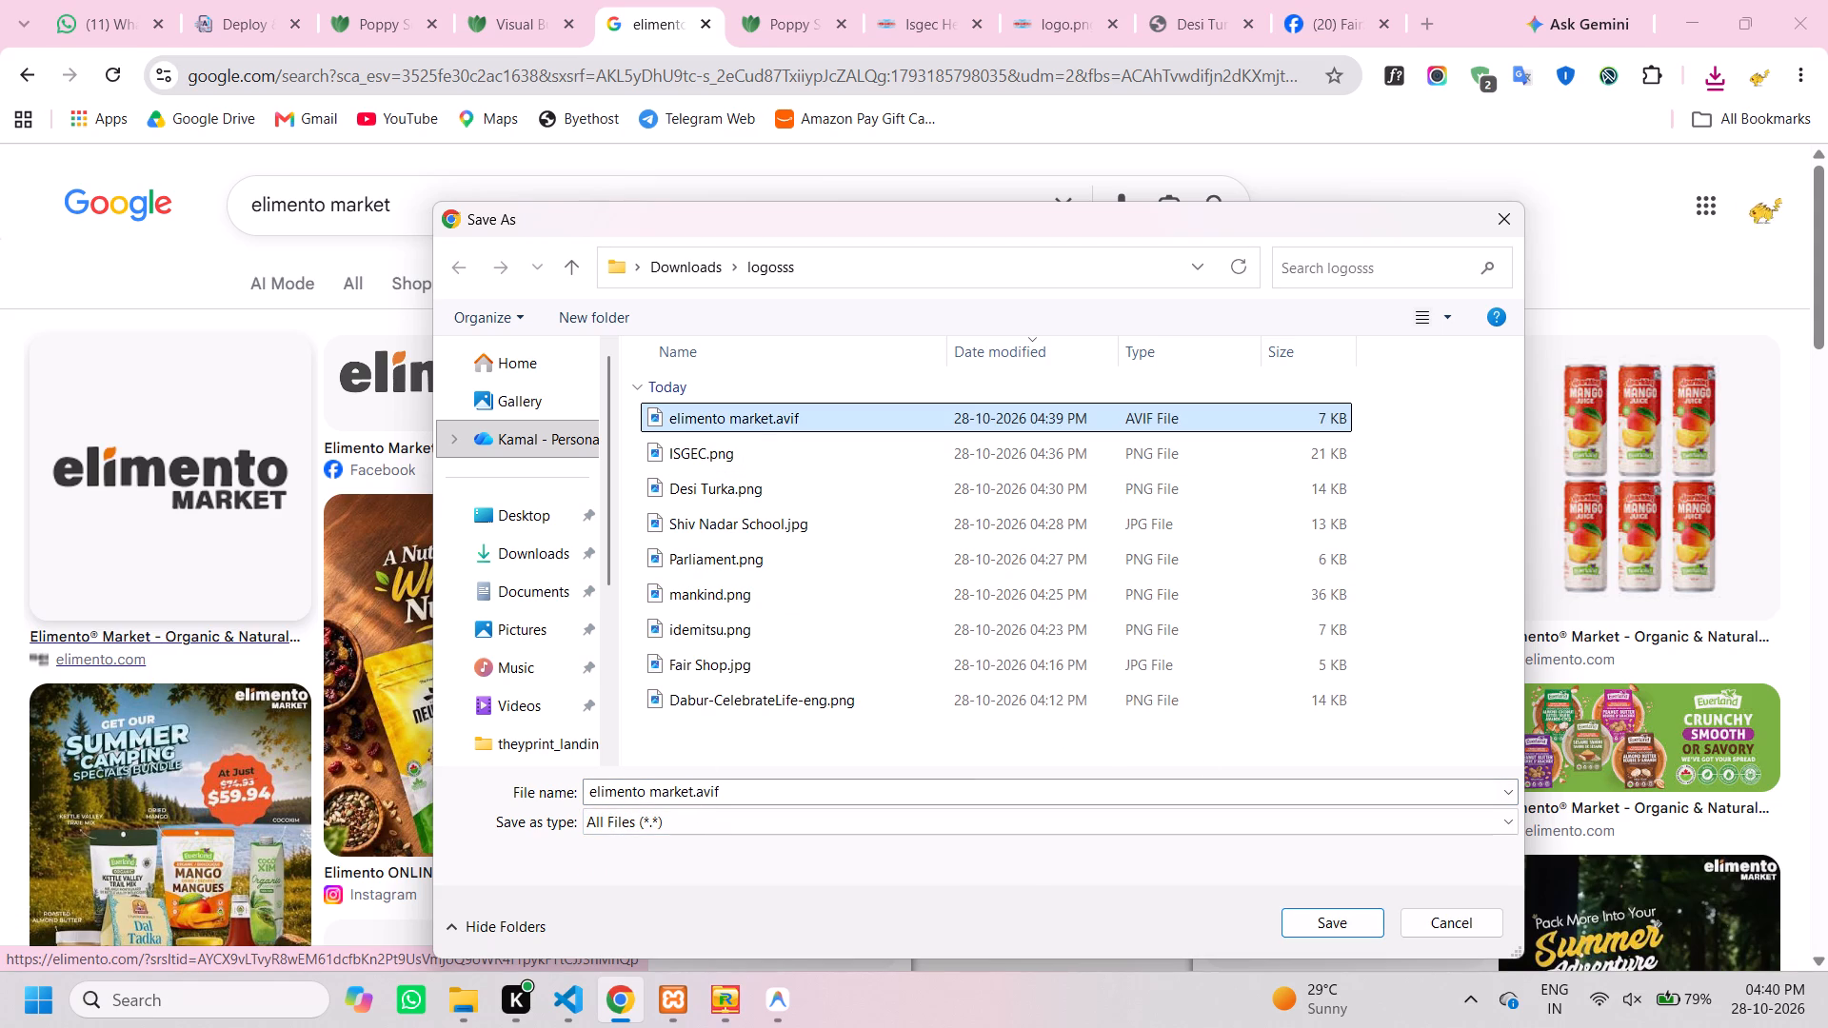
{"action": "left_click_drag", "start_coordinate": [697, 796], "coordinate": [780, 803]}
{"action": "left_click", "coordinate": [780, 803]}
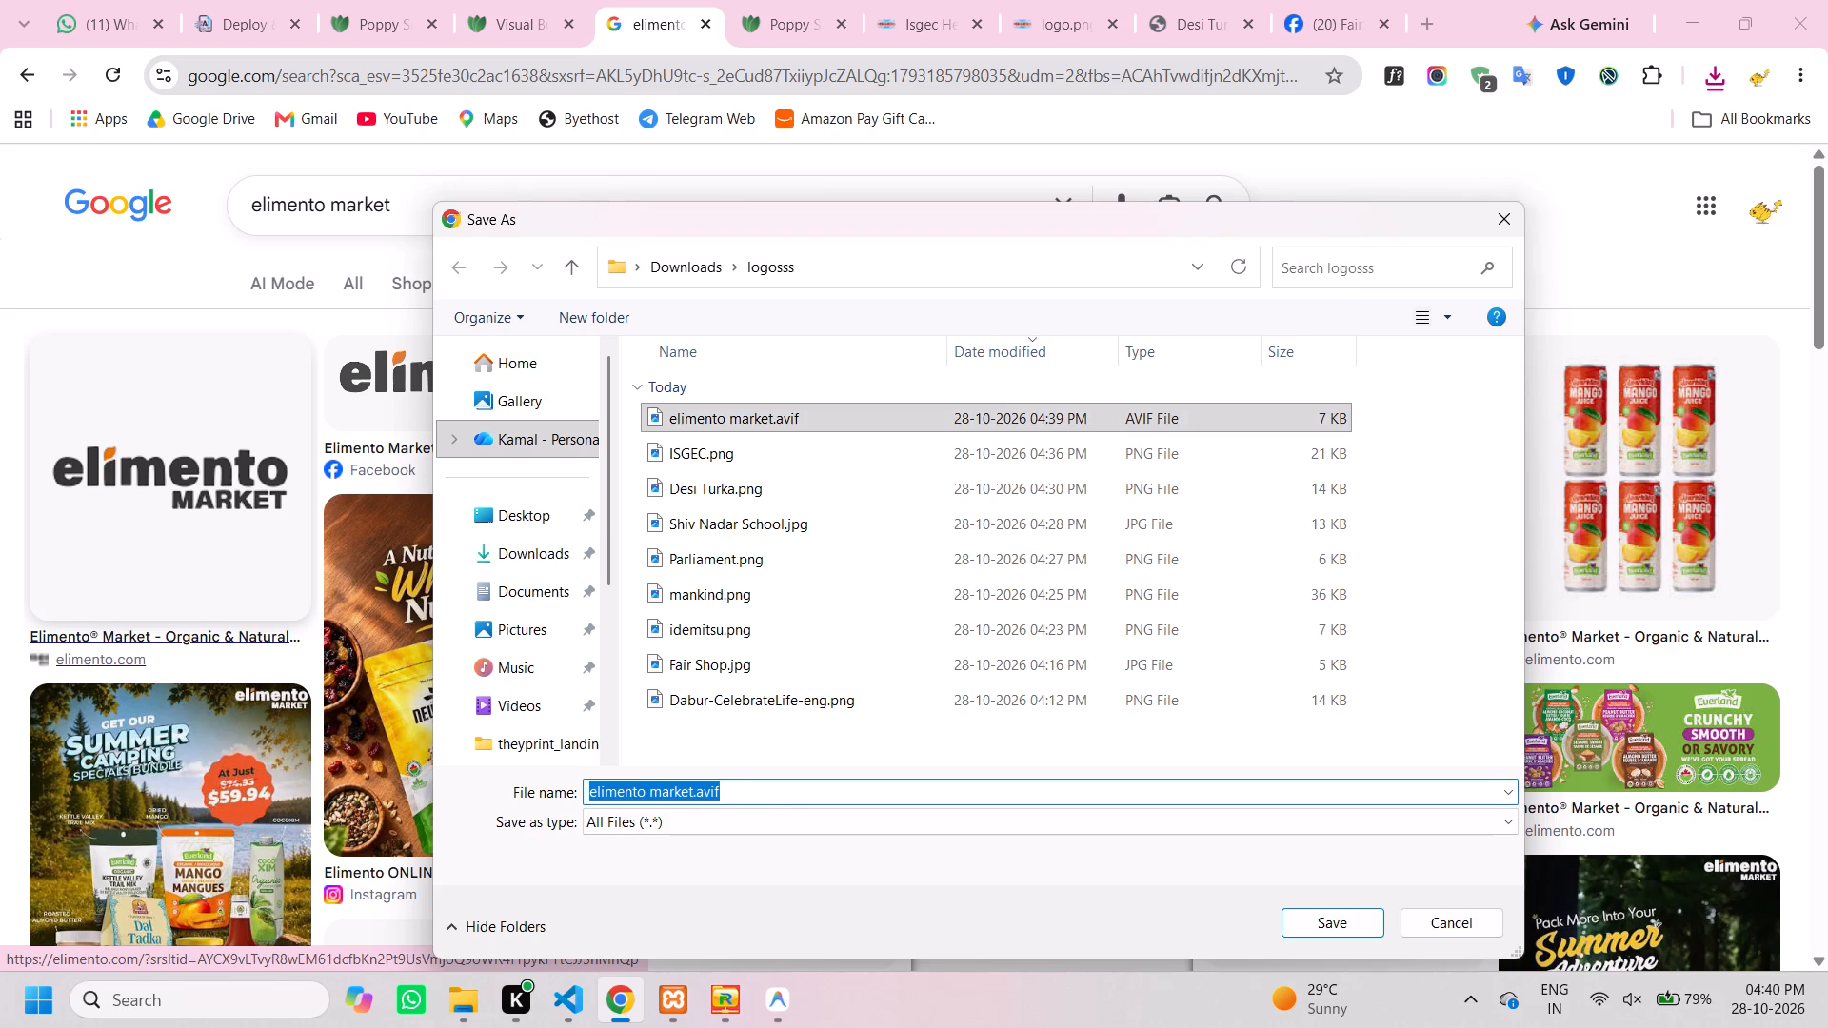
{"action": "left_click", "coordinate": [789, 791]}
{"action": "key", "text": "BackSpace"}
{"action": "key", "text": "BackSpace"}
{"action": "key", "text": "BackSpace"}
{"action": "key", "text": "BackSpace"}
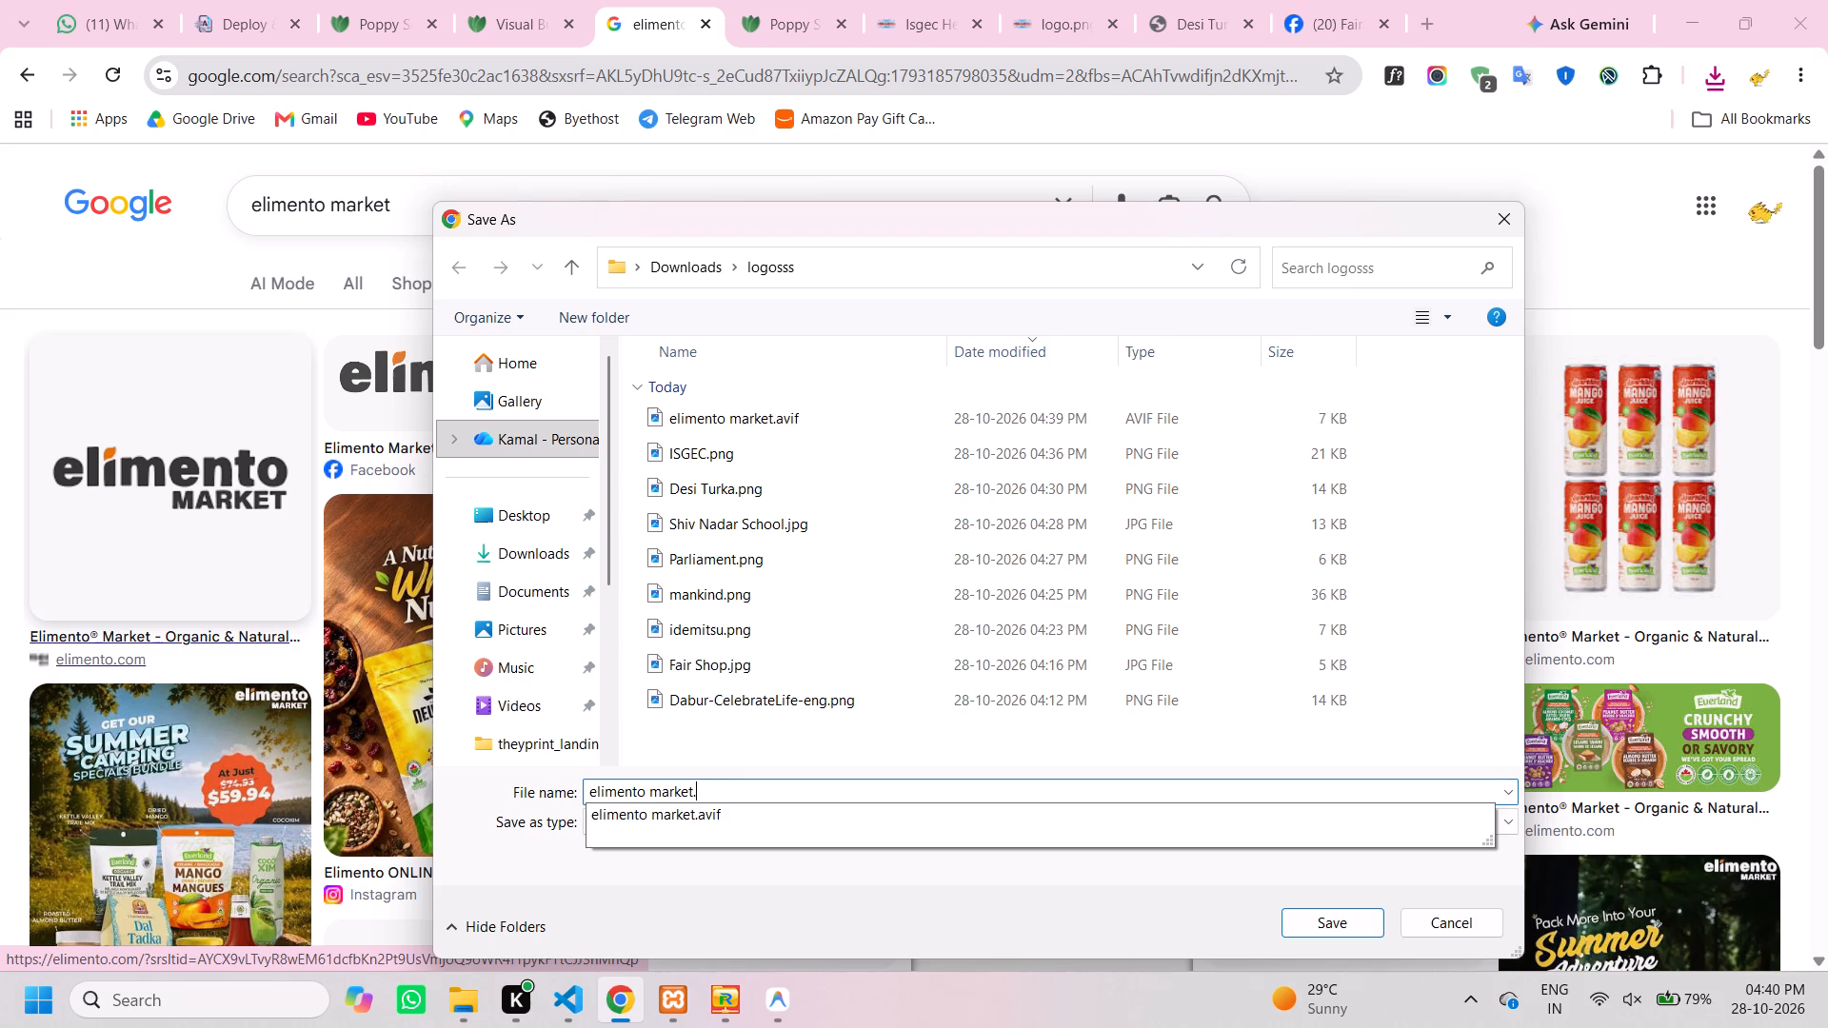
{"action": "key", "text": "BackSpace"}
{"action": "key", "text": "Escape"}
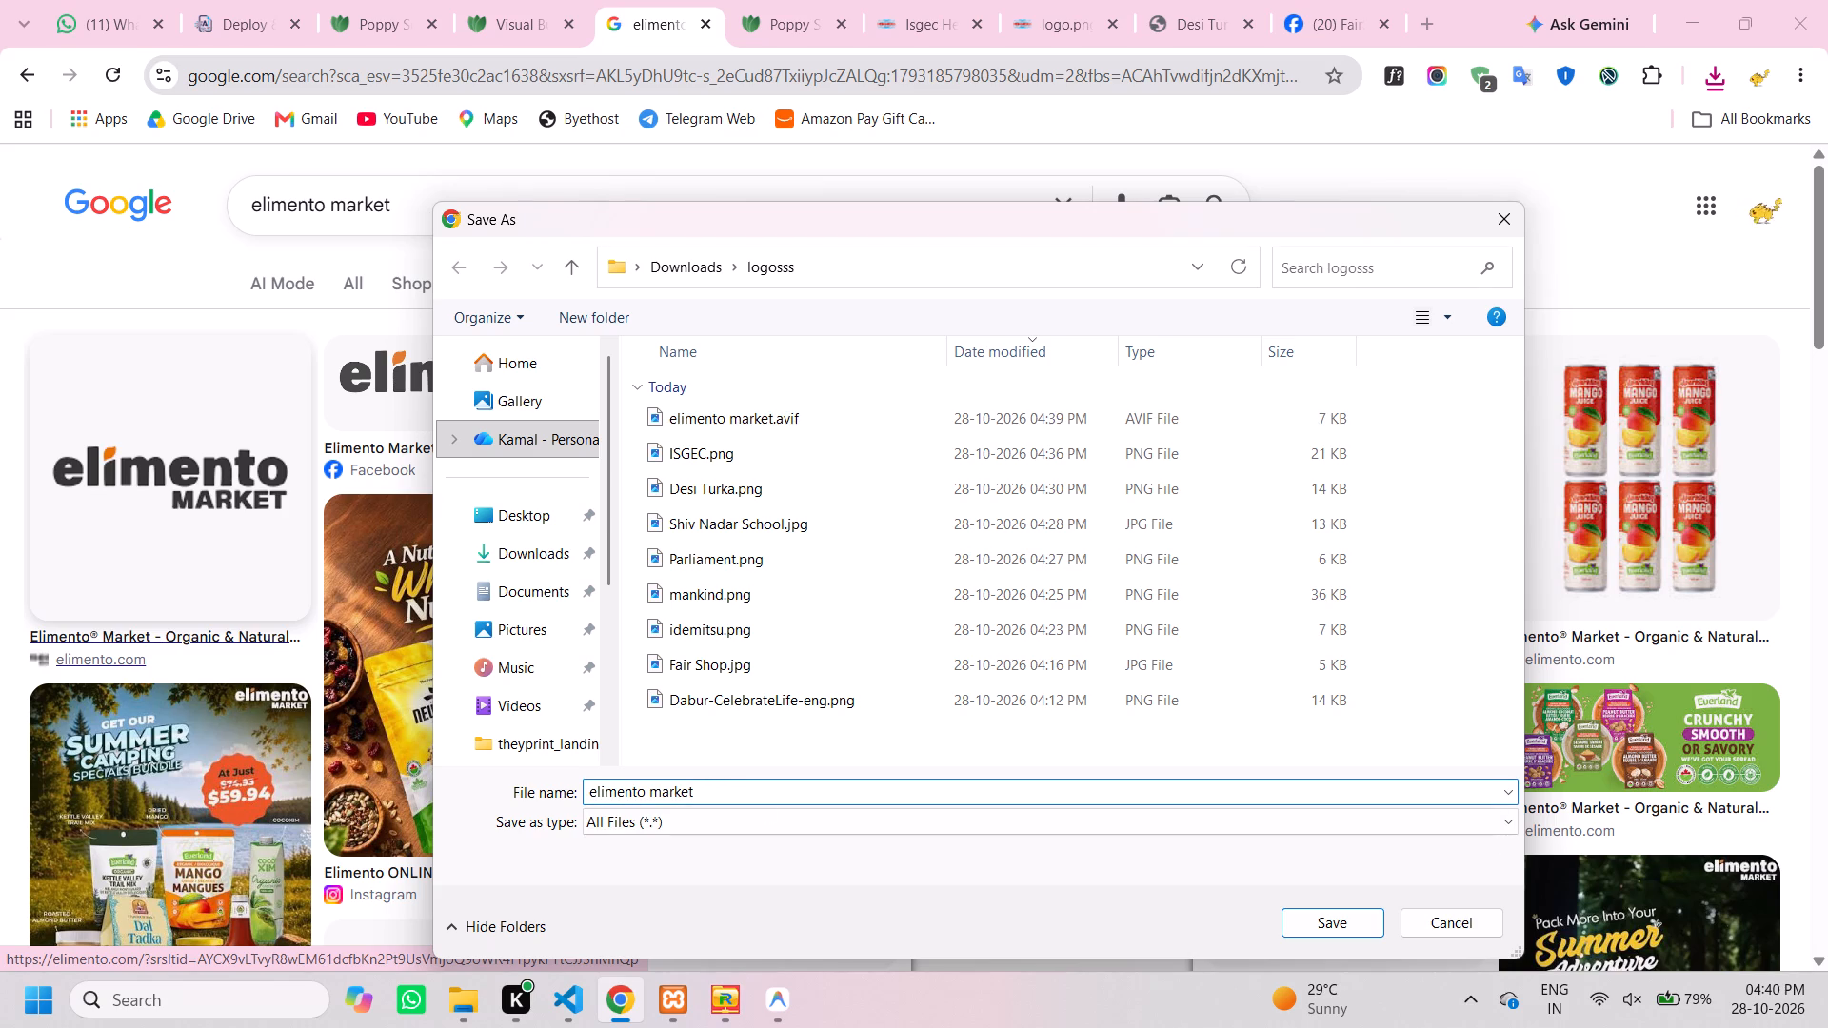
{"action": "left_click", "coordinate": [712, 829]}
{"action": "left_click", "coordinate": [673, 843]}
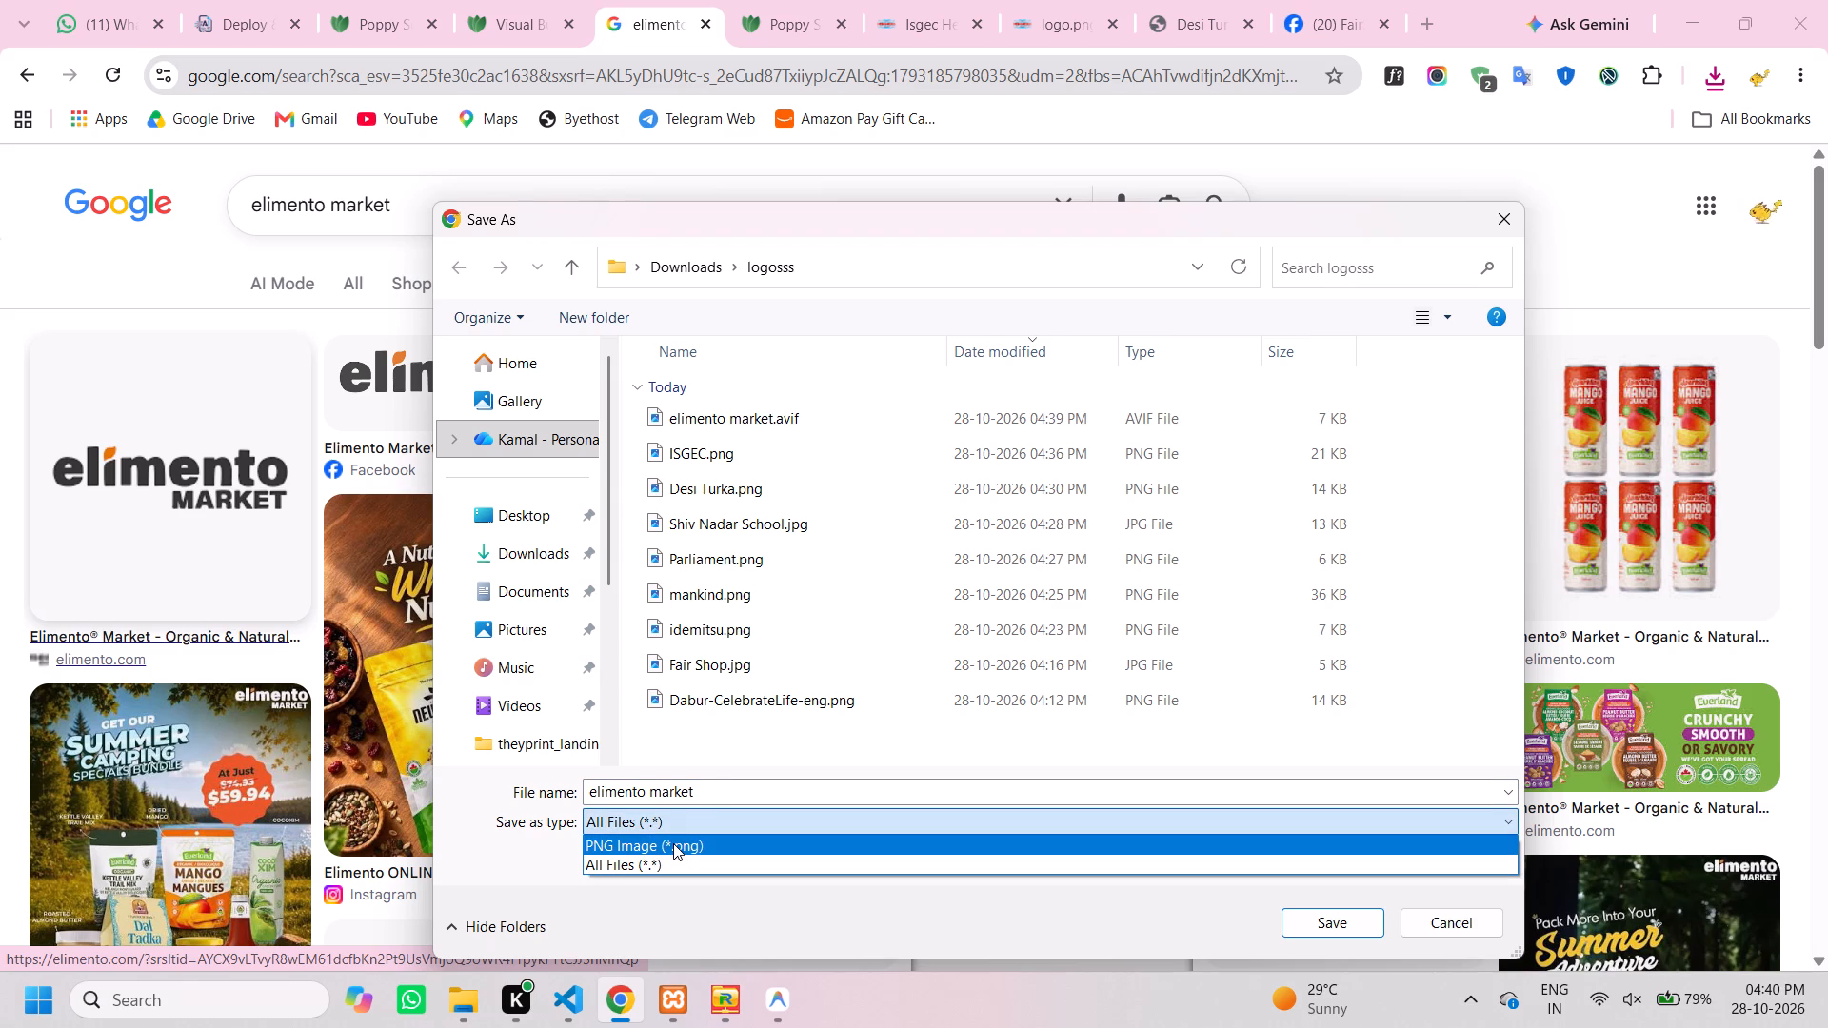
{"action": "left_click", "coordinate": [1341, 914]}
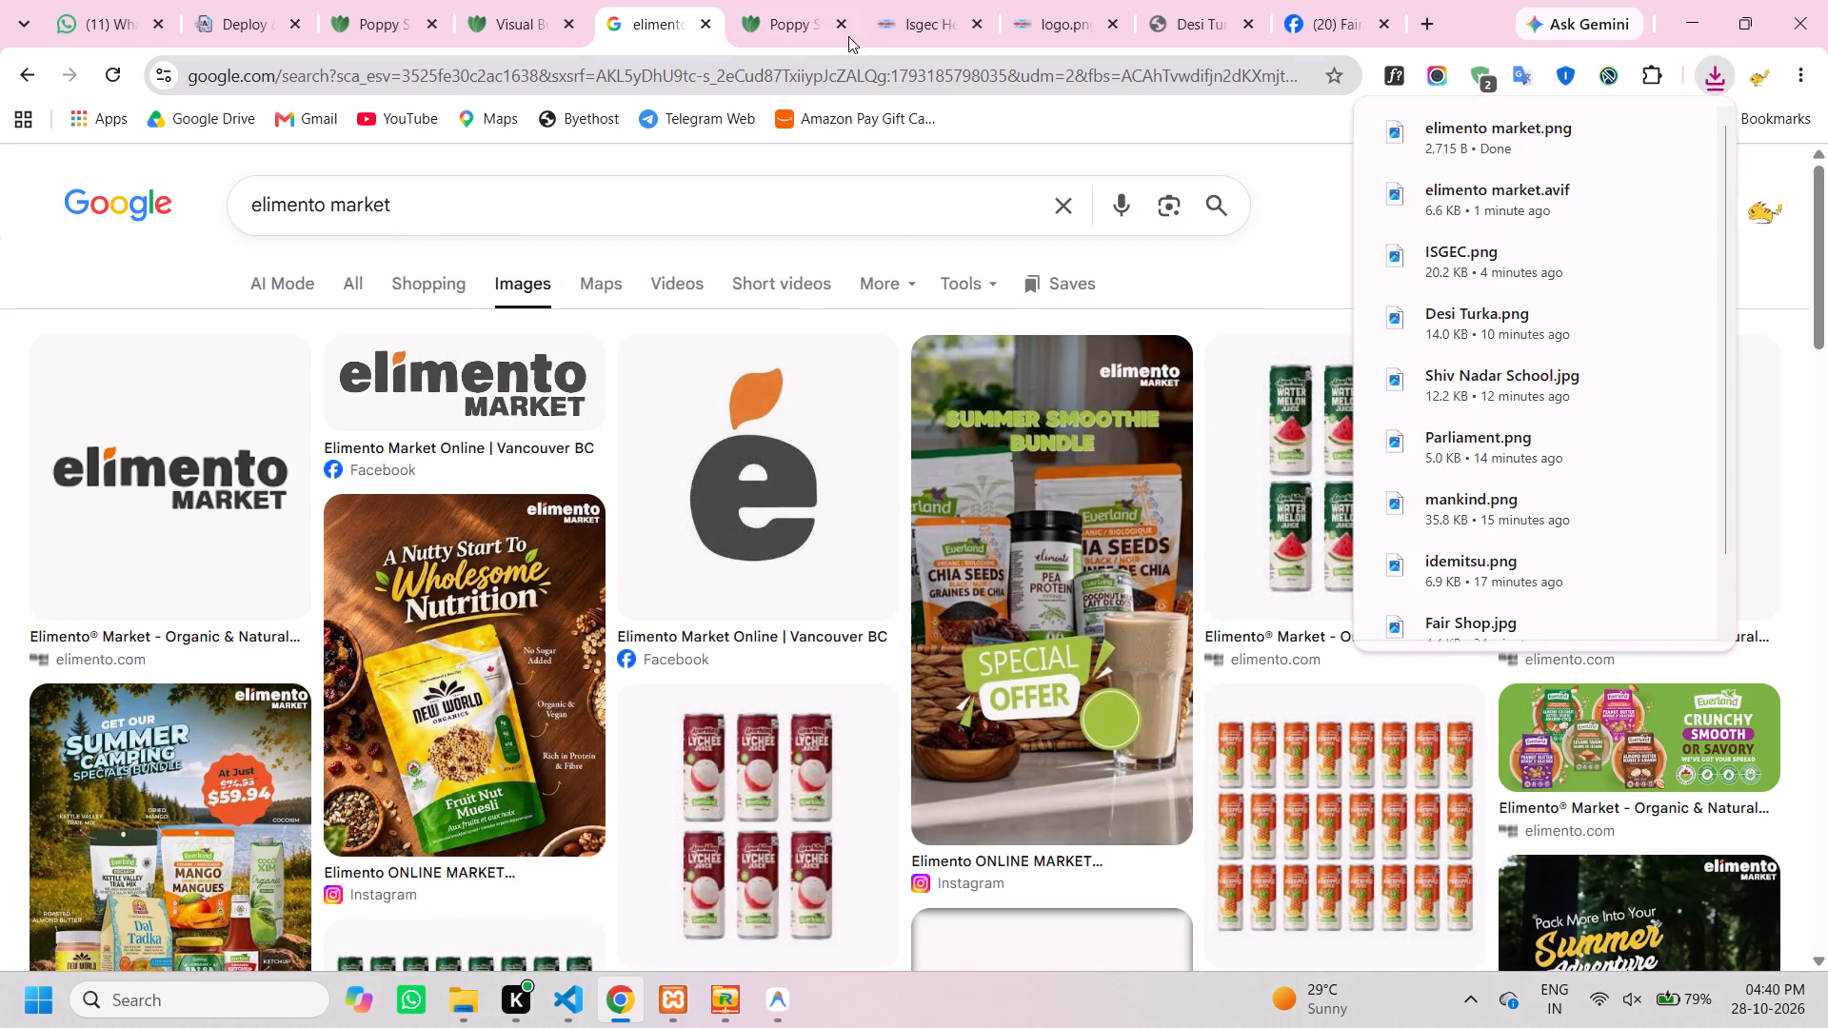
Upload "elimento market.png" to the media library in the Visual Builder and set it as the Logo #11 image.
{"action": "left_click", "coordinate": [506, 22]}
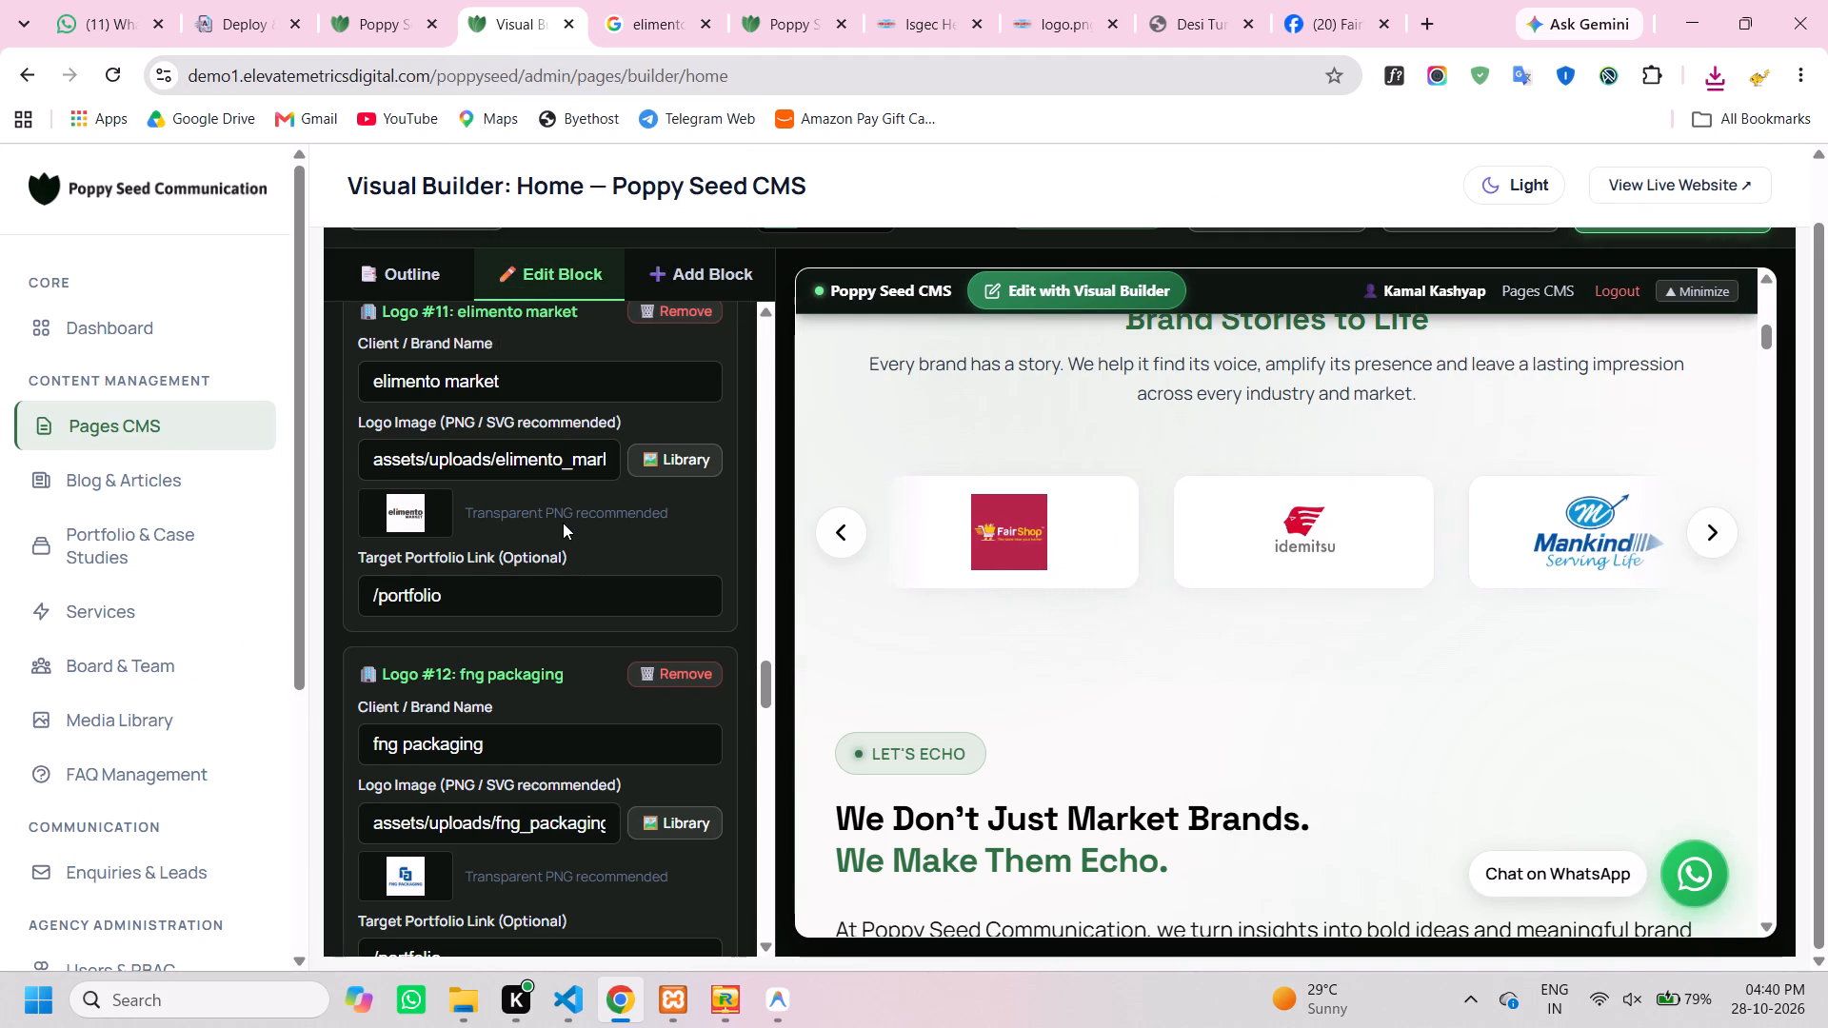
{"action": "left_click", "coordinate": [674, 466]}
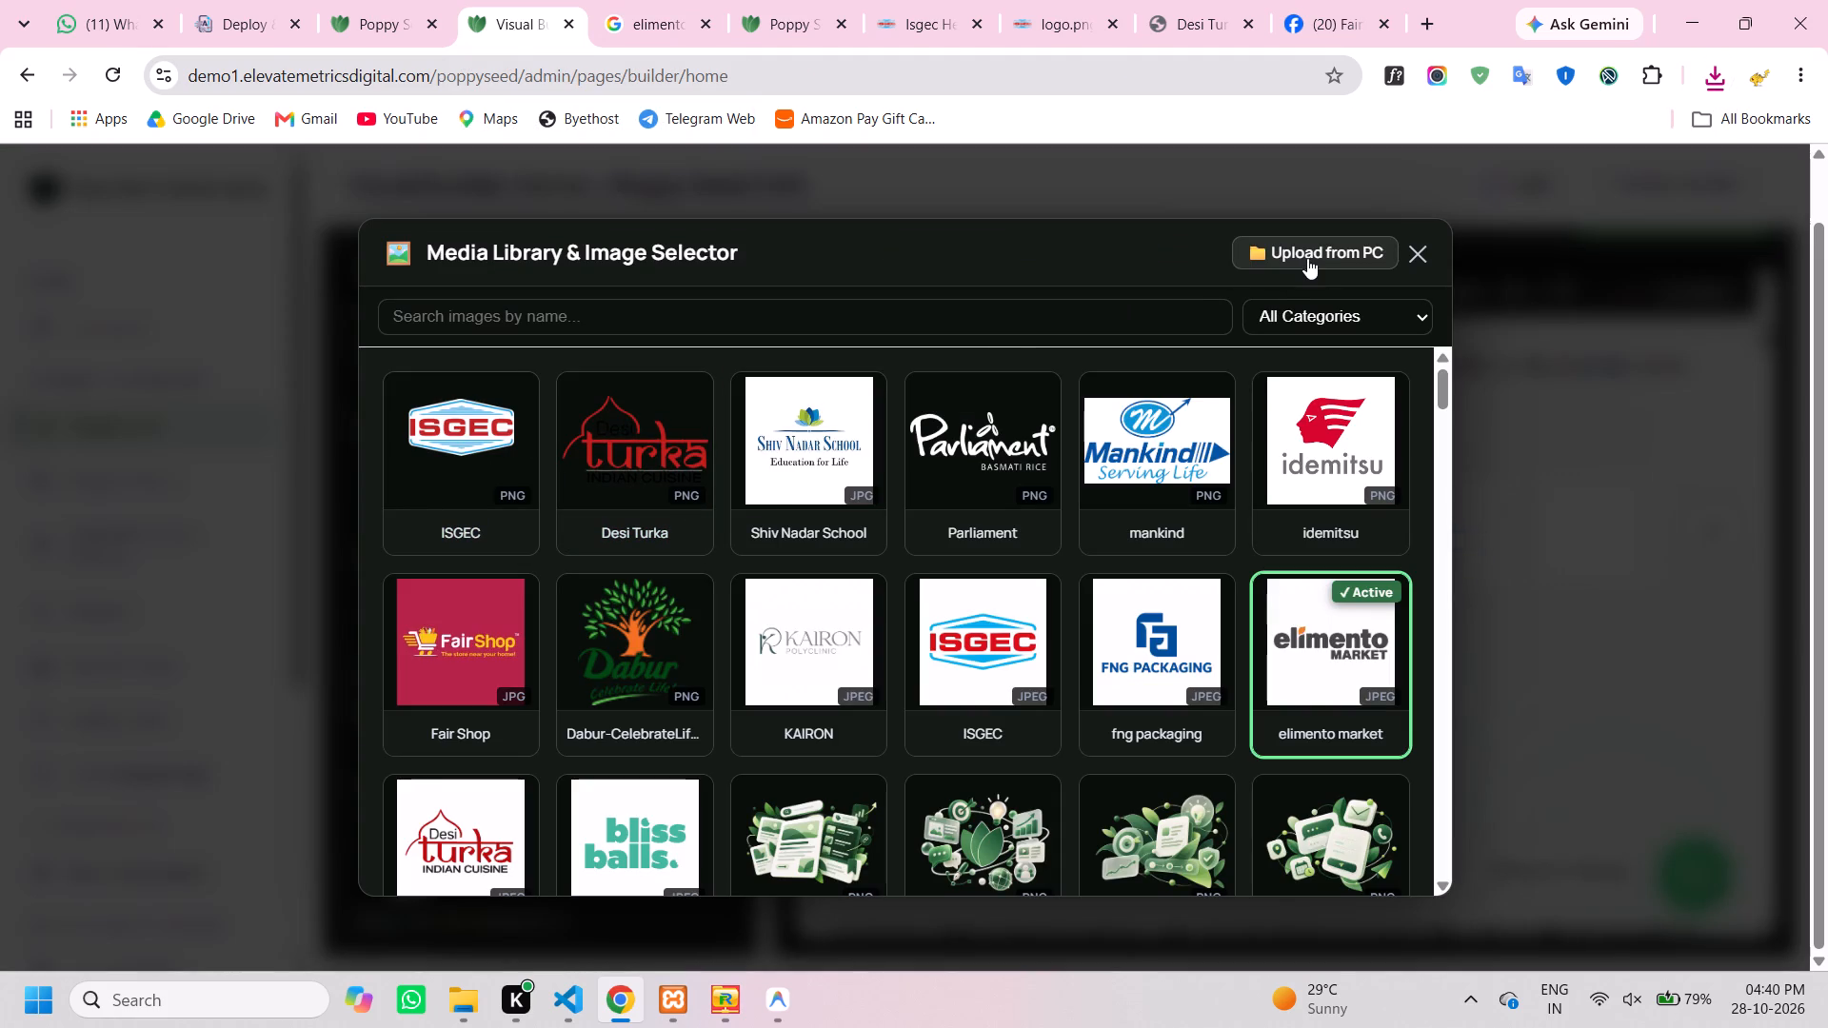
{"action": "left_click", "coordinate": [1307, 255]}
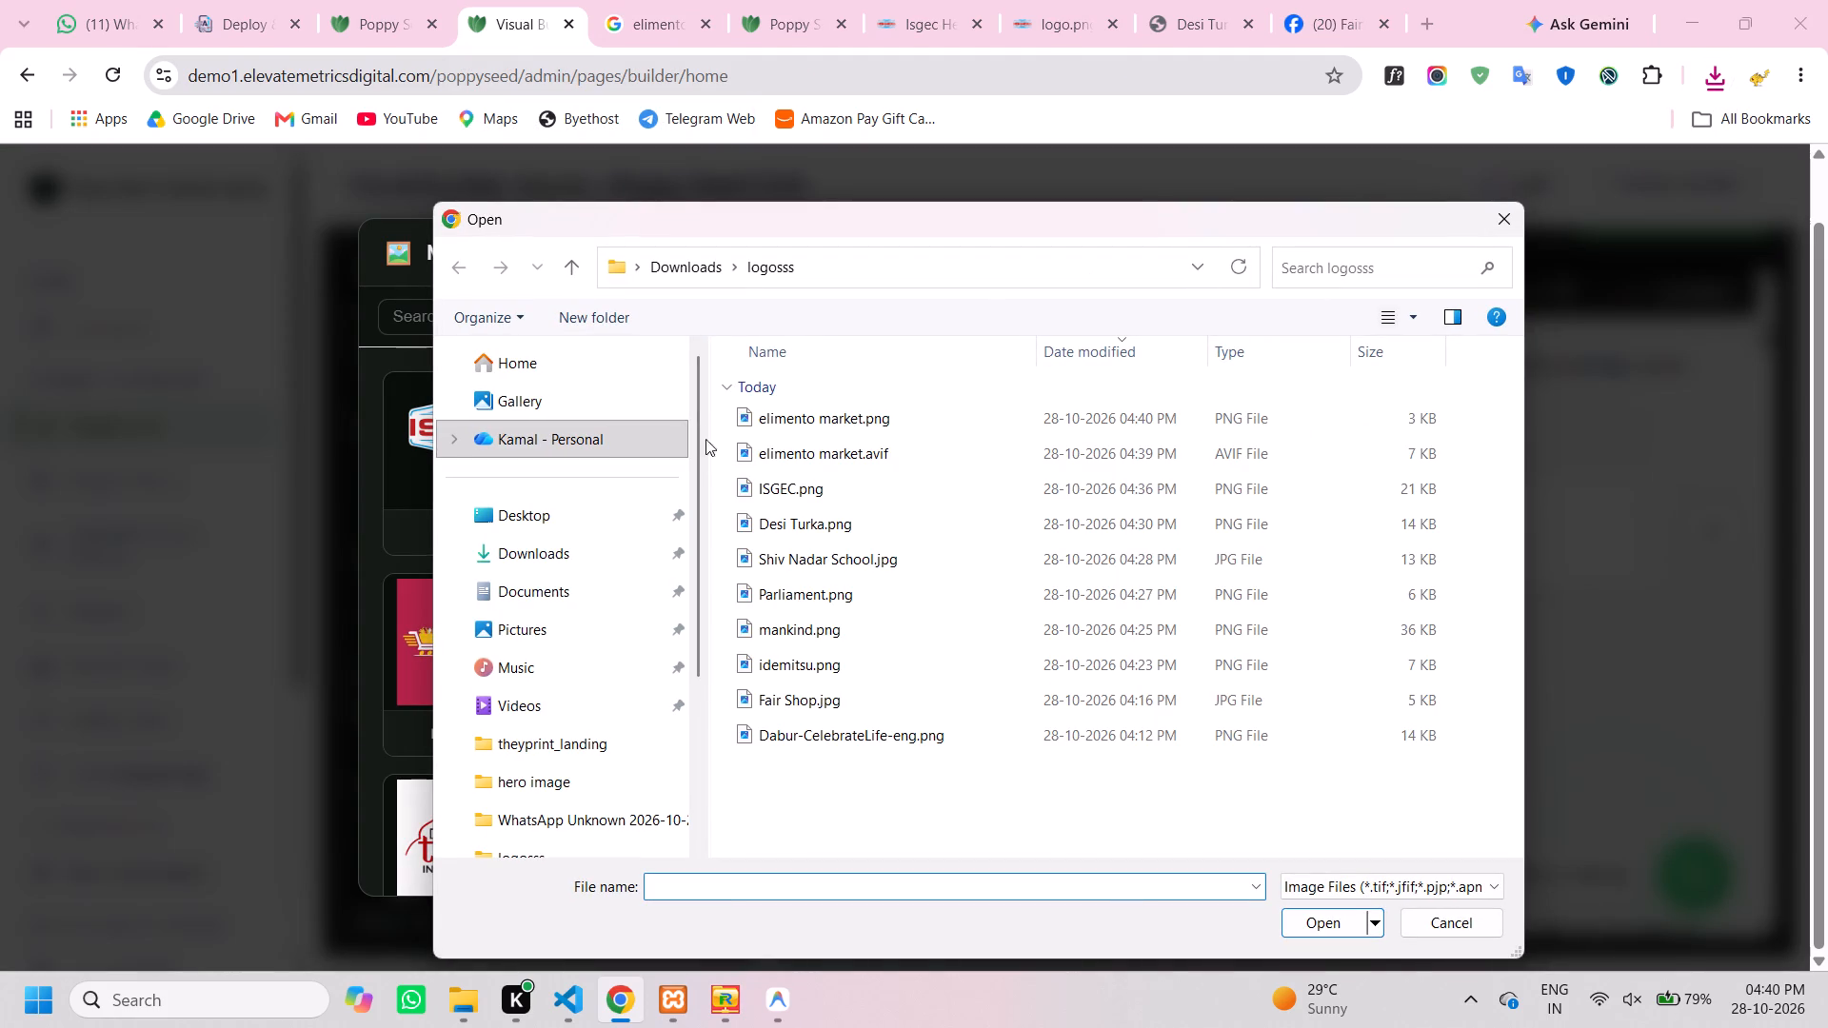
{"action": "double_click", "coordinate": [859, 422]}
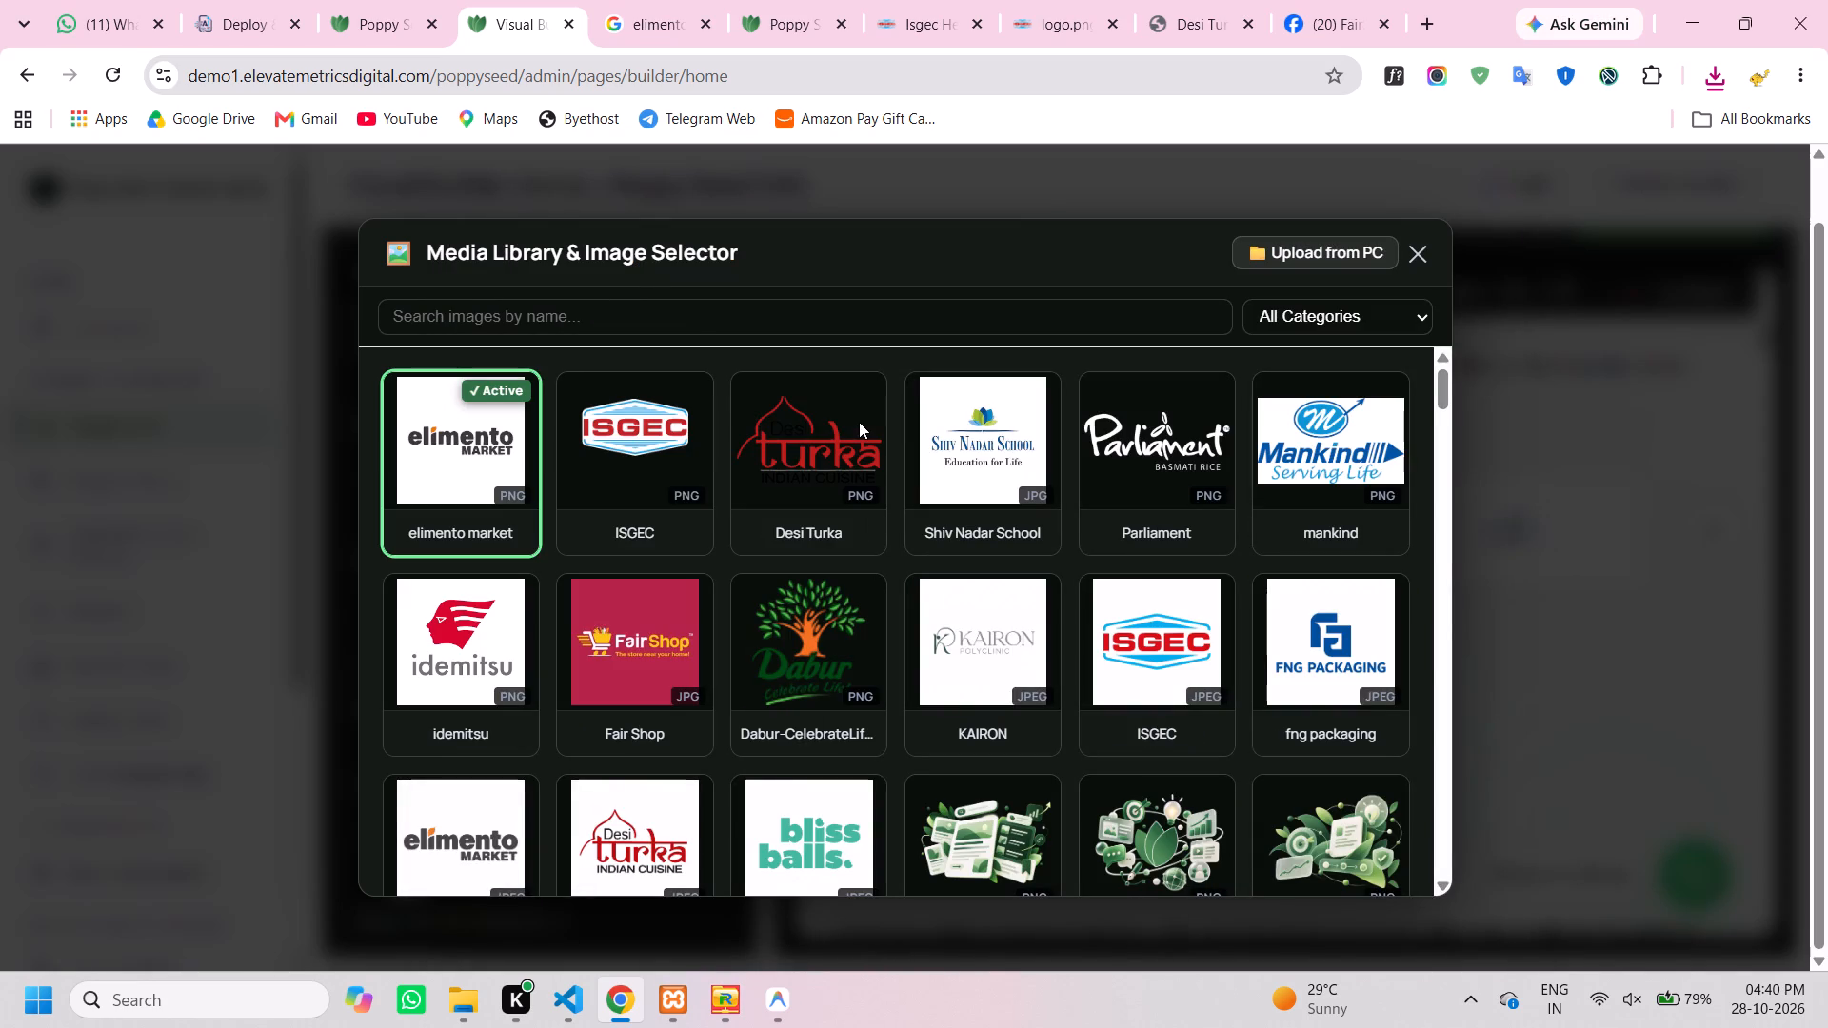
{"action": "left_click", "coordinate": [448, 427]}
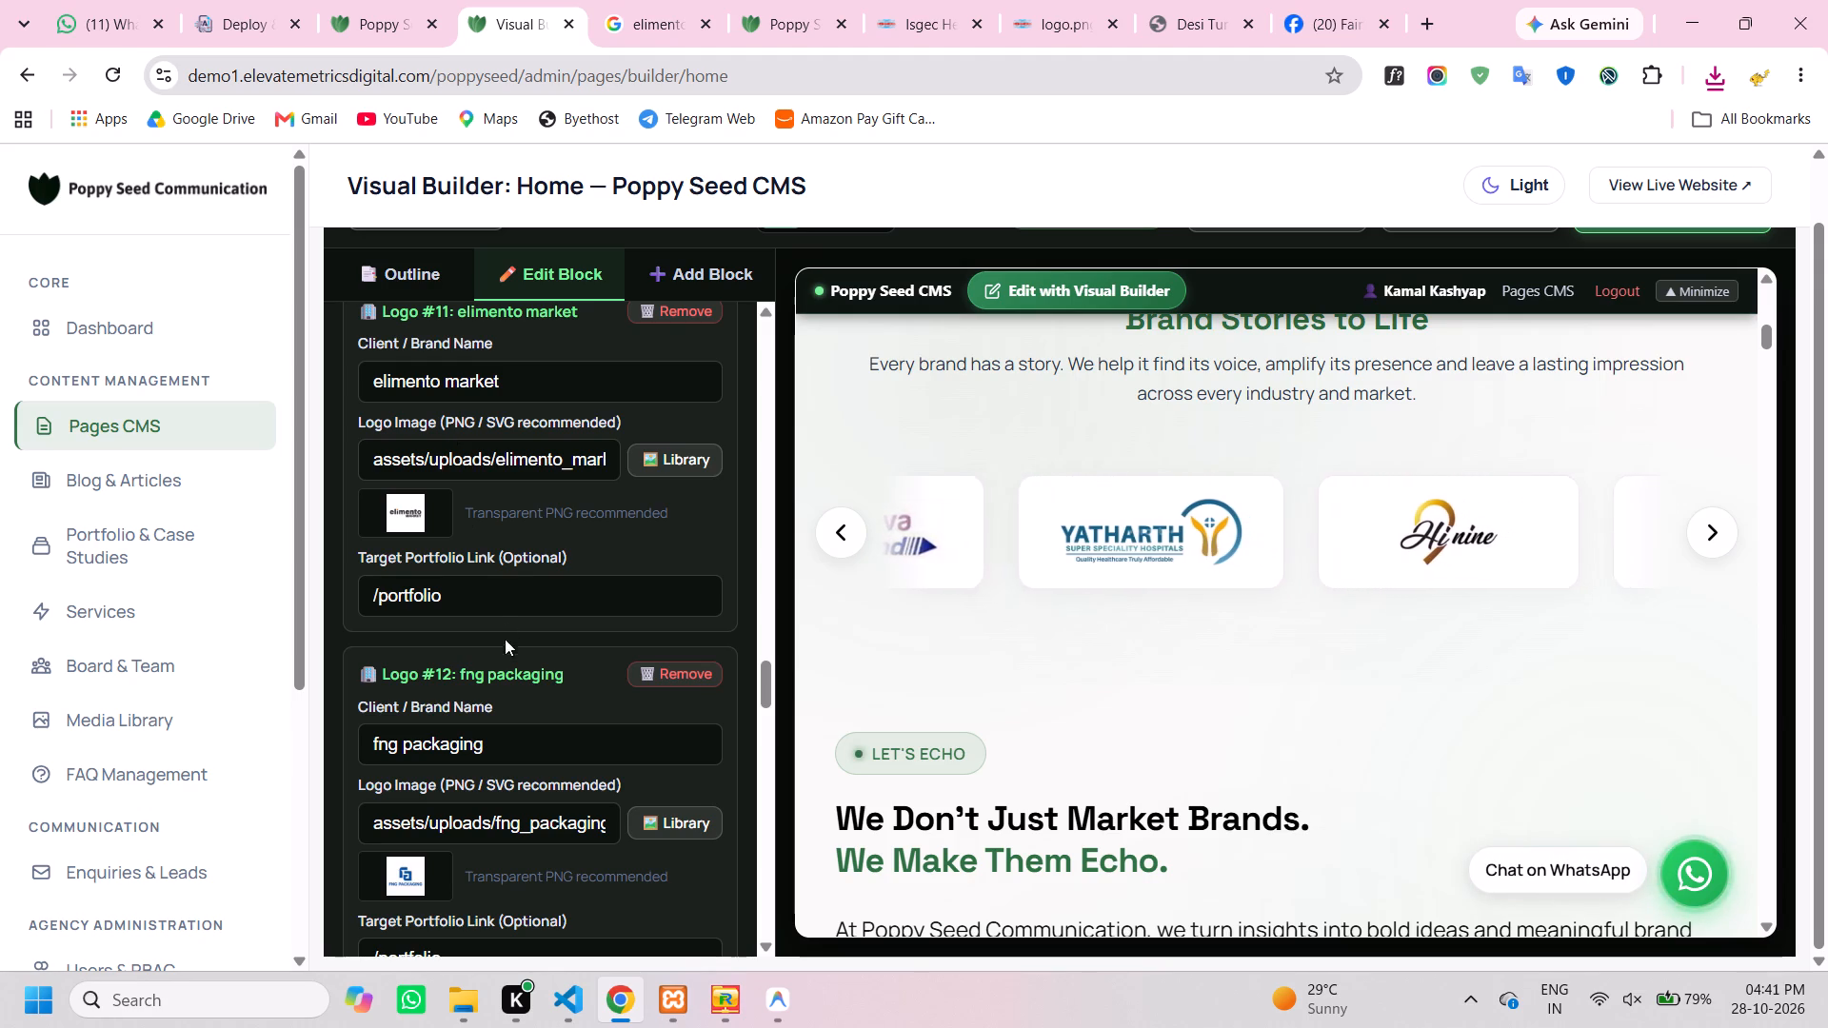
Copy the Logo #14 brand name "KAIRON", search Google for it and look through the image results for its logo.
{"action": "scroll", "coordinate": [465, 755], "scroll_direction": "down", "scroll_amount": 4}
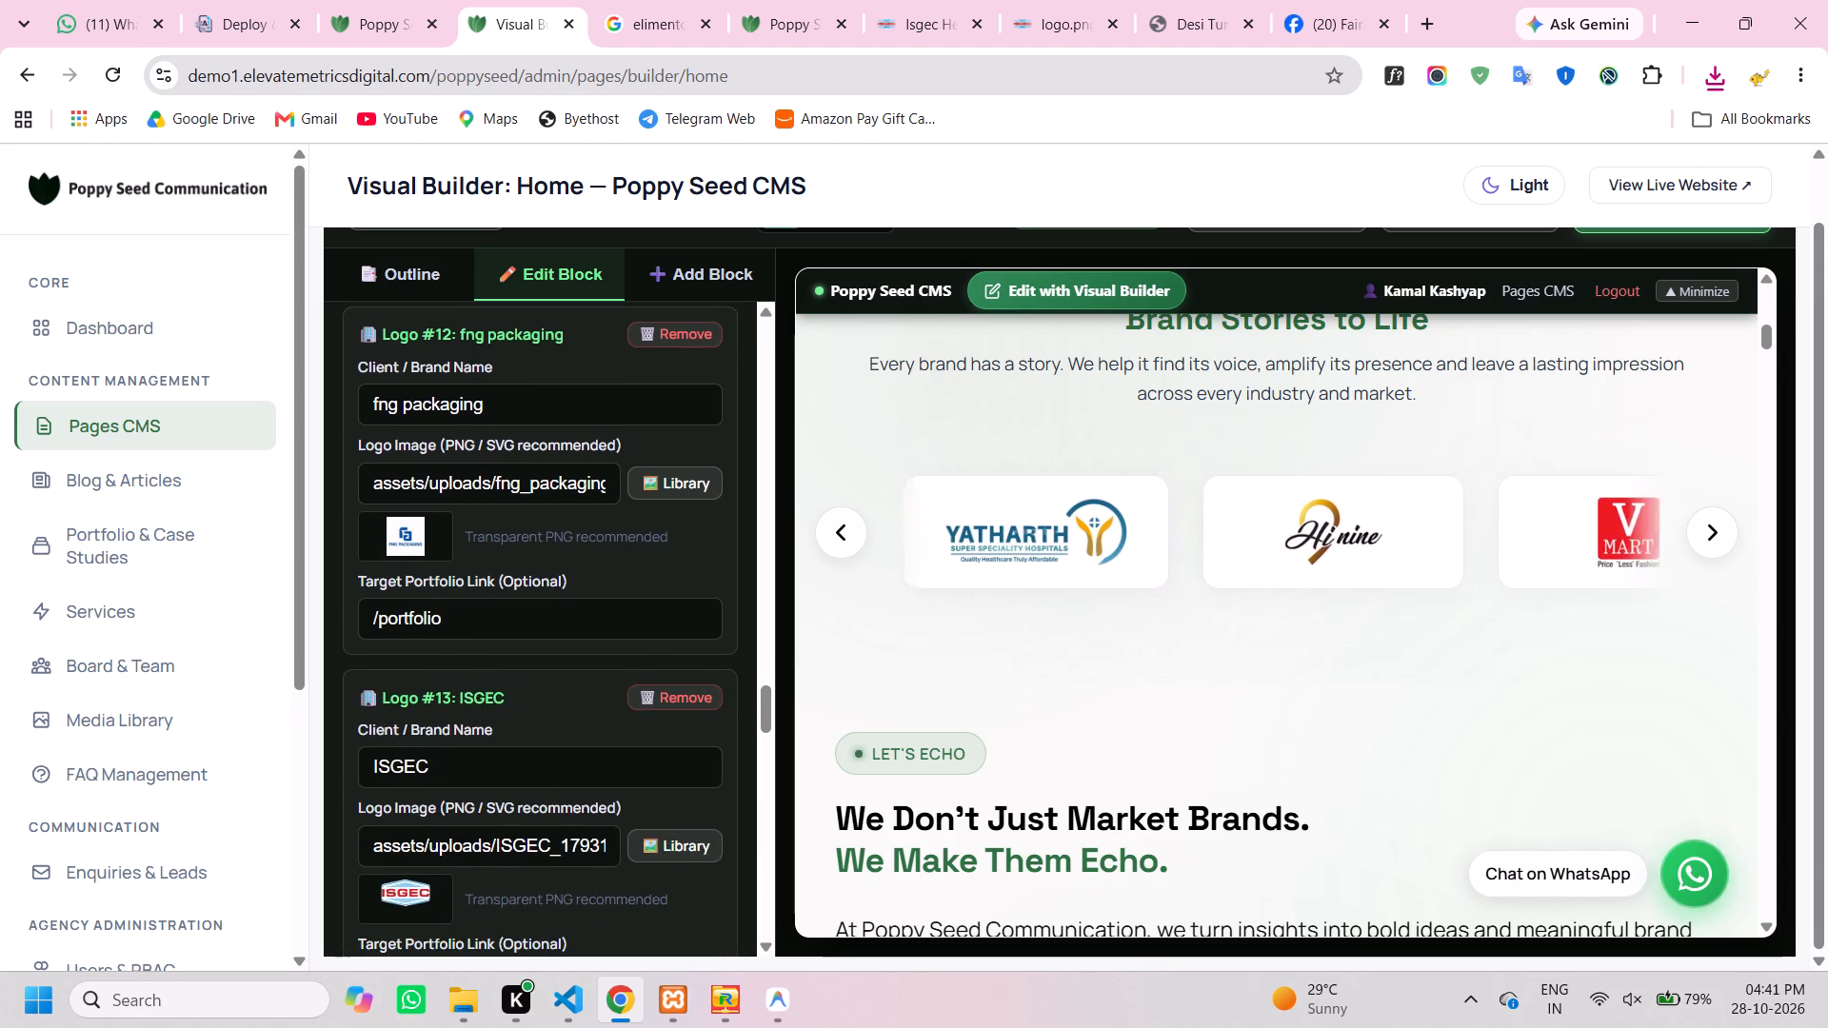
{"action": "scroll", "coordinate": [465, 755], "scroll_direction": "down", "scroll_amount": 3}
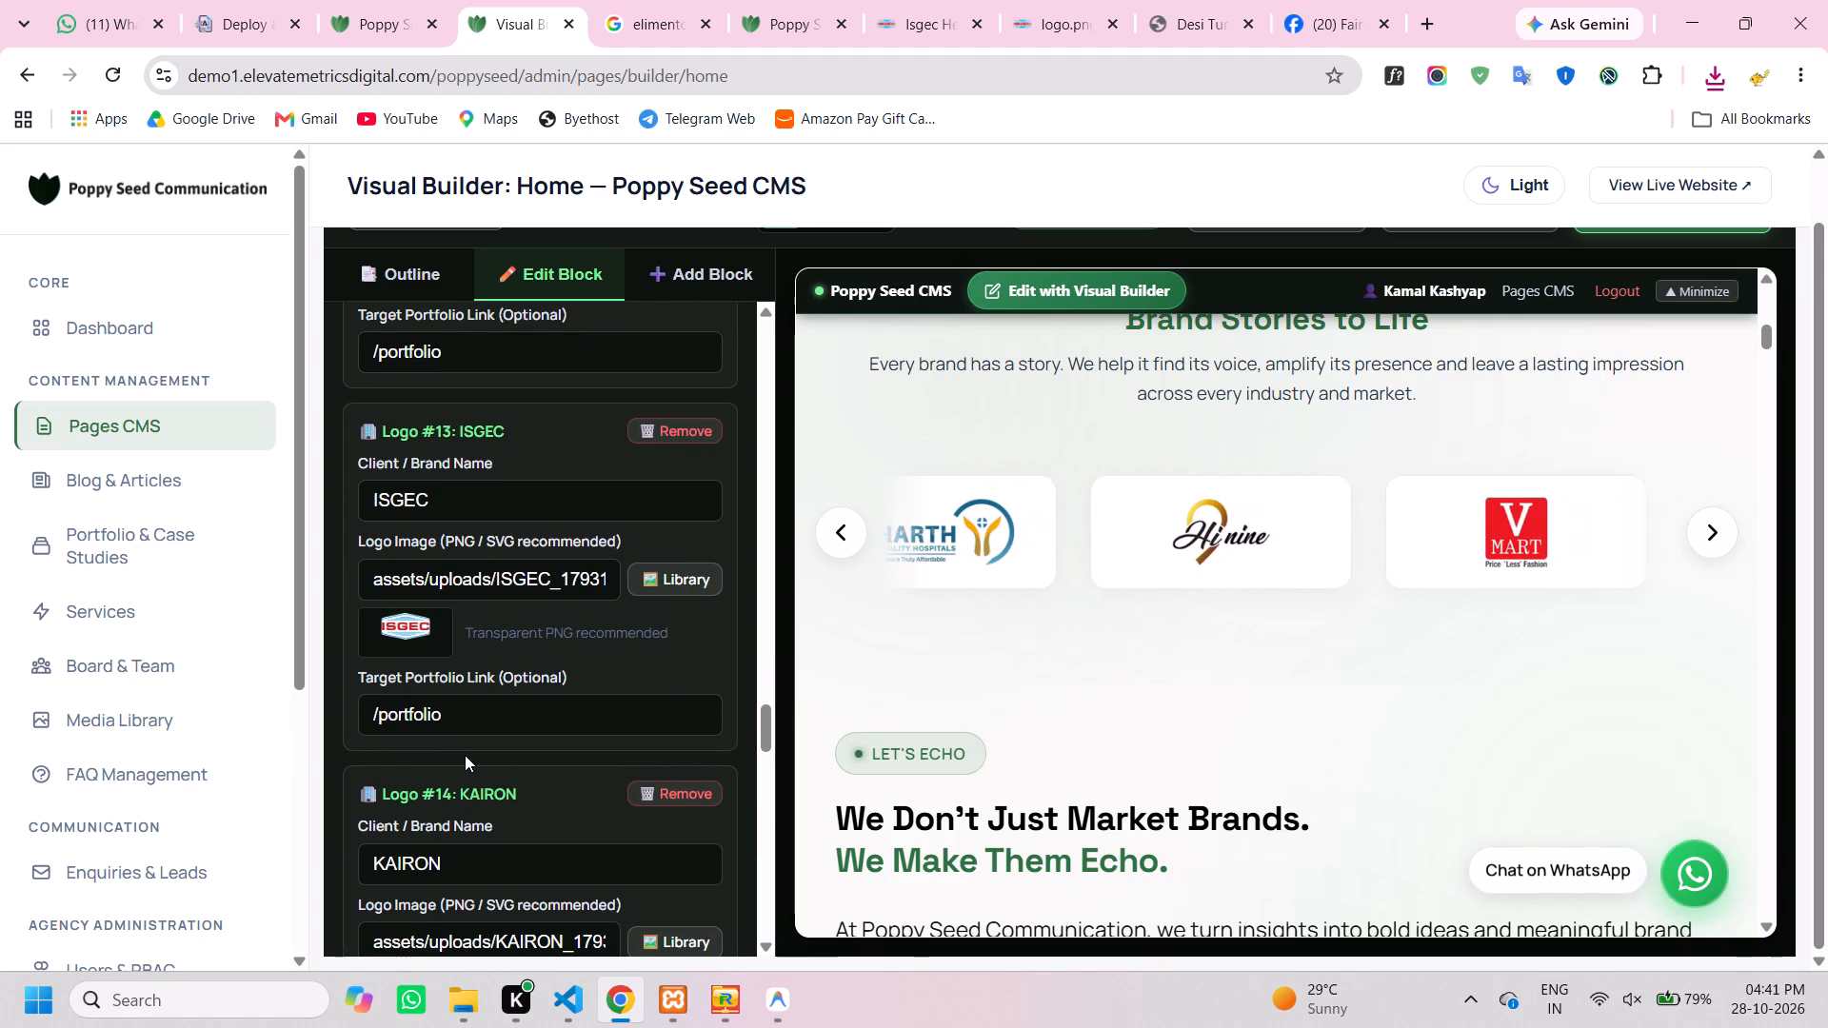
{"action": "left_click_drag", "start_coordinate": [489, 855], "coordinate": [364, 861]}
{"action": "key", "text": "ctrl+c"}
{"action": "key", "text": "ctrl+c"}
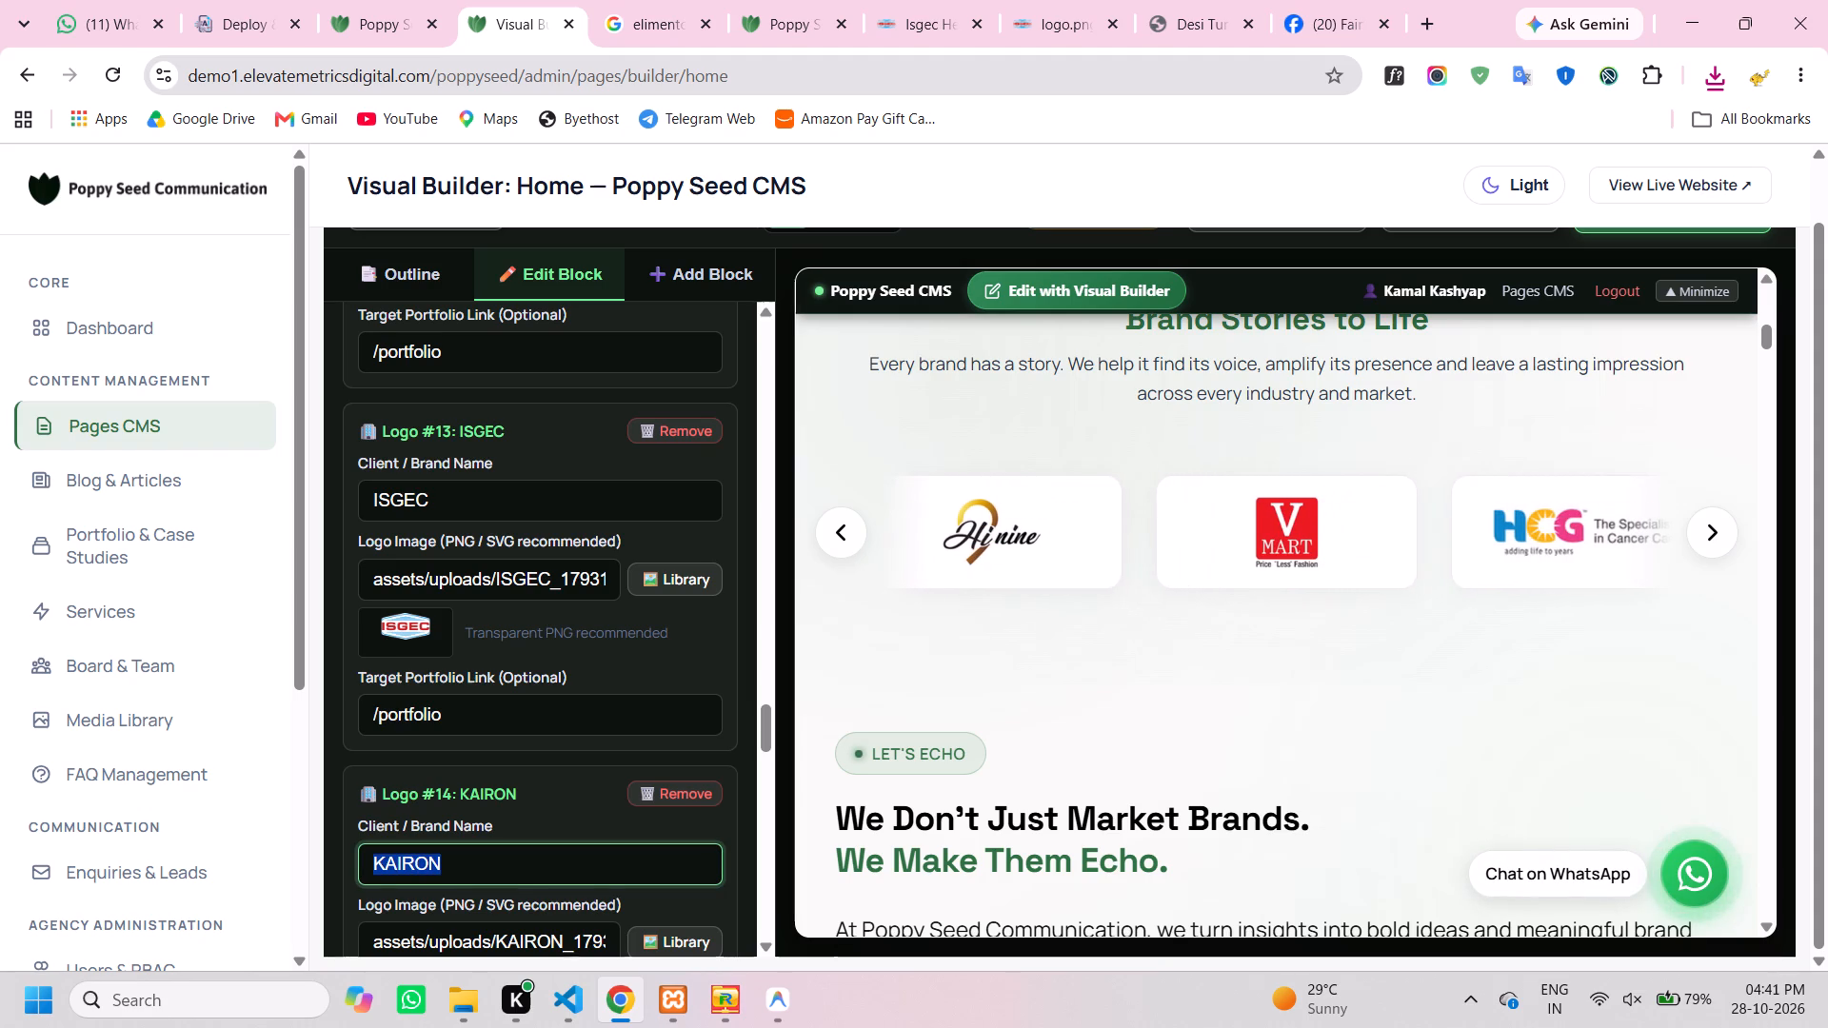
{"action": "right_click", "coordinate": [387, 864]}
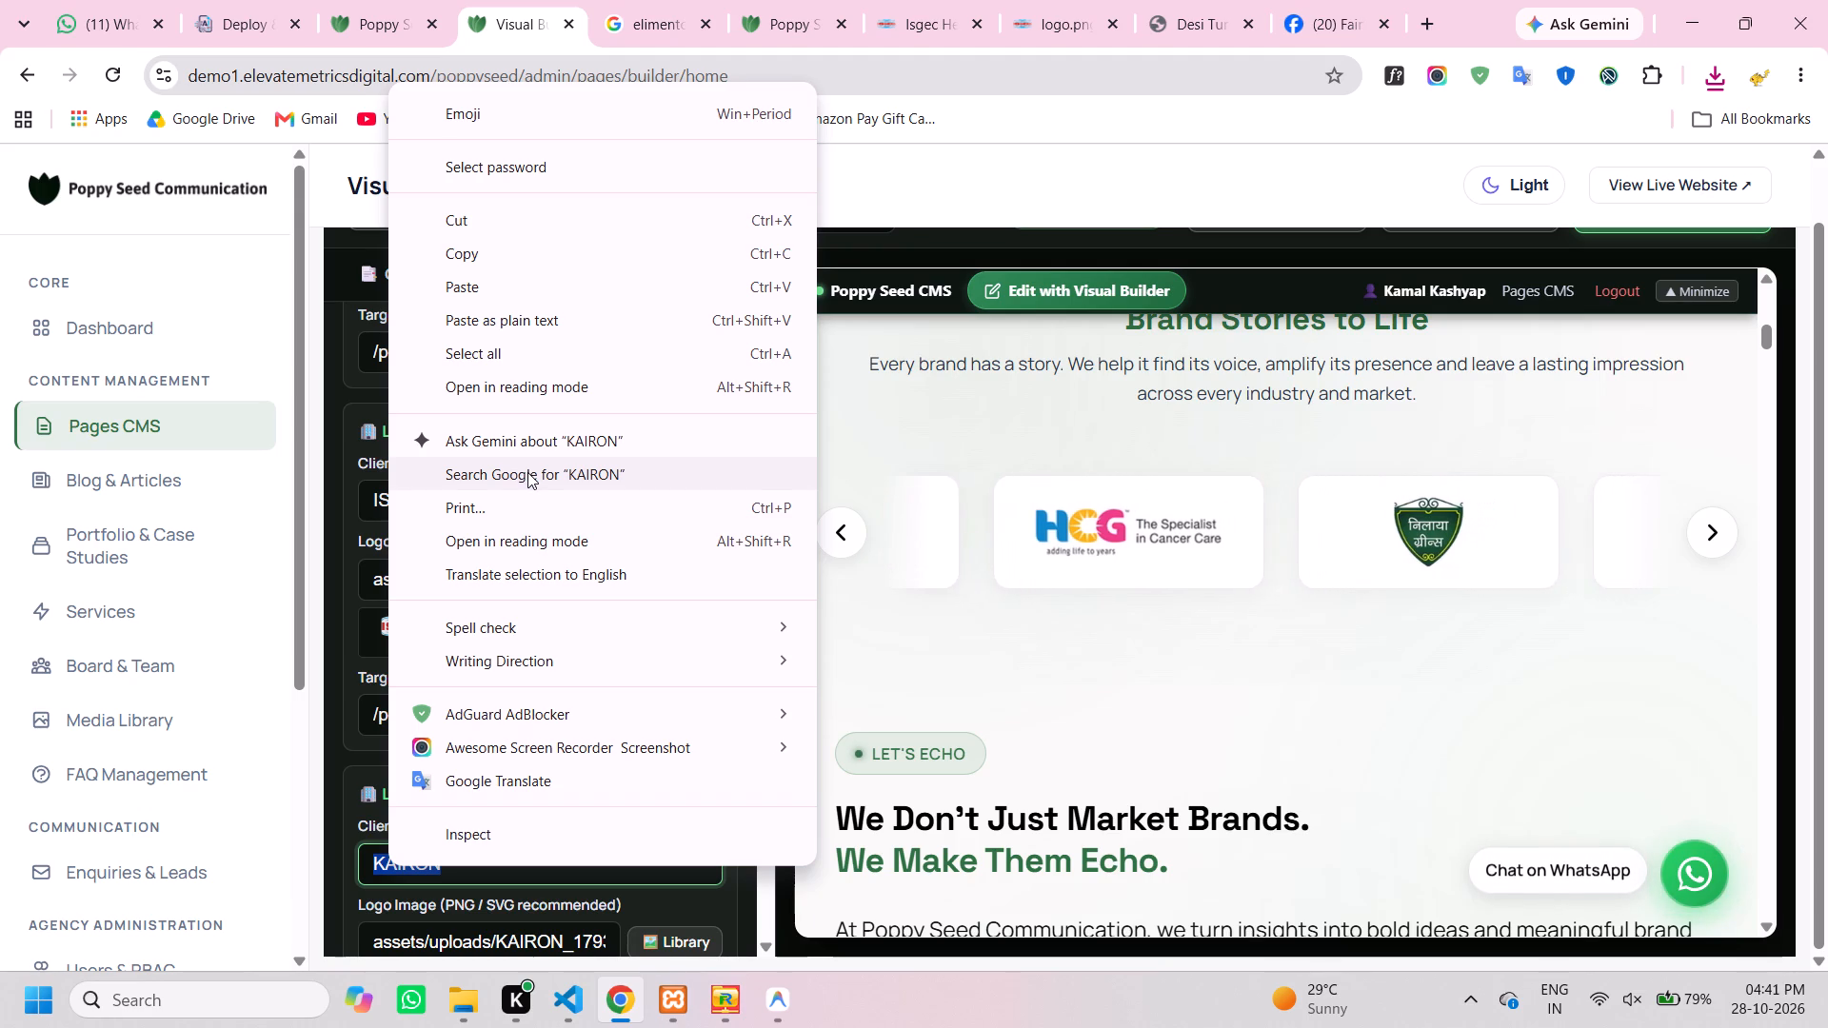
{"action": "left_click", "coordinate": [527, 472]}
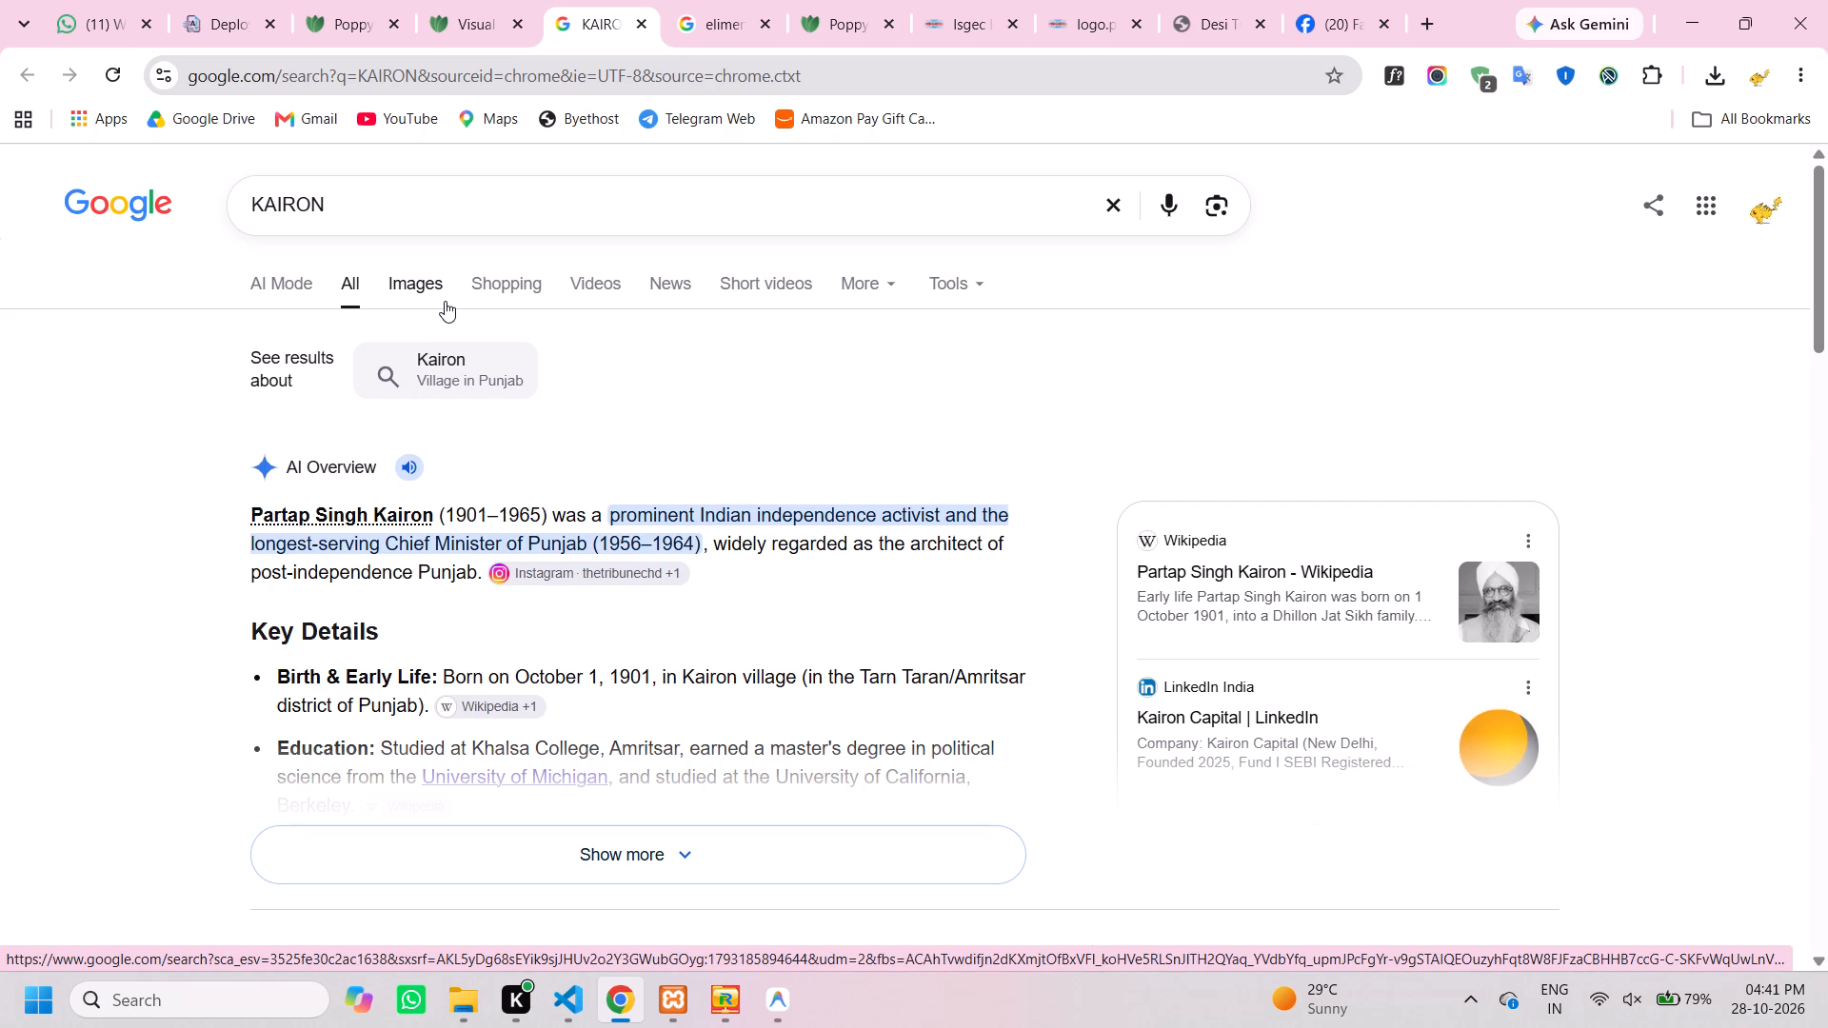
{"action": "left_click", "coordinate": [416, 281]}
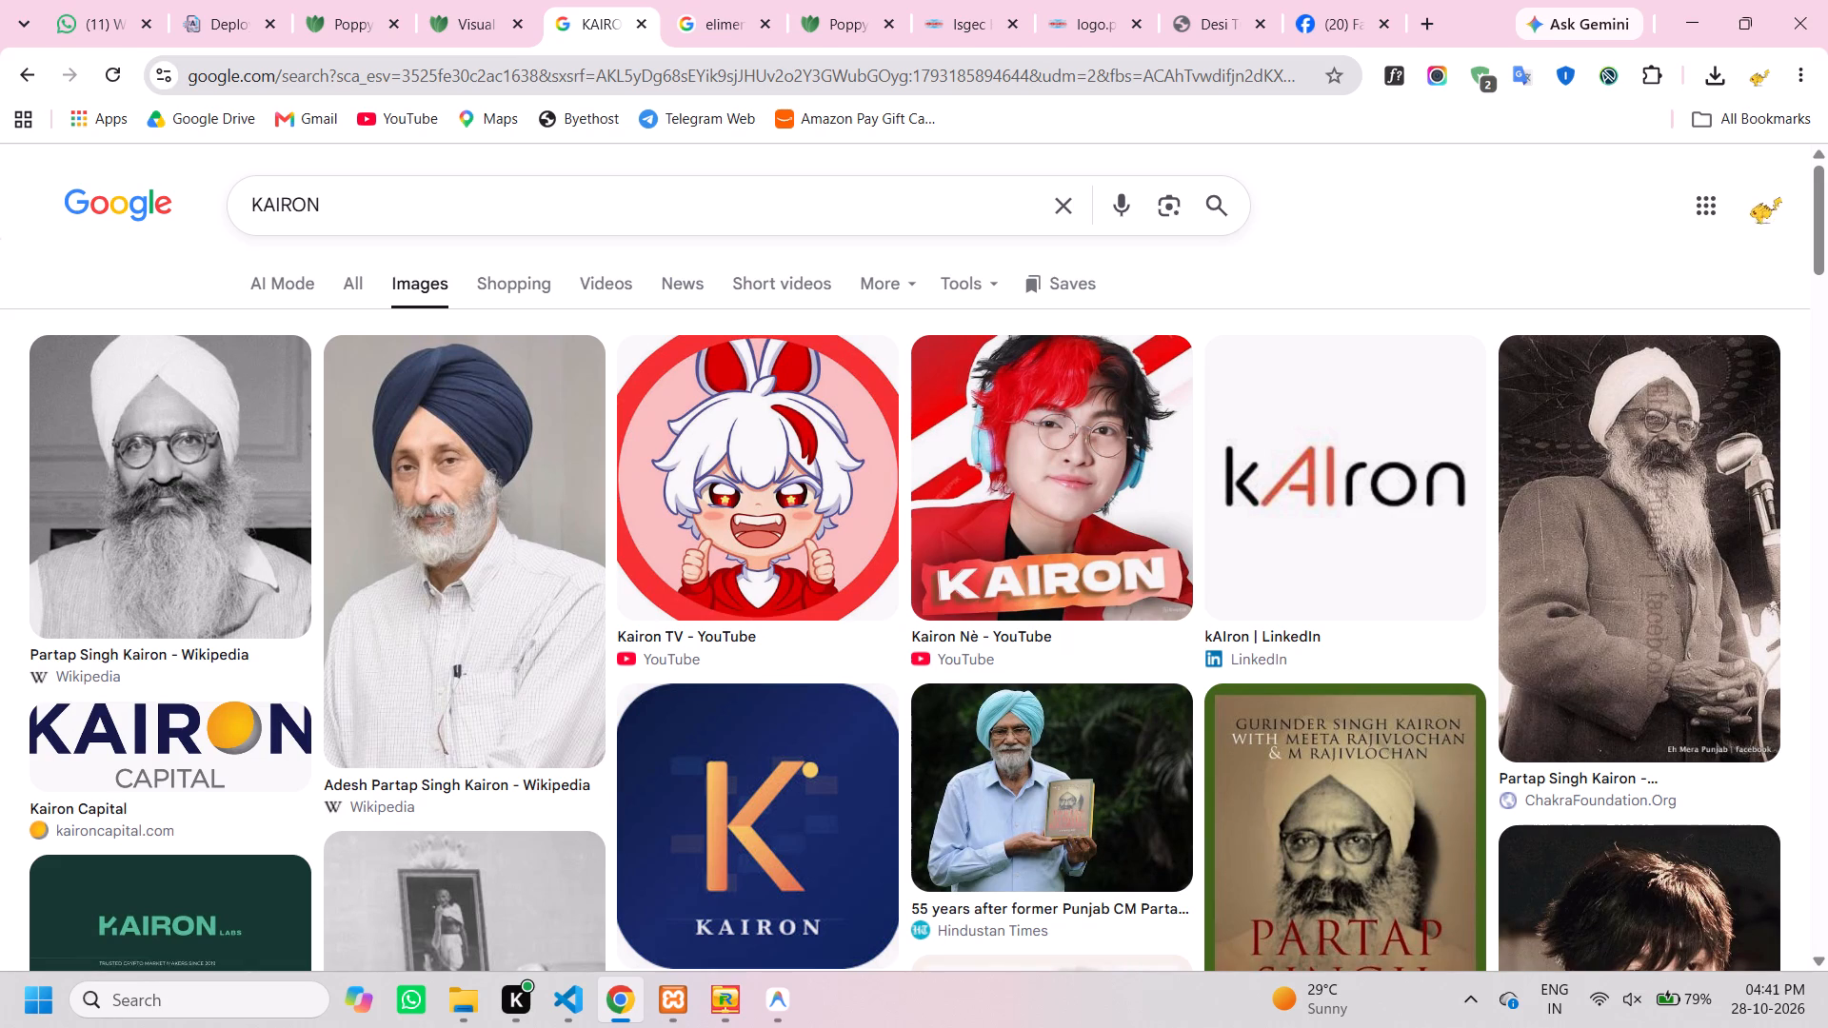
{"action": "left_click", "coordinate": [344, 284]}
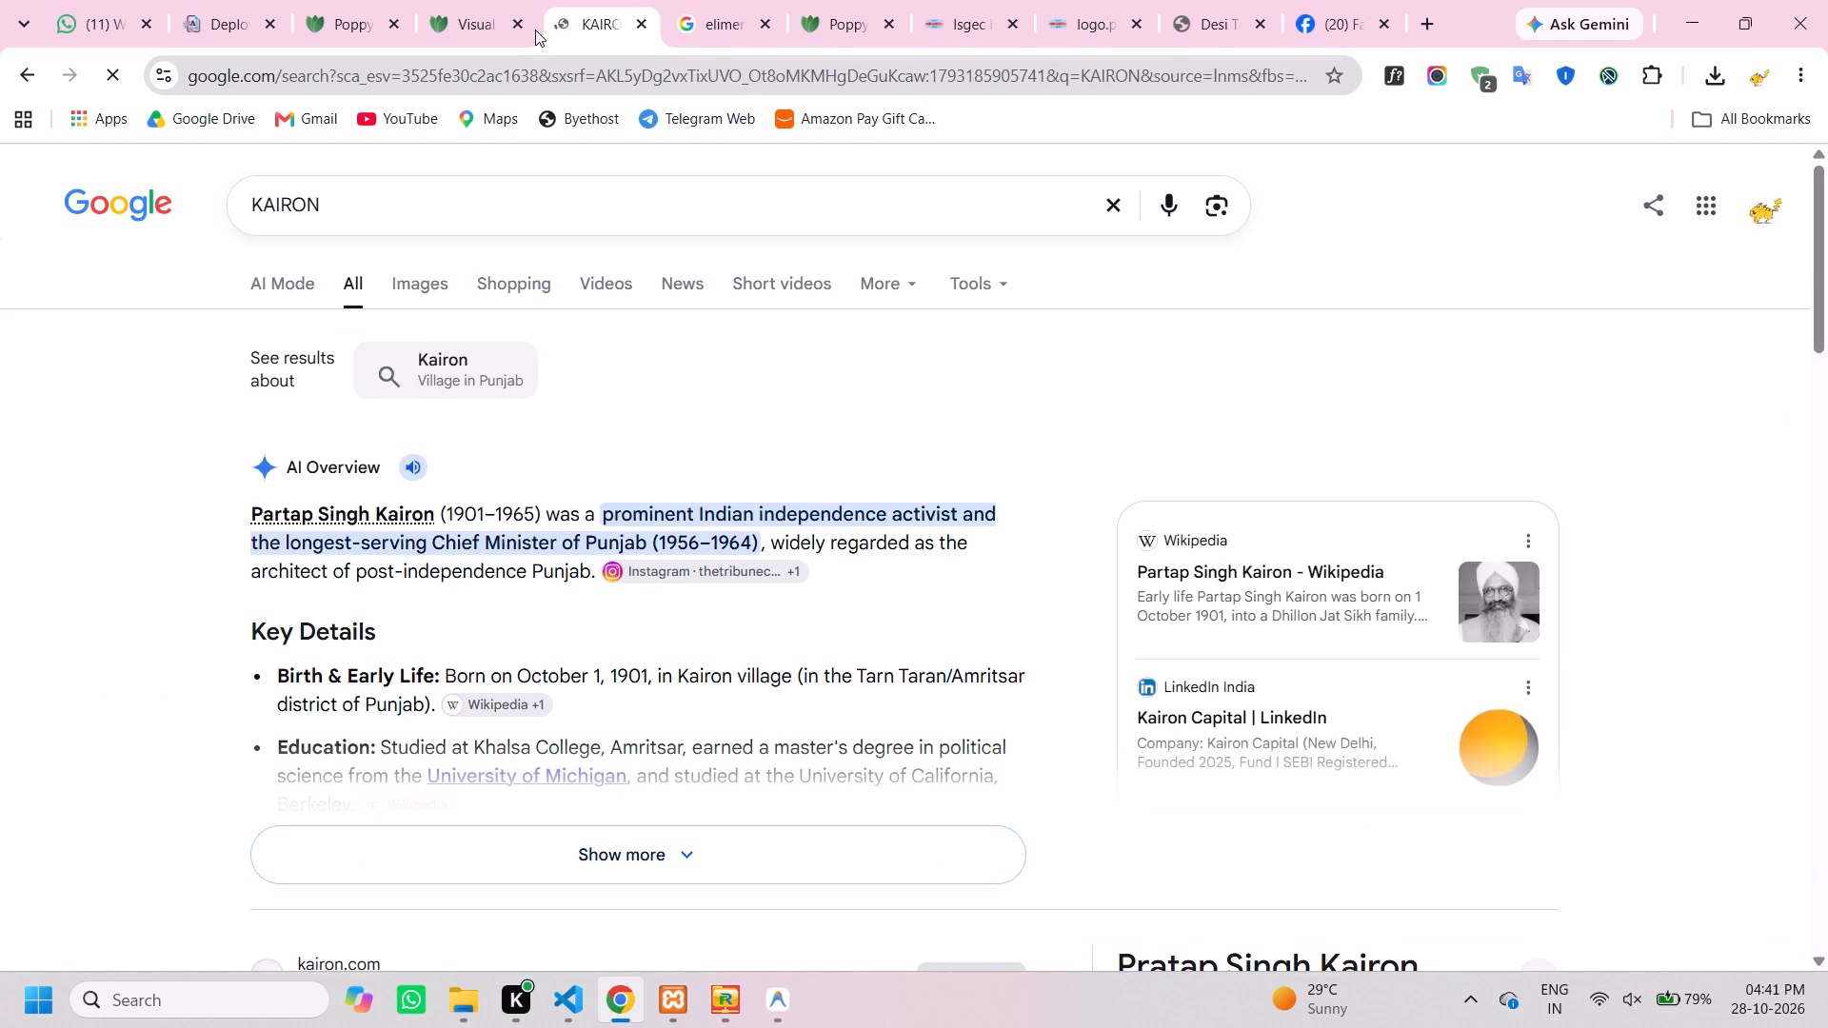
Return to the Visual Builder and examine the current logo image of Logo #14, KAIRON.
{"action": "left_click", "coordinate": [463, 3]}
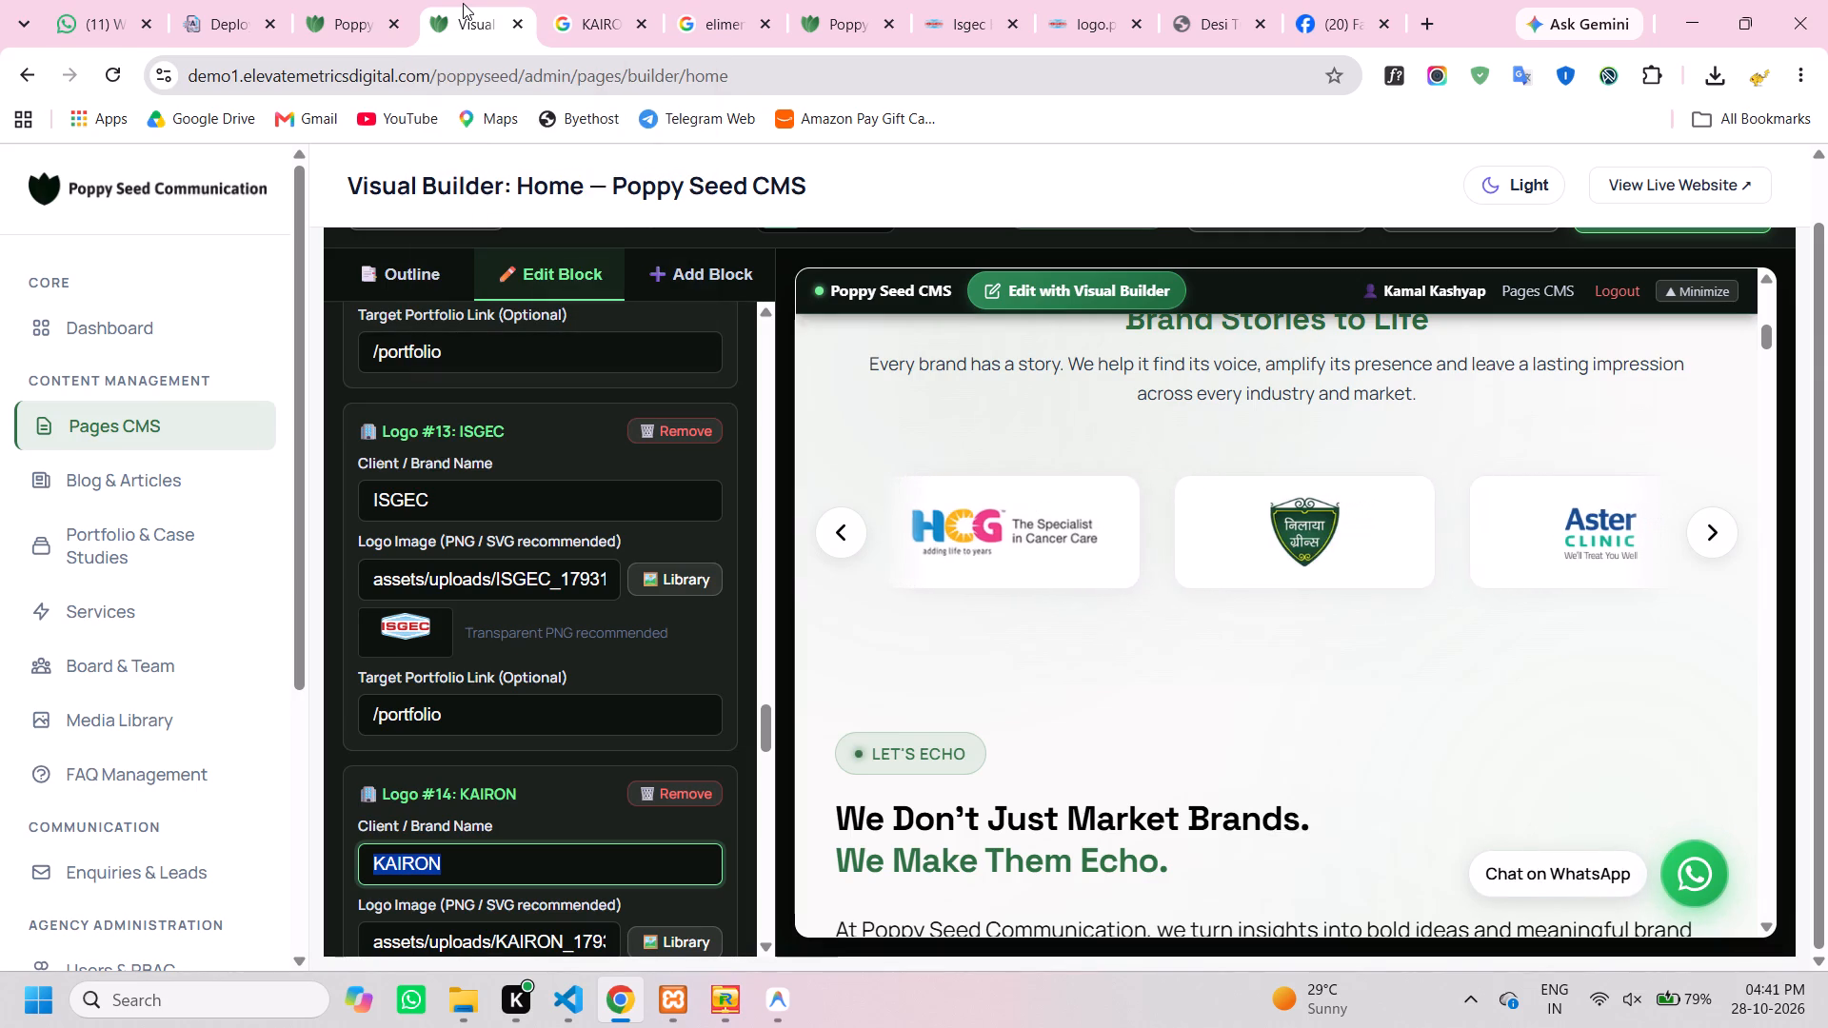
{"action": "scroll", "coordinate": [527, 724], "scroll_direction": "down", "scroll_amount": 2}
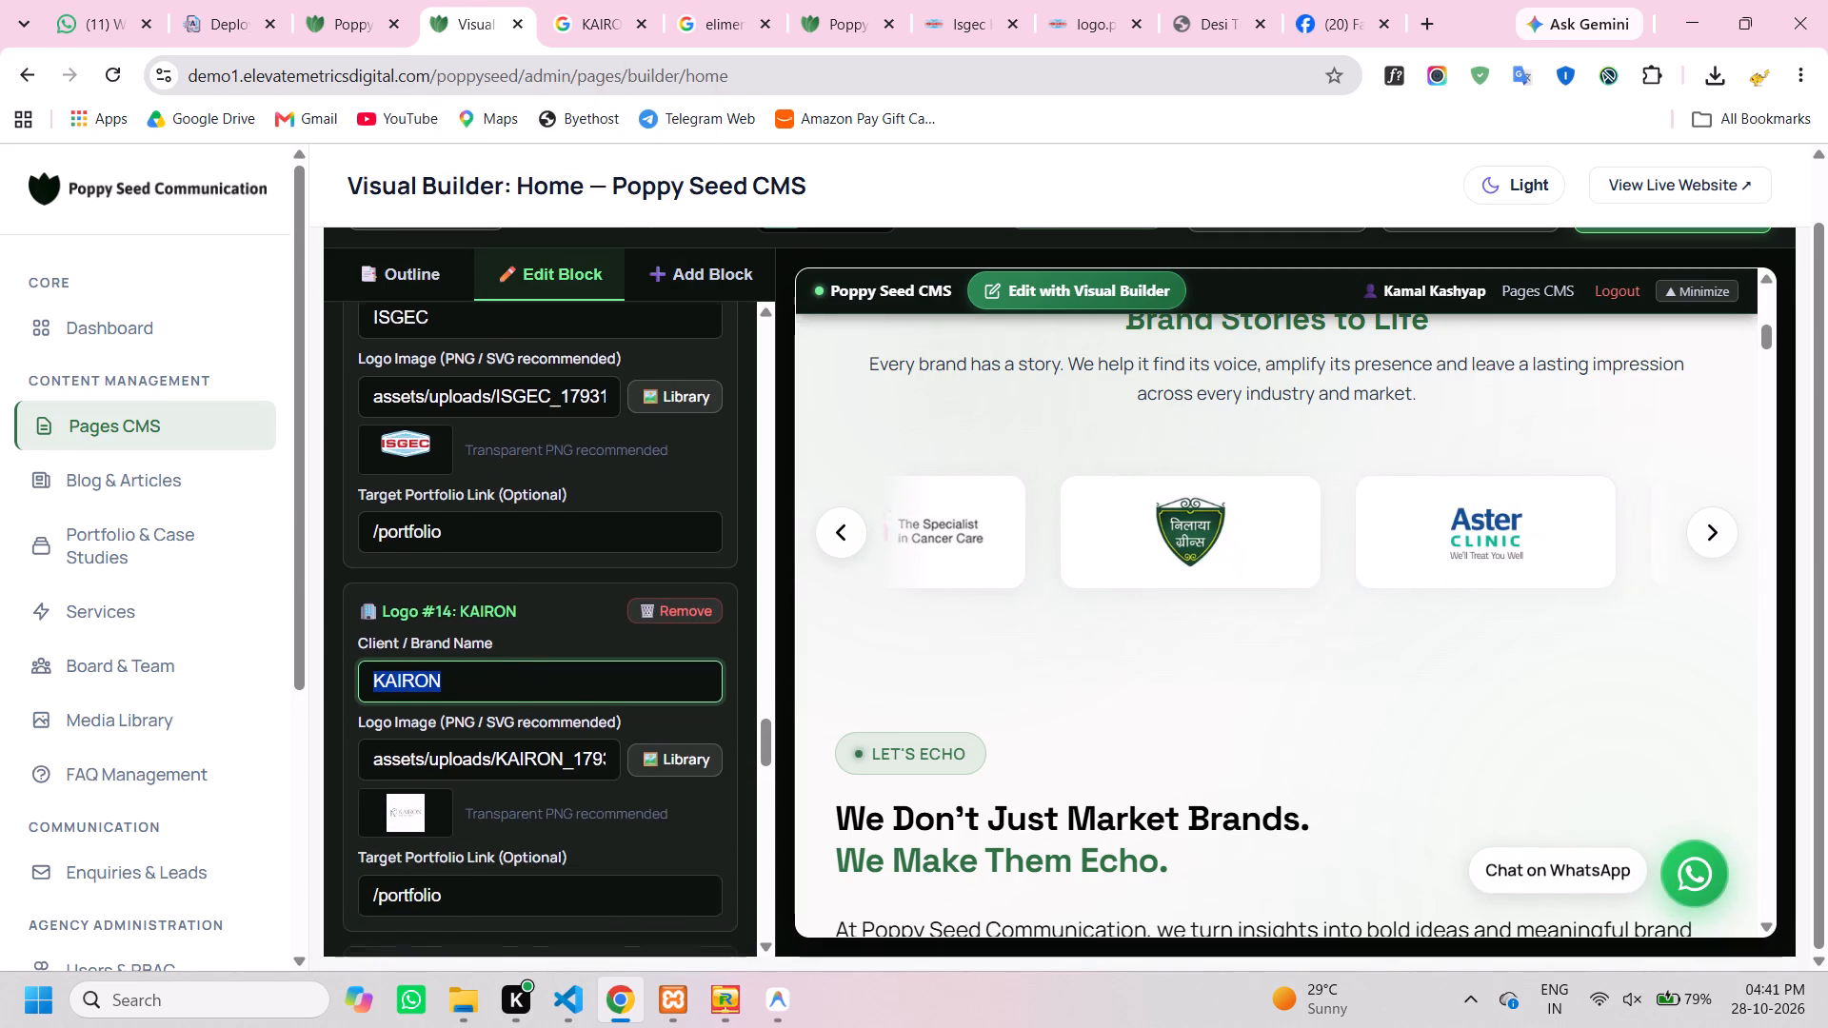
{"action": "scroll", "coordinate": [527, 724], "scroll_direction": "down", "scroll_amount": 2}
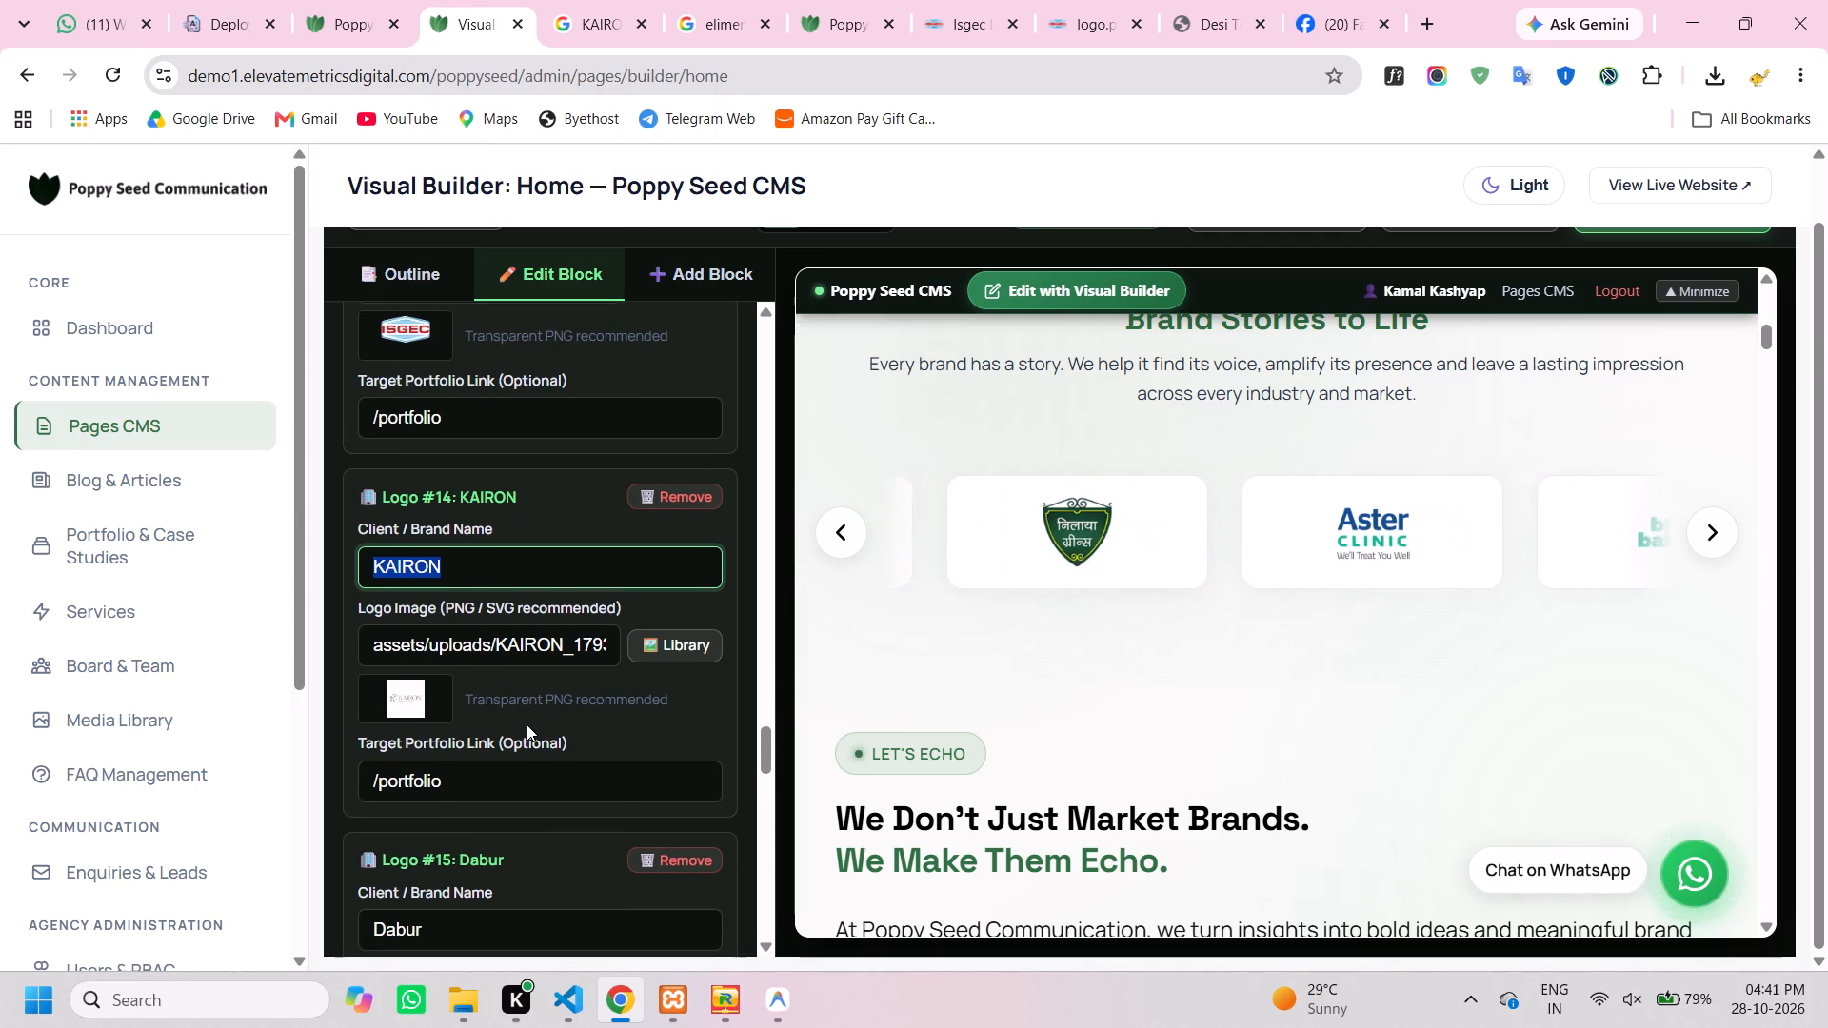
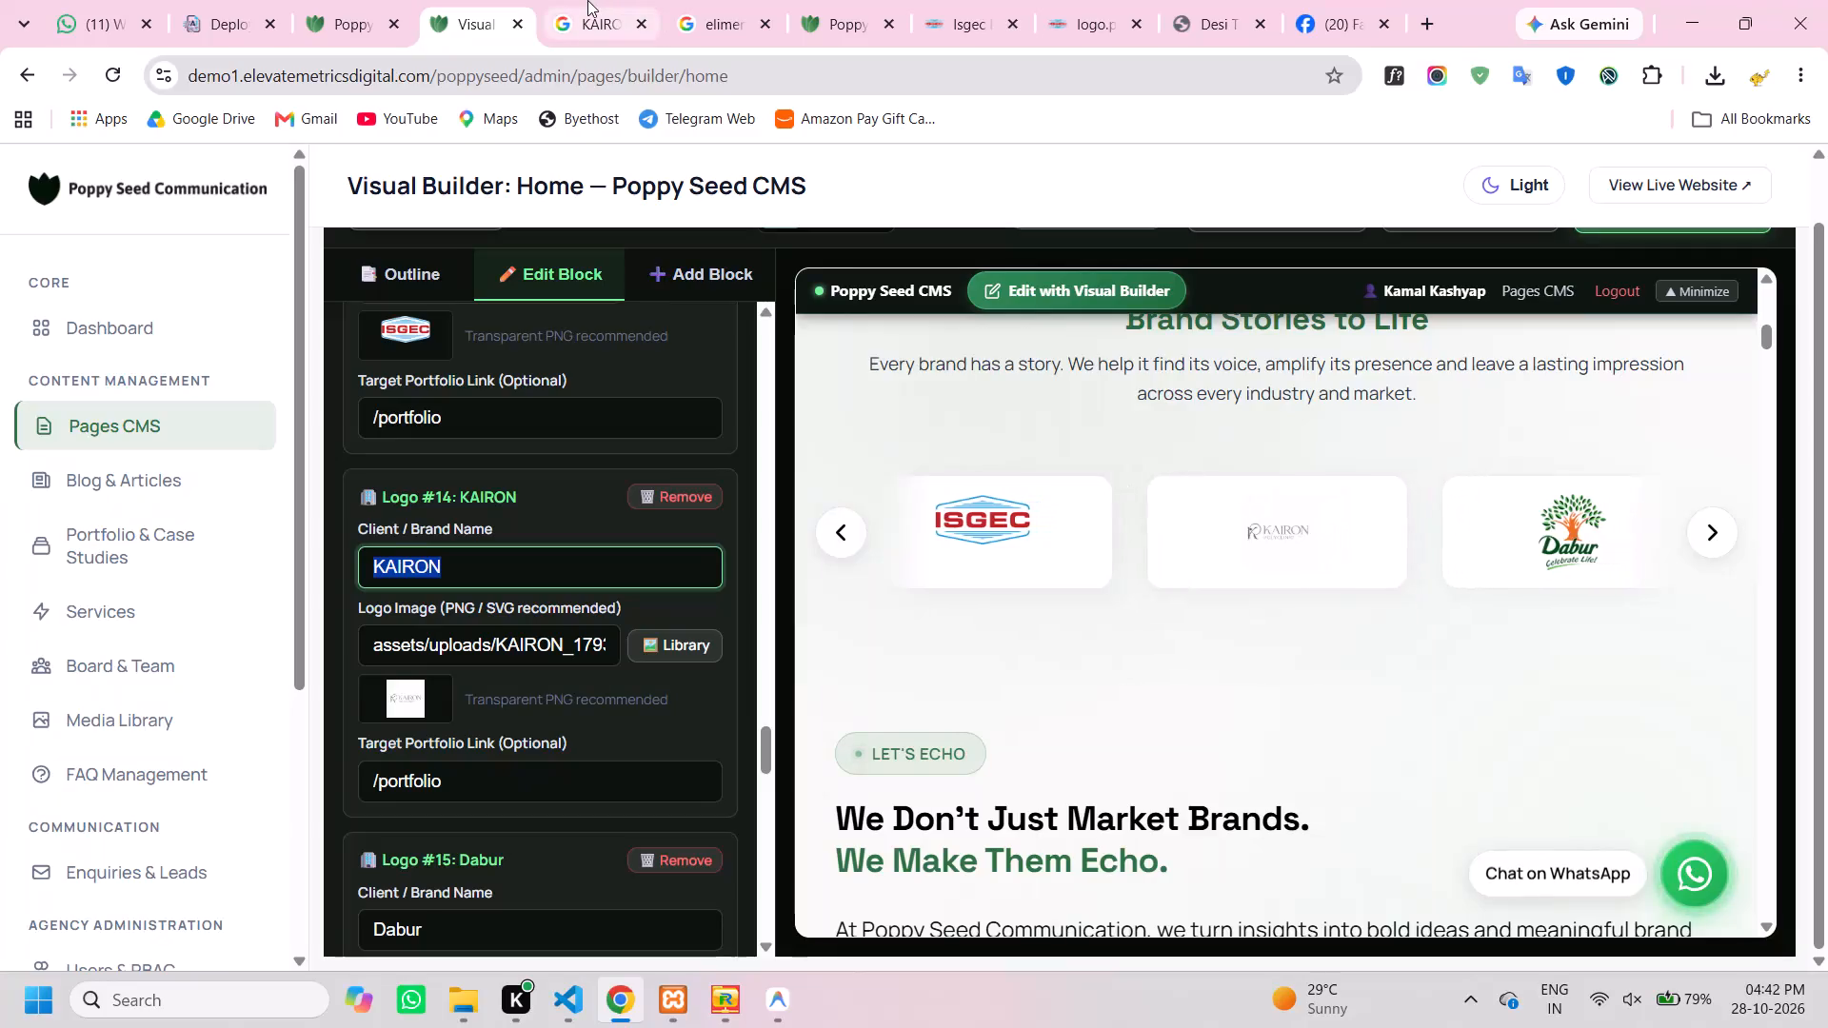
Return to the Google search for KAIRON and look through its image results for the brand's logo.
{"action": "left_click", "coordinate": [587, 0]}
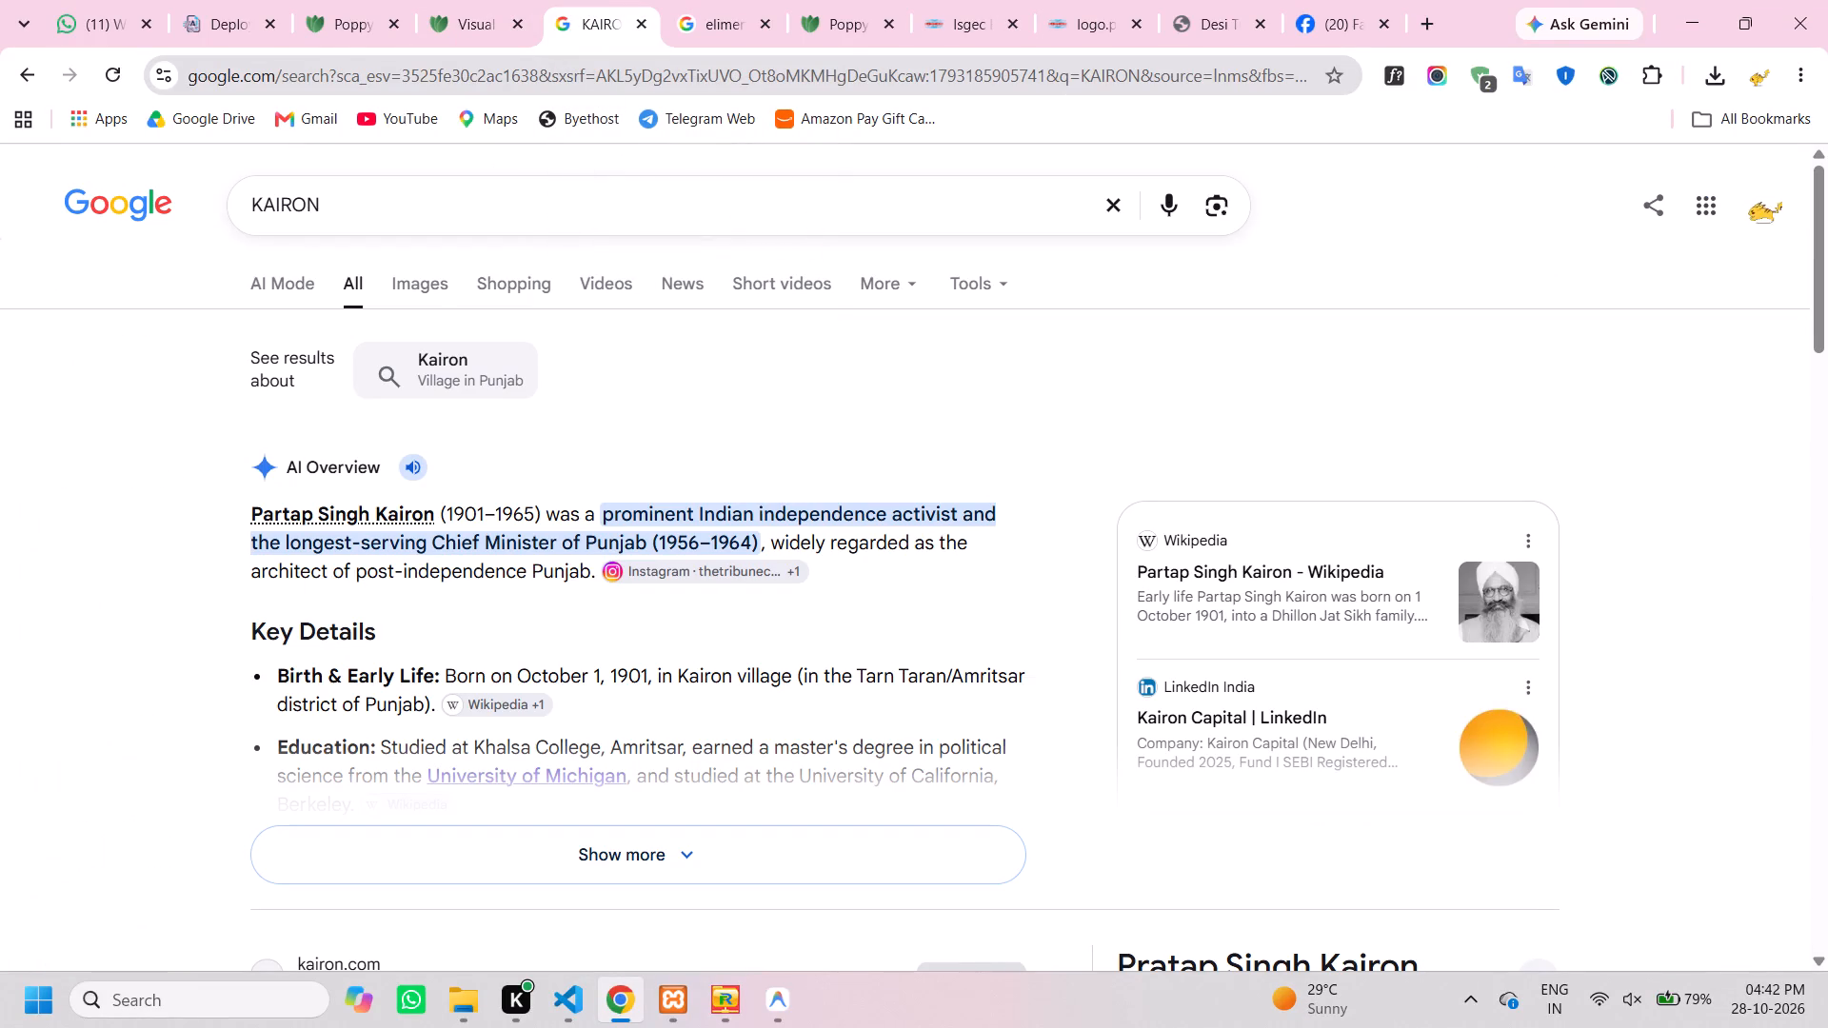
{"action": "left_click", "coordinate": [419, 285]}
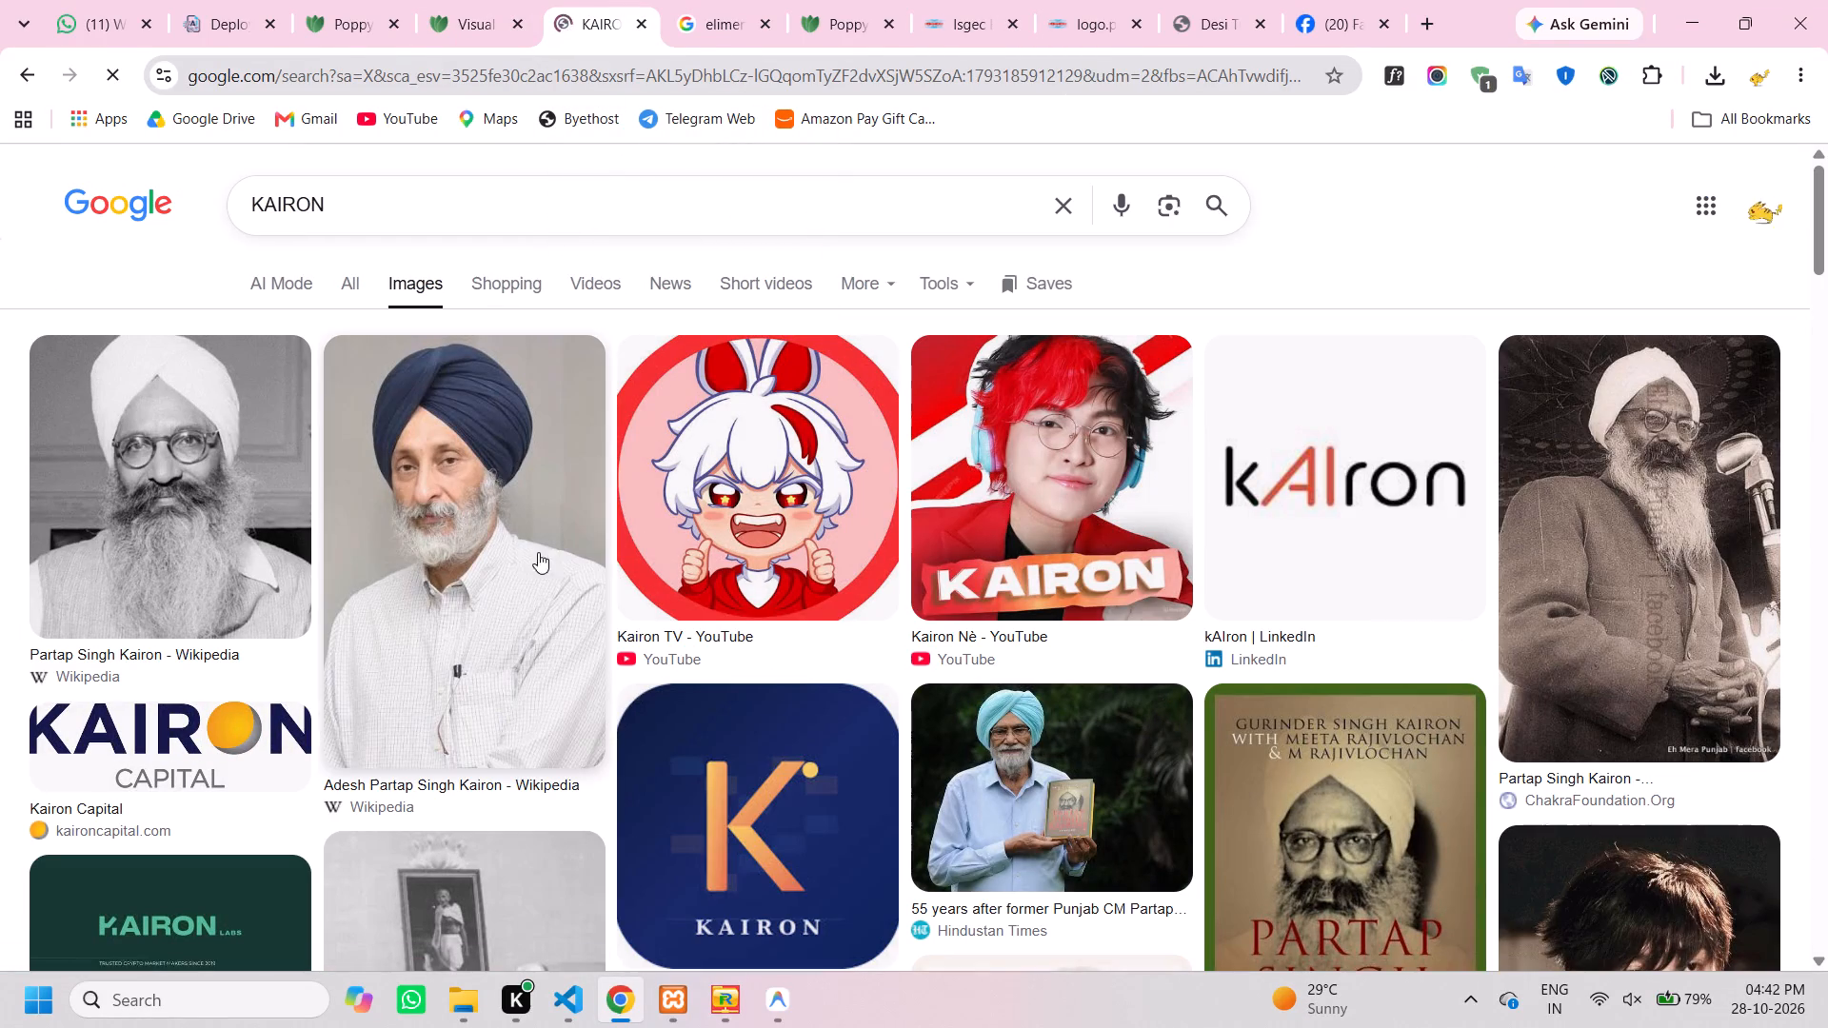
{"action": "scroll", "coordinate": [638, 789], "scroll_direction": "down", "scroll_amount": 9}
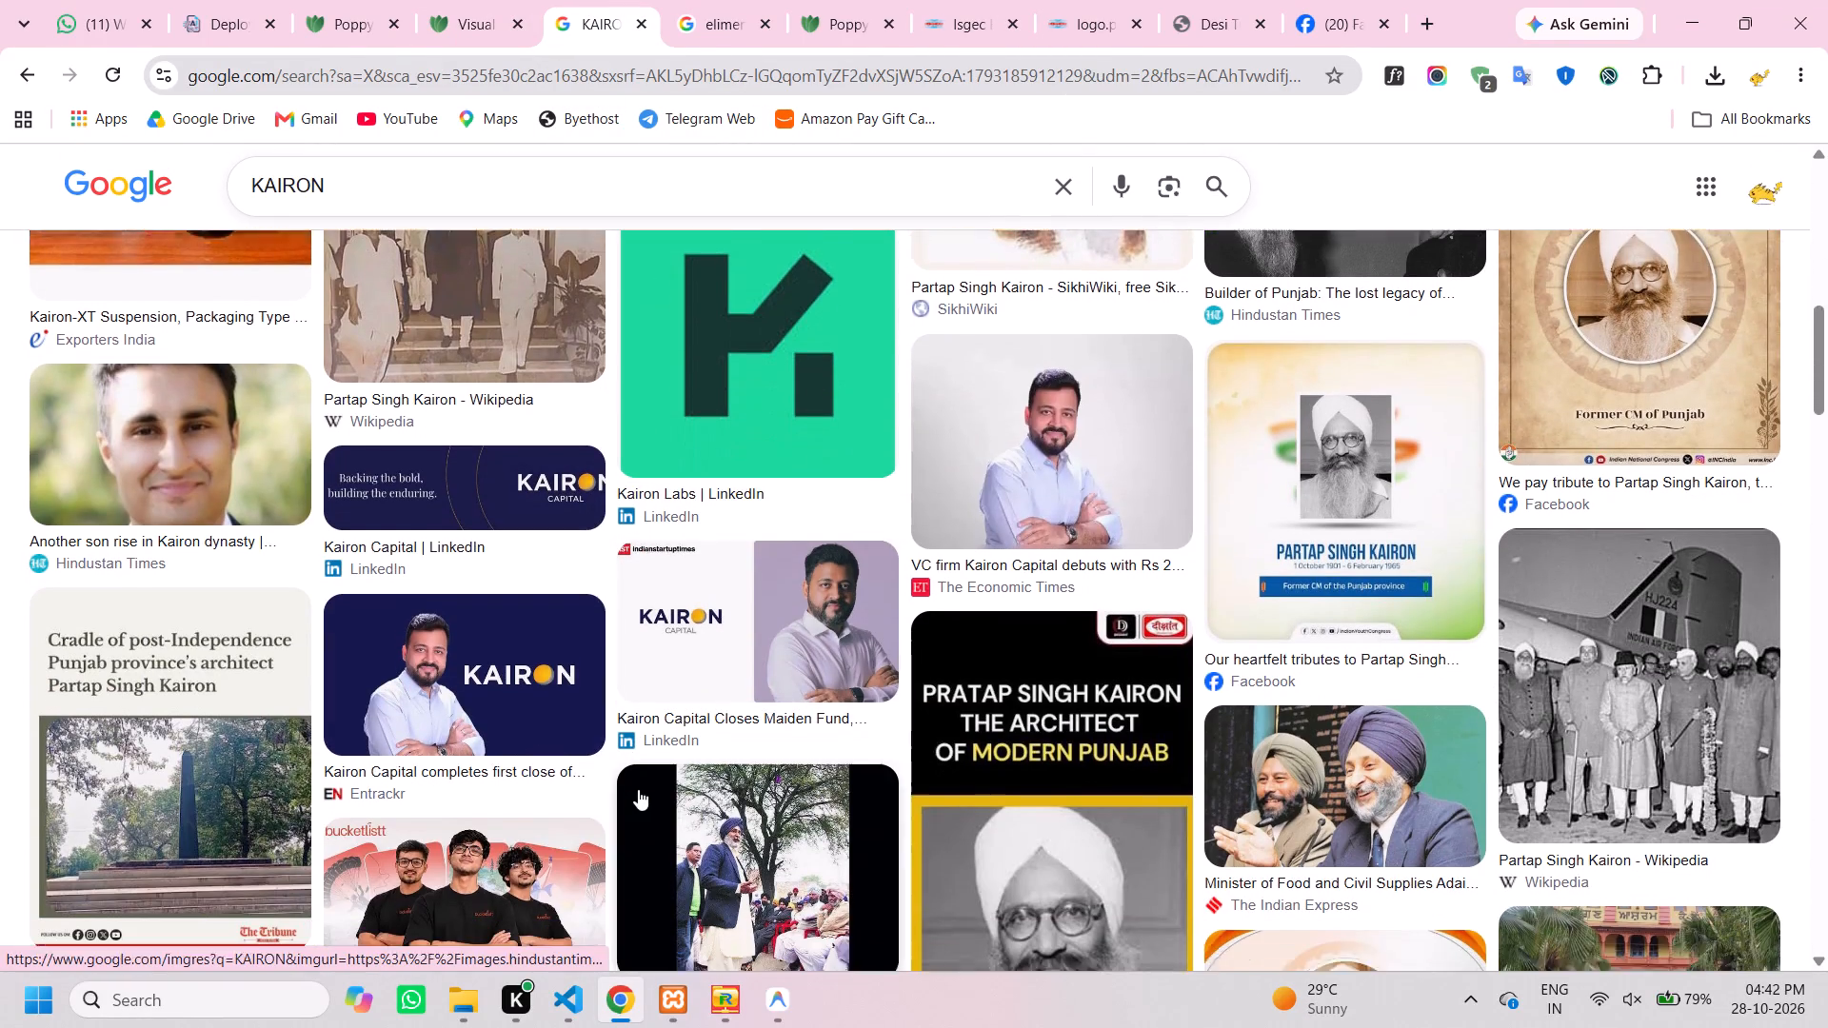
{"action": "scroll", "coordinate": [638, 789], "scroll_direction": "down", "scroll_amount": 5}
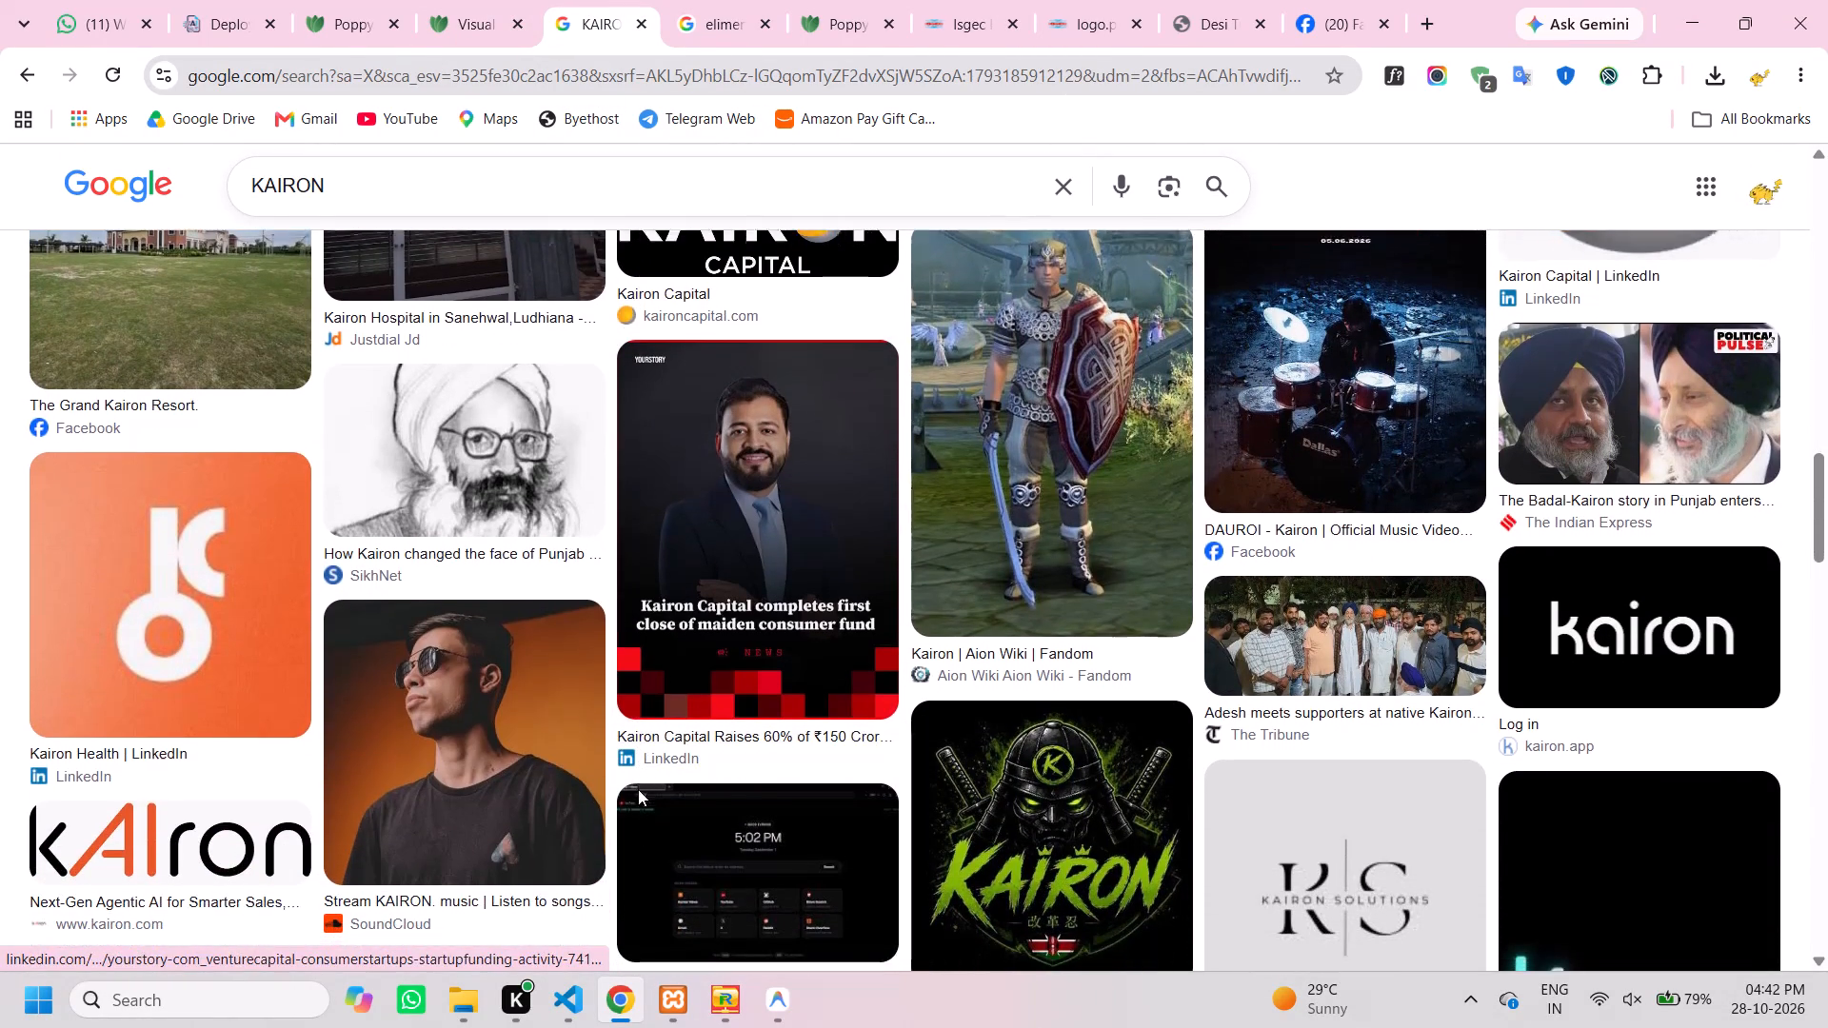
{"action": "scroll", "coordinate": [638, 789], "scroll_direction": "up", "scroll_amount": 9}
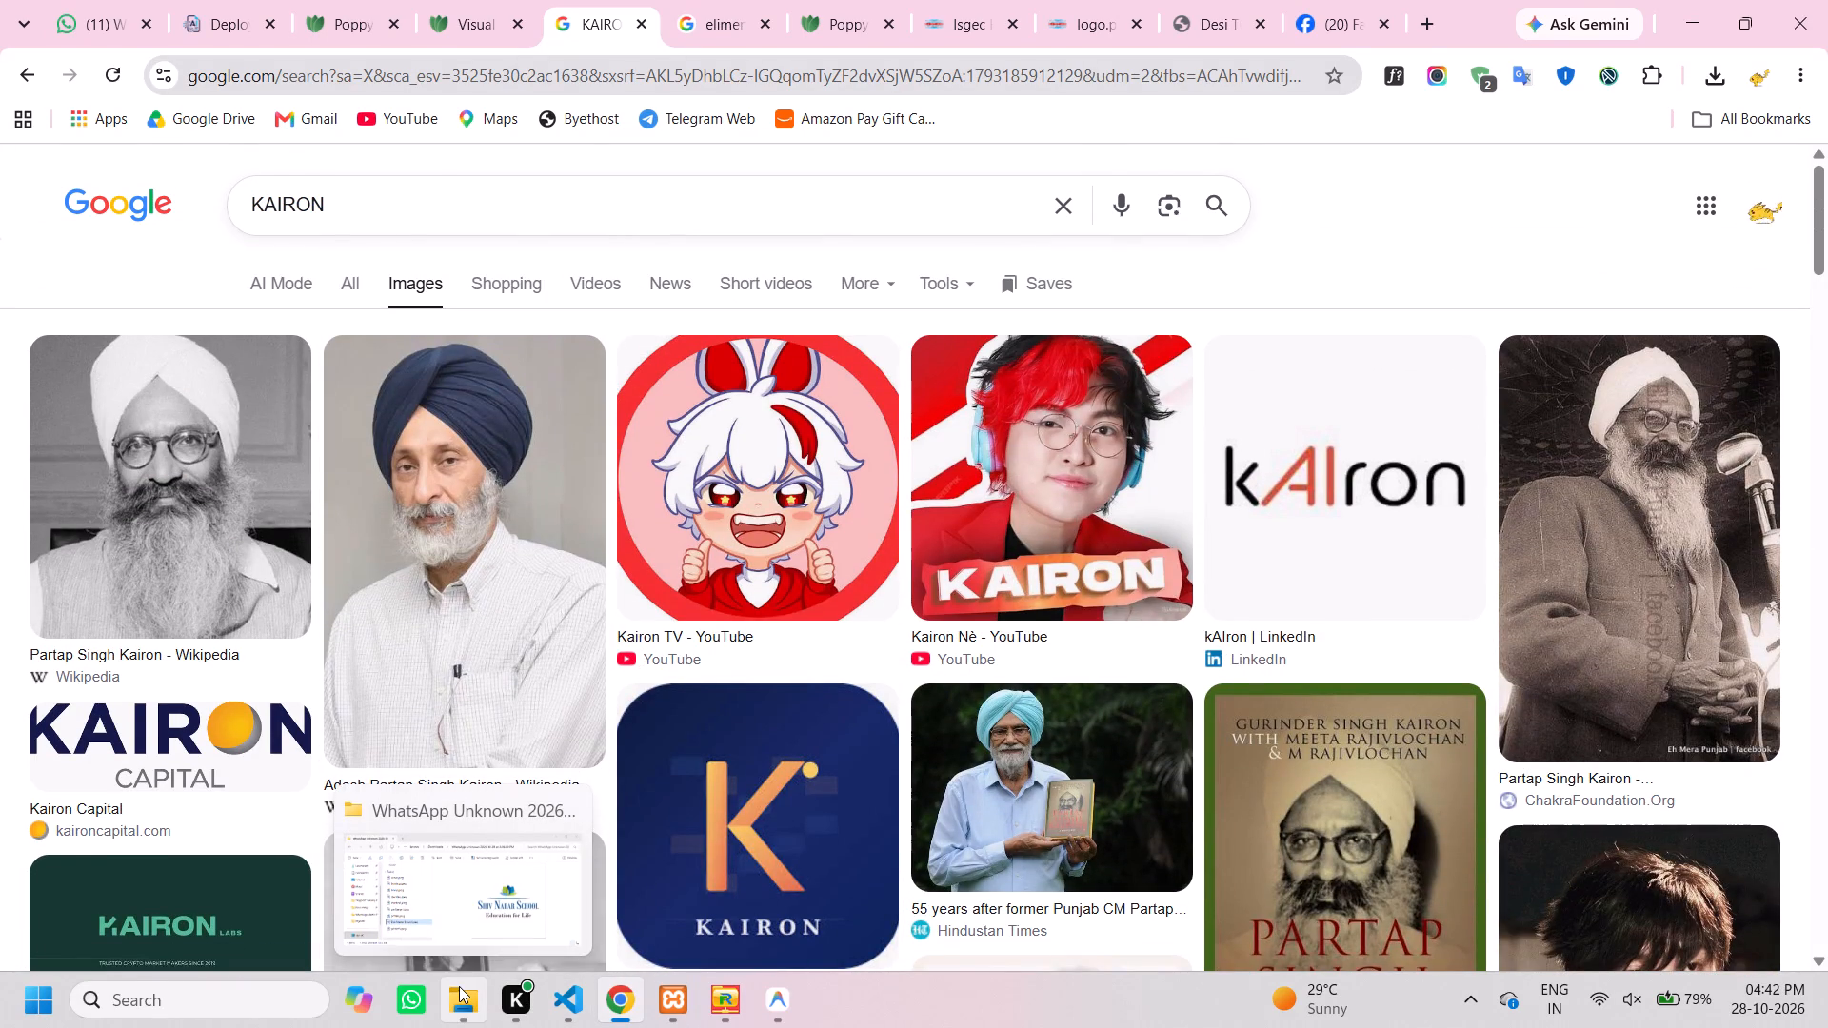
Switch to File Explorer and look through the WhatsApp Unknown folder's logo files for a KAIRON logo.
{"action": "left_click", "coordinate": [461, 886]}
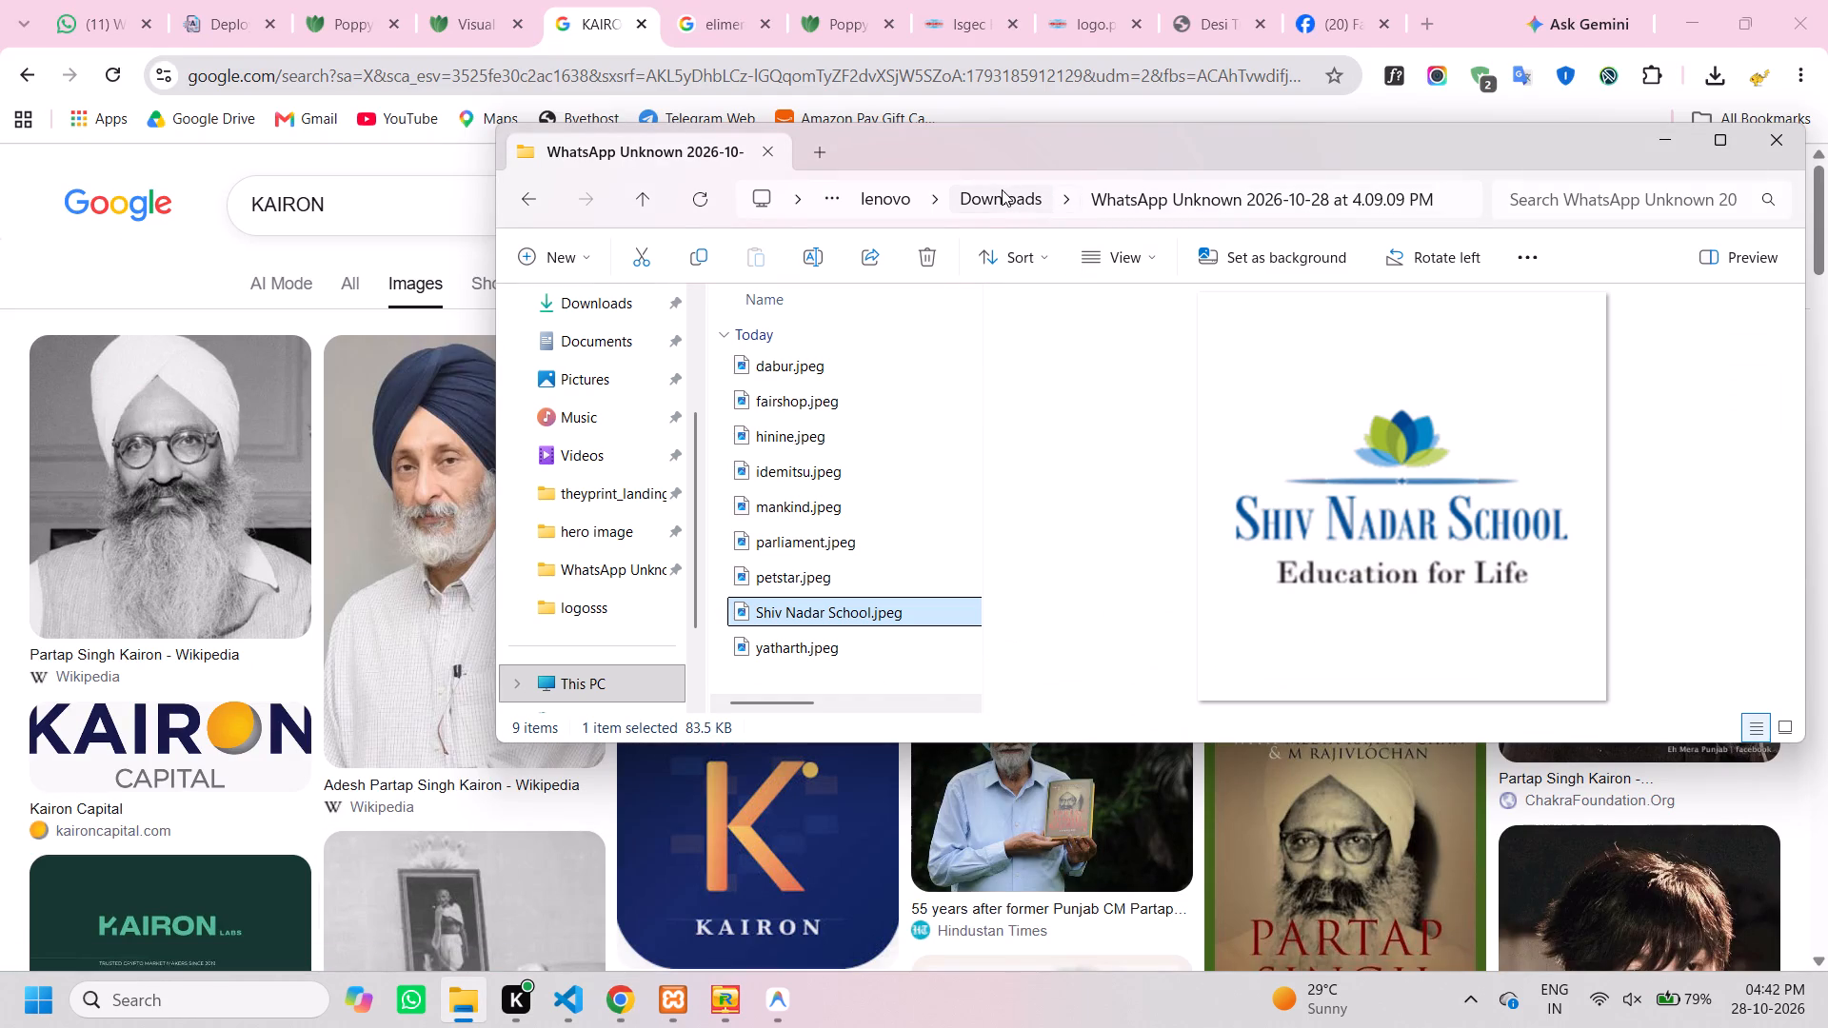
{"action": "key", "text": "super+e"}
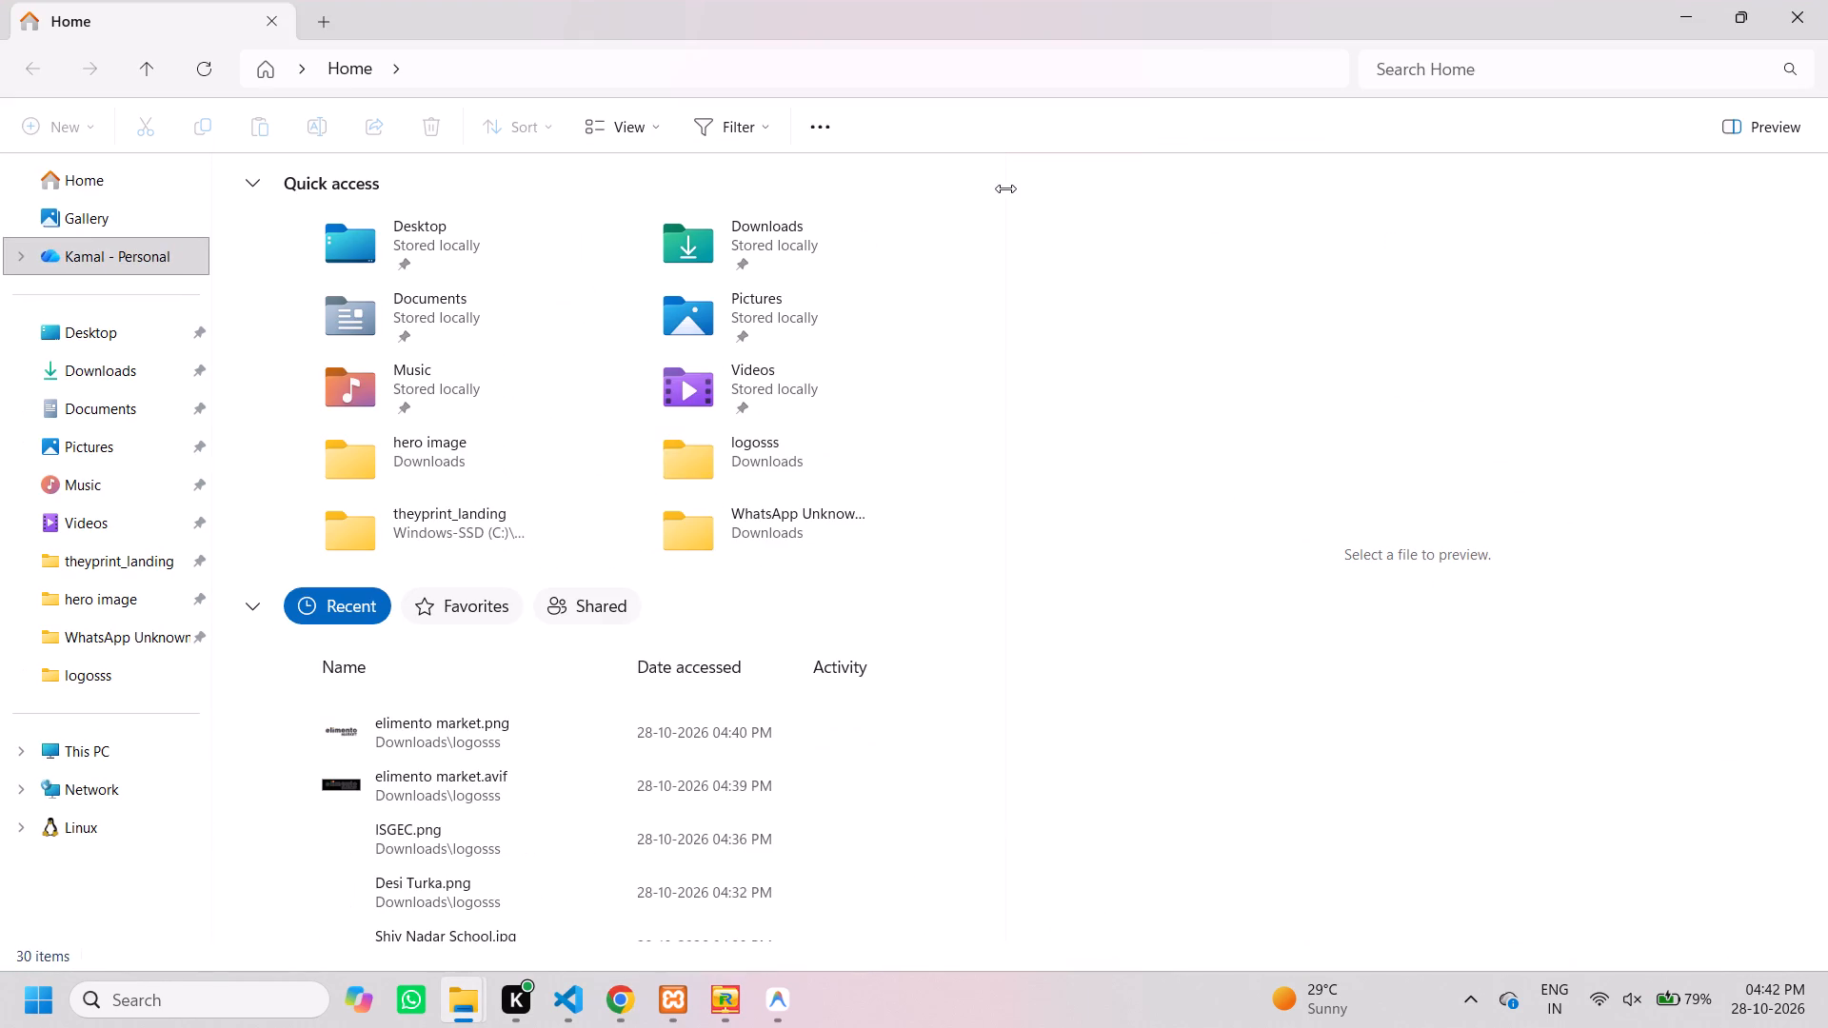
{"action": "key", "text": "ctrl+w"}
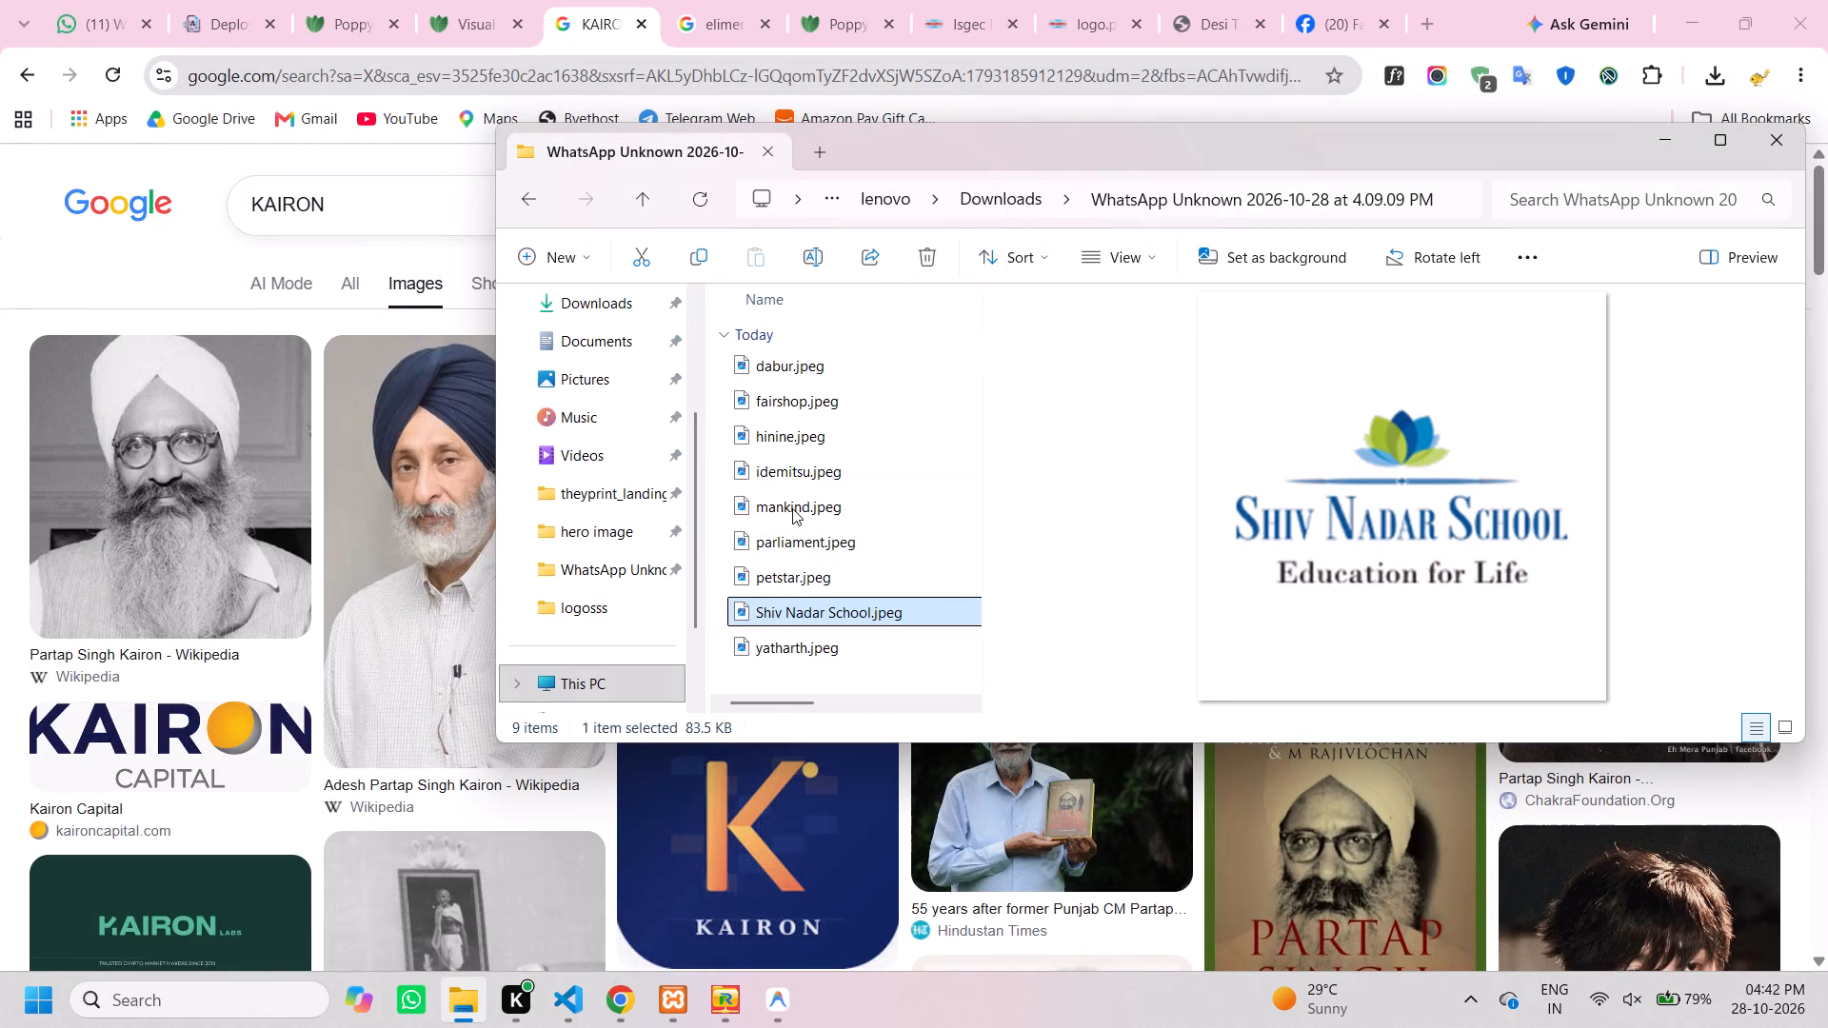
{"action": "scroll", "coordinate": [792, 508], "scroll_direction": "down", "scroll_amount": 2}
{"action": "scroll", "coordinate": [792, 508], "scroll_direction": "up", "scroll_amount": 3}
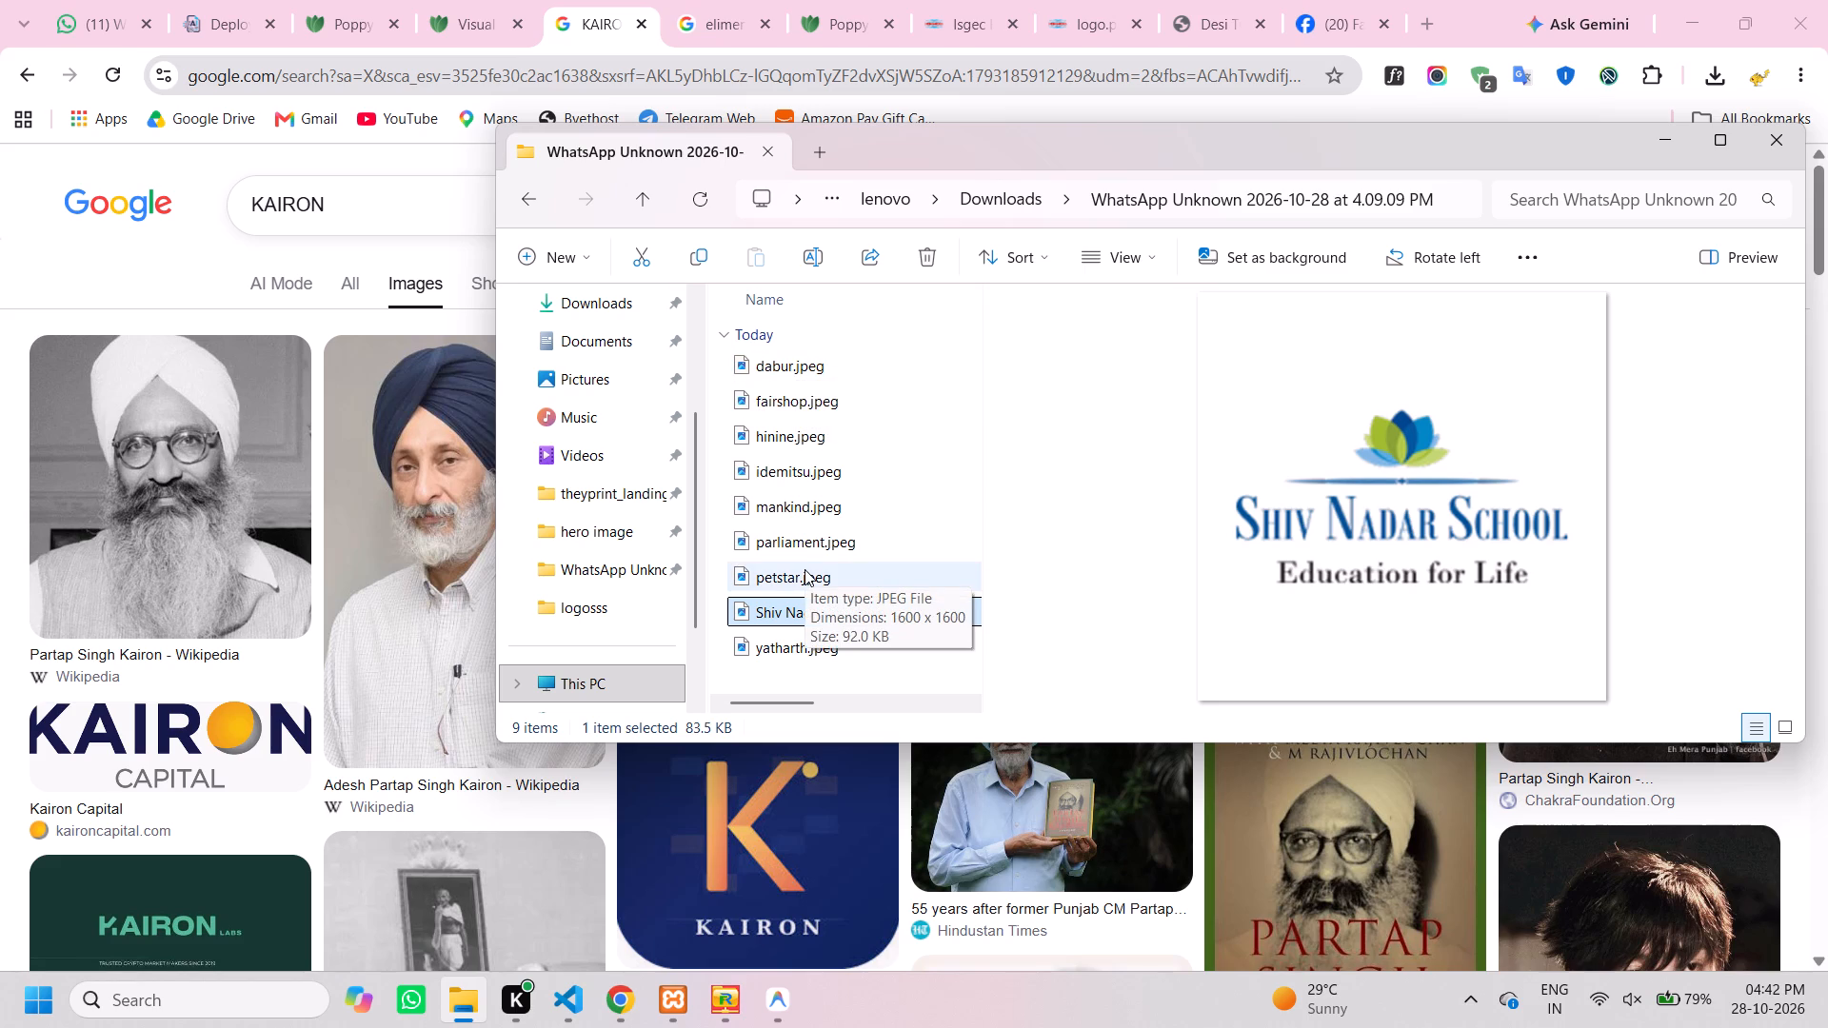
Return to the elimento market image results and start saving the Elimento Market Online wordmark from Facebook as a PNG image in the logosss folder.
{"action": "left_click", "coordinate": [718, 0]}
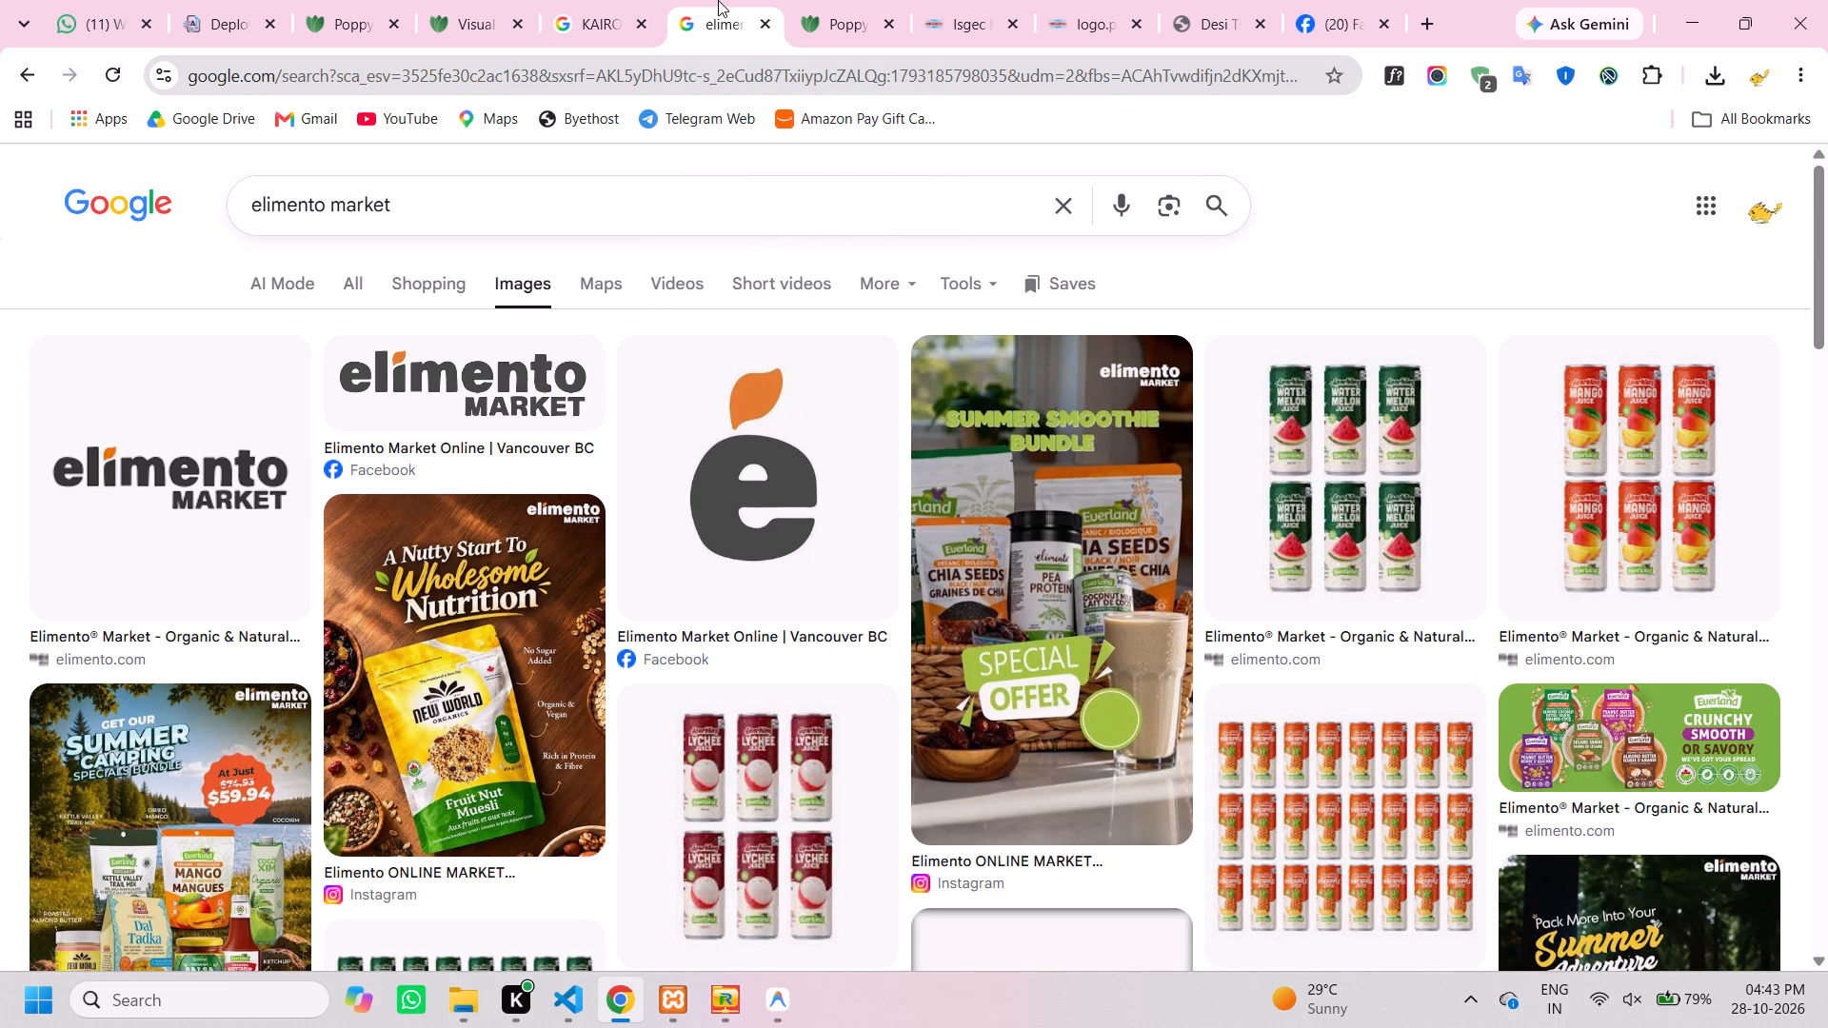
{"action": "right_click", "coordinate": [505, 378]}
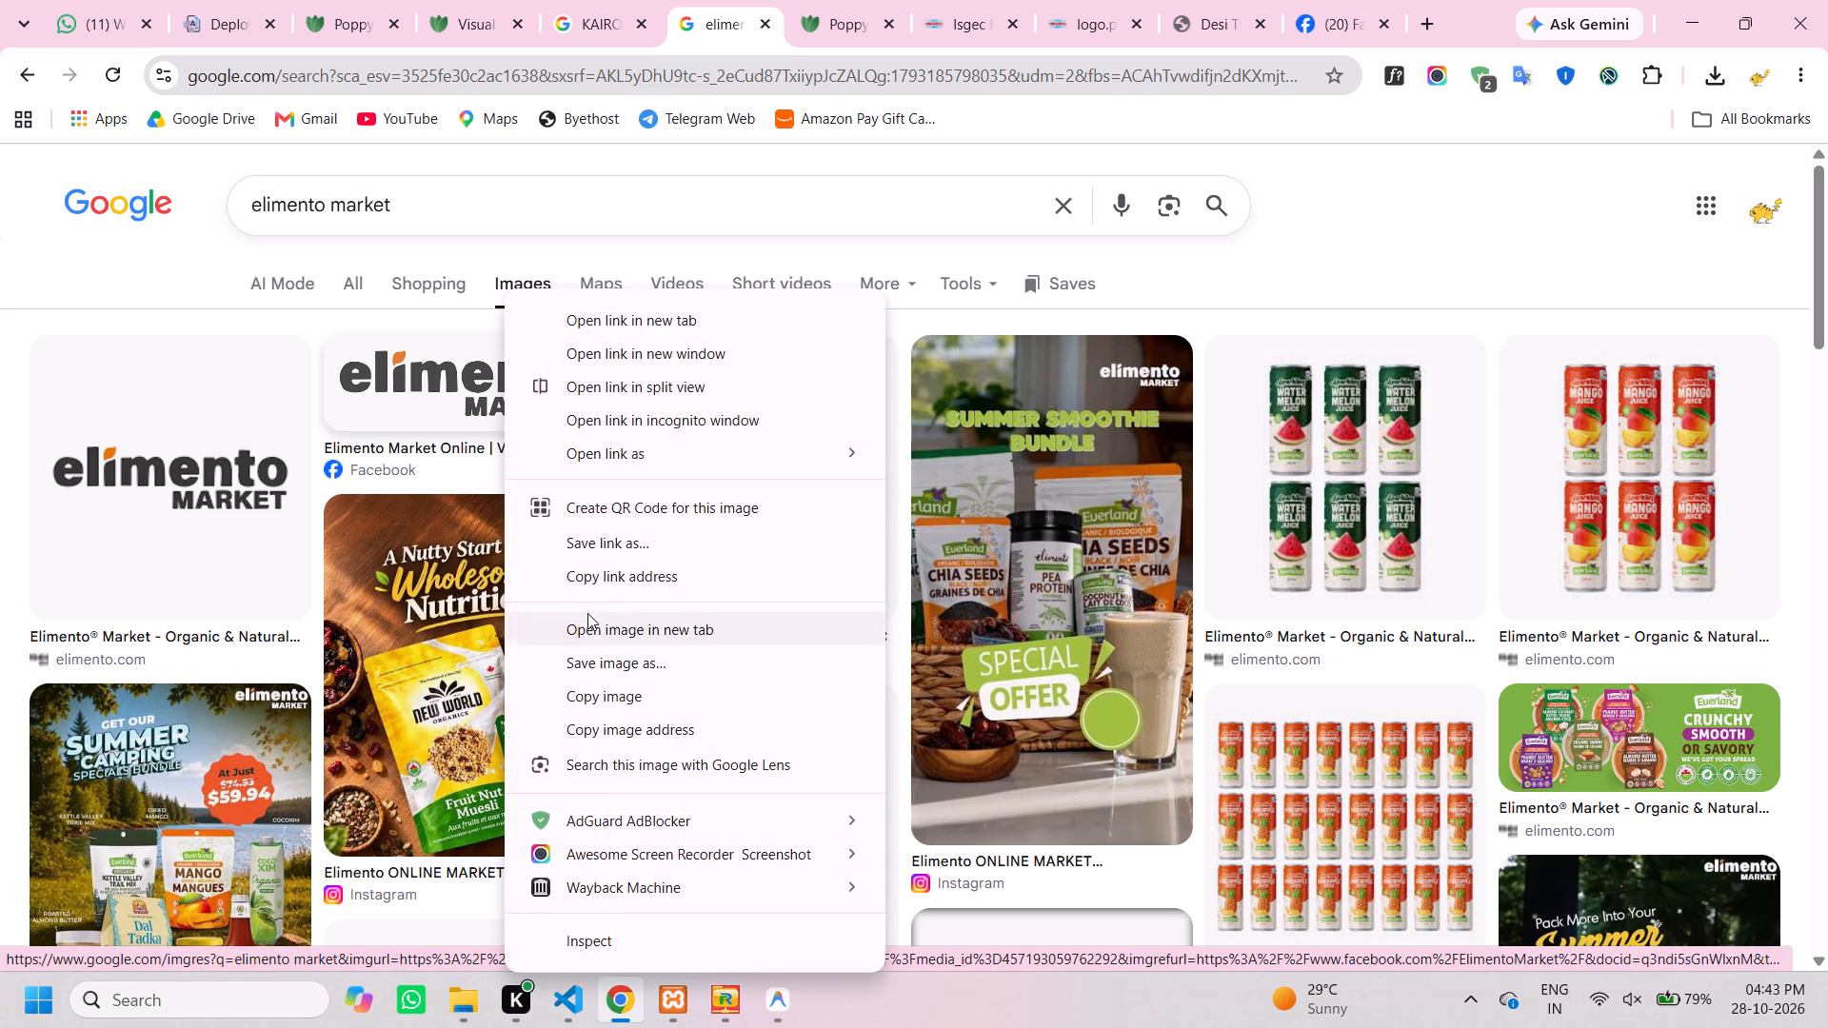
{"action": "left_click", "coordinate": [589, 662]}
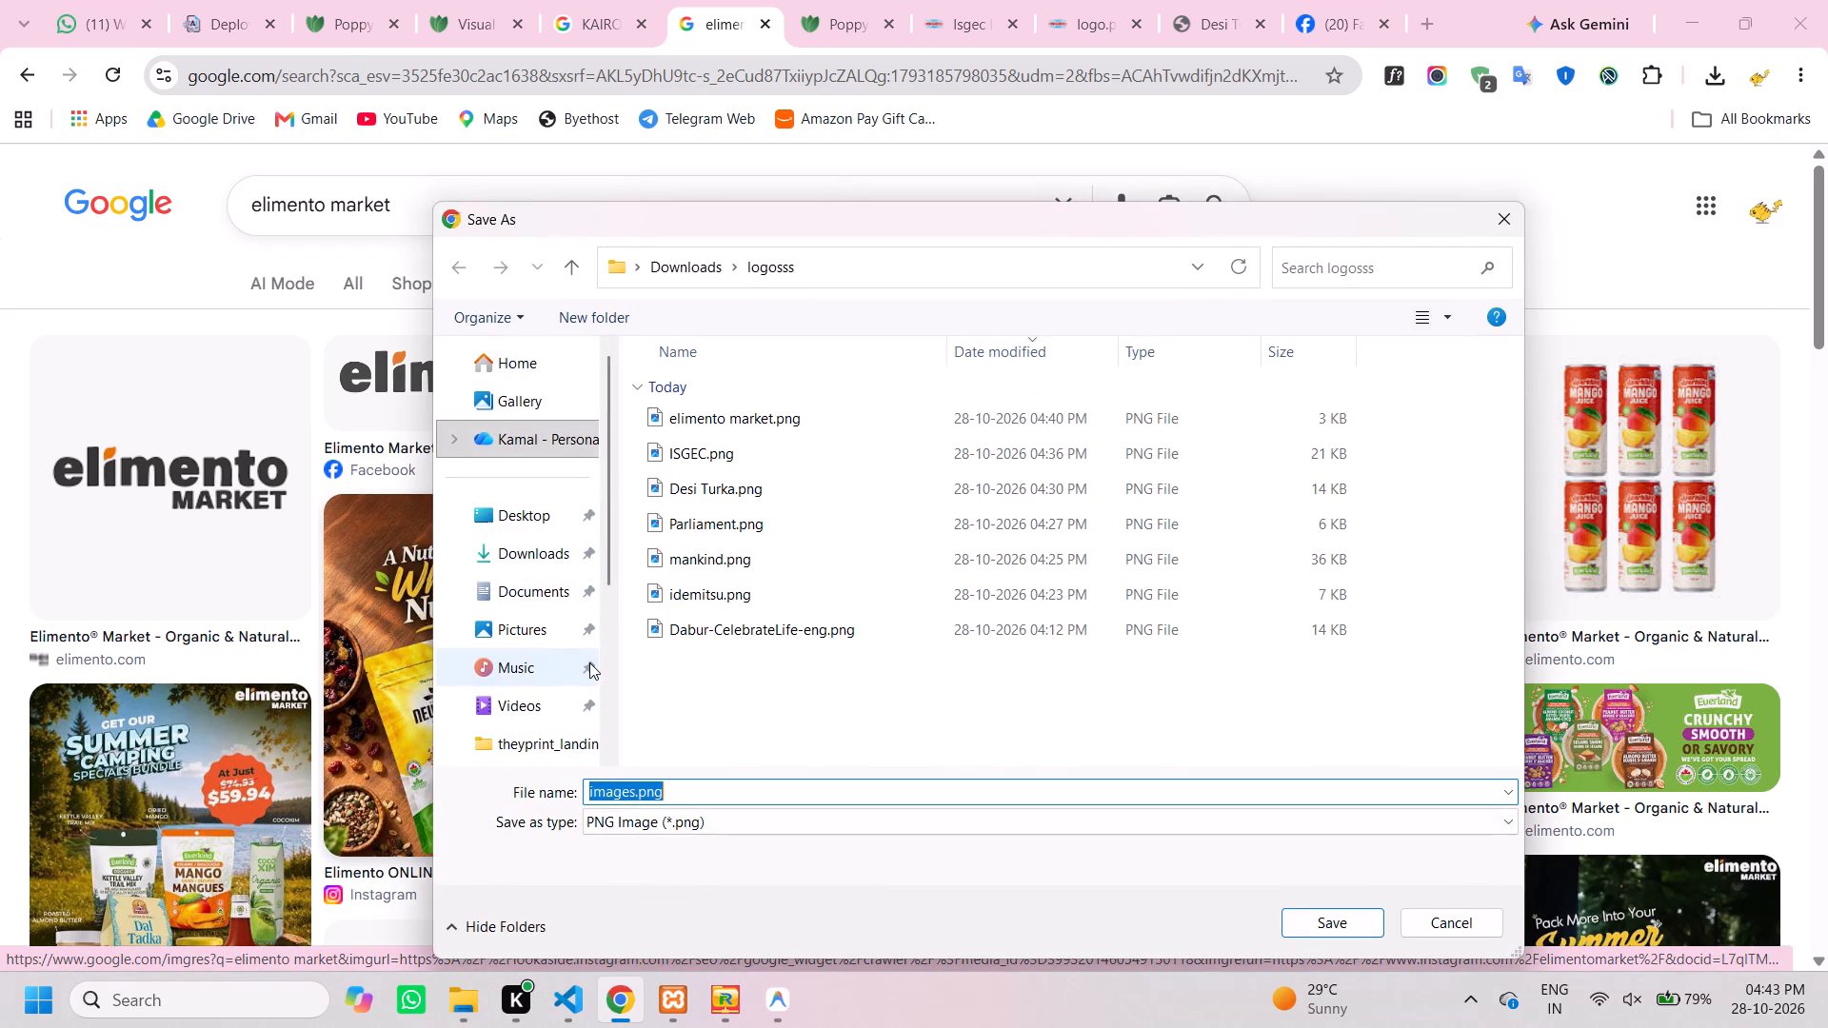
Save the wide Elimento Market logo from the image results over the existing "elimento market.png" in the logosss folder.
{"action": "left_click", "coordinate": [711, 424]}
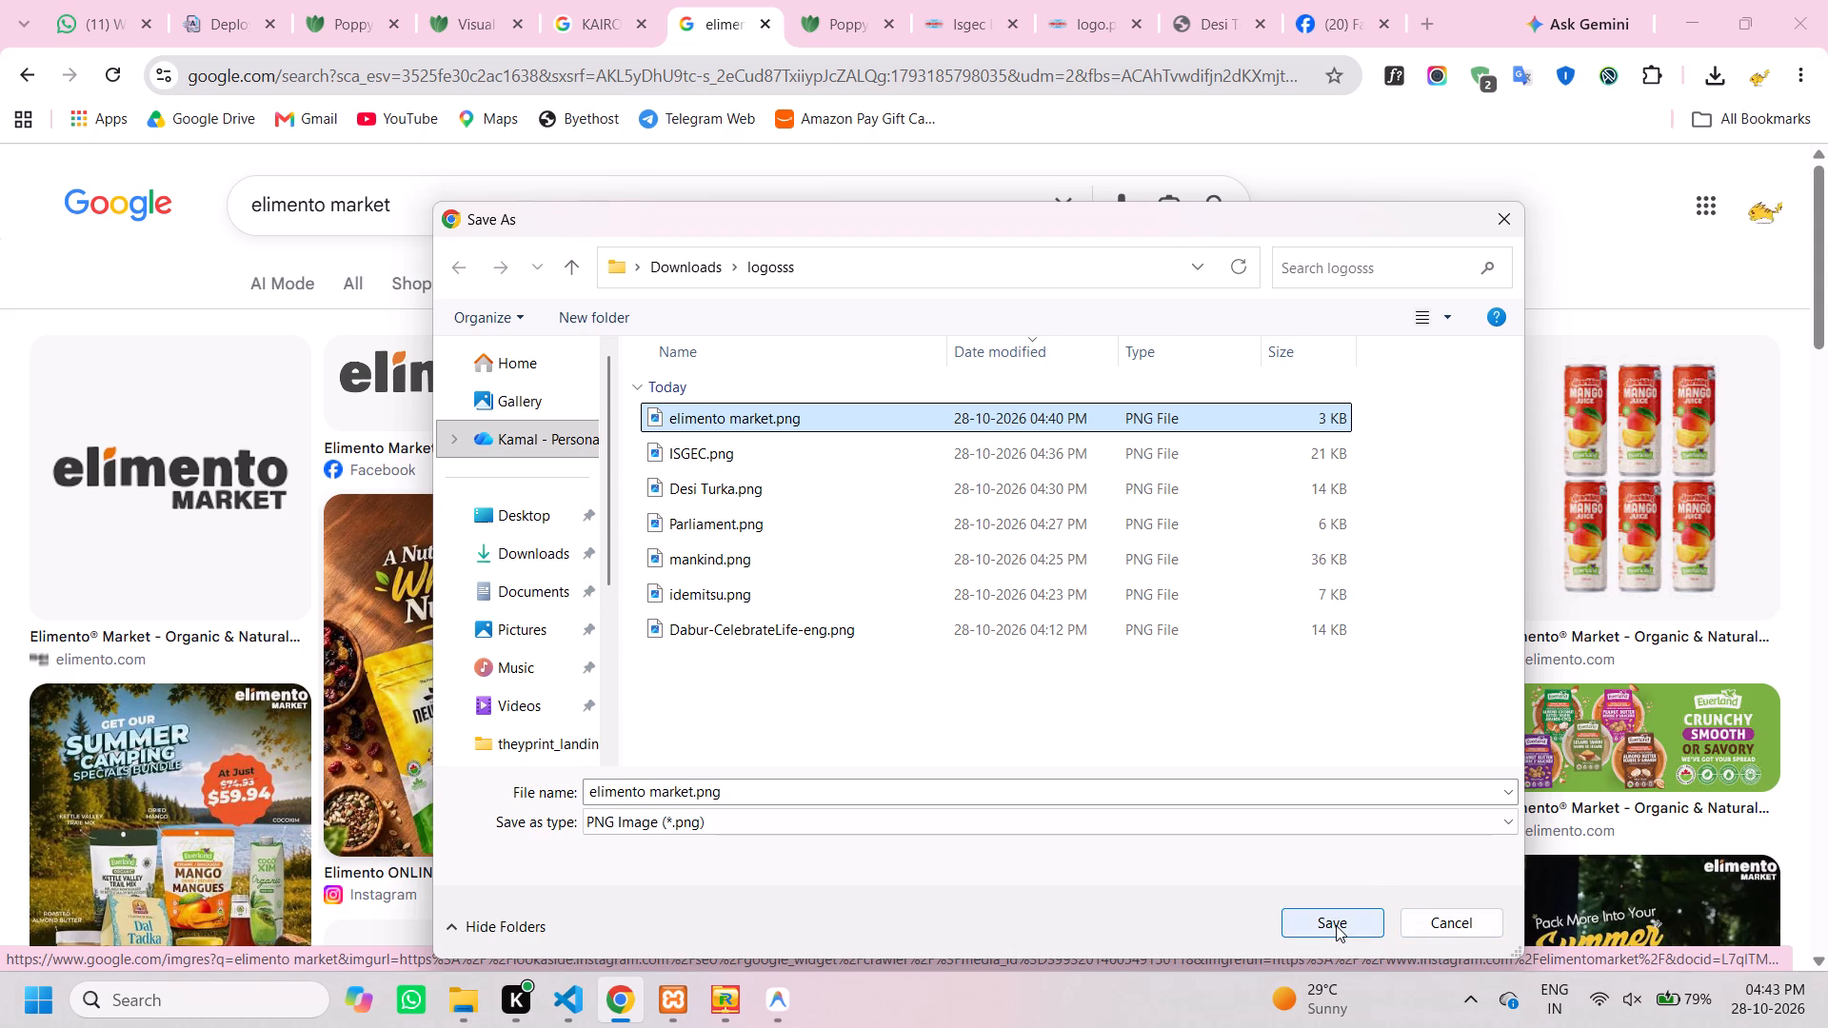
{"action": "left_click", "coordinate": [1336, 925]}
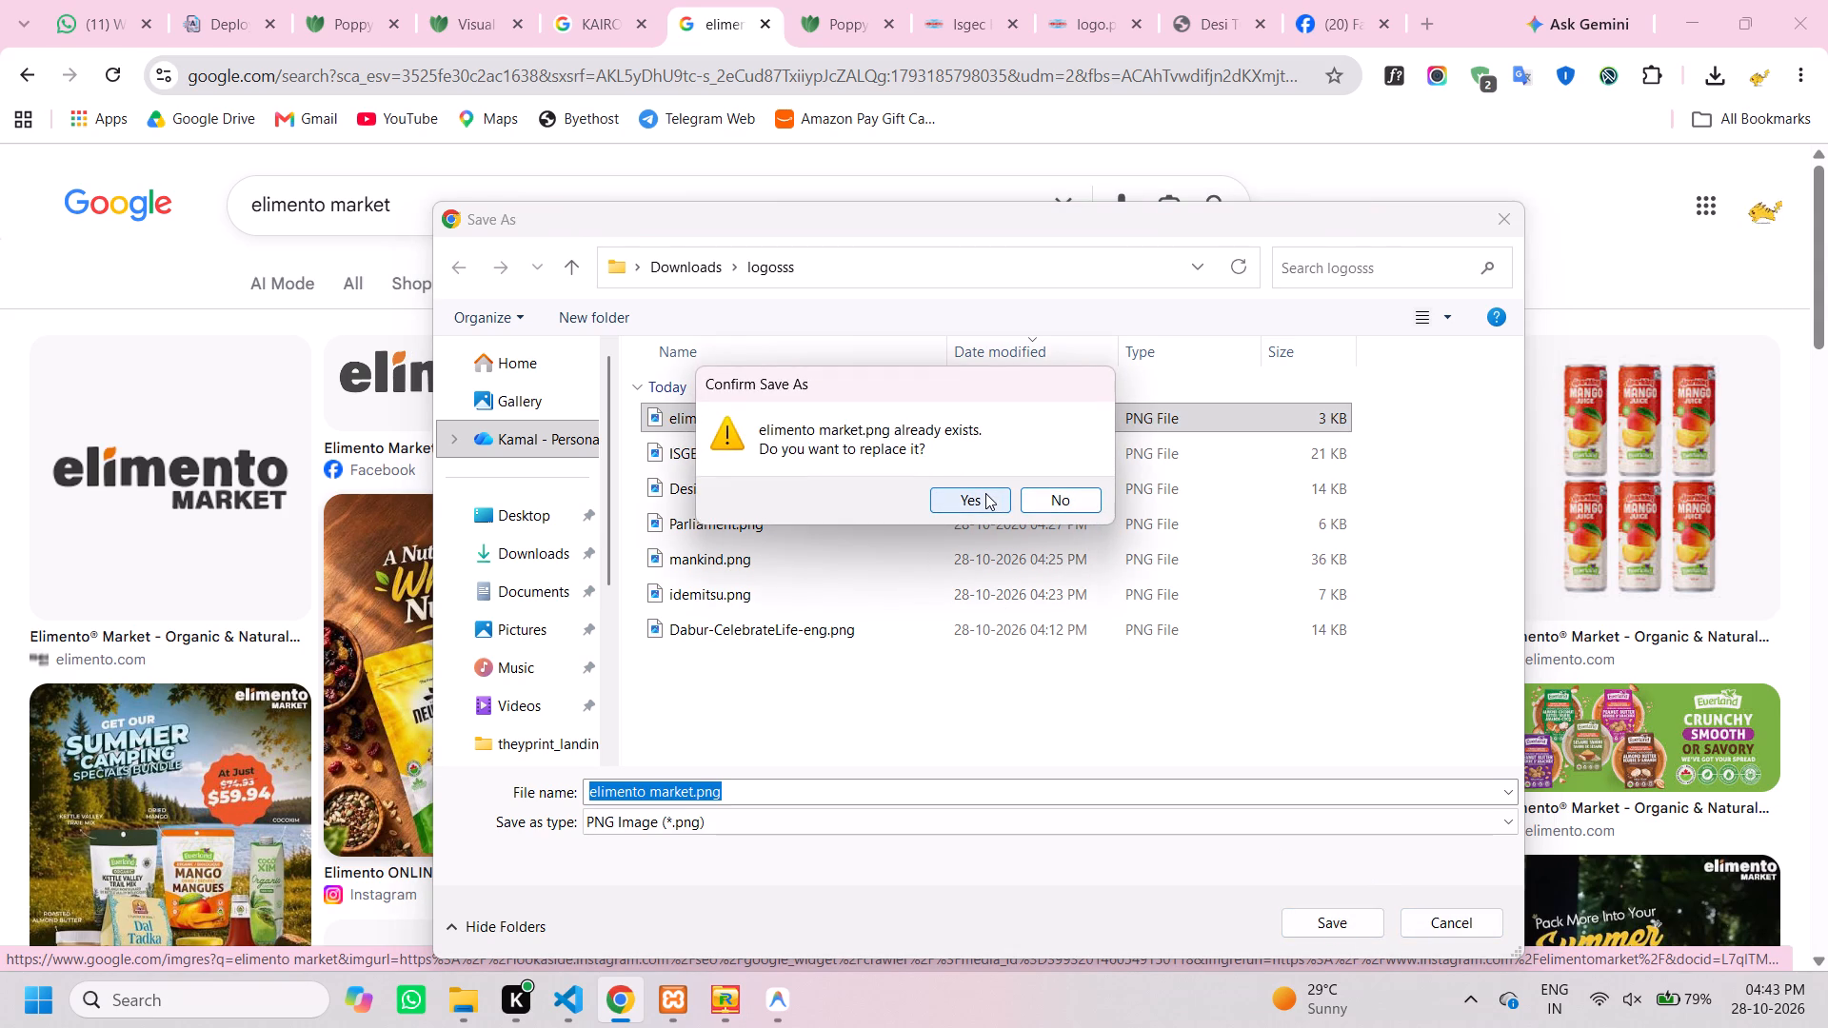
{"action": "left_click", "coordinate": [985, 493]}
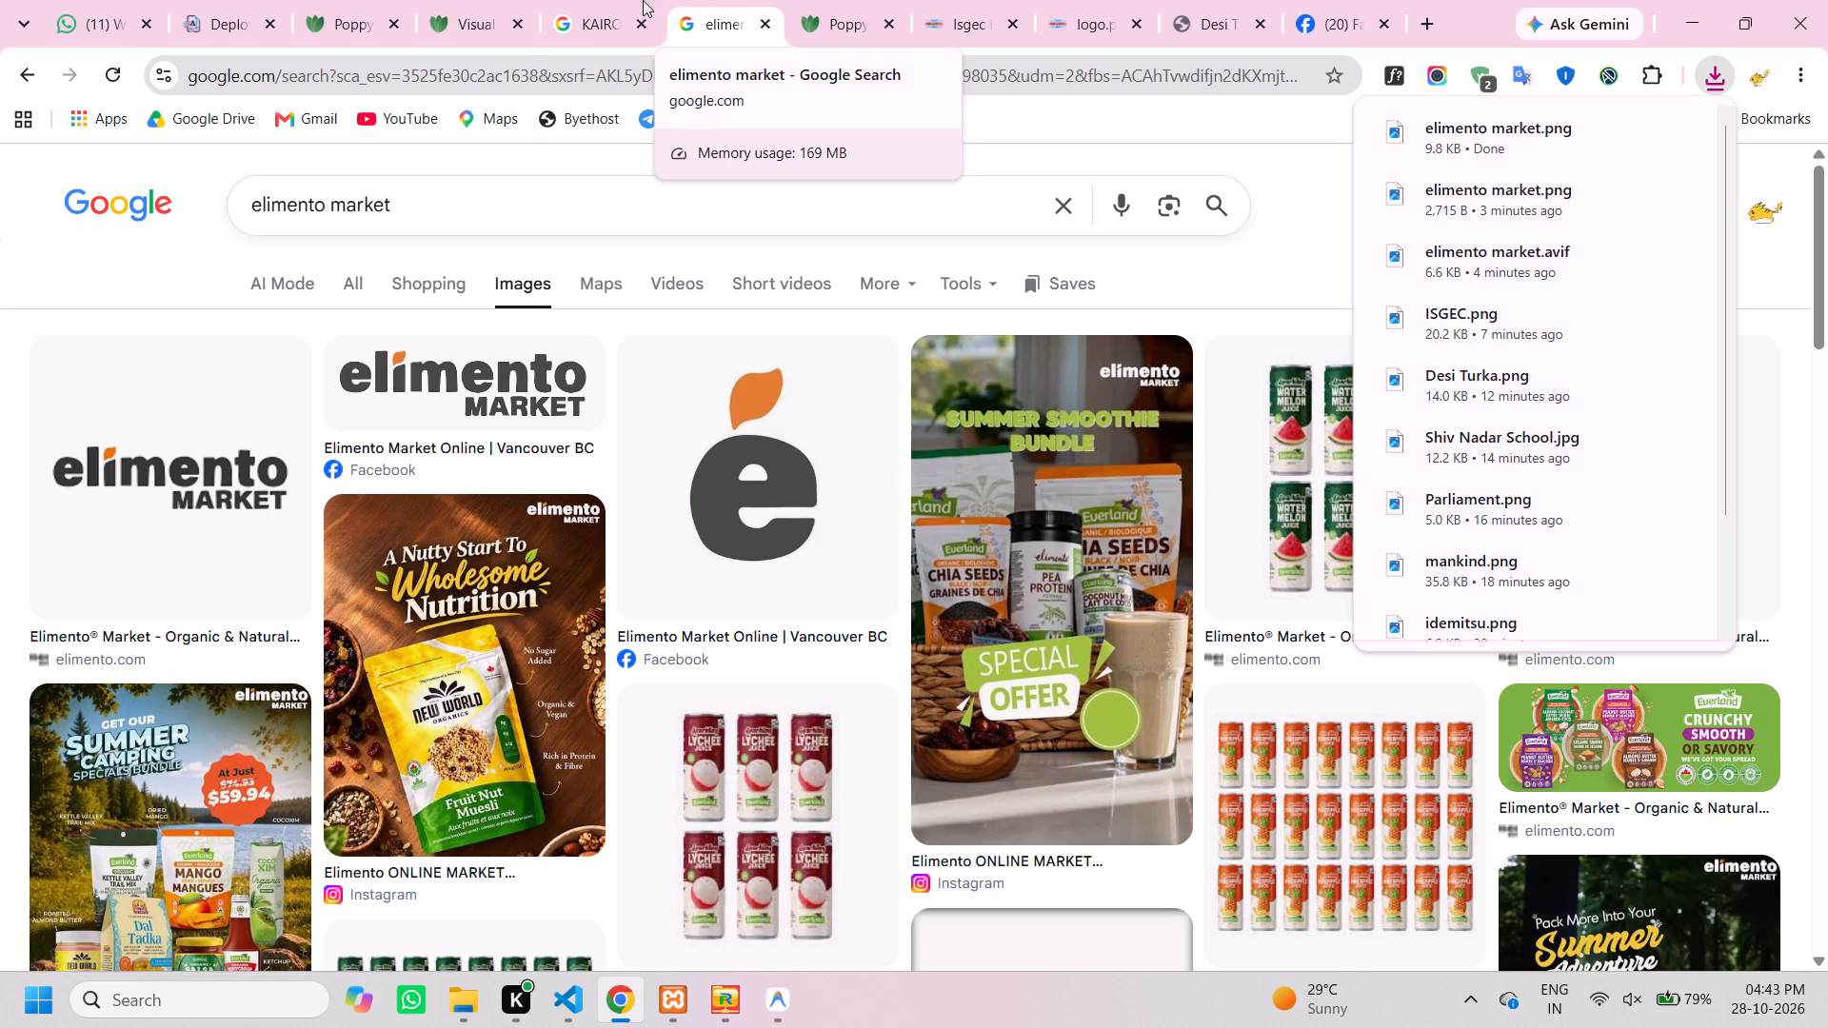
In the Visual Builder, upload the new "elimento market.png" to the media library and set it as the elimento market logo image.
{"action": "left_click", "coordinate": [463, 5]}
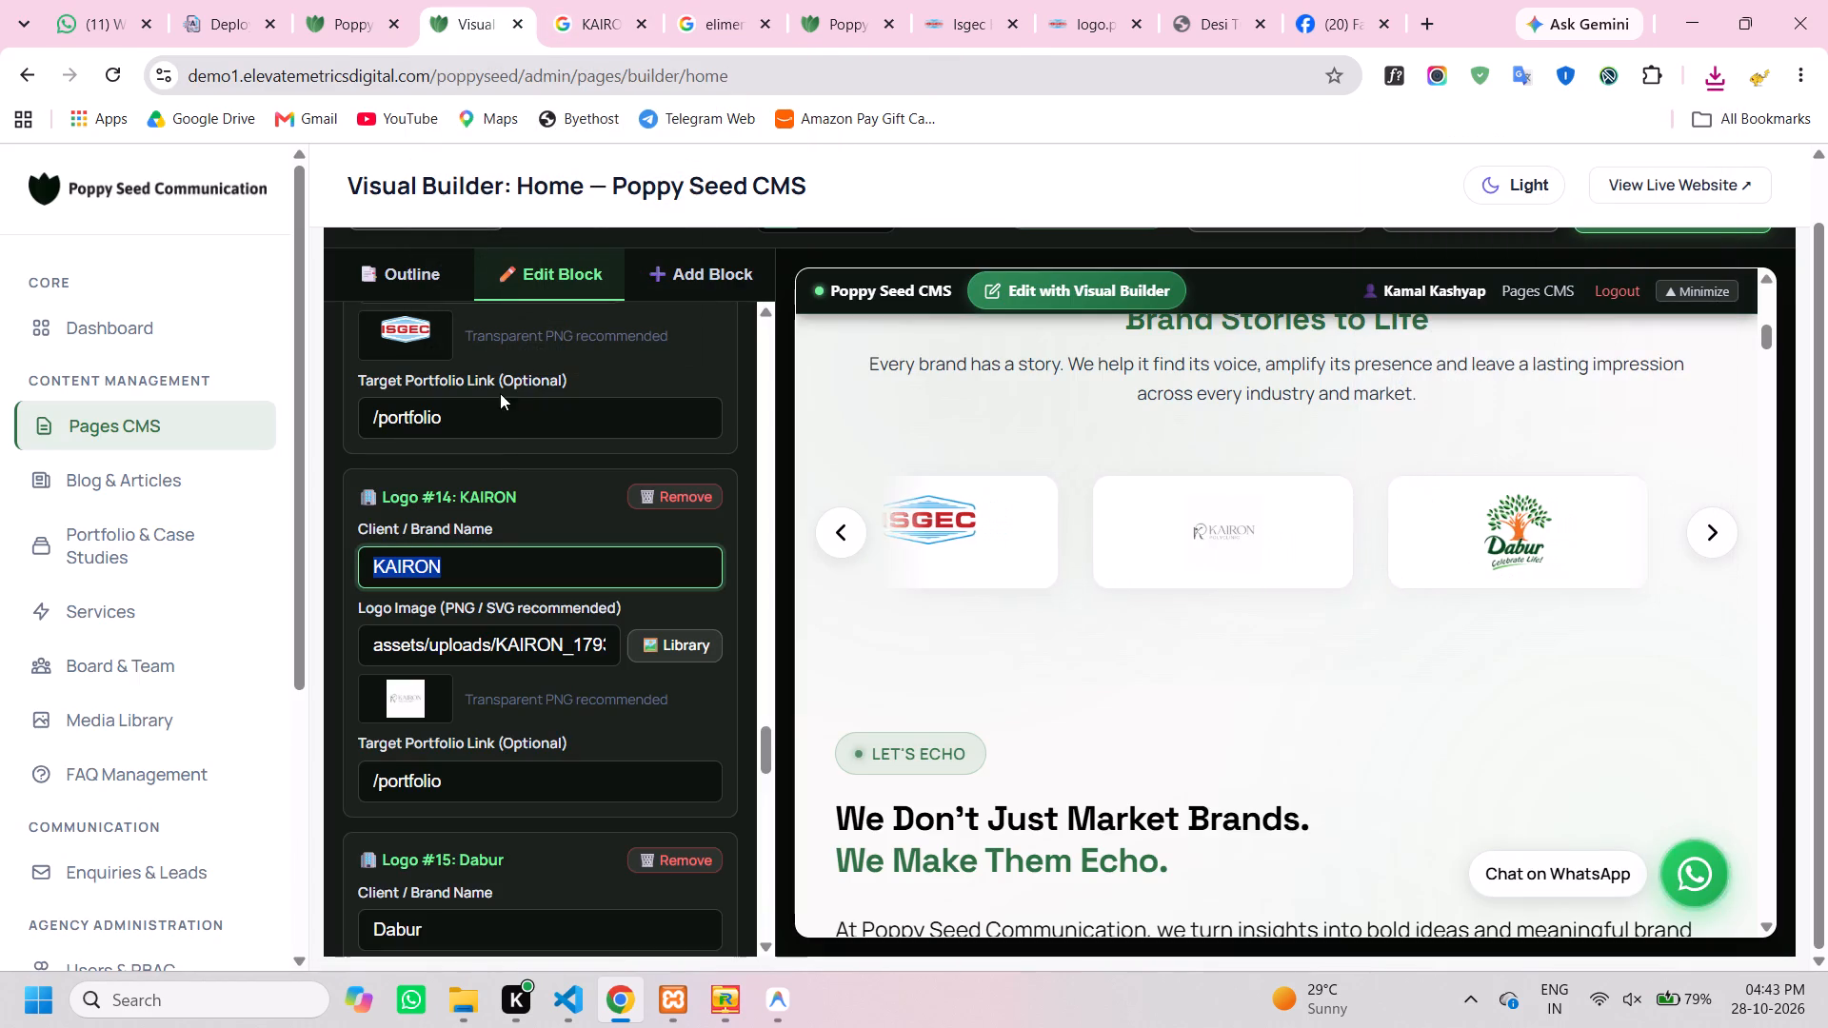
{"action": "scroll", "coordinate": [487, 491], "scroll_direction": "up", "scroll_amount": 3}
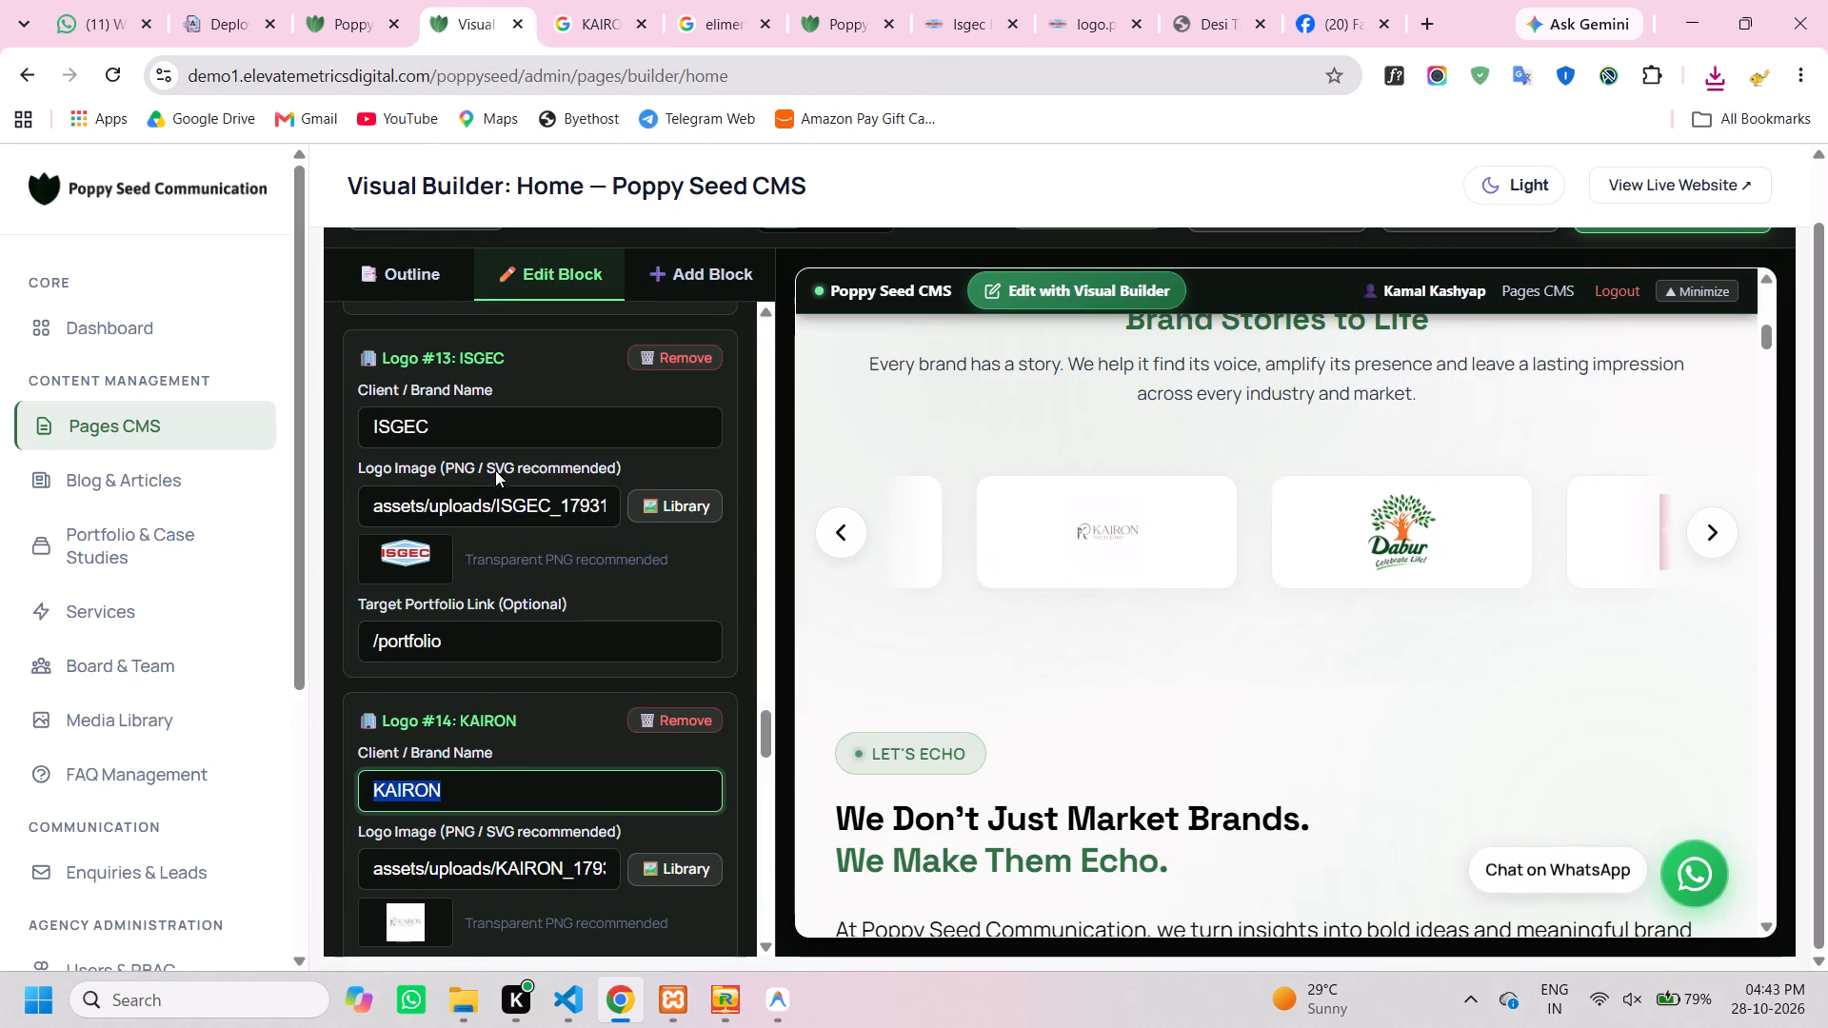
{"action": "scroll", "coordinate": [497, 467], "scroll_direction": "up", "scroll_amount": 5}
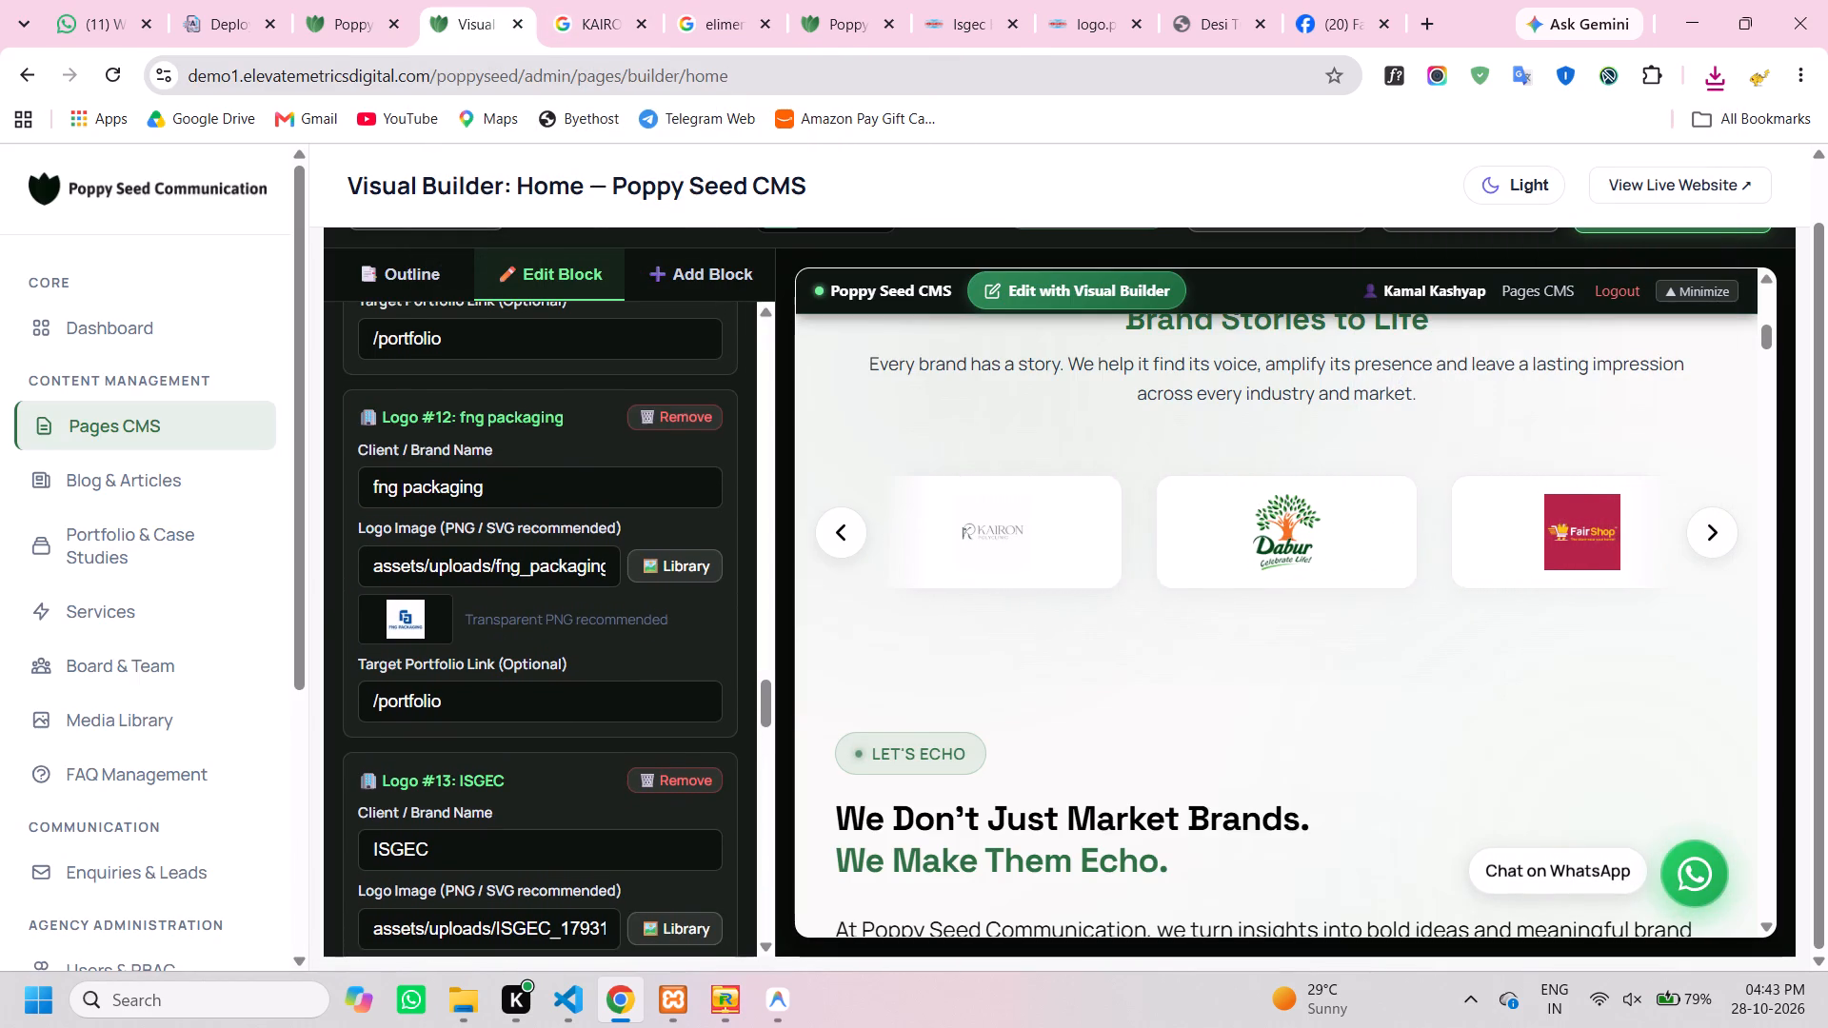
{"action": "scroll", "coordinate": [497, 467], "scroll_direction": "up", "scroll_amount": 3}
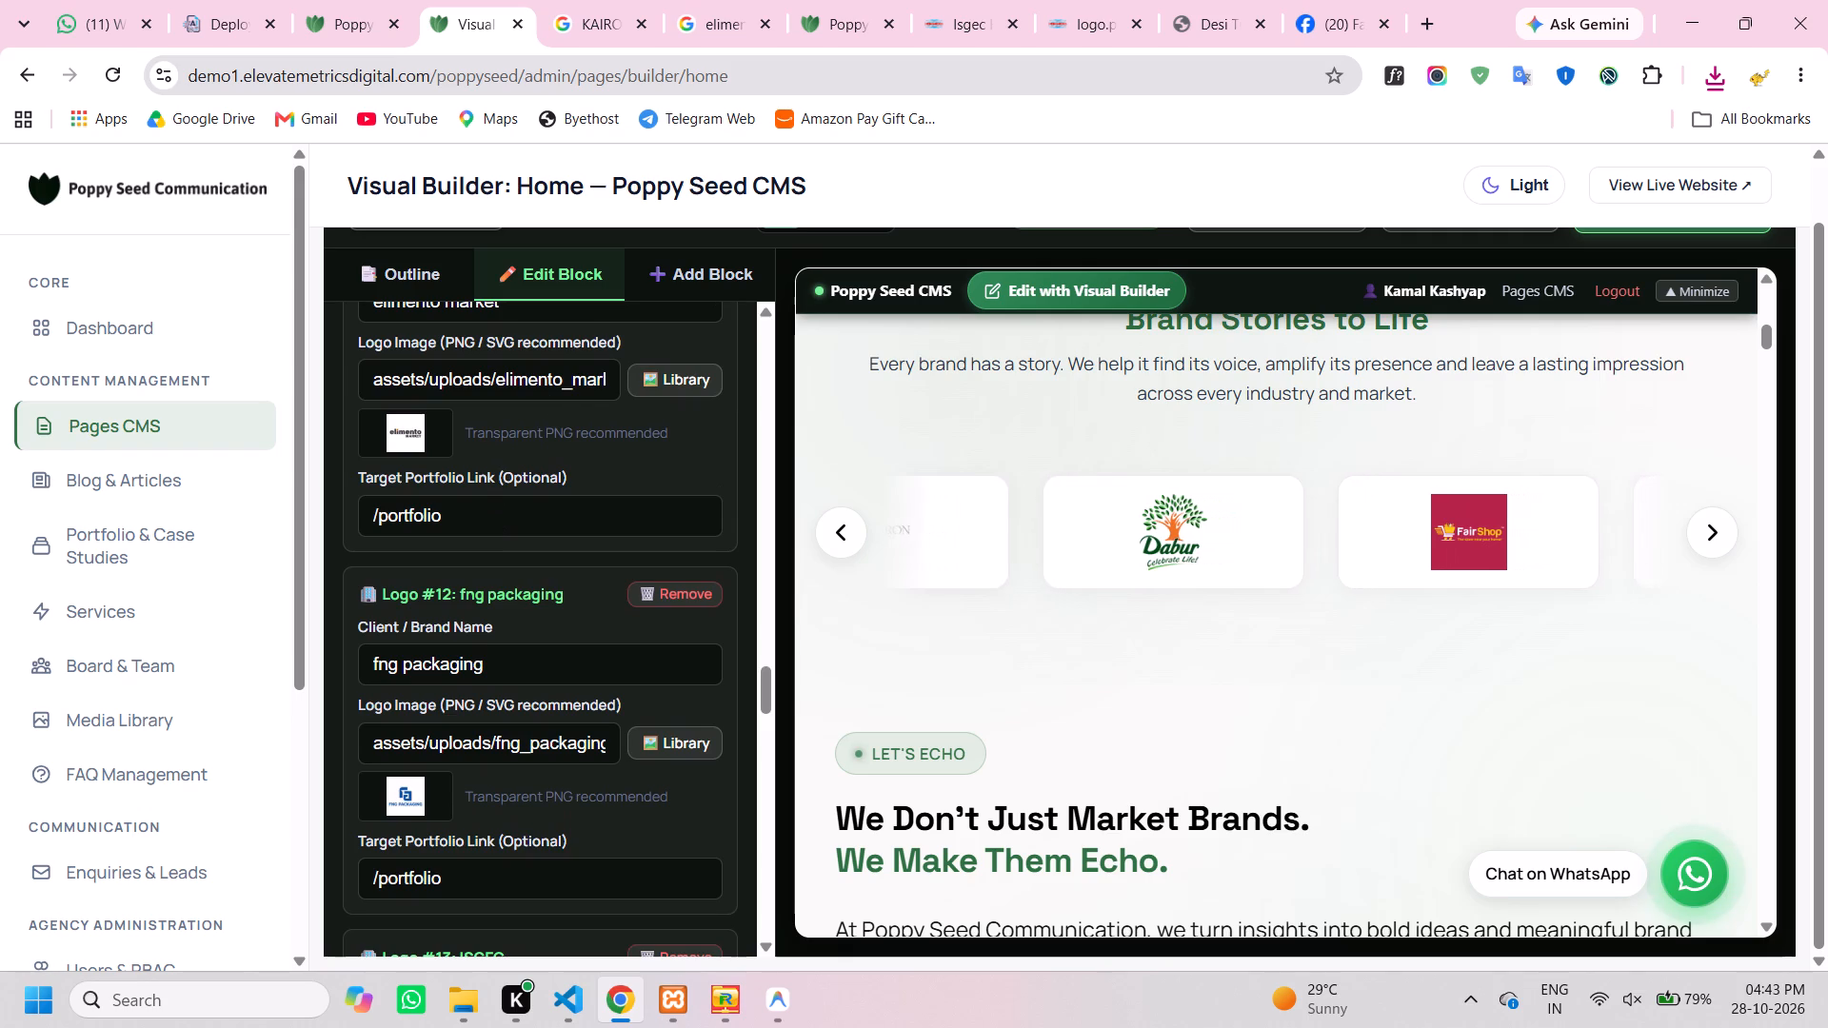
{"action": "left_click", "coordinate": [653, 370]}
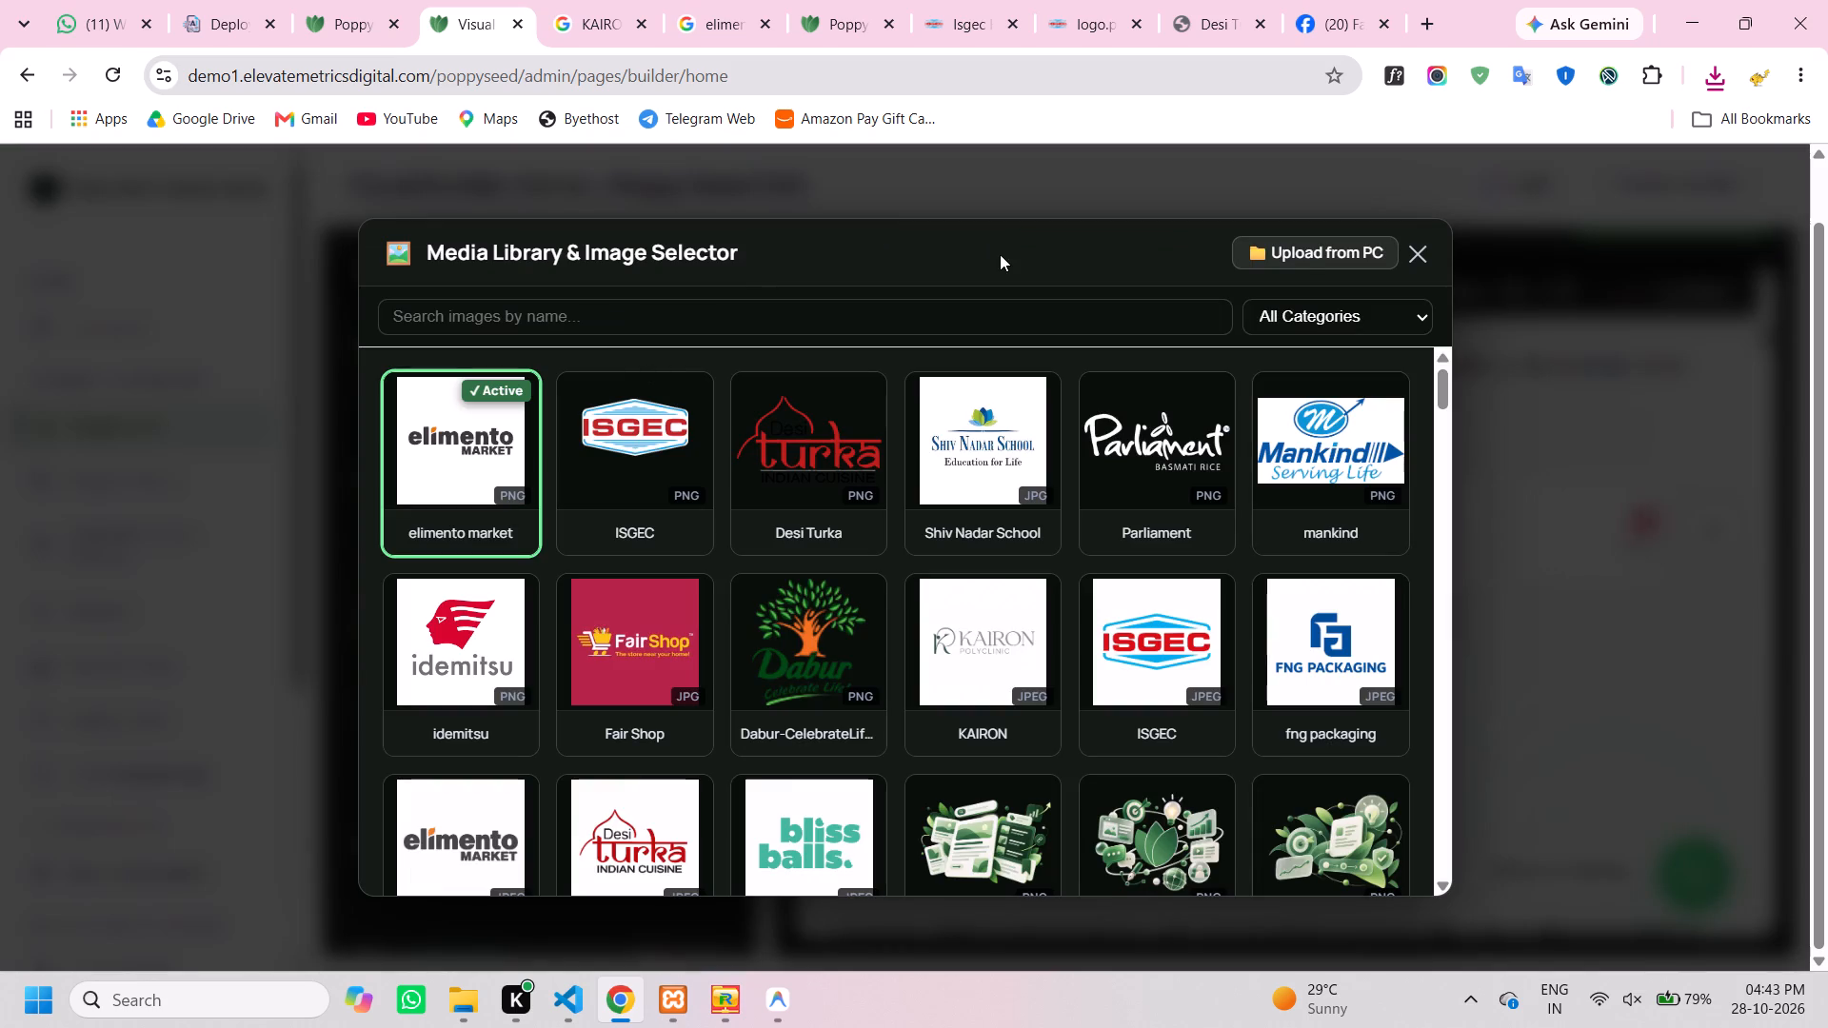
{"action": "left_click", "coordinate": [1303, 246]}
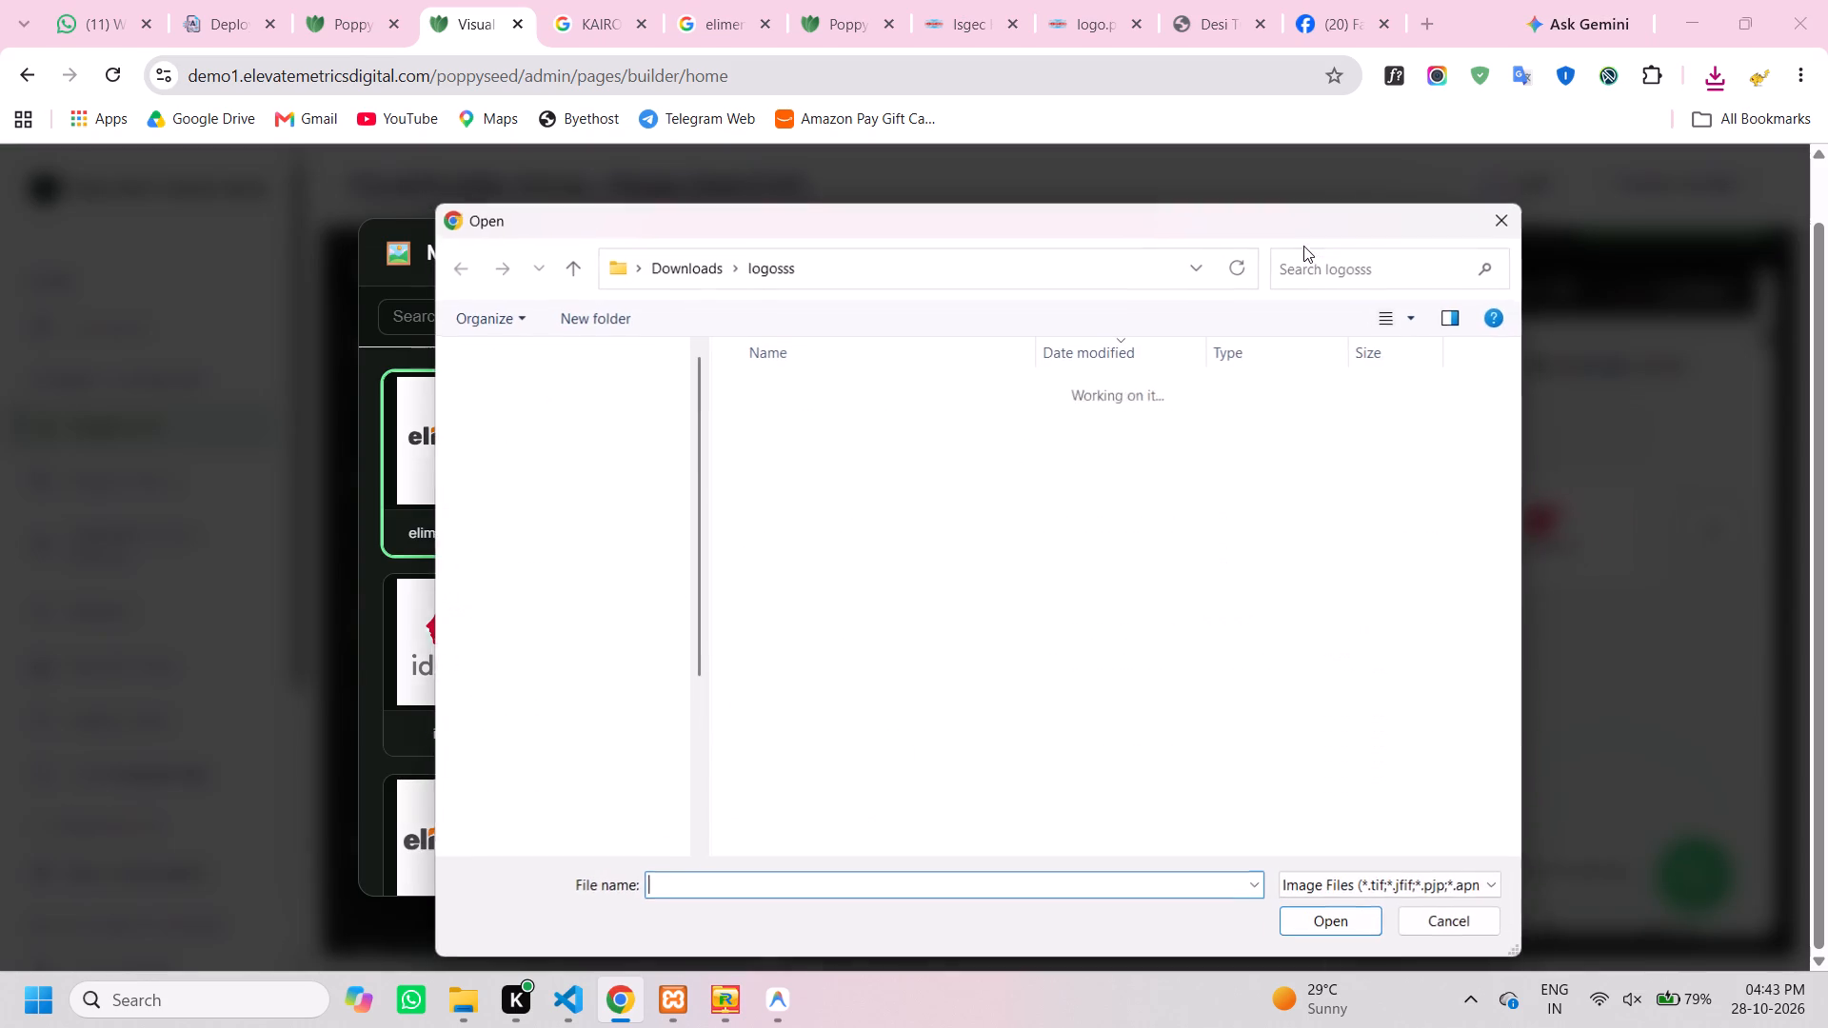
{"action": "double_click", "coordinate": [845, 417]}
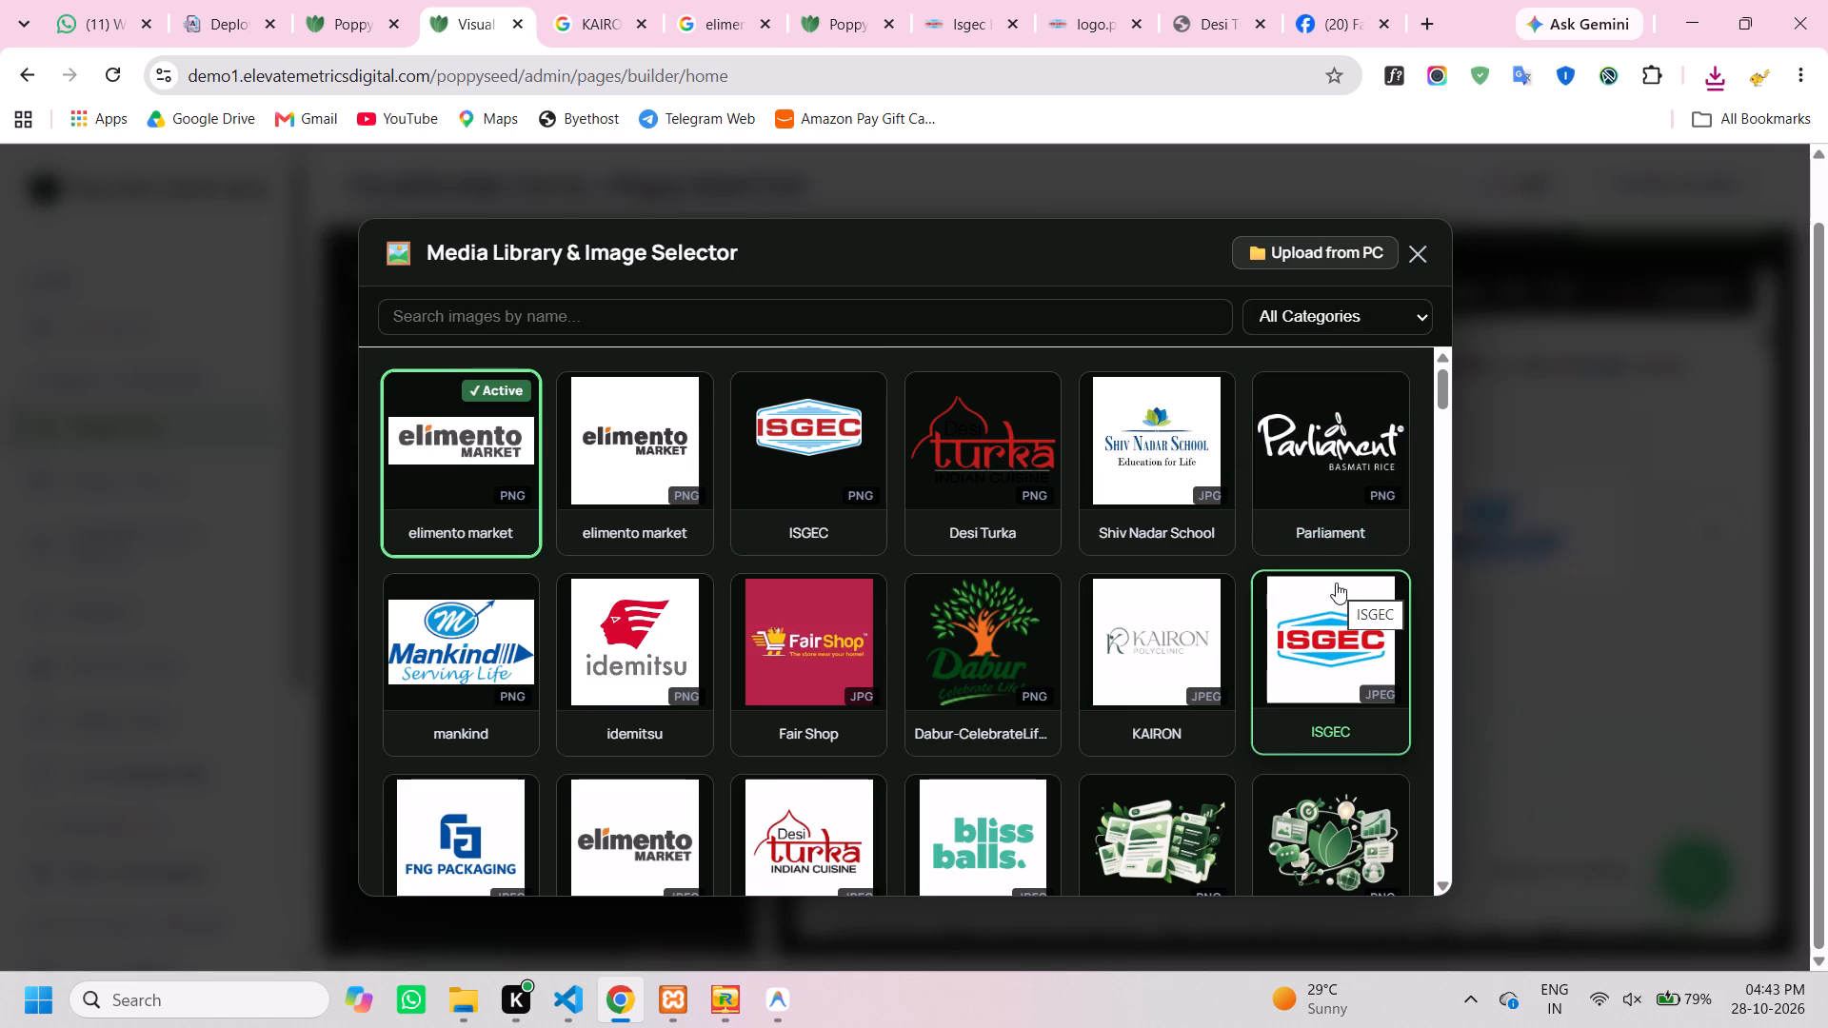
{"action": "left_click", "coordinate": [449, 426]}
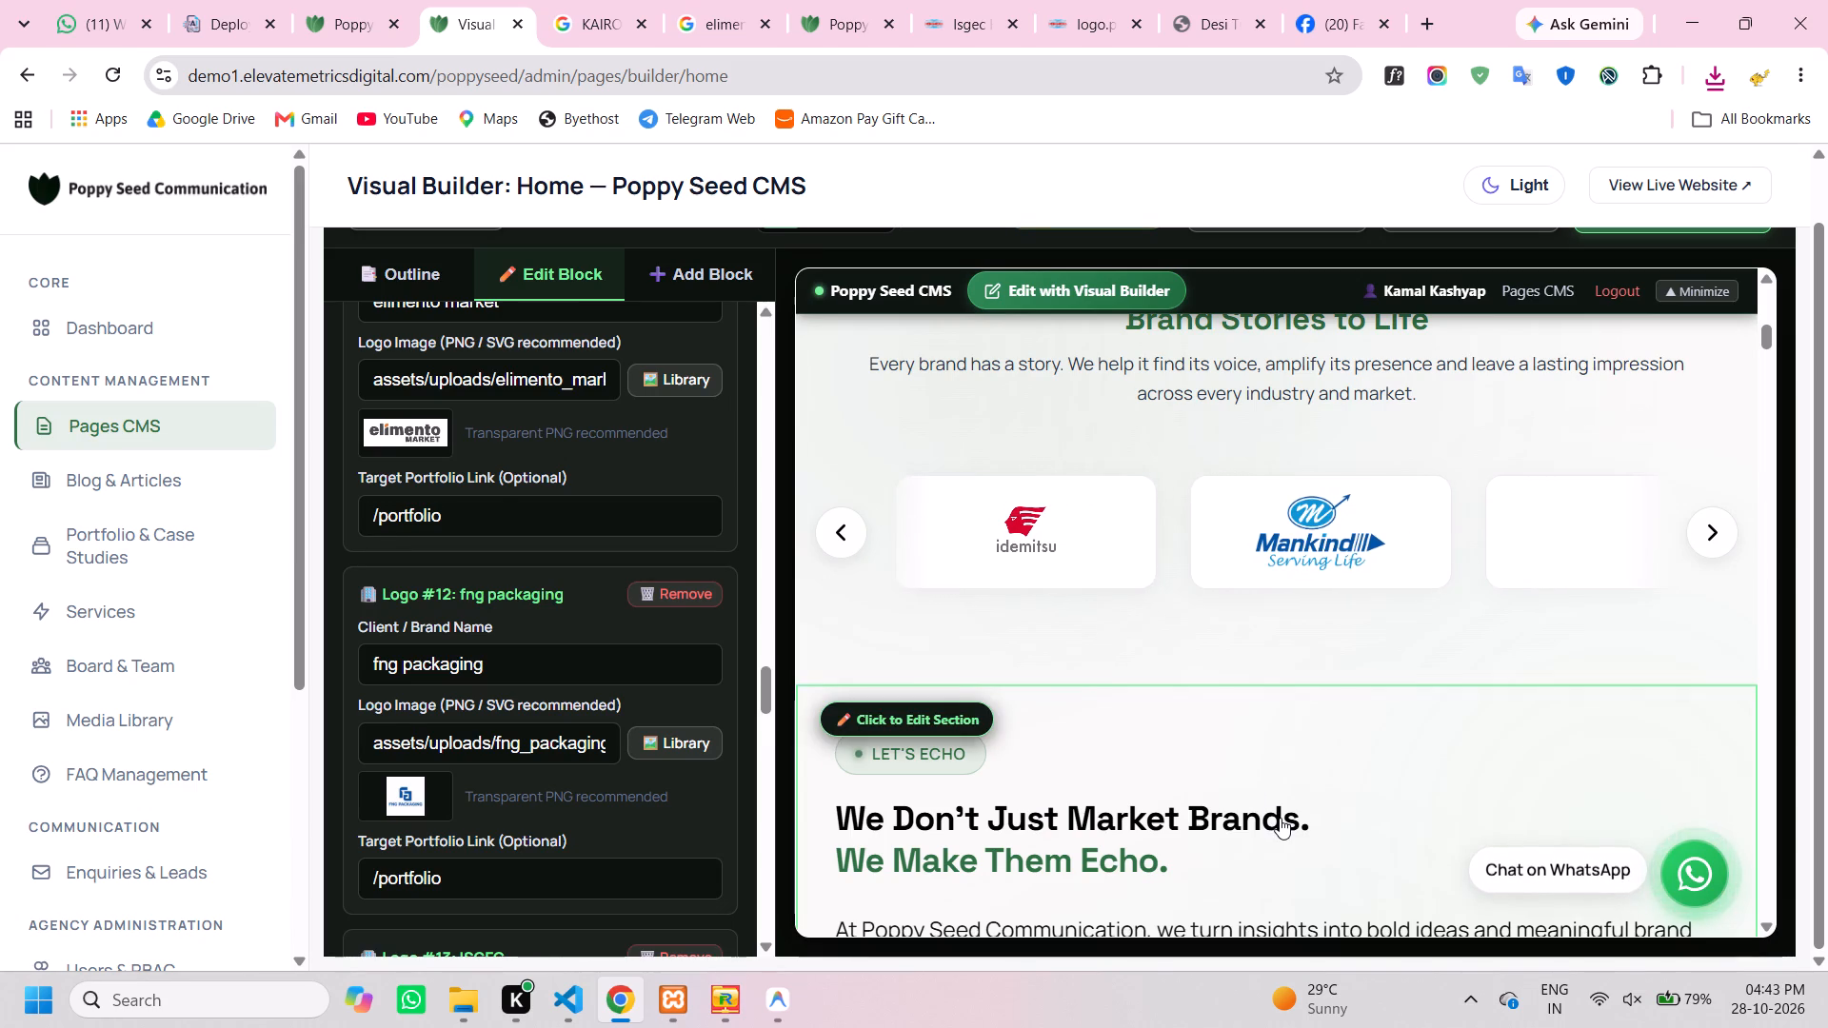
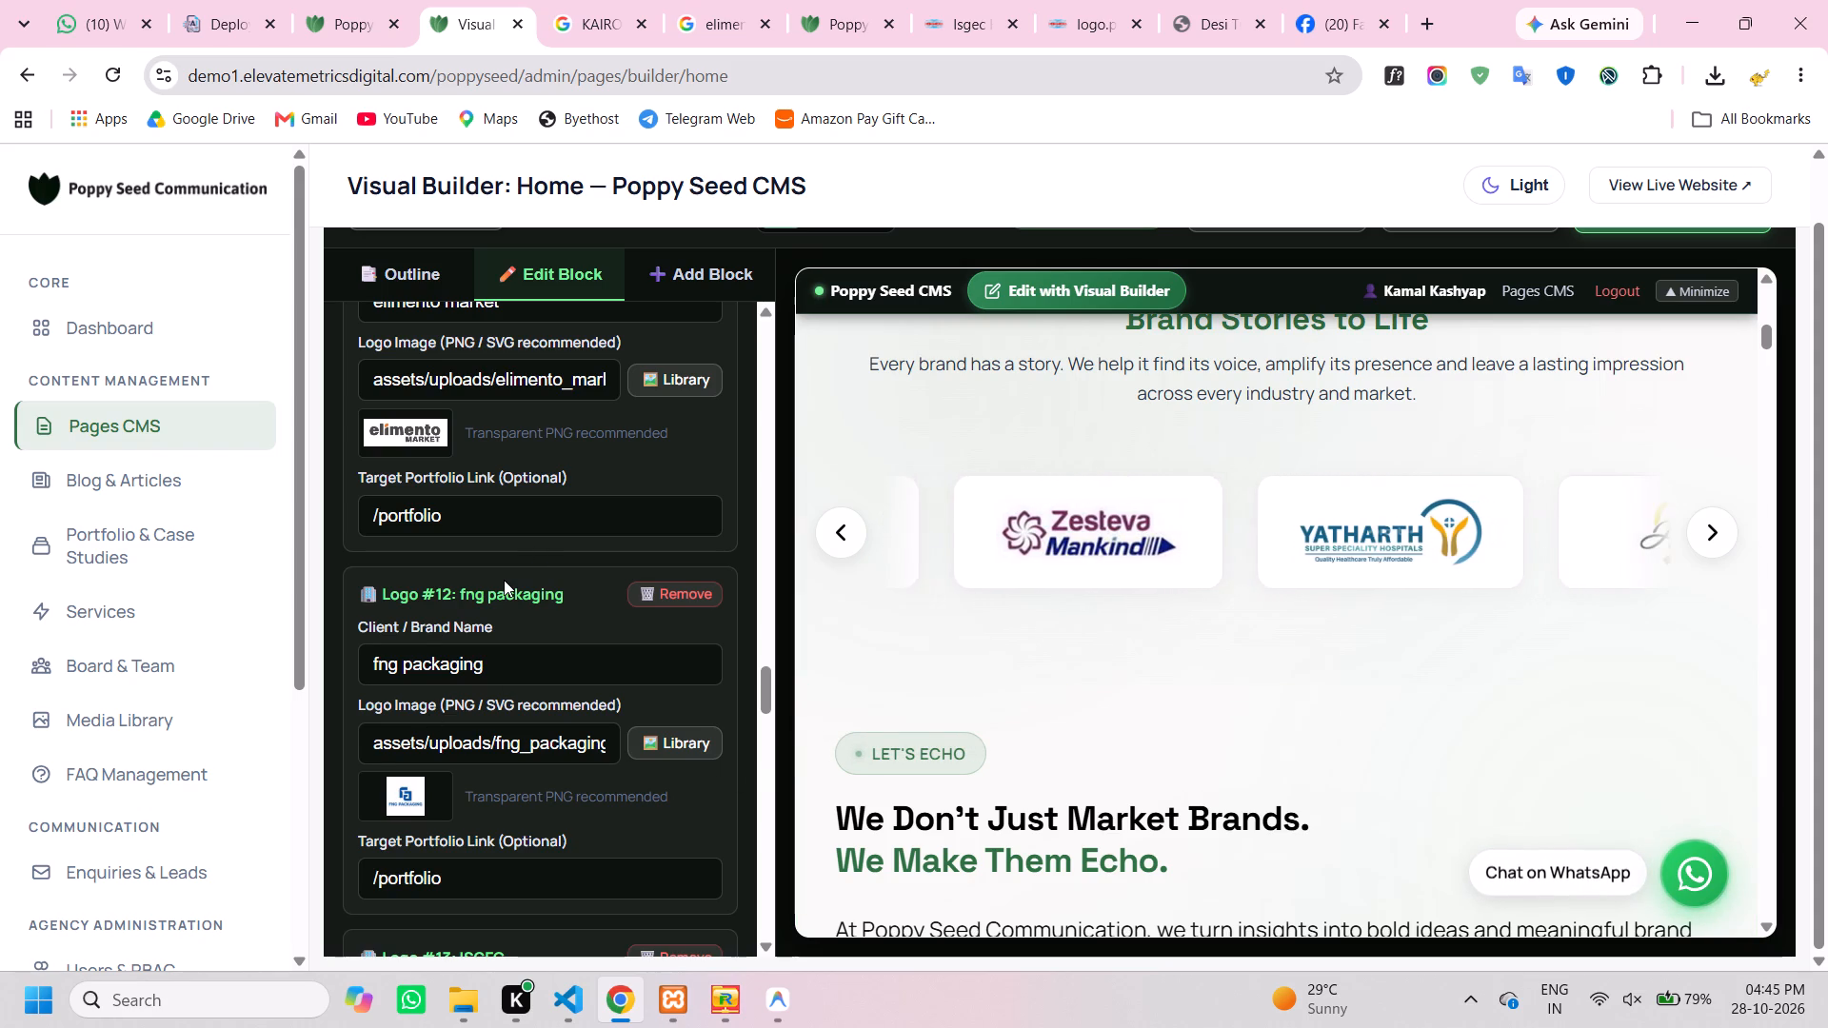
Copy the bliss balls brand name from its logo entry and search Google Images for "bliss balls".
{"action": "scroll", "coordinate": [504, 580], "scroll_direction": "up", "scroll_amount": 2}
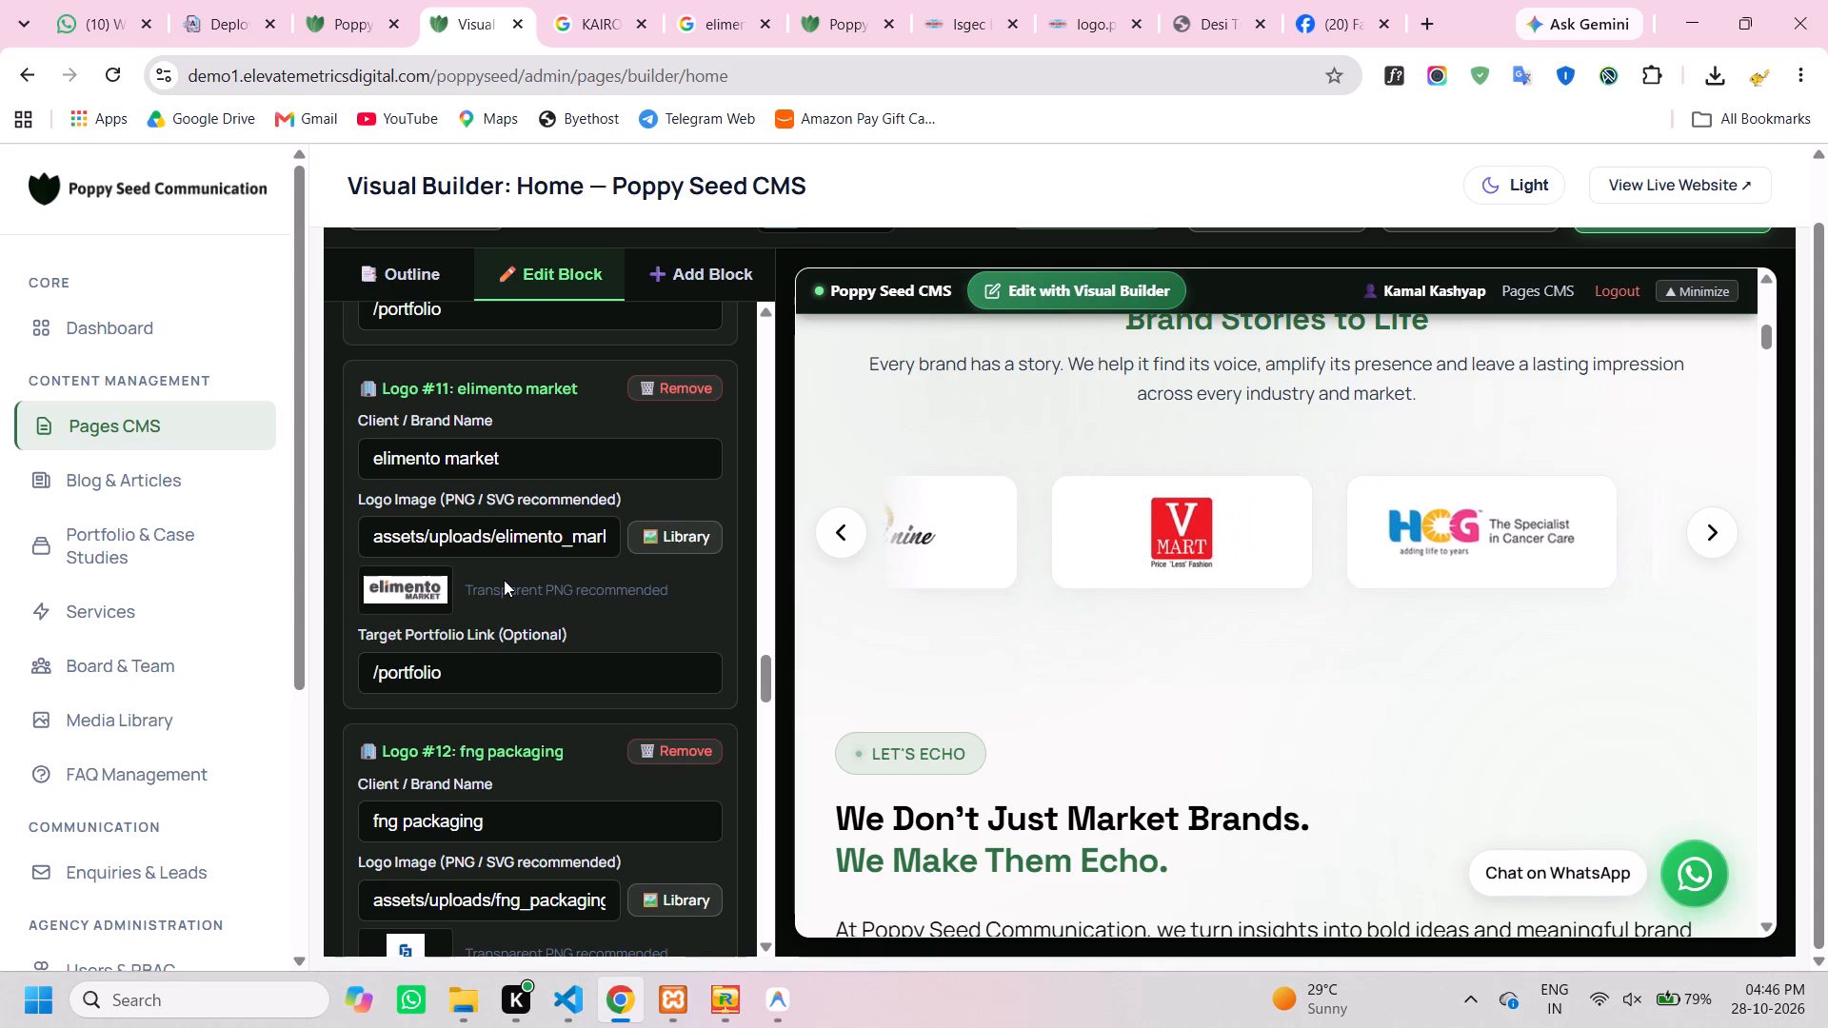
{"action": "scroll", "coordinate": [504, 580], "scroll_direction": "up", "scroll_amount": 3}
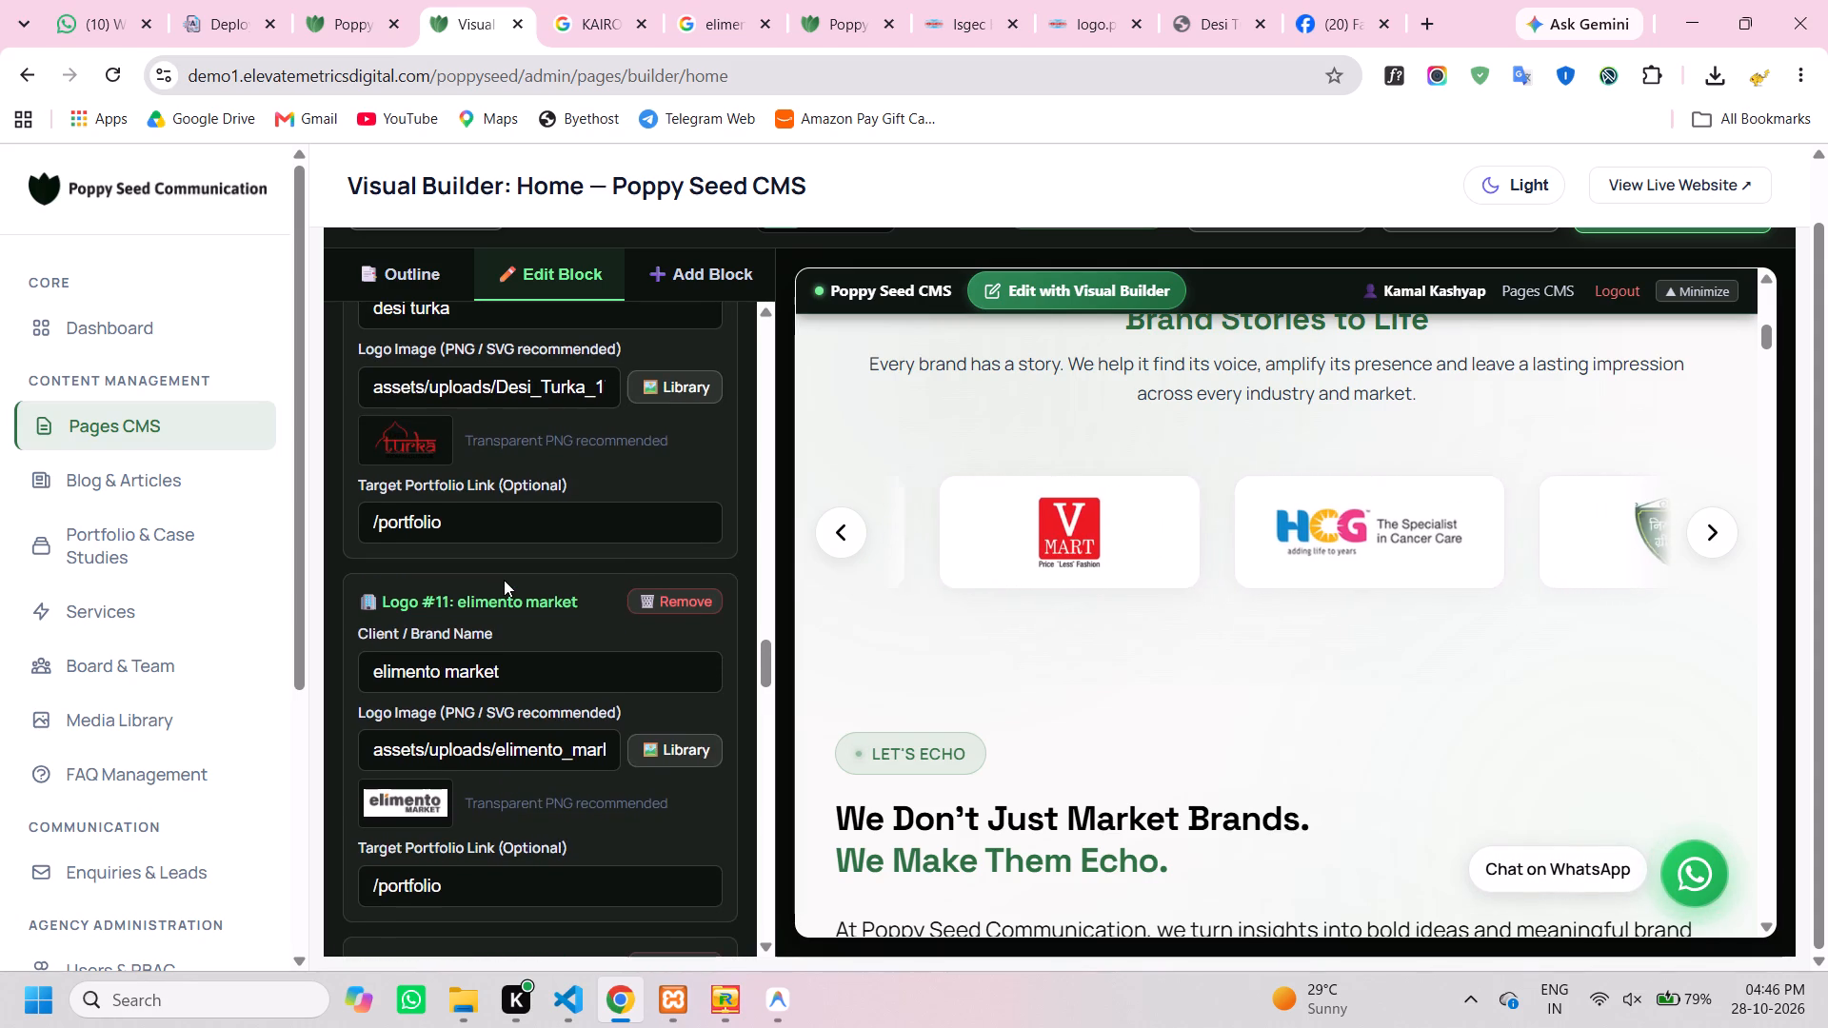
{"action": "scroll", "coordinate": [504, 580], "scroll_direction": "up", "scroll_amount": 6}
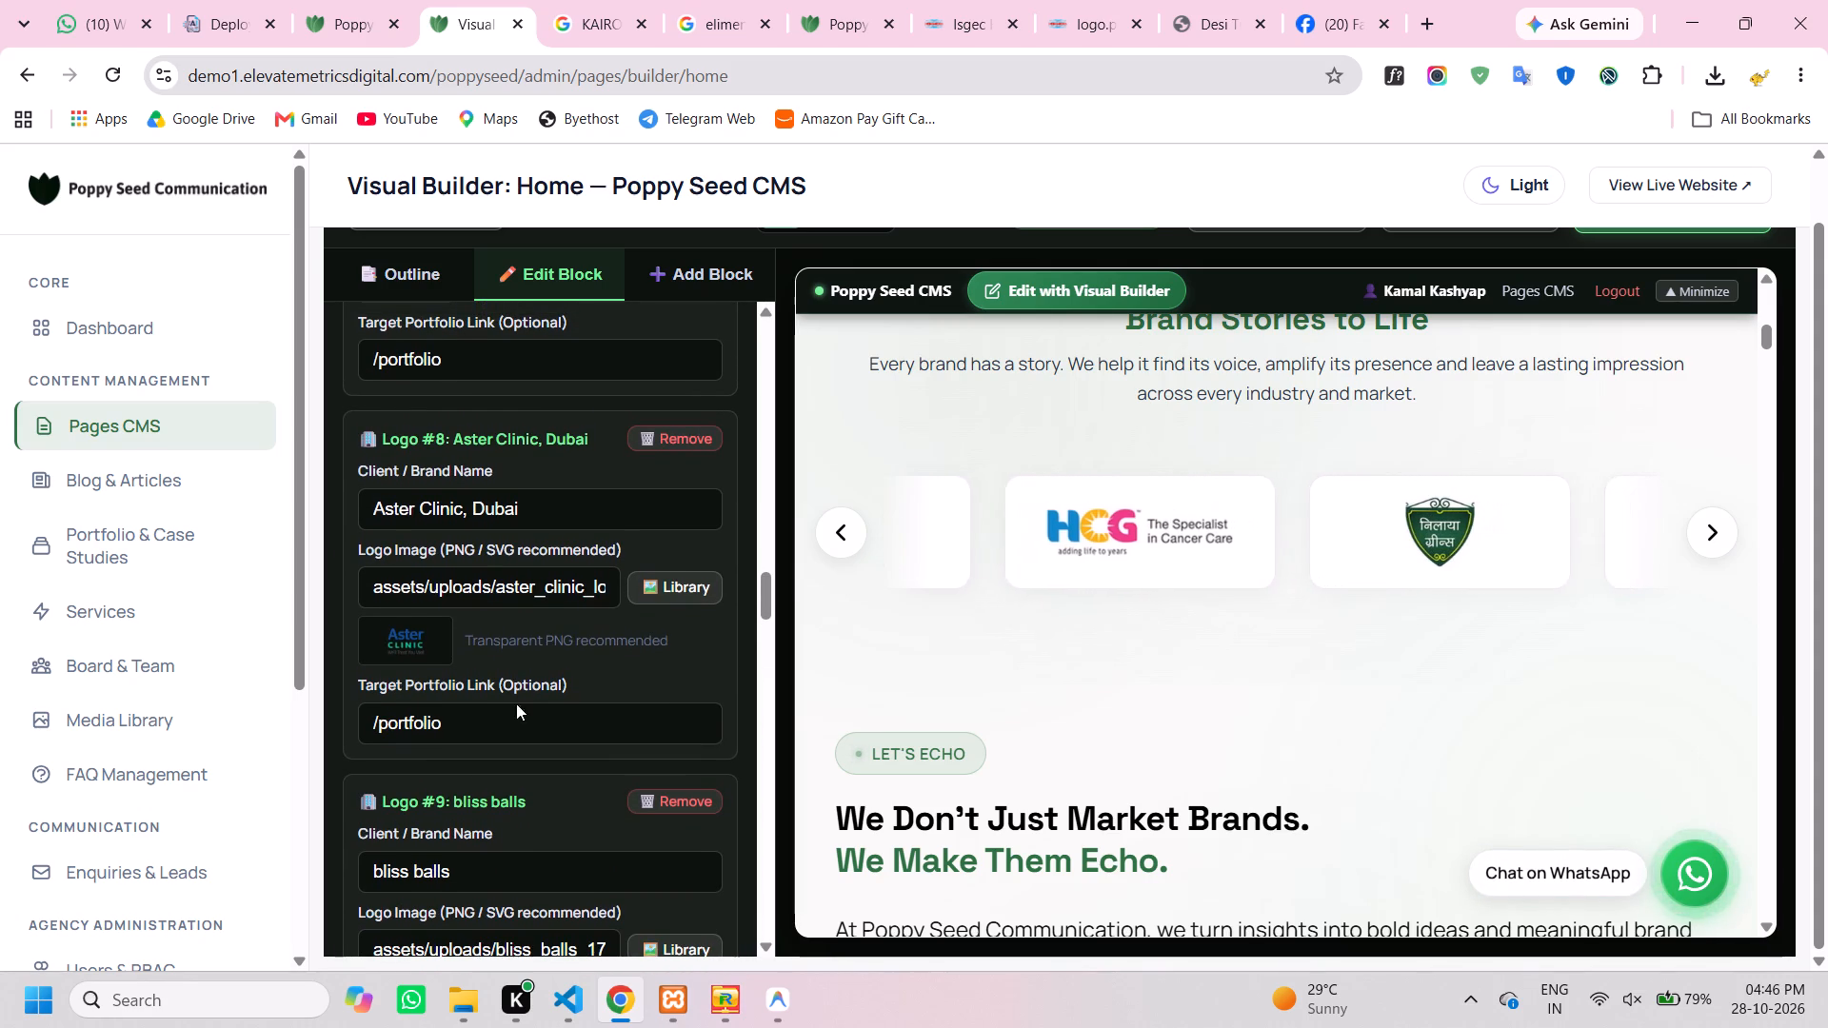
{"action": "scroll", "coordinate": [524, 763], "scroll_direction": "down", "scroll_amount": 1}
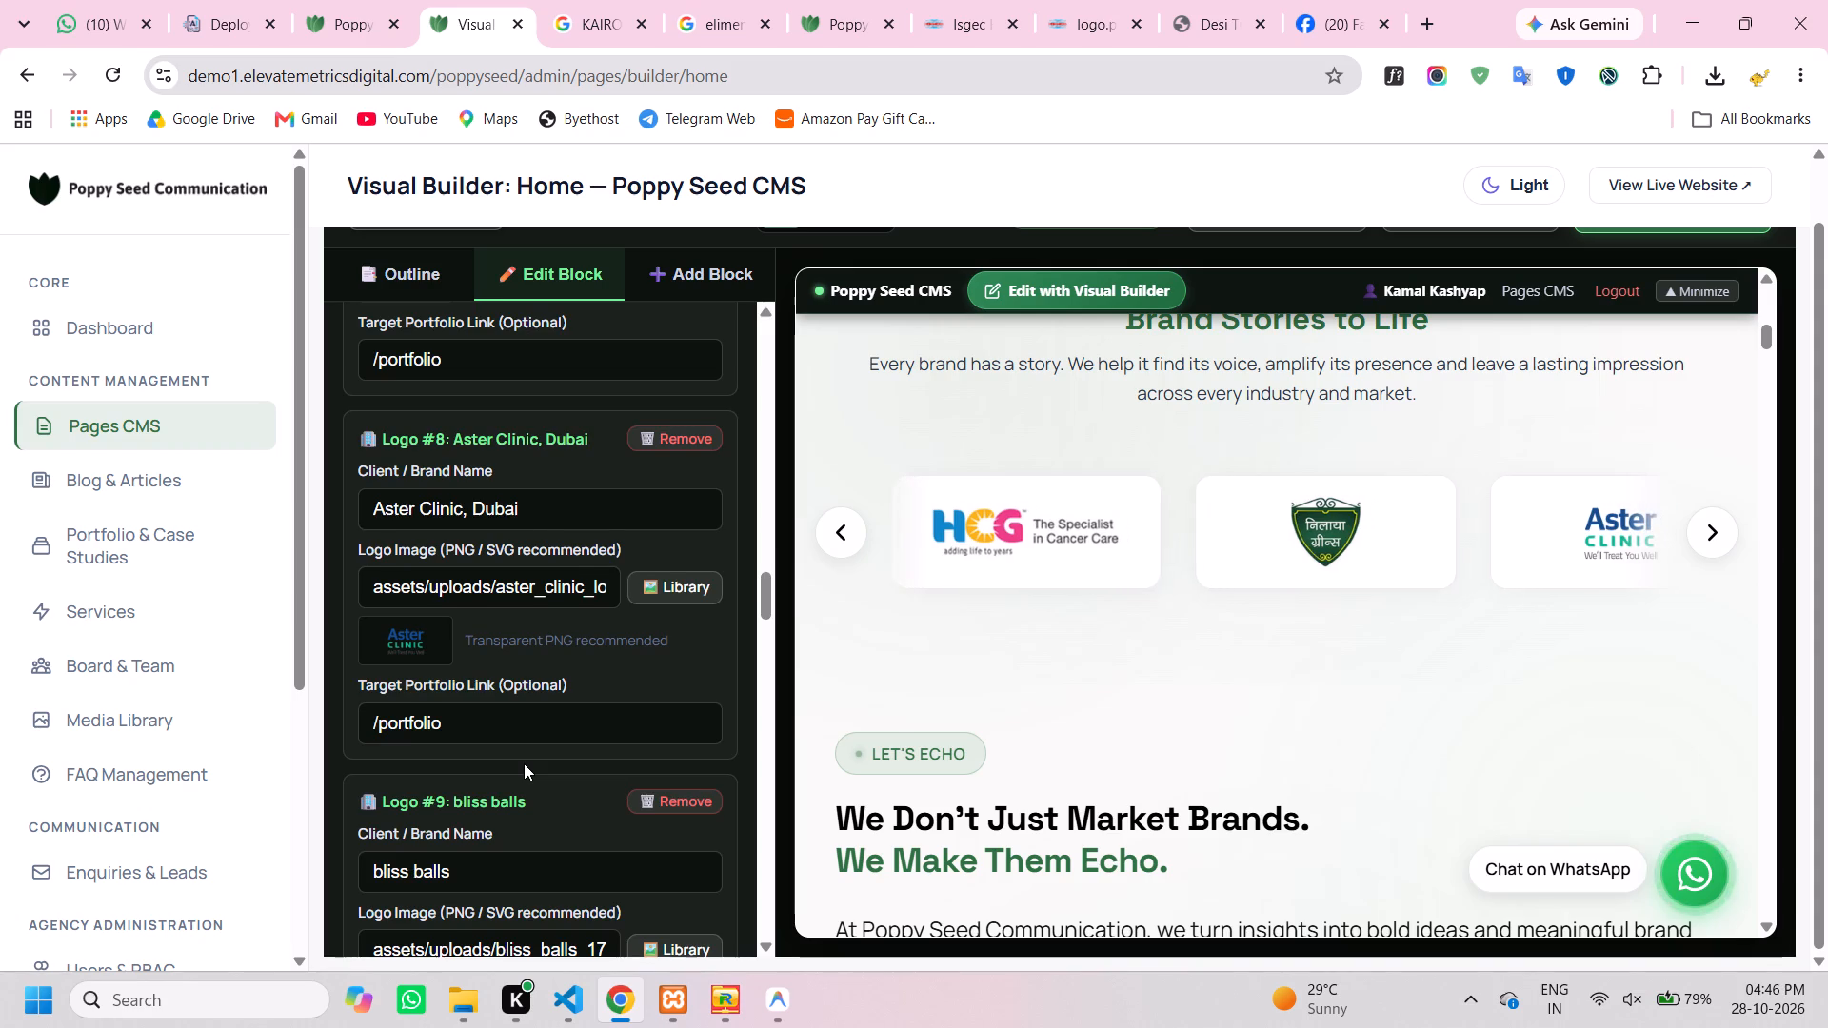
{"action": "scroll", "coordinate": [524, 763], "scroll_direction": "down", "scroll_amount": 3}
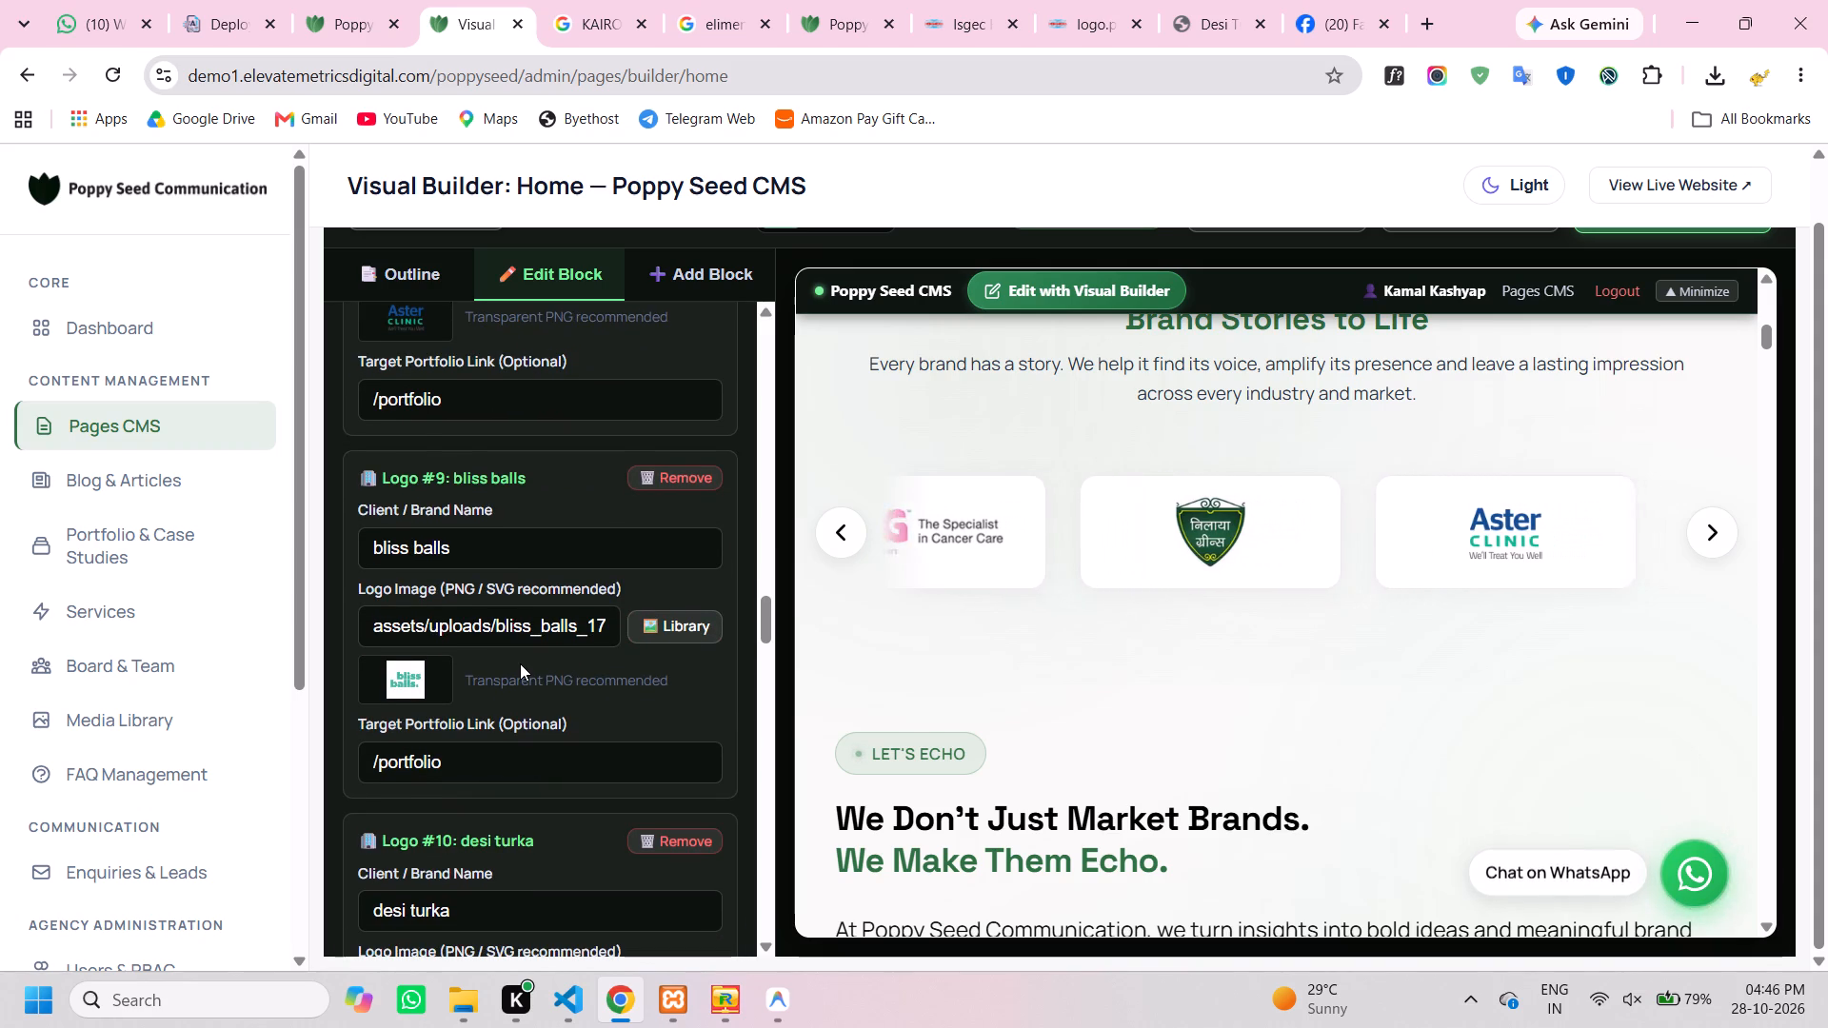
{"action": "left_click_drag", "start_coordinate": [491, 545], "coordinate": [353, 560]}
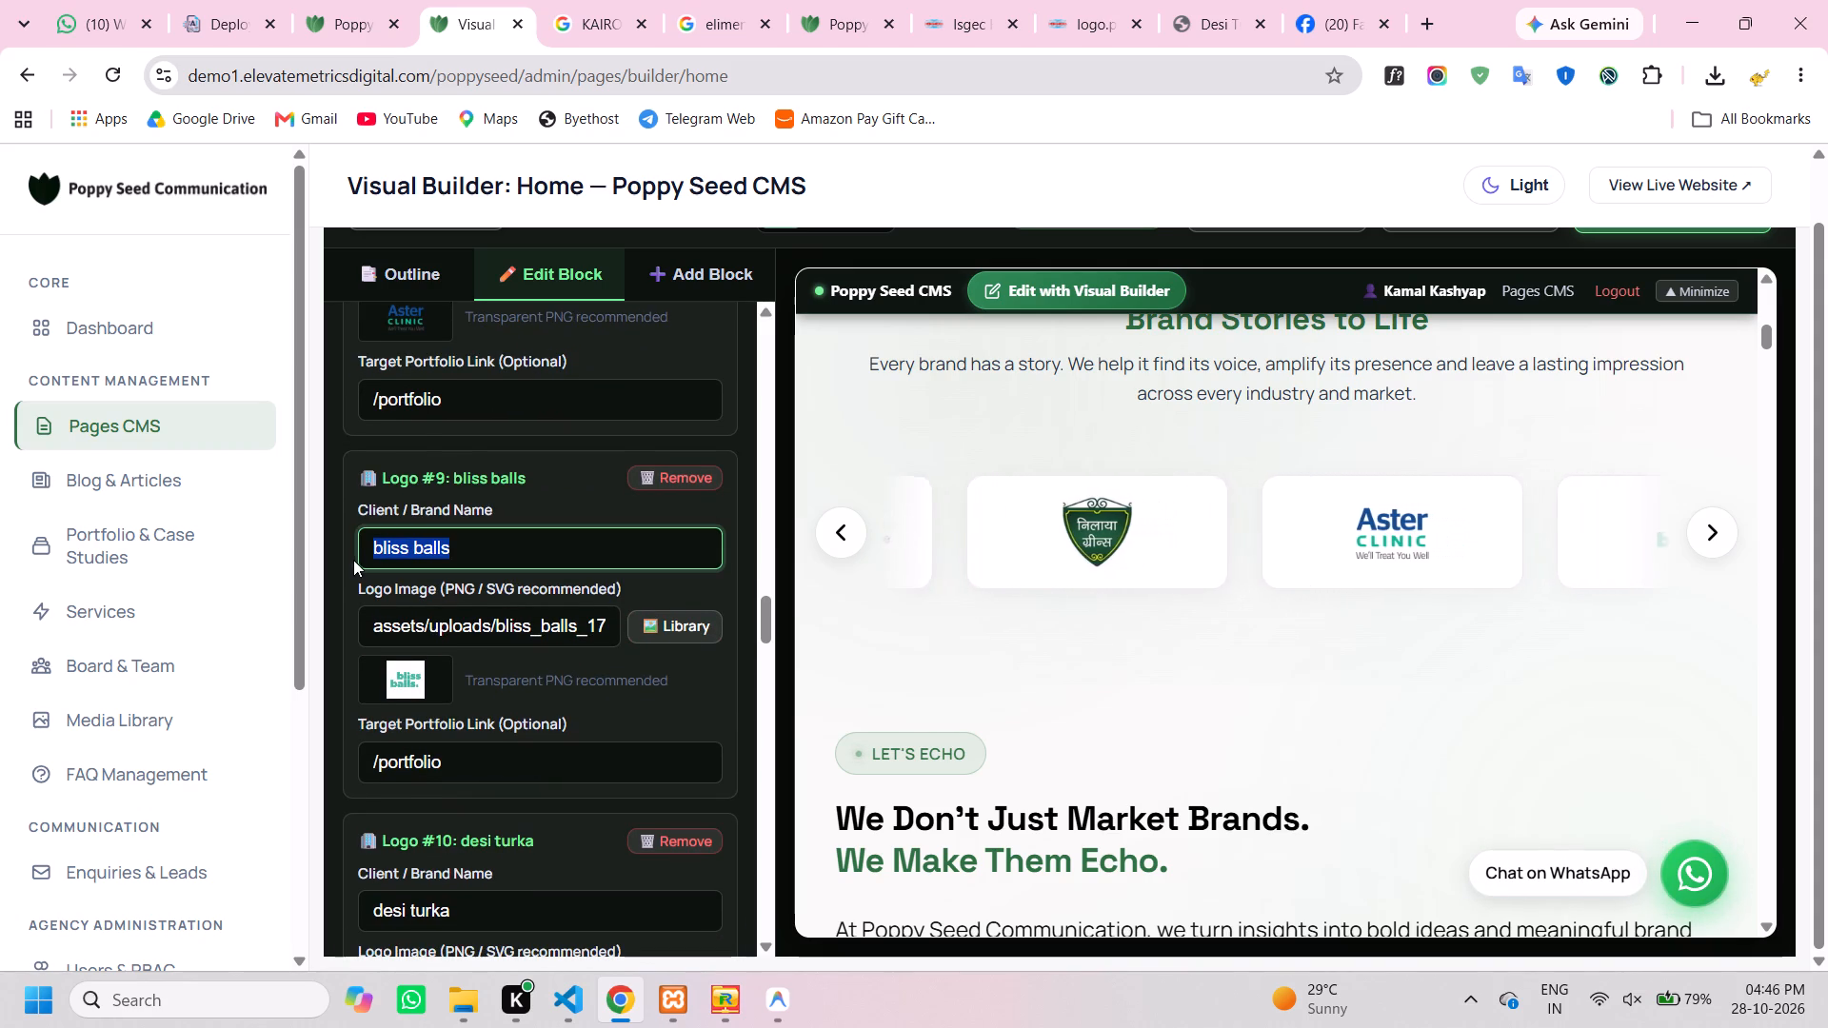
{"action": "left_click_drag", "start_coordinate": [353, 560], "coordinate": [352, 559]}
{"action": "key", "text": "ctrl+c"}
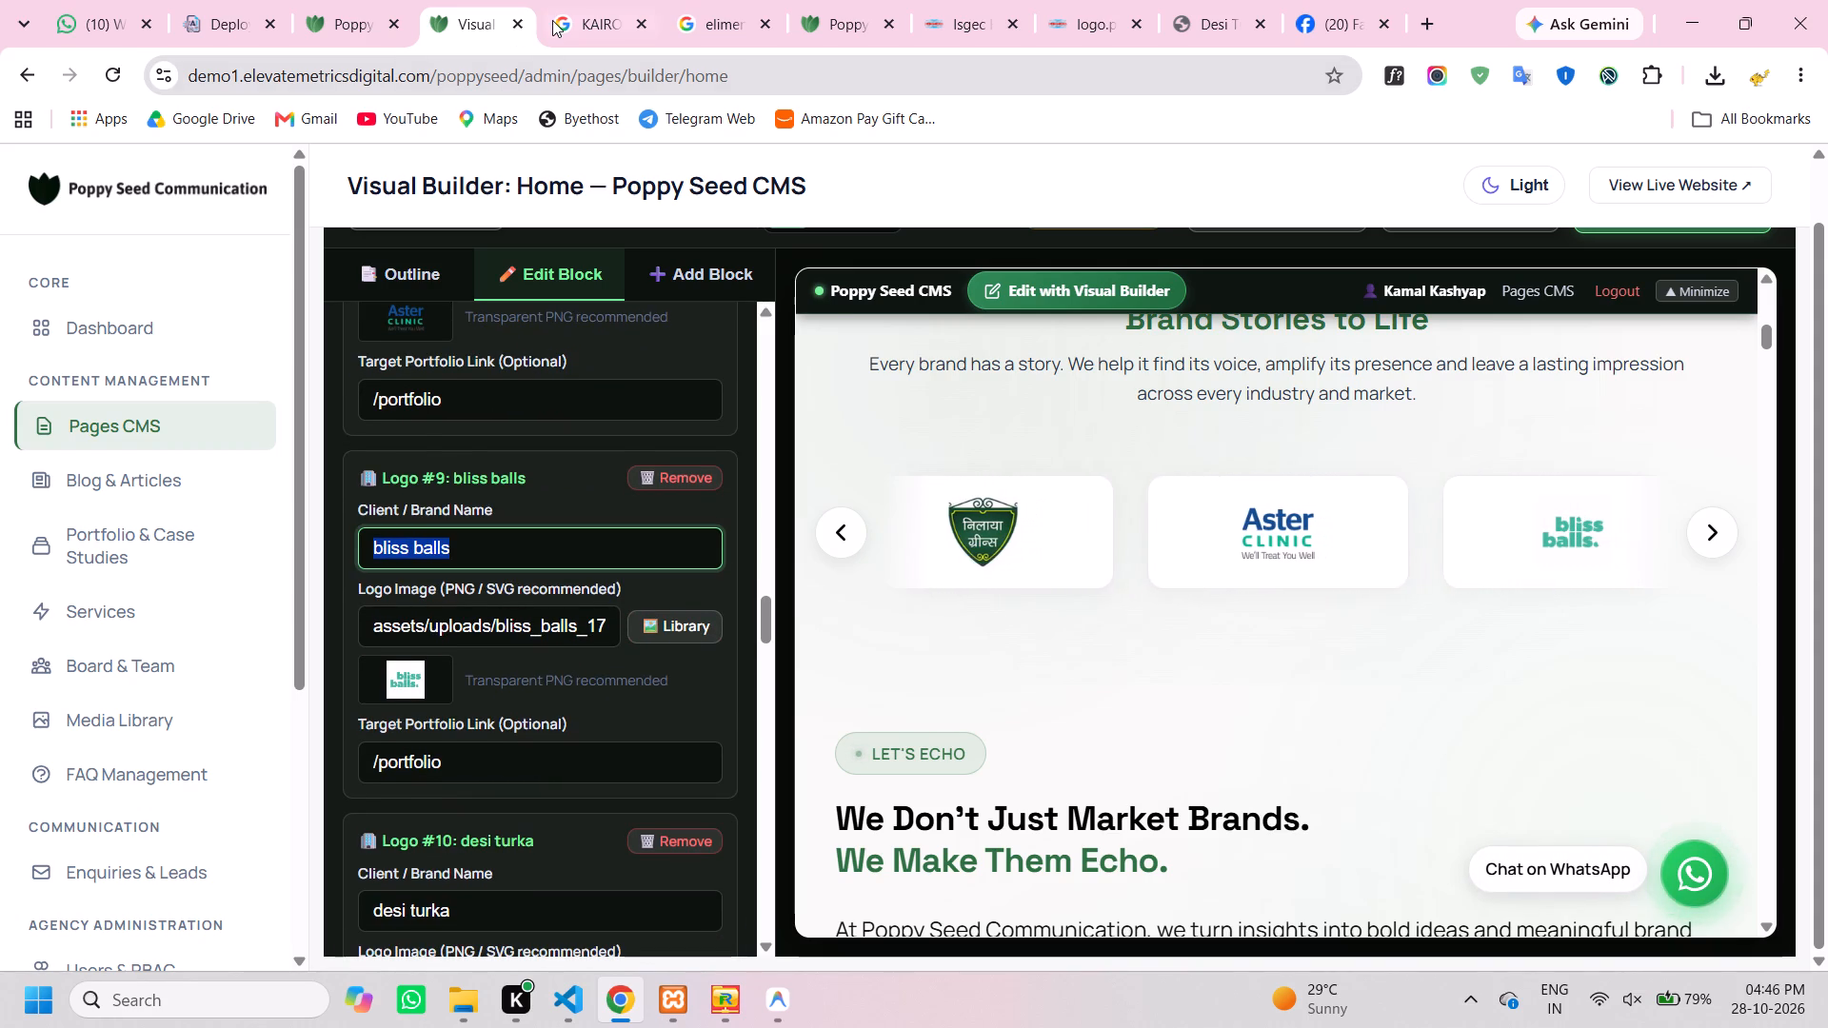
{"action": "left_click", "coordinate": [646, 16]}
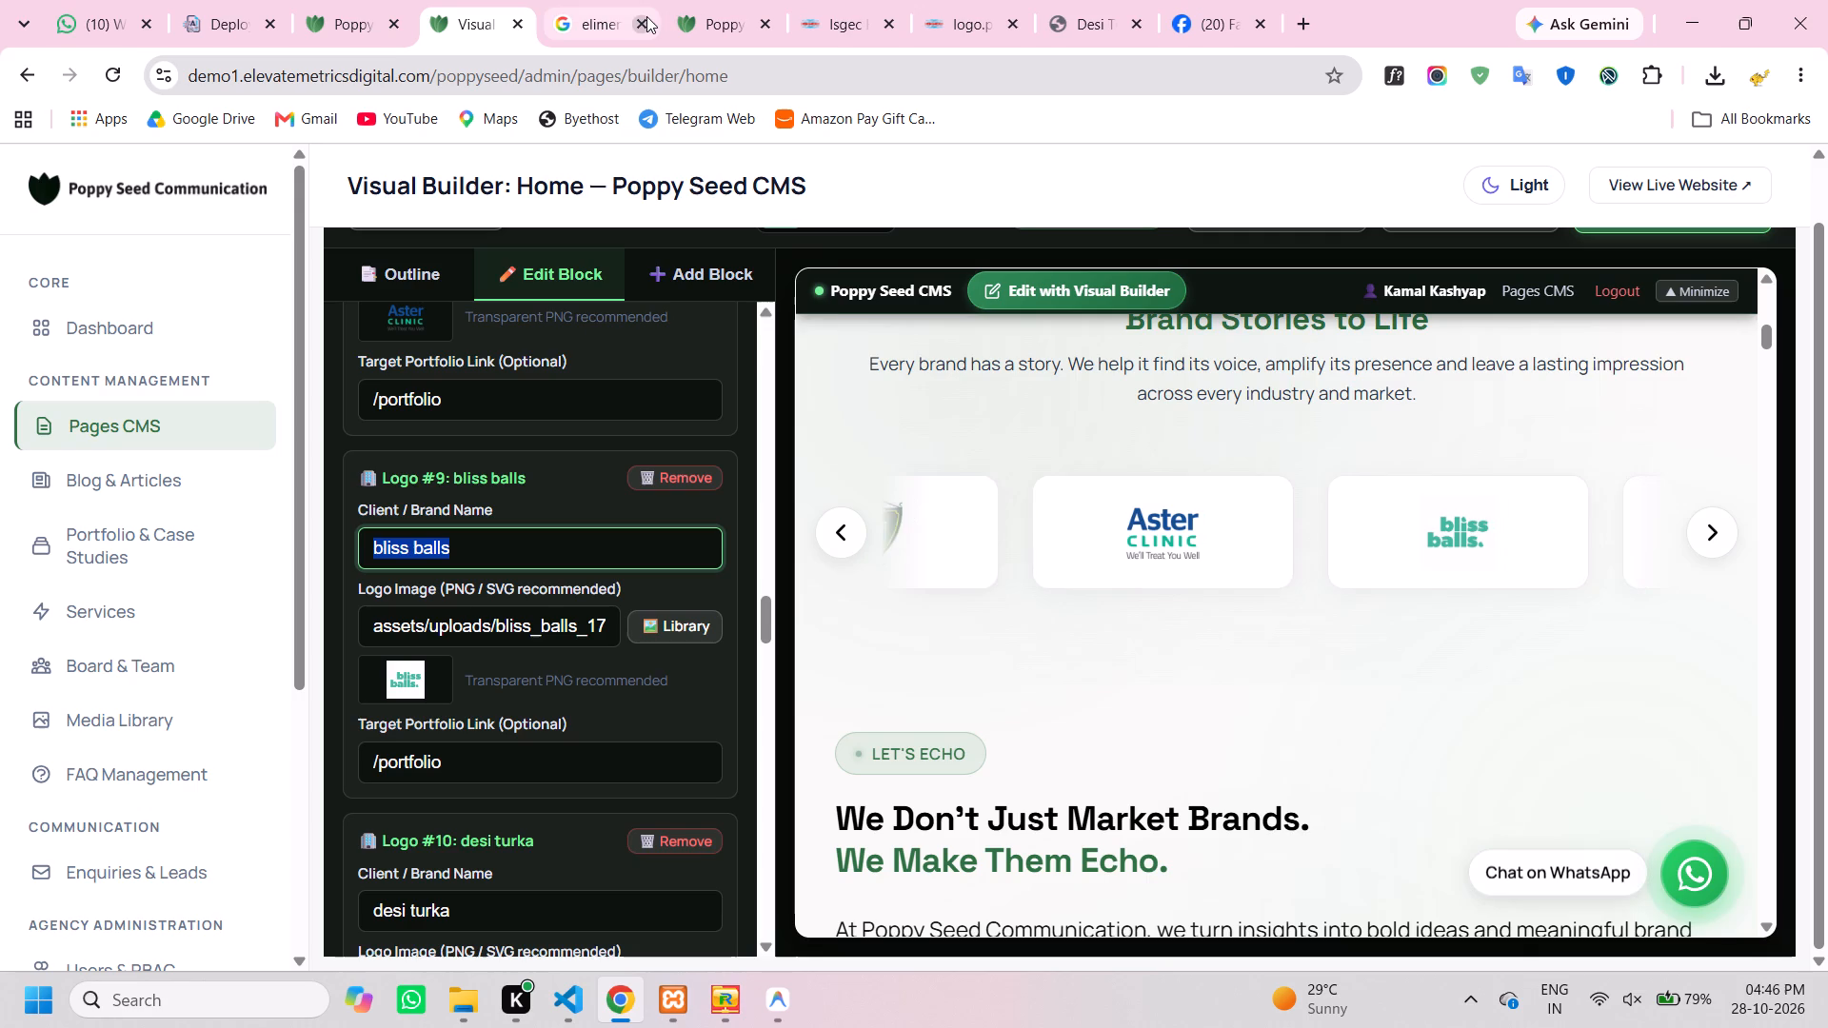
{"action": "left_click", "coordinate": [588, 20]}
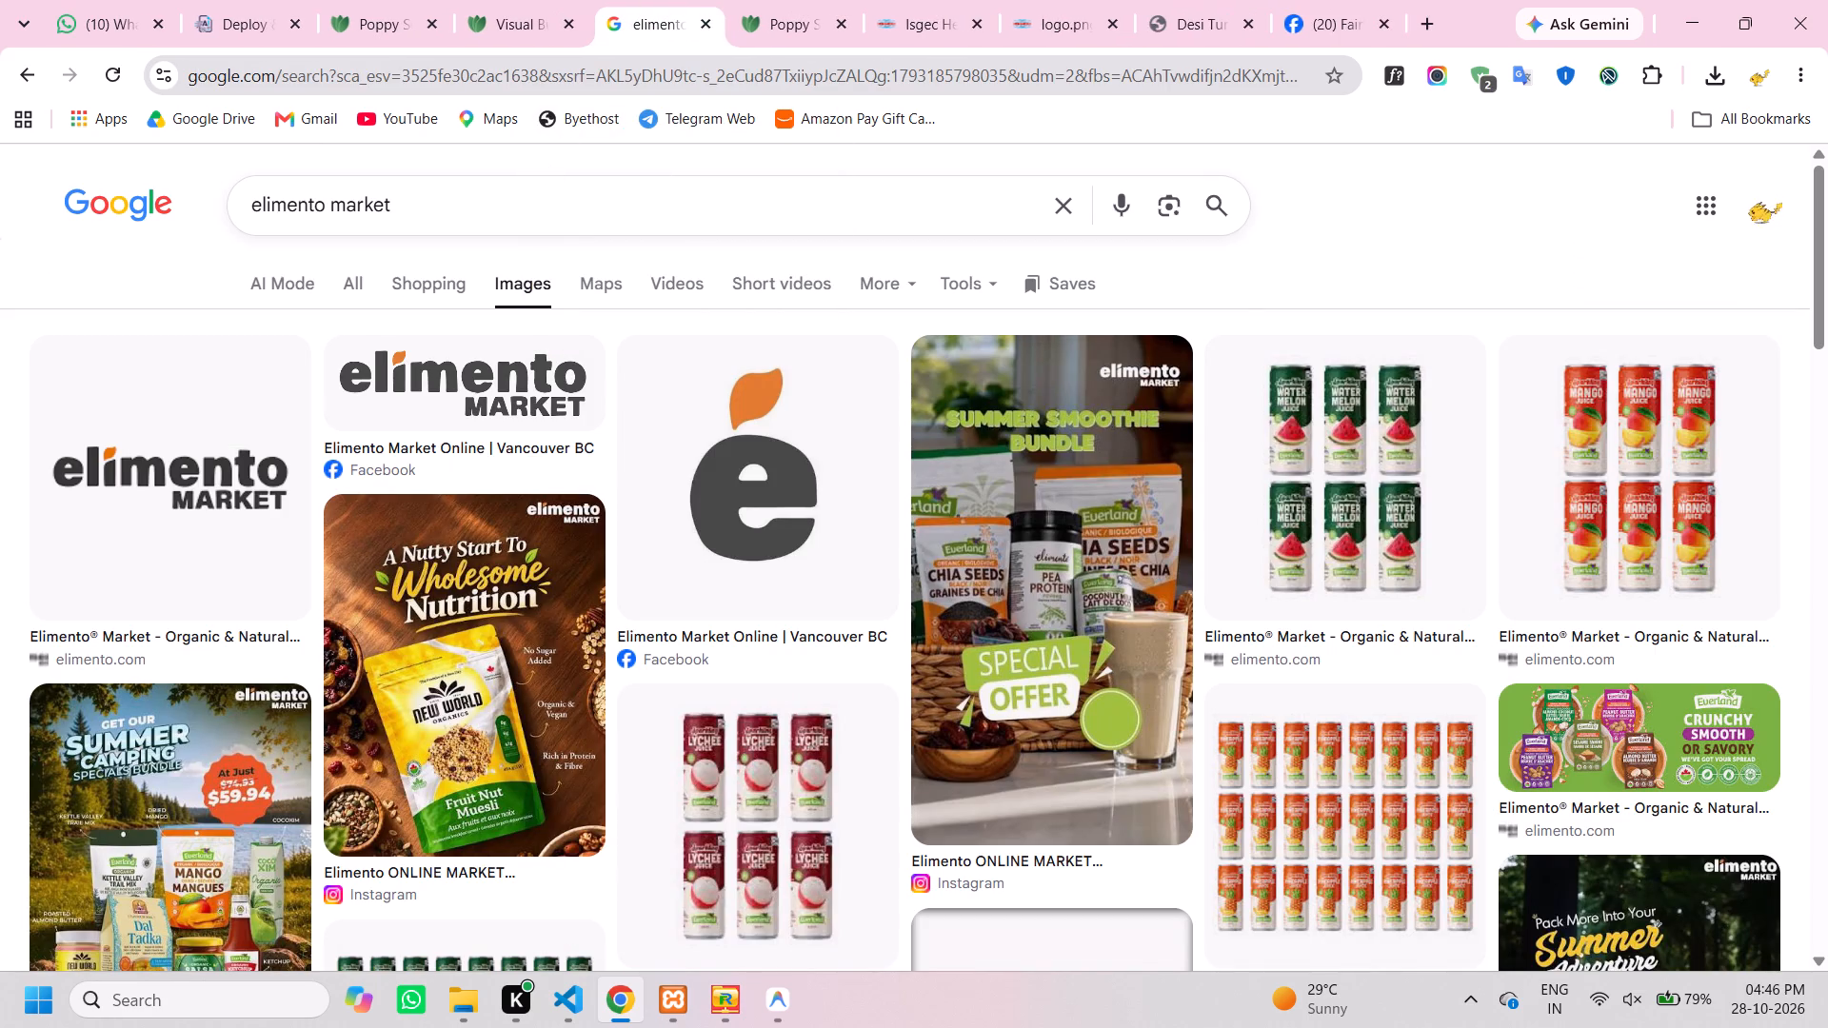
{"action": "left_click", "coordinate": [537, 203]}
{"action": "key", "text": "ctrl+a"}
{"action": "key", "text": "ctrl+v"}
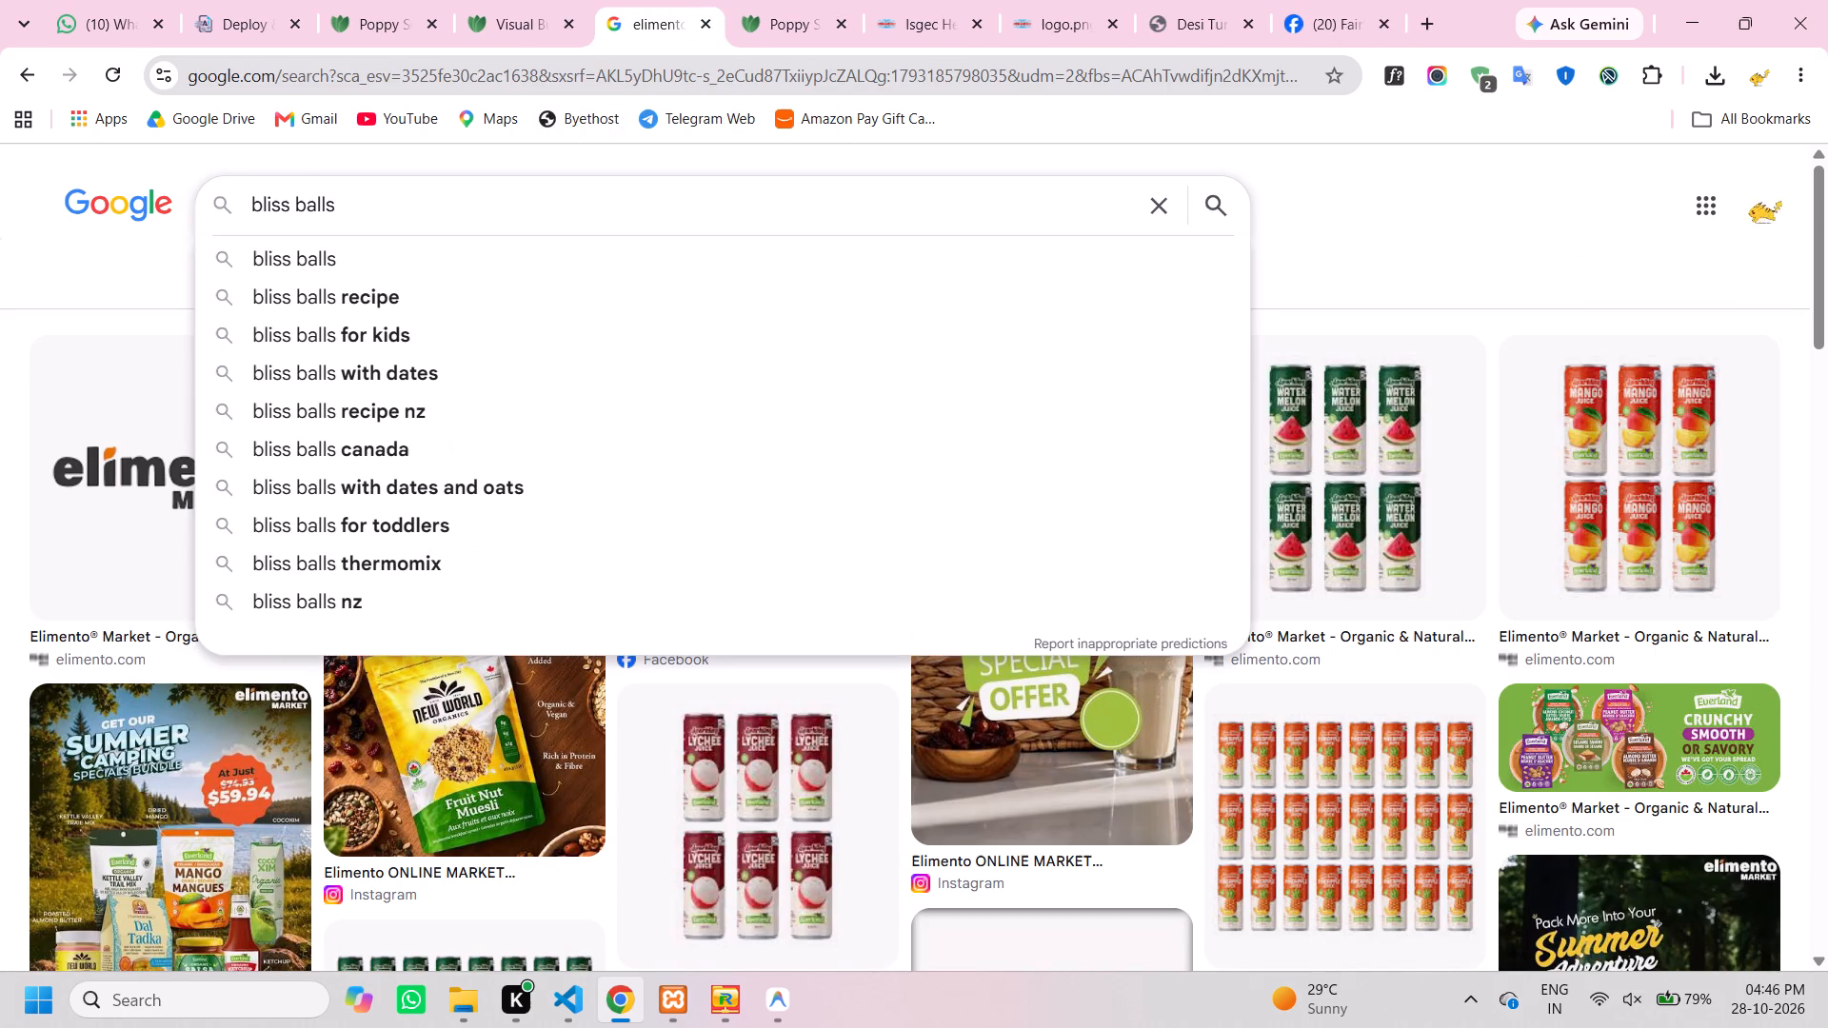
{"action": "key", "text": "Return"}
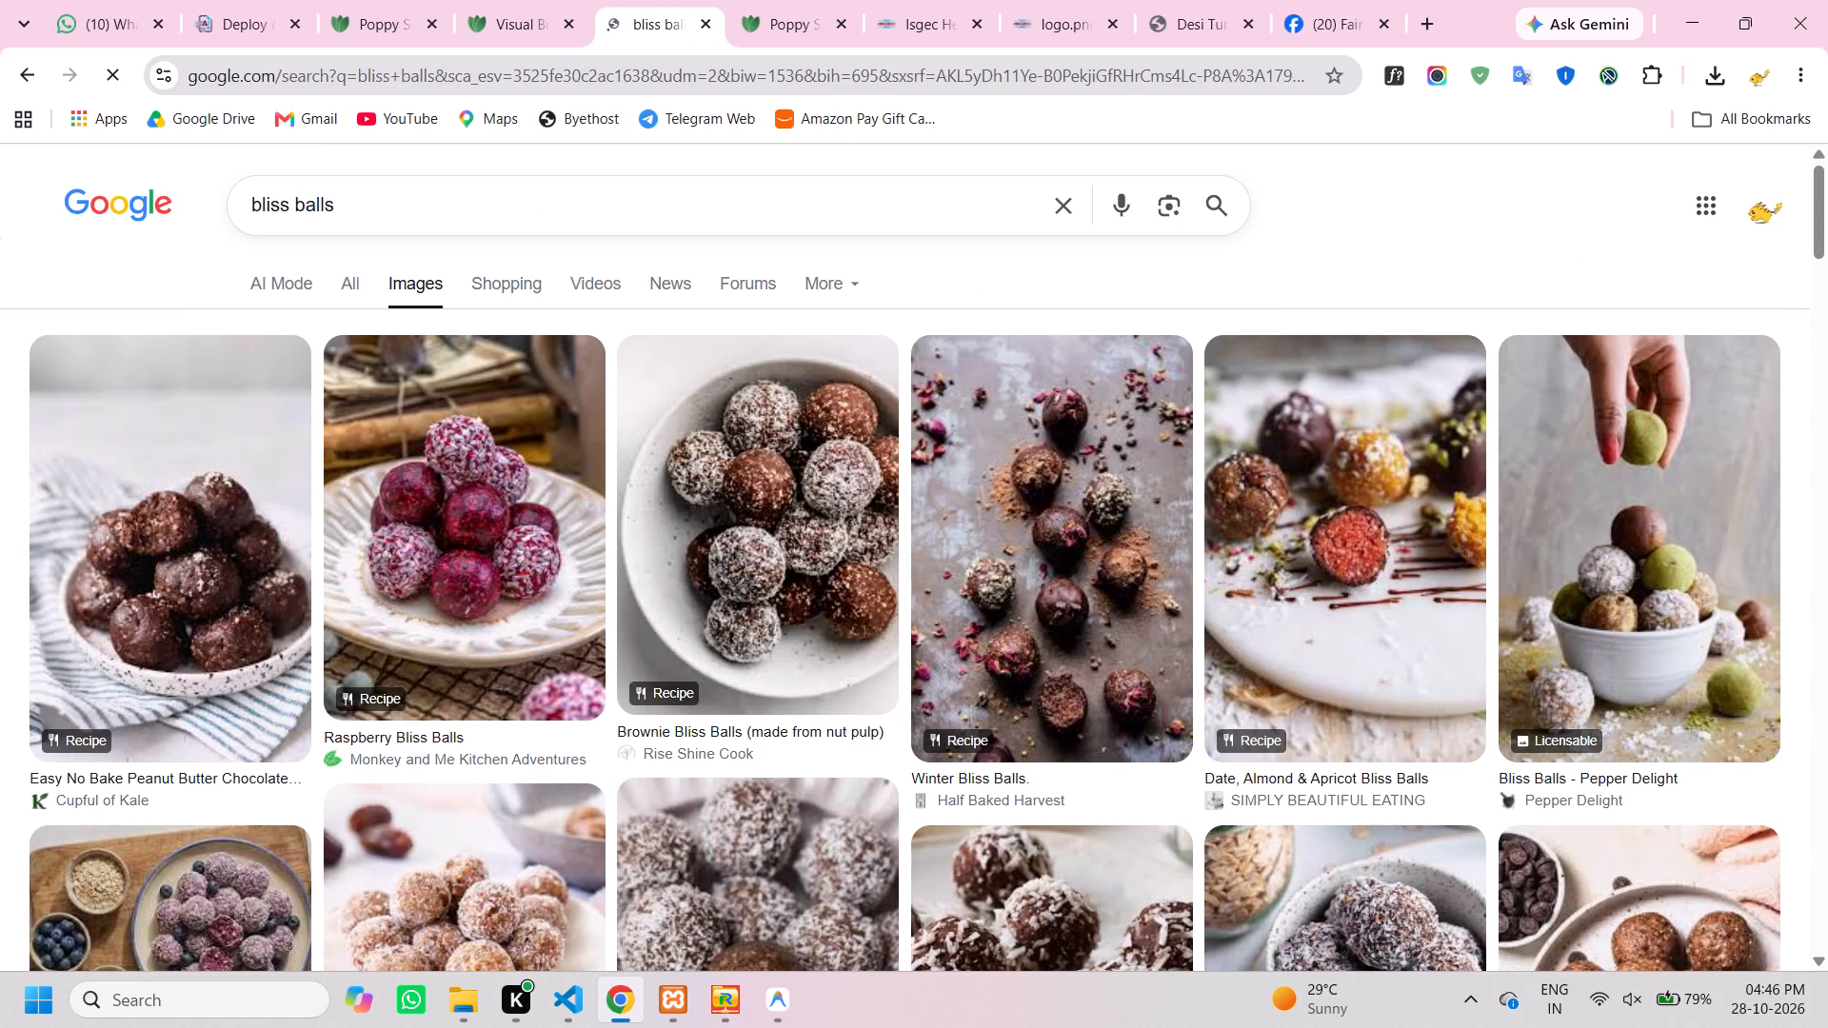
Look through the bliss balls image and web results for the brand, checking against its logo in the live home page slider.
{"action": "scroll", "coordinate": [708, 656], "scroll_direction": "down", "scroll_amount": 11}
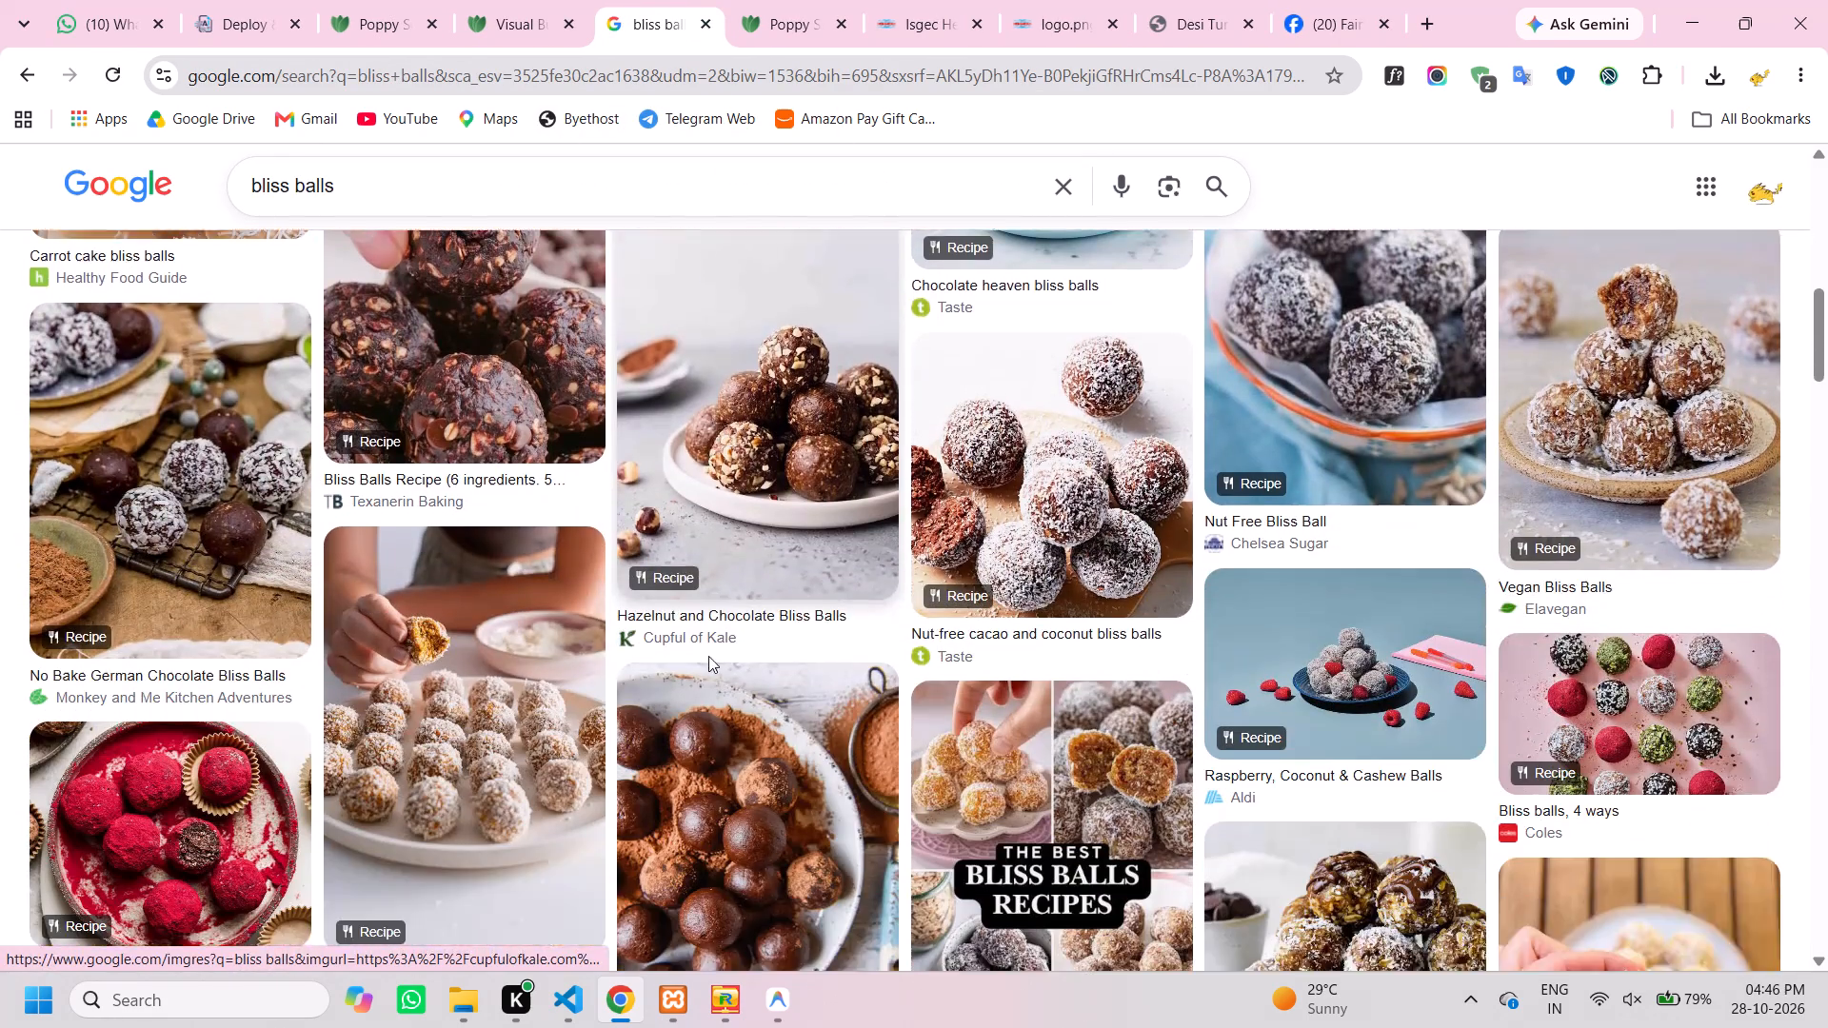
{"action": "scroll", "coordinate": [708, 656], "scroll_direction": "up", "scroll_amount": 9}
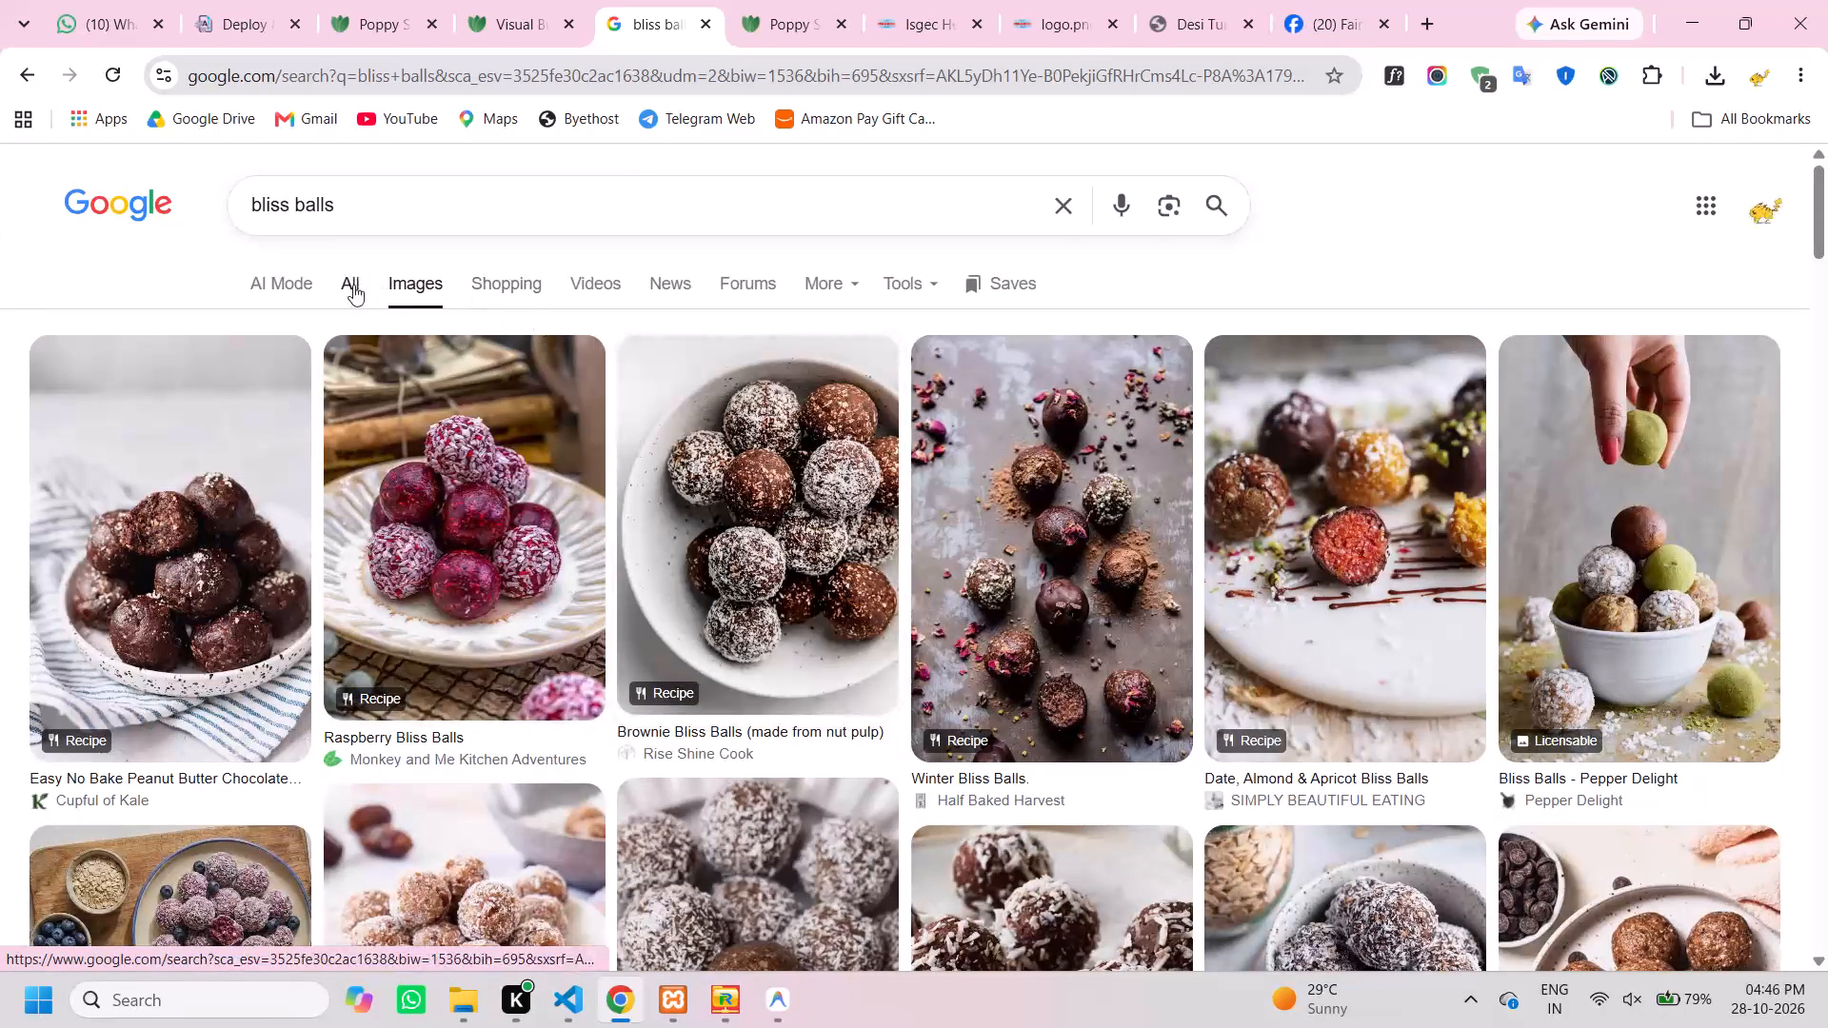
{"action": "left_click", "coordinate": [352, 285]}
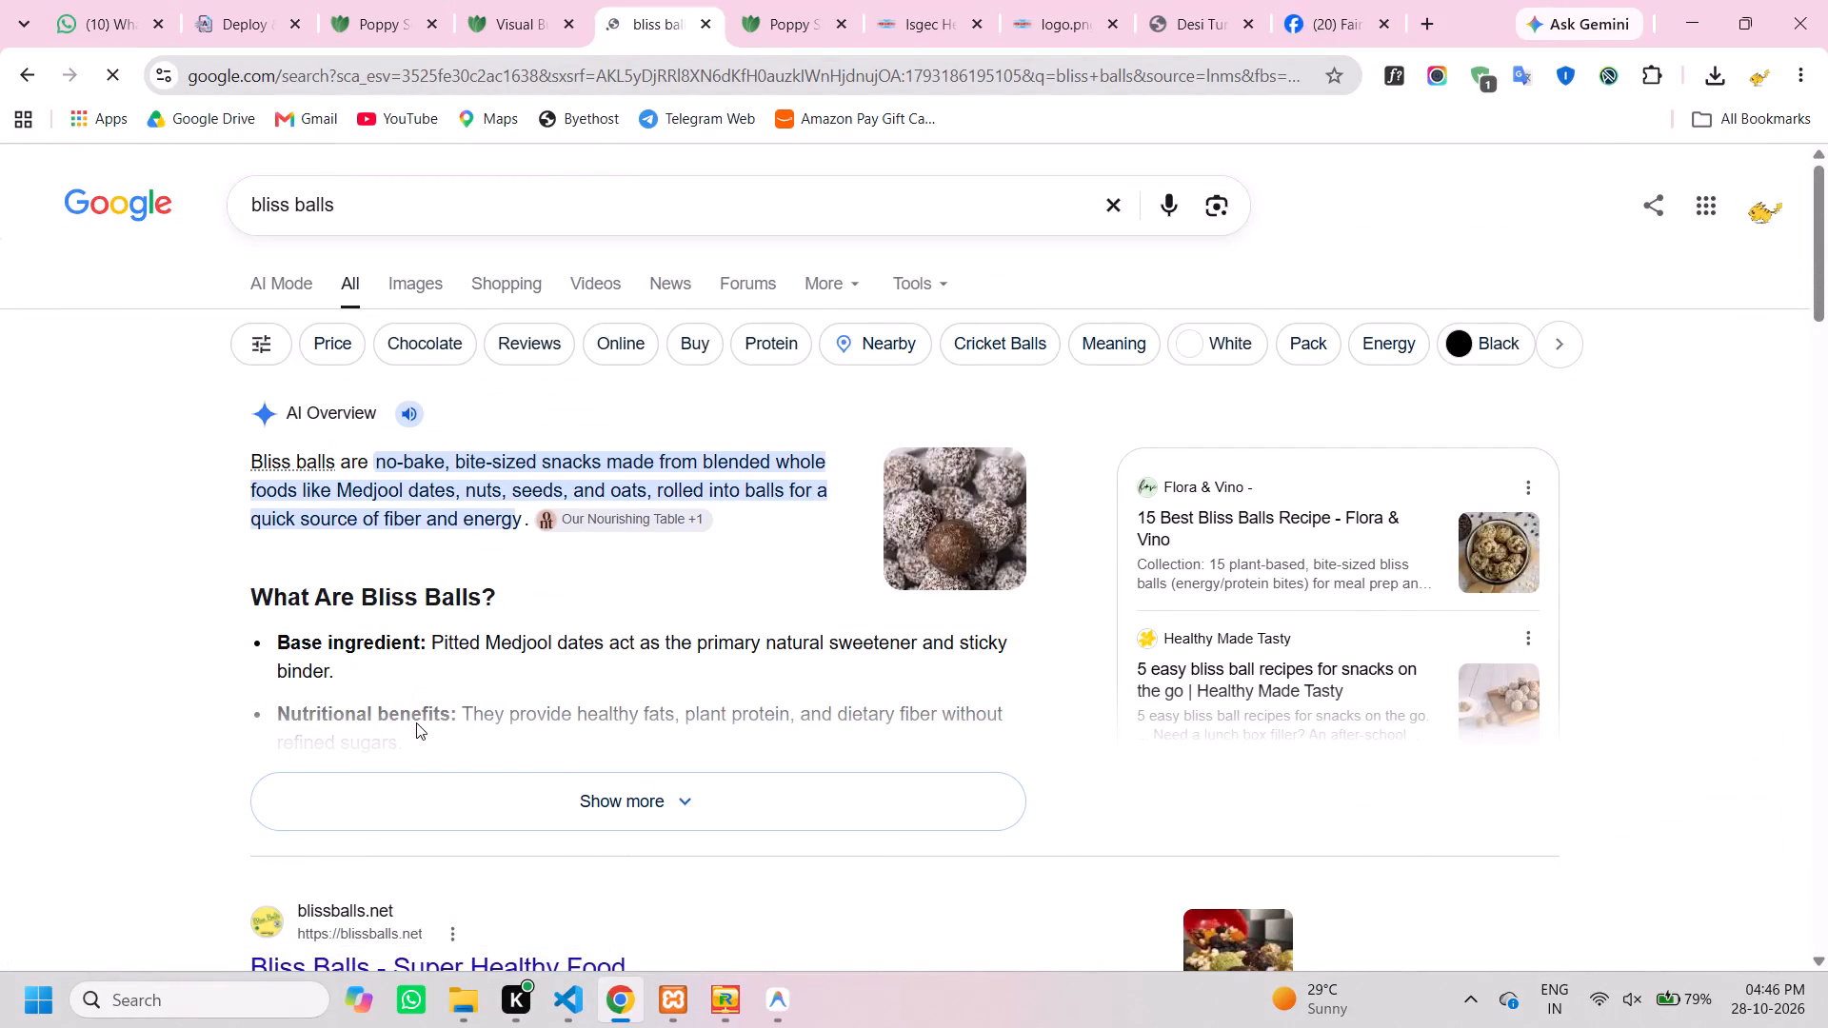
{"action": "scroll", "coordinate": [416, 722], "scroll_direction": "down", "scroll_amount": 2}
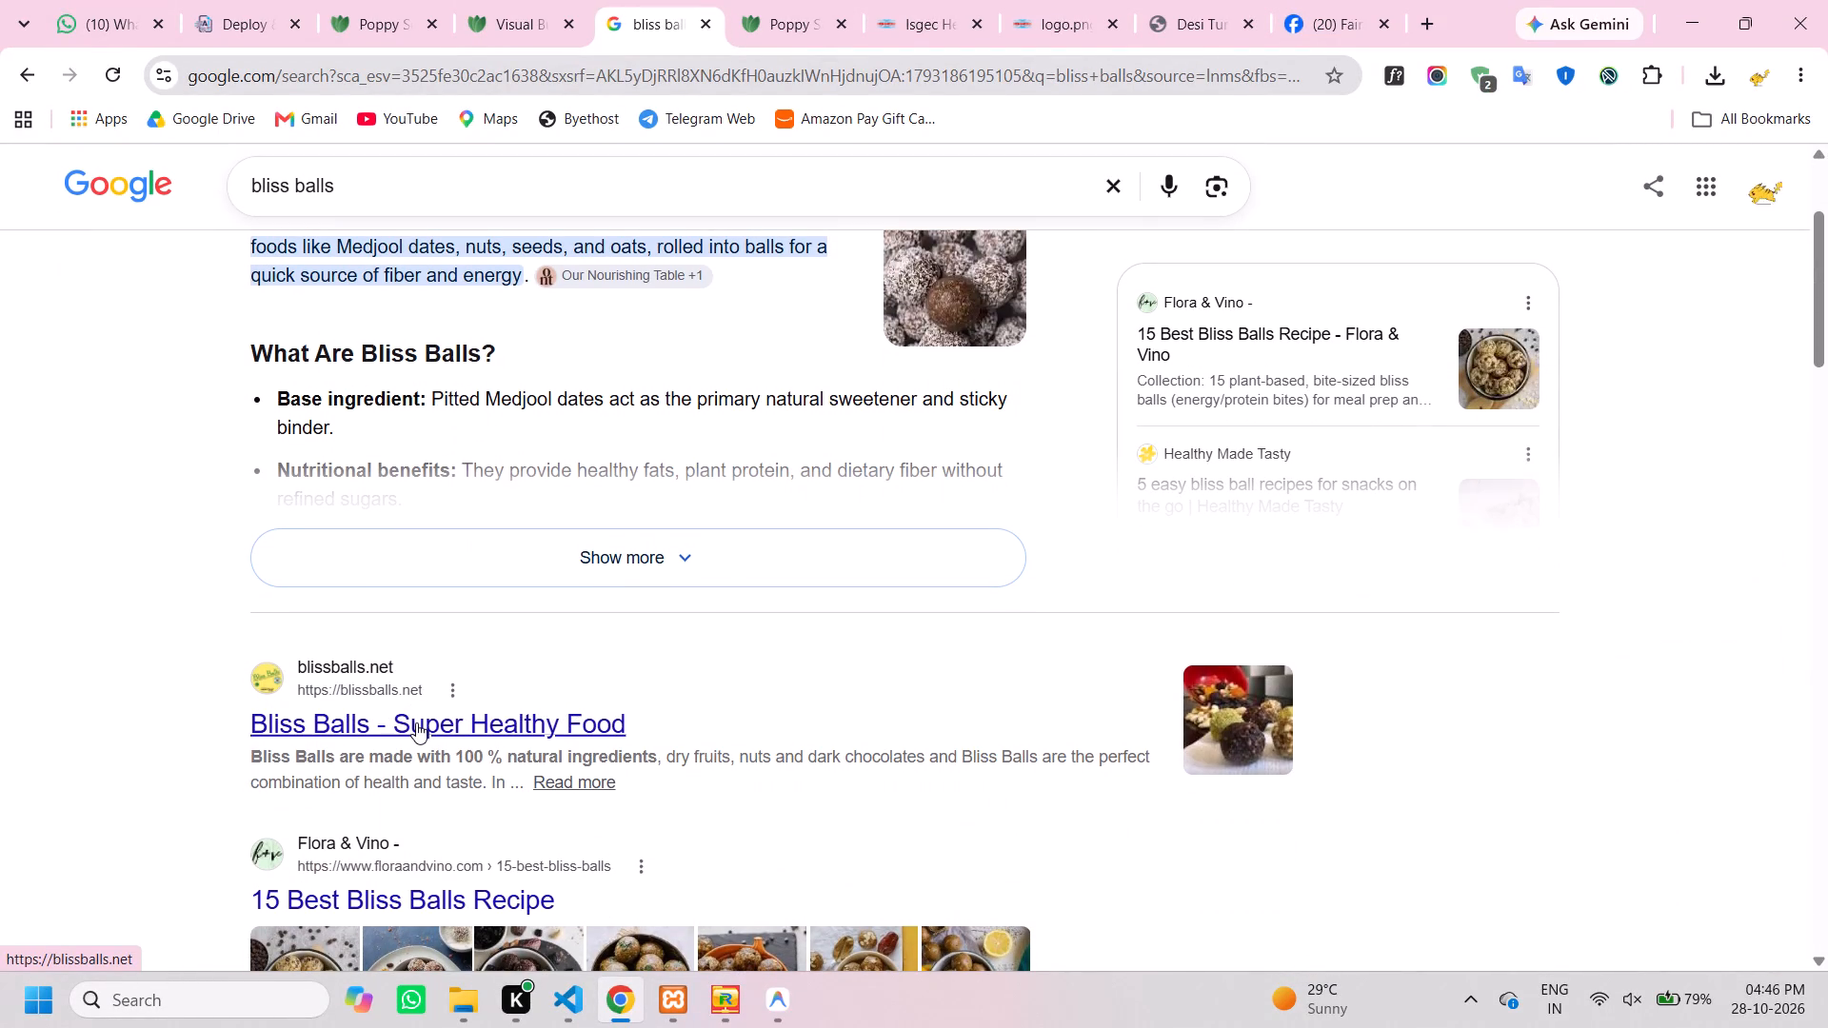
{"action": "scroll", "coordinate": [416, 722], "scroll_direction": "down", "scroll_amount": 8}
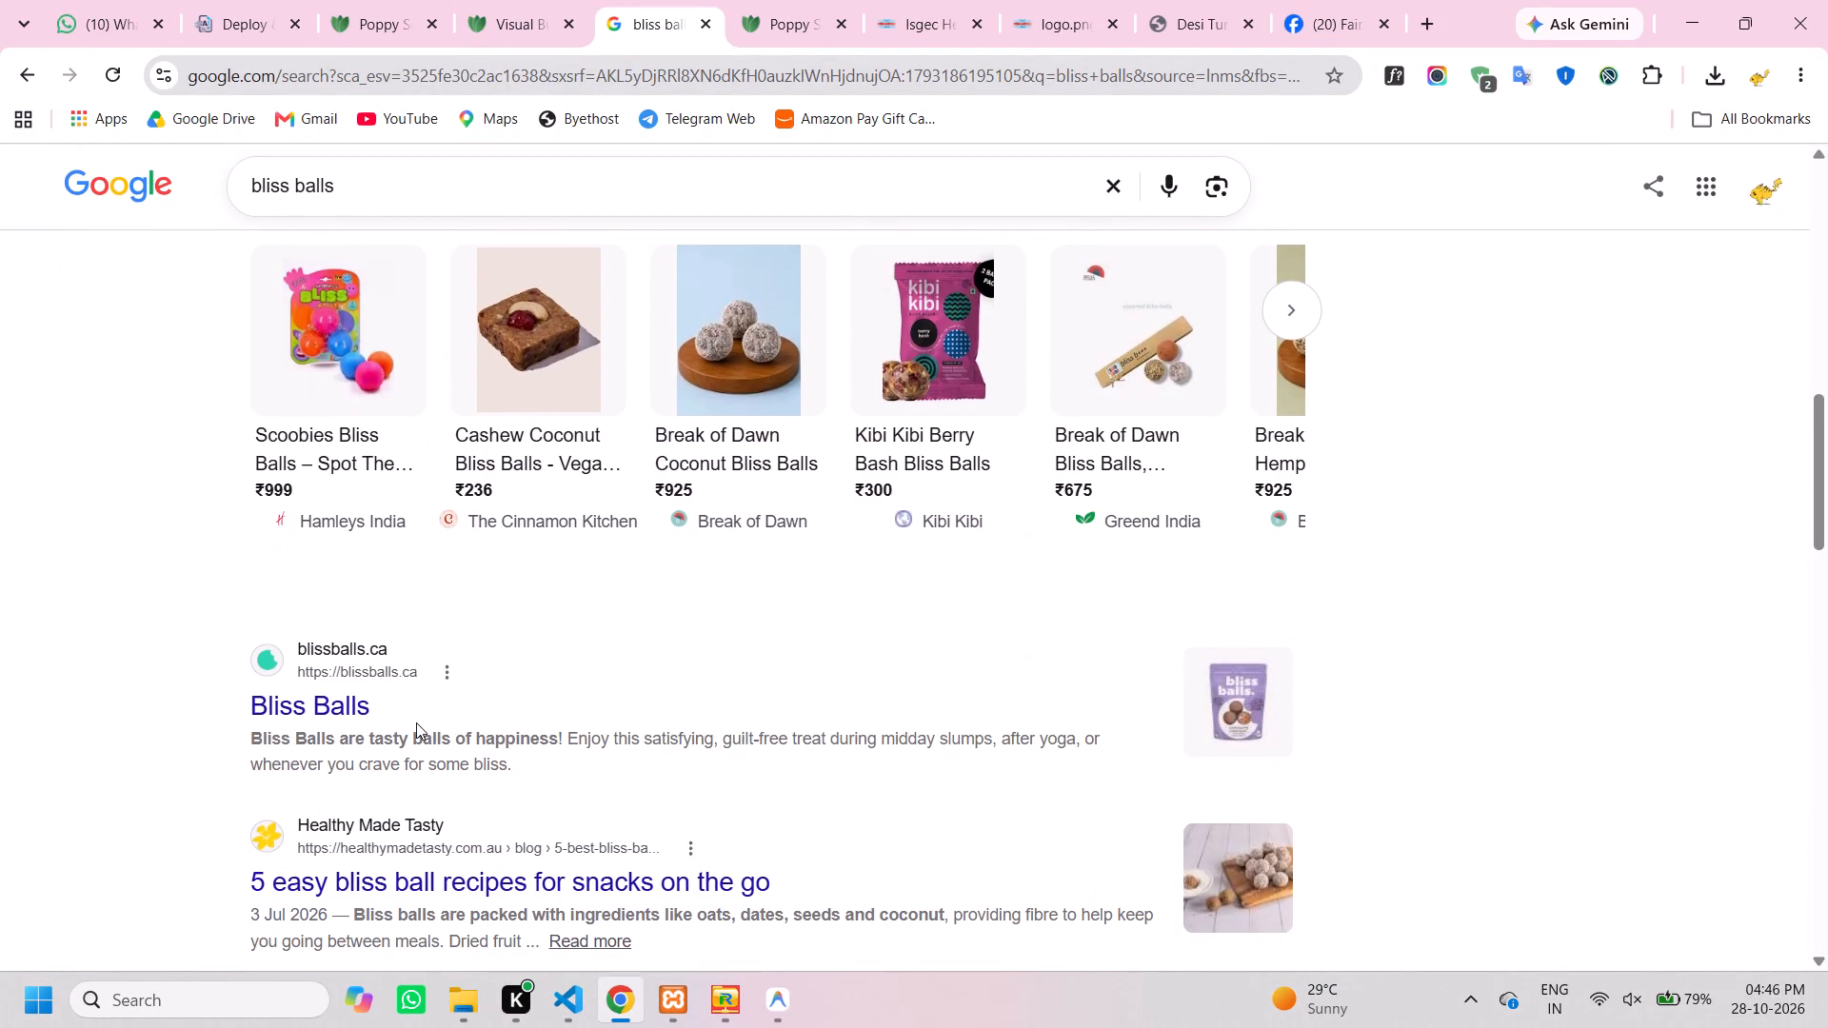
{"action": "scroll", "coordinate": [416, 722], "scroll_direction": "down", "scroll_amount": 4}
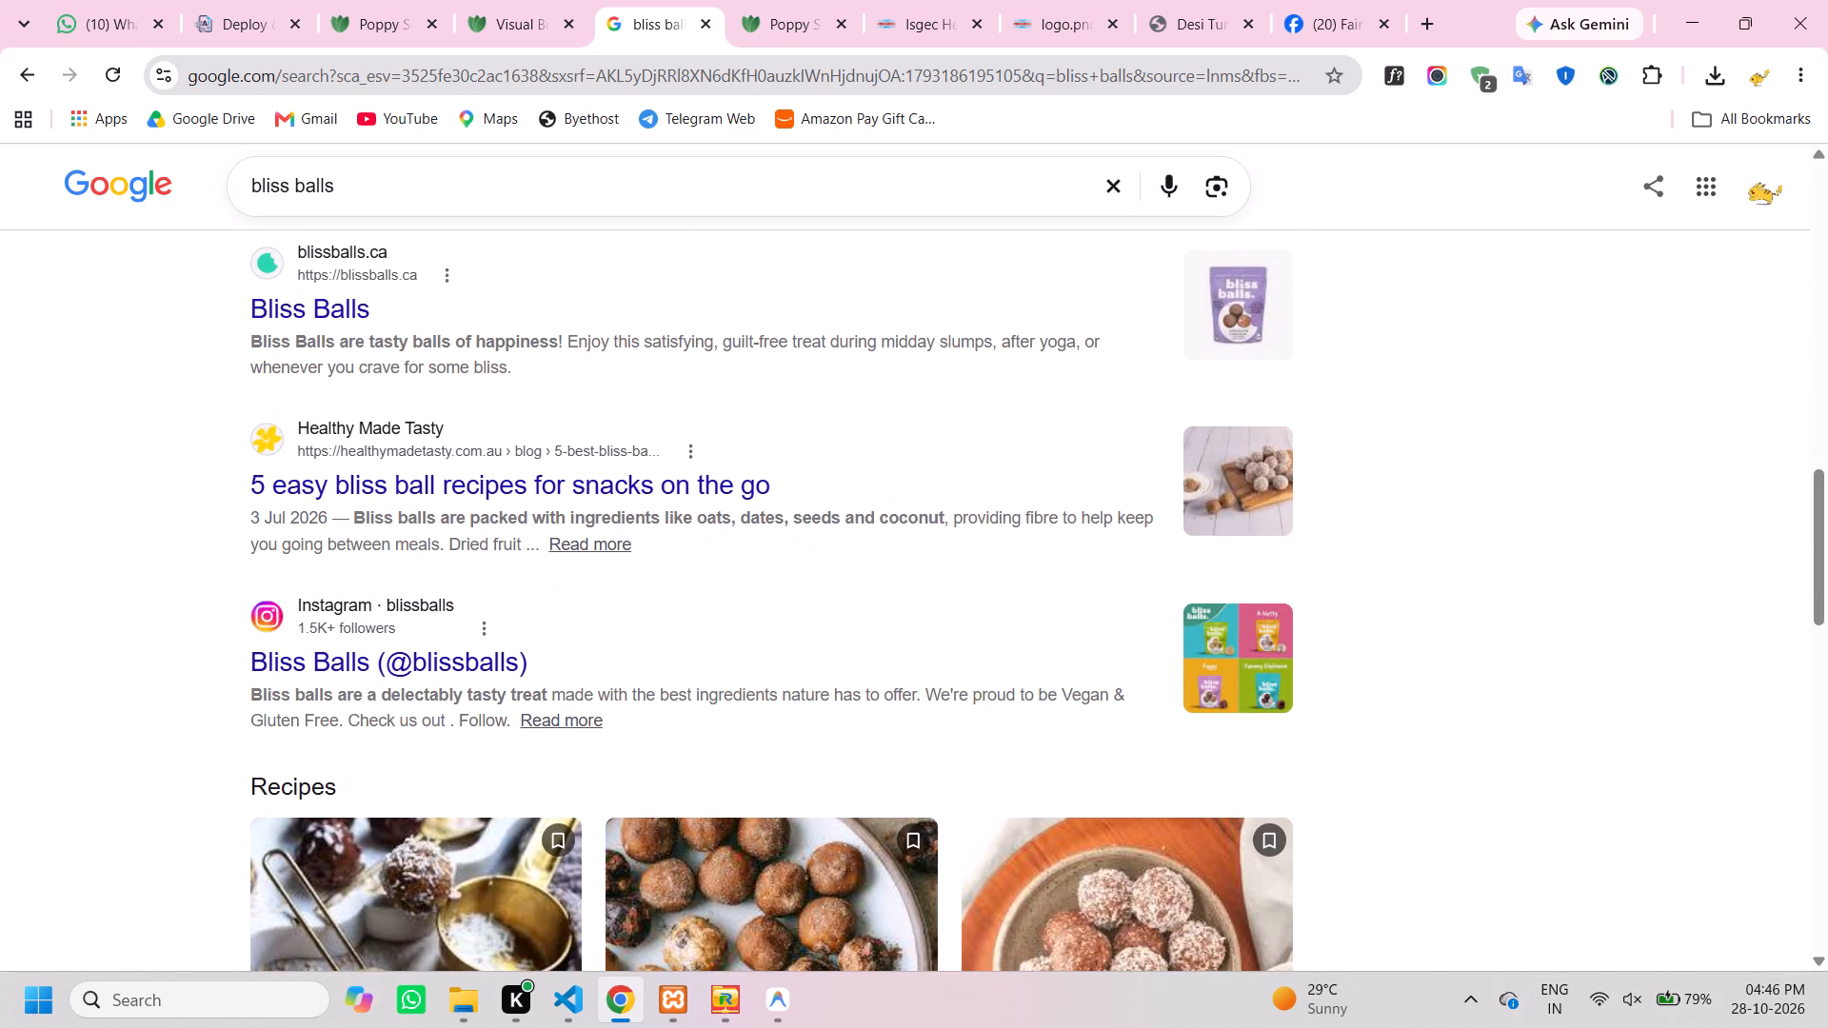
{"action": "scroll", "coordinate": [416, 722], "scroll_direction": "down", "scroll_amount": 1}
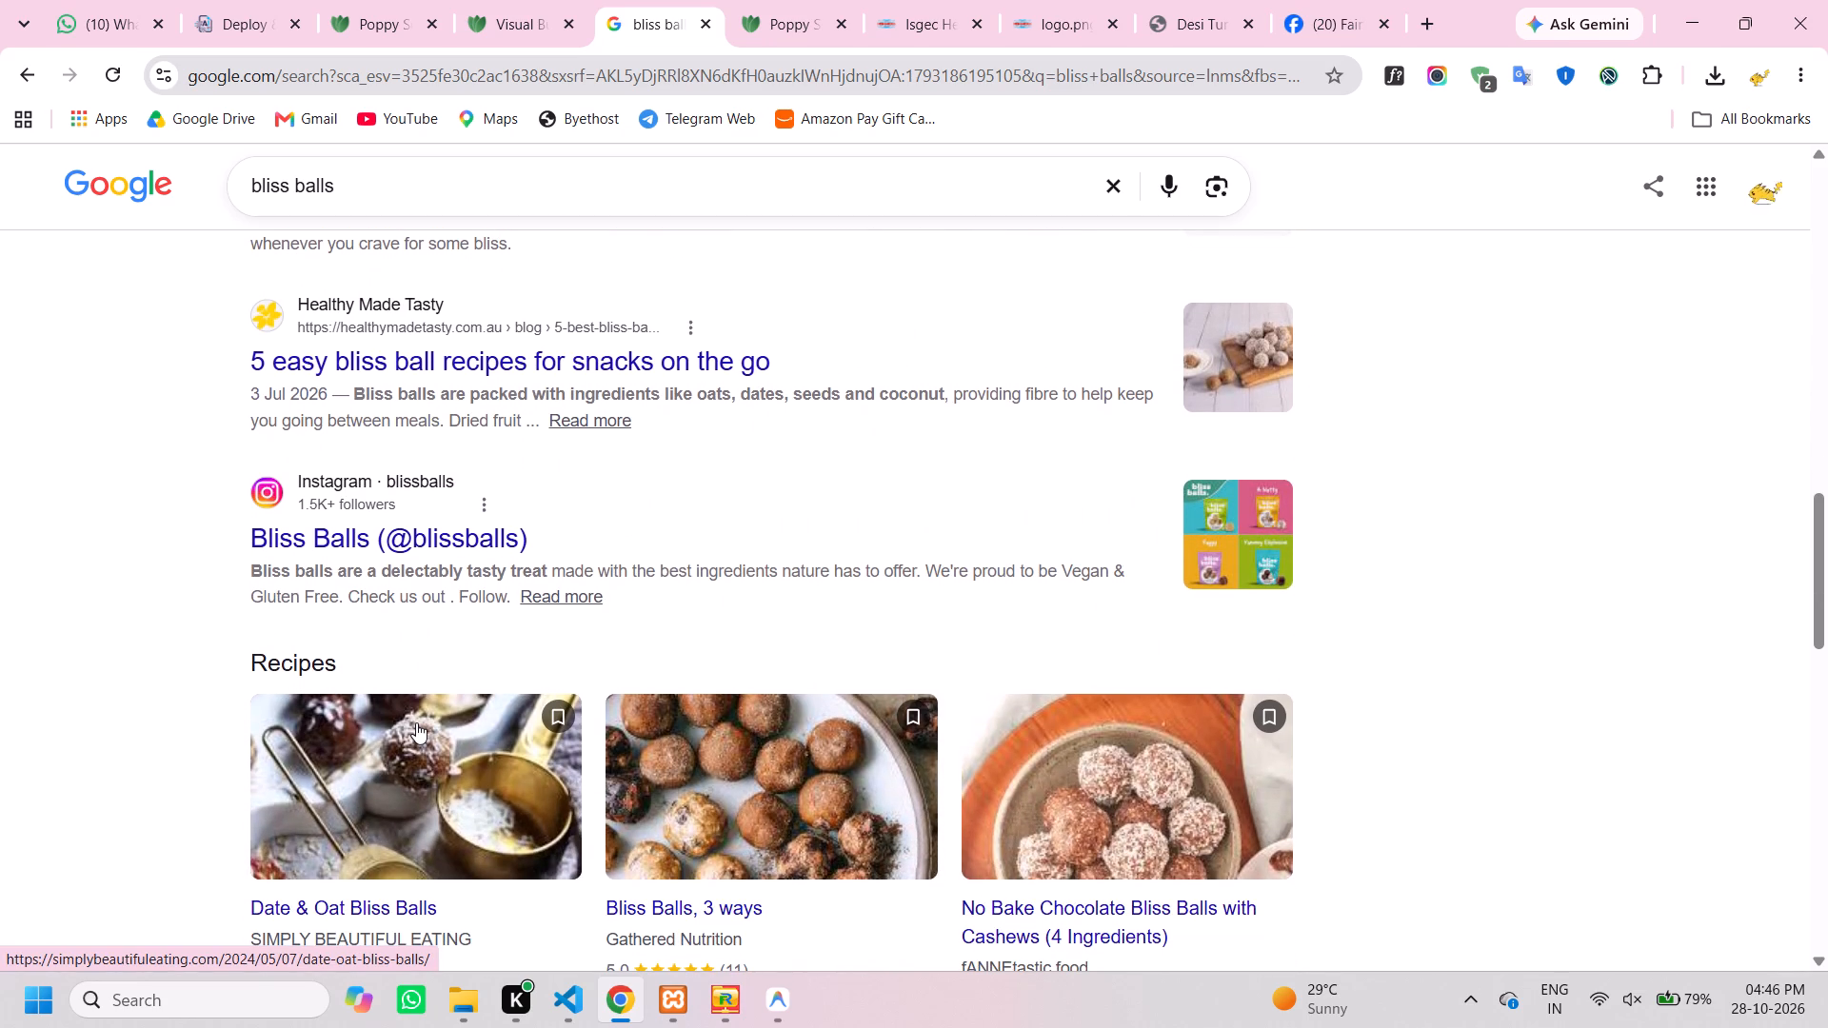
{"action": "scroll", "coordinate": [416, 722], "scroll_direction": "down", "scroll_amount": 6}
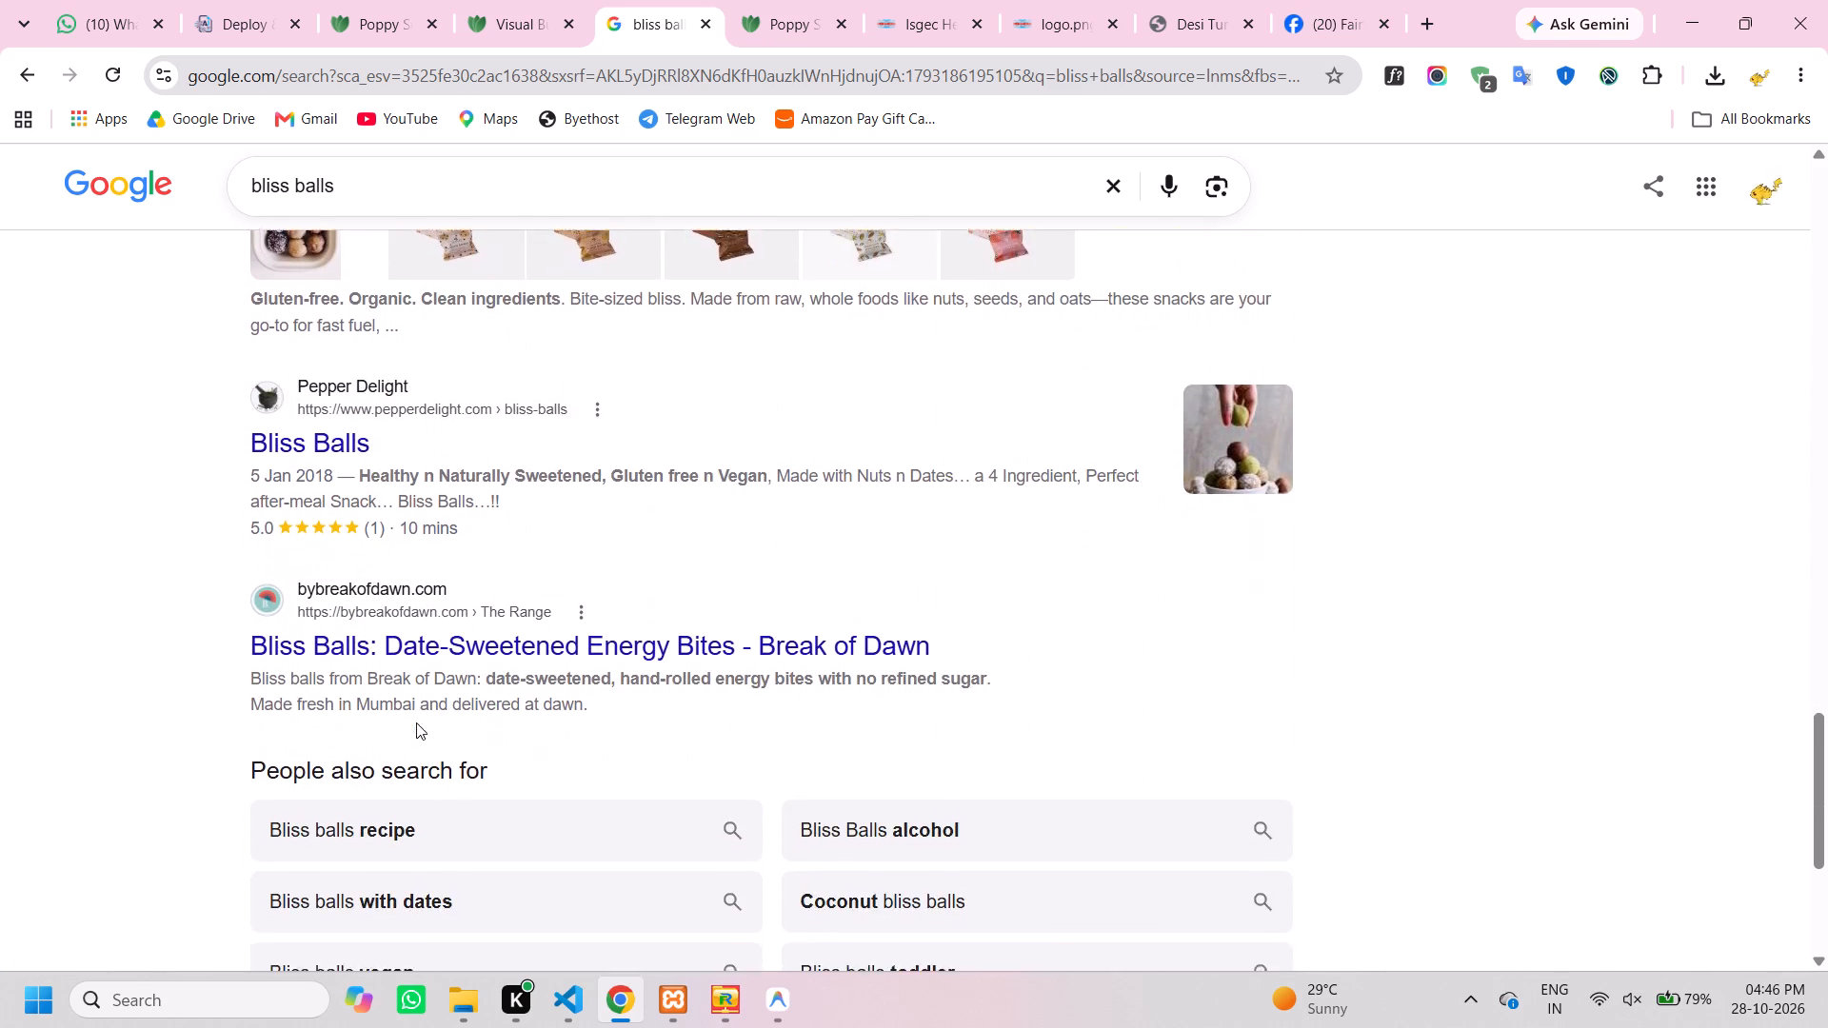
{"action": "scroll", "coordinate": [416, 722], "scroll_direction": "up", "scroll_amount": 8}
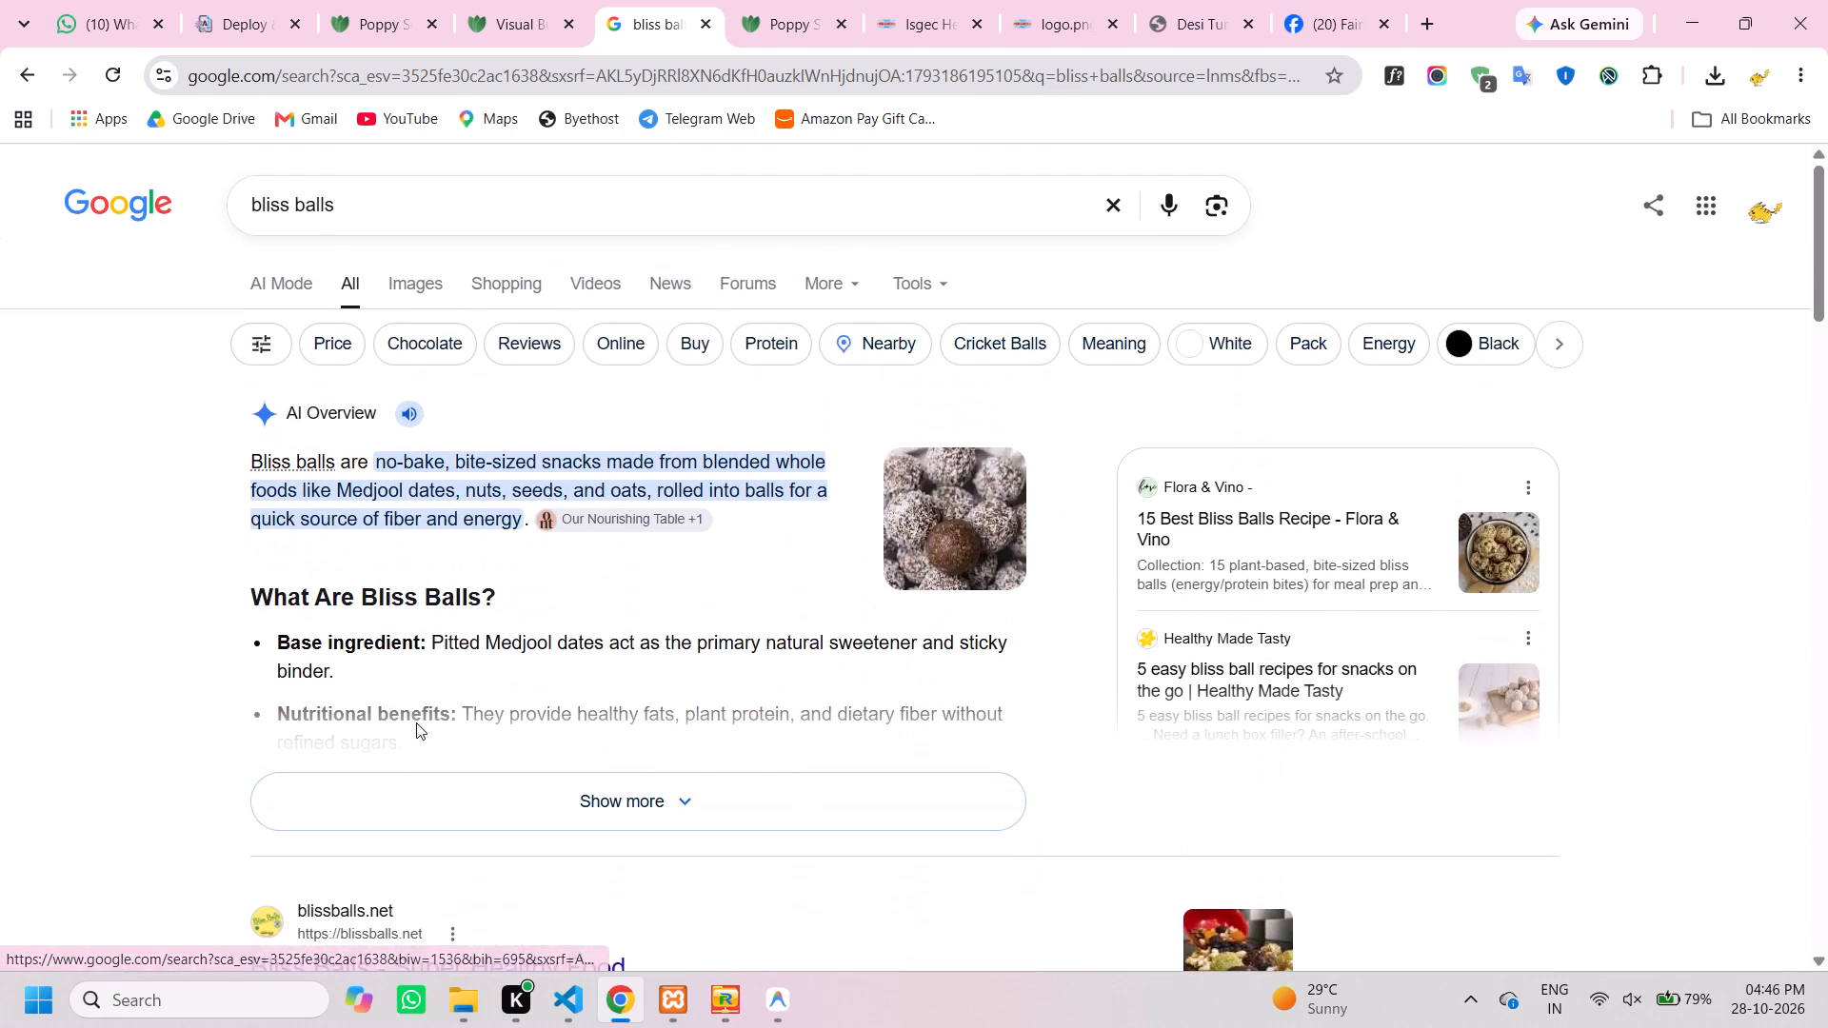
{"action": "left_click", "coordinate": [796, 7]}
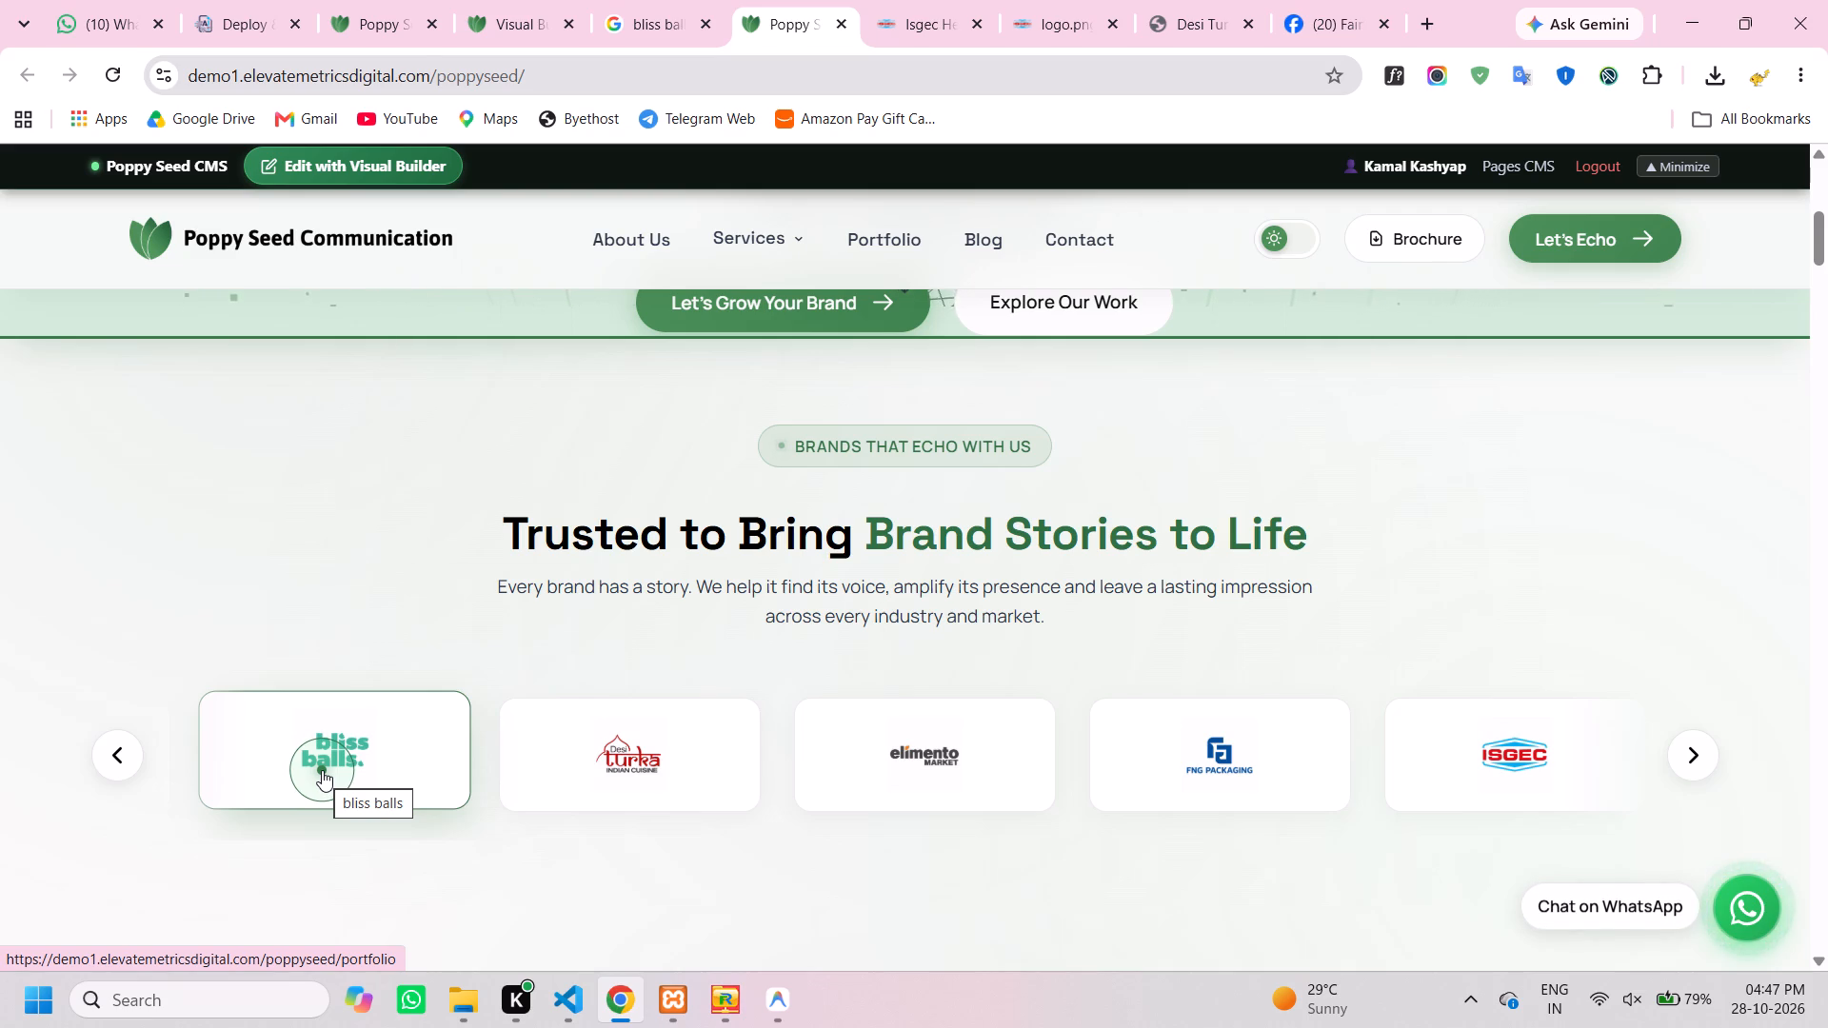
{"action": "left_click", "coordinate": [646, 7]}
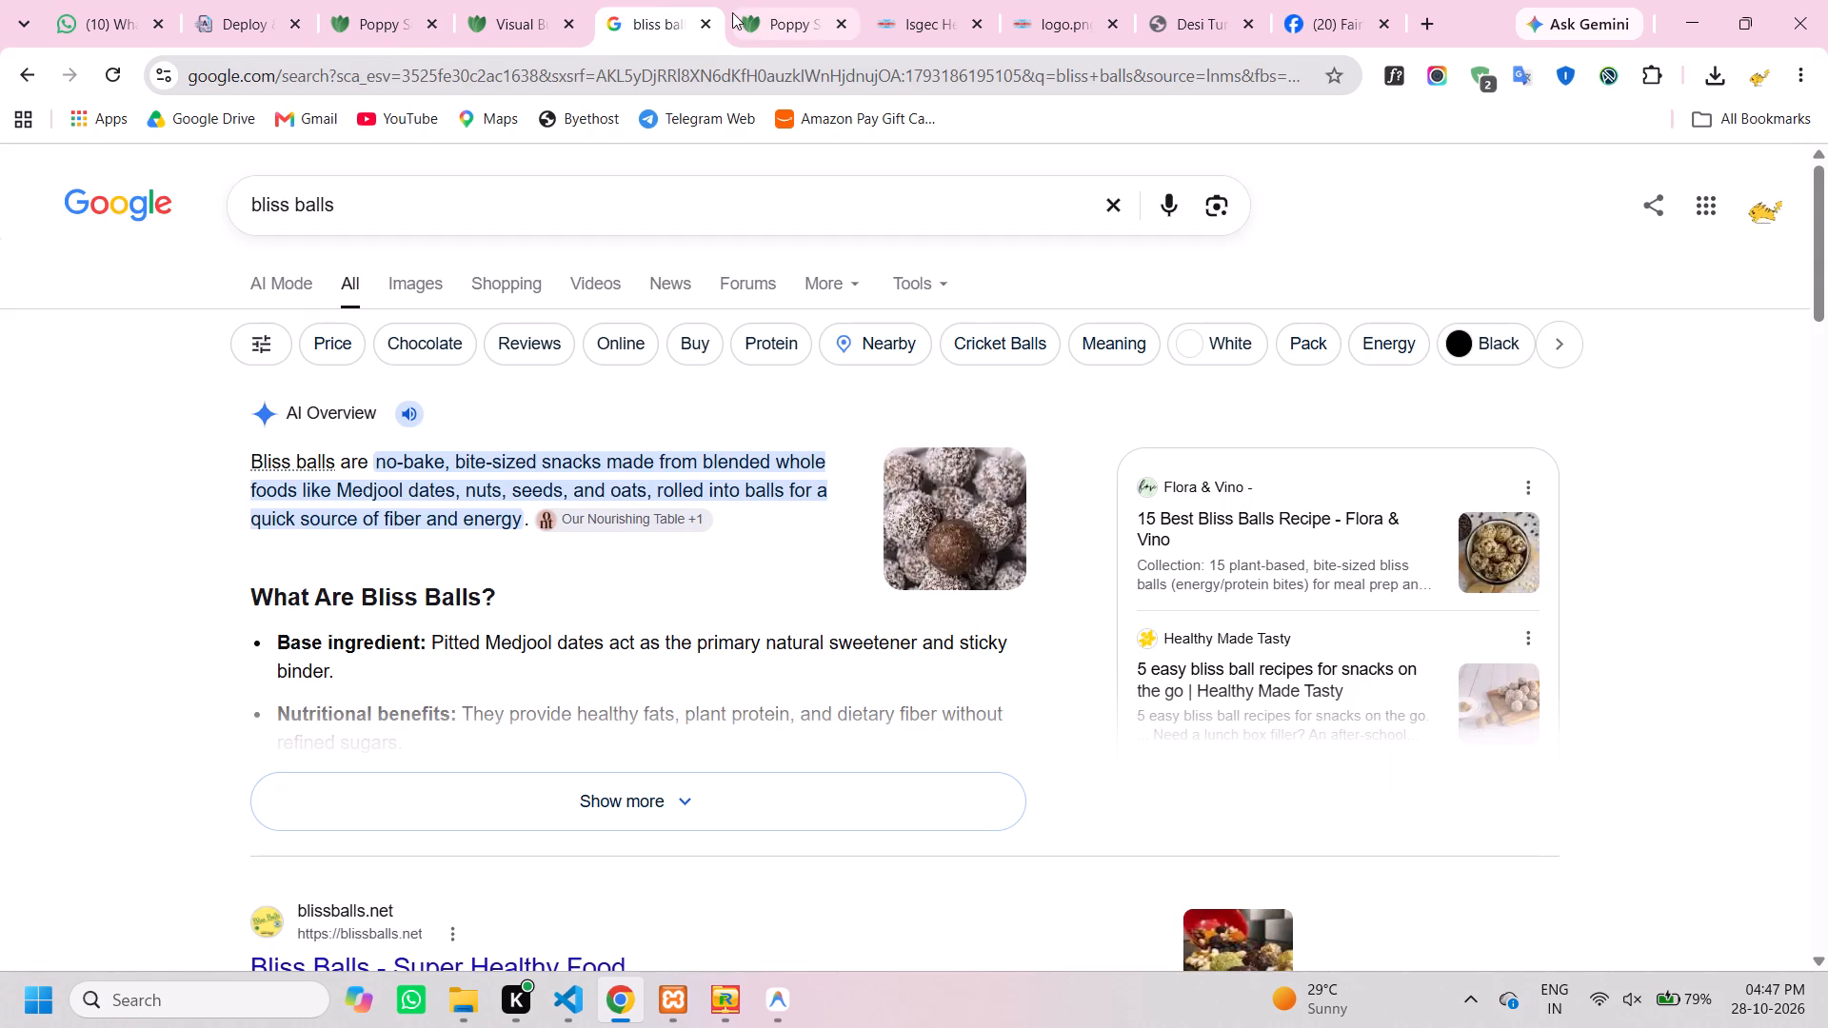
{"action": "left_click", "coordinate": [769, 12]}
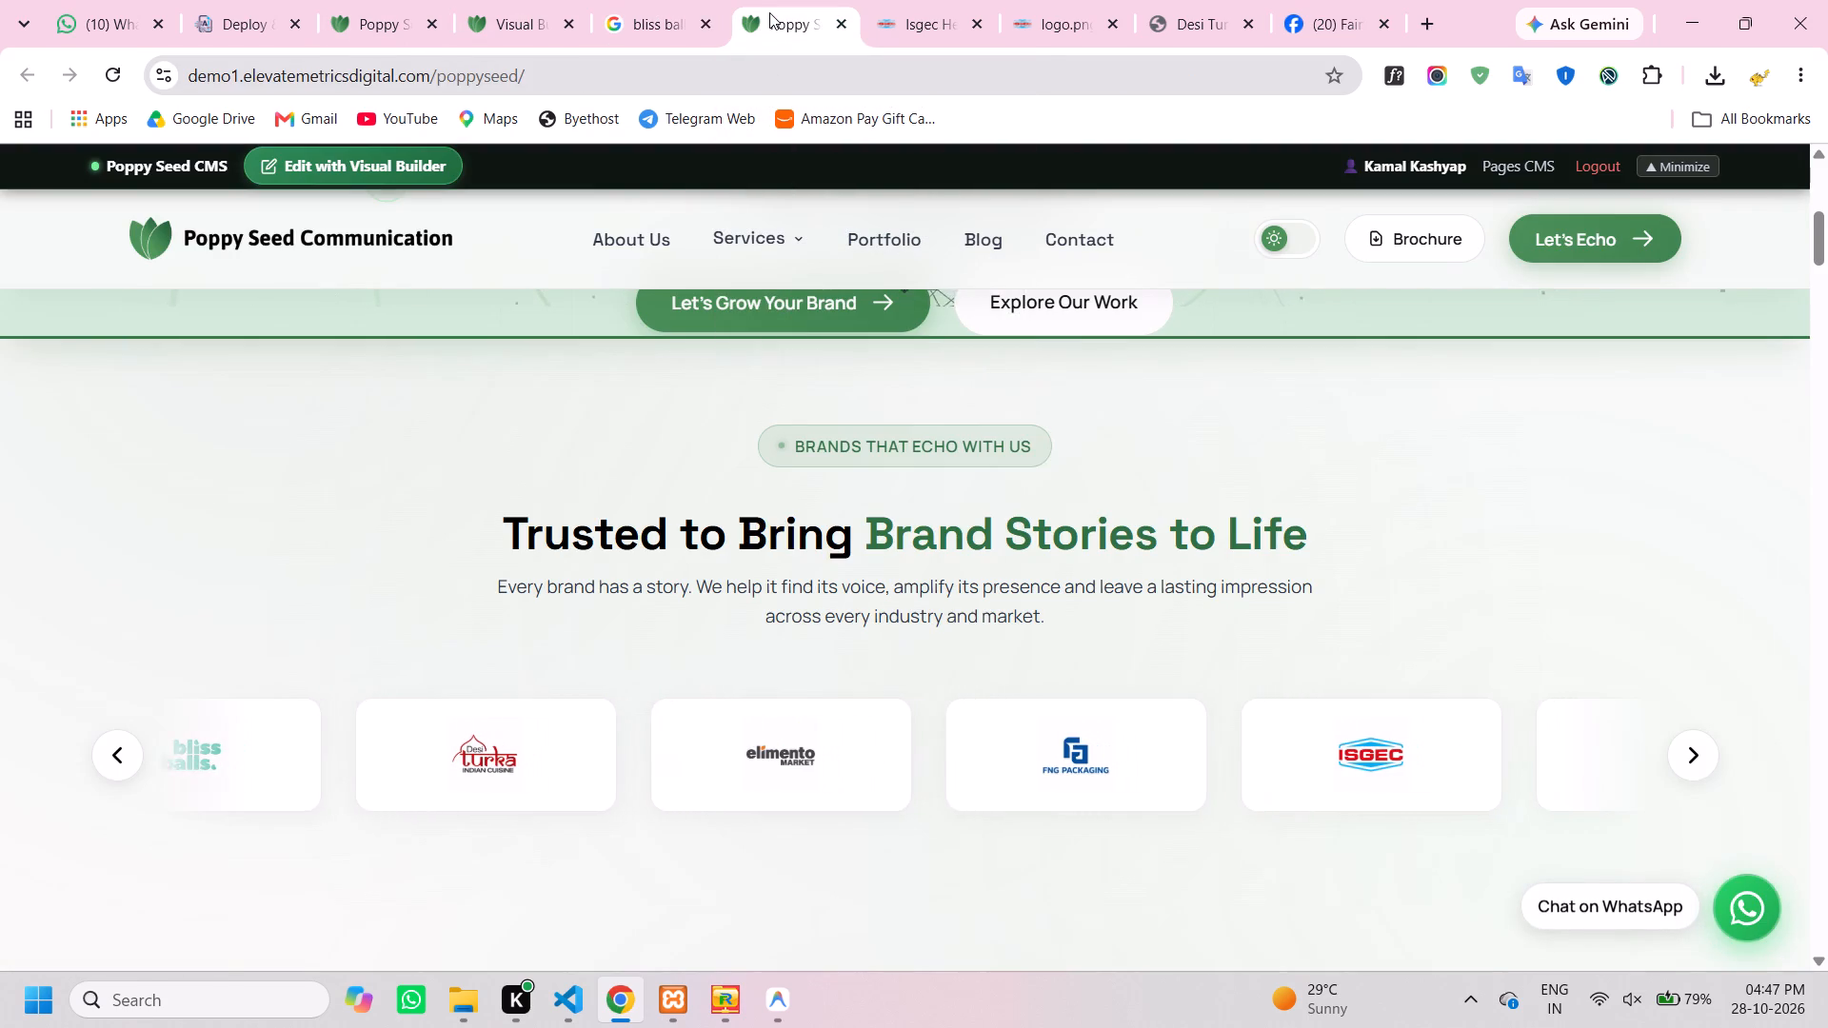
{"action": "left_click", "coordinate": [634, 0]}
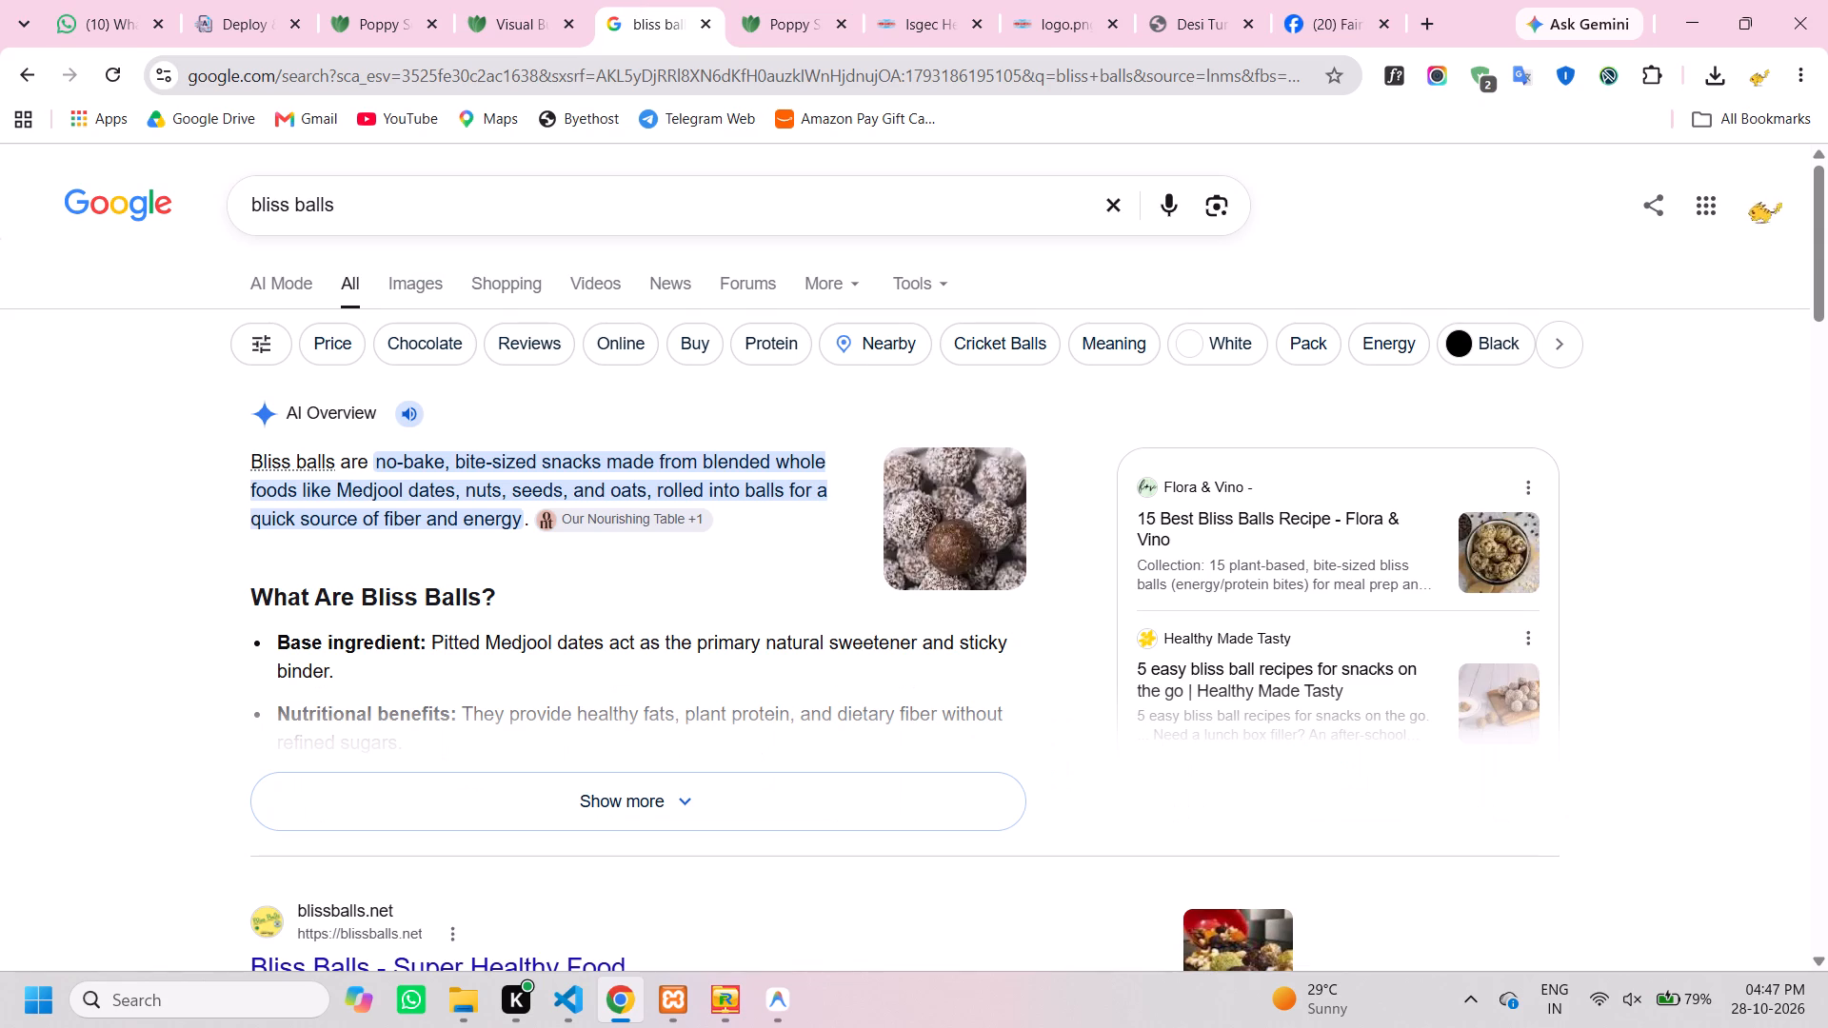
Search Google Images for "bliss balls logo" and save the wide teal blissballs.ca logo as "bliss balls.png" in the logosss folder.
{"action": "left_click", "coordinate": [556, 226]}
{"action": "key", "text": "space"}
{"action": "type", "text": "logo"}
{"action": "key", "text": "Return"}
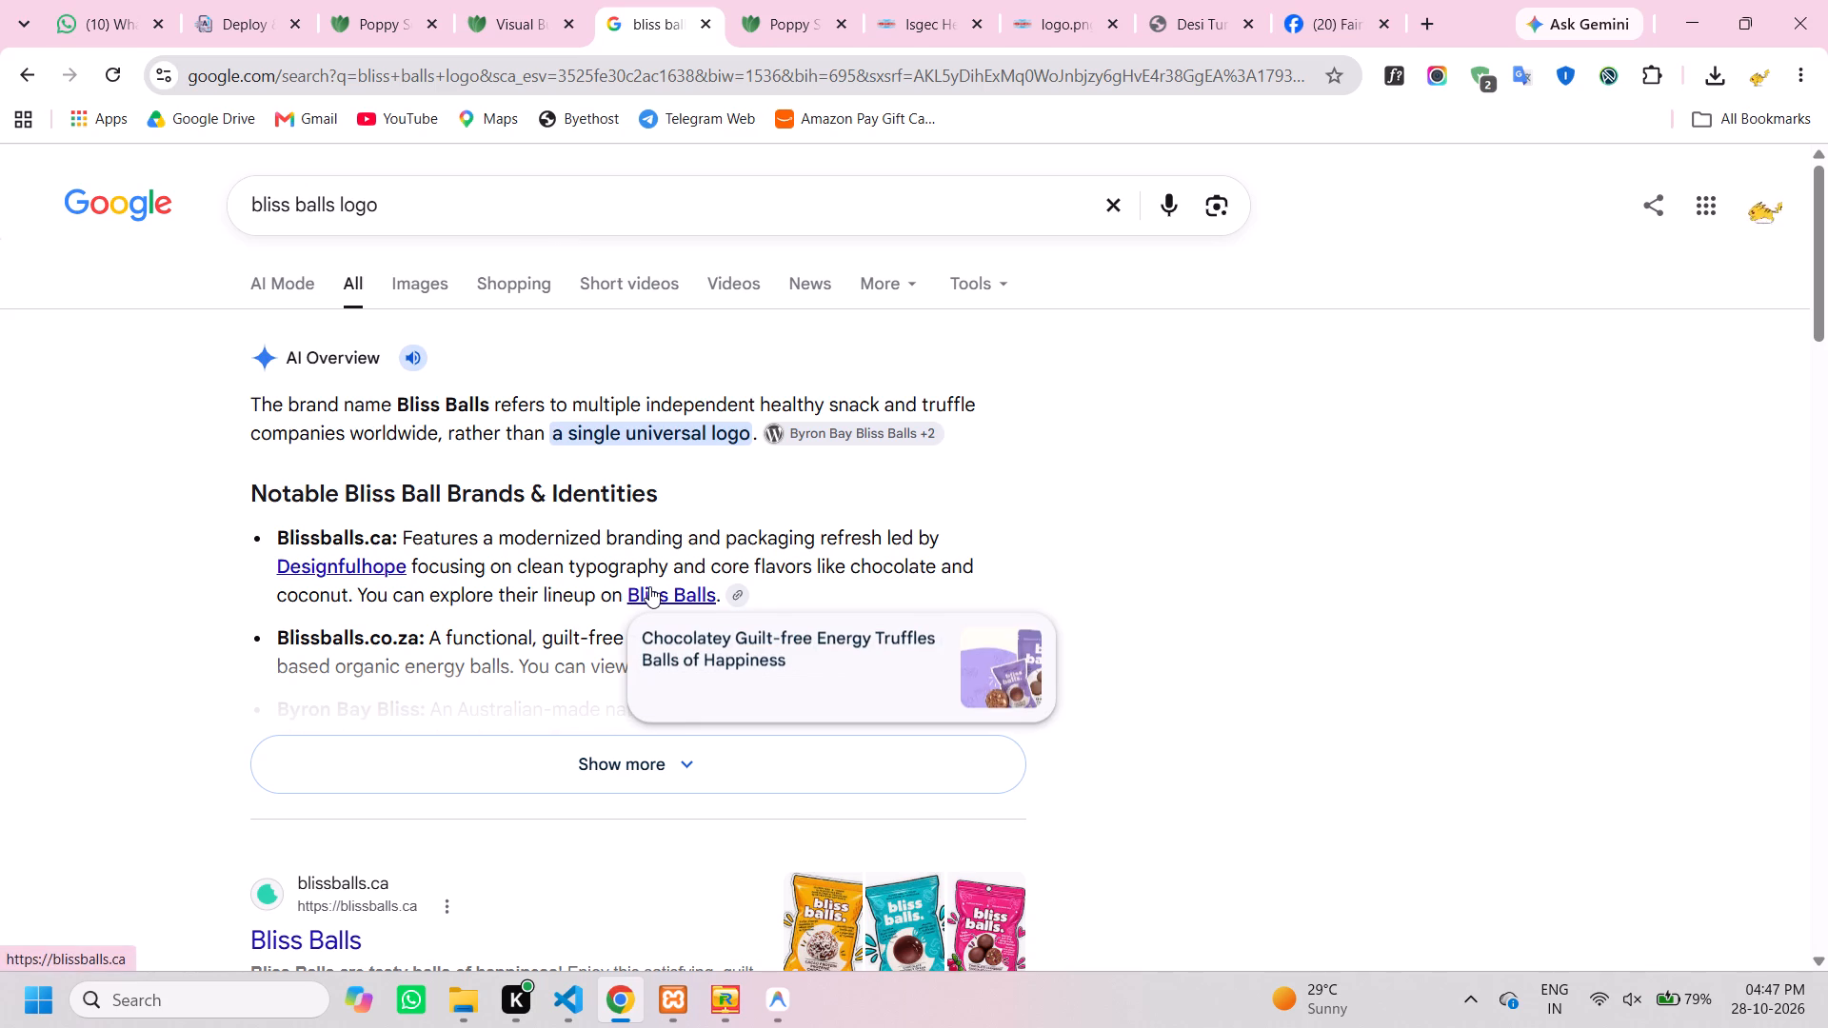
{"action": "left_click", "coordinate": [435, 290]}
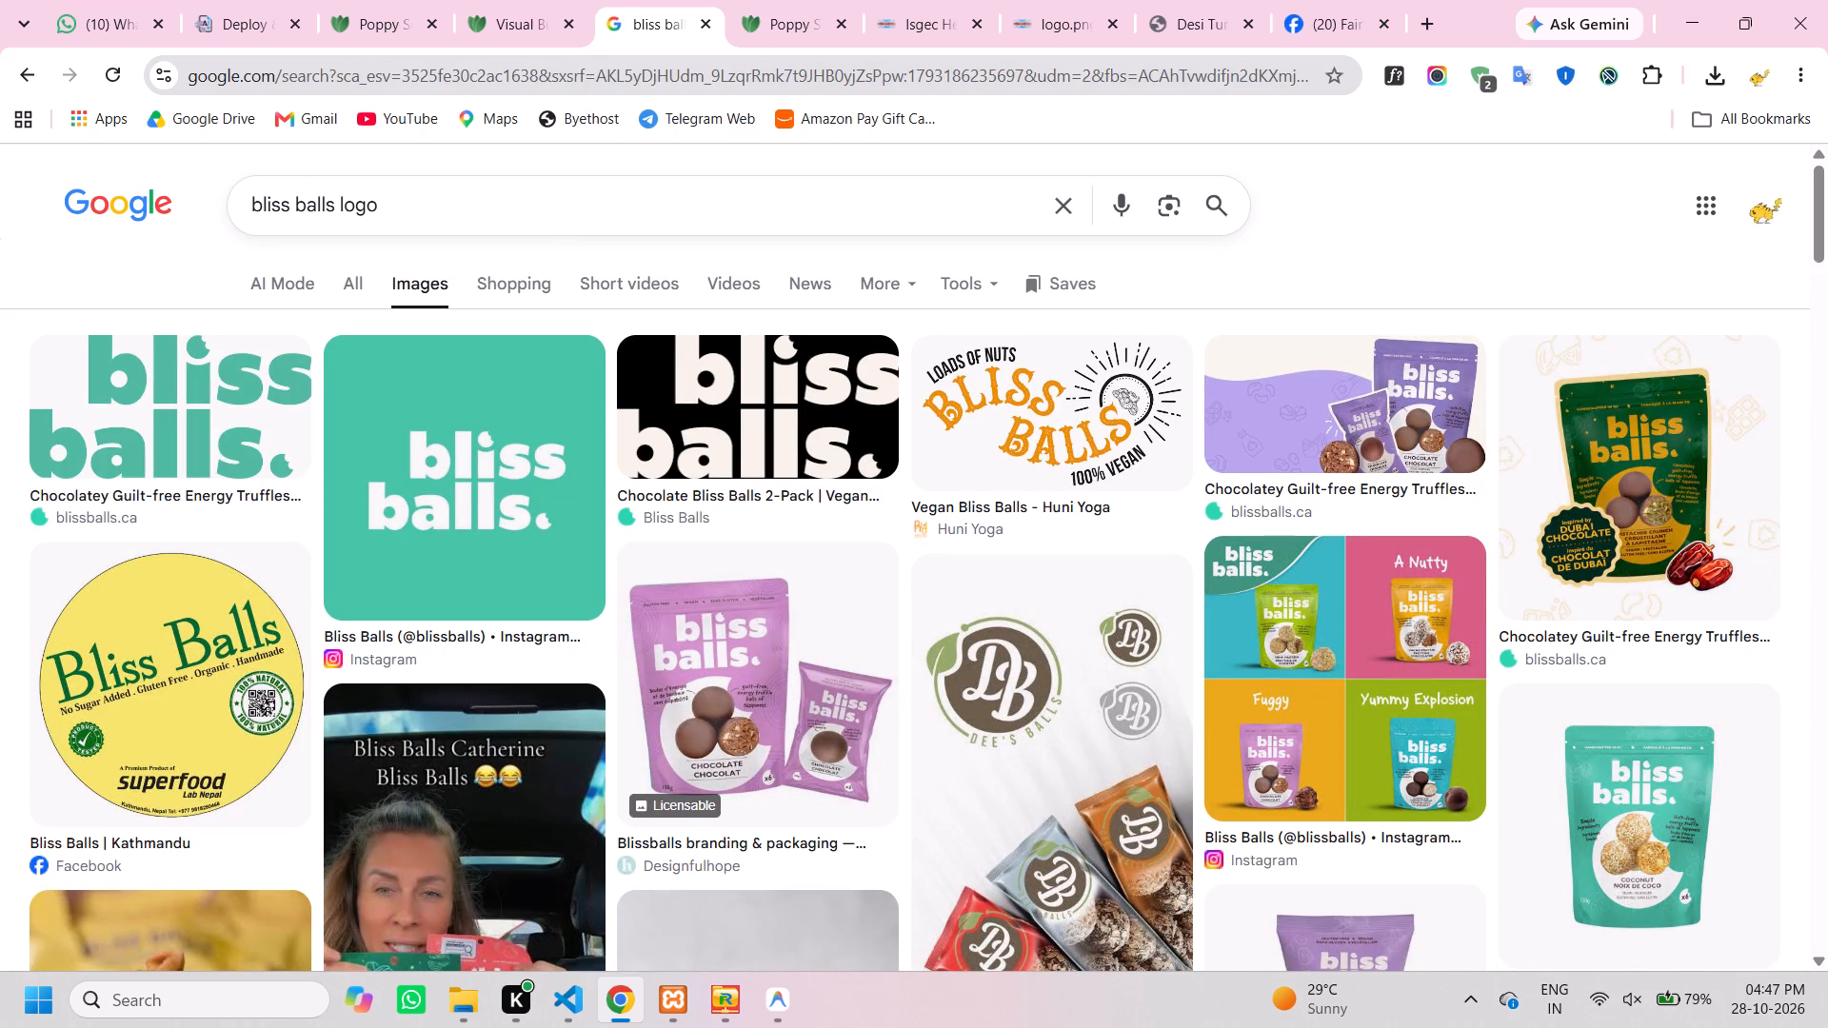
{"action": "right_click", "coordinate": [179, 374]}
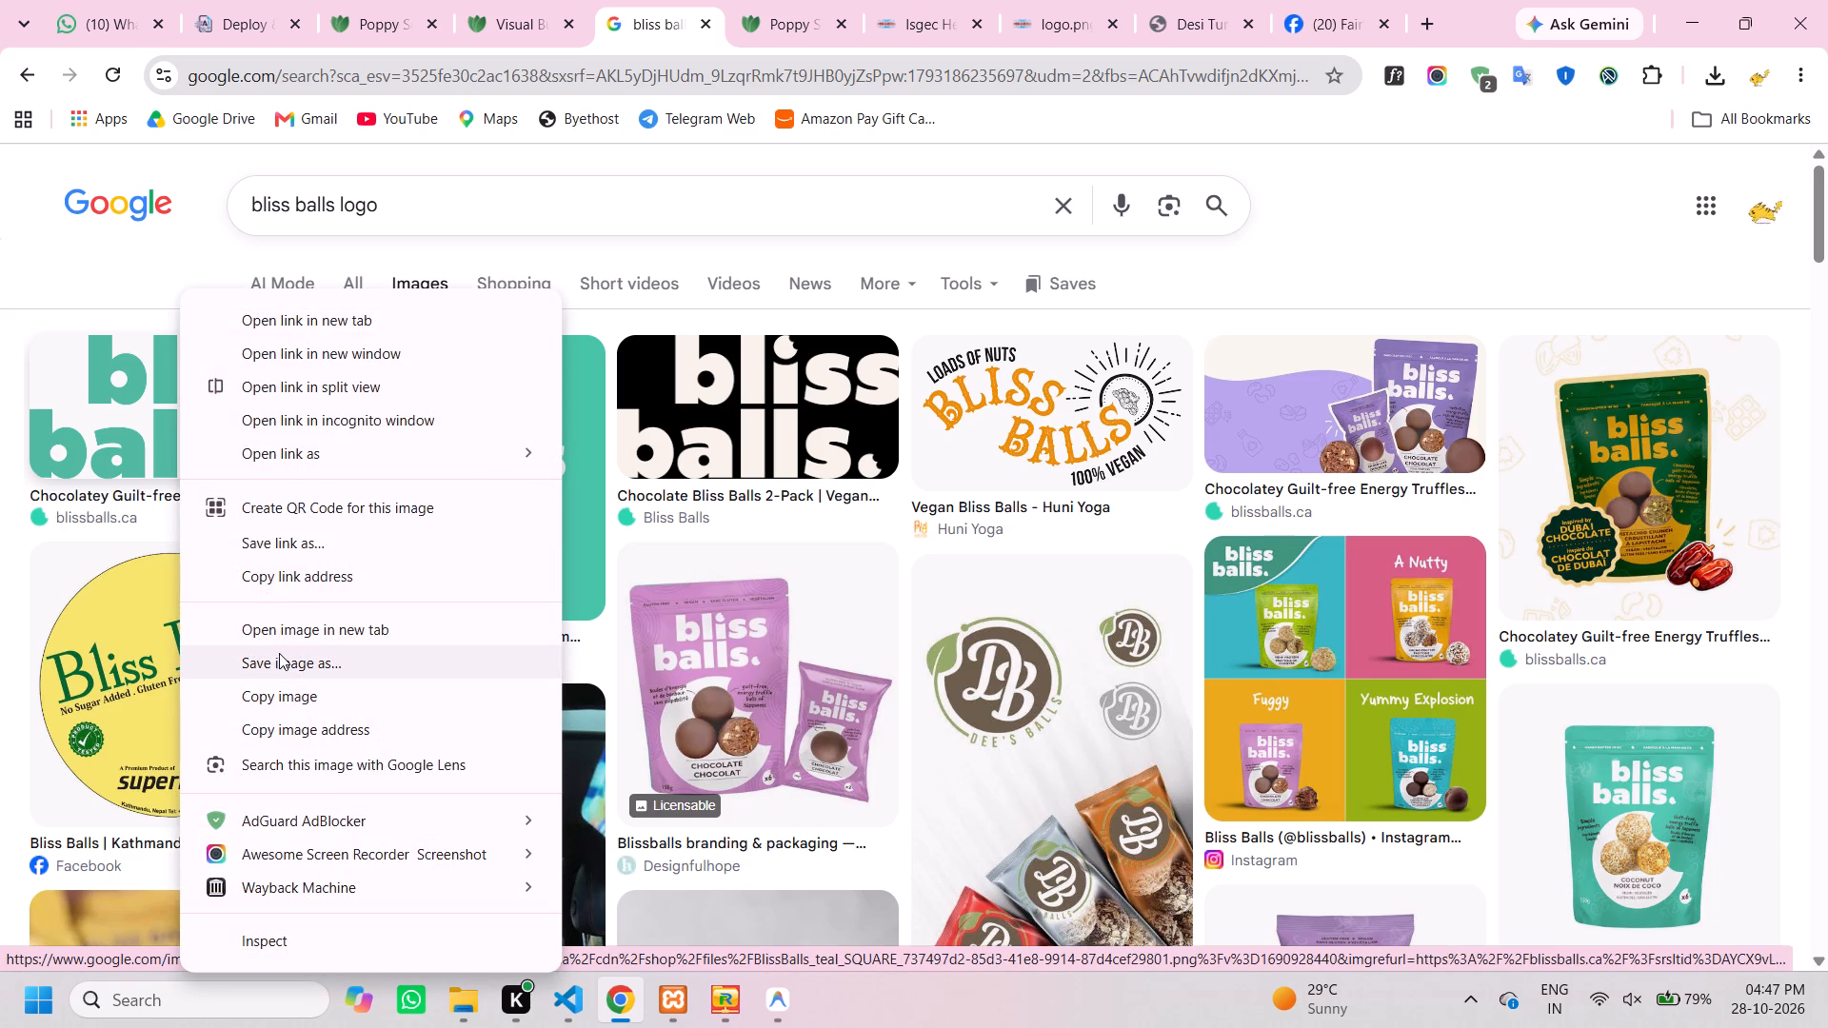
{"action": "left_click", "coordinate": [278, 653]}
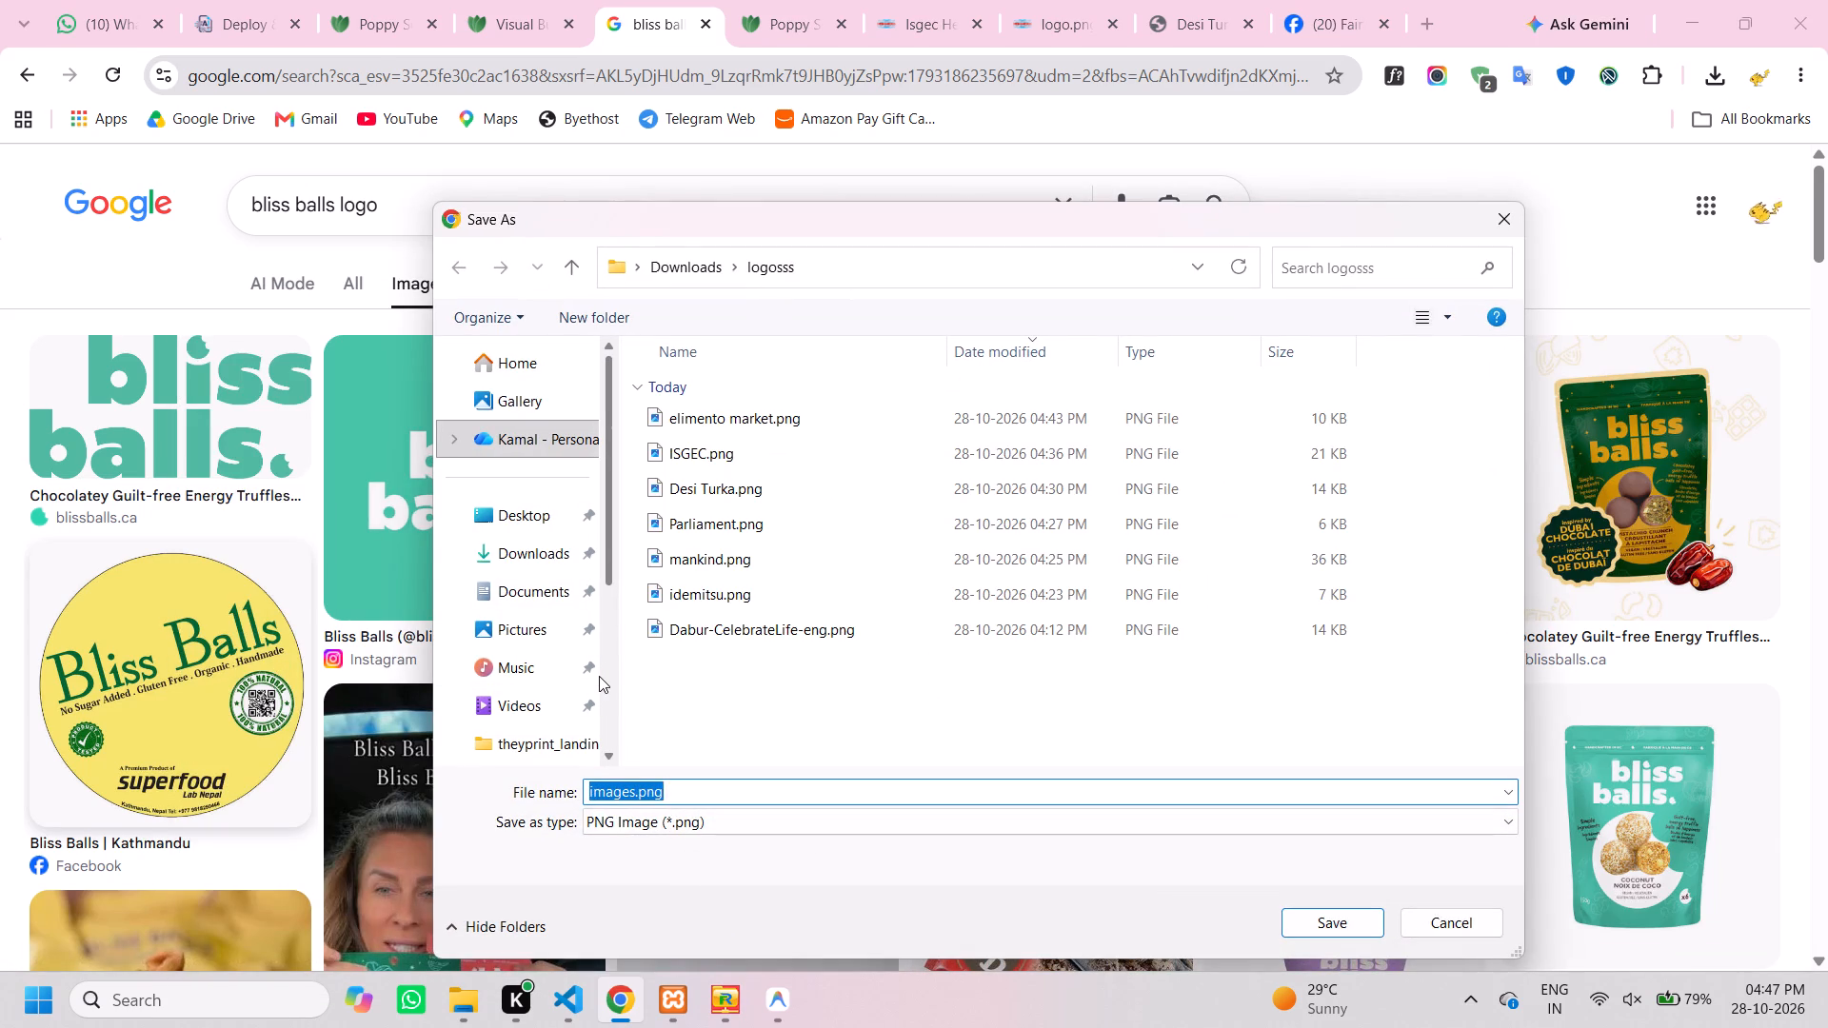
{"action": "key", "text": "ctrl+v"}
{"action": "key", "text": "Return"}
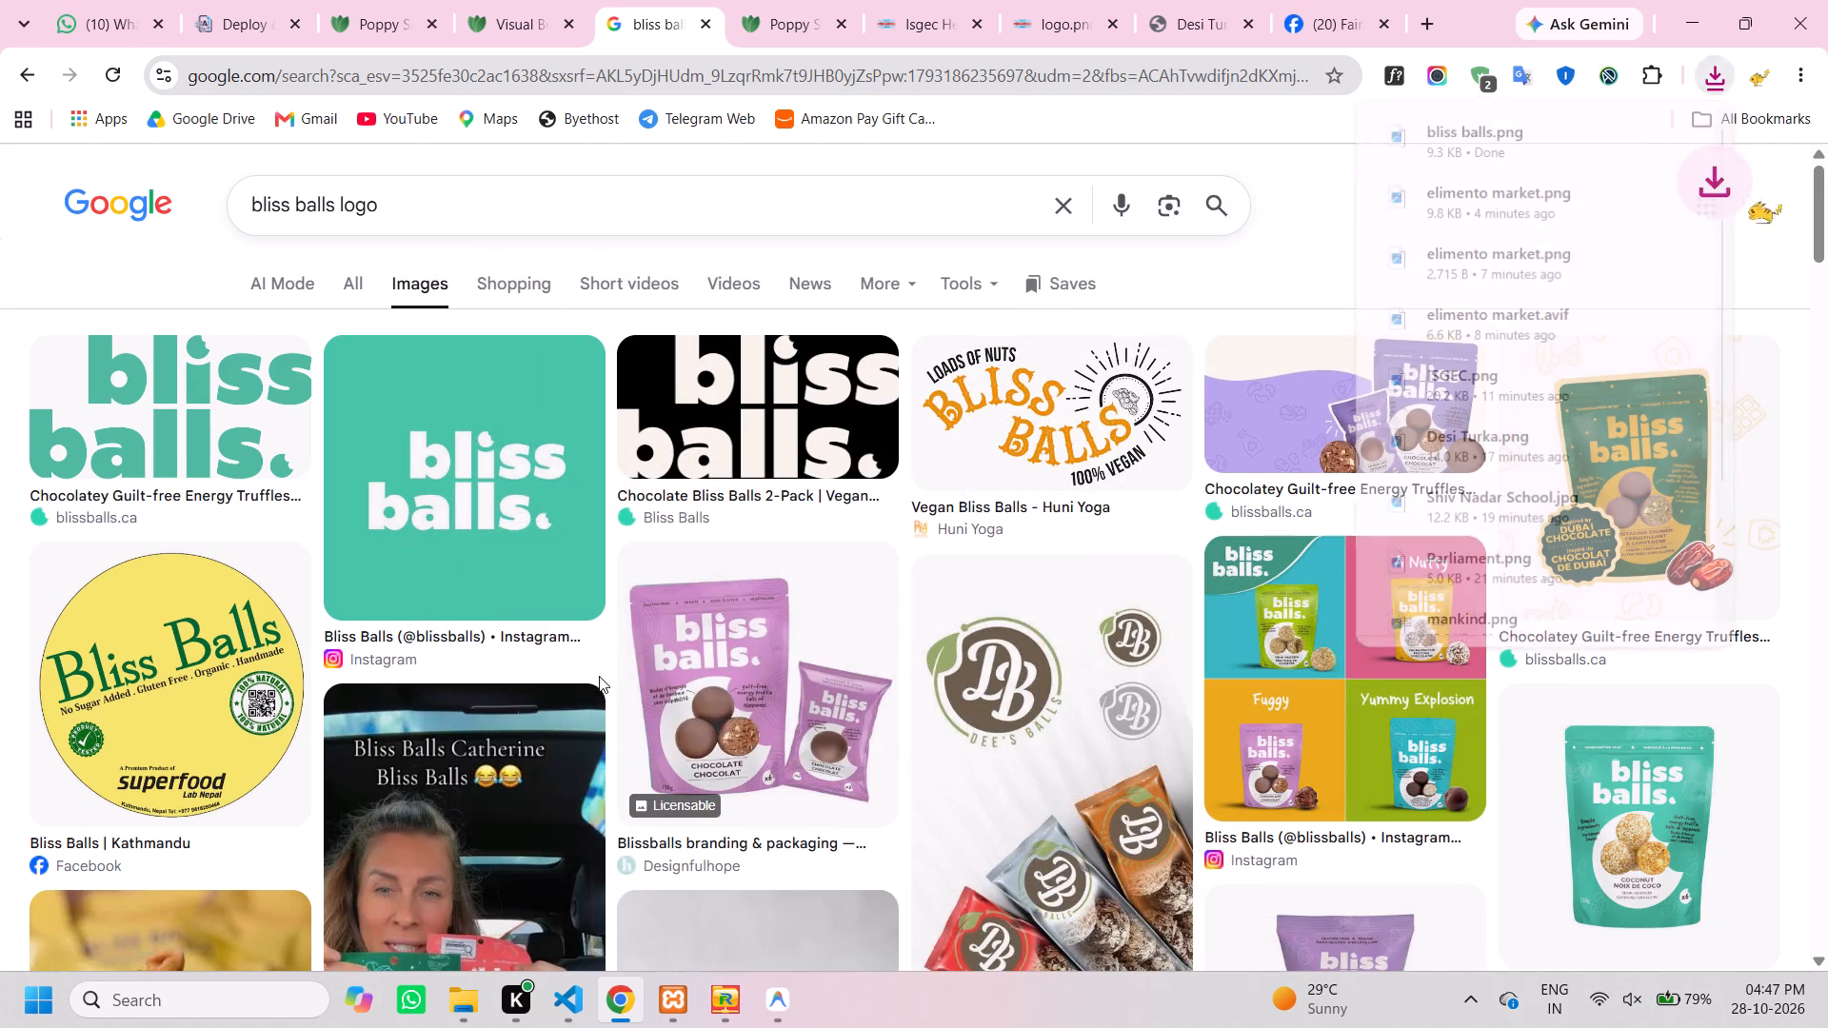
In the Visual Builder, upload "bliss balls.png" to the media library and set it as the bliss balls logo image.
{"action": "left_click", "coordinate": [475, 0]}
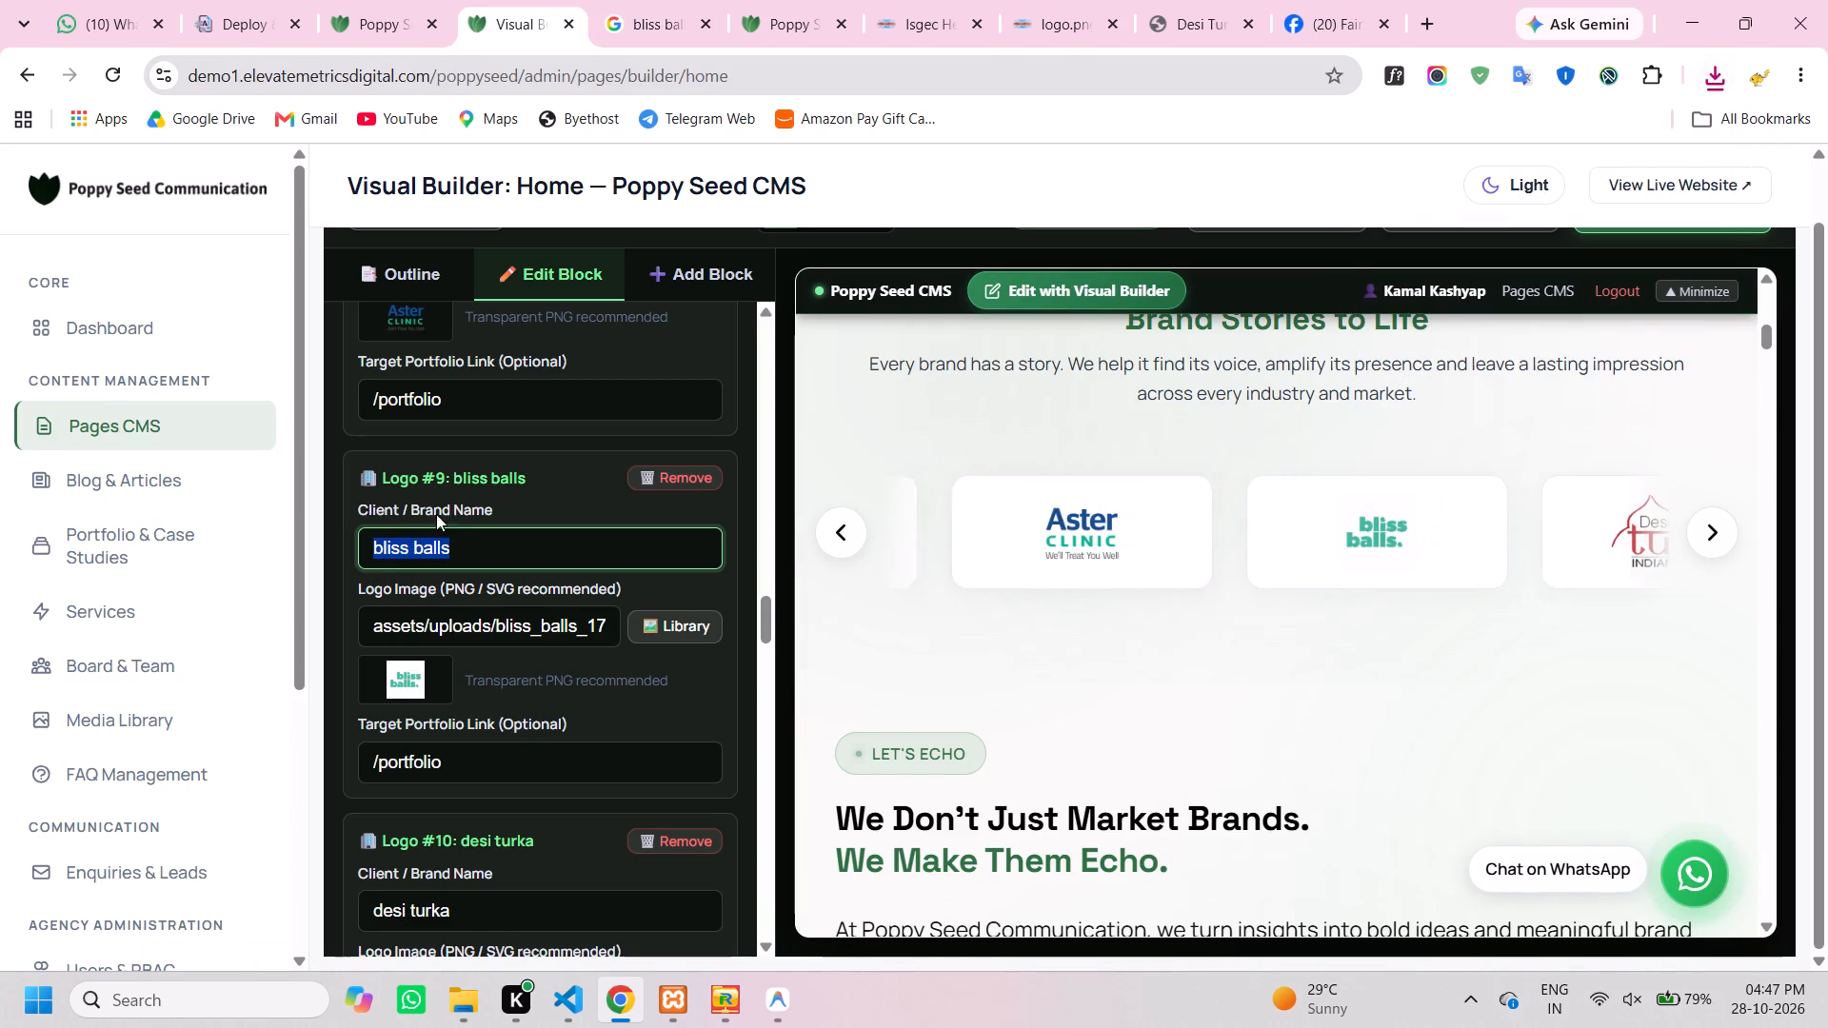
{"action": "left_click", "coordinate": [670, 627]}
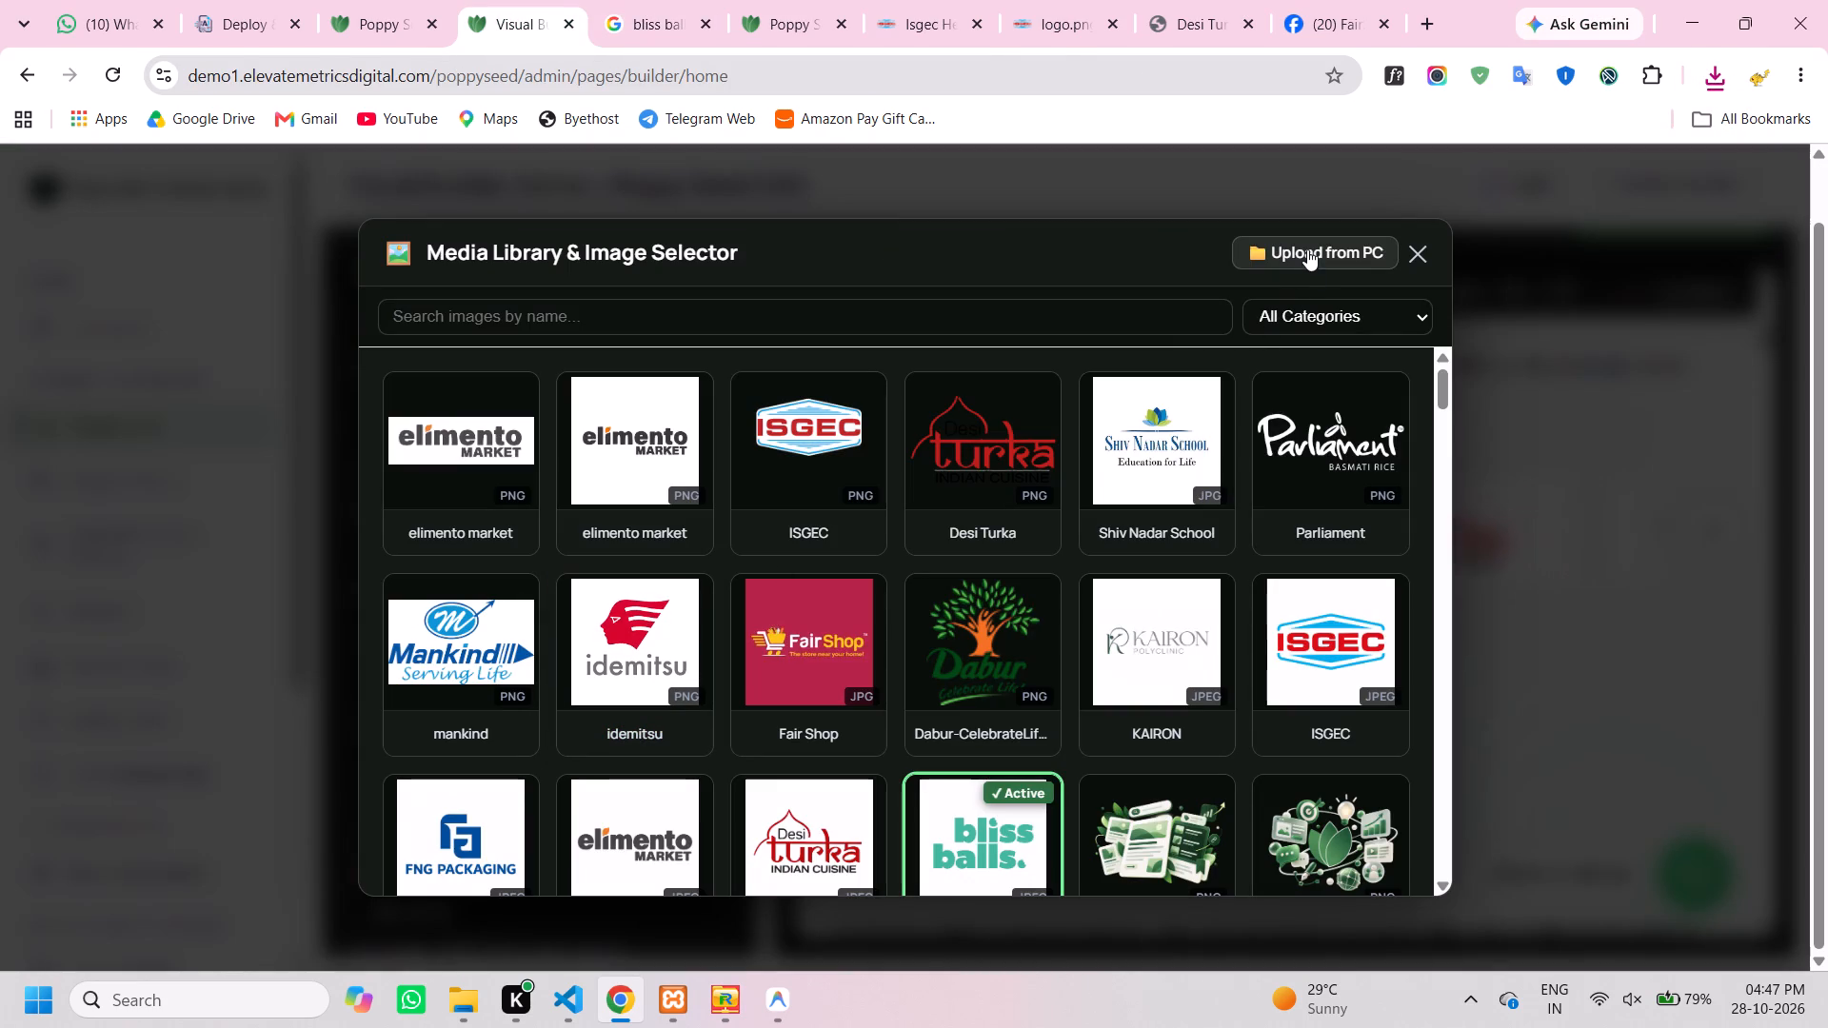
{"action": "left_click", "coordinate": [1307, 249]}
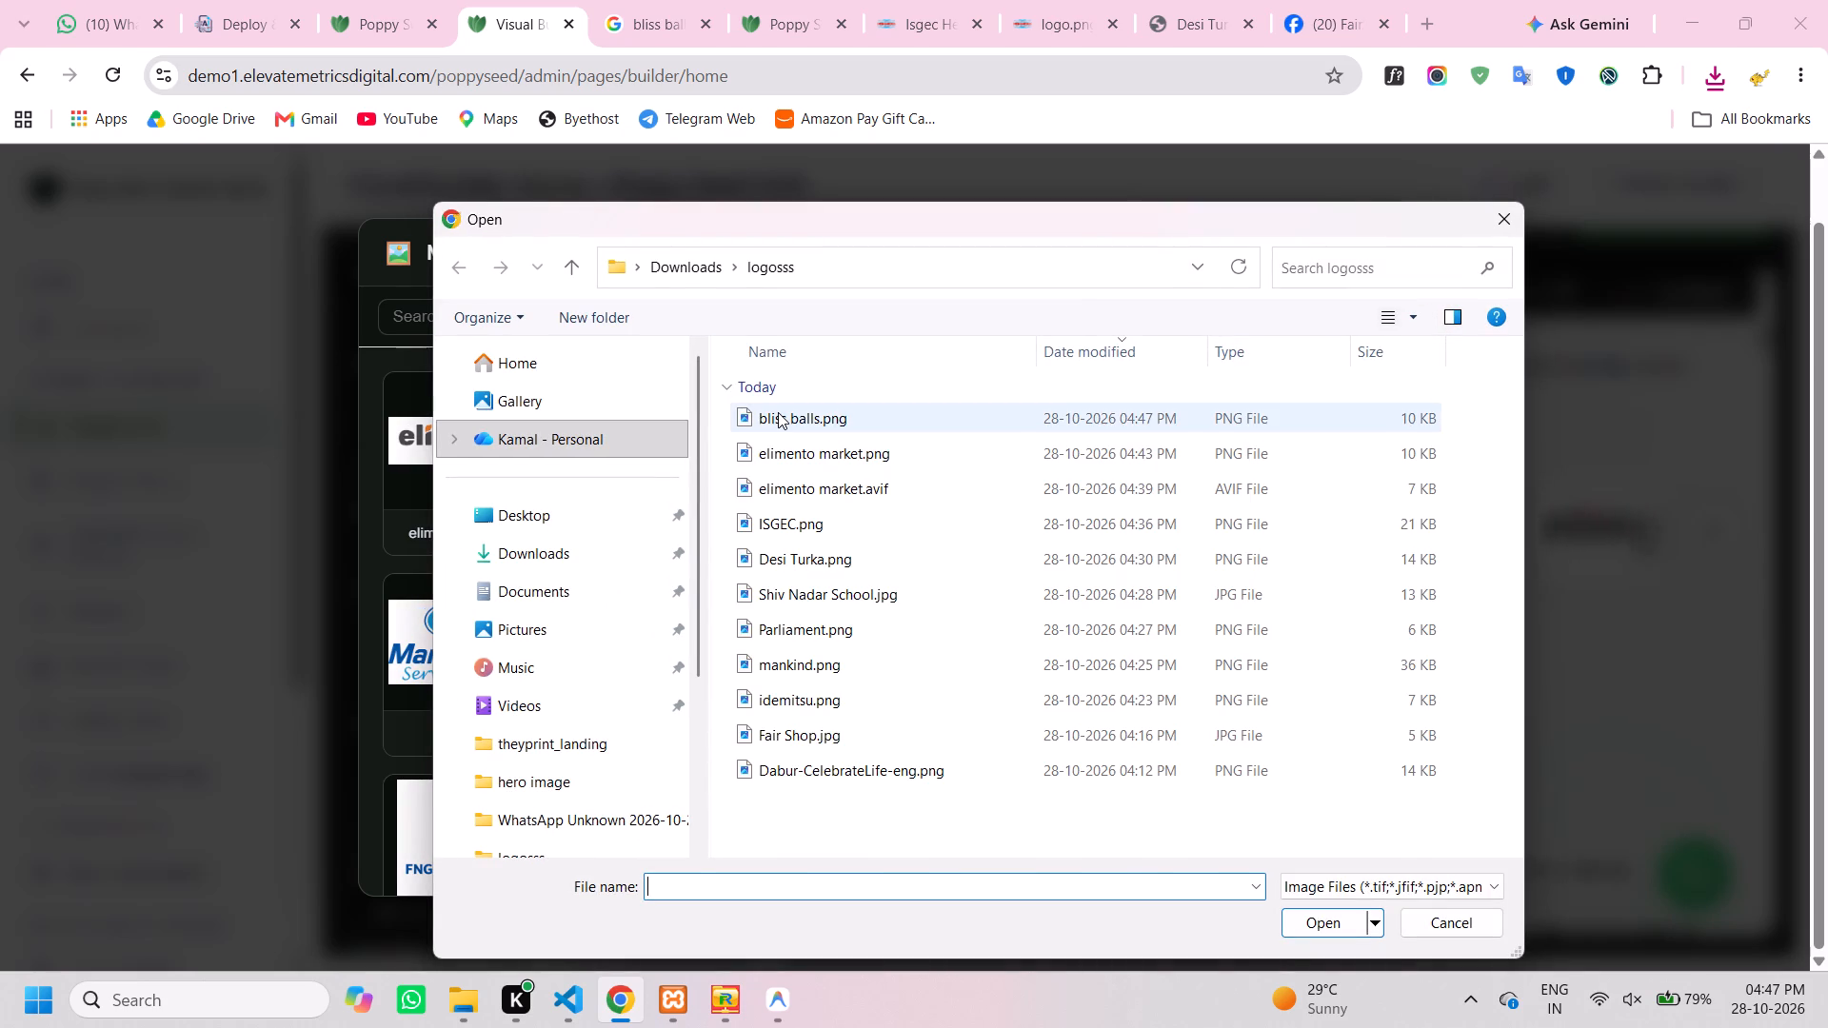
{"action": "double_click", "coordinate": [778, 412]}
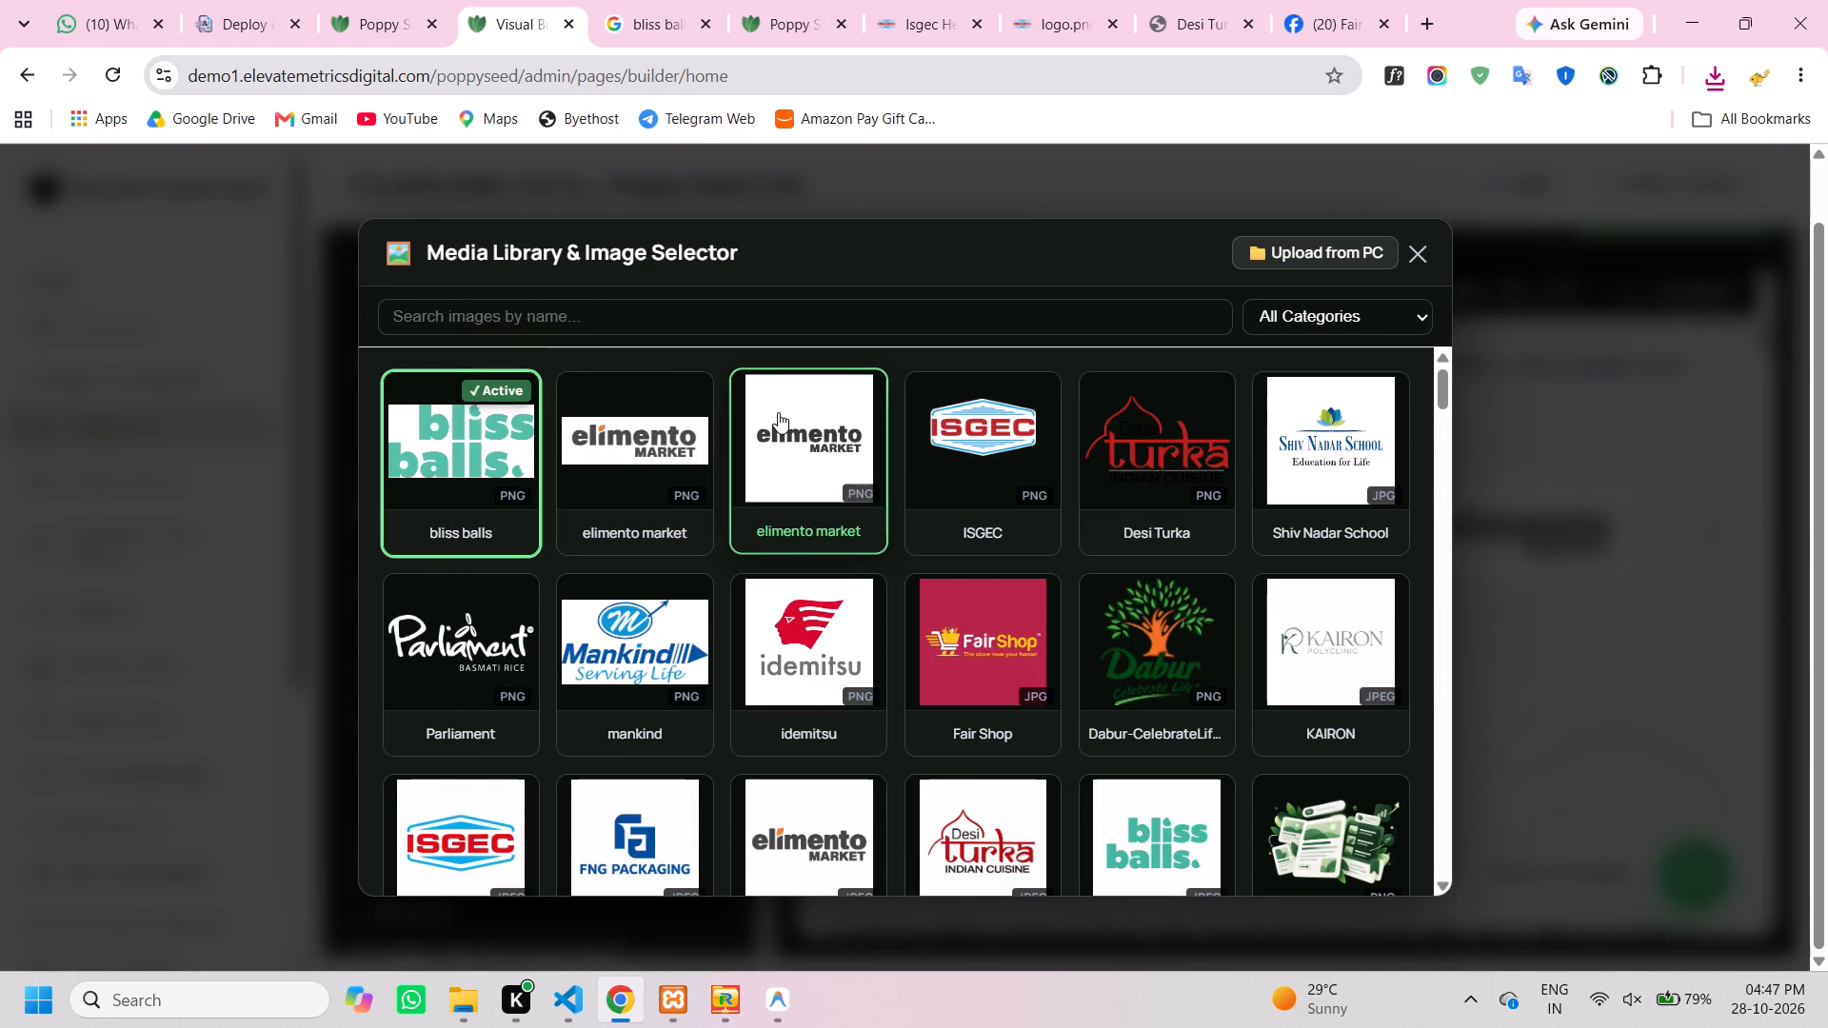
{"action": "left_click", "coordinate": [422, 452]}
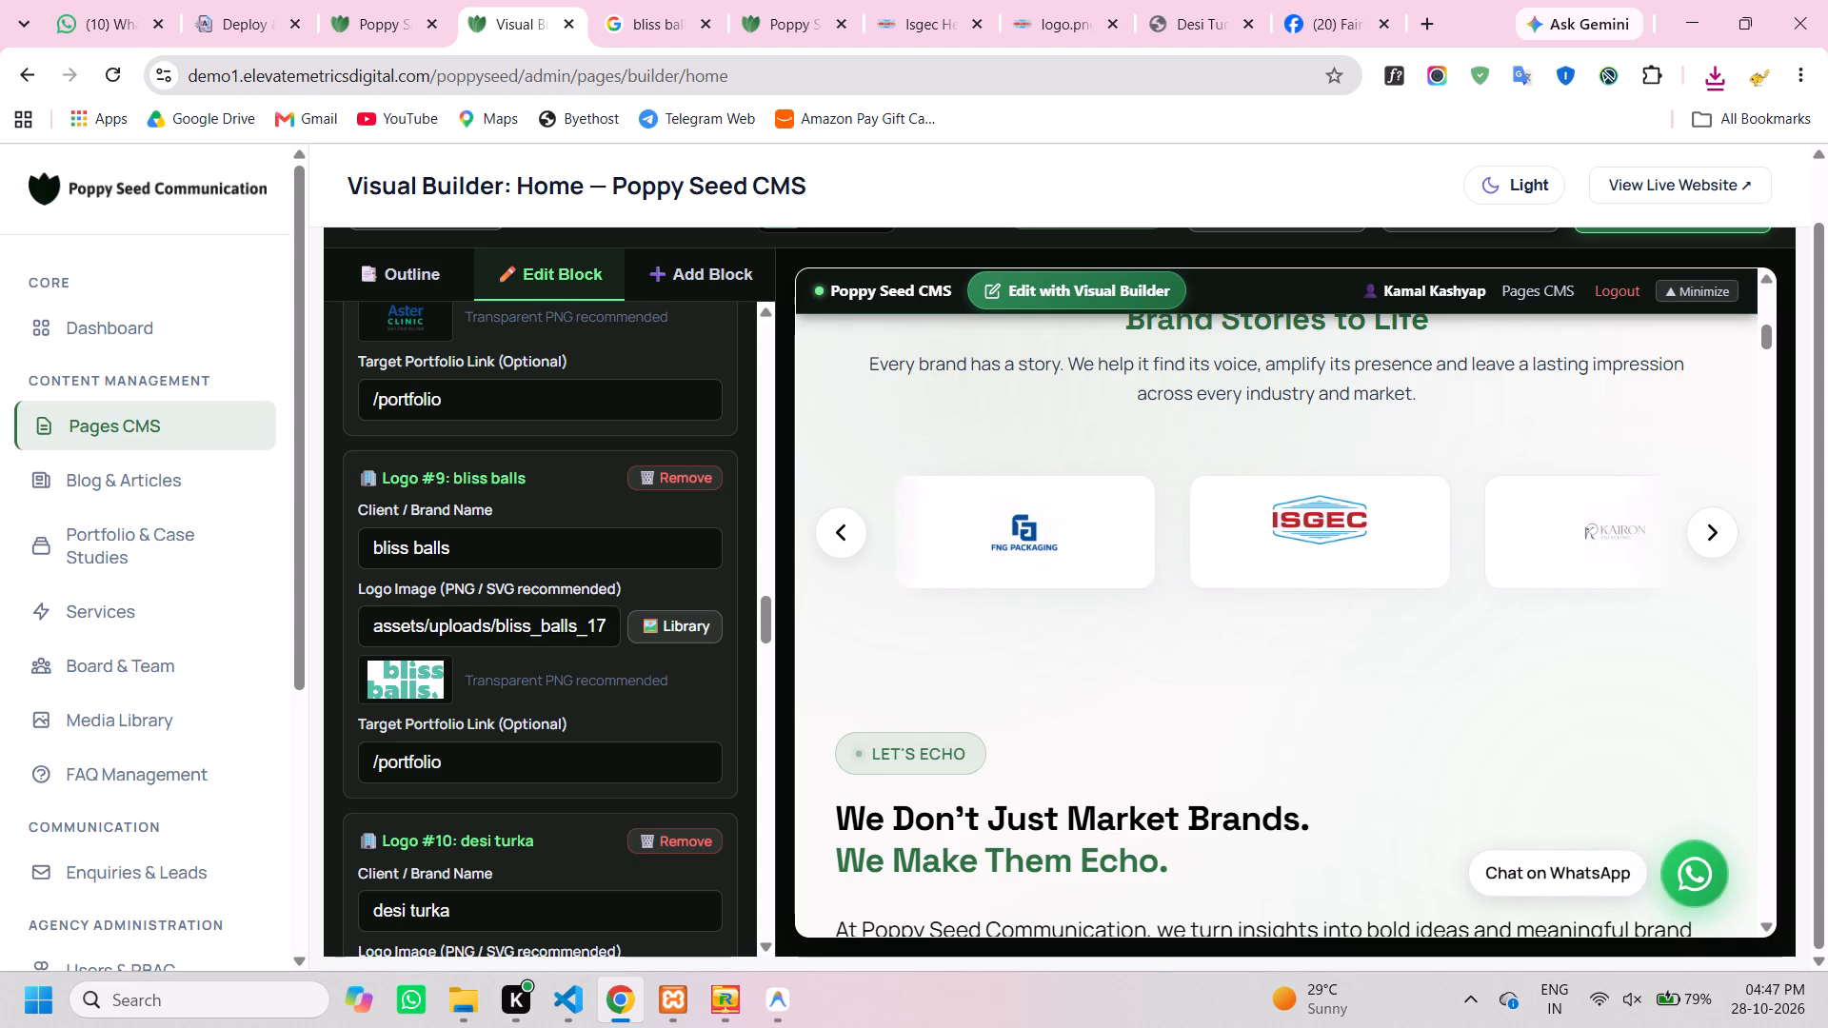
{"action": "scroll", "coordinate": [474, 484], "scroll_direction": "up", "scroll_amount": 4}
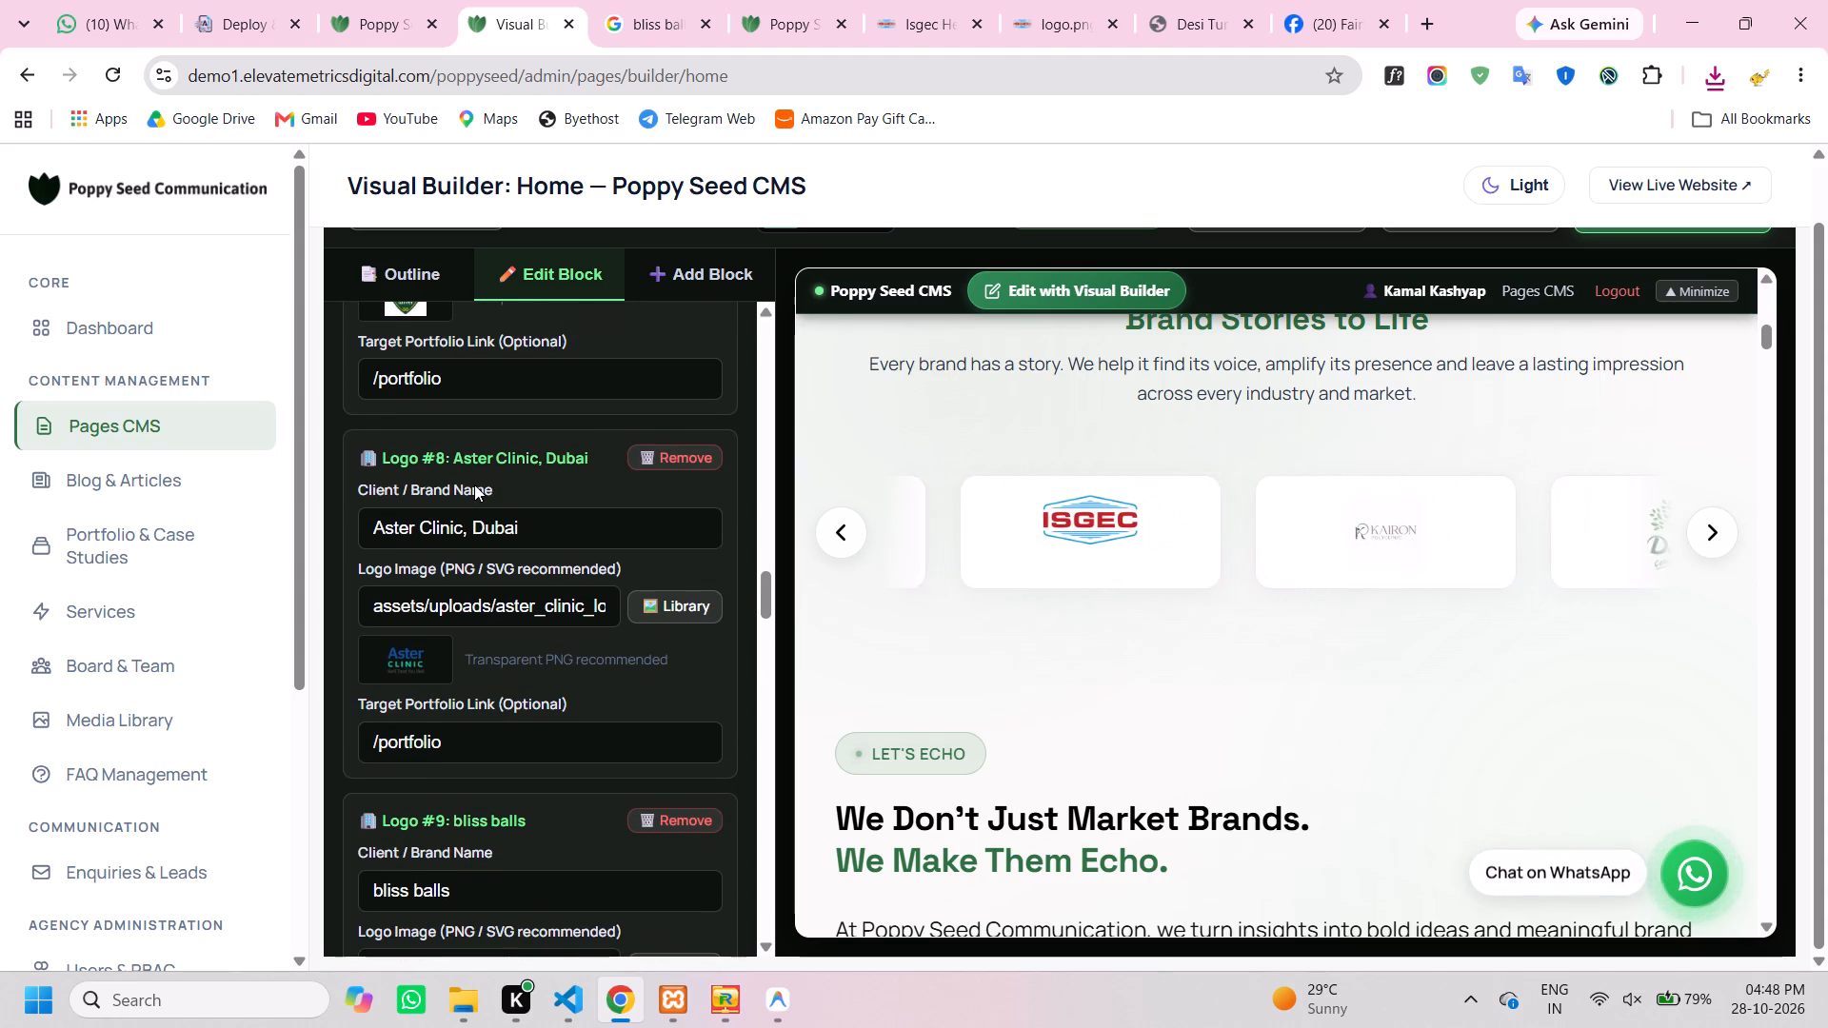
Review the client logo entries from Aster Clinic to idemitsu in the Visual Builder for logo images that need replacing.
{"action": "scroll", "coordinate": [474, 484], "scroll_direction": "up", "scroll_amount": 1}
{"action": "scroll", "coordinate": [474, 484], "scroll_direction": "down", "scroll_amount": 5}
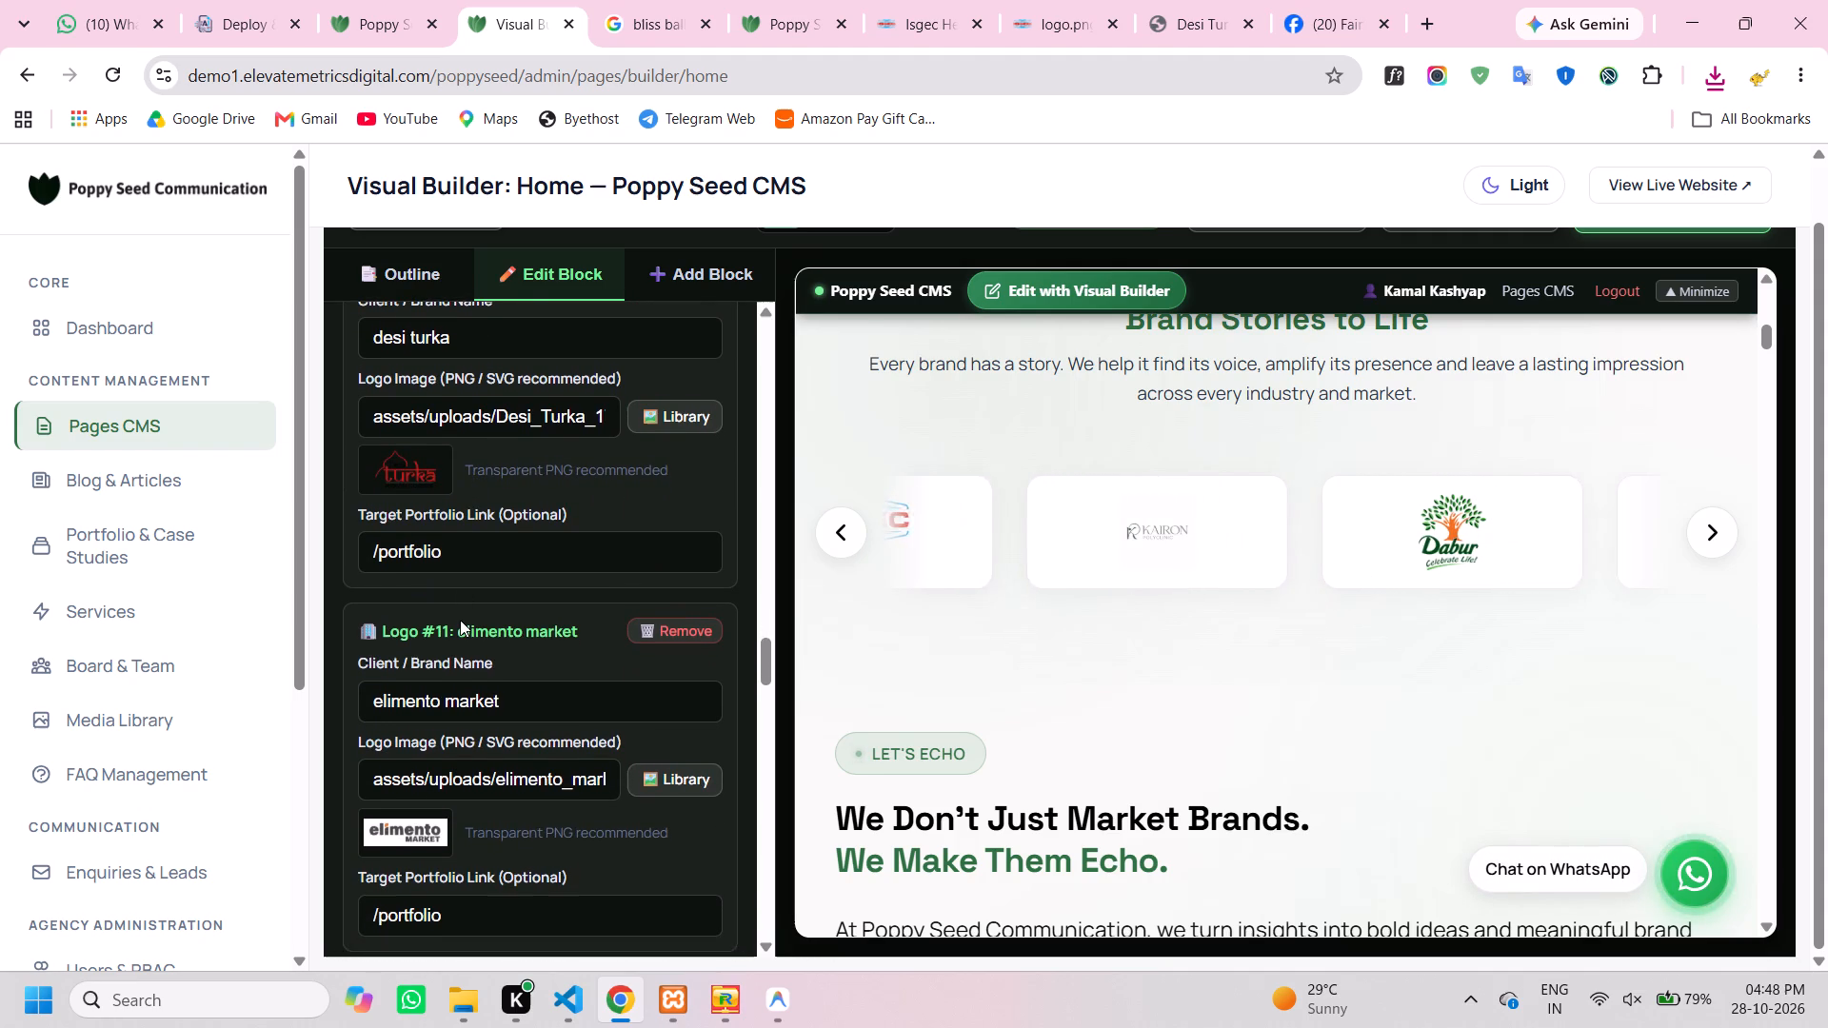
{"action": "scroll", "coordinate": [460, 620], "scroll_direction": "down", "scroll_amount": 4}
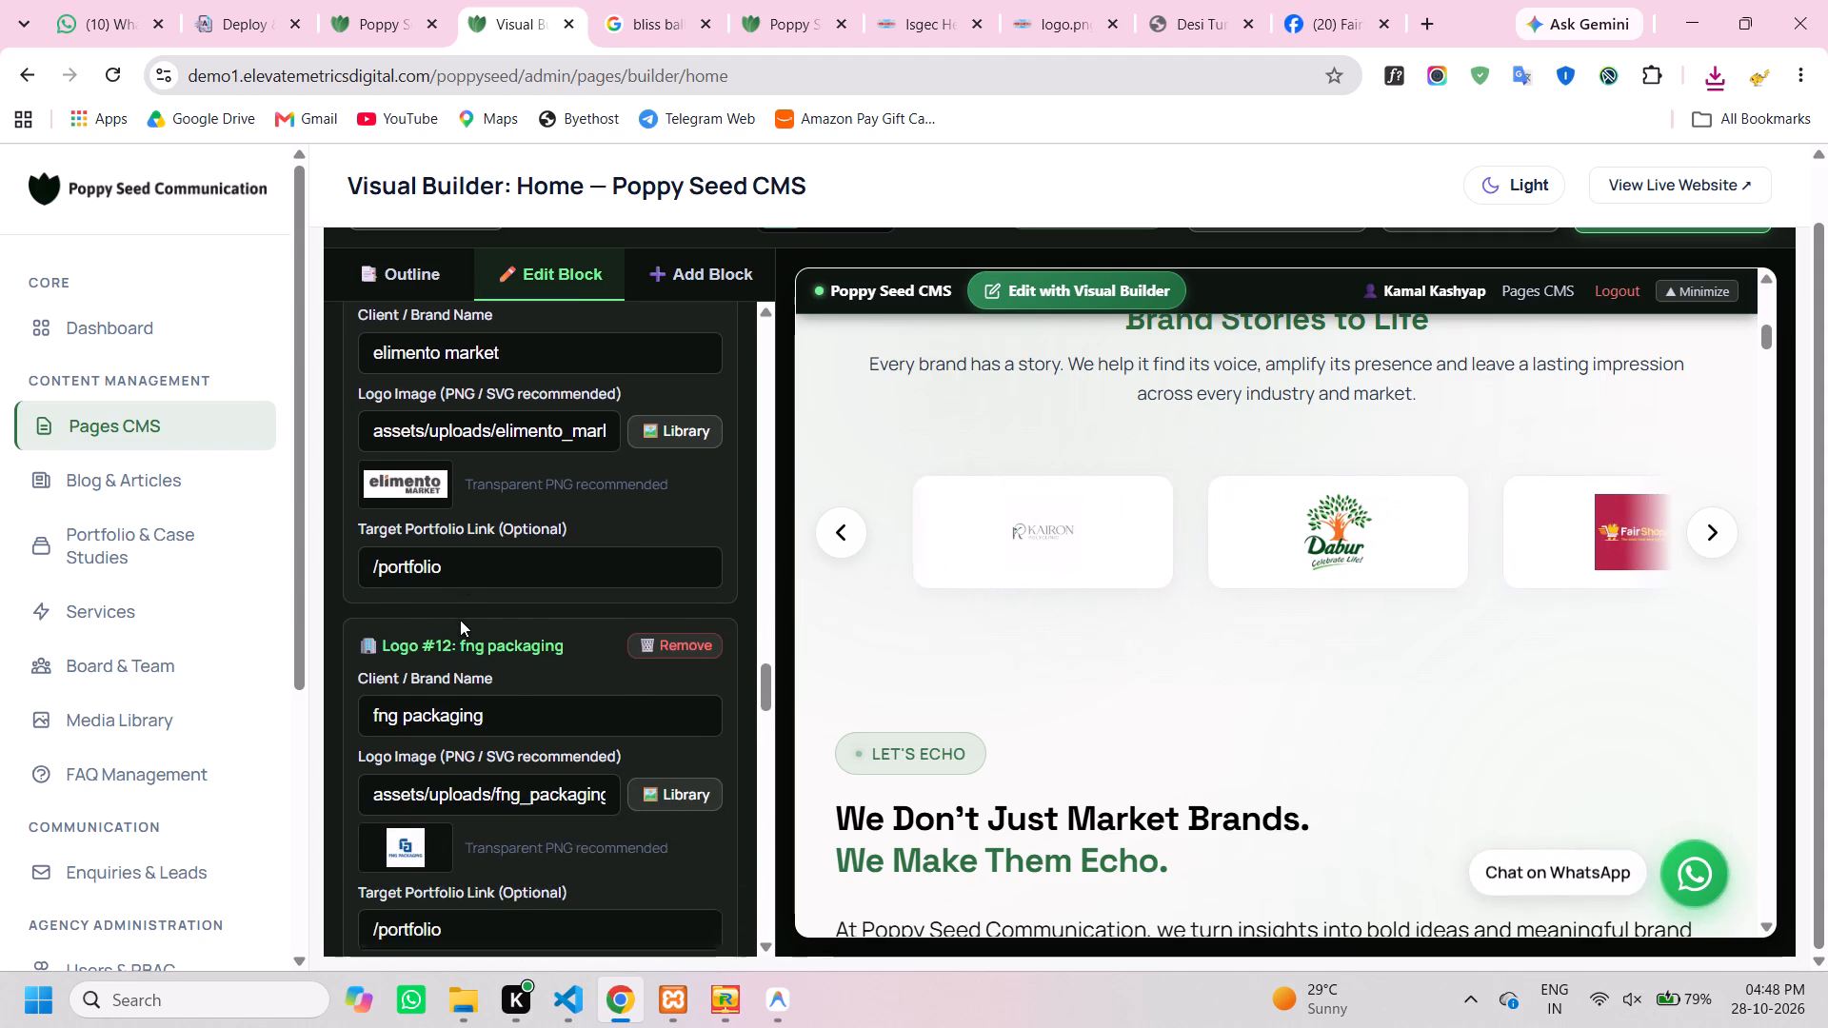
{"action": "scroll", "coordinate": [460, 620], "scroll_direction": "down", "scroll_amount": 1}
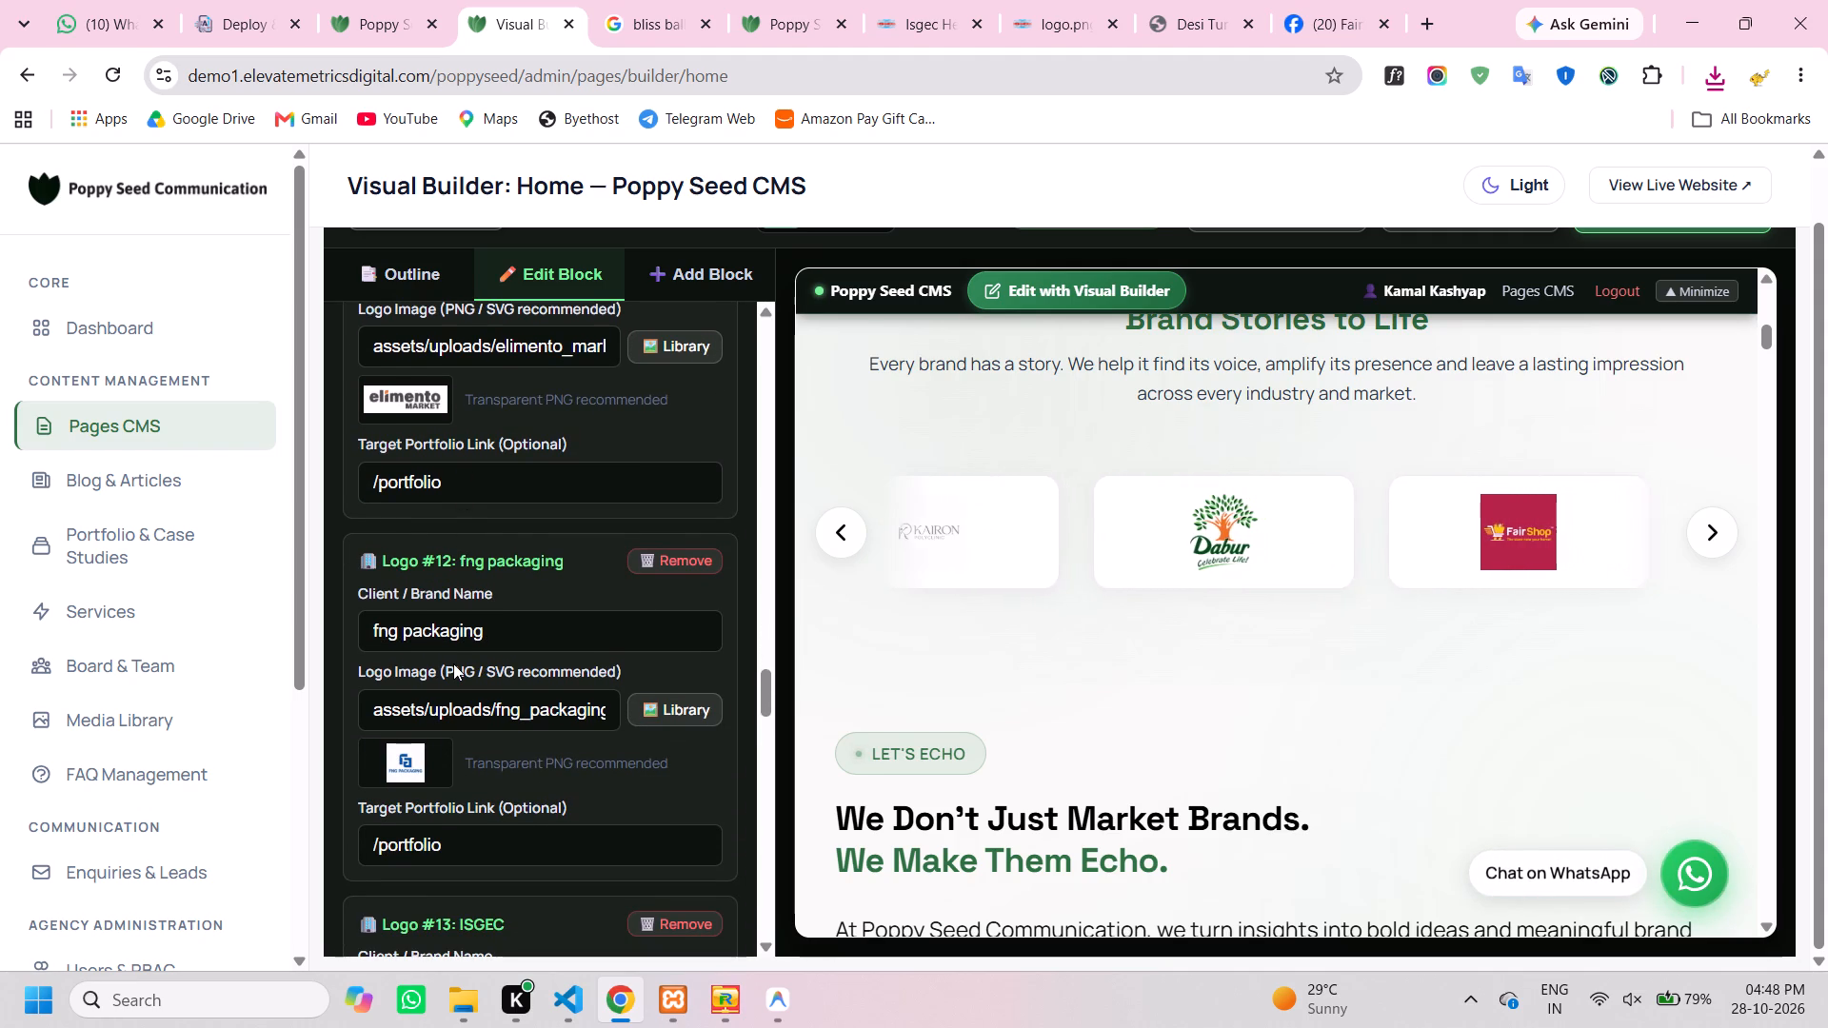
{"action": "scroll", "coordinate": [453, 663], "scroll_direction": "down", "scroll_amount": 4}
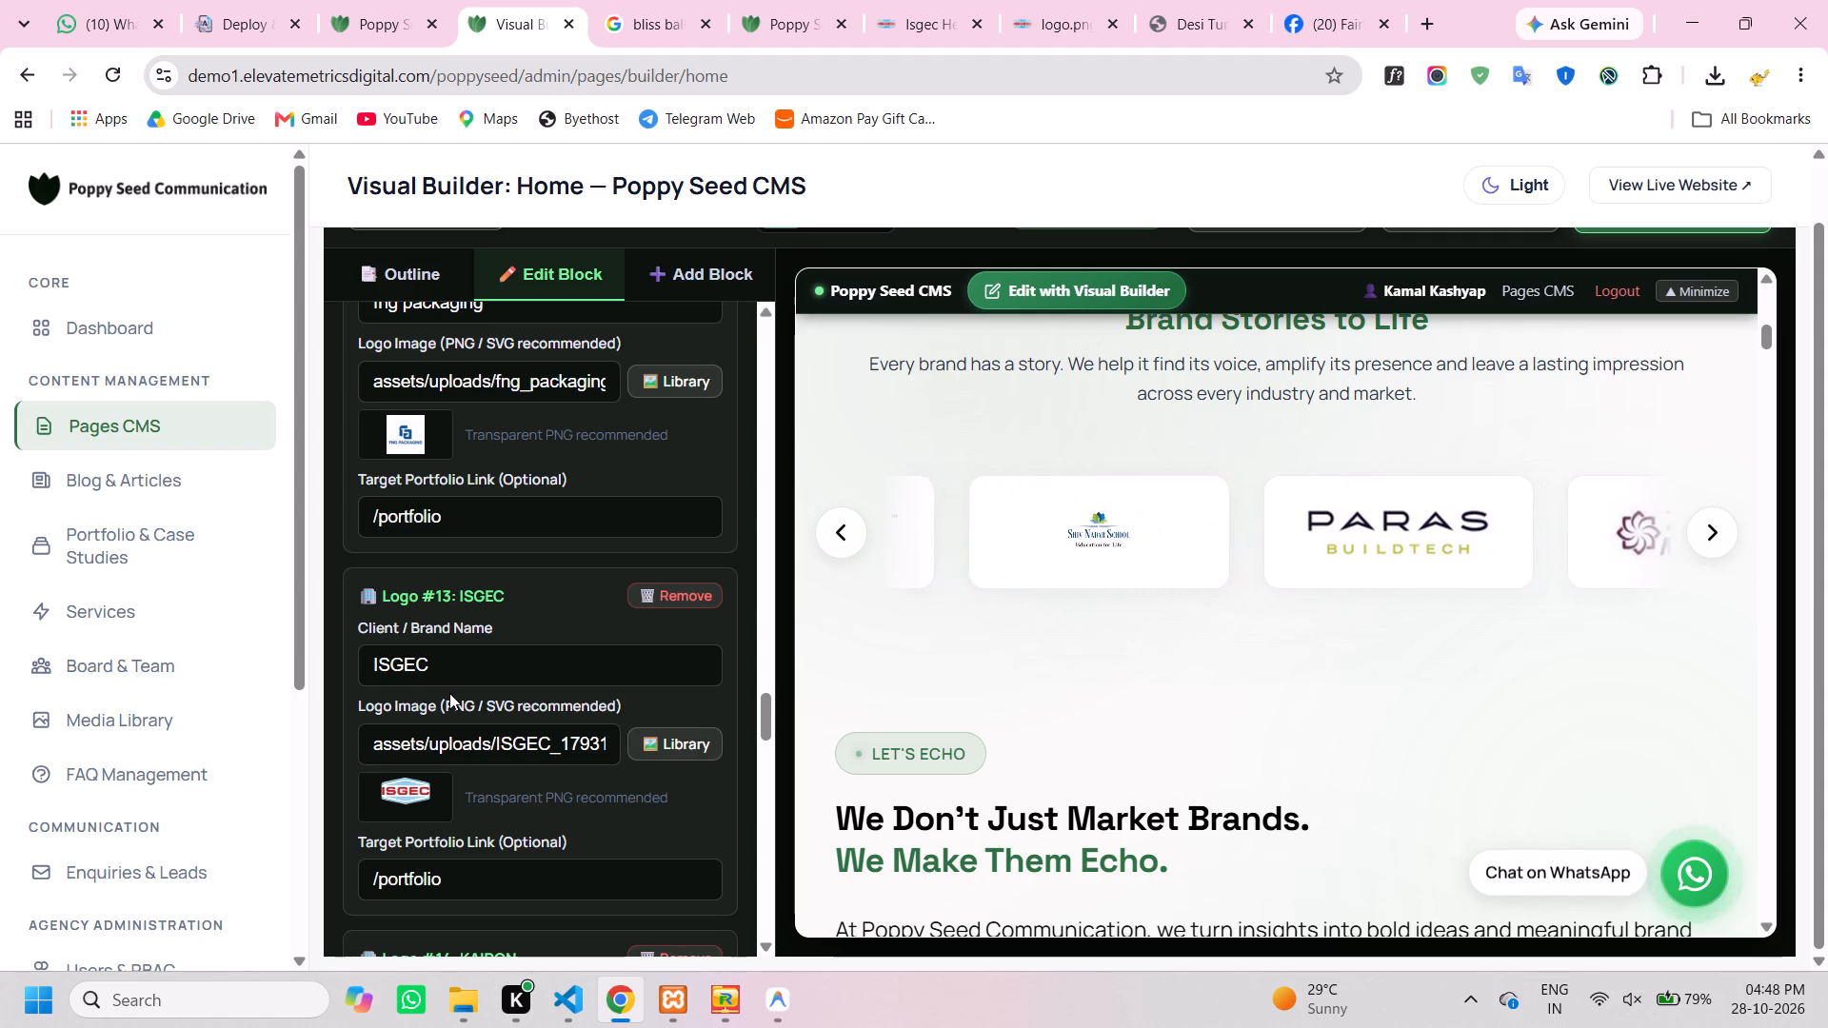
{"action": "scroll", "coordinate": [449, 693], "scroll_direction": "down", "scroll_amount": 7}
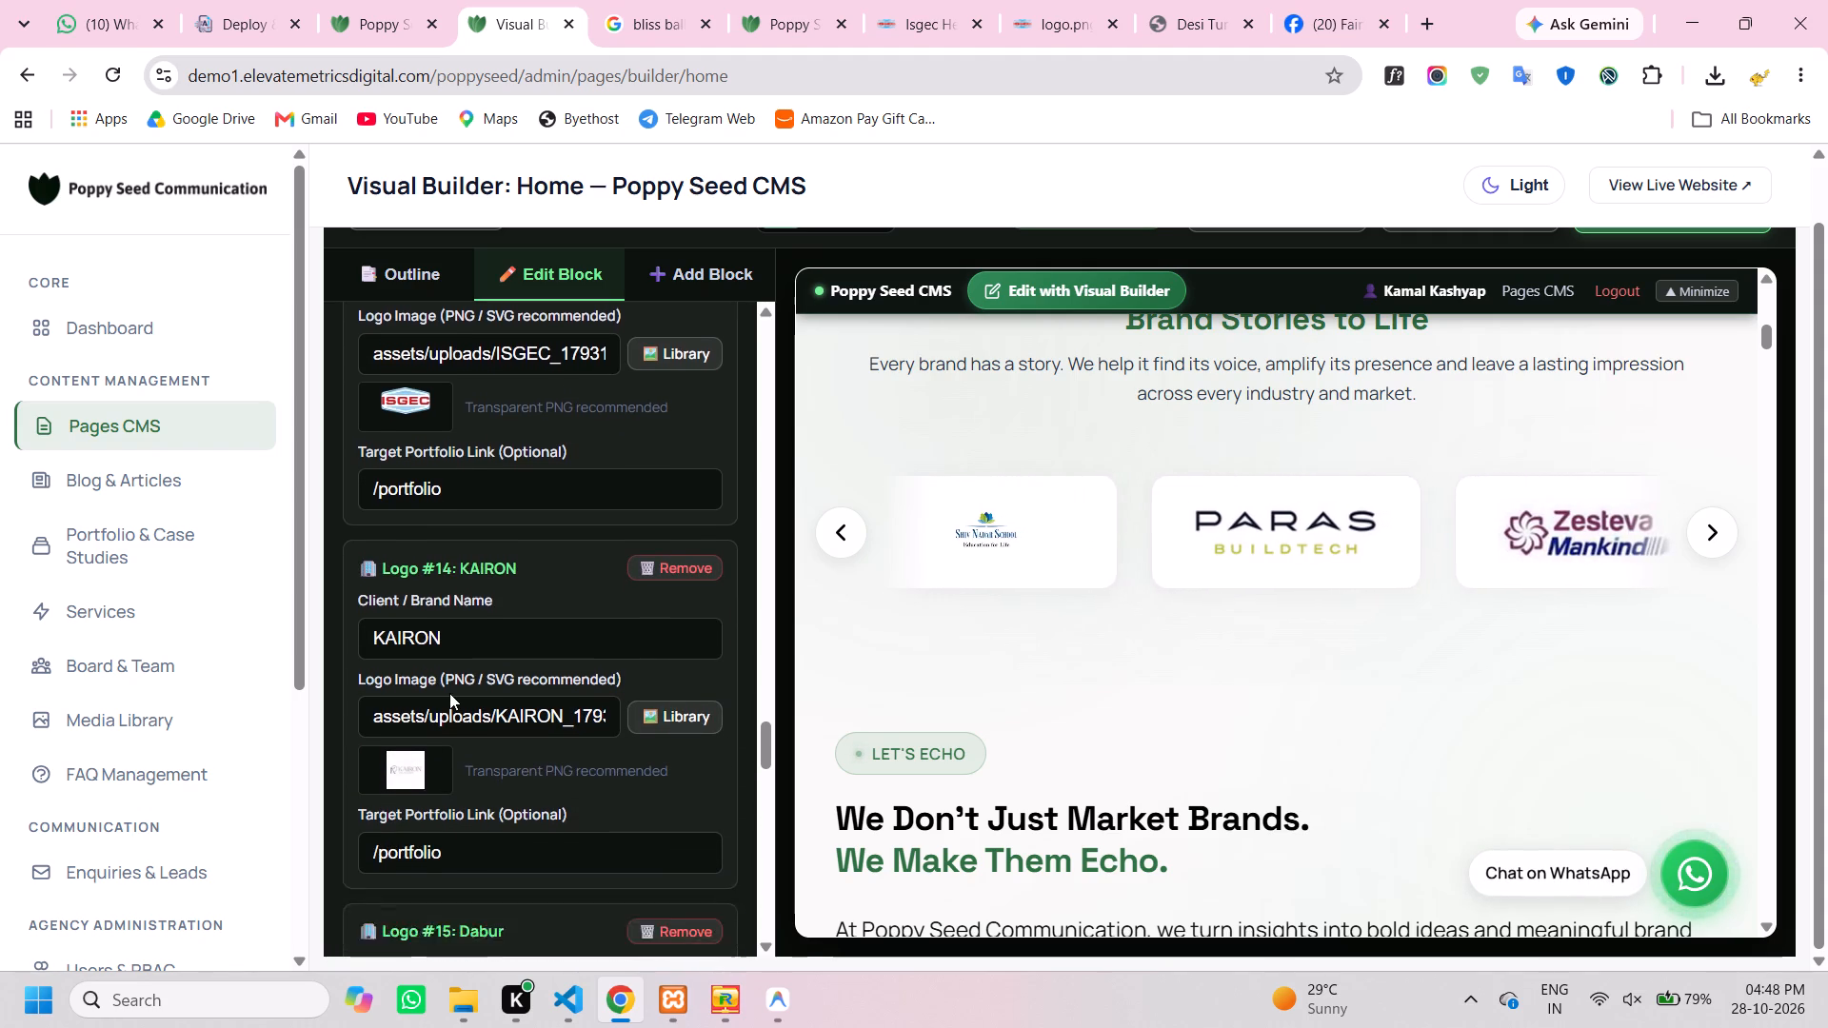
{"action": "scroll", "coordinate": [449, 693], "scroll_direction": "down", "scroll_amount": 1}
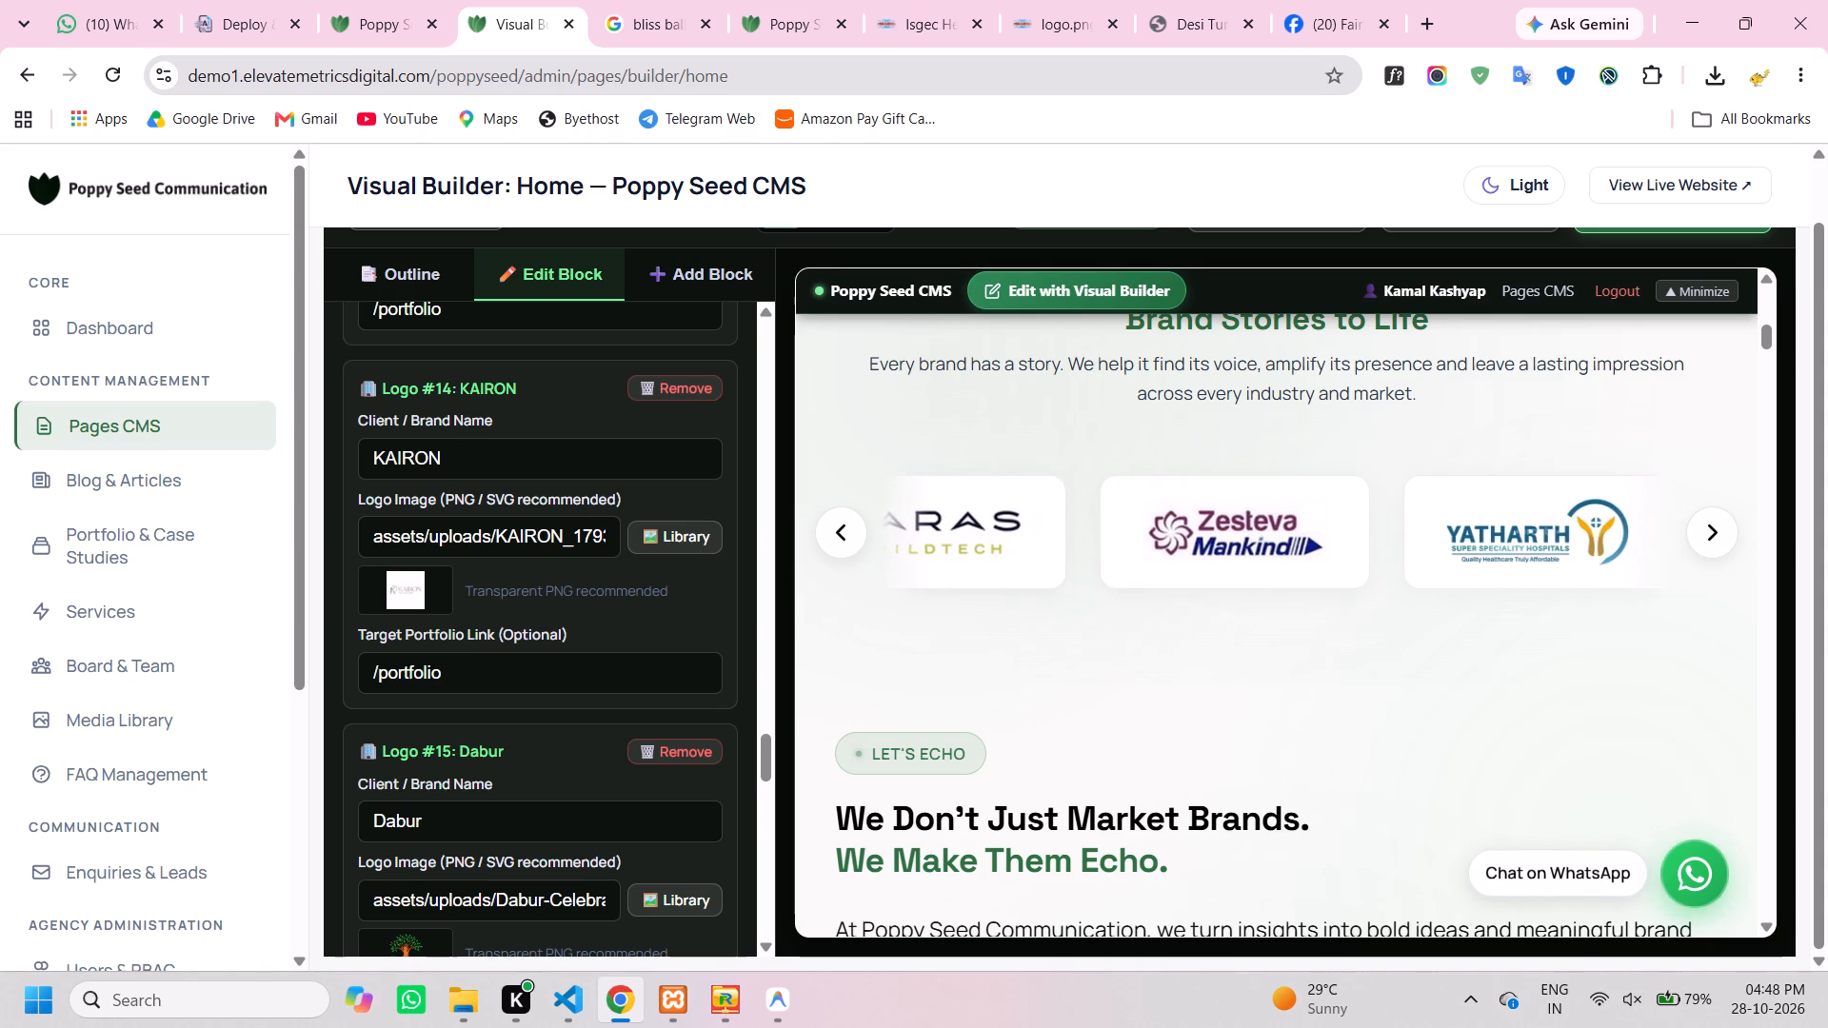
{"action": "scroll", "coordinate": [551, 594], "scroll_direction": "down", "scroll_amount": 3}
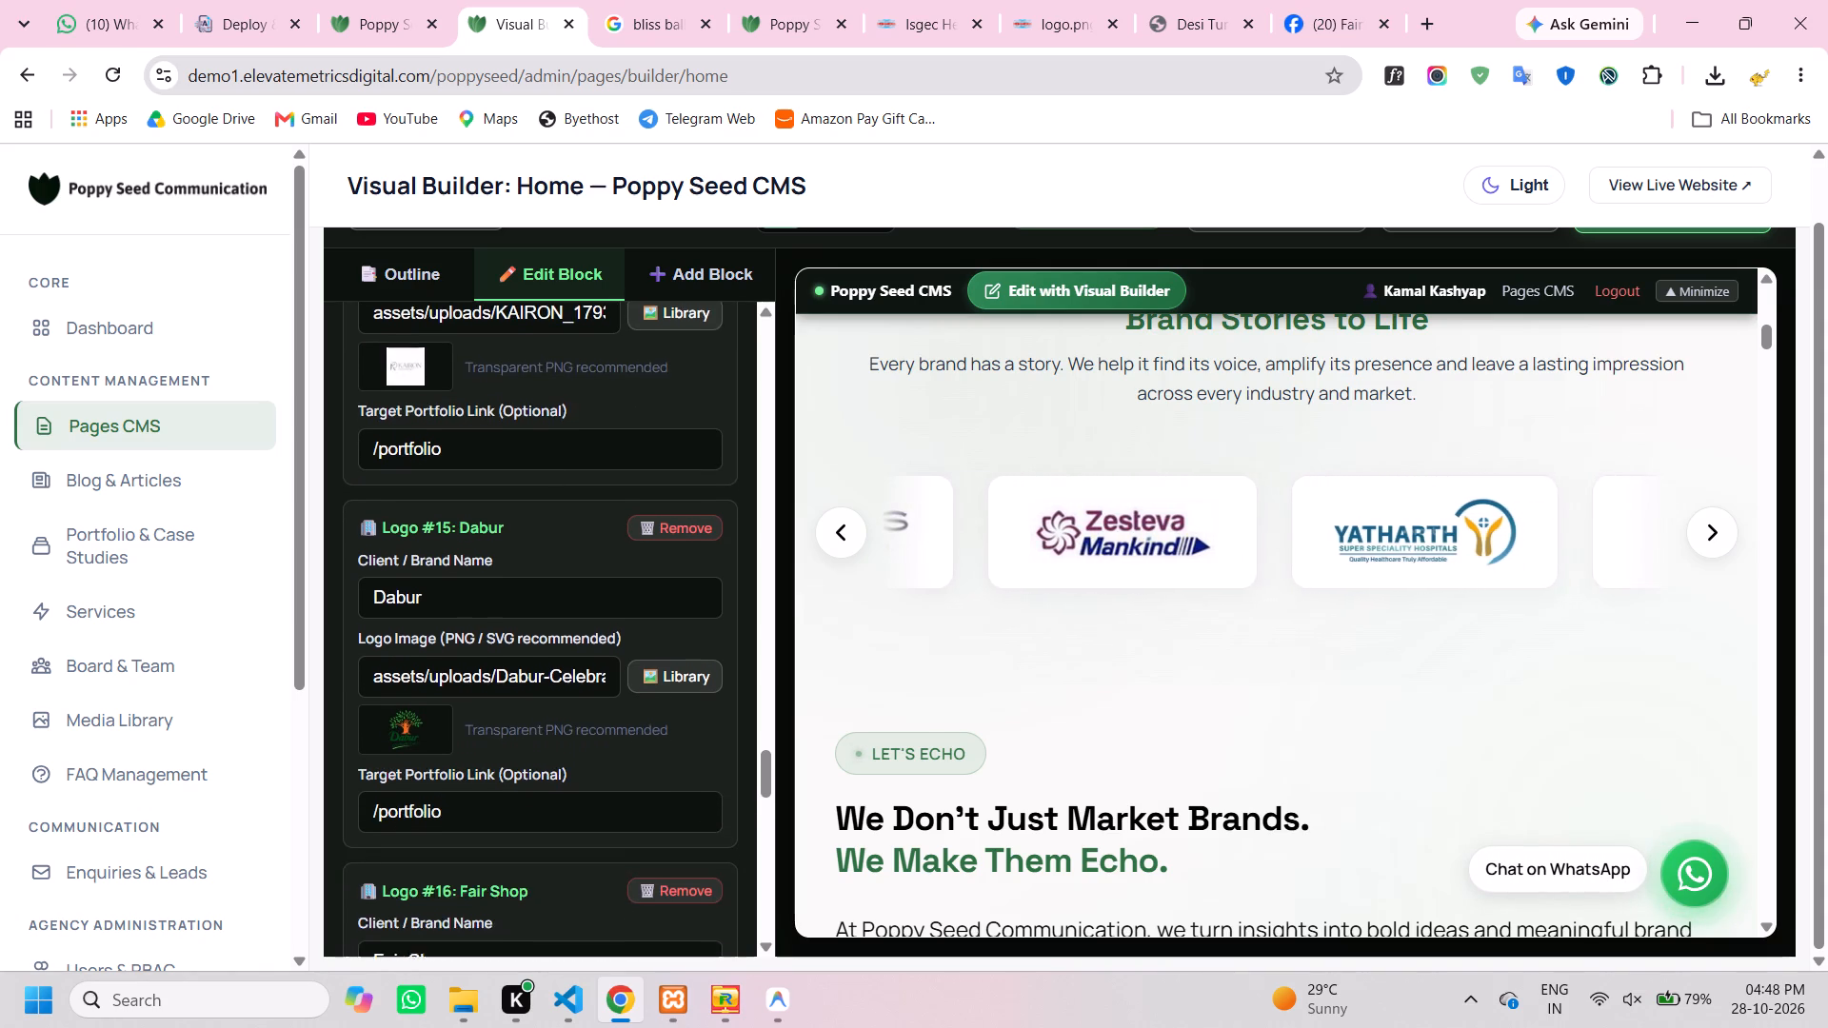
{"action": "scroll", "coordinate": [551, 594], "scroll_direction": "down", "scroll_amount": 2}
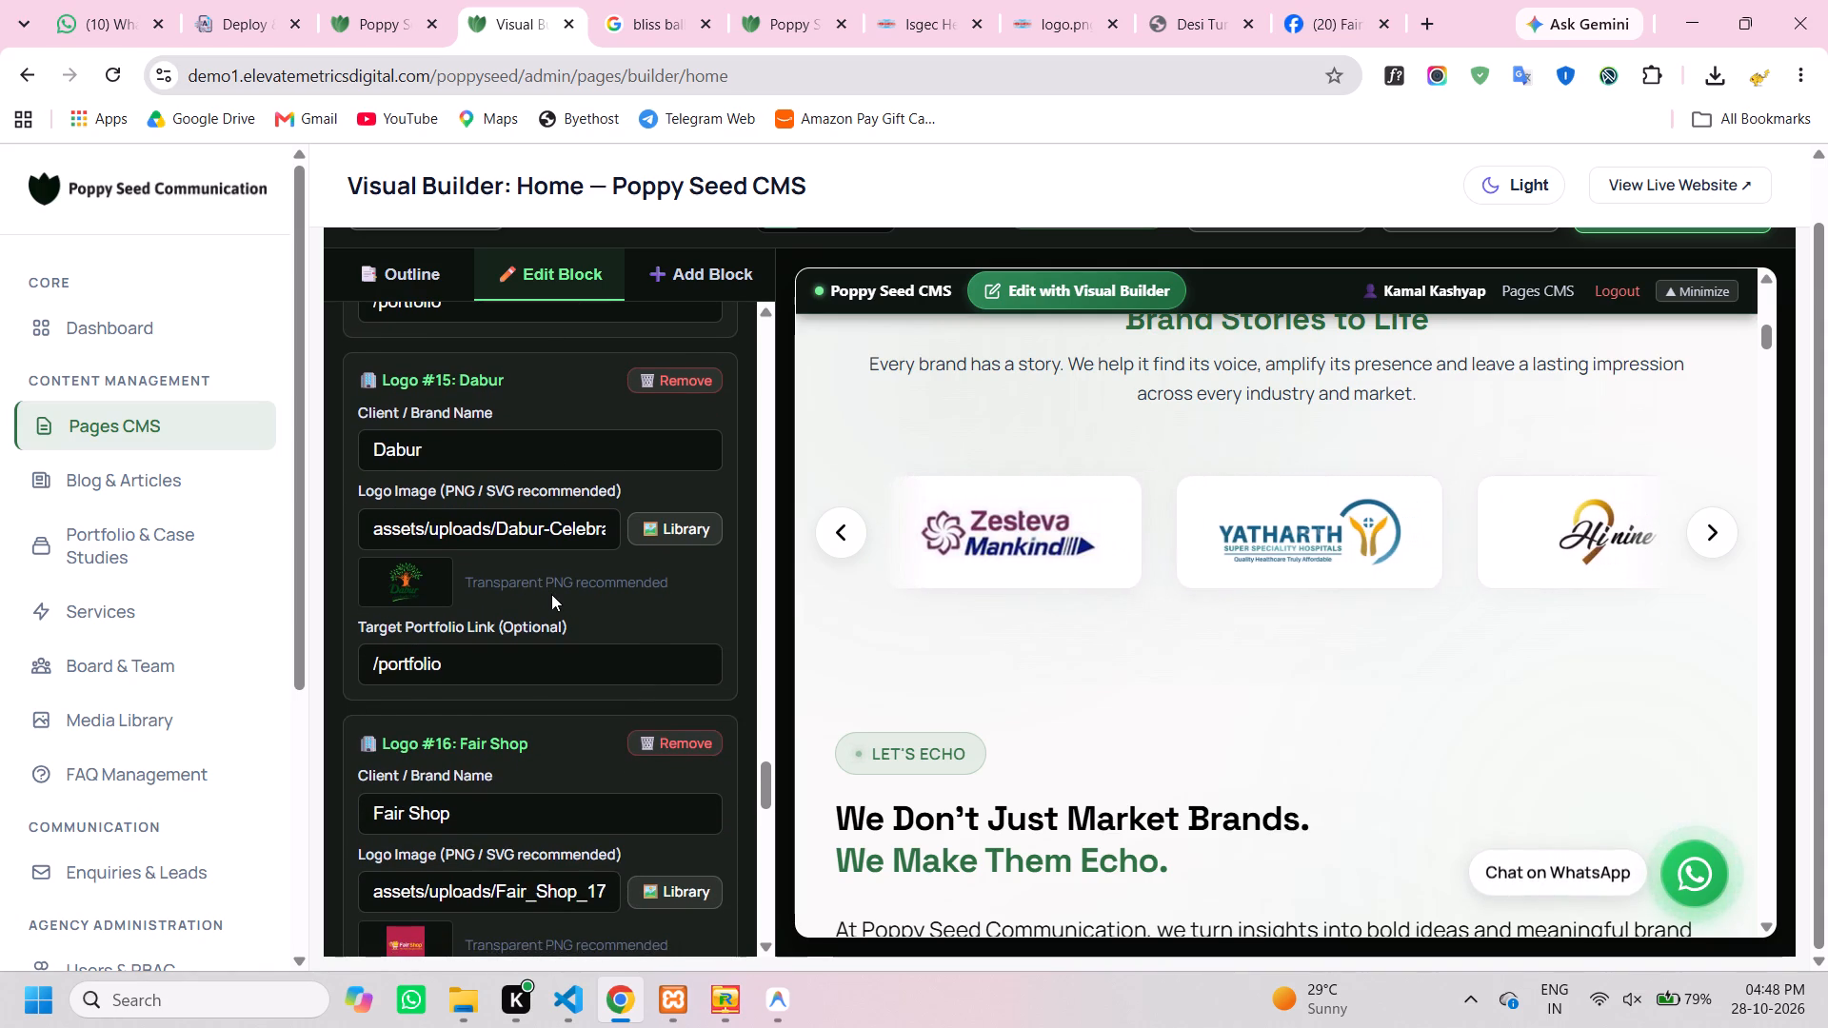
{"action": "scroll", "coordinate": [551, 594], "scroll_direction": "down", "scroll_amount": 4}
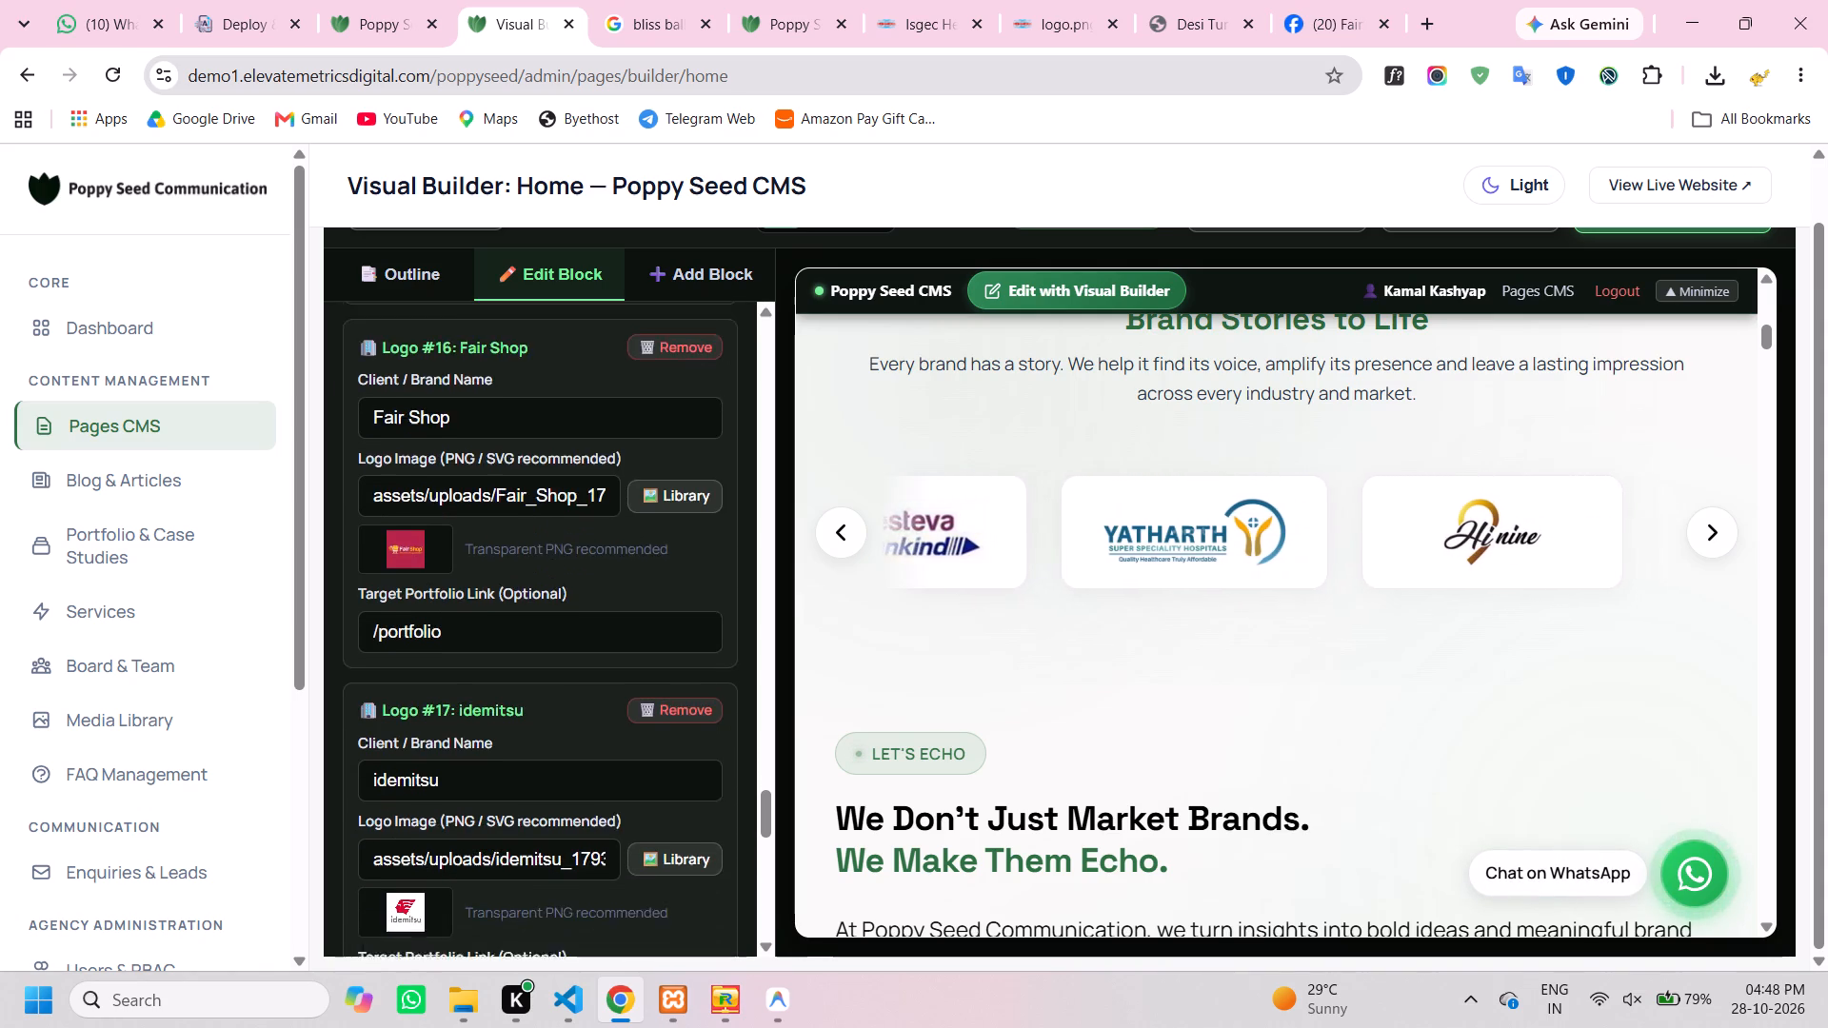
{"action": "scroll", "coordinate": [551, 594], "scroll_direction": "down", "scroll_amount": 1}
Copy the KAIRON brand name from its logo entry and search Google Images for "KAIRON logo".
{"action": "scroll", "coordinate": [551, 594], "scroll_direction": "up", "scroll_amount": 3}
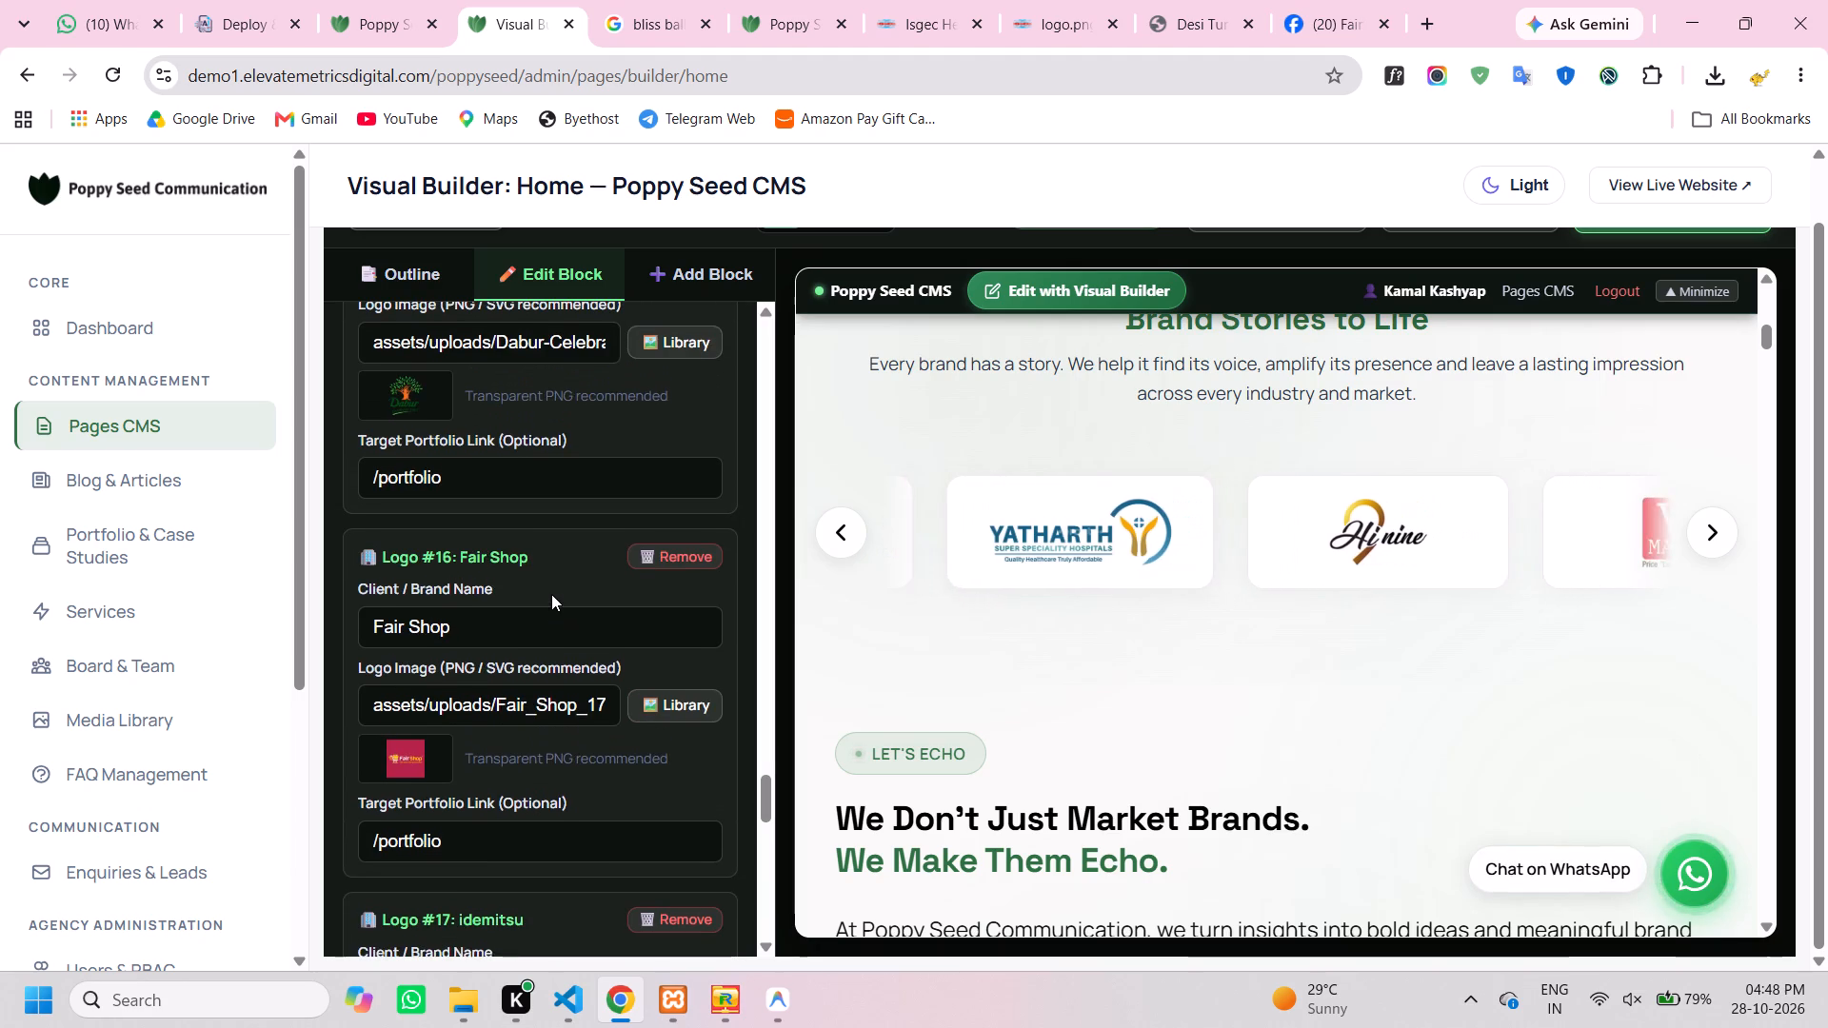
{"action": "scroll", "coordinate": [551, 594], "scroll_direction": "up", "scroll_amount": 2}
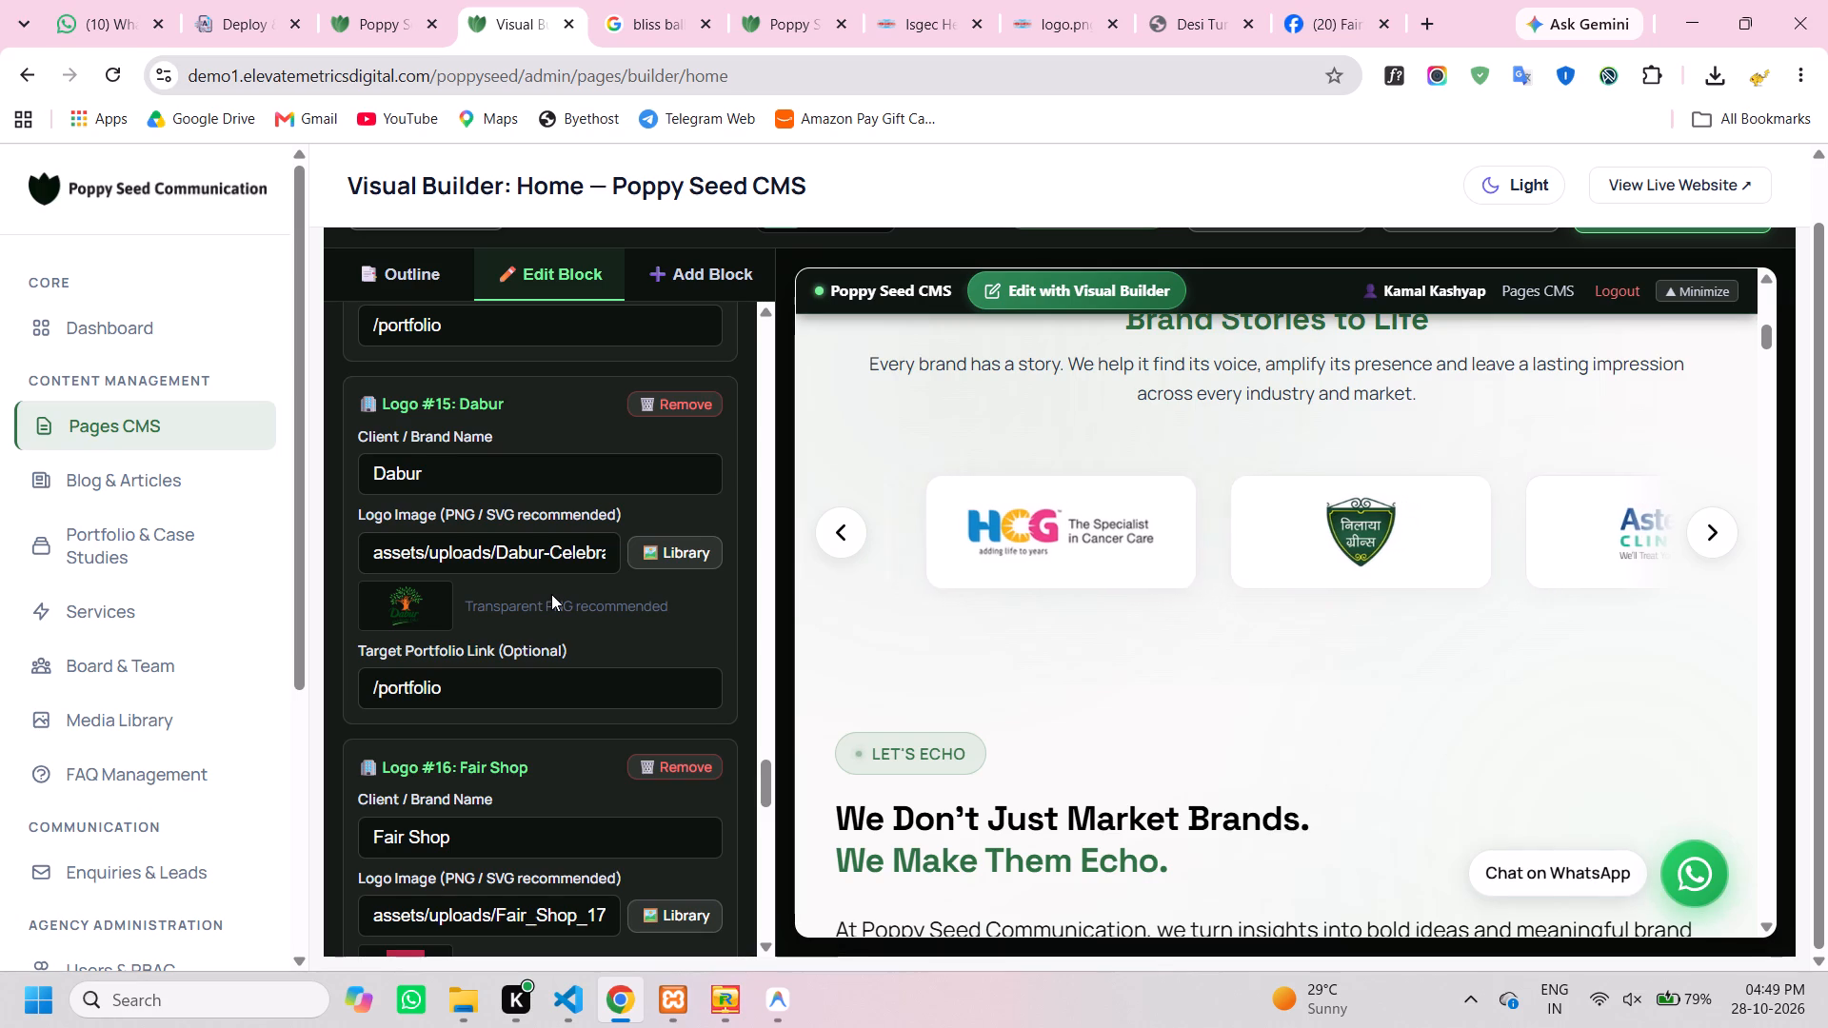
{"action": "scroll", "coordinate": [551, 594], "scroll_direction": "up", "scroll_amount": 2}
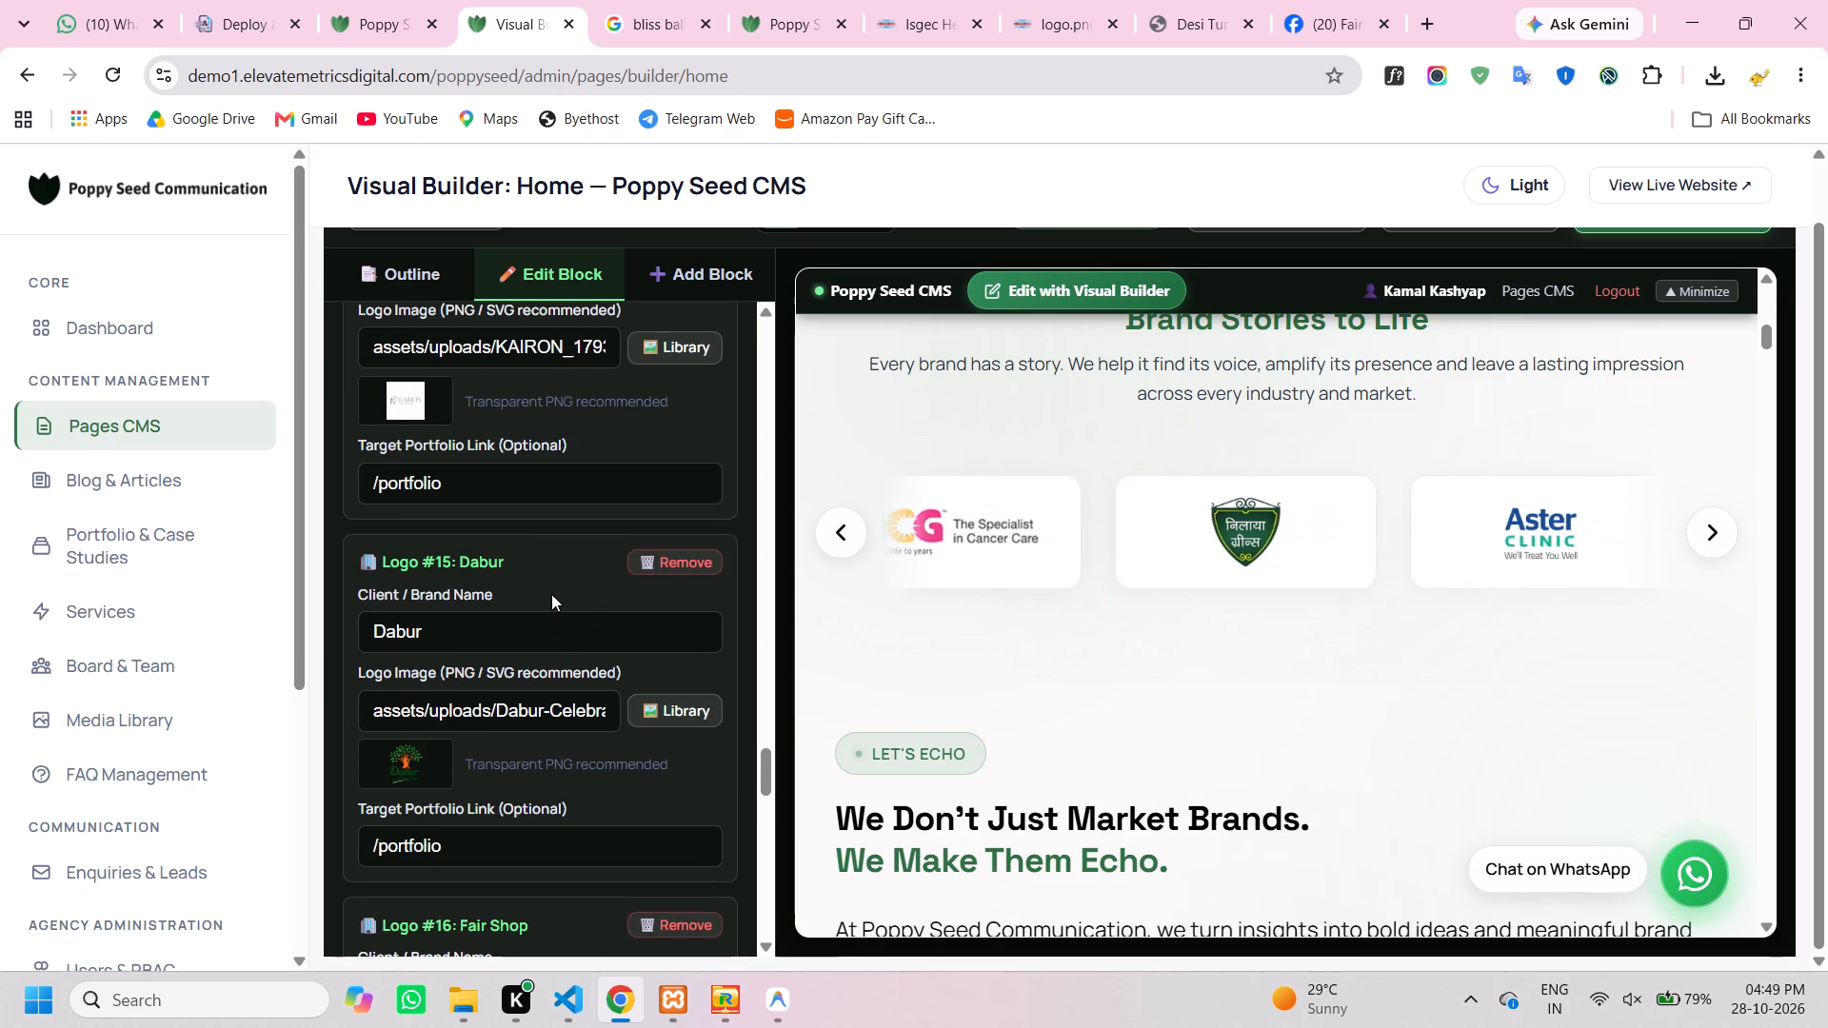
{"action": "scroll", "coordinate": [551, 594], "scroll_direction": "up", "scroll_amount": 2}
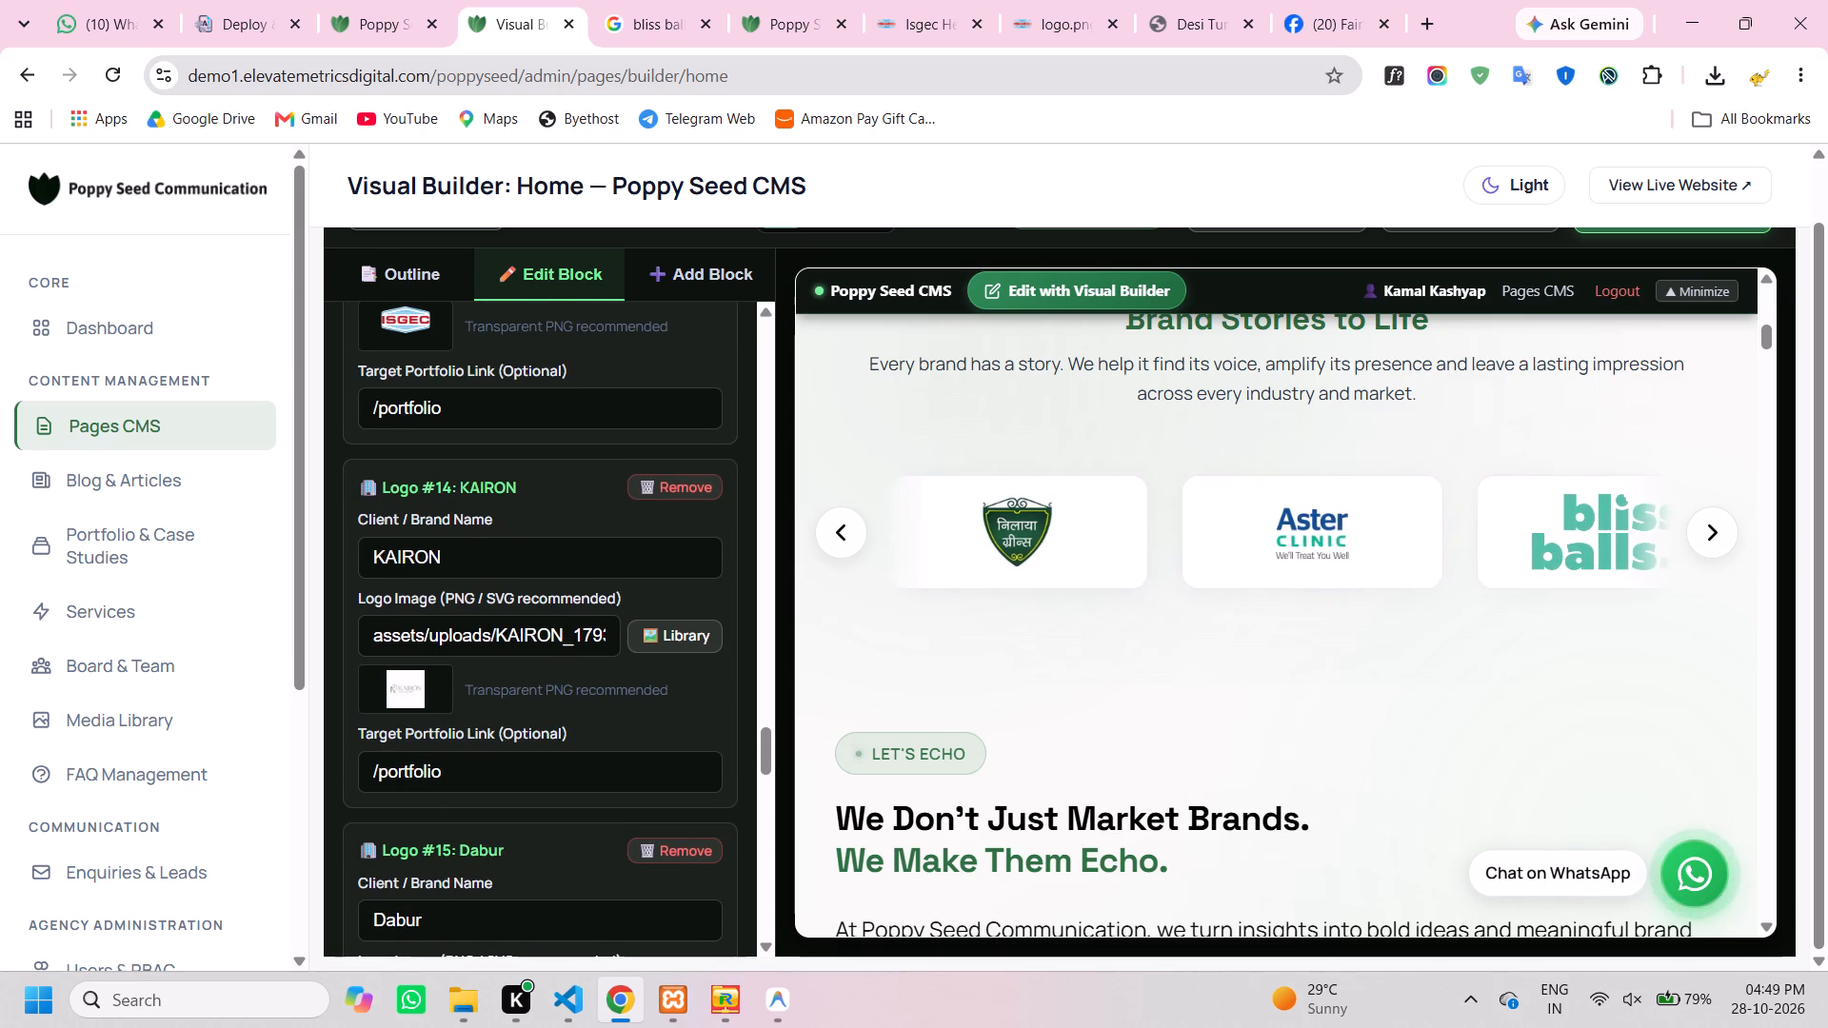
{"action": "left_click_drag", "start_coordinate": [473, 544], "coordinate": [336, 560]}
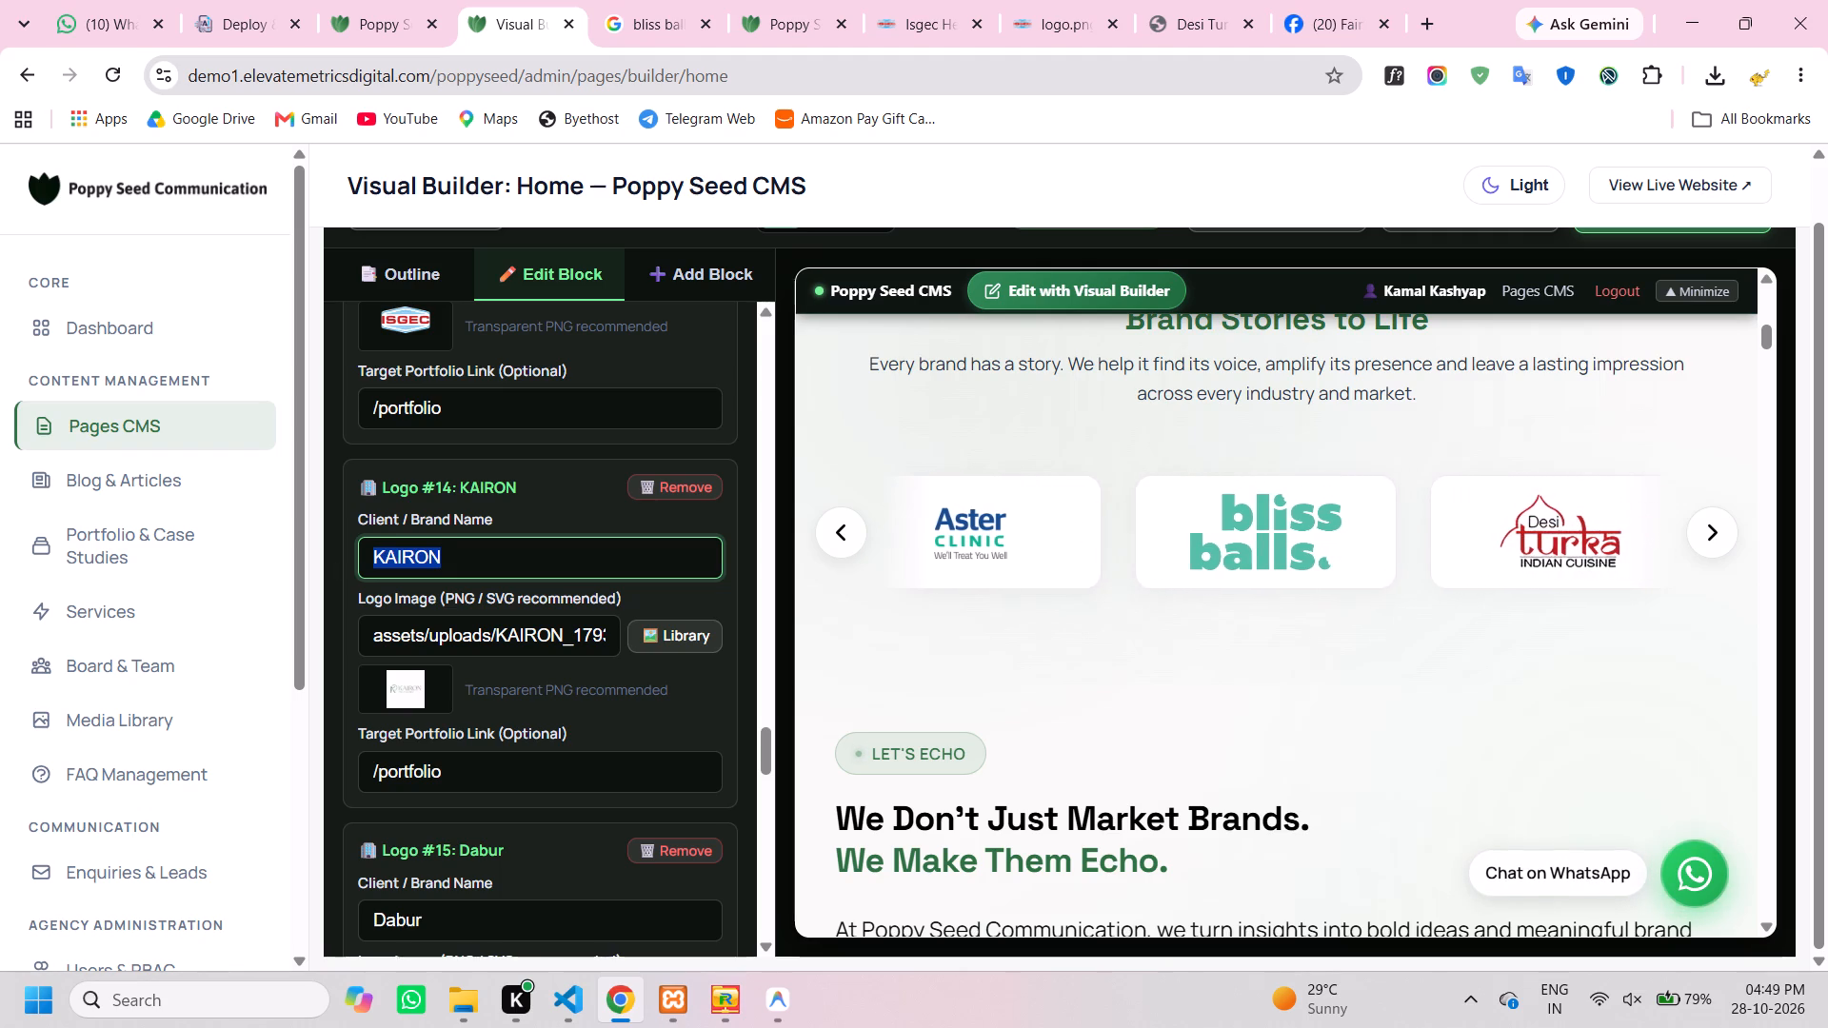
{"action": "key", "text": "ctrl+c"}
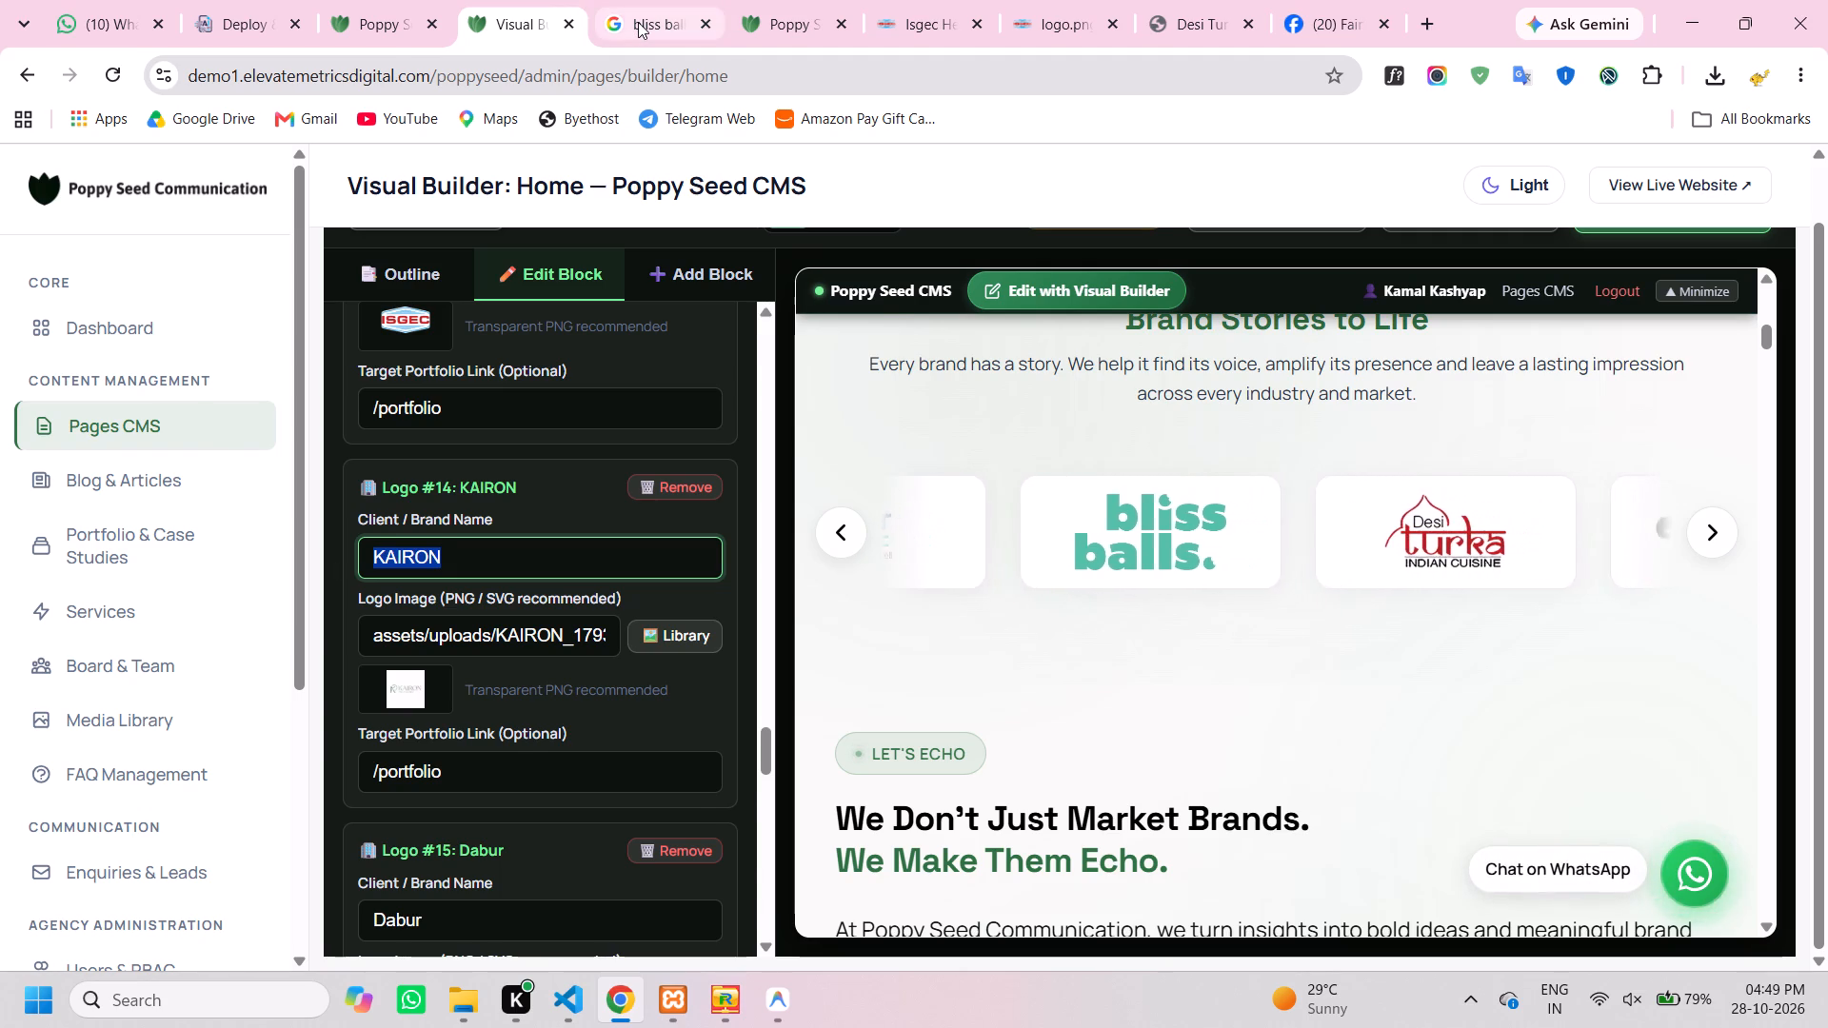
{"action": "left_click", "coordinate": [638, 22]}
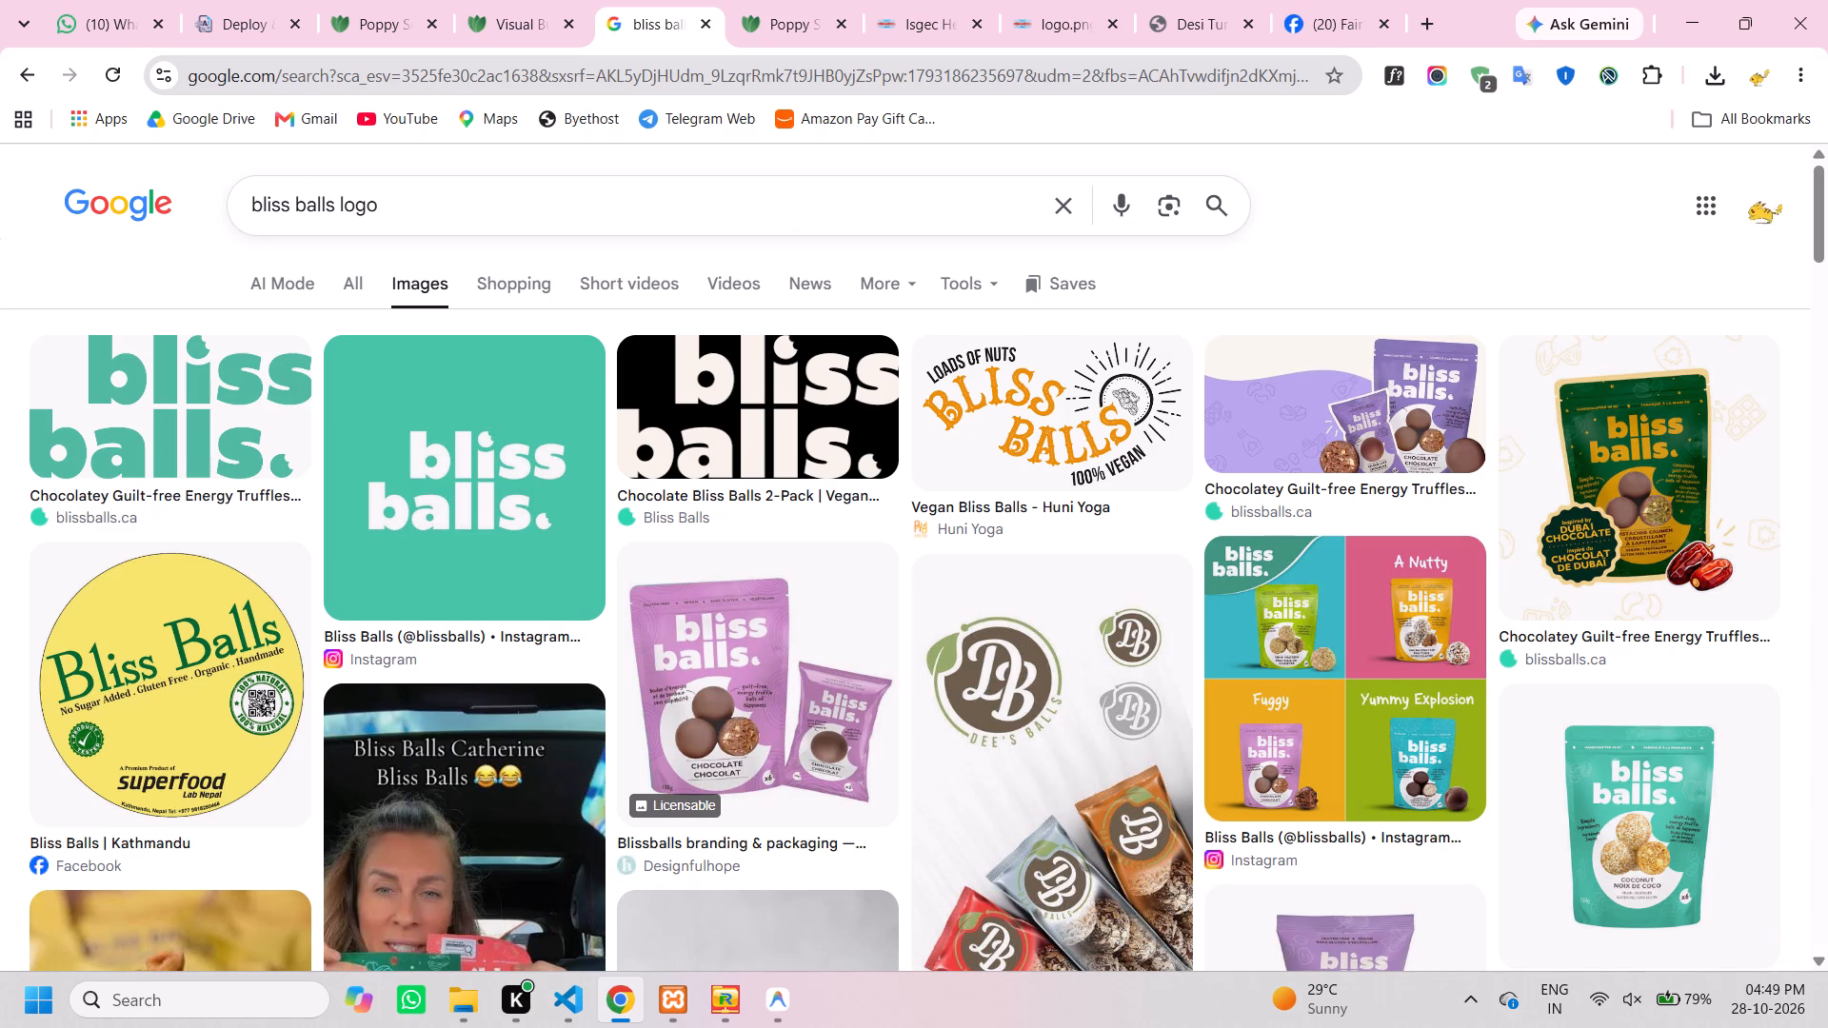
{"action": "left_click_drag", "start_coordinate": [334, 203], "coordinate": [165, 224]}
{"action": "key", "text": "ctrl+v"}
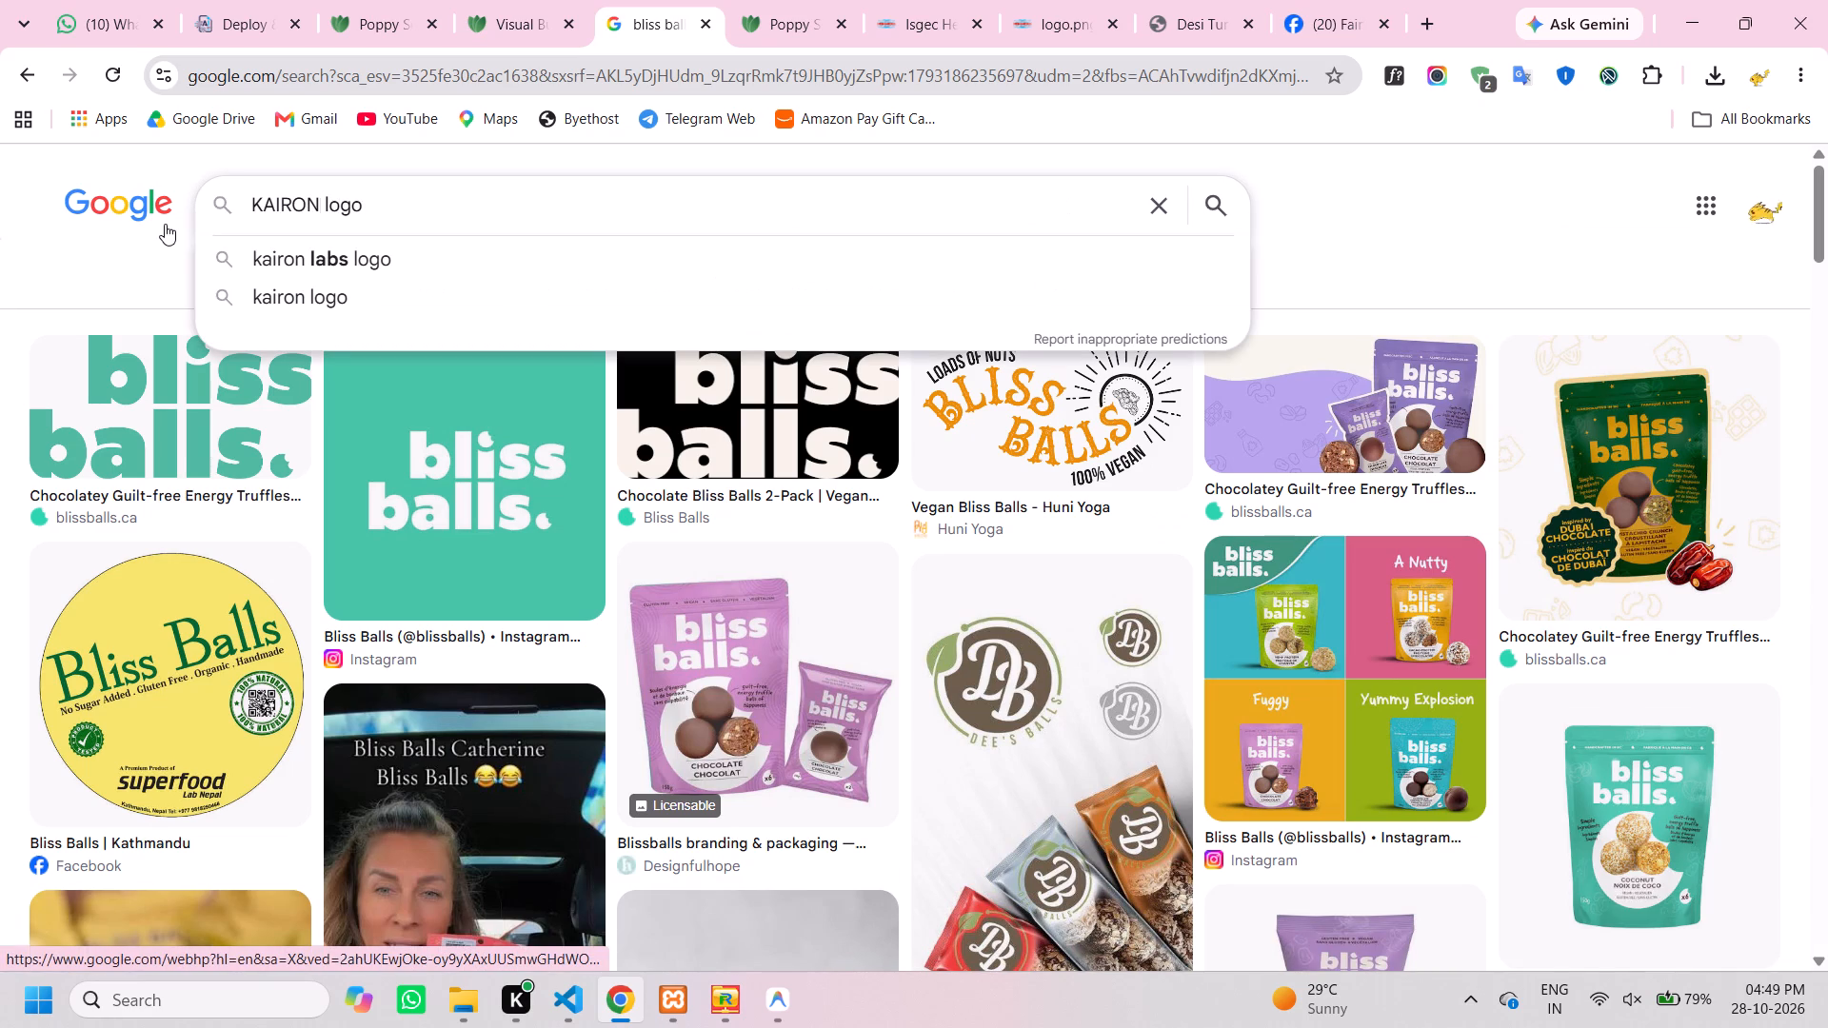
{"action": "key", "text": "Return"}
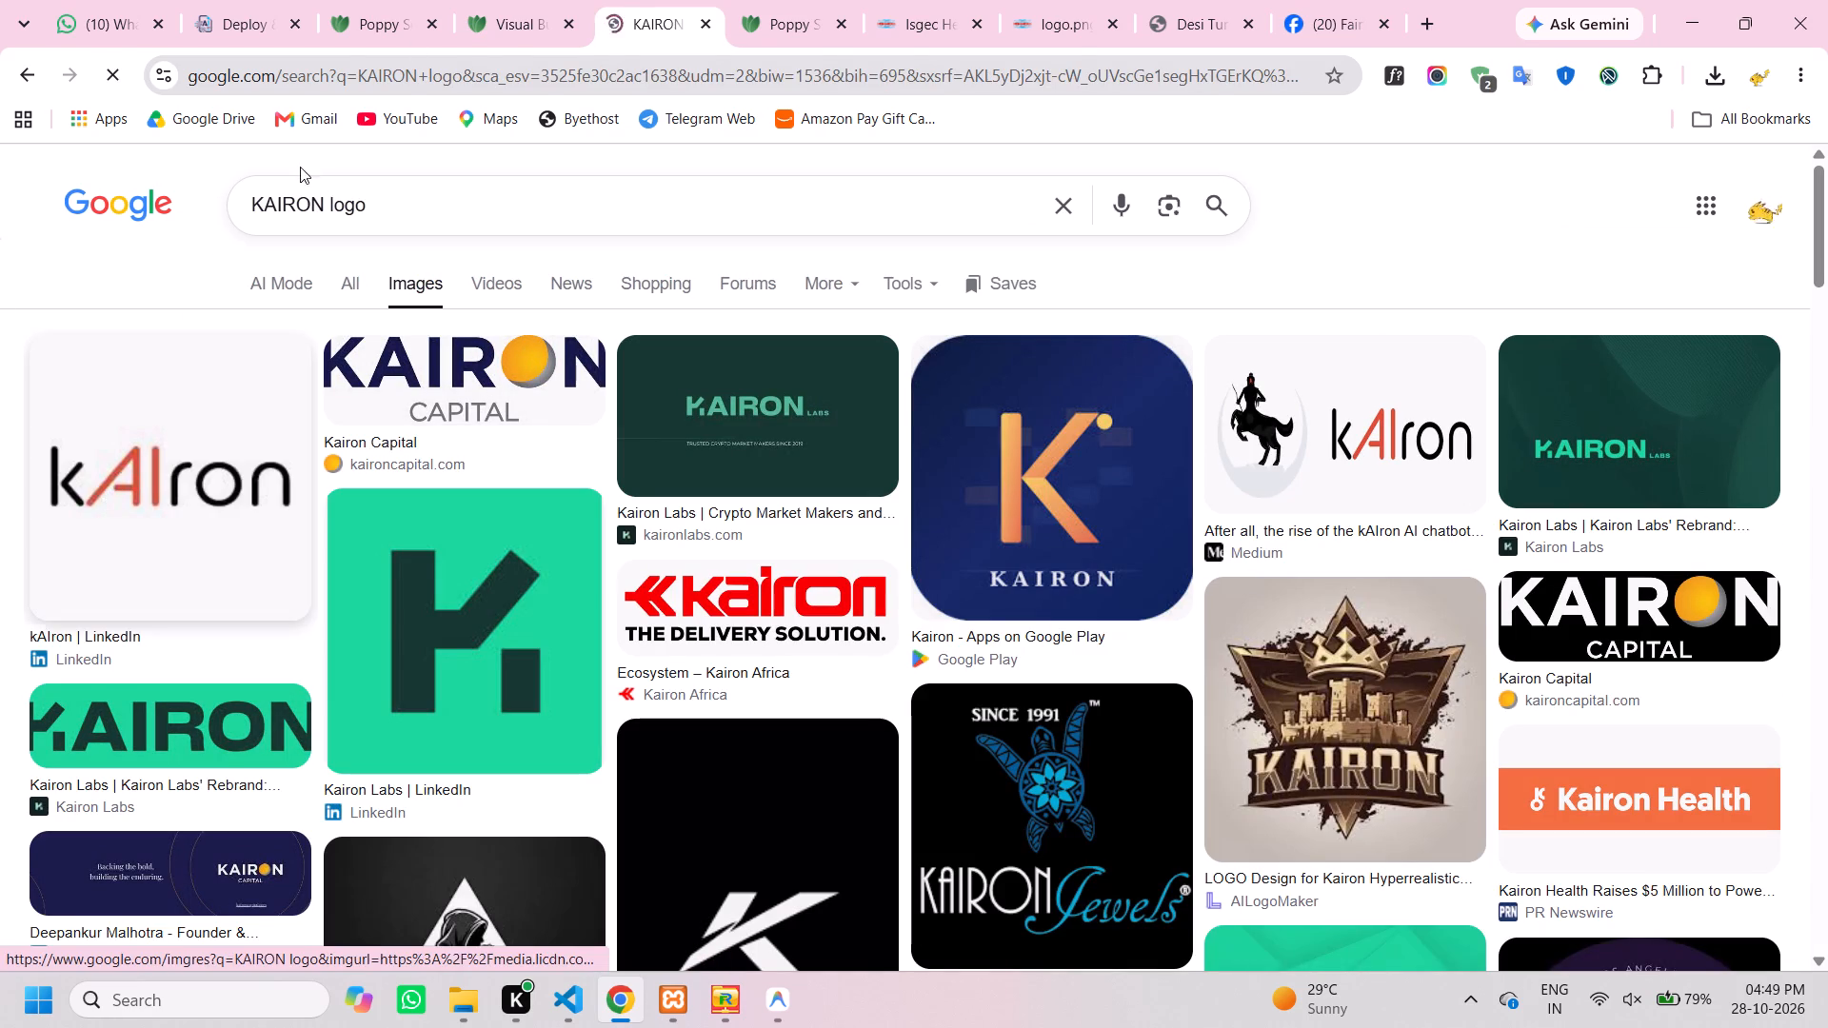
Find the KAIRON logo in the live home page slider to compare it with the image search results.
{"action": "left_click", "coordinate": [507, 6]}
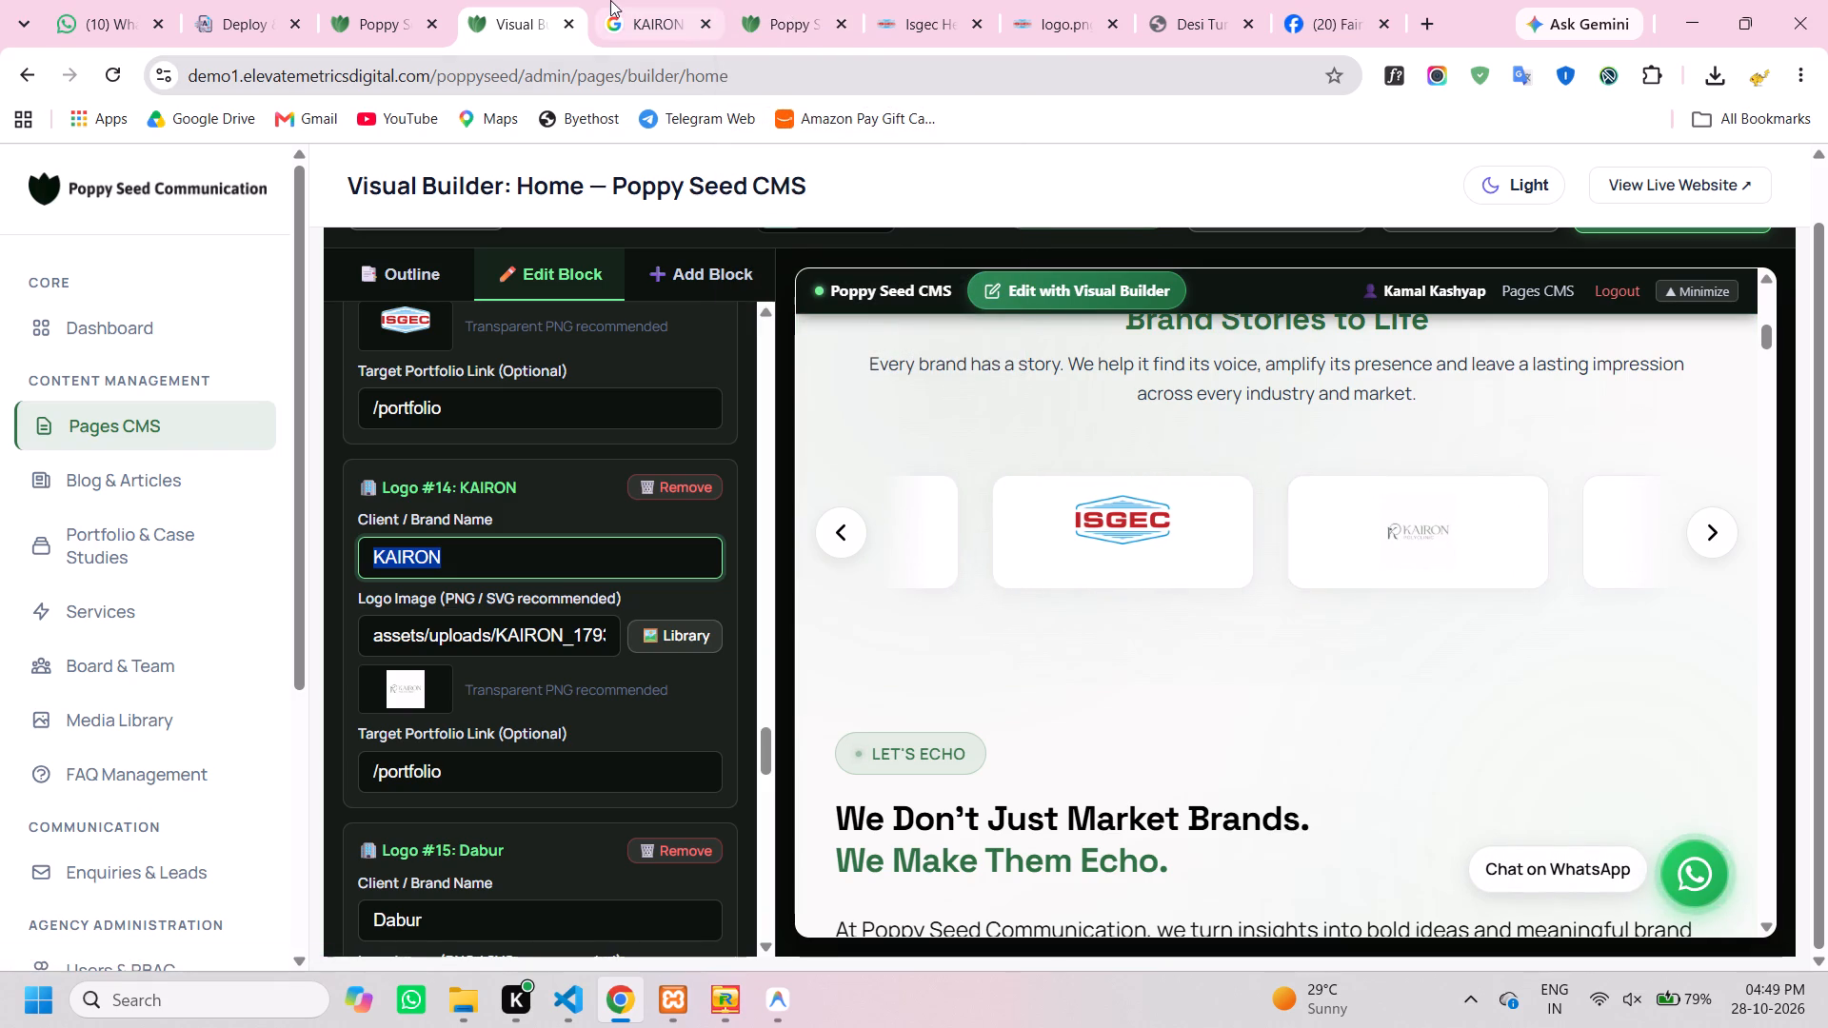
{"action": "left_click", "coordinate": [765, 22]}
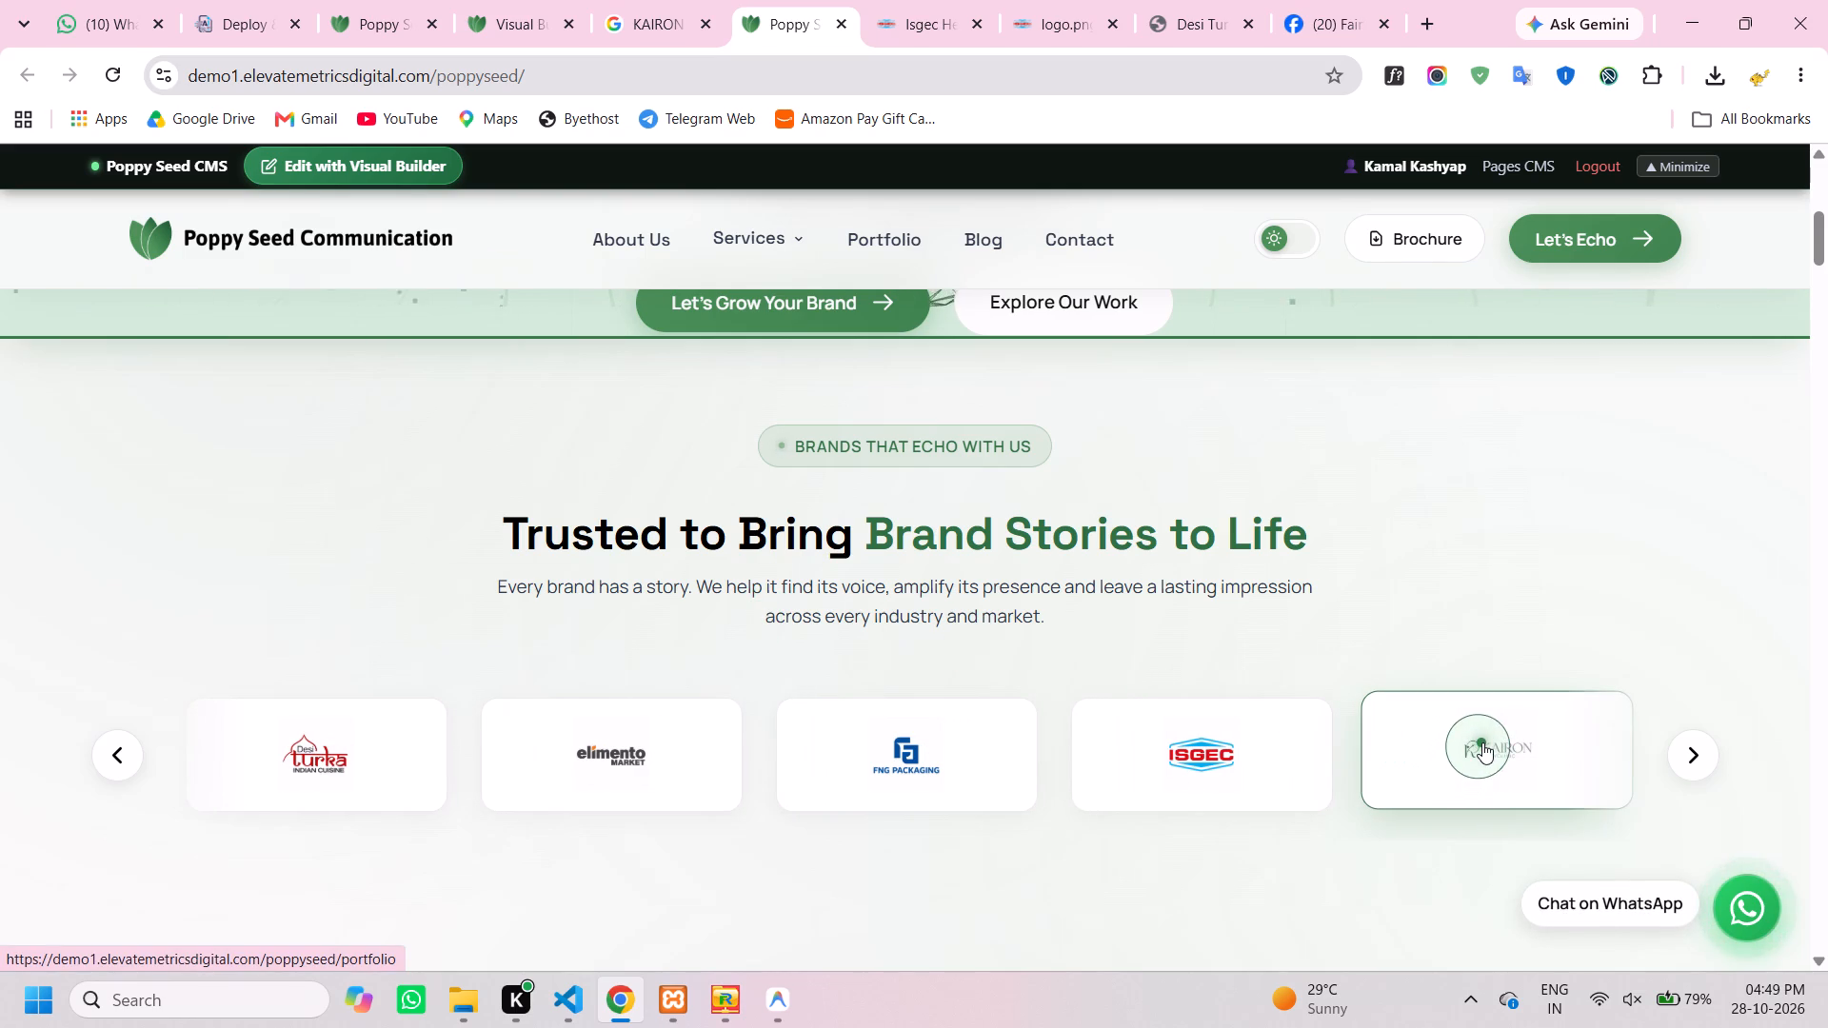
{"action": "right_click", "coordinate": [1482, 742]}
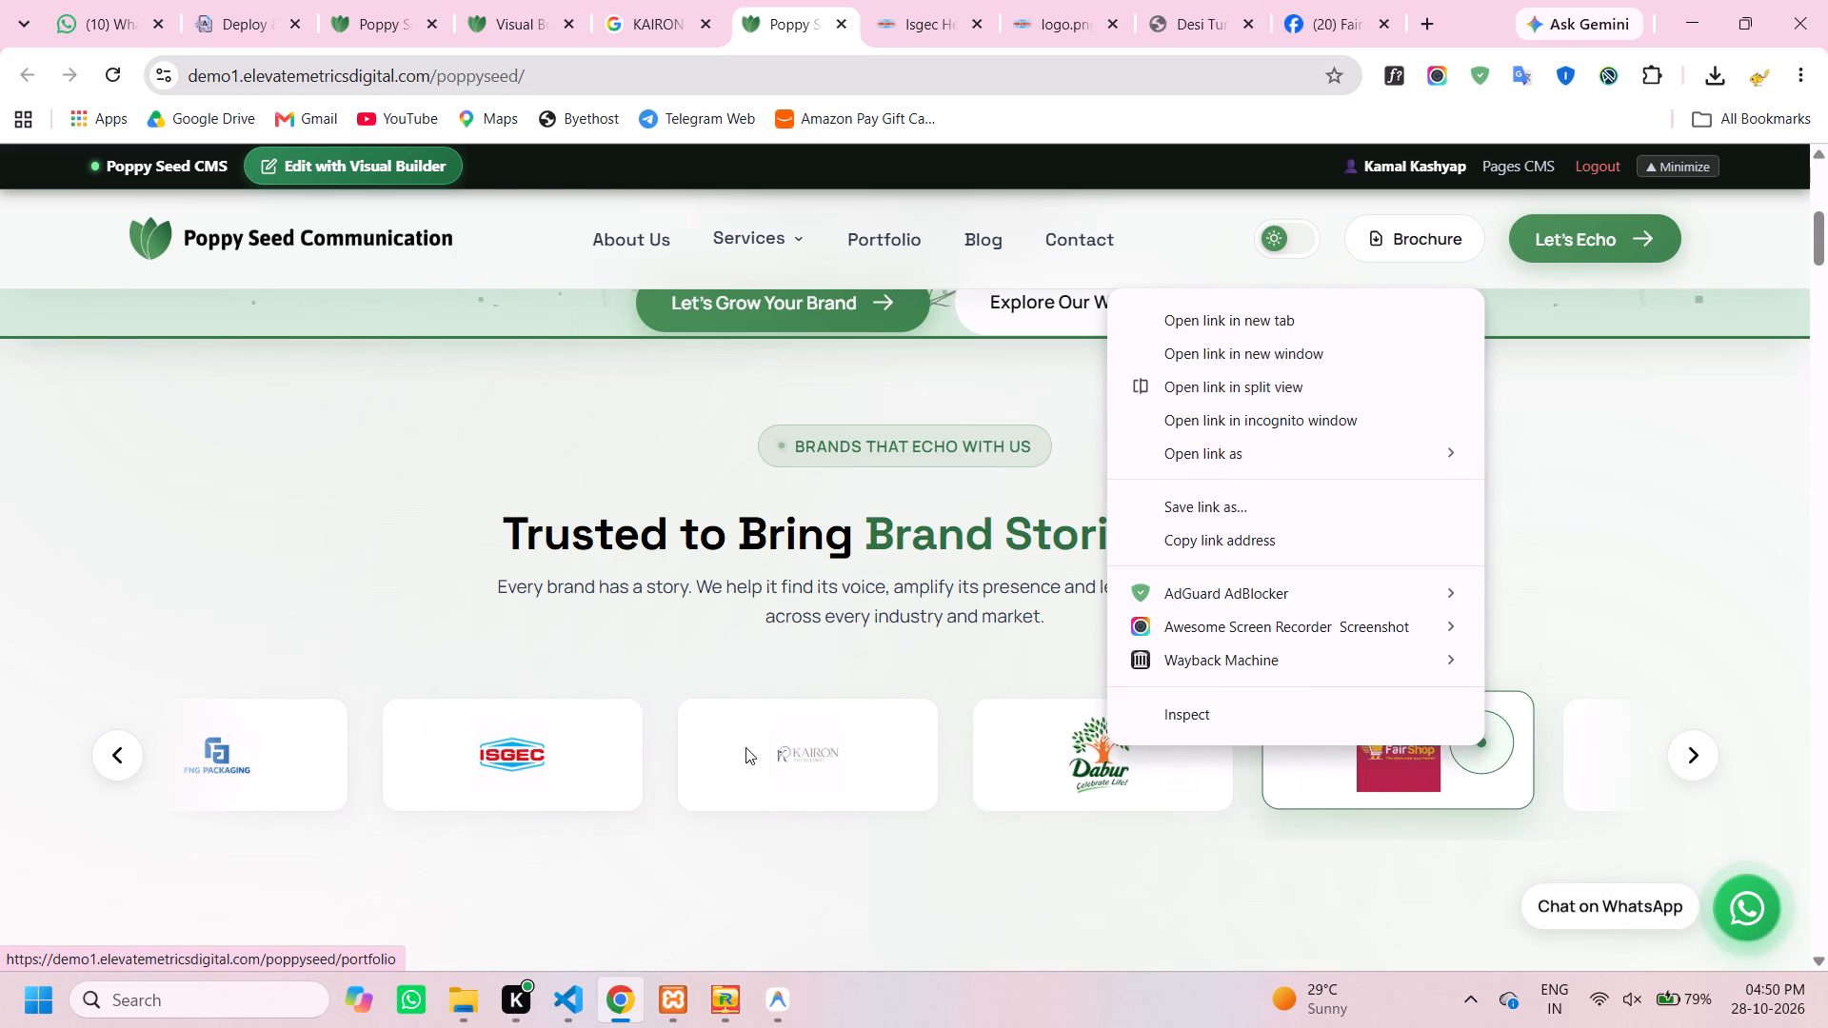
{"action": "left_click", "coordinate": [715, 750]}
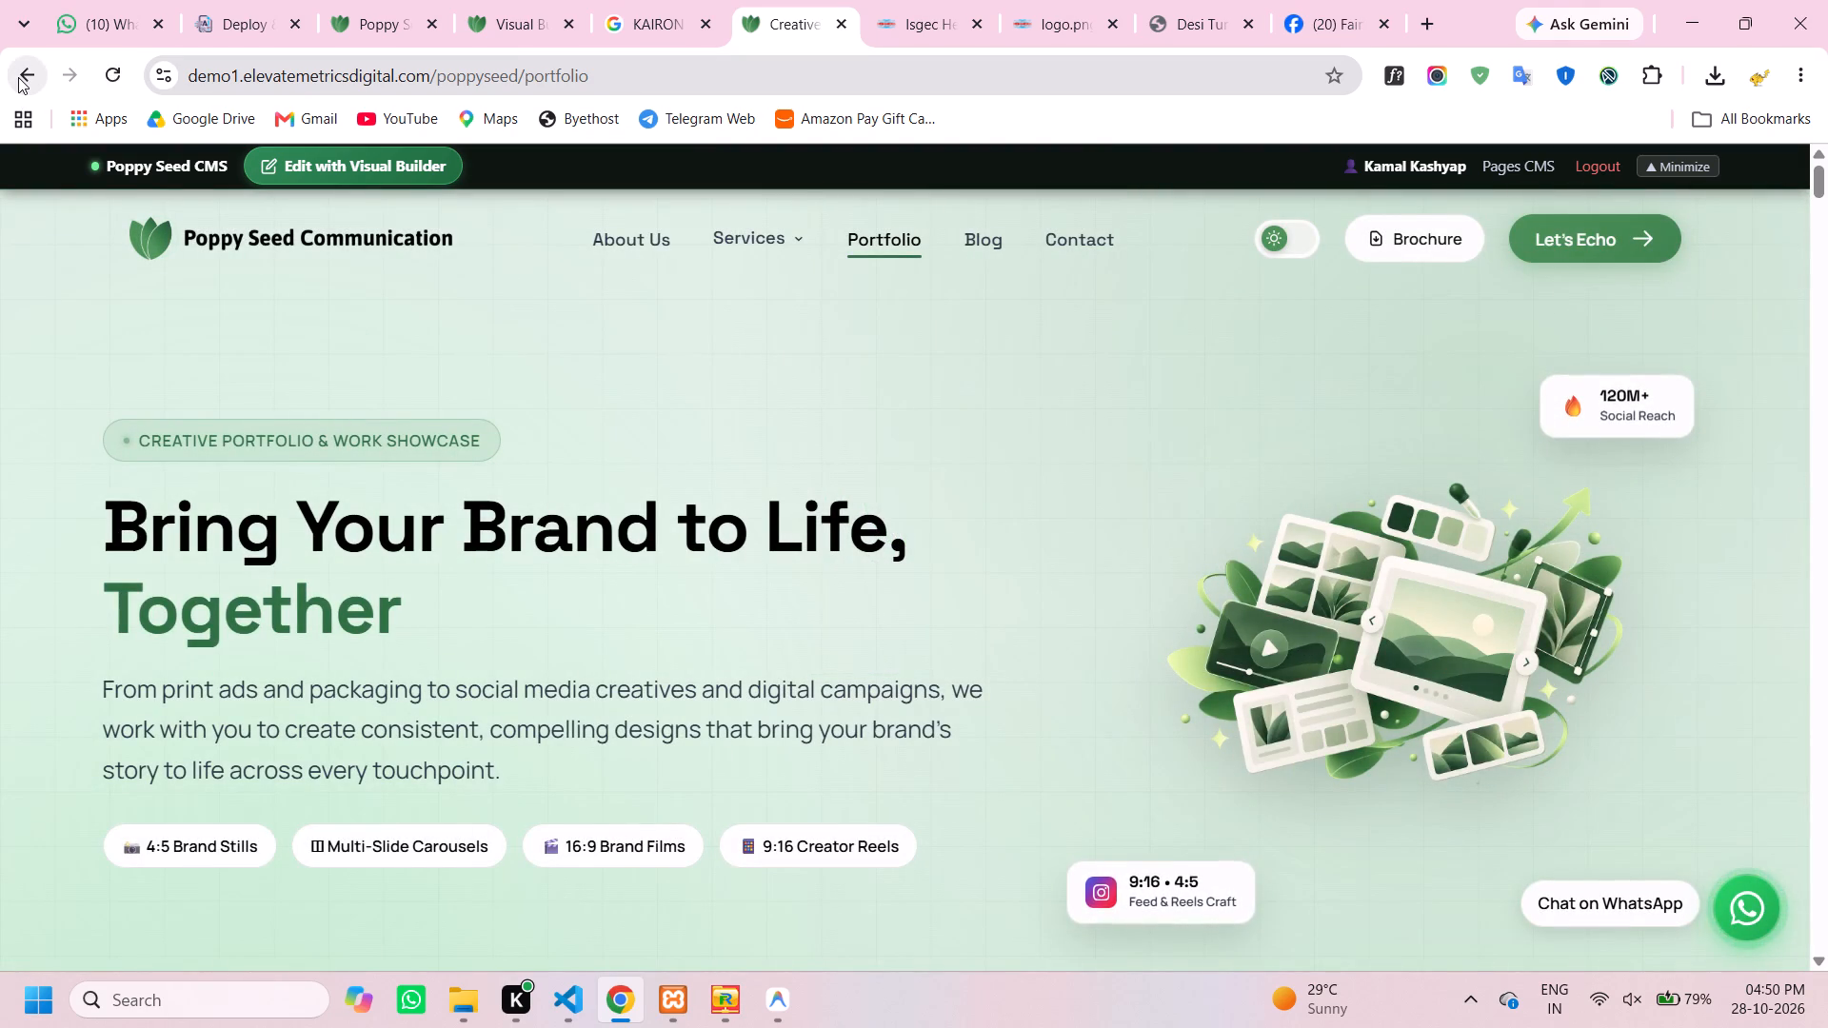
{"action": "left_click", "coordinate": [18, 77]}
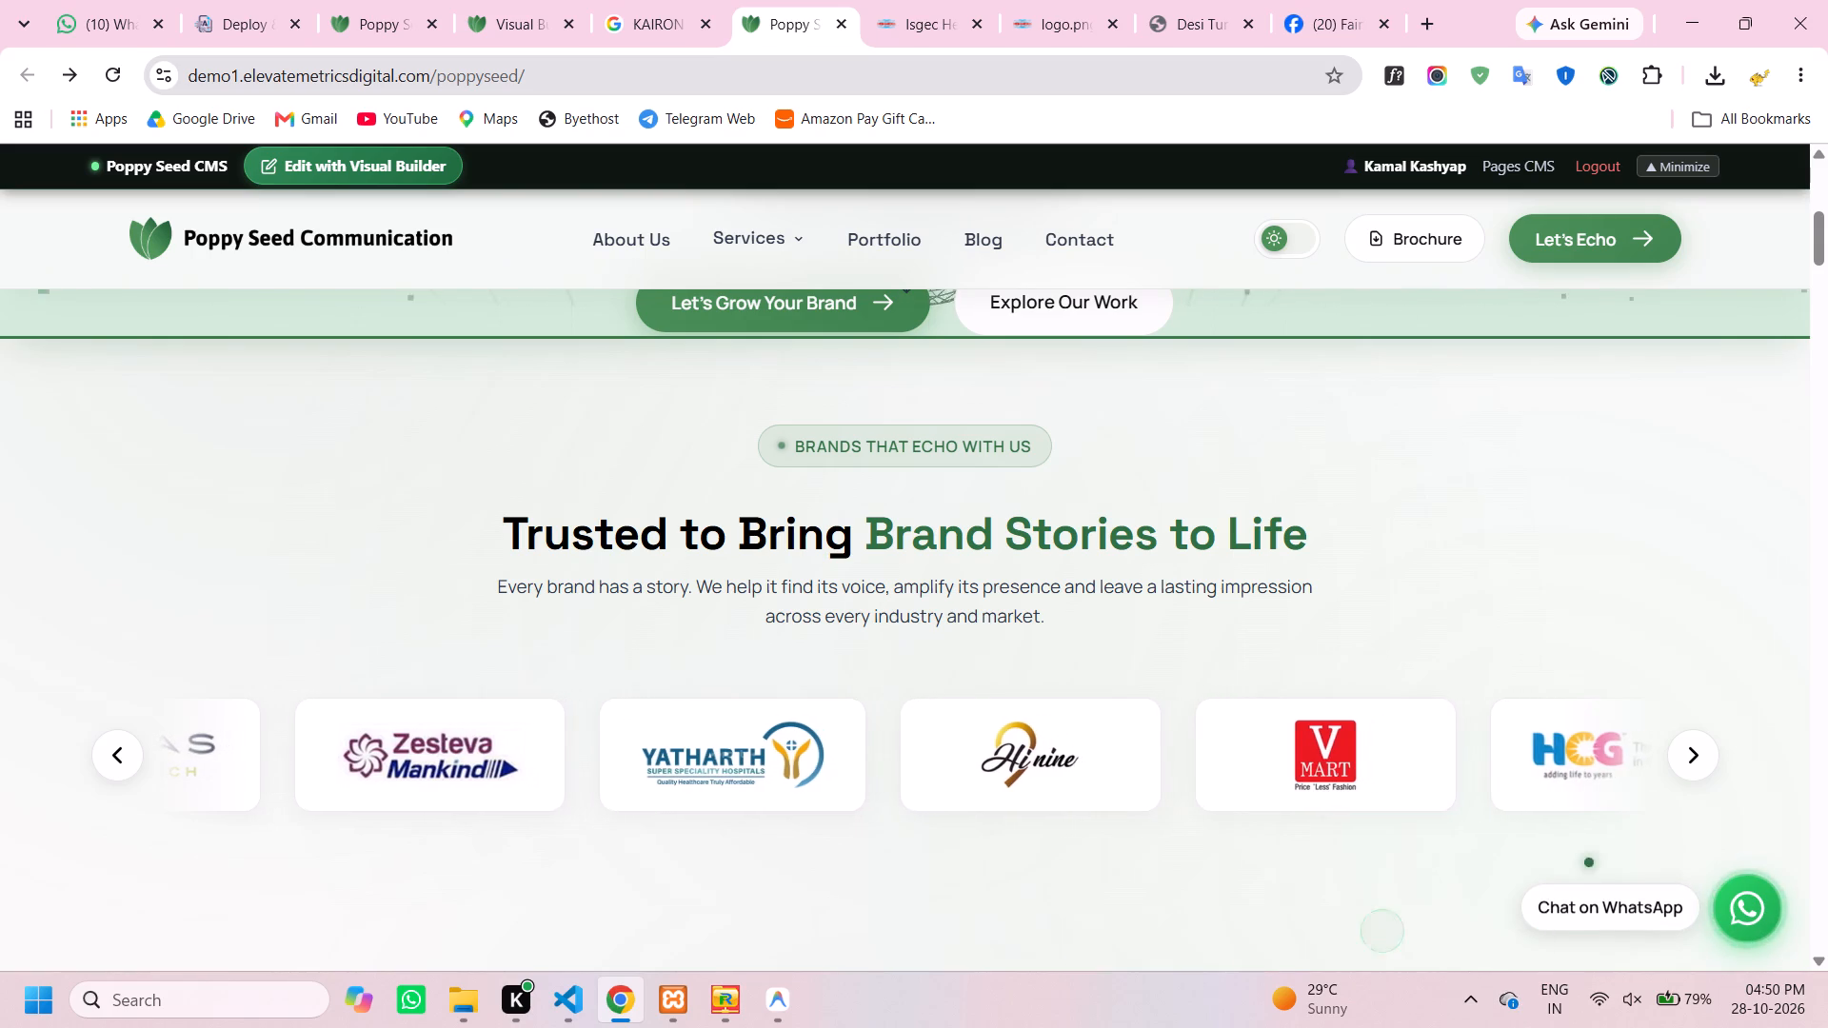
{"action": "left_click", "coordinate": [1708, 764]}
{"action": "left_click", "coordinate": [1708, 764]}
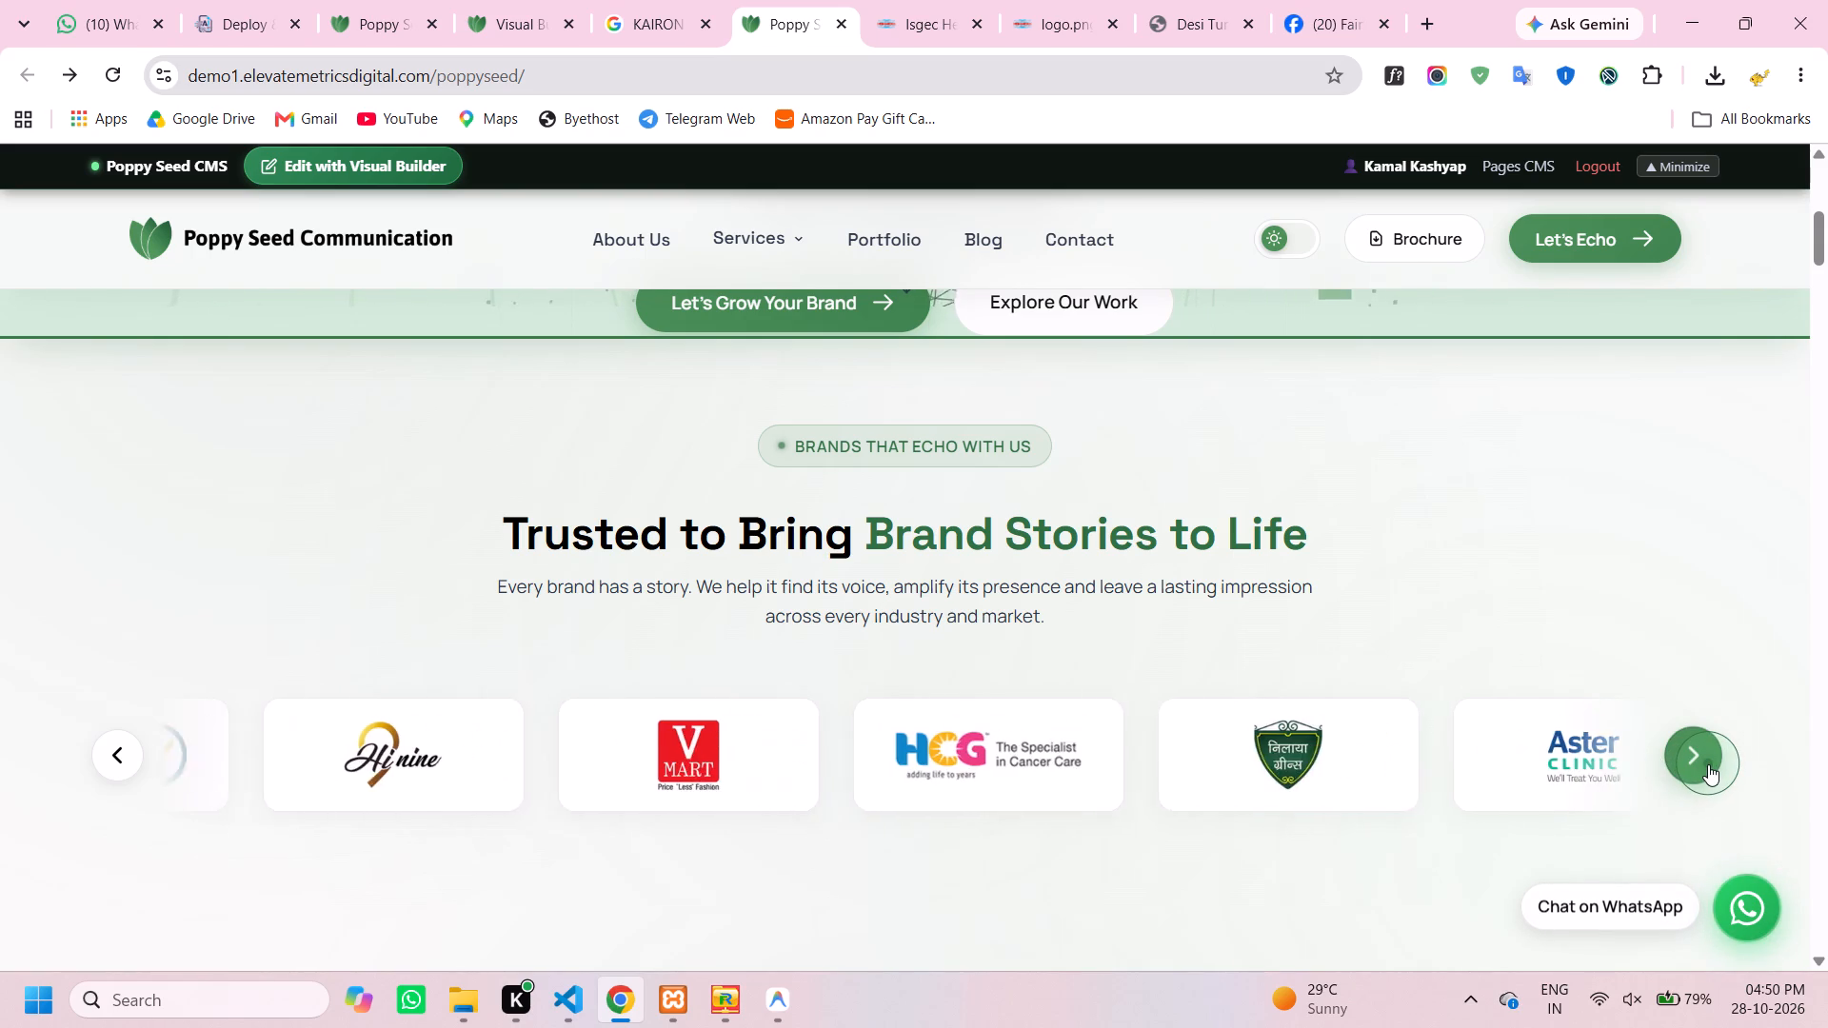
{"action": "left_click", "coordinate": [1708, 764]}
{"action": "left_click", "coordinate": [1708, 764]}
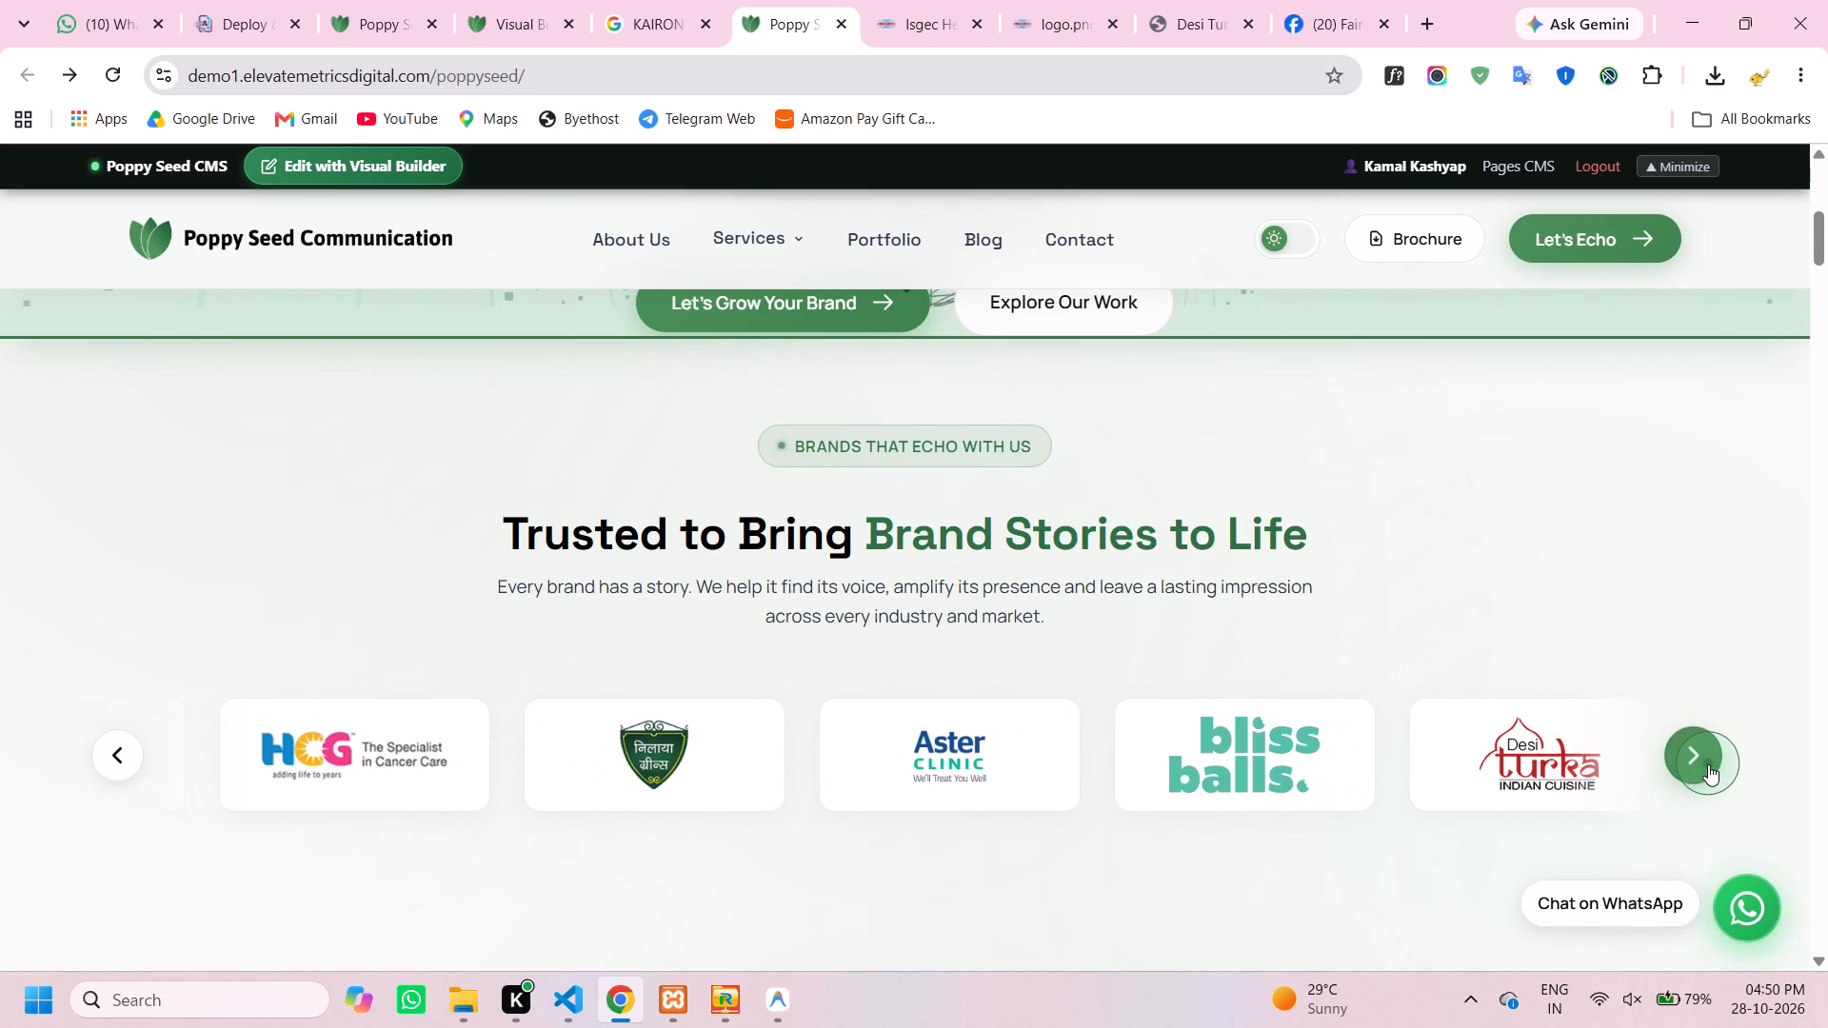
{"action": "left_click", "coordinate": [1708, 764]}
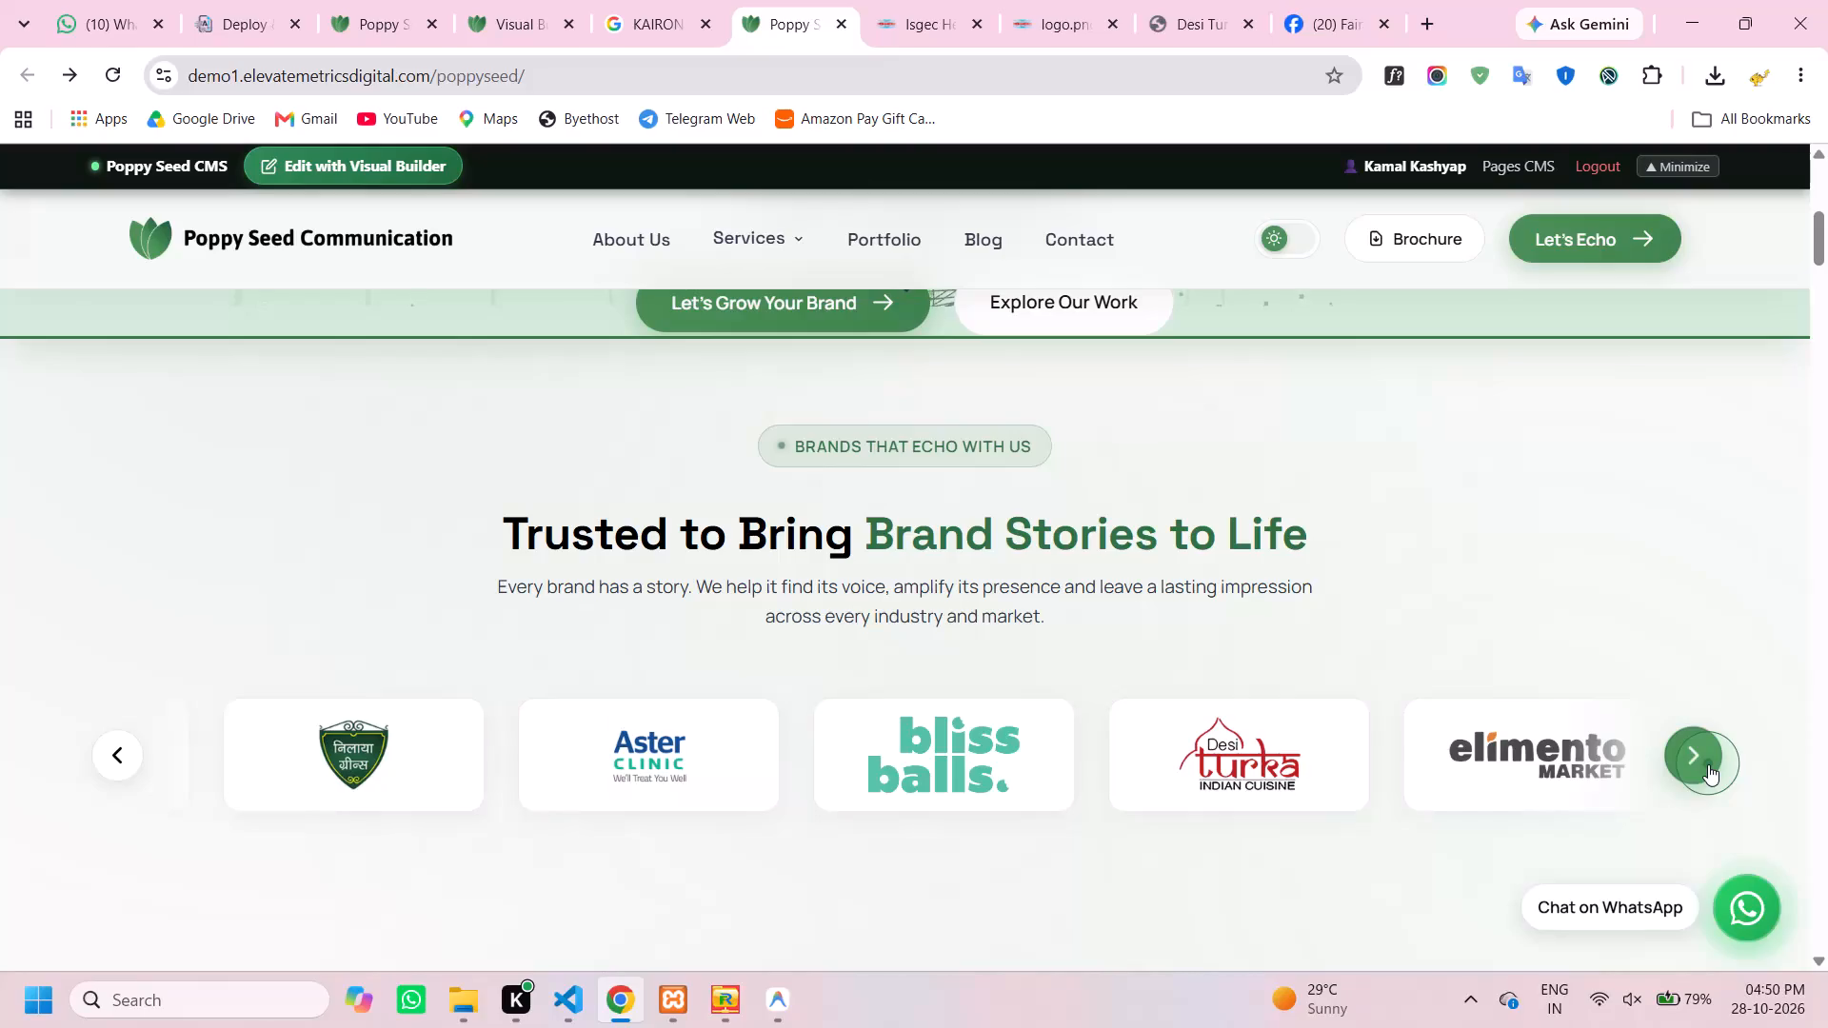
{"action": "left_click", "coordinate": [1708, 764]}
{"action": "left_click", "coordinate": [1708, 764]}
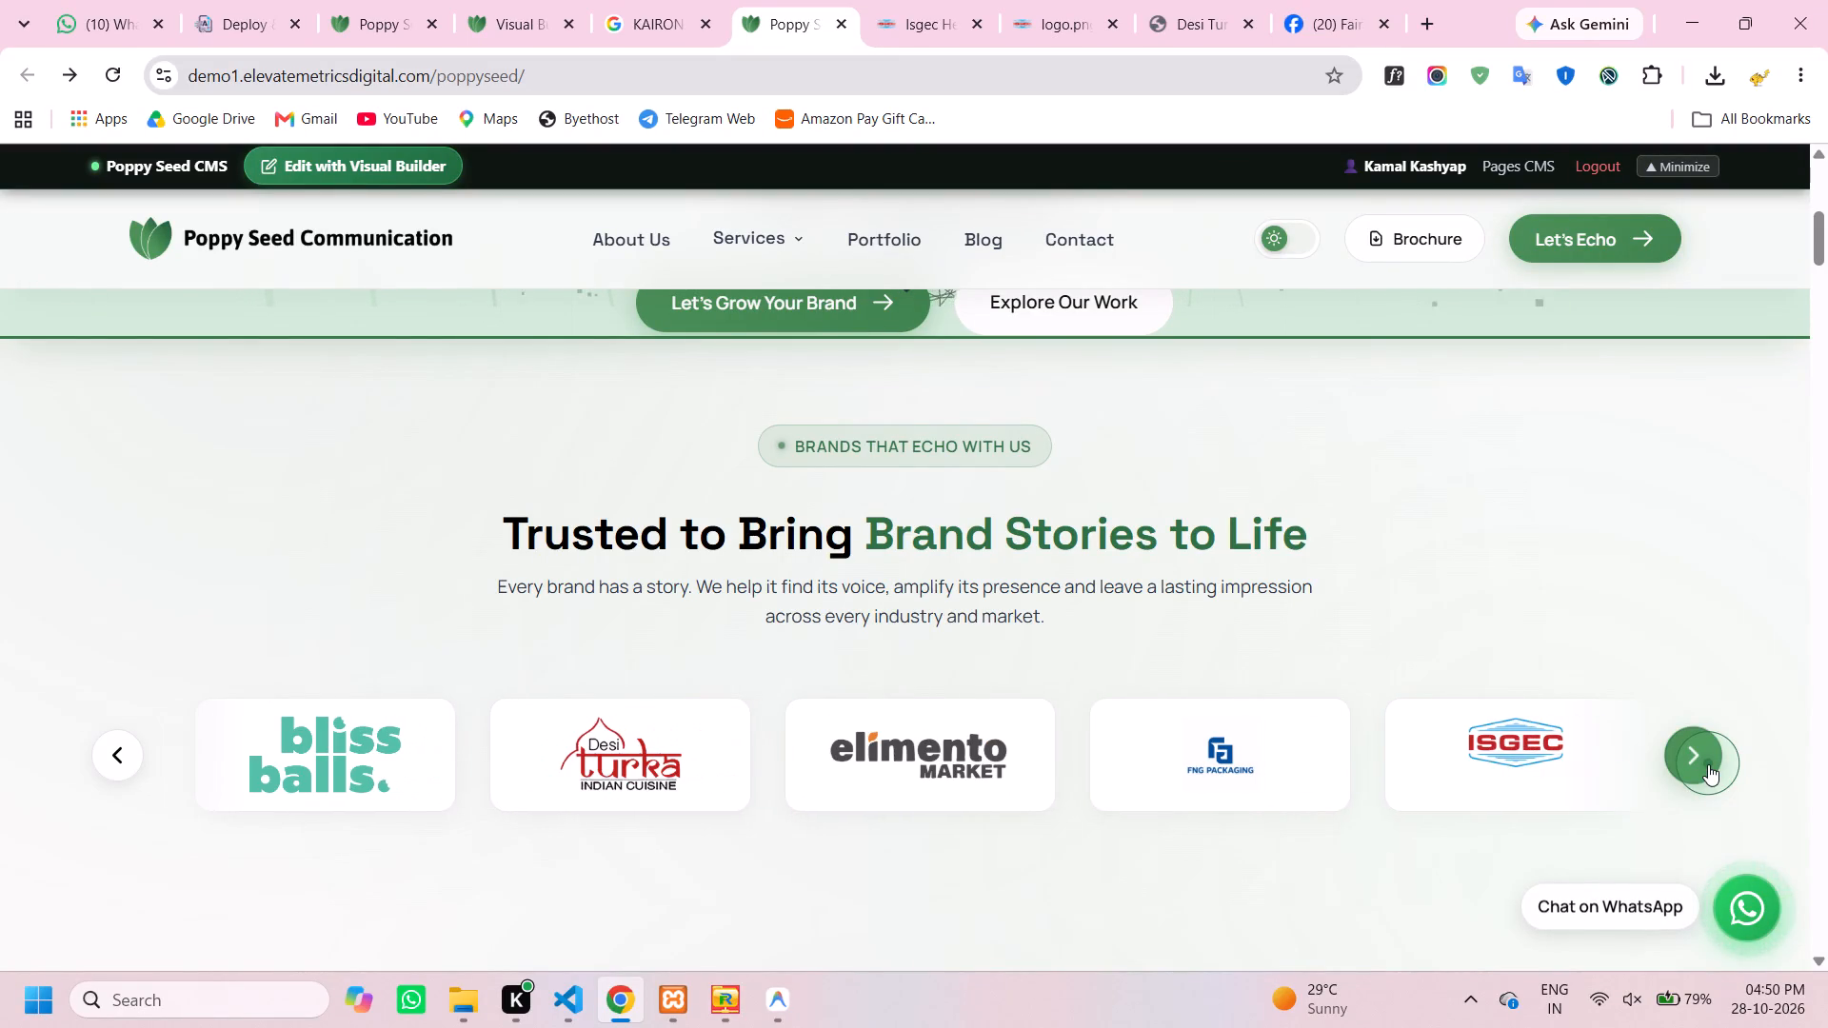
{"action": "left_click", "coordinate": [1708, 764]}
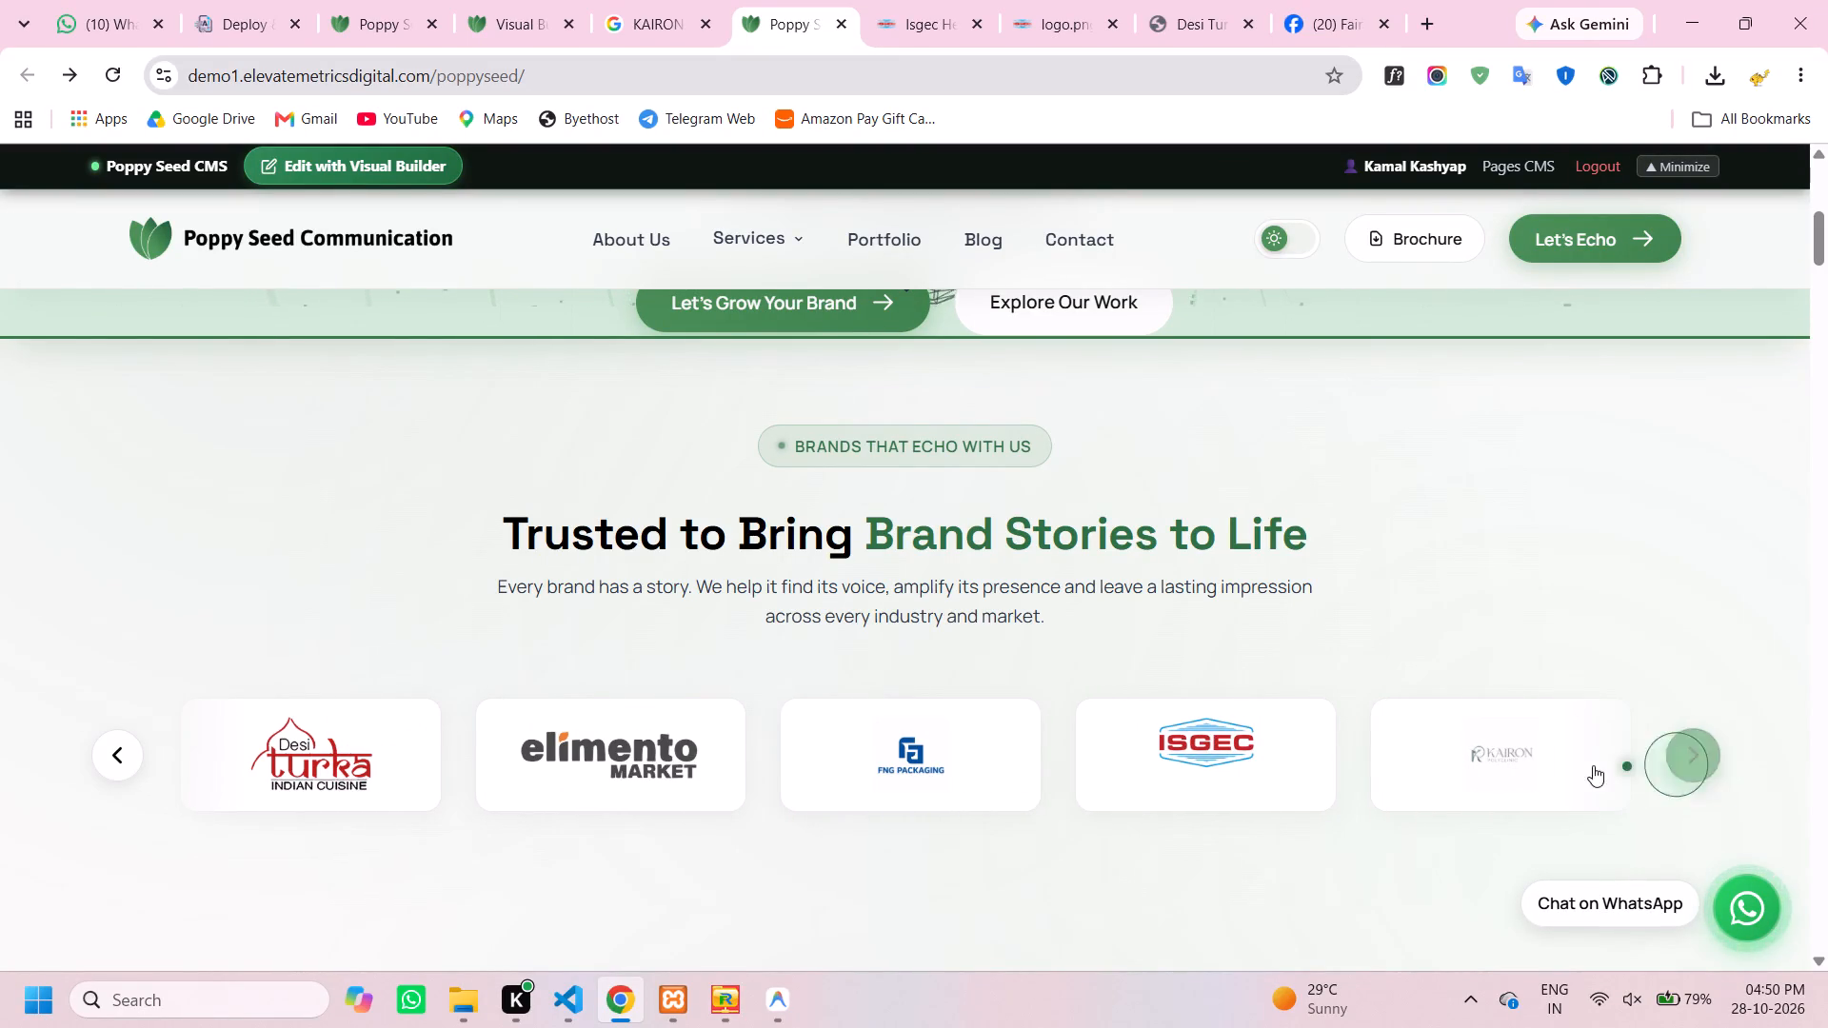
Inspect the slider's markup and expand the KAIRON logo card to see its image source.
{"action": "right_click", "coordinate": [1484, 743]}
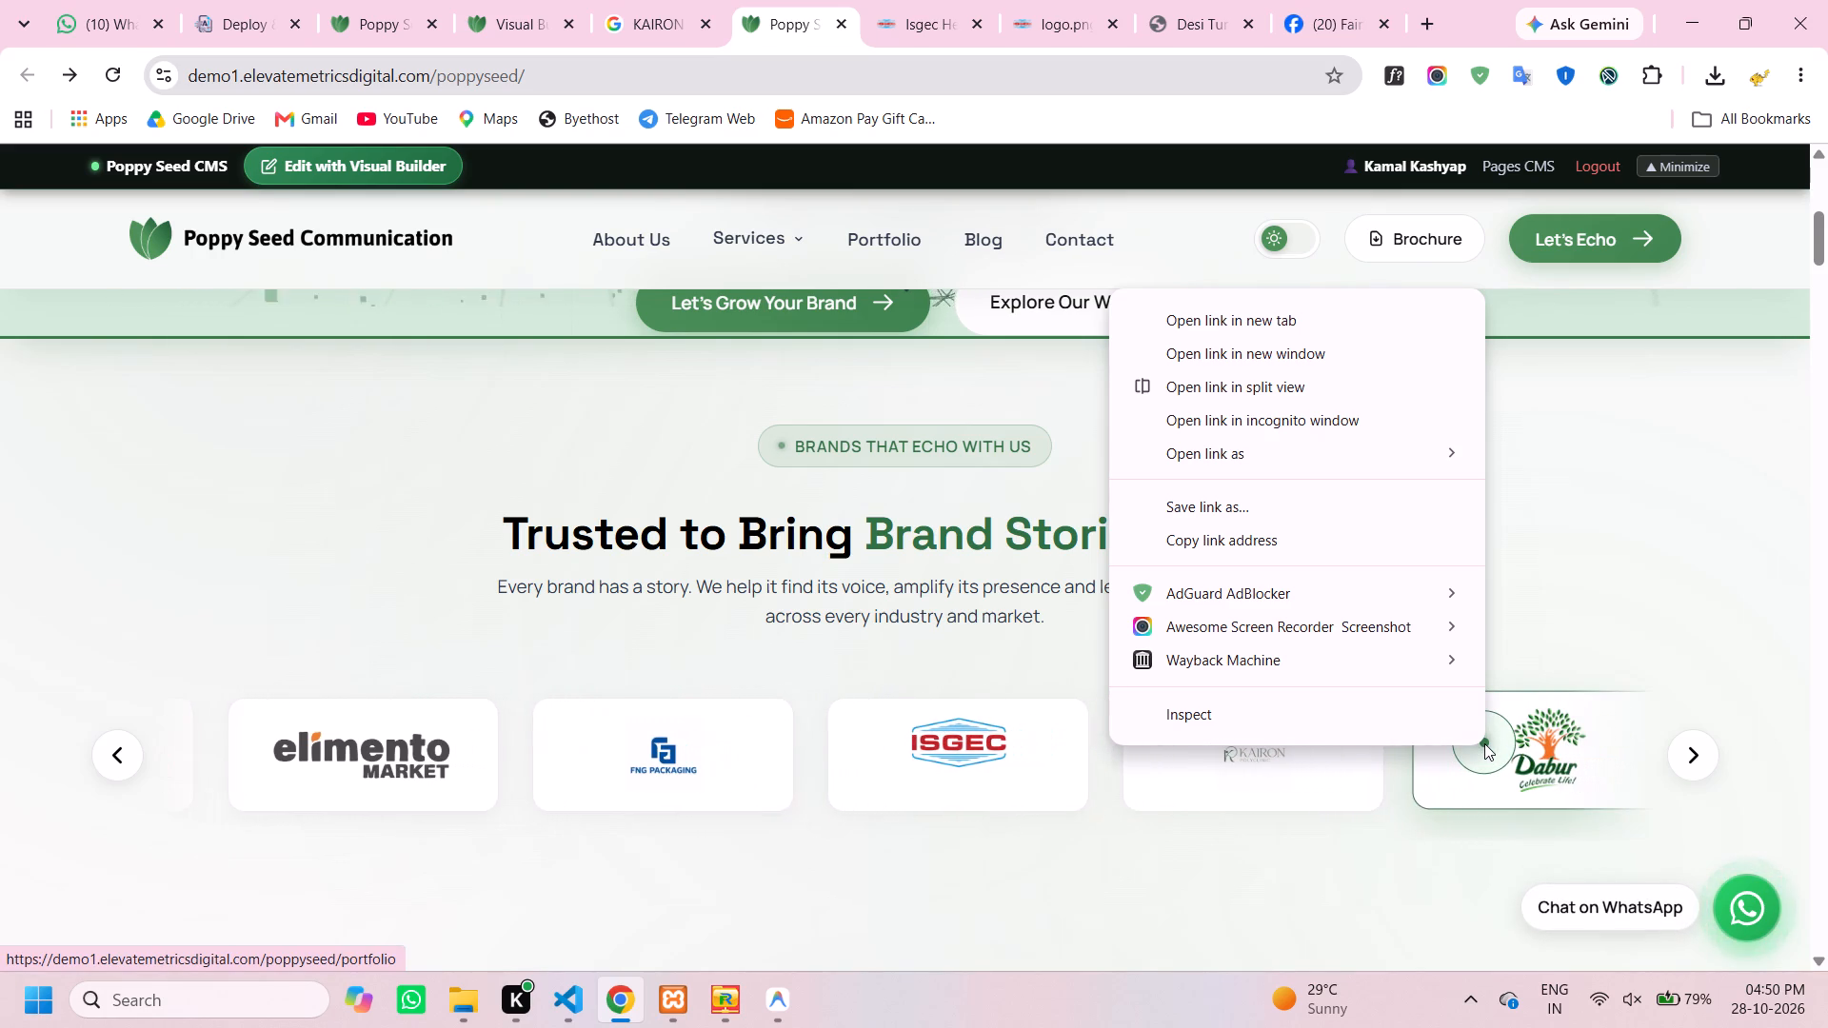
{"action": "left_click", "coordinate": [1356, 725]}
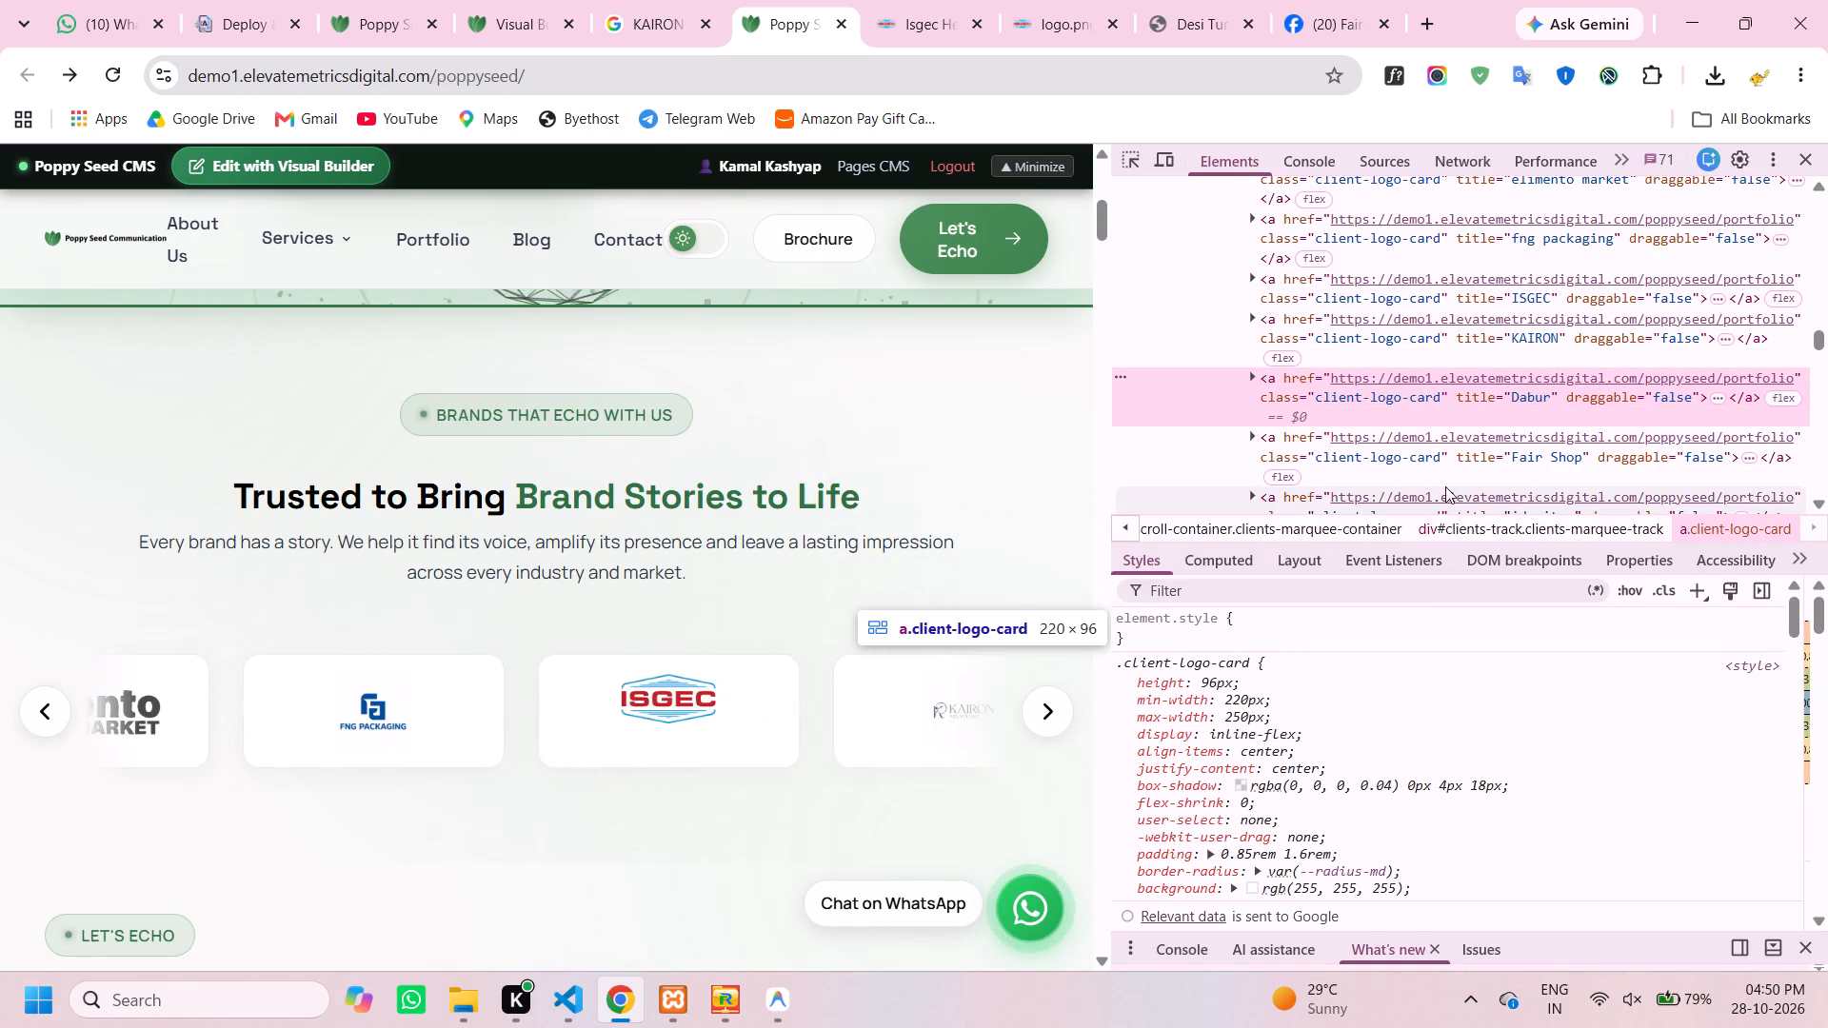
{"action": "left_click", "coordinate": [1249, 378]}
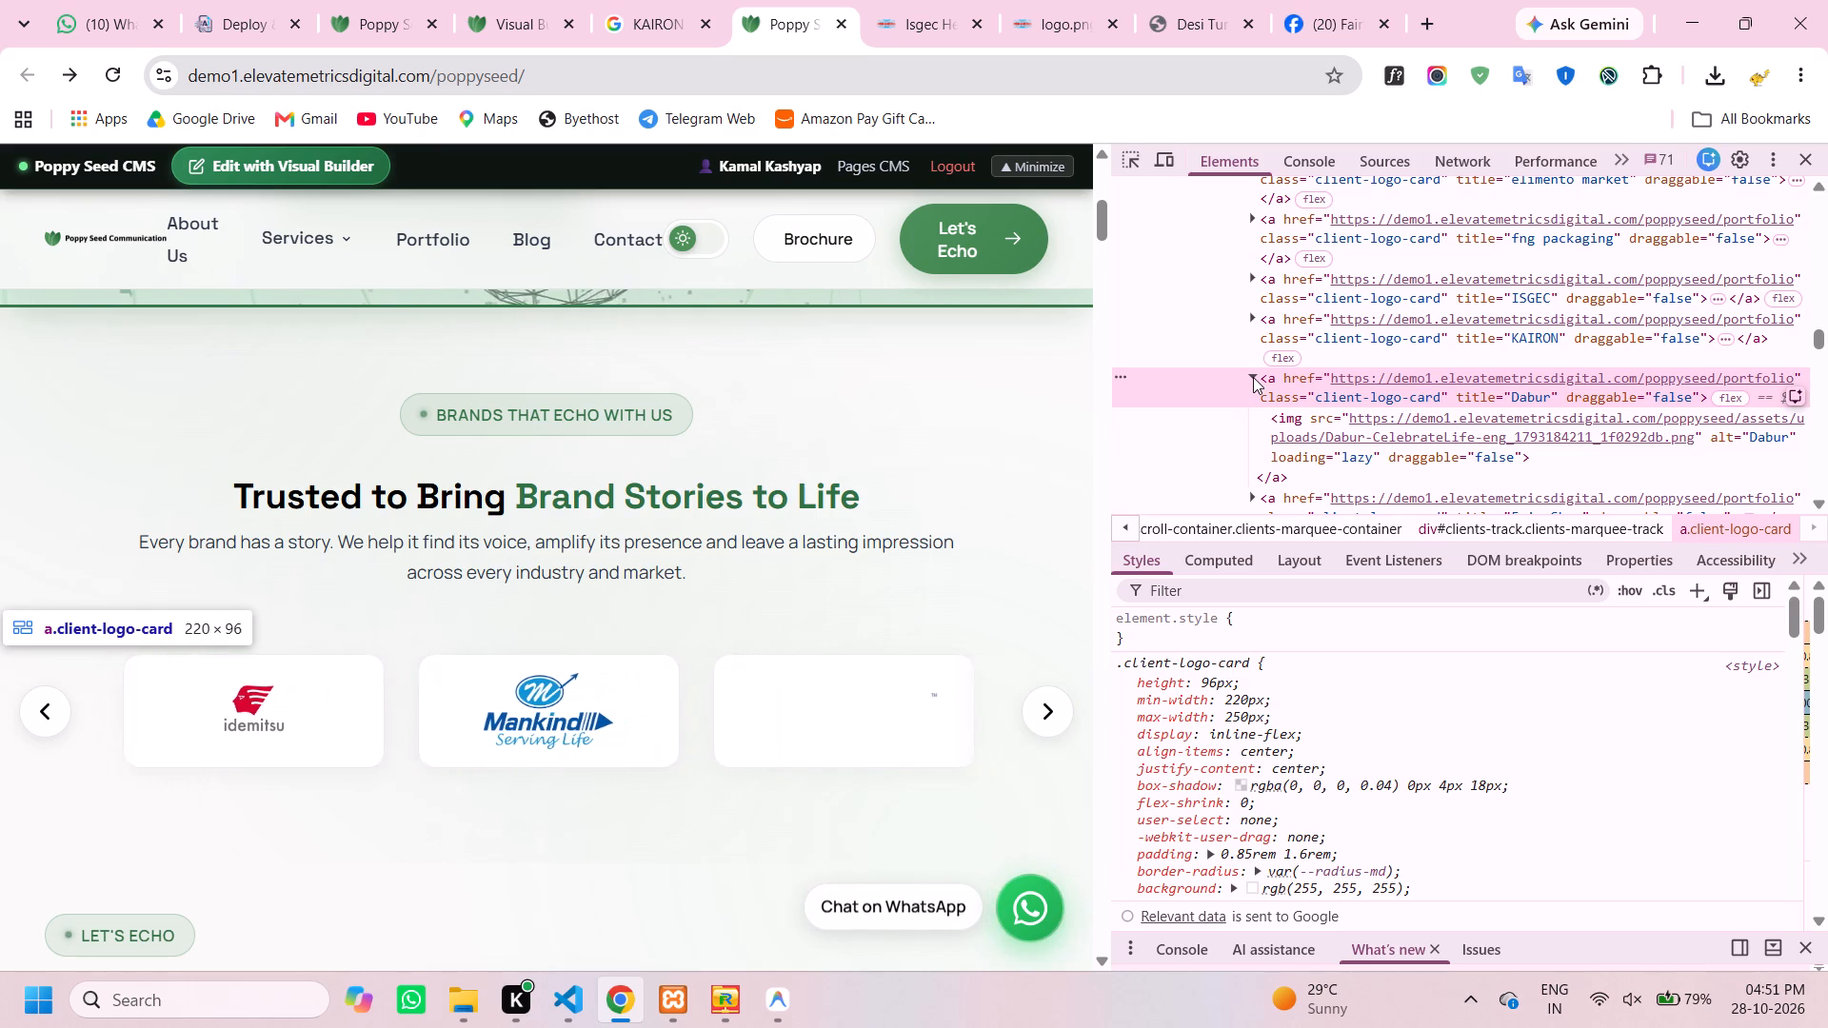
{"action": "left_click", "coordinate": [1253, 377]}
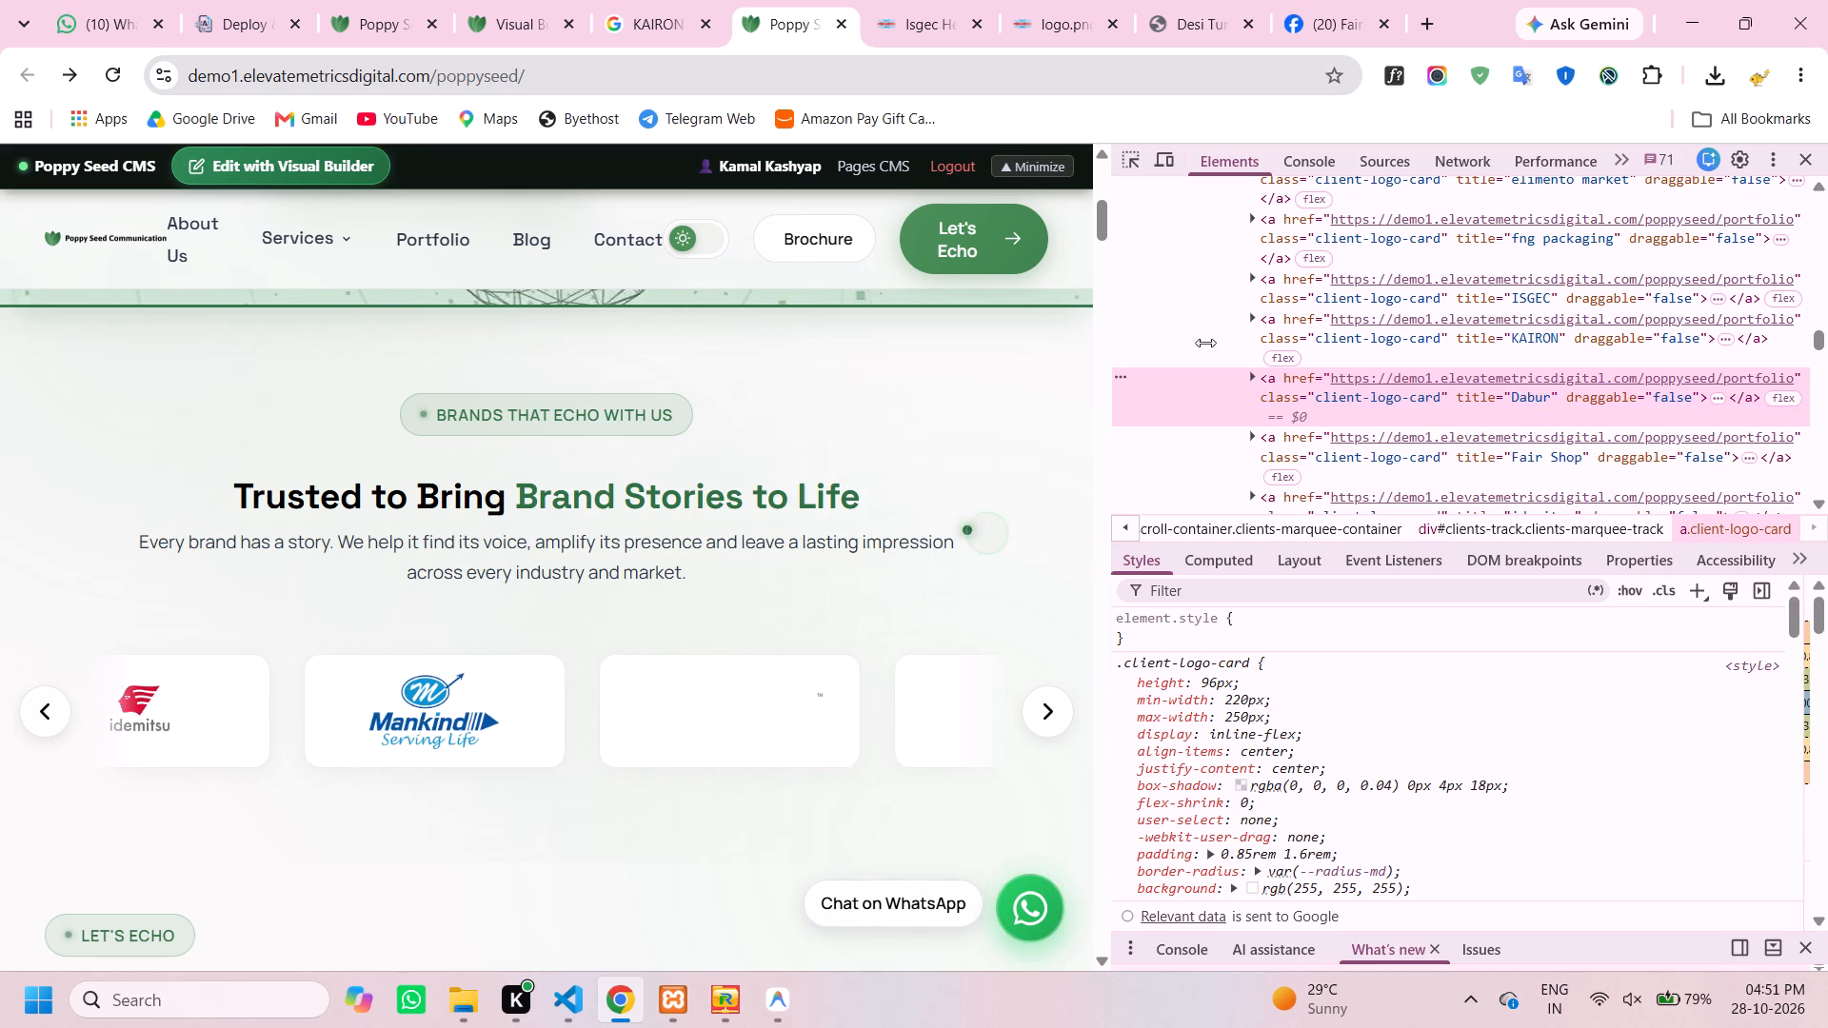
{"action": "left_click", "coordinate": [1253, 313]}
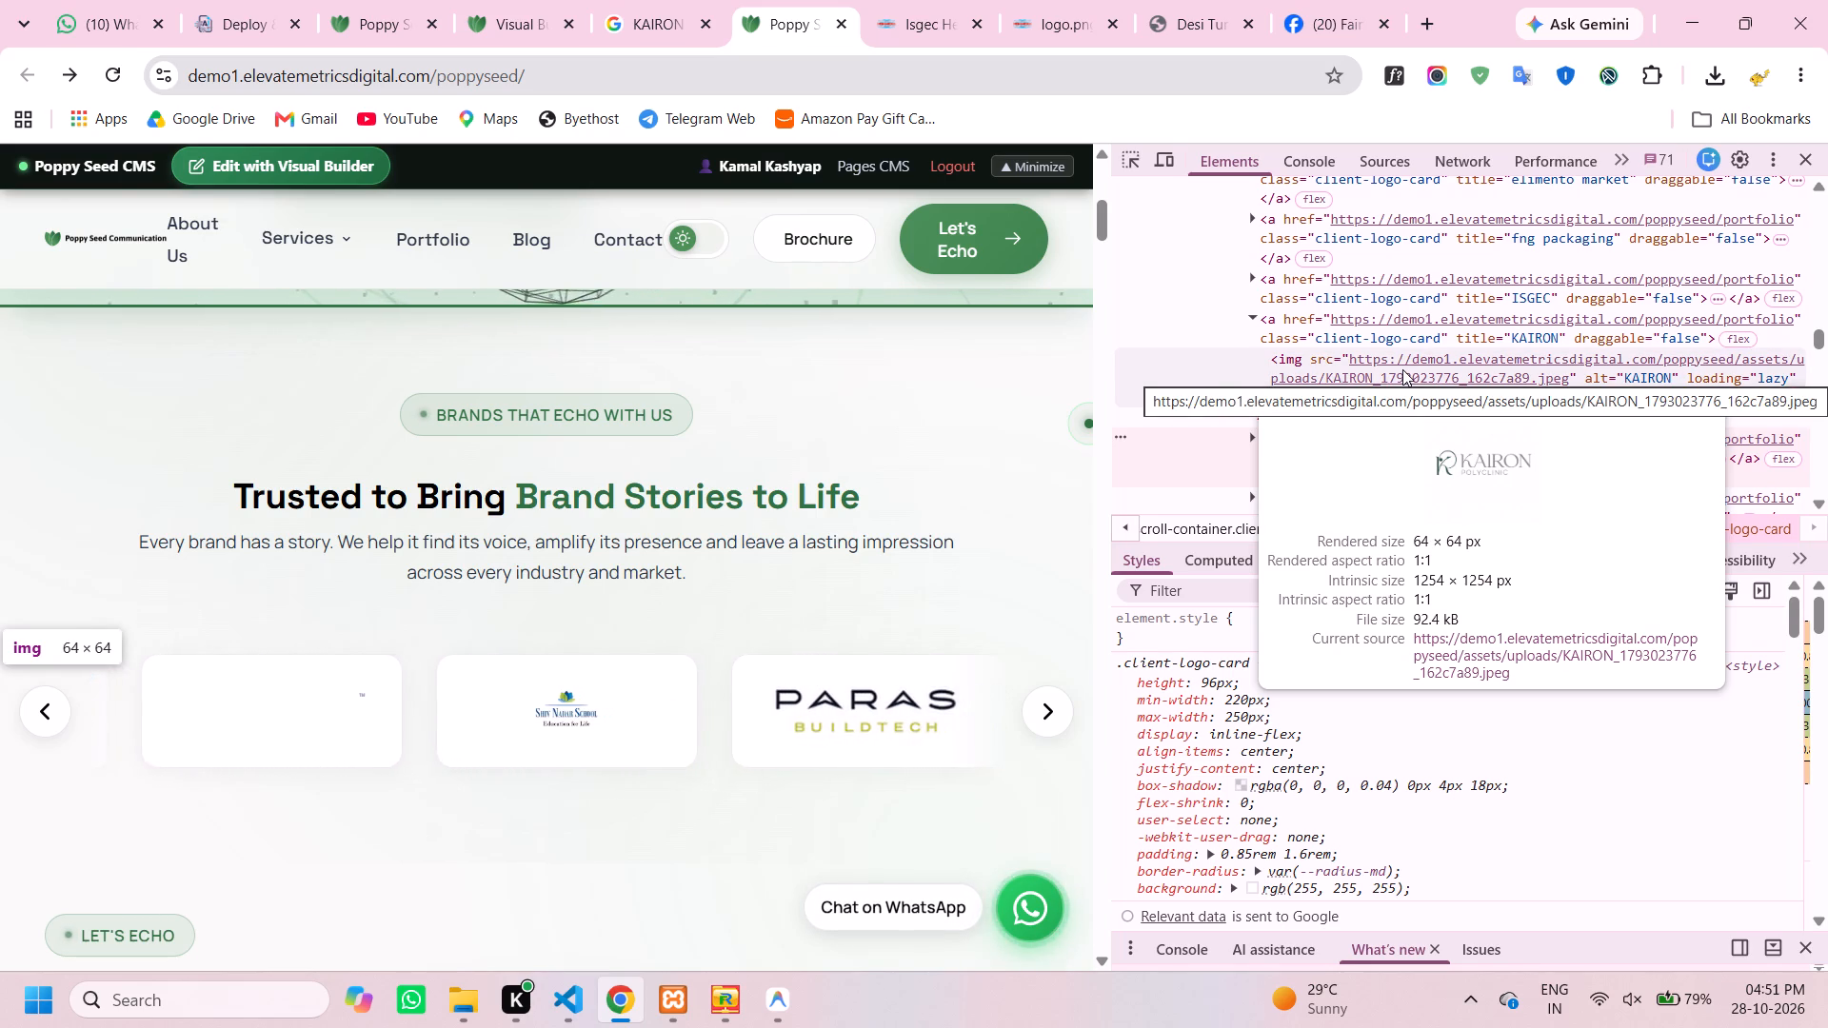
Refine the Google Images search to "KAIRON polyclinic logo".
{"action": "left_click", "coordinate": [665, 0]}
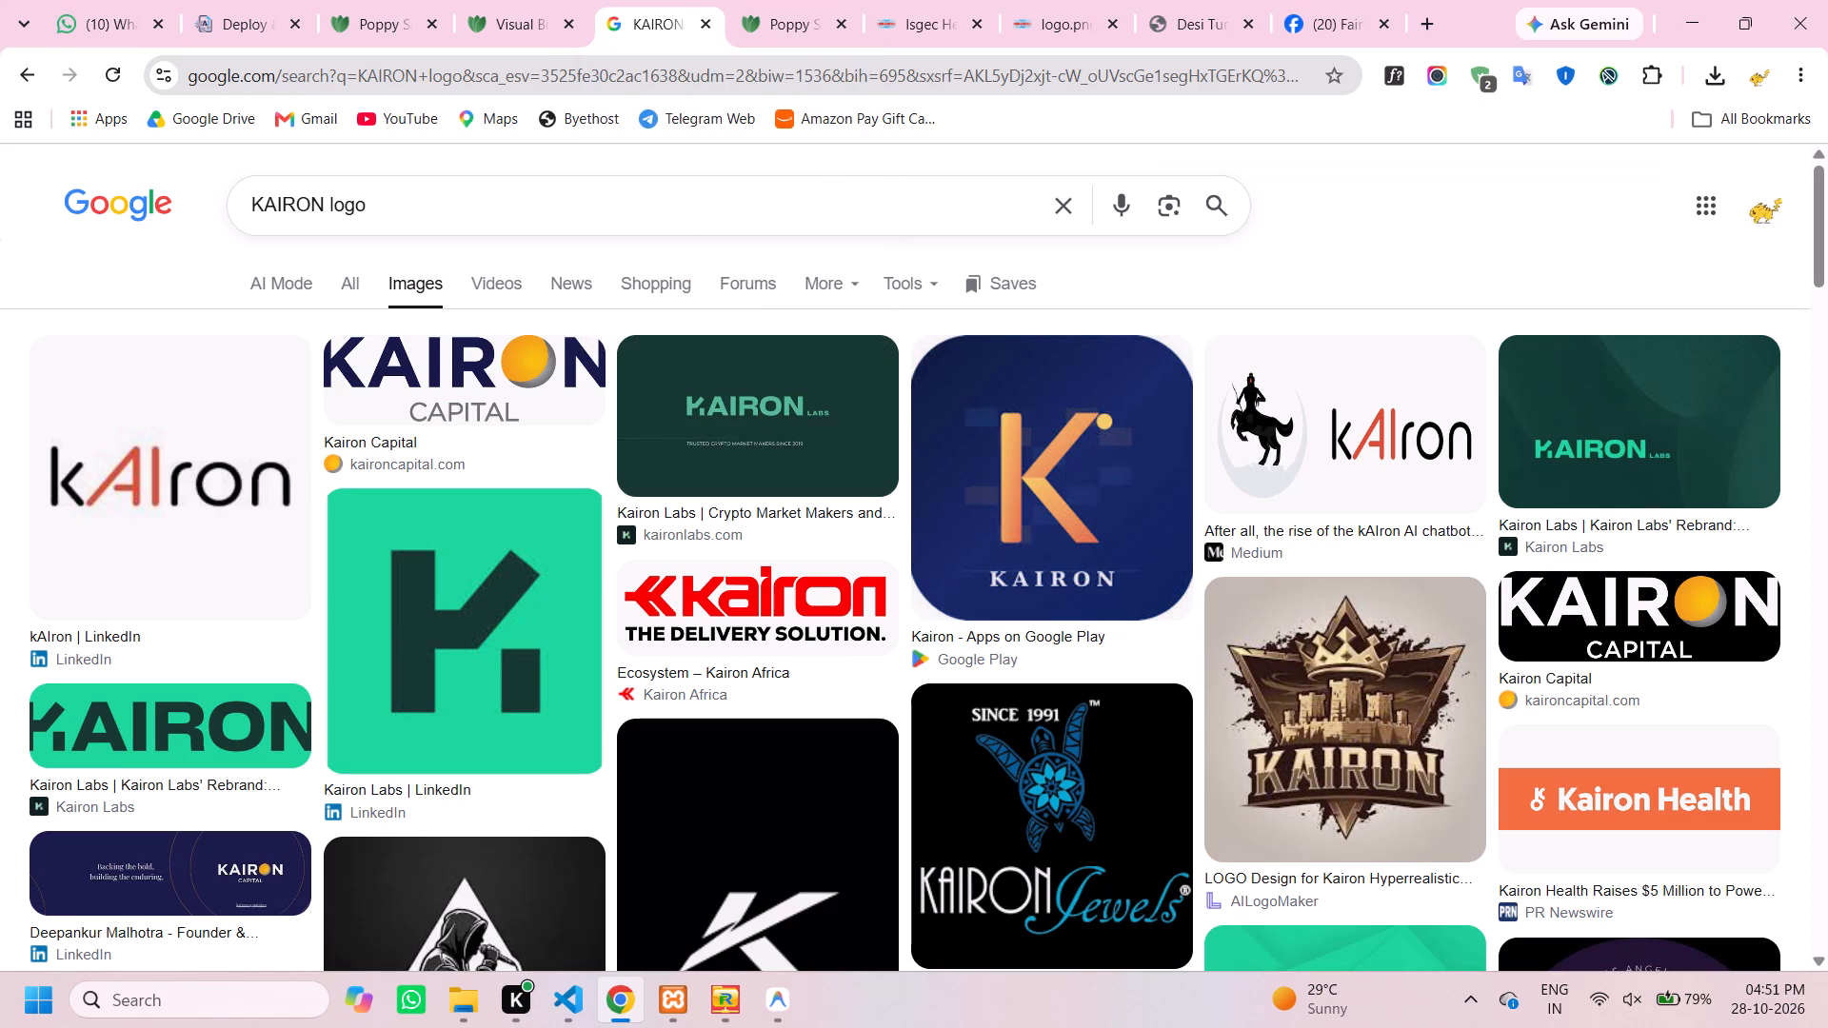
{"action": "left_click", "coordinate": [323, 210]}
{"action": "key", "text": "space"}
{"action": "type", "text": "pl"}
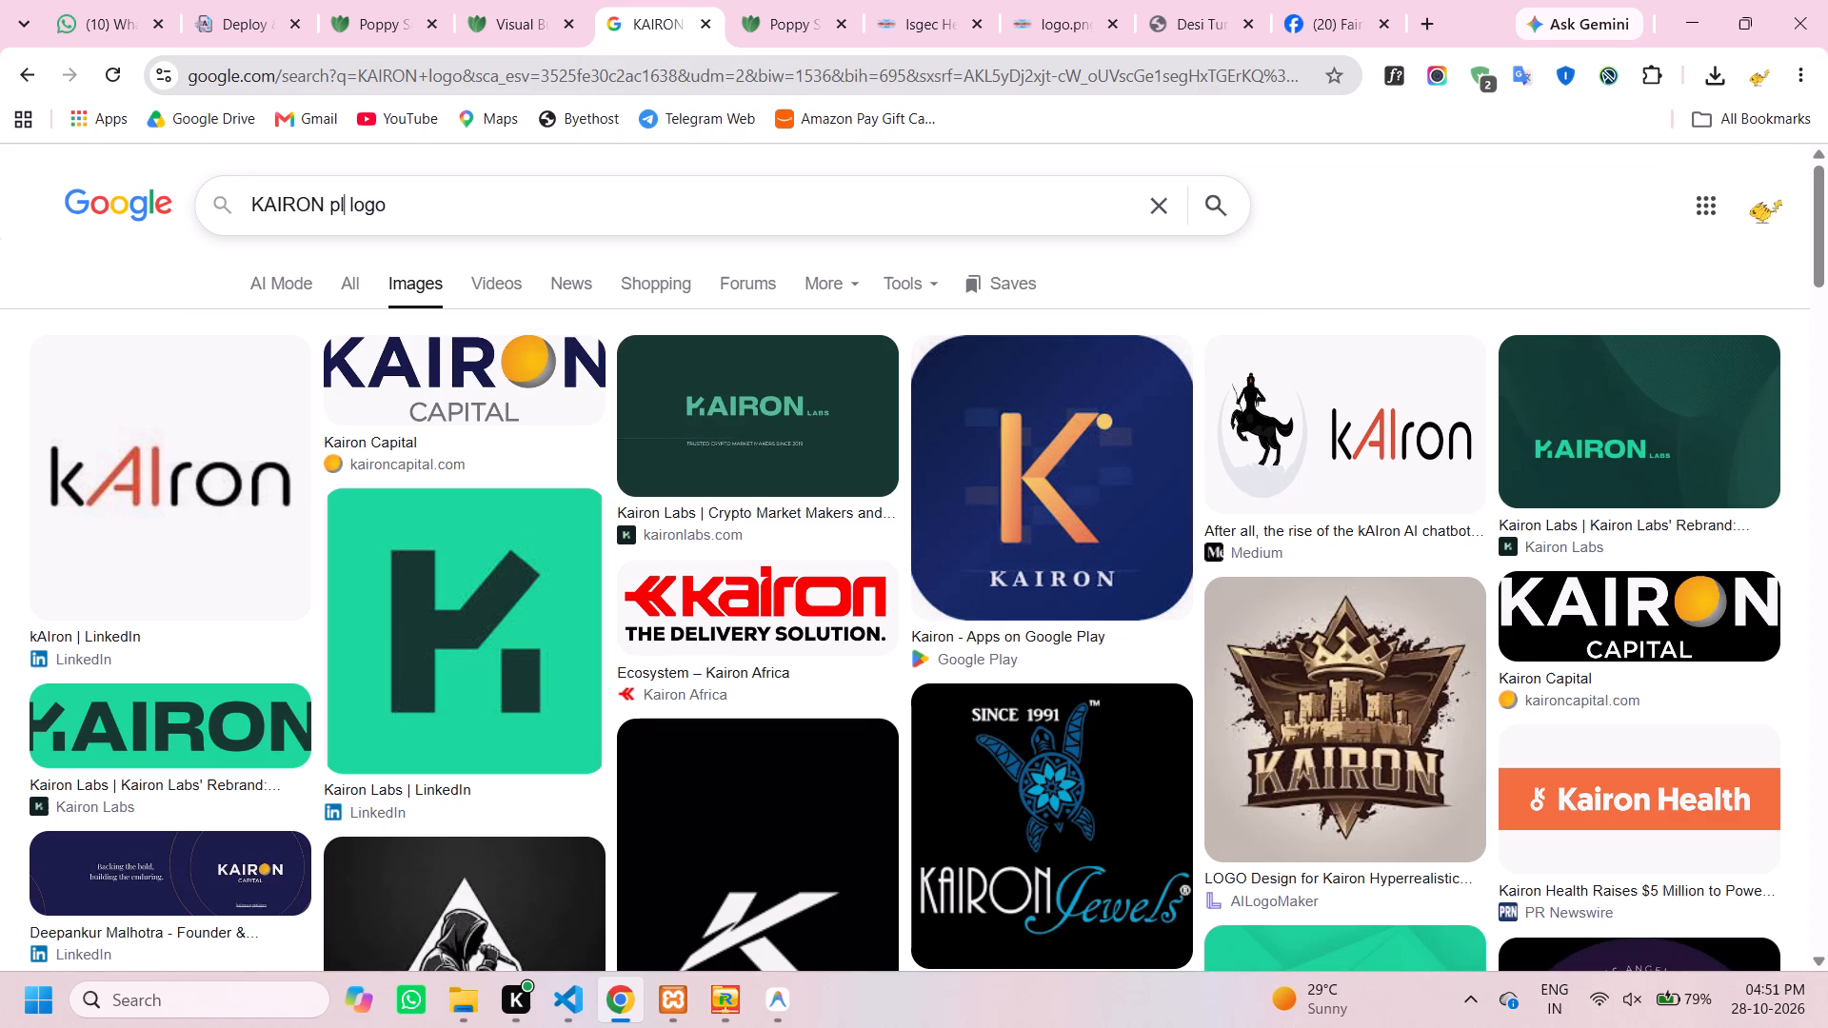
{"action": "key", "text": "BackSpace"}
{"action": "type", "text": "ol"}
{"action": "key", "text": "y"}
{"action": "type", "text": "clinic"}
{"action": "key", "text": "Return"}
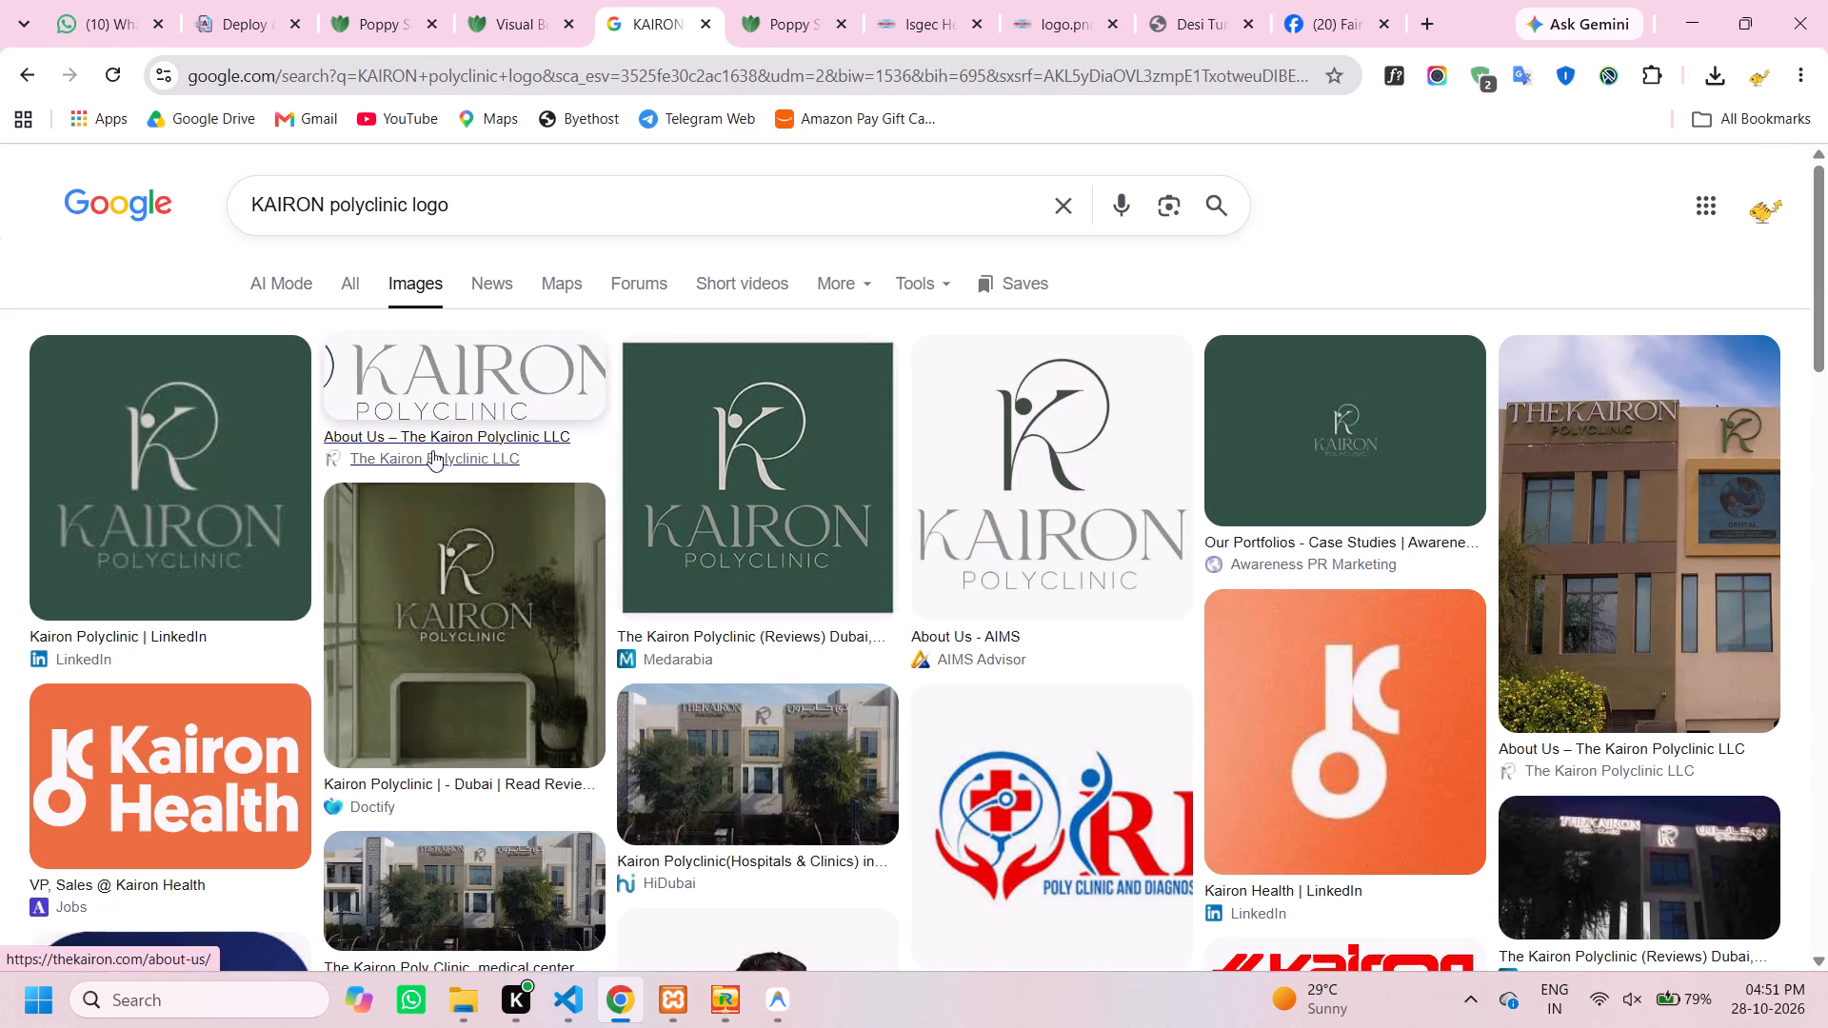
Save the wide transparent logo from The Kairon Polyclinic LLC result as kairon-logo-1.png in the logosss folder.
{"action": "left_click", "coordinate": [451, 387]}
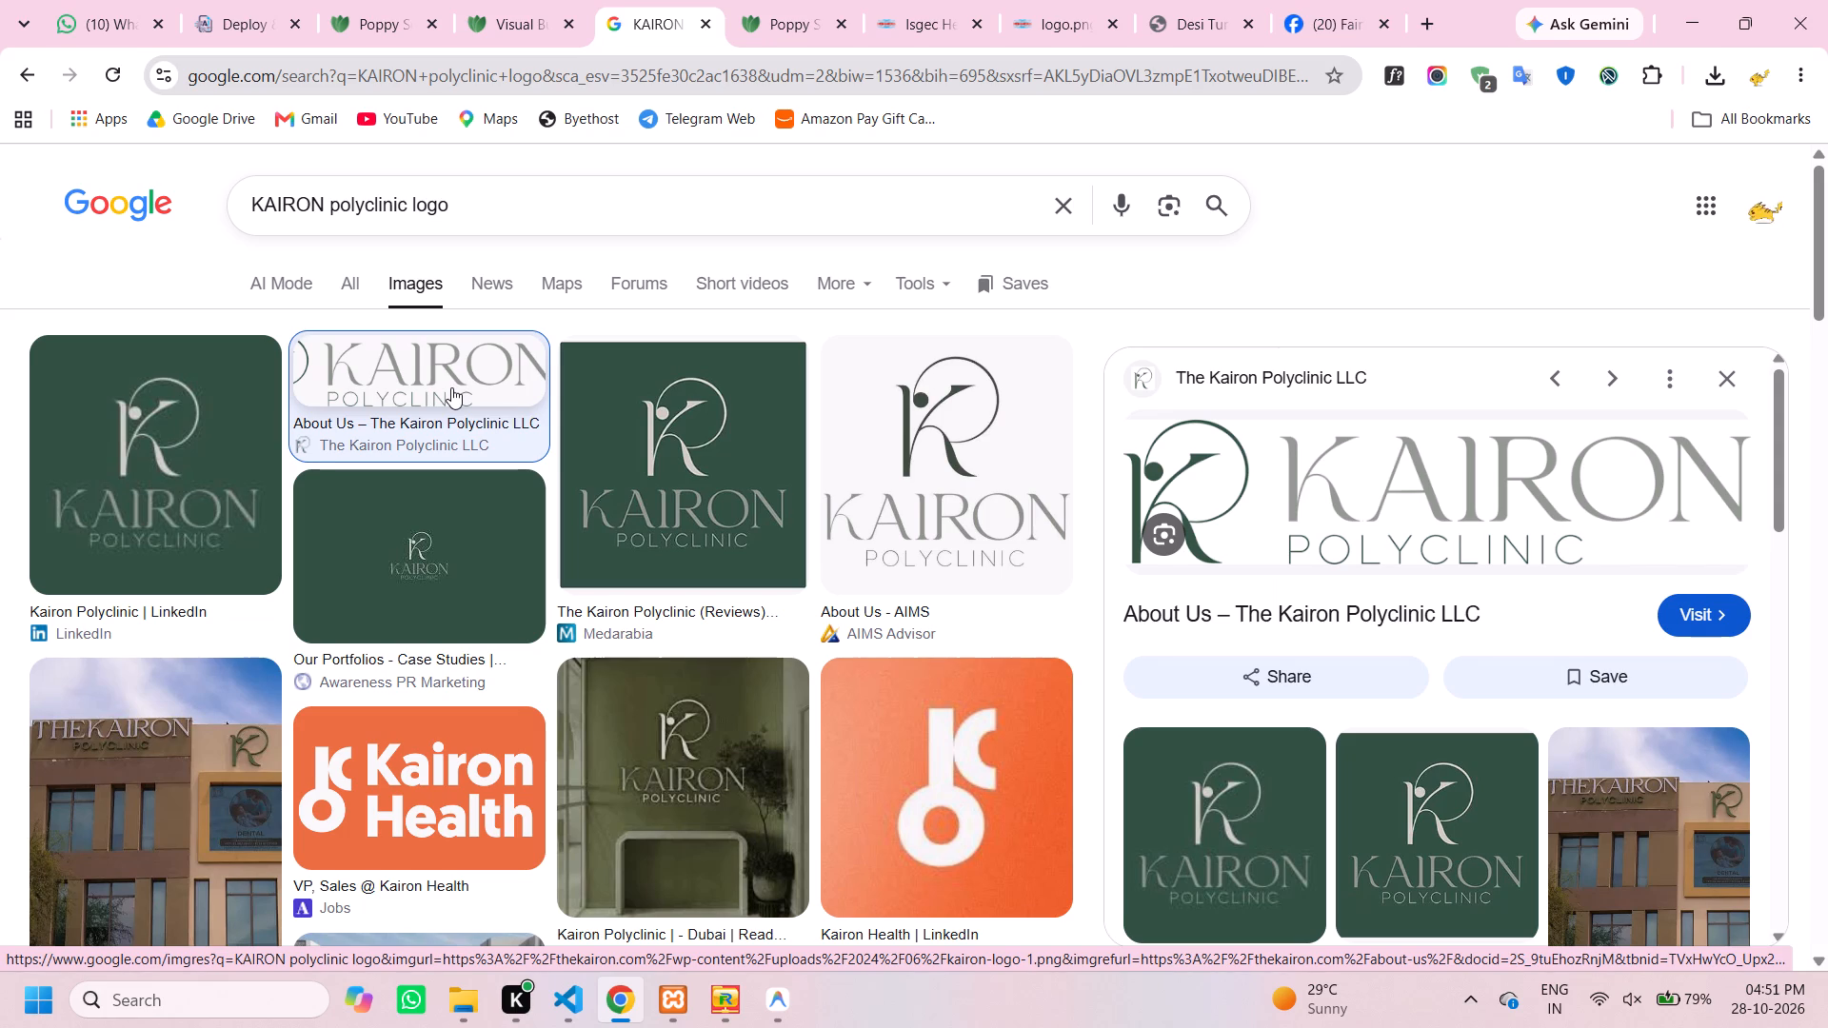
{"action": "left_click", "coordinate": [522, 0]}
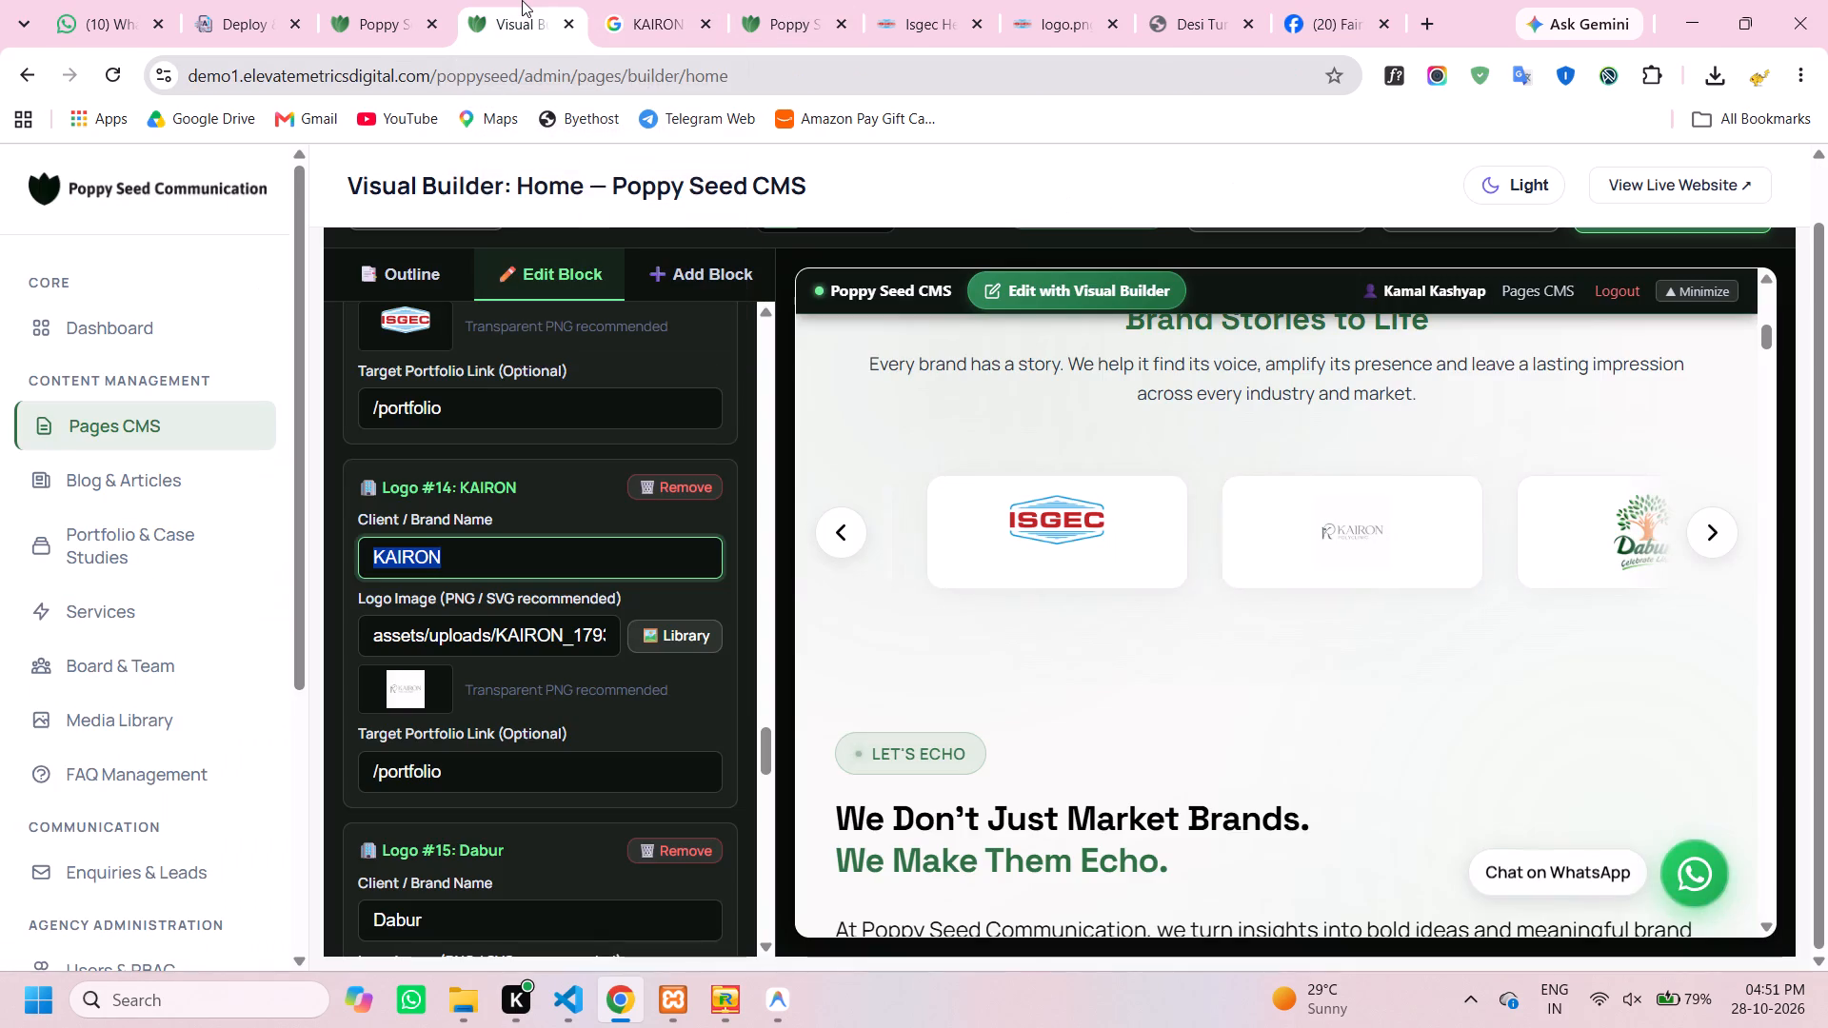
{"action": "left_click", "coordinate": [636, 0]}
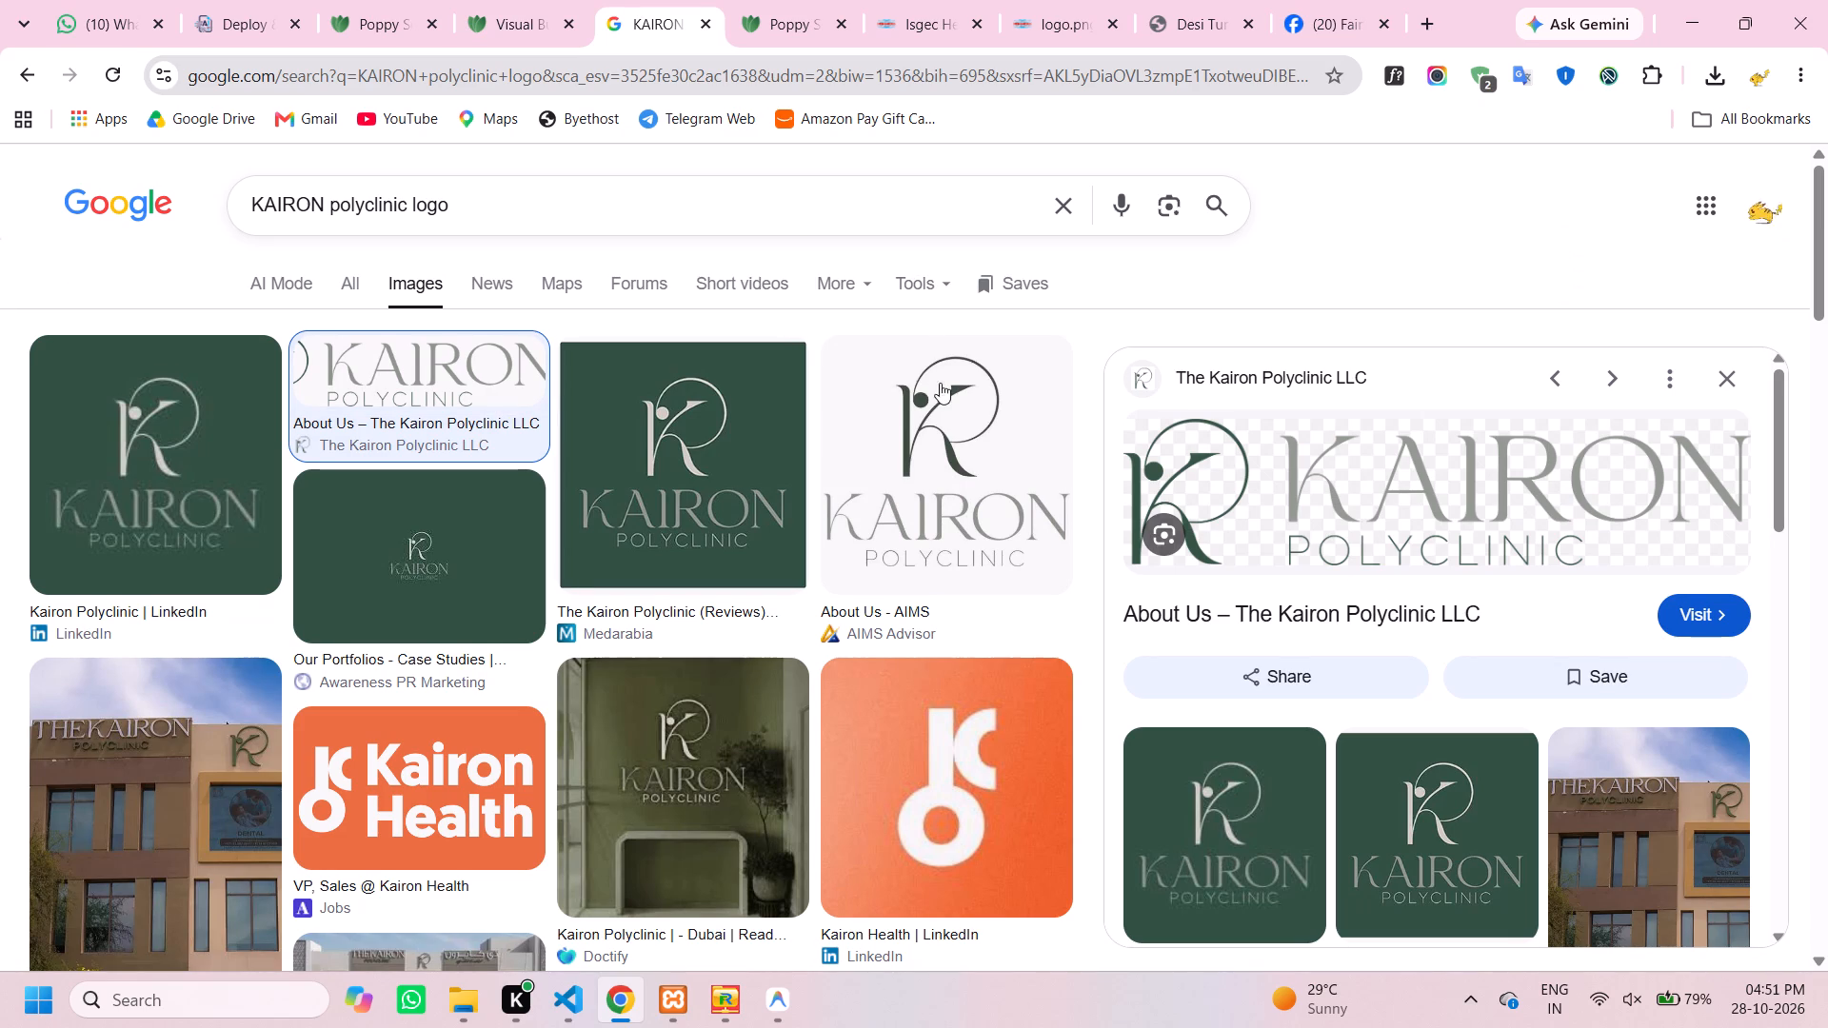
{"action": "right_click", "coordinate": [1335, 478]}
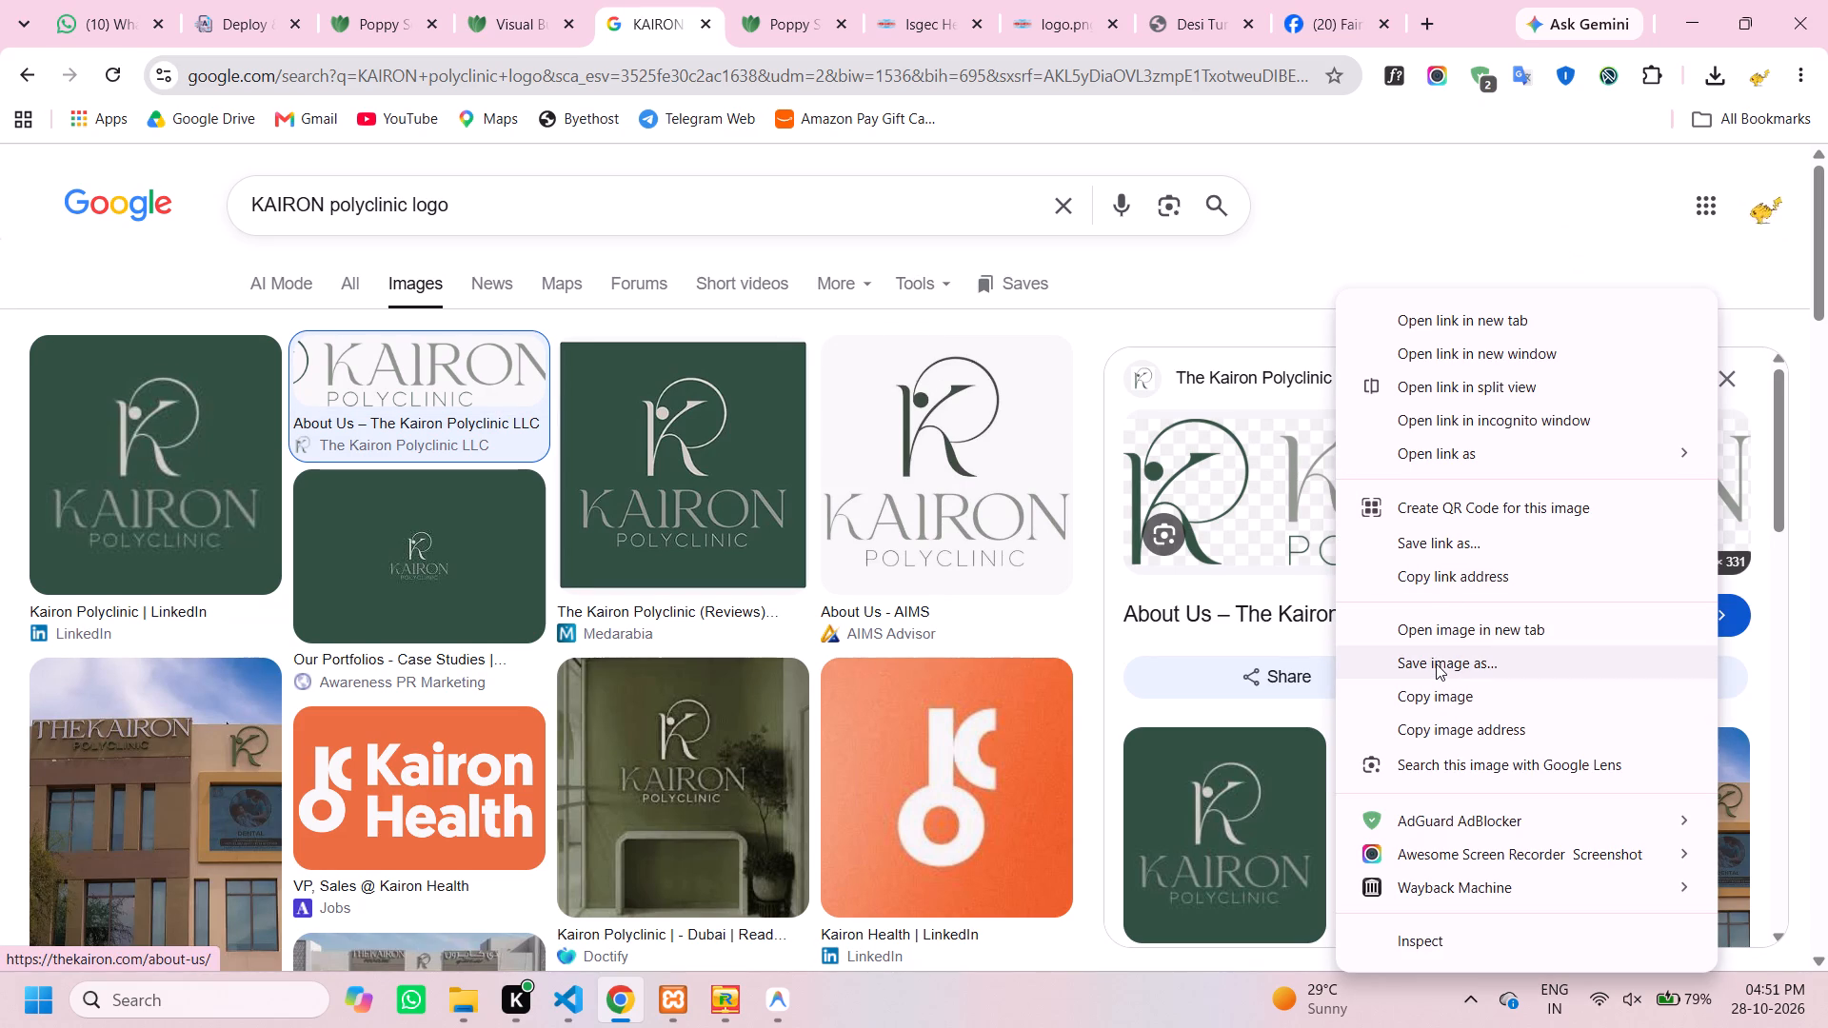
{"action": "left_click", "coordinate": [1436, 663]}
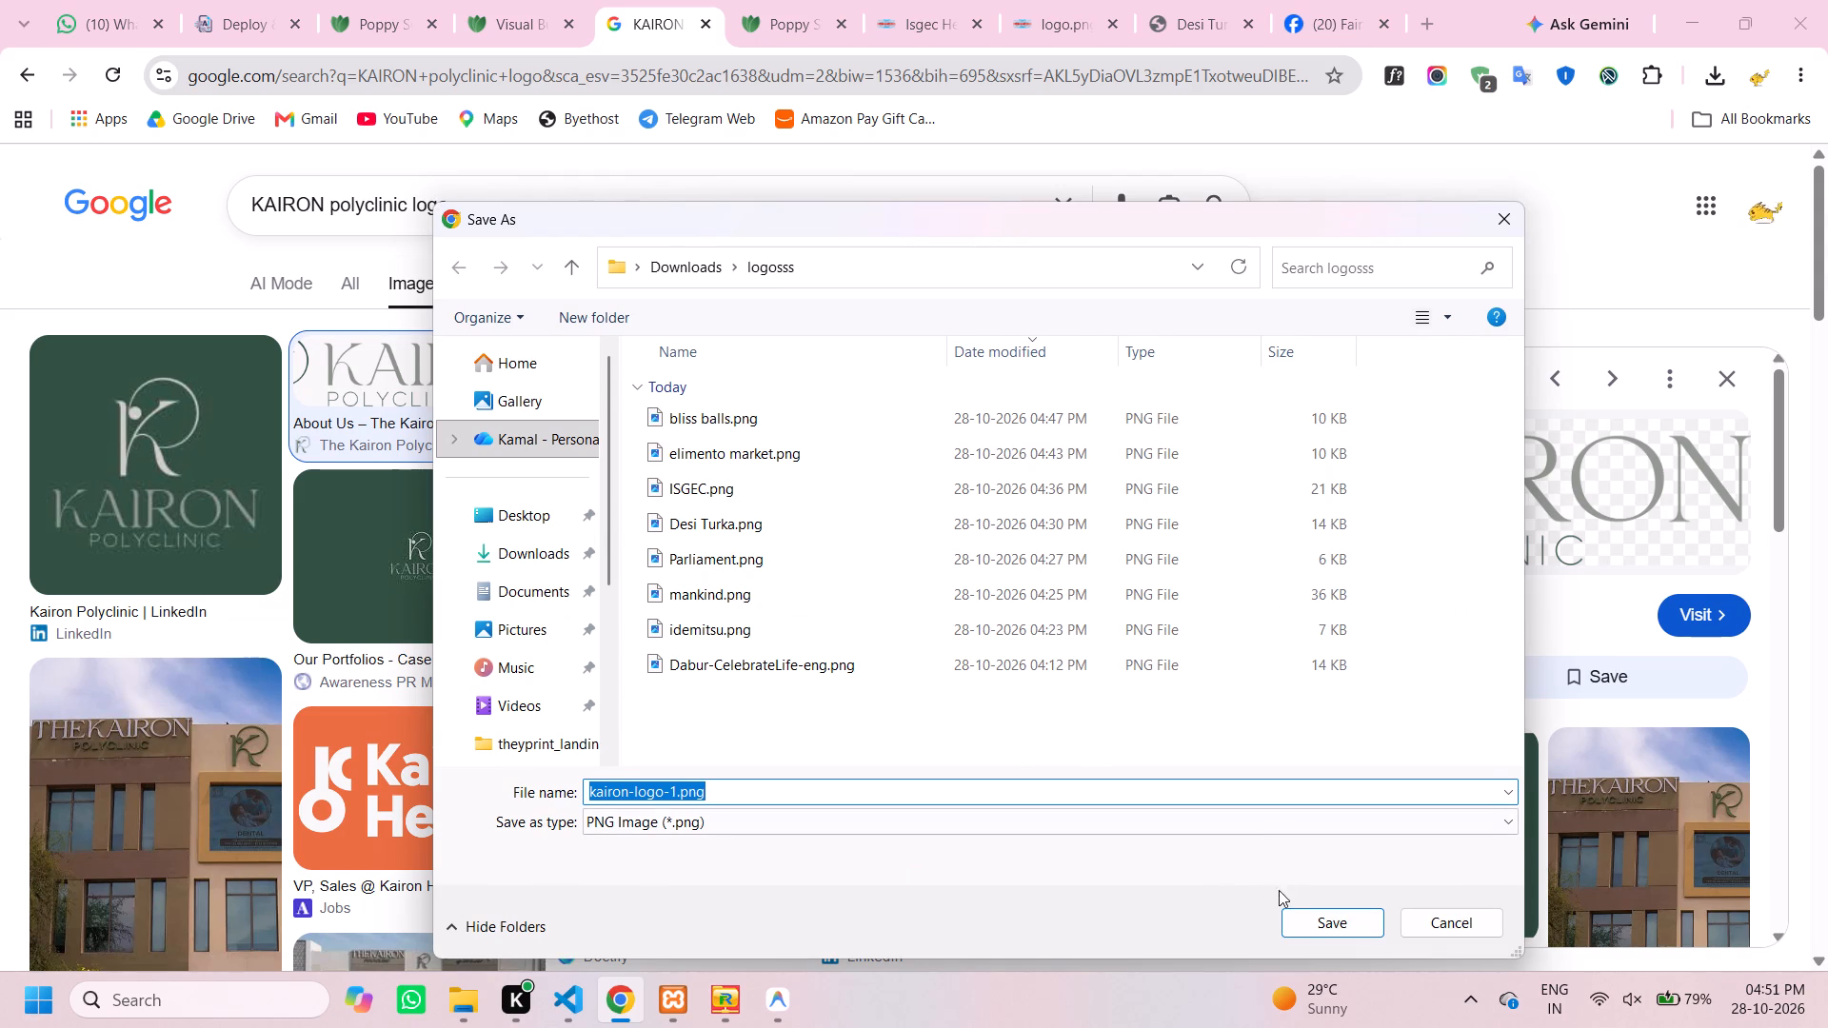
{"action": "left_click", "coordinate": [1301, 919]}
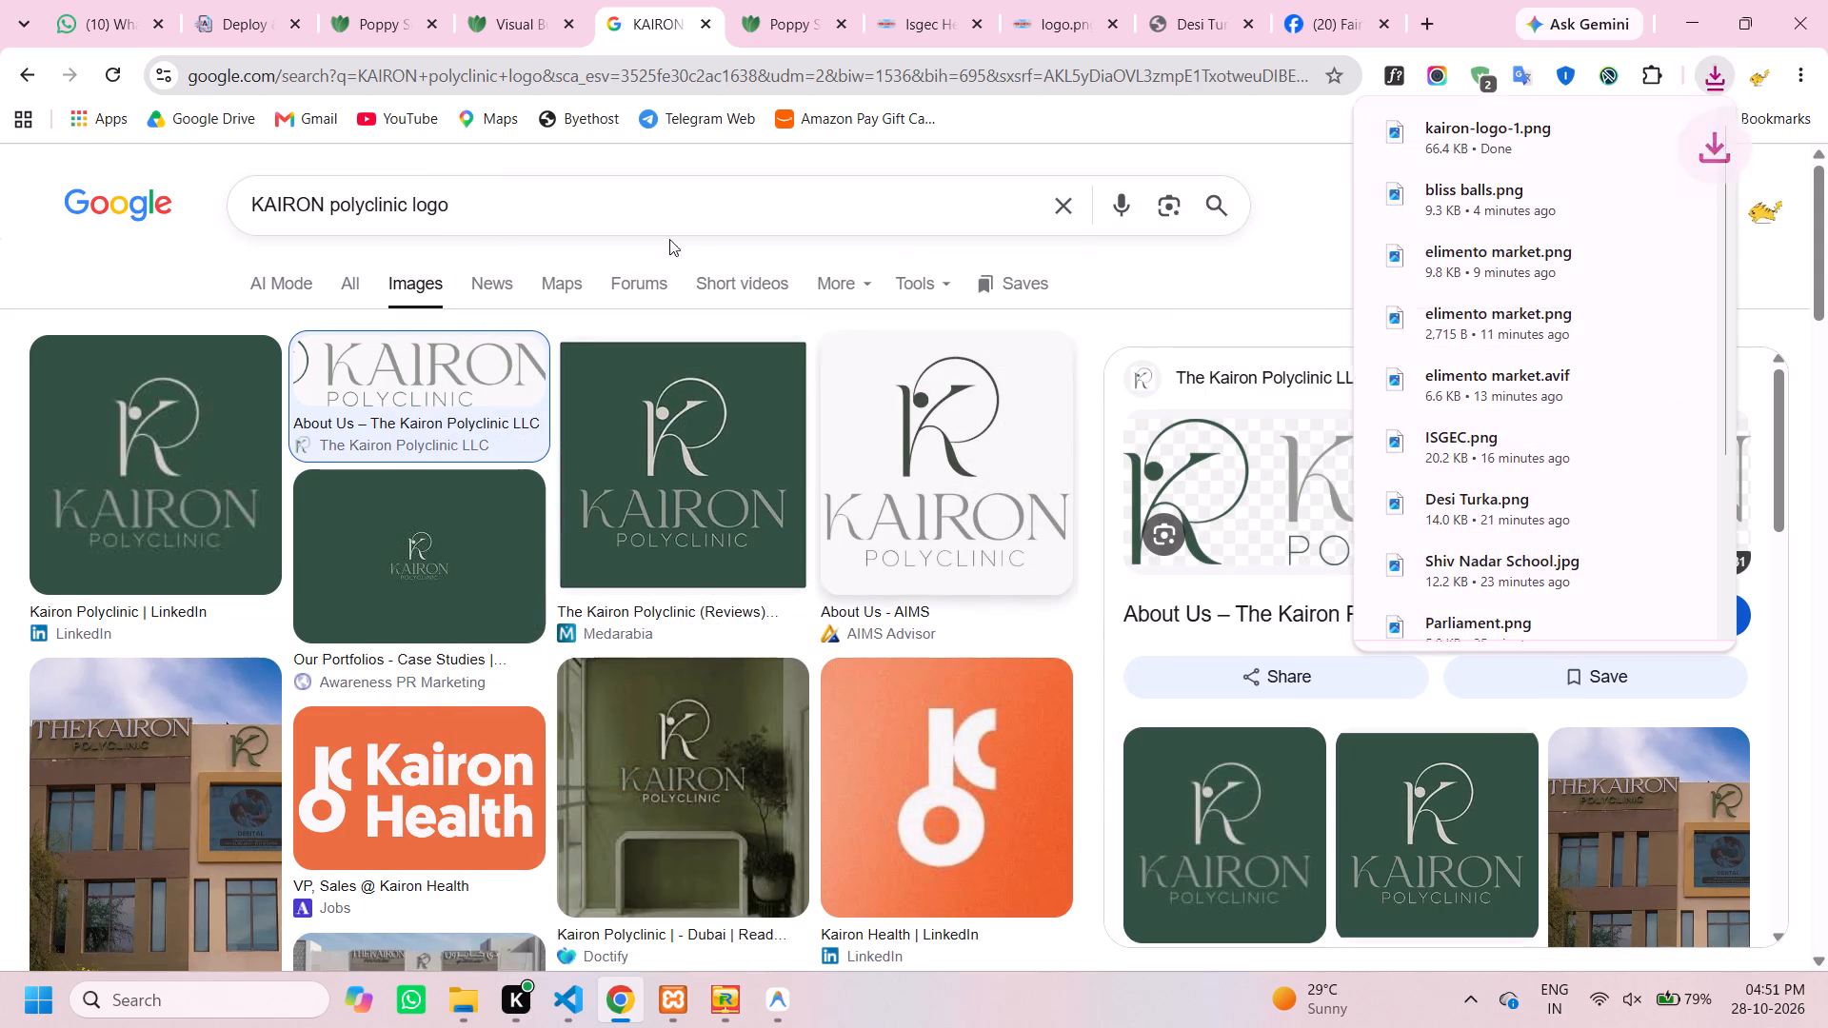
Upload kairon-logo-1.png to the media library and set it as the KAIRON entry's logo image in the Visual Builder.
{"action": "left_click", "coordinate": [495, 10]}
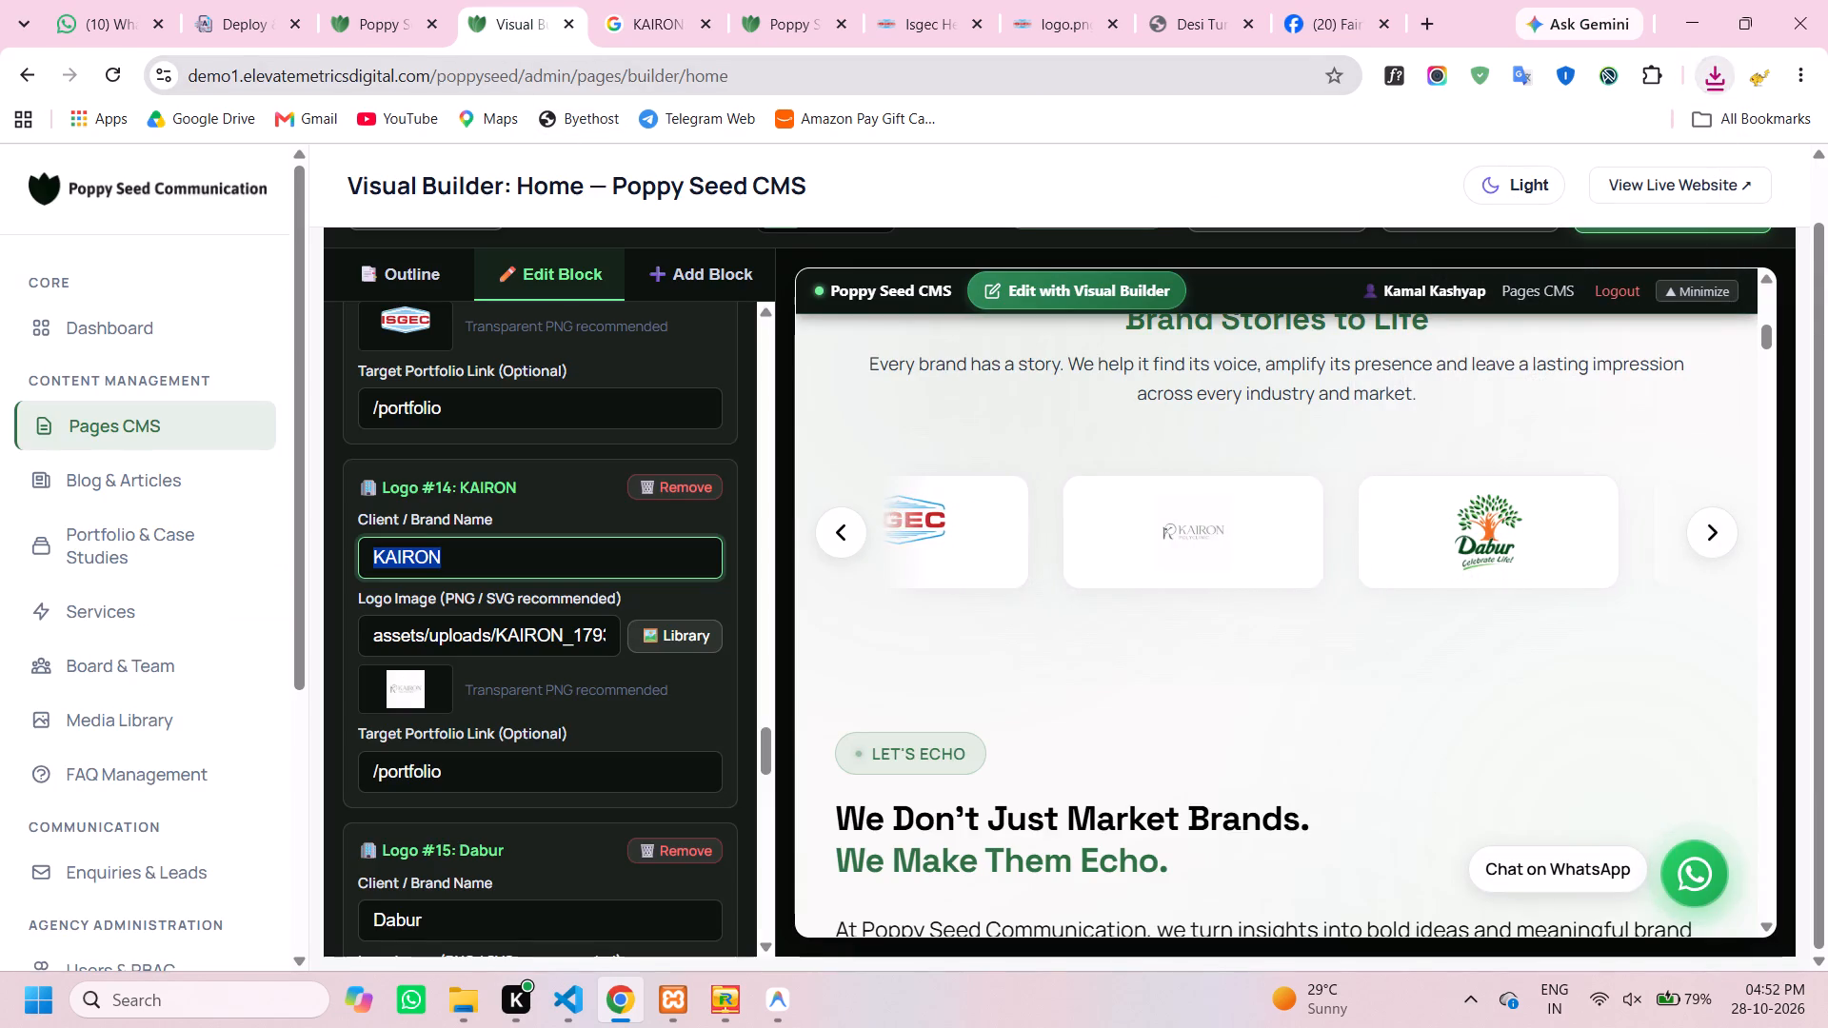
{"action": "left_click", "coordinate": [659, 636]}
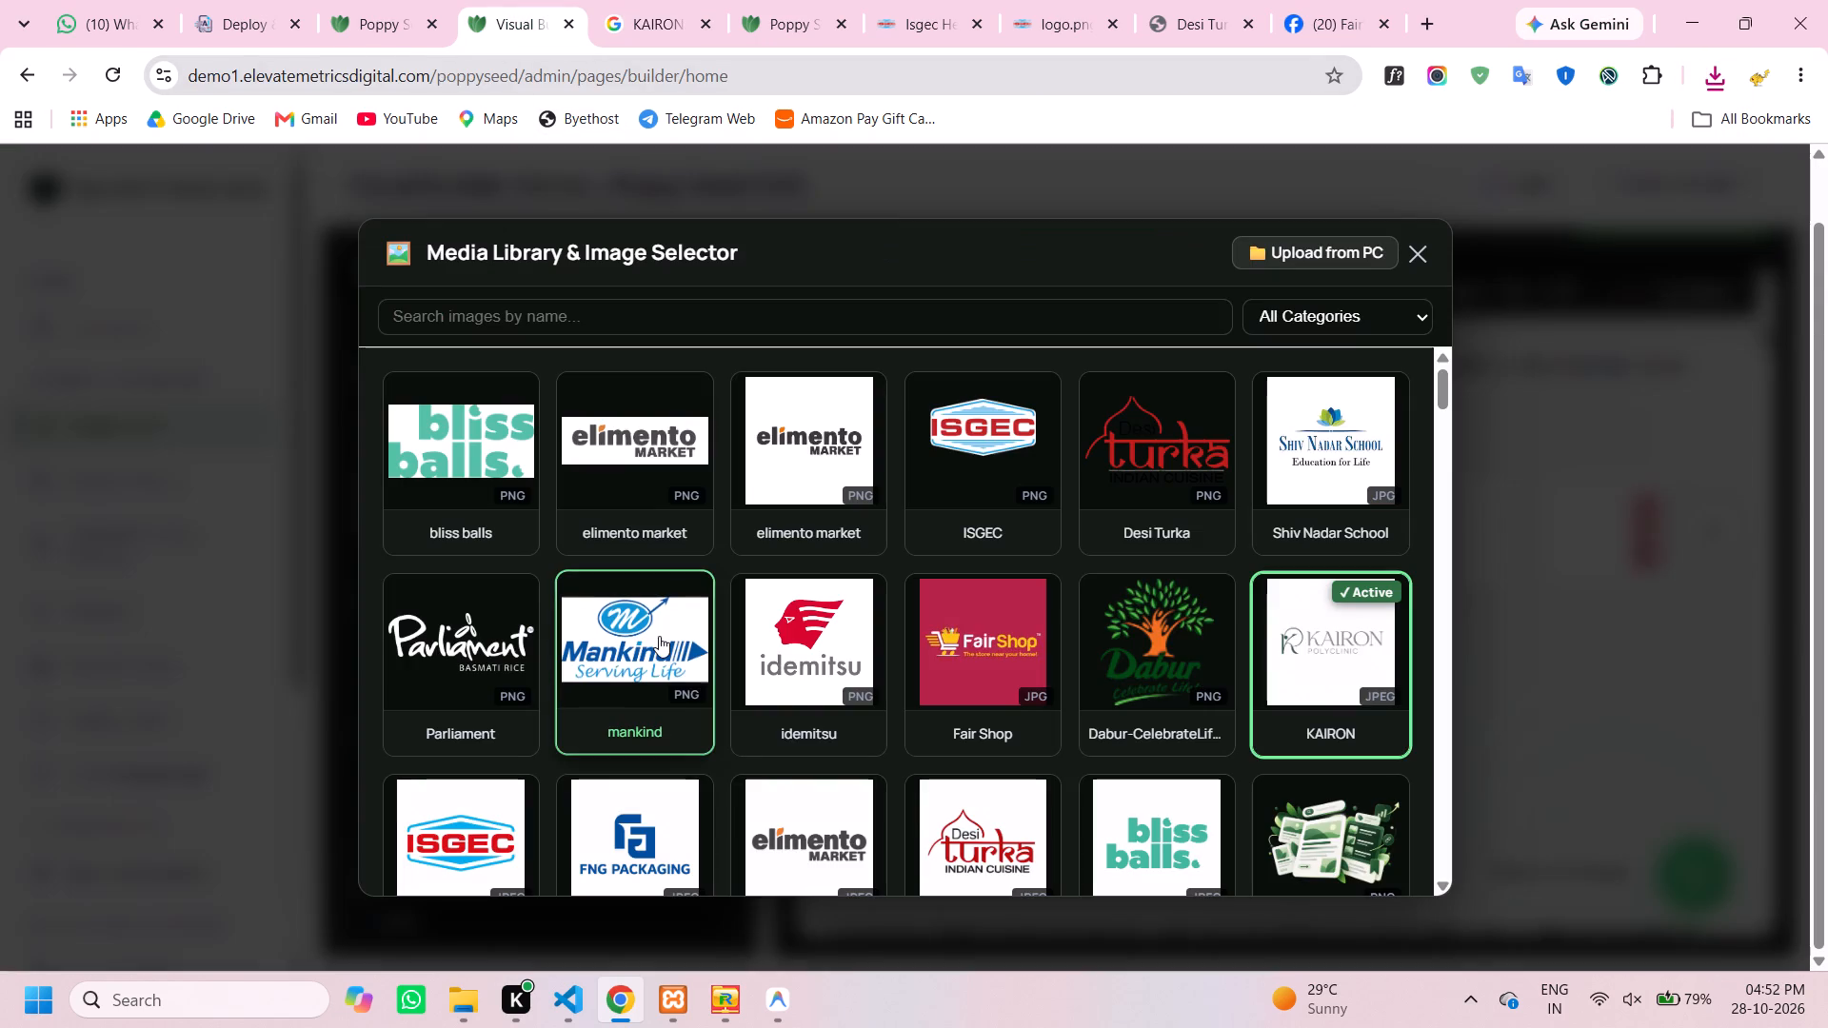
{"action": "left_click", "coordinate": [1331, 250]}
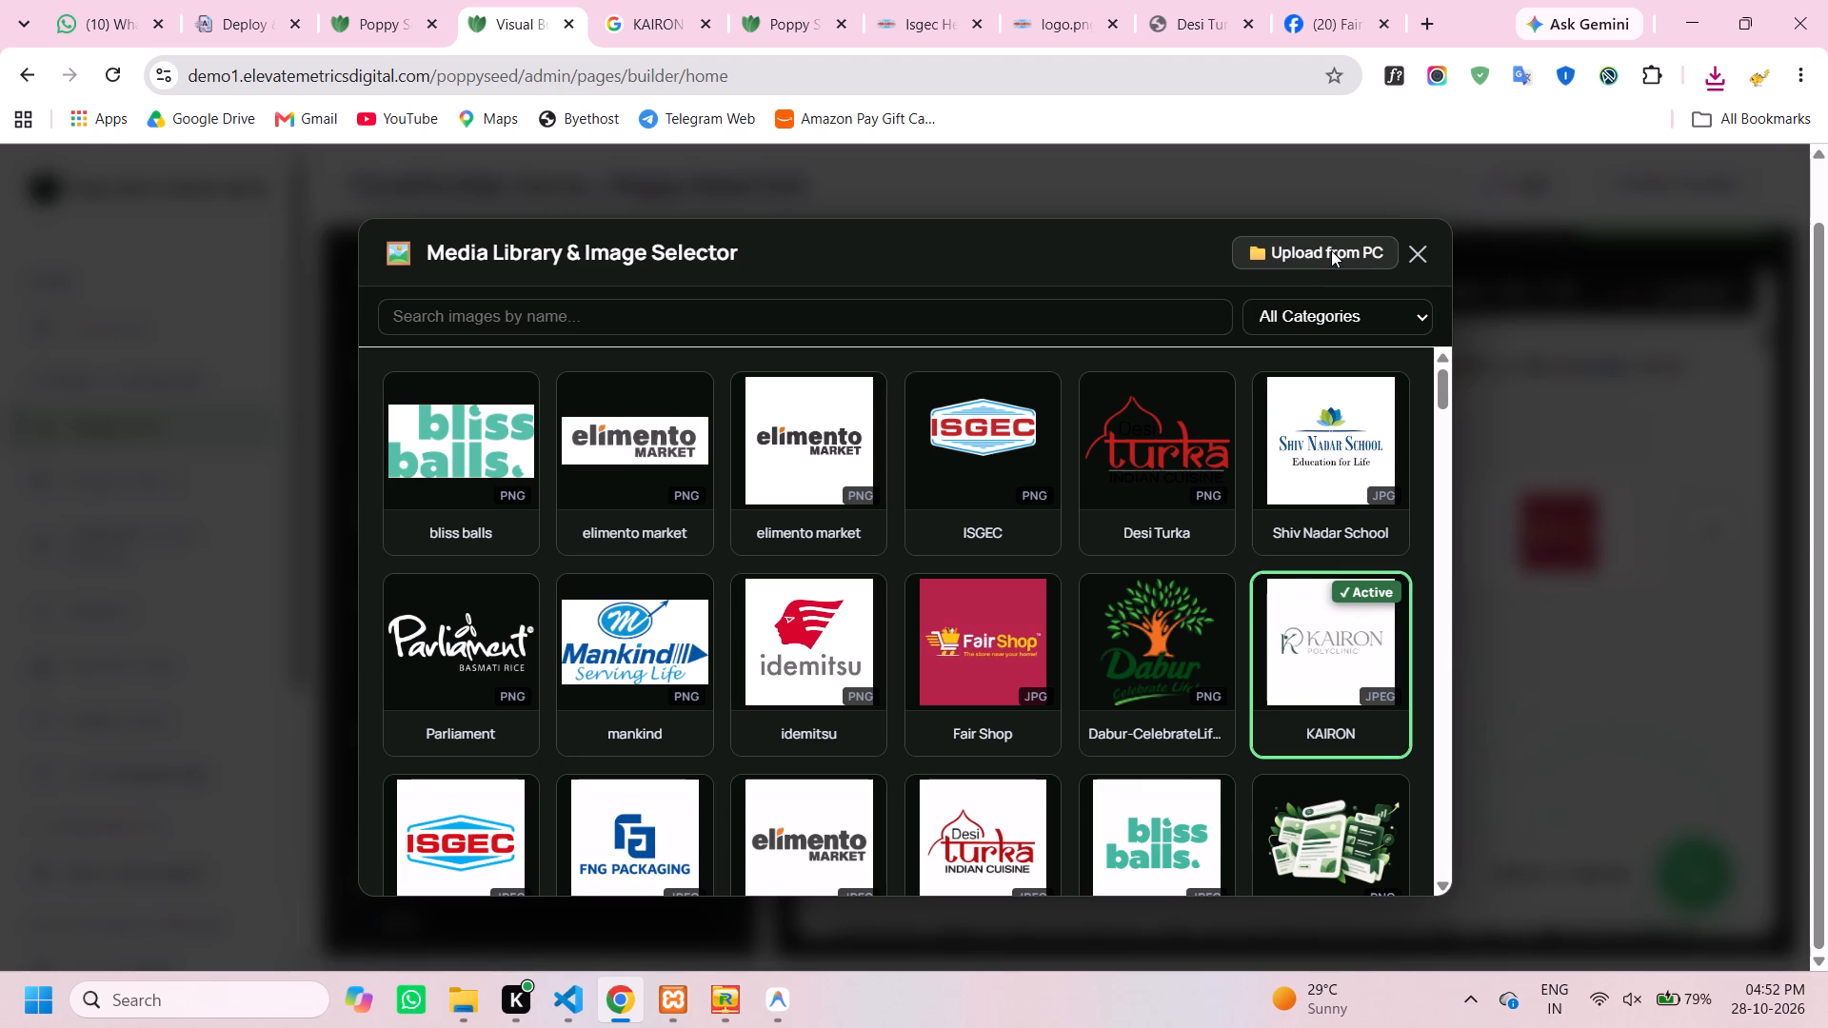
{"action": "double_click", "coordinate": [877, 424]}
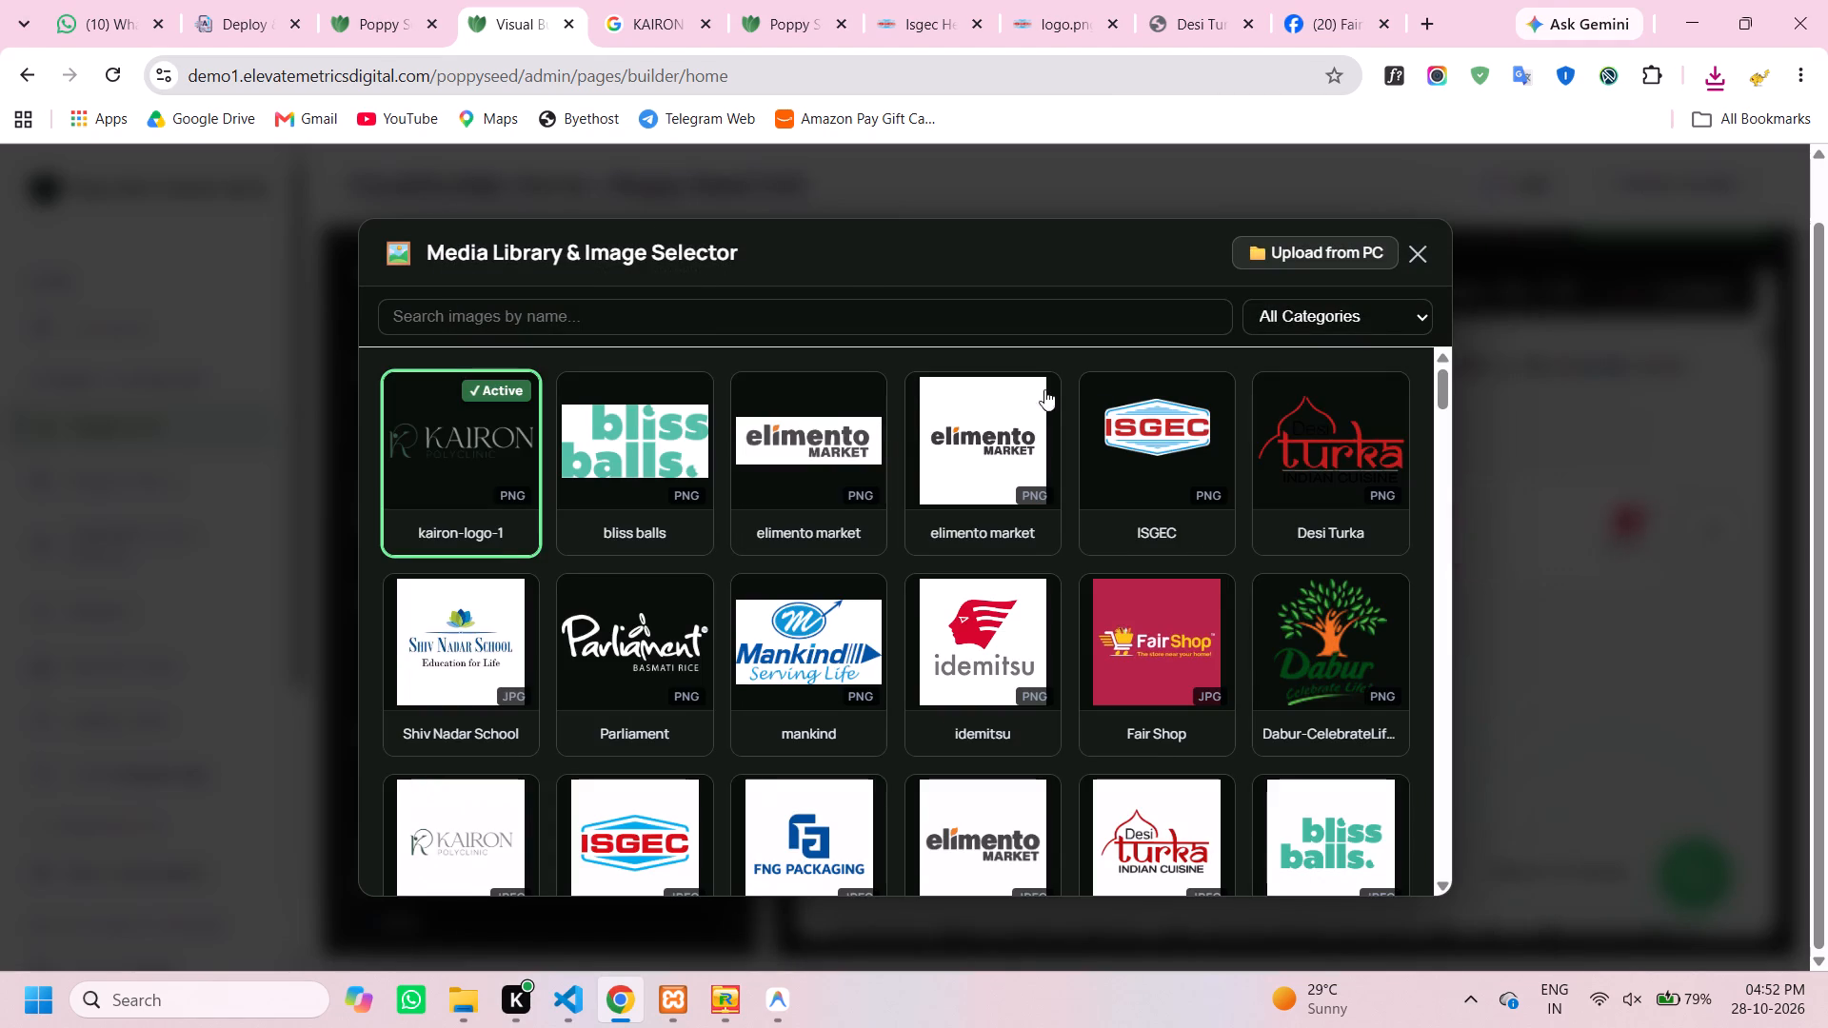
{"action": "left_click", "coordinate": [491, 470]}
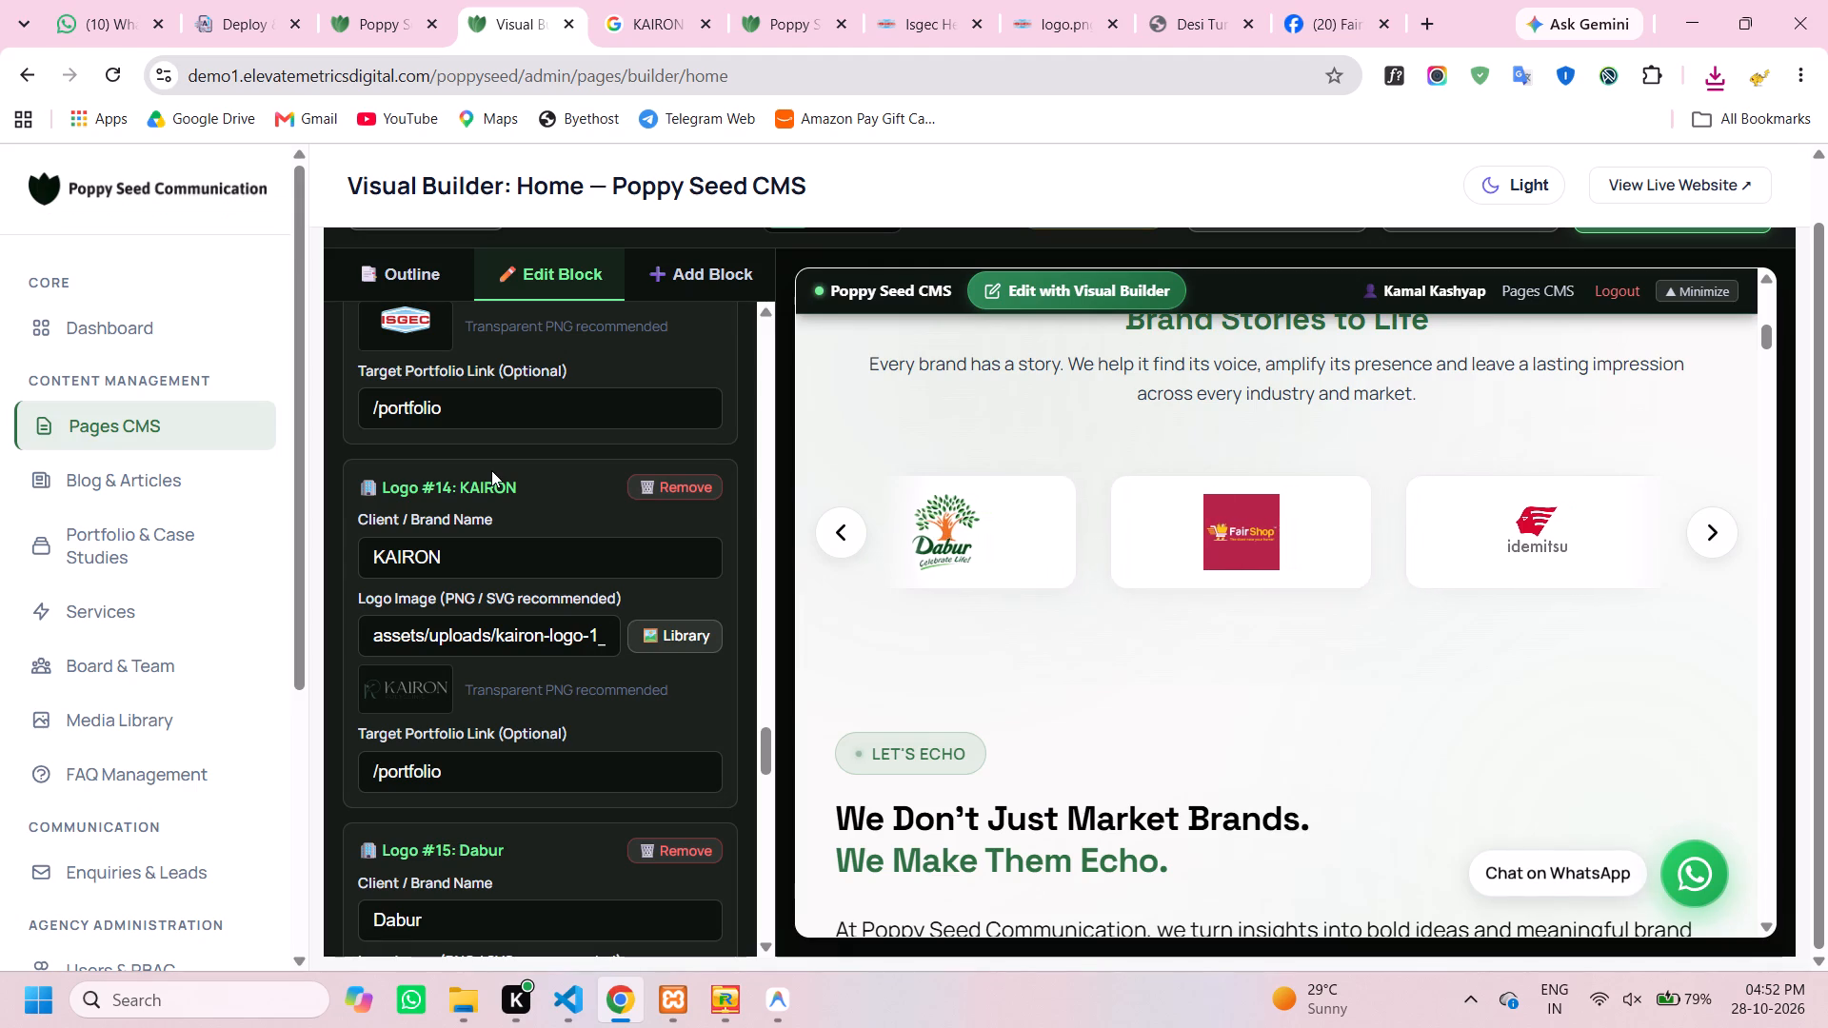
Apply the updated client logo block to the canvas.
{"action": "scroll", "coordinate": [541, 721], "scroll_direction": "down", "scroll_amount": 5}
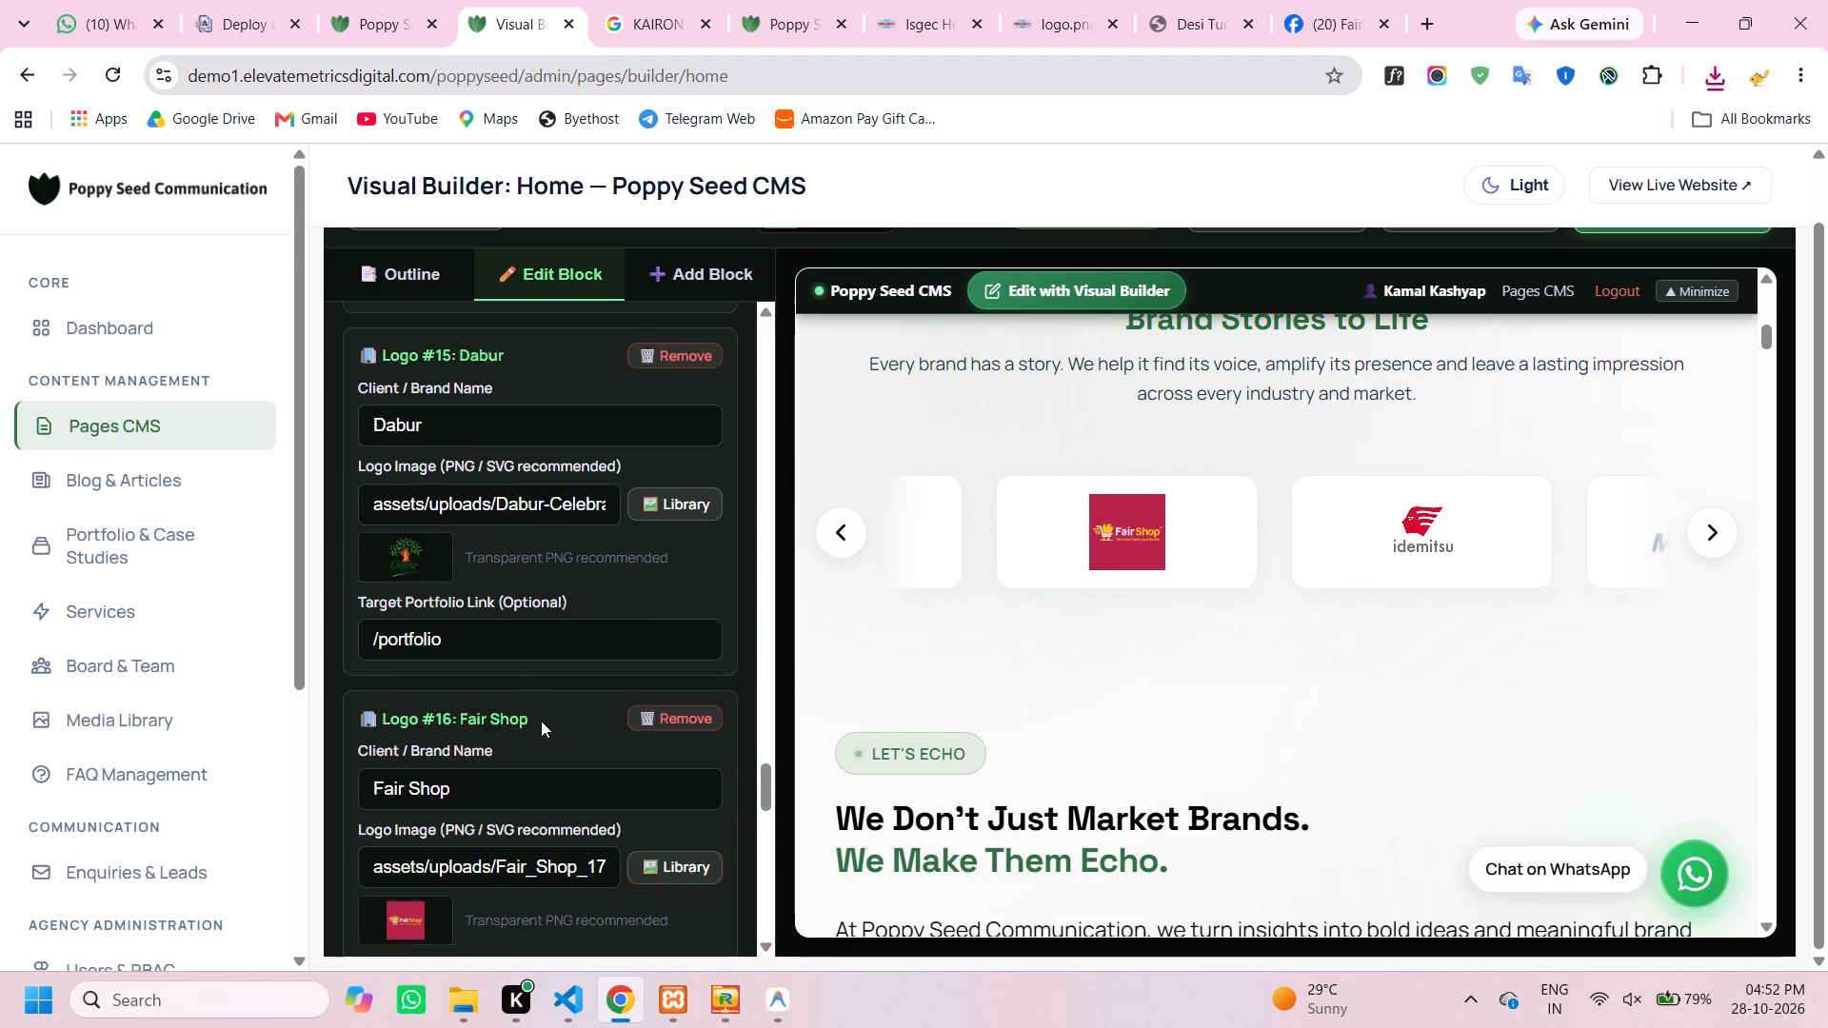
{"action": "scroll", "coordinate": [541, 721], "scroll_direction": "down", "scroll_amount": 6}
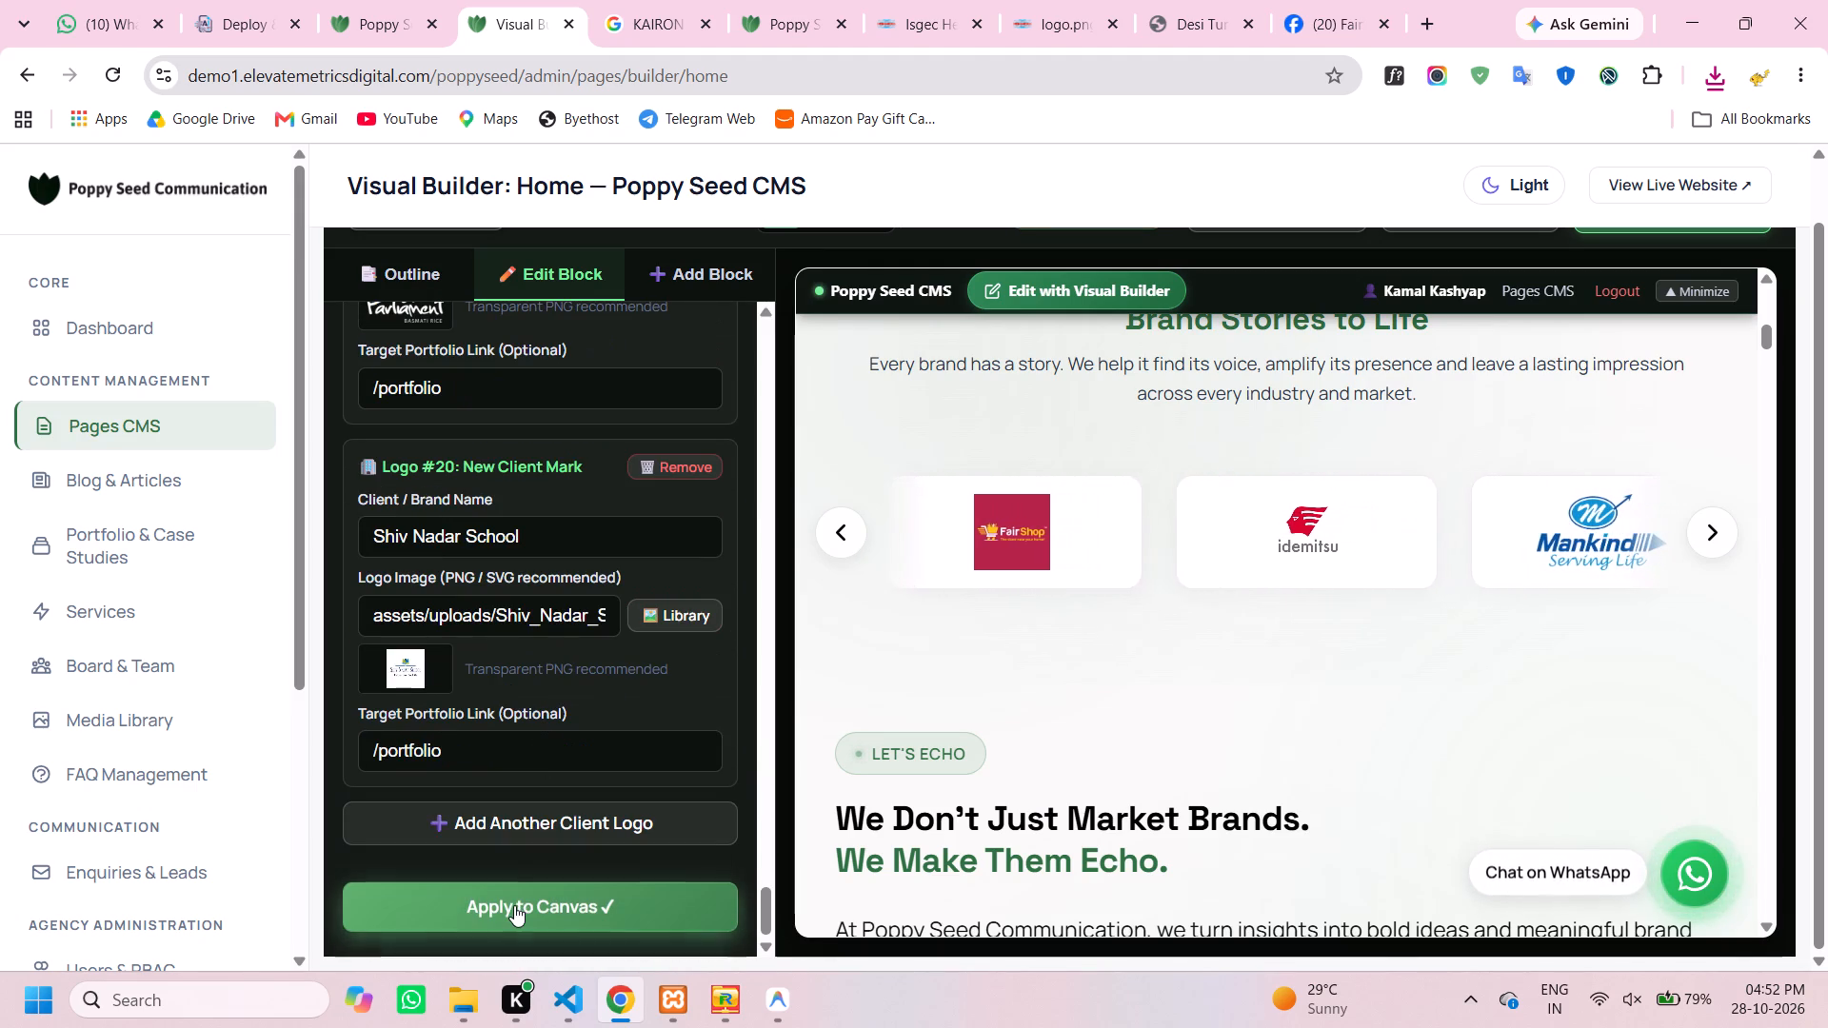
{"action": "left_click", "coordinate": [513, 905]}
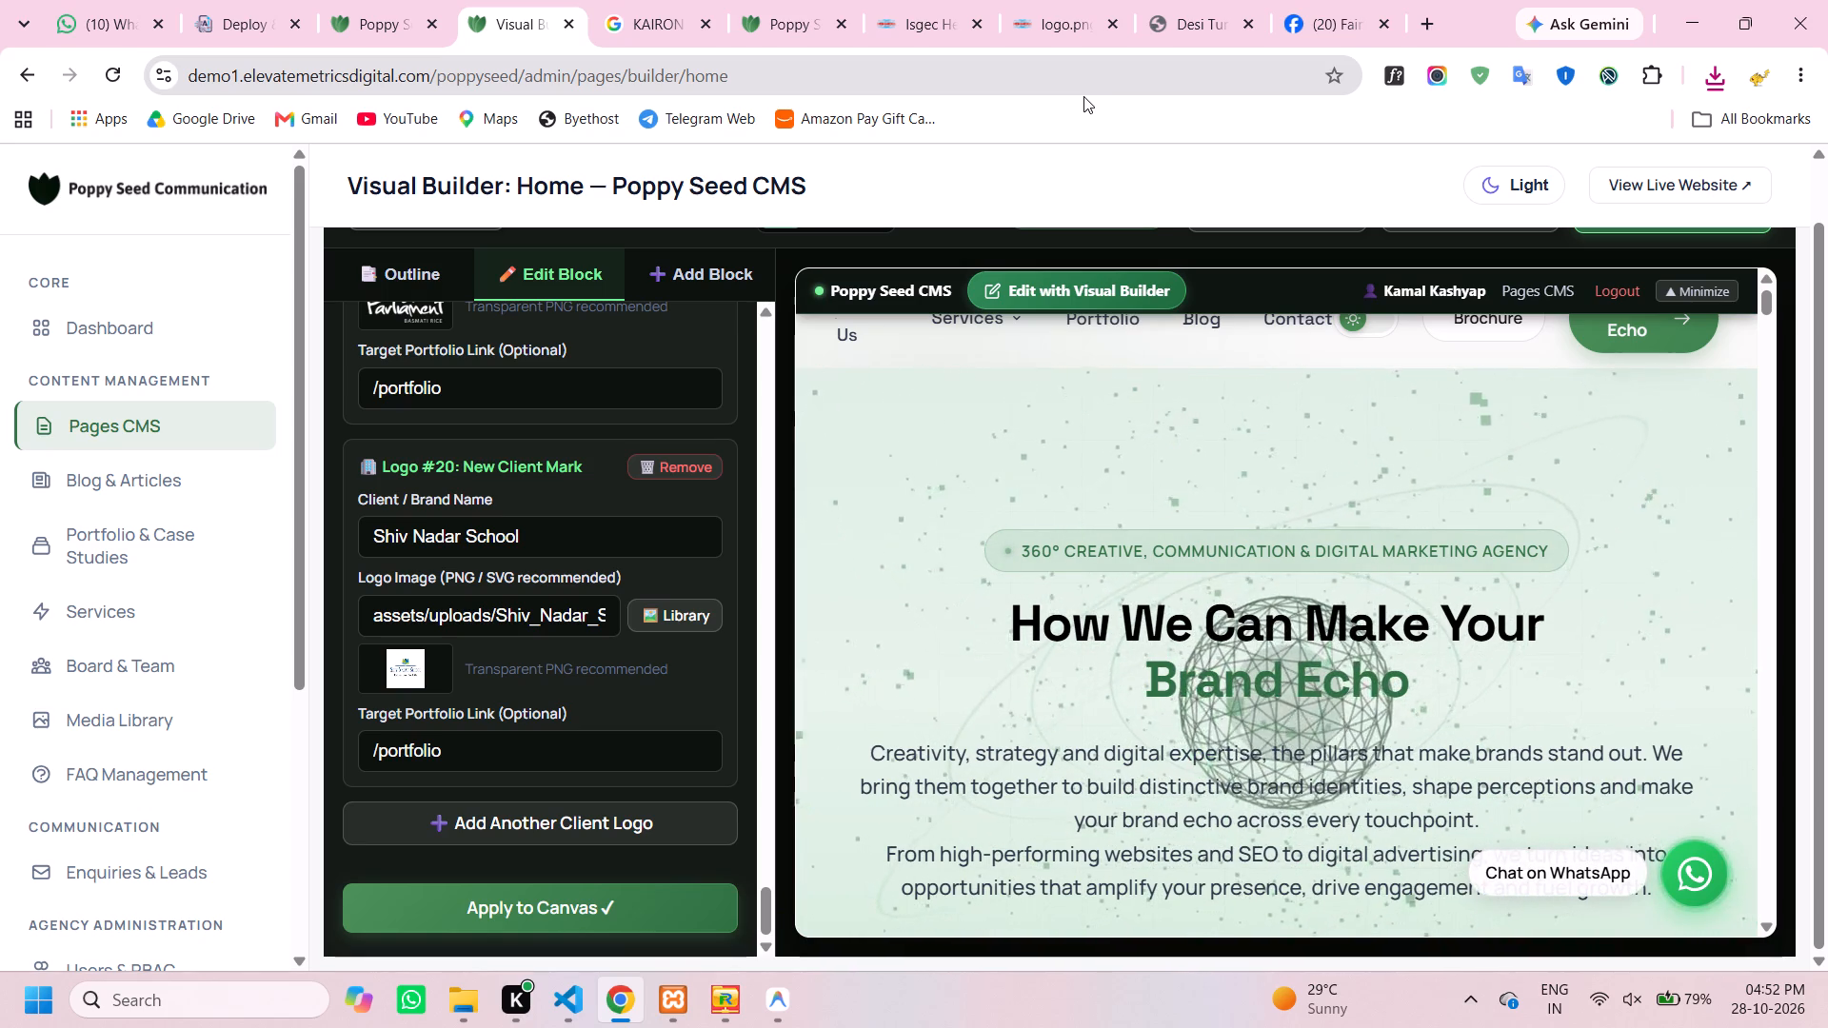
Close the developer tools, hard-reload the live home page and advance the client slider to check each brand logo.
{"action": "left_click", "coordinate": [782, 0]}
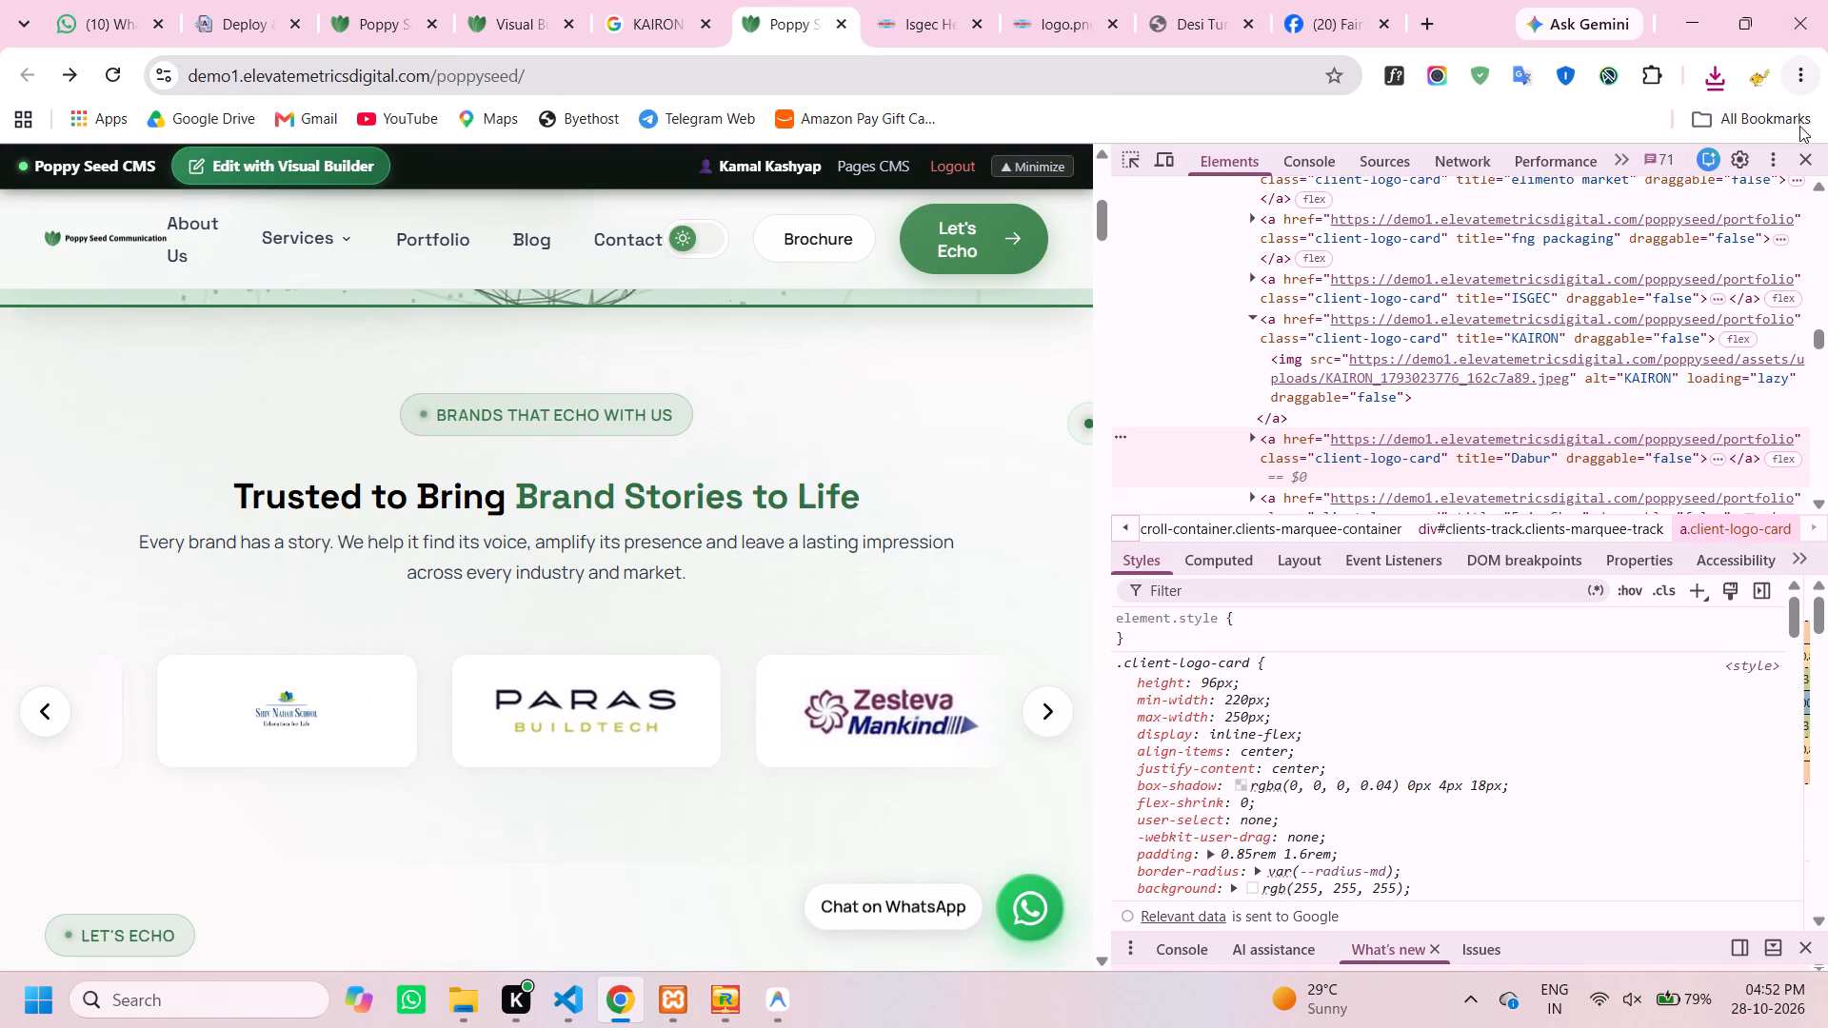
{"action": "left_click", "coordinate": [1802, 150]}
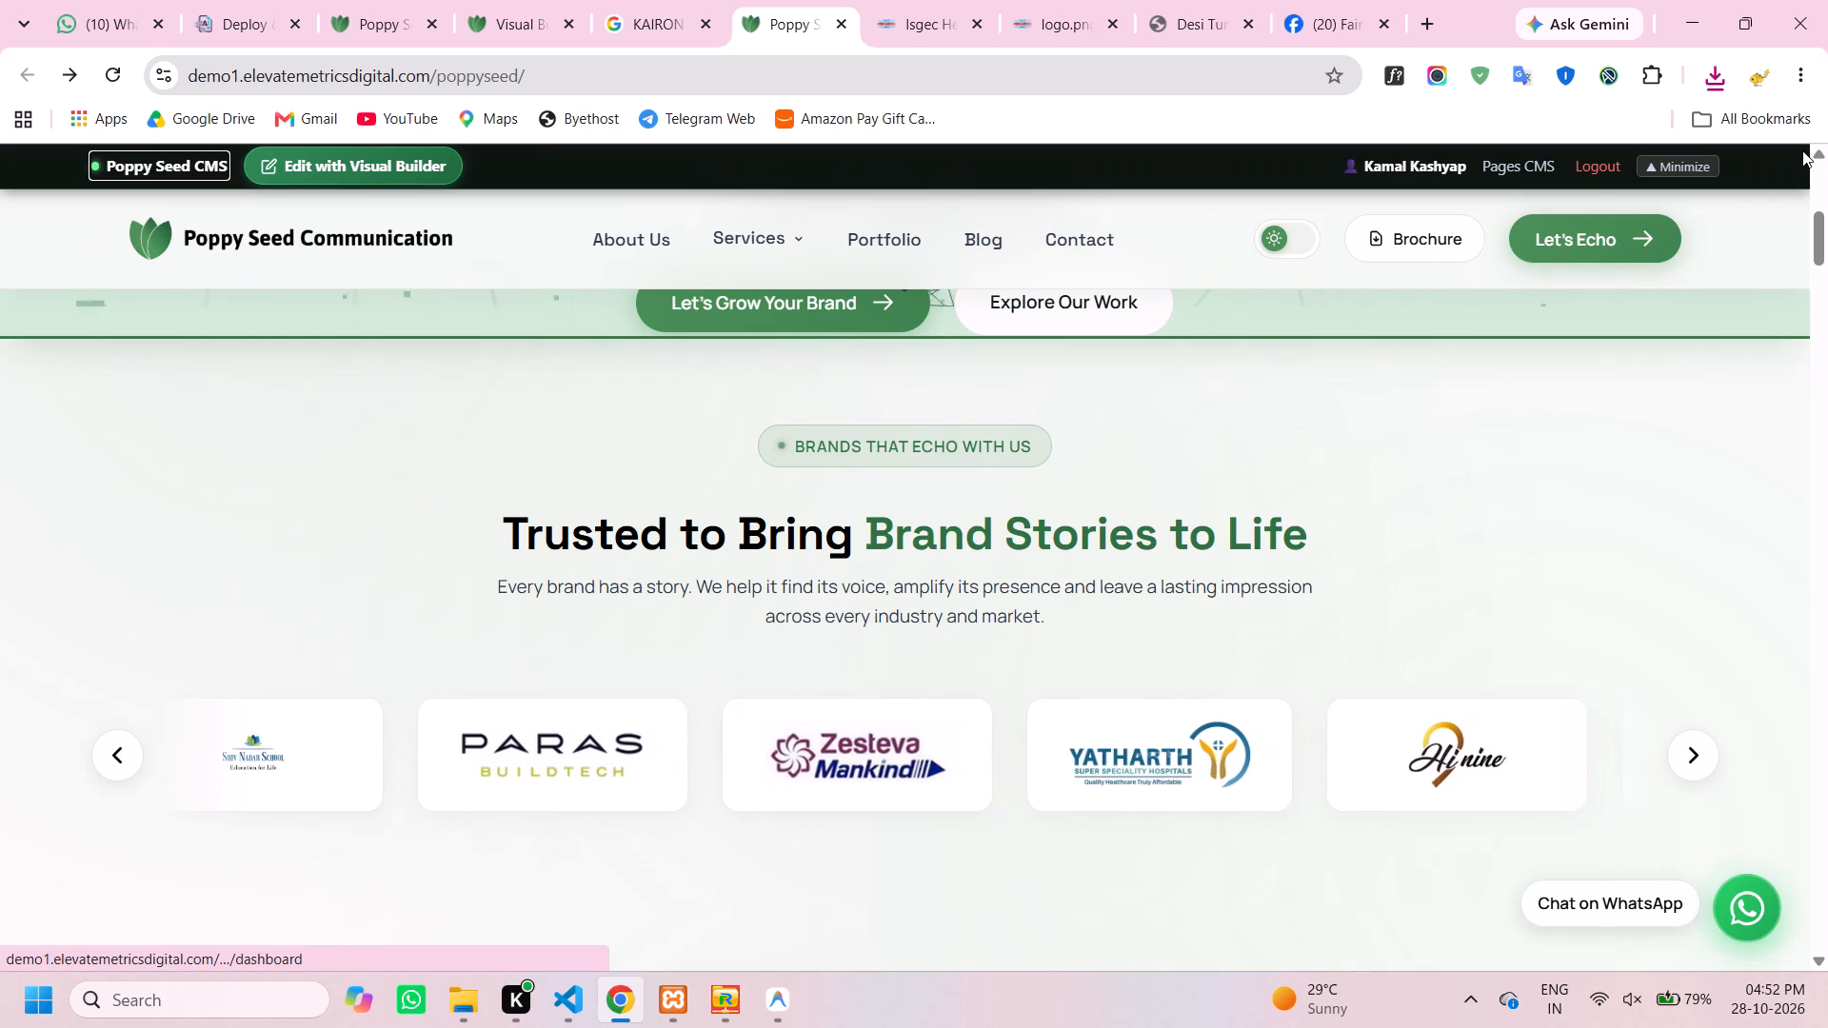
{"action": "key", "text": "ctrl+shift+r"}
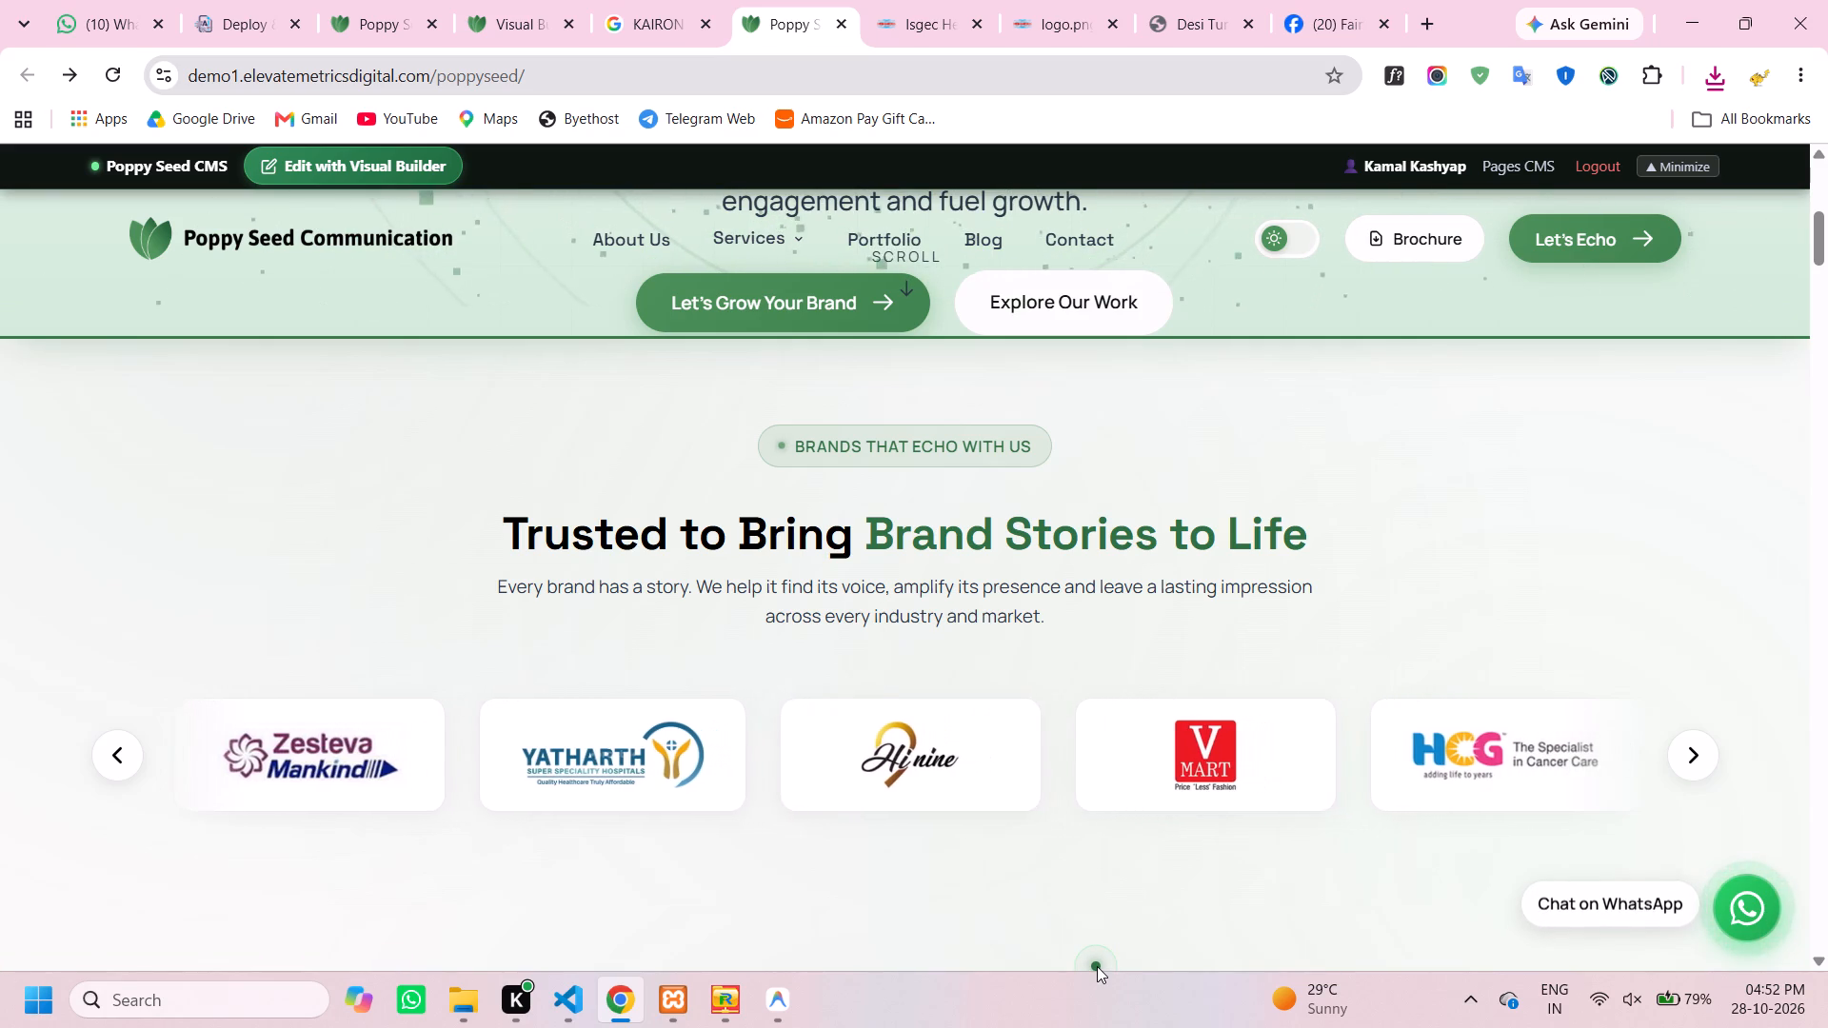
{"action": "left_click", "coordinate": [1699, 760]}
{"action": "left_click", "coordinate": [1699, 760]}
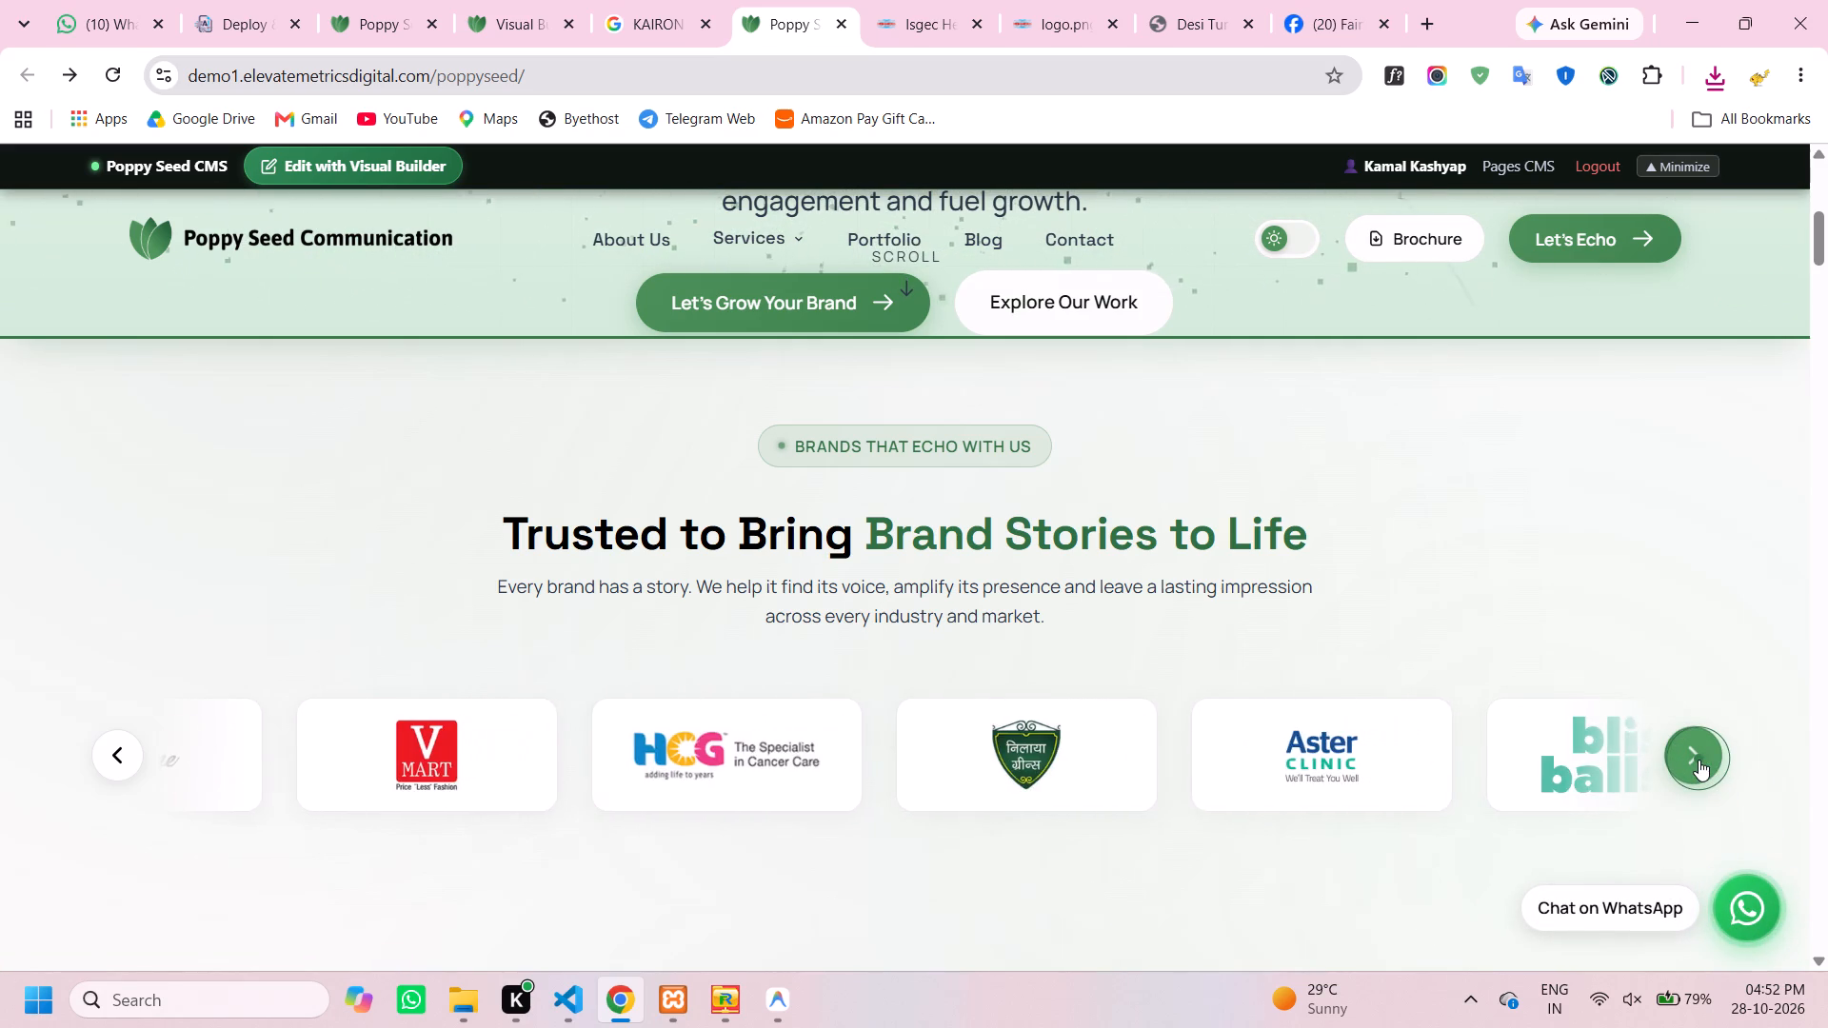
{"action": "left_click", "coordinate": [1699, 760]}
{"action": "left_click", "coordinate": [1699, 760]}
{"action": "left_click", "coordinate": [1699, 760]}
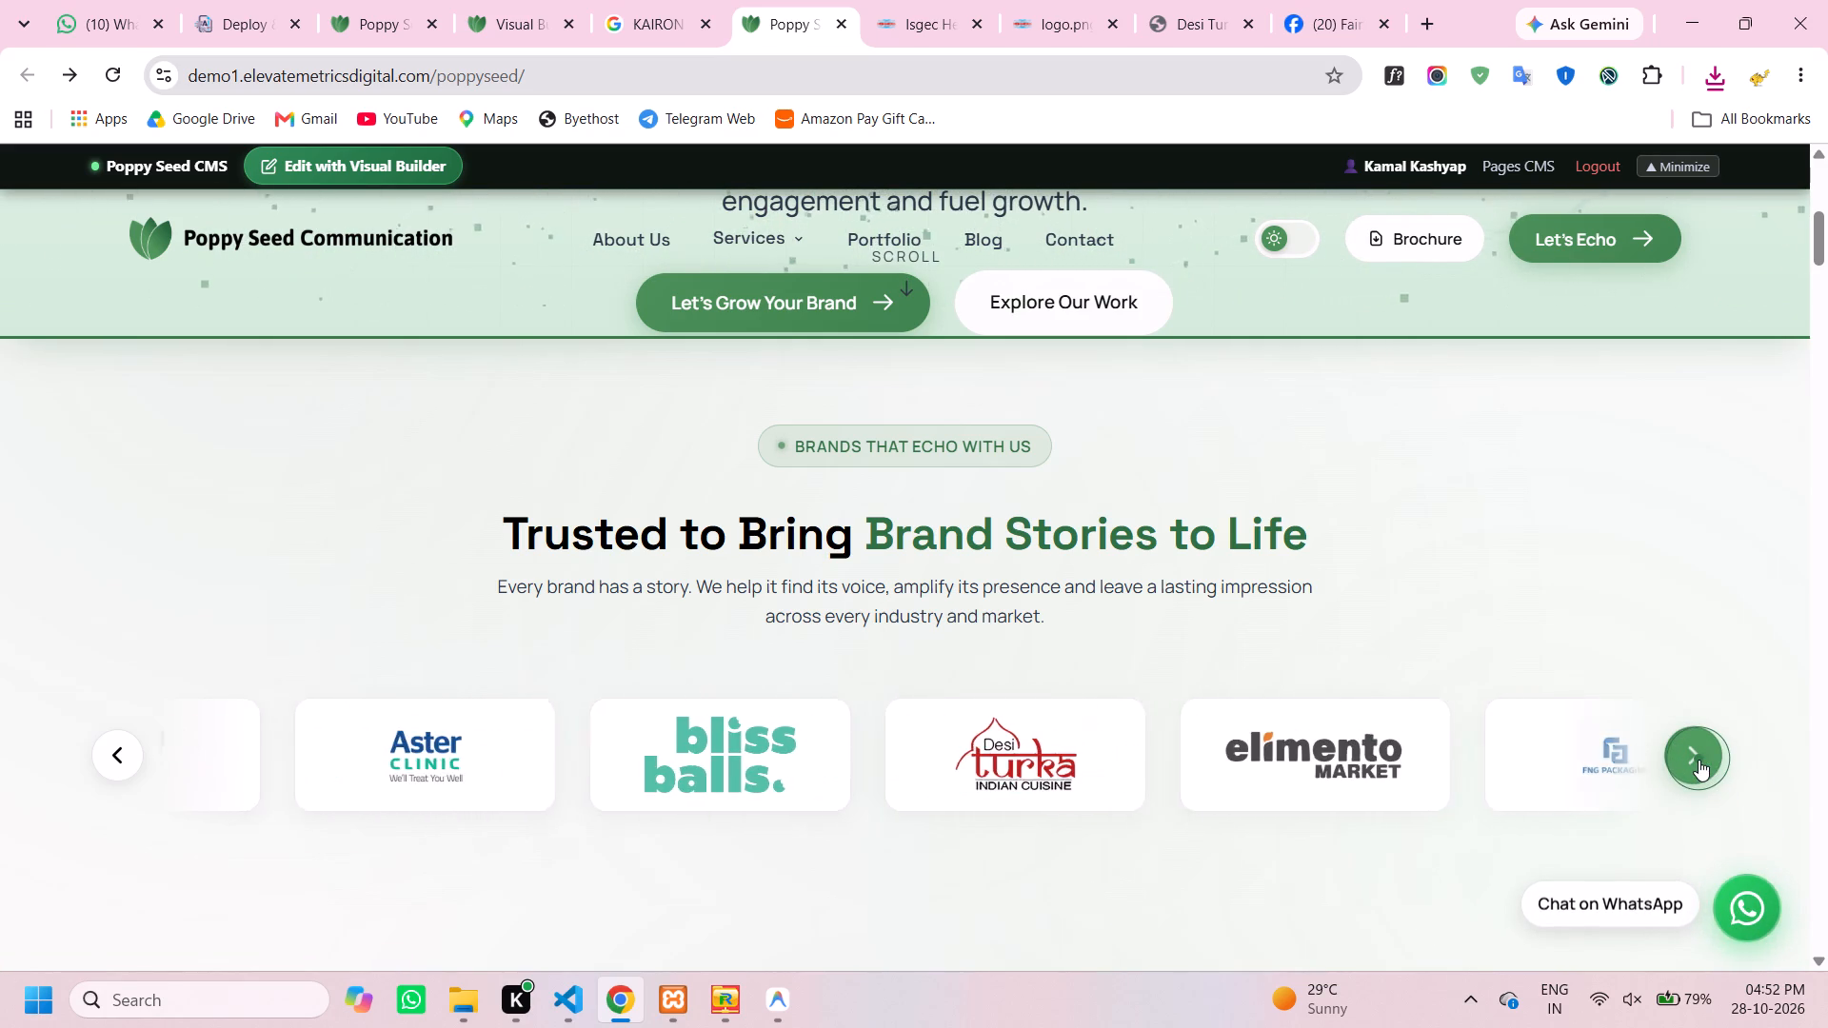
{"action": "left_click", "coordinate": [1699, 760]}
{"action": "left_click", "coordinate": [1699, 760]}
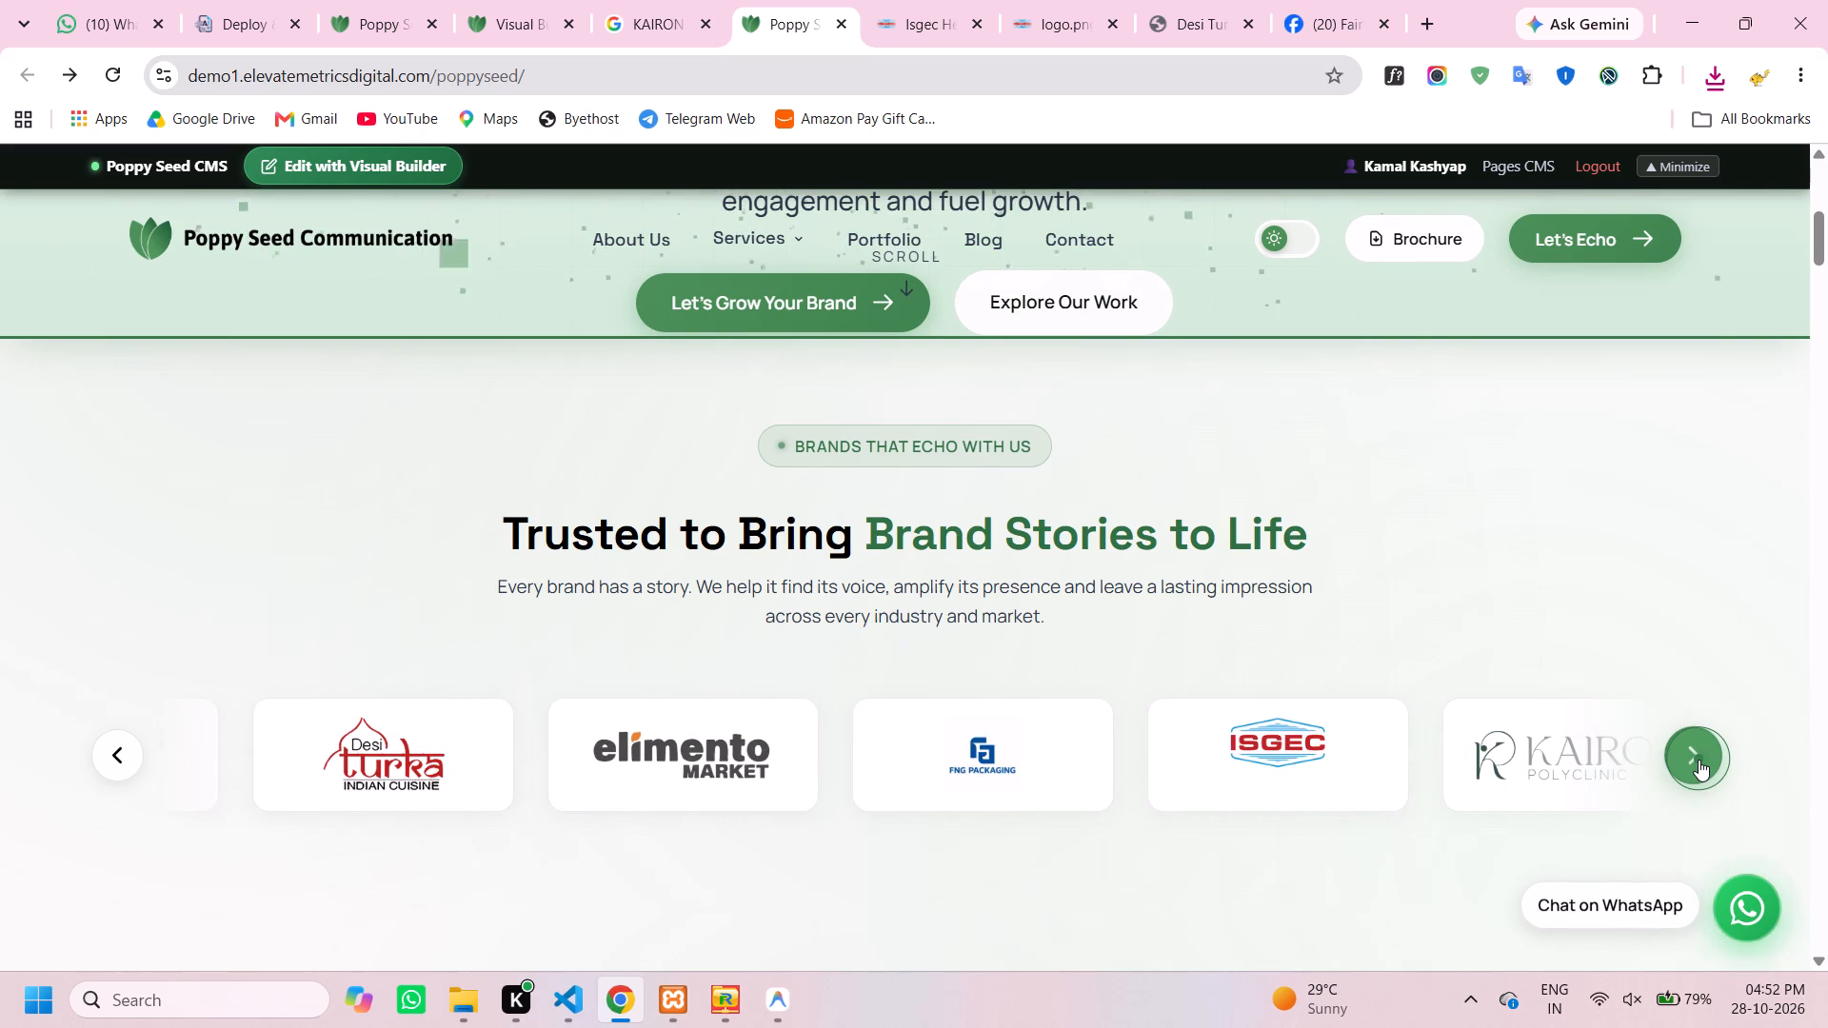
{"action": "left_click", "coordinate": [1699, 760]}
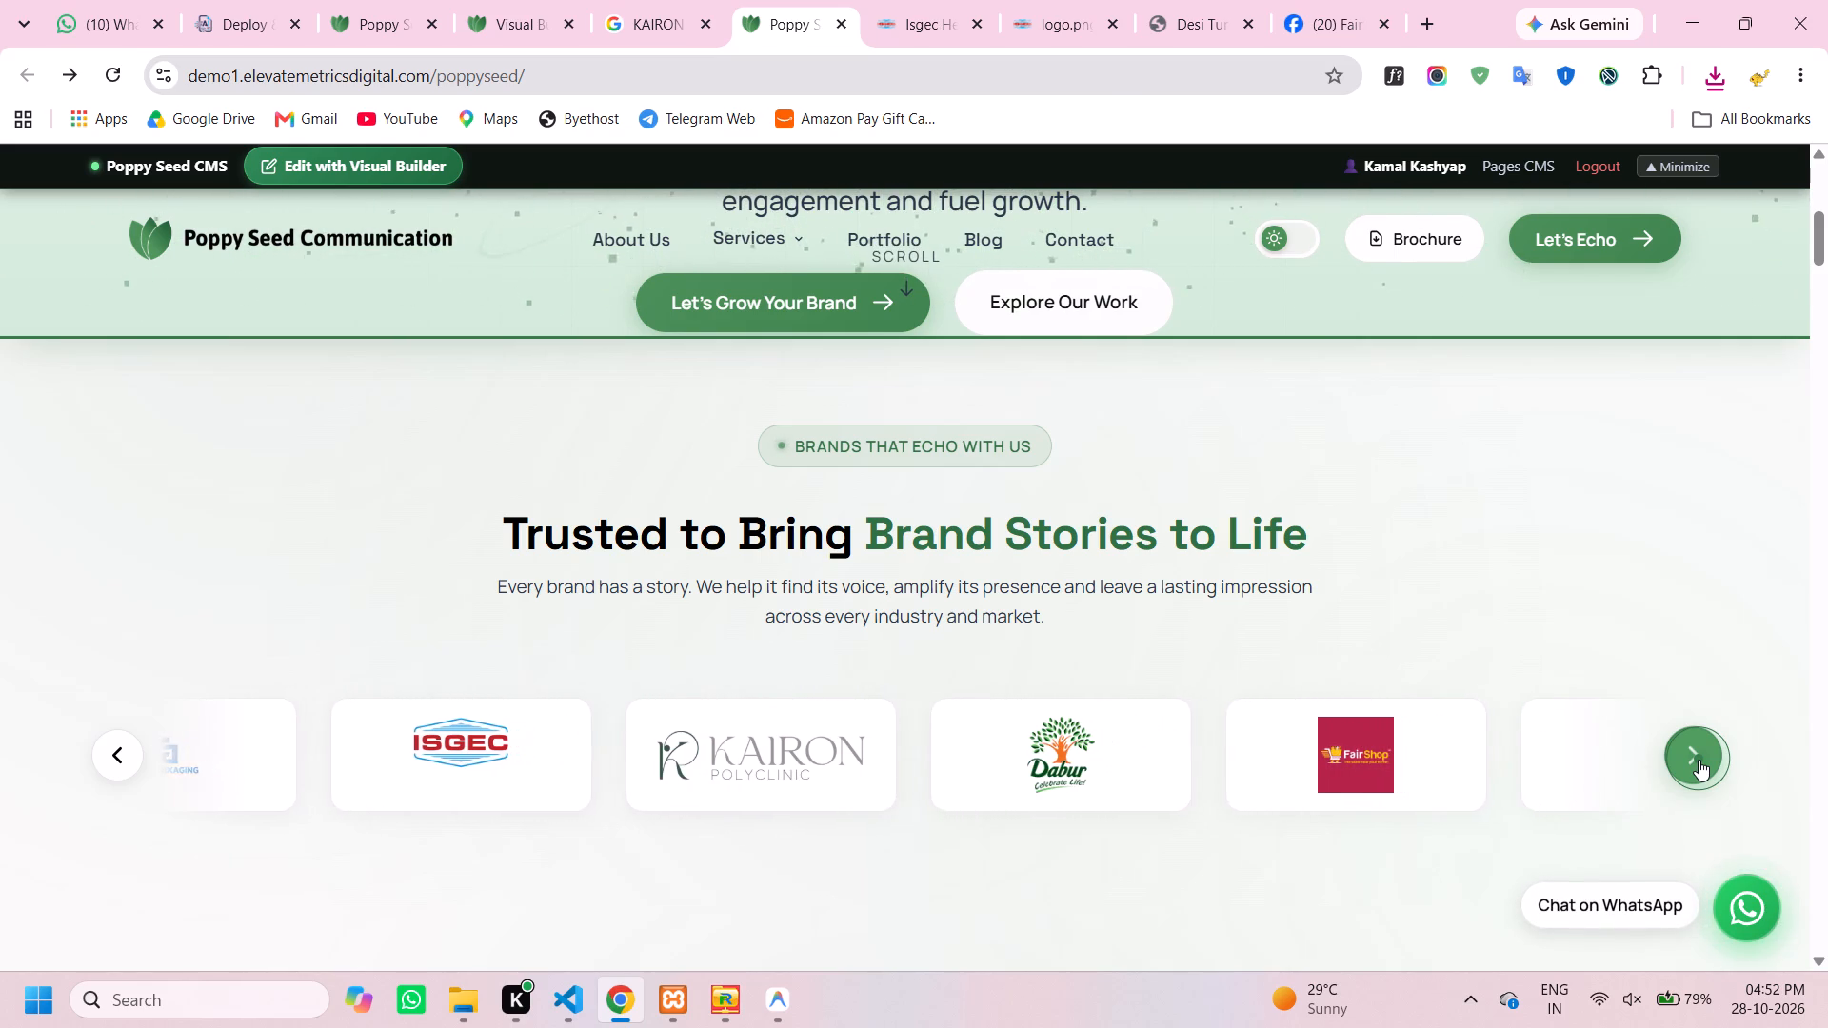
{"action": "left_click", "coordinate": [1699, 760]}
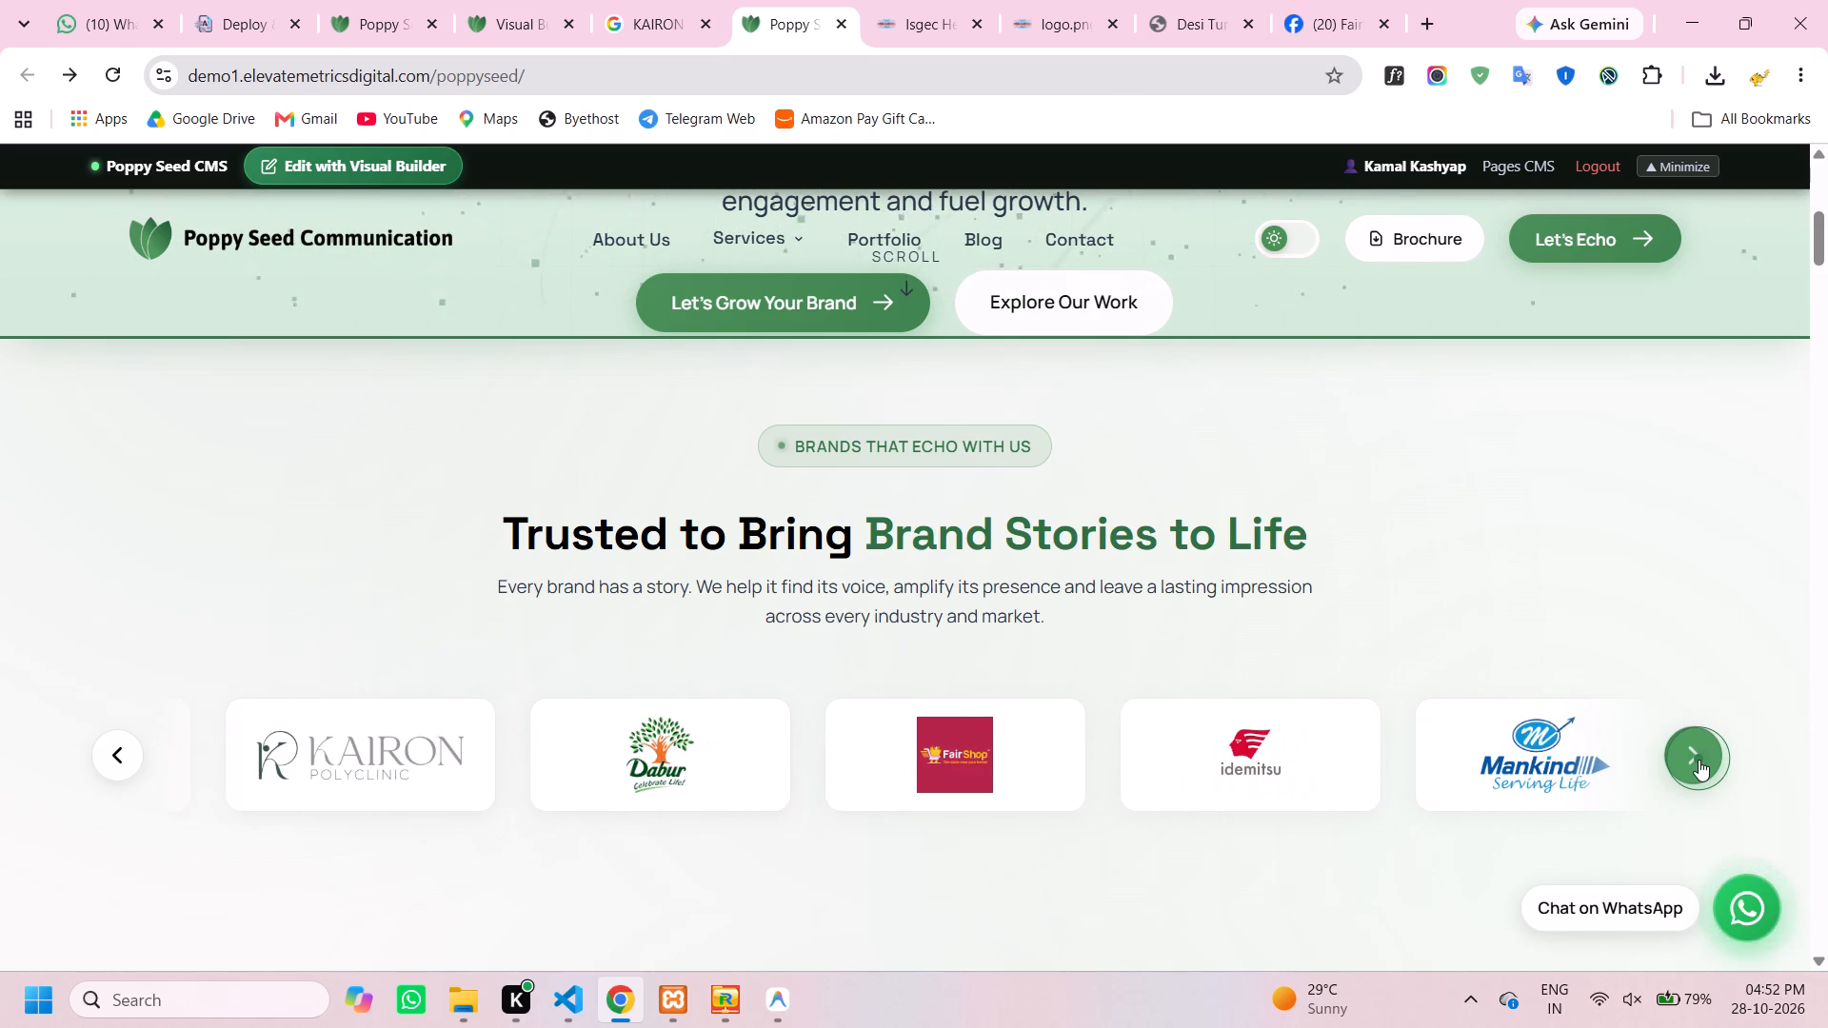
{"action": "left_click", "coordinate": [1699, 760]}
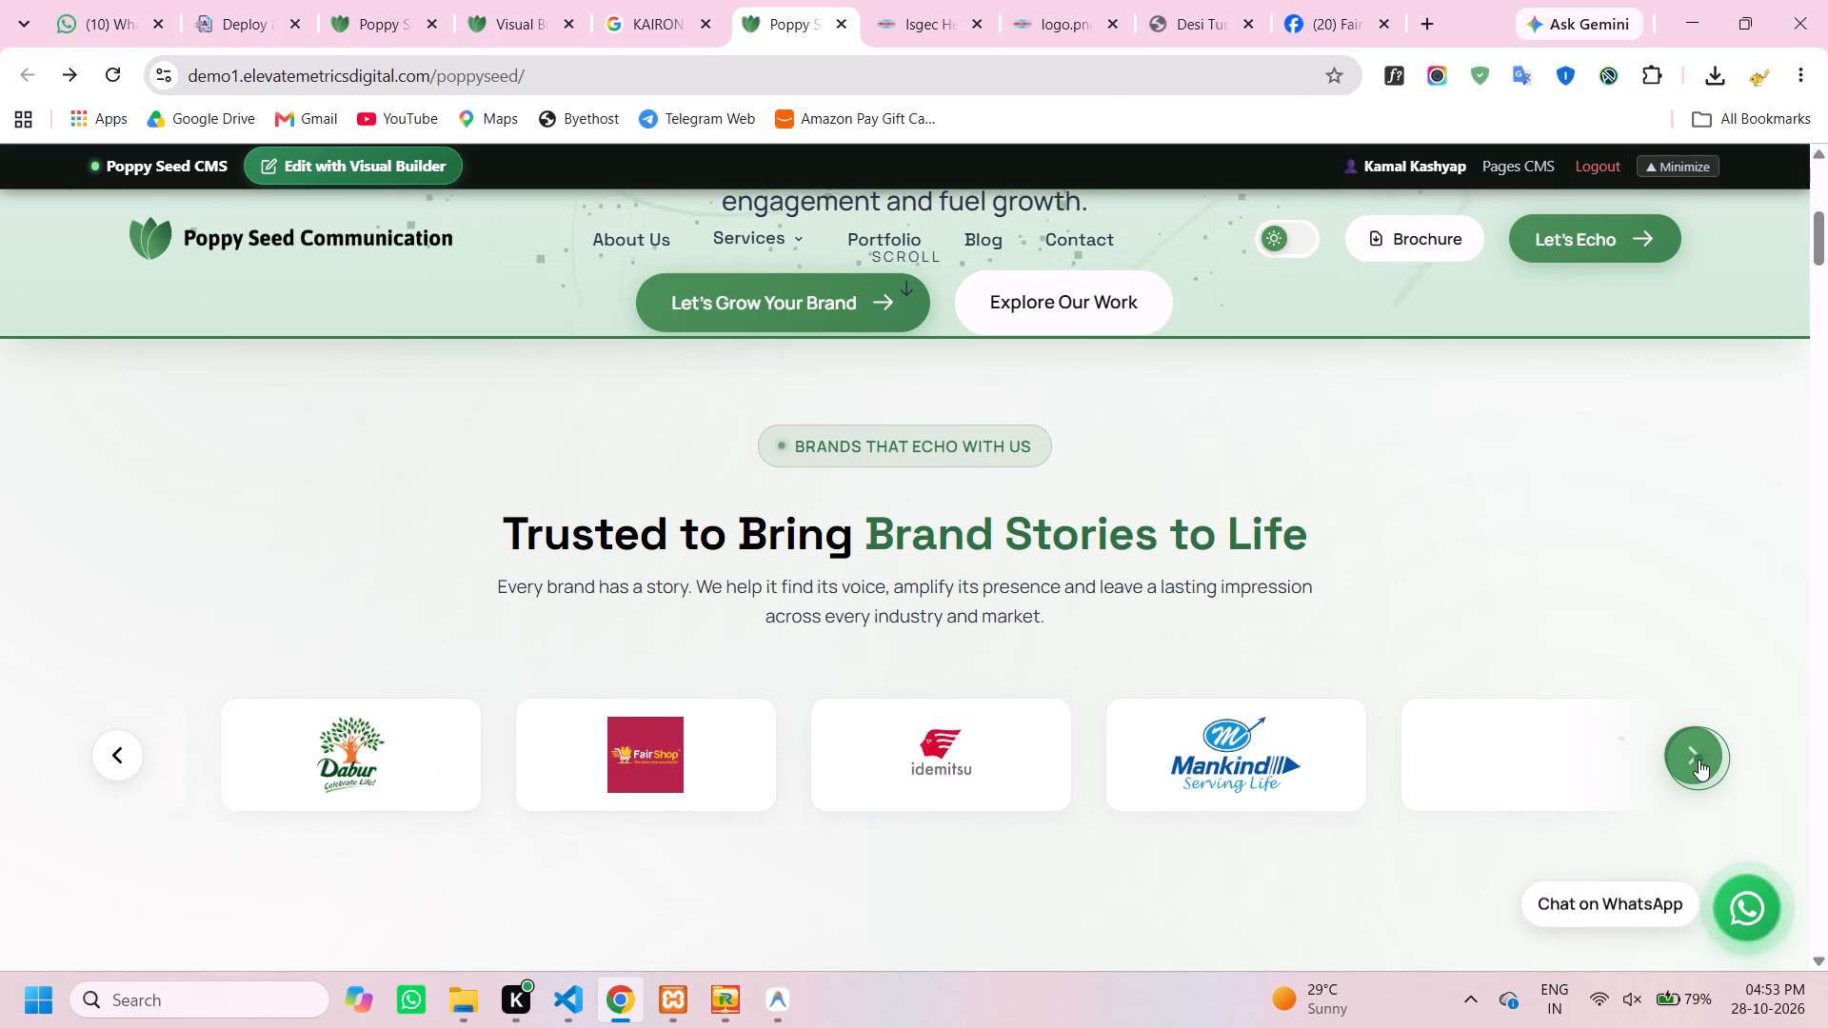
{"action": "left_click", "coordinate": [1699, 760]}
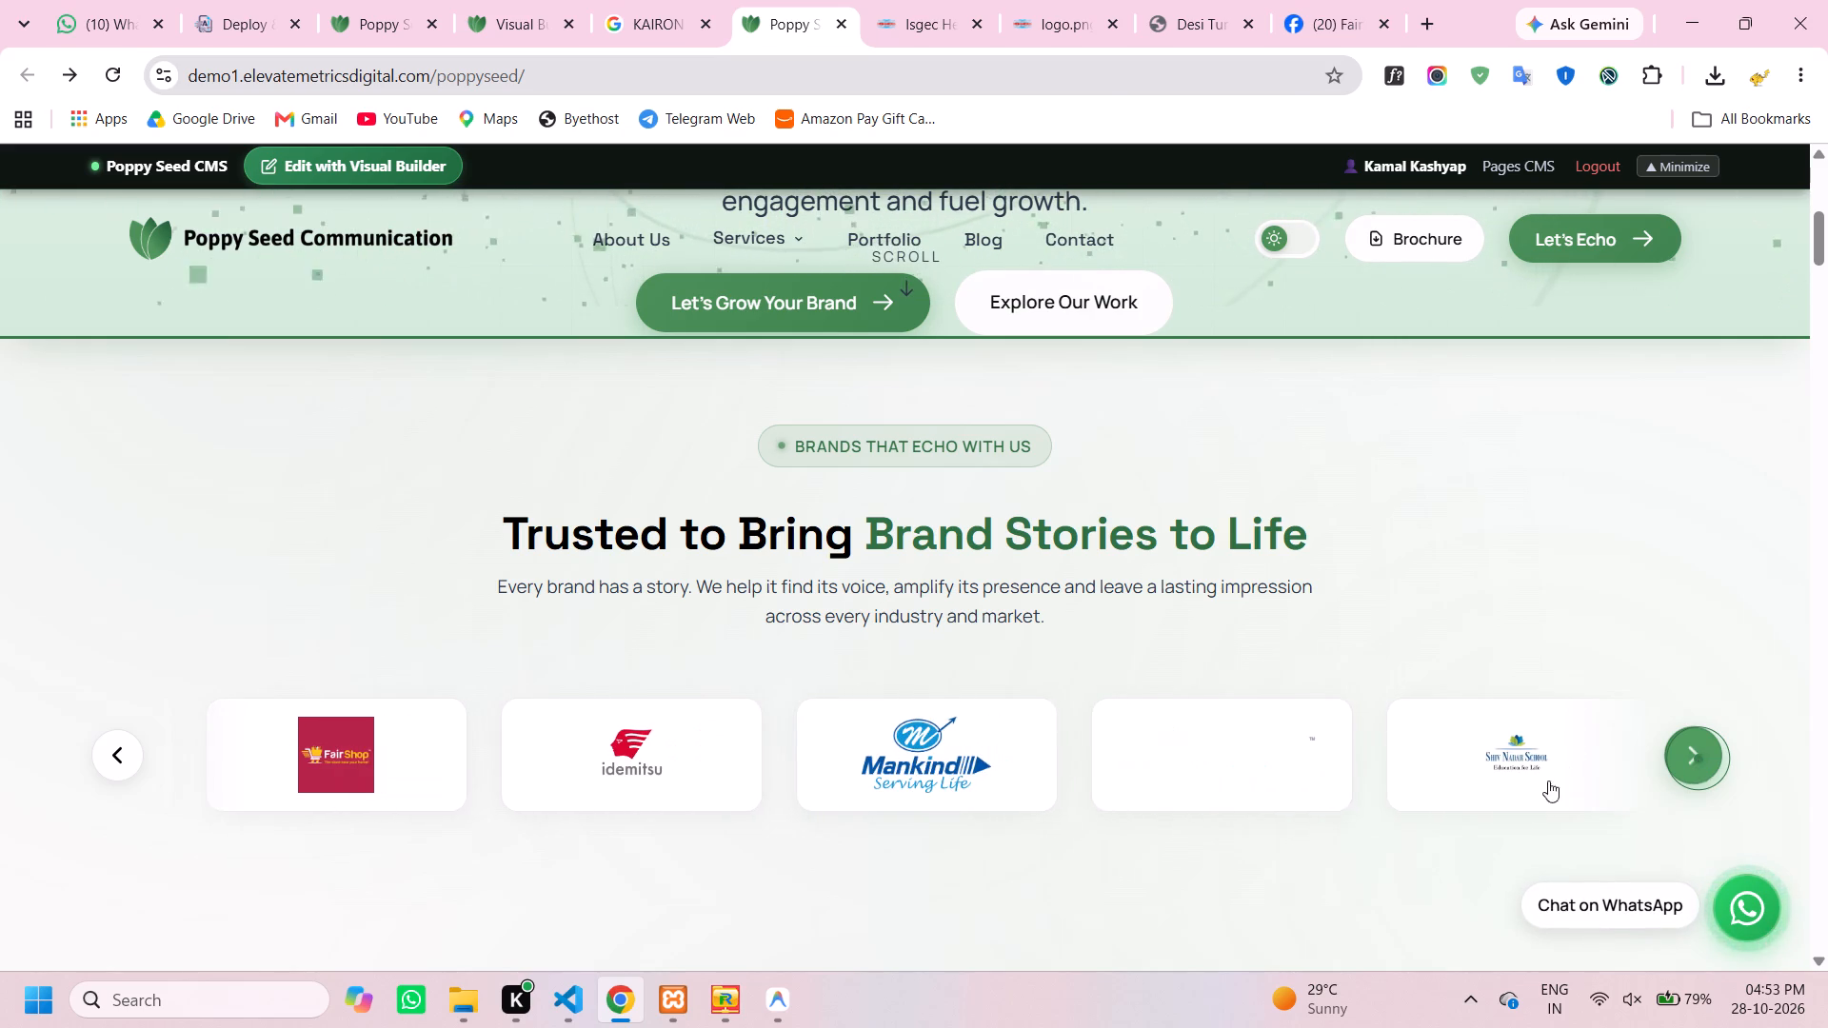
Inspect the Parliament logo card in the slider and open its source image in a separate tab to examine it.
{"action": "right_click", "coordinate": [1218, 737]}
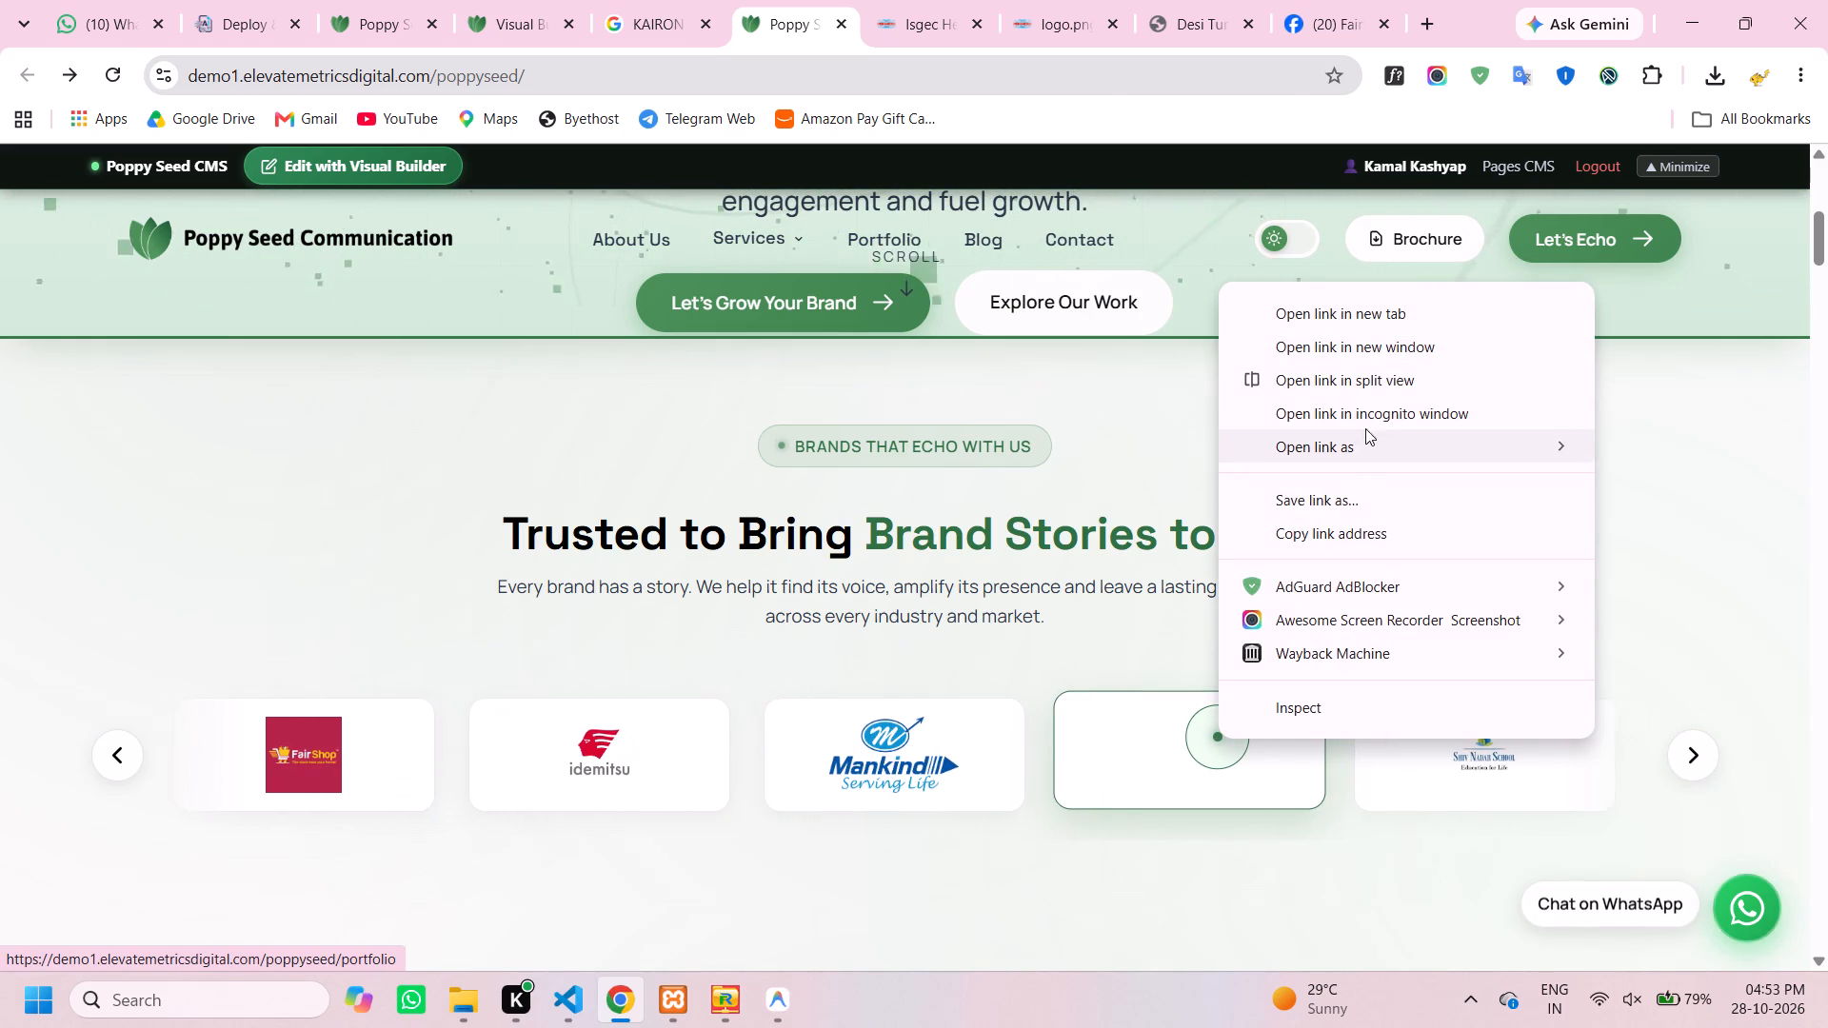
{"action": "left_click", "coordinate": [1284, 714]}
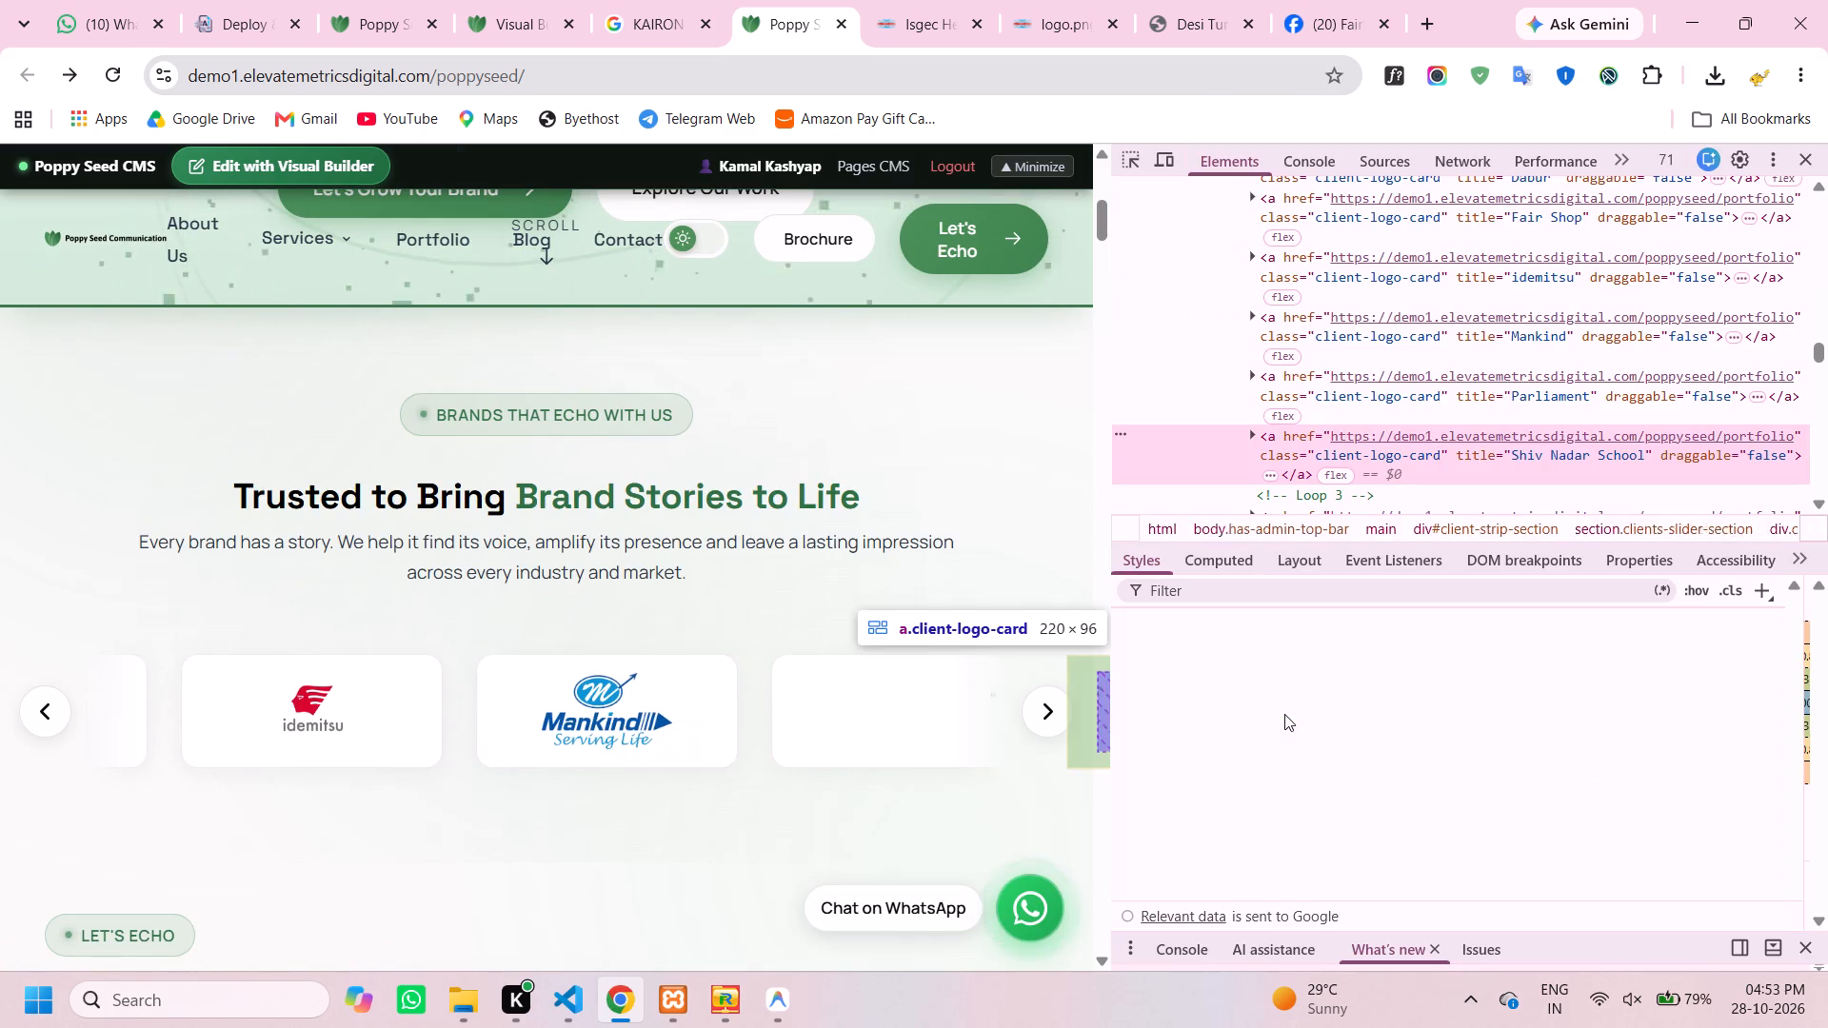
{"action": "left_click", "coordinate": [1249, 376]}
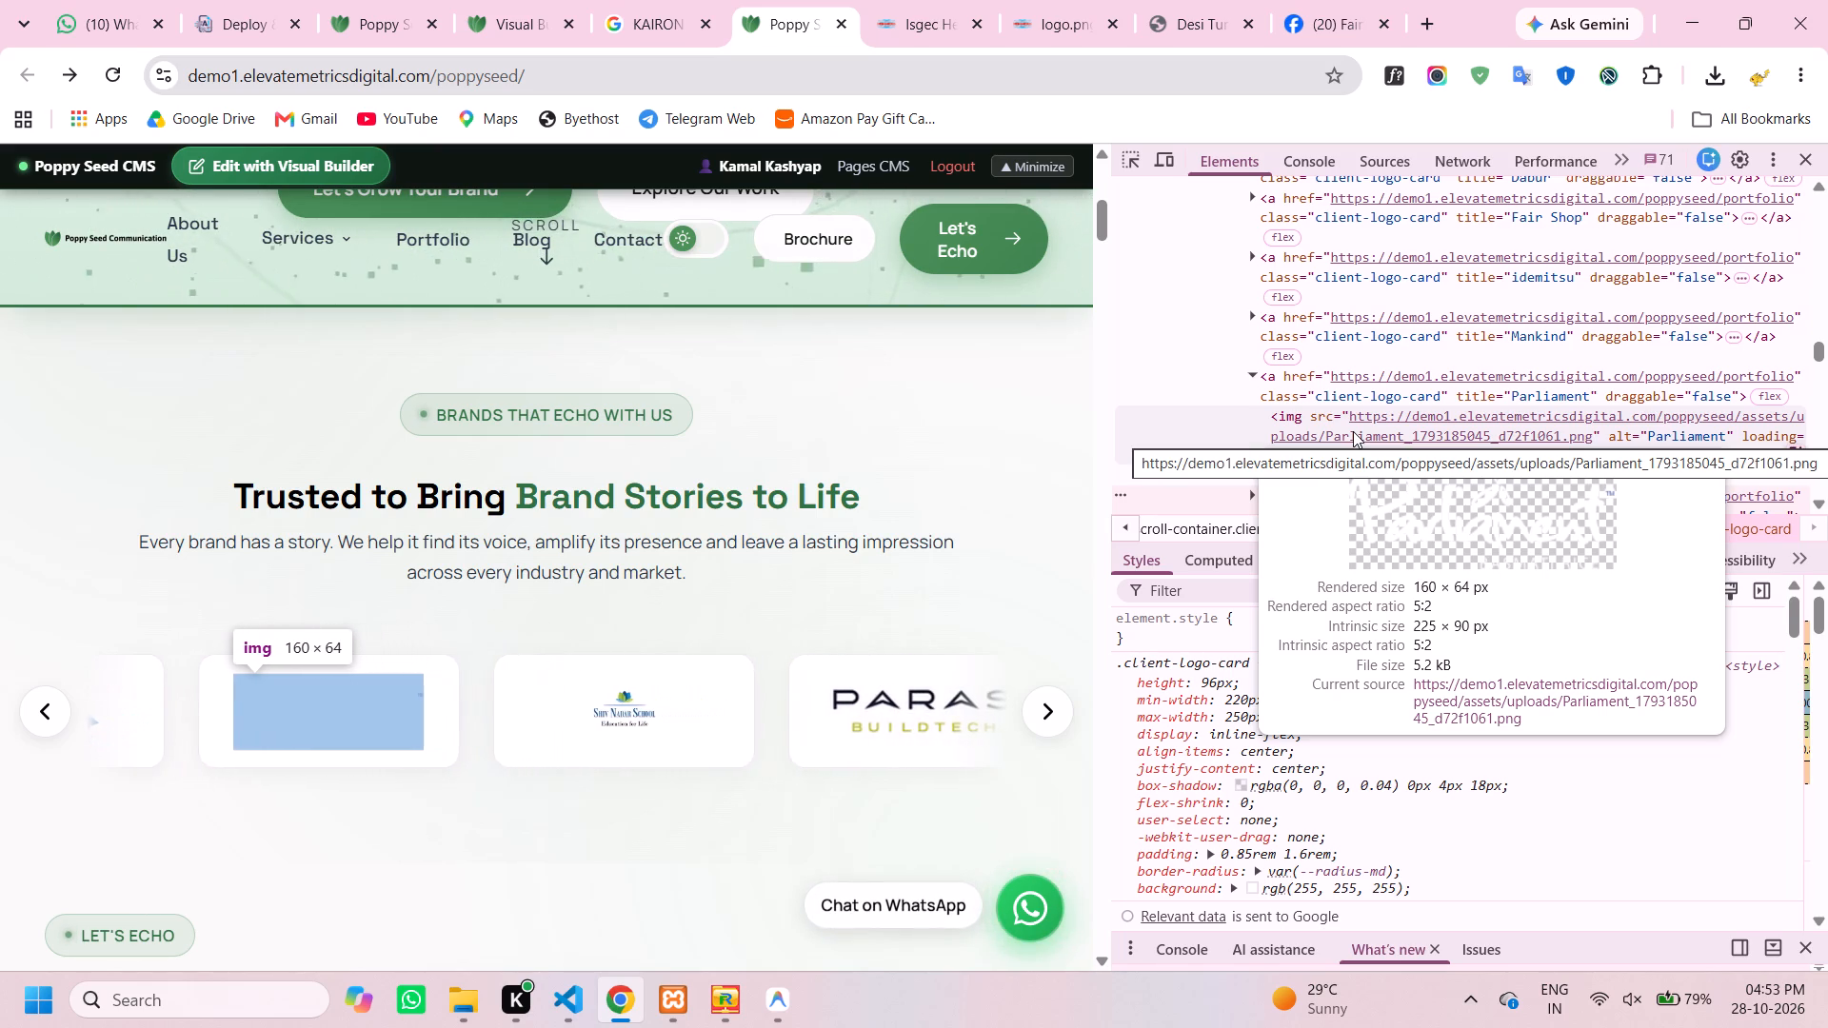
{"action": "left_click", "coordinate": [1484, 694]}
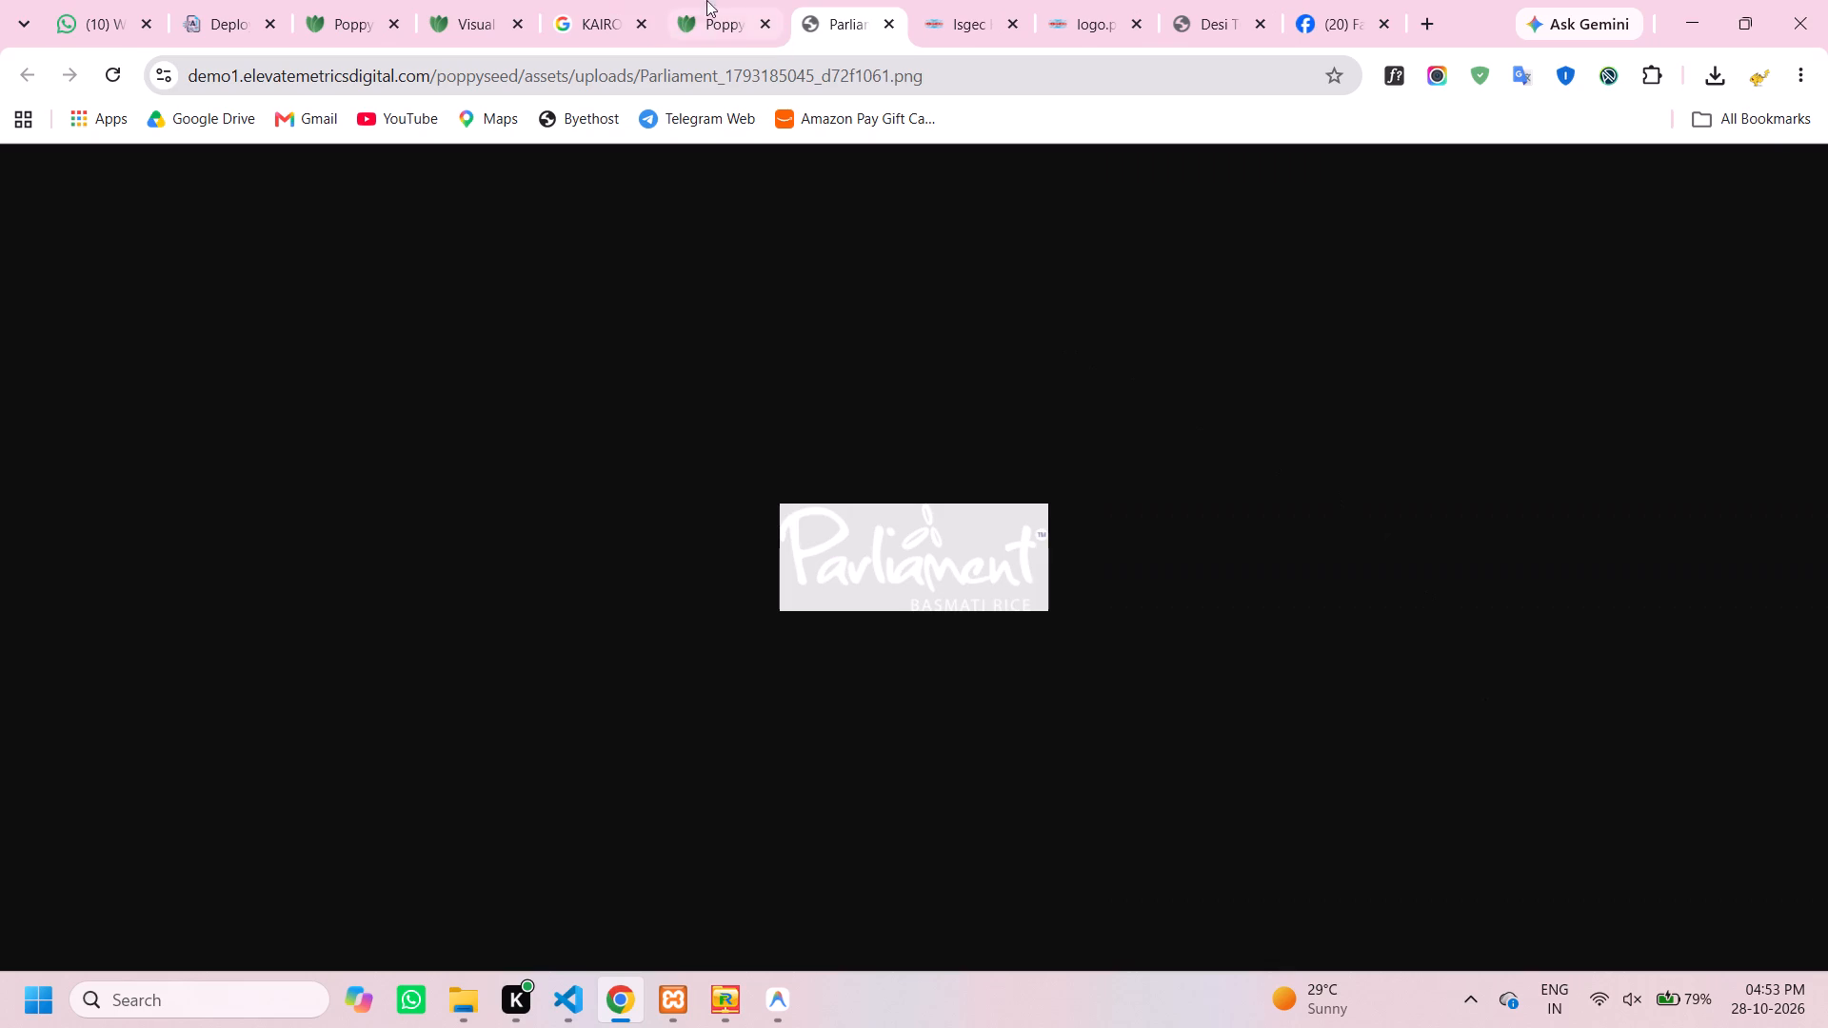
{"action": "left_click", "coordinate": [705, 18]}
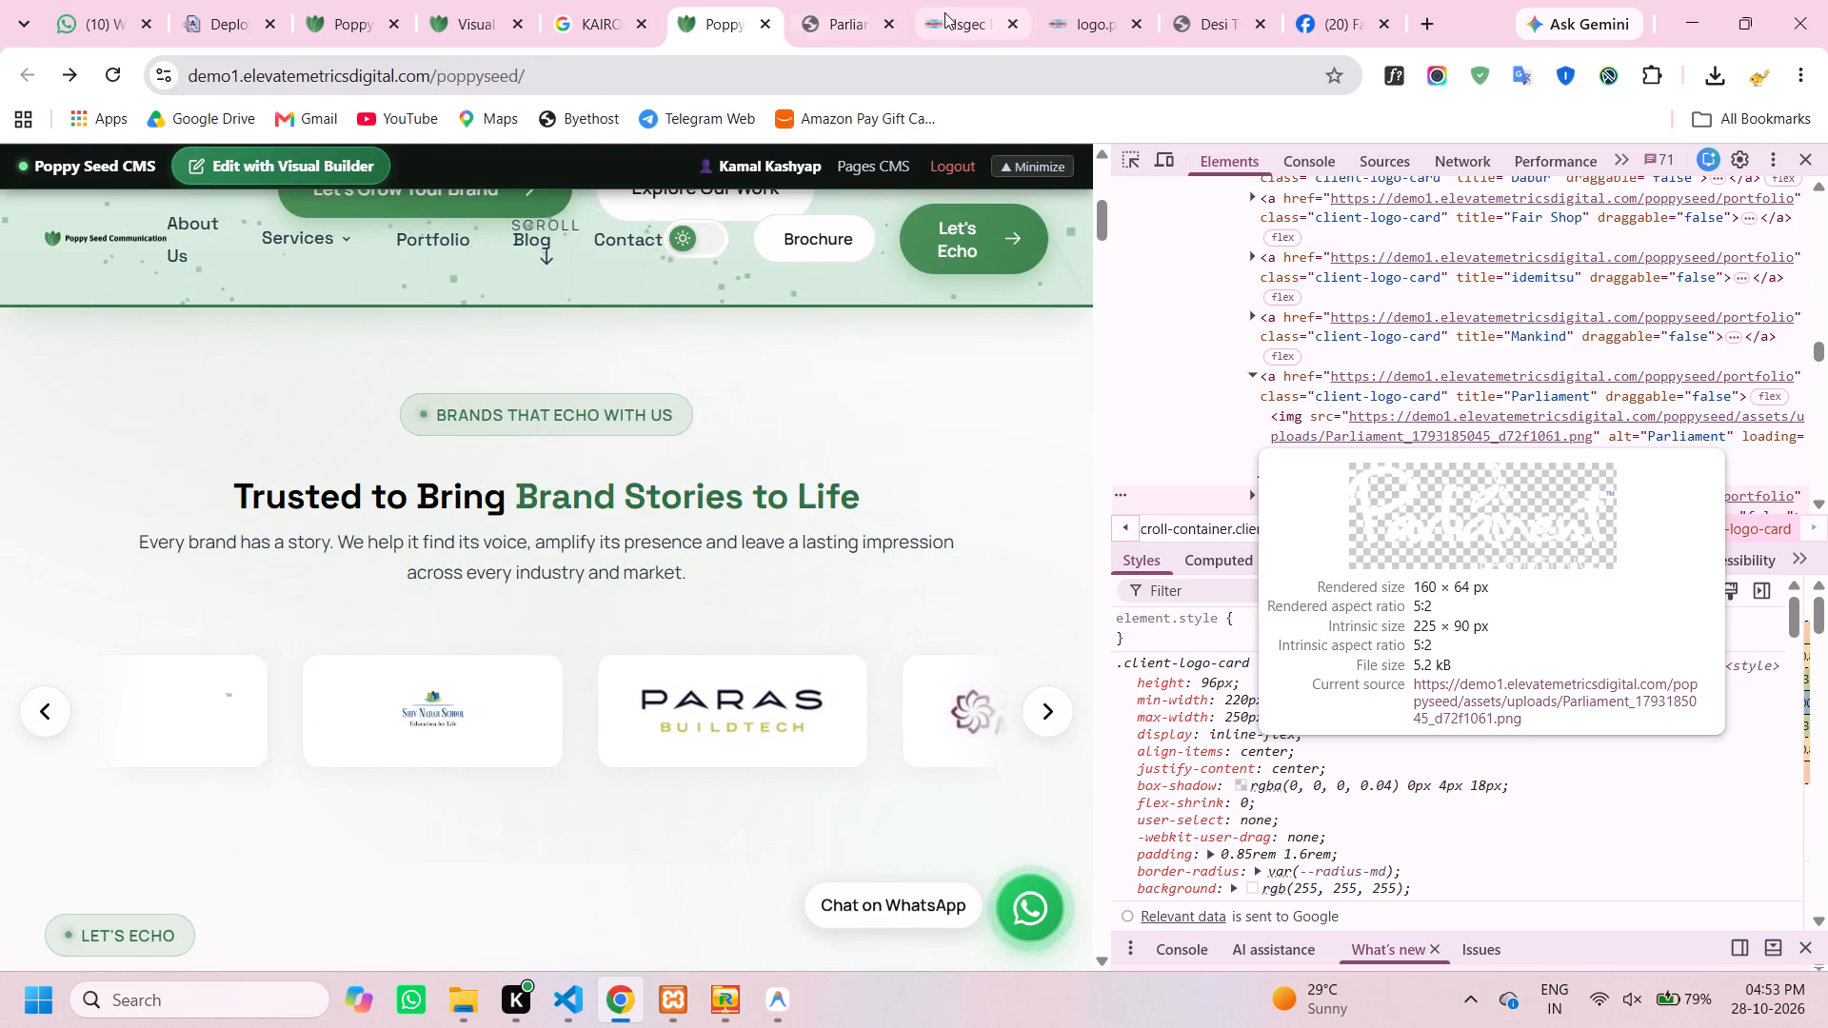
{"action": "left_click", "coordinate": [847, 8]}
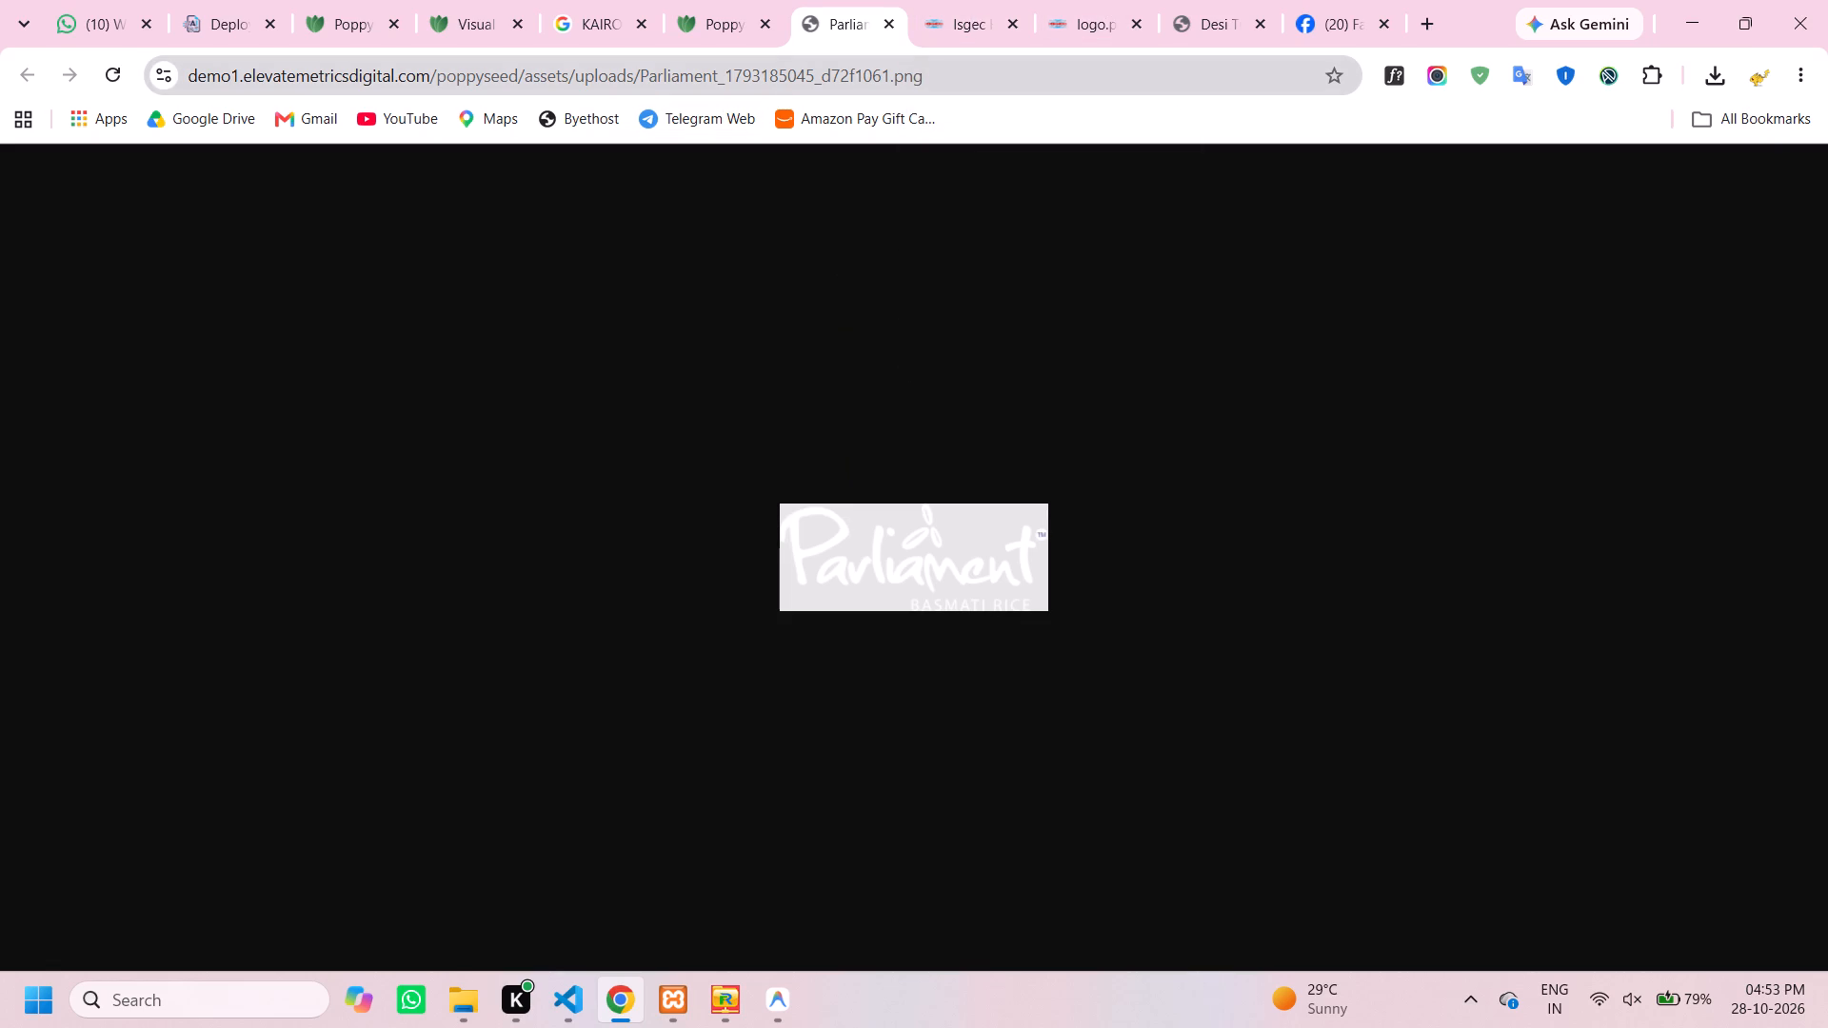
{"action": "left_click_drag", "start_coordinate": [637, 83], "coordinate": [686, 78]}
{"action": "left_click", "coordinate": [709, 68]}
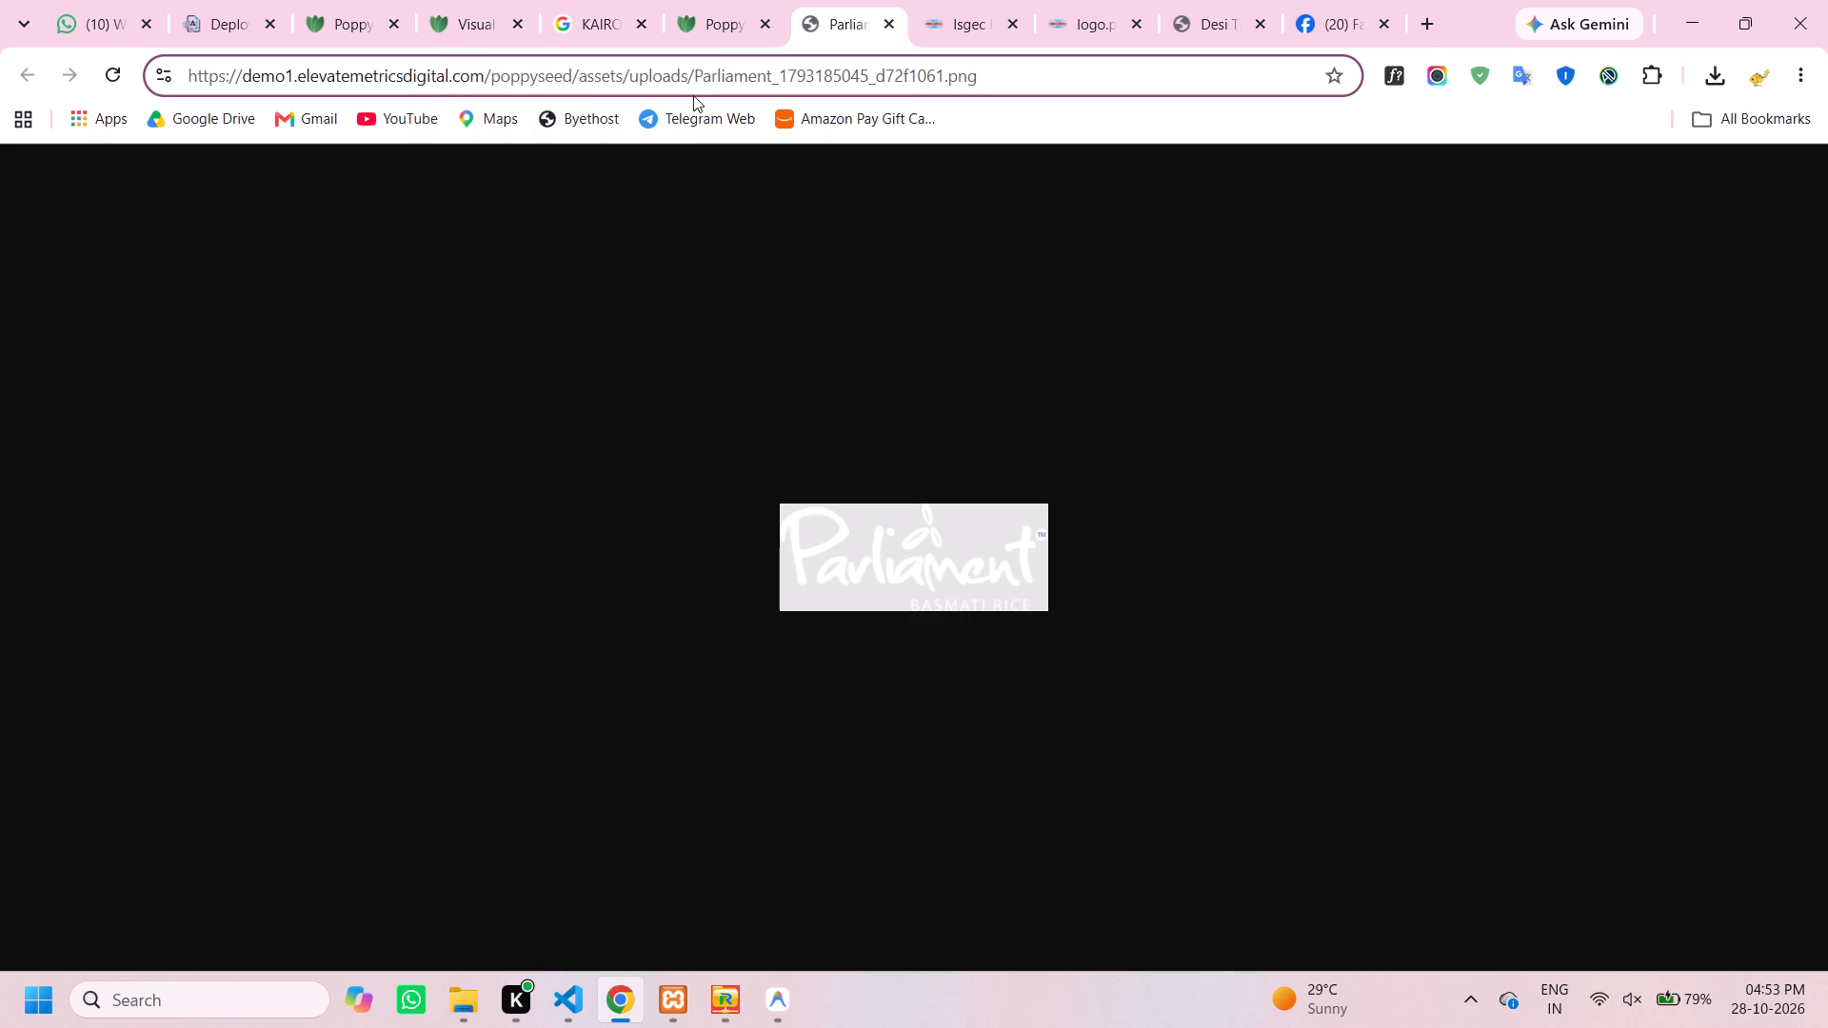
Search Google Images for "Parliament basmati logo", reusing the brand name from the opened image's file name.
{"action": "left_click_drag", "start_coordinate": [697, 72], "coordinate": [714, 72]}
{"action": "left_click_drag", "start_coordinate": [714, 72], "coordinate": [770, 76]}
{"action": "key", "text": "ctrl+c"}
{"action": "left_click", "coordinate": [600, 14]}
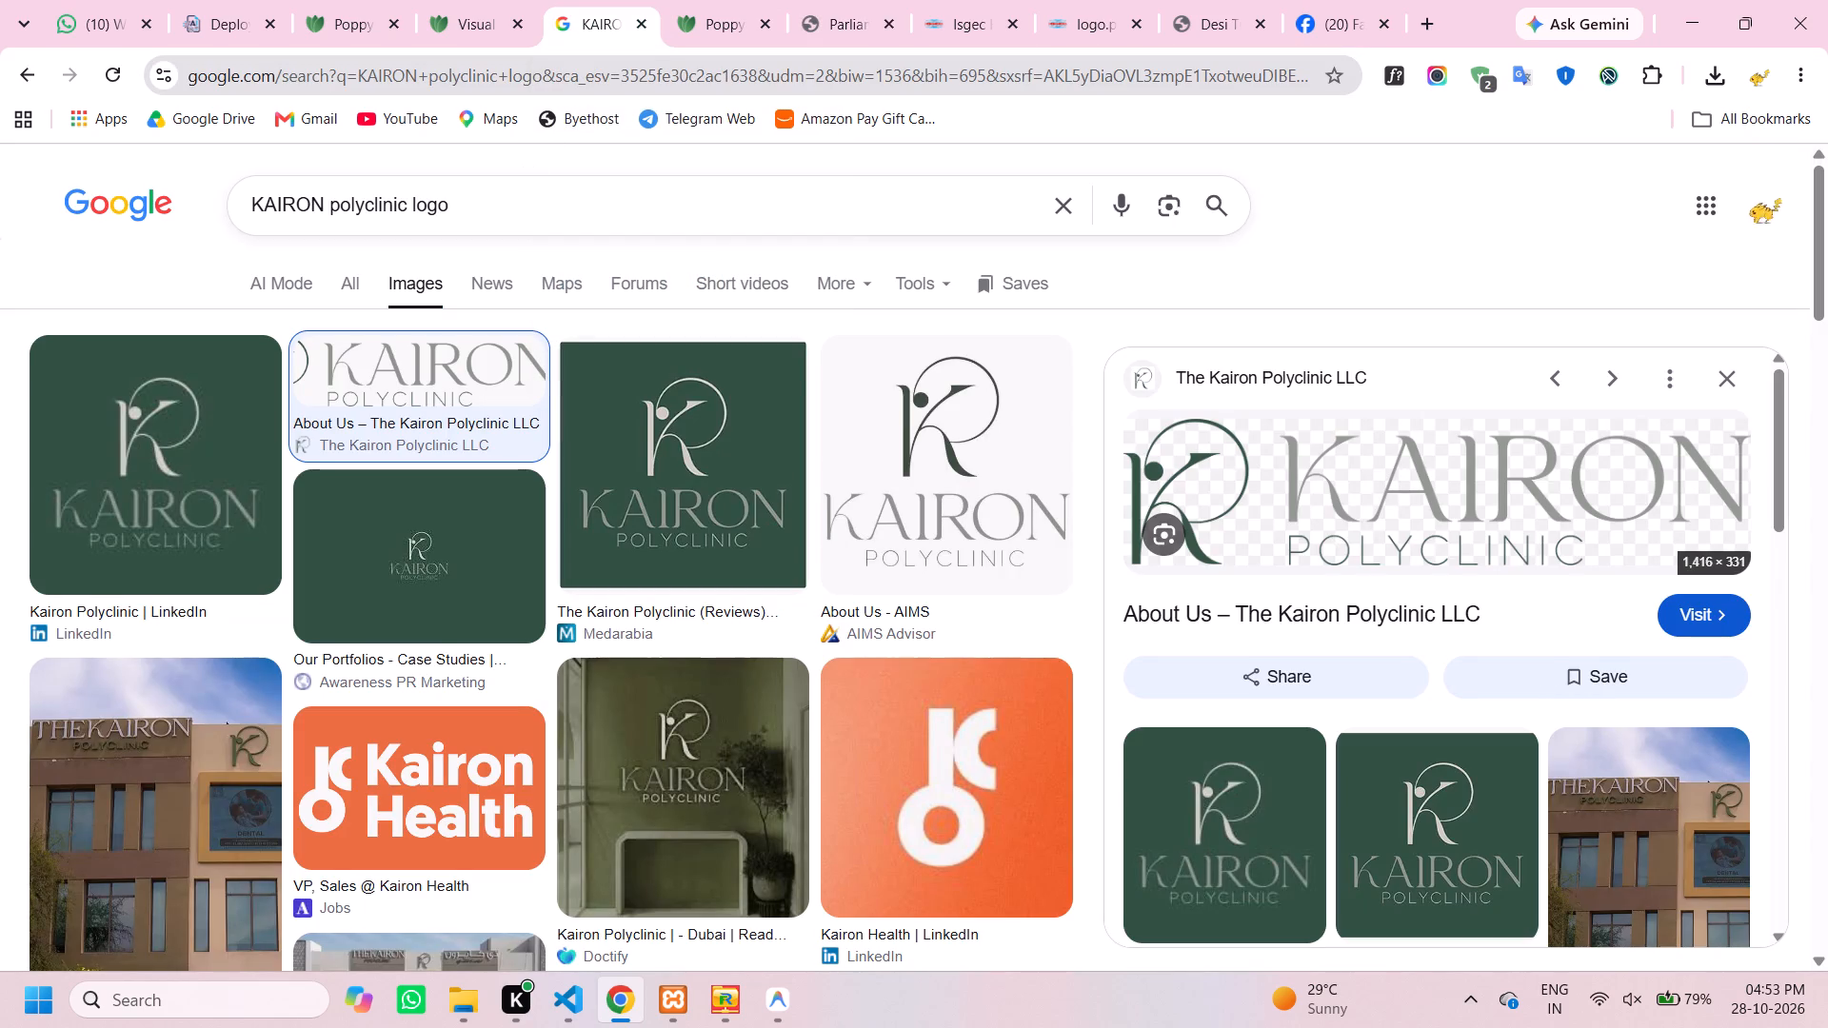
{"action": "left_click_drag", "start_coordinate": [407, 200], "coordinate": [147, 228]}
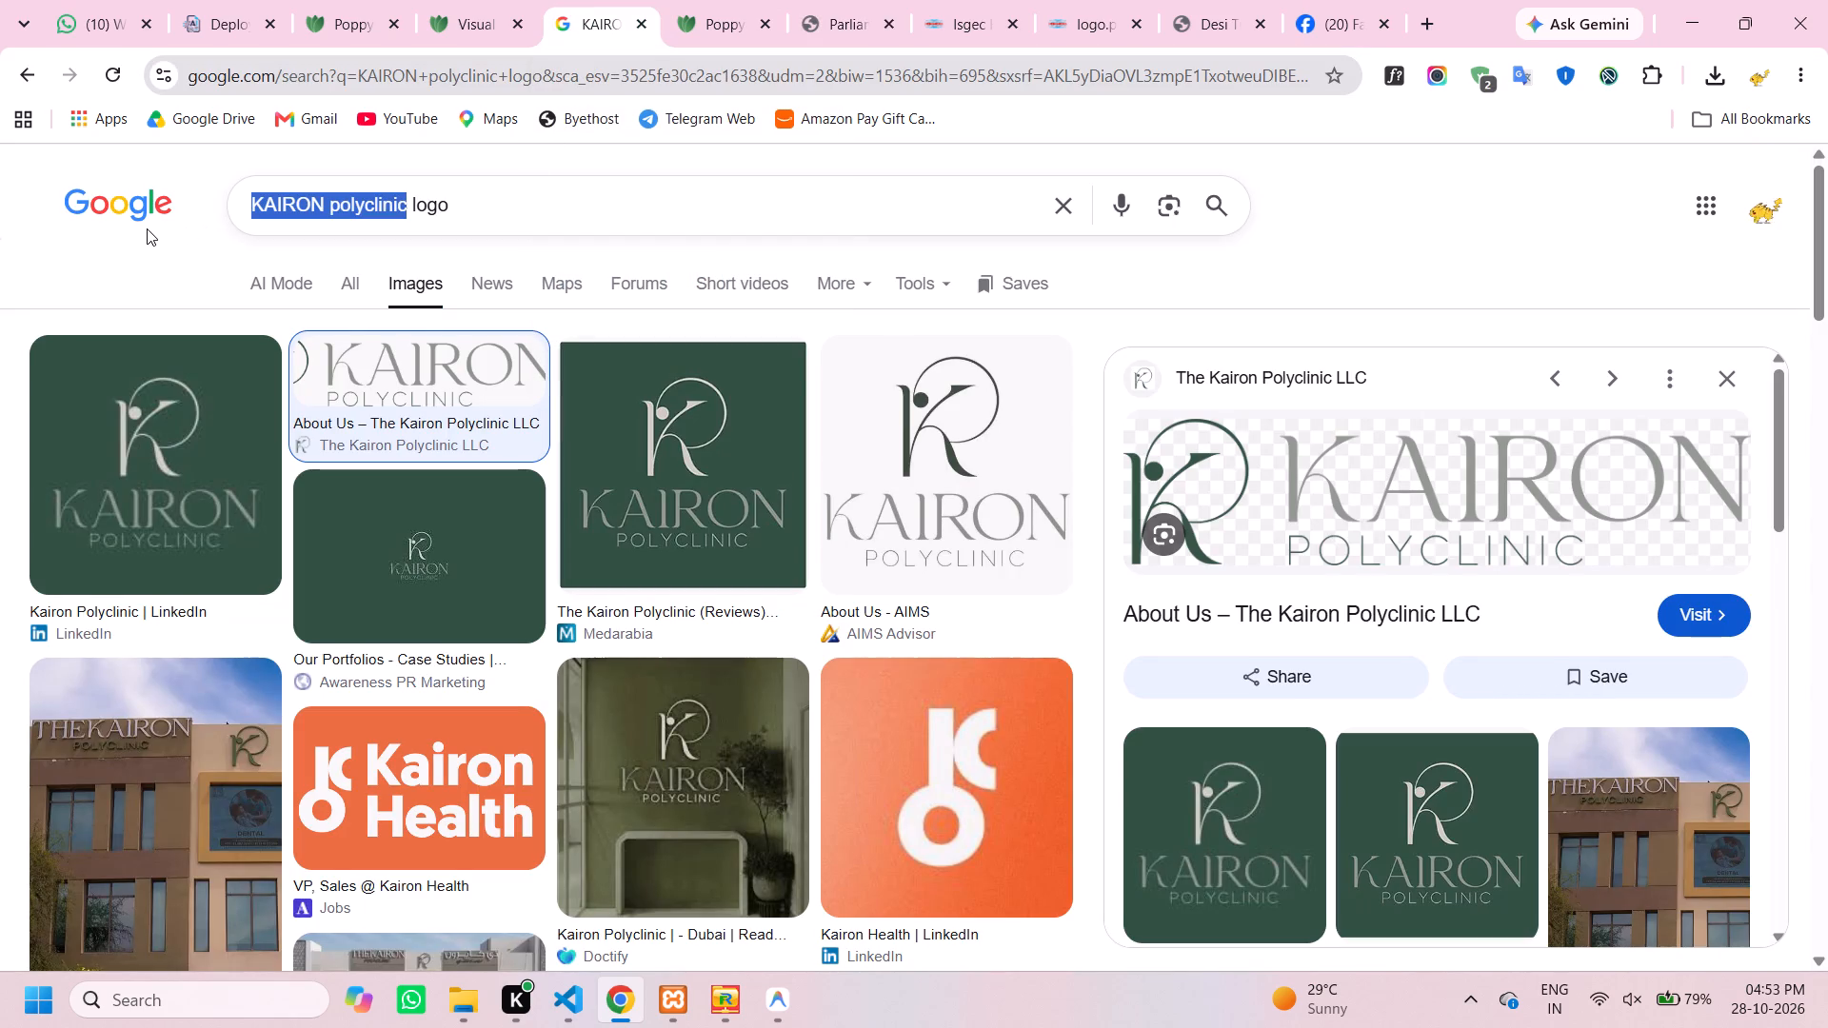
{"action": "left_click_drag", "start_coordinate": [147, 228], "coordinate": [146, 228]}
{"action": "key", "text": "ctrl+v"}
{"action": "key", "text": "space"}
{"action": "type", "text": "basmati"}
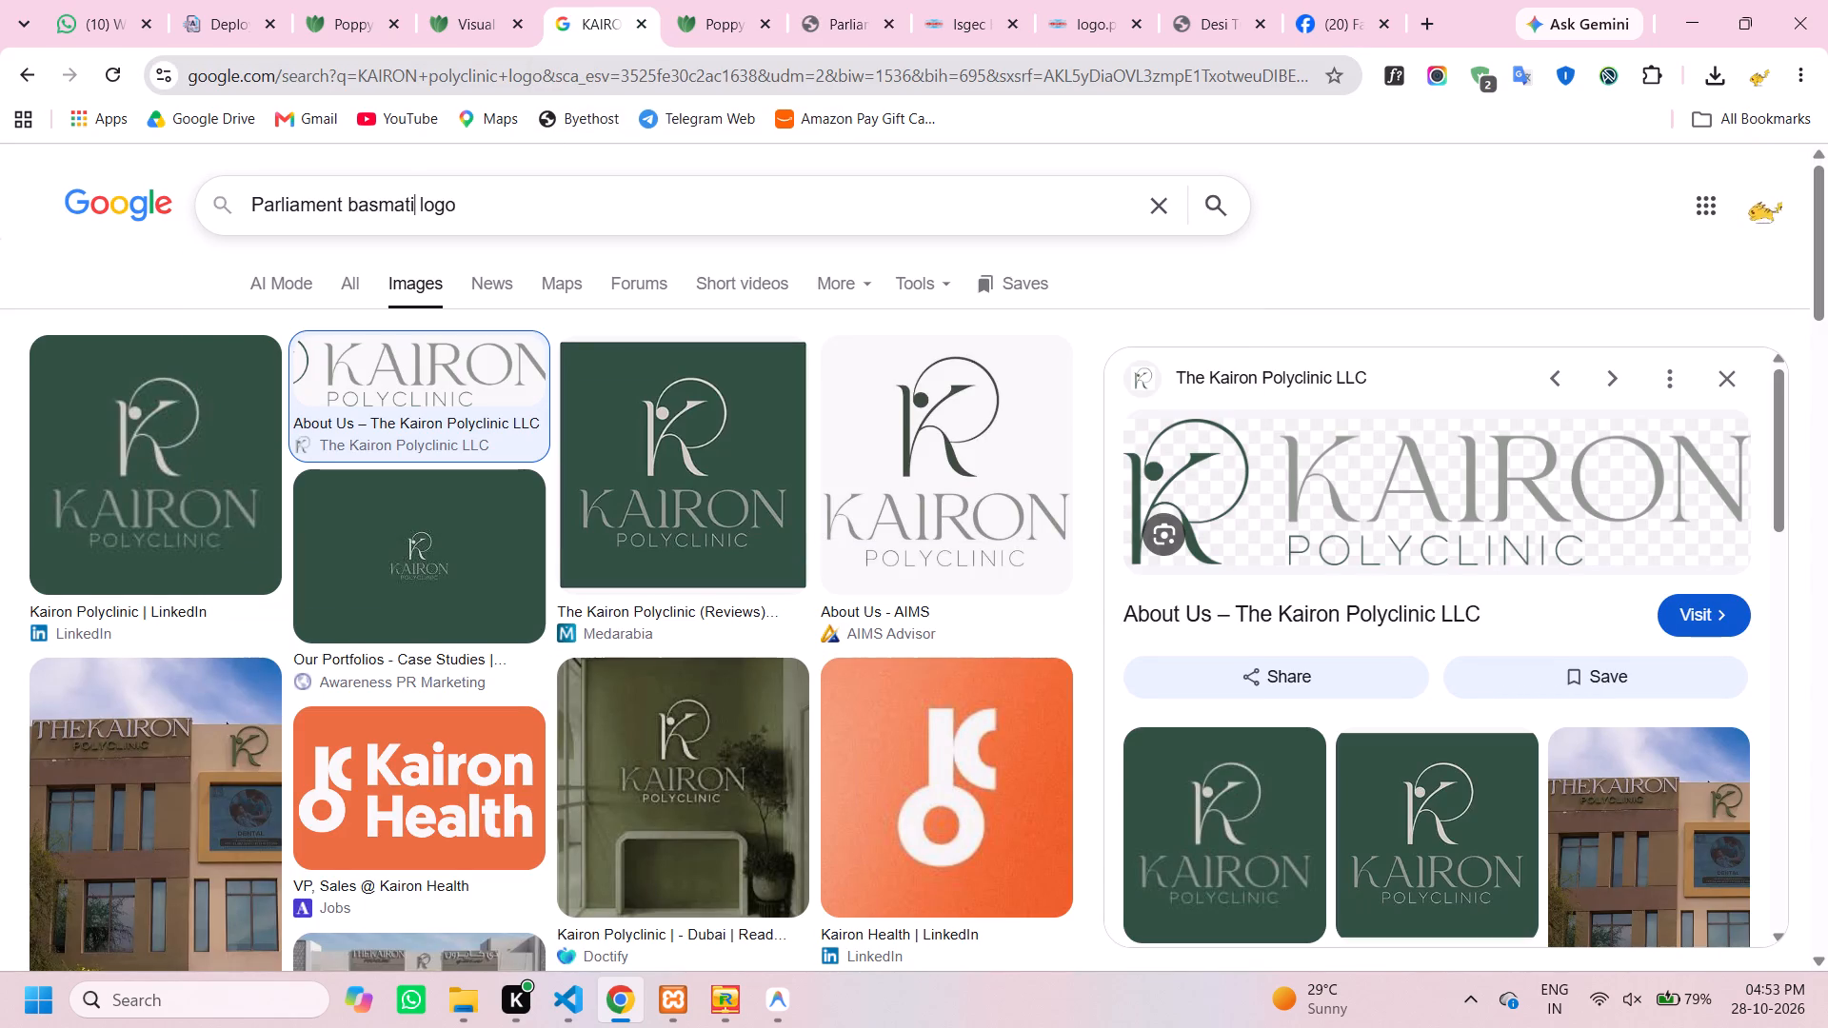
{"action": "key", "text": "Return"}
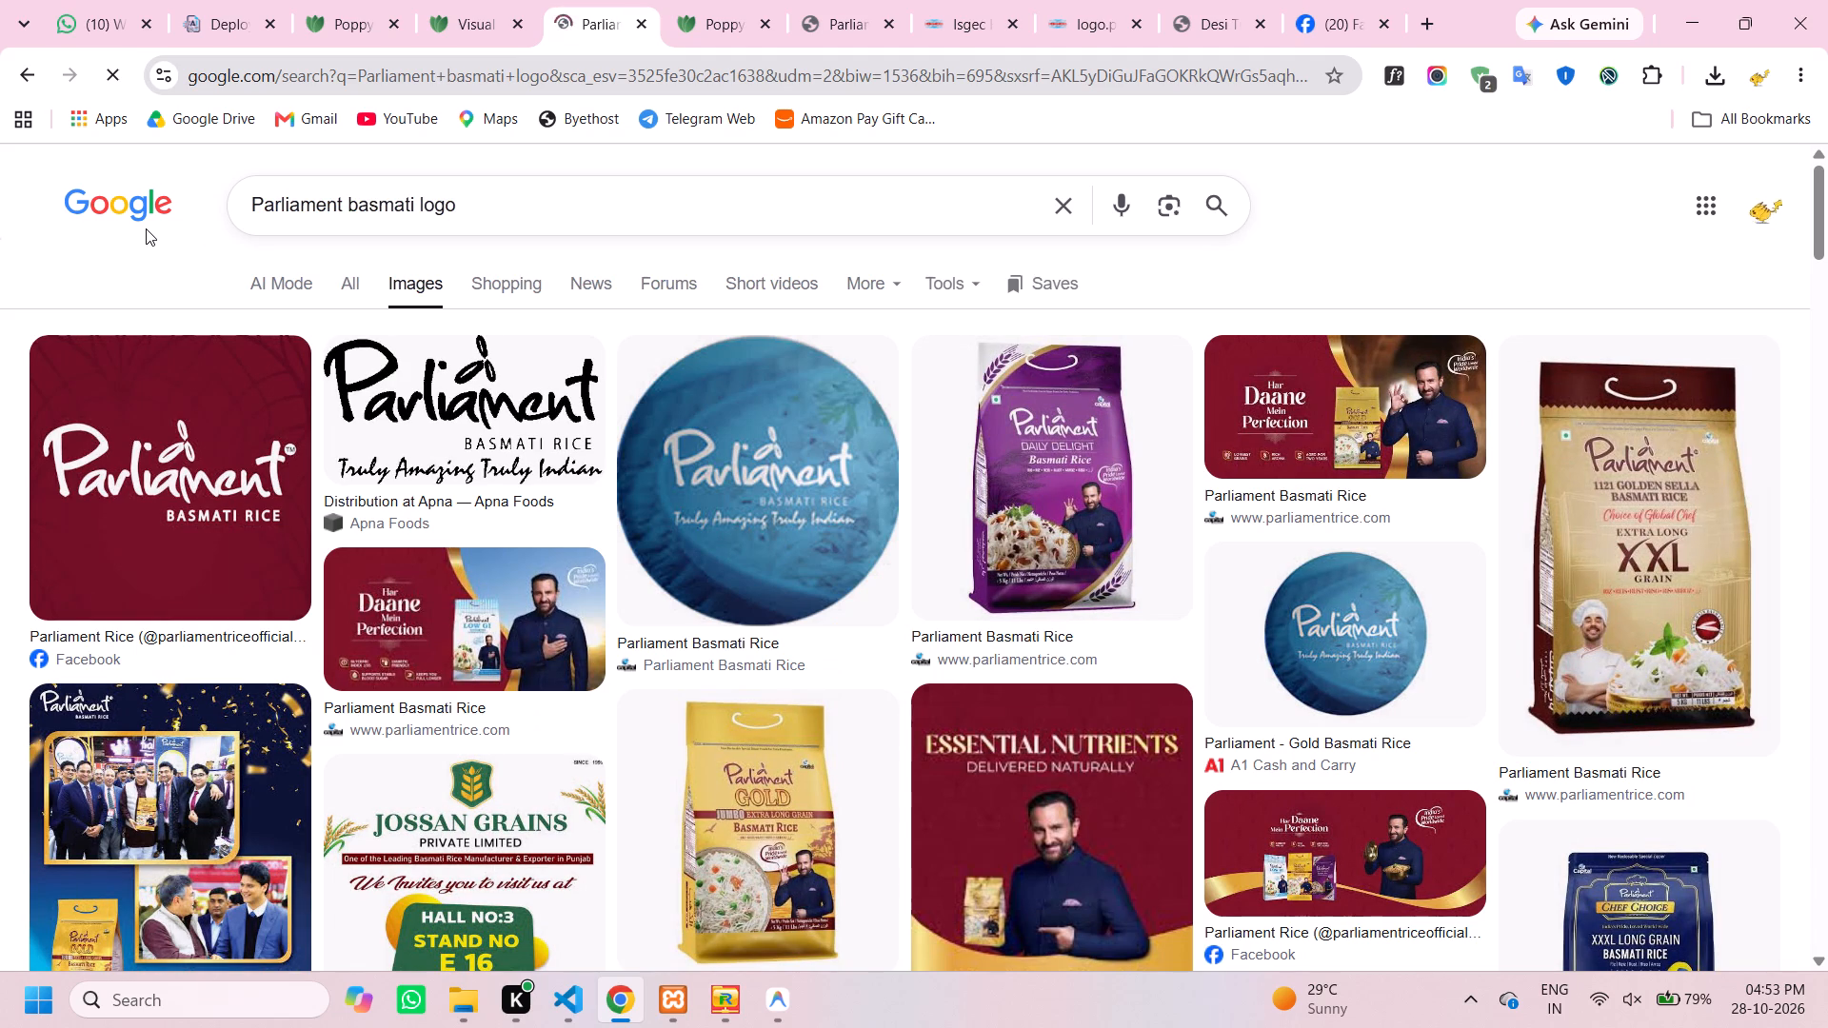
Save the black Parliament Basmati Rice logo from Apna Foods as Parliament.png in the logosss folder, replacing the existing file.
{"action": "right_click", "coordinate": [473, 411]}
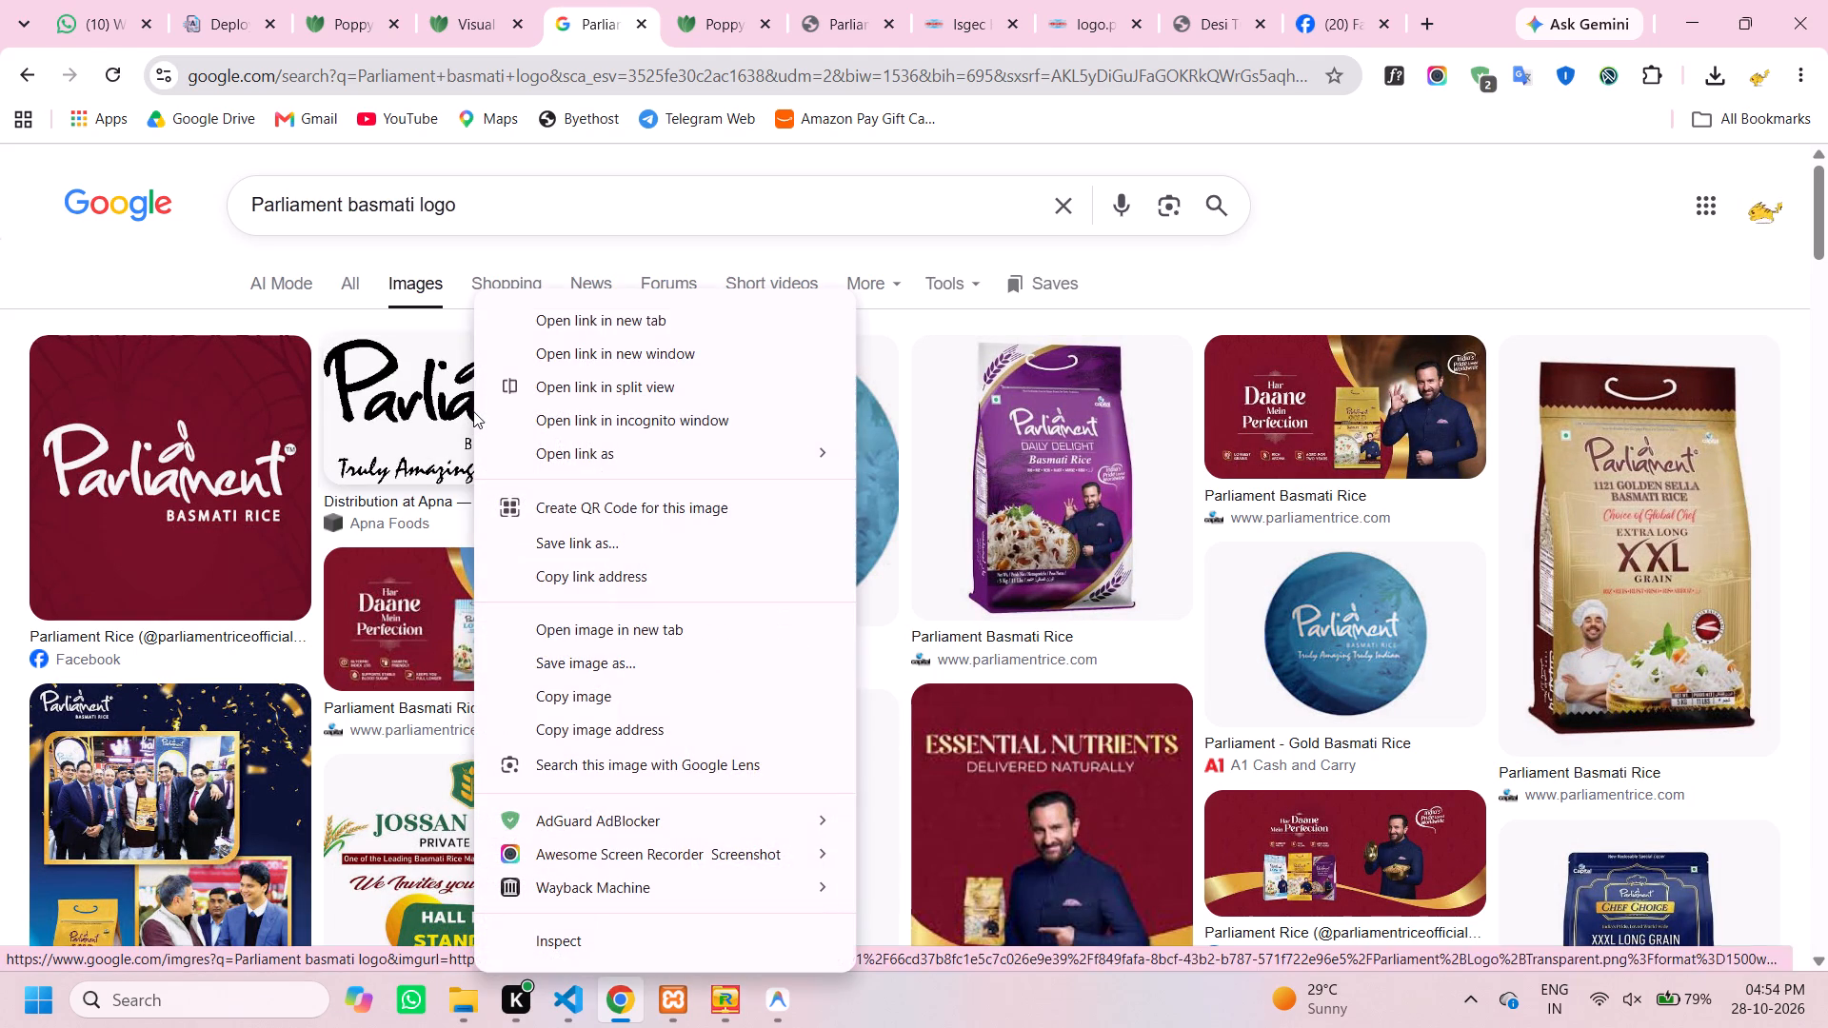
{"action": "left_click", "coordinate": [581, 665]}
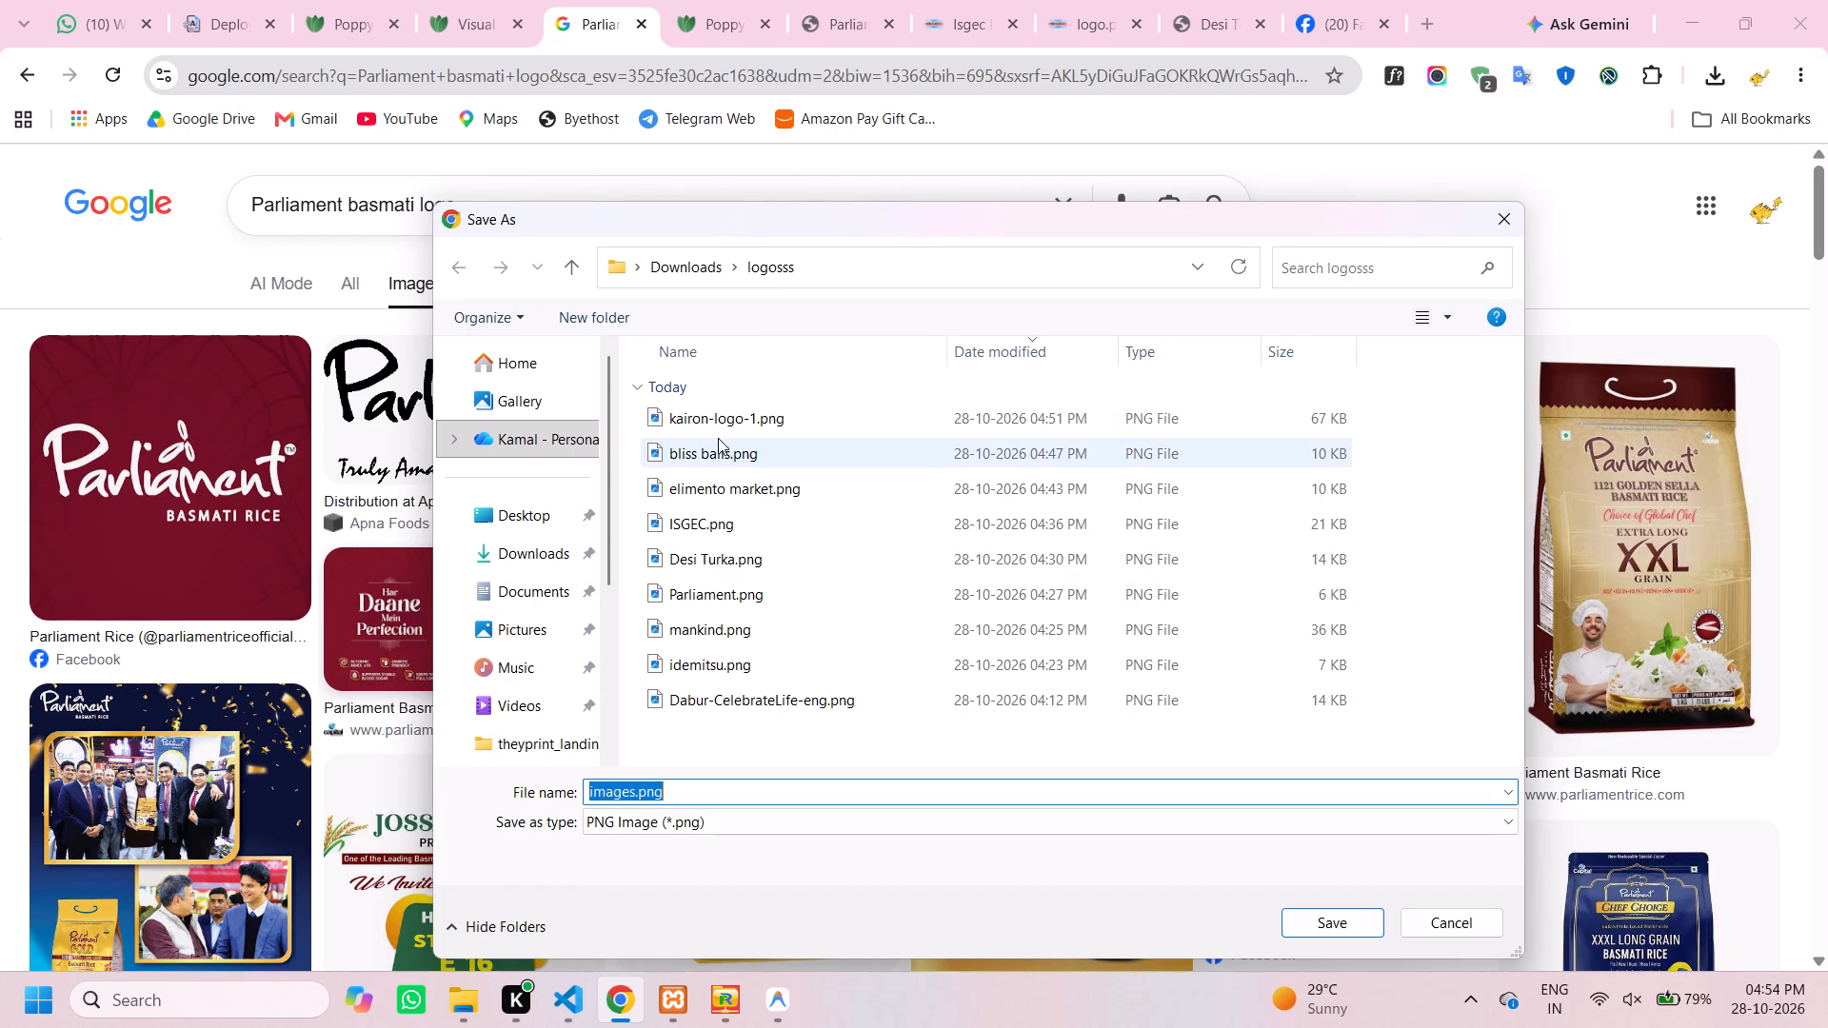
{"action": "left_click", "coordinate": [728, 599]}
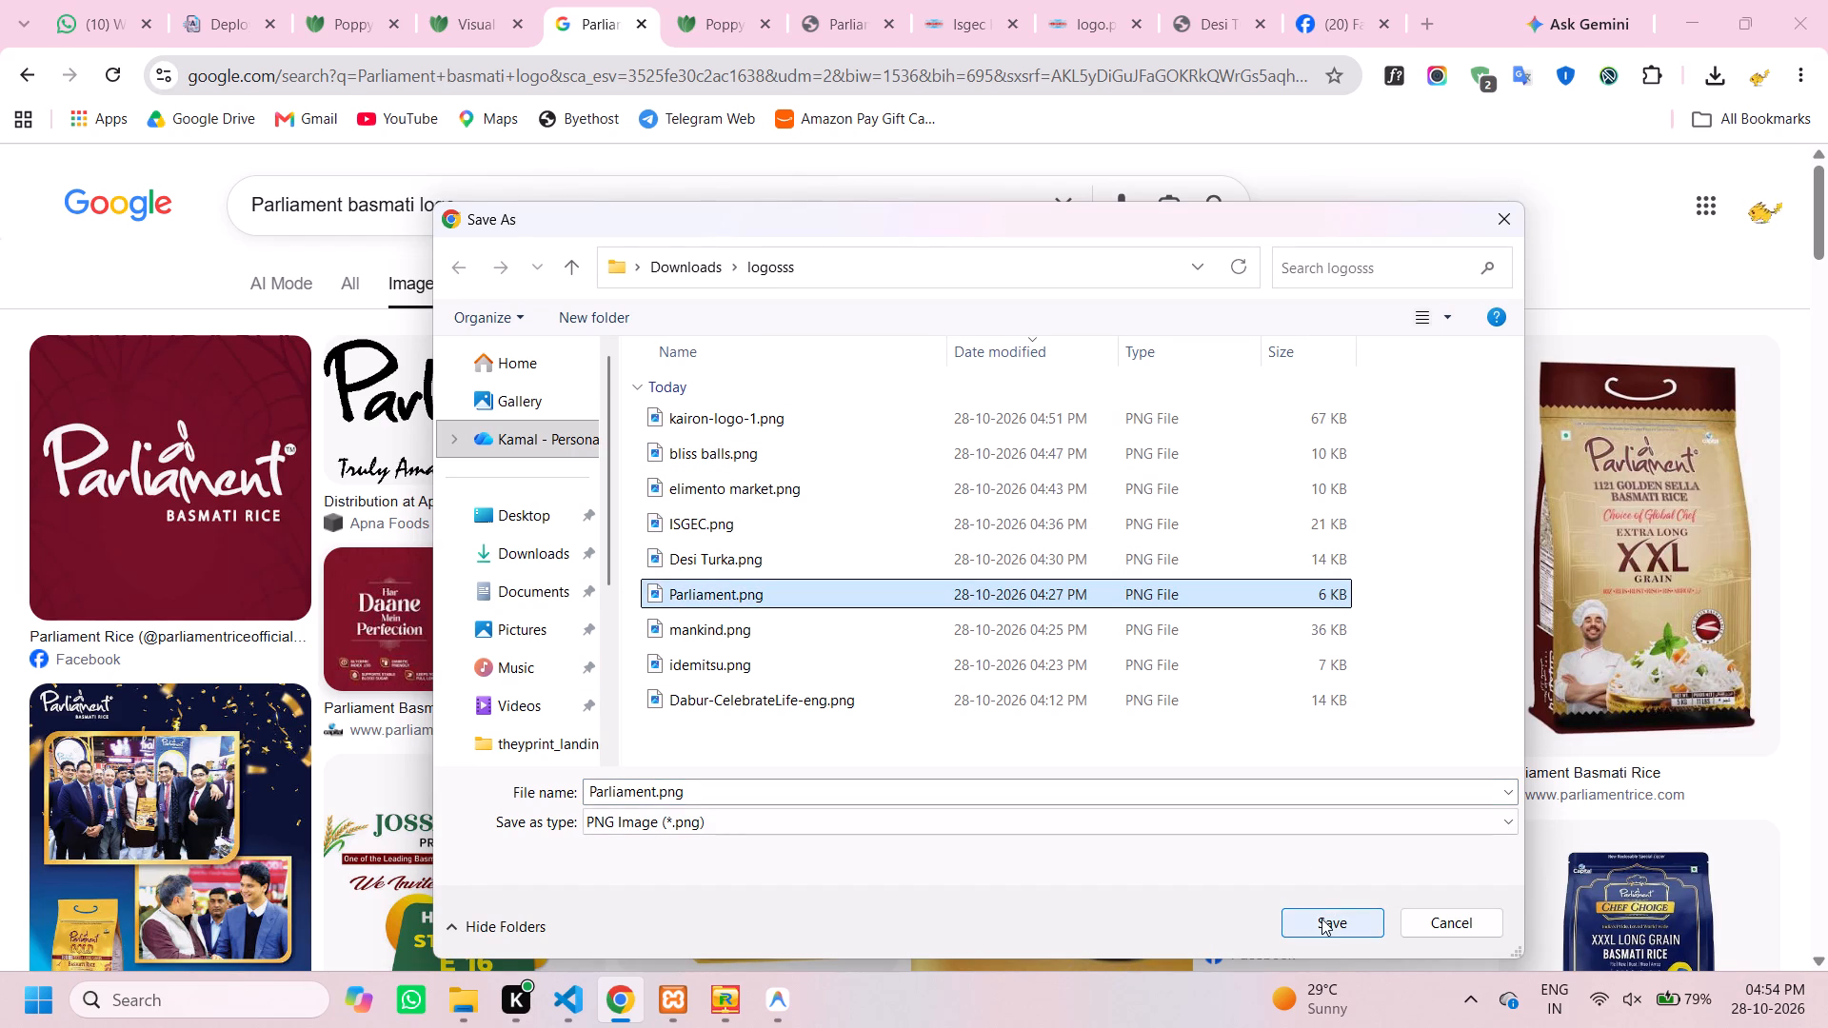
{"action": "left_click", "coordinate": [1321, 919]}
{"action": "left_click", "coordinate": [974, 500]}
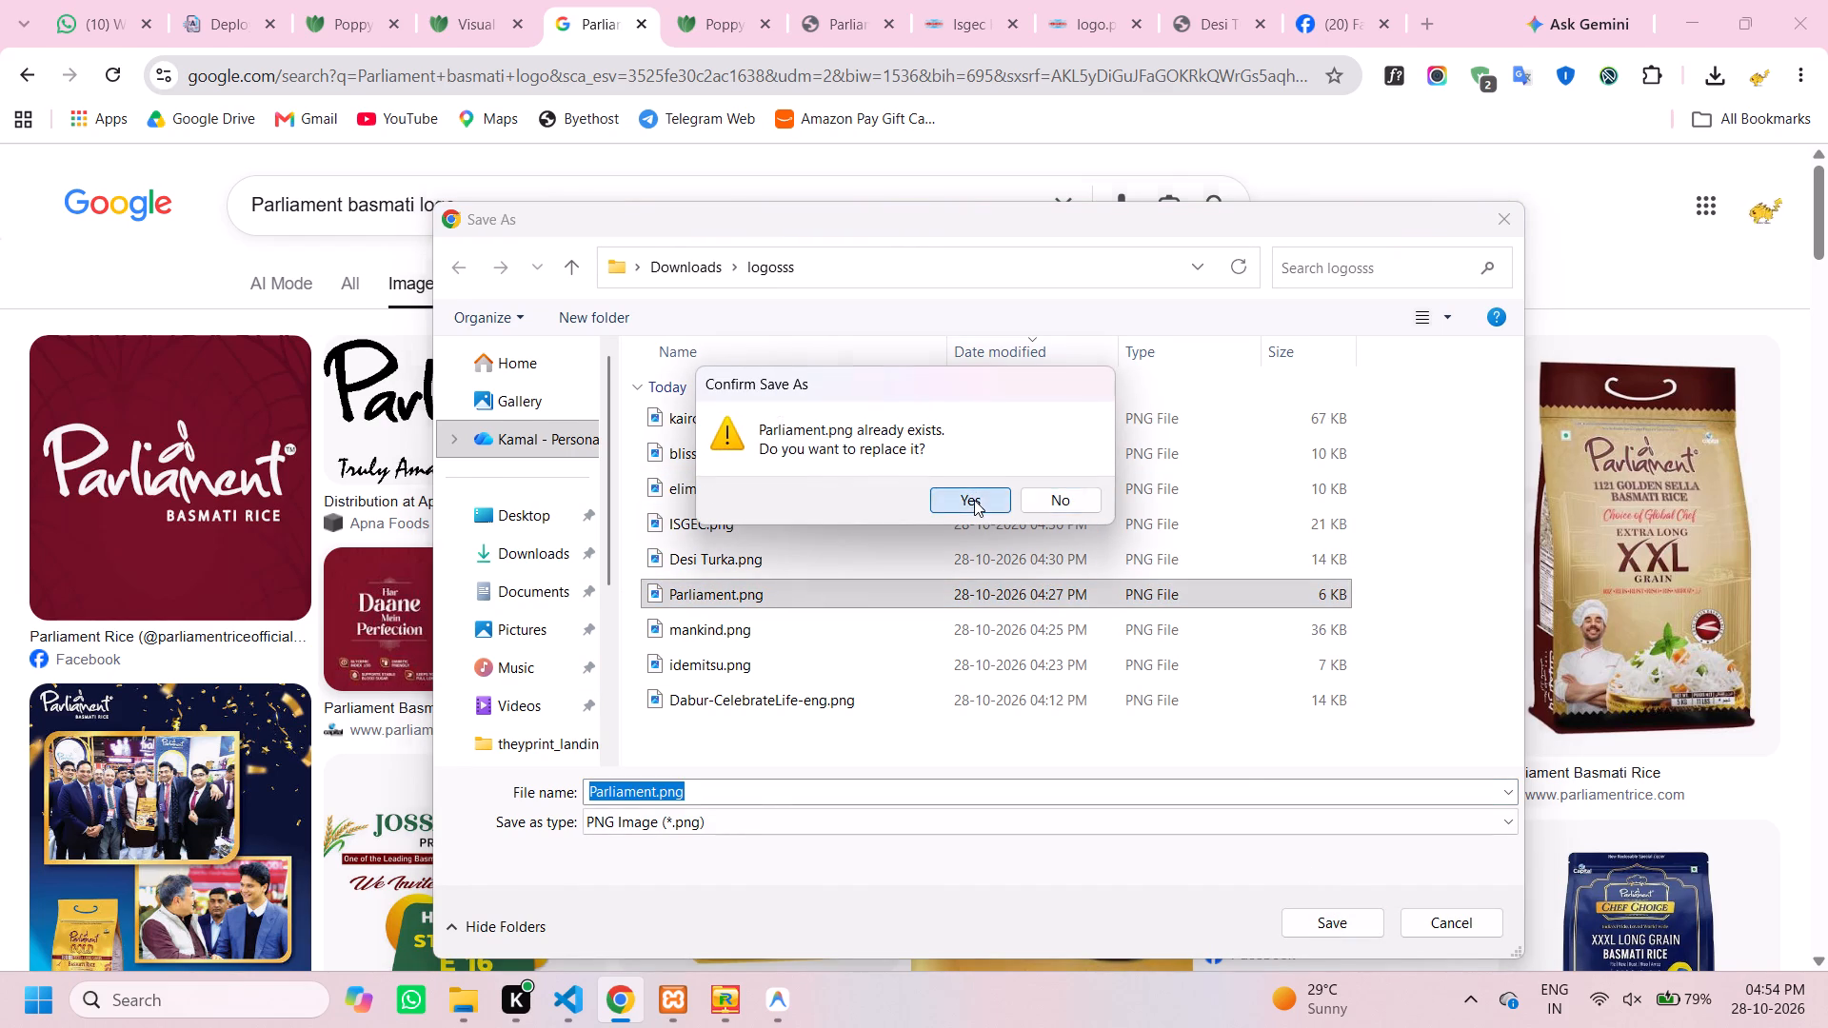
In the Visual Builder, upload the new Parliament.png to the media library and set it as the Parliament entry's logo image.
{"action": "left_click", "coordinate": [452, 0]}
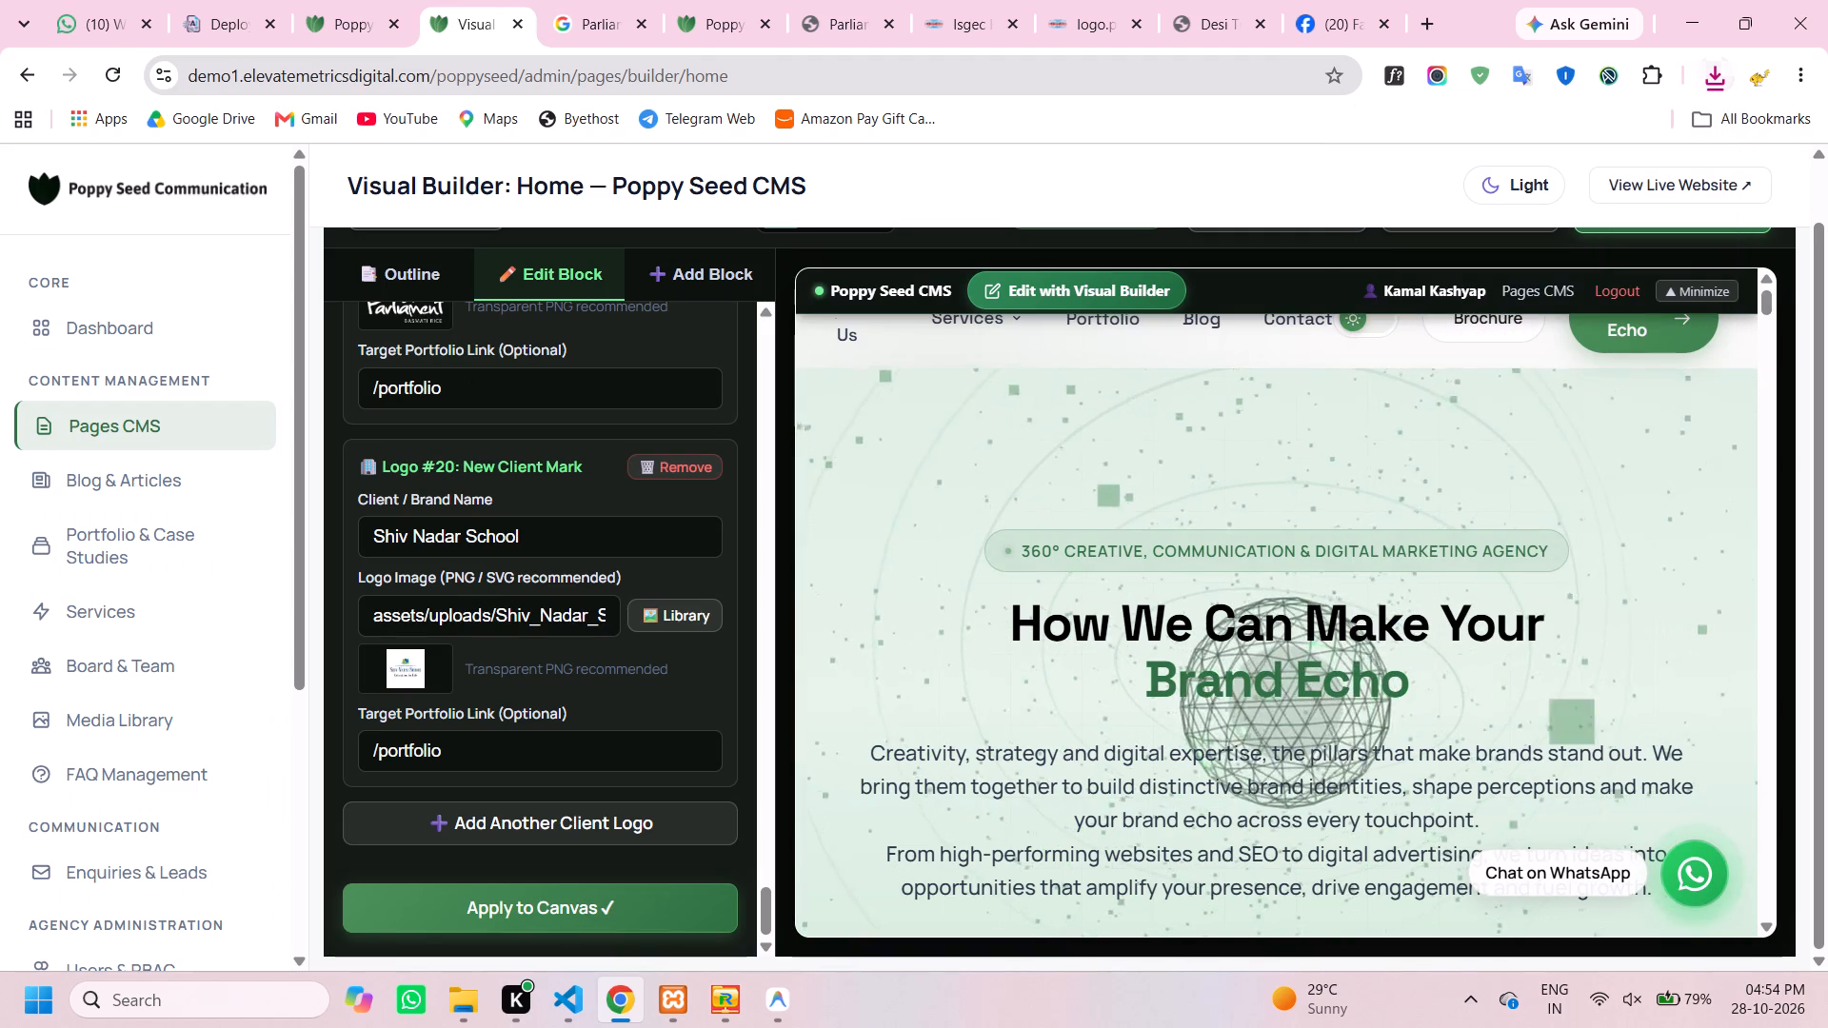
{"action": "scroll", "coordinate": [492, 507], "scroll_direction": "up", "scroll_amount": 2}
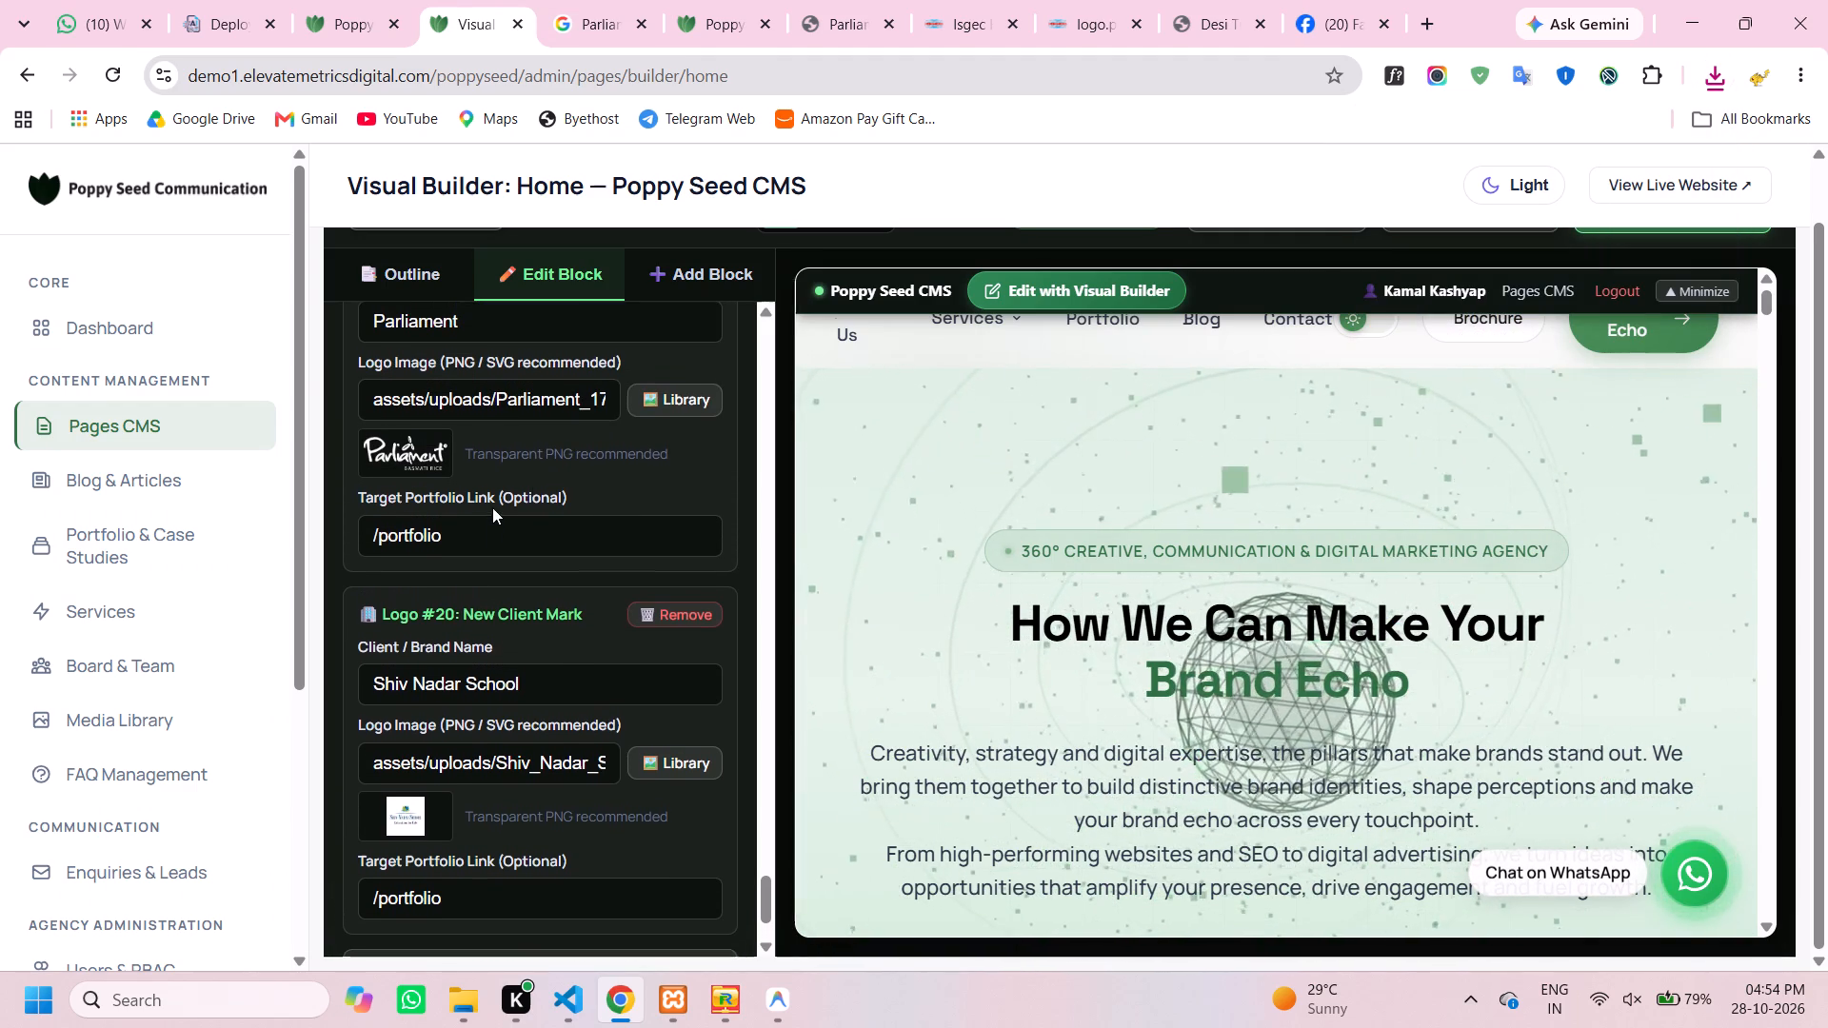
{"action": "left_click", "coordinate": [654, 395]}
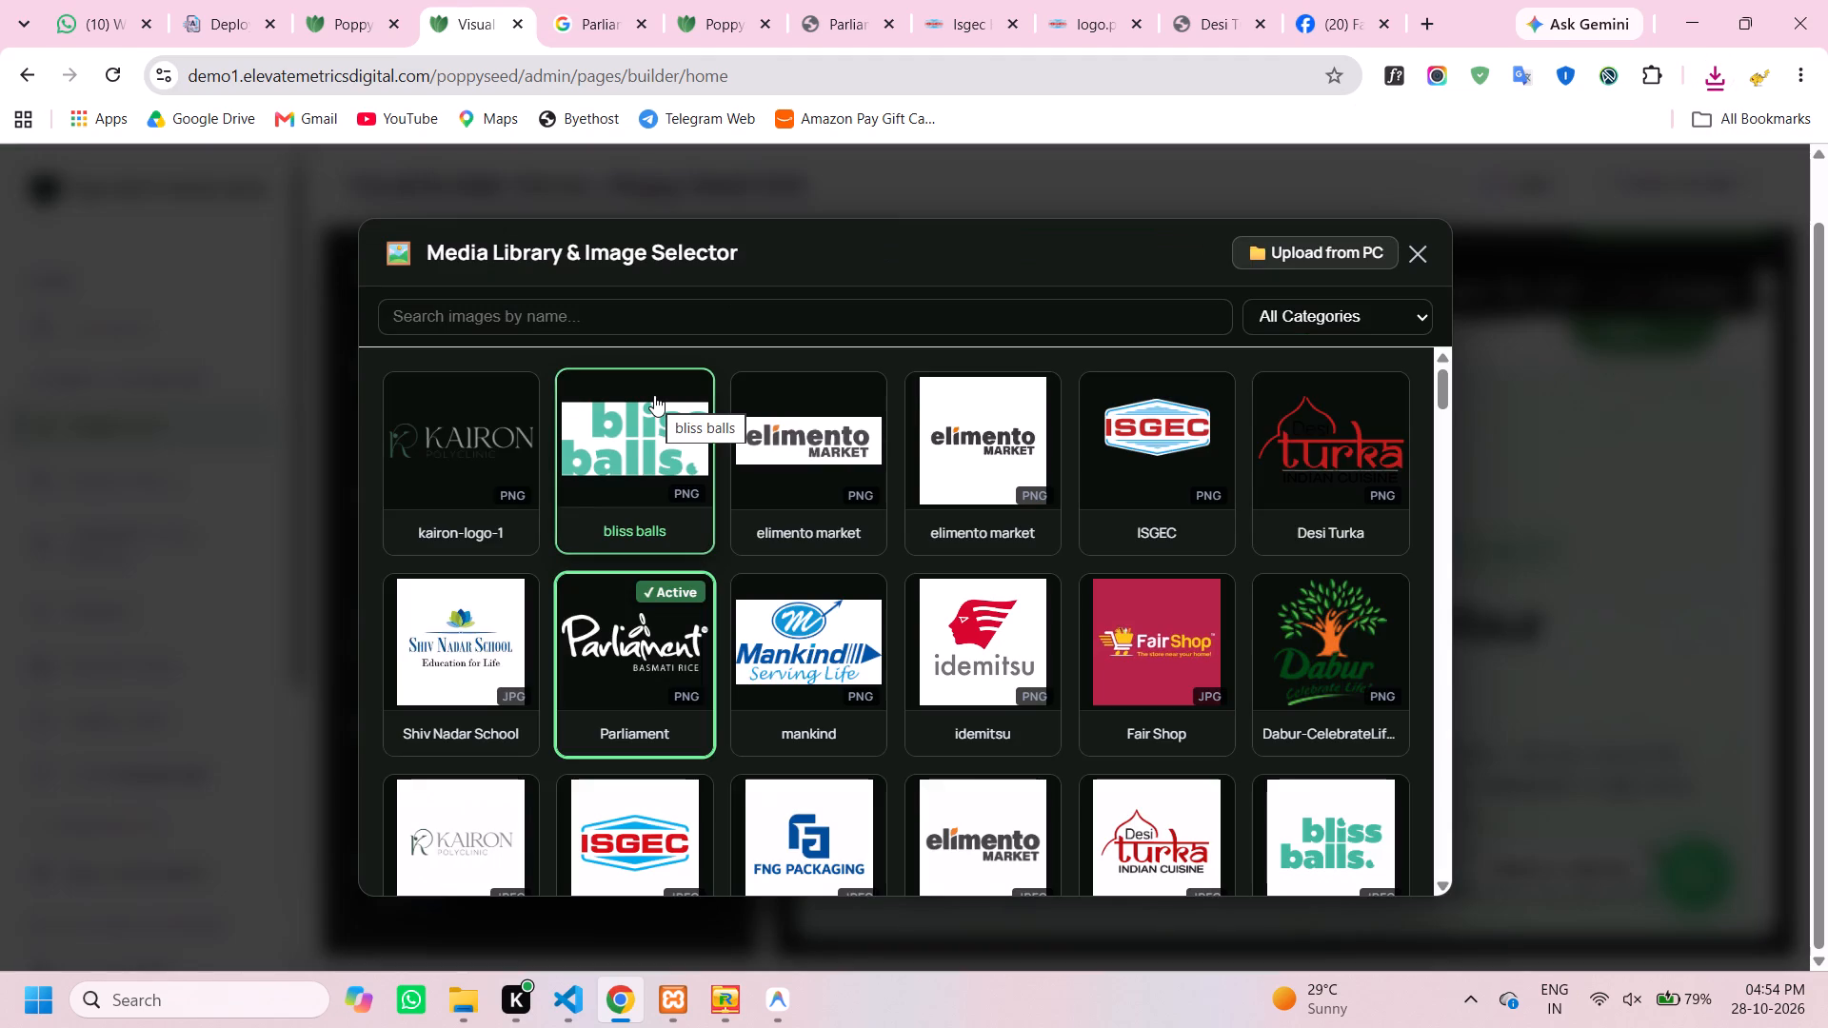
{"action": "left_click", "coordinate": [1323, 256]}
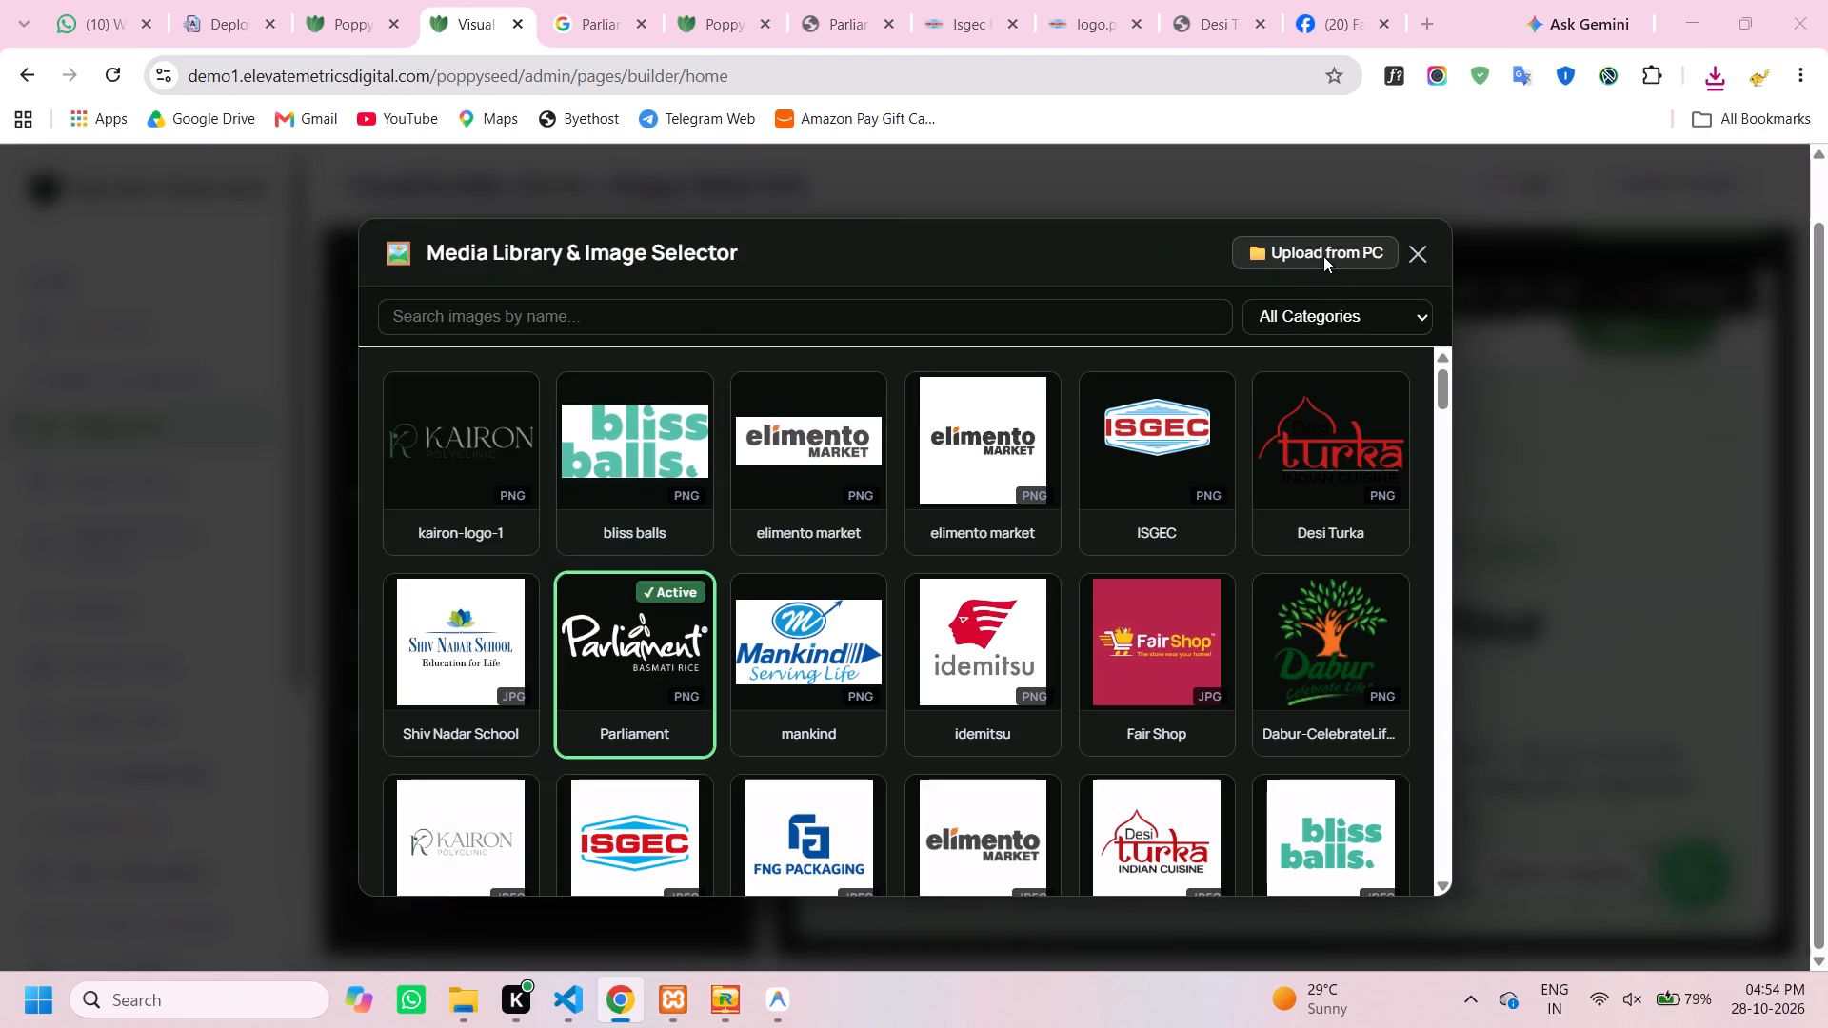
{"action": "double_click", "coordinate": [822, 417]}
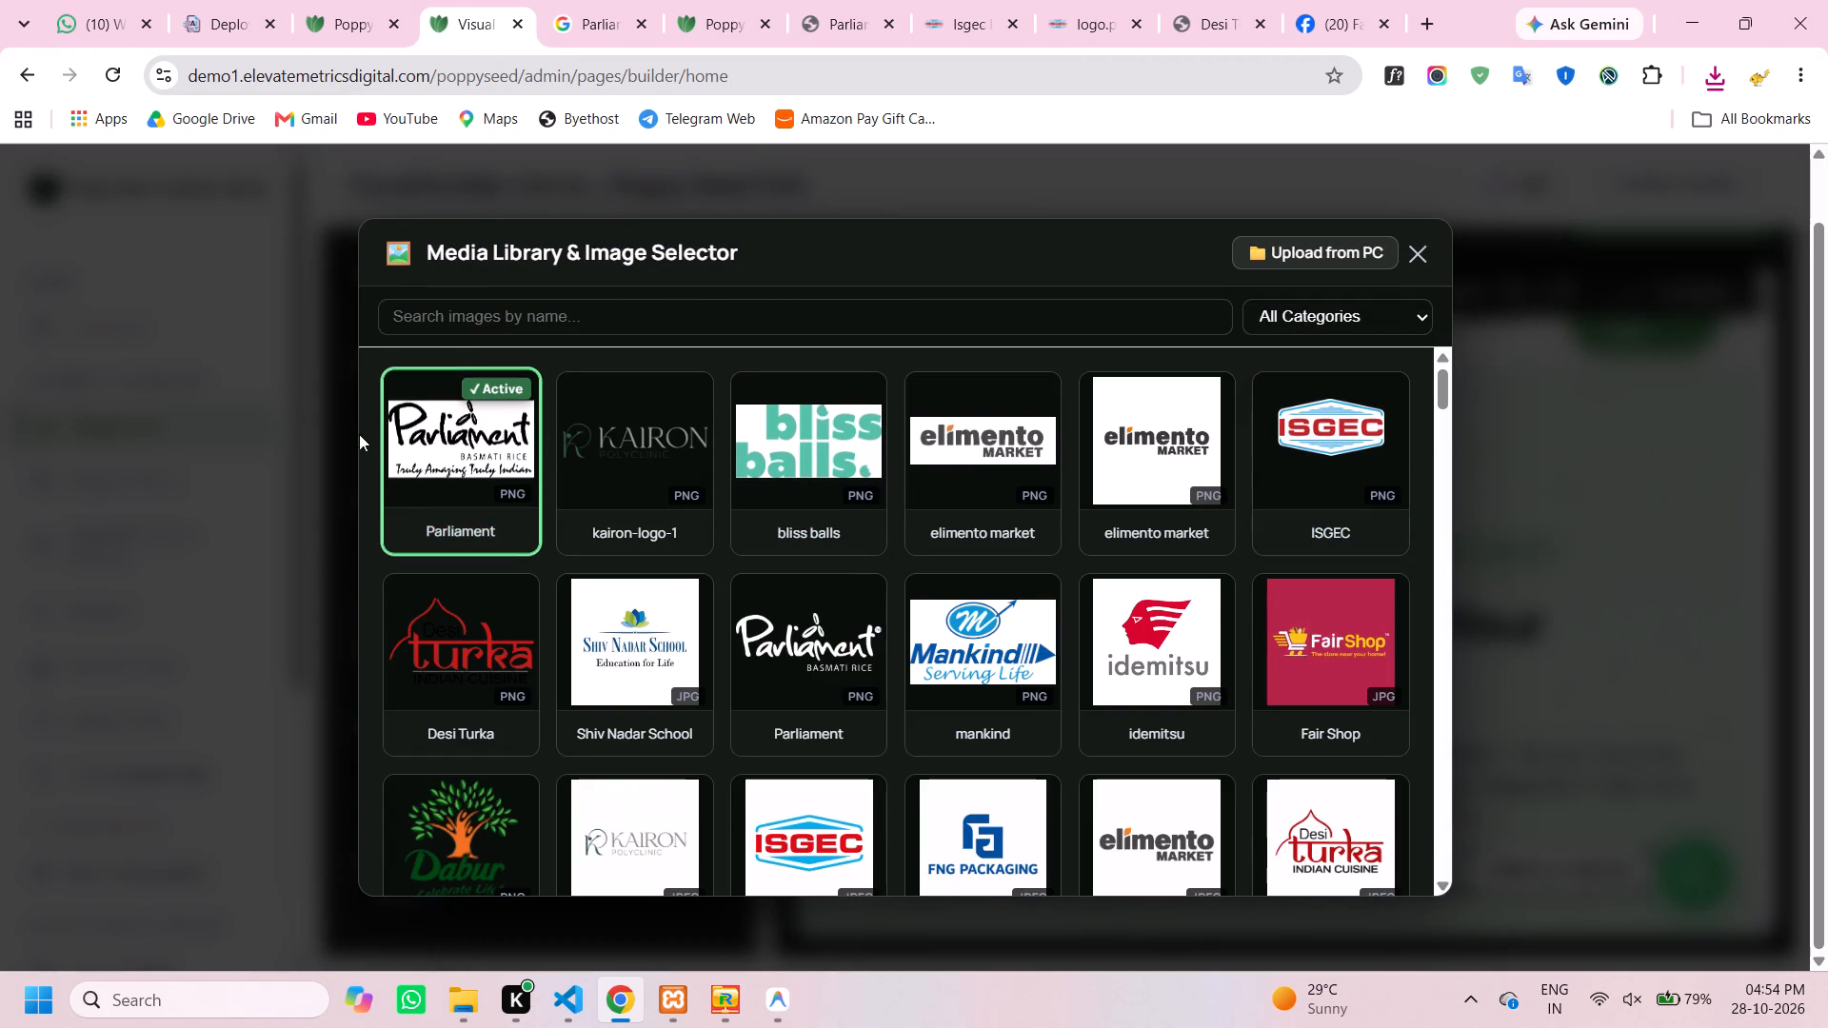
{"action": "left_click", "coordinate": [448, 440]}
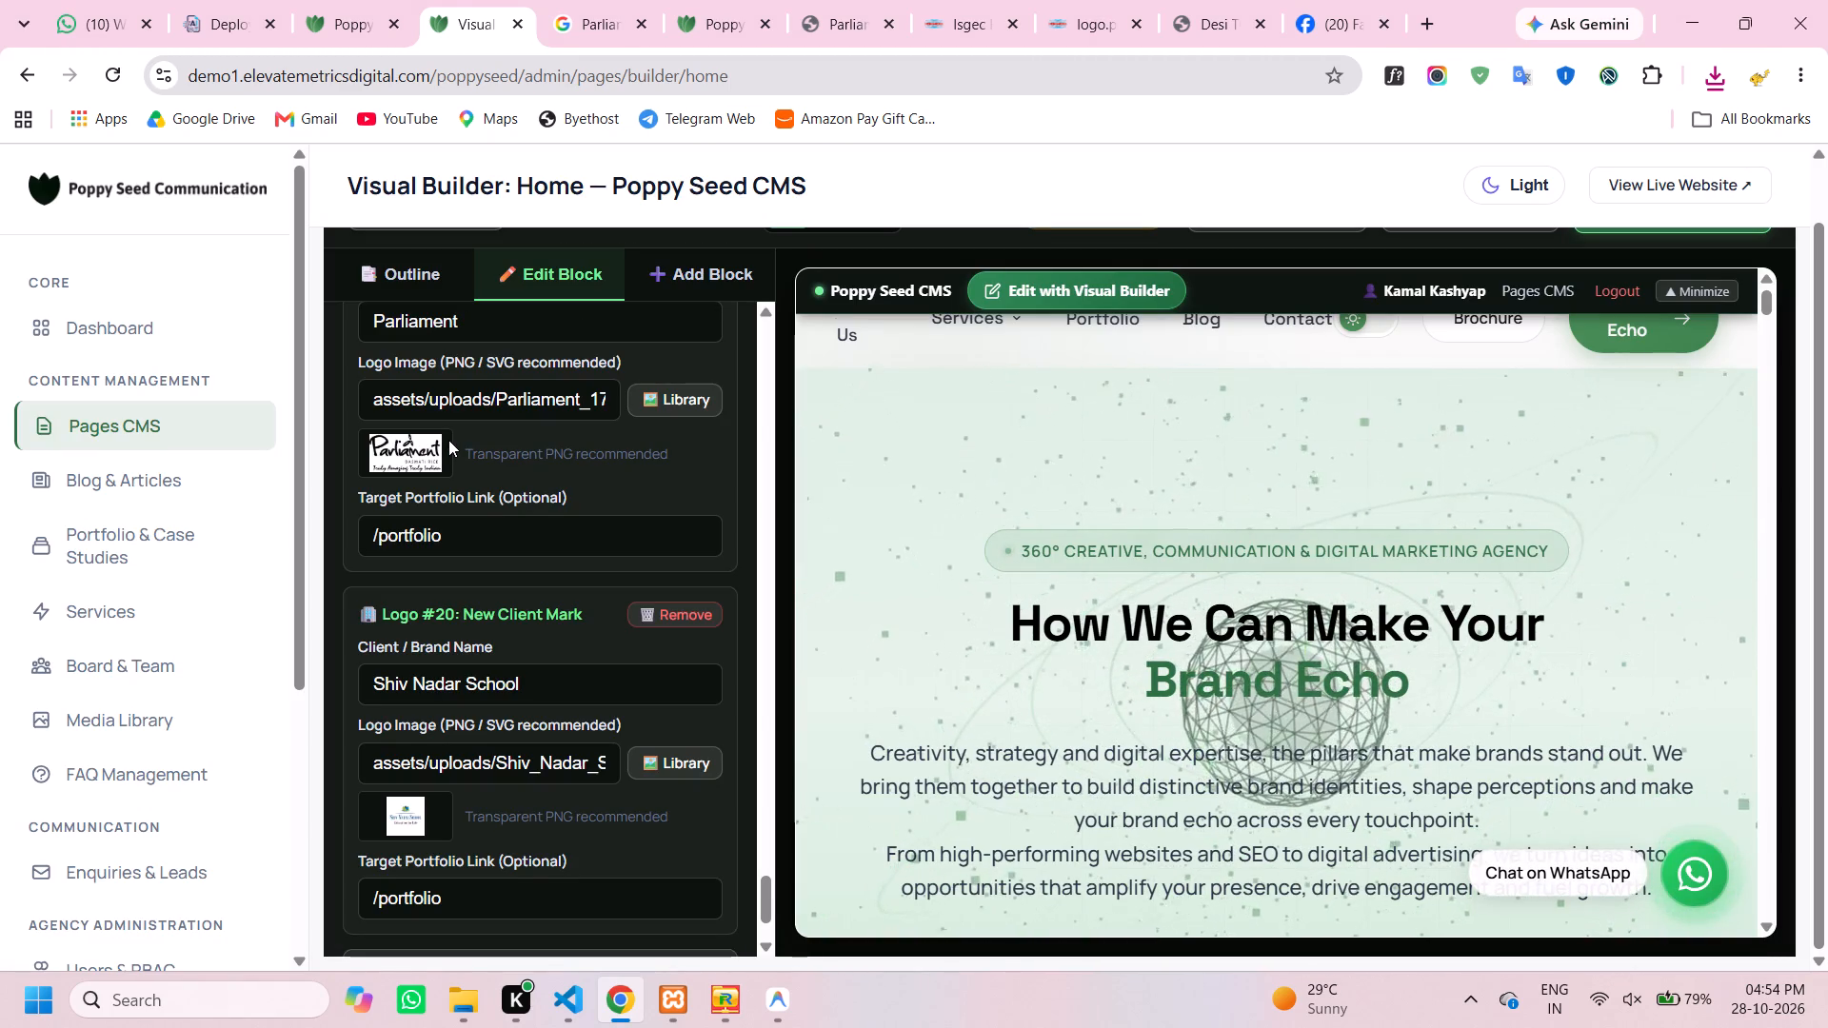
Apply the updated client logo block to the canvas.
{"action": "scroll", "coordinate": [448, 440], "scroll_direction": "down", "scroll_amount": 5}
{"action": "left_click", "coordinate": [493, 911]}
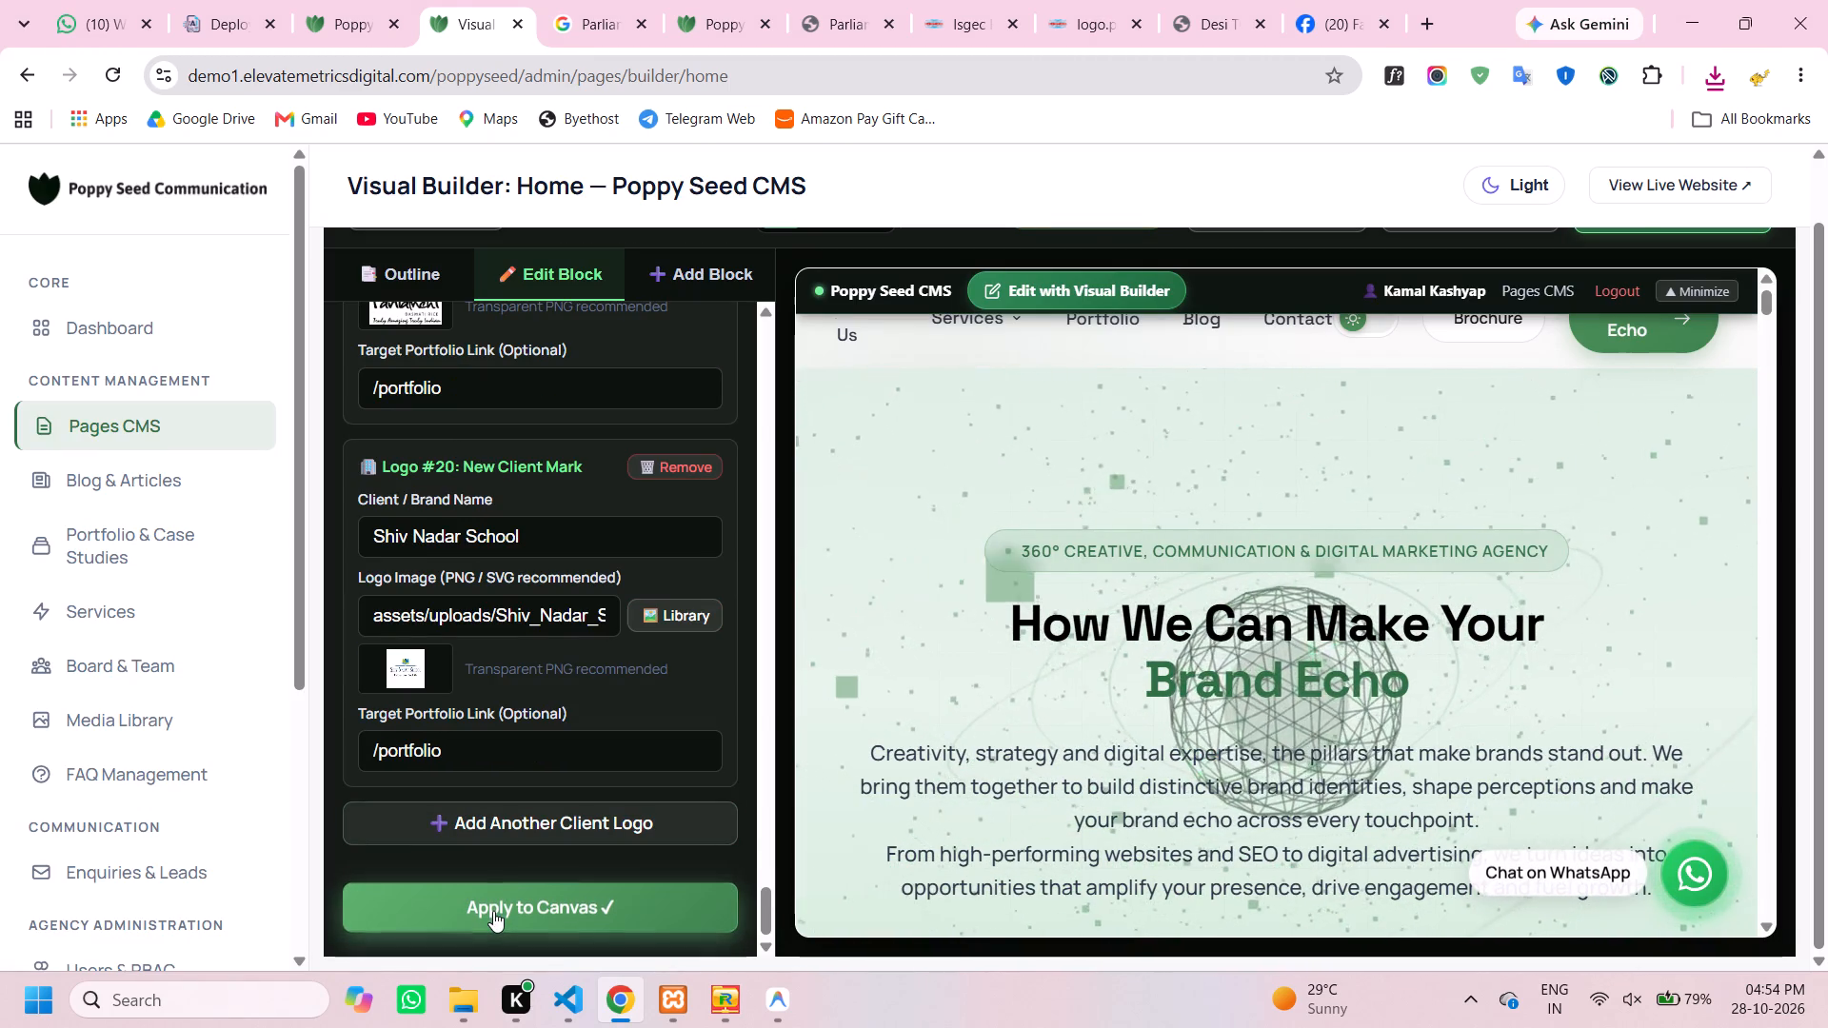
Close the developer tools, hard-reload the live home page and advance the client slider to check the Parliament logo.
{"action": "left_click", "coordinate": [705, 2]}
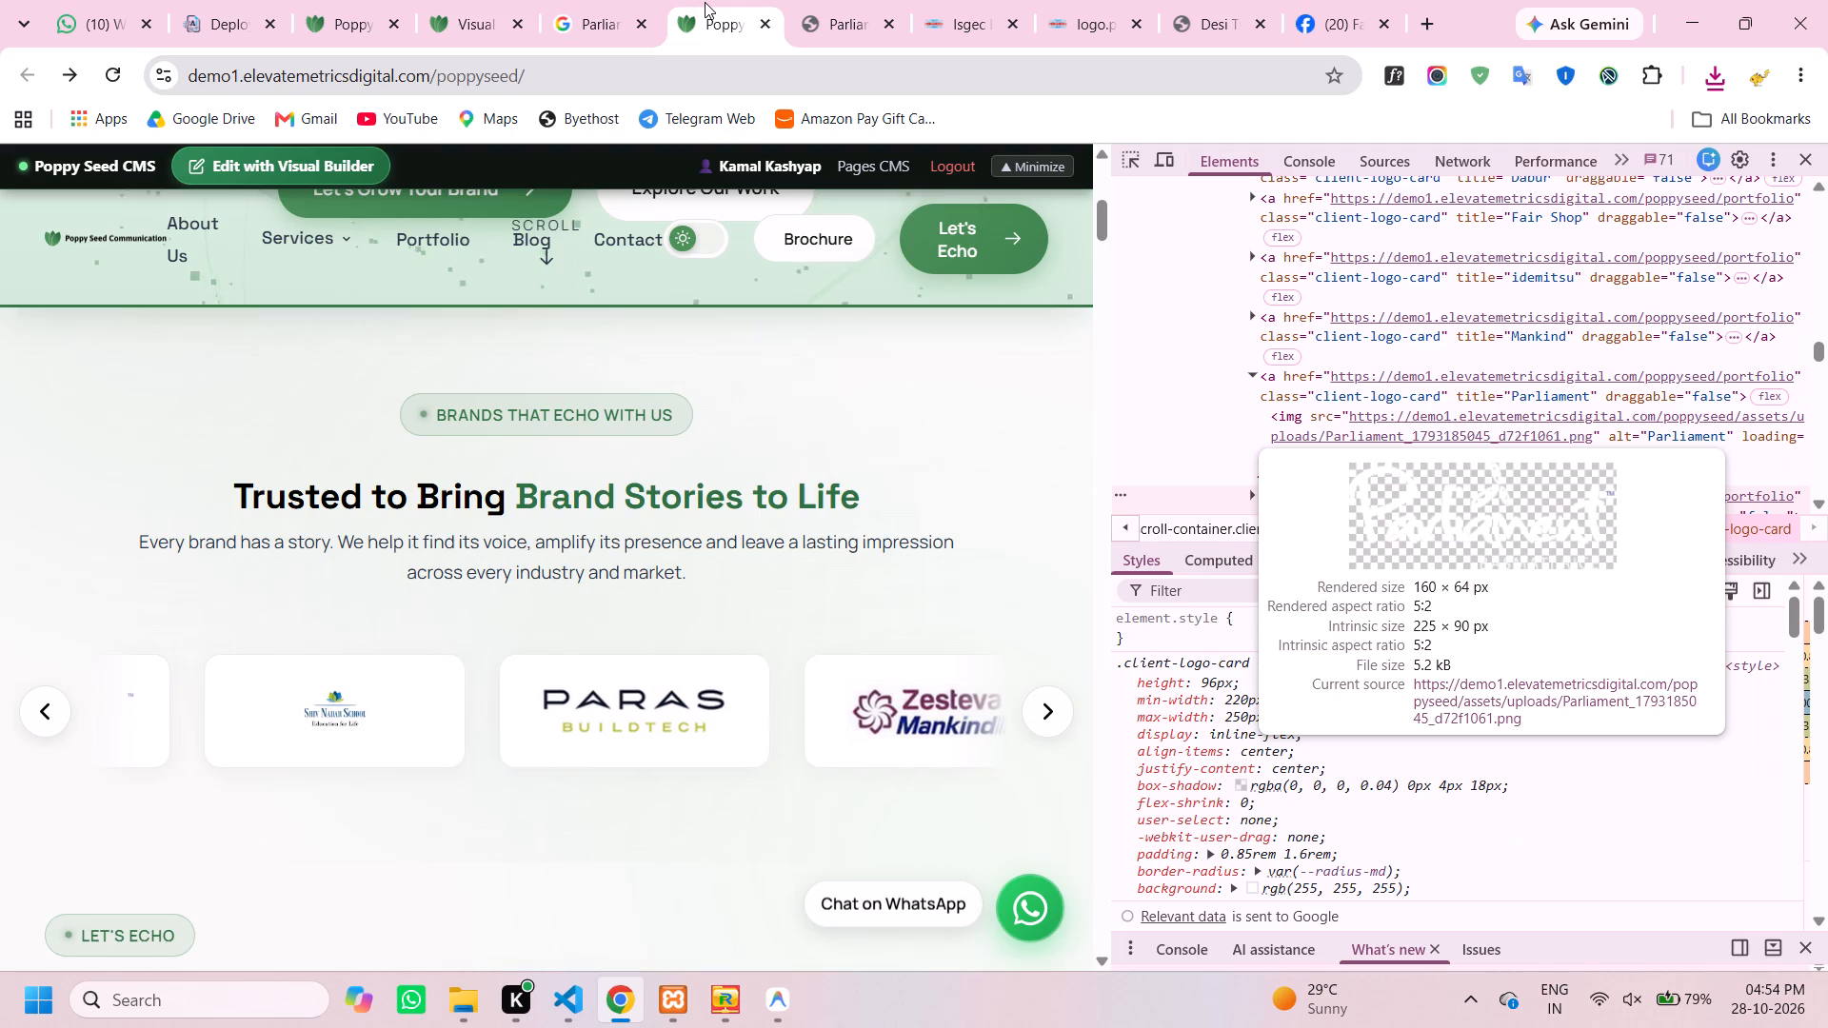
{"action": "left_click", "coordinate": [1793, 163]}
{"action": "key", "text": "ctrl+shift+r"}
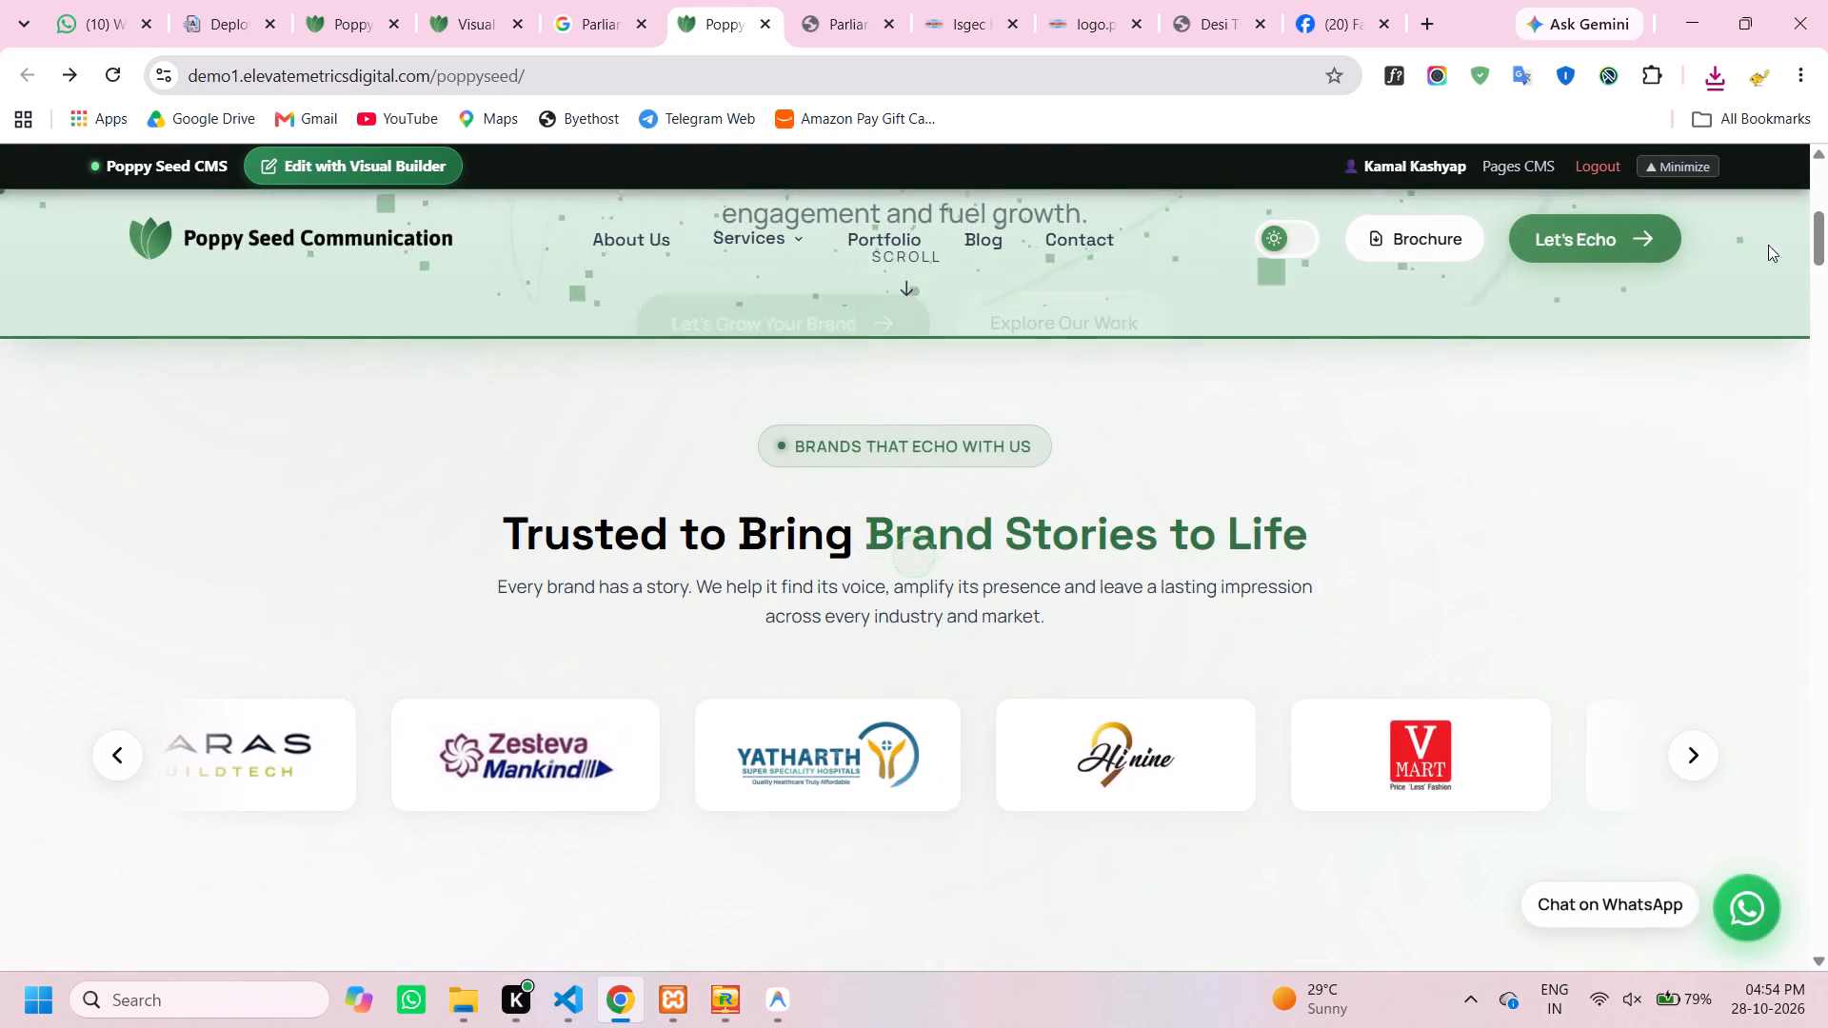
{"action": "left_click", "coordinate": [1699, 759]}
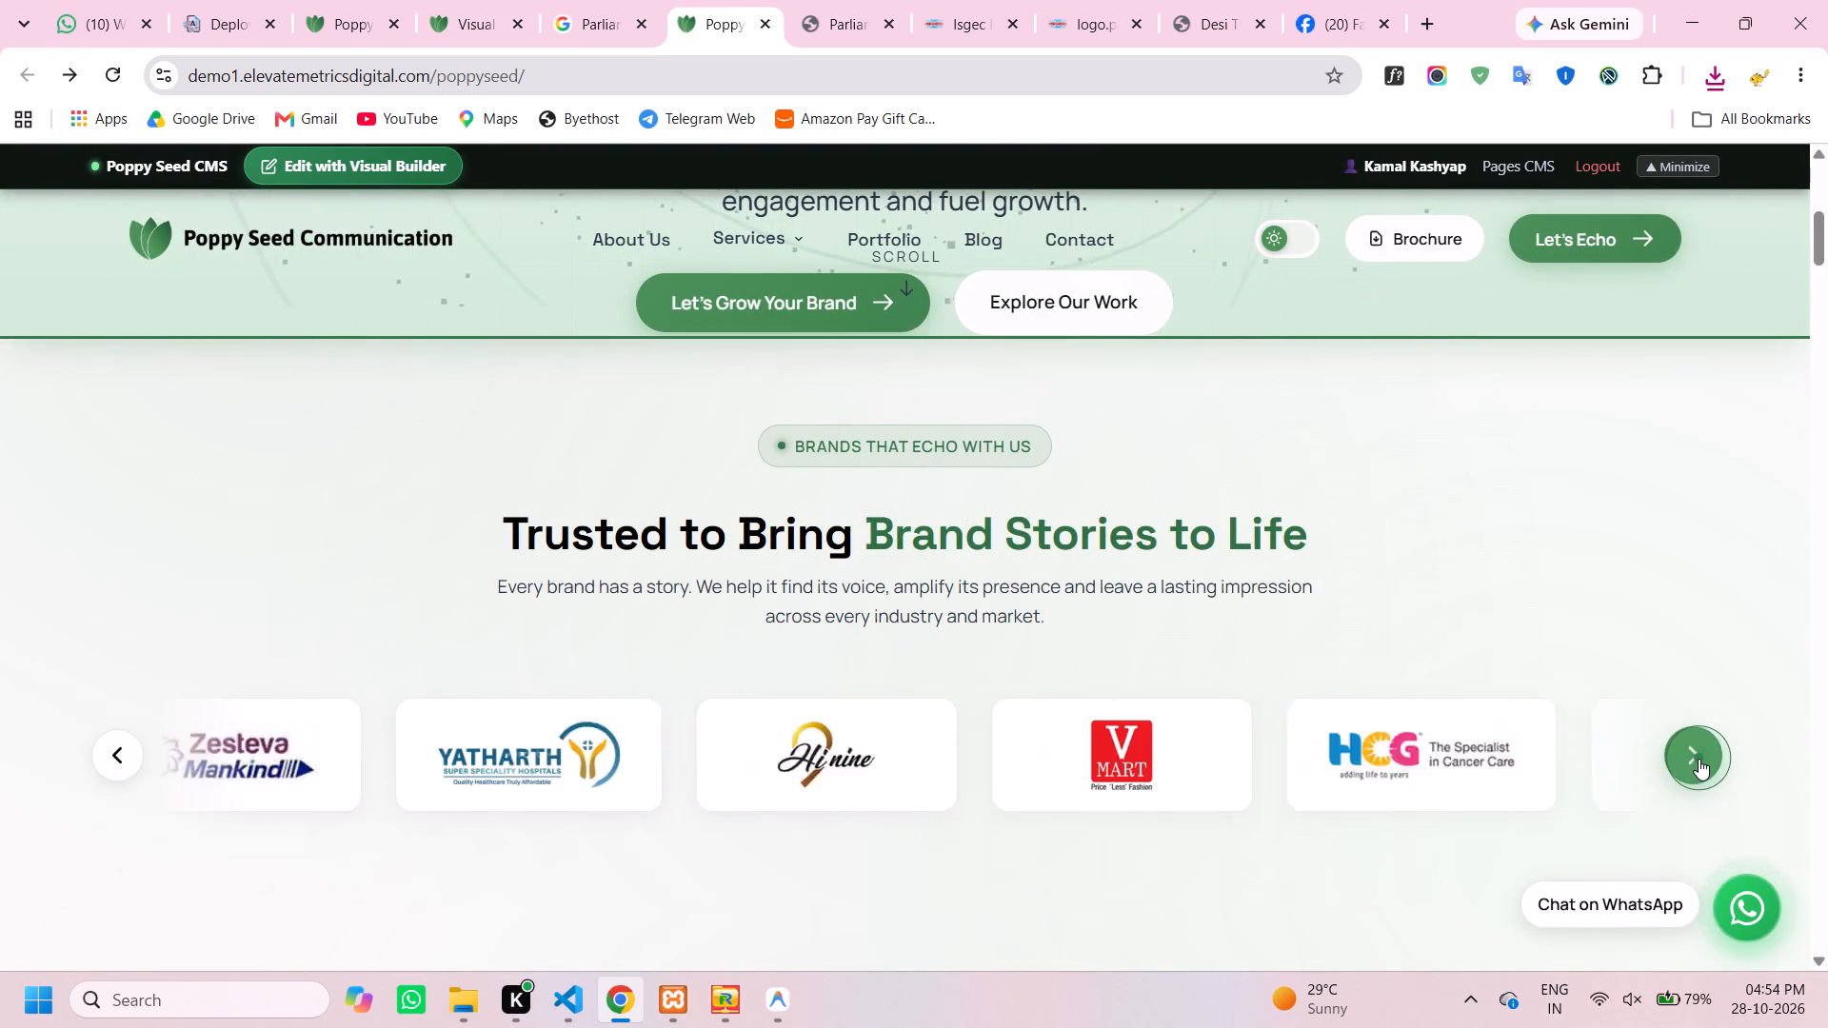
{"action": "left_click", "coordinate": [1699, 759]}
{"action": "left_click", "coordinate": [1699, 759]}
{"action": "left_click", "coordinate": [1699, 759]}
{"action": "left_click", "coordinate": [1699, 759]}
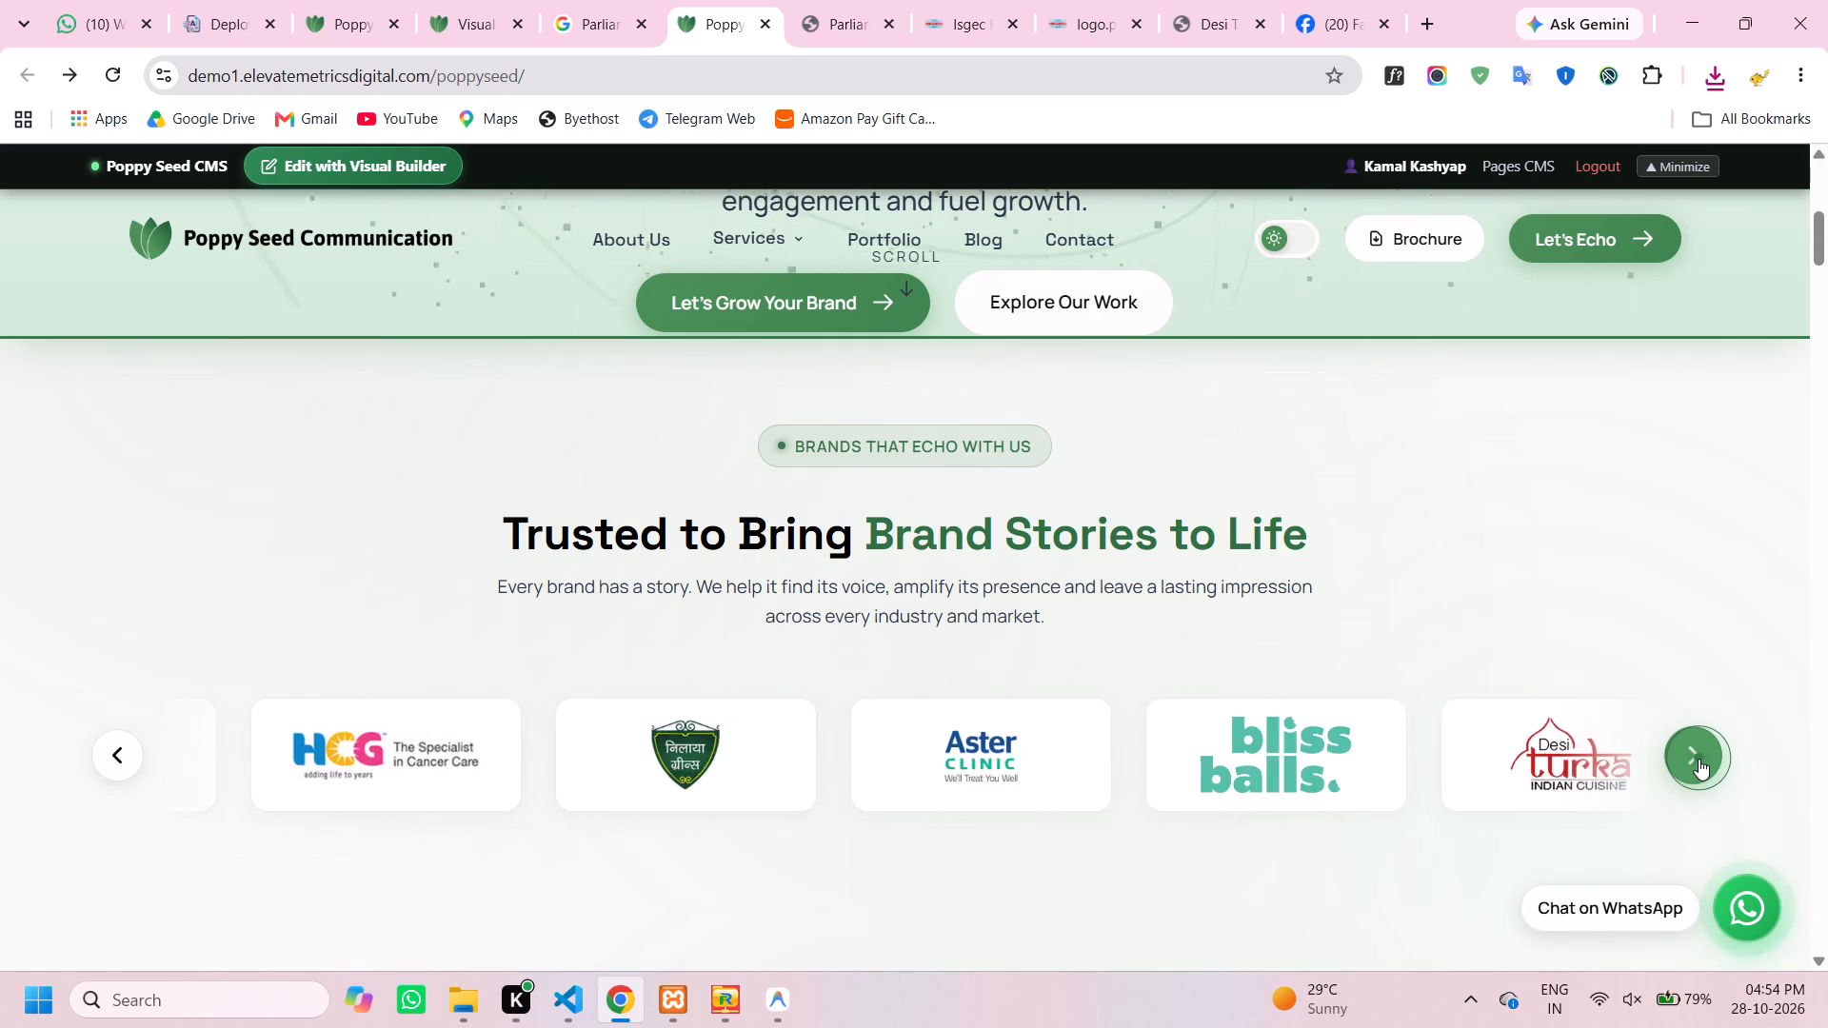
{"action": "left_click", "coordinate": [1699, 759]}
{"action": "left_click", "coordinate": [1699, 759]}
{"action": "left_click", "coordinate": [1699, 759]}
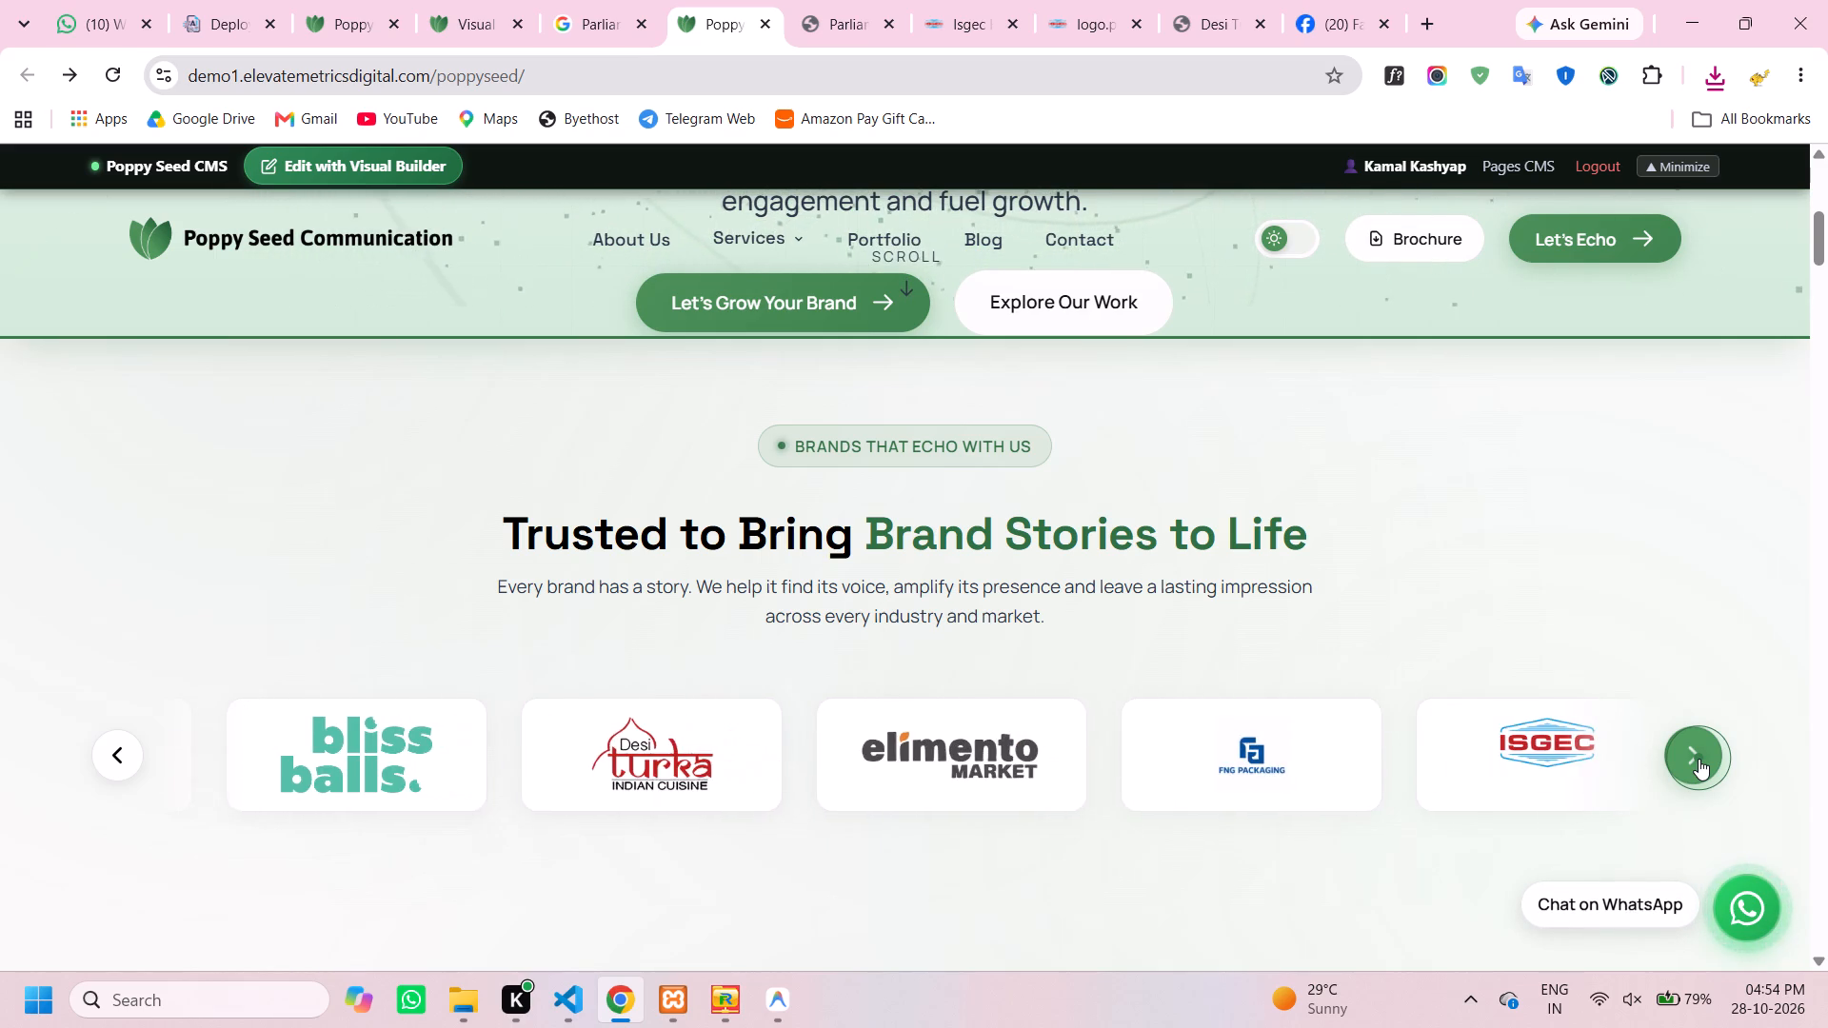
{"action": "left_click", "coordinate": [1699, 759]}
{"action": "left_click", "coordinate": [1699, 759]}
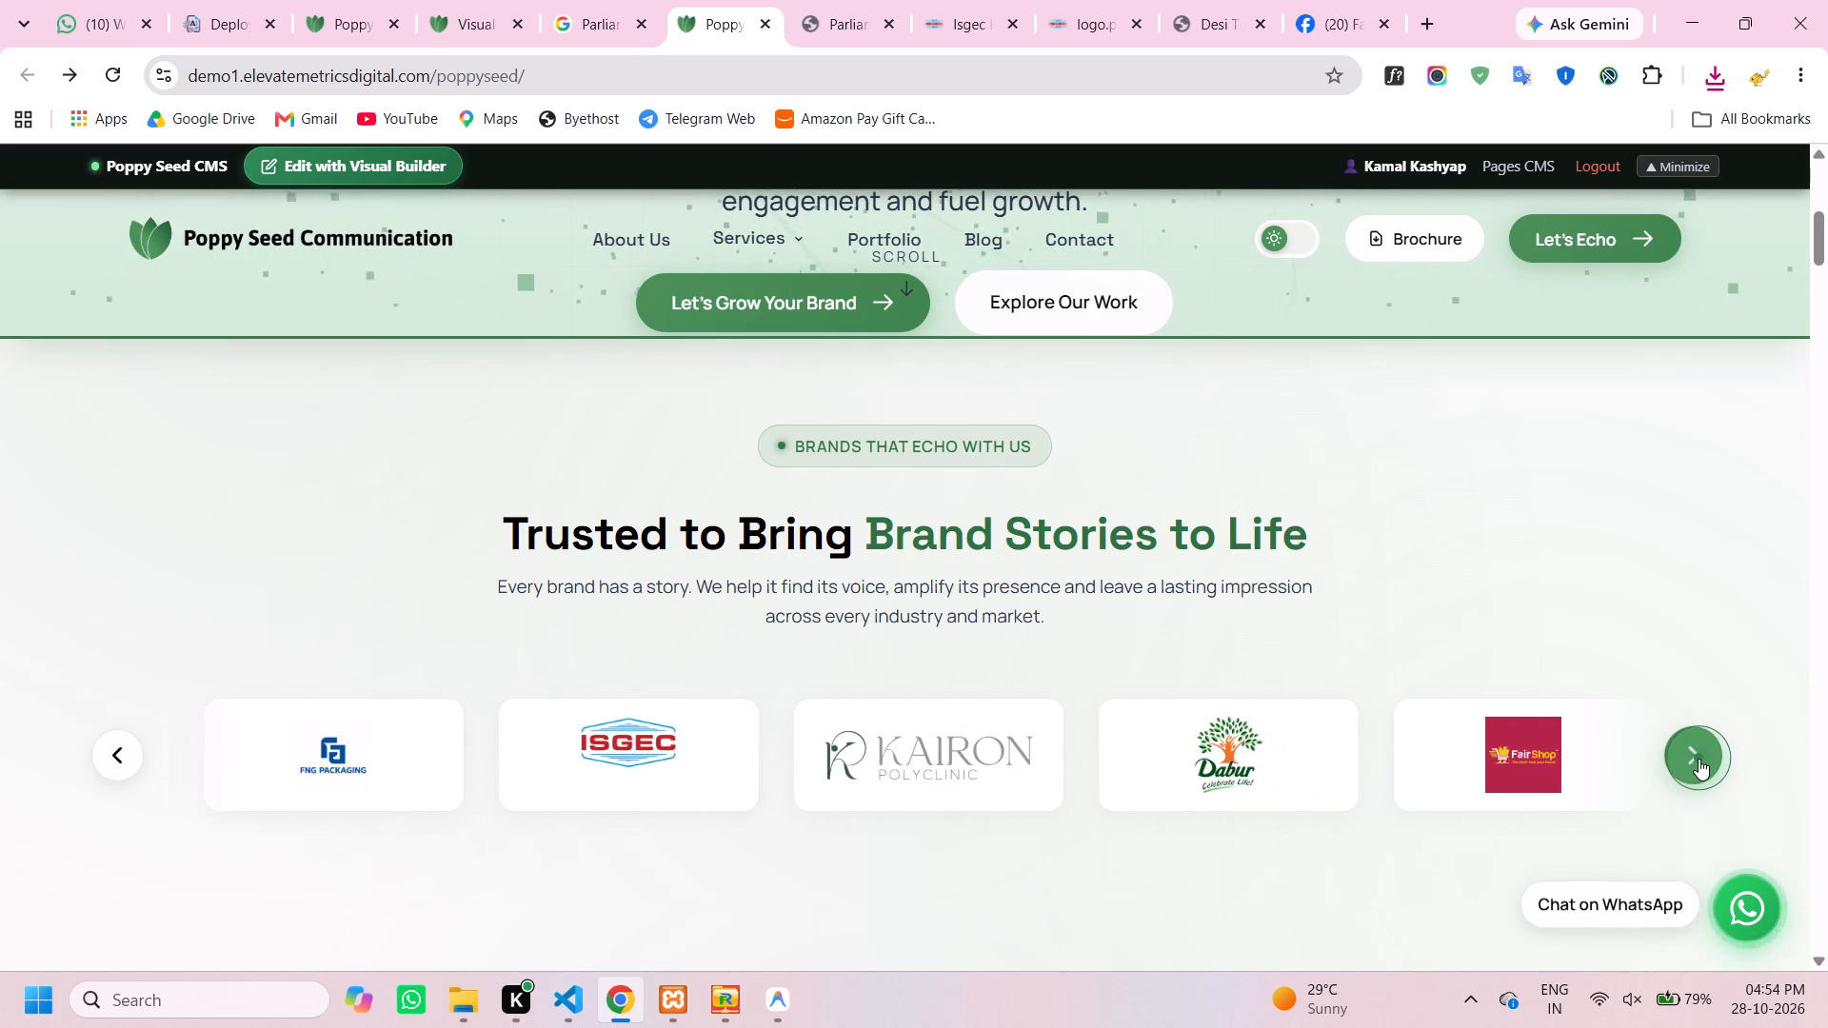
{"action": "left_click", "coordinate": [1699, 759]}
{"action": "left_click", "coordinate": [1699, 759]}
{"action": "left_click", "coordinate": [1699, 759]}
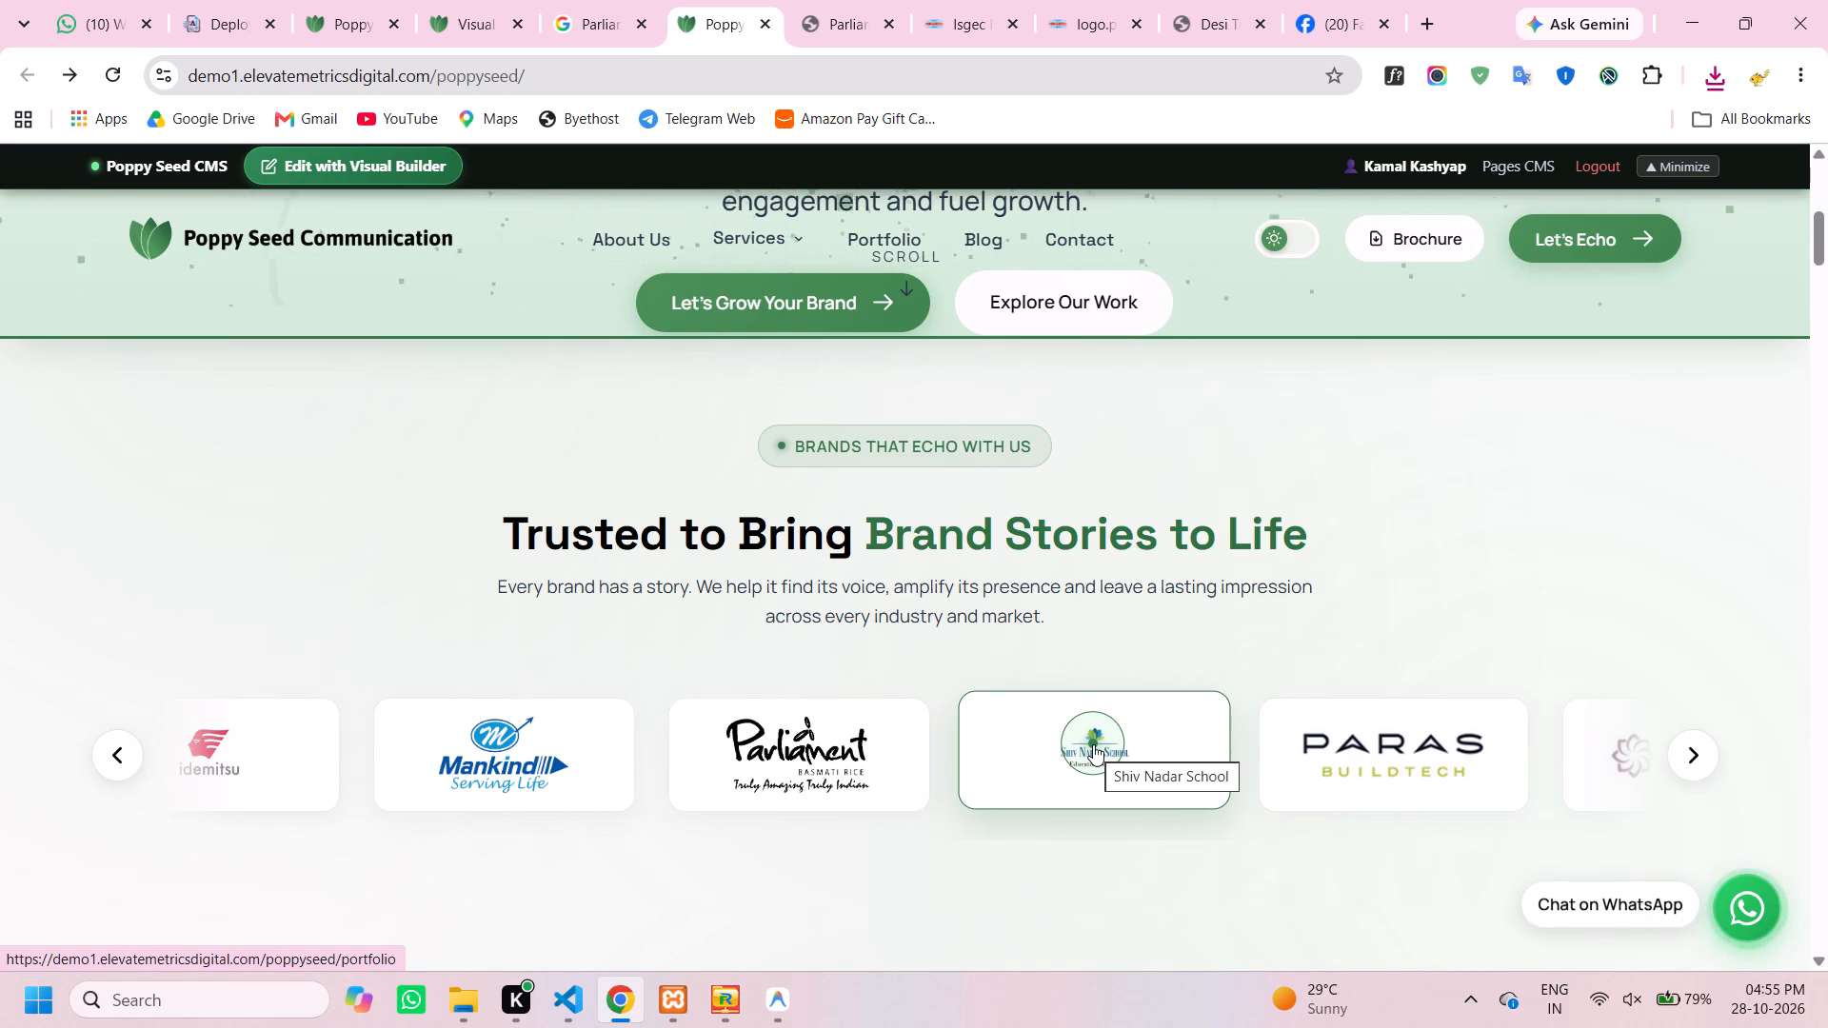
Advance the client slider through another round to examine the remaining brand logos, up to FNG Packaging and ISGEC.
{"action": "triple_click", "coordinate": [1706, 756]}
{"action": "left_click", "coordinate": [1706, 756]}
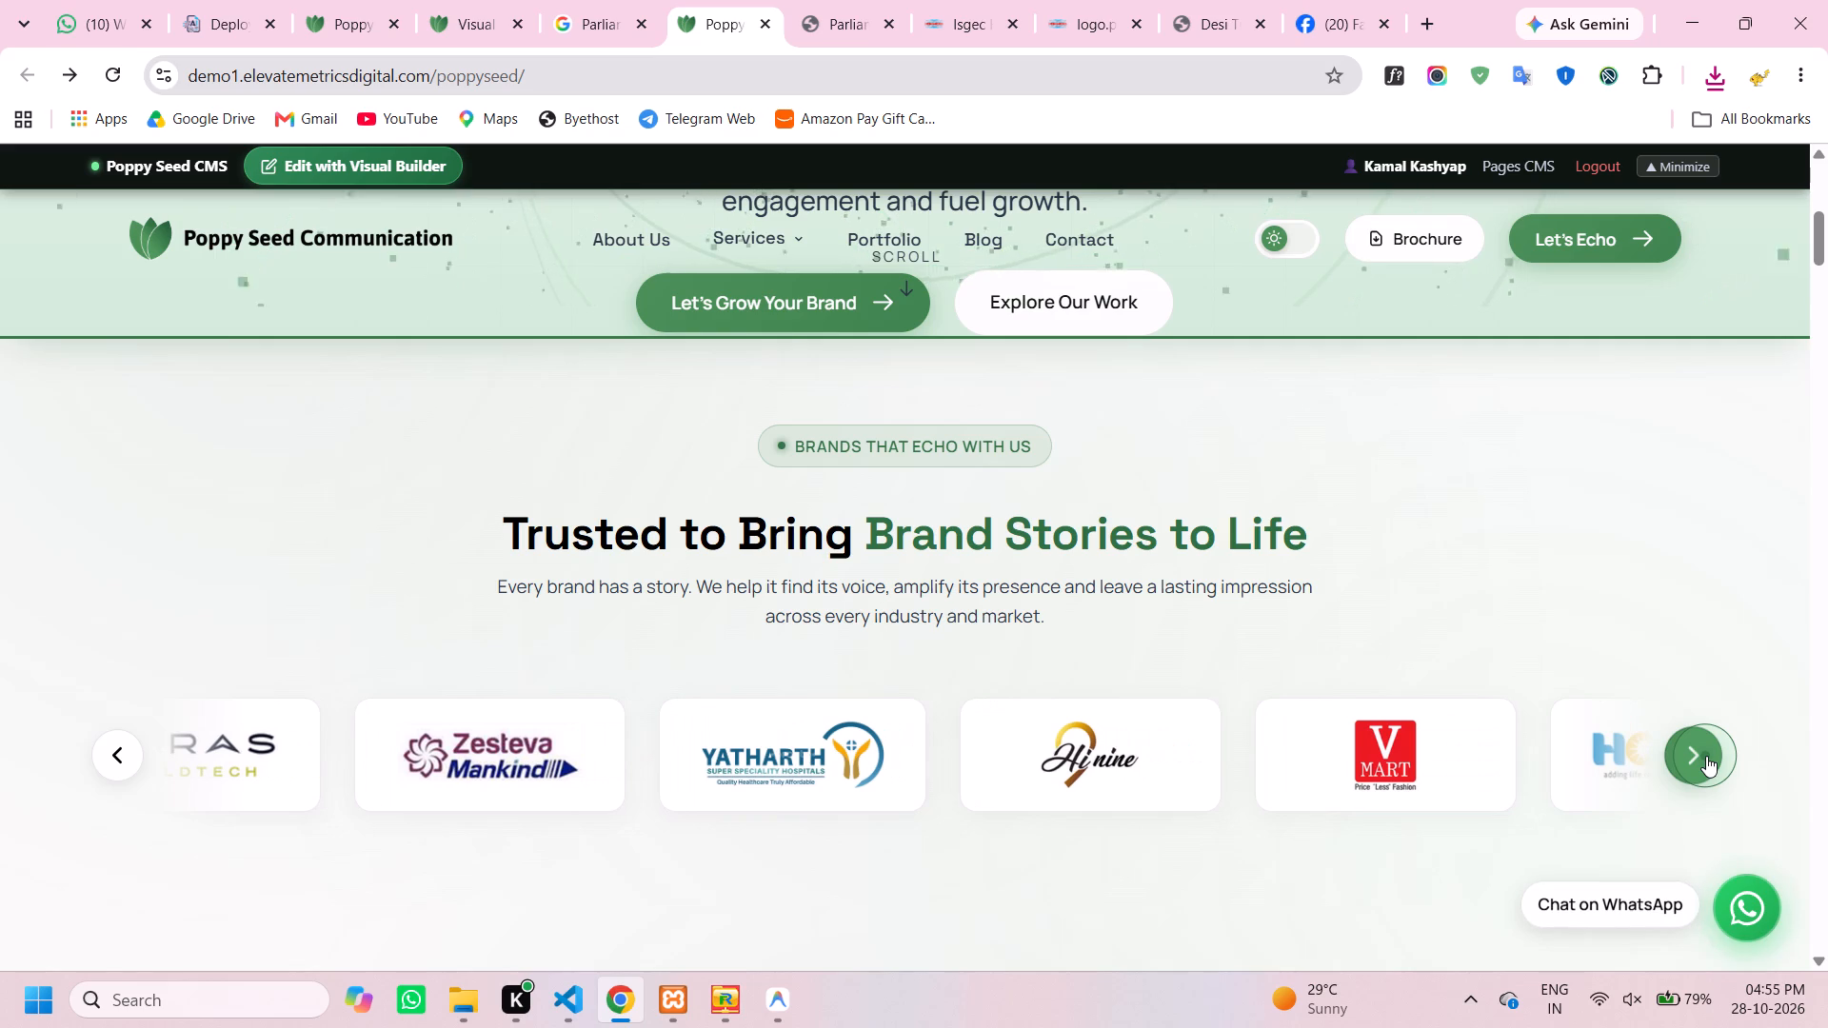
{"action": "left_click", "coordinate": [1706, 756]}
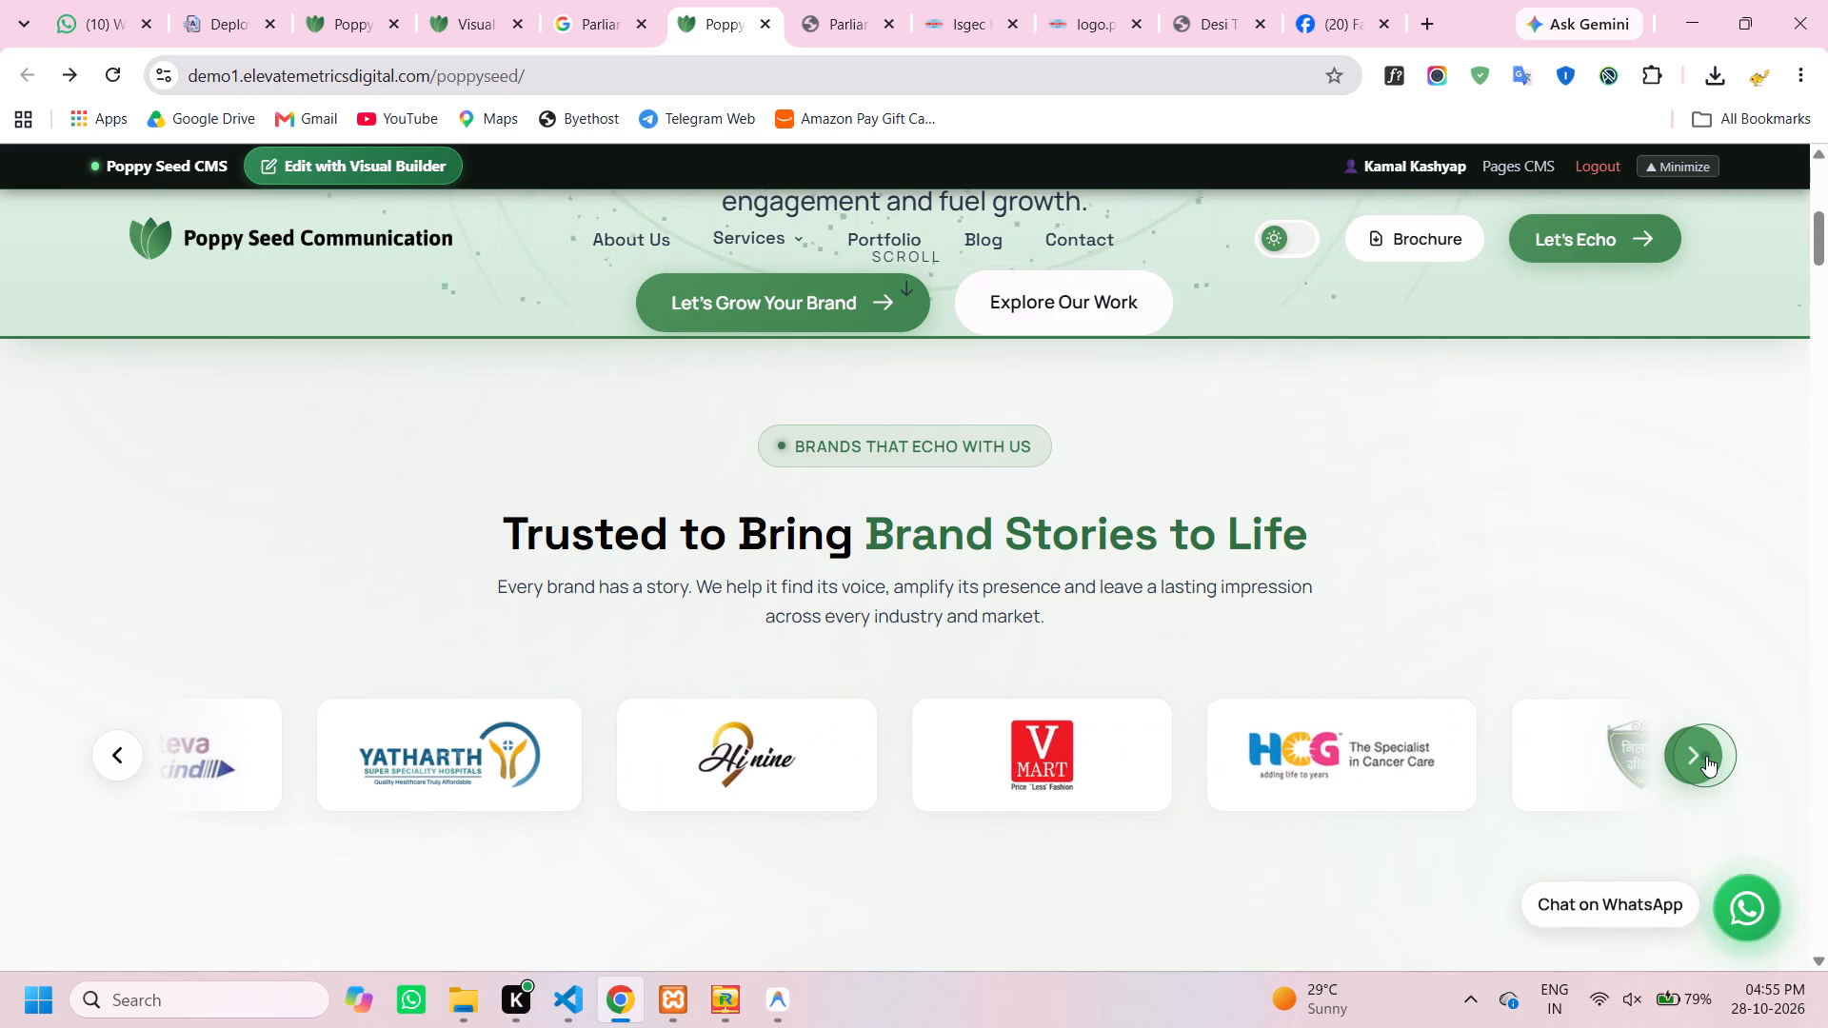
{"action": "left_click", "coordinate": [1706, 756]}
{"action": "left_click", "coordinate": [1706, 756]}
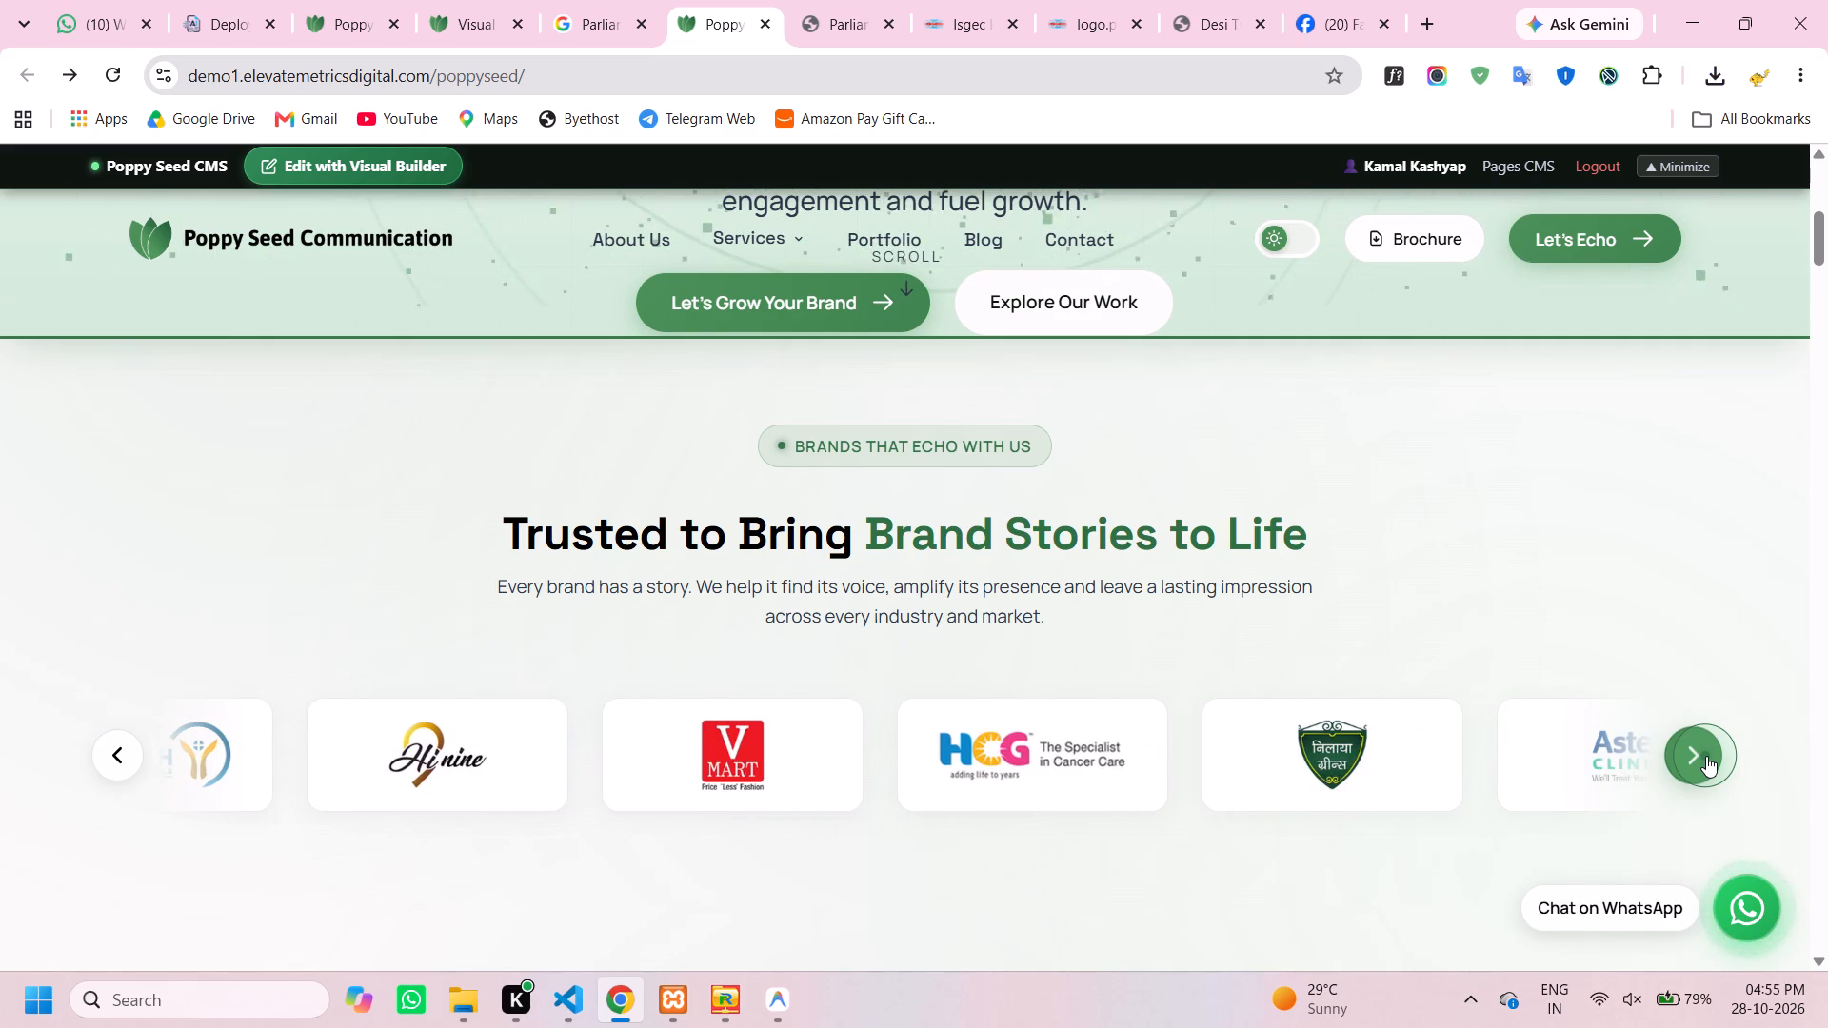
{"action": "left_click", "coordinate": [1706, 756]}
{"action": "left_click", "coordinate": [1706, 756]}
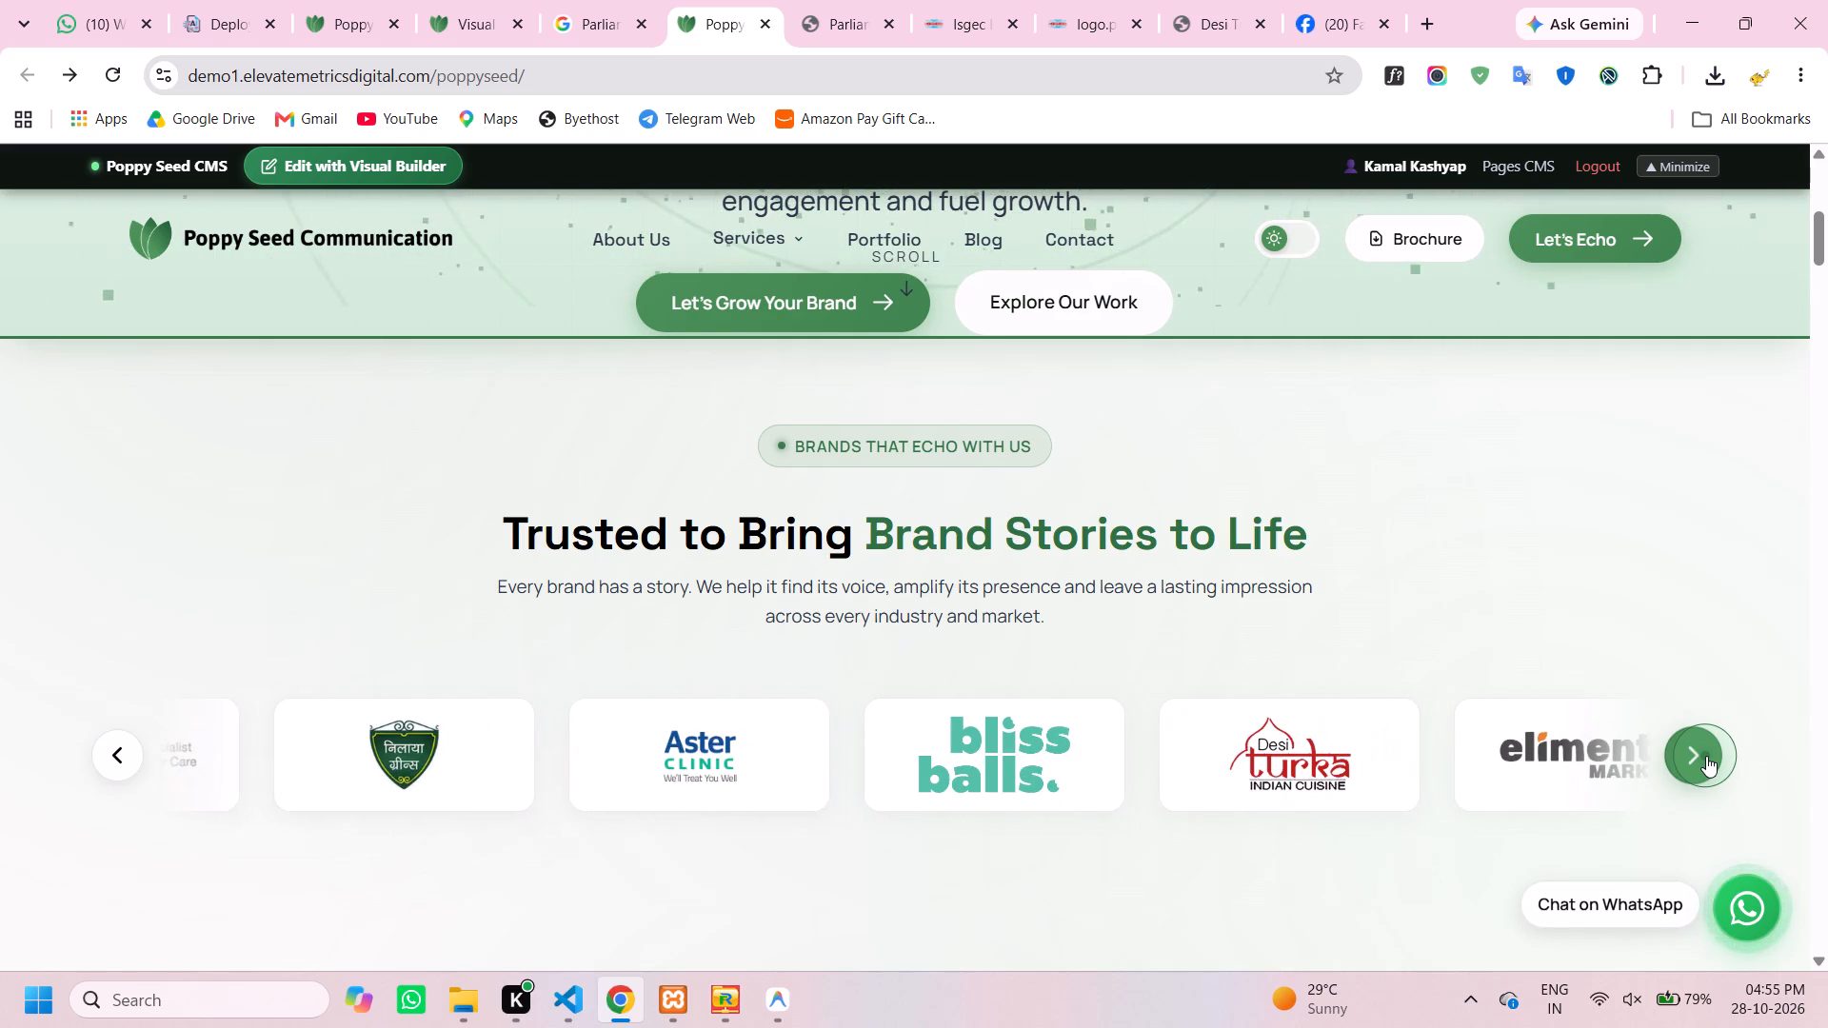
{"action": "left_click", "coordinate": [1706, 756]}
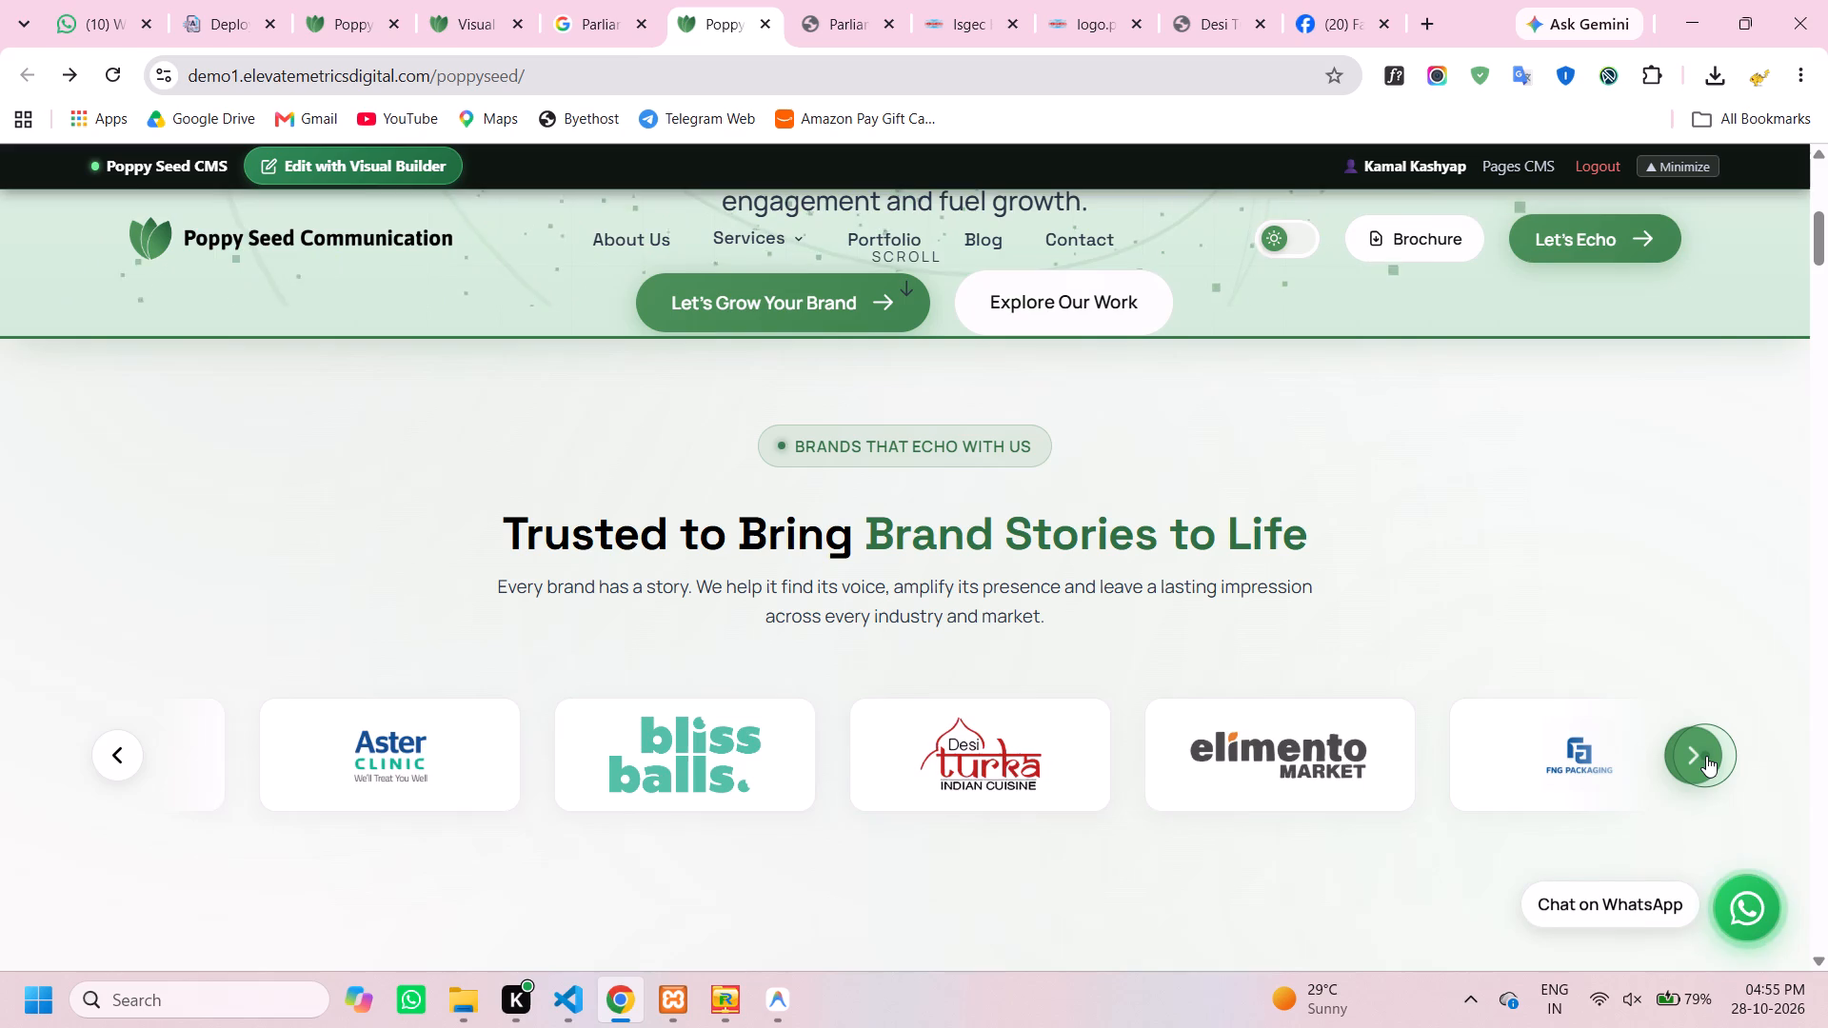
{"action": "left_click", "coordinate": [1706, 756]}
{"action": "left_click", "coordinate": [1706, 756]}
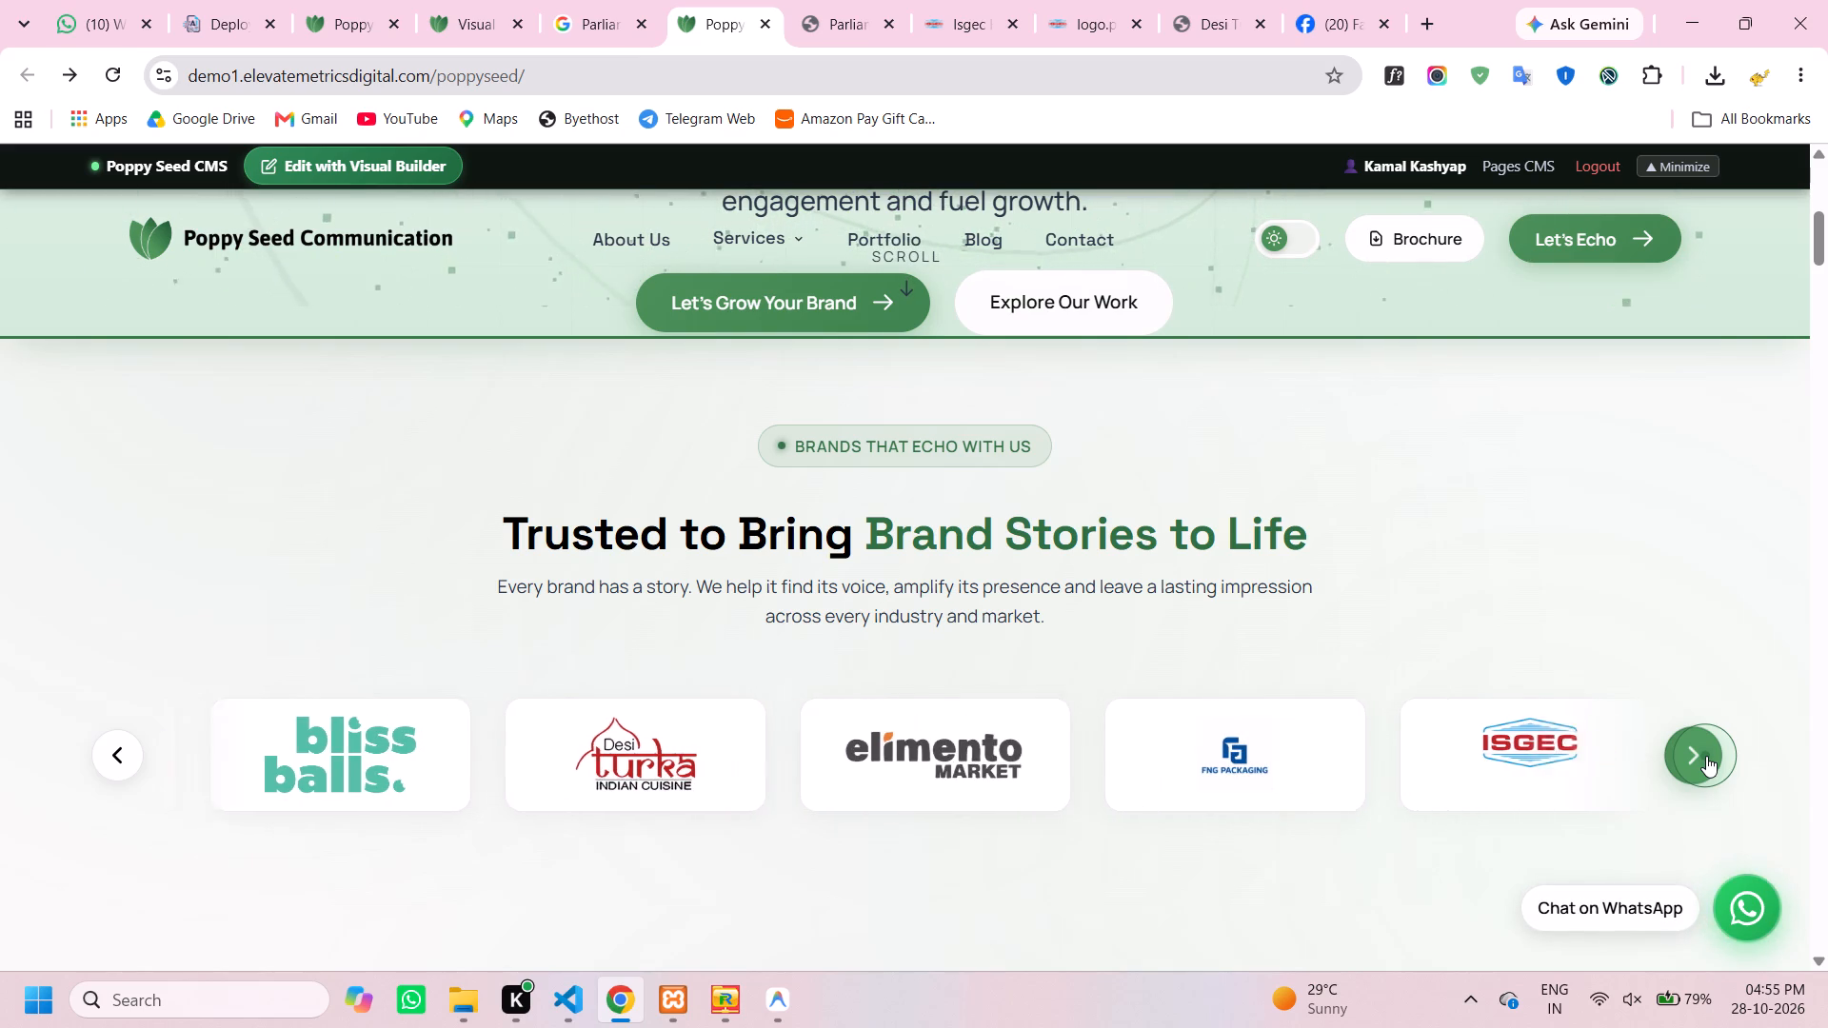
{"action": "left_click", "coordinate": [1706, 756]}
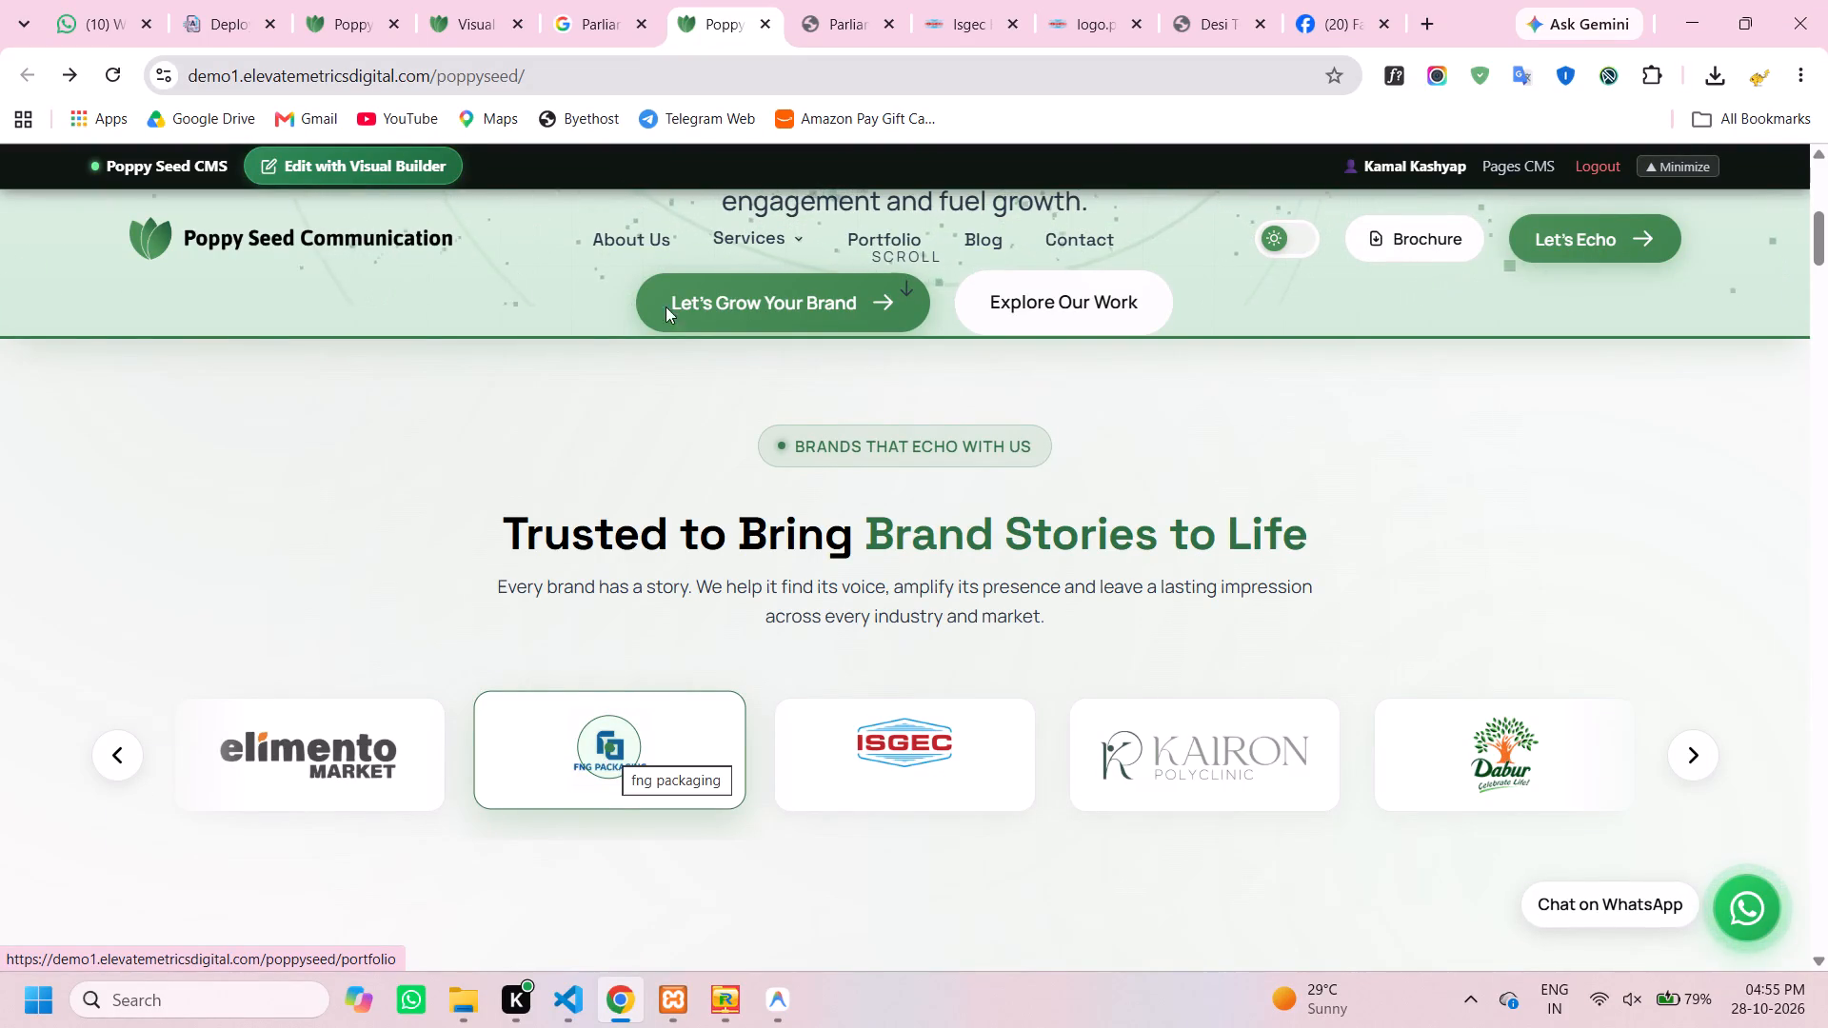
Search Google Images for "FNG packaging logo".
{"action": "left_click", "coordinate": [591, 7]}
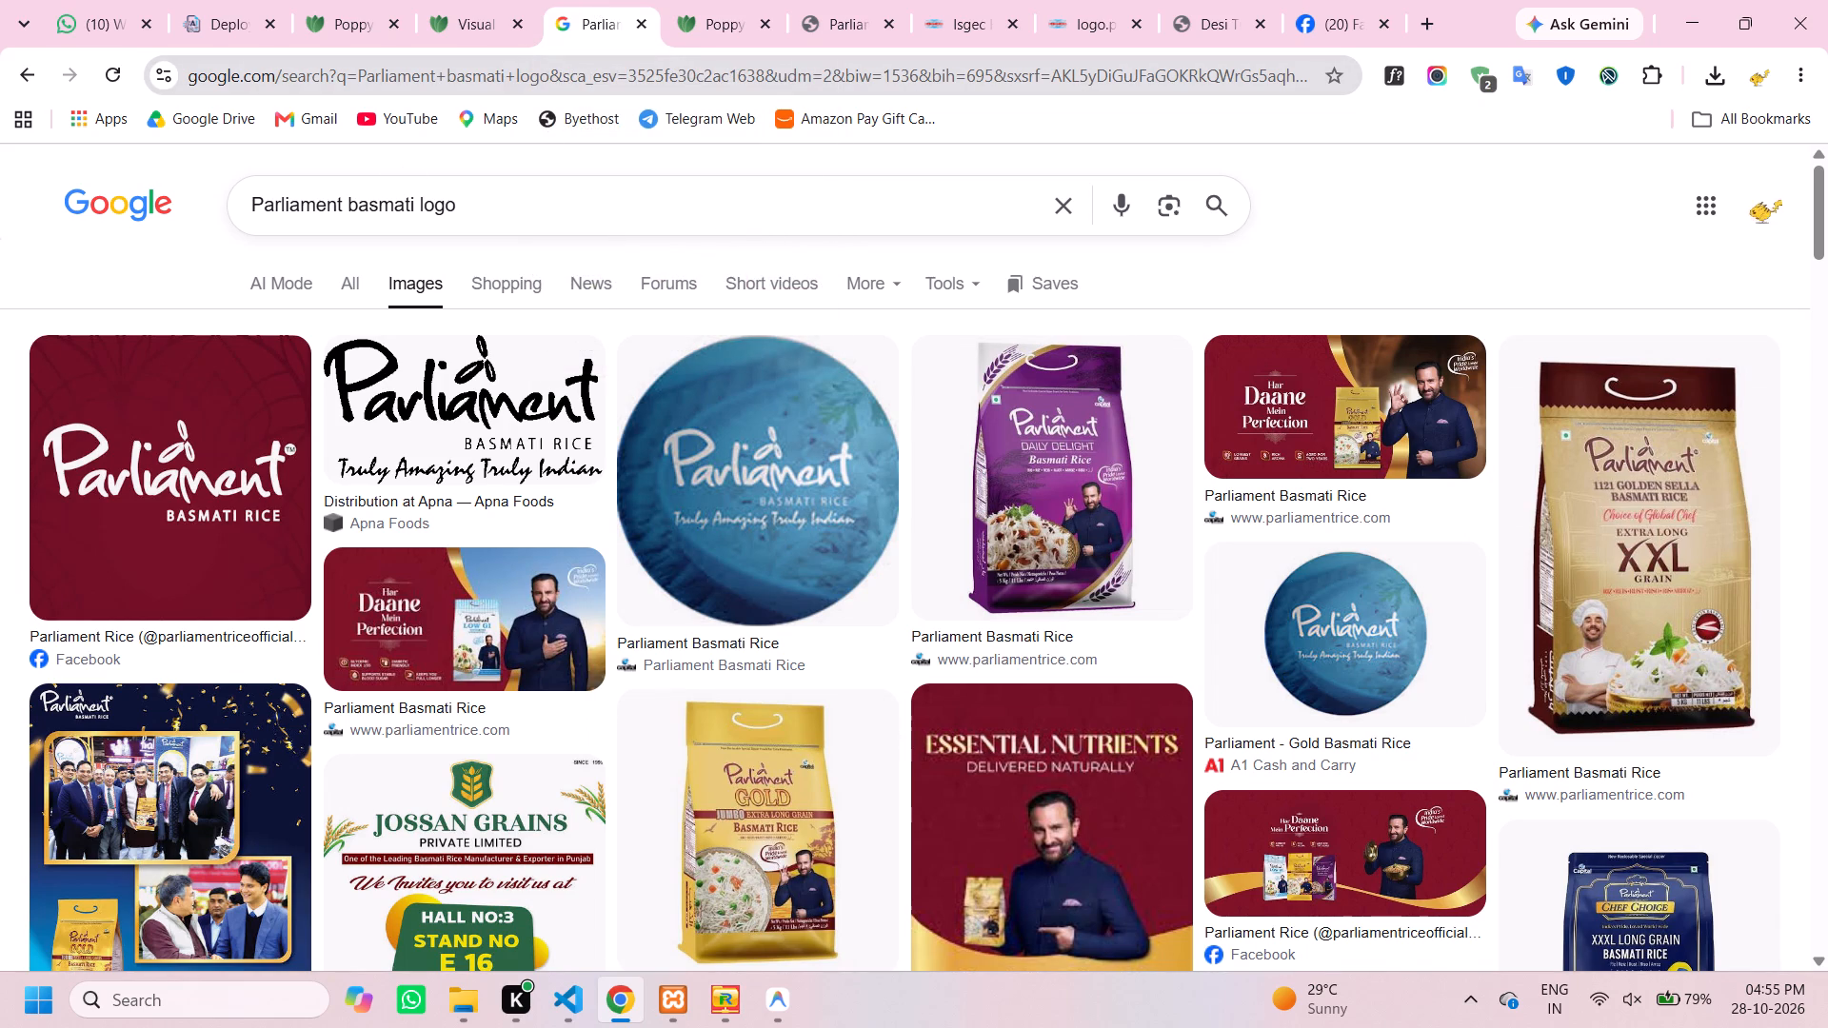
{"action": "left_click_drag", "start_coordinate": [413, 203], "coordinate": [140, 225]}
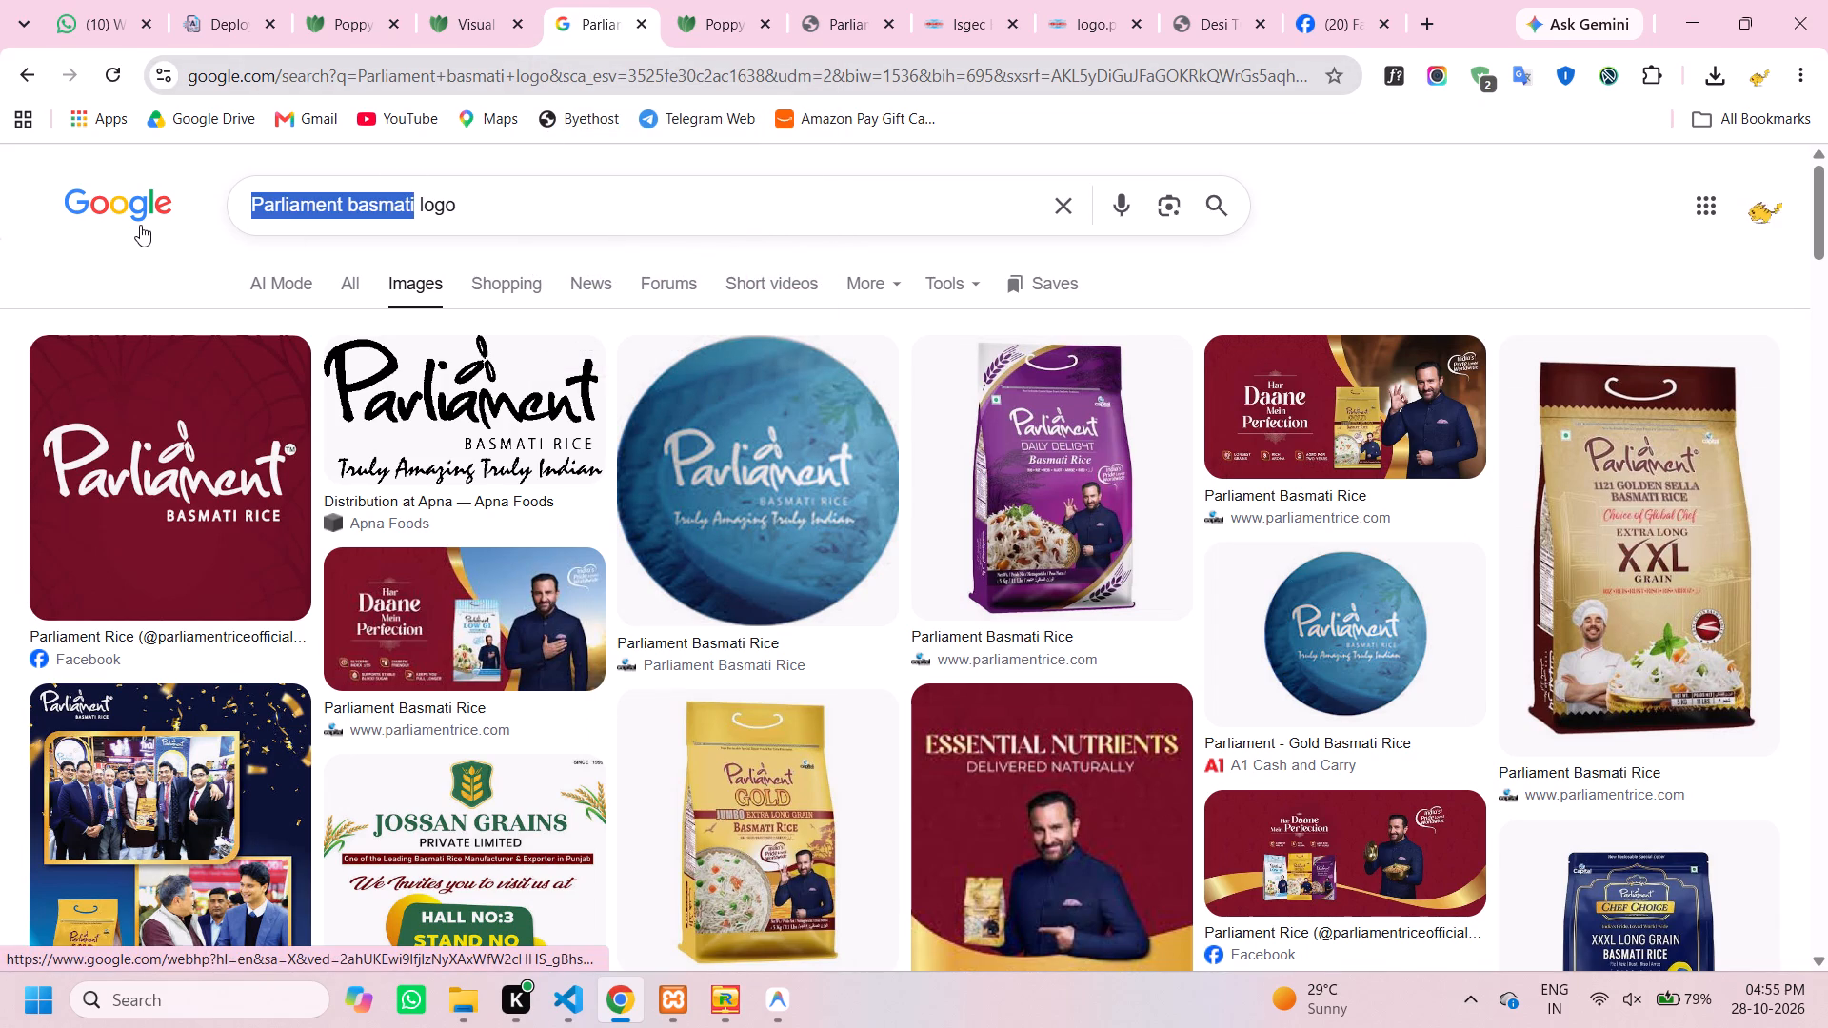
{"action": "type", "text": "FNG"}
{"action": "key", "text": "space"}
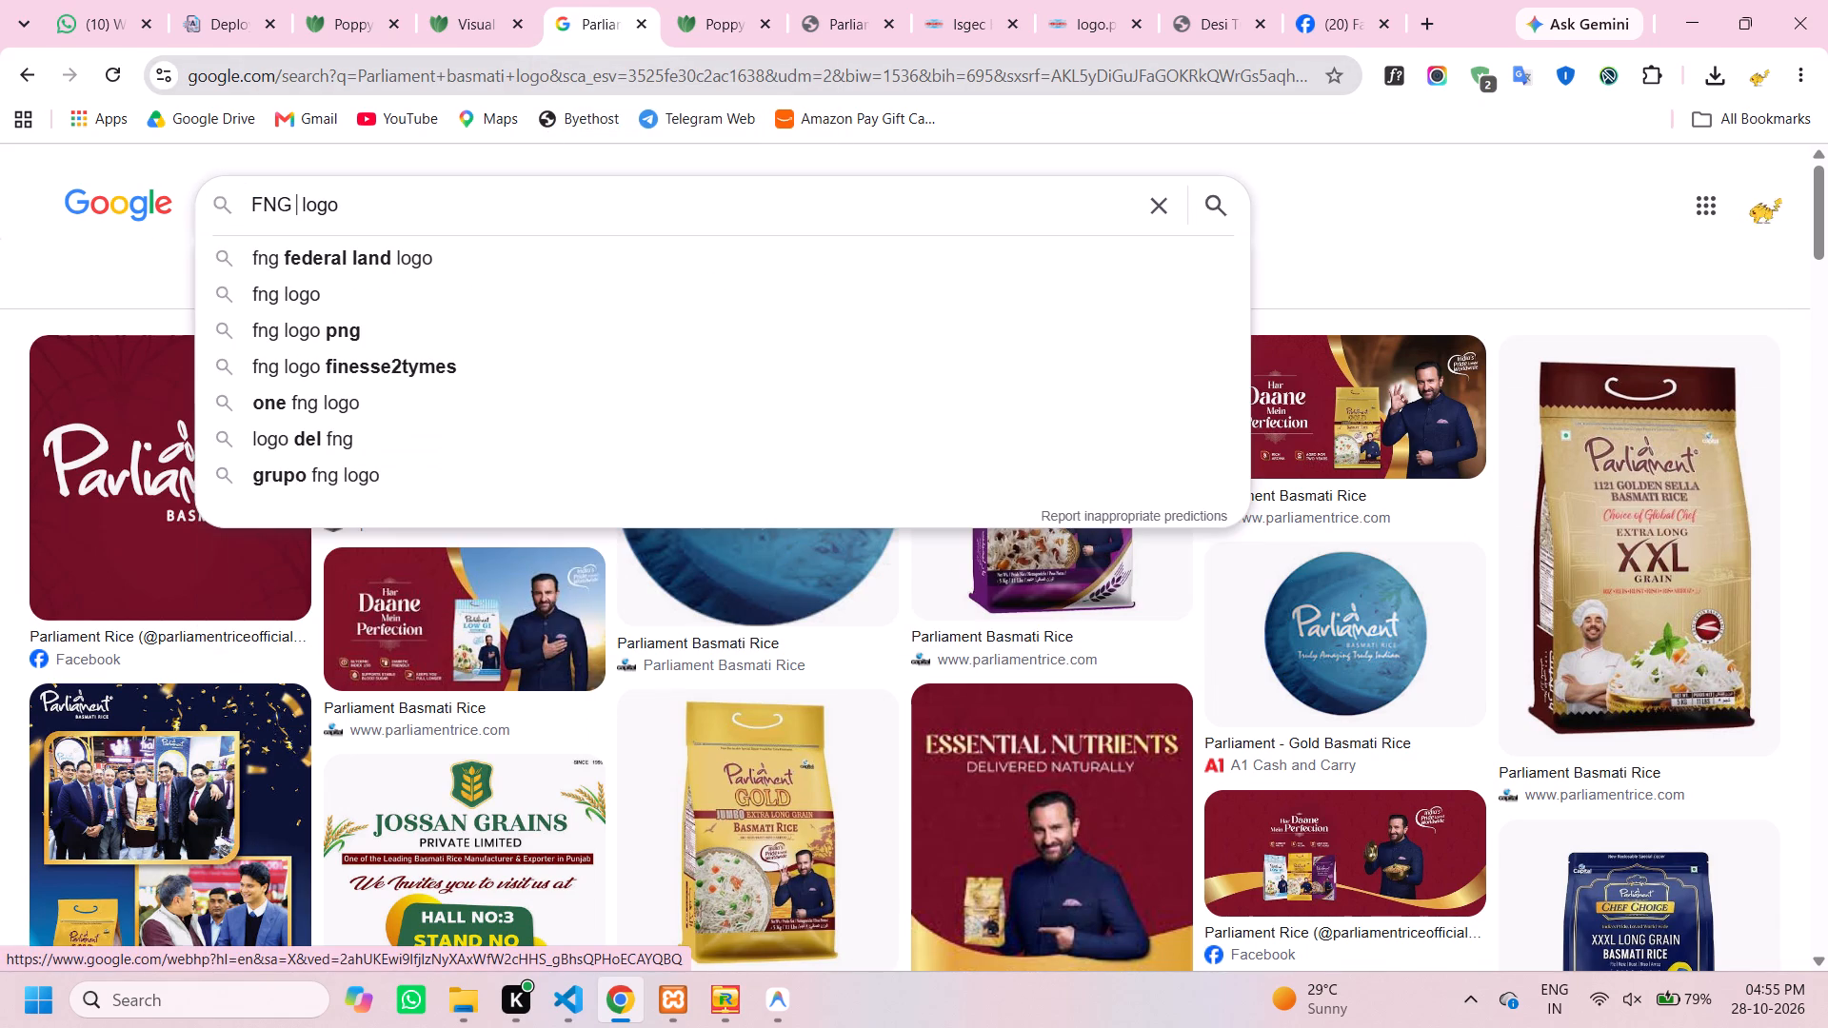
{"action": "type", "text": "packaging"}
{"action": "key", "text": "Return"}
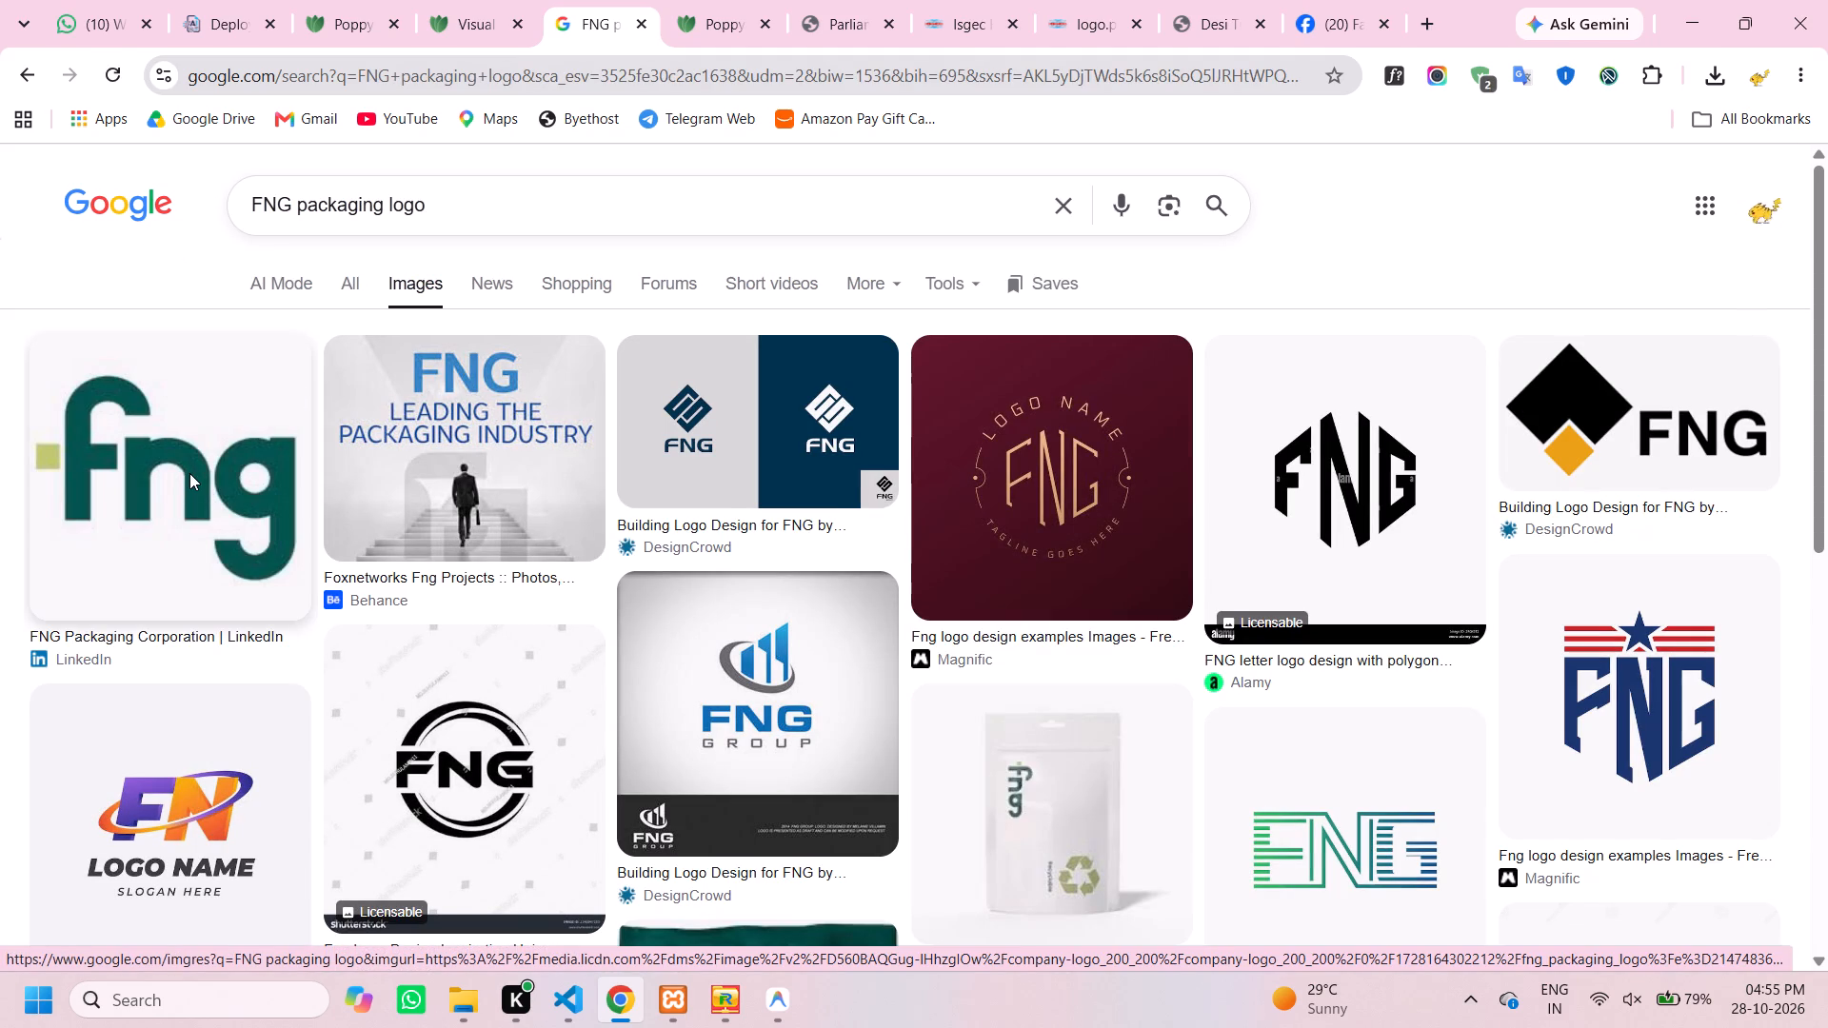
Look through the FNG packaging image results and preview the FNG Packaging Corporation logo from LinkedIn.
{"action": "scroll", "coordinate": [189, 473], "scroll_direction": "down", "scroll_amount": 5}
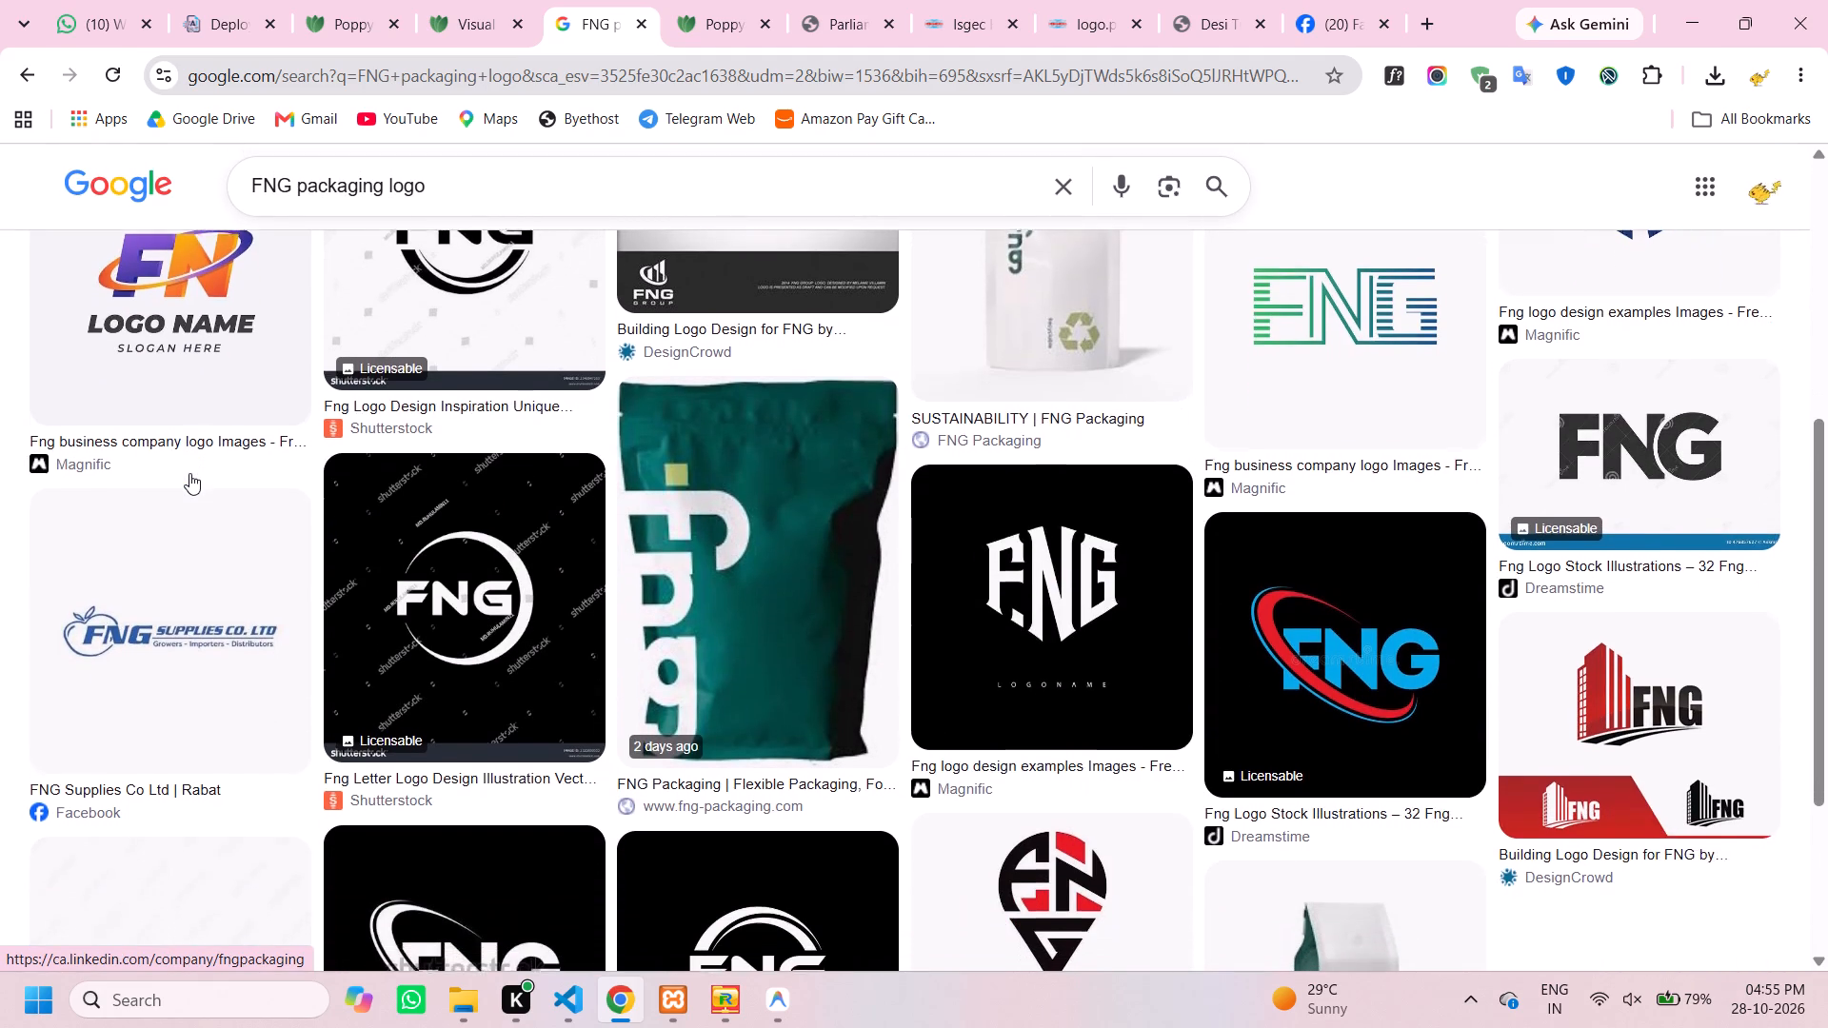
{"action": "scroll", "coordinate": [189, 473], "scroll_direction": "down", "scroll_amount": 4}
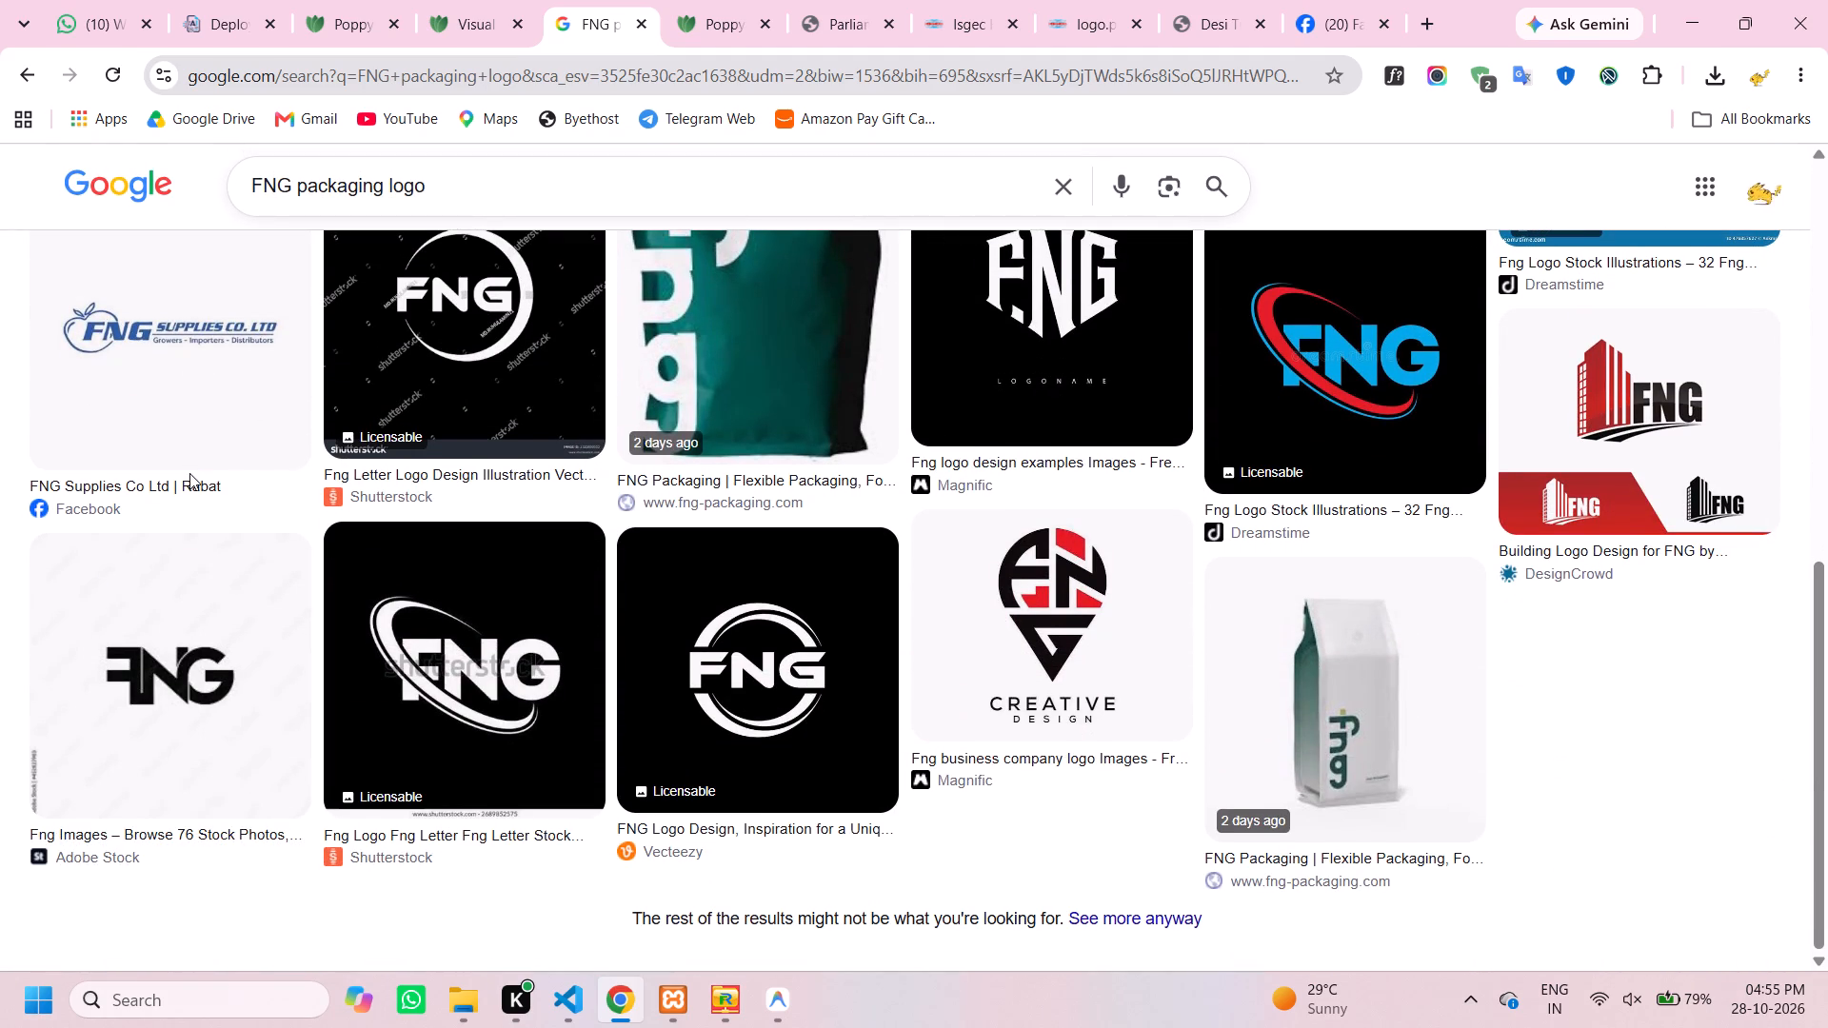
{"action": "scroll", "coordinate": [189, 473], "scroll_direction": "up", "scroll_amount": 7}
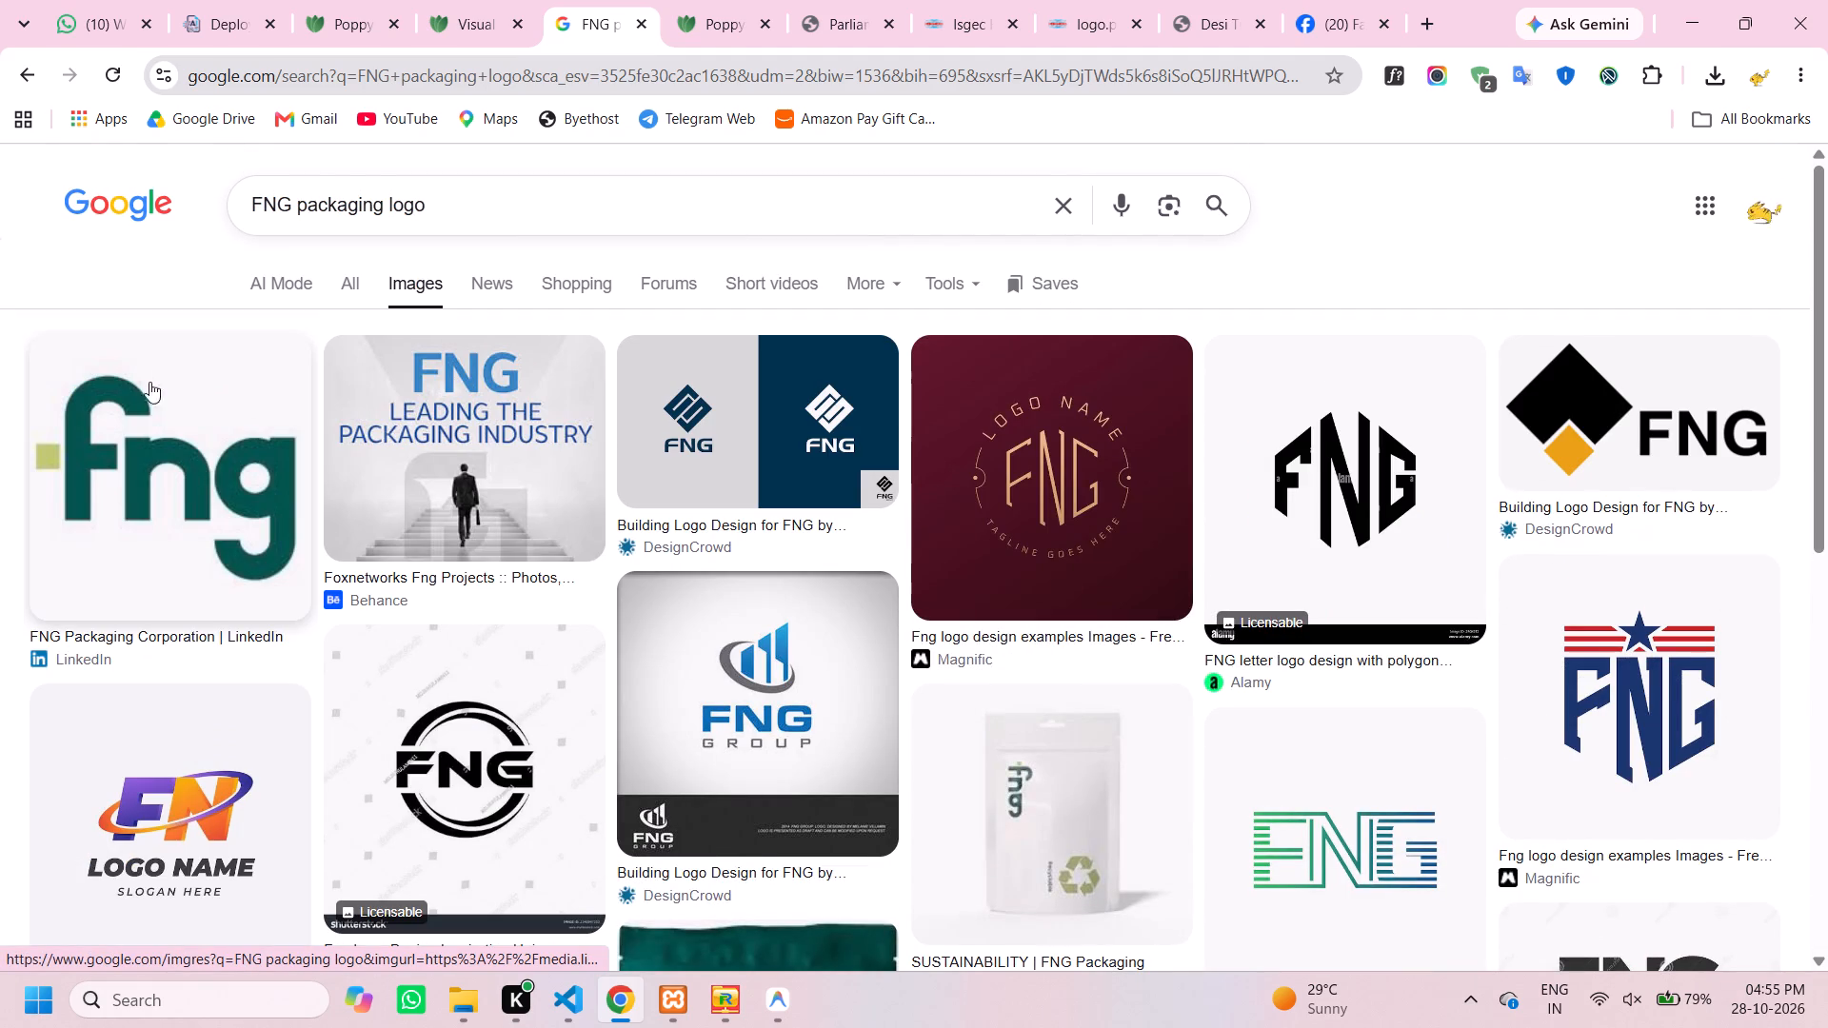
{"action": "left_click", "coordinate": [163, 456]}
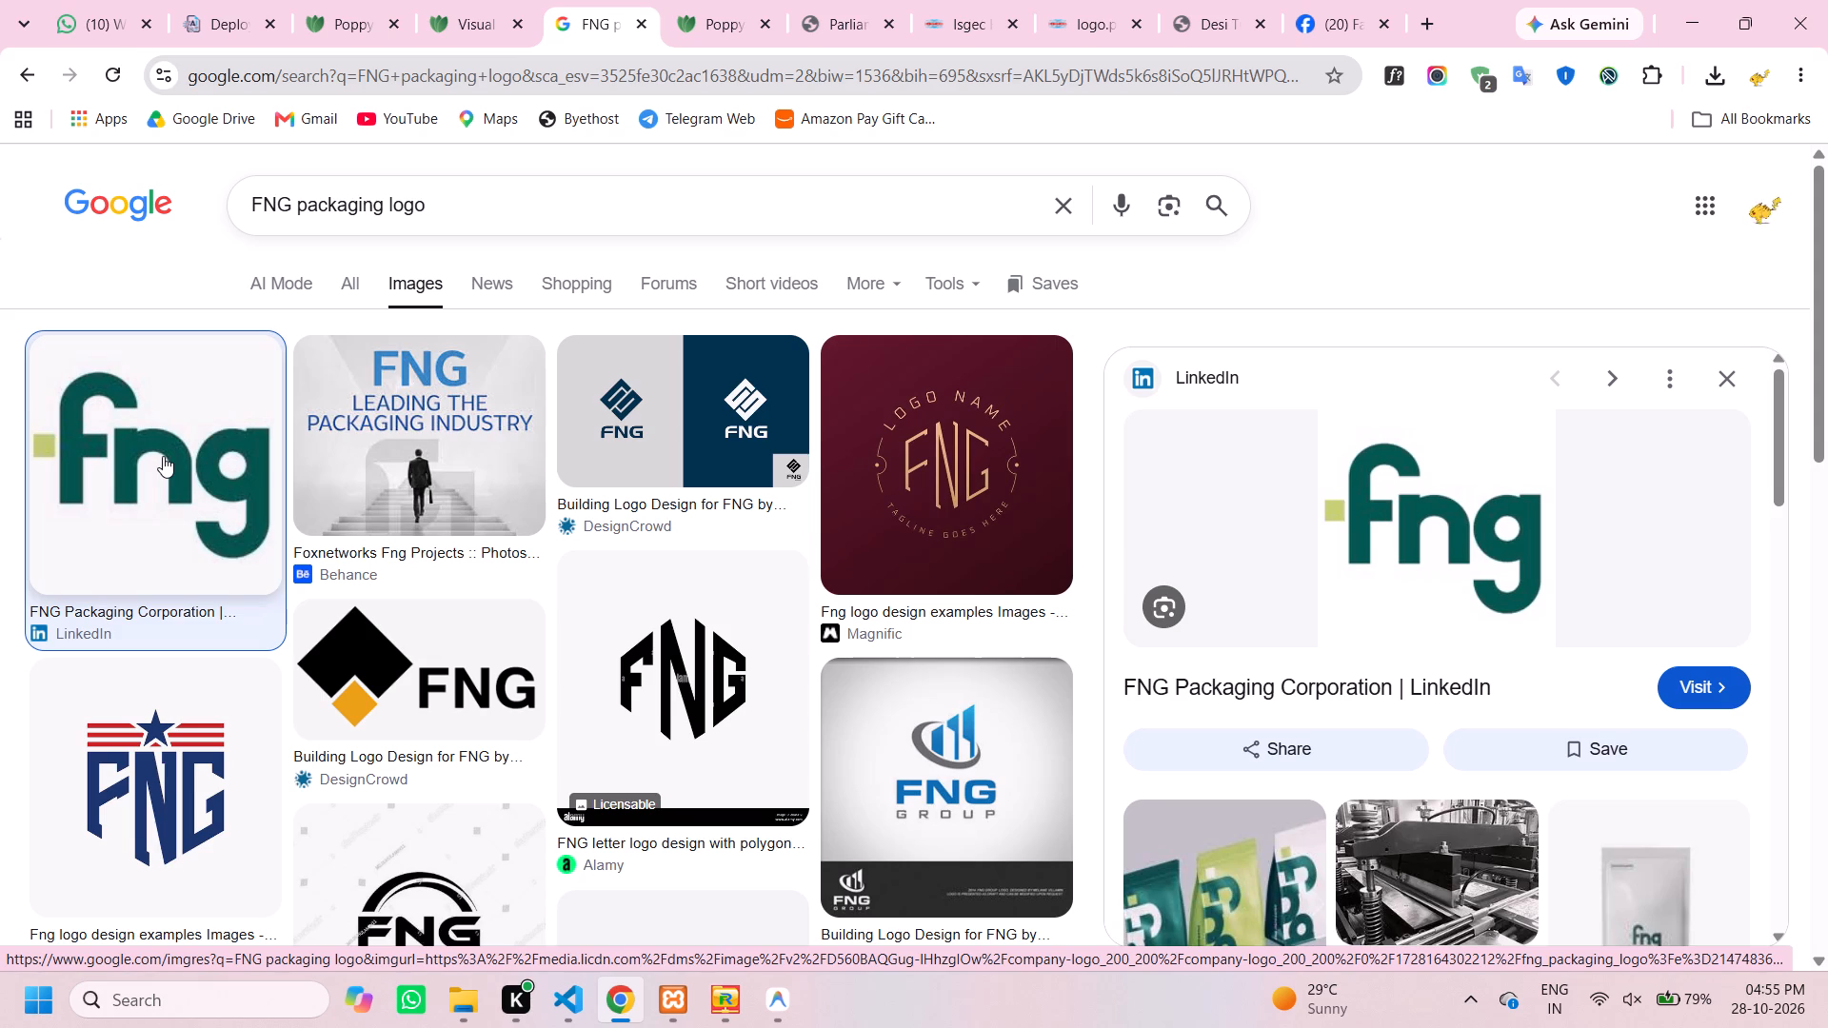
Compare the previewed FNG logo with the brand logos in the live home page slider, and close the FNG search.
{"action": "left_click", "coordinate": [453, 15]}
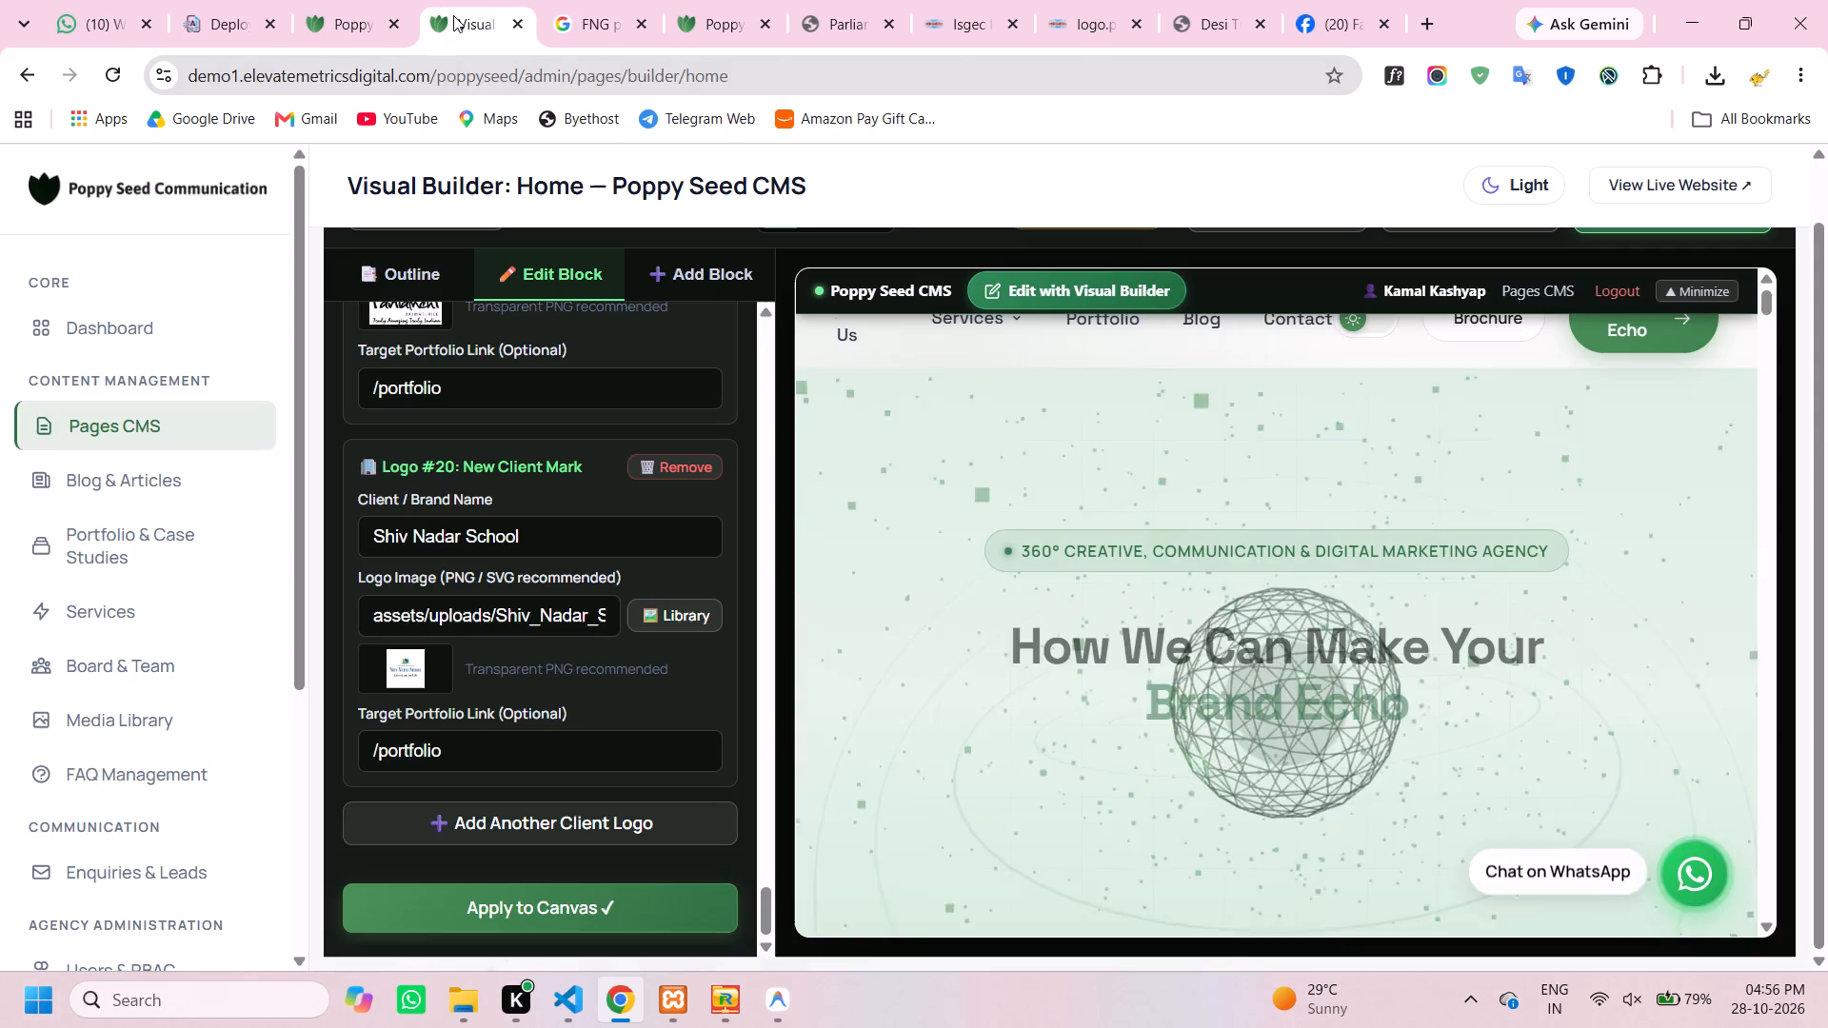
{"action": "left_click", "coordinate": [675, 2]}
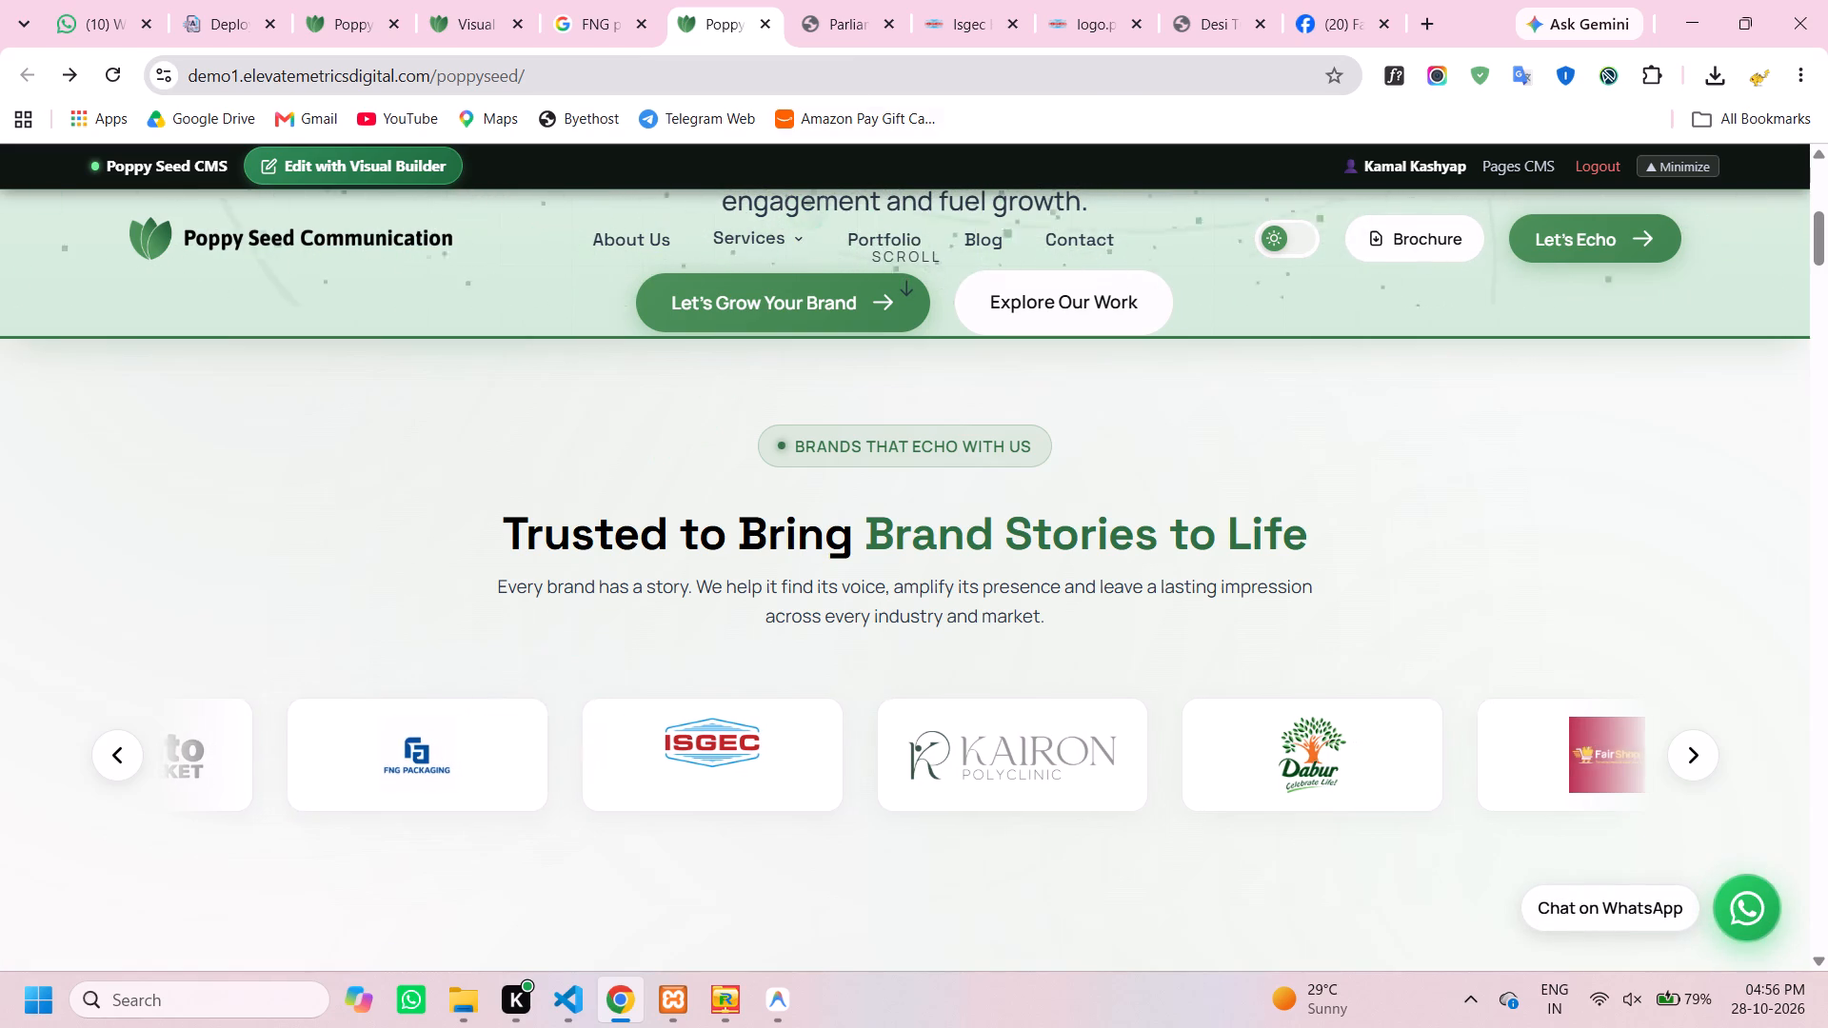
{"action": "left_click", "coordinate": [581, 8]}
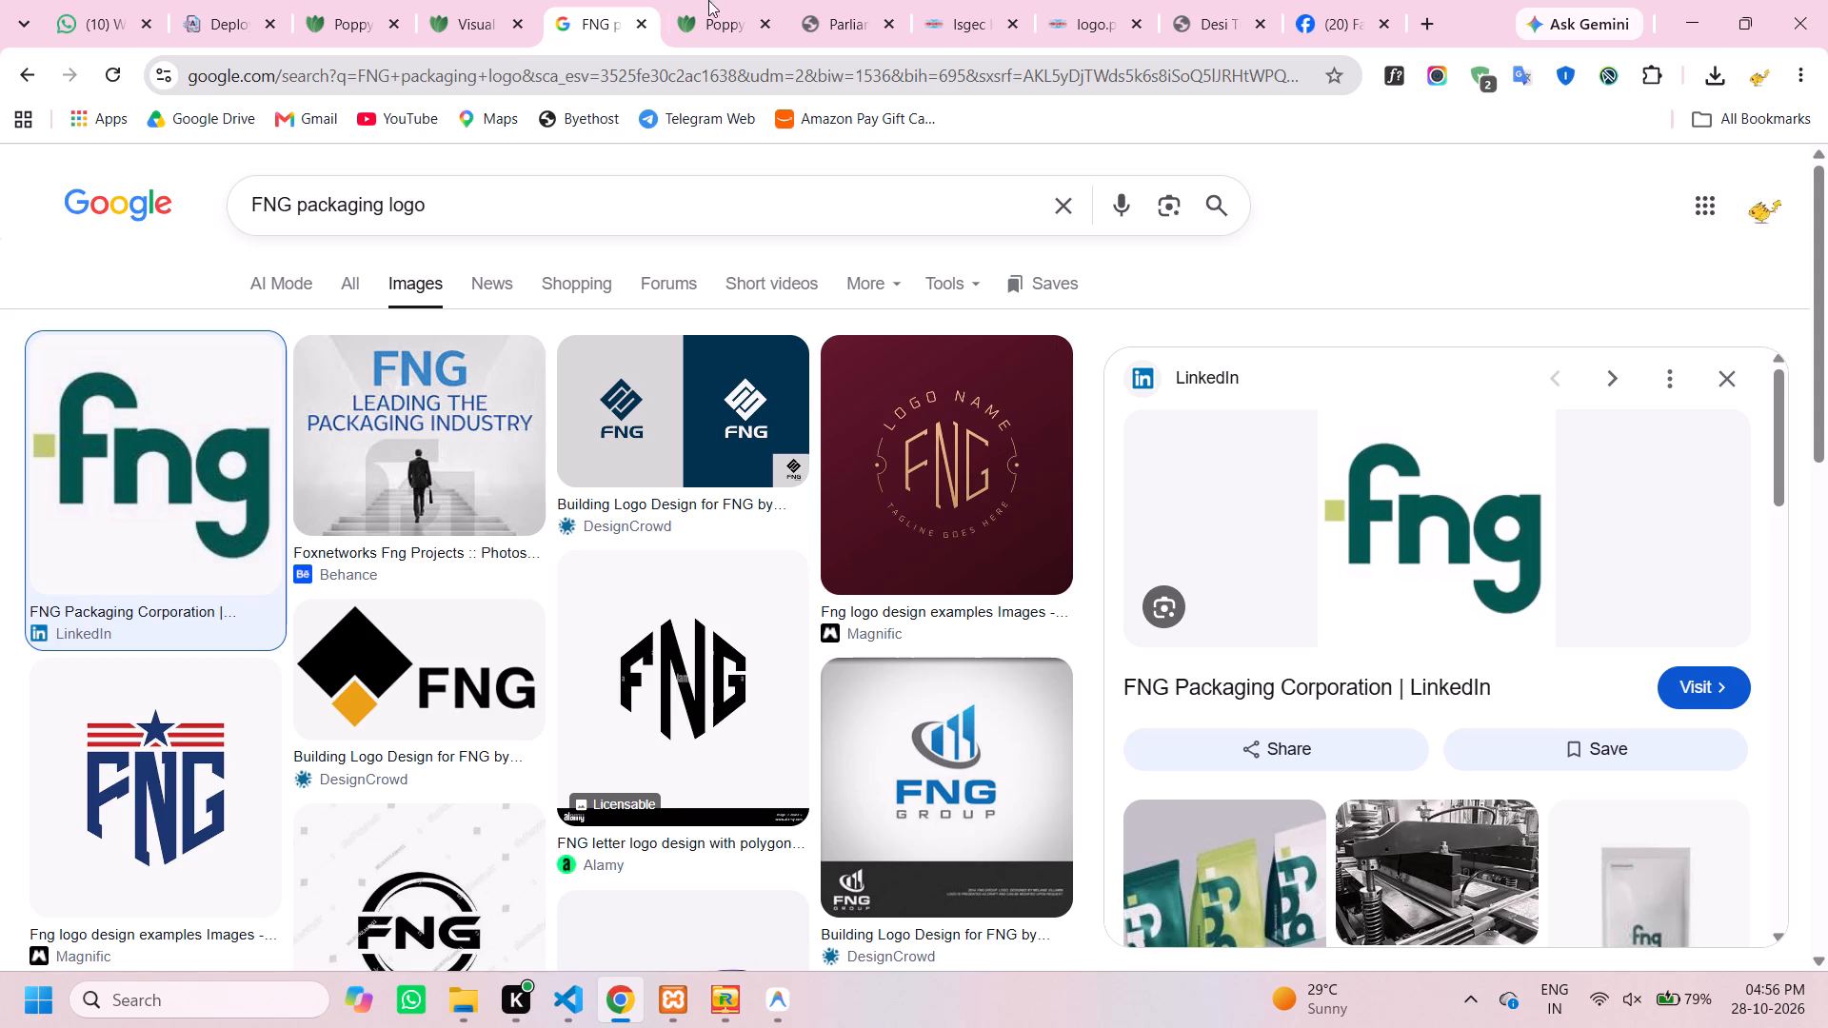
{"action": "left_click", "coordinate": [480, 6]}
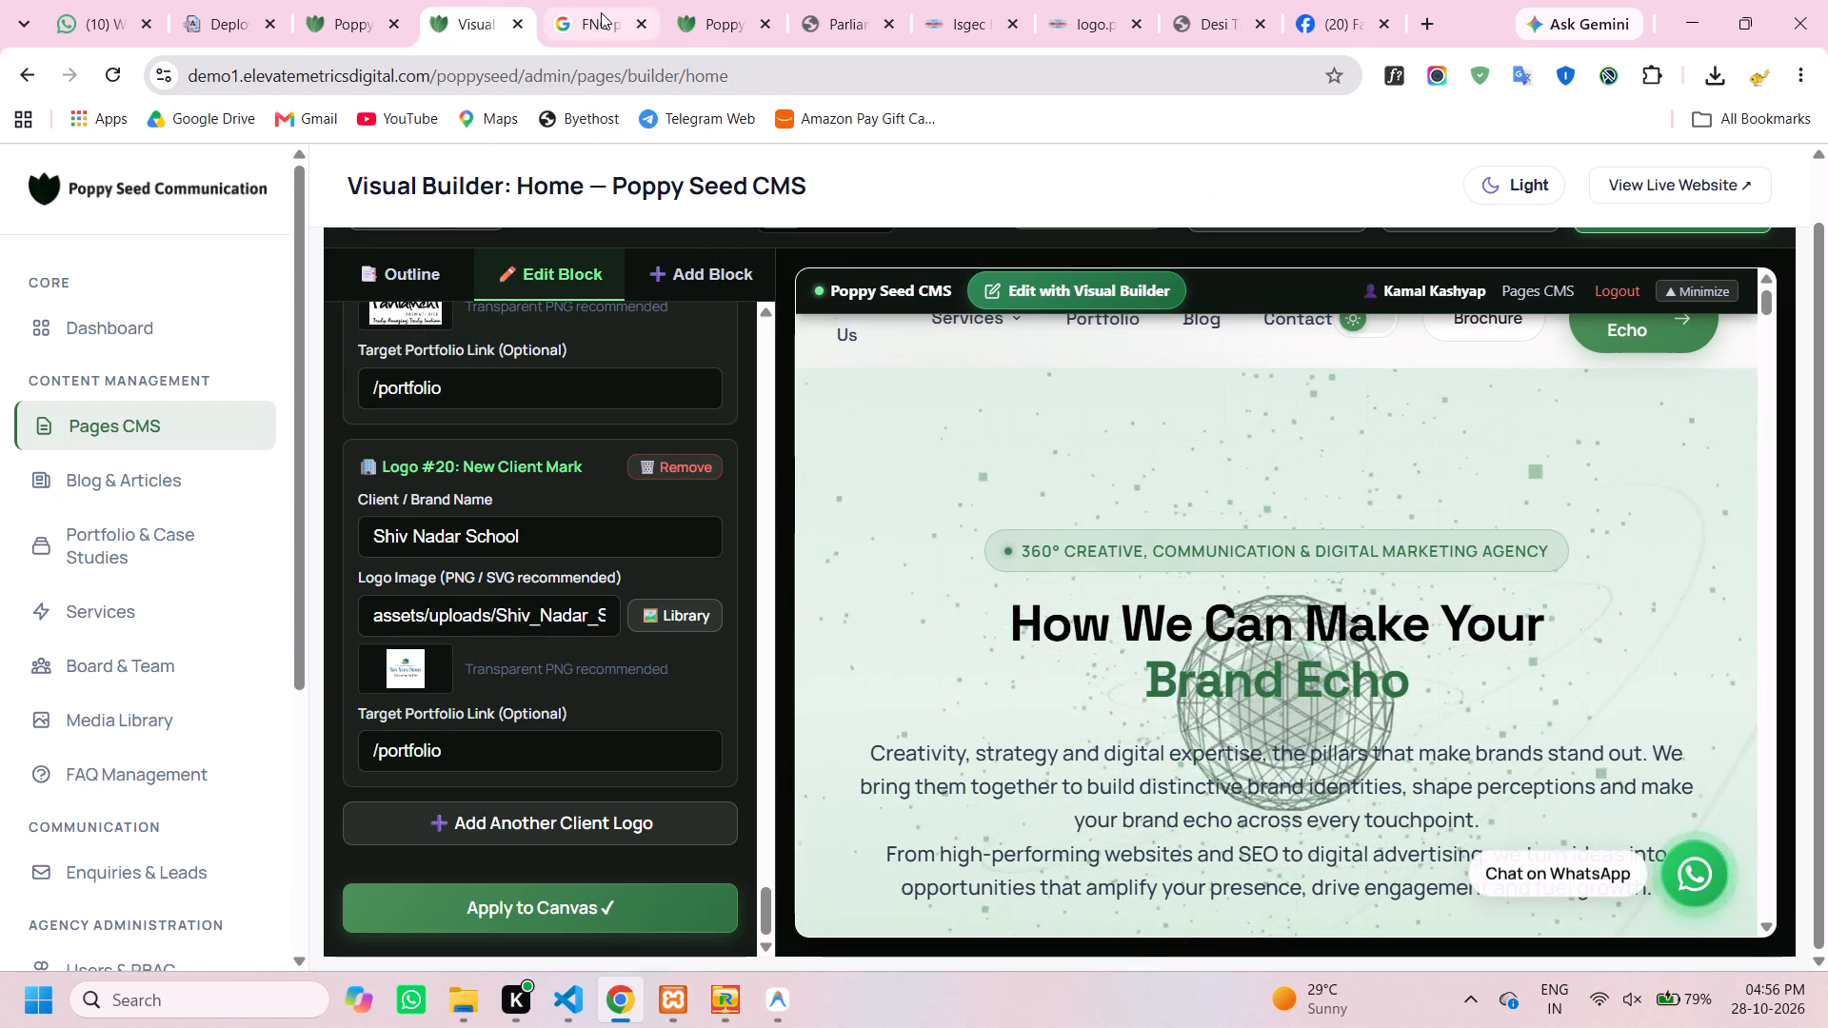
{"action": "left_click", "coordinate": [601, 12]}
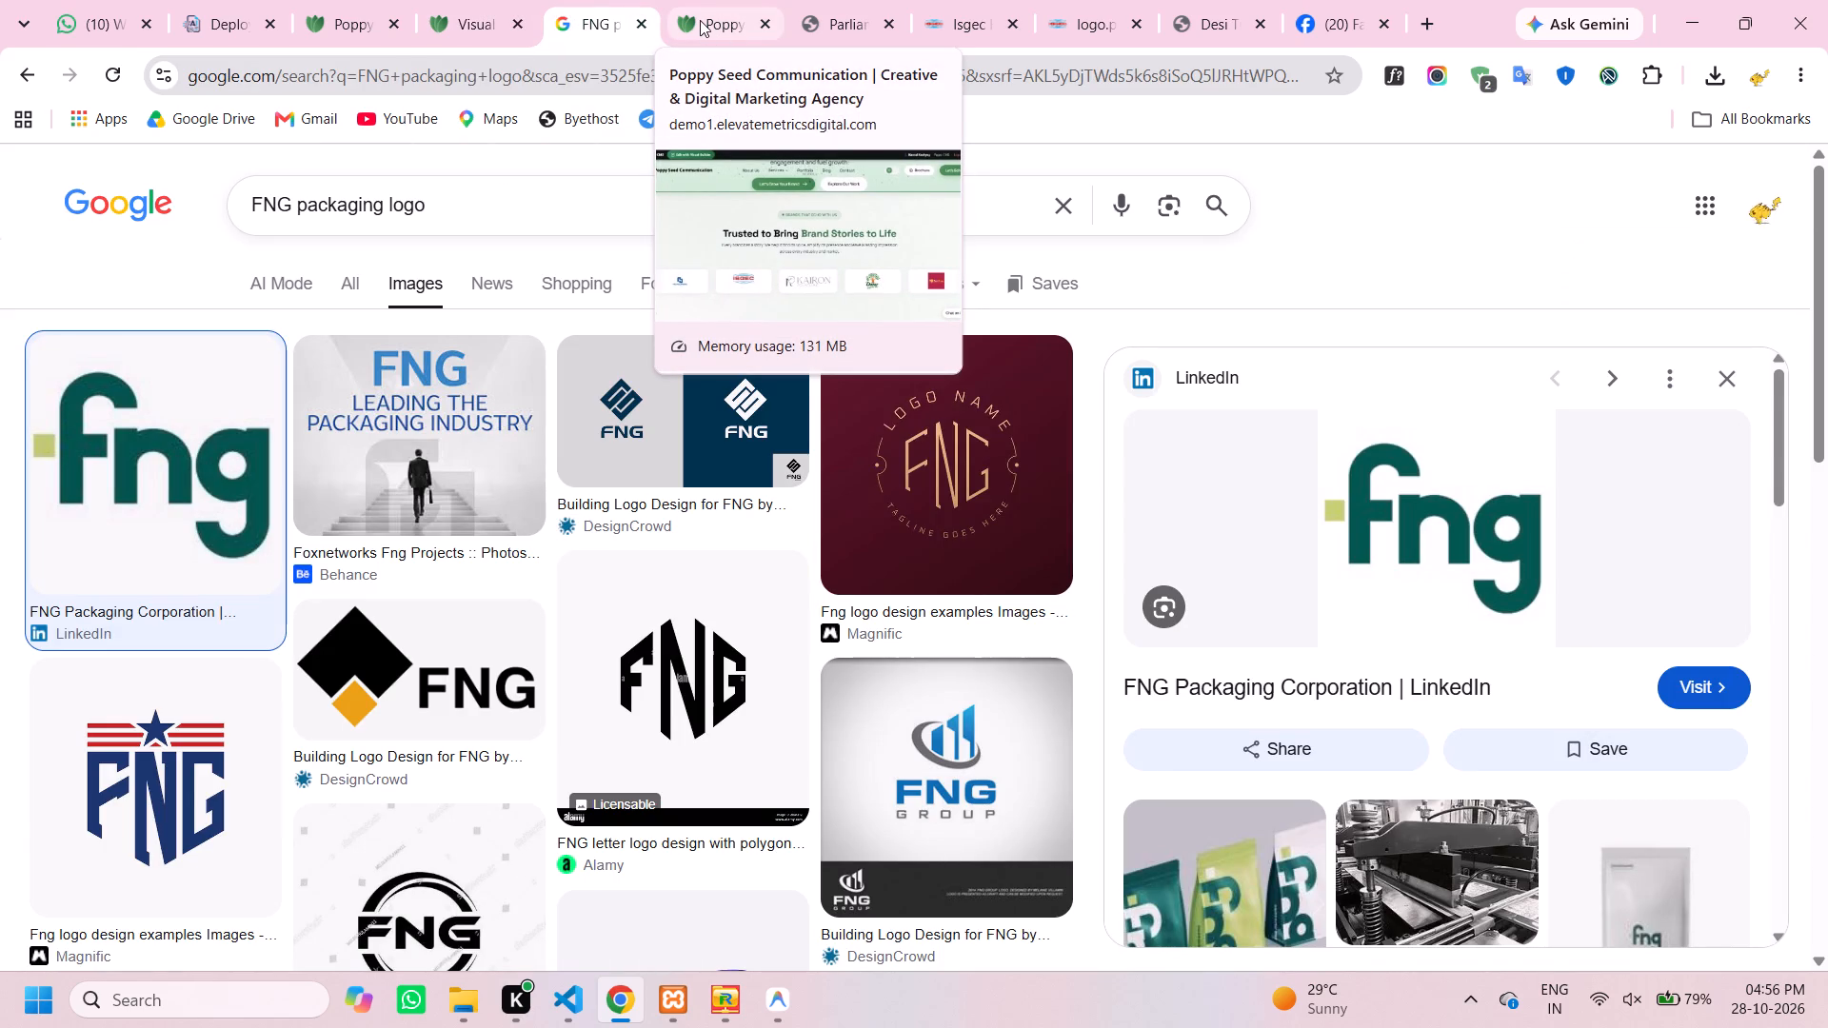
{"action": "left_click", "coordinate": [700, 20]}
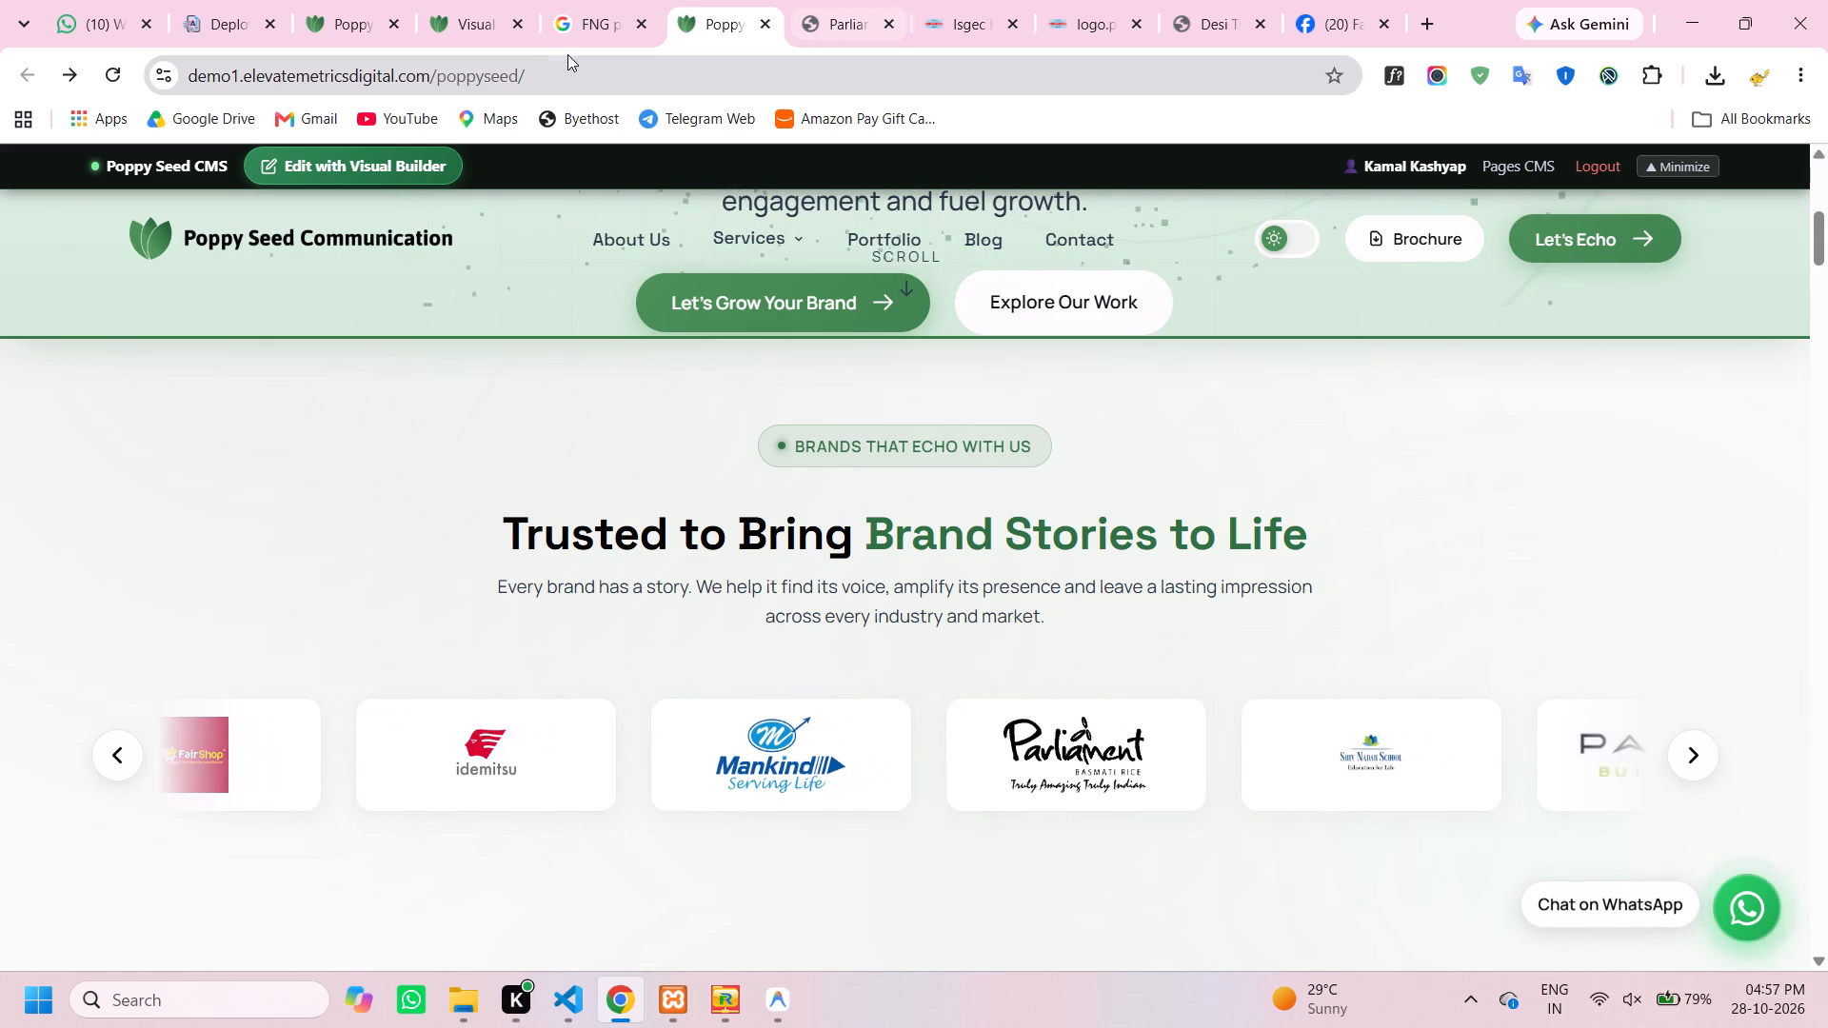
{"action": "left_click", "coordinate": [575, 14]}
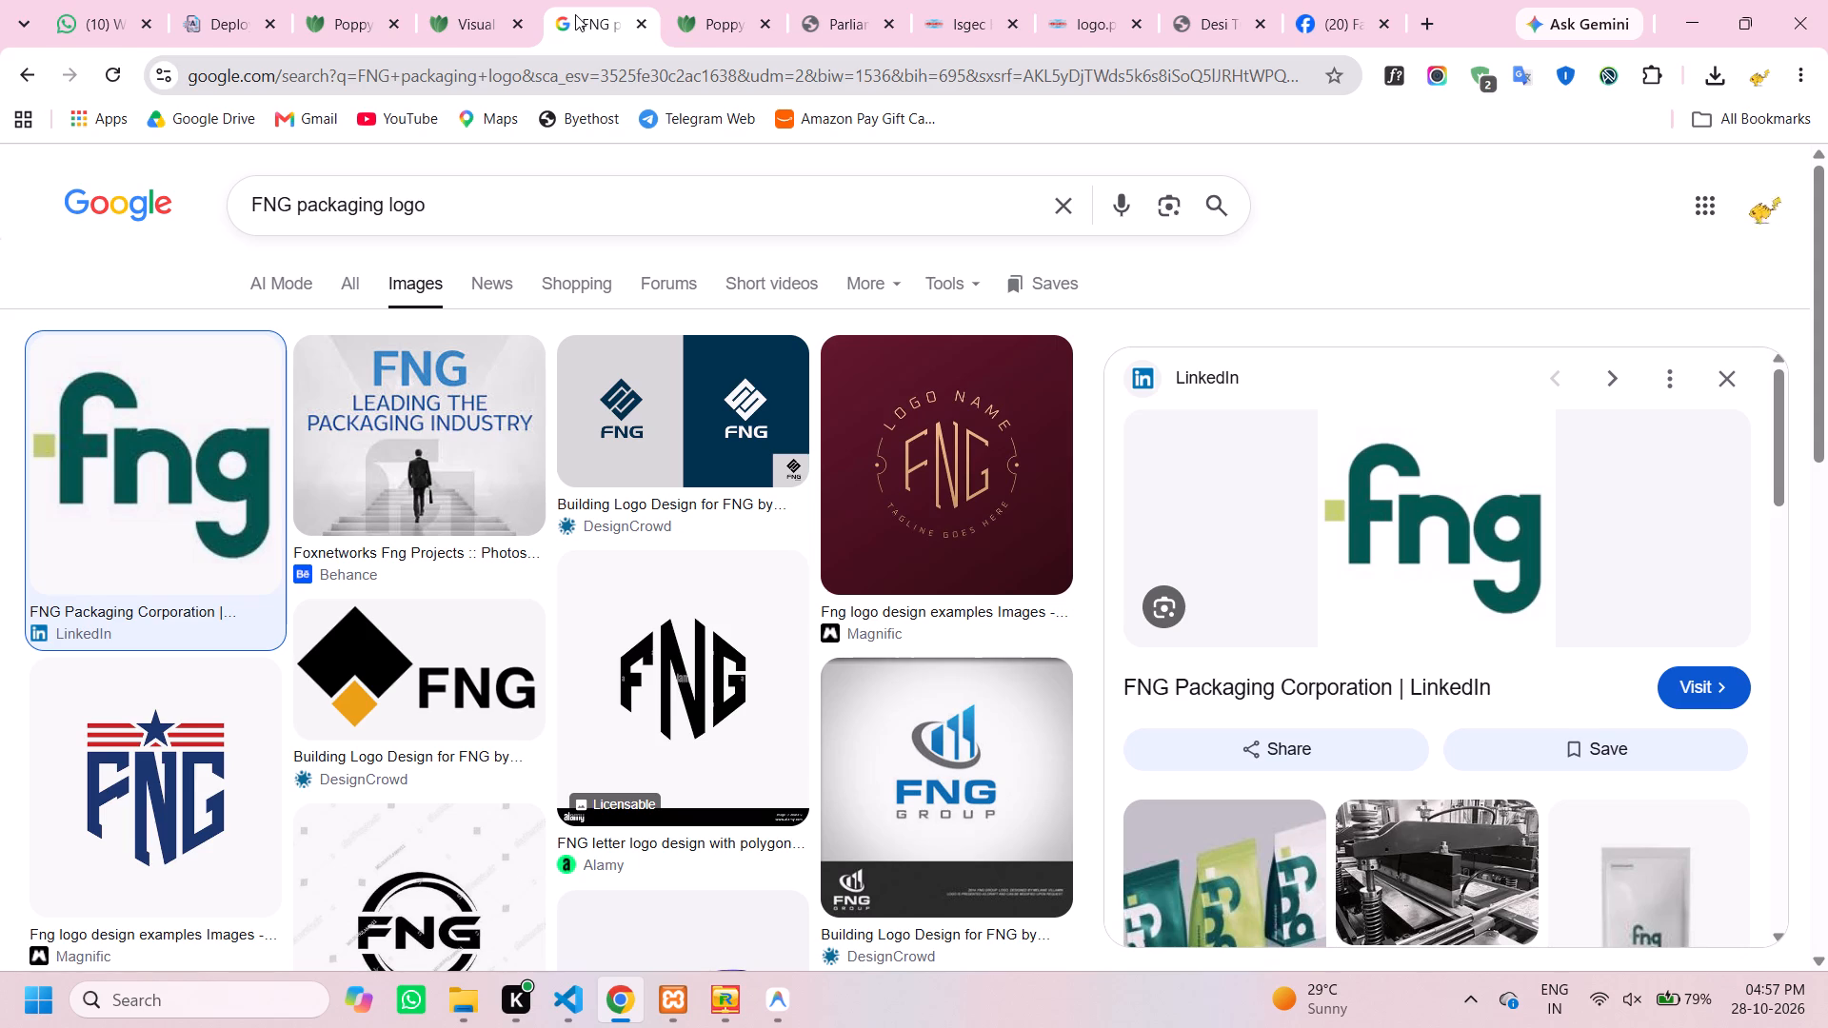
{"action": "left_click", "coordinate": [482, 0]}
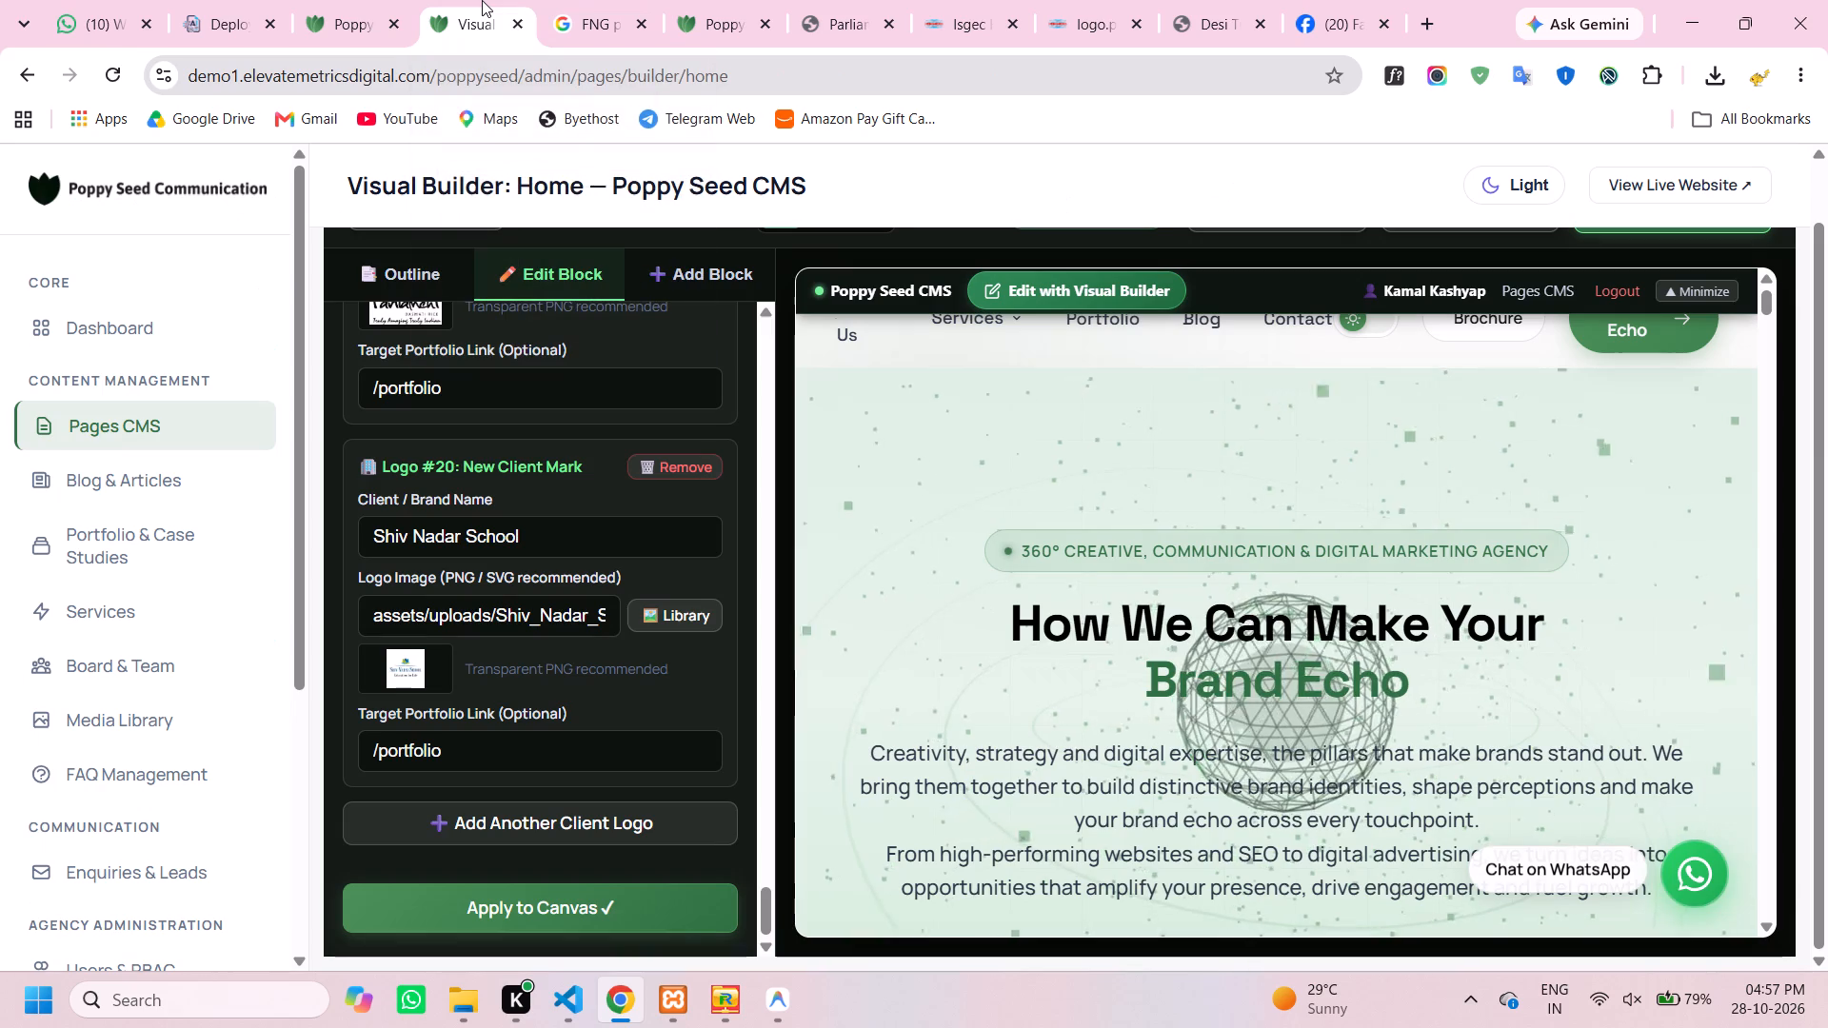
{"action": "left_click", "coordinate": [586, 29]}
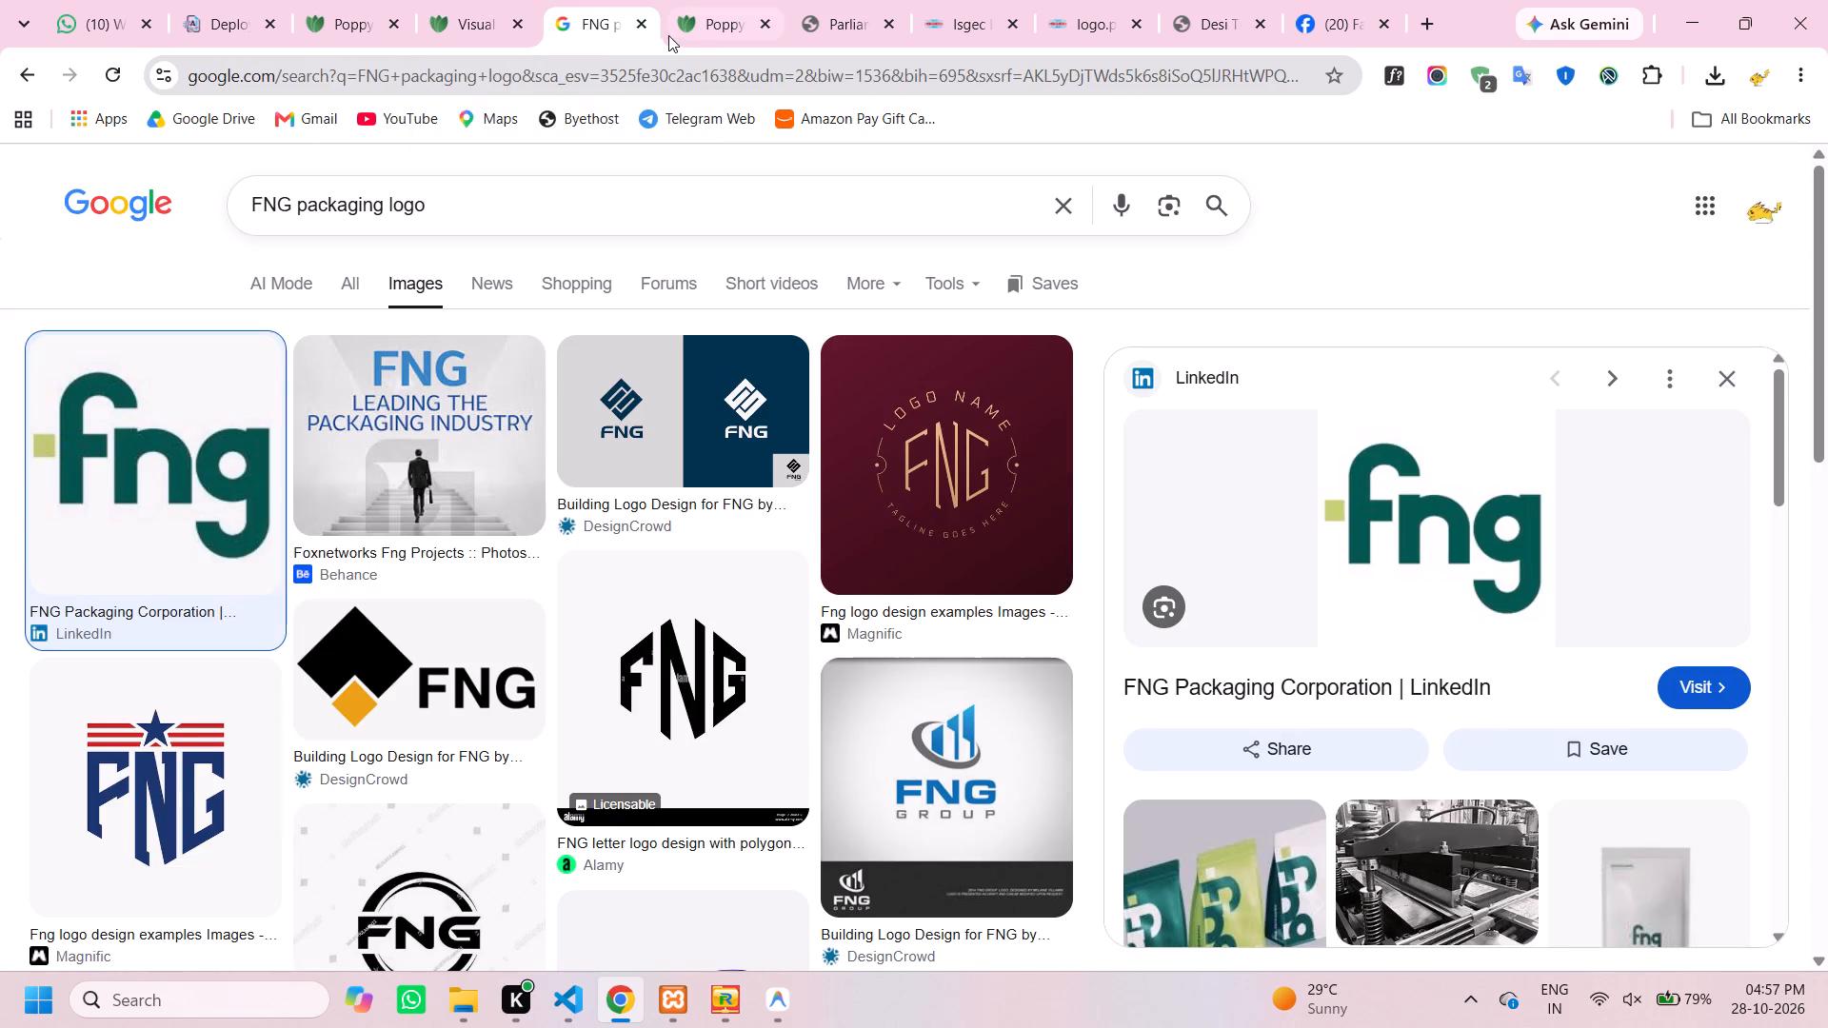
{"action": "left_click", "coordinate": [644, 20]}
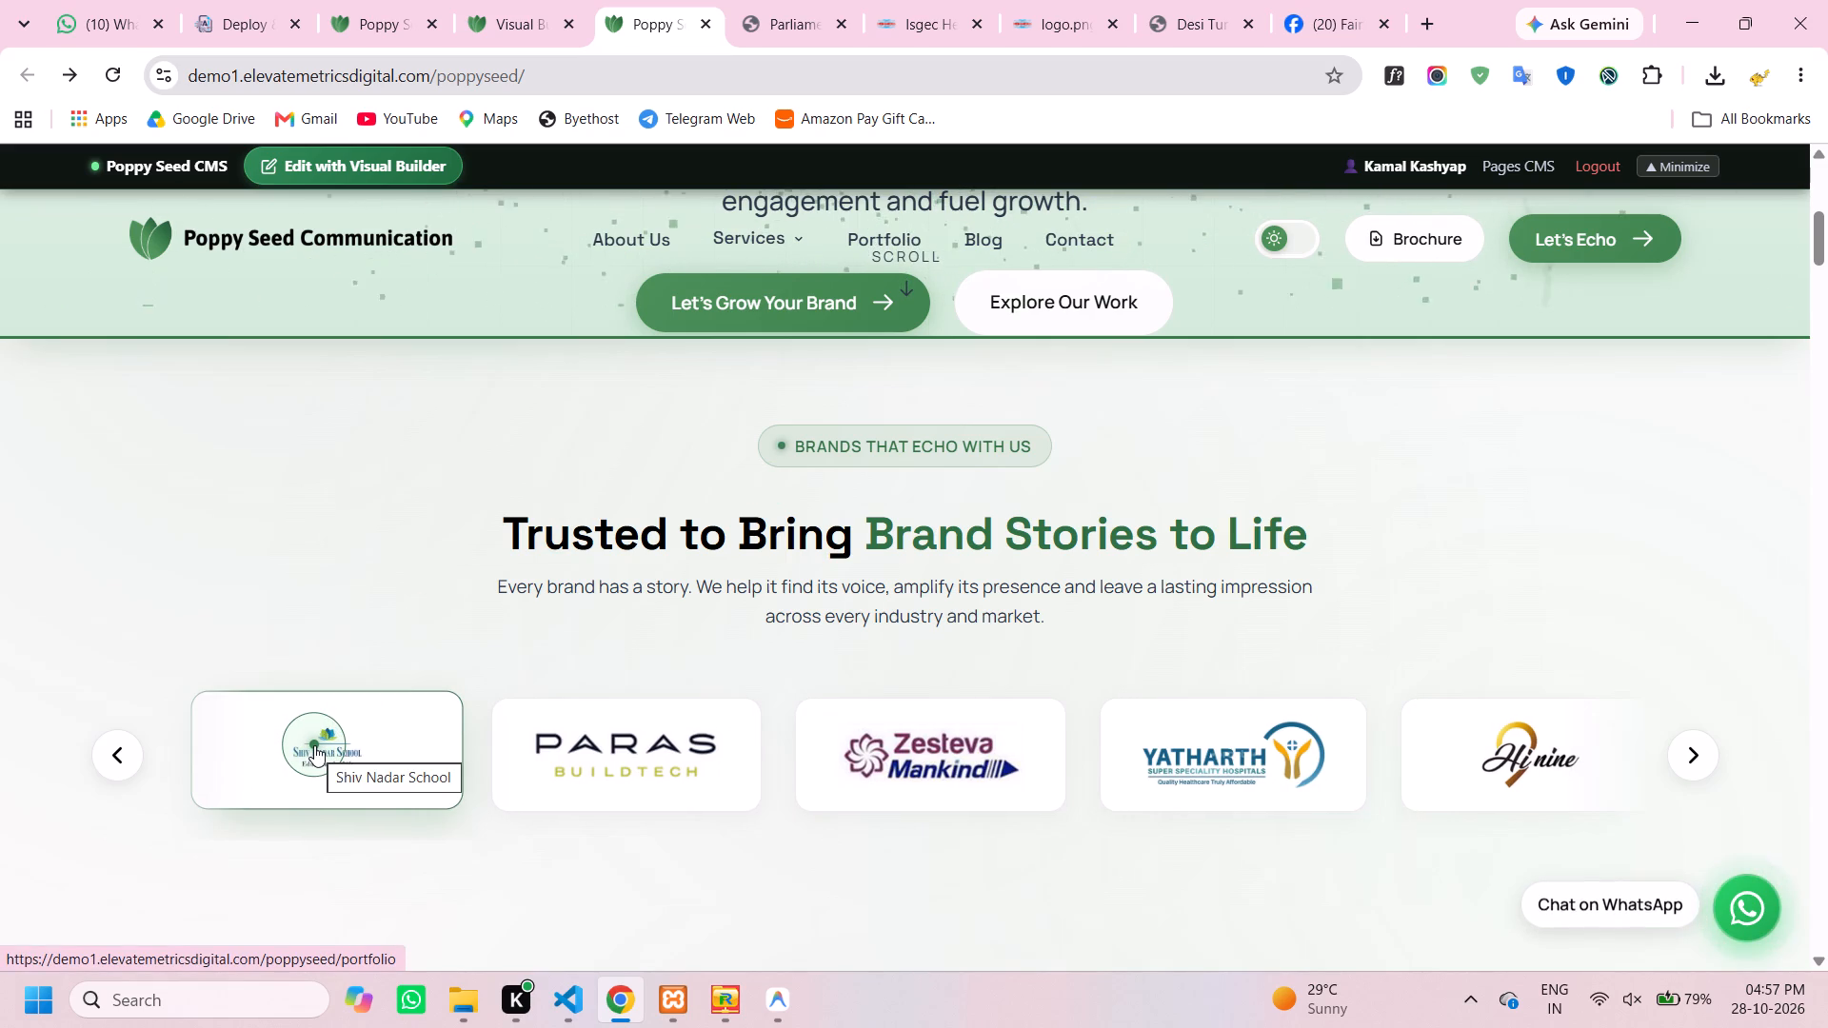
Close the leftover tabs holding the Parliament logo, the ISGEC website, the ISGEC logo image and the Desi page.
{"action": "left_click", "coordinate": [777, 6]}
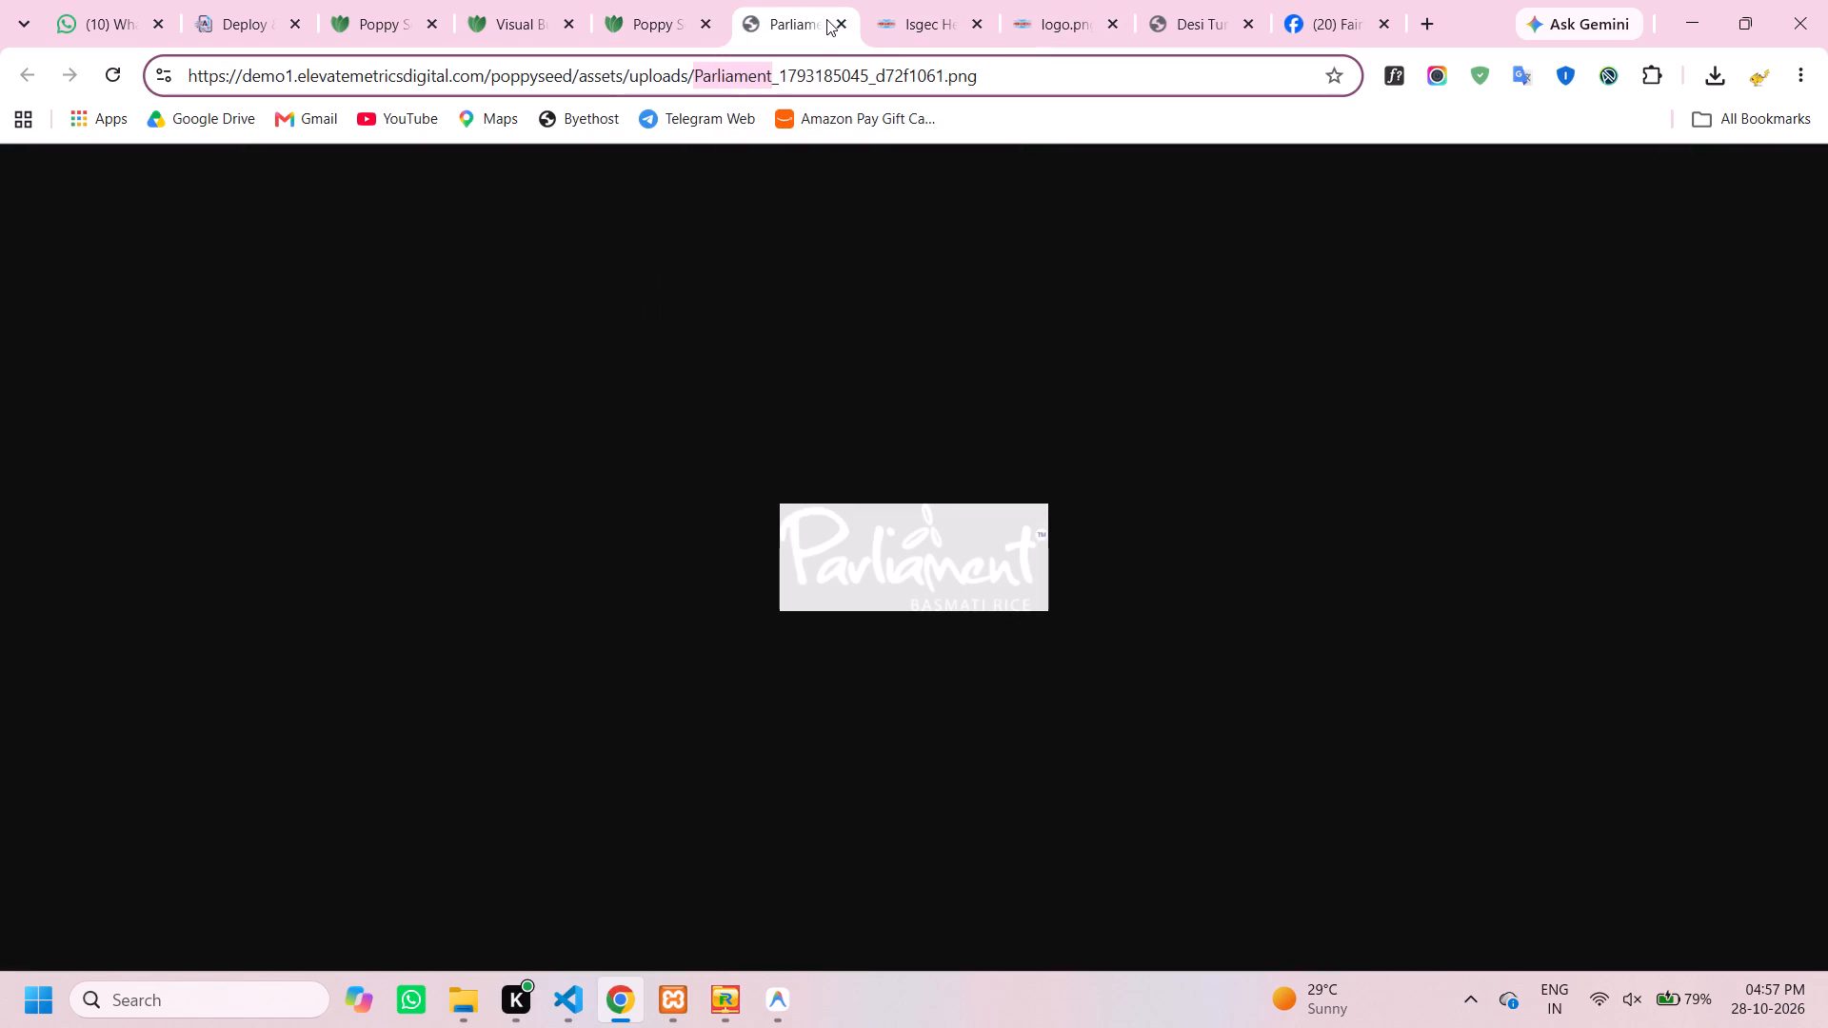
{"action": "left_click", "coordinate": [839, 19]}
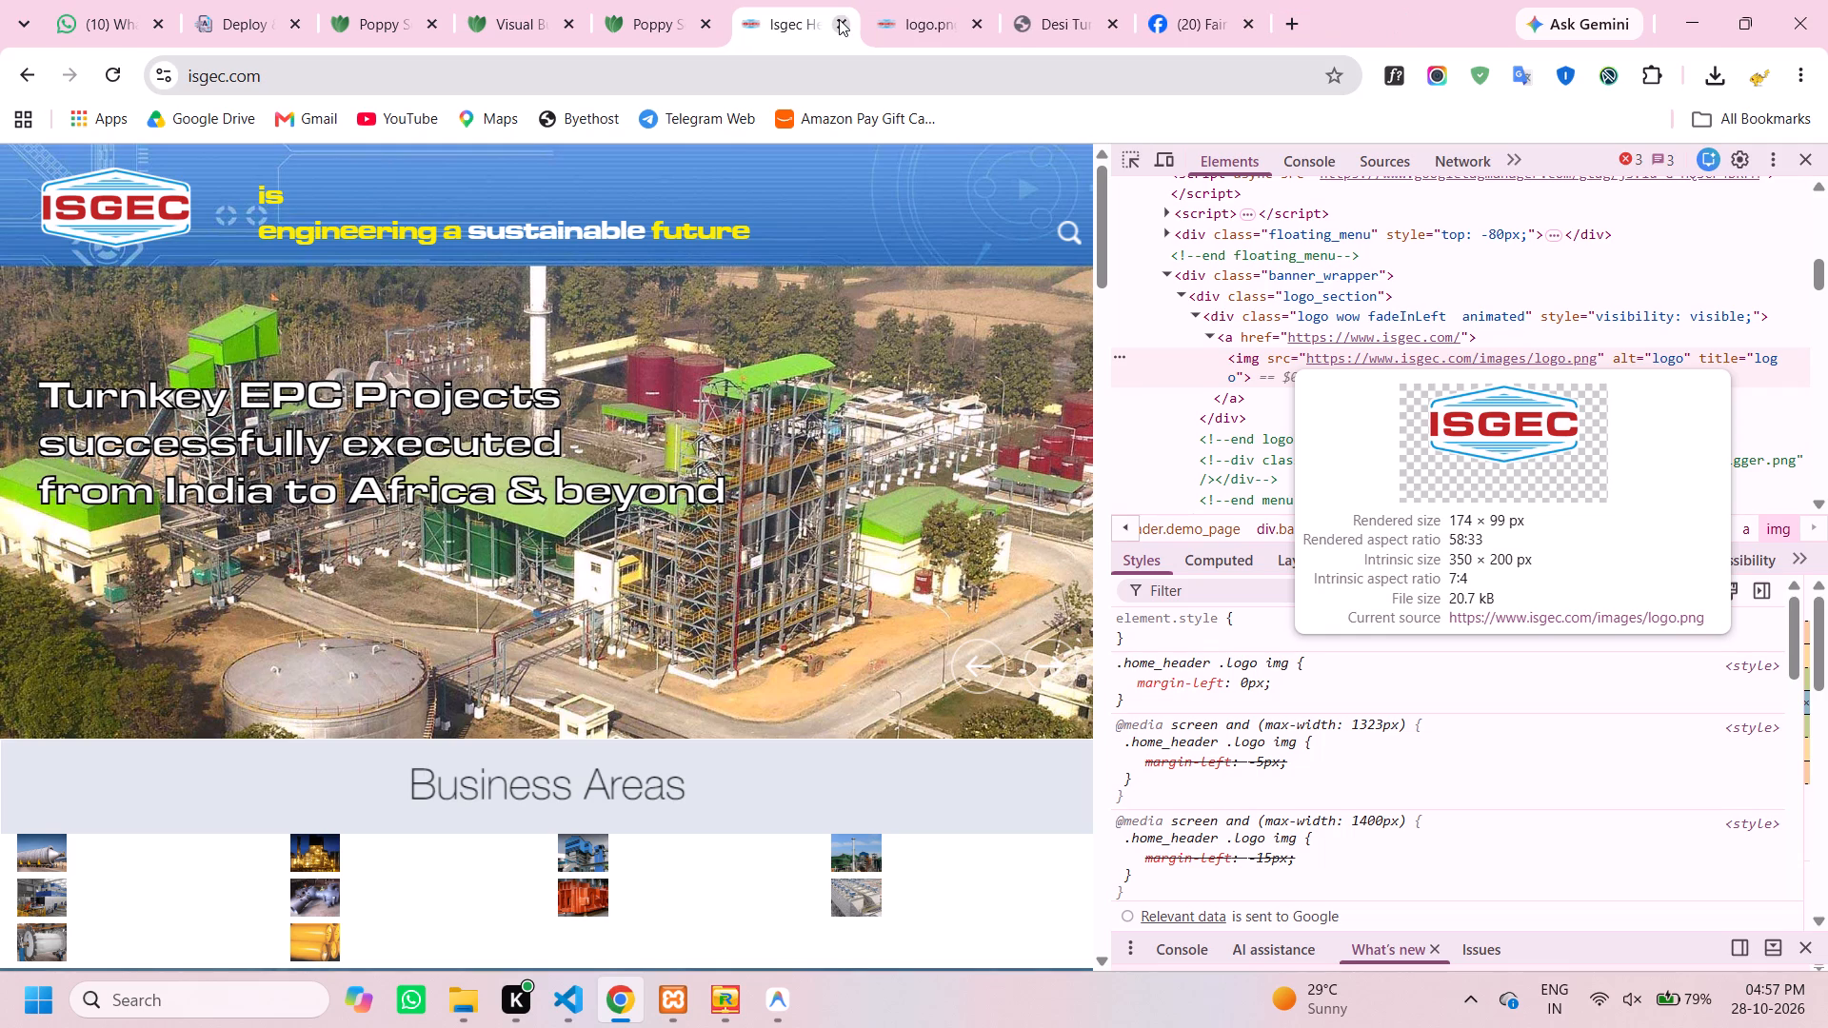
{"action": "left_click", "coordinate": [839, 19]}
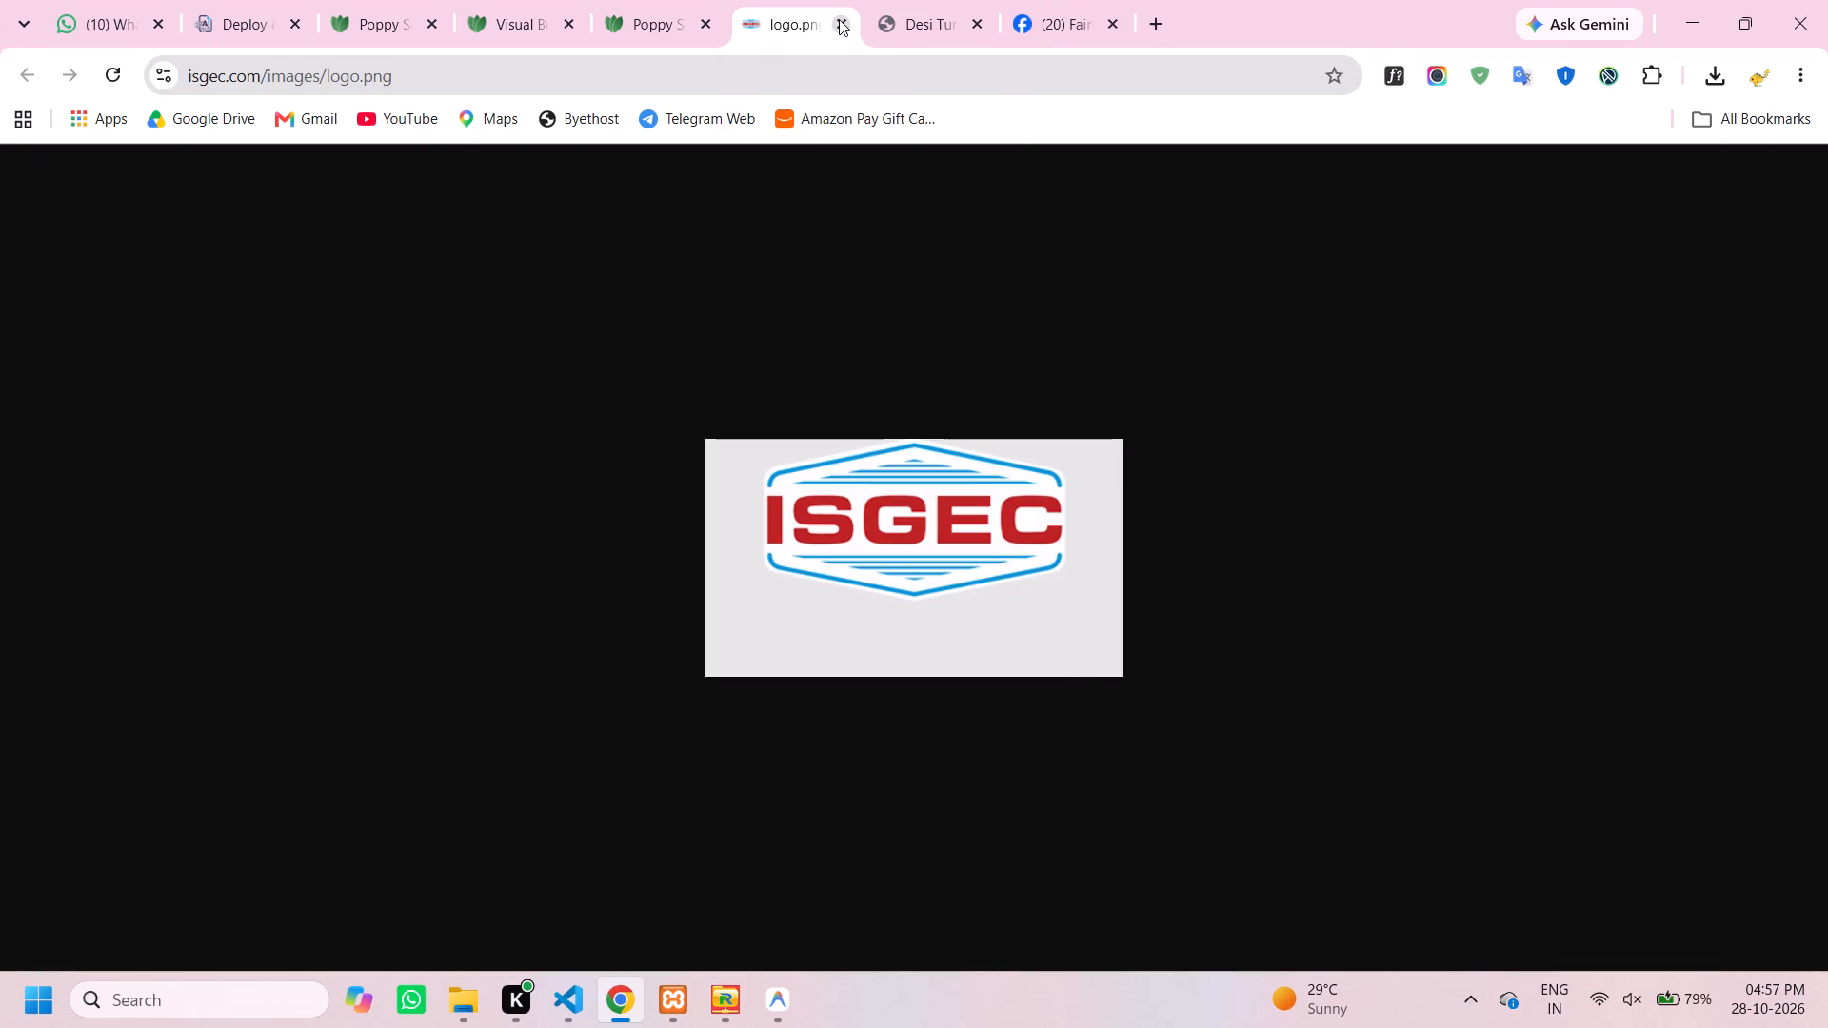
{"action": "left_click", "coordinate": [839, 19]}
{"action": "left_click", "coordinate": [839, 19]}
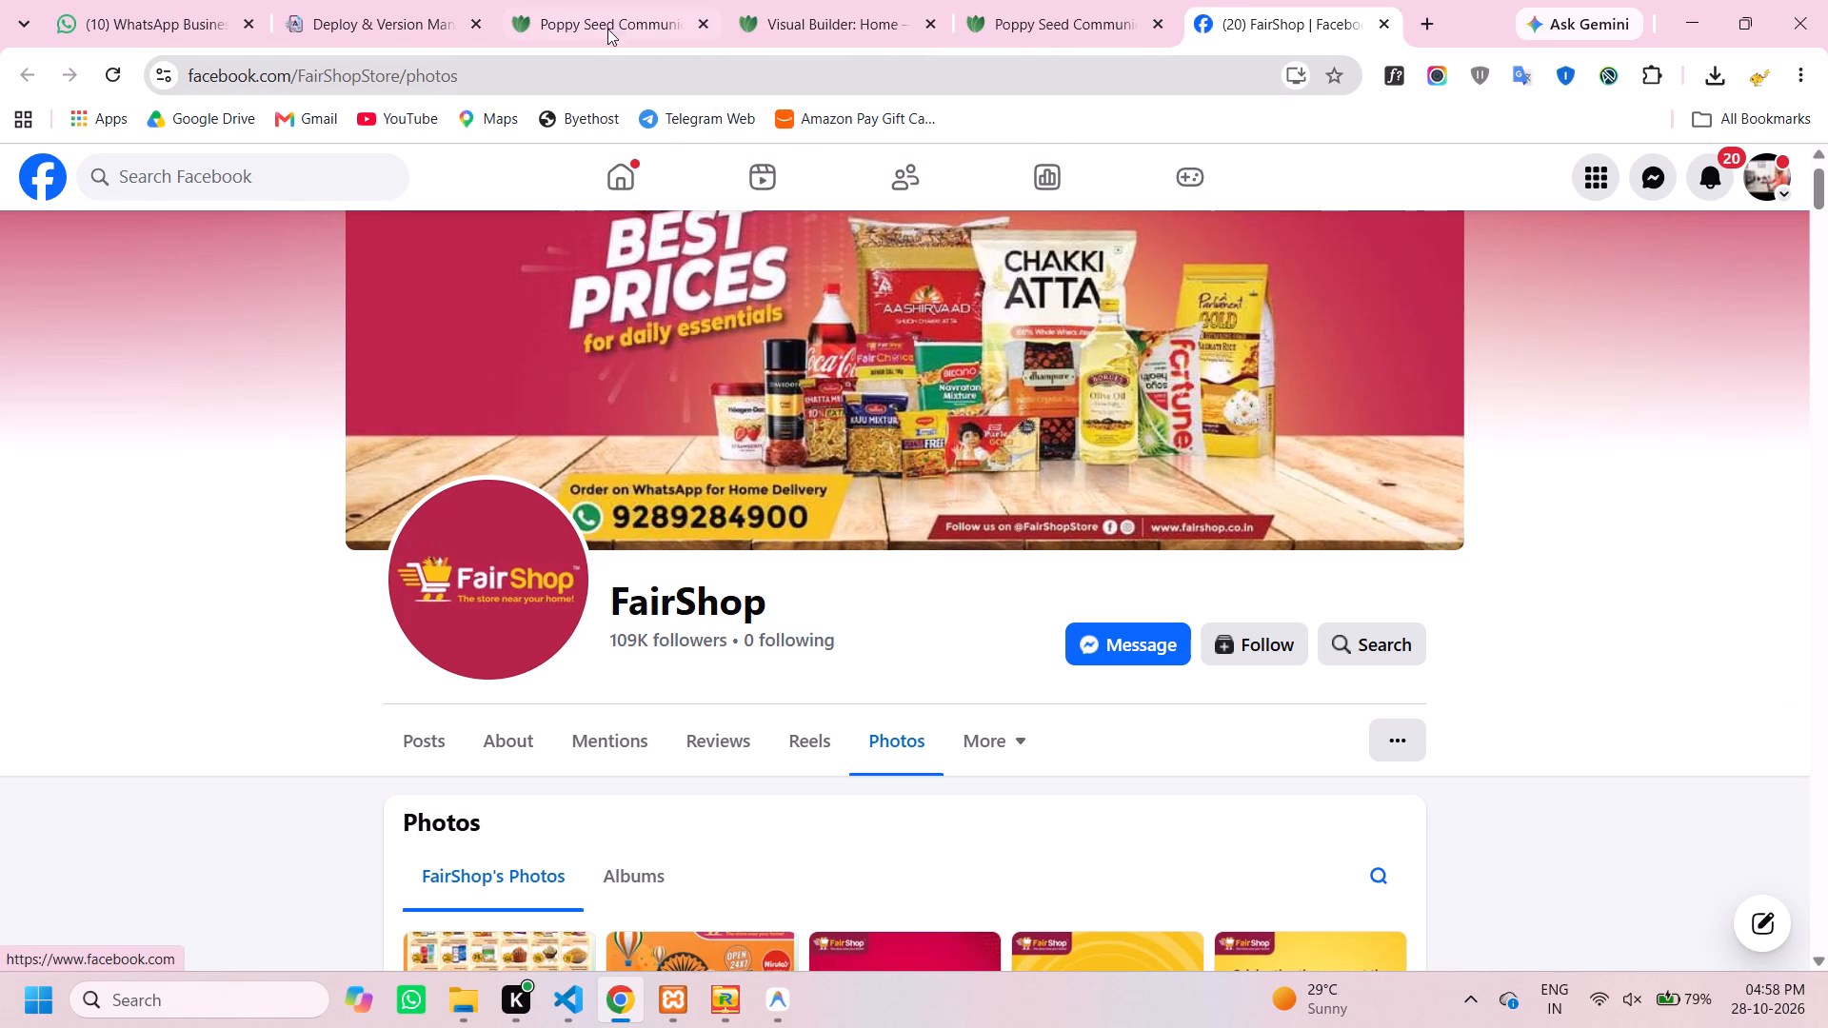
Search Google for "Shiv Nadar School" in a new tab.
{"action": "left_click", "coordinate": [1419, 18]}
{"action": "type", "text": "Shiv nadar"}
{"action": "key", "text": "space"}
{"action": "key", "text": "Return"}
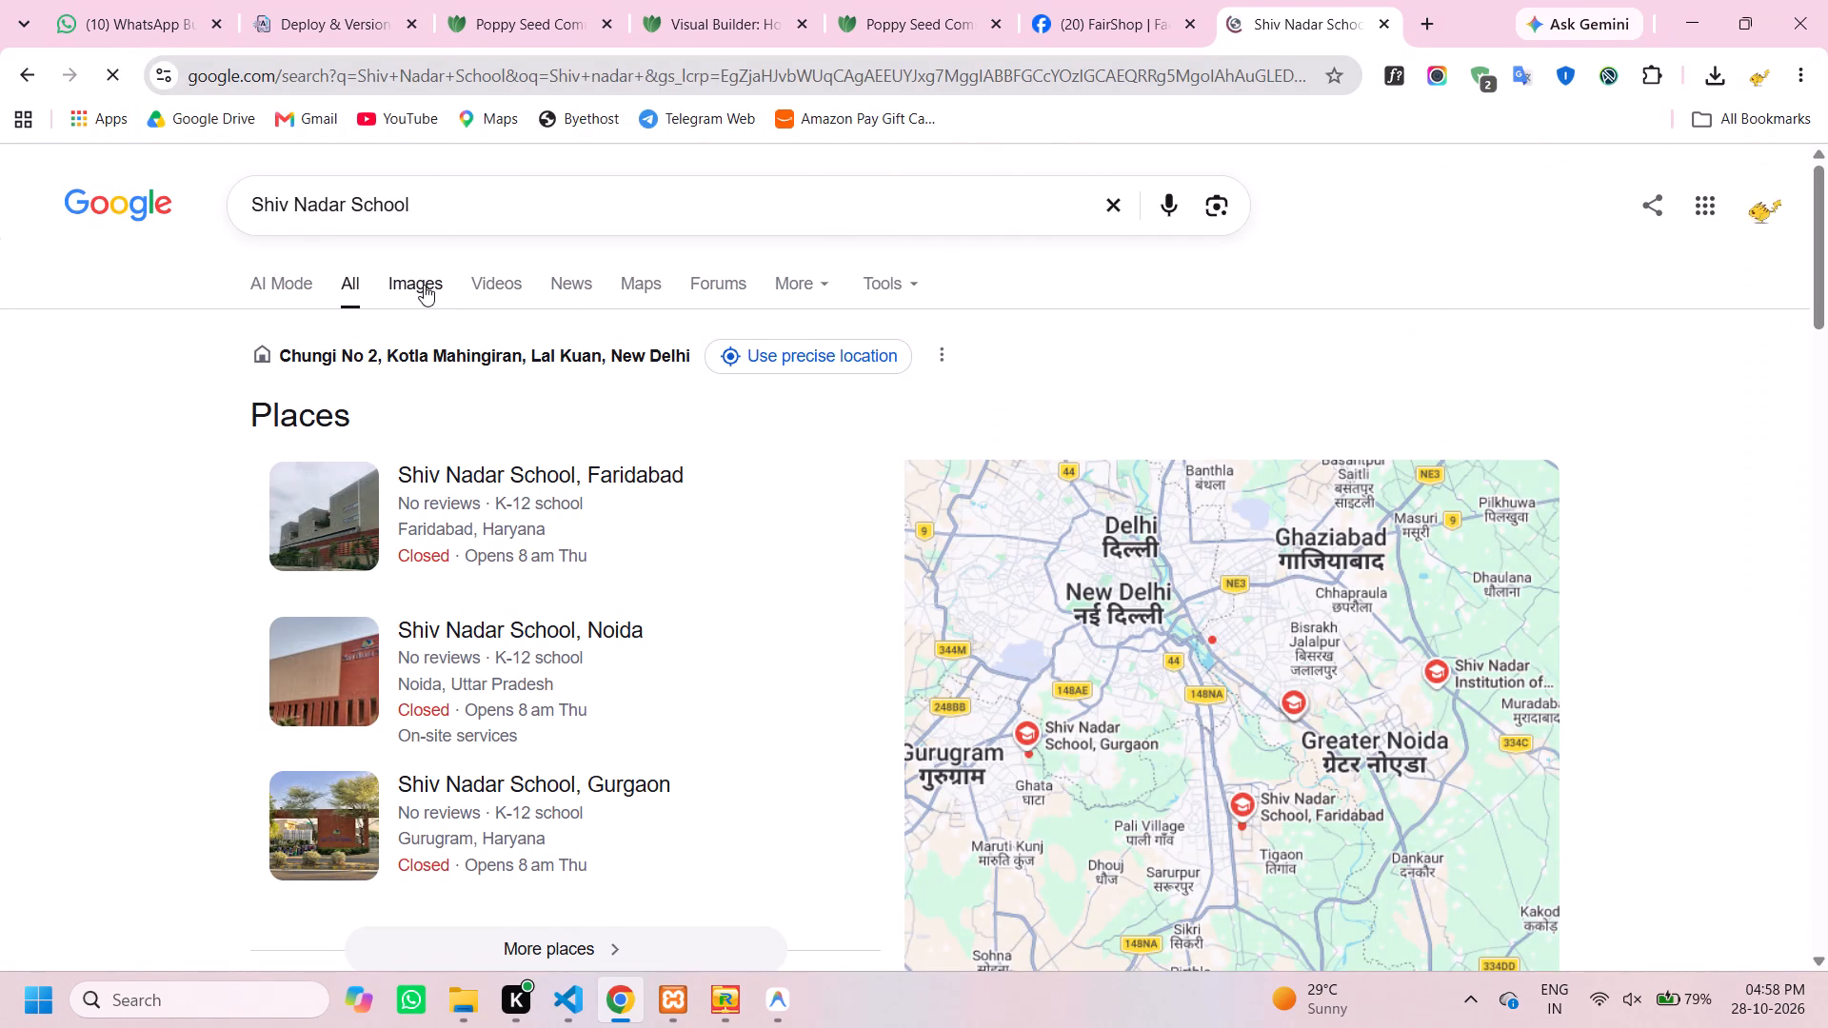
Search Google for "Shiv Nadar School logo".
{"action": "left_click", "coordinate": [509, 212]}
{"action": "key", "text": "space"}
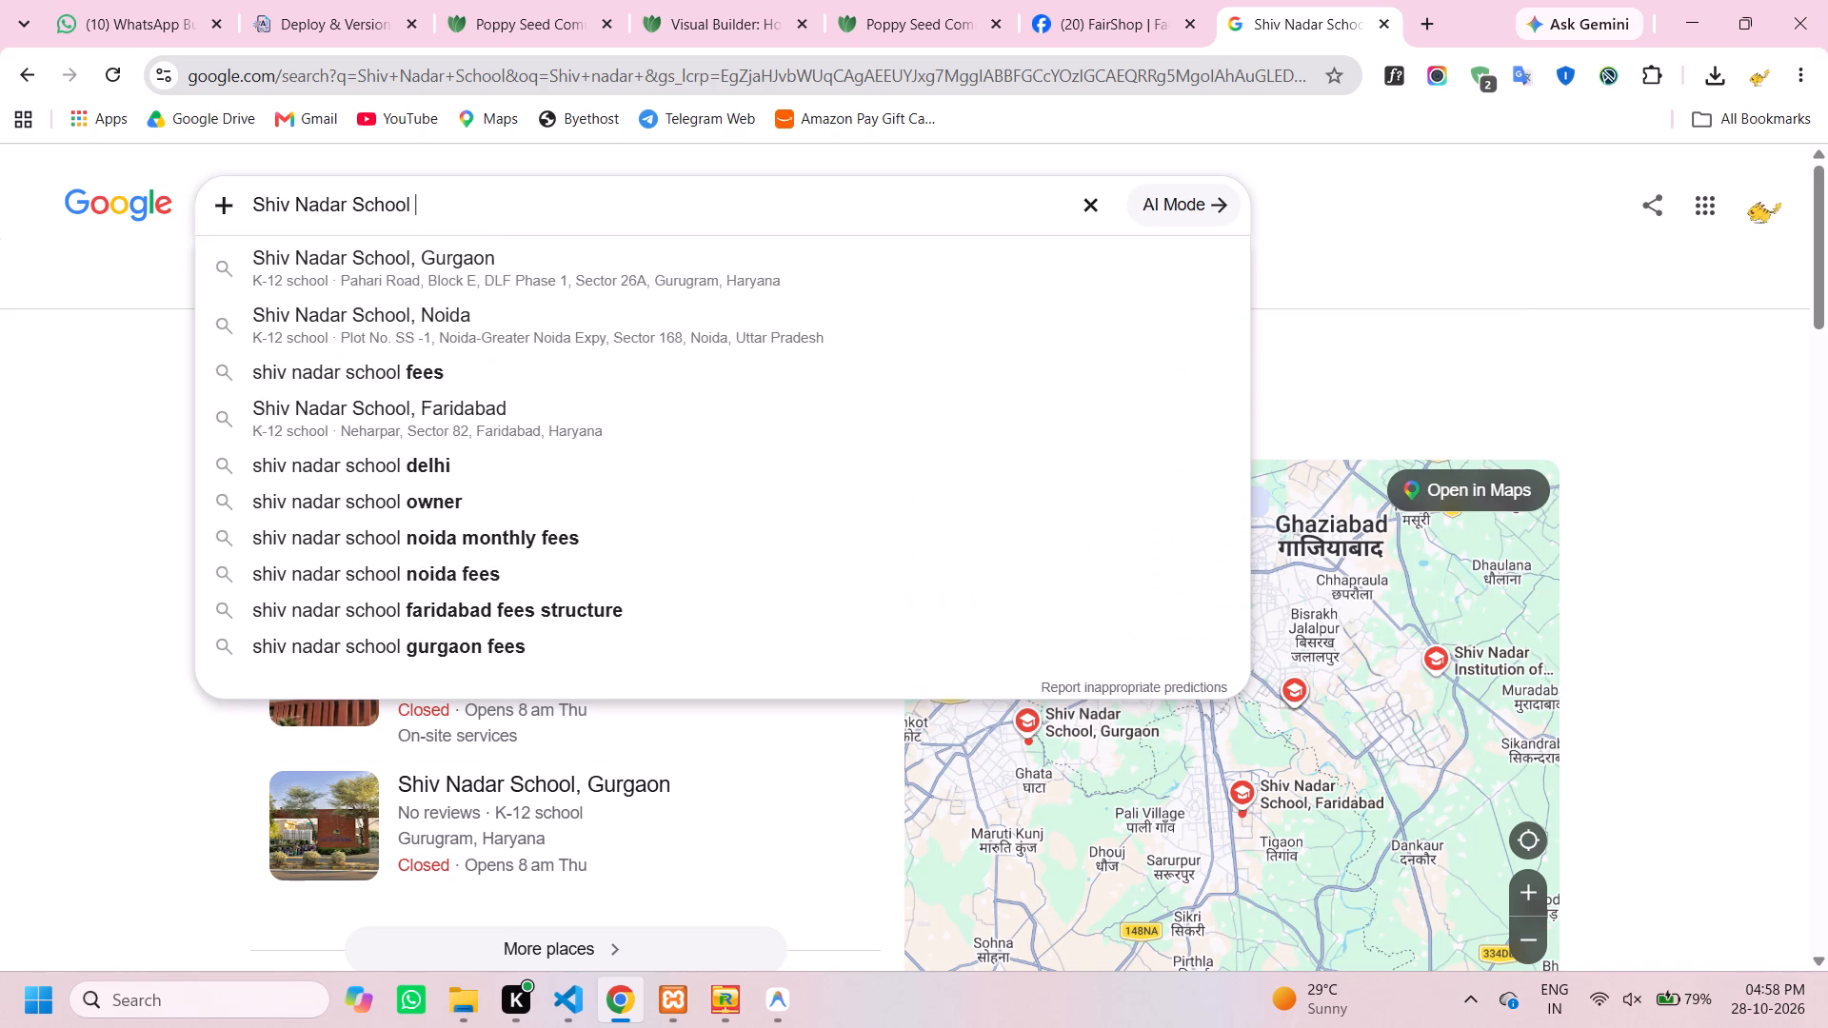
{"action": "type", "text": "logo"}
{"action": "key", "text": "Return"}
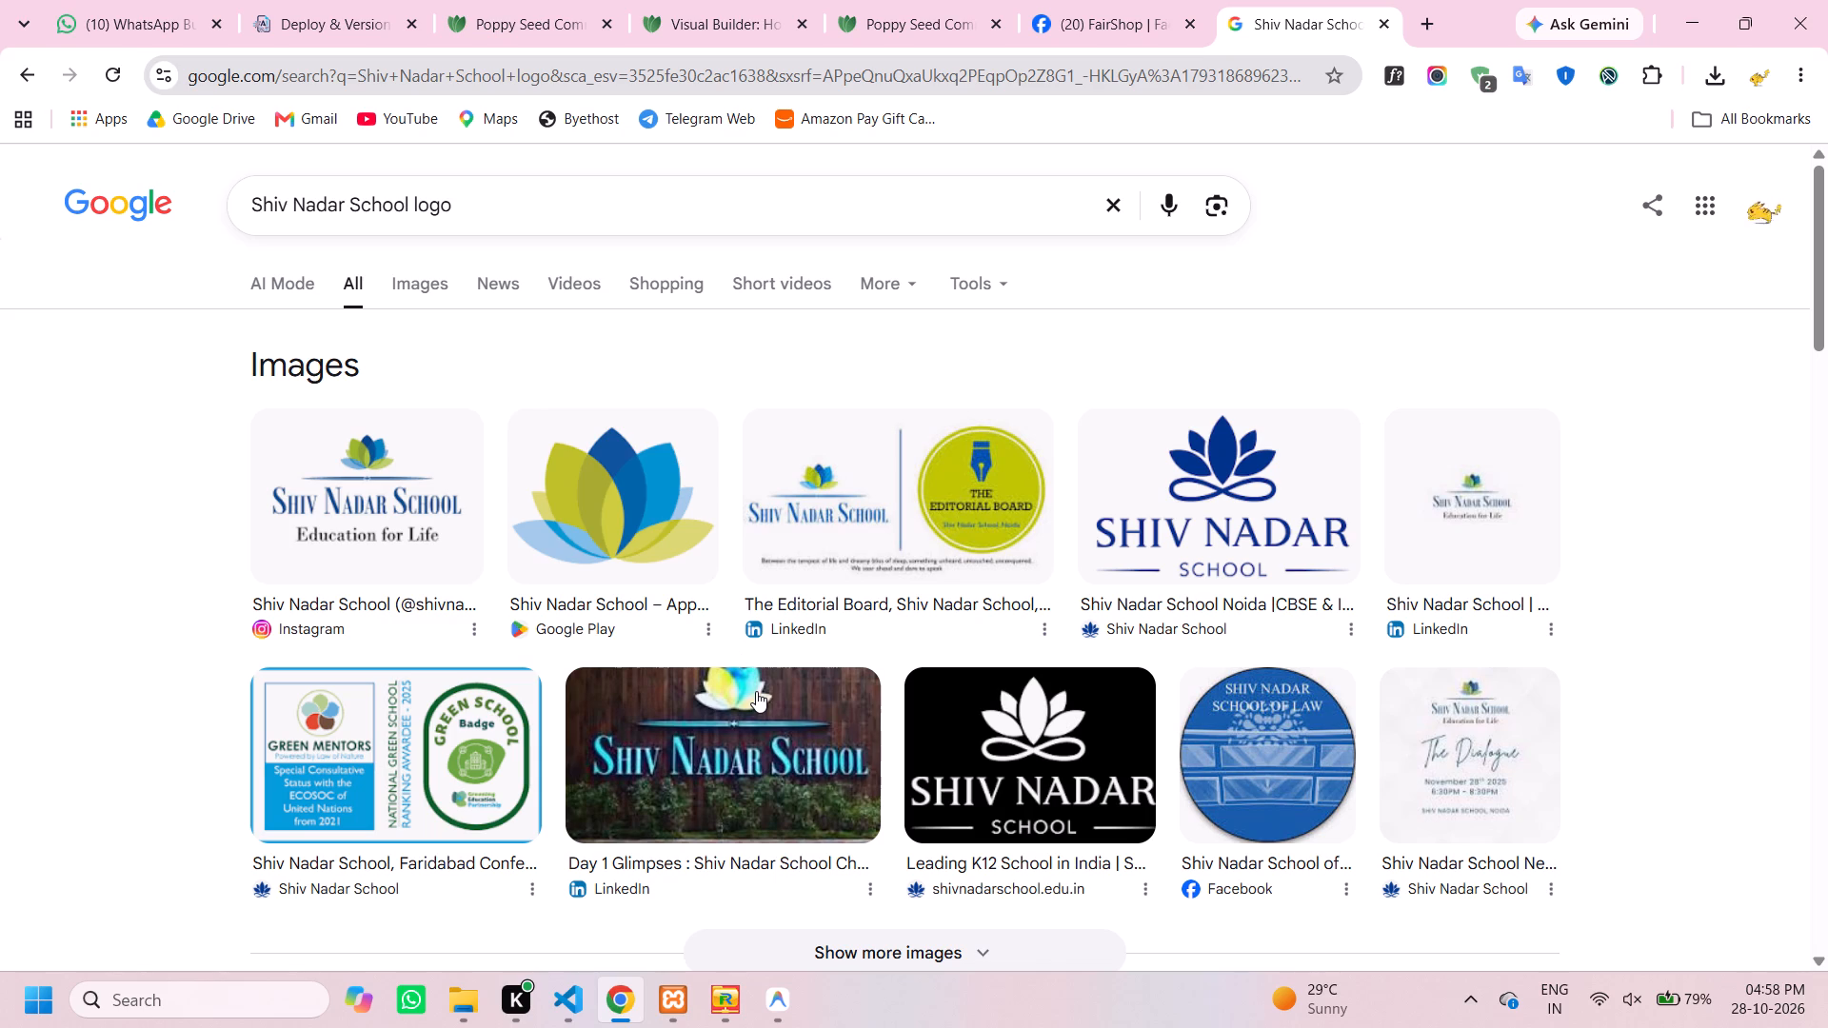
Look through the Shiv Nadar School logo results and open the school's official website in a separate tab.
{"action": "scroll", "coordinate": [756, 691], "scroll_direction": "down", "scroll_amount": 1}
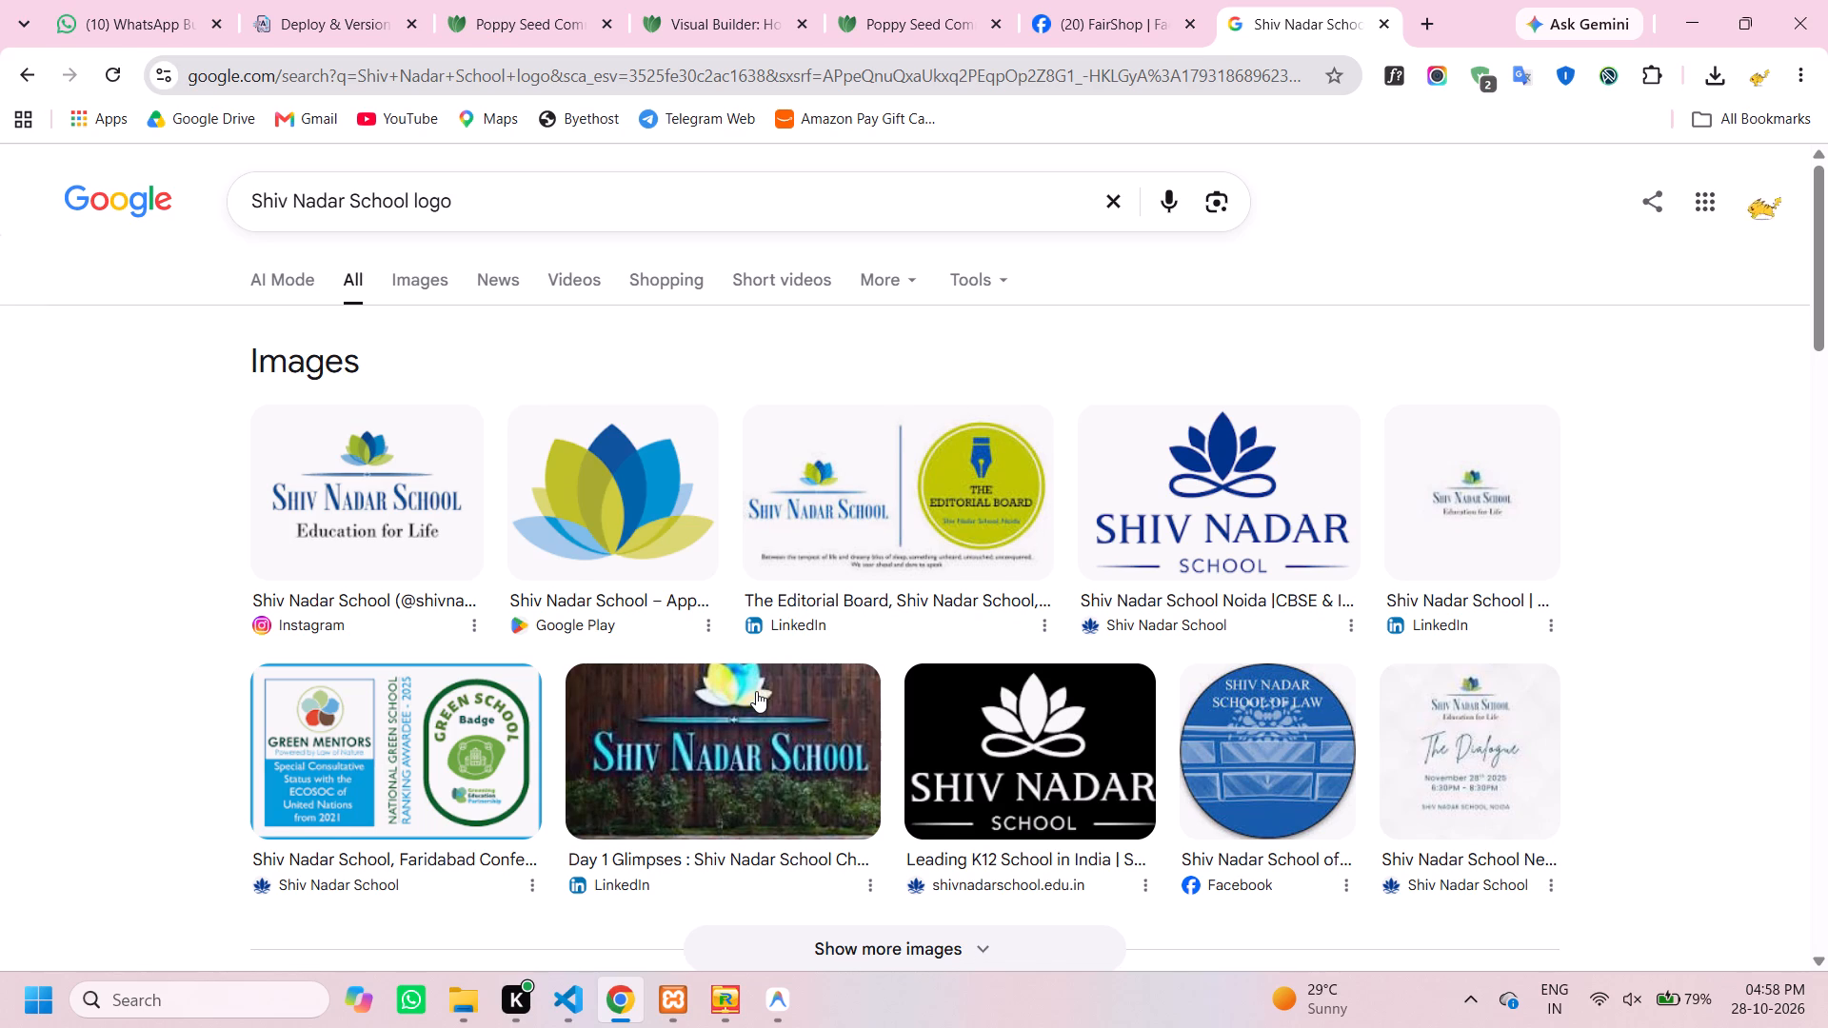
{"action": "scroll", "coordinate": [756, 691], "scroll_direction": "down", "scroll_amount": 2}
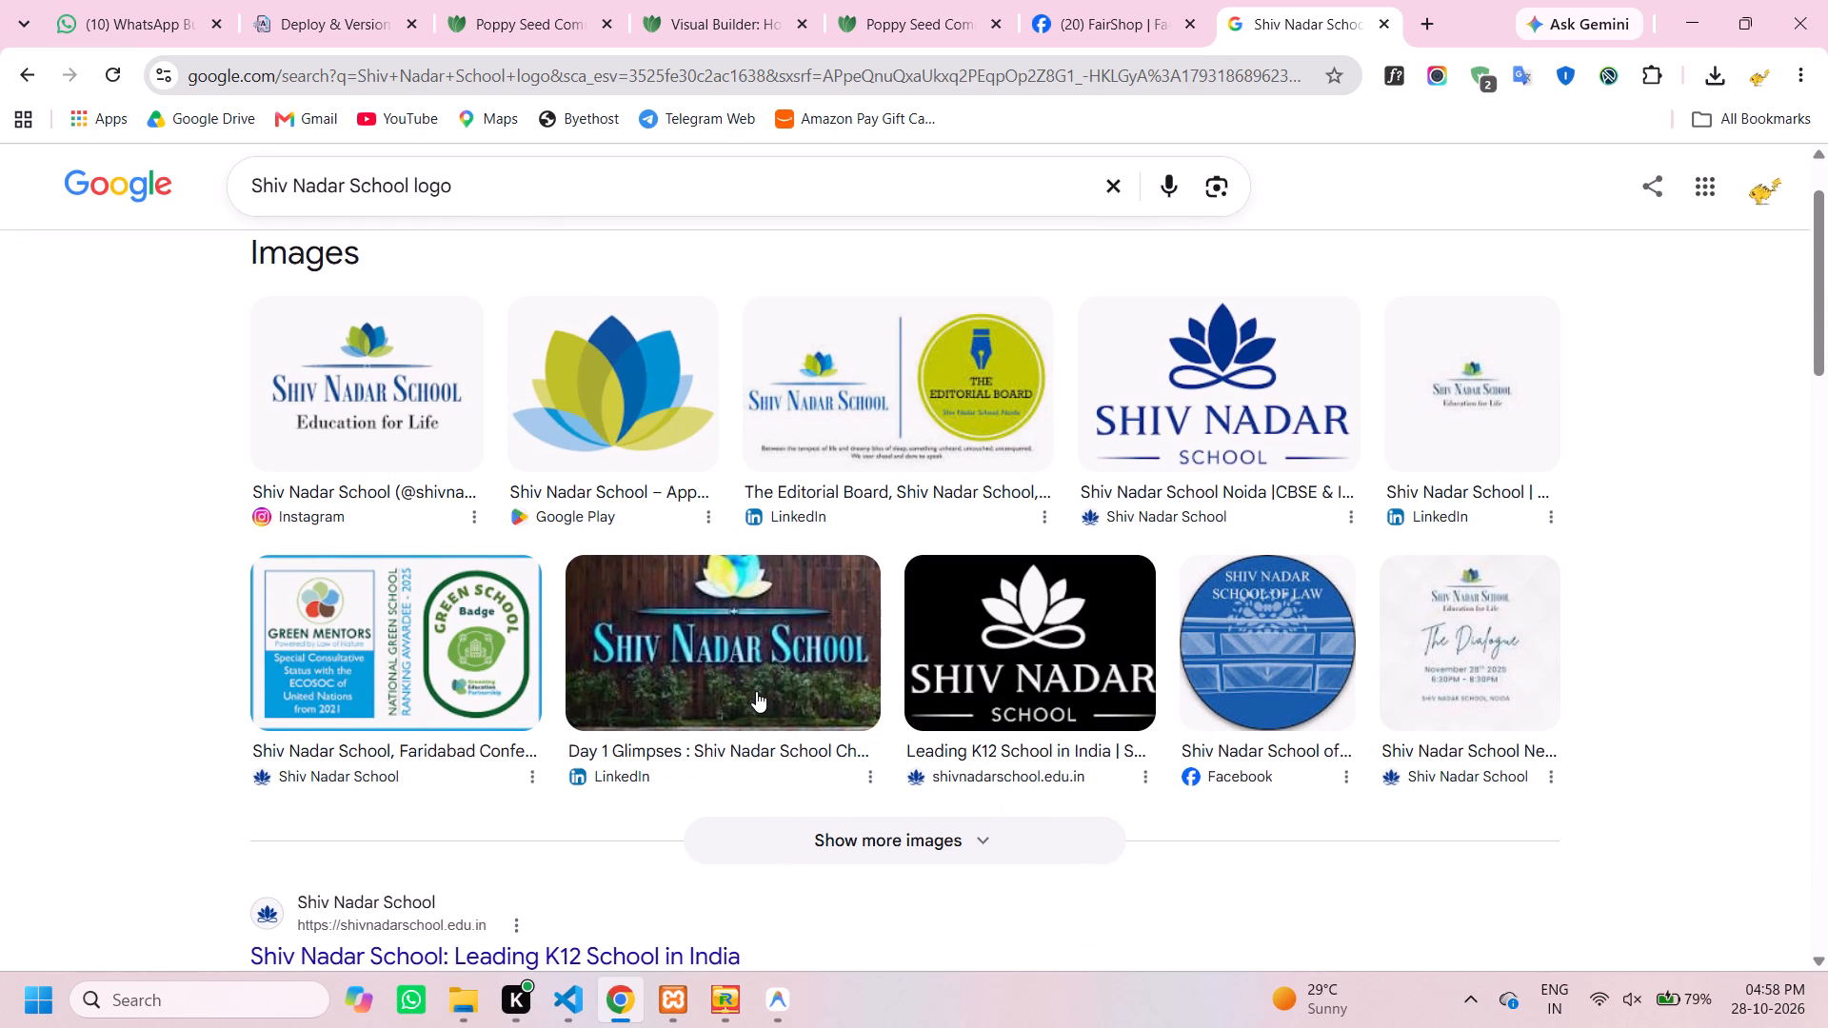
{"action": "scroll", "coordinate": [756, 691], "scroll_direction": "down", "scroll_amount": 3}
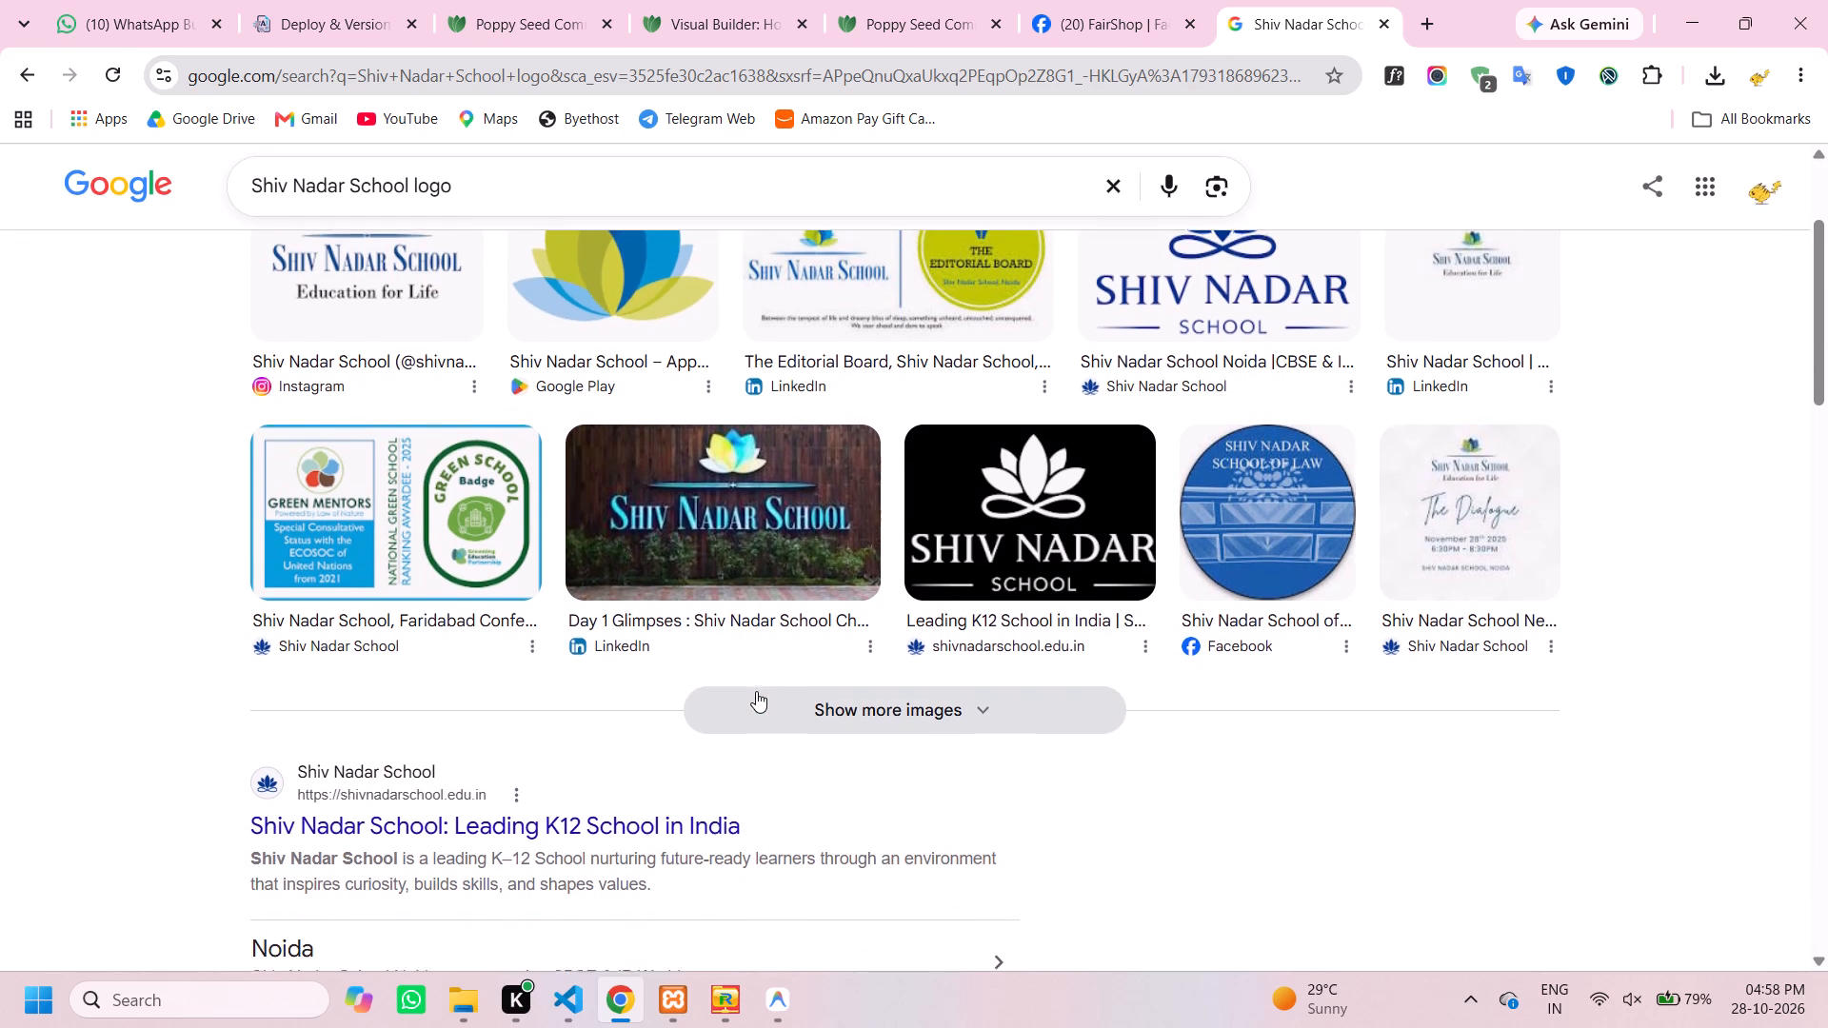
{"action": "scroll", "coordinate": [756, 691], "scroll_direction": "down", "scroll_amount": 1}
{"action": "left_click", "coordinate": [619, 799], "text": "ctrl"}
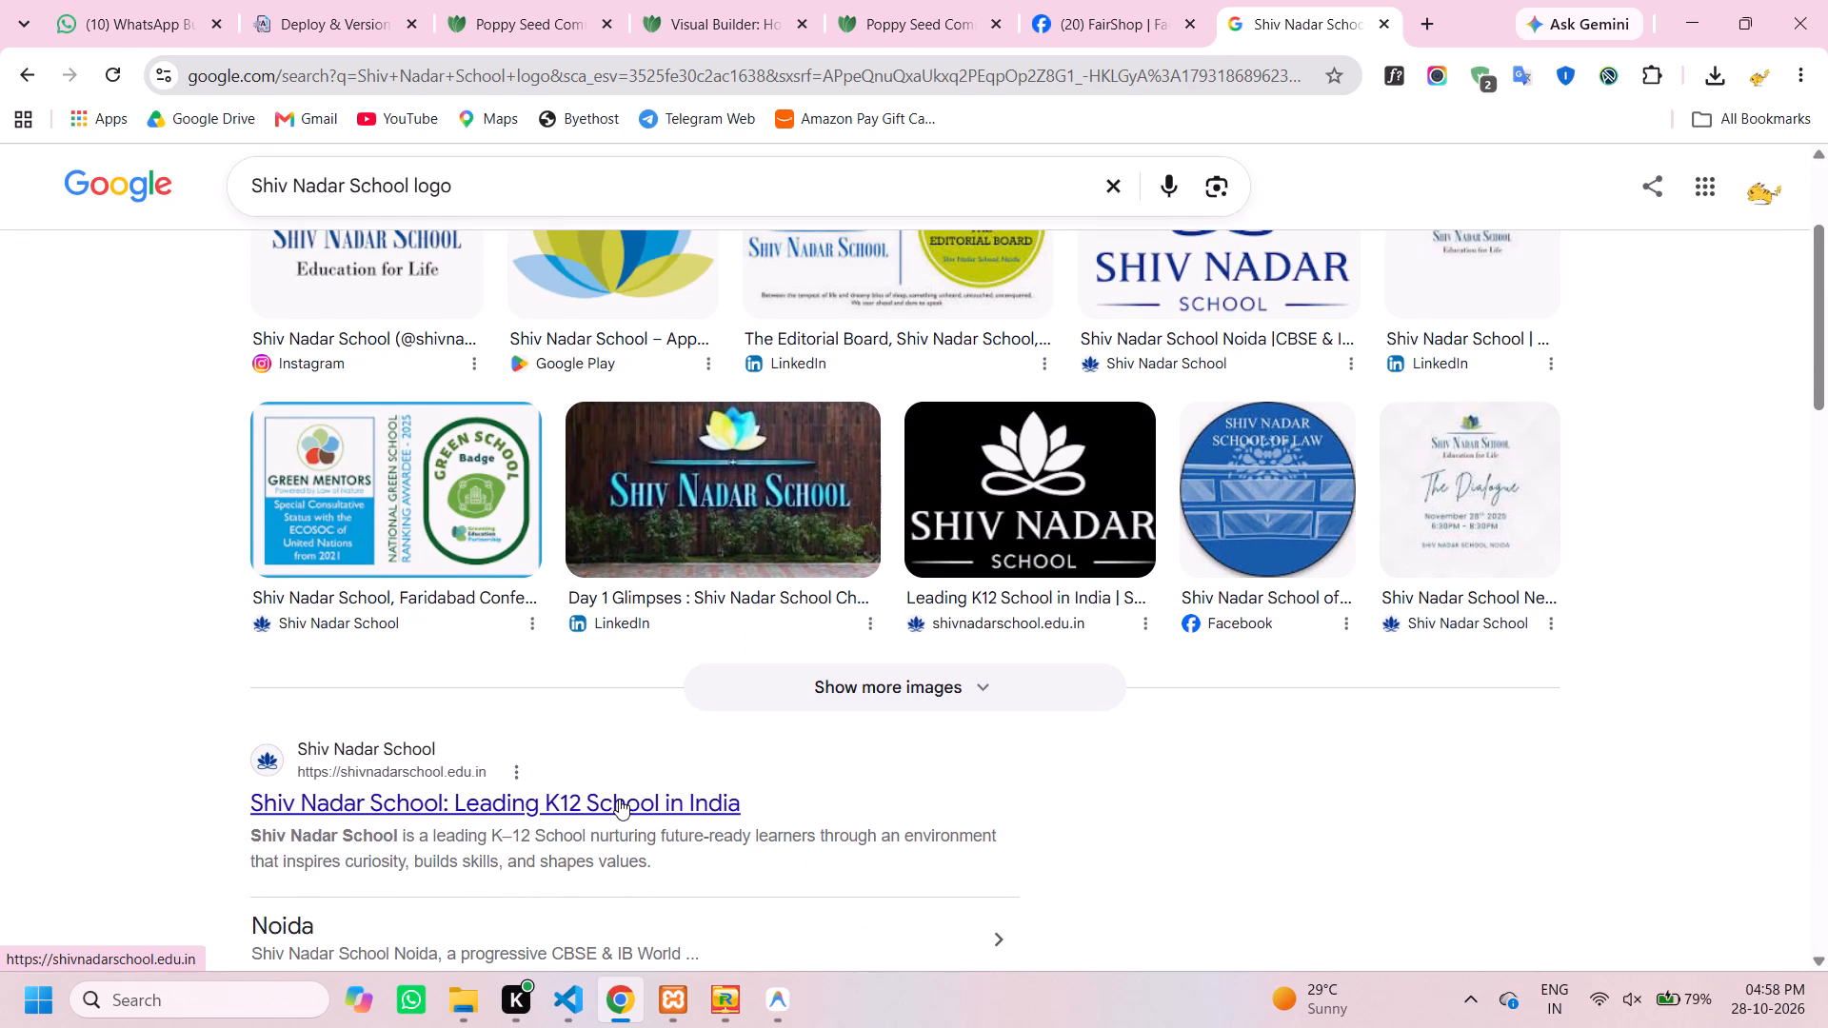
{"action": "scroll", "coordinate": [619, 799], "scroll_direction": "down", "scroll_amount": 8}
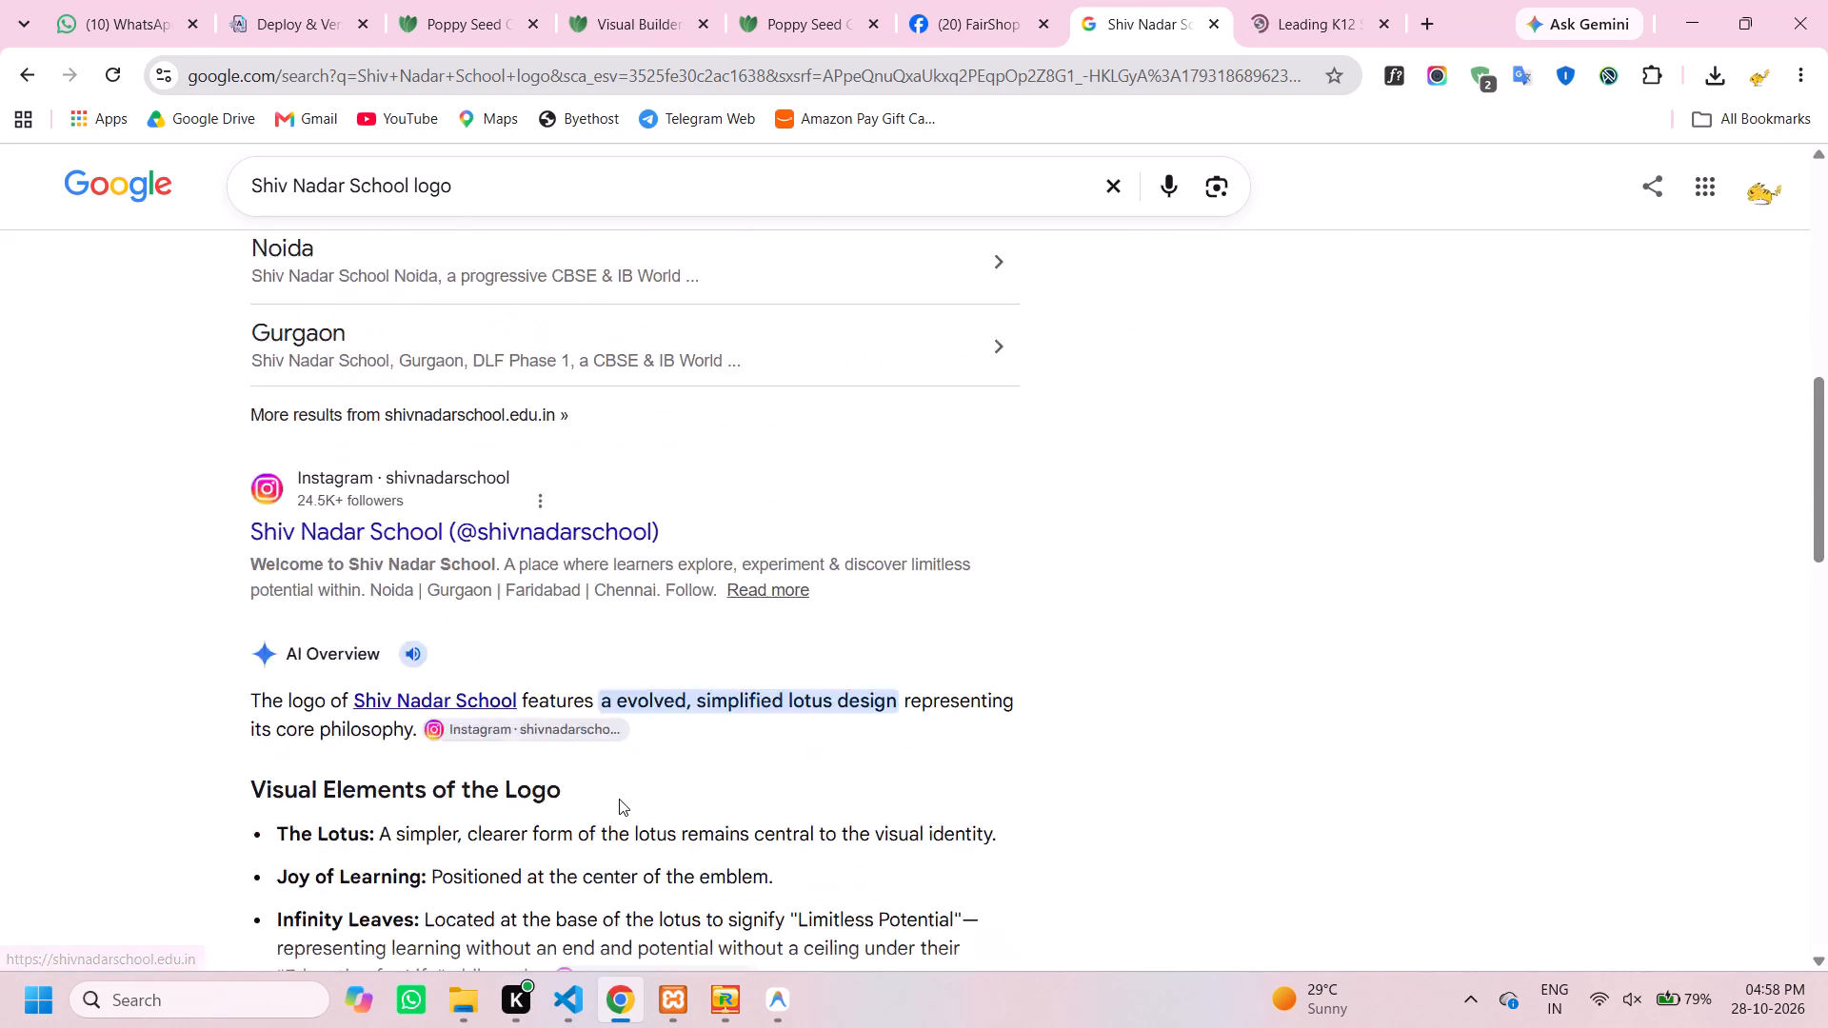
{"action": "scroll", "coordinate": [619, 799], "scroll_direction": "down", "scroll_amount": 5}
{"action": "scroll", "coordinate": [619, 799], "scroll_direction": "up", "scroll_amount": 2}
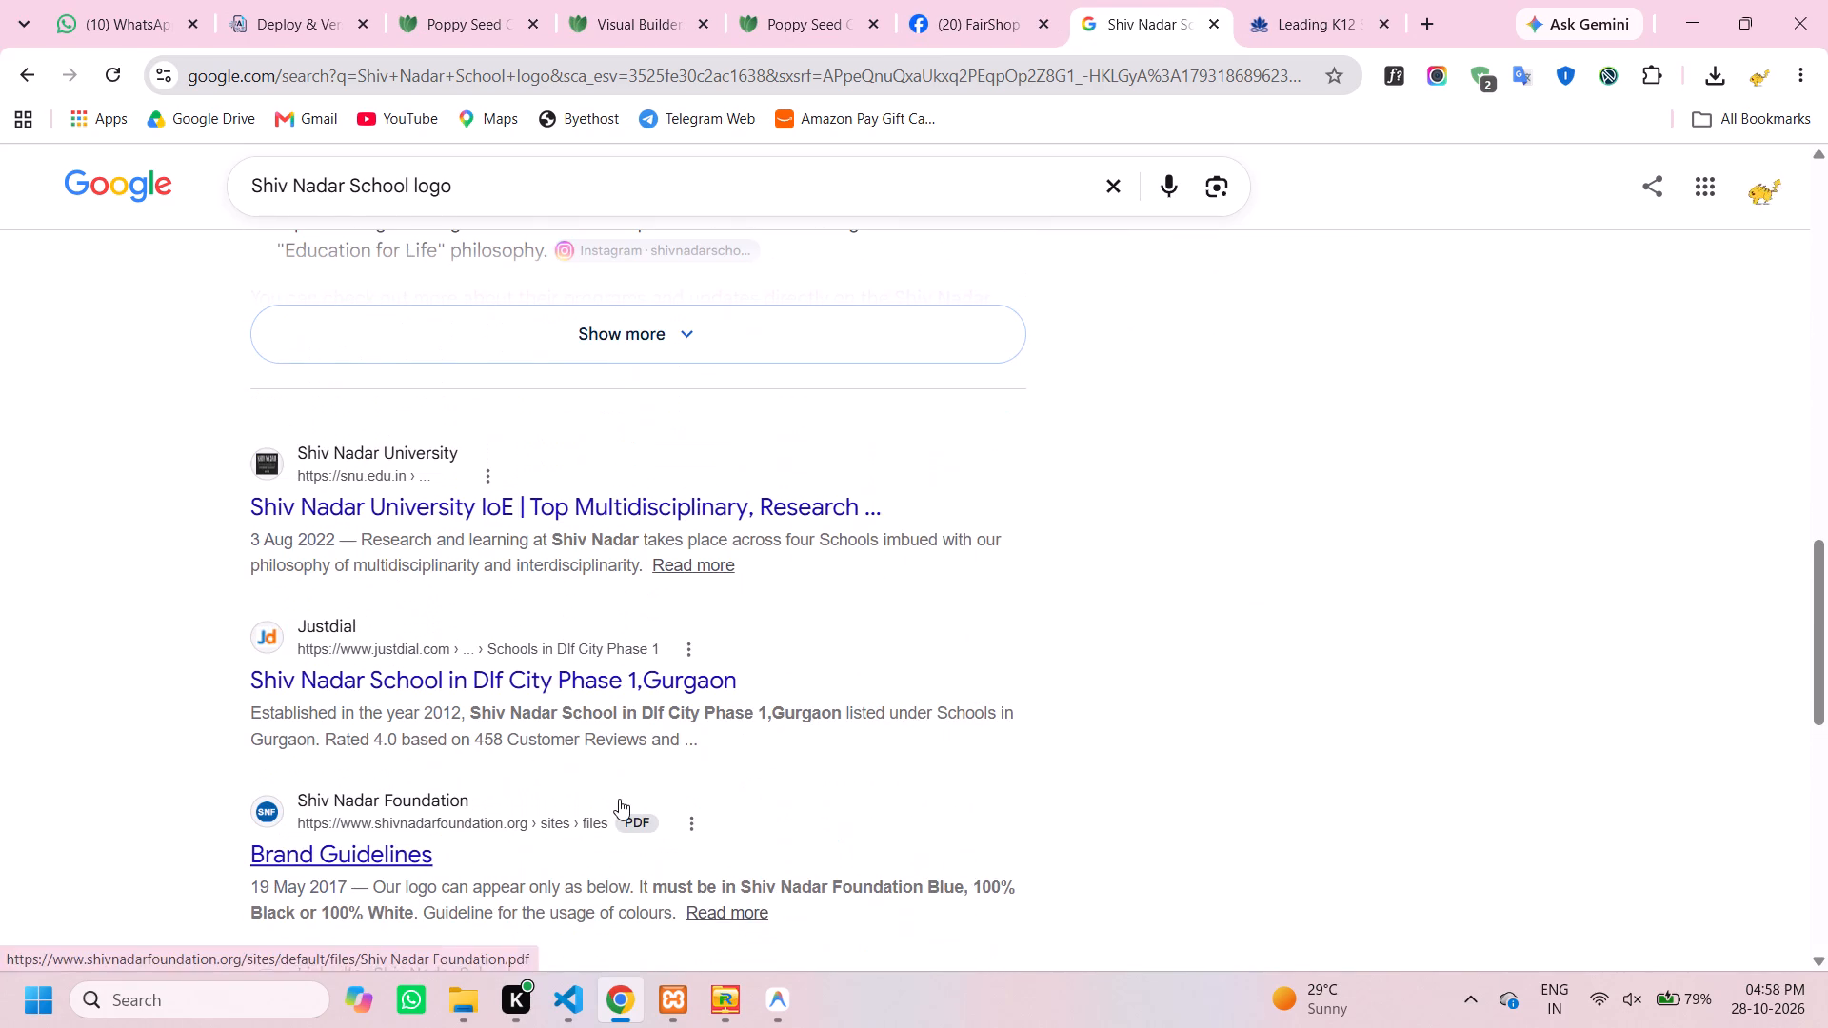
Examine the Shiv Nadar School website from the banner down to the footer for a usable logo.
{"action": "left_click", "coordinate": [1271, 15]}
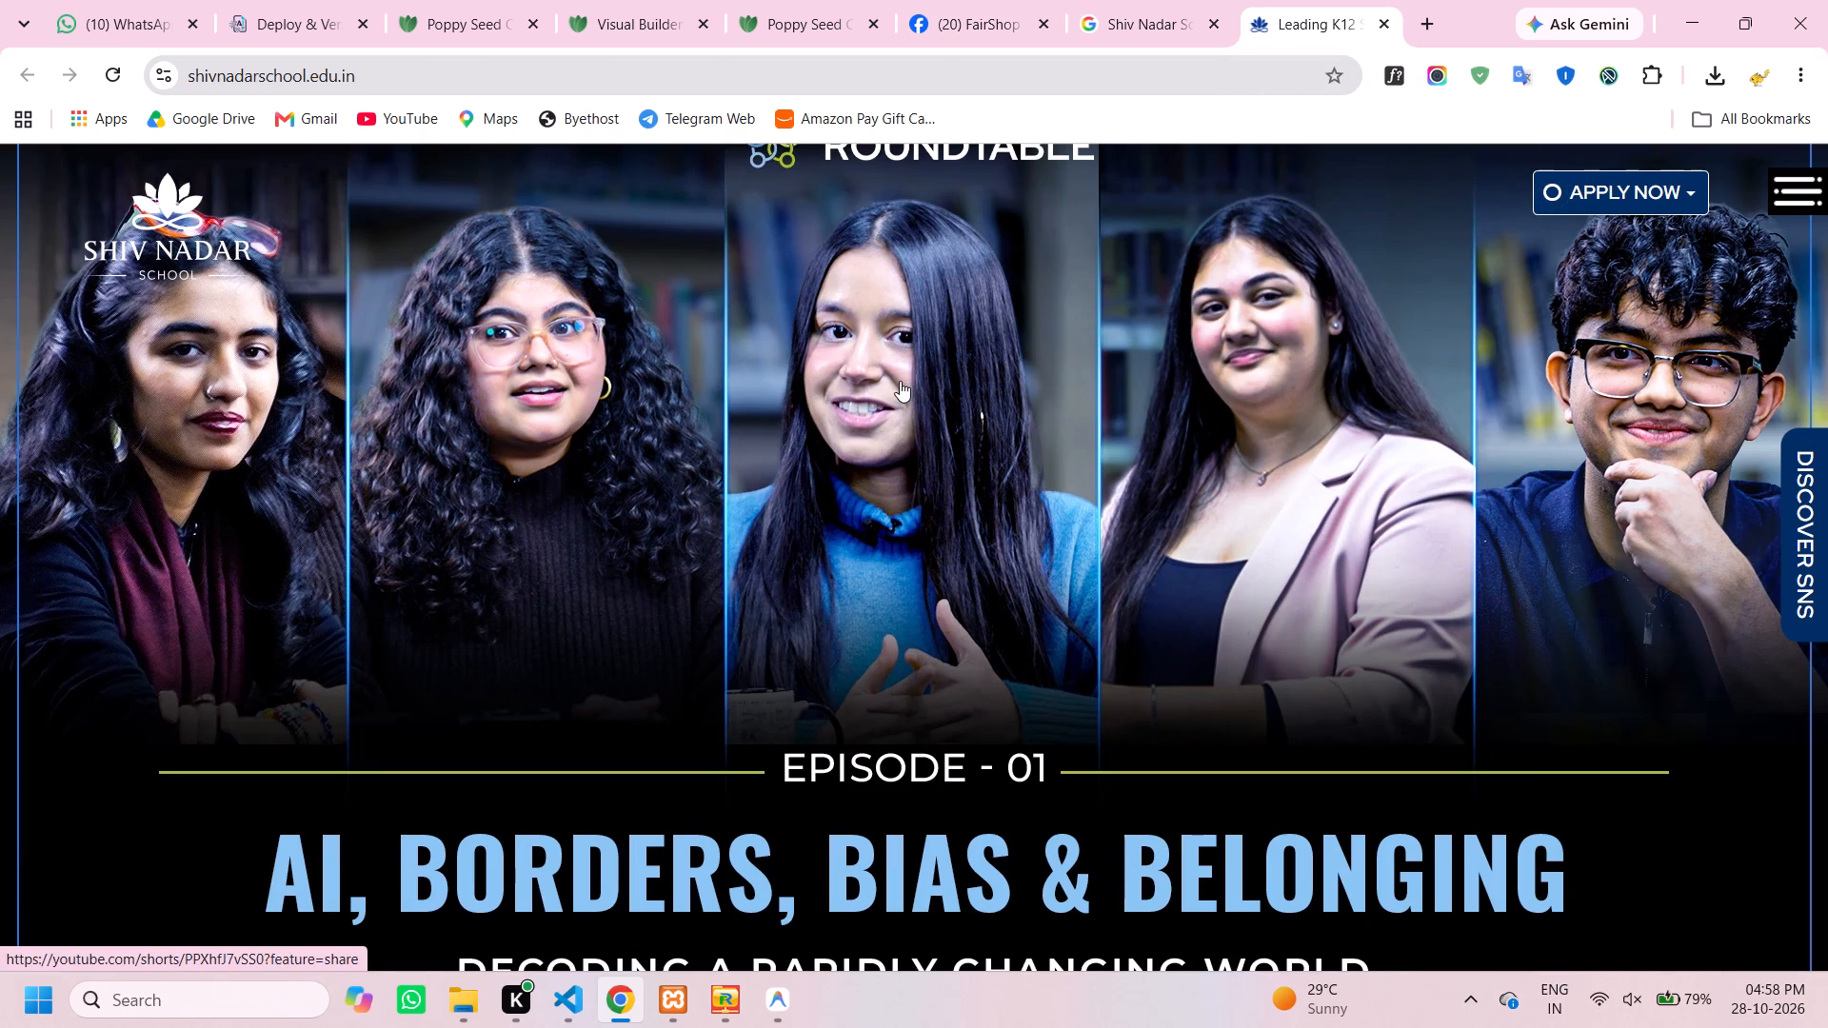
{"action": "scroll", "coordinate": [900, 381], "scroll_direction": "down", "scroll_amount": 6}
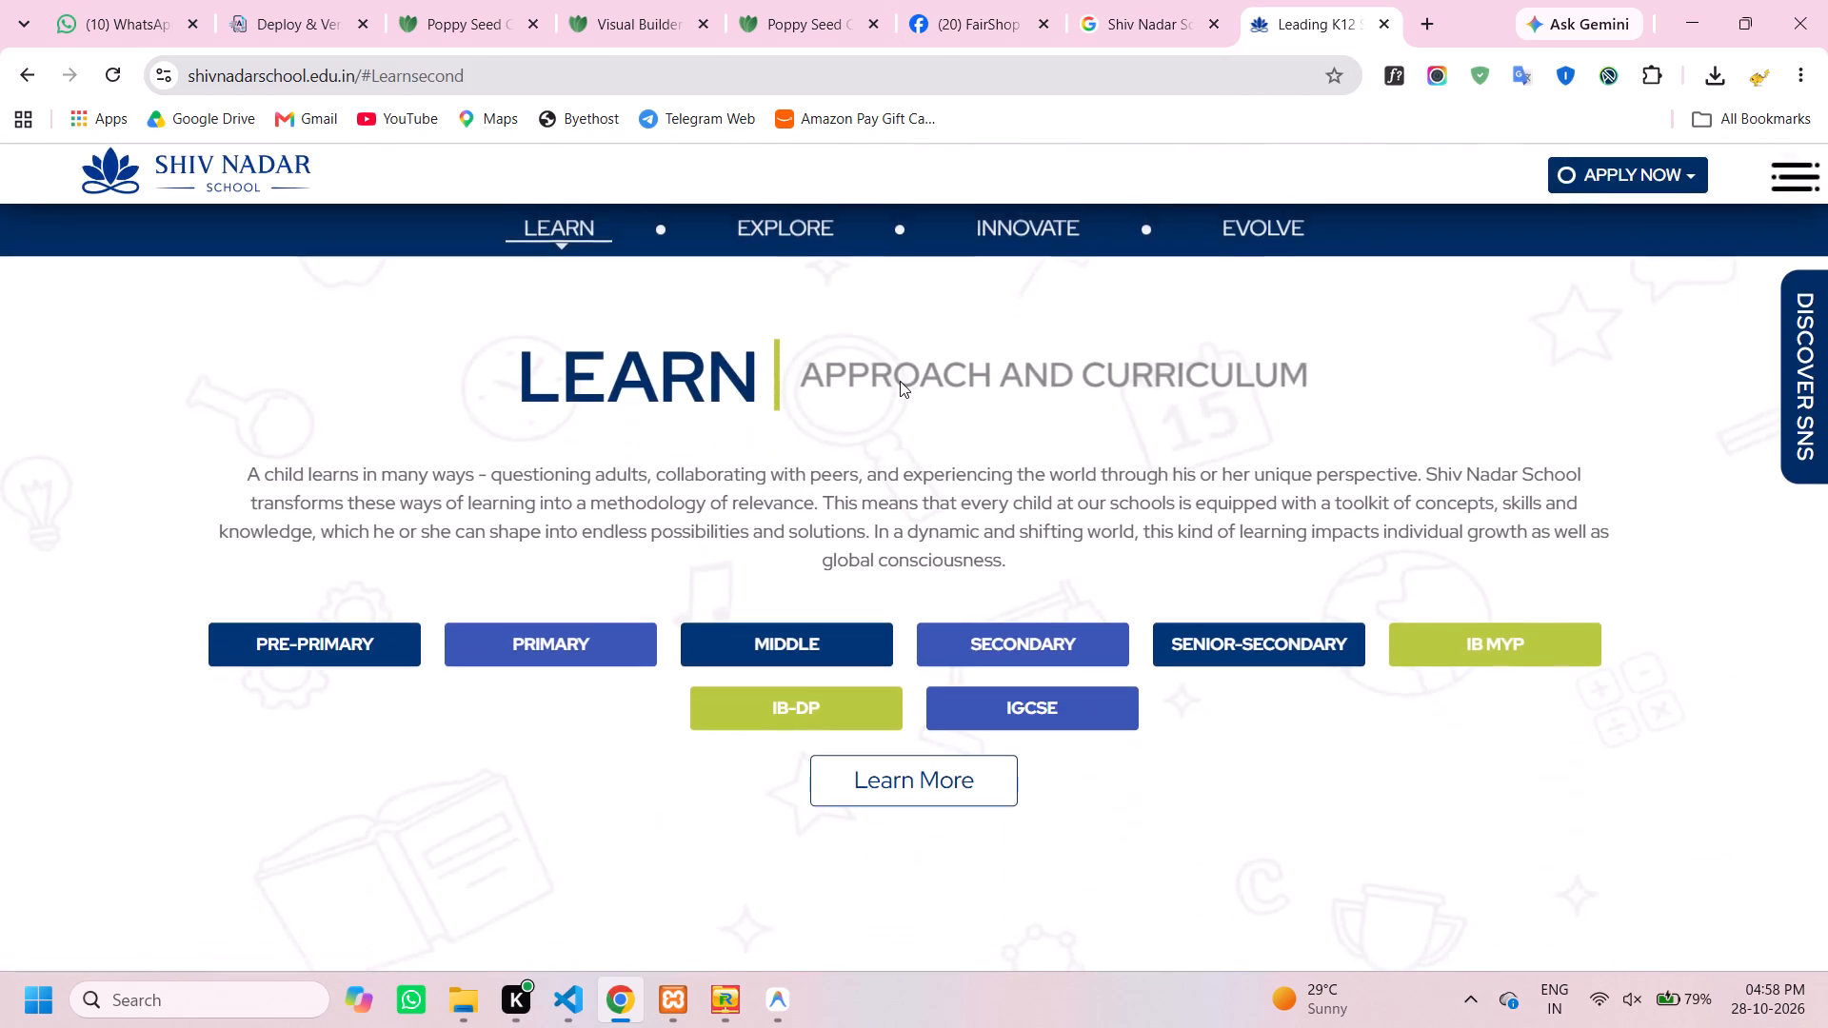
{"action": "scroll", "coordinate": [900, 381], "scroll_direction": "down", "scroll_amount": 5}
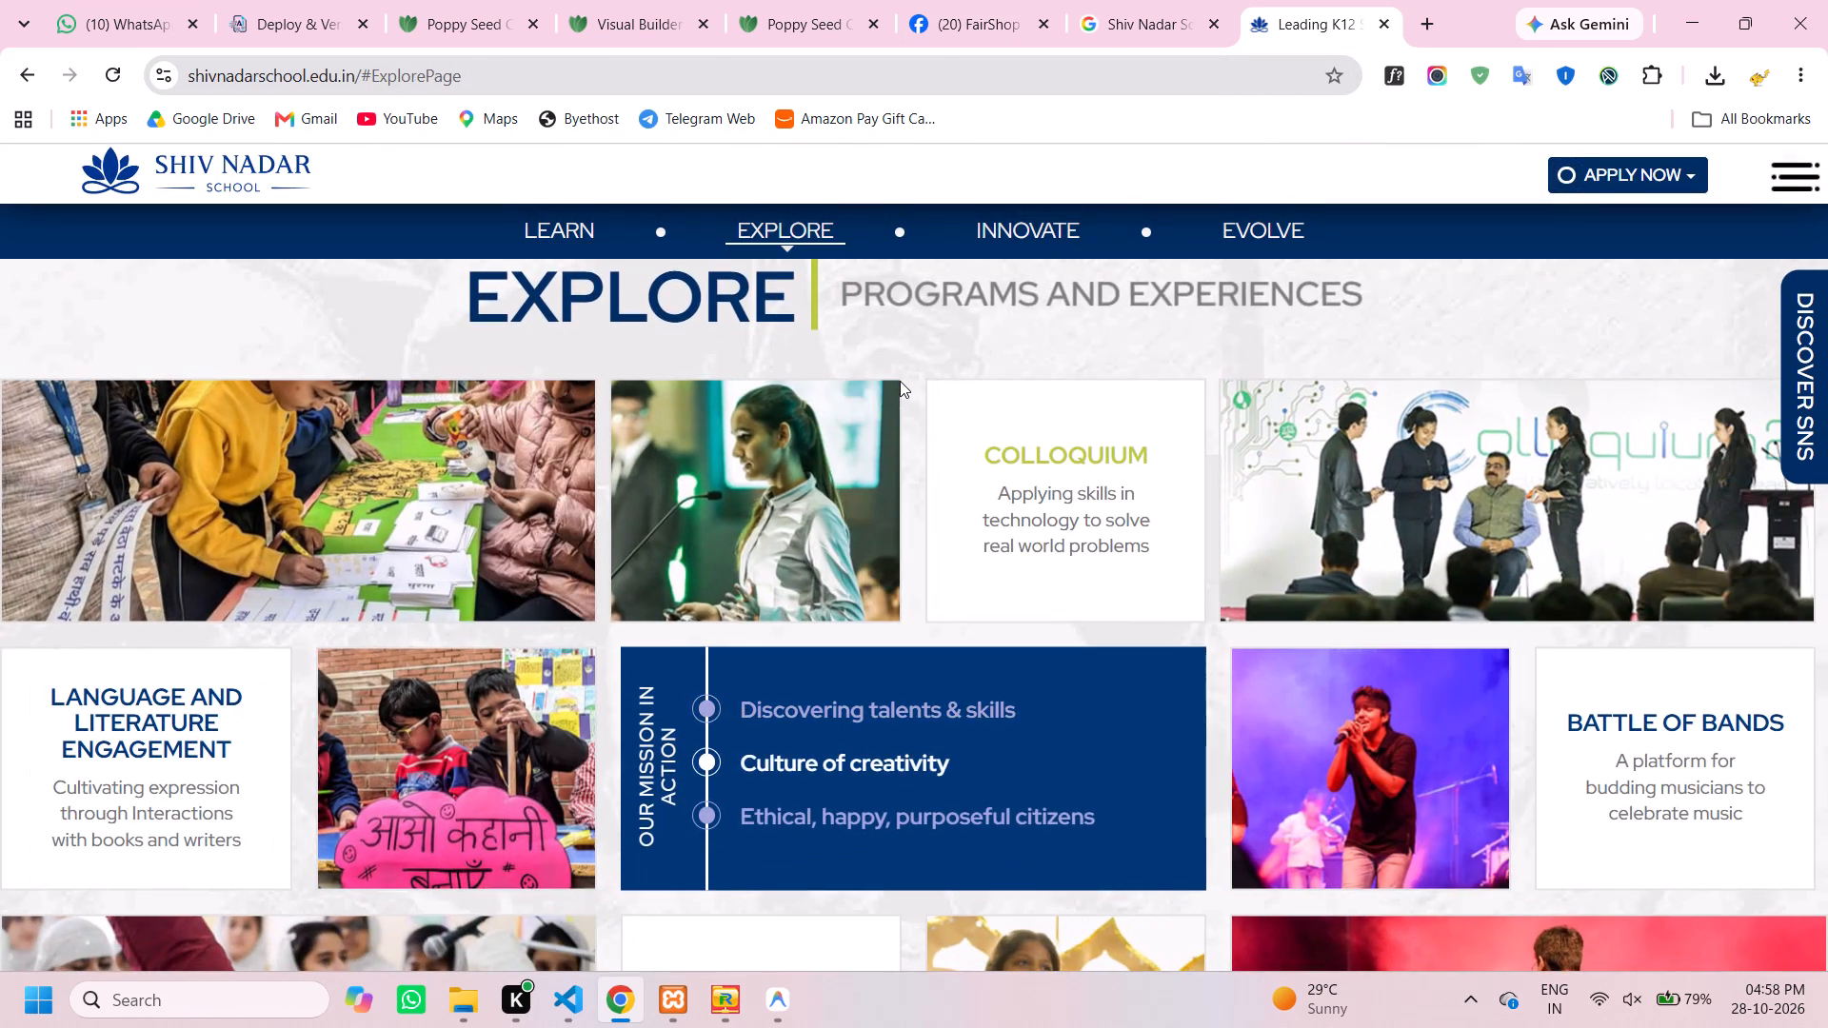
{"action": "scroll", "coordinate": [900, 381], "scroll_direction": "down", "scroll_amount": 18}
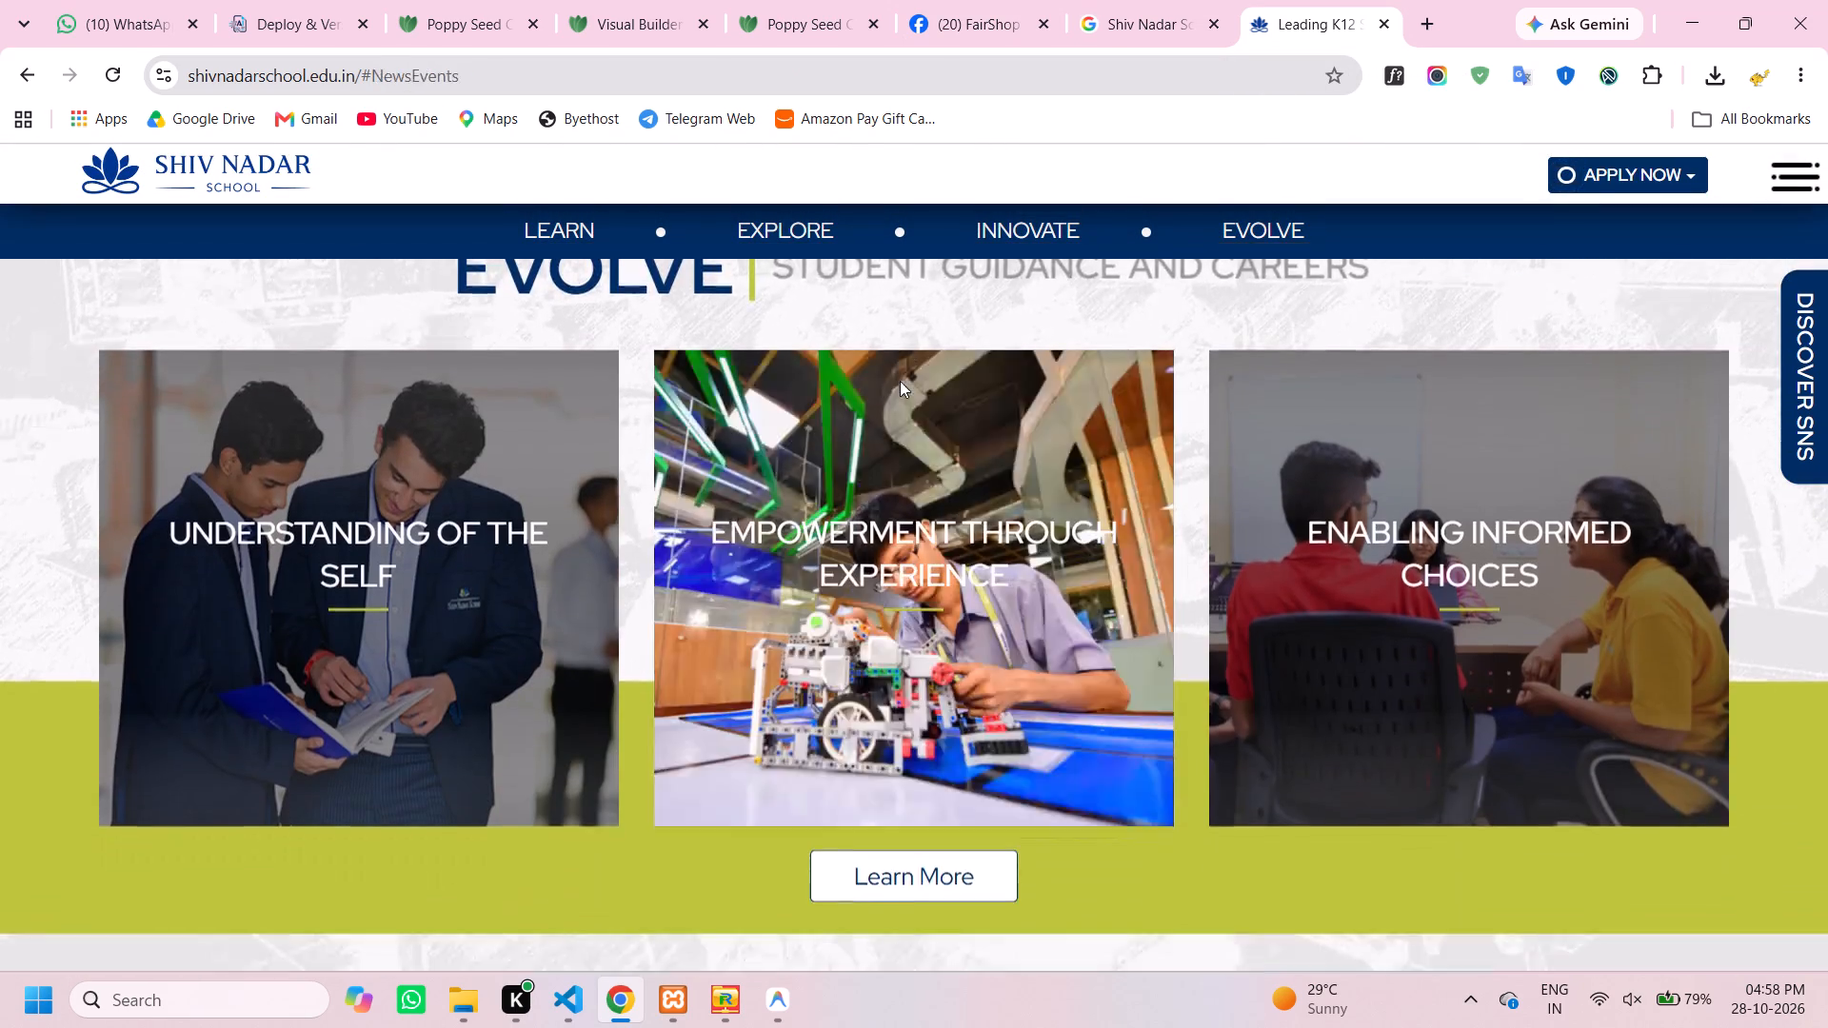
{"action": "scroll", "coordinate": [900, 381], "scroll_direction": "down", "scroll_amount": 14}
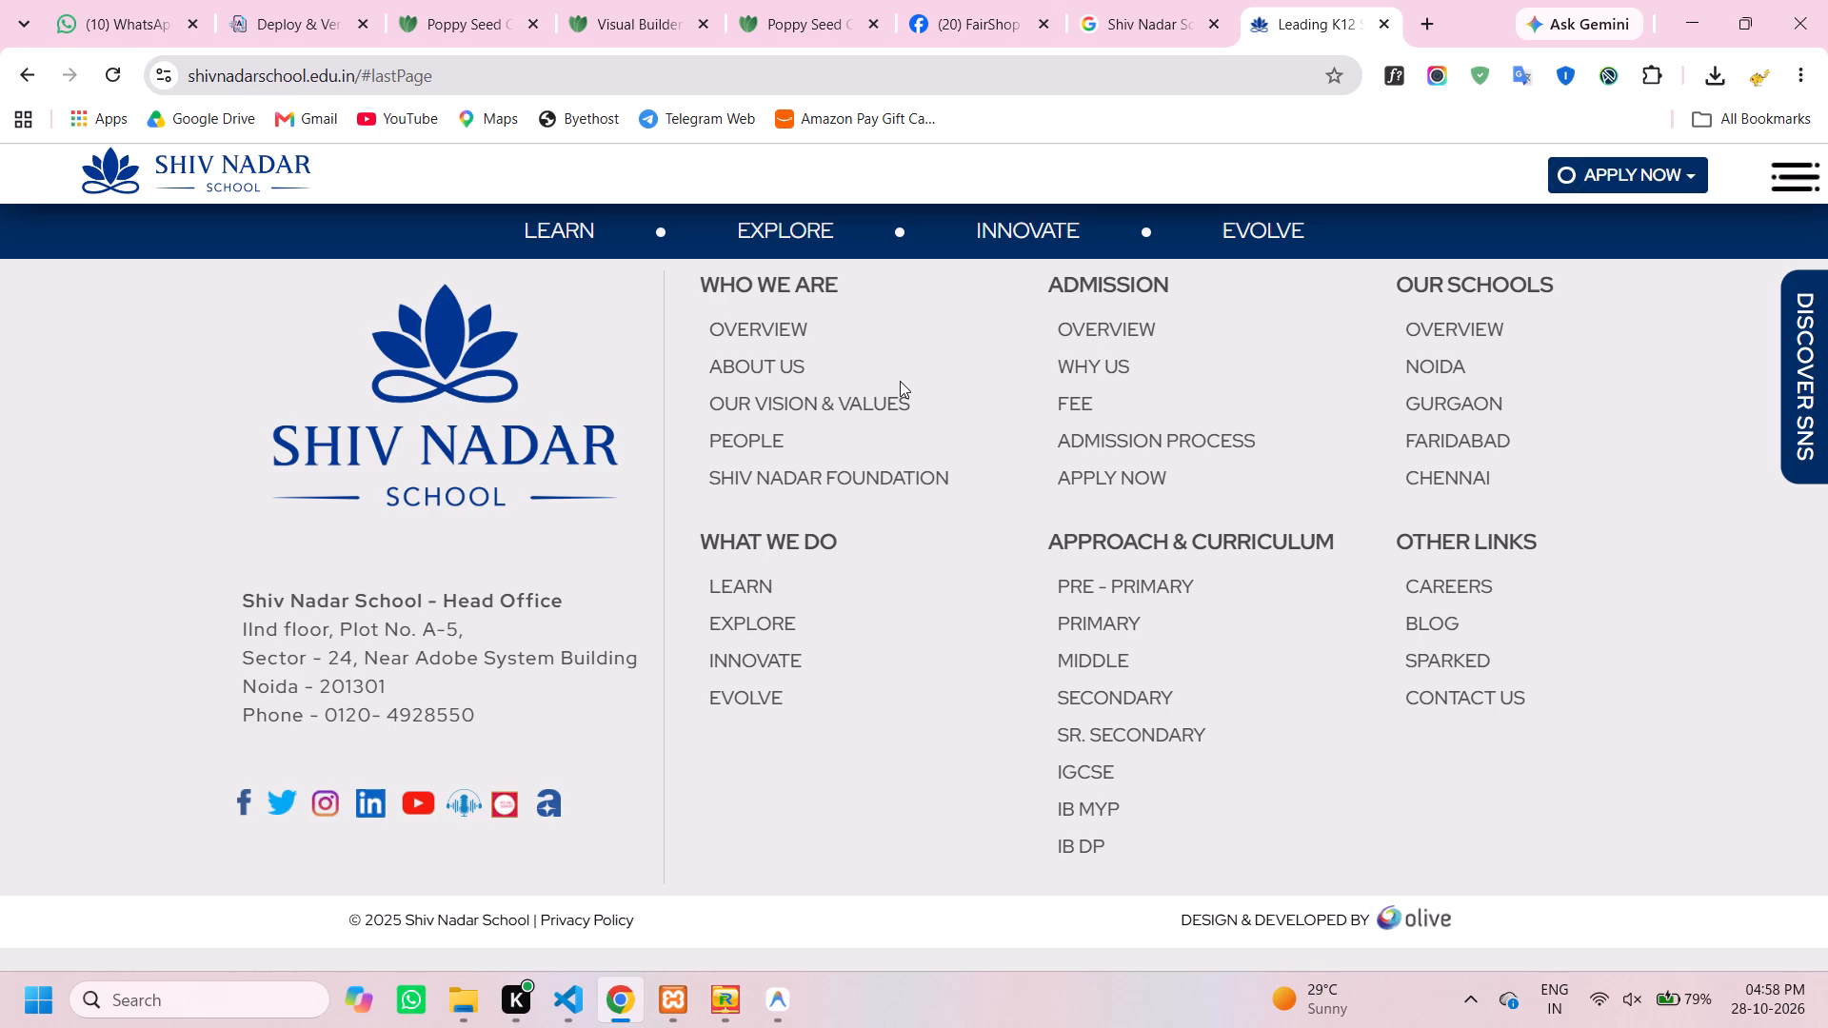
{"action": "scroll", "coordinate": [926, 657], "scroll_direction": "down", "scroll_amount": 6}
{"action": "scroll", "coordinate": [926, 657], "scroll_direction": "up", "scroll_amount": 10}
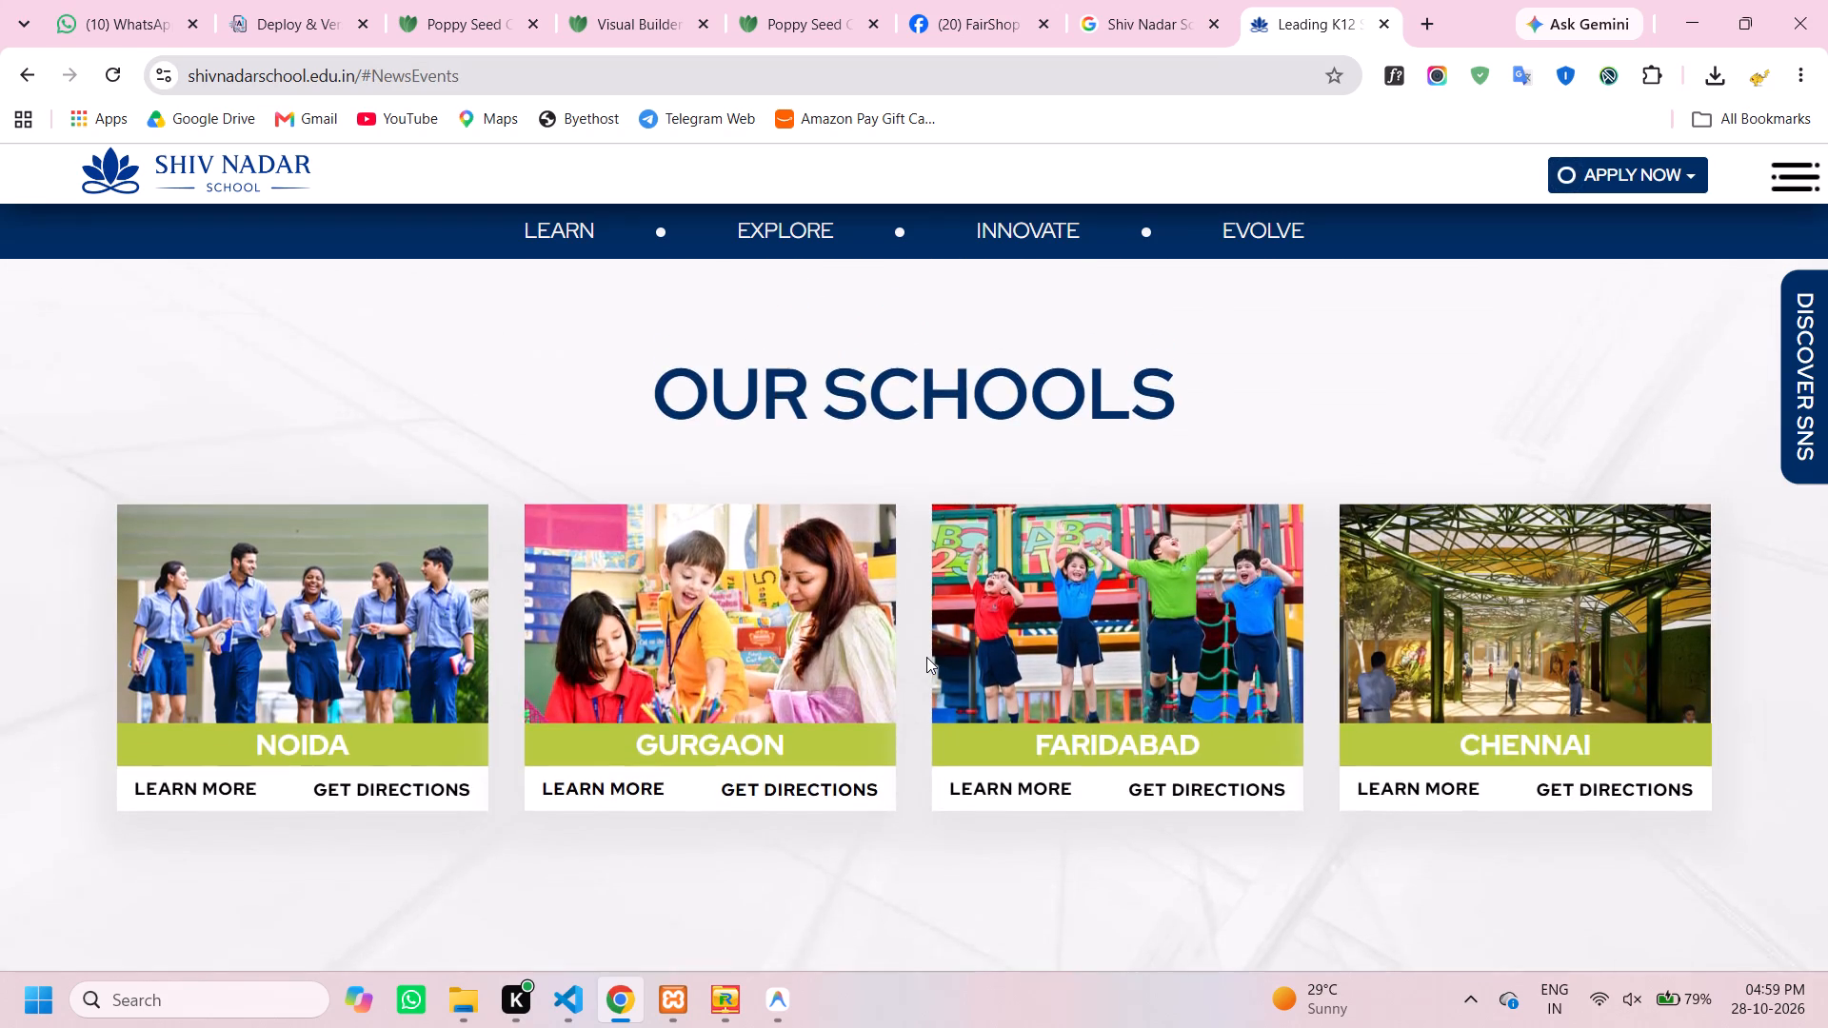
{"action": "scroll", "coordinate": [926, 657], "scroll_direction": "up", "scroll_amount": 12}
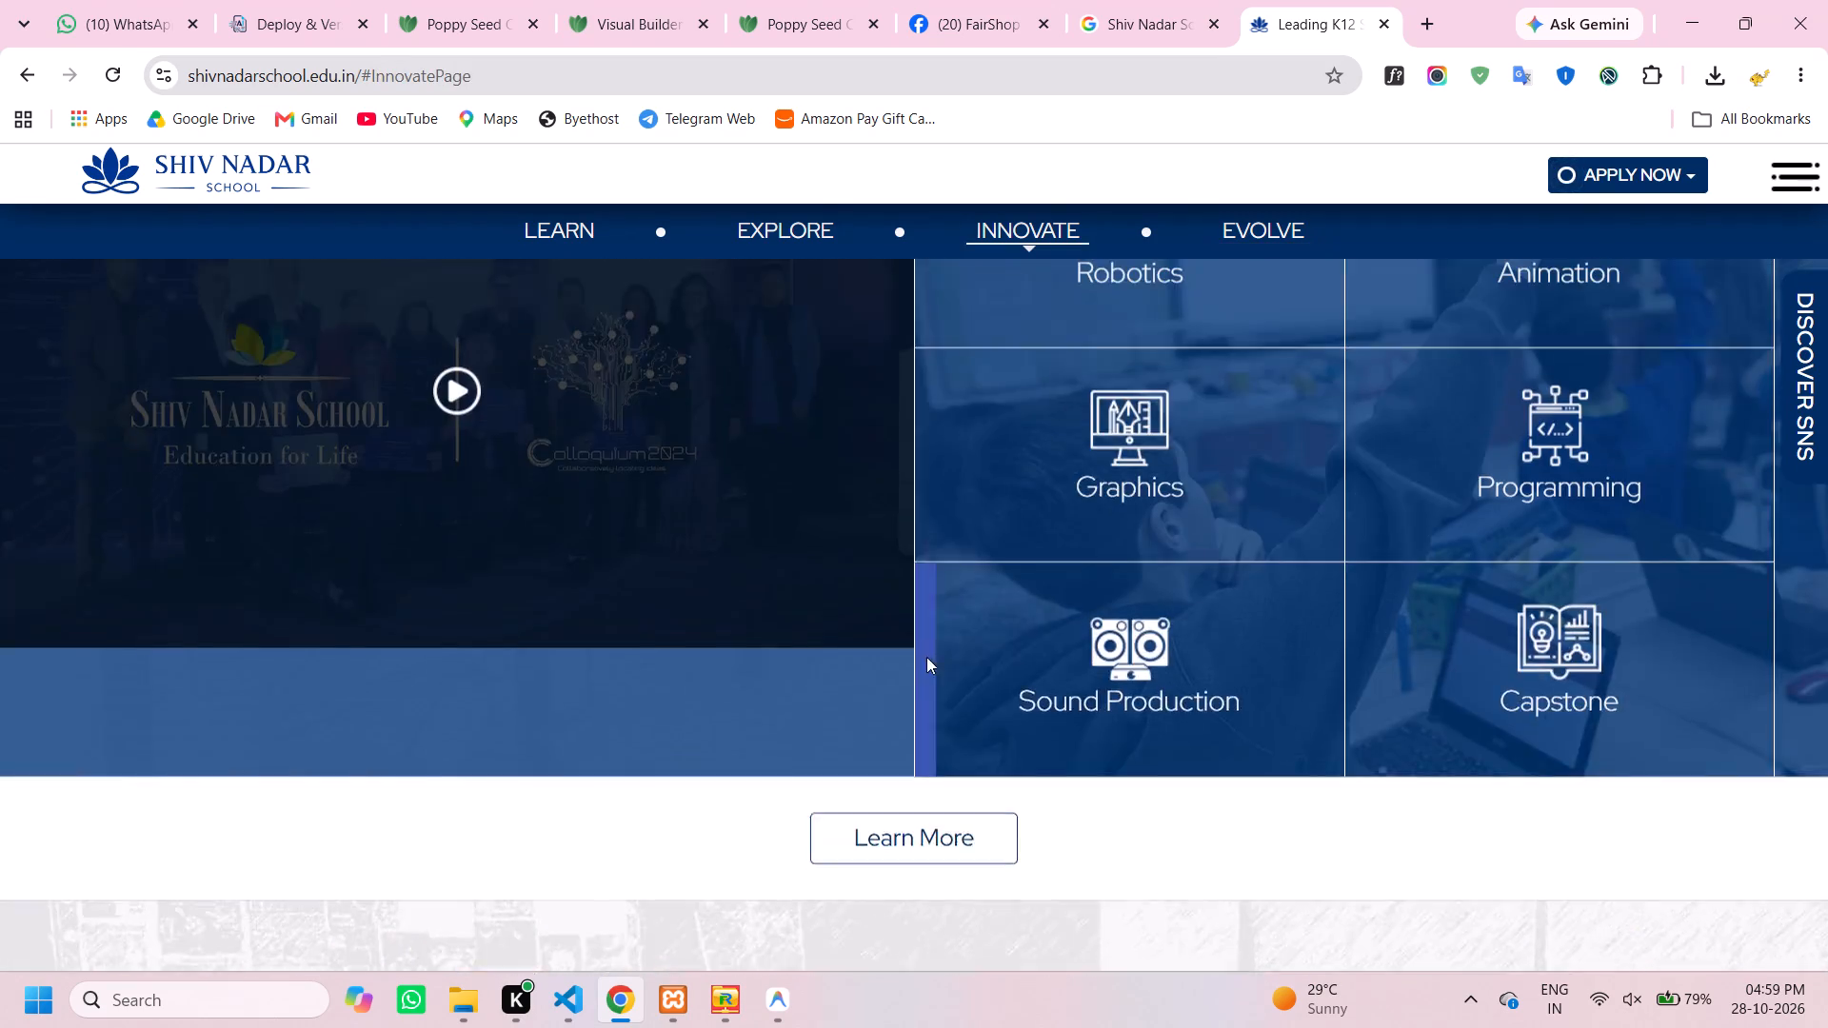
{"action": "scroll", "coordinate": [926, 657], "scroll_direction": "up", "scroll_amount": 14}
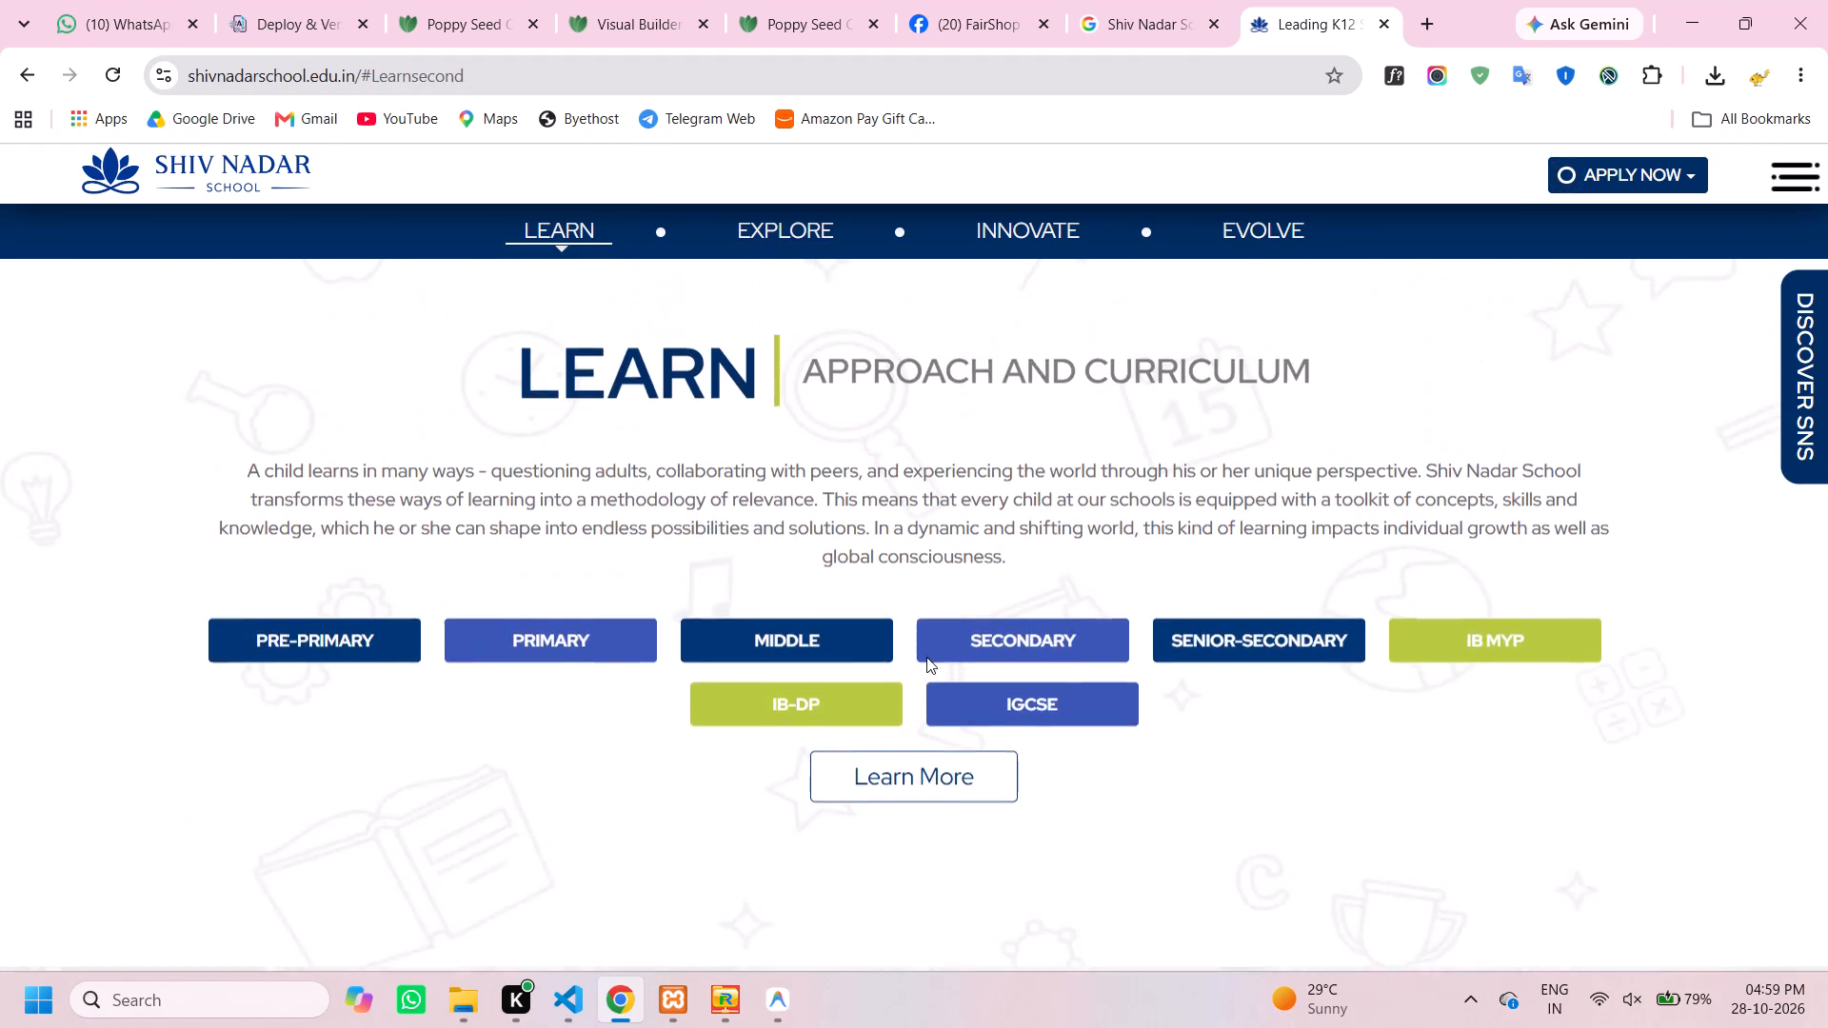
{"action": "scroll", "coordinate": [926, 657], "scroll_direction": "up", "scroll_amount": 13}
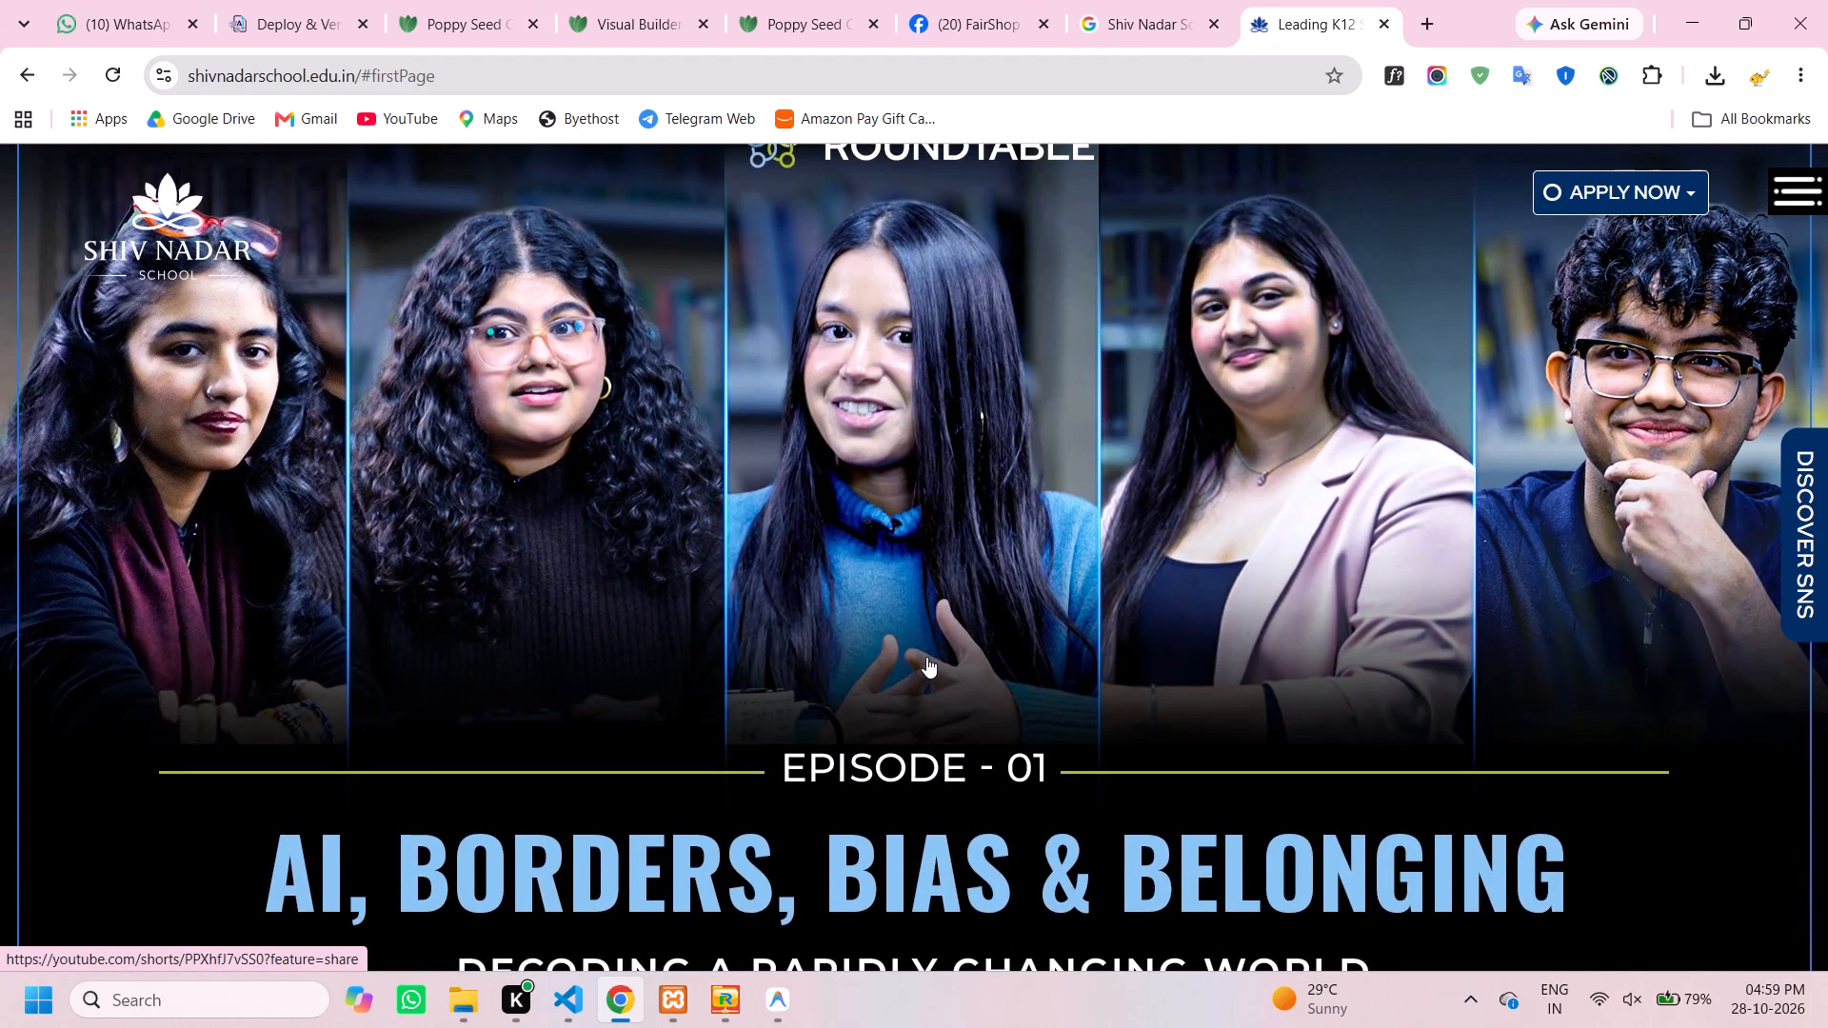
{"action": "scroll", "coordinate": [926, 657], "scroll_direction": "up", "scroll_amount": 6}
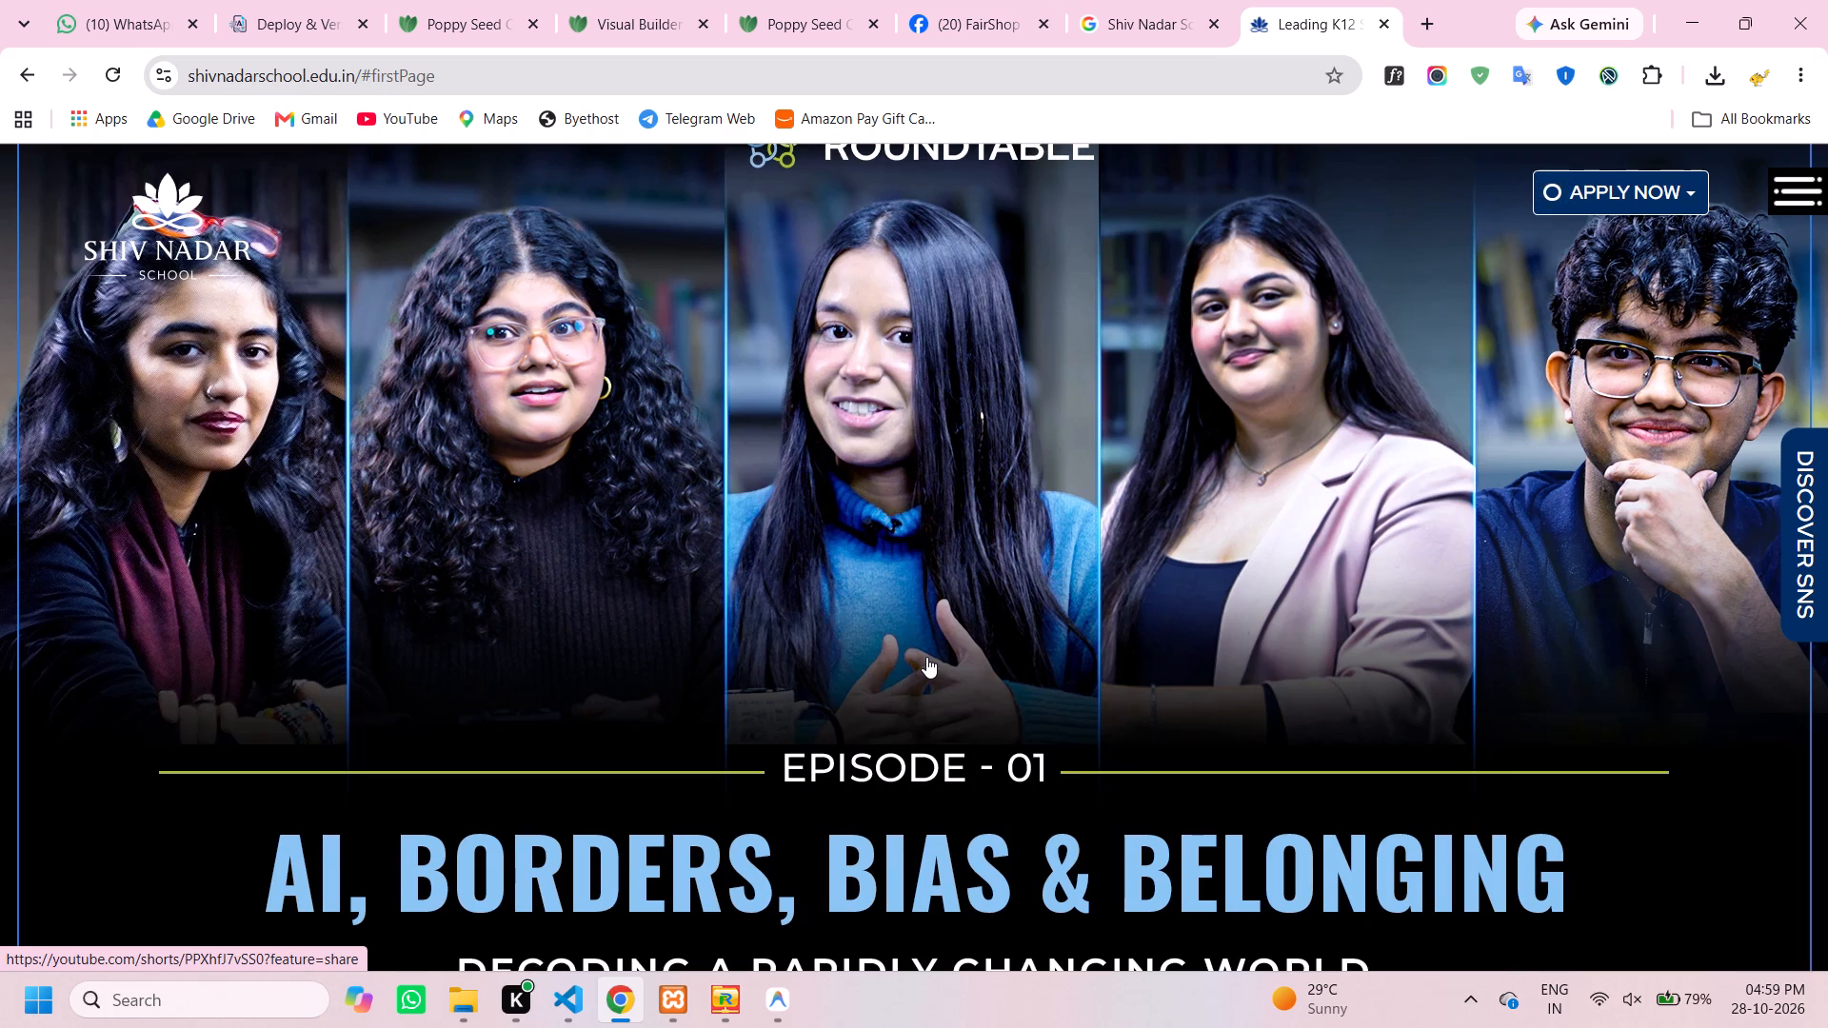
Look through the remaining Shiv Nadar School logo search results, and close both the search and the school's website.
{"action": "left_click", "coordinate": [1148, 2]}
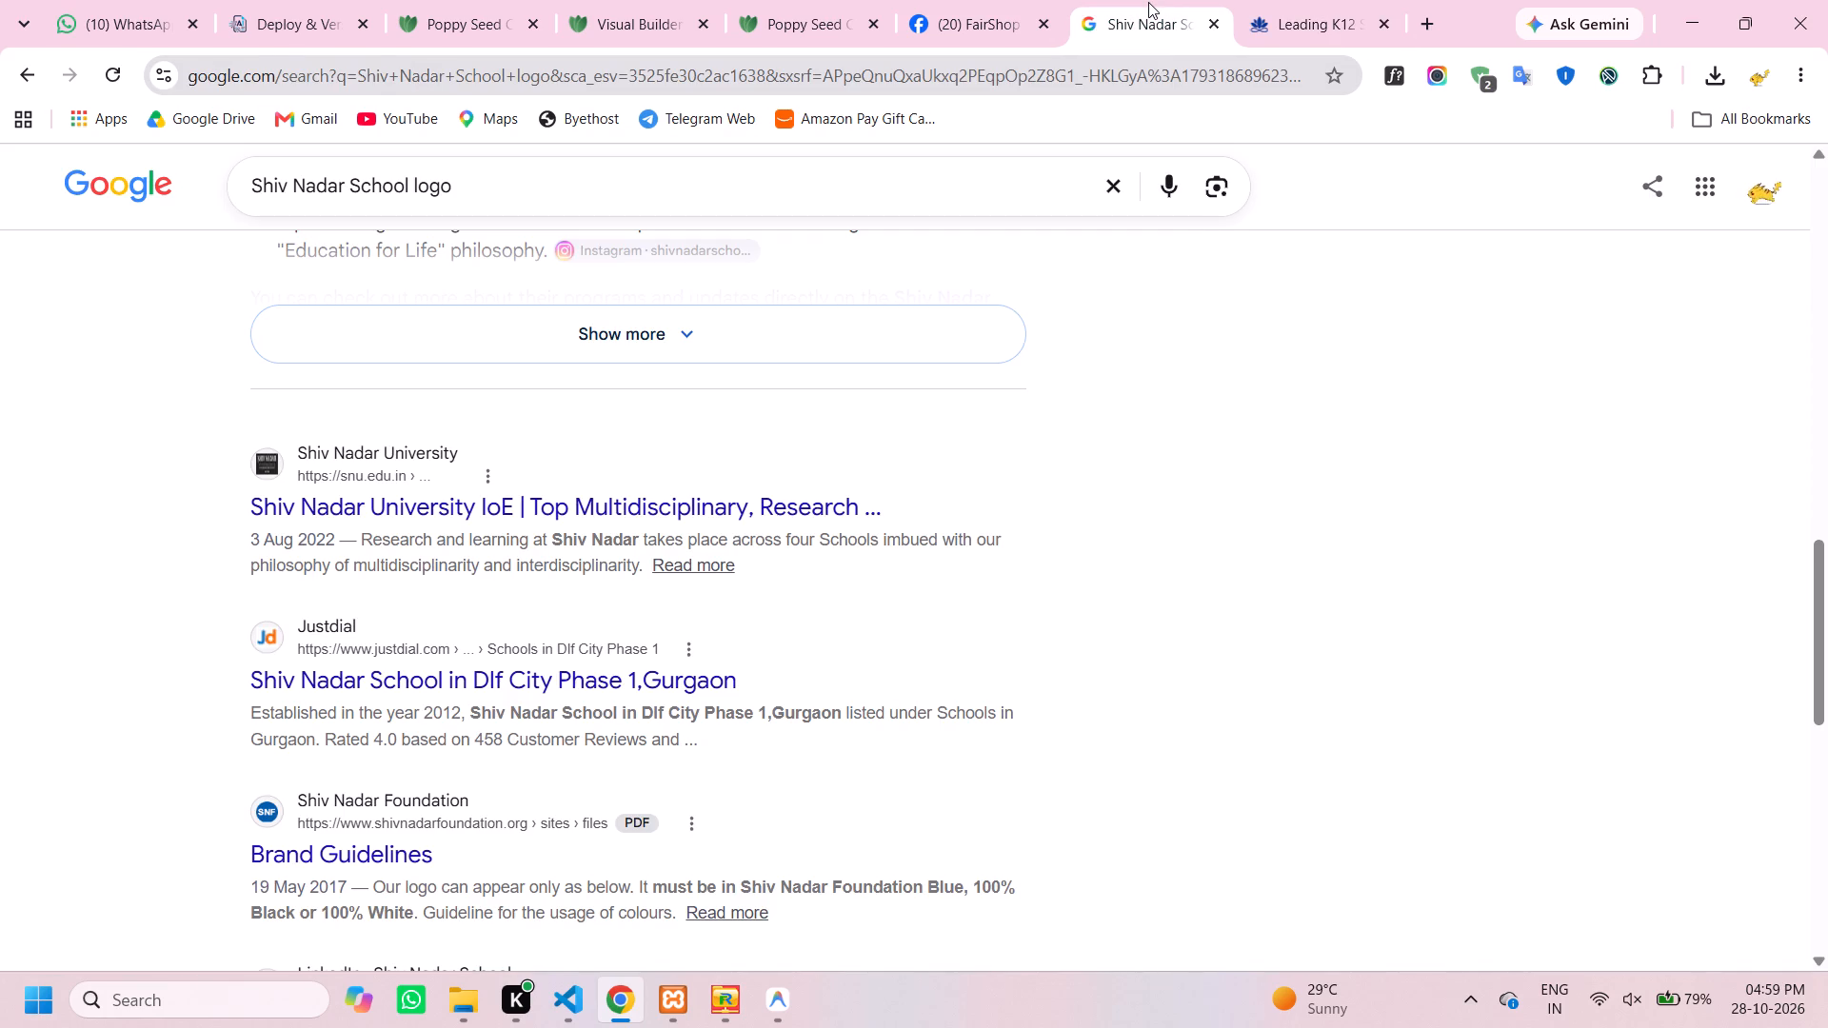
{"action": "scroll", "coordinate": [709, 613], "scroll_direction": "down", "scroll_amount": 5}
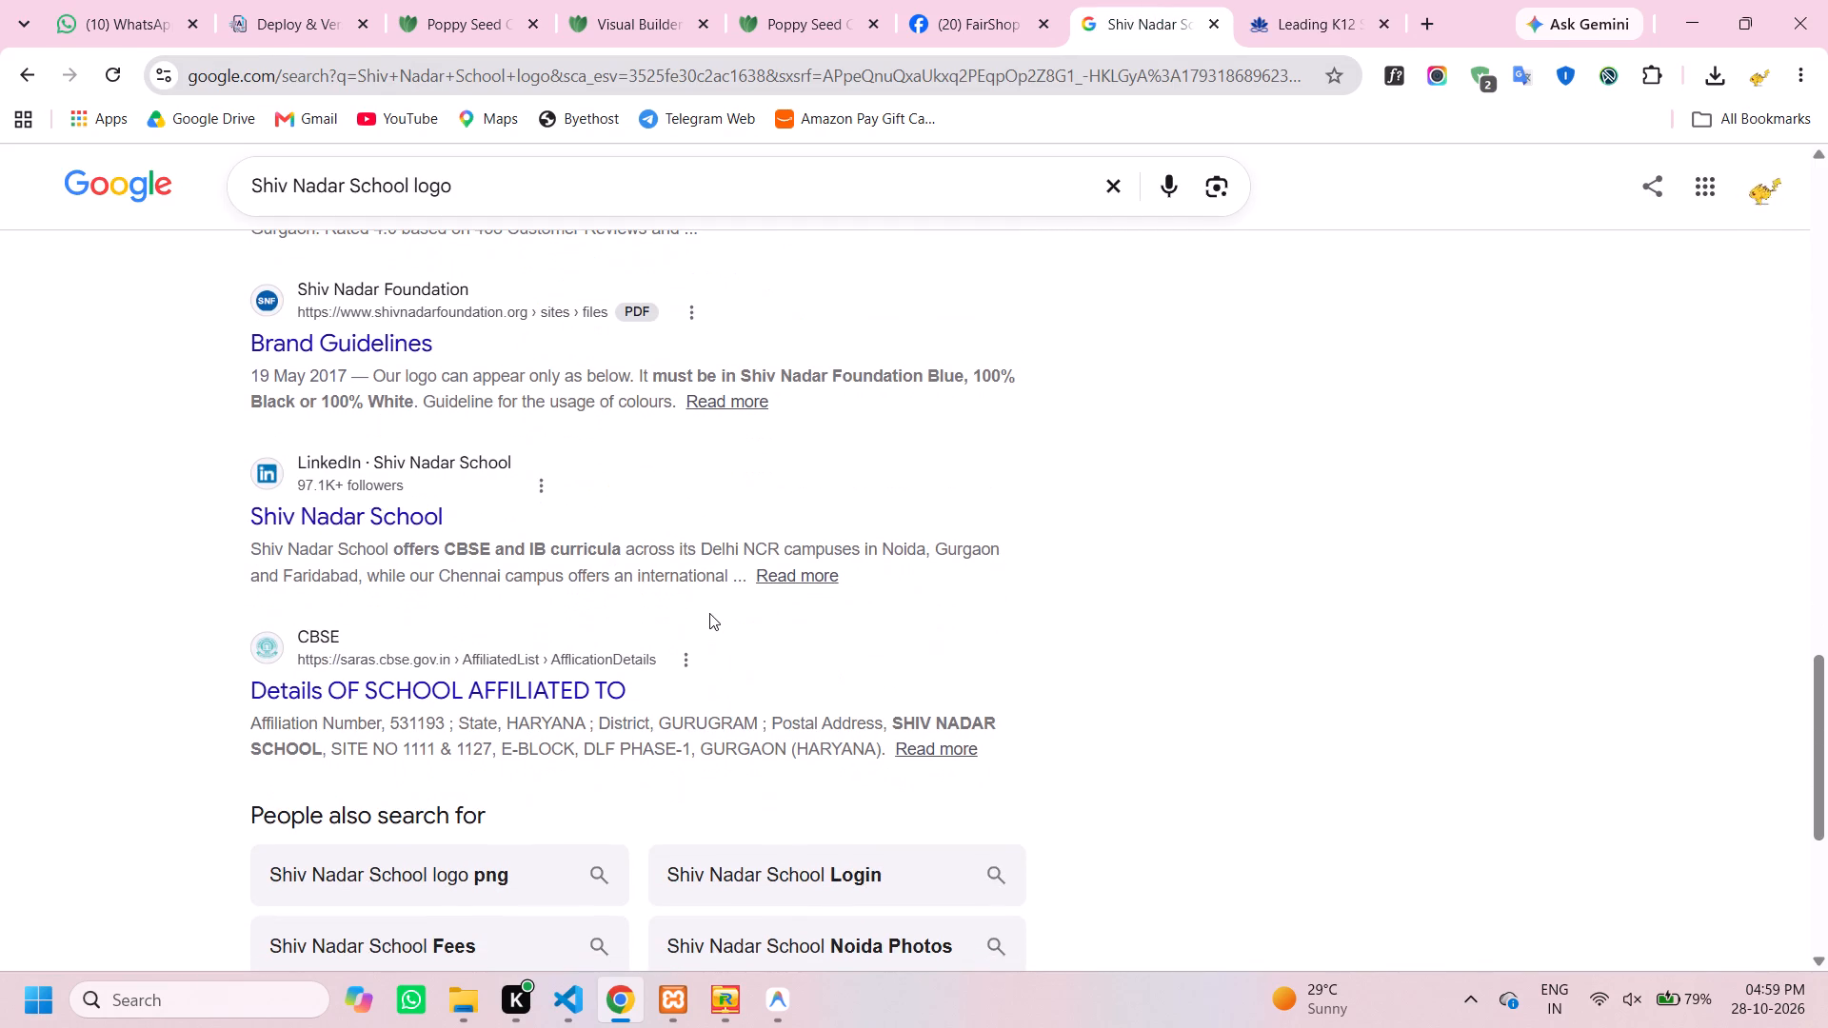
{"action": "scroll", "coordinate": [709, 613], "scroll_direction": "down", "scroll_amount": 2}
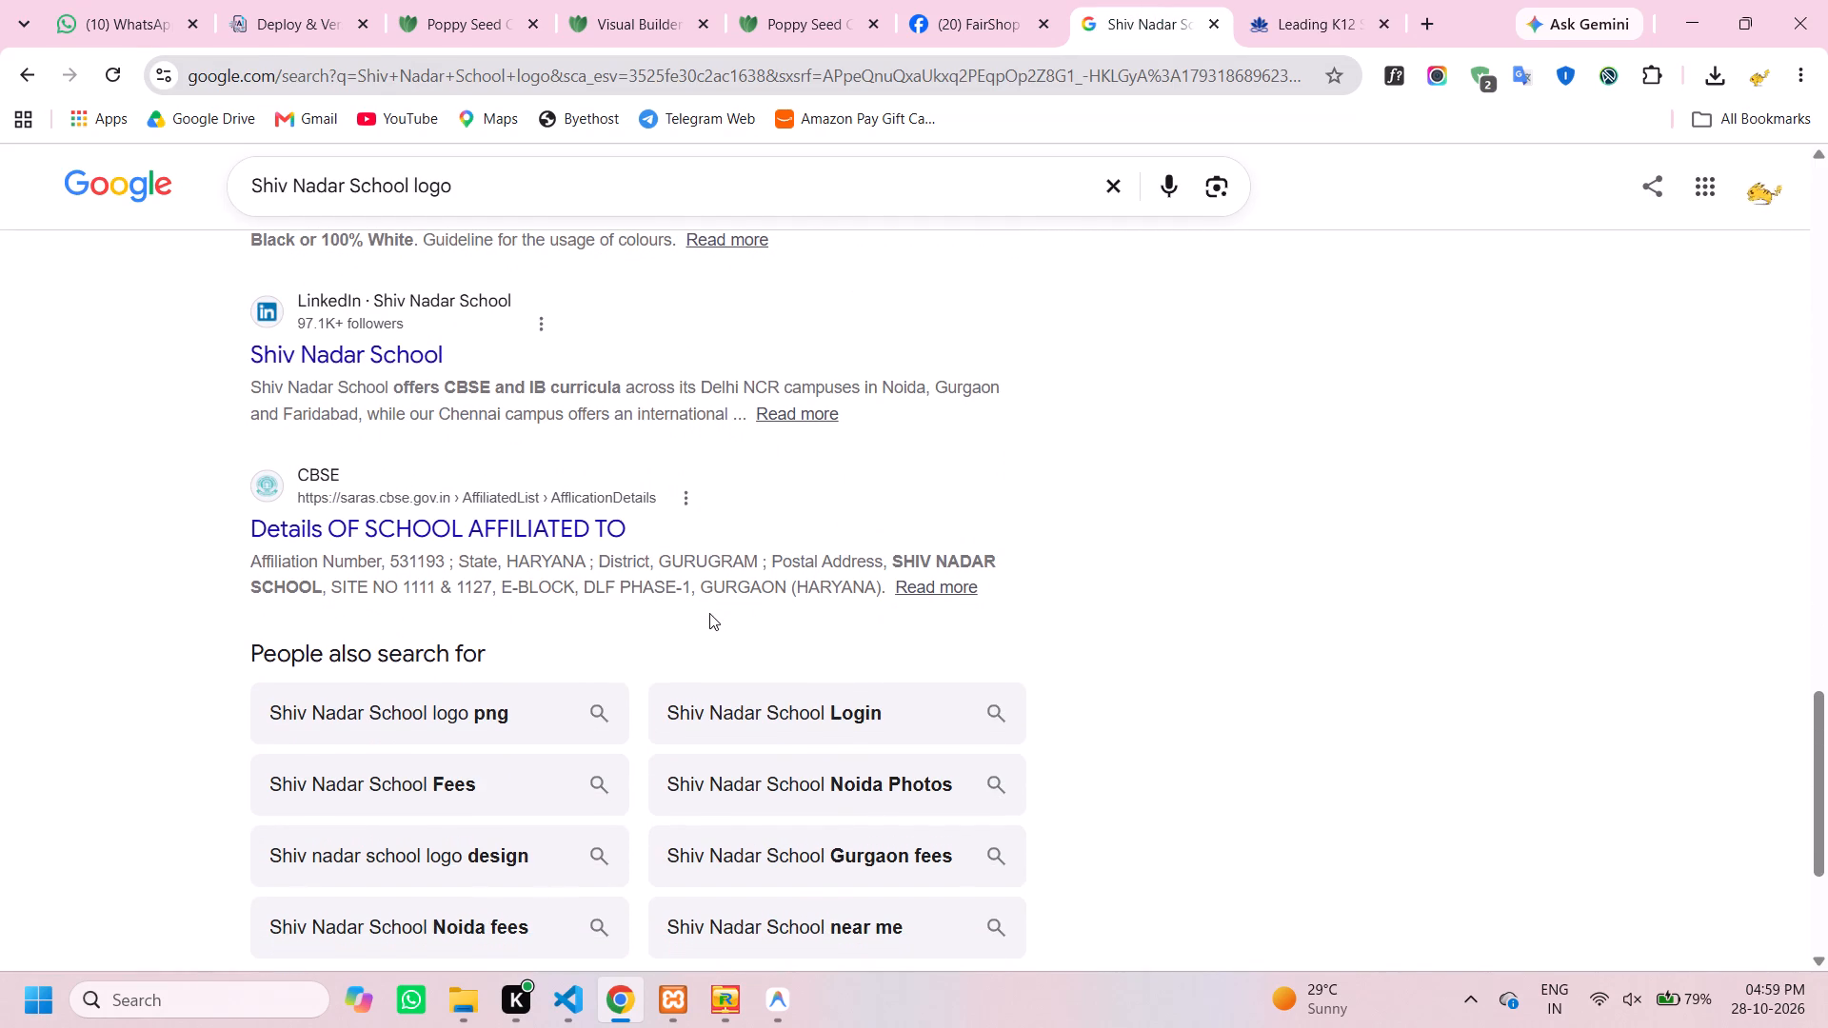
{"action": "scroll", "coordinate": [601, 569], "scroll_direction": "down", "scroll_amount": 4}
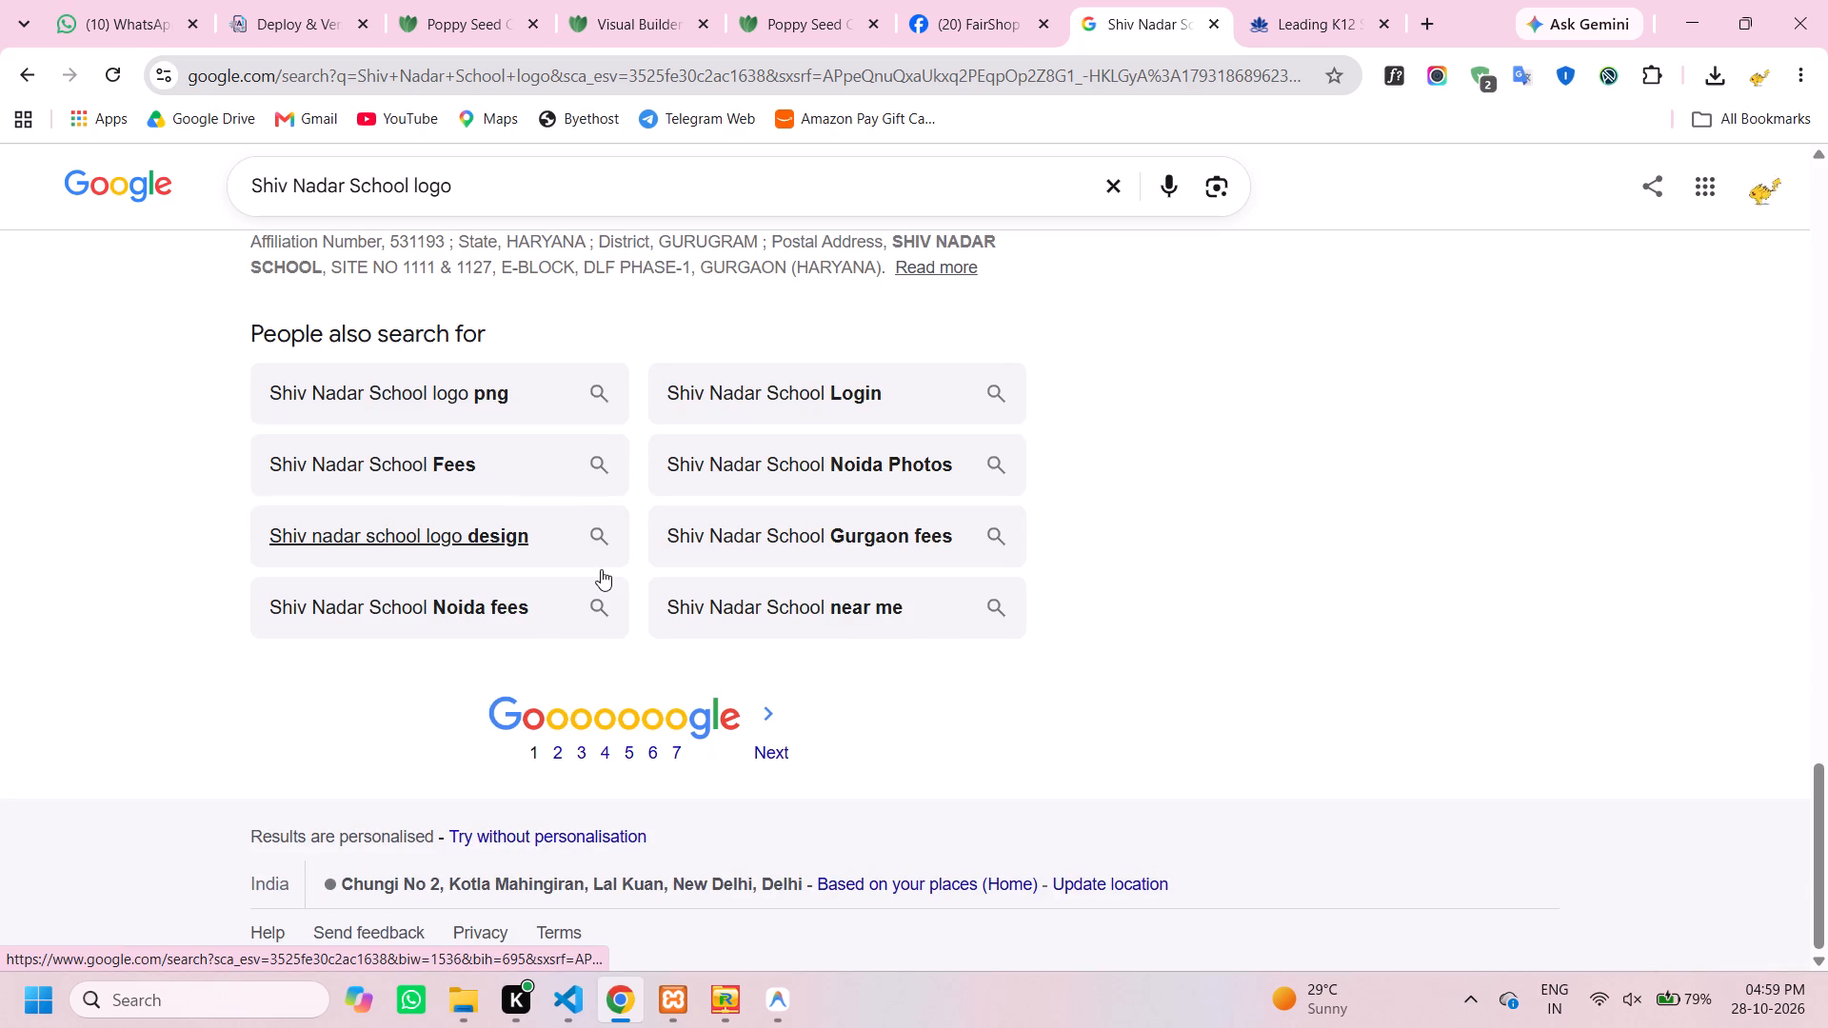
{"action": "key", "text": "ctrl+w"}
{"action": "key", "text": "ctrl+w"}
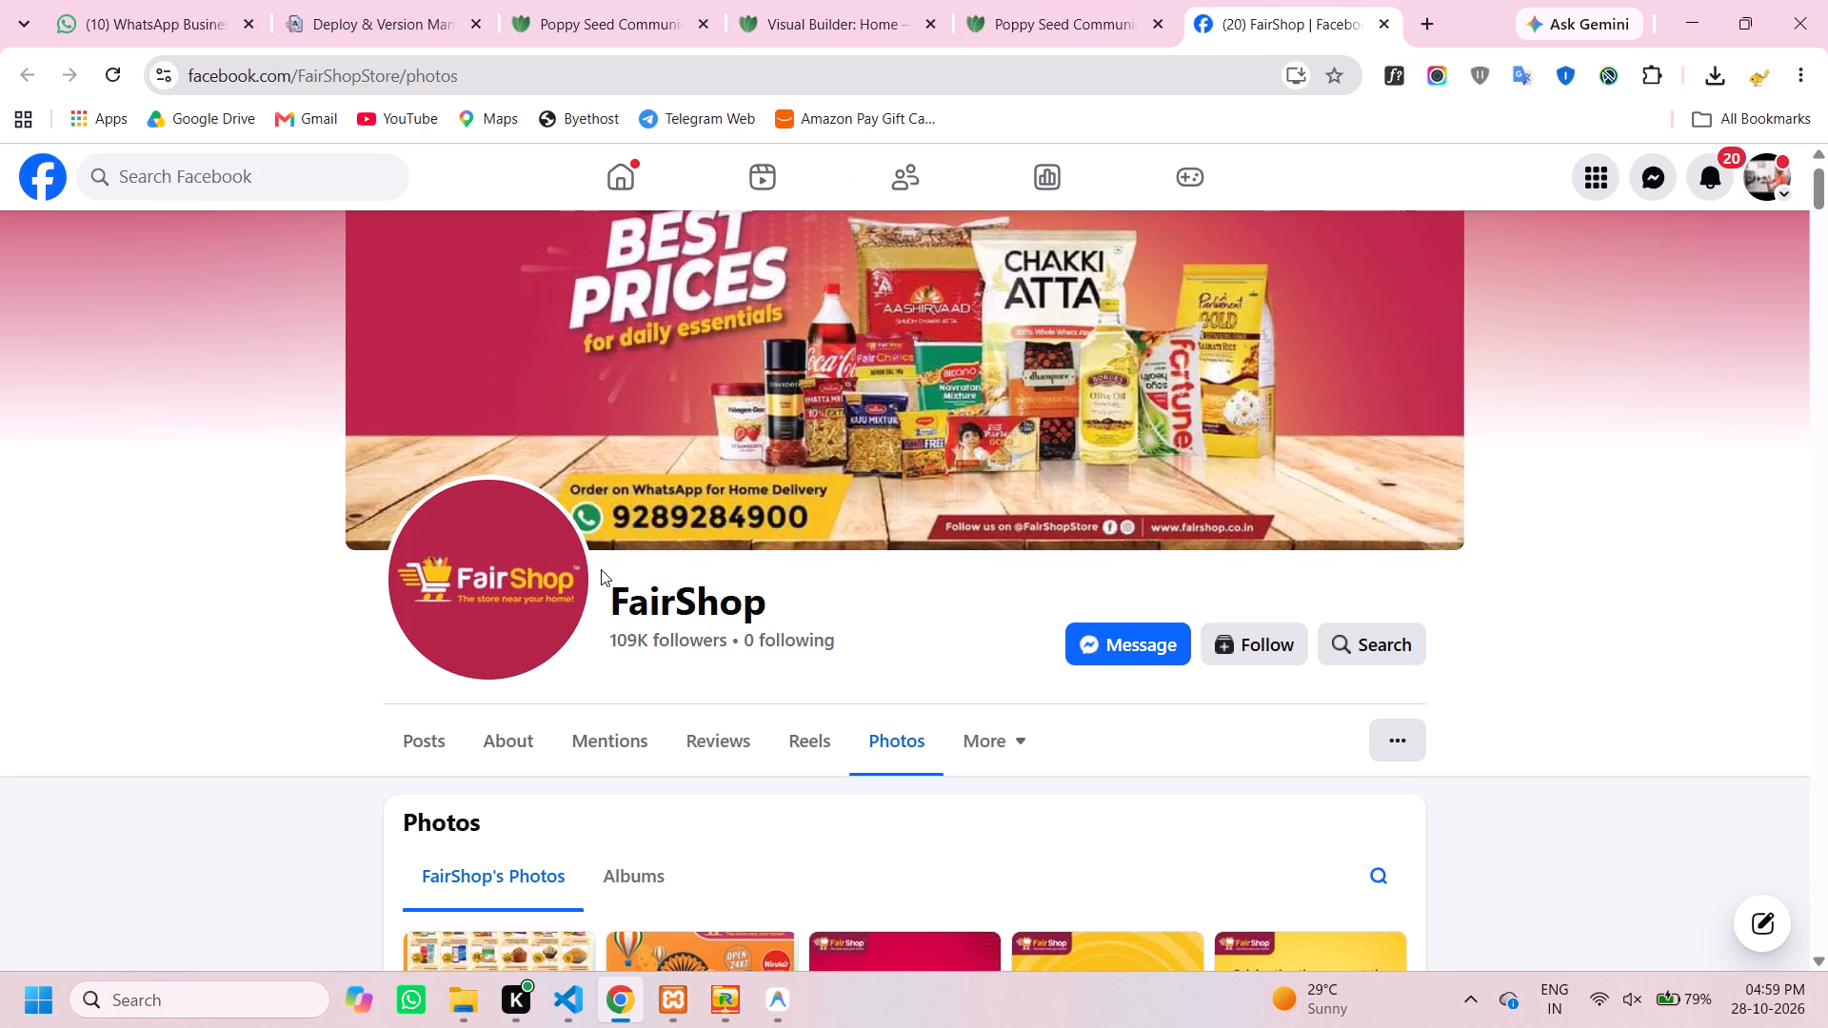
Search Google for "Fair shop logo" in a separate tab and show the image results.
{"action": "scroll", "coordinate": [606, 207], "scroll_direction": "right", "scroll_amount": 2}
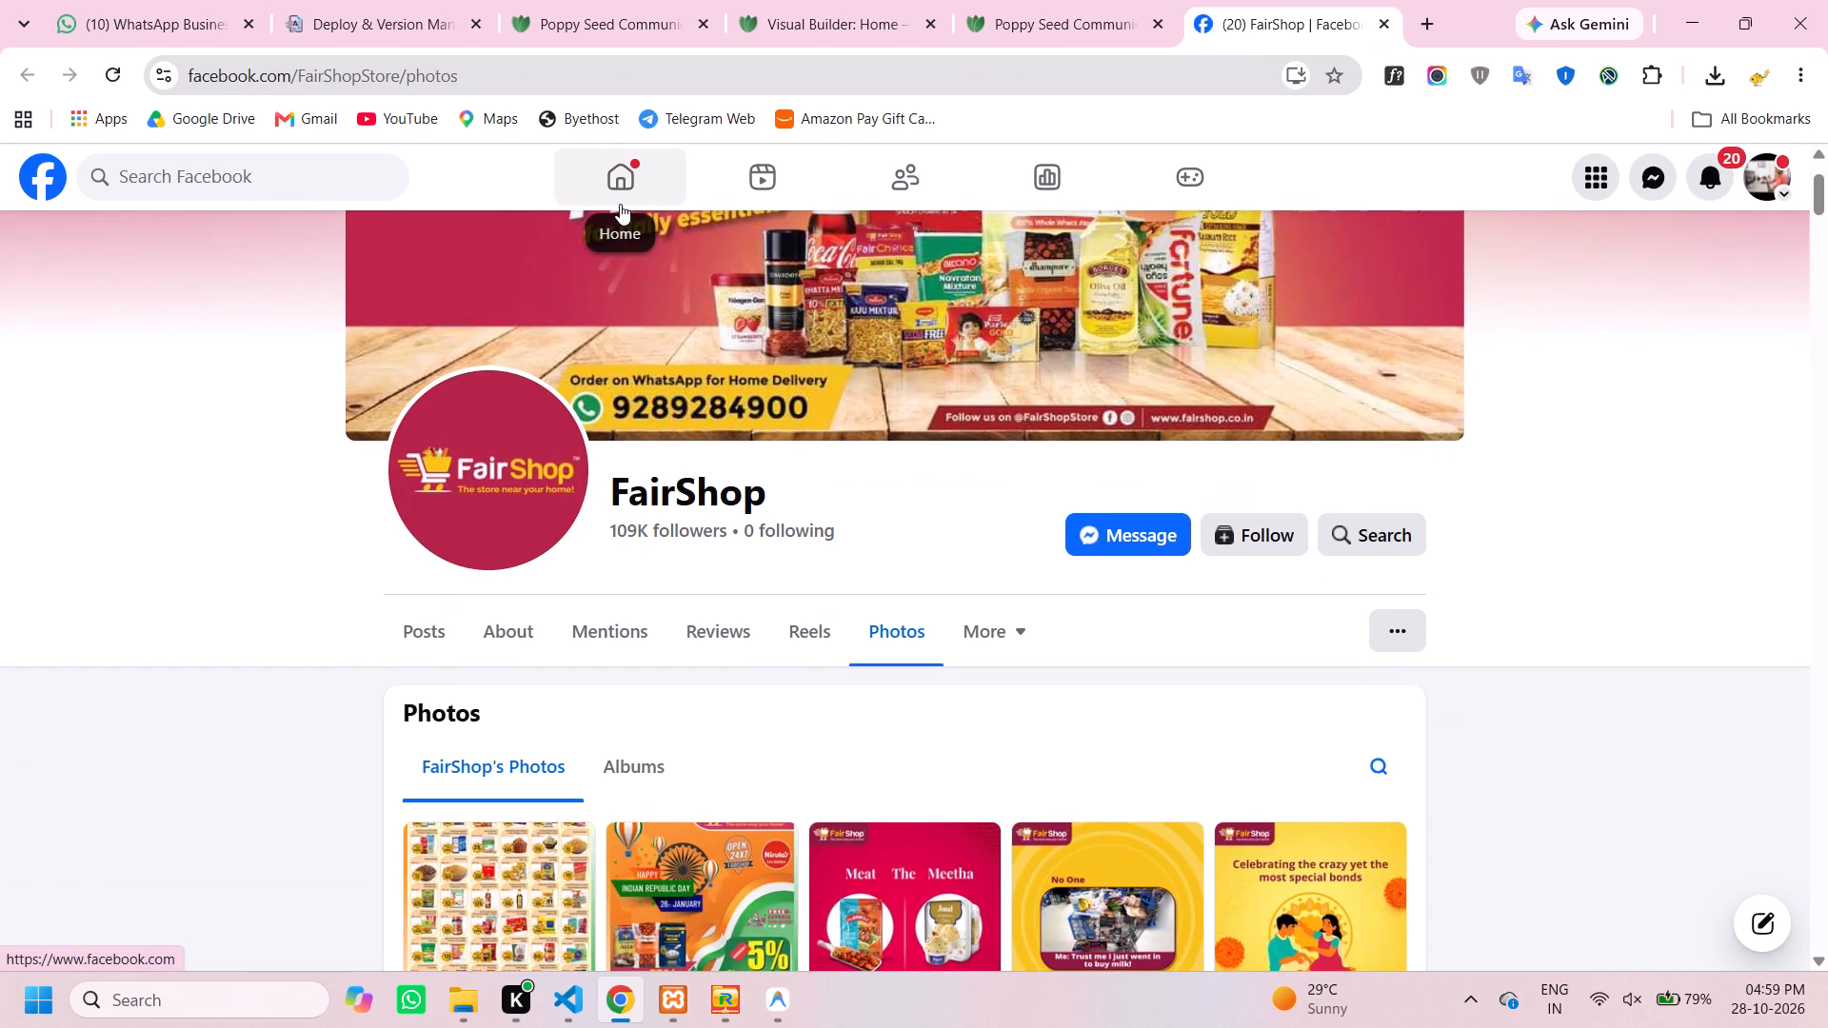
{"action": "key", "text": "ctrl+t"}
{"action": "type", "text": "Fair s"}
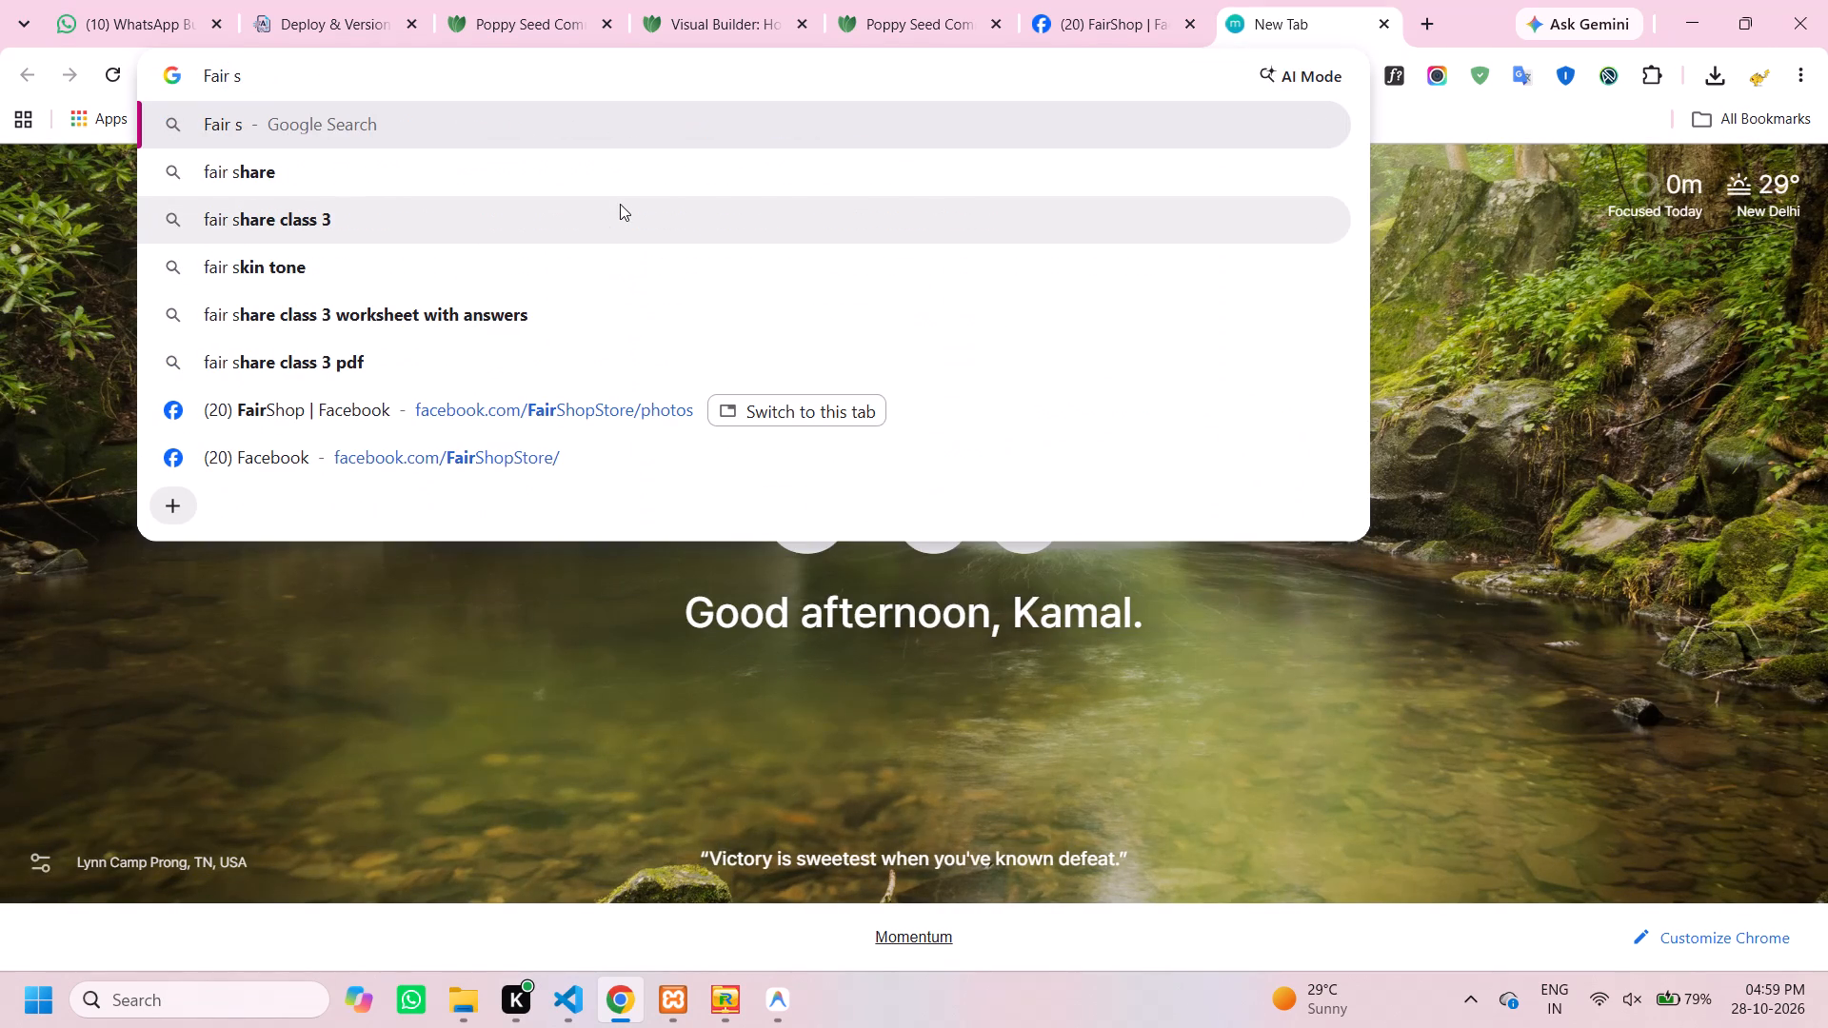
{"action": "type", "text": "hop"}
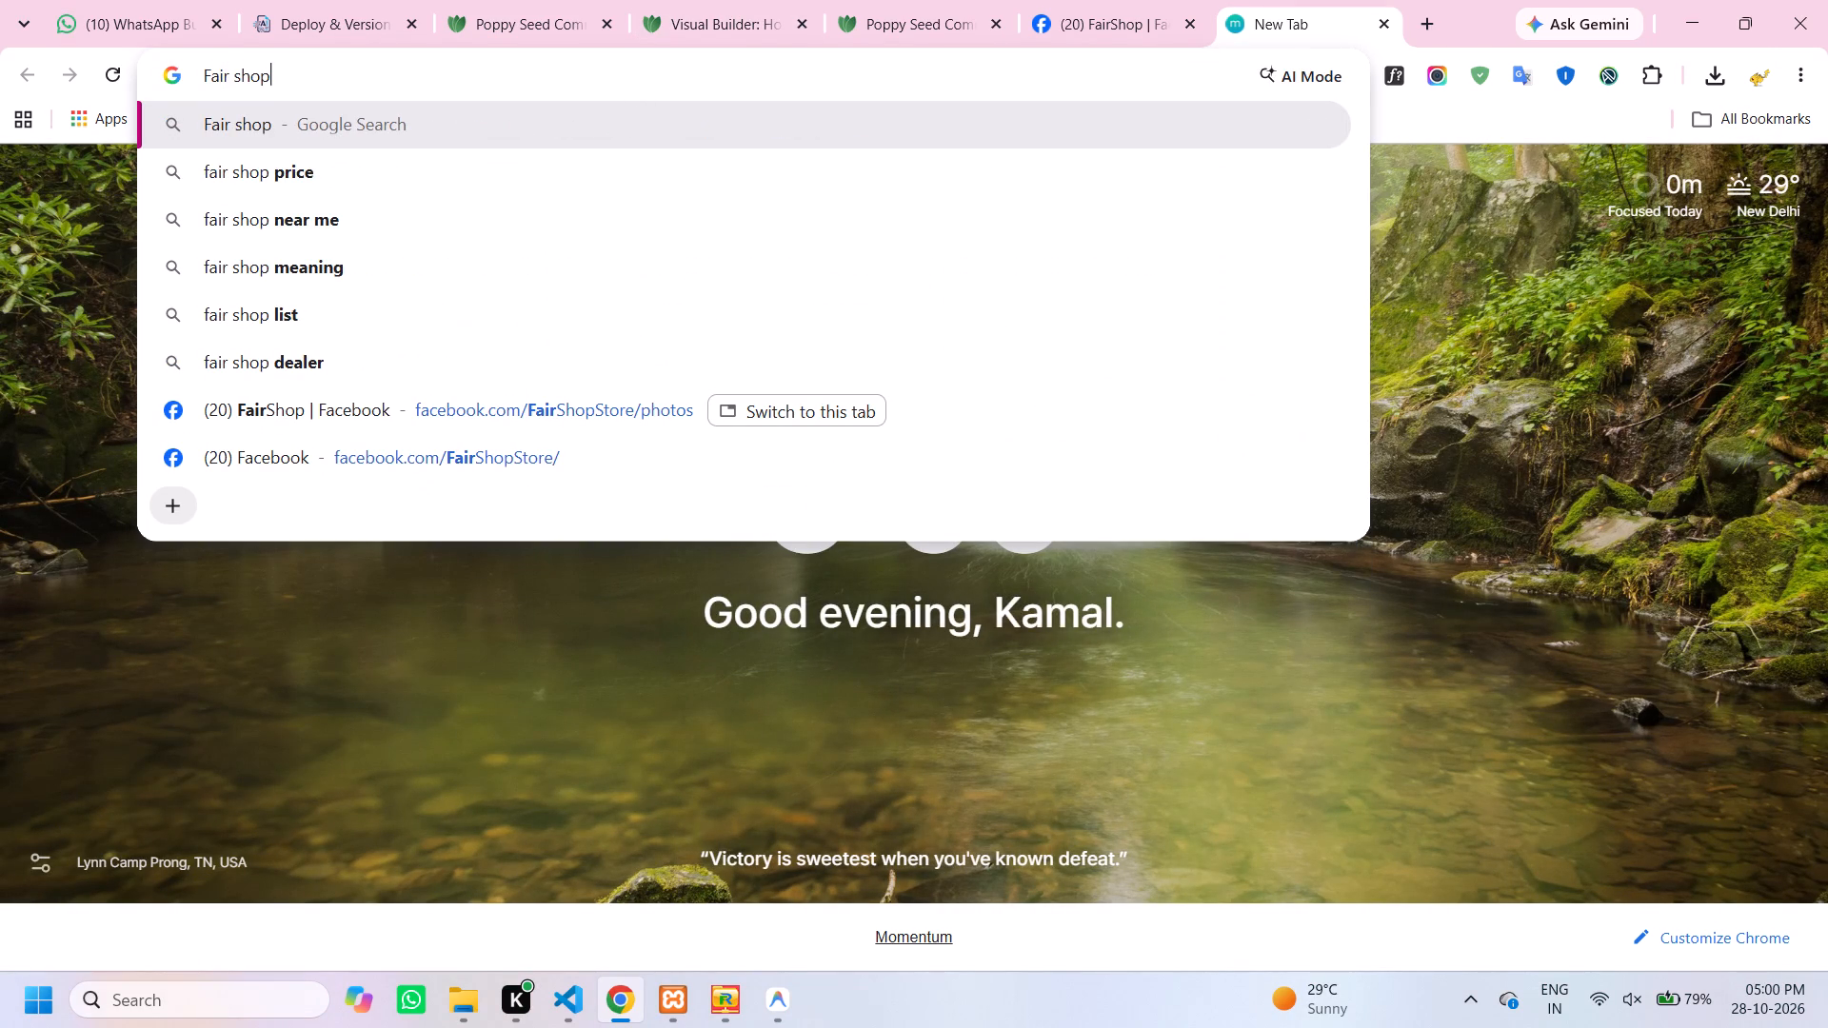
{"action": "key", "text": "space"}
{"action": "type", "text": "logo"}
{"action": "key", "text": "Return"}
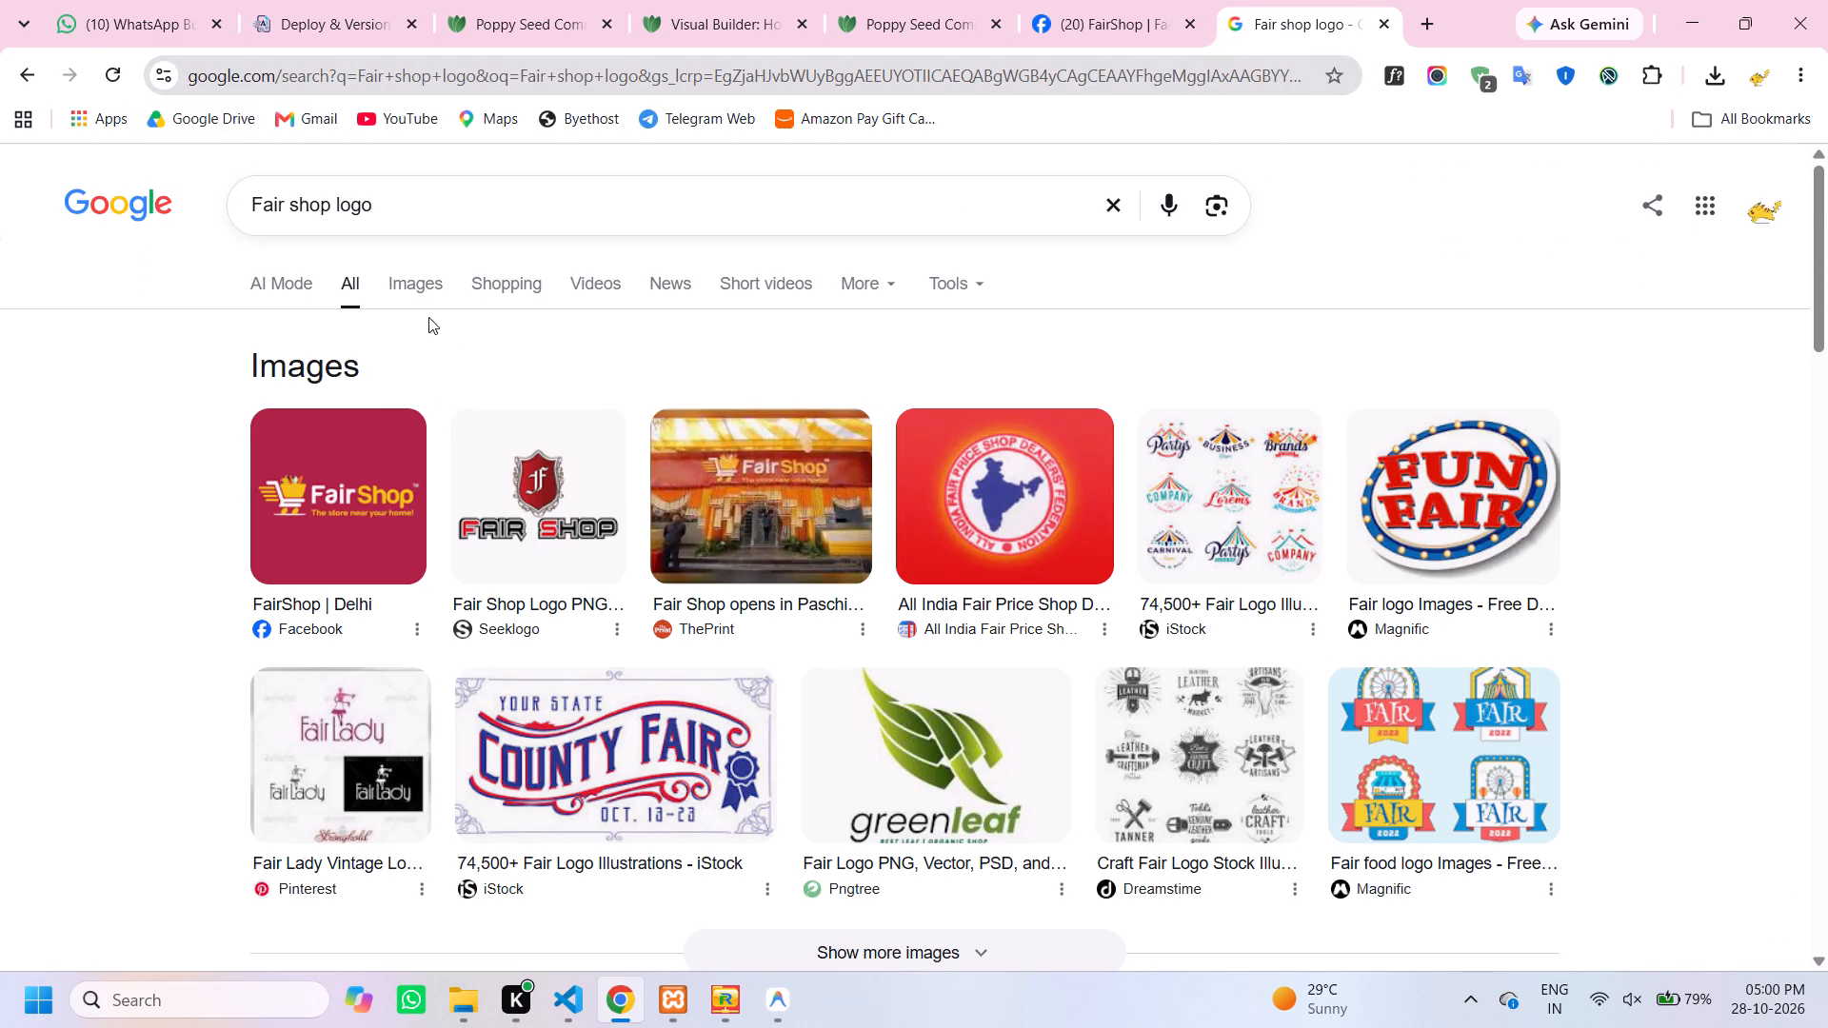
{"action": "left_click", "coordinate": [411, 280]}
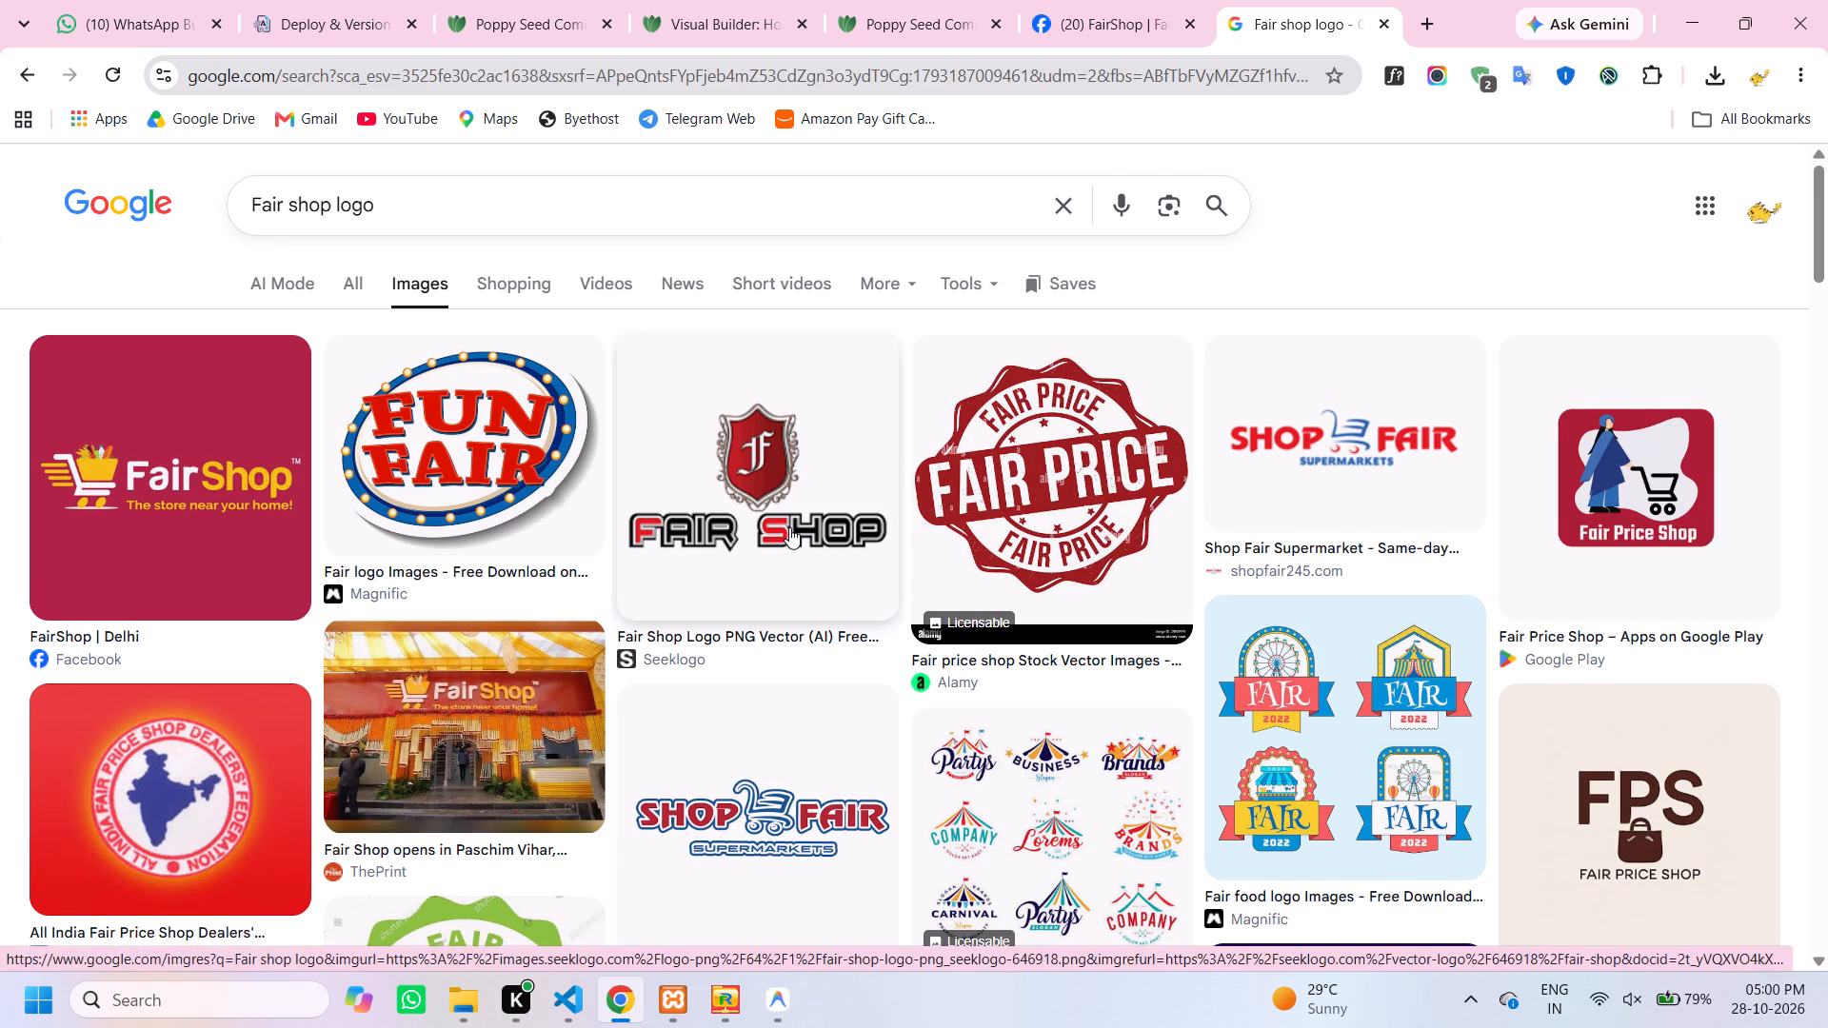
Look through the Google image results for "Fair shop logo" for a usable FairShop brand logo.
{"action": "scroll", "coordinate": [789, 527], "scroll_direction": "down", "scroll_amount": 4}
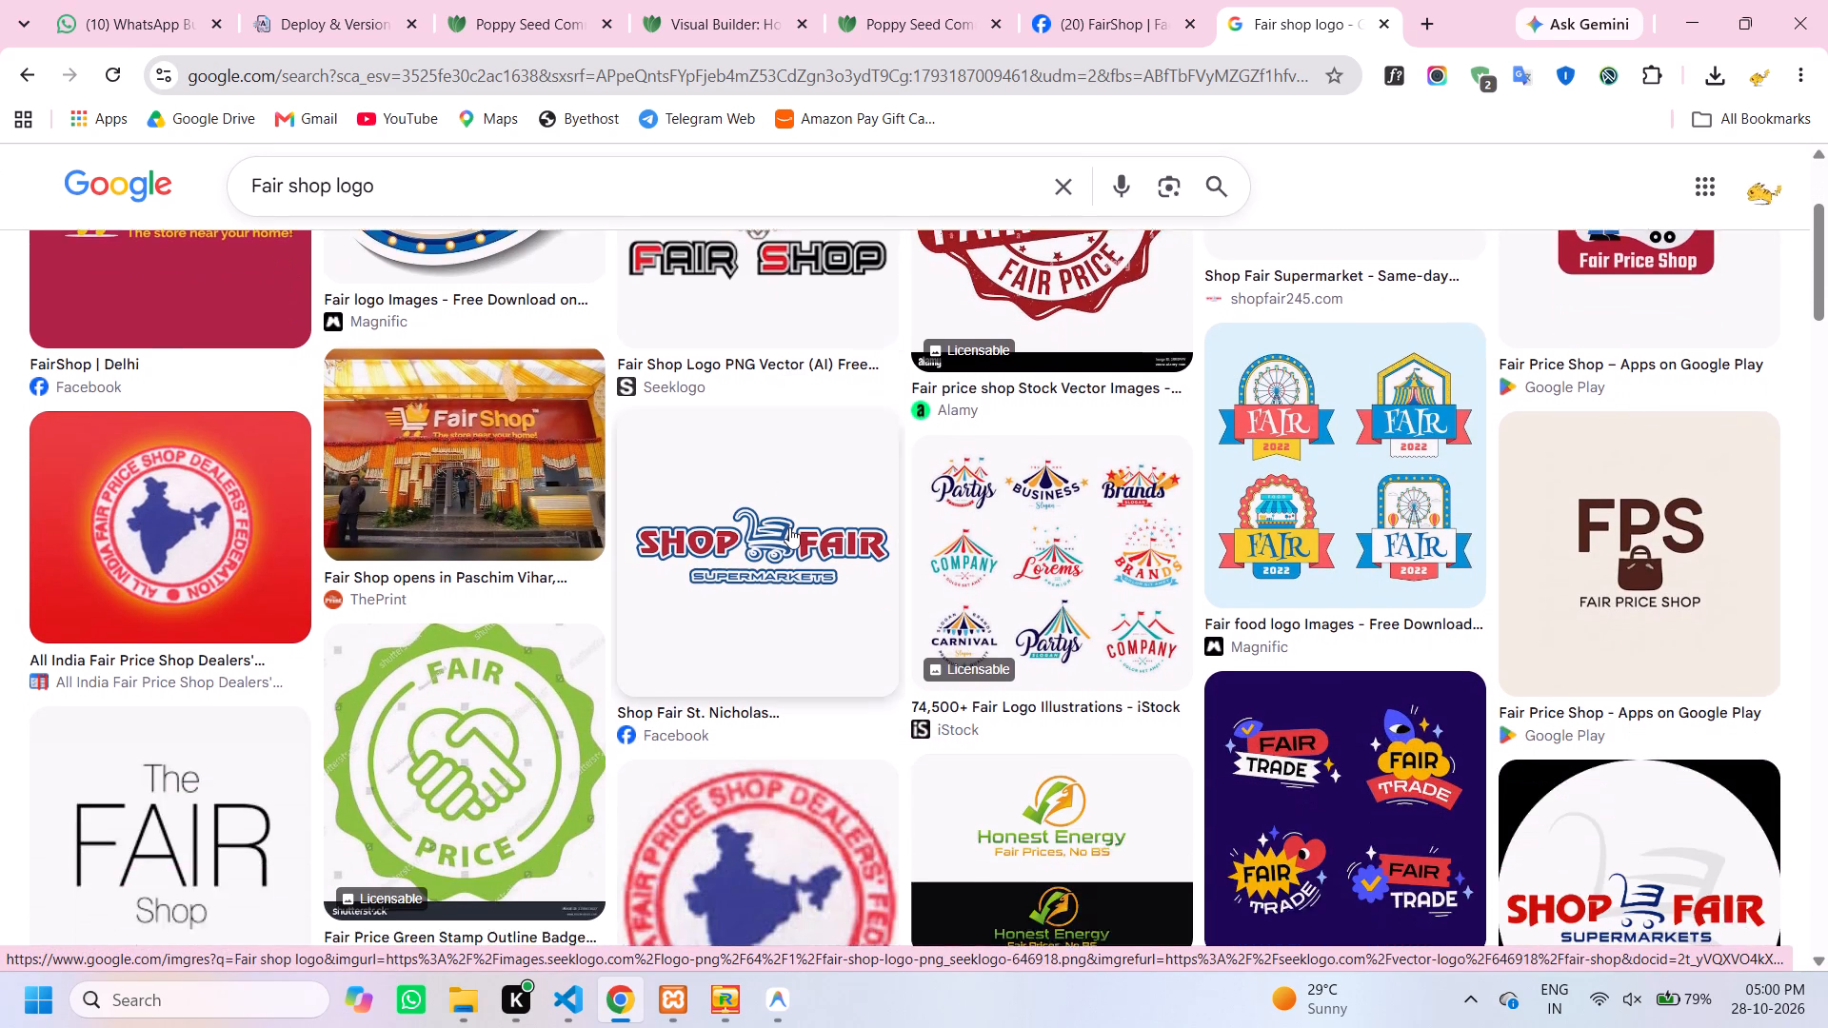
{"action": "scroll", "coordinate": [789, 527], "scroll_direction": "down", "scroll_amount": 3}
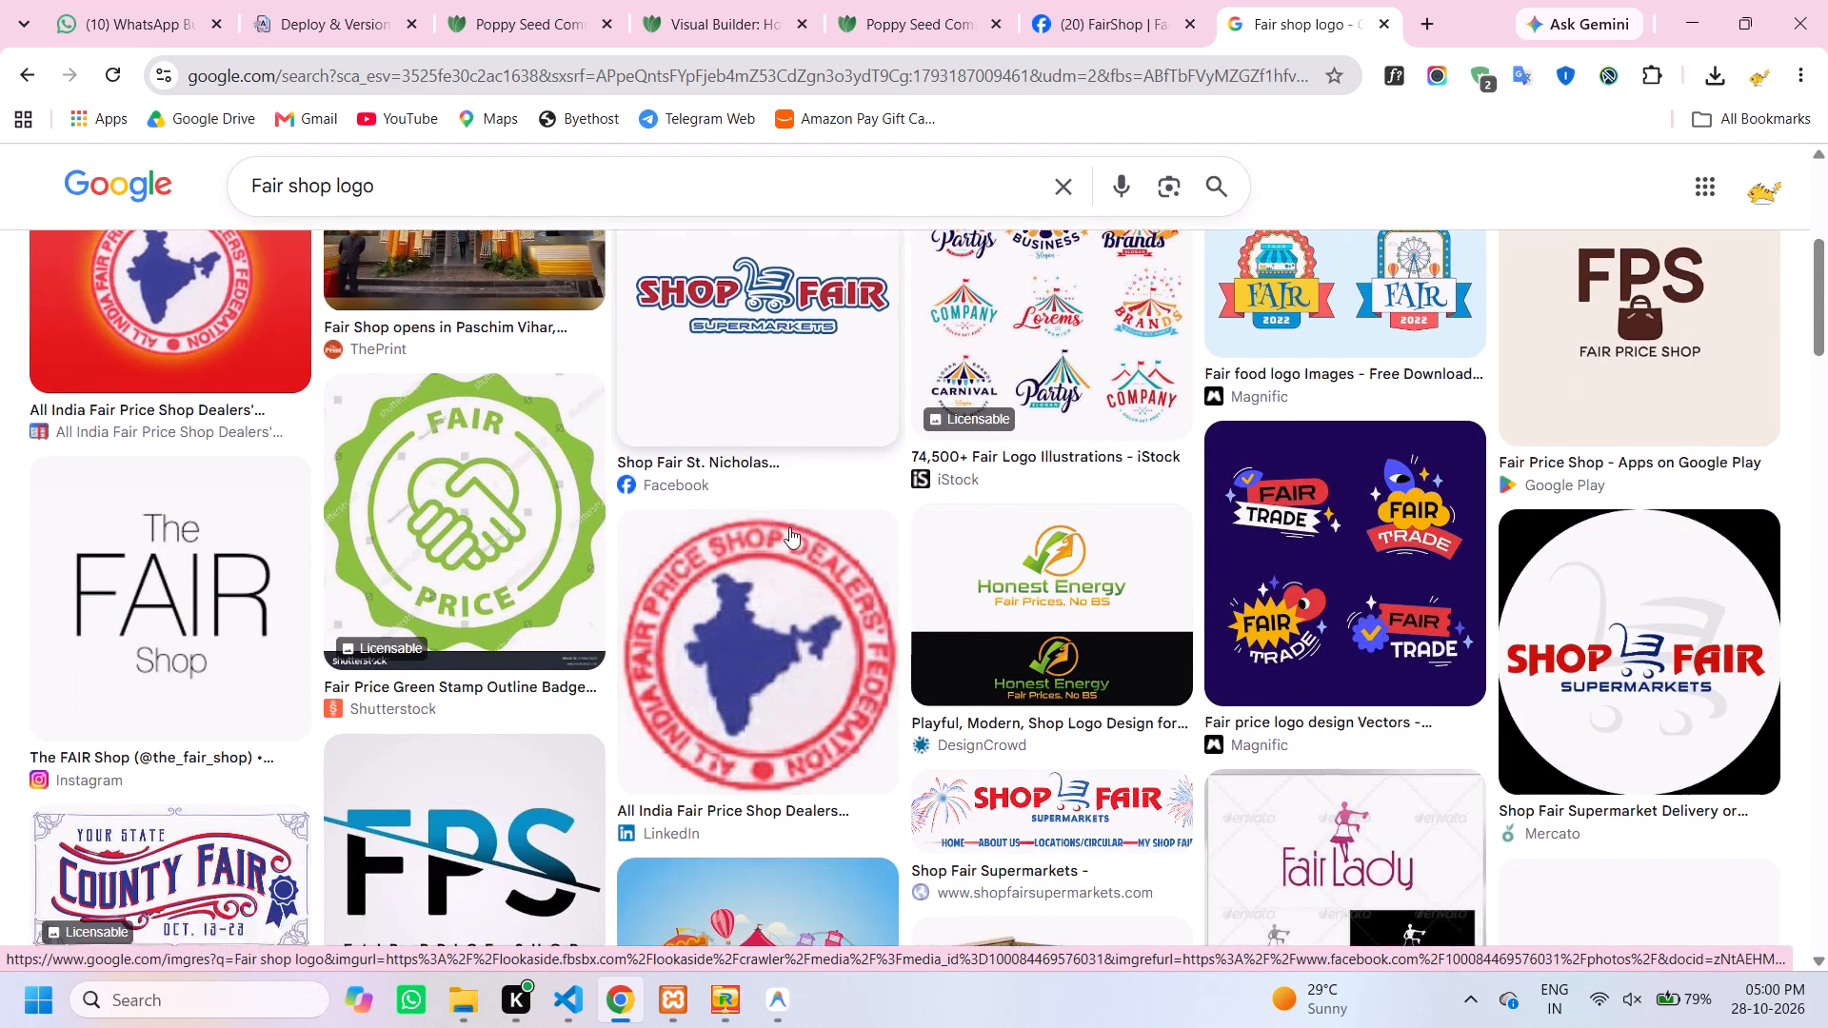
{"action": "scroll", "coordinate": [789, 527], "scroll_direction": "down", "scroll_amount": 1}
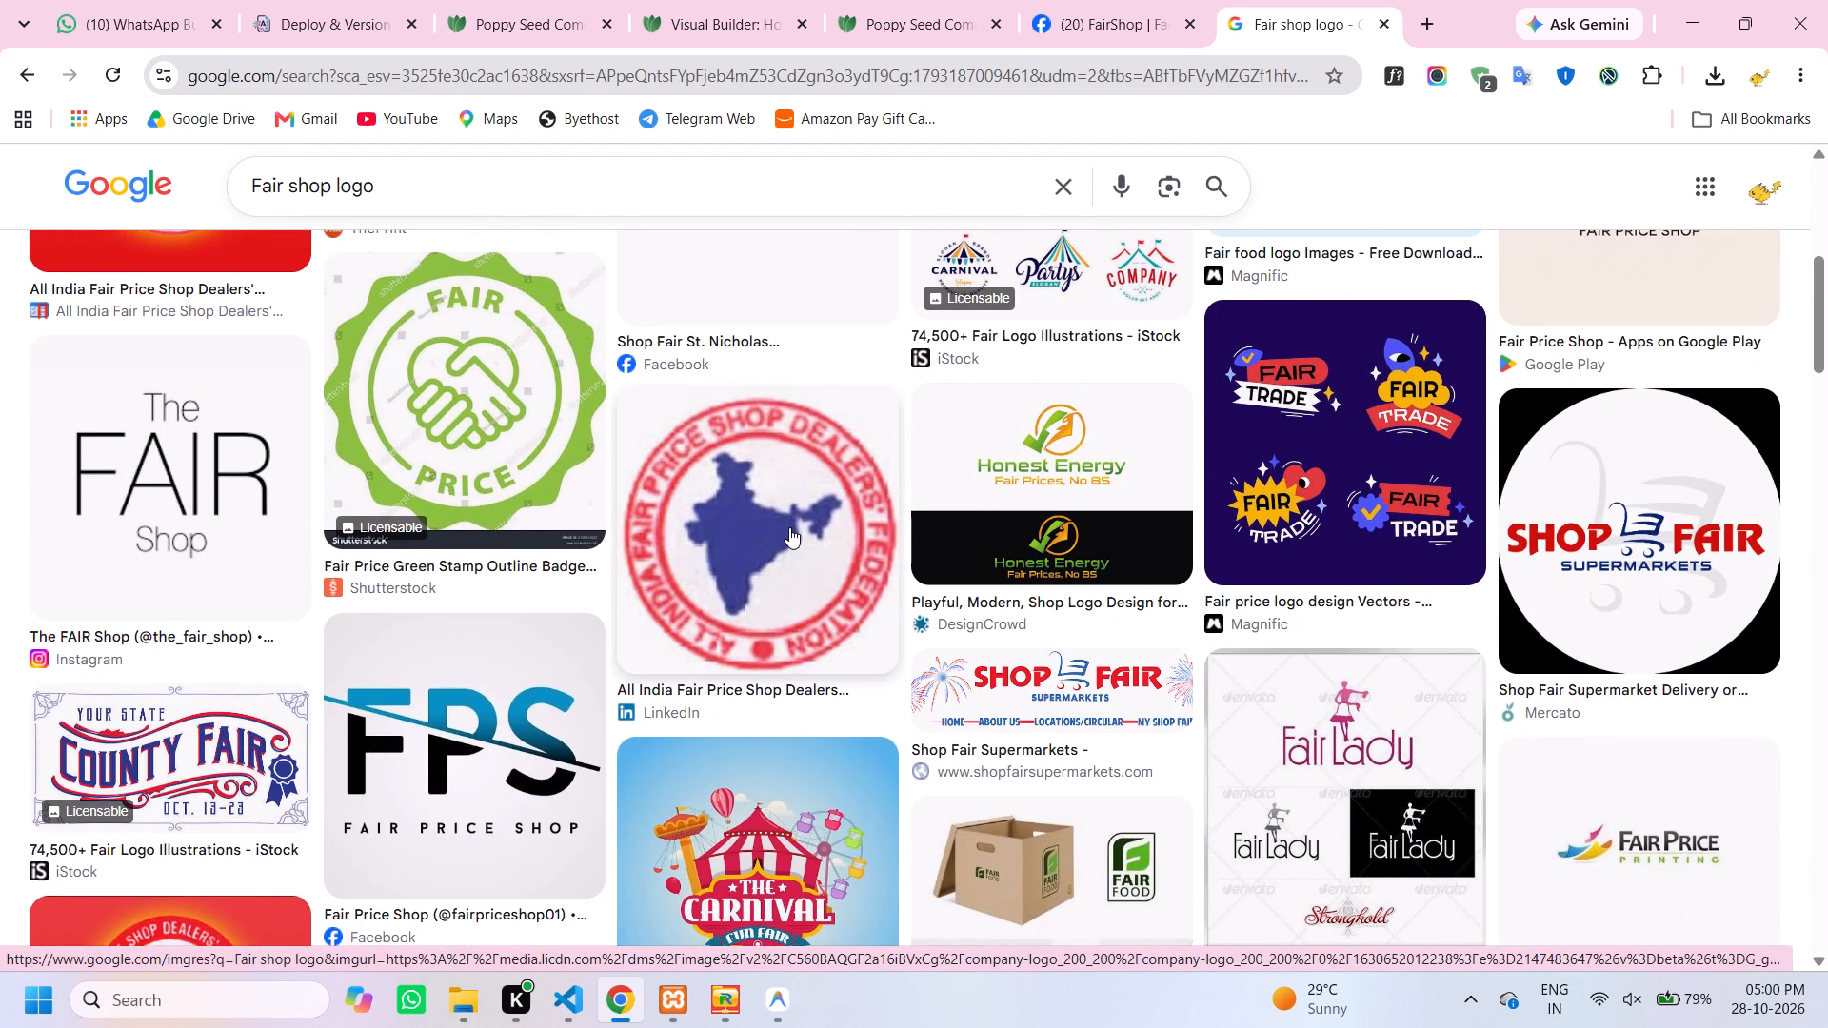
{"action": "scroll", "coordinate": [789, 527], "scroll_direction": "down", "scroll_amount": 4}
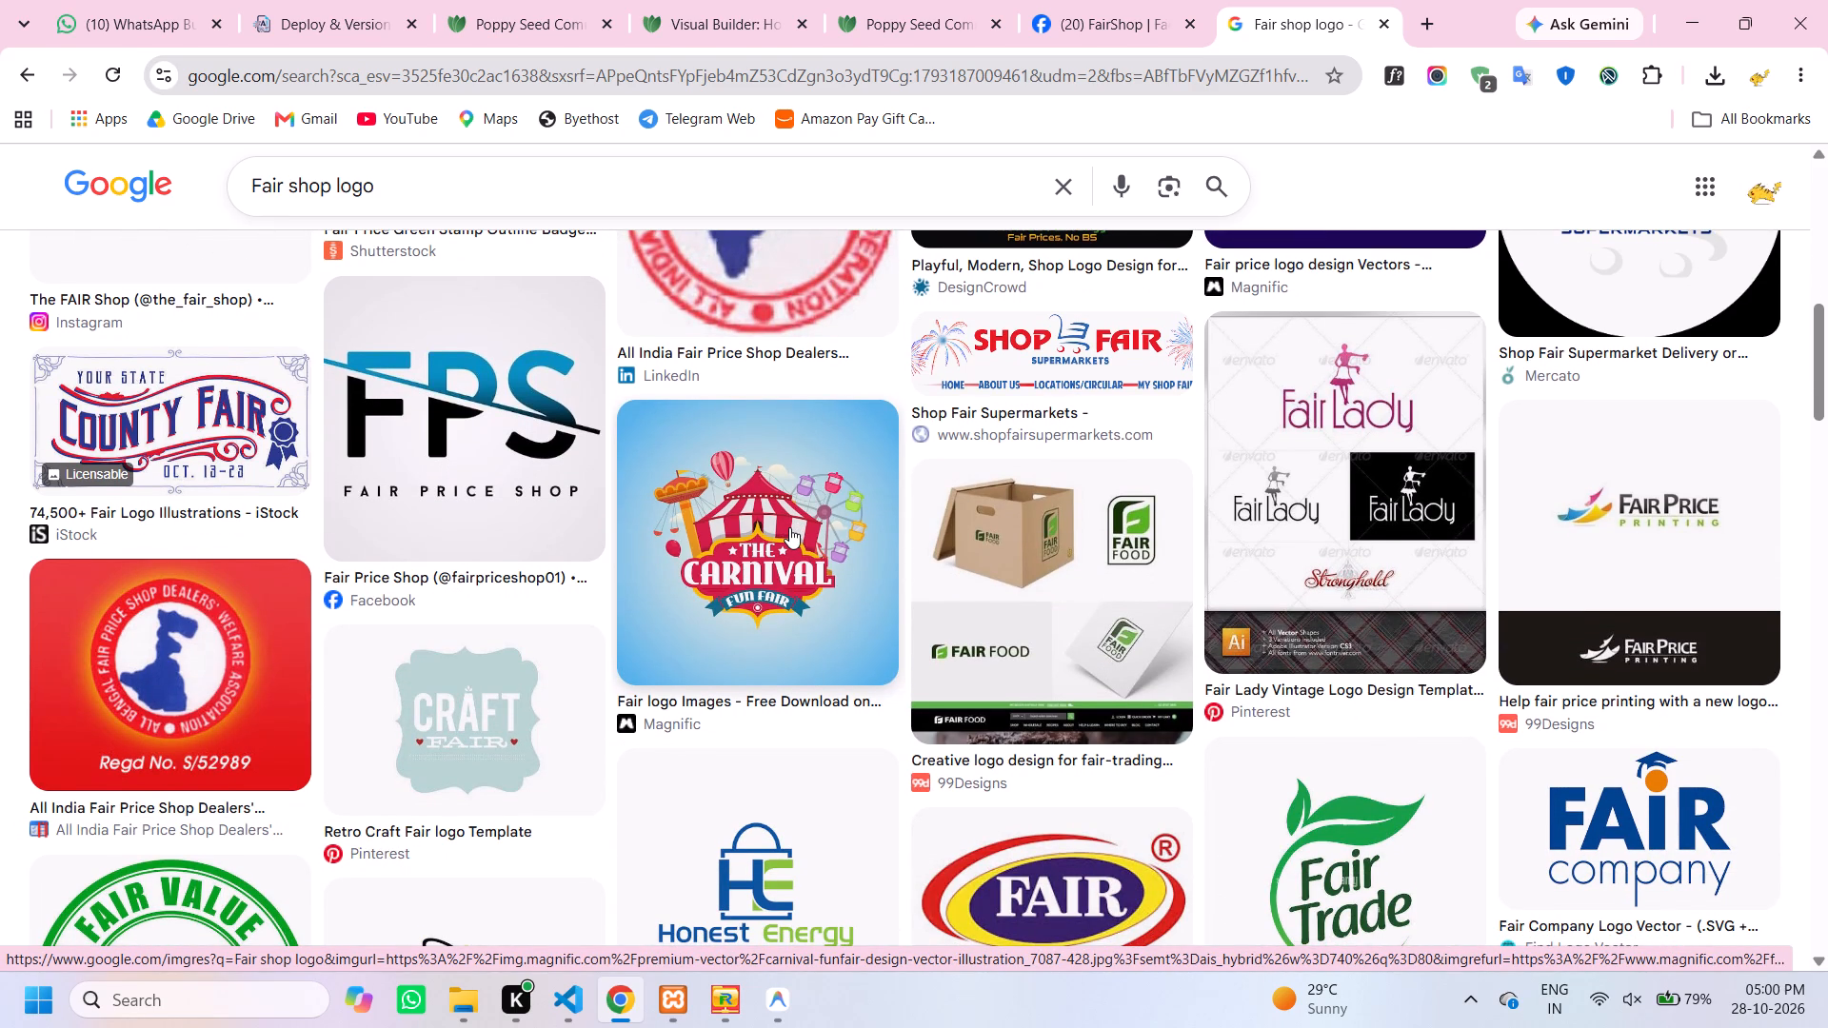
{"action": "scroll", "coordinate": [789, 527], "scroll_direction": "down", "scroll_amount": 6}
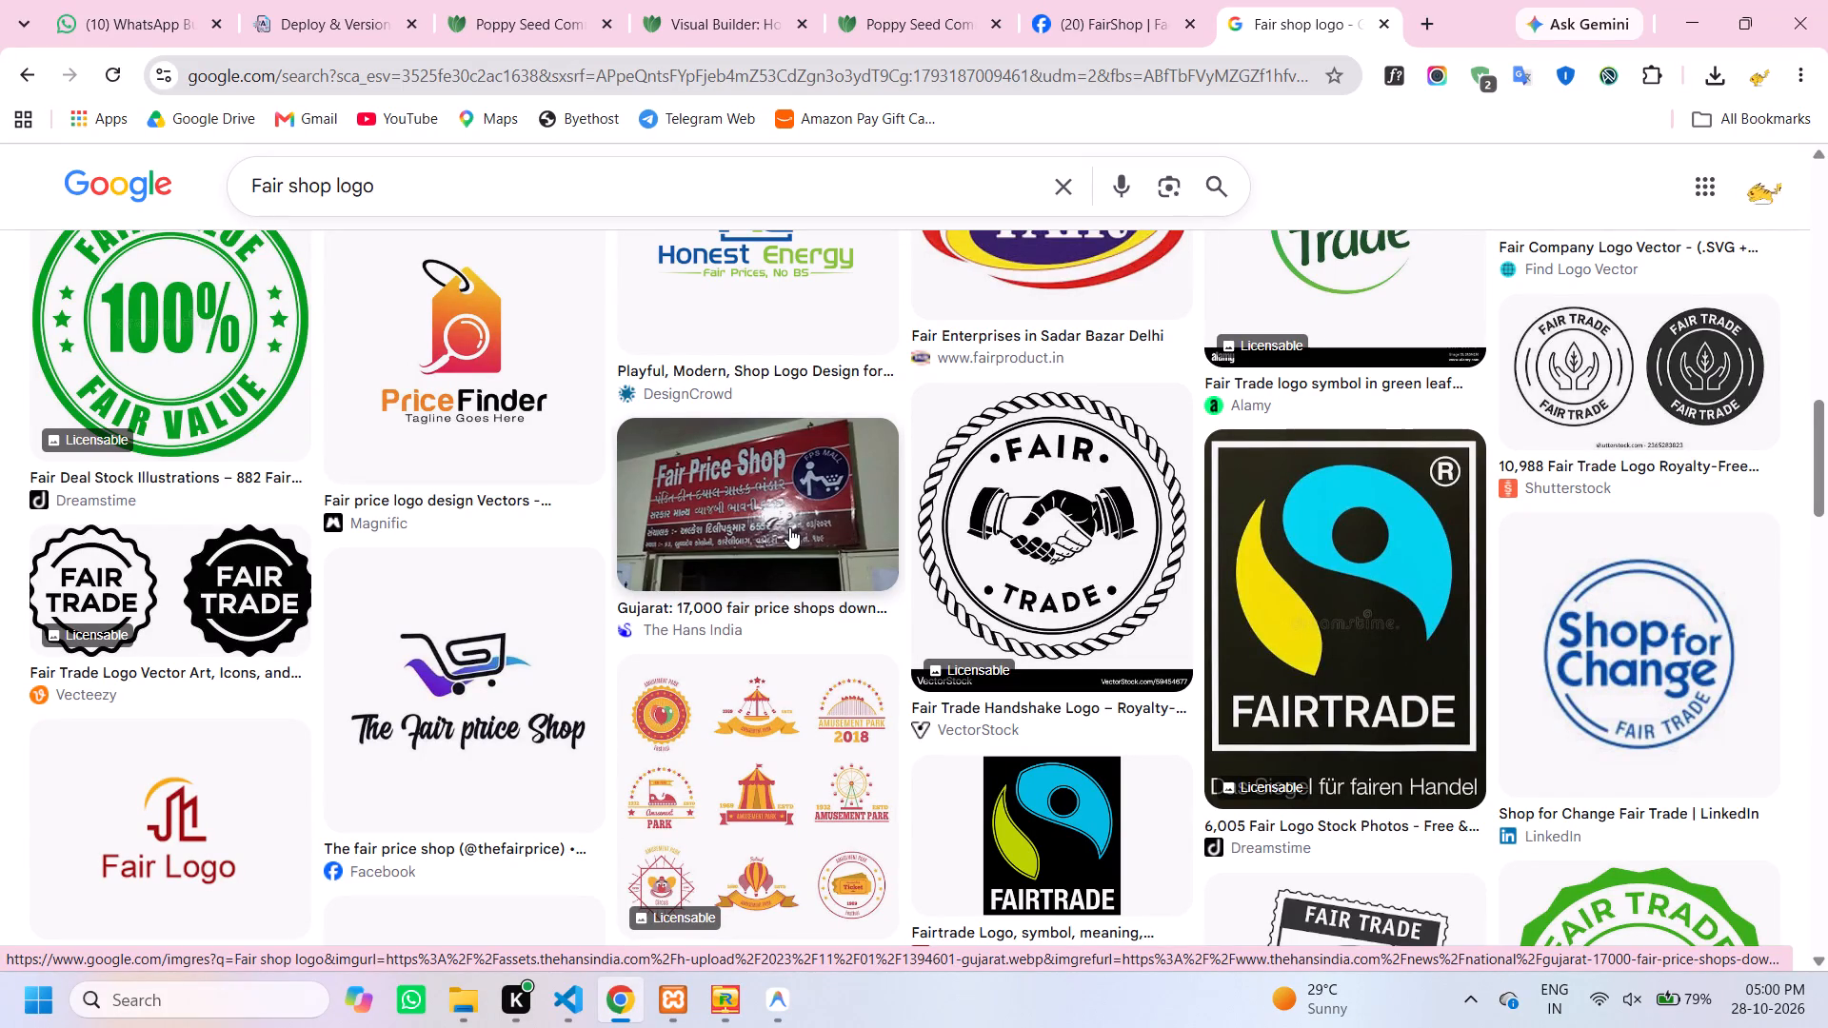
{"action": "scroll", "coordinate": [789, 527], "scroll_direction": "down", "scroll_amount": 4}
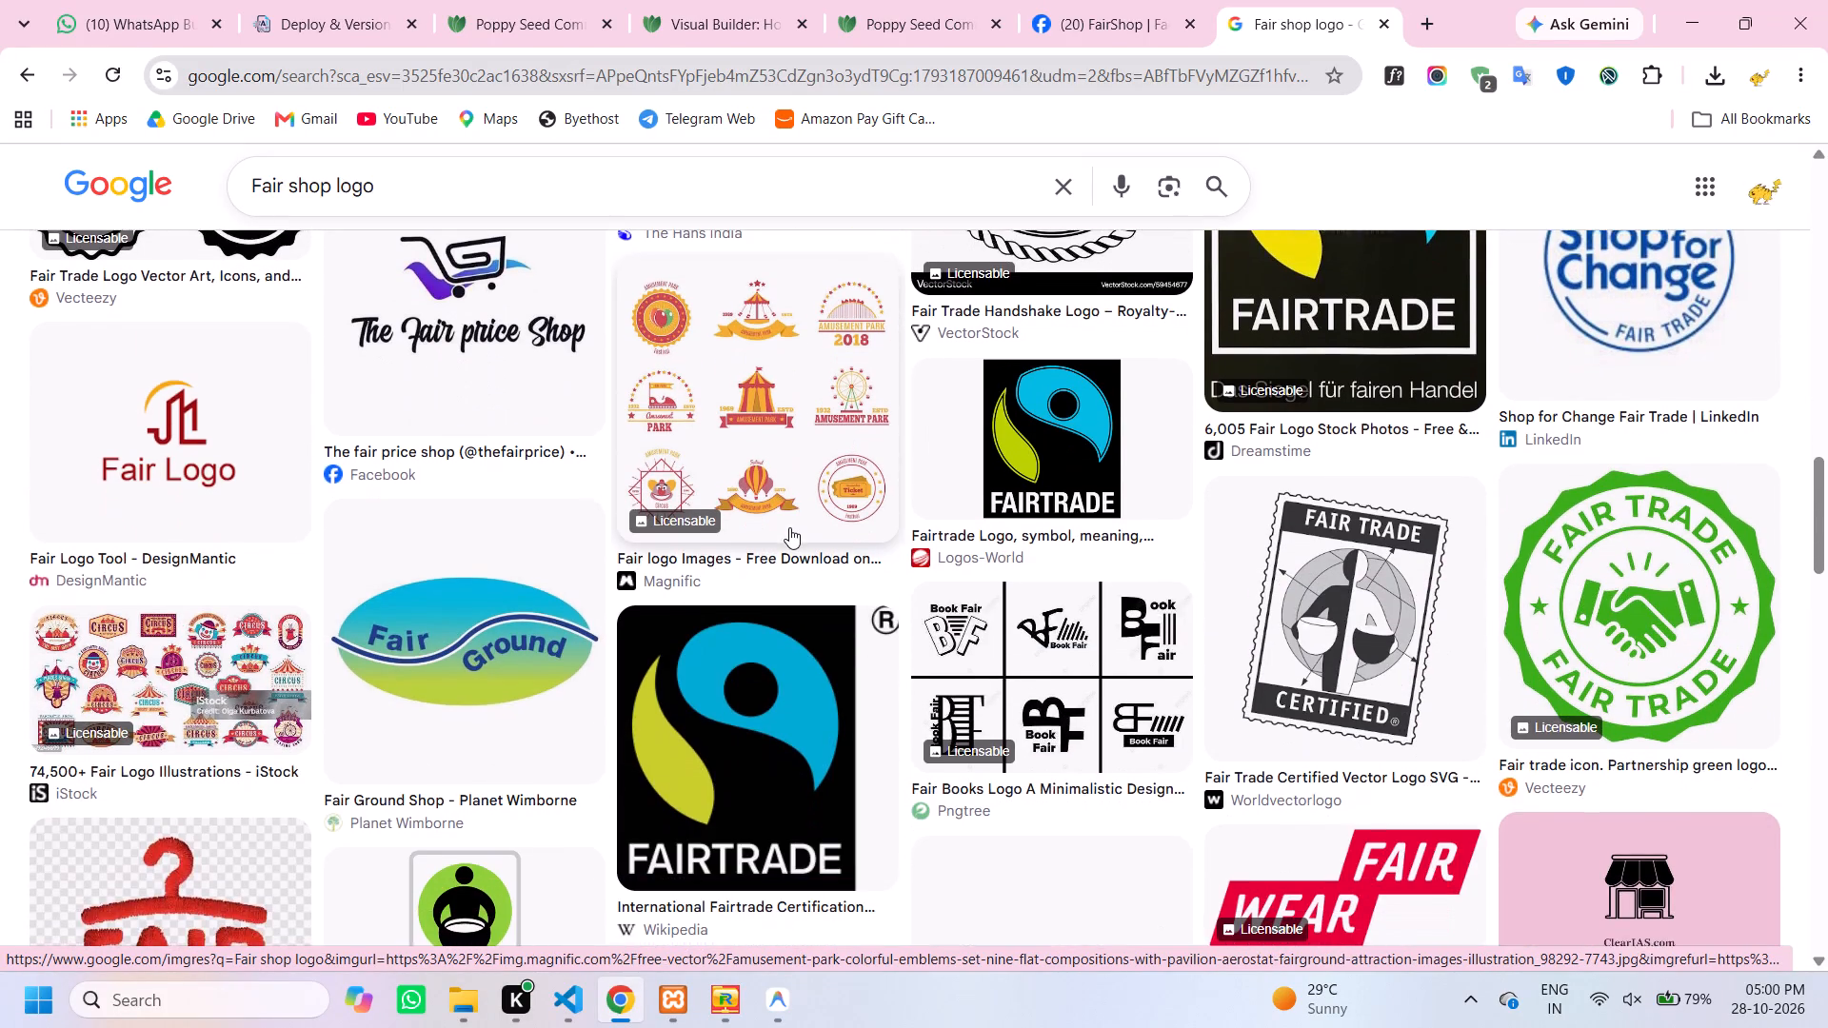
{"action": "scroll", "coordinate": [789, 527], "scroll_direction": "down", "scroll_amount": 6}
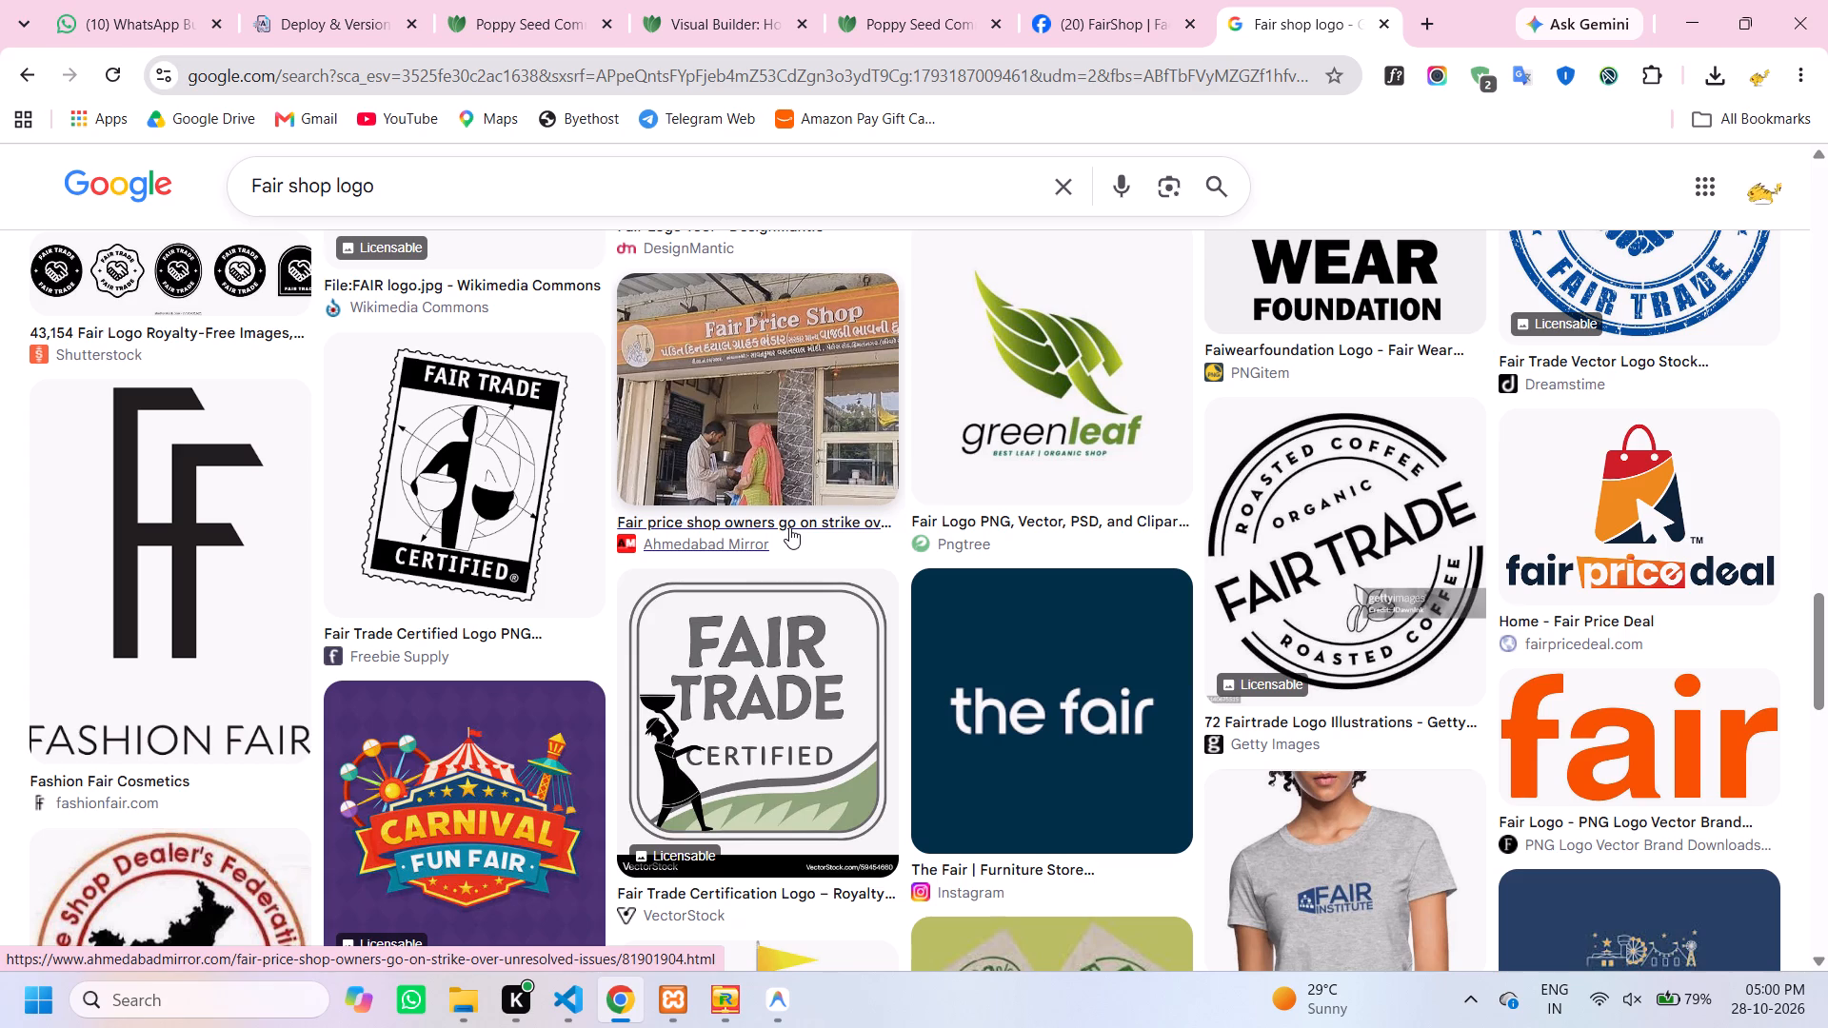
{"action": "scroll", "coordinate": [825, 690], "scroll_direction": "down", "scroll_amount": 4}
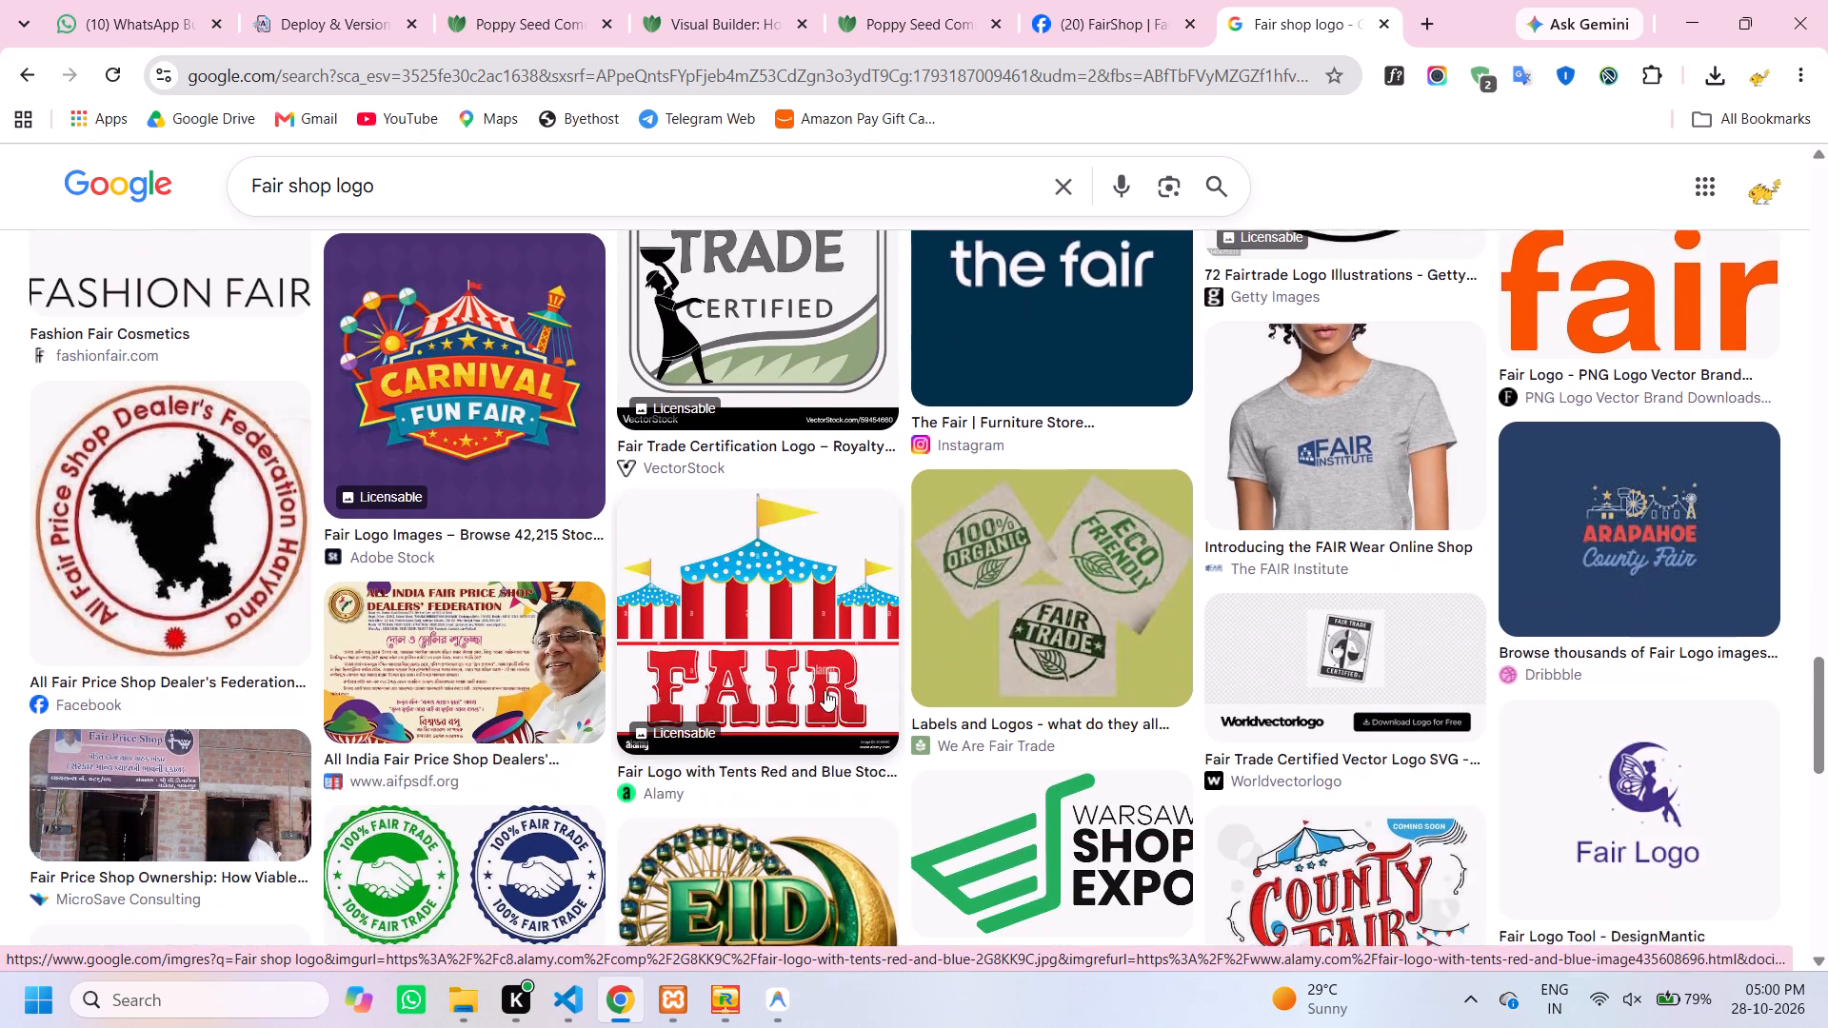
{"action": "scroll", "coordinate": [825, 690], "scroll_direction": "down", "scroll_amount": 10}
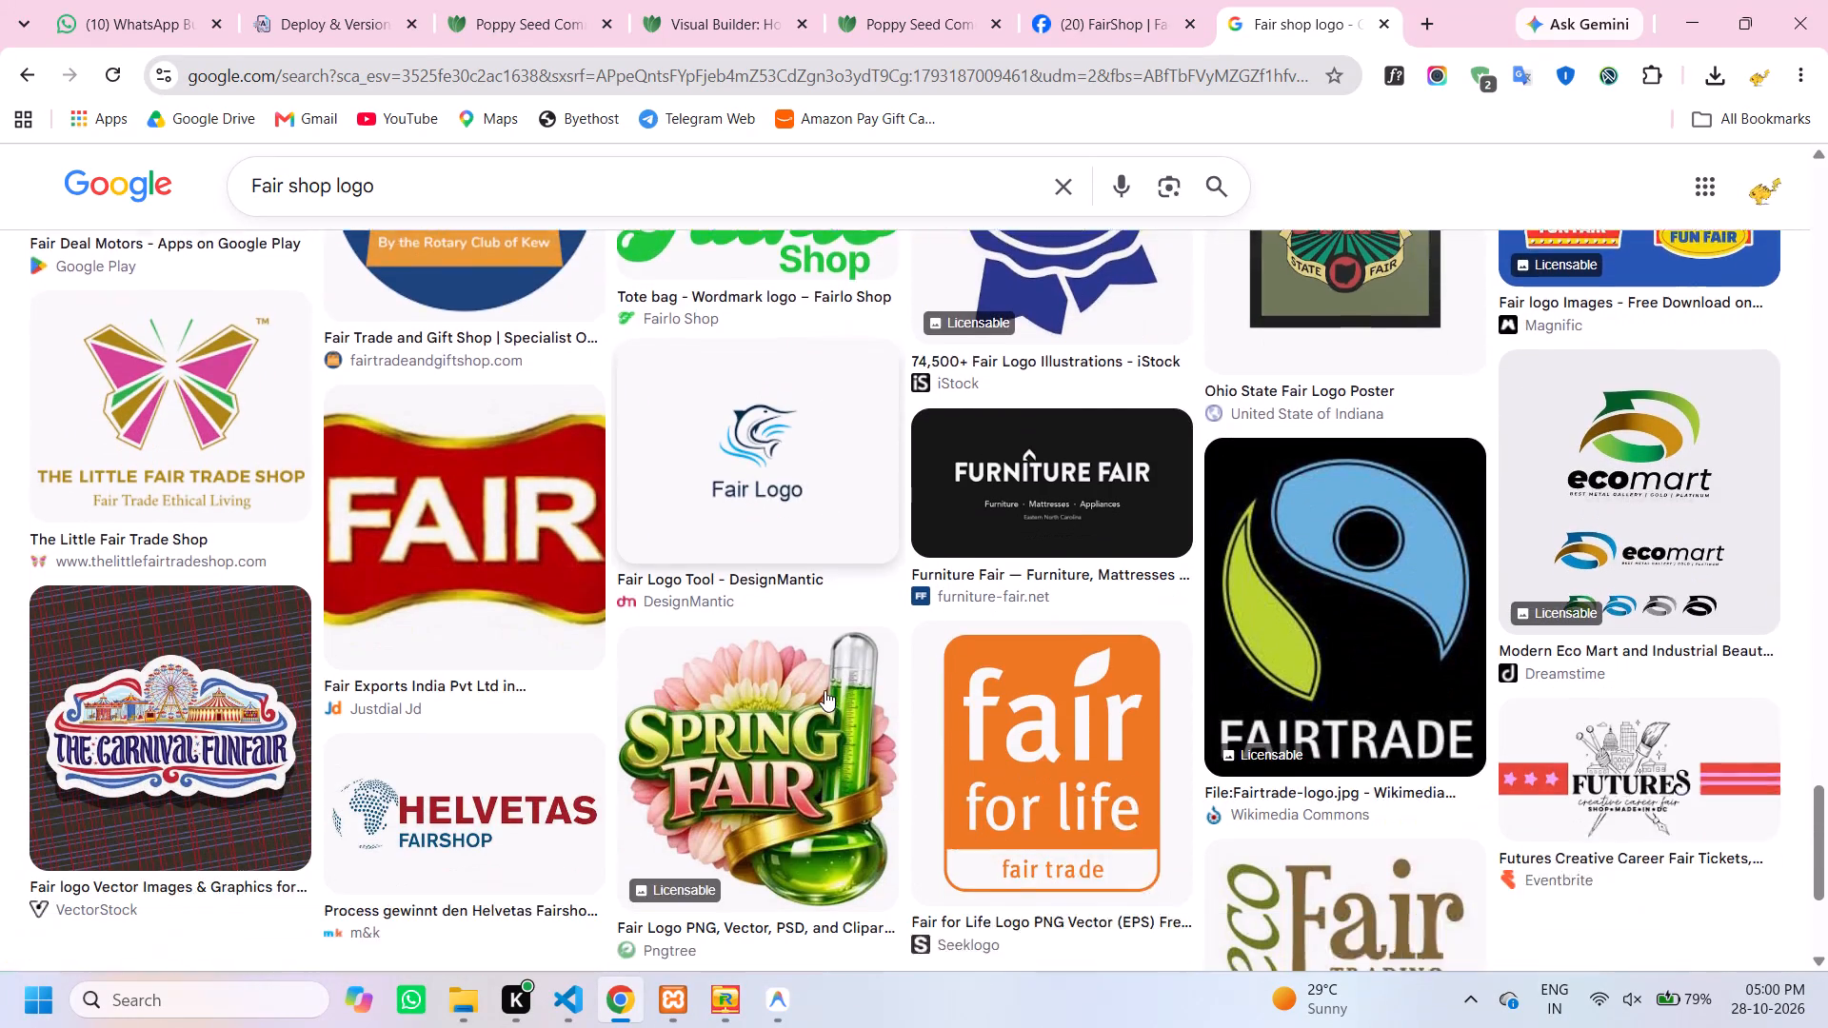
{"action": "scroll", "coordinate": [825, 690], "scroll_direction": "up", "scroll_amount": 10}
{"action": "scroll", "coordinate": [825, 690], "scroll_direction": "down", "scroll_amount": 2}
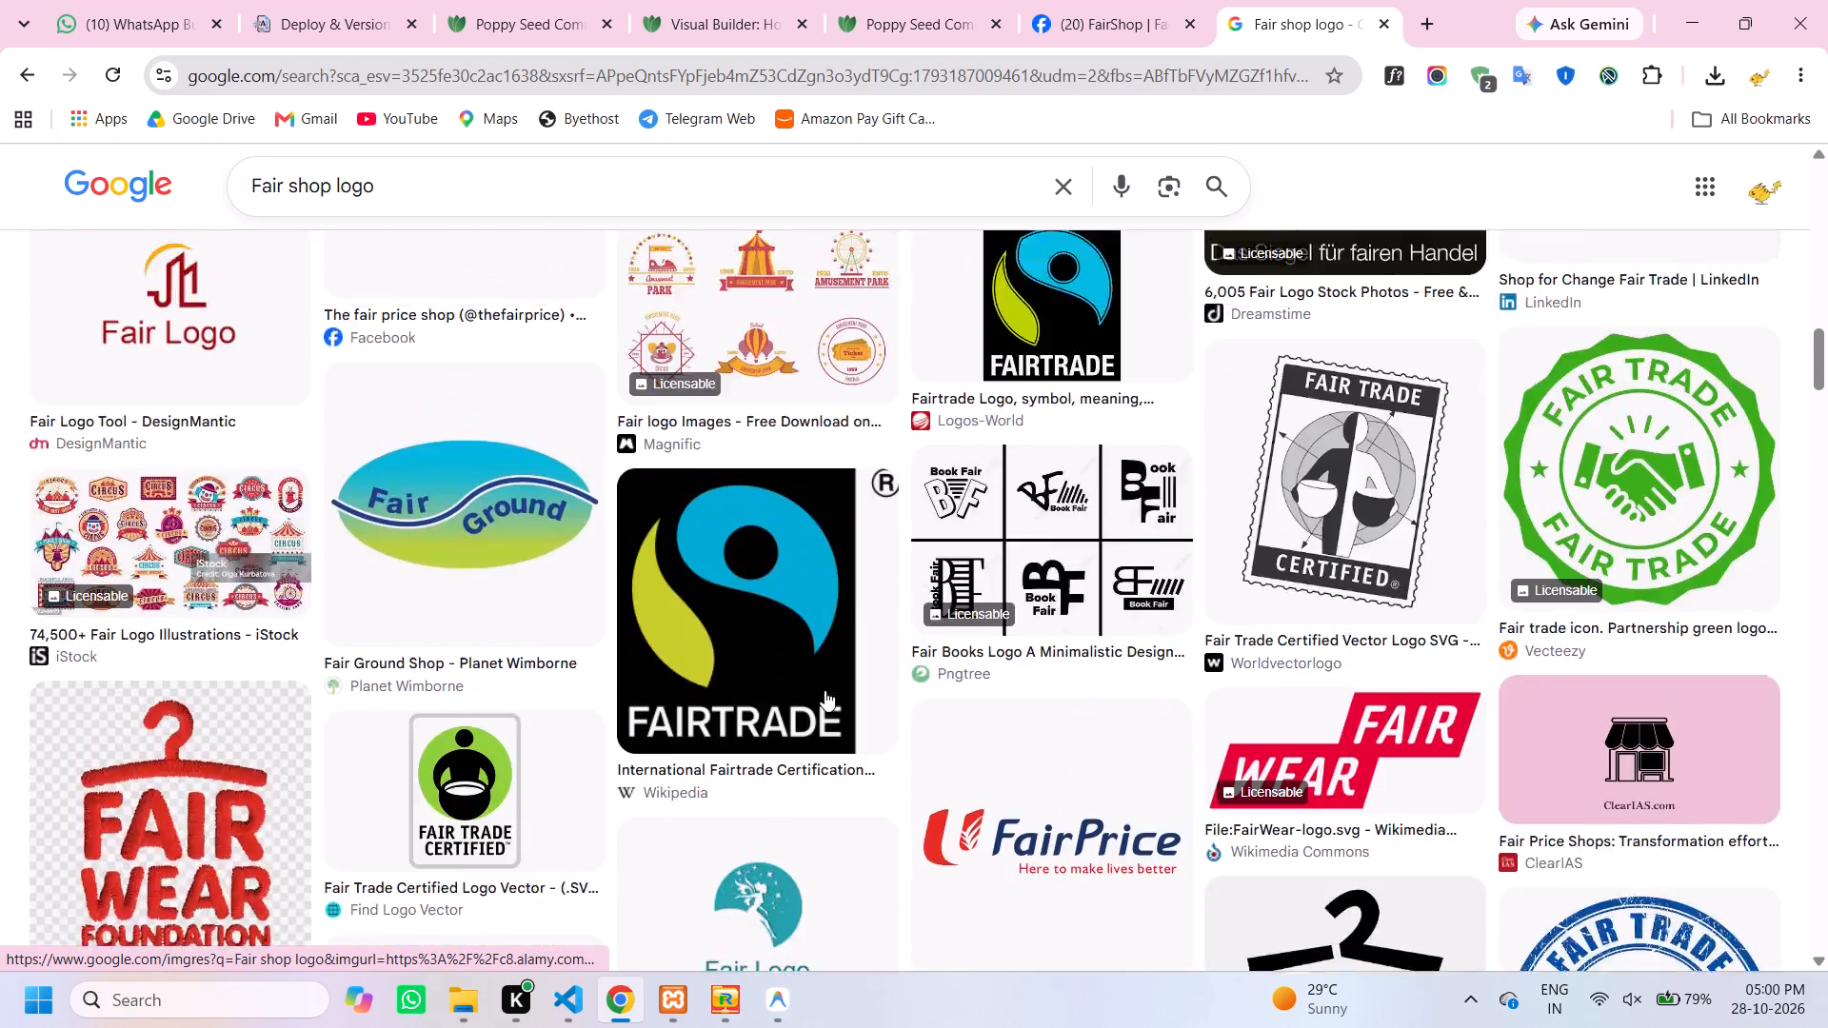
{"action": "scroll", "coordinate": [825, 690], "scroll_direction": "down", "scroll_amount": 17}
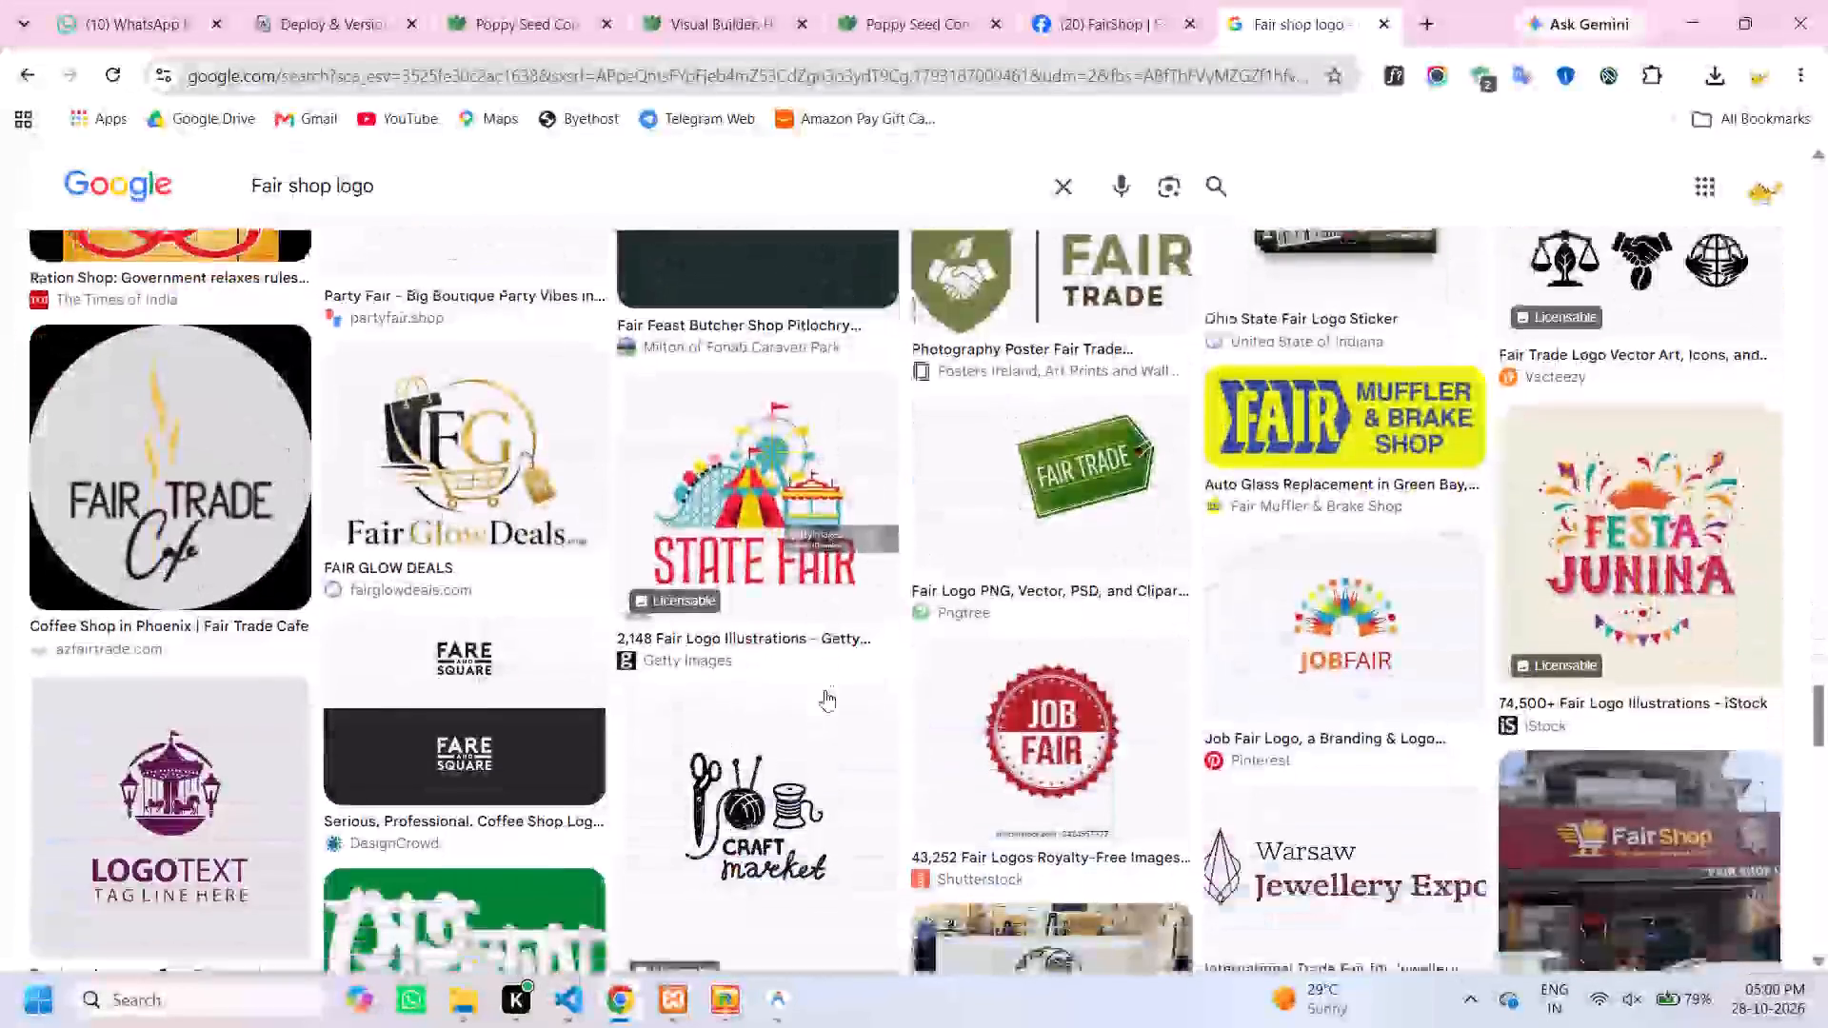